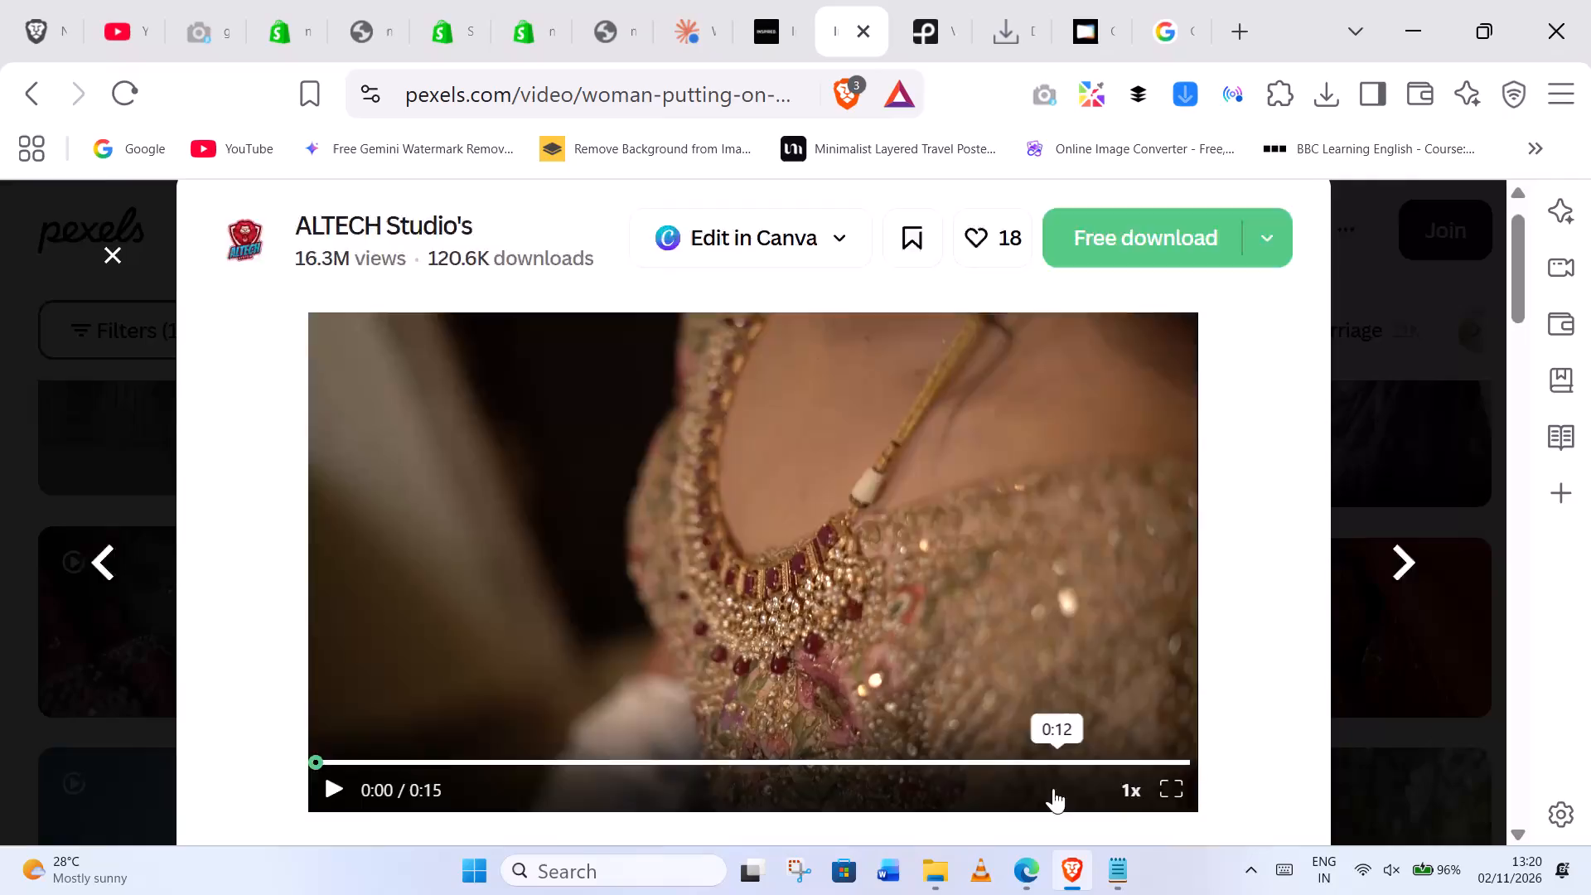
{"action": "scroll", "coordinate": [938, 705], "scroll_direction": "down", "scroll_amount": 10}
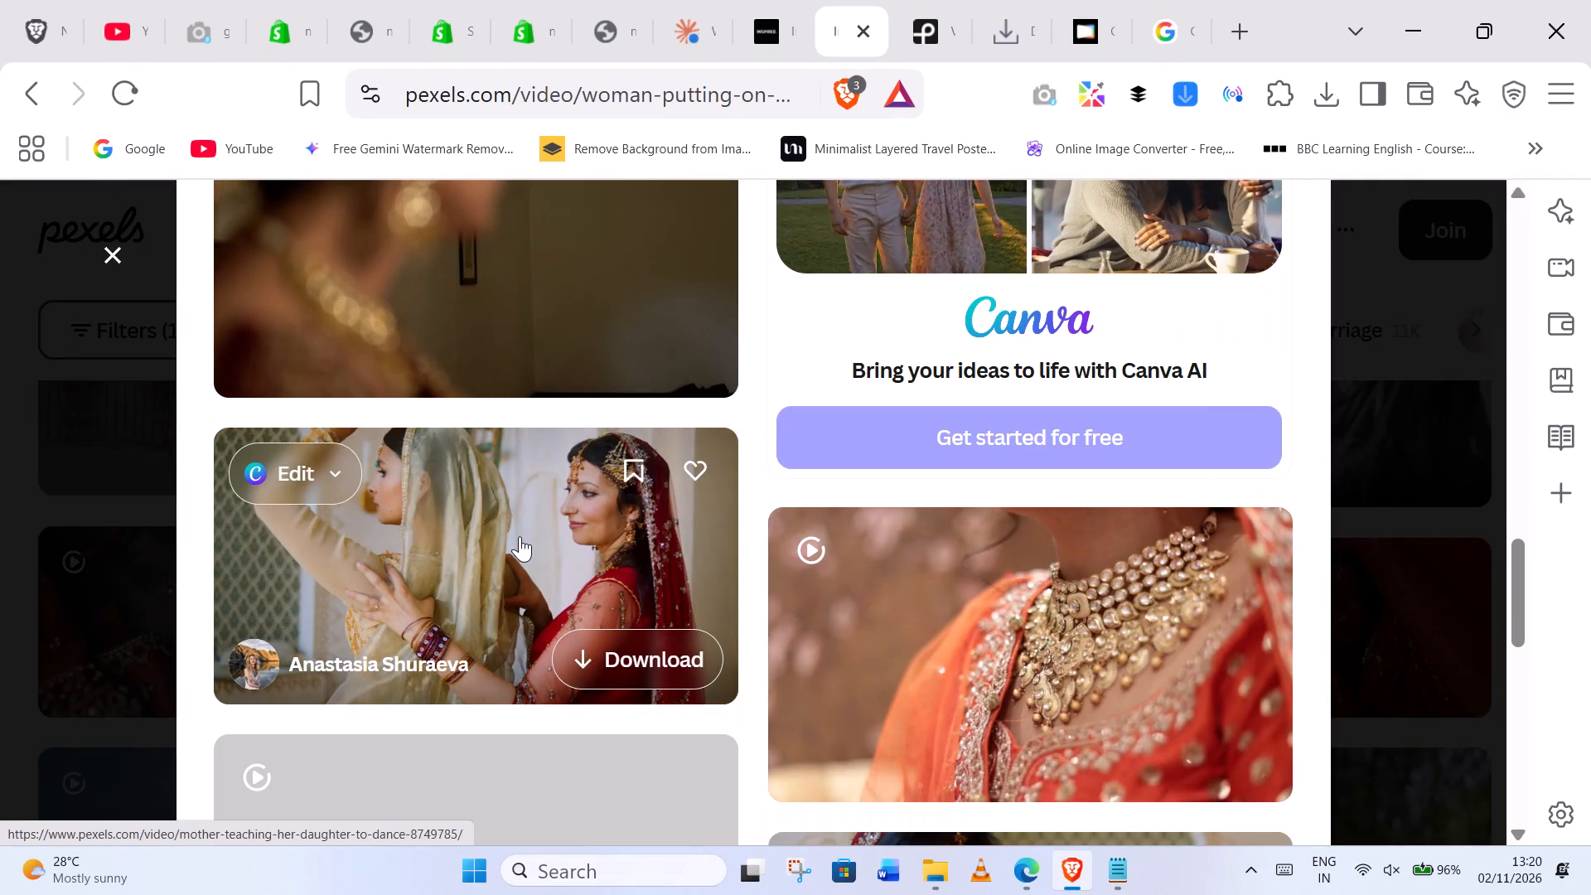
{"action": "scroll", "coordinate": [699, 573], "scroll_direction": "down", "scroll_amount": 3}
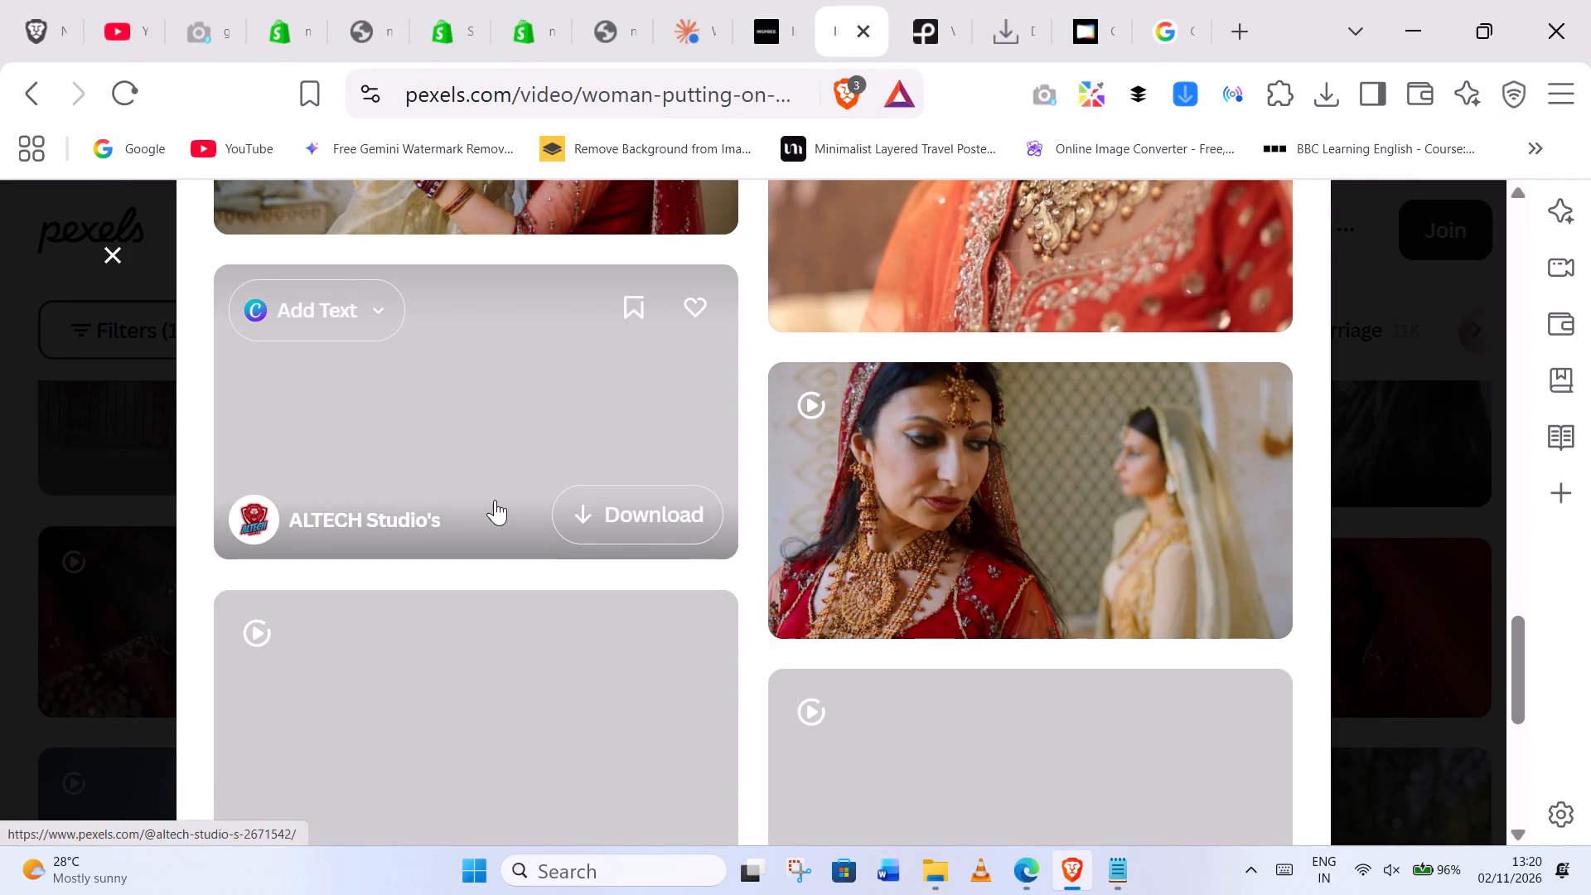
{"action": "scroll", "coordinate": [341, 455], "scroll_direction": "down", "scroll_amount": 3}
{"action": "scroll", "coordinate": [568, 492], "scroll_direction": "down", "scroll_amount": 1}
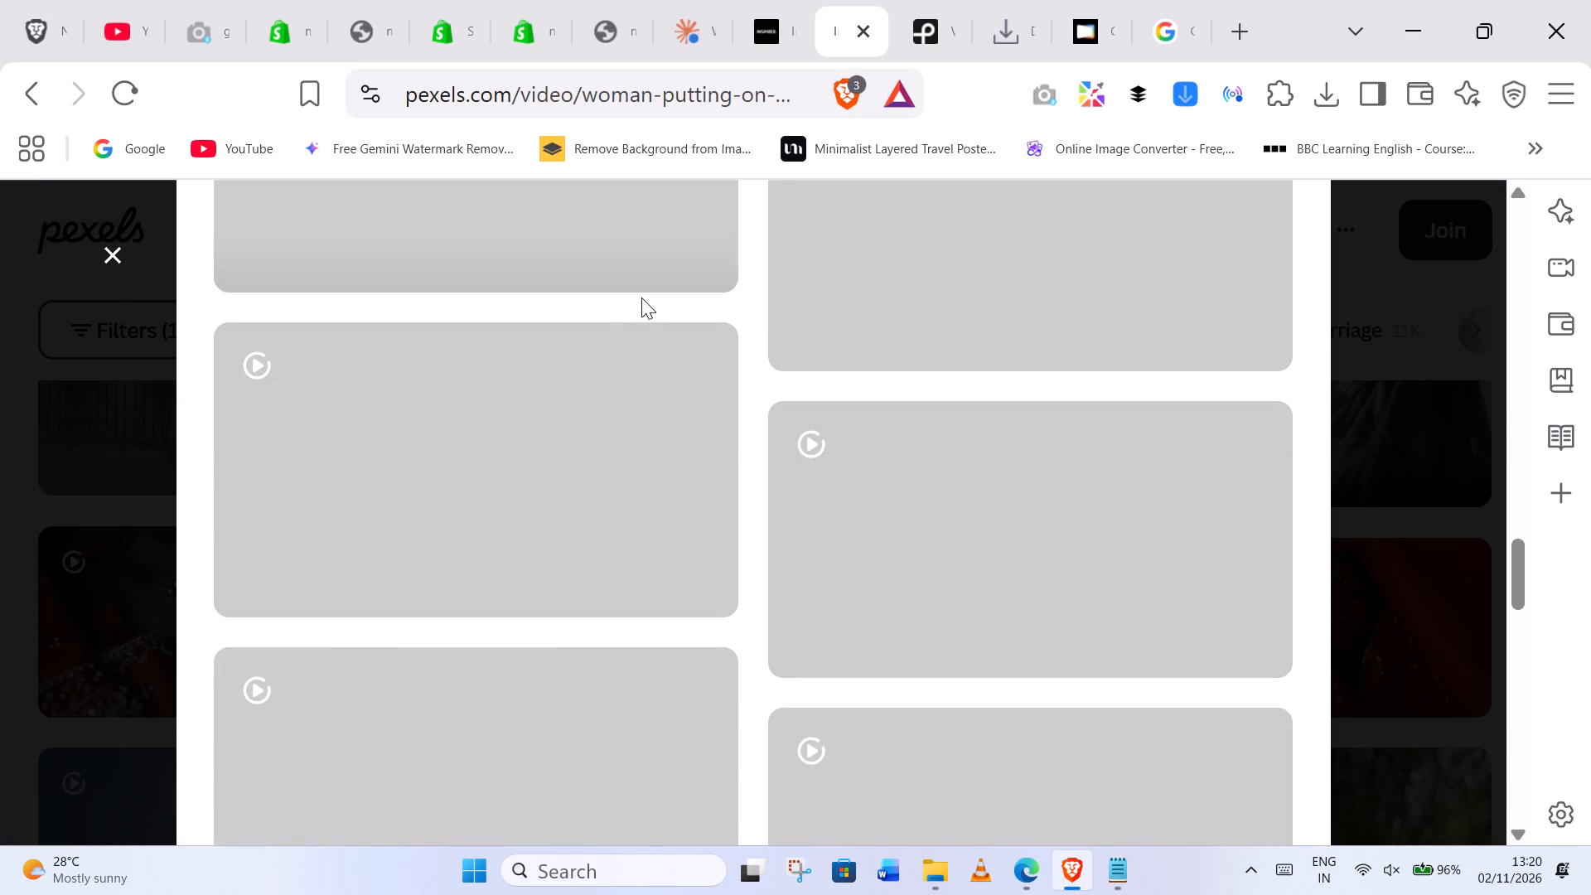
{"action": "left_click", "coordinate": [109, 259]}
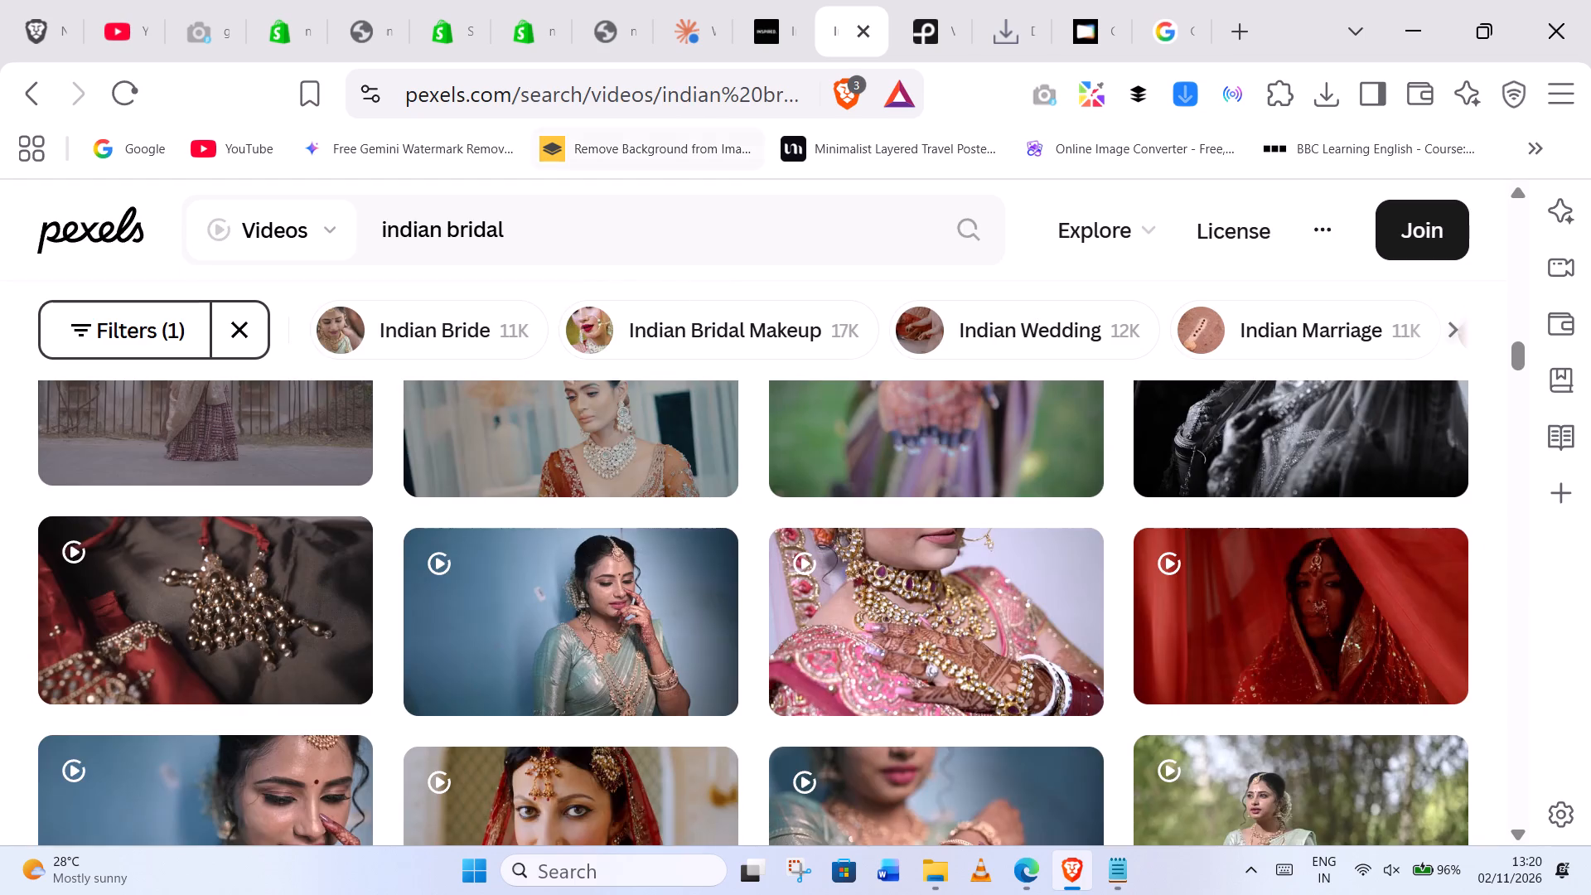
{"action": "scroll", "coordinate": [691, 359], "scroll_direction": "down", "scroll_amount": 3}
{"action": "scroll", "coordinate": [445, 495], "scroll_direction": "up", "scroll_amount": 2}
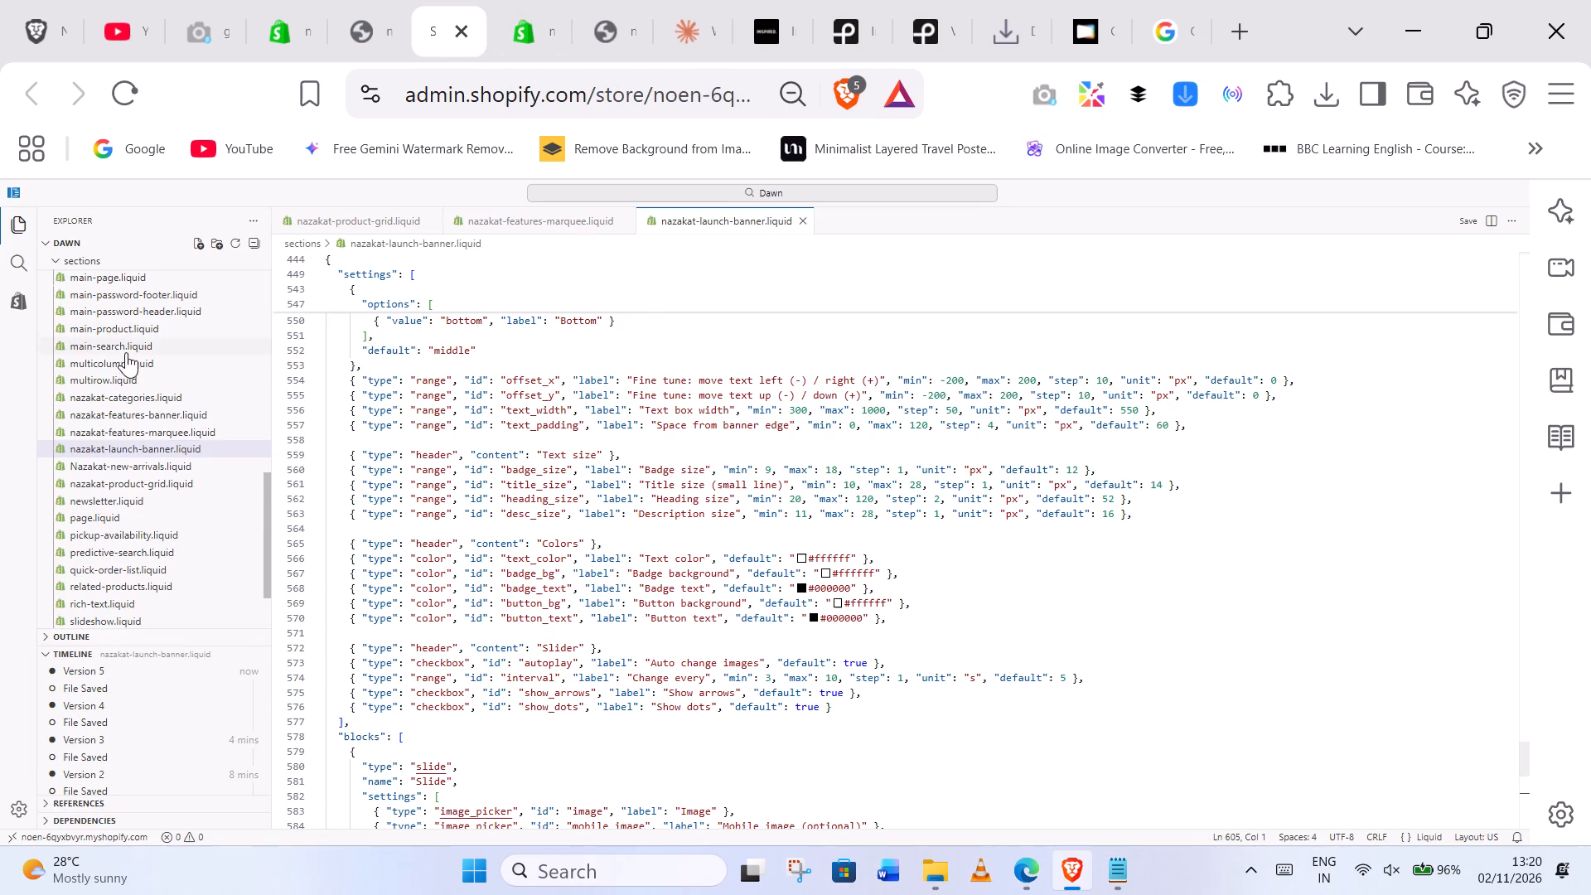
{"action": "scroll", "coordinate": [76, 372], "scroll_direction": "up", "scroll_amount": 11}
{"action": "left_click", "coordinate": [89, 322]}
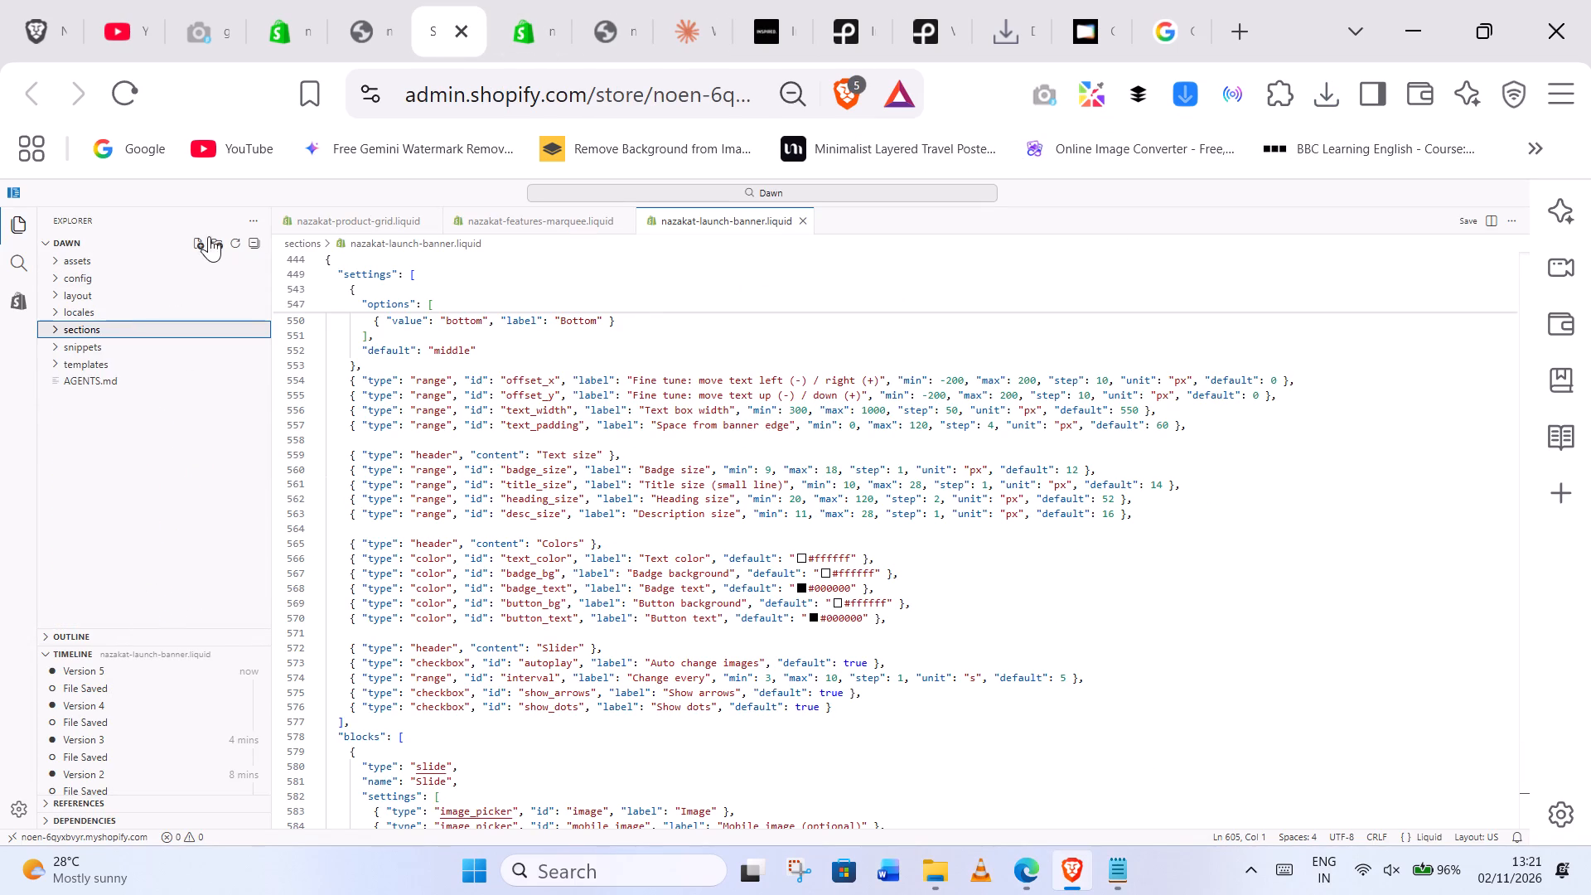
{"action": "left_click", "coordinate": [195, 244]}
{"action": "key", "text": "ctrl+v"}
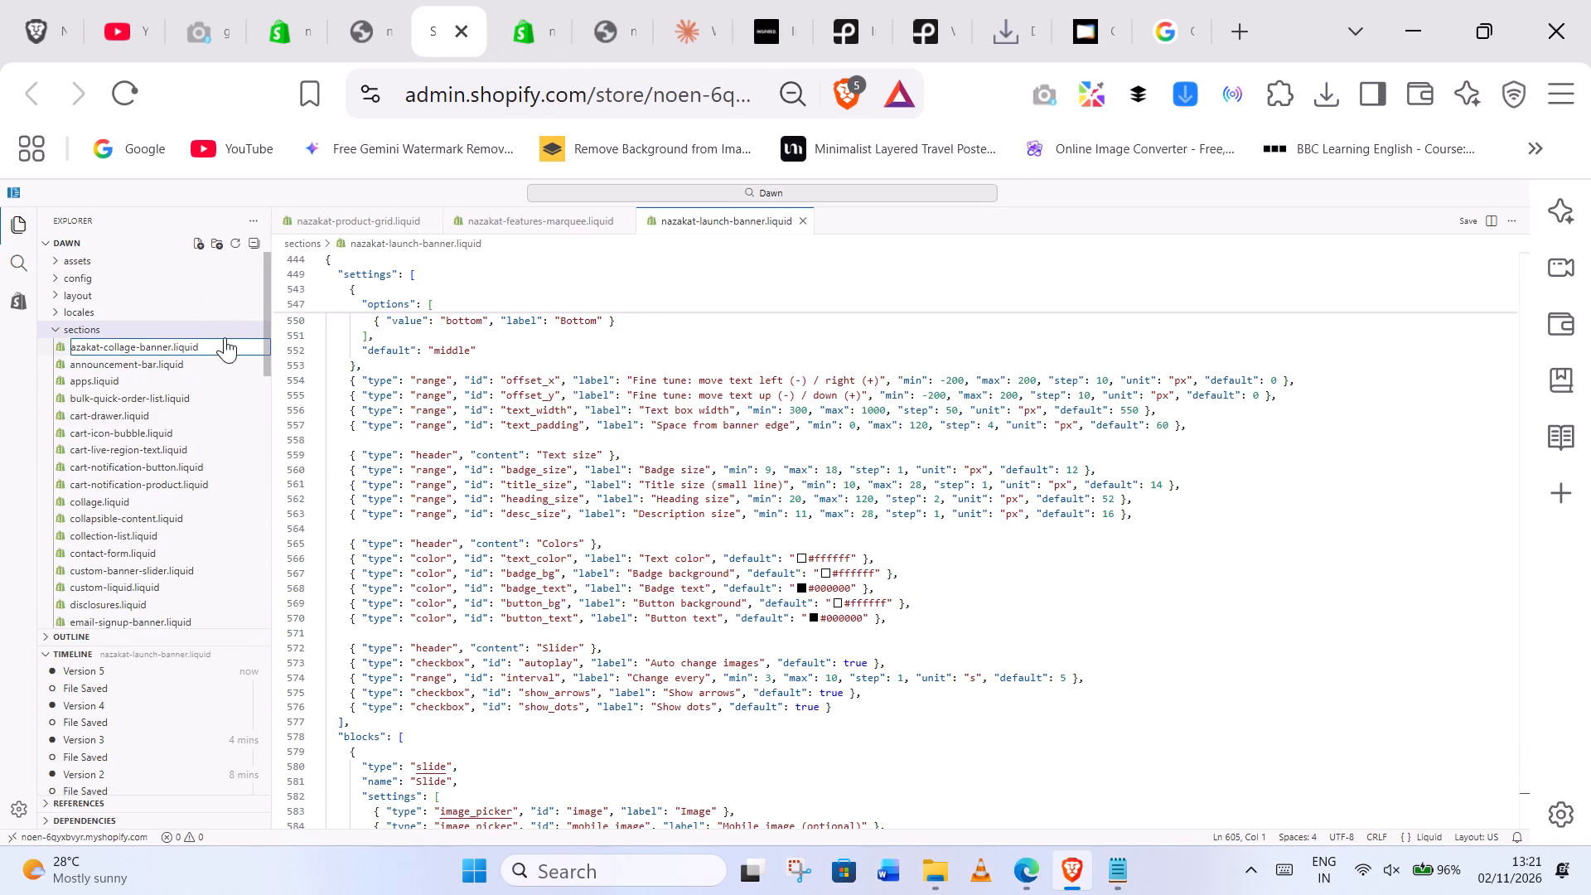
{"action": "key", "text": "Return"}
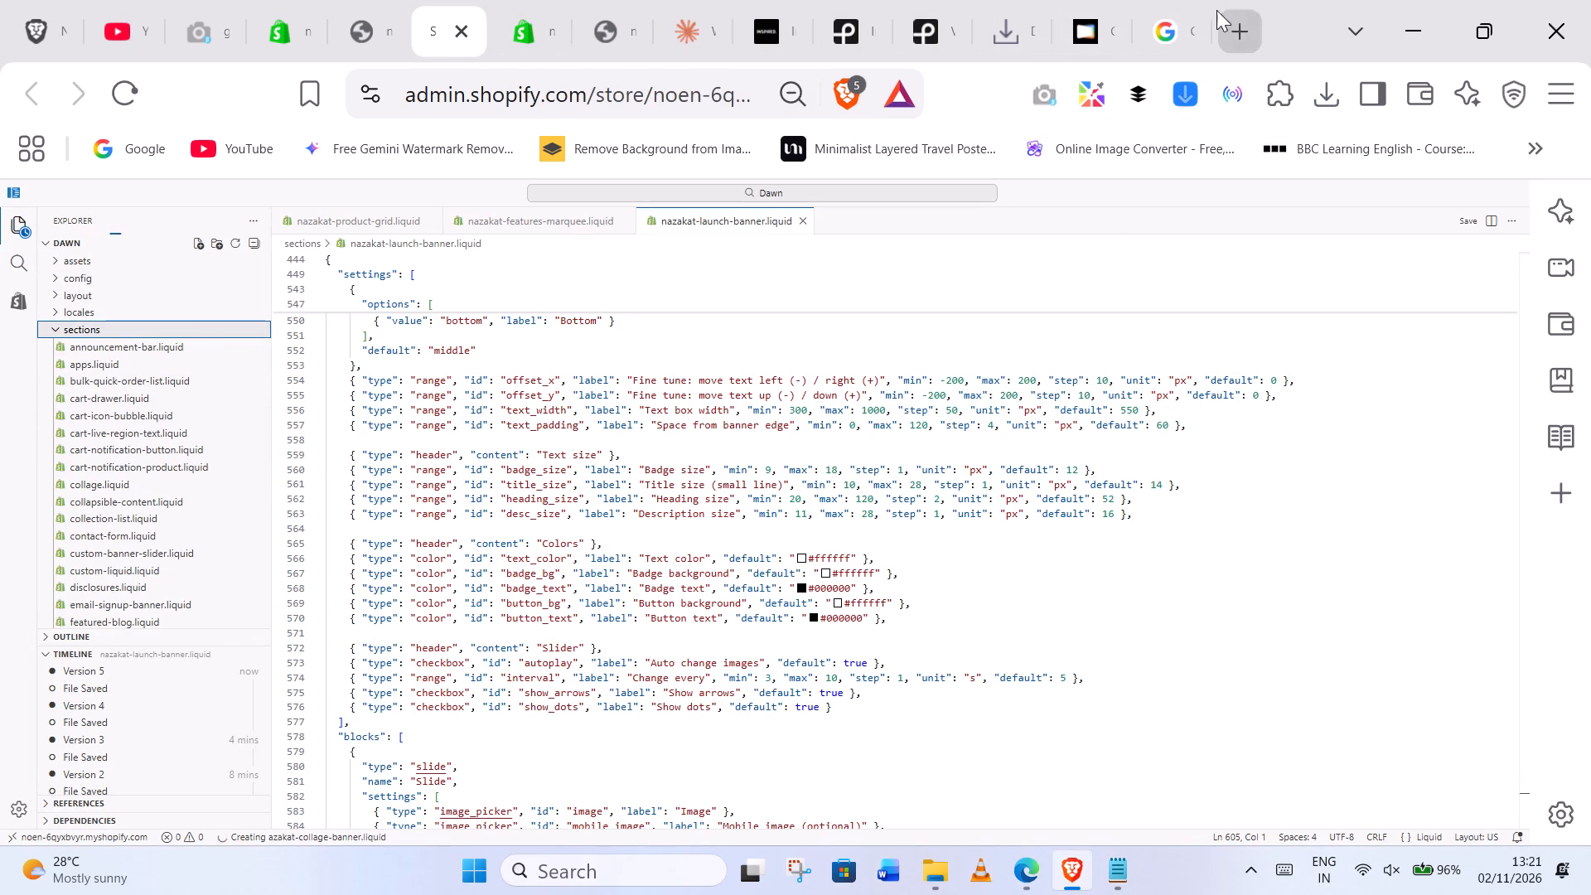
Open the downloaded nazakat-collage-banner.liquid in Notepad, for this time only, and copy its entire code.
{"action": "left_click", "coordinate": [1381, 88]}
{"action": "left_click", "coordinate": [1331, 99]}
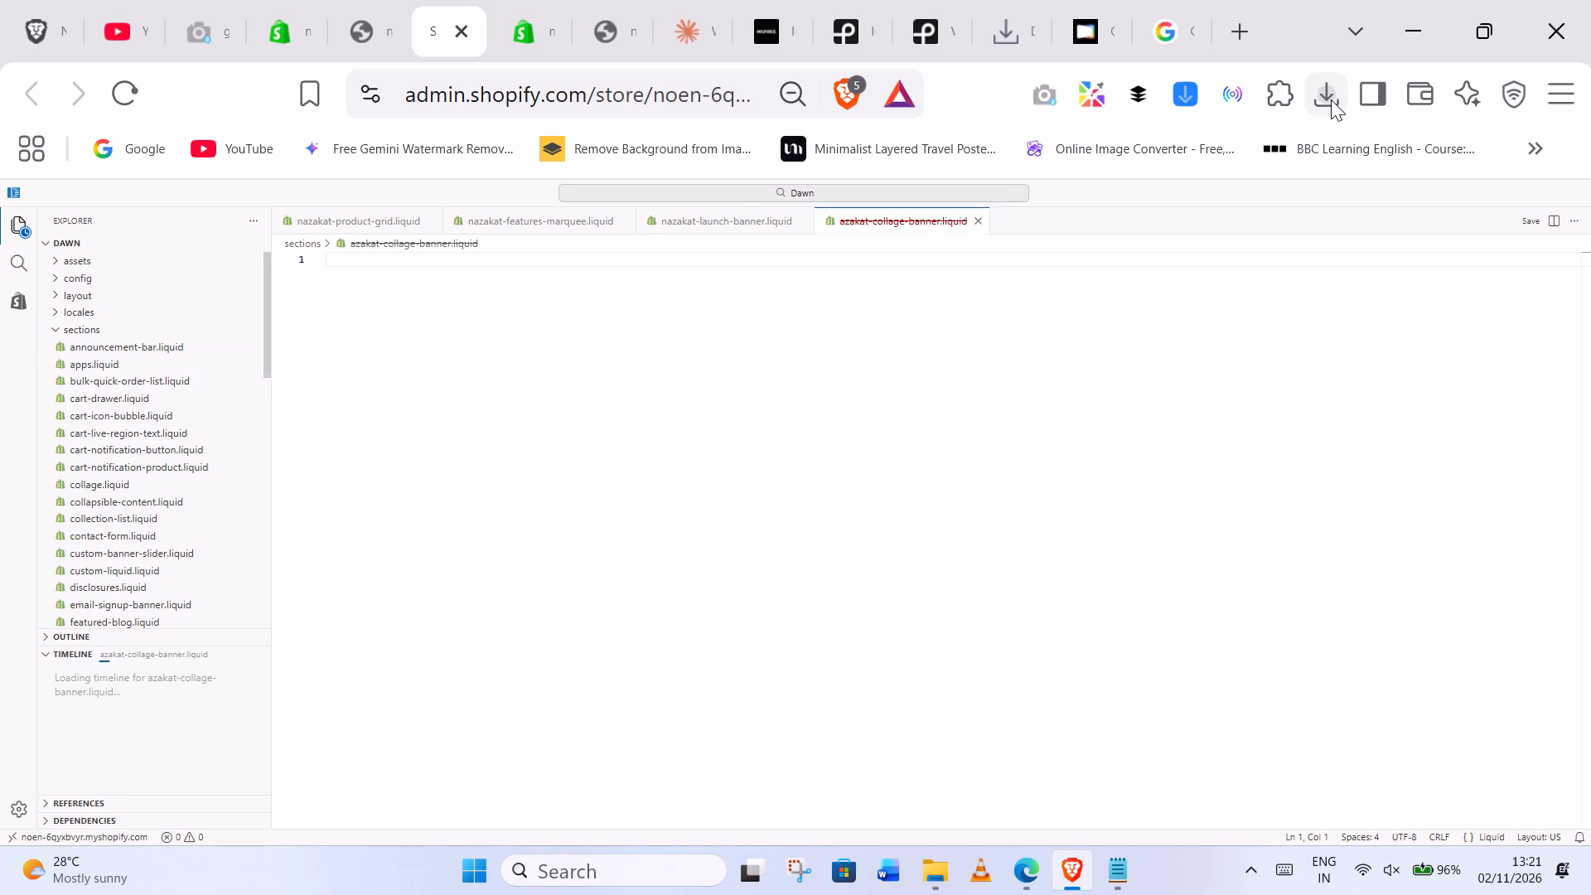
{"action": "left_click", "coordinate": [1215, 228]}
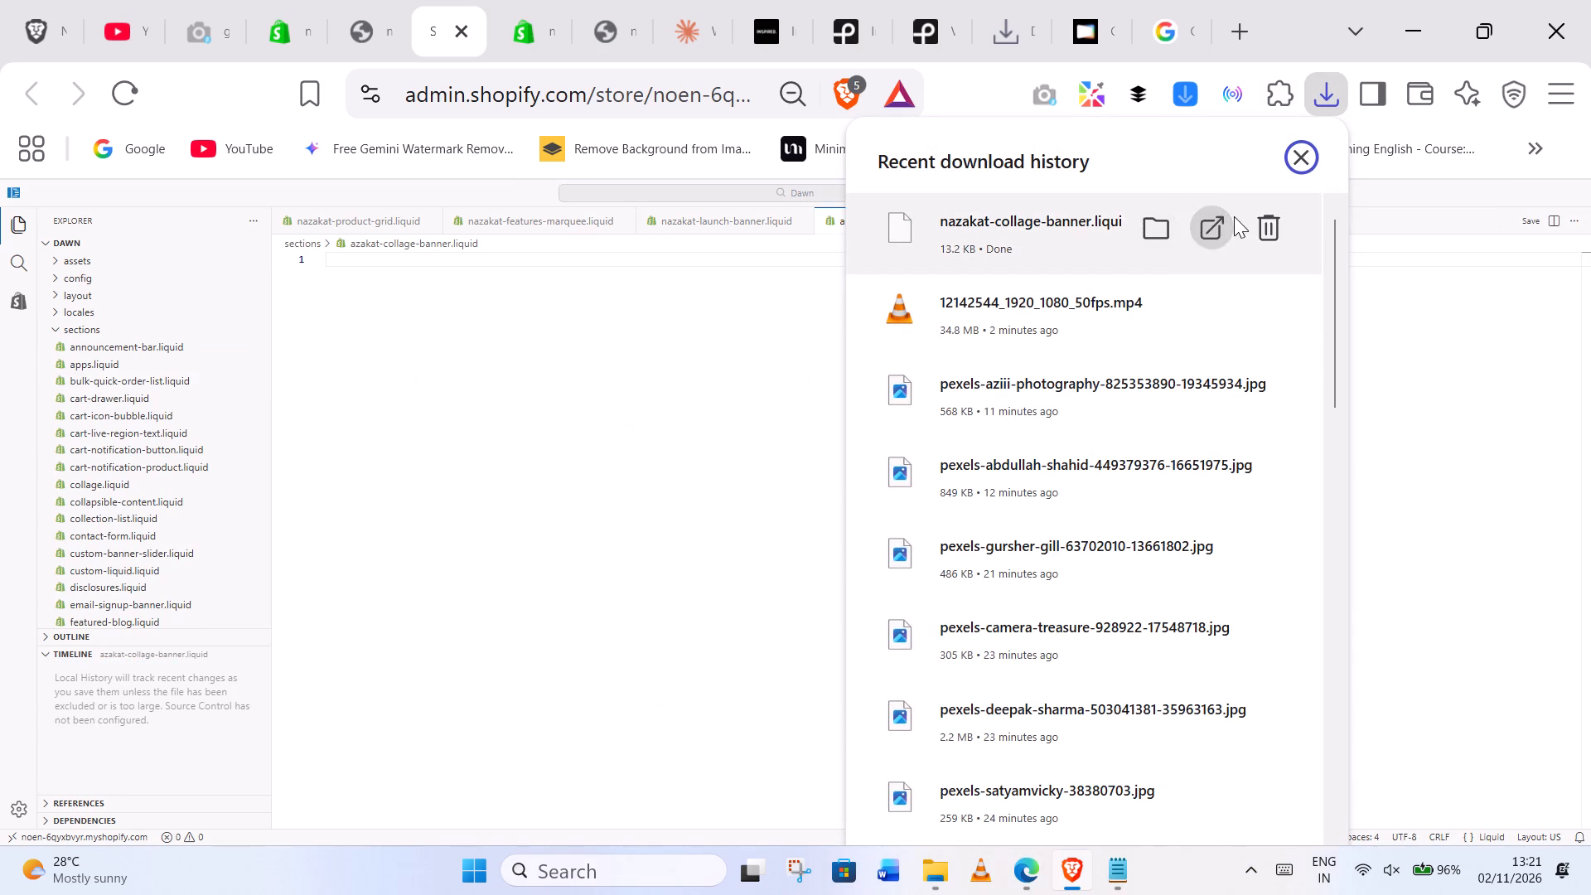
{"action": "left_click", "coordinate": [810, 298]}
{"action": "left_click", "coordinate": [854, 743]}
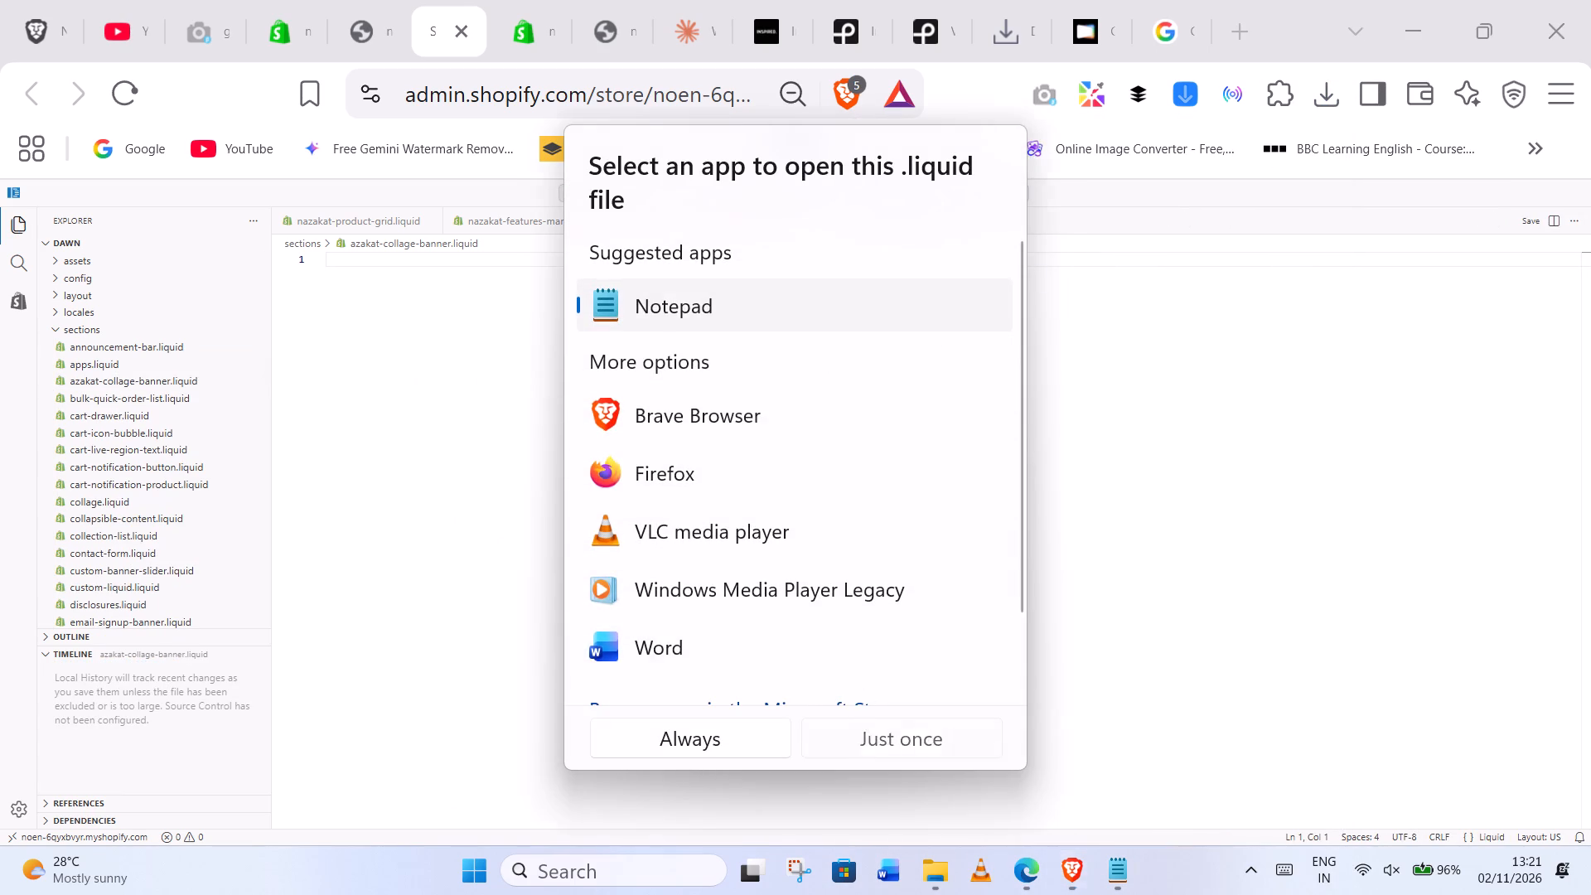
{"action": "left_click", "coordinate": [521, 486]}
{"action": "key", "text": "ctrl+a"}
{"action": "key", "text": "ctrl+c"}
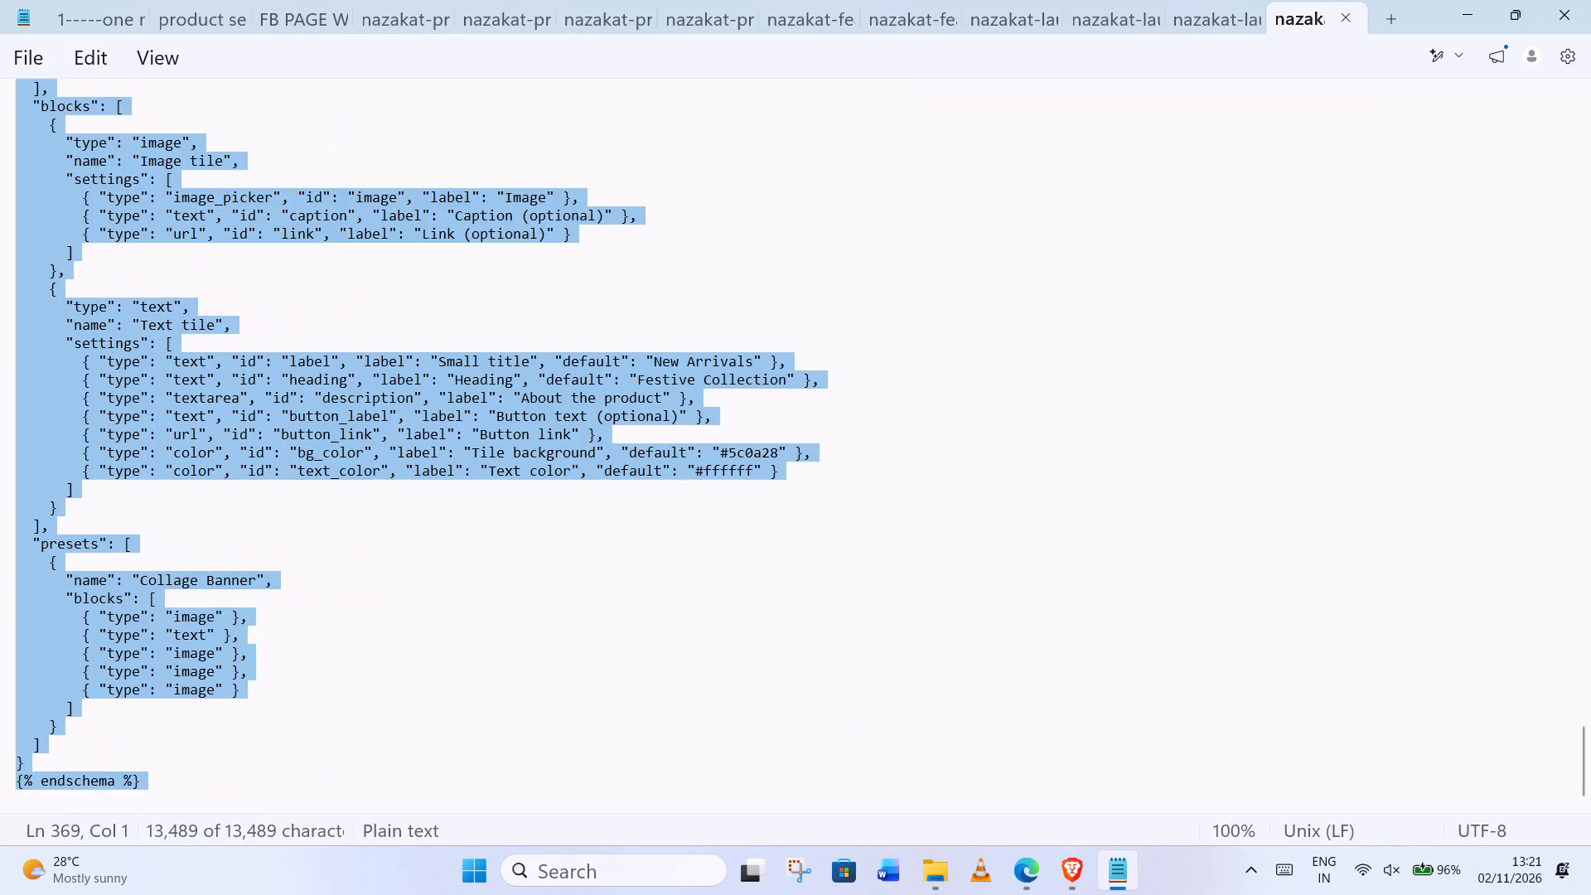
Back in the Shopify code editor, paste the copied code into the empty azakat-collage-banner.liquid and save the file.
{"action": "left_click", "coordinate": [1066, 894]}
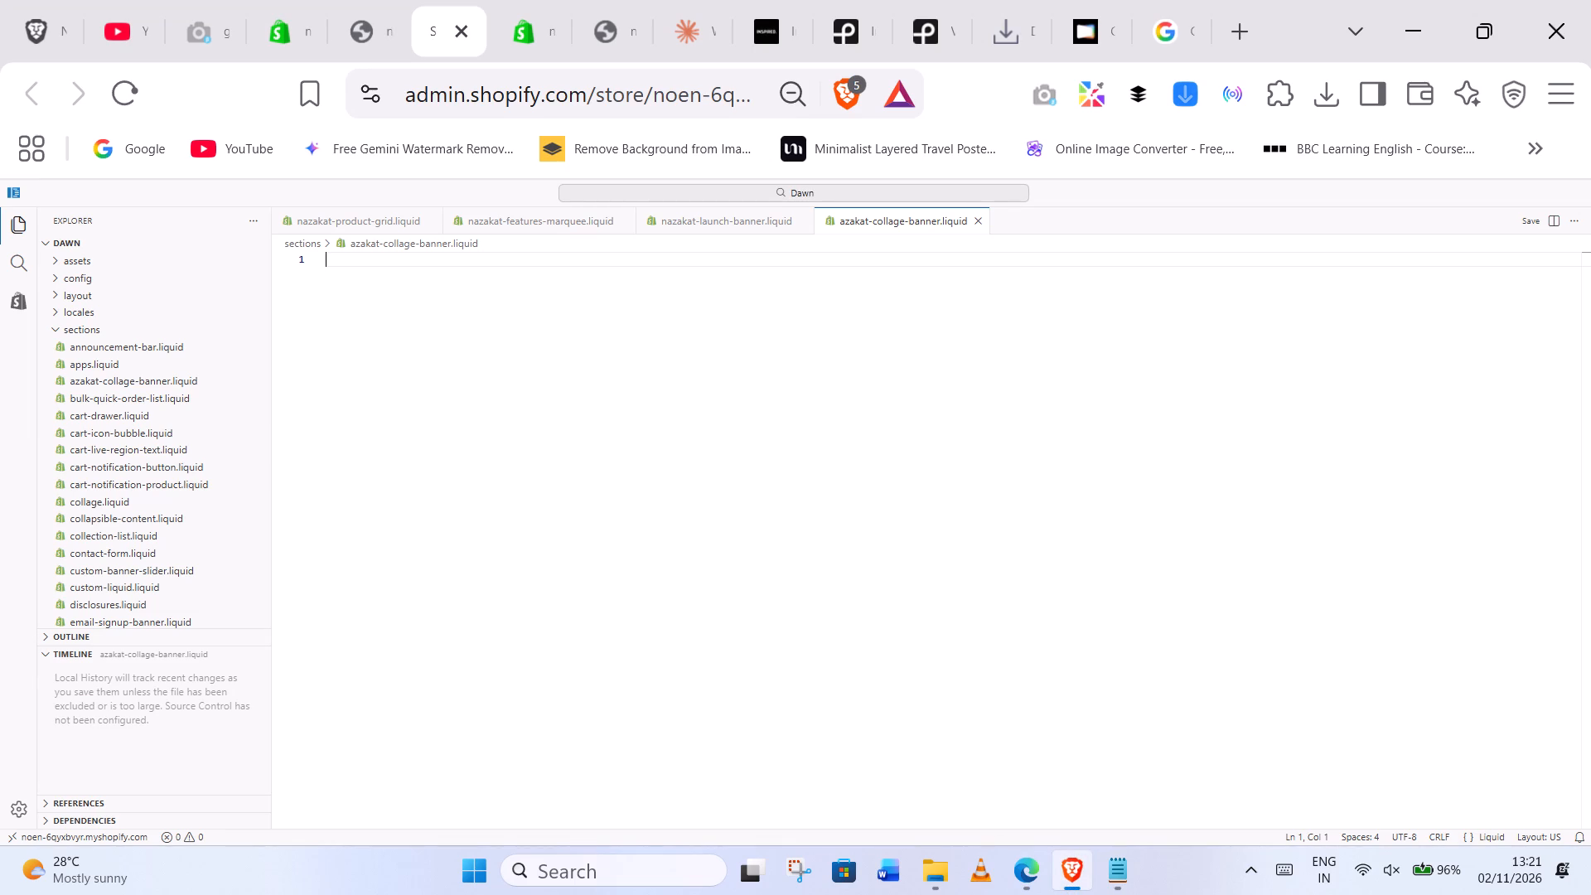
{"action": "key", "text": "ctrl+v"}
{"action": "triple_click", "coordinate": [1532, 218]}
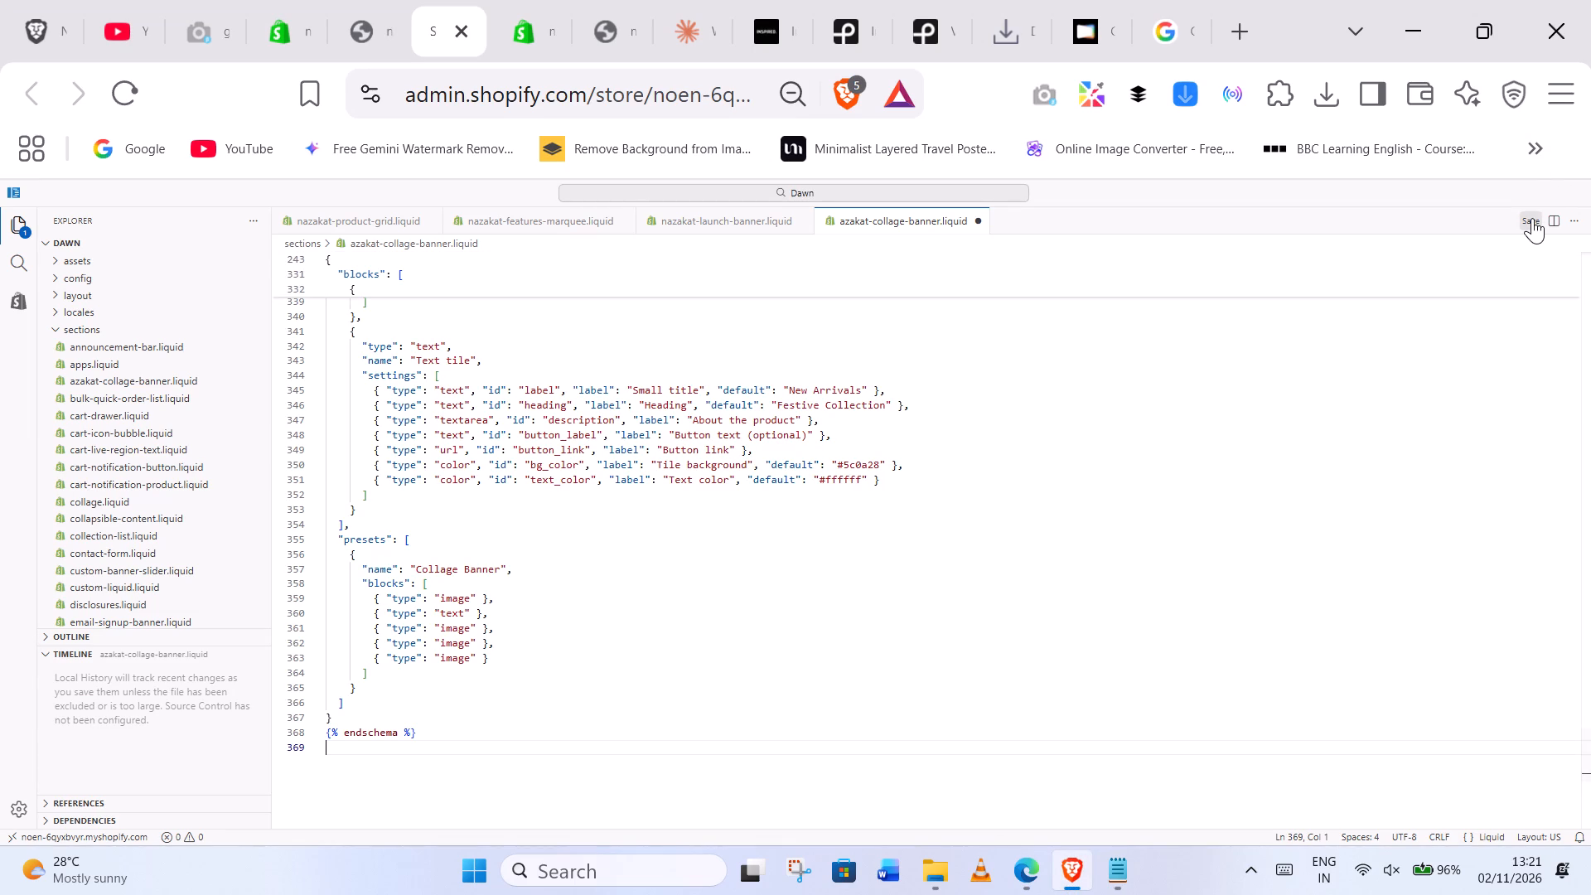
{"action": "triple_click", "coordinate": [1532, 218]}
In the Shopify theme editor, add a Collage Banner section below the Launch Banner on the home page.
{"action": "left_click", "coordinate": [567, 0]}
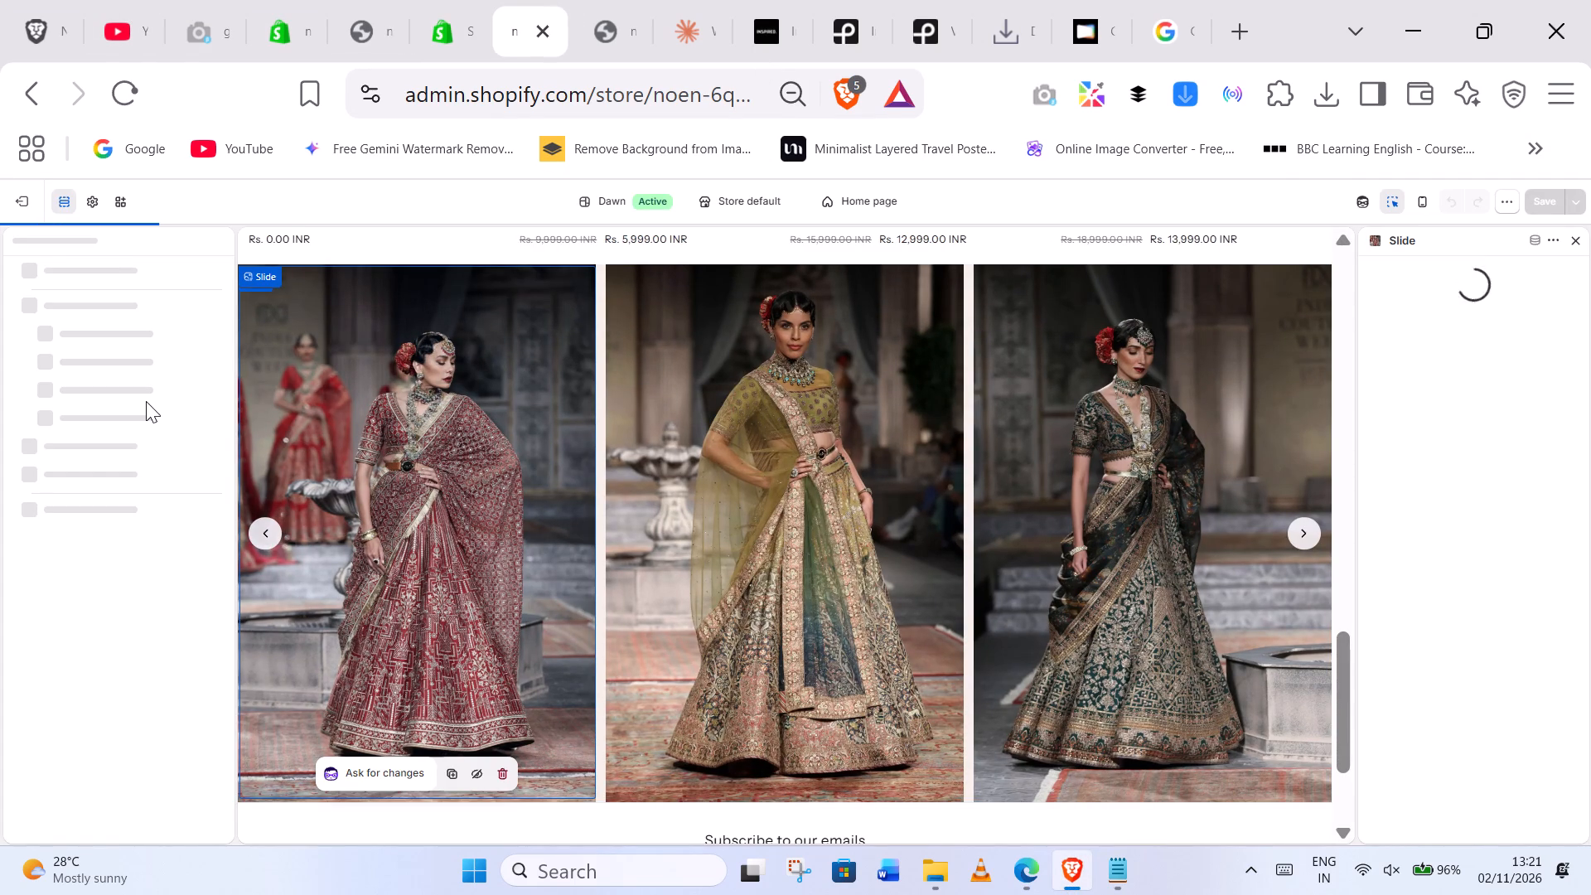
{"action": "scroll", "coordinate": [31, 515], "scroll_direction": "down", "scroll_amount": 2}
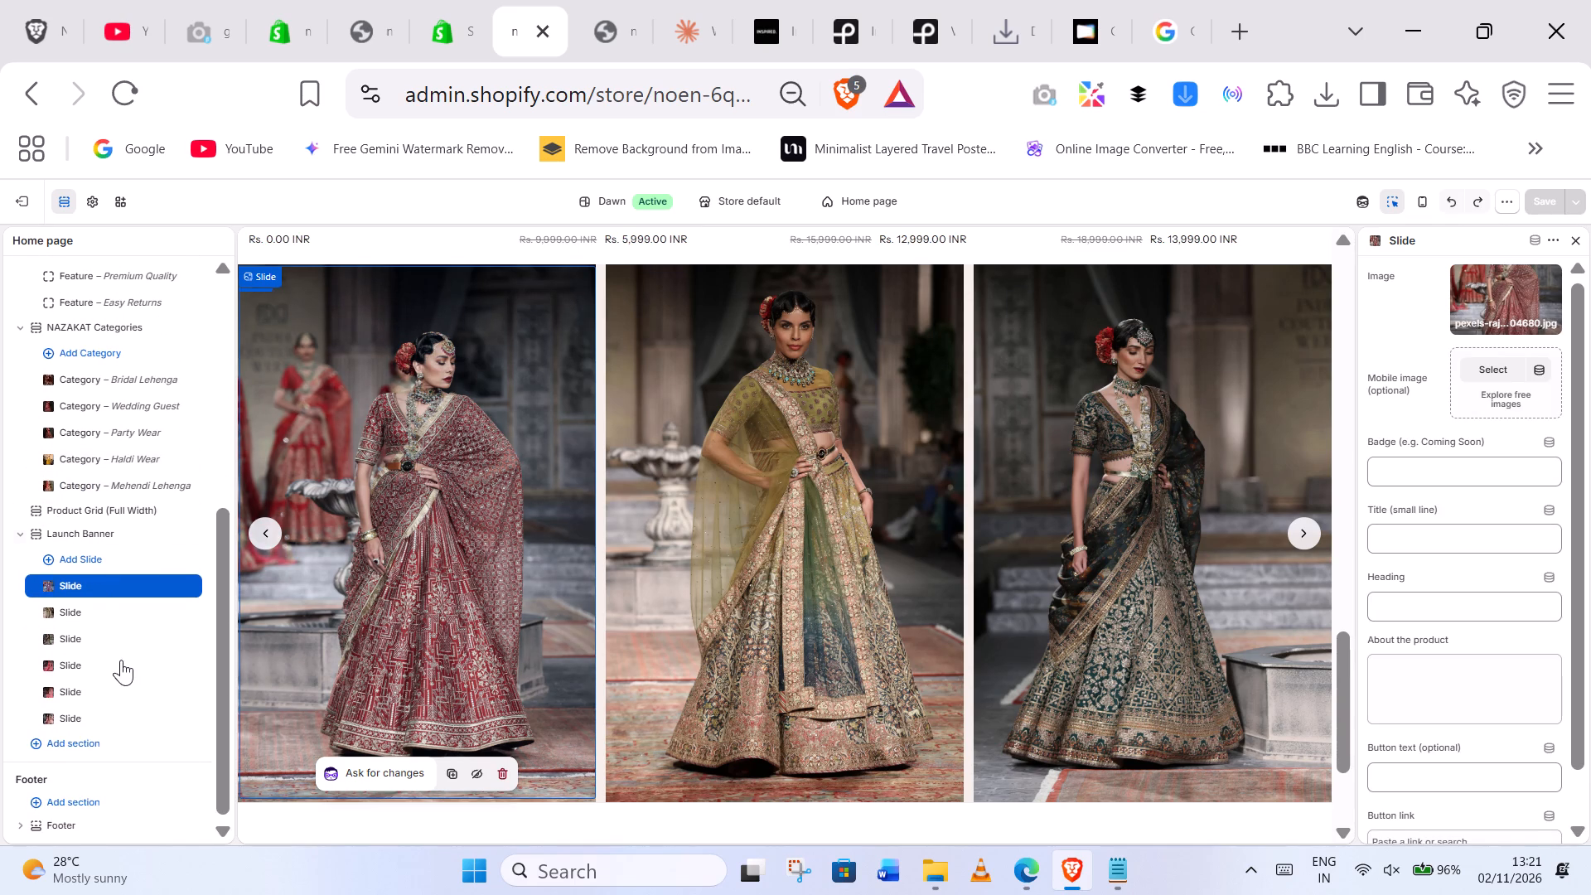
{"action": "left_click", "coordinate": [69, 739]}
{"action": "scroll", "coordinate": [293, 498], "scroll_direction": "down", "scroll_amount": 2}
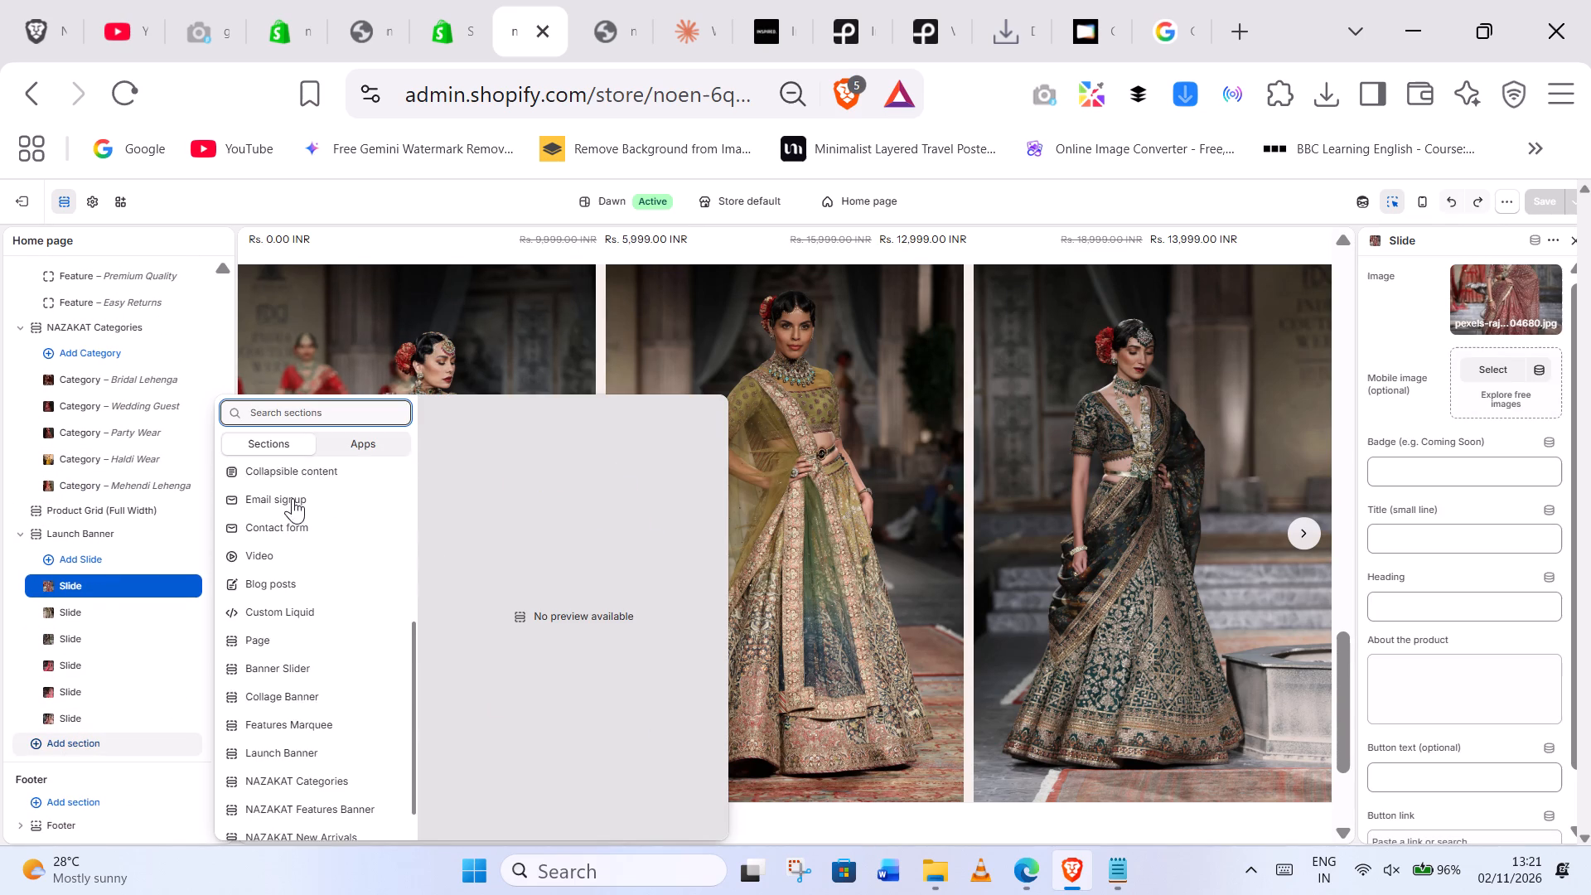
{"action": "scroll", "coordinate": [293, 498], "scroll_direction": "down", "scroll_amount": 3}
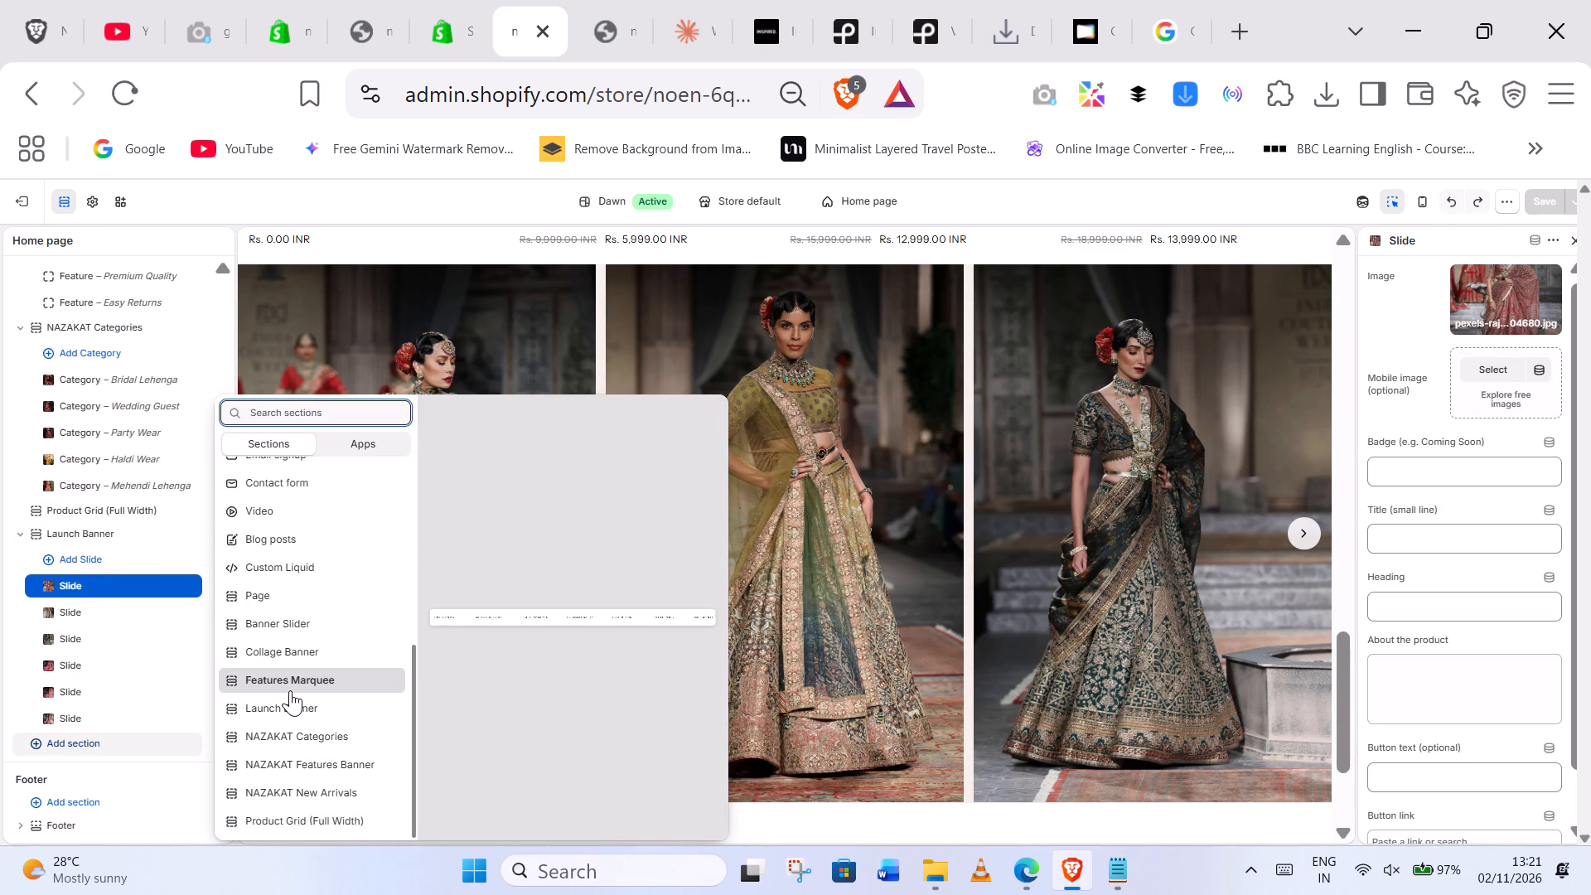
{"action": "left_click", "coordinate": [317, 652]}
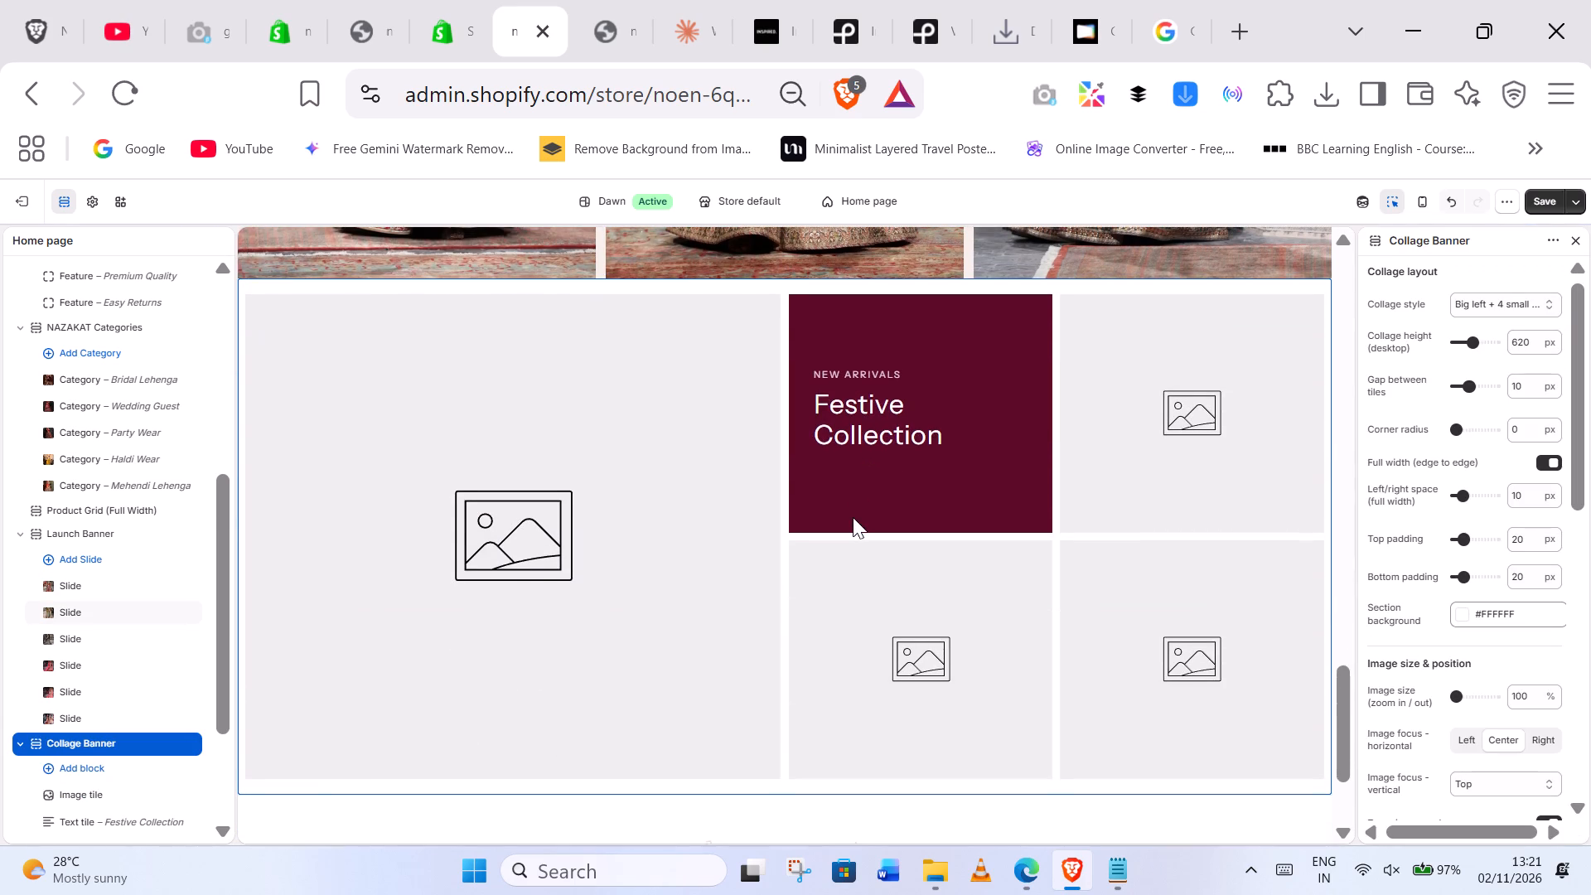
Set the collage's large image tile to the pexels-rajeshverma photo of the bride in a red lehenga on a dark background.
{"action": "left_click", "coordinate": [602, 524]}
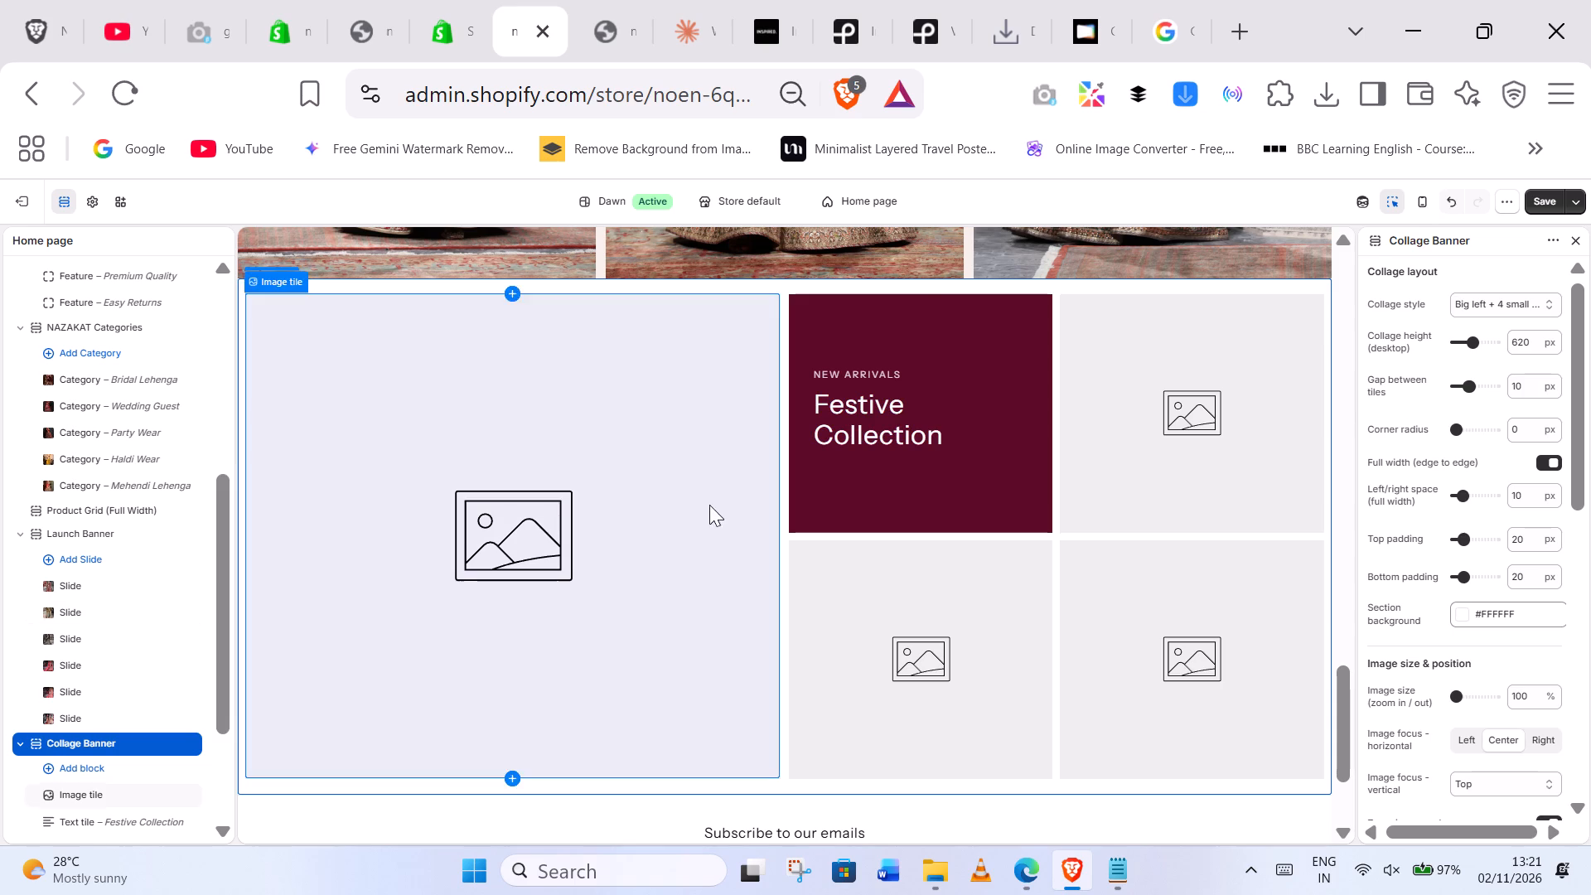
{"action": "left_click", "coordinate": [1512, 288]}
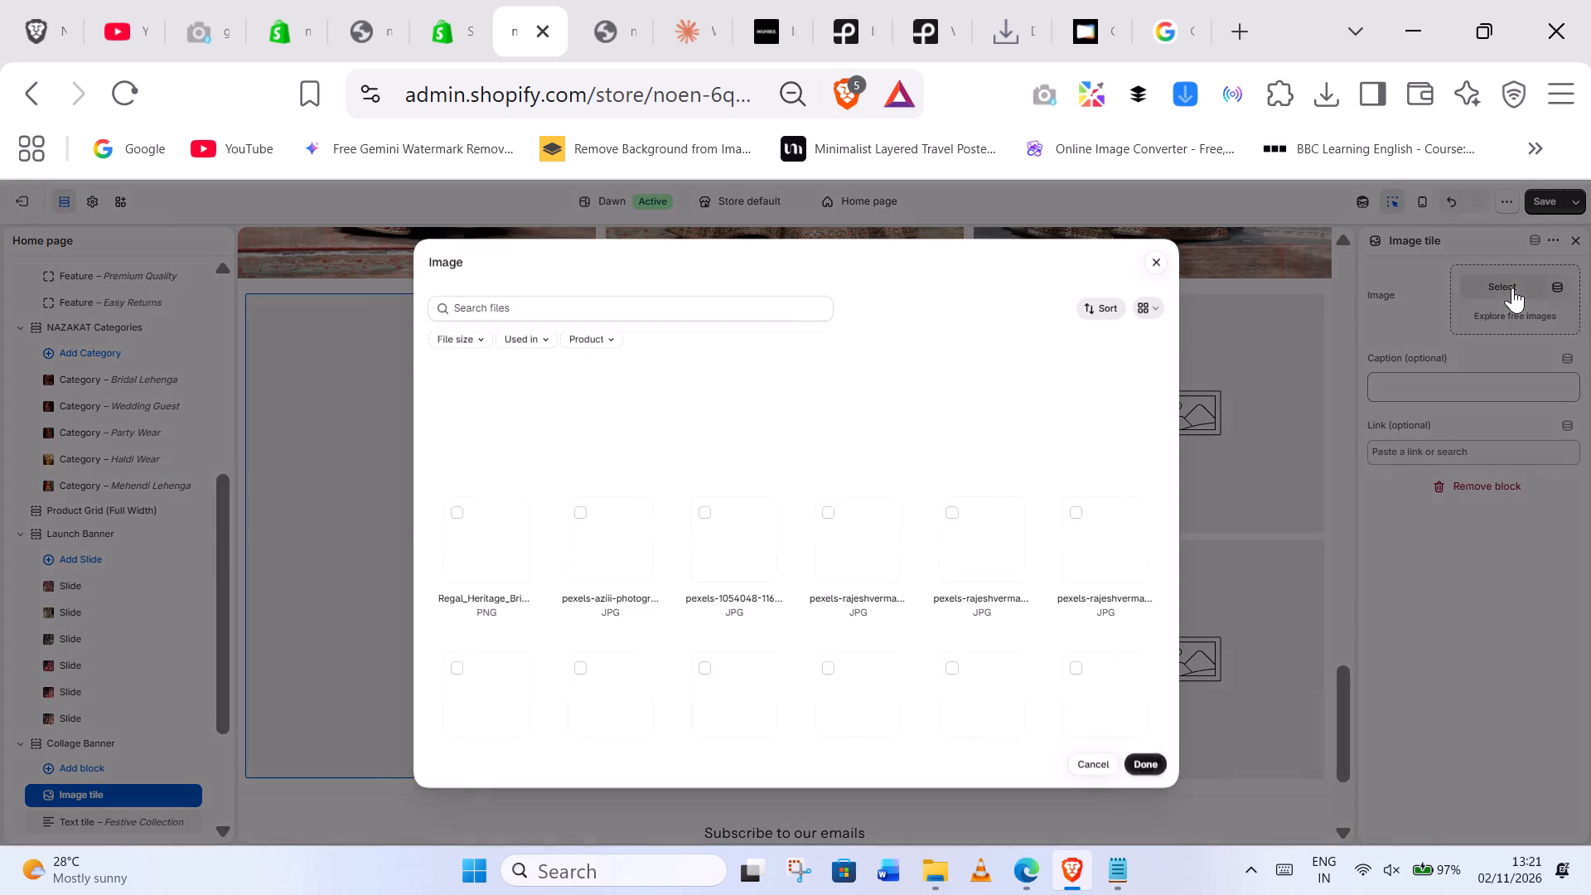
{"action": "scroll", "coordinate": [741, 596], "scroll_direction": "down", "scroll_amount": 1}
{"action": "left_click", "coordinate": [710, 530]}
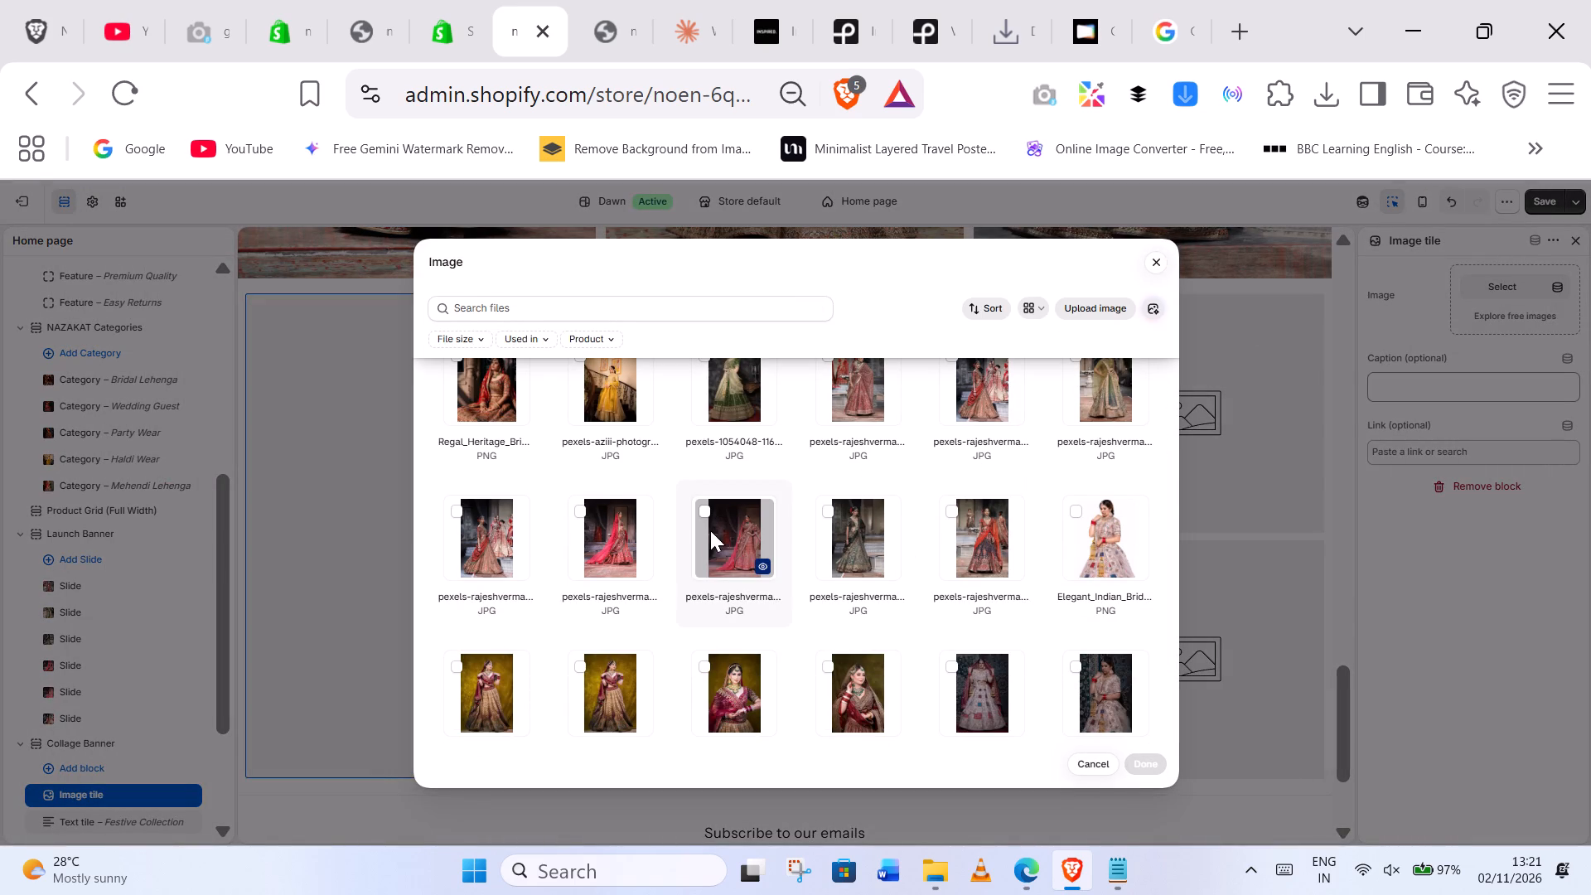
{"action": "left_click", "coordinate": [1139, 764]}
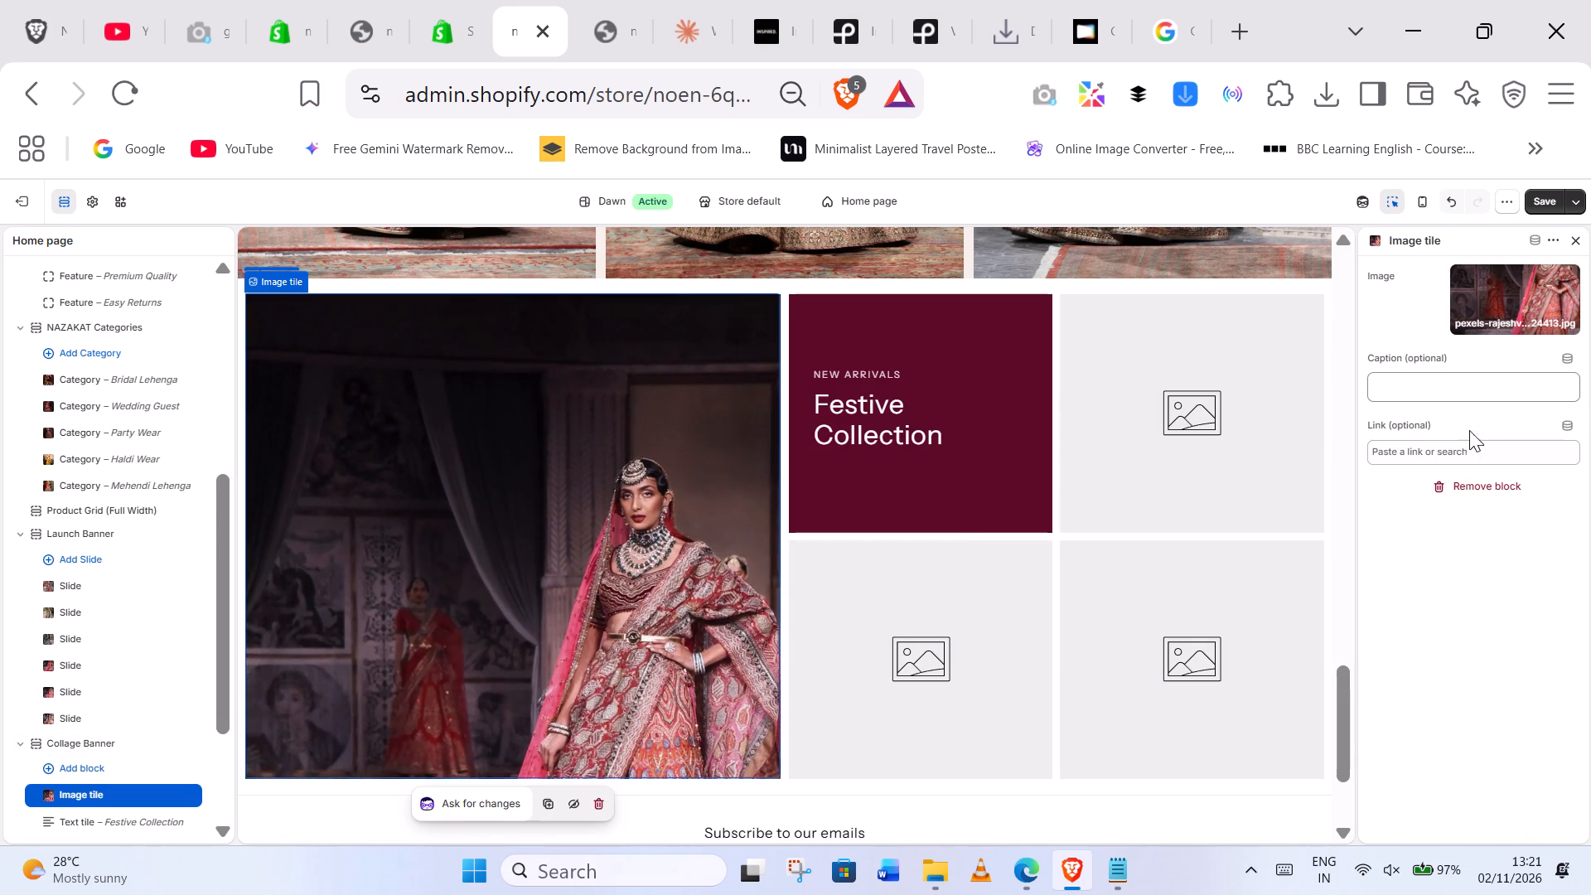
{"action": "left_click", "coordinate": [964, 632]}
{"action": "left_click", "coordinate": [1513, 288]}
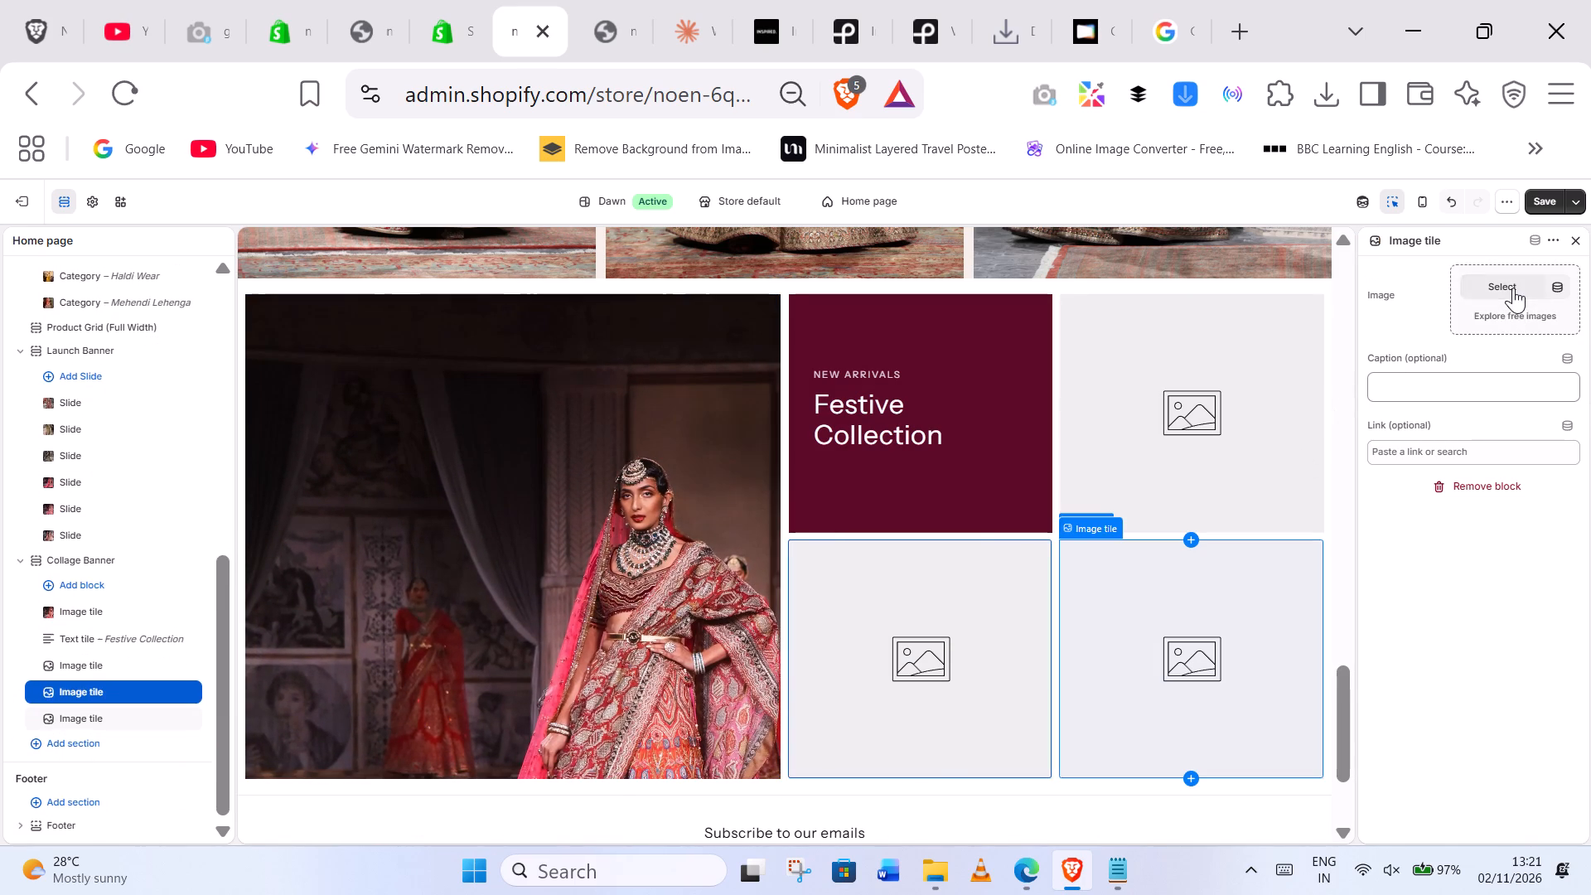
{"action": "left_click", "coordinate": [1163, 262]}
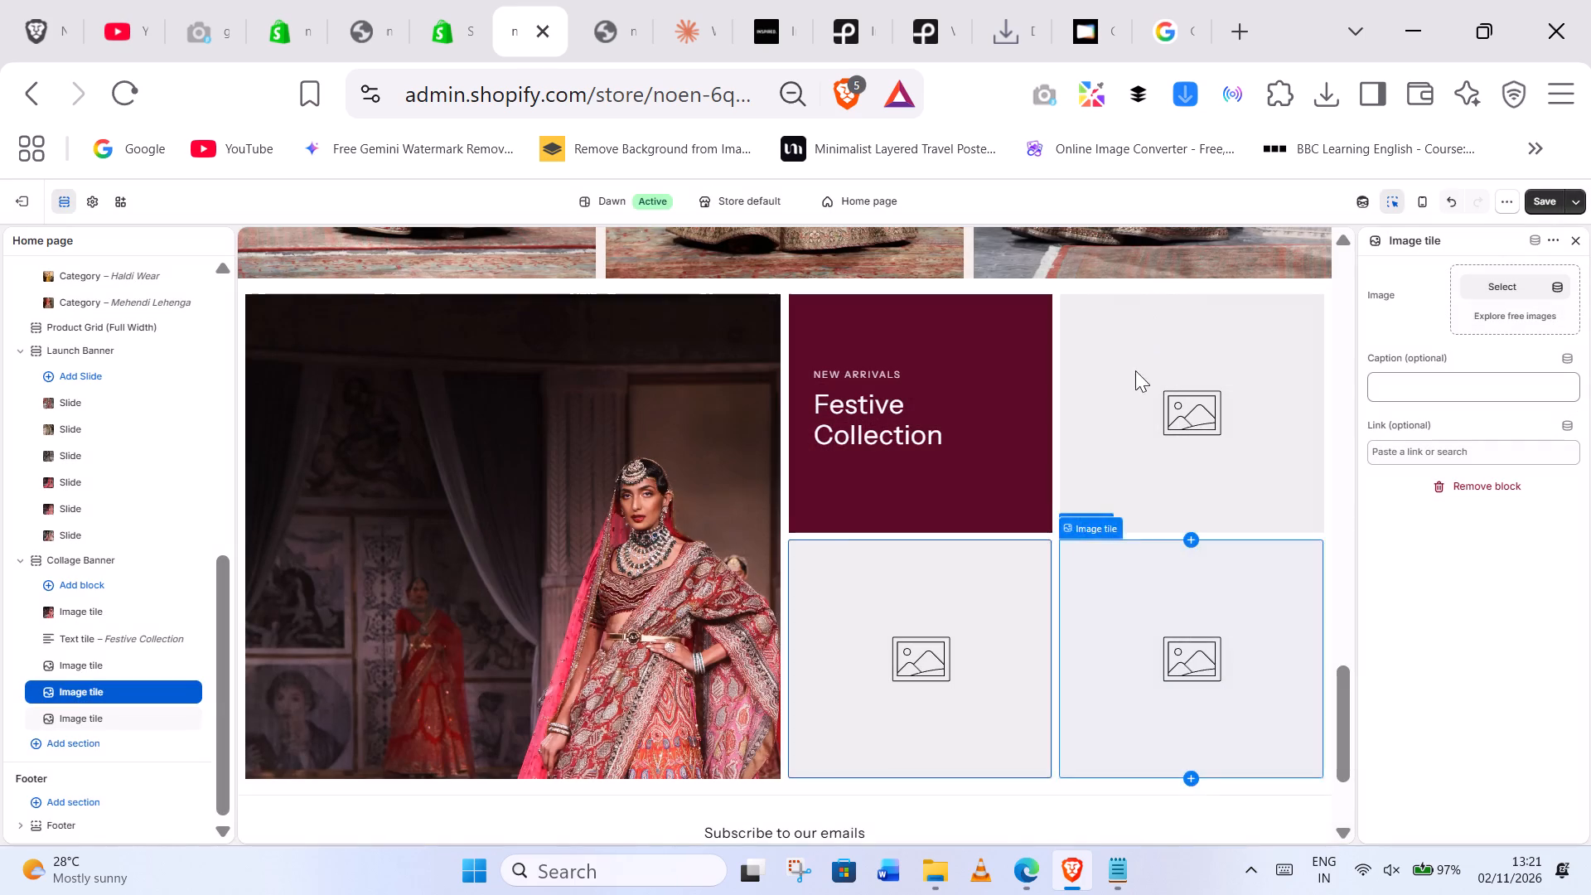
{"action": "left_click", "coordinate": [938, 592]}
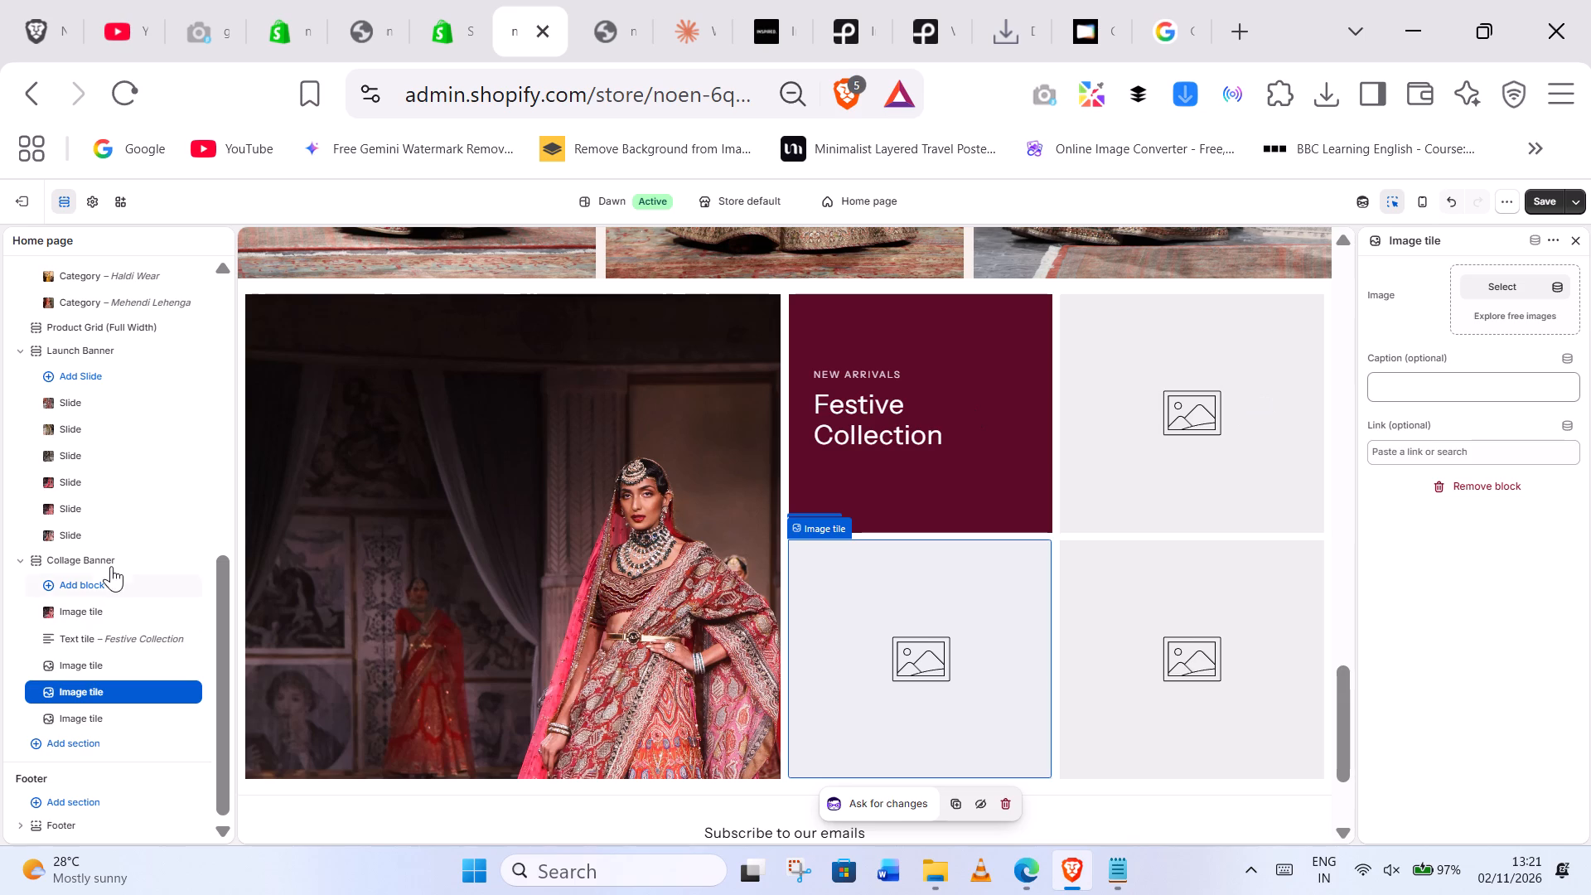
Change the Collage Banner's collage style to the "Tall sides + 2 mid…" layout.
{"action": "left_click", "coordinate": [105, 561]}
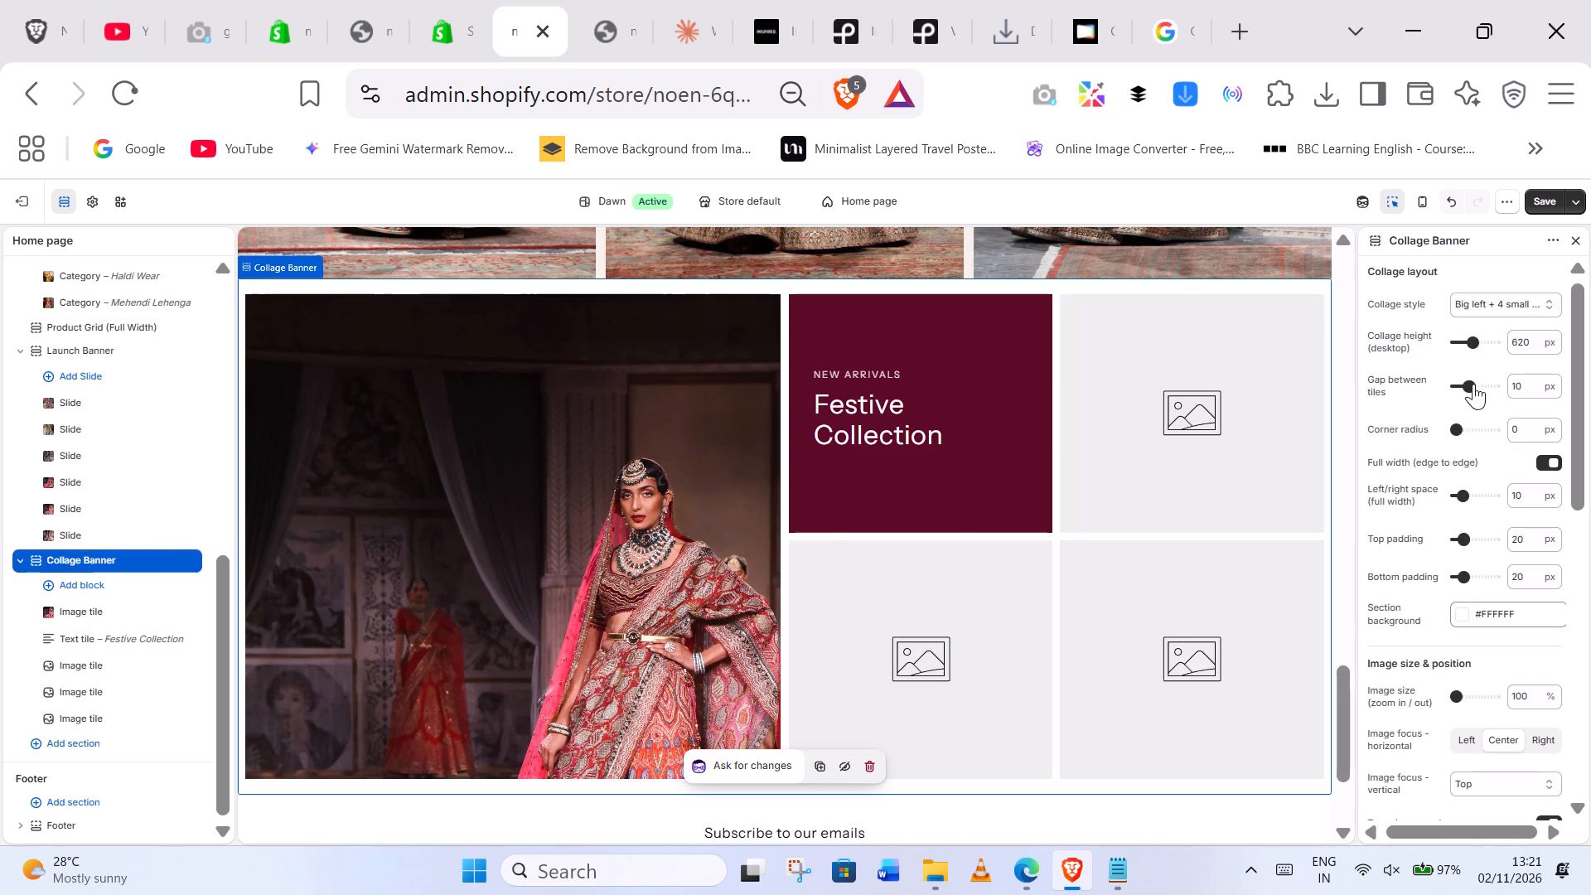
{"action": "left_click", "coordinate": [1482, 311]}
{"action": "left_click", "coordinate": [1483, 410]}
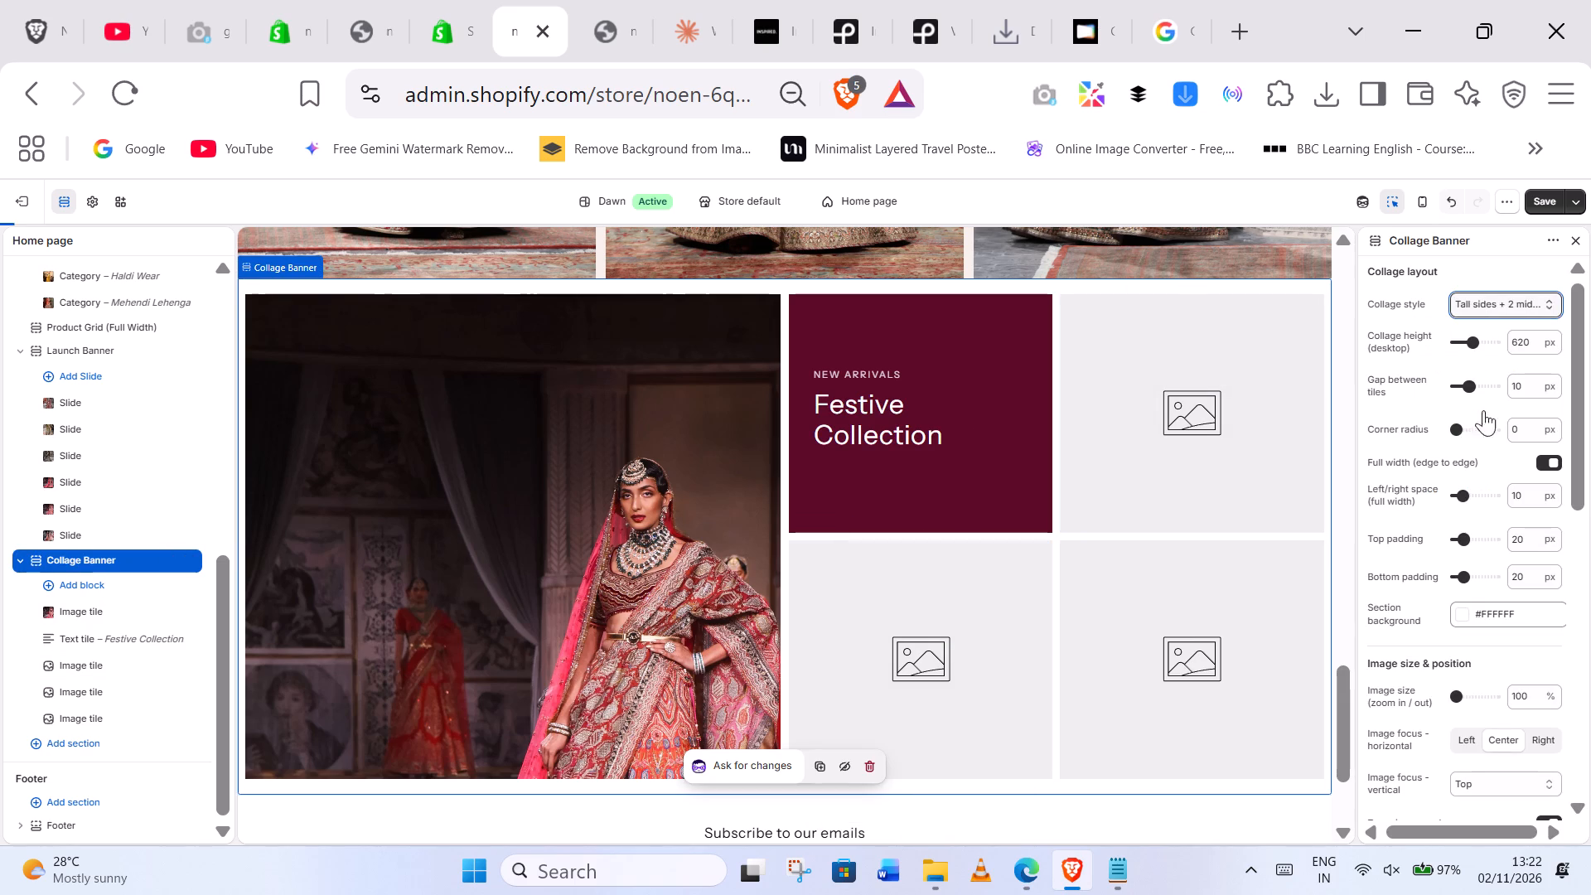
Set the collage's empty tall tile to the pexels-rajeshverma photo ending 24449.jpg, showing the bride in profile with a long pink-red veil.
{"action": "left_click", "coordinate": [1161, 443]}
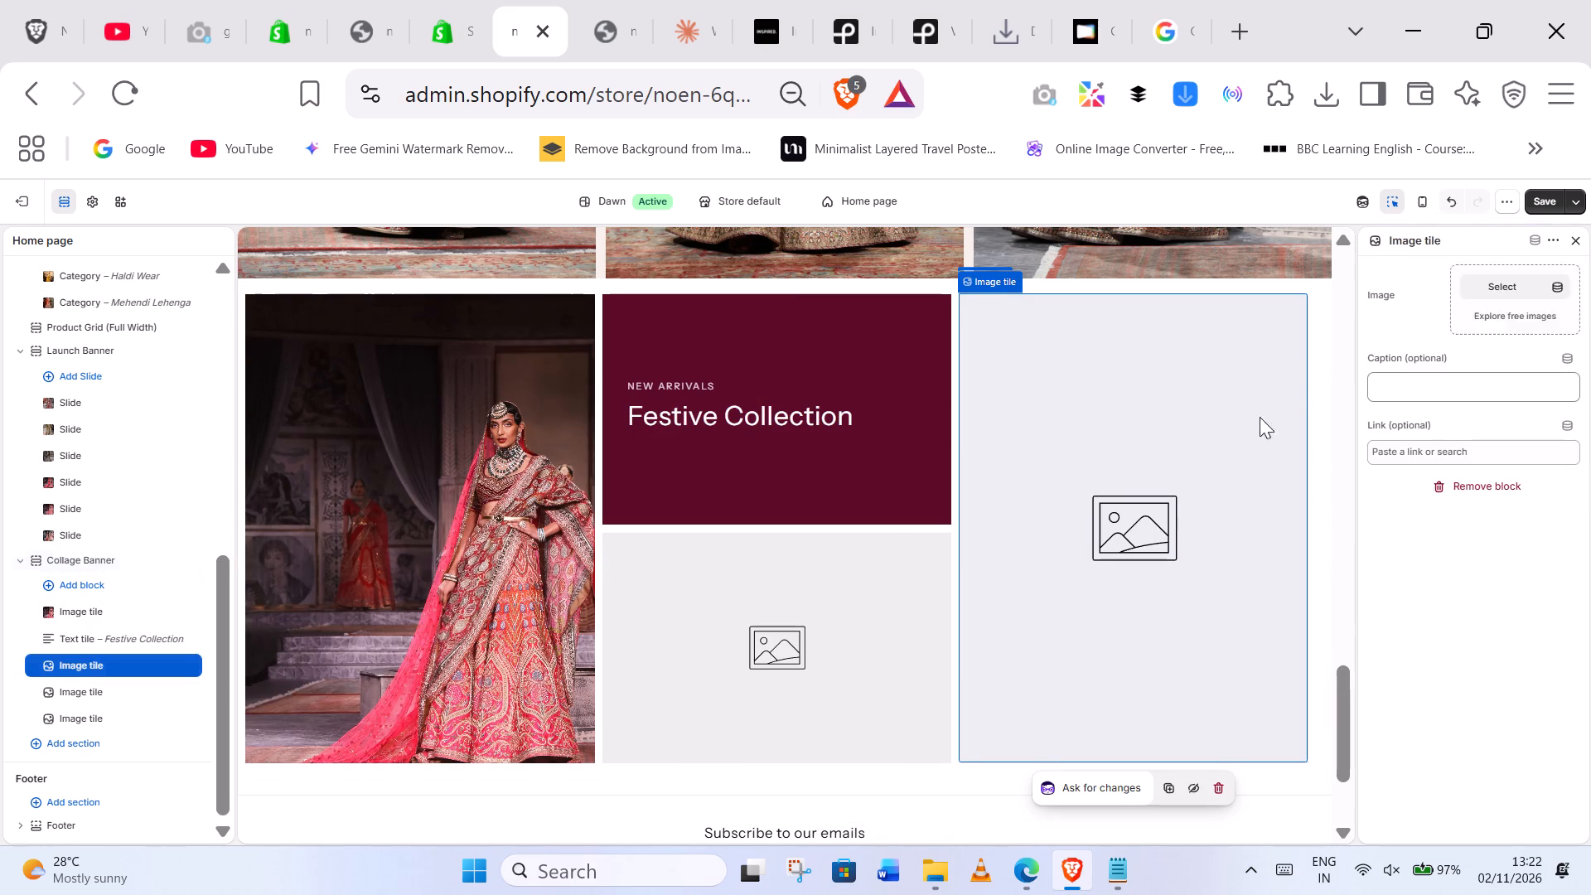
{"action": "left_click", "coordinate": [1515, 278]}
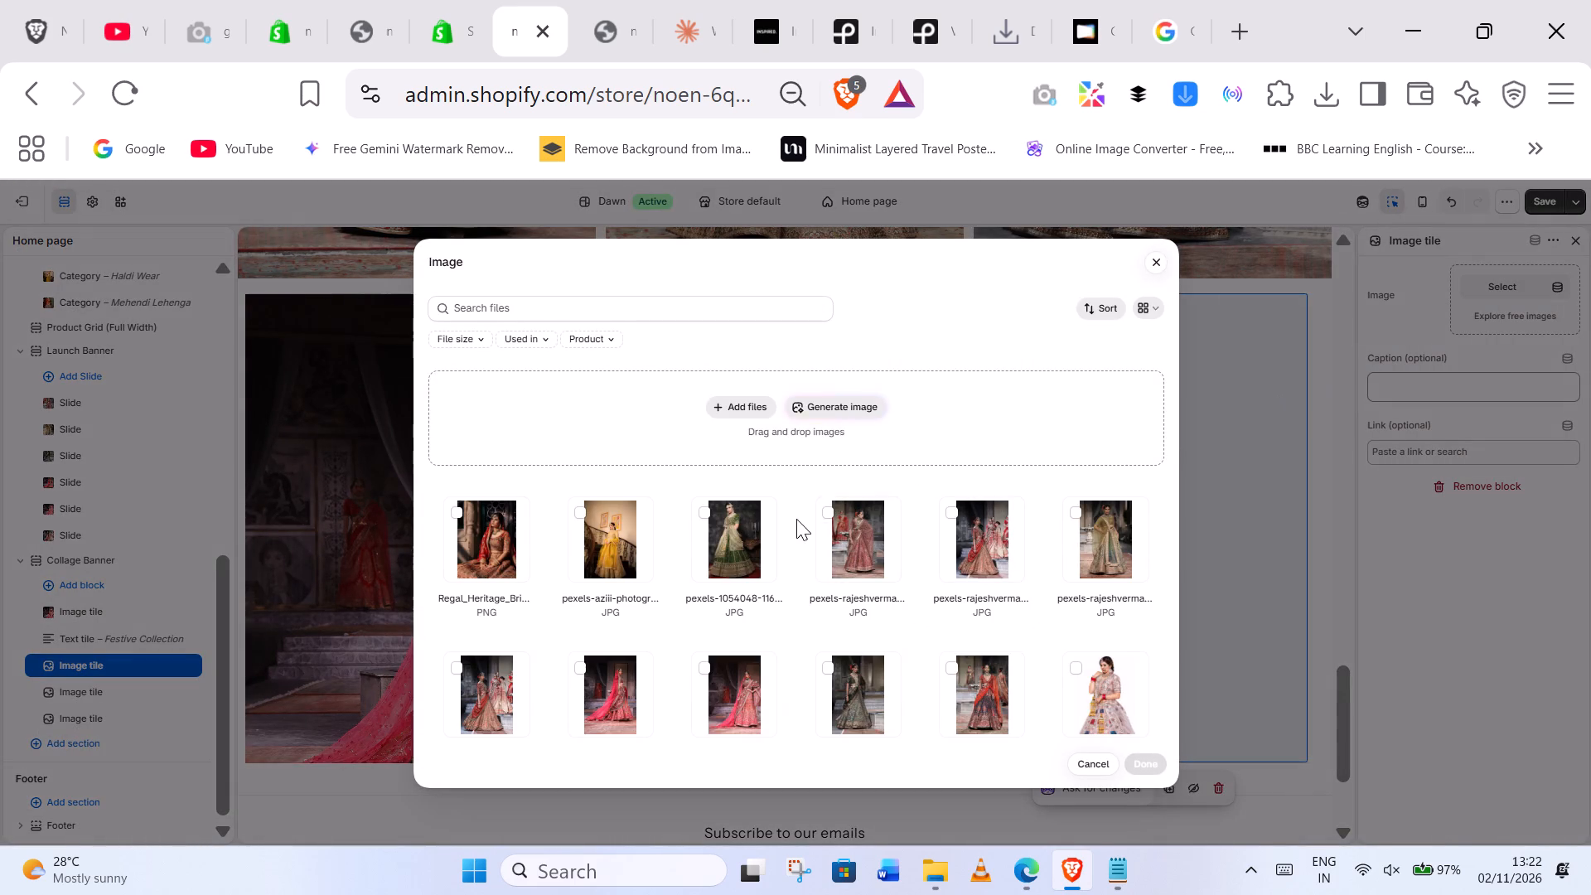
{"action": "scroll", "coordinate": [796, 519], "scroll_direction": "down", "scroll_amount": 1}
{"action": "left_click", "coordinate": [603, 553]}
{"action": "left_click", "coordinate": [1142, 767]}
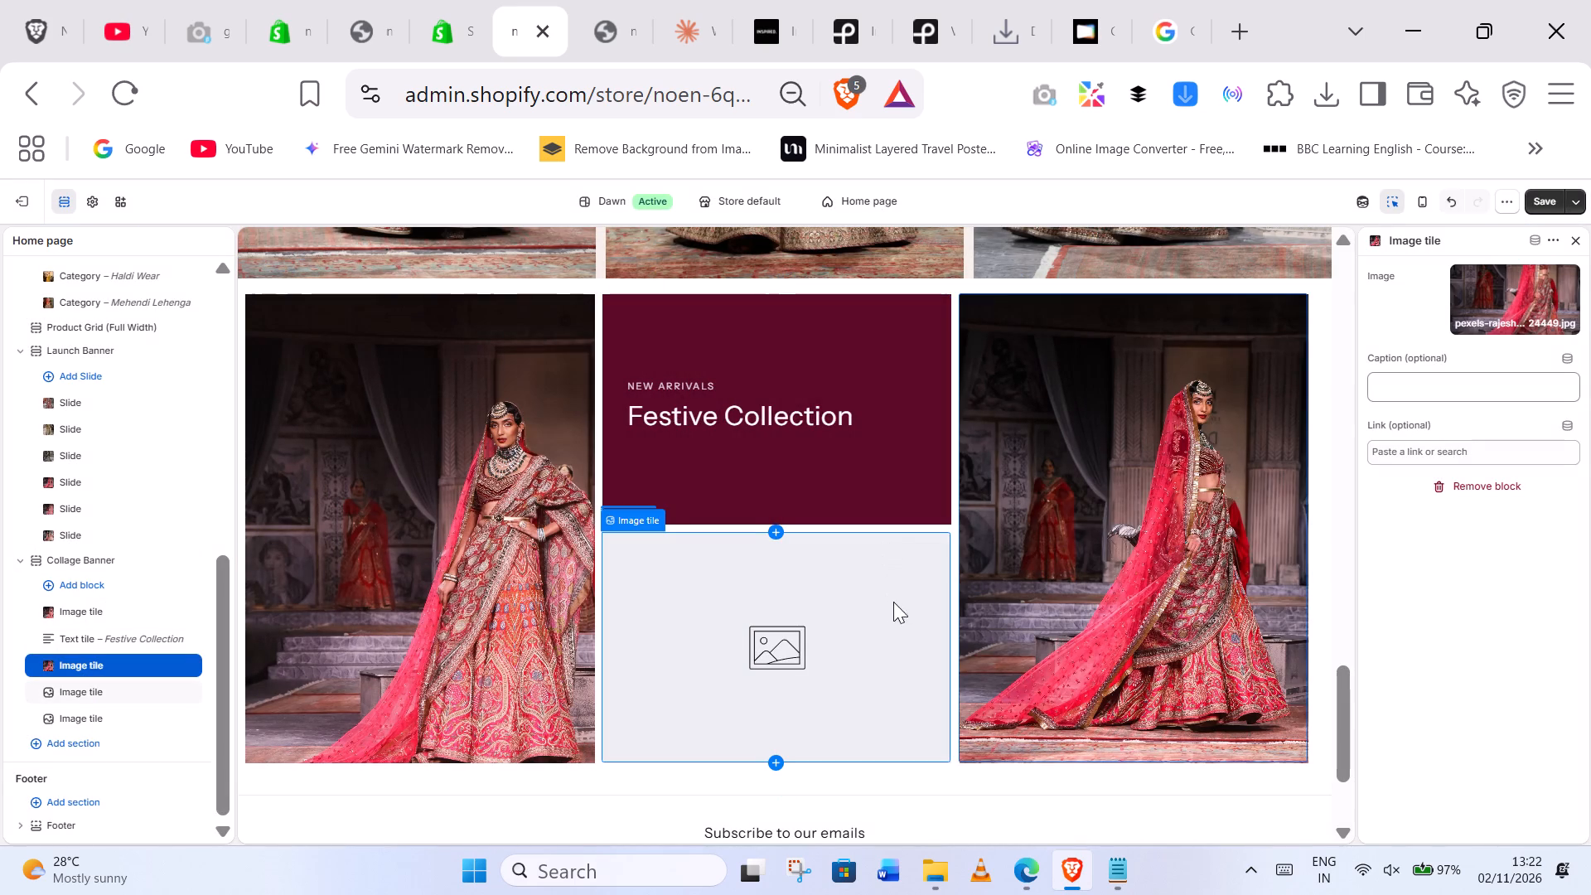
Set the image tile below the Festive Collection tile to the pexels-rajeshverma photo of a bride with other red-dressed brides behind her.
{"action": "left_click", "coordinate": [799, 616]}
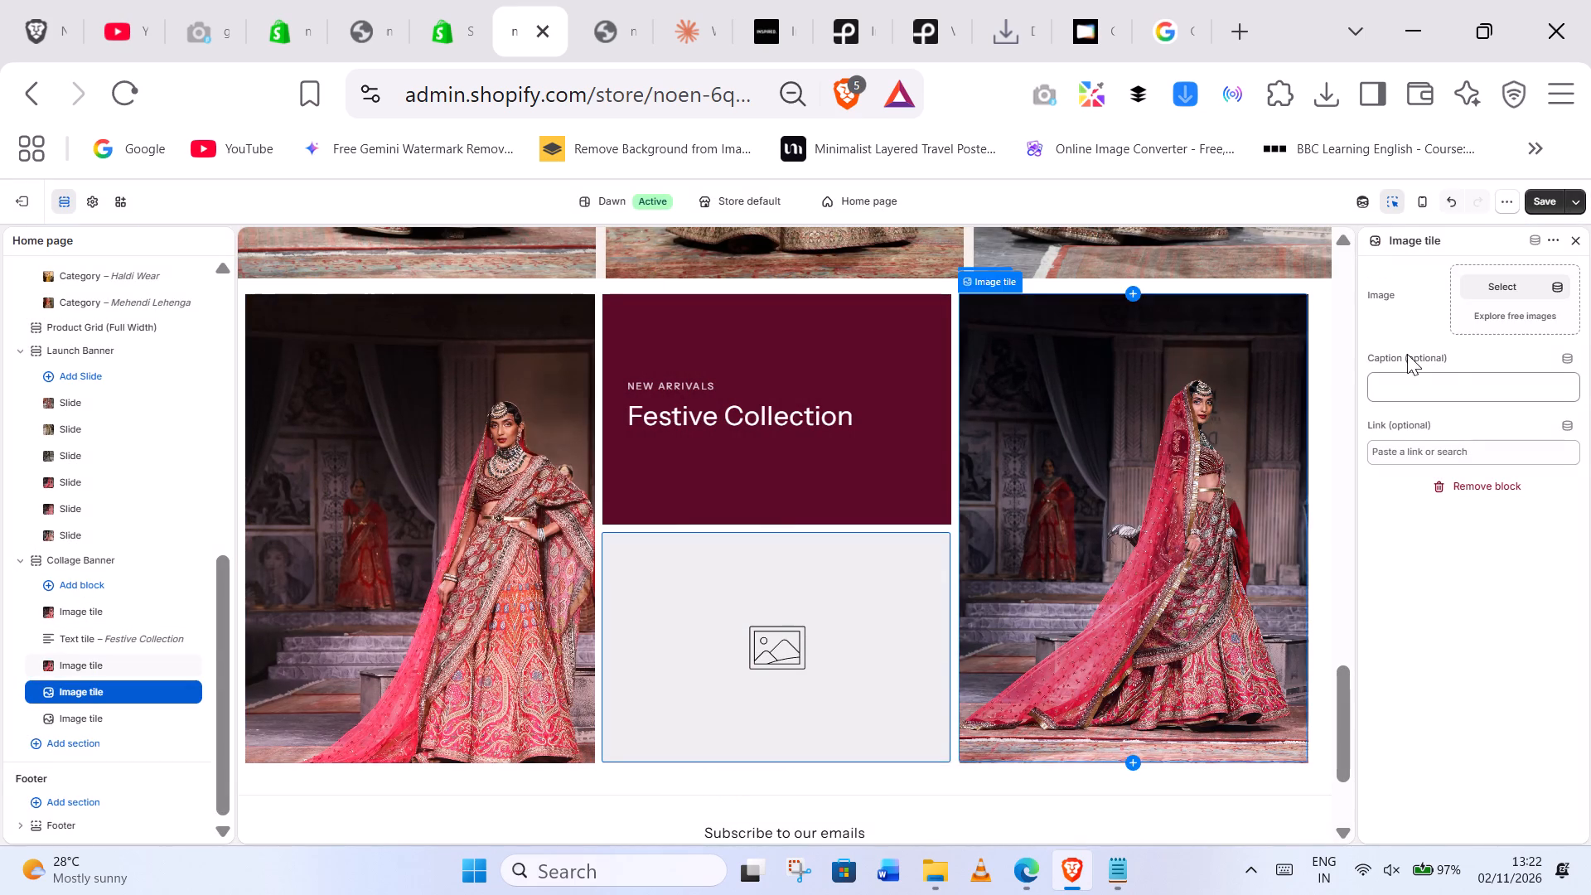
{"action": "left_click", "coordinate": [1500, 276]}
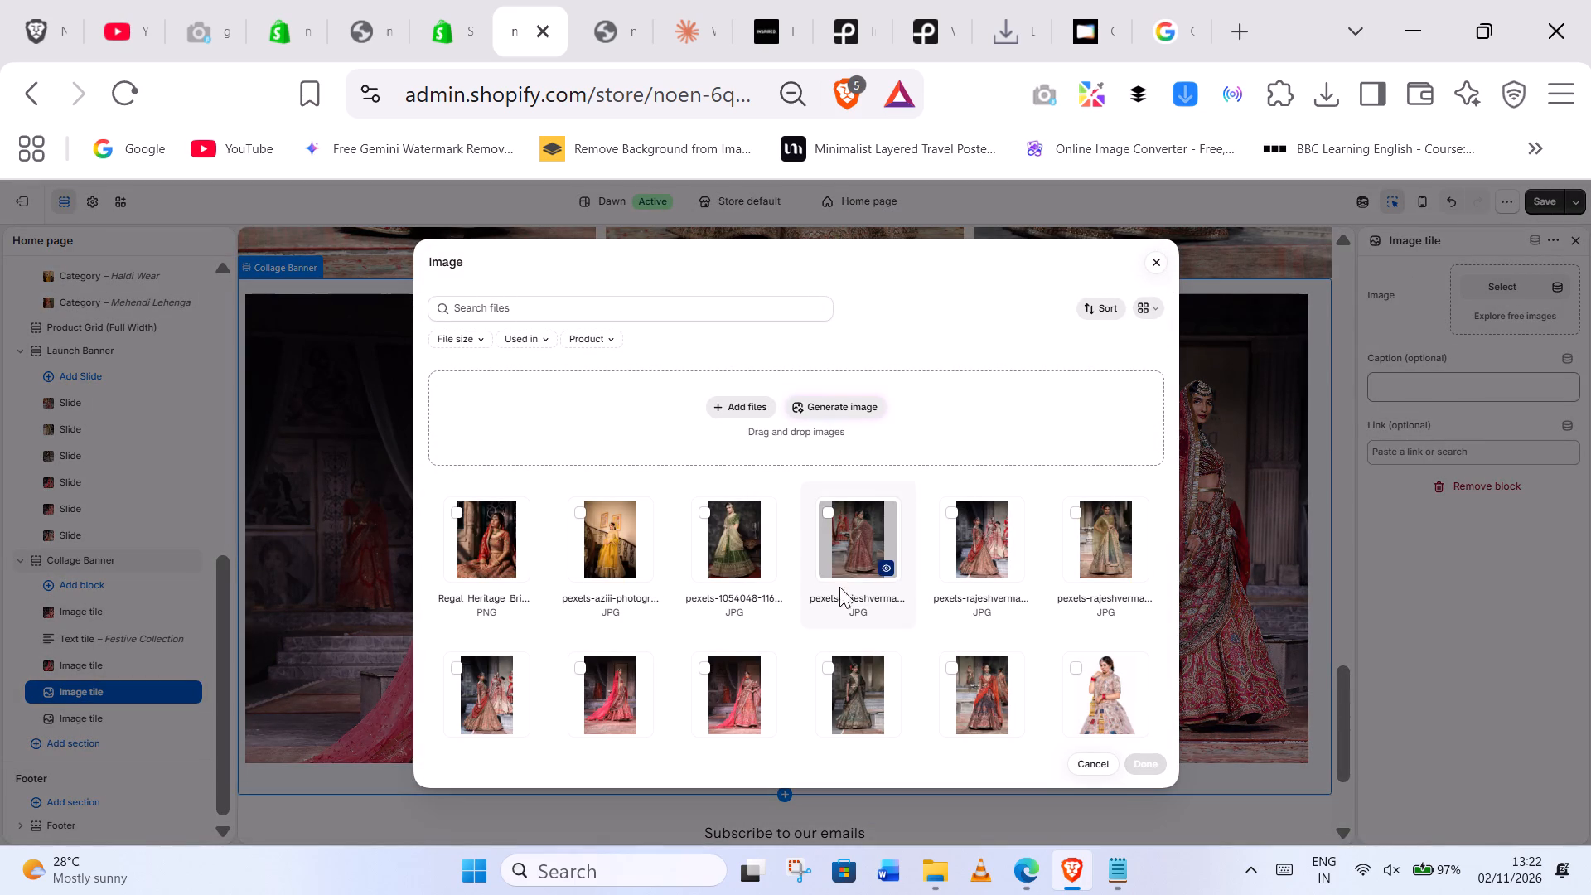
{"action": "scroll", "coordinate": [694, 676], "scroll_direction": "down", "scroll_amount": 1}
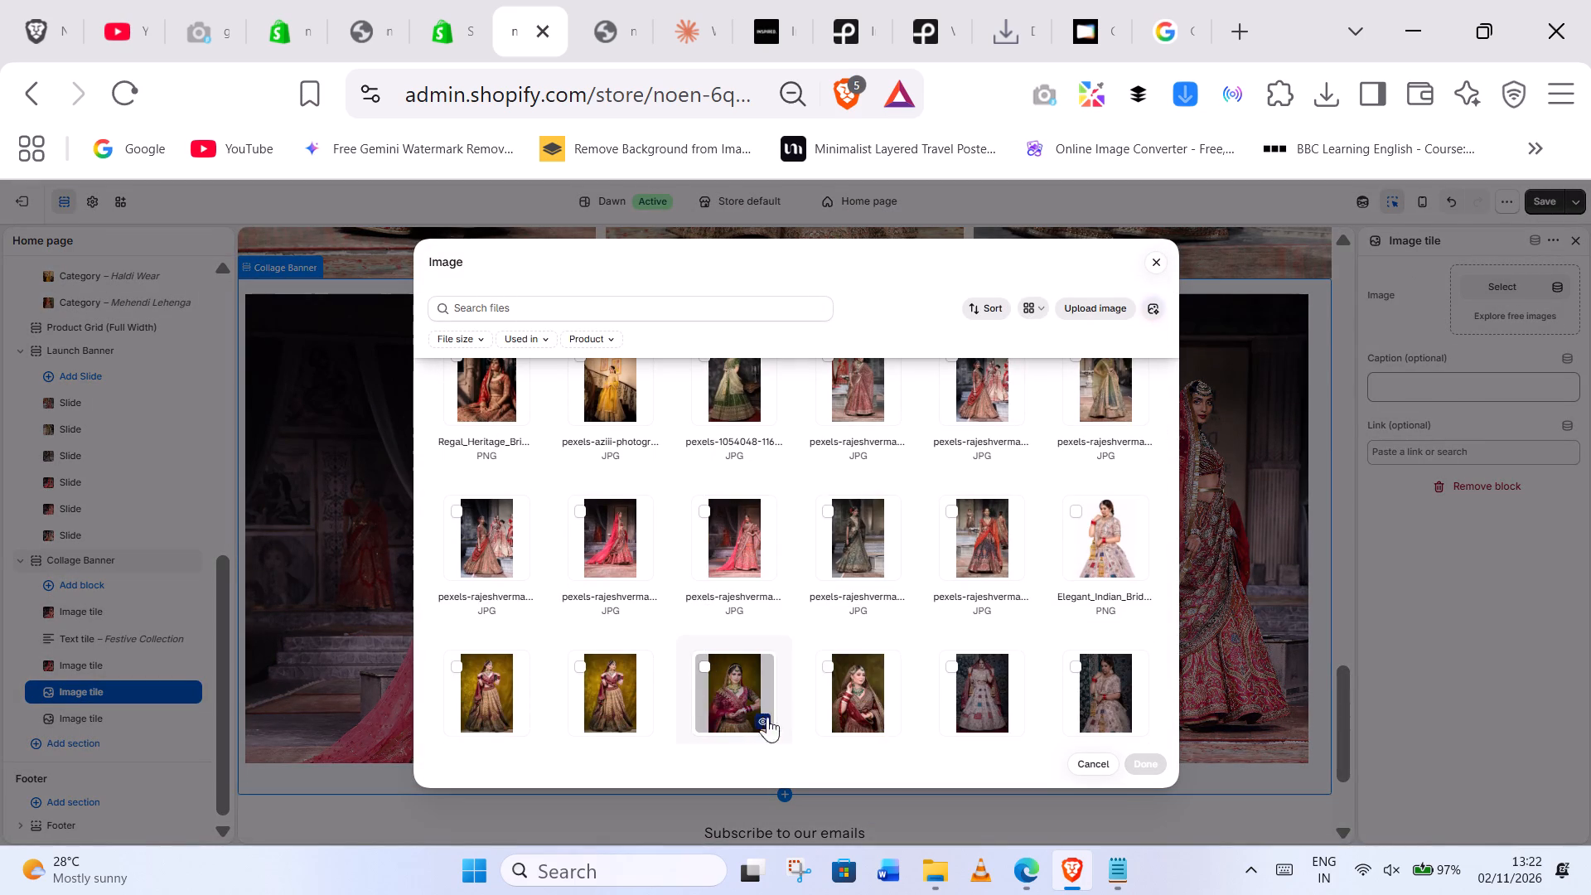
{"action": "left_click", "coordinate": [480, 527]}
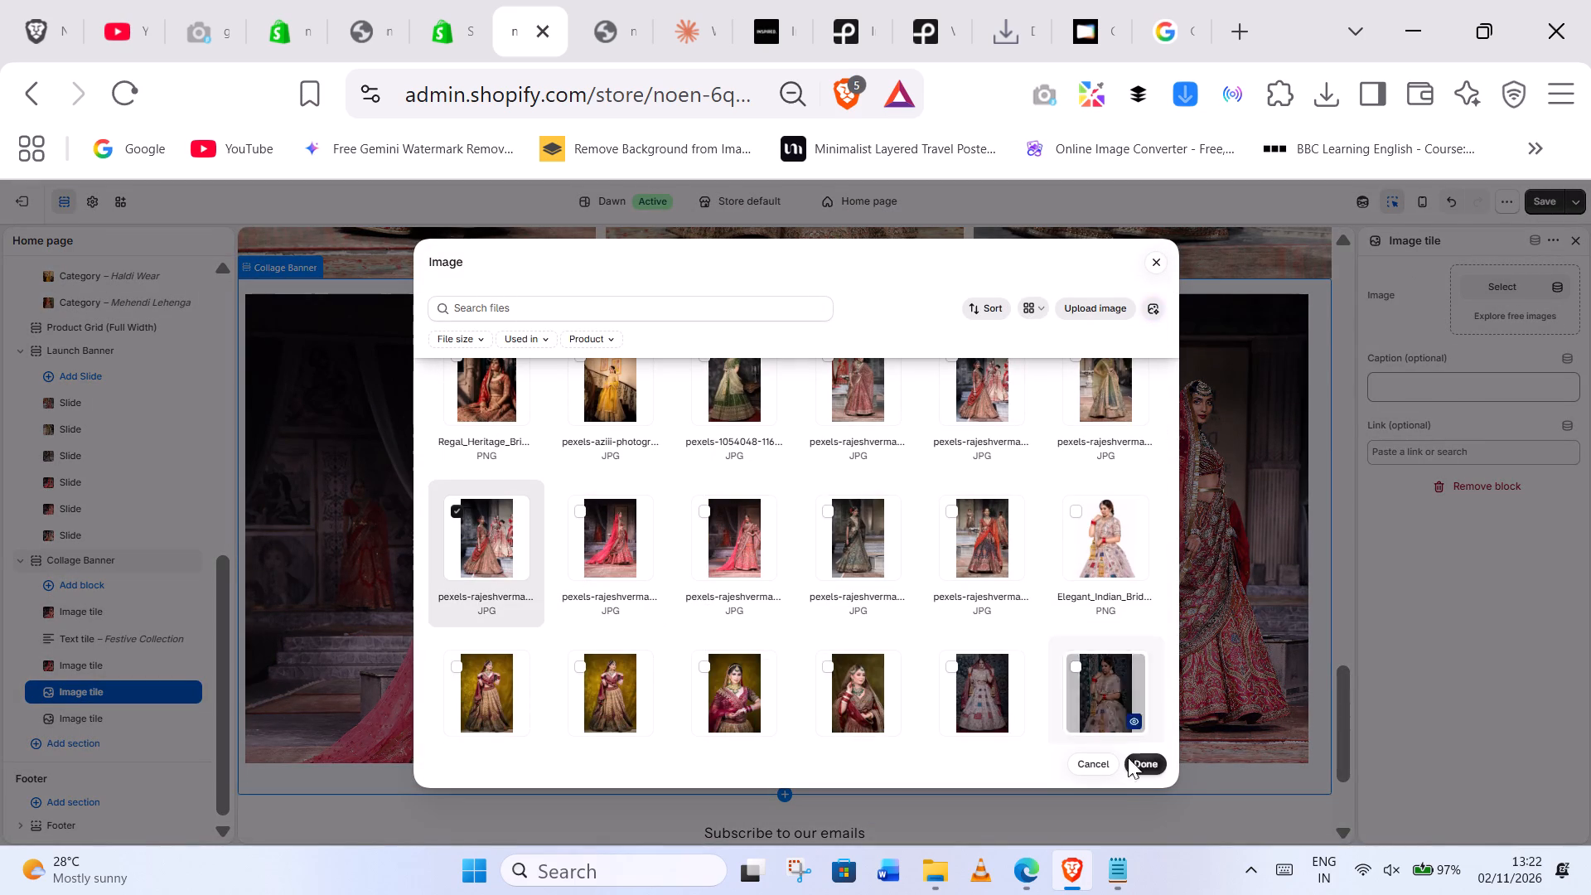
{"action": "left_click", "coordinate": [1141, 761]}
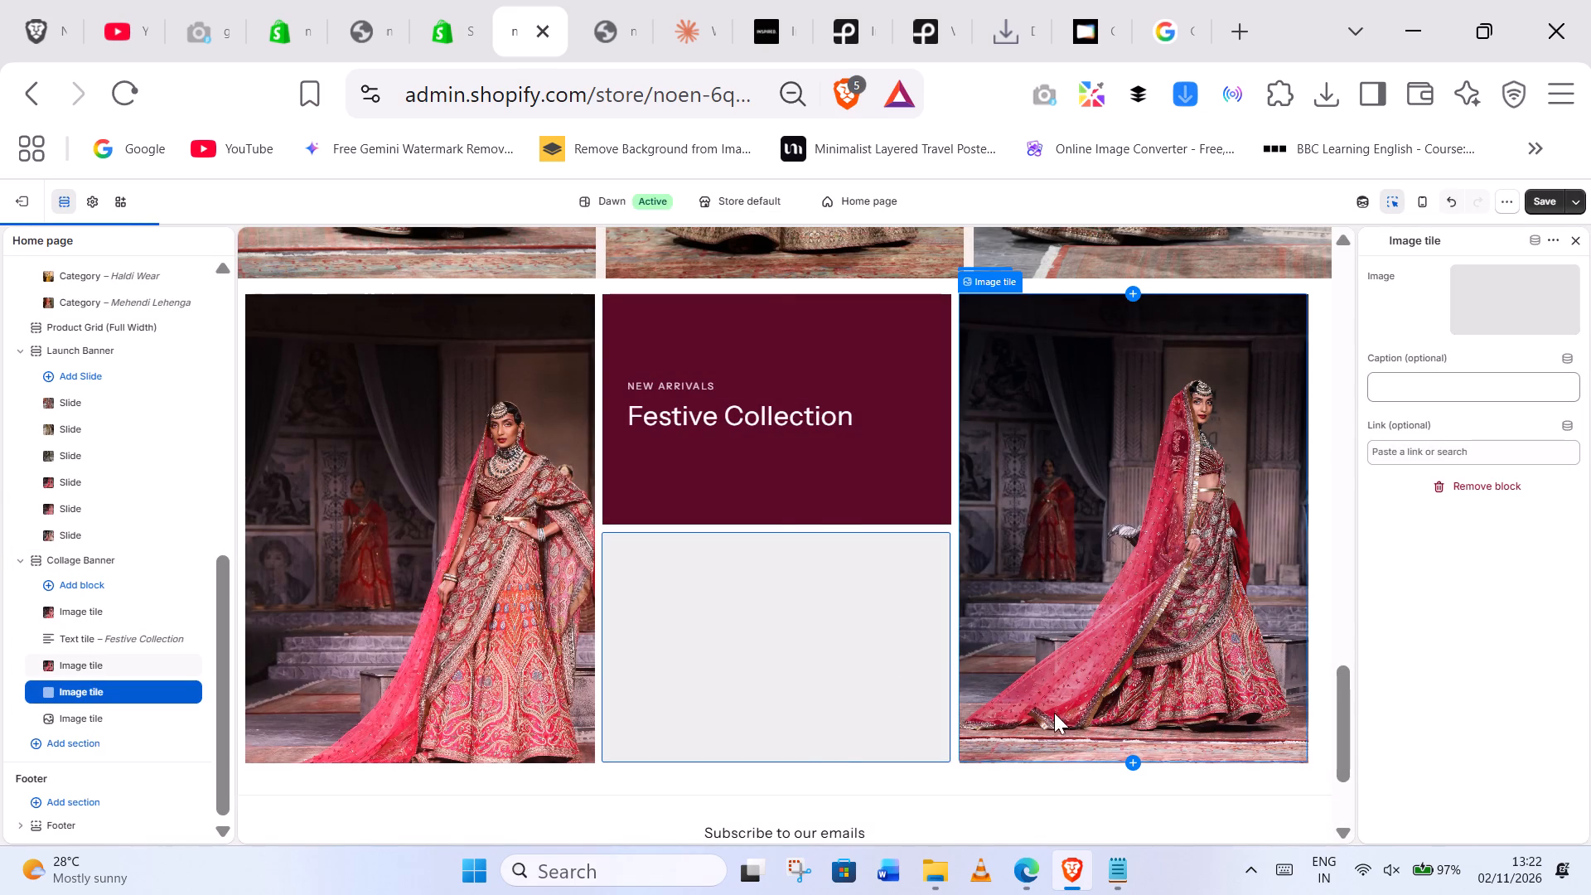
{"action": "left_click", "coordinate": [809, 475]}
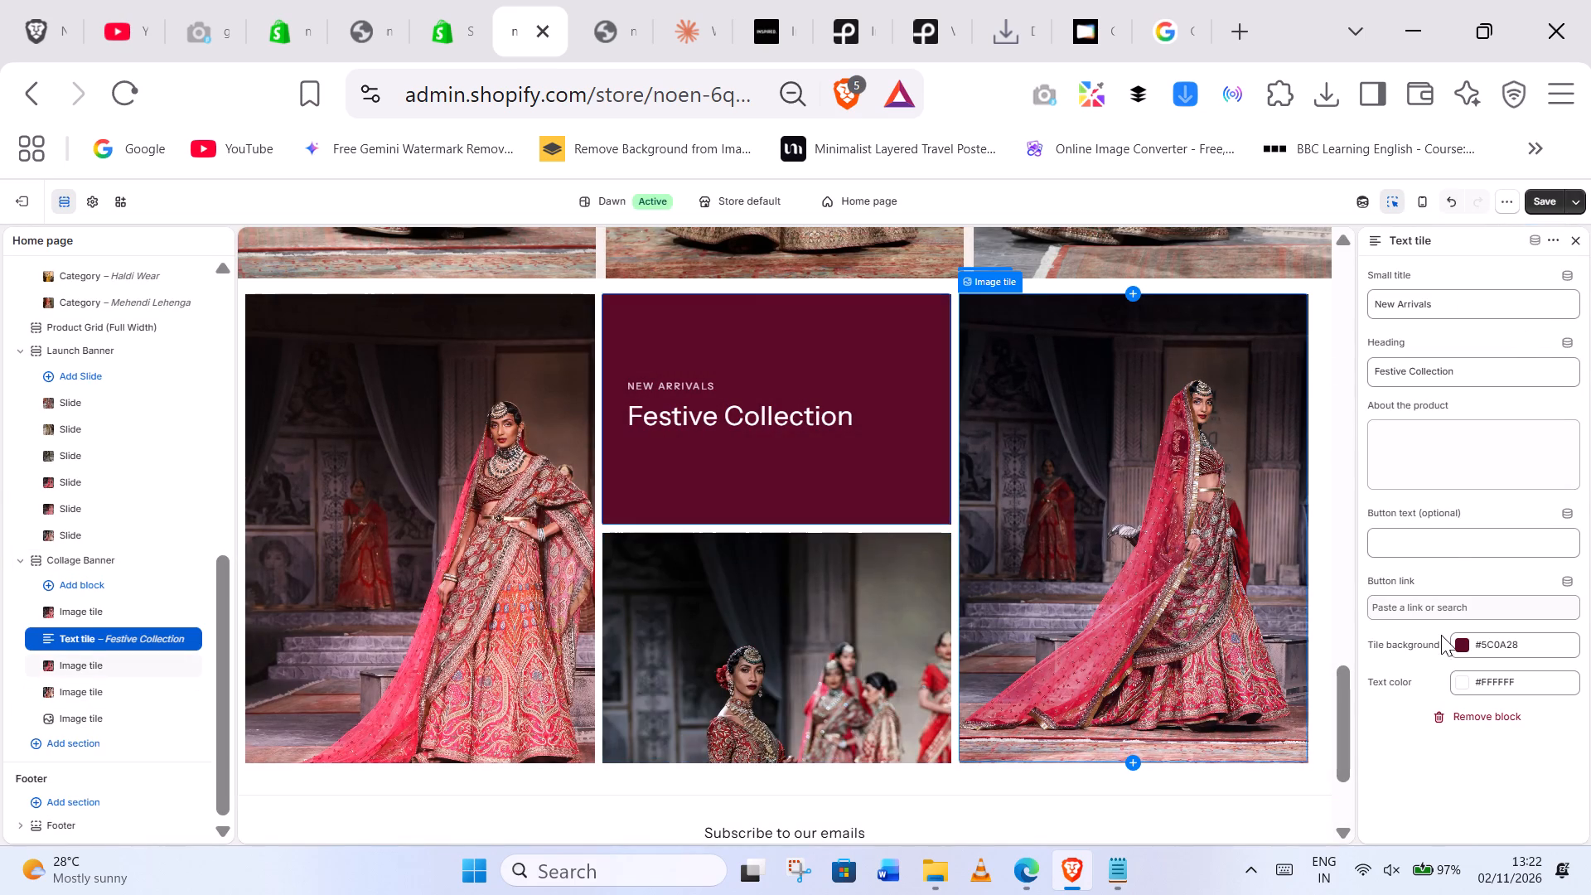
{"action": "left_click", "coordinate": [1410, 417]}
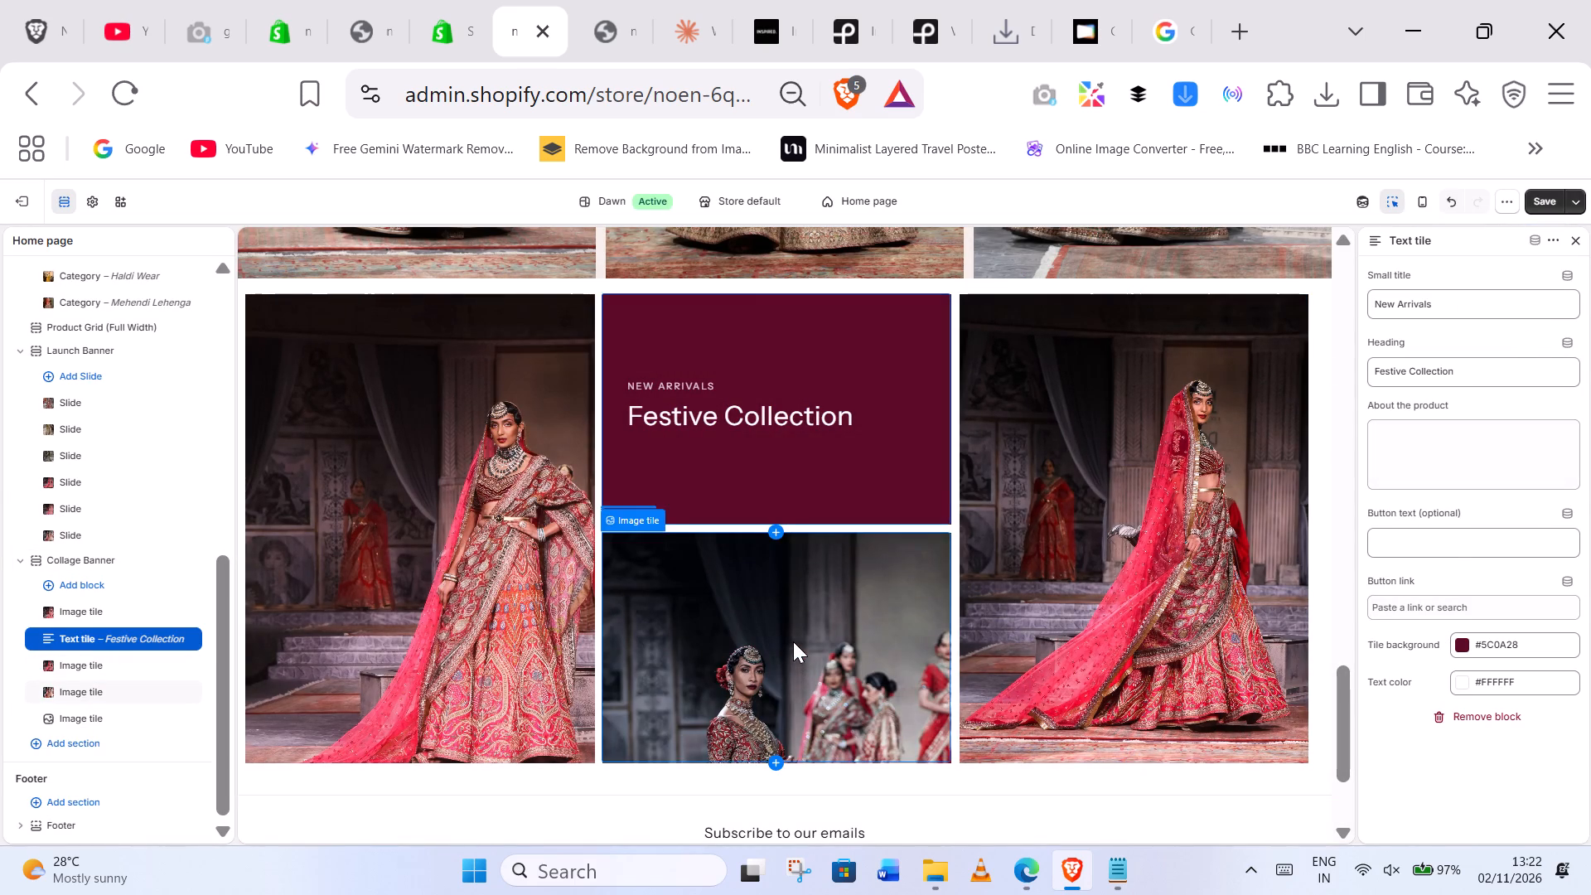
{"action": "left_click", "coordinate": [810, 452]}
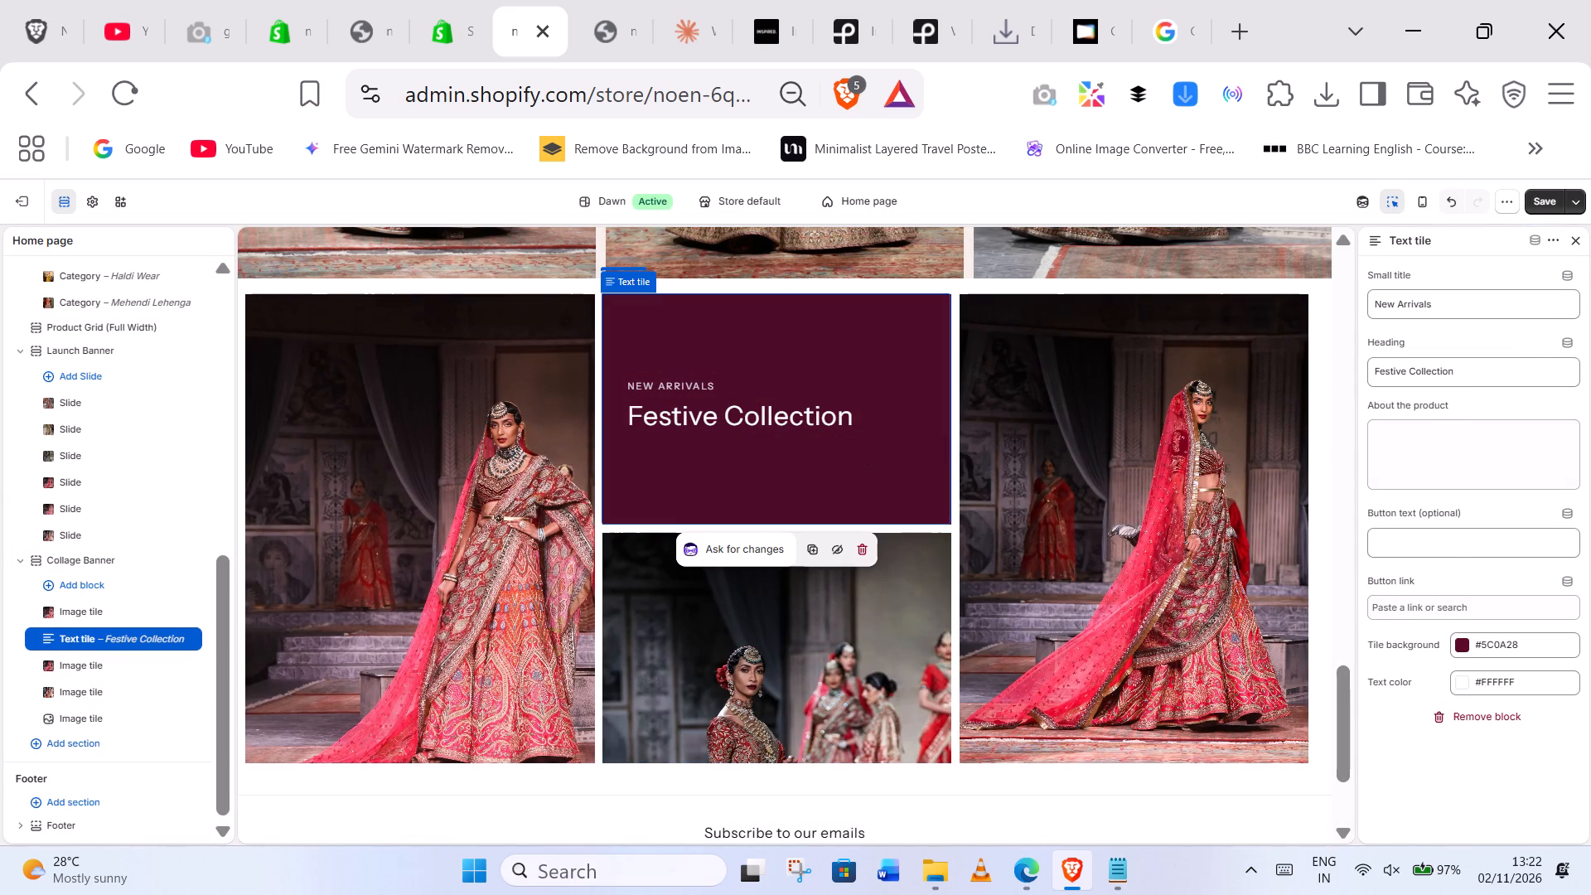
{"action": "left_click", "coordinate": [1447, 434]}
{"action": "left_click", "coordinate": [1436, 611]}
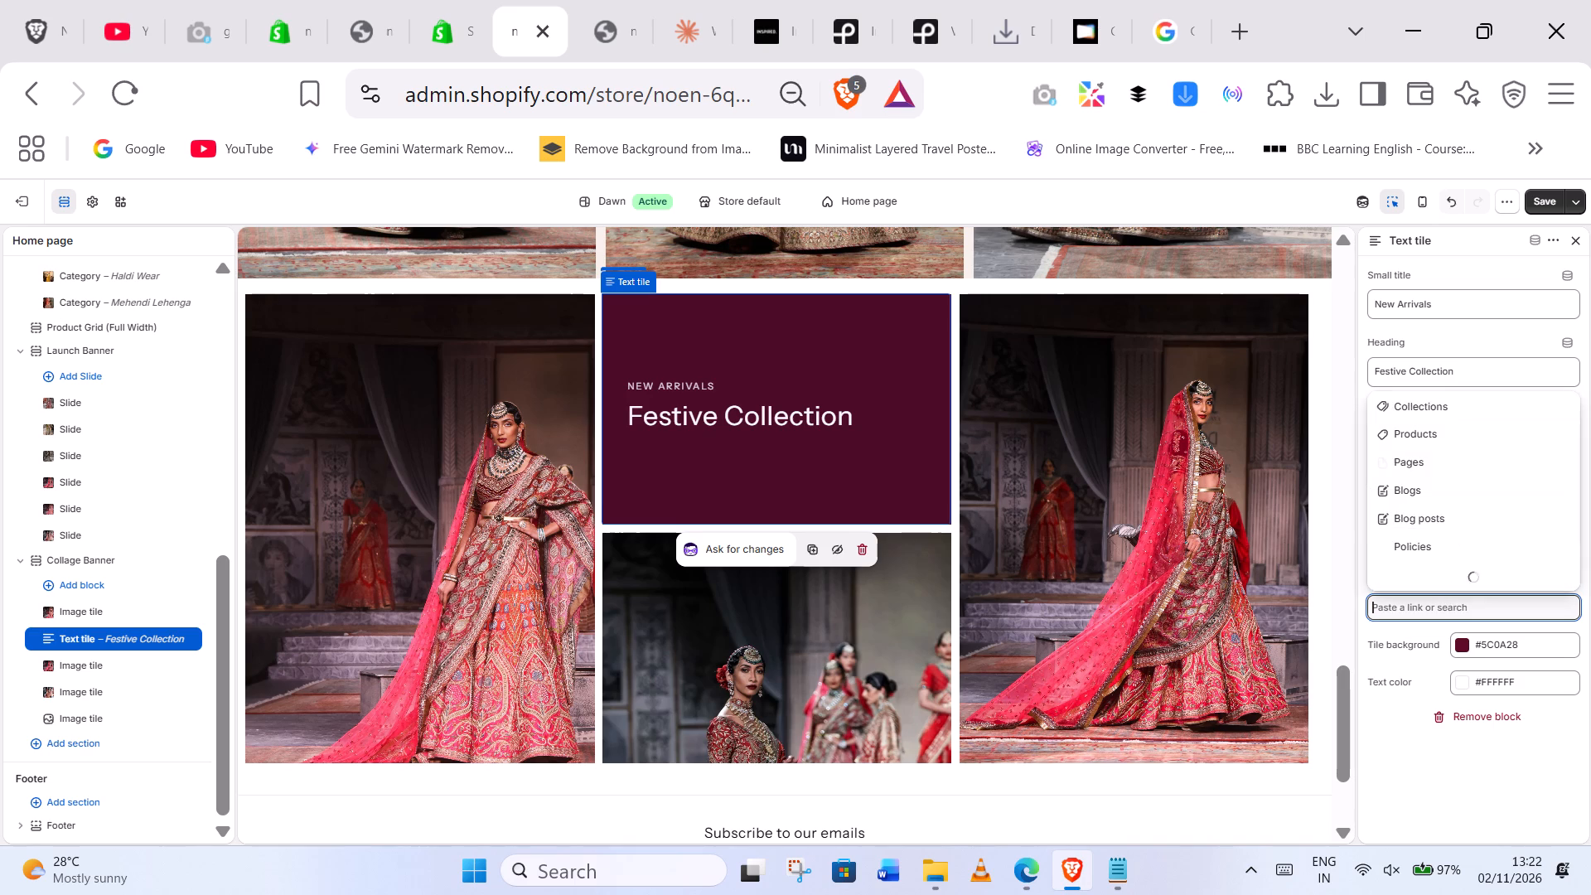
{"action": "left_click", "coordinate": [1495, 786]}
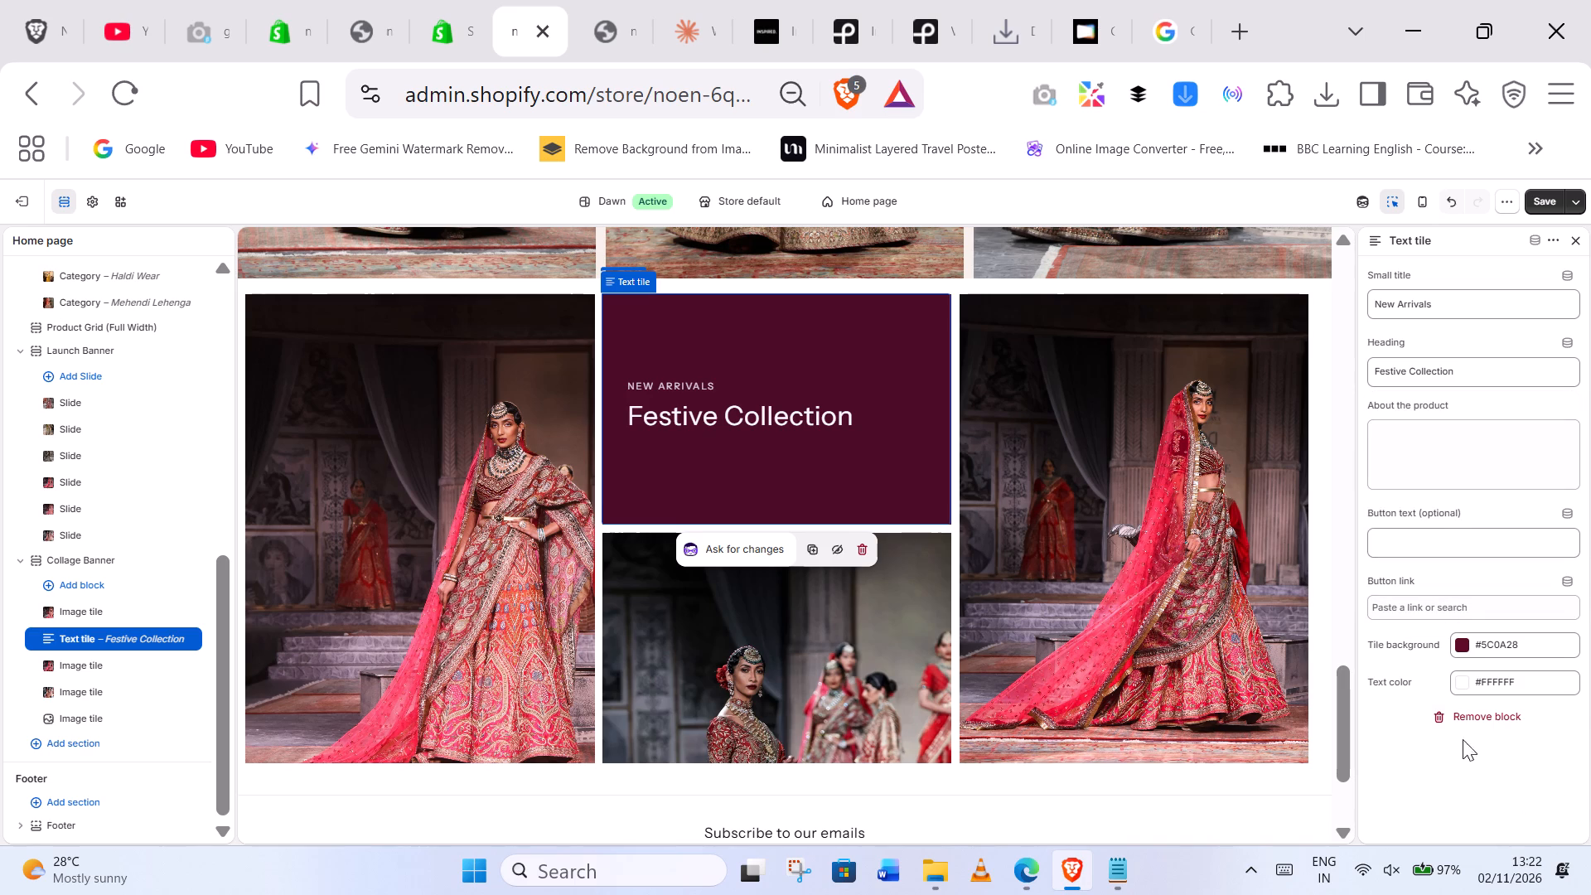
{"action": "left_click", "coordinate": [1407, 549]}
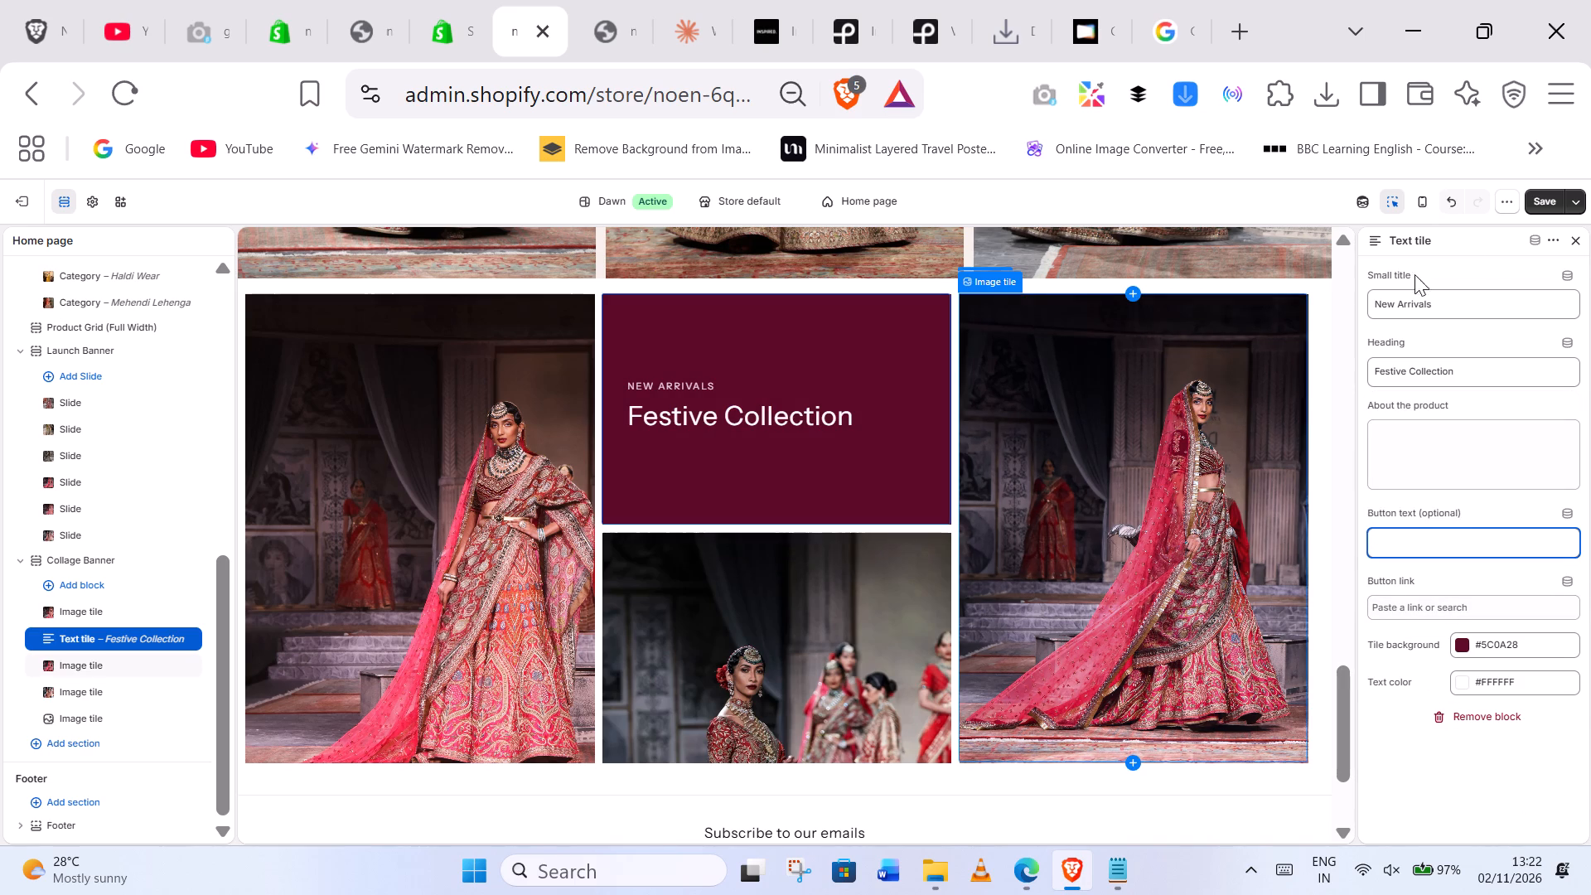
Save the home page with the updated collage layout and images.
{"action": "left_click", "coordinate": [1533, 209]}
Set the Festive Collection text tile's background colour to #7F133A and save the home page.
{"action": "scroll", "coordinate": [711, 488], "scroll_direction": "up", "scroll_amount": 3}
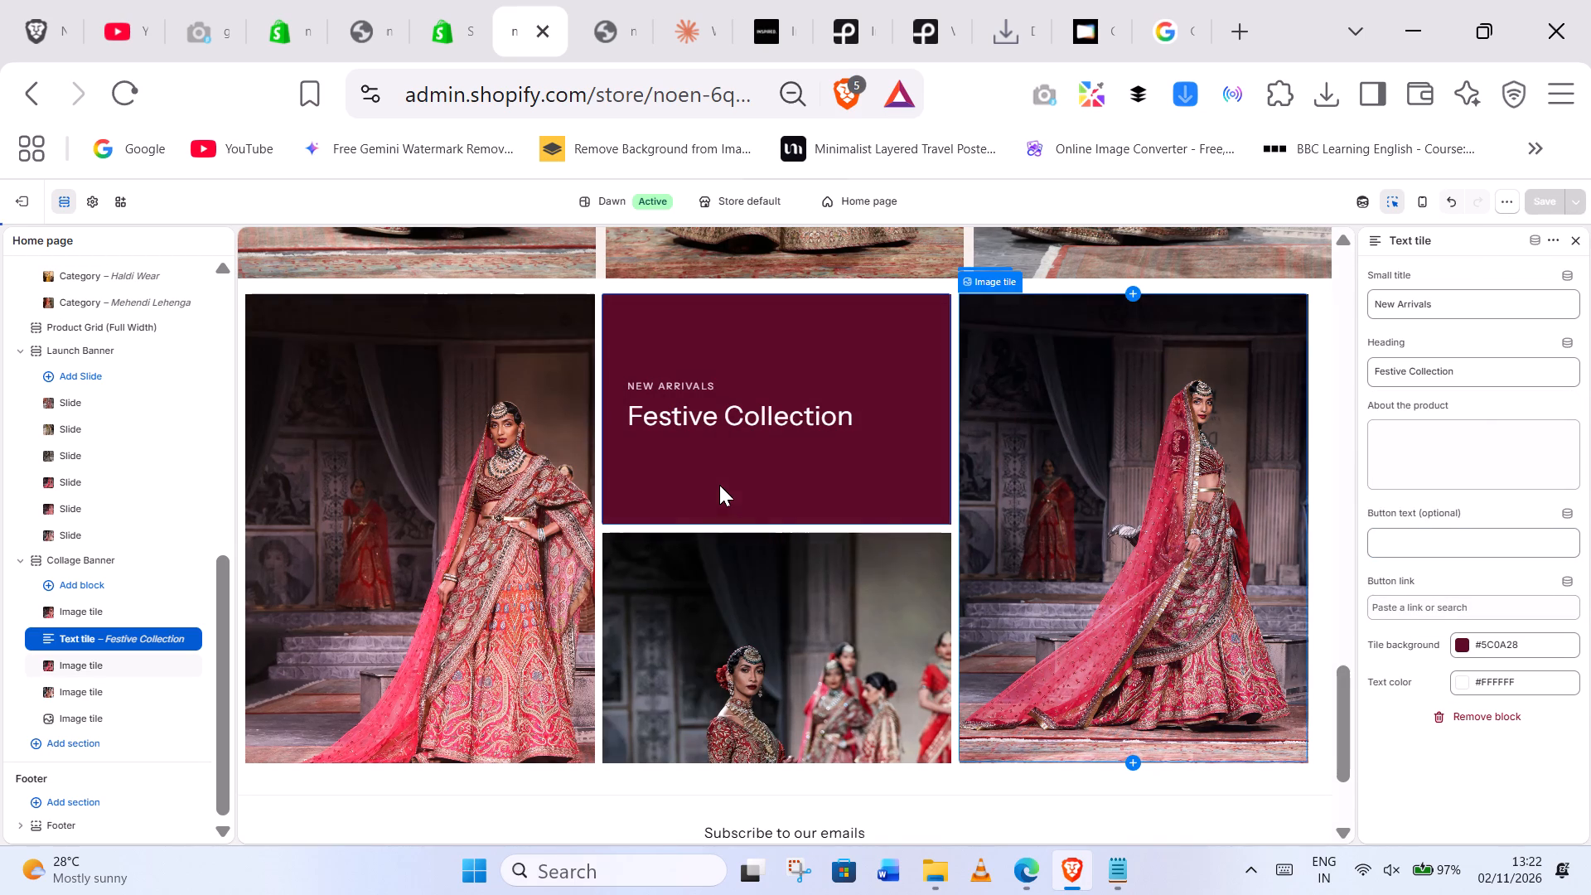
{"action": "scroll", "coordinate": [661, 618], "scroll_direction": "up", "scroll_amount": 5}
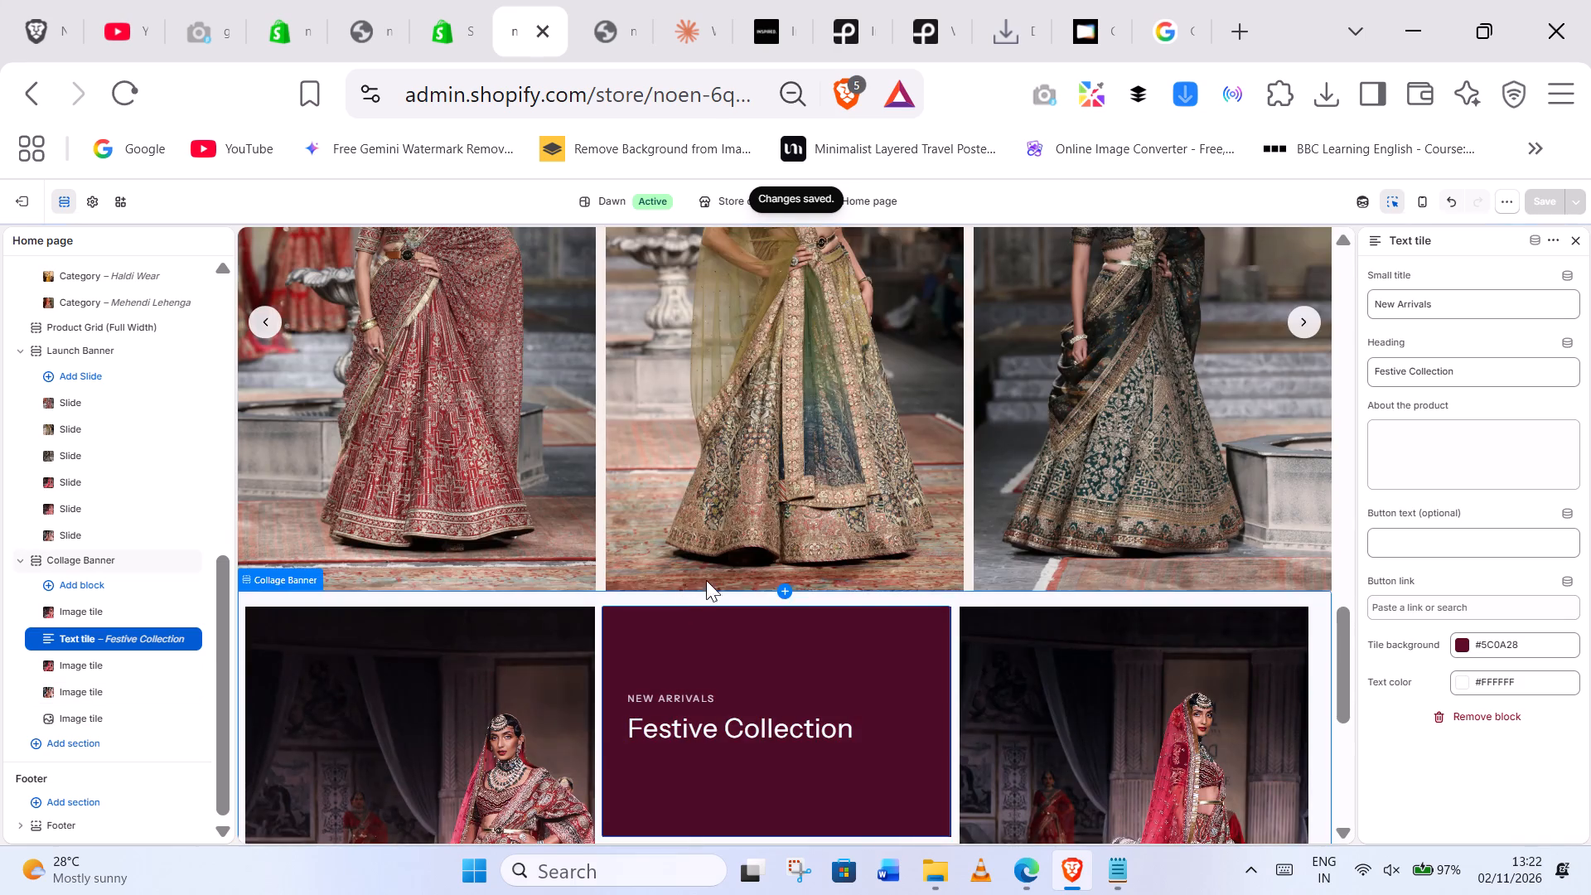
{"action": "scroll", "coordinate": [723, 560], "scroll_direction": "down", "scroll_amount": 3}
{"action": "left_click", "coordinate": [789, 324]}
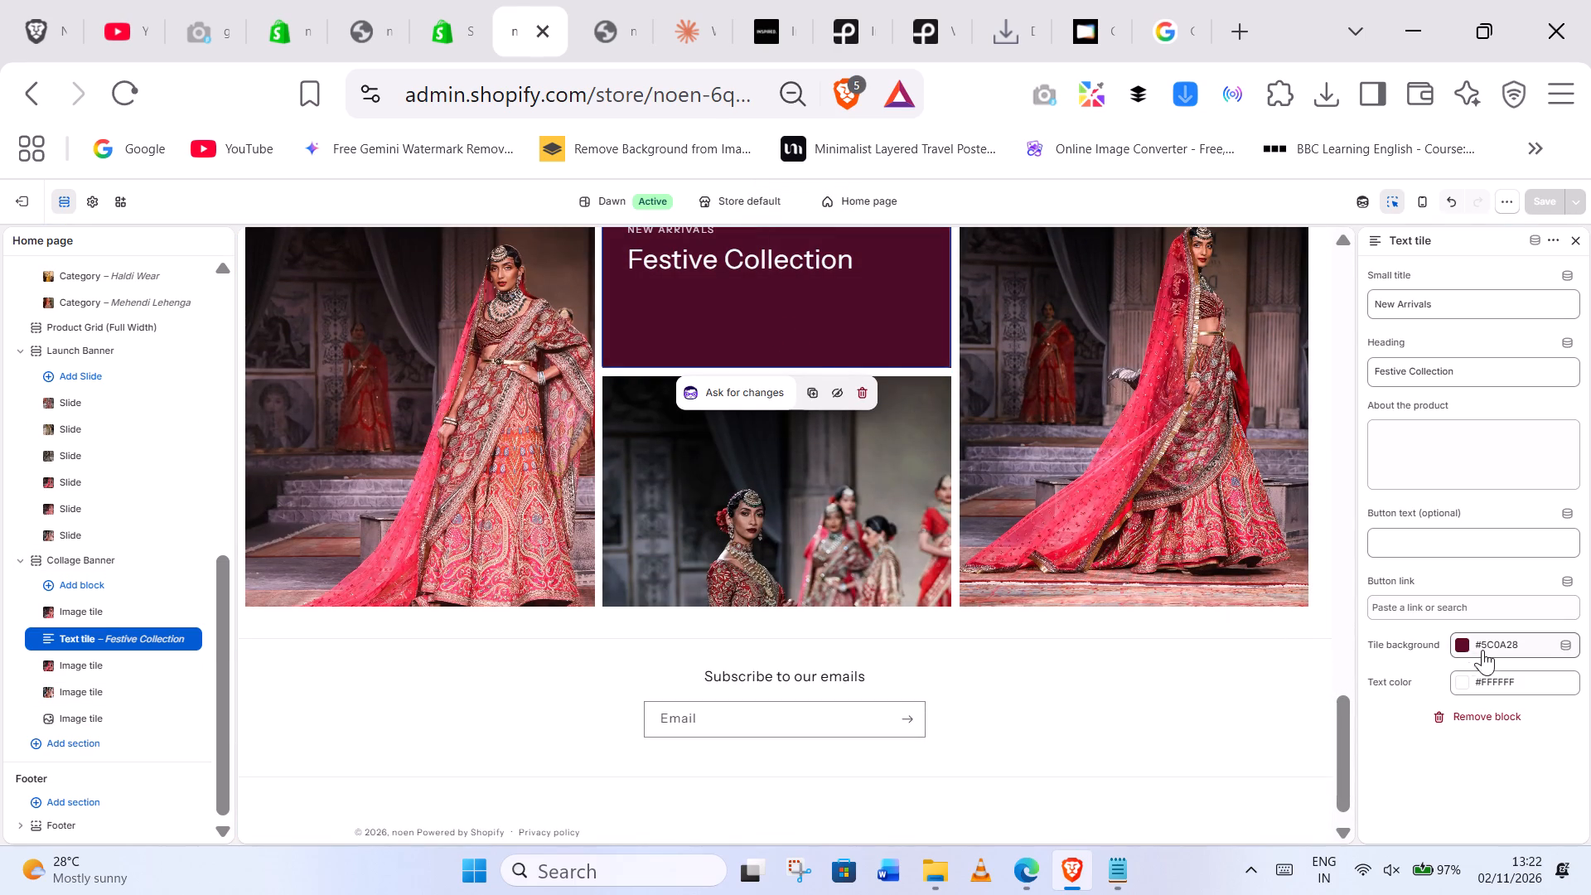
{"action": "left_click", "coordinate": [1452, 644]}
{"action": "left_click_drag", "start_coordinate": [1462, 449], "coordinate": [1337, 351]}
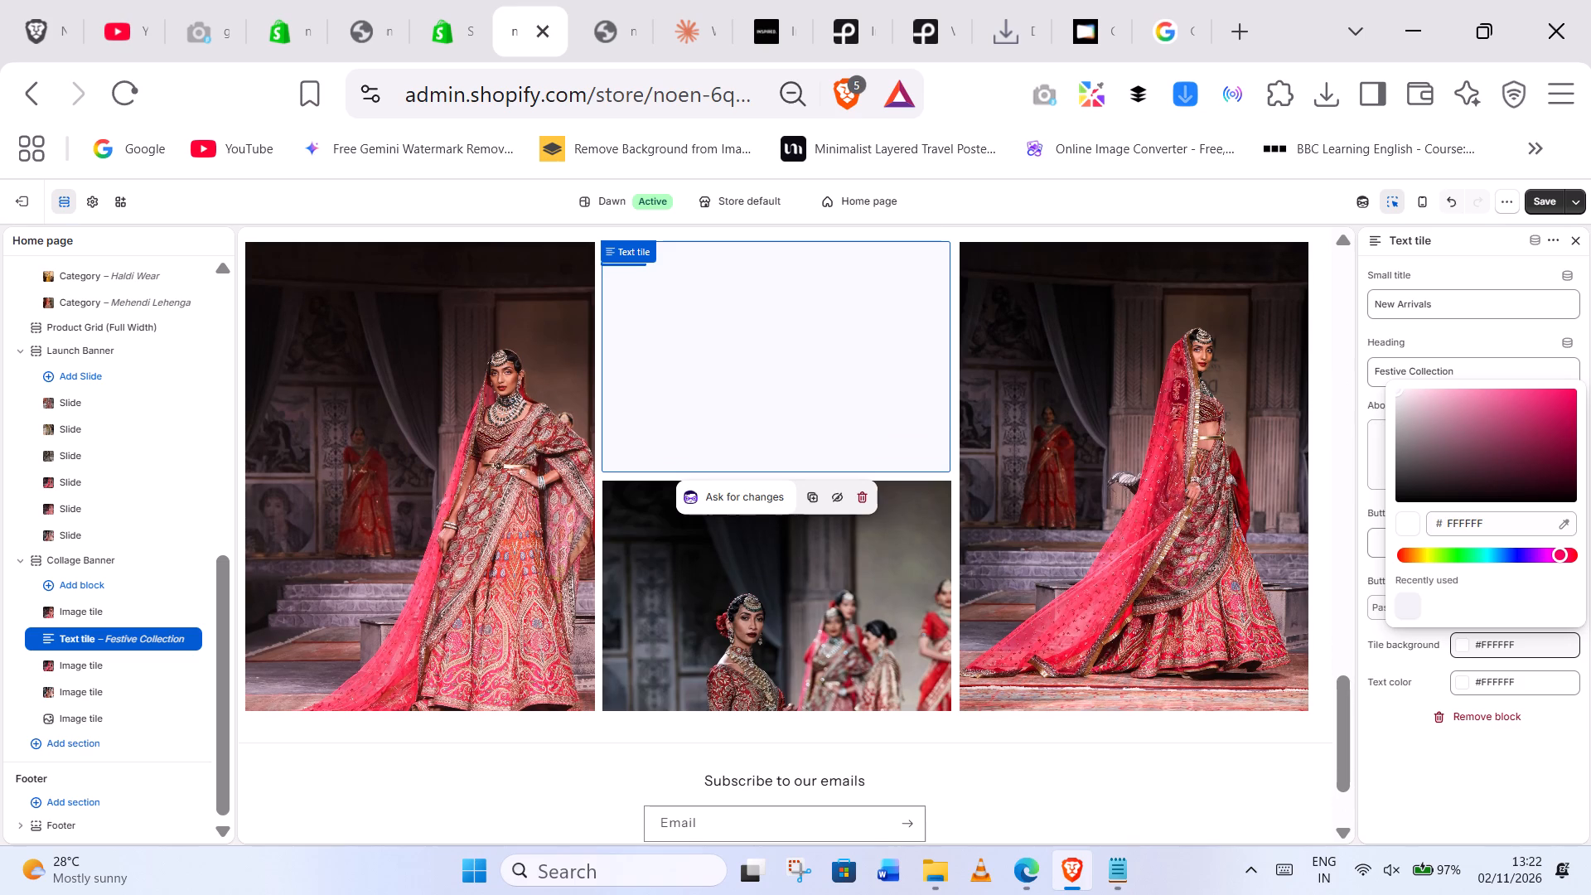
{"action": "left_click_drag", "start_coordinate": [1455, 447], "coordinate": [1550, 446]}
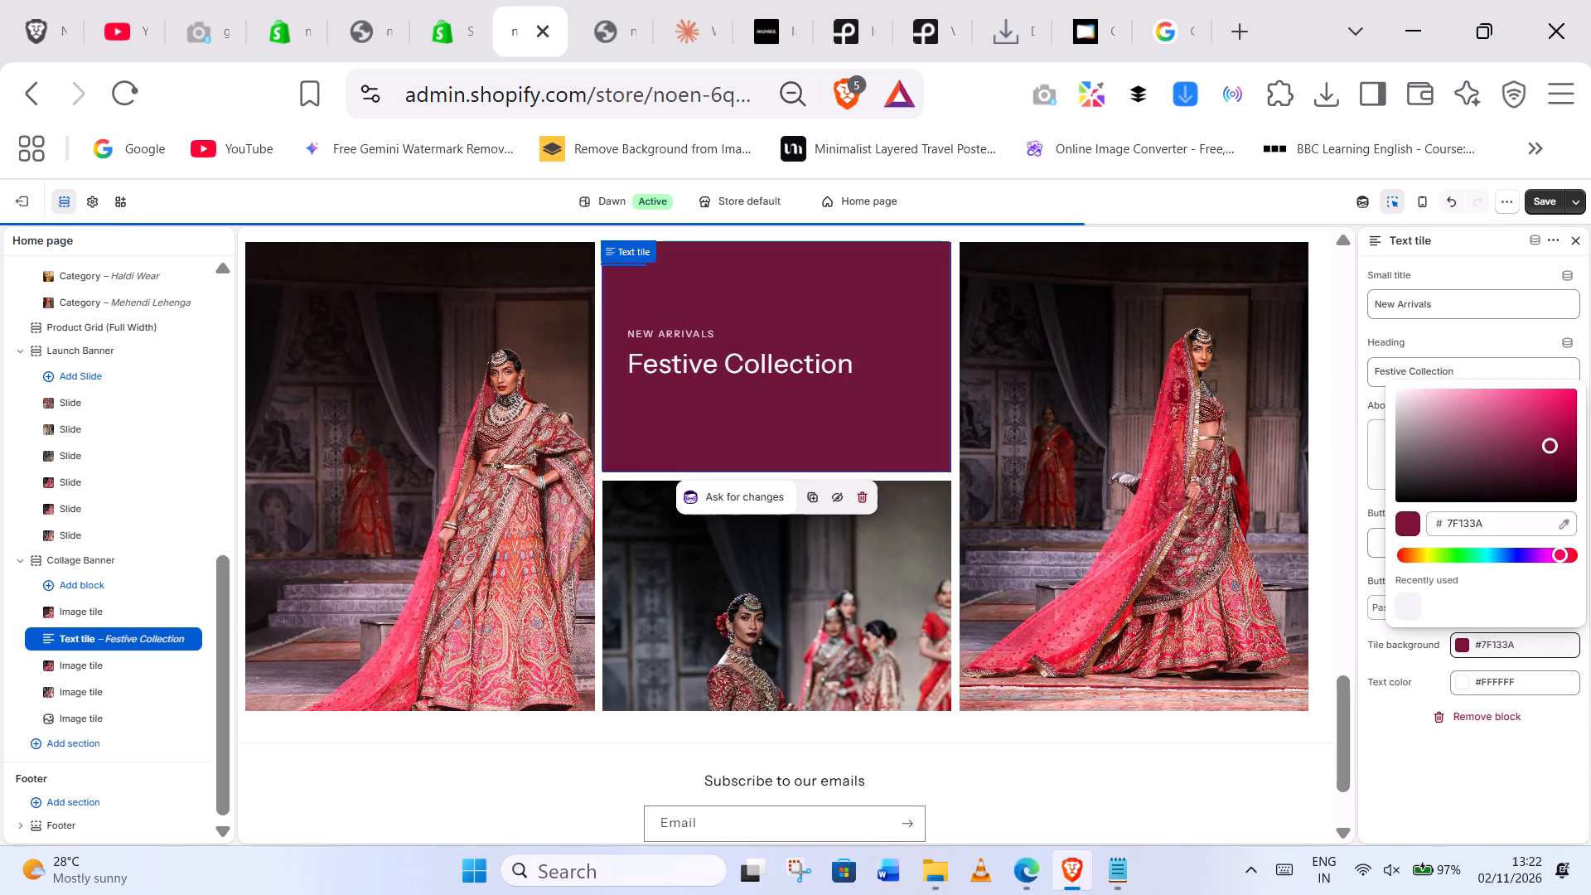
{"action": "left_click", "coordinate": [1541, 207]}
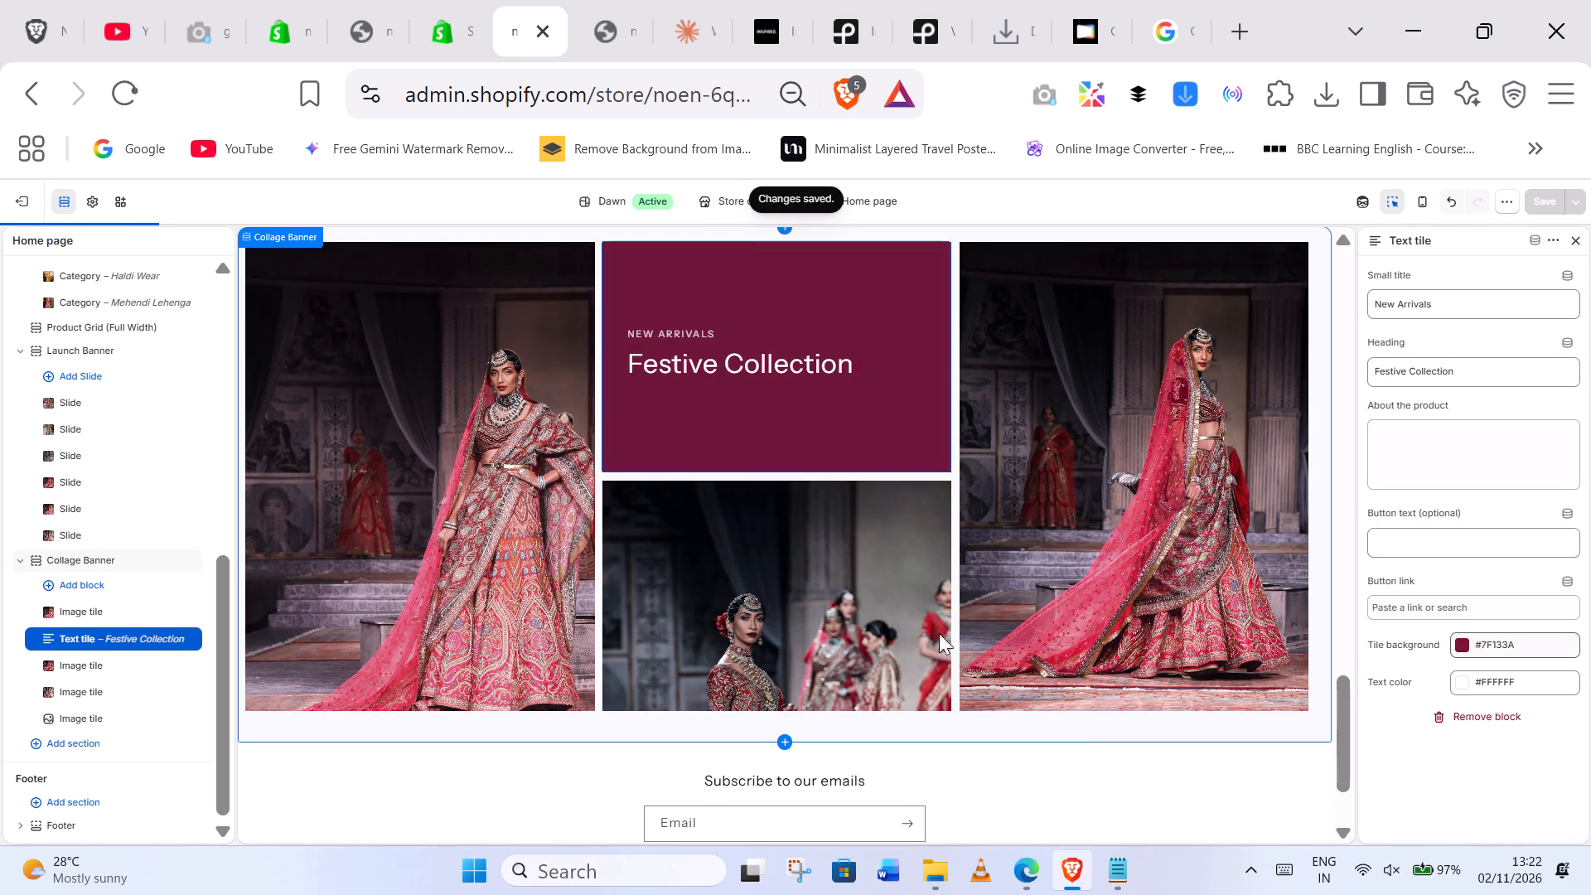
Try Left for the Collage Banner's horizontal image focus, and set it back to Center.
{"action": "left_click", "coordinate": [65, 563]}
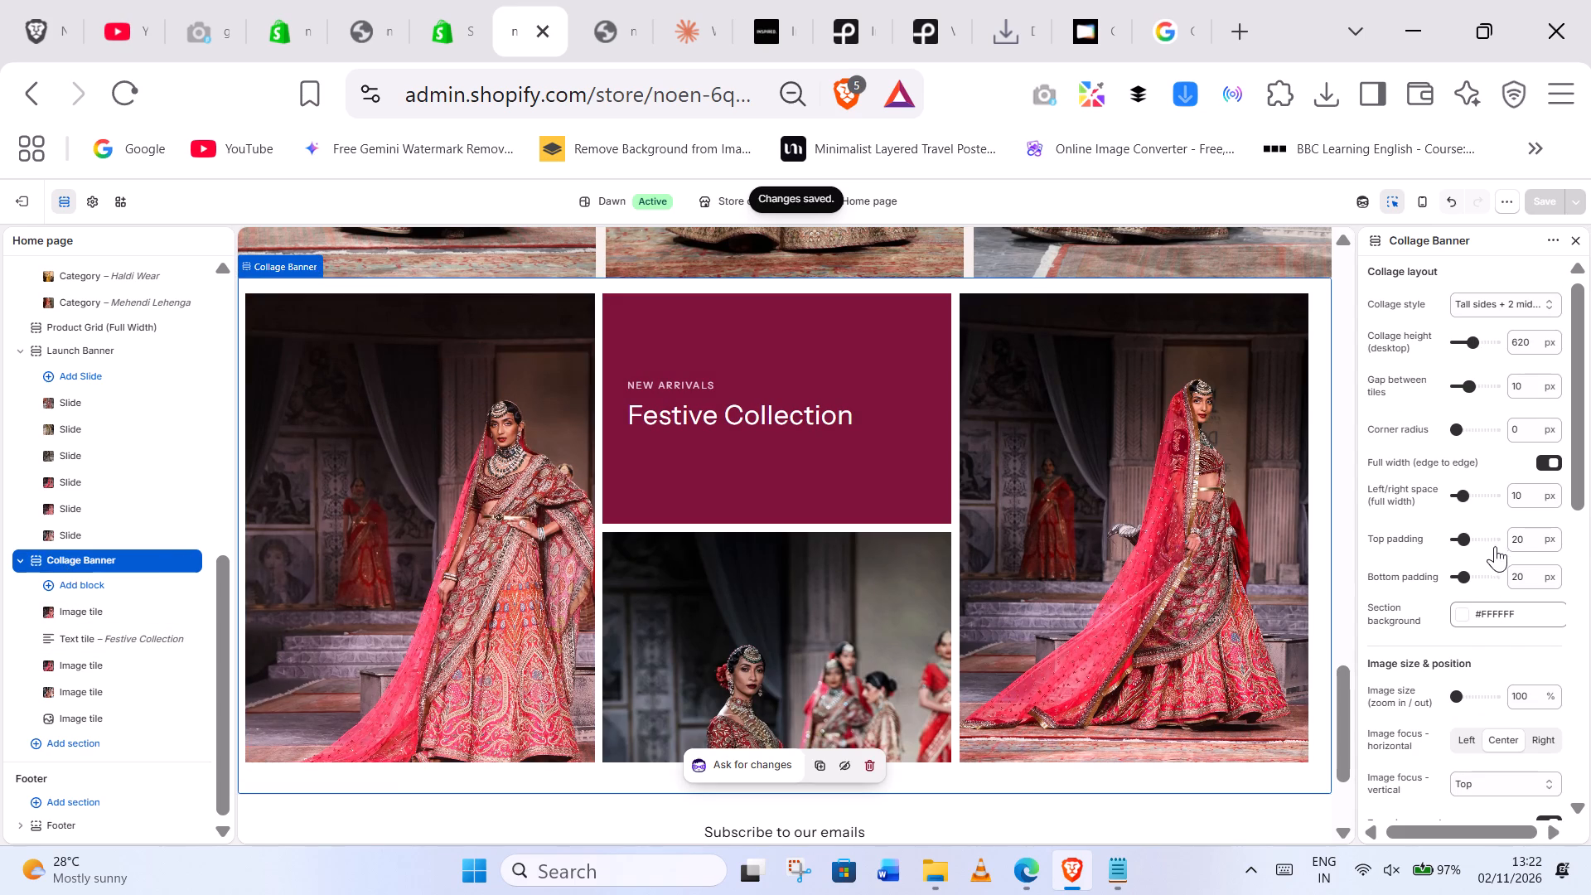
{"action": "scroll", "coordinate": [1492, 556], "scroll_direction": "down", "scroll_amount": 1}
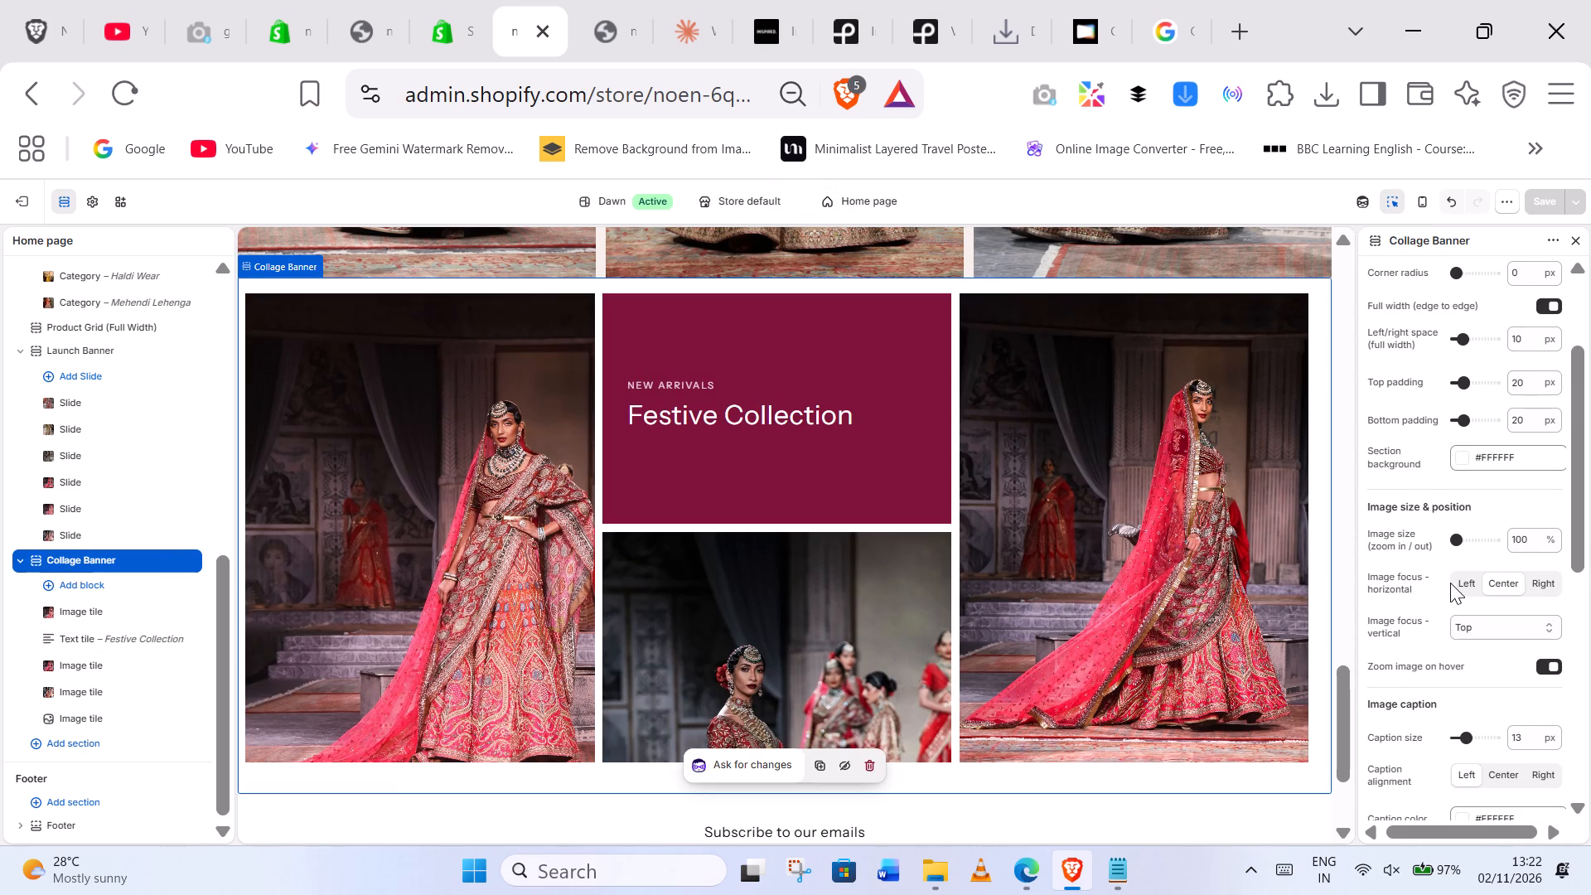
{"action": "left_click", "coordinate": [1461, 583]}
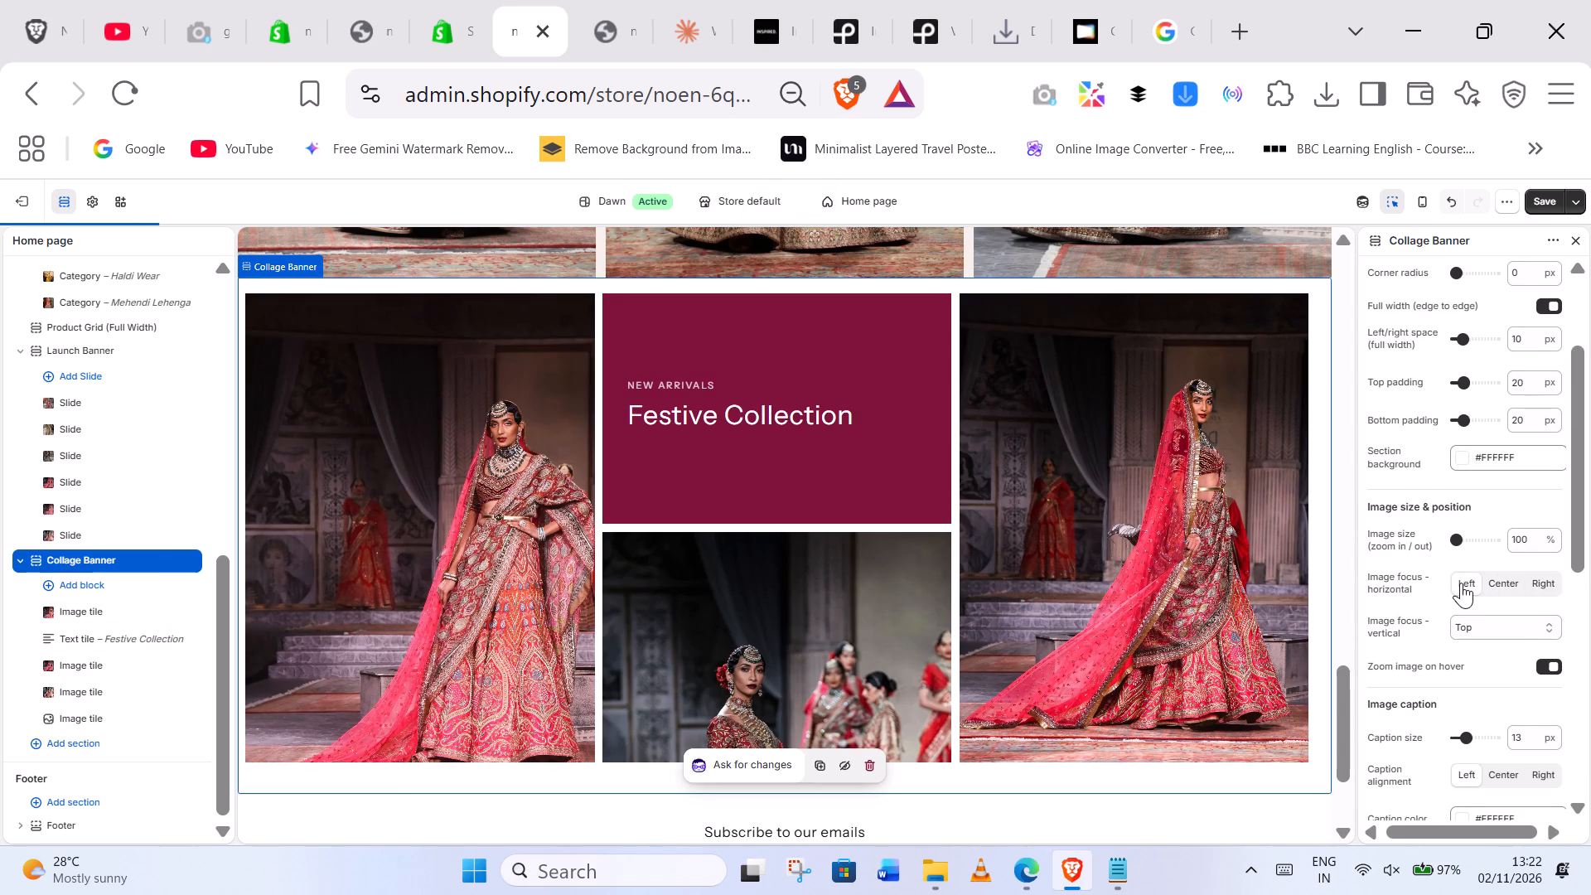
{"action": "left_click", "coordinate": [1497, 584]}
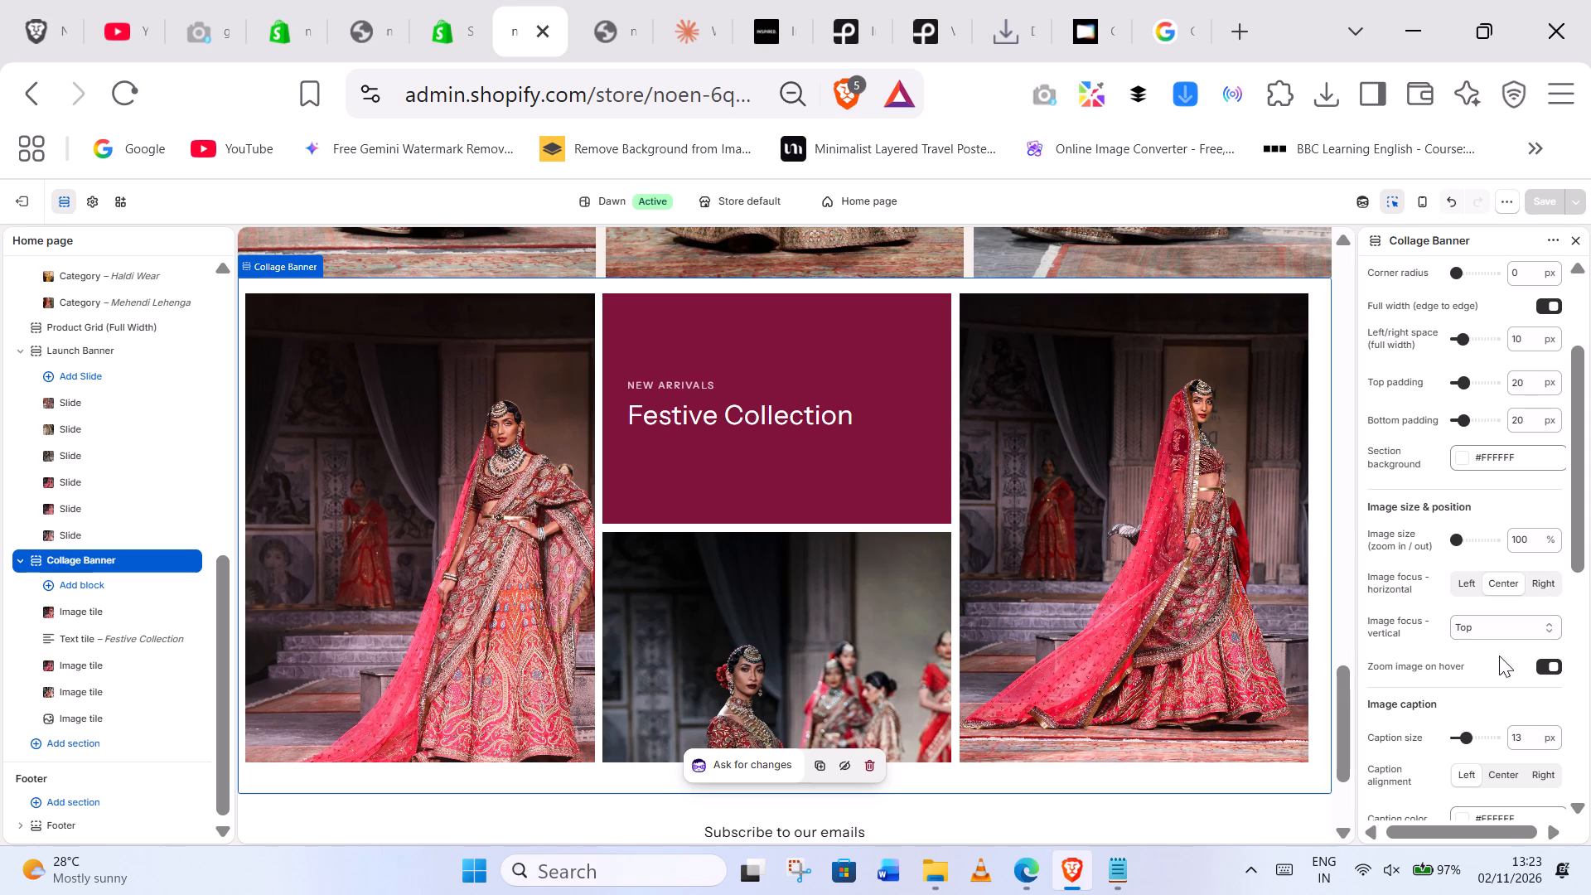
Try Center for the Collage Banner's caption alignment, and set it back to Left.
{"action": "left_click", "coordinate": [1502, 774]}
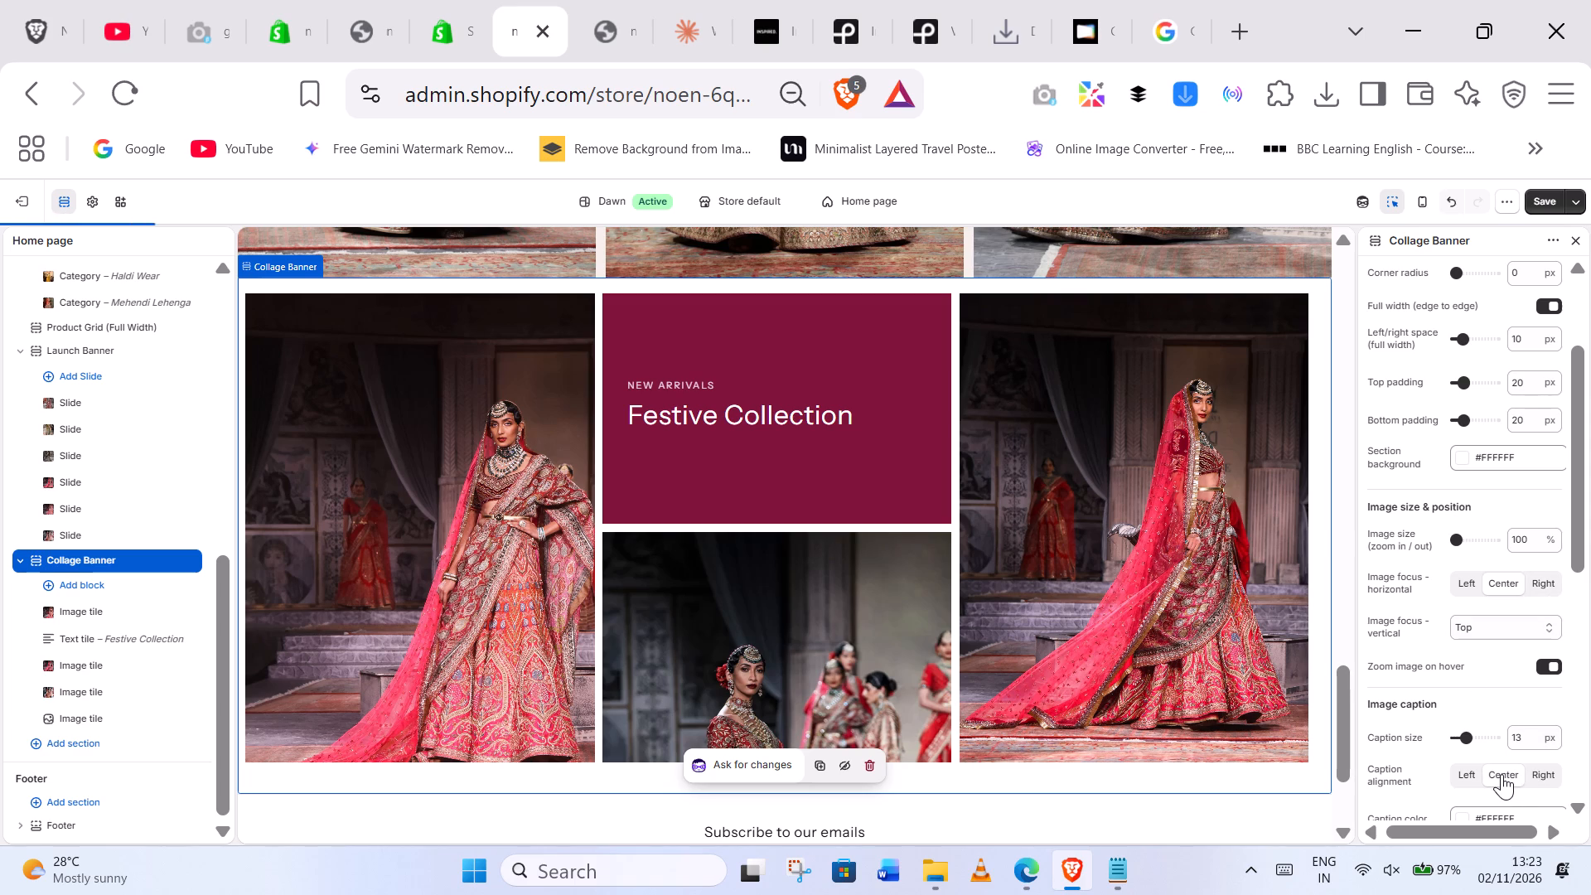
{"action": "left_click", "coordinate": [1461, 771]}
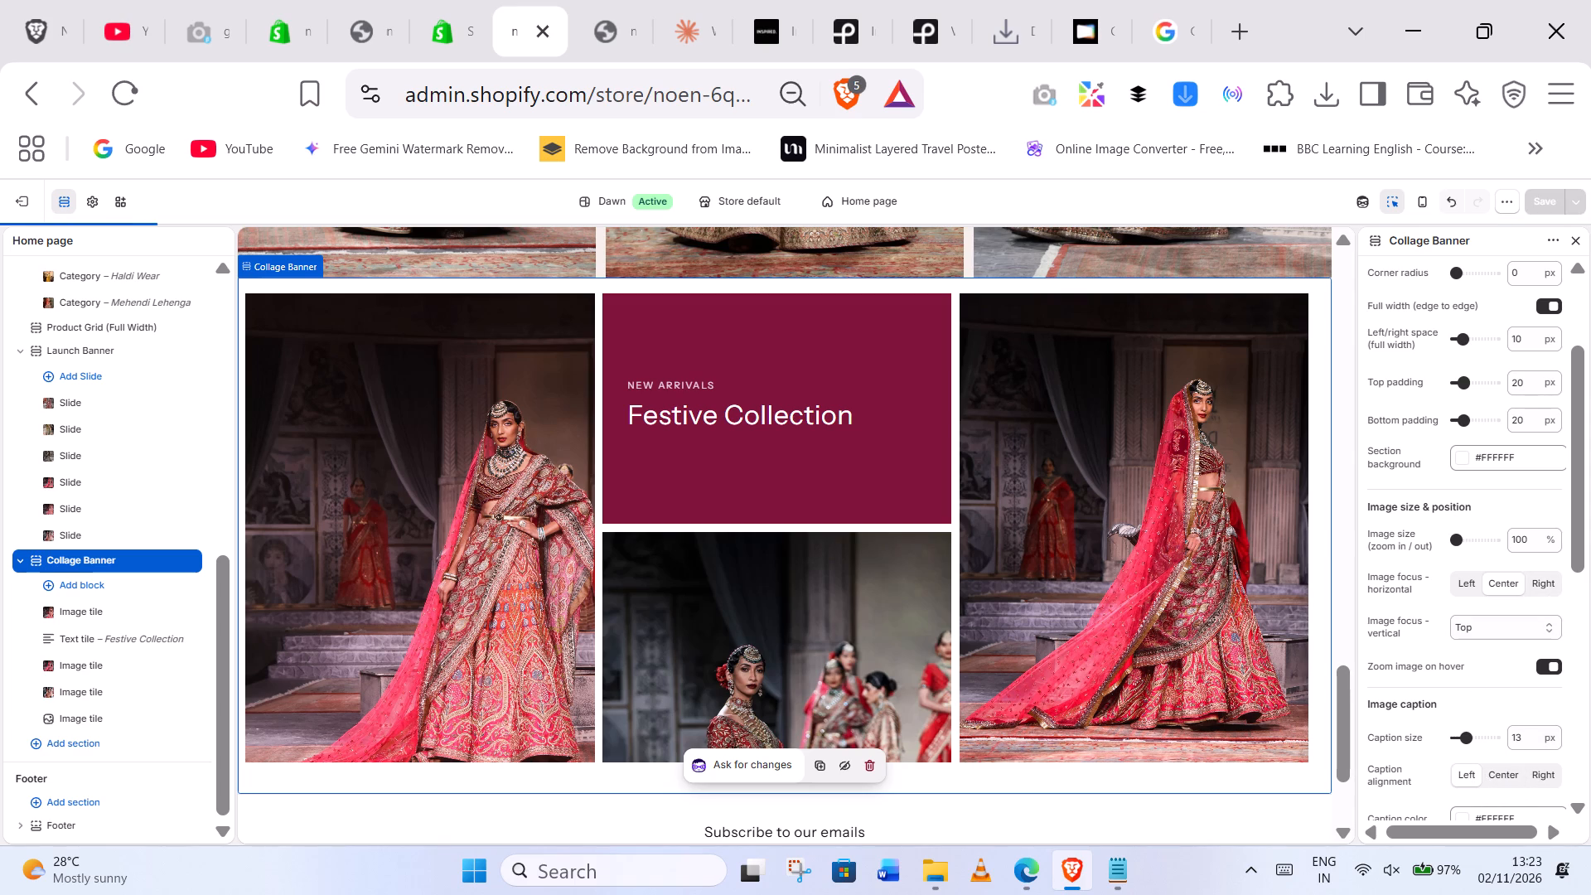
Try the Equal grid 3 x 2 collage style, and switch the style to "Big left + 2 stack…" instead.
{"action": "scroll", "coordinate": [1419, 465], "scroll_direction": "up", "scroll_amount": 1}
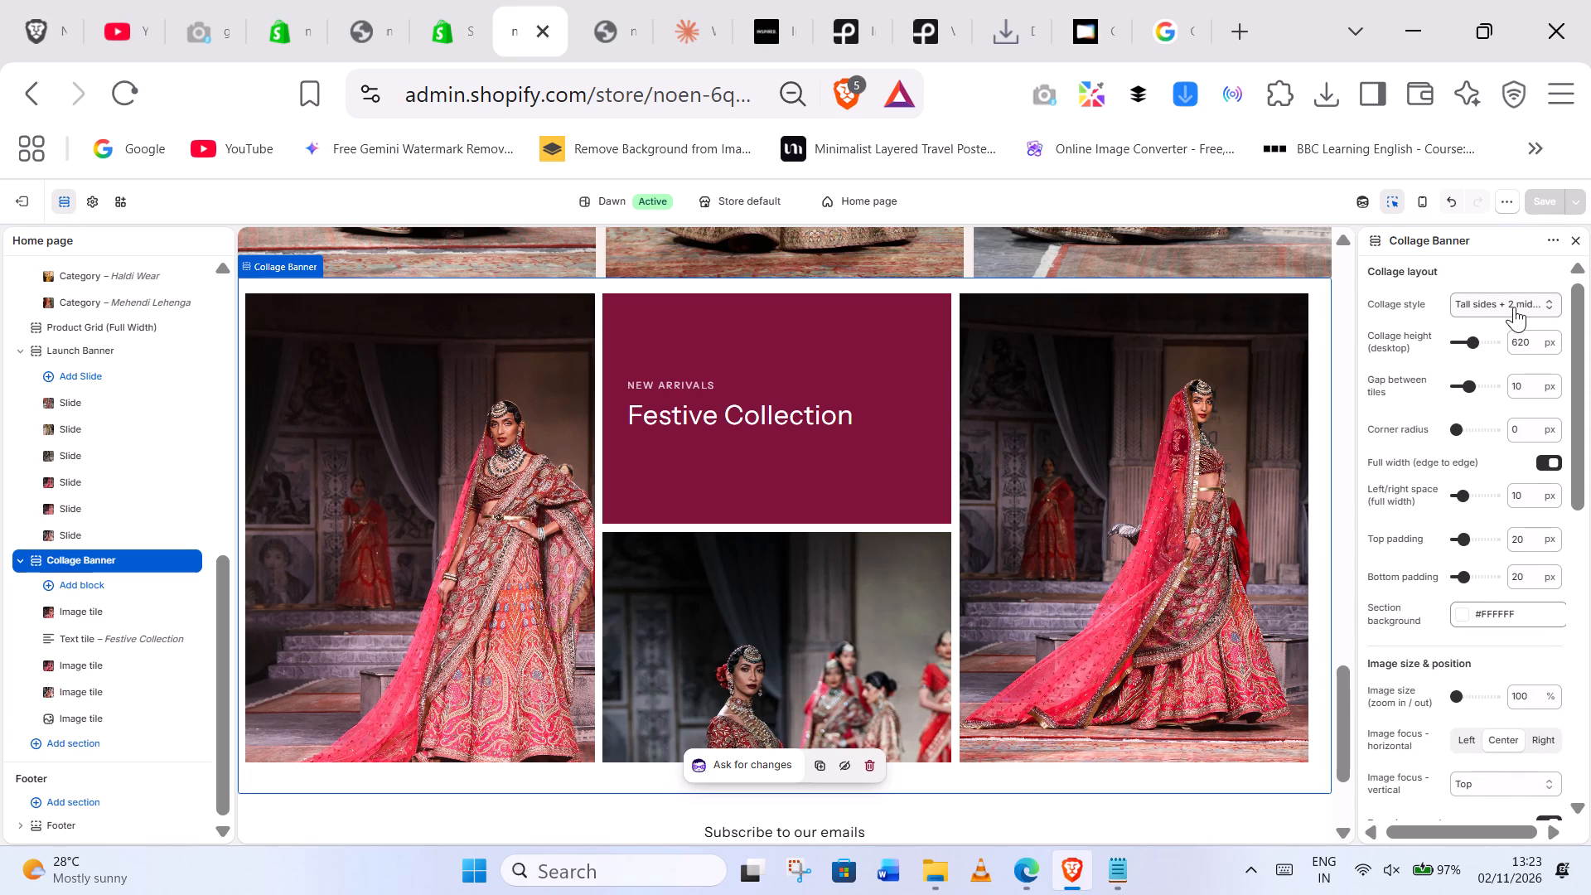
{"action": "left_click", "coordinate": [1514, 307]}
{"action": "left_click", "coordinate": [1464, 484]}
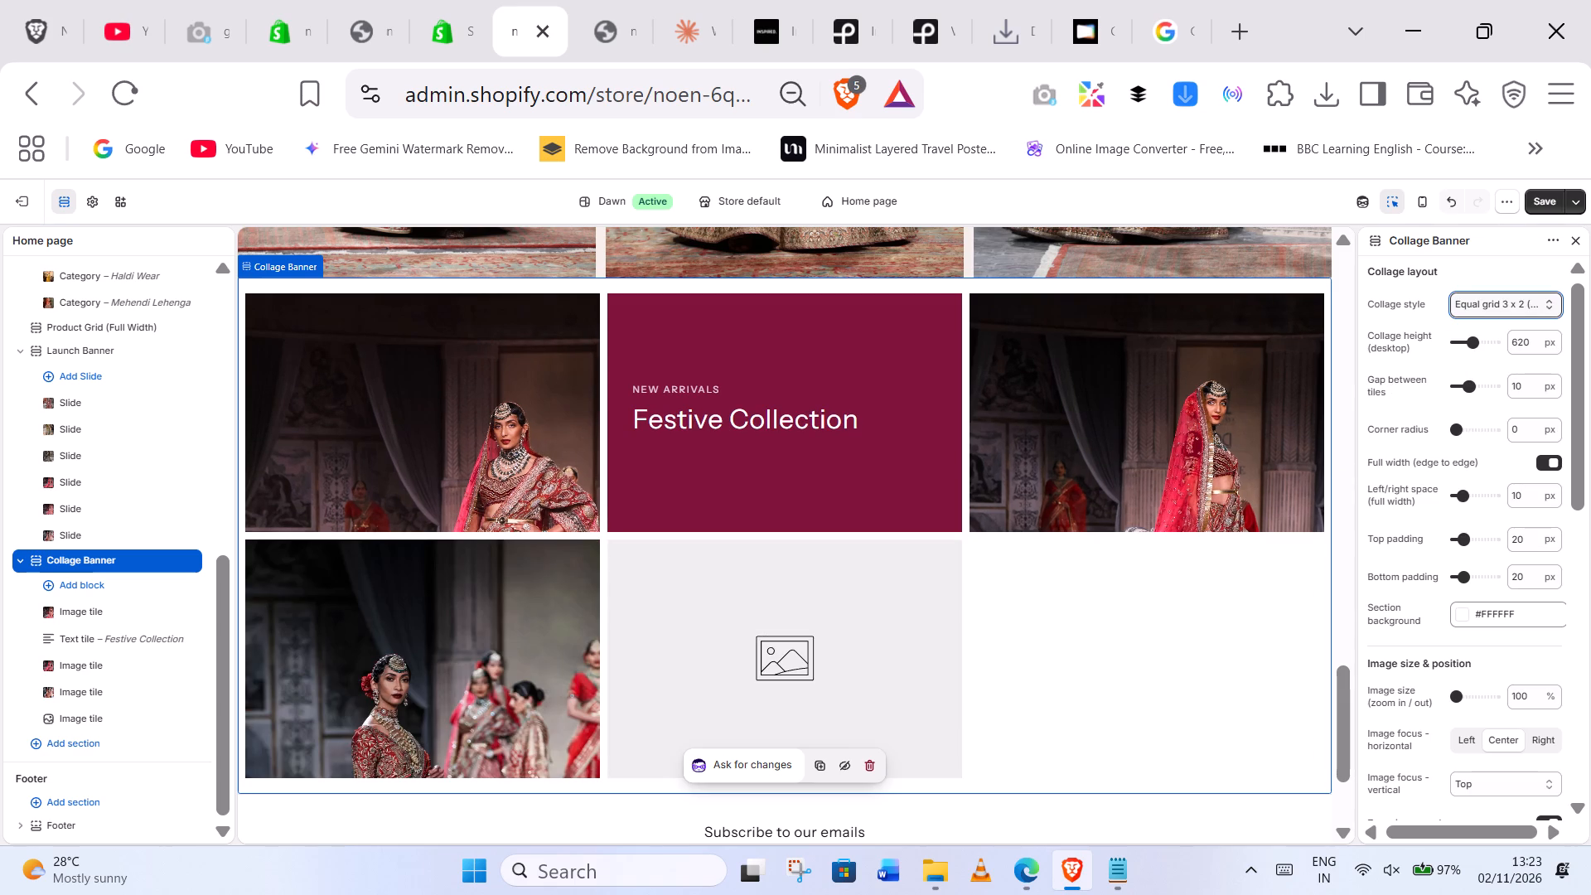
{"action": "left_click", "coordinate": [1489, 298]}
{"action": "left_click", "coordinate": [1491, 457]}
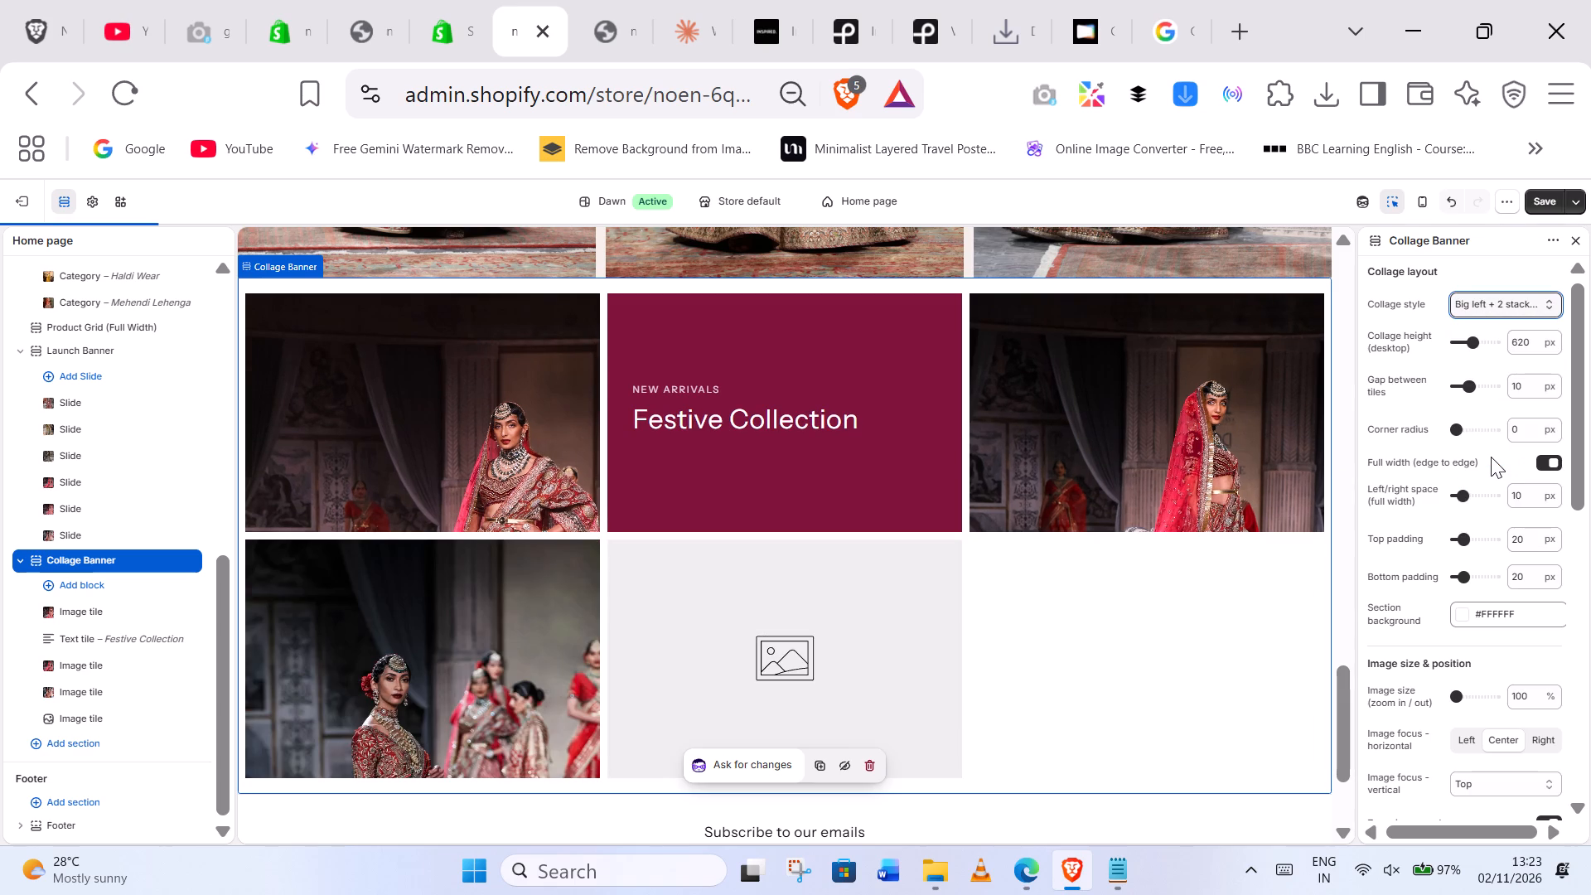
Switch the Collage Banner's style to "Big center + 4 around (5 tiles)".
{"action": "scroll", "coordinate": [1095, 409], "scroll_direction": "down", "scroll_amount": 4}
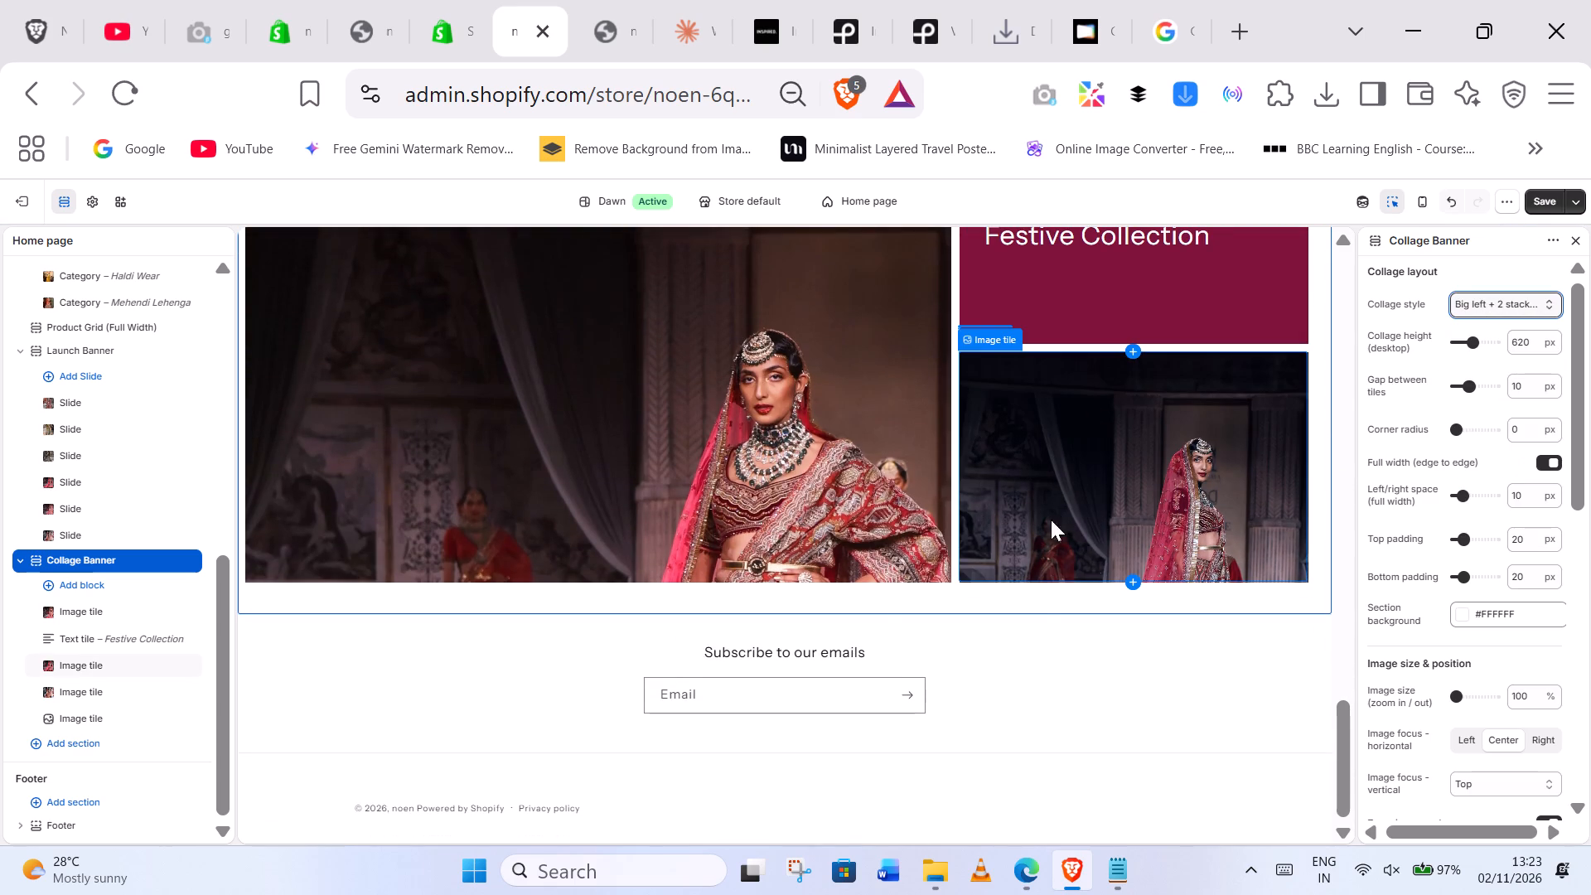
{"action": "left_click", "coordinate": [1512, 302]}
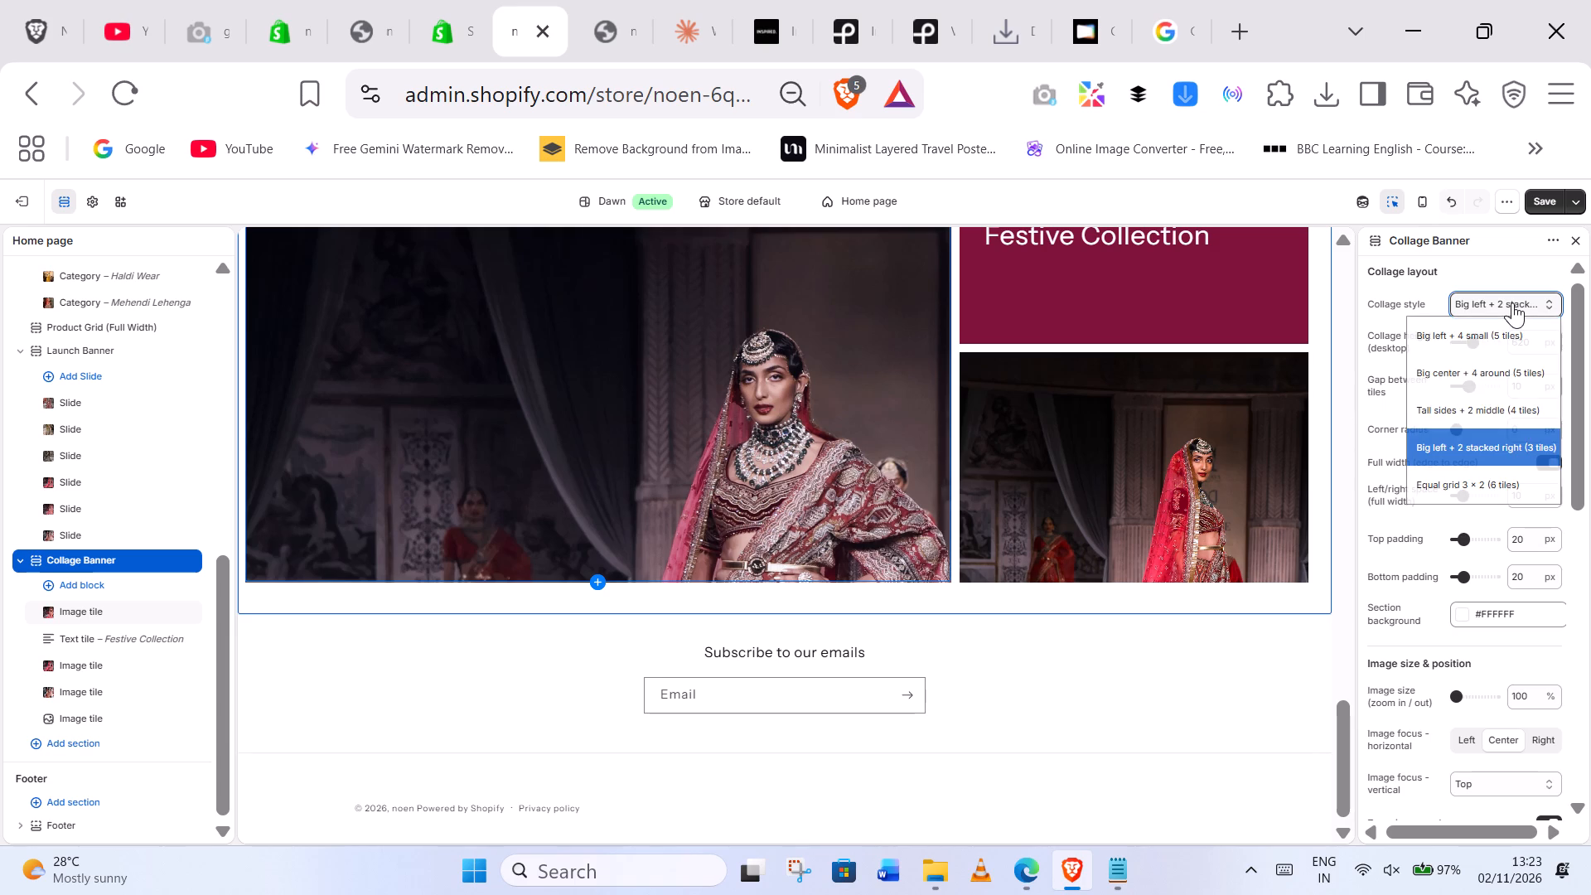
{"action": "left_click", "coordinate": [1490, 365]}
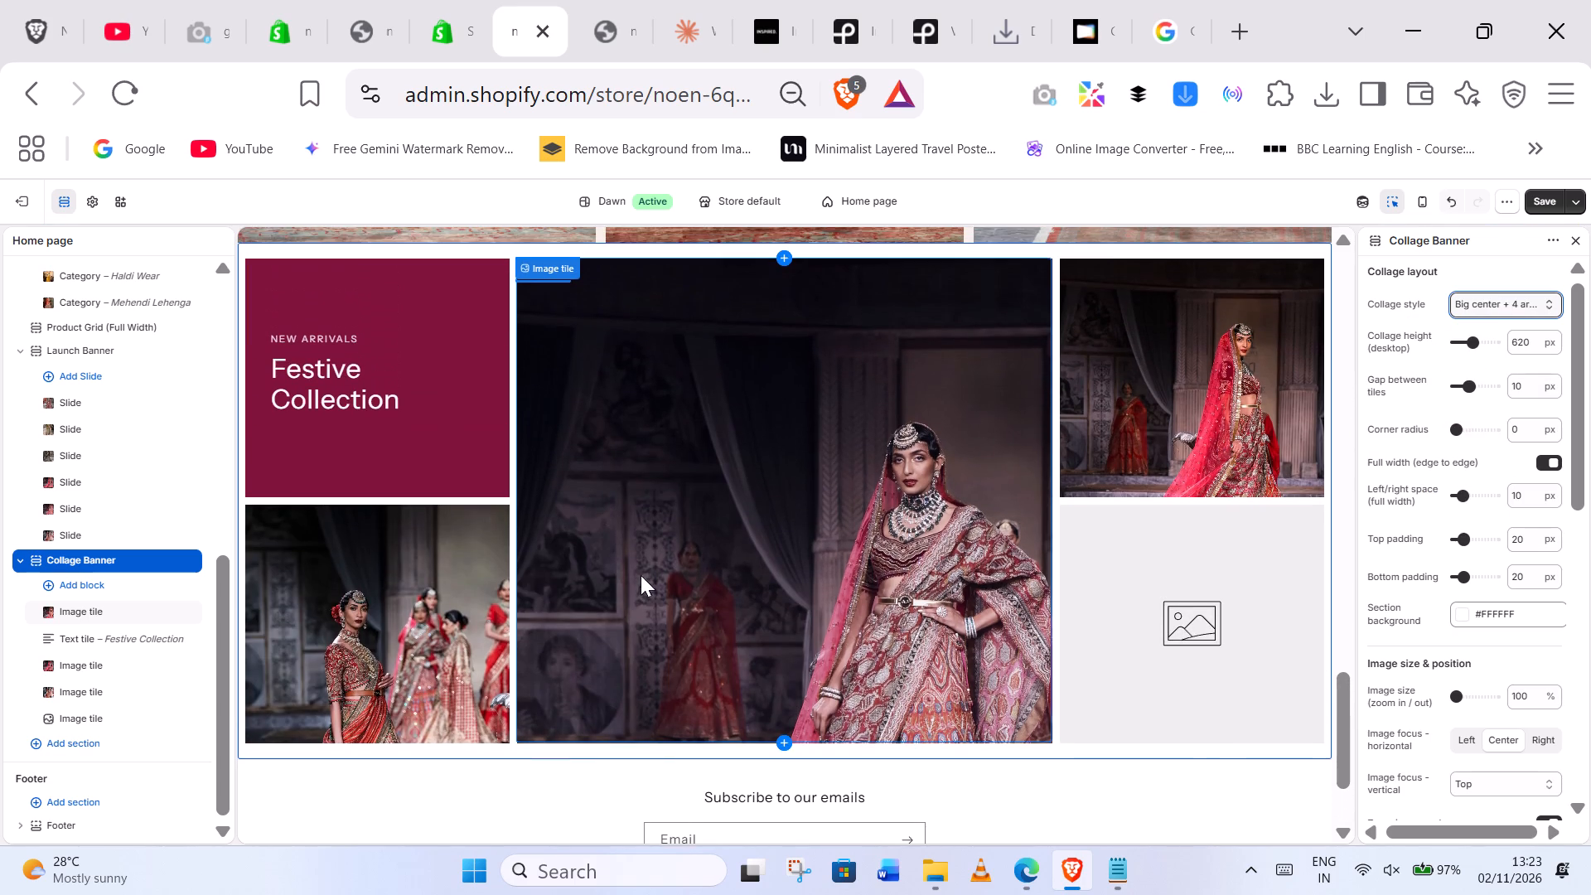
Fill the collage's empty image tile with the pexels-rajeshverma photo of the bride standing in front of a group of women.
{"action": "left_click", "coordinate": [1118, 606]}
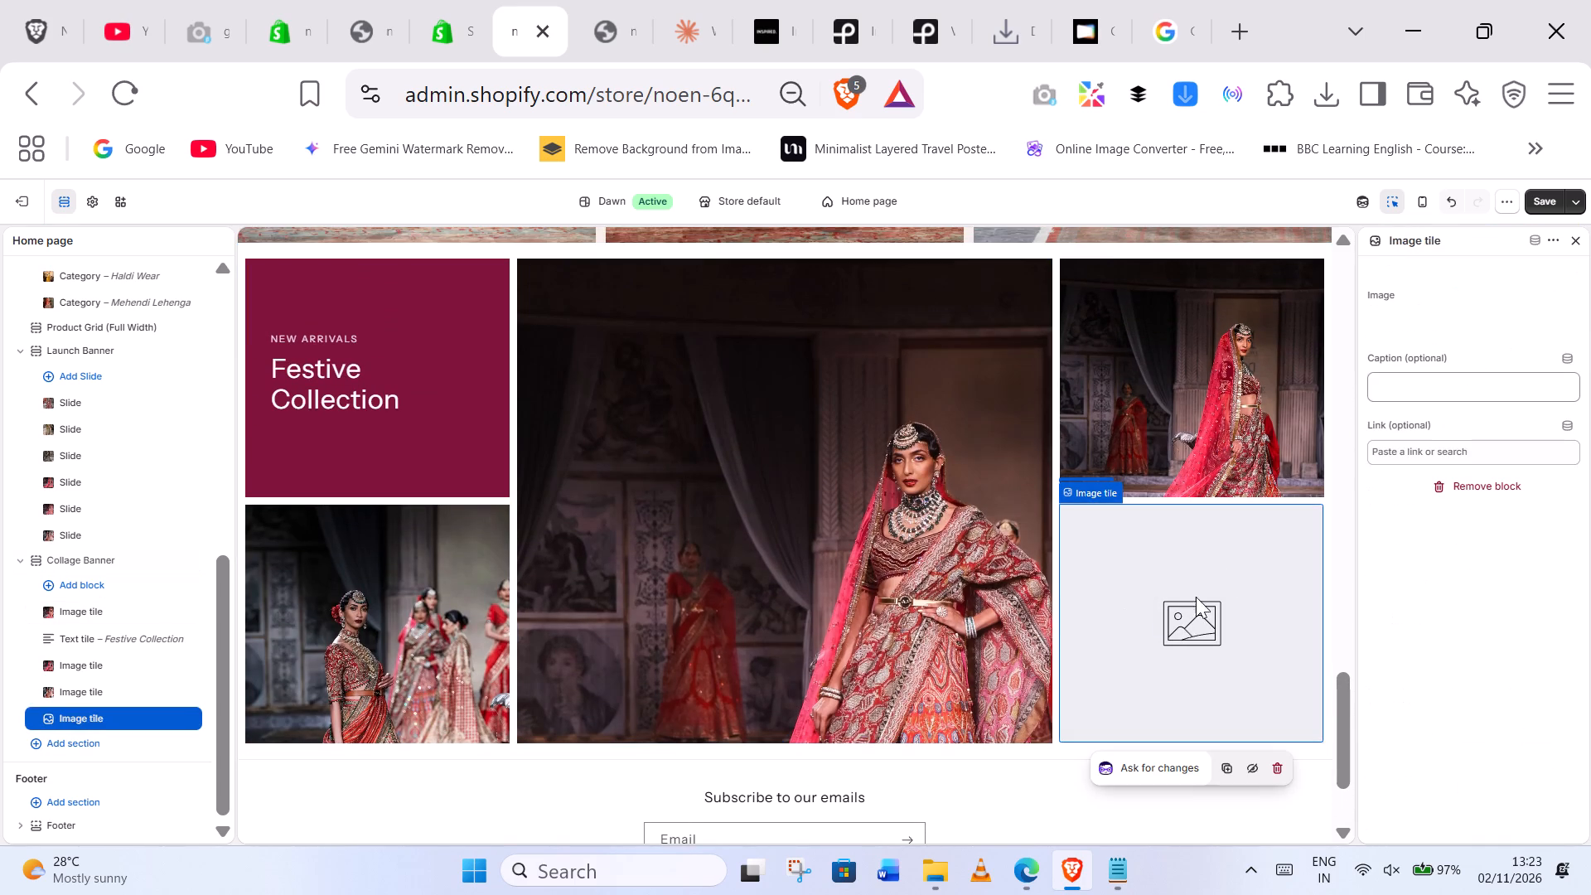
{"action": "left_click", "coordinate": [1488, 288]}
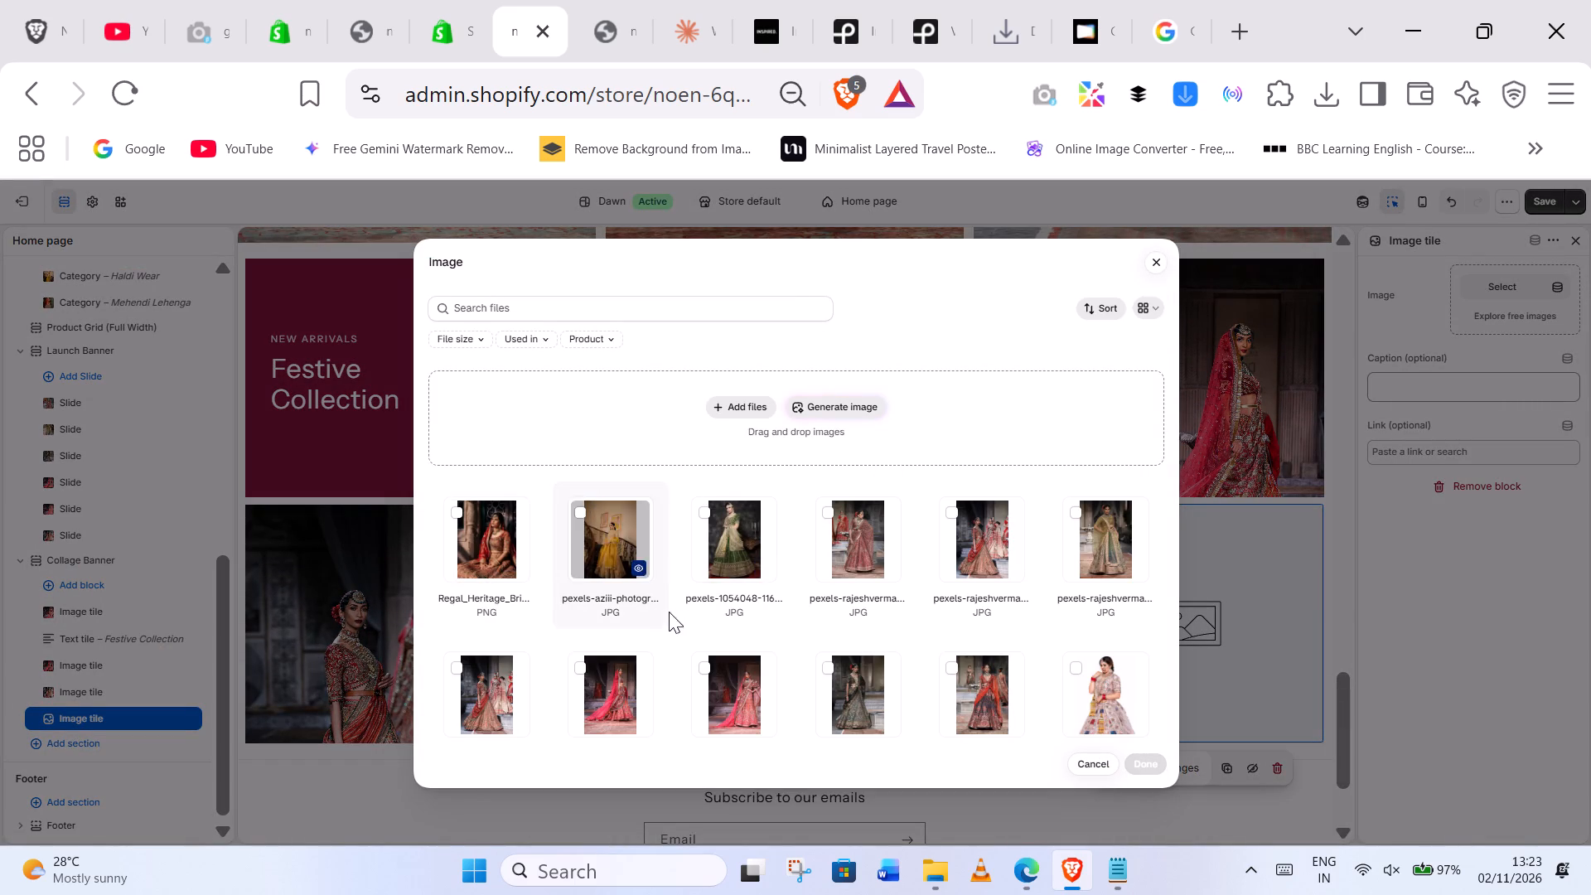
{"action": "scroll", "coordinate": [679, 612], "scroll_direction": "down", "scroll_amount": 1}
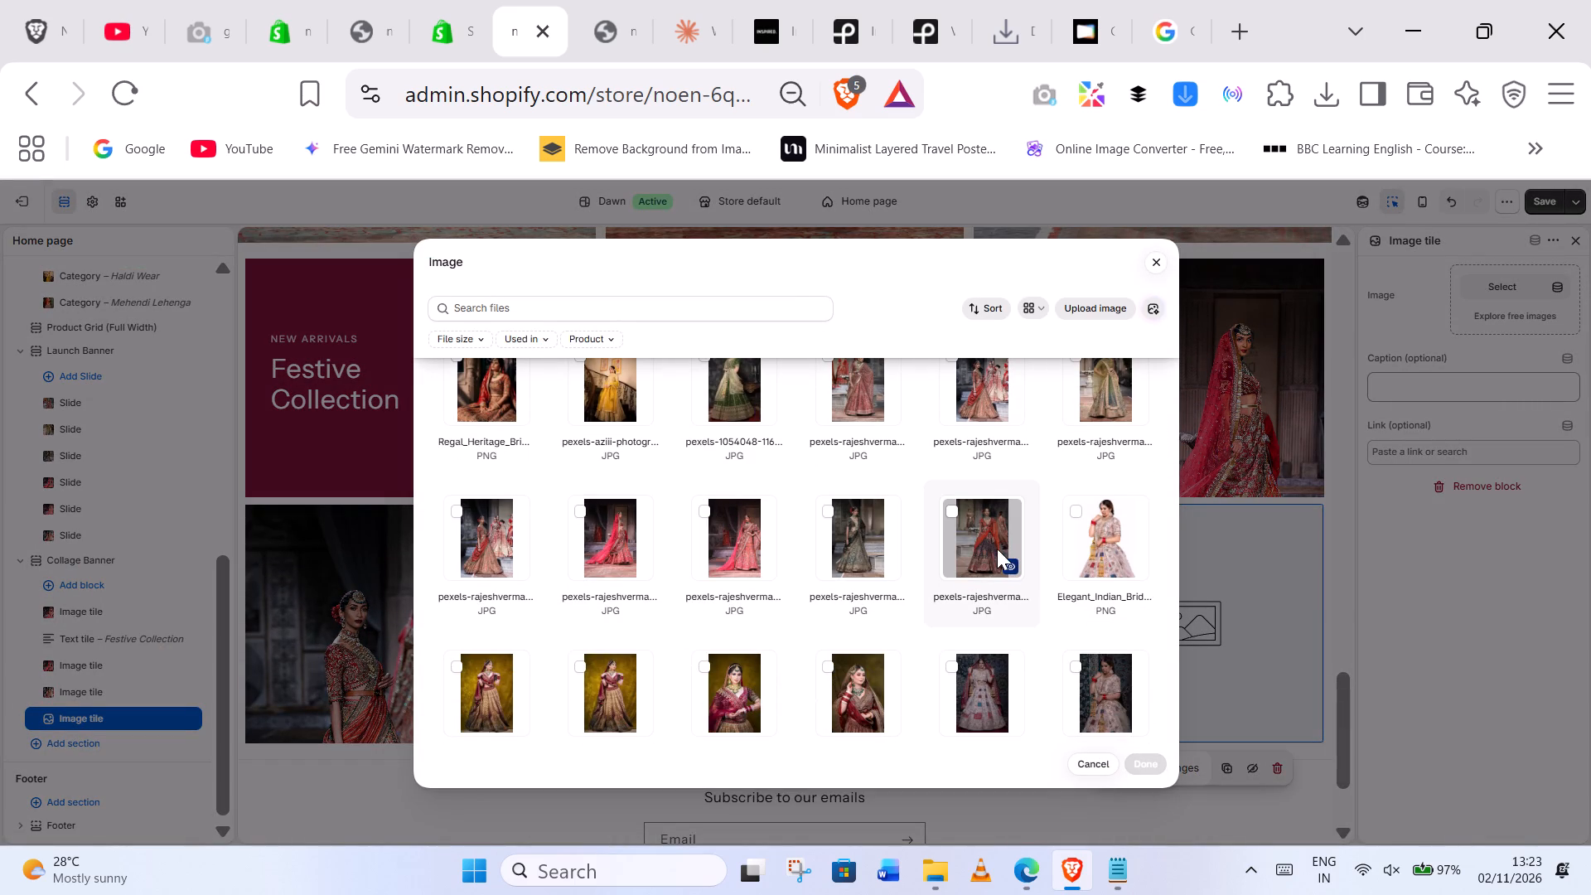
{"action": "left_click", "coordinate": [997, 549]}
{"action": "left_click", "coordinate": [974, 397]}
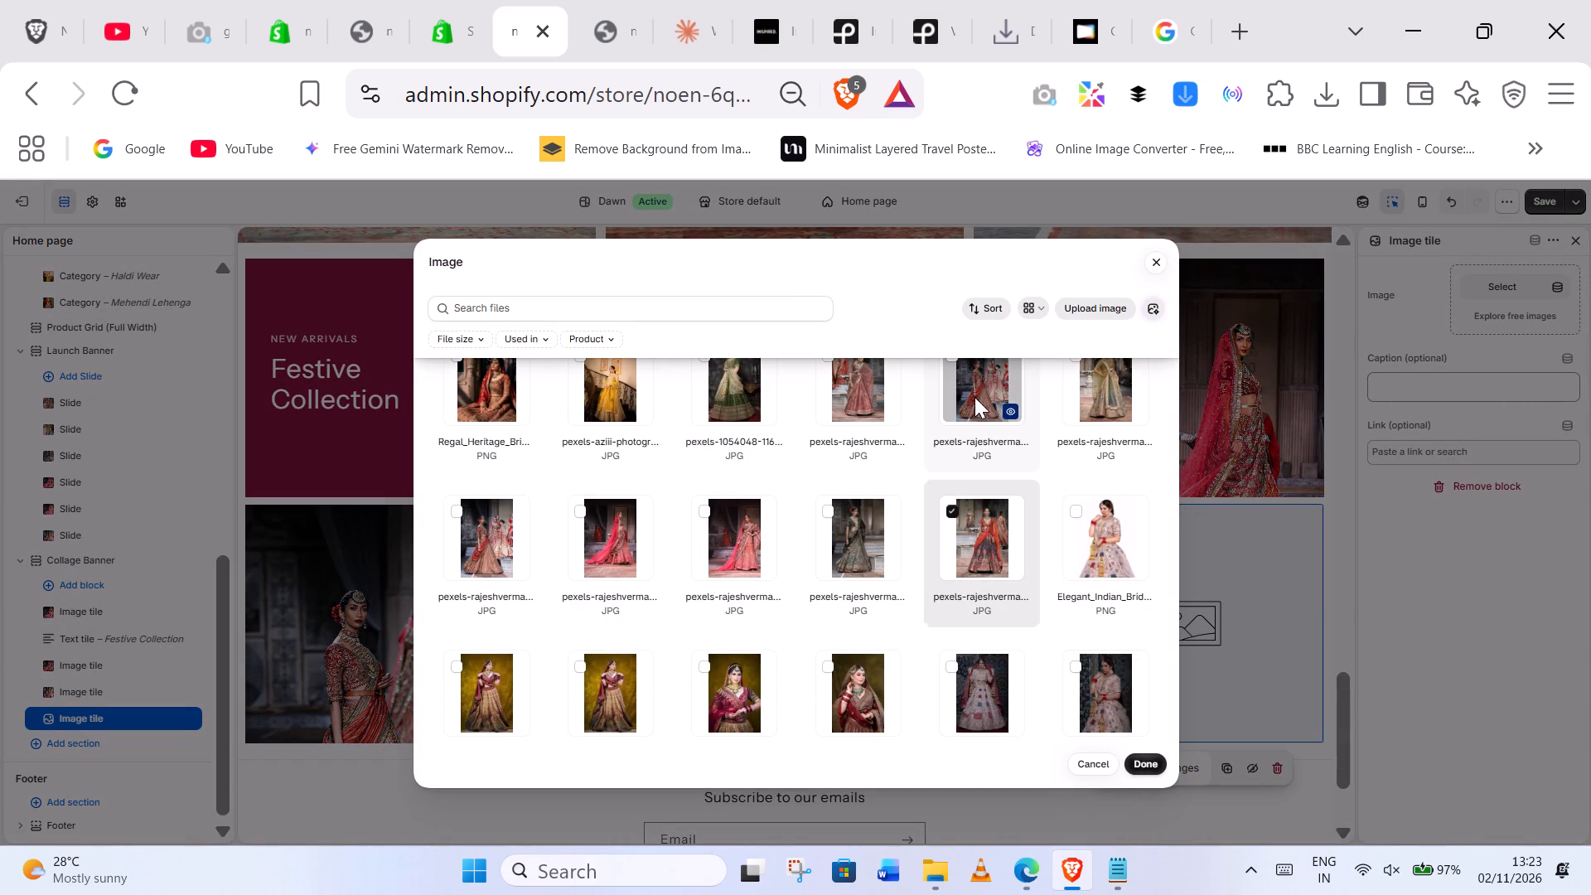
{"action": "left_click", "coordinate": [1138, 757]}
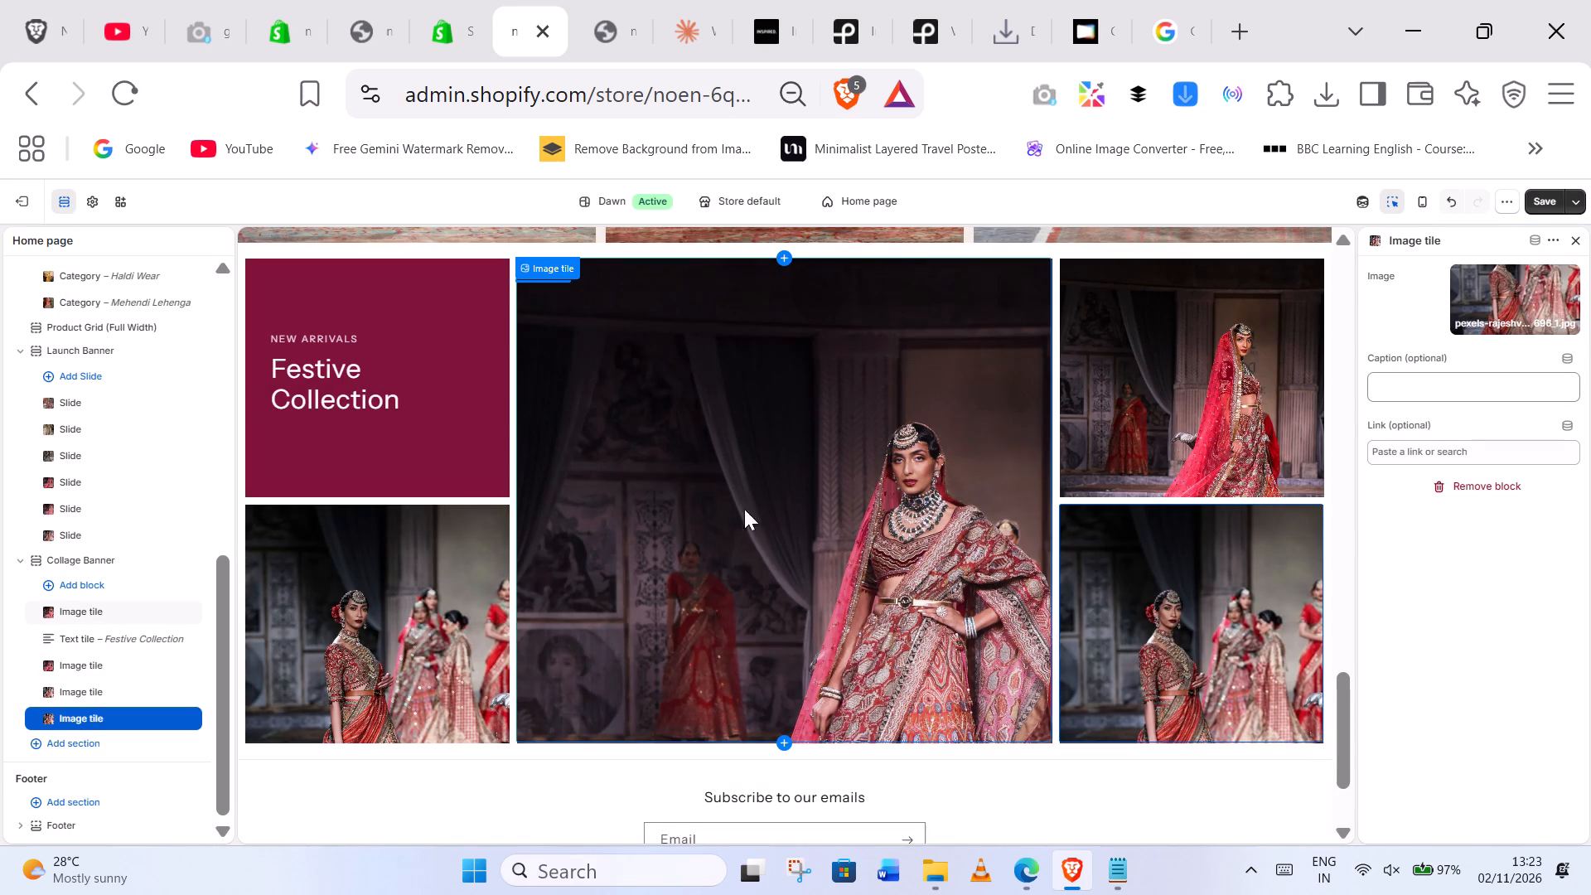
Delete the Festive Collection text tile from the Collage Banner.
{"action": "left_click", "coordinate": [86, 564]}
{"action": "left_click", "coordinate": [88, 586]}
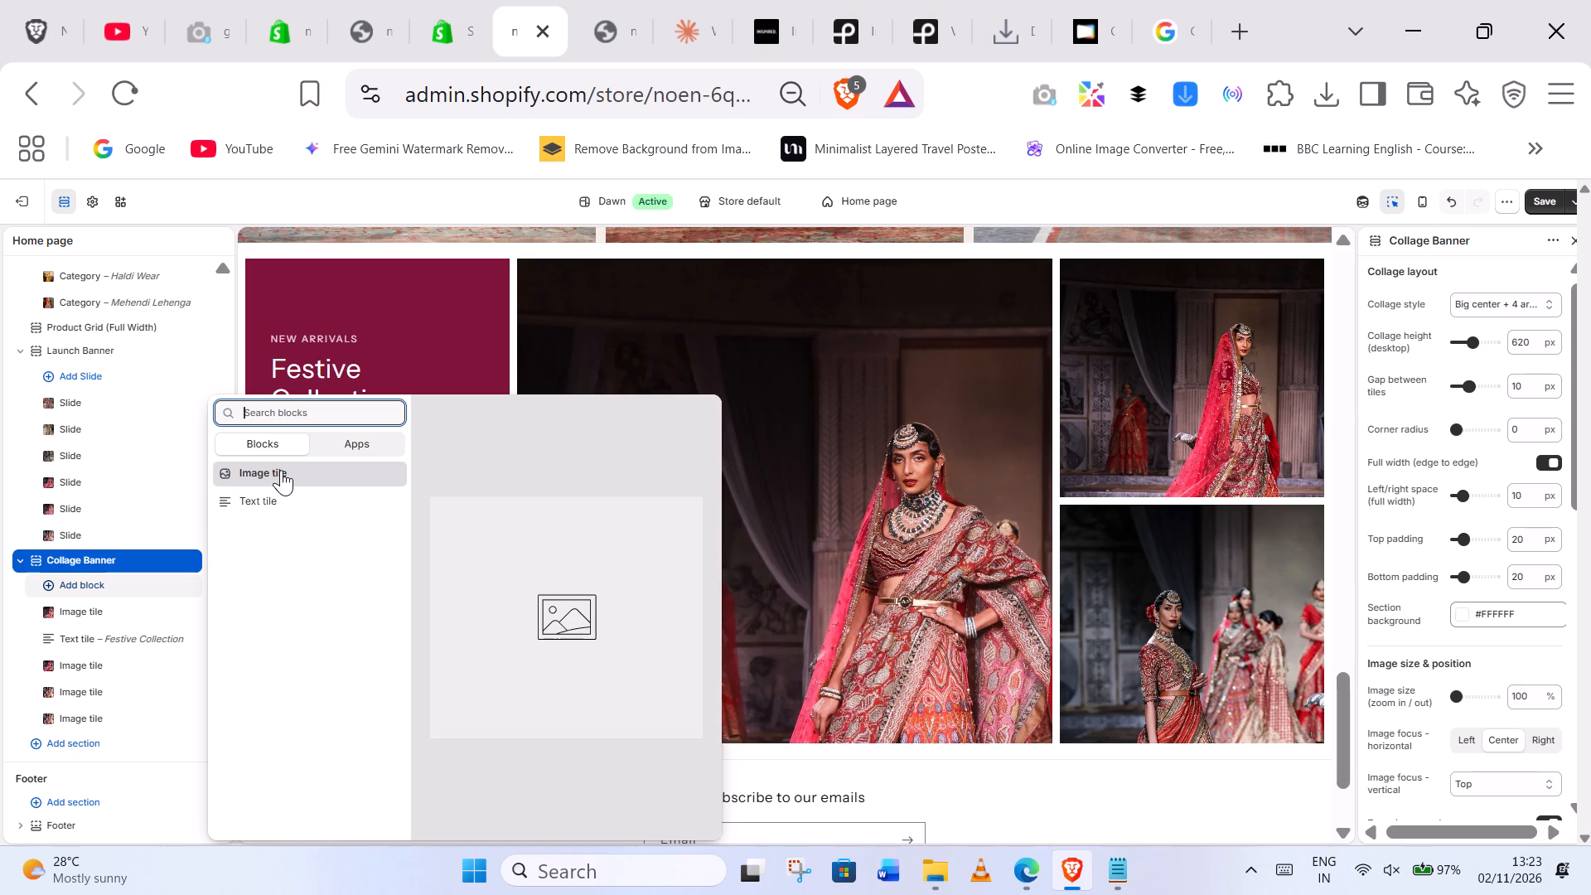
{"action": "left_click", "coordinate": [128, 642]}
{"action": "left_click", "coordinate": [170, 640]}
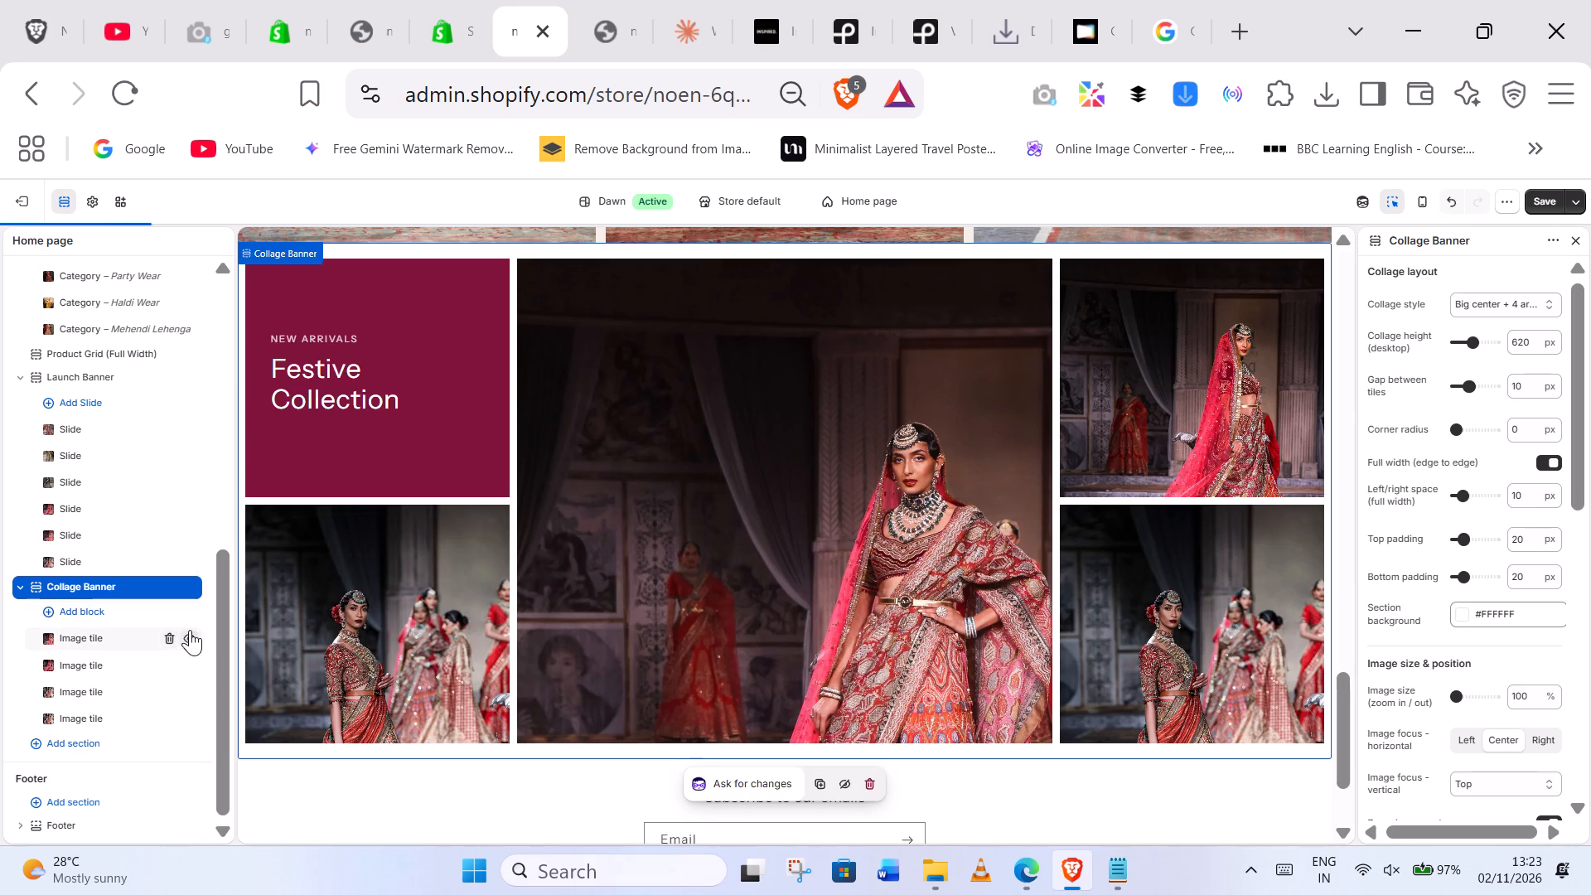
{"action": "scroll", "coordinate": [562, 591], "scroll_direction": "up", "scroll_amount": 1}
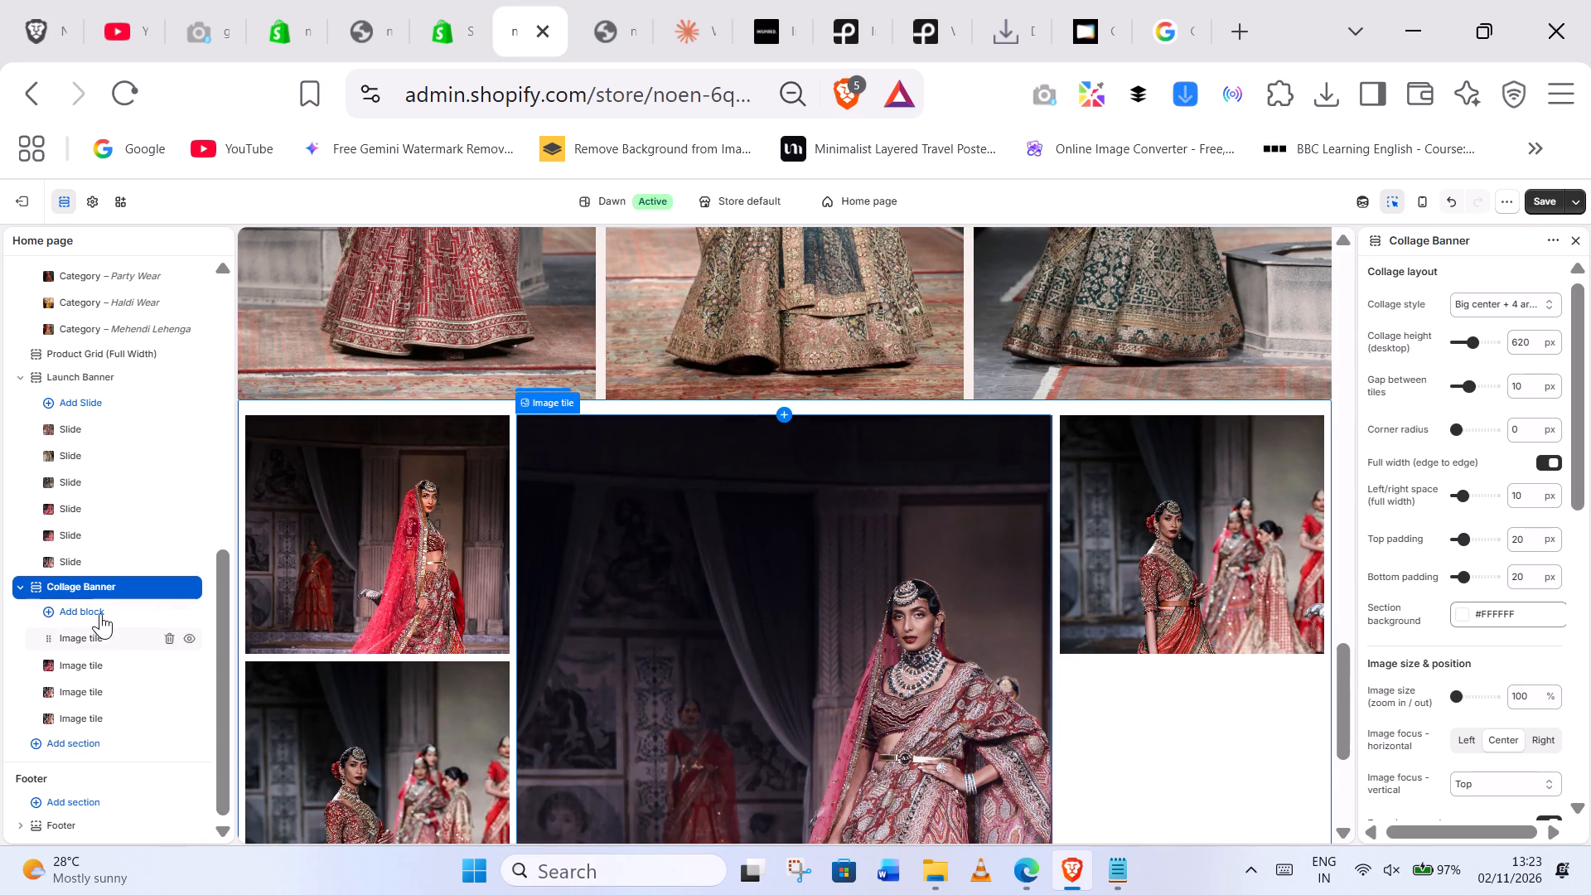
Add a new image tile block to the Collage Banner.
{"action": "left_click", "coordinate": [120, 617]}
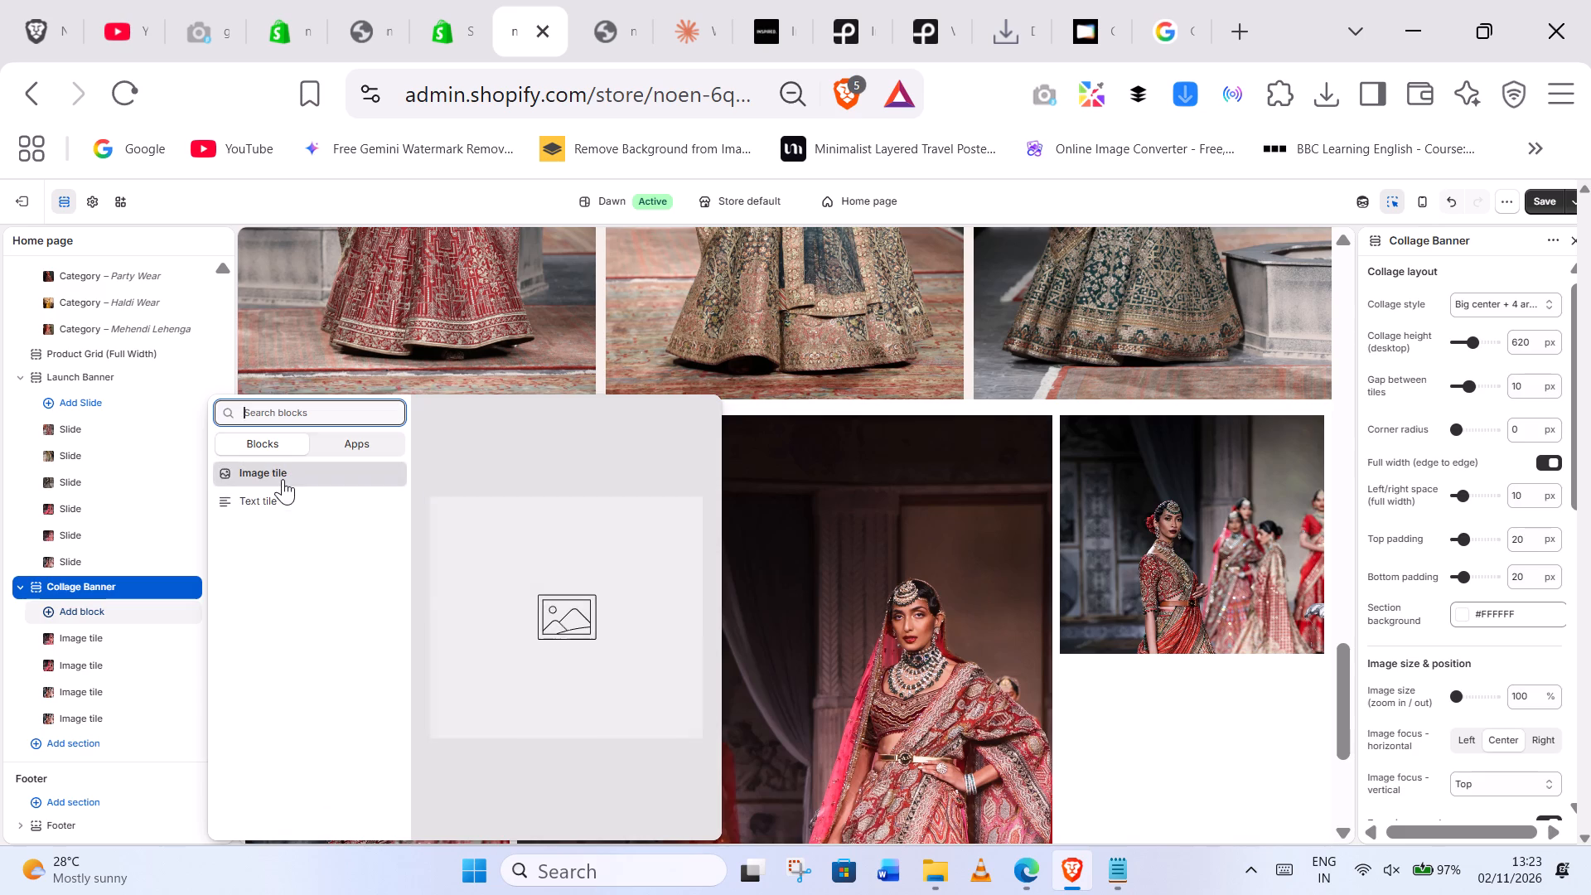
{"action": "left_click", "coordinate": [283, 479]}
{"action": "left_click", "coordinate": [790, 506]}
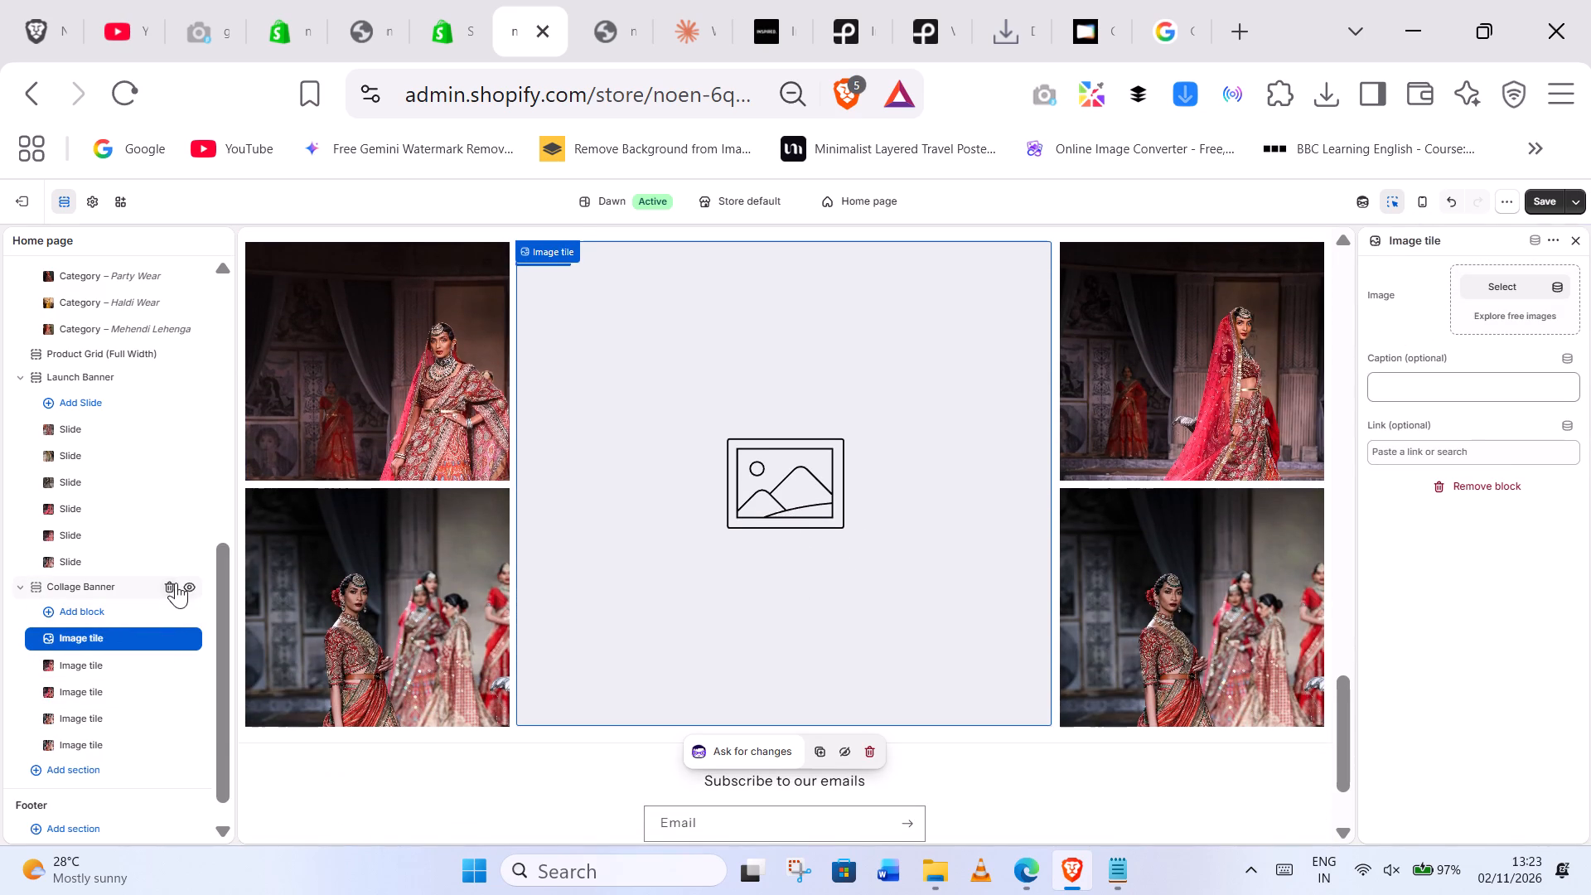
Delete the Collage Banner section from the home page.
{"action": "left_click", "coordinate": [170, 582]}
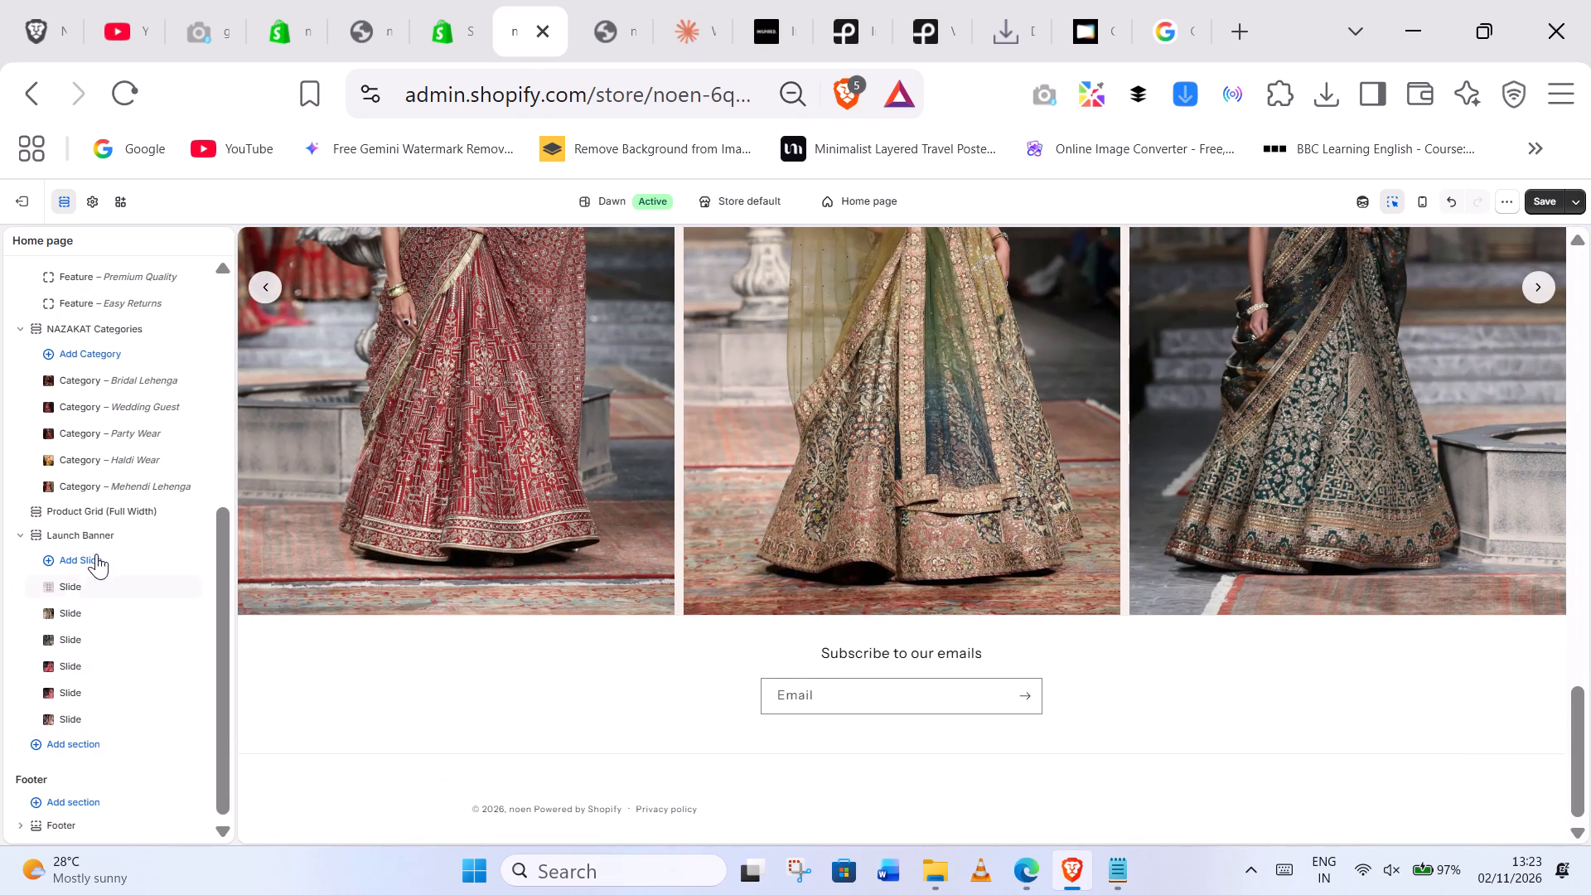
Review the home page from the Launch Banner up to the New Arrivals and category sections.
{"action": "left_click", "coordinate": [90, 535]}
{"action": "scroll", "coordinate": [508, 561], "scroll_direction": "up", "scroll_amount": 4}
{"action": "scroll", "coordinate": [509, 561], "scroll_direction": "down", "scroll_amount": 5}
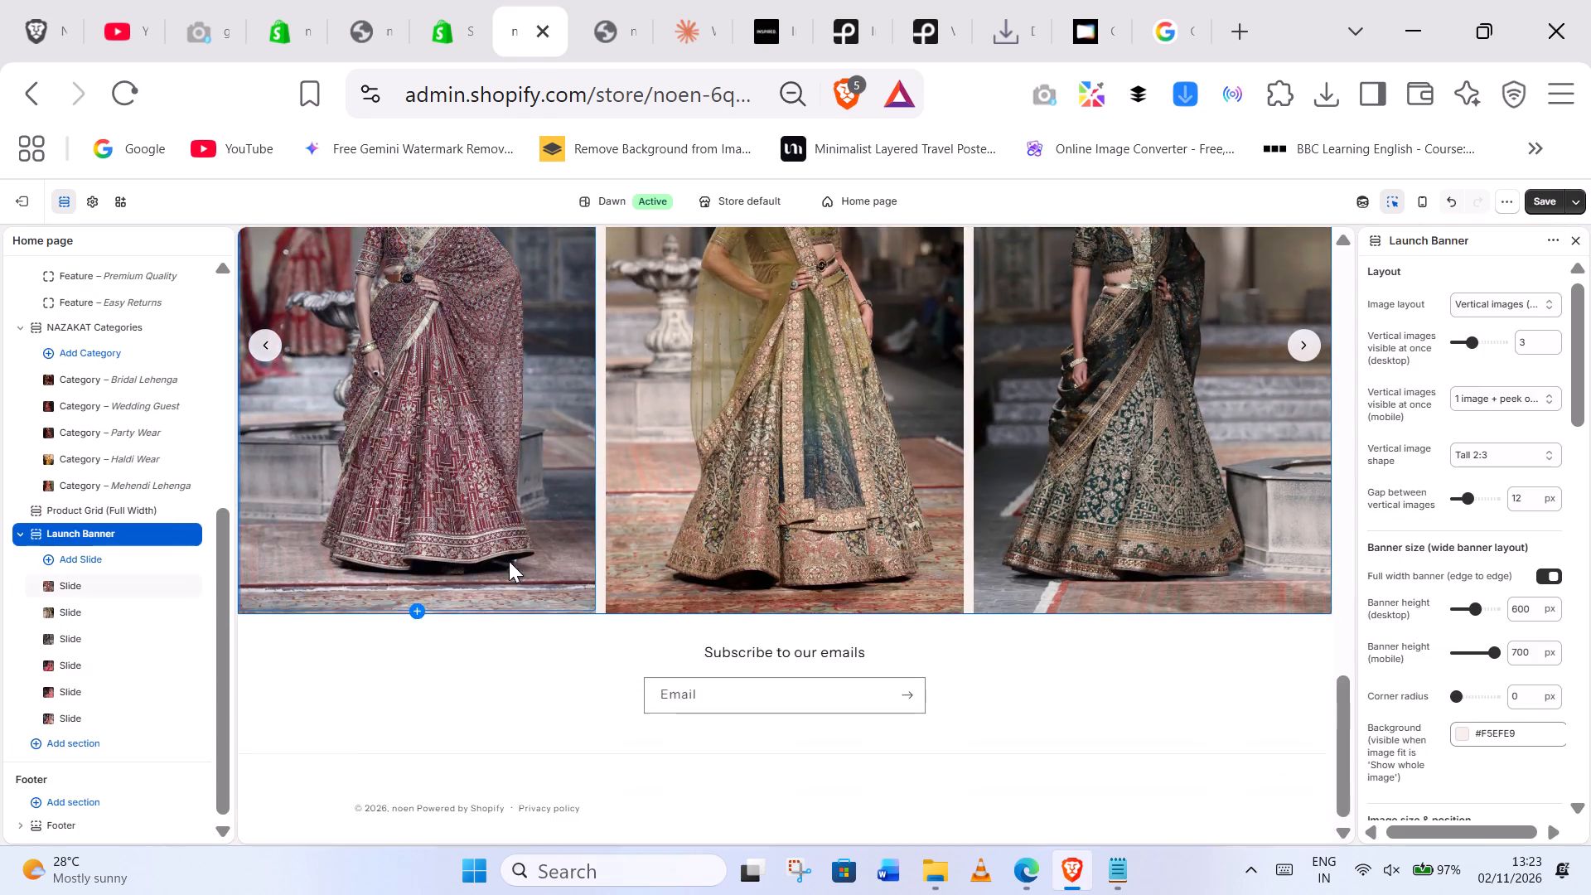
{"action": "scroll", "coordinate": [516, 562], "scroll_direction": "up", "scroll_amount": 17}
{"action": "scroll", "coordinate": [516, 562], "scroll_direction": "down", "scroll_amount": 8}
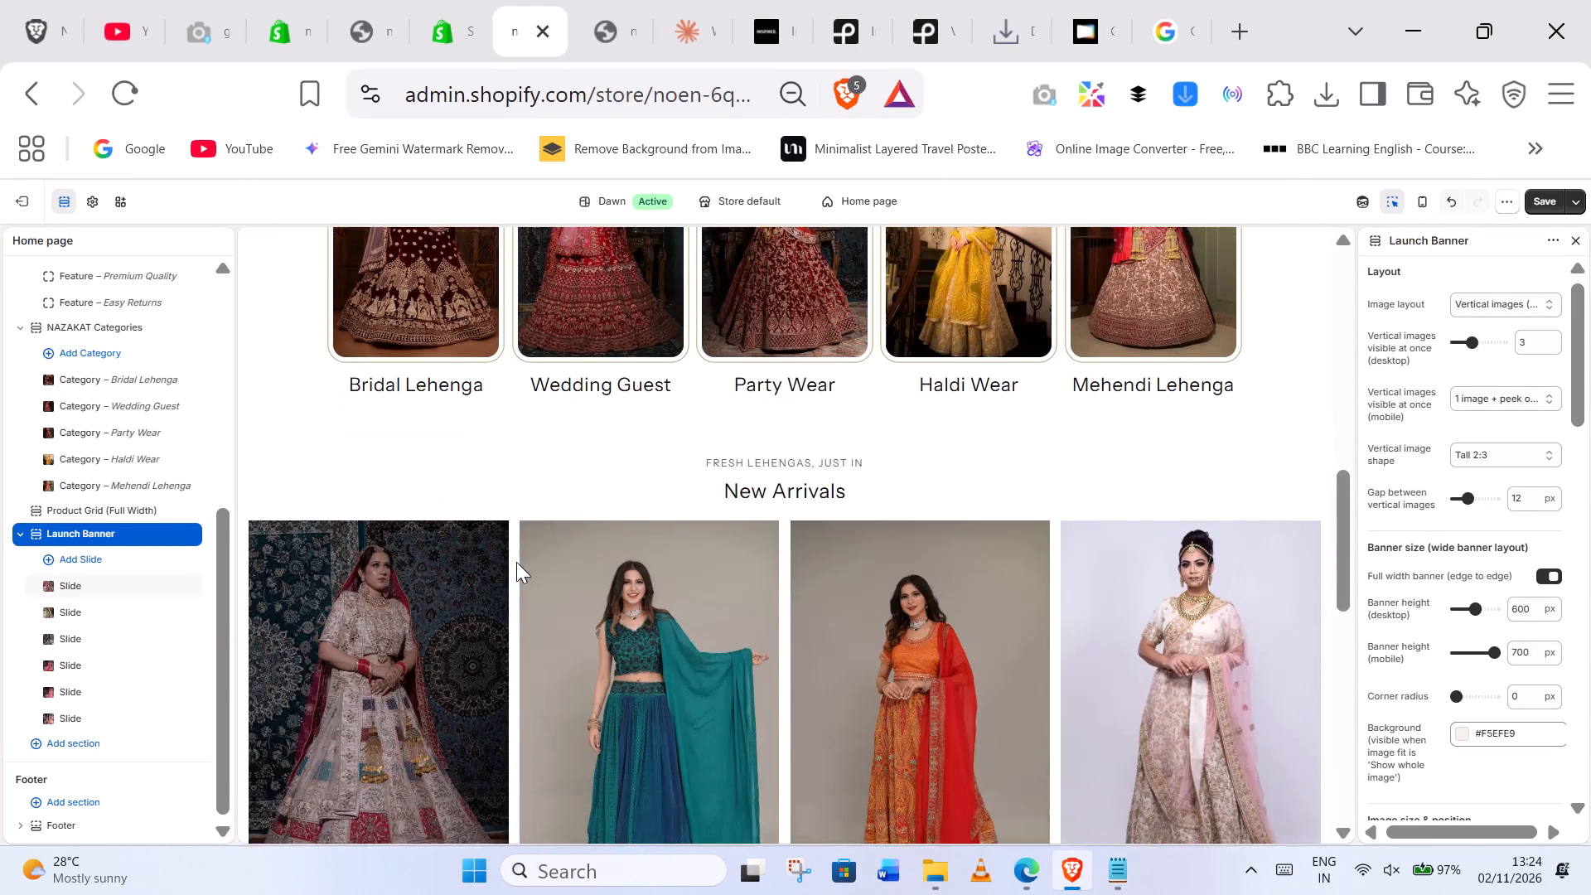
{"action": "scroll", "coordinate": [516, 562], "scroll_direction": "down", "scroll_amount": 11}
{"action": "left_click", "coordinate": [347, 700]}
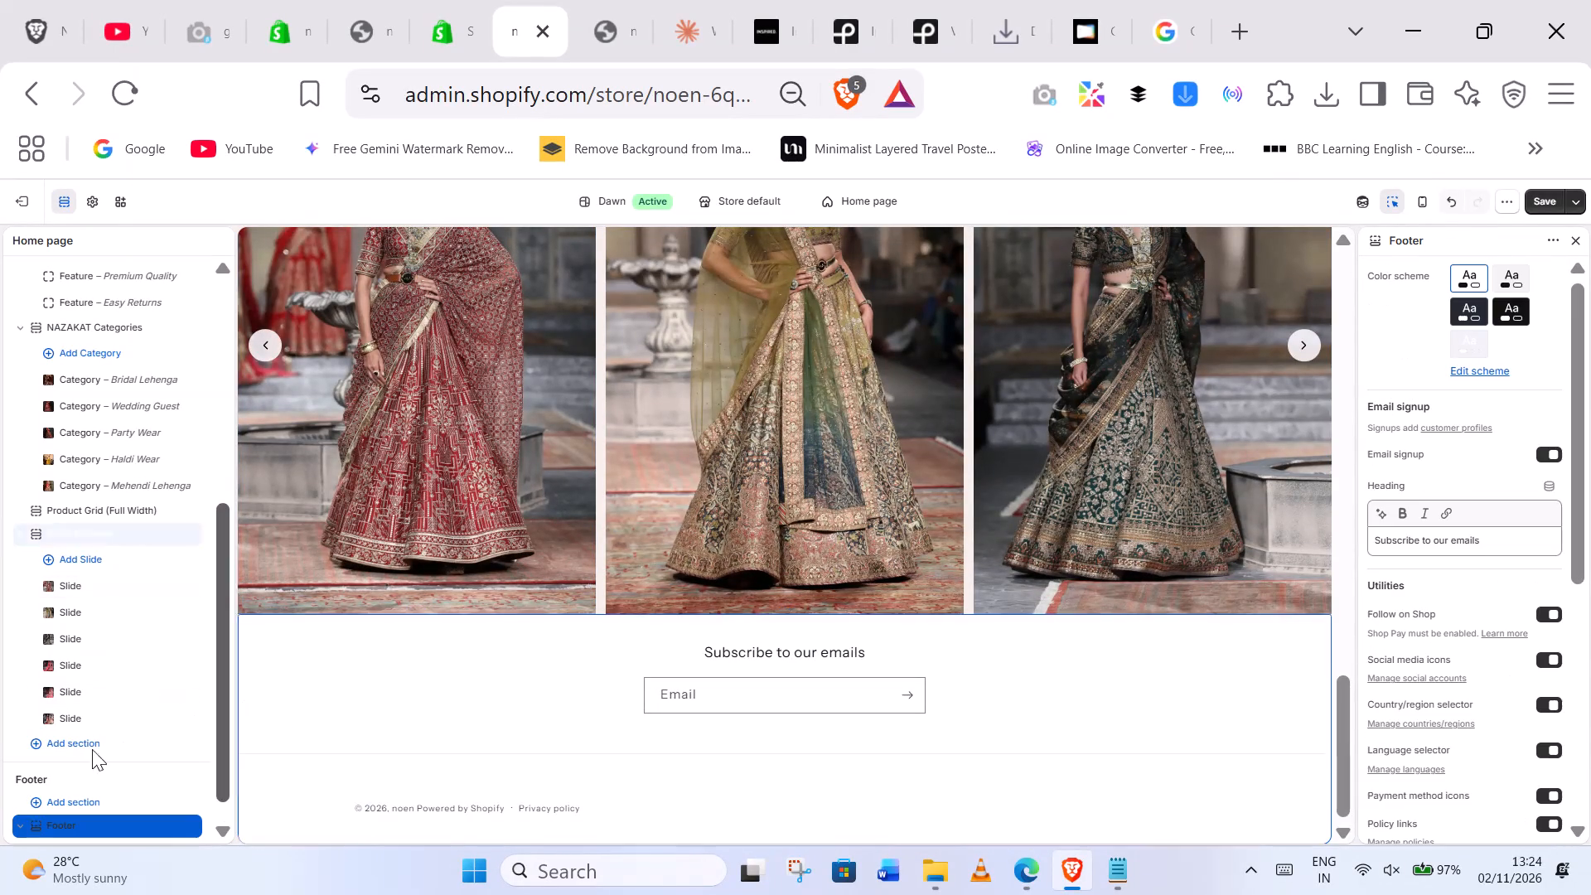
Add a fresh Collage Banner section to the home page below the Launch Banner.
{"action": "left_click", "coordinate": [66, 750]}
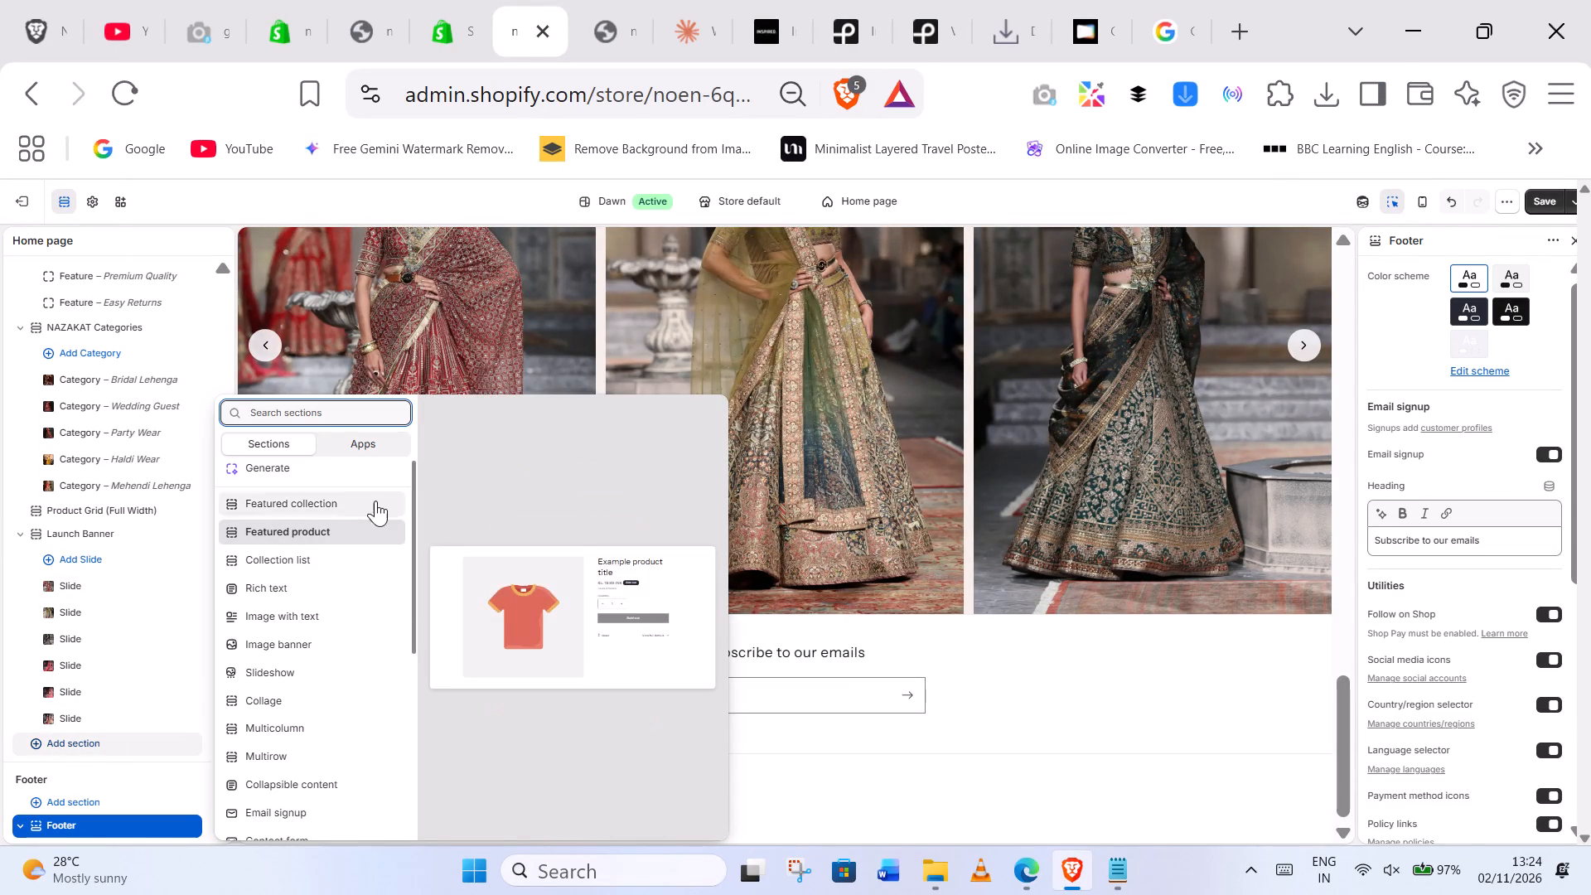
{"action": "scroll", "coordinate": [286, 630], "scroll_direction": "down", "scroll_amount": 12}
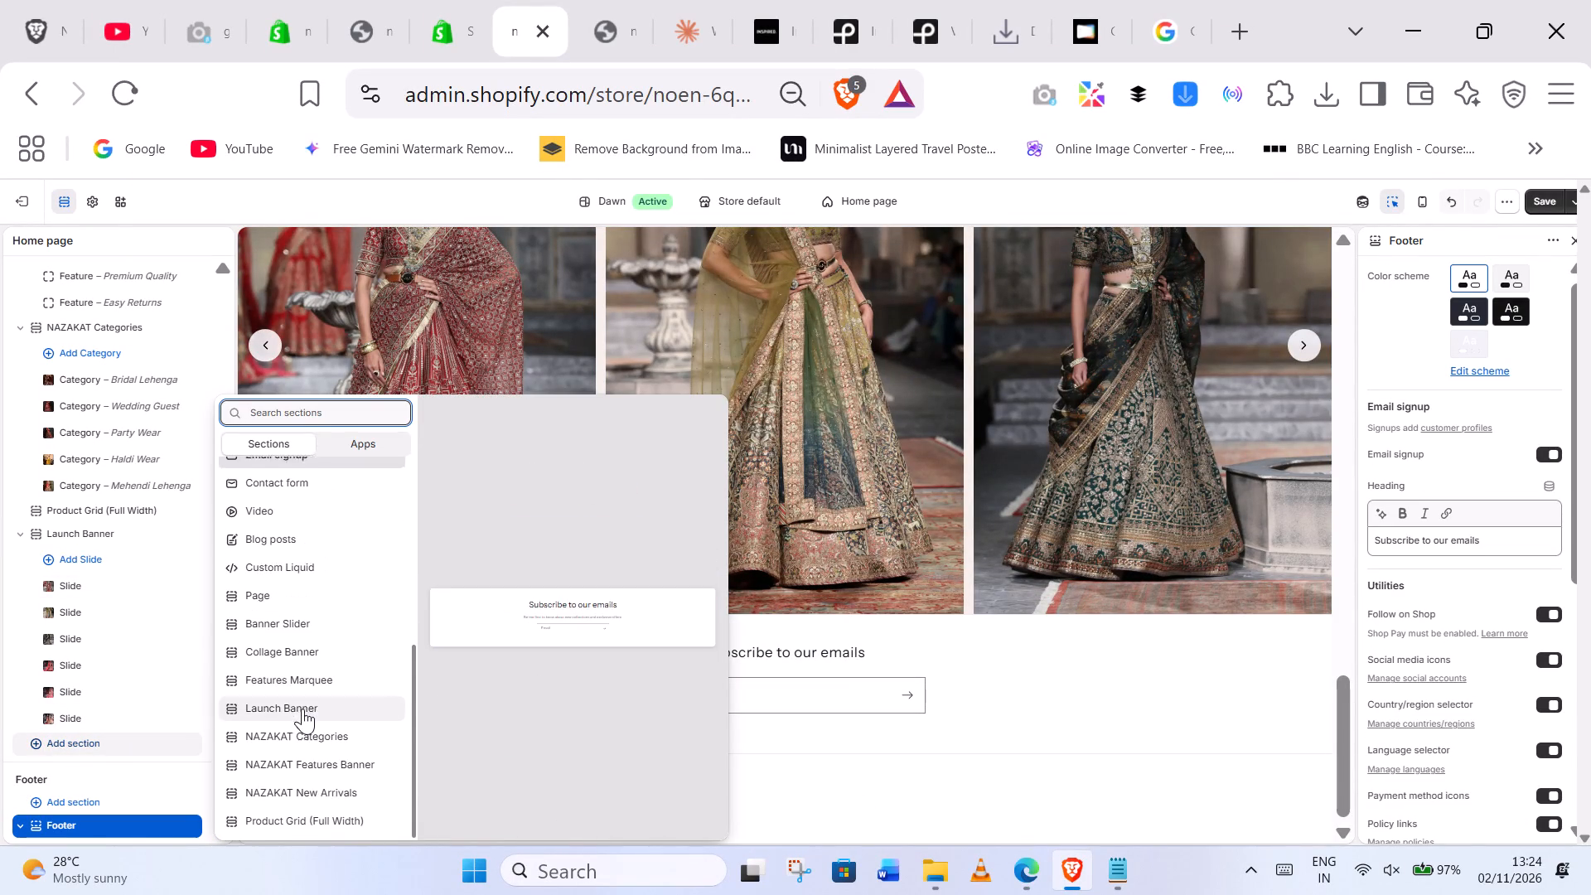
{"action": "scroll", "coordinate": [331, 787], "scroll_direction": "down", "scroll_amount": 4}
{"action": "left_click", "coordinate": [287, 659]}
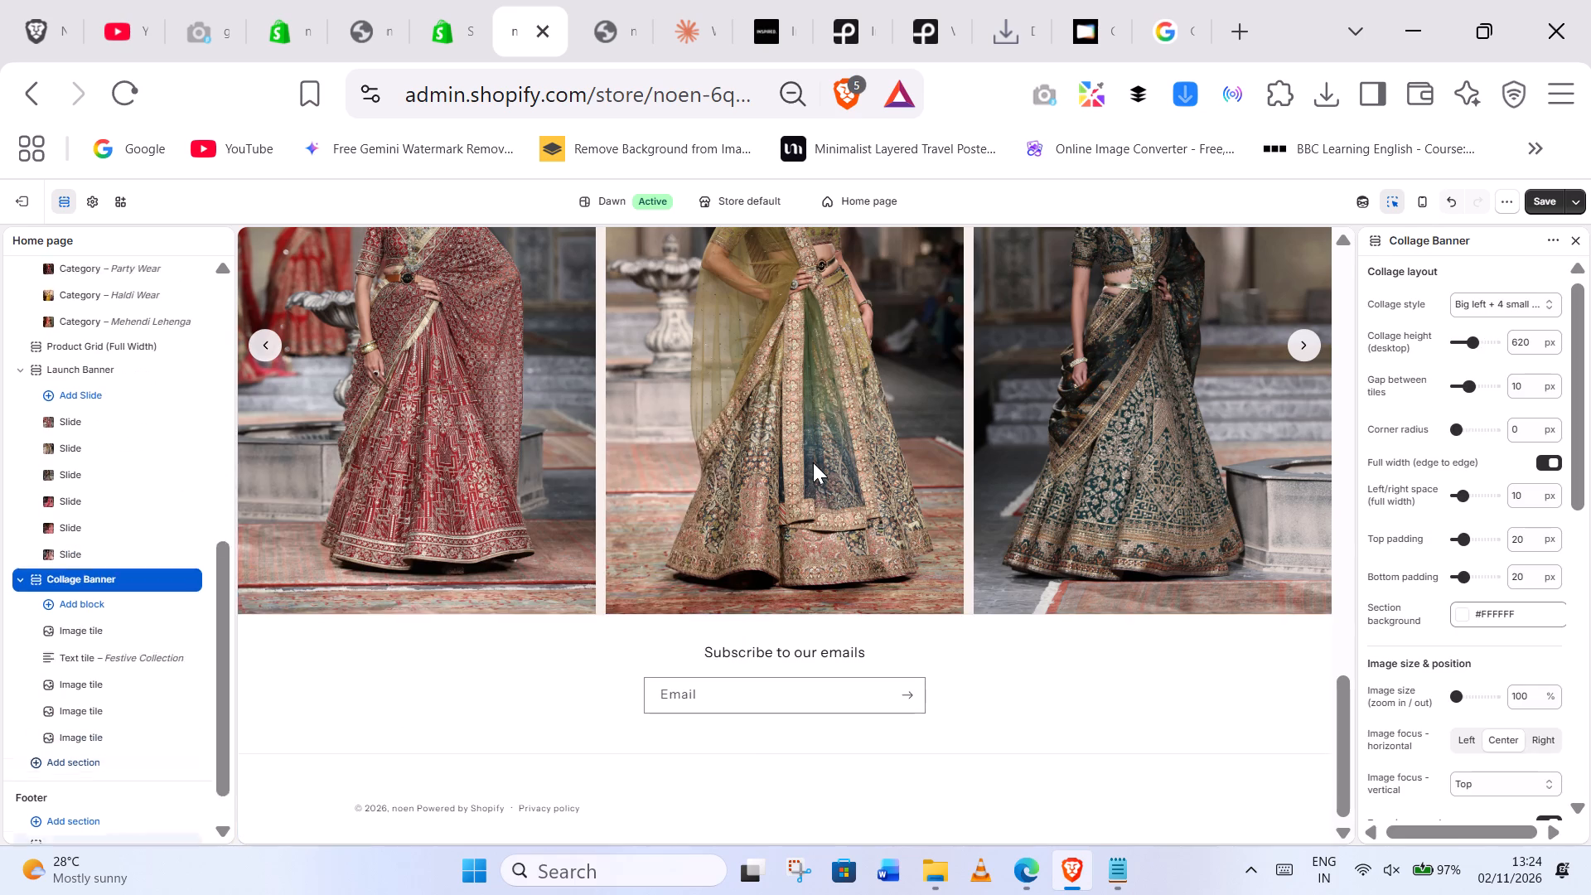
Set the new Collage Banner's style to "Tall sides + 2 middle (4 tiles)".
{"action": "left_click", "coordinate": [1482, 304]}
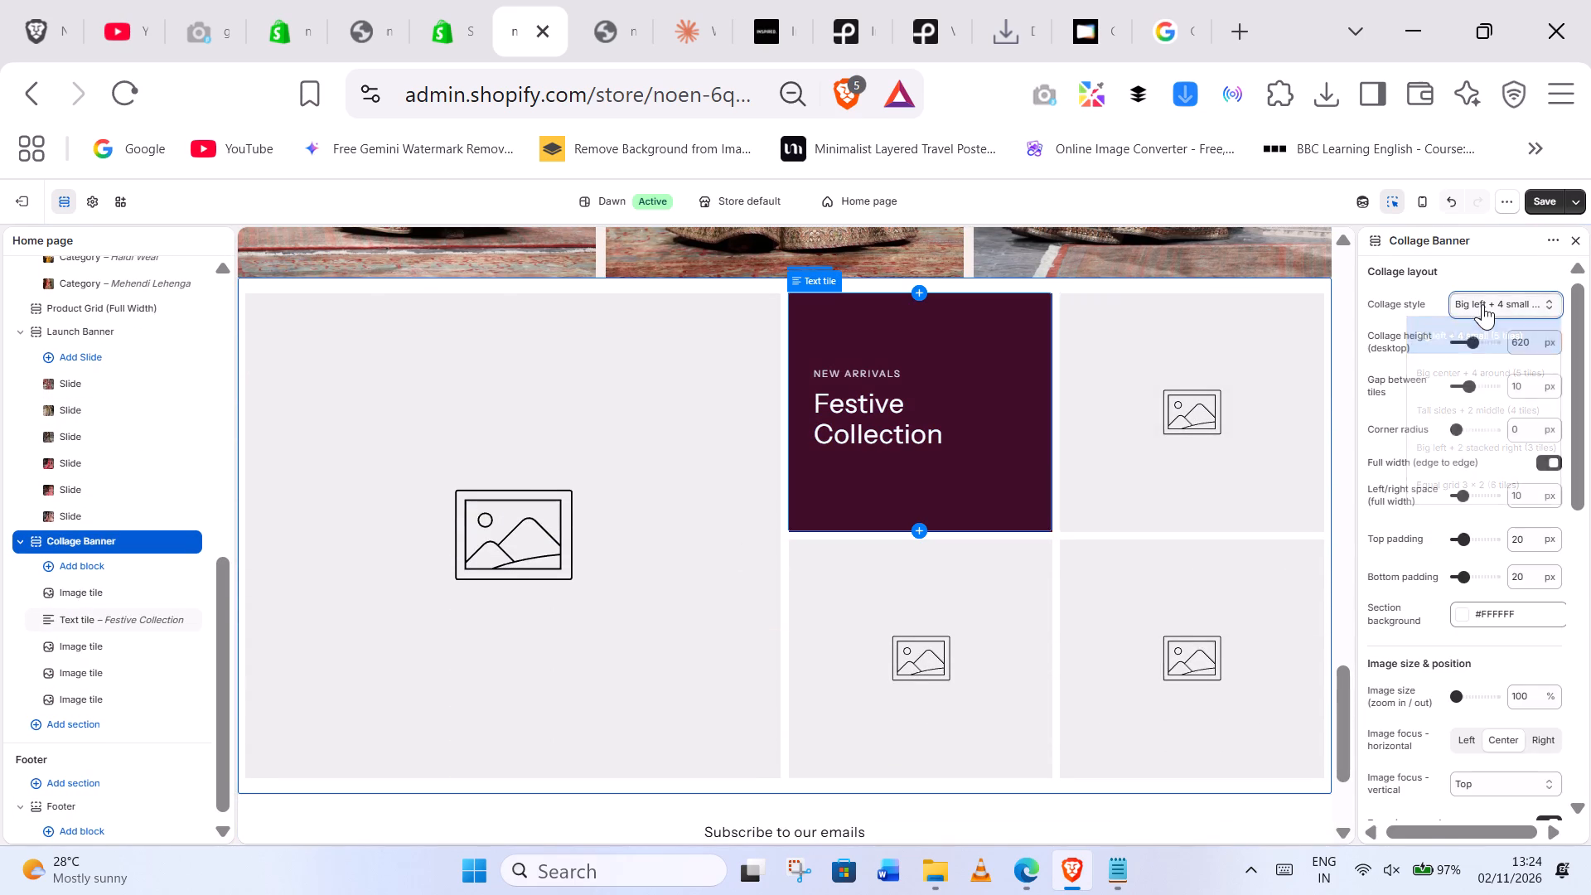
{"action": "left_click", "coordinate": [1493, 415]}
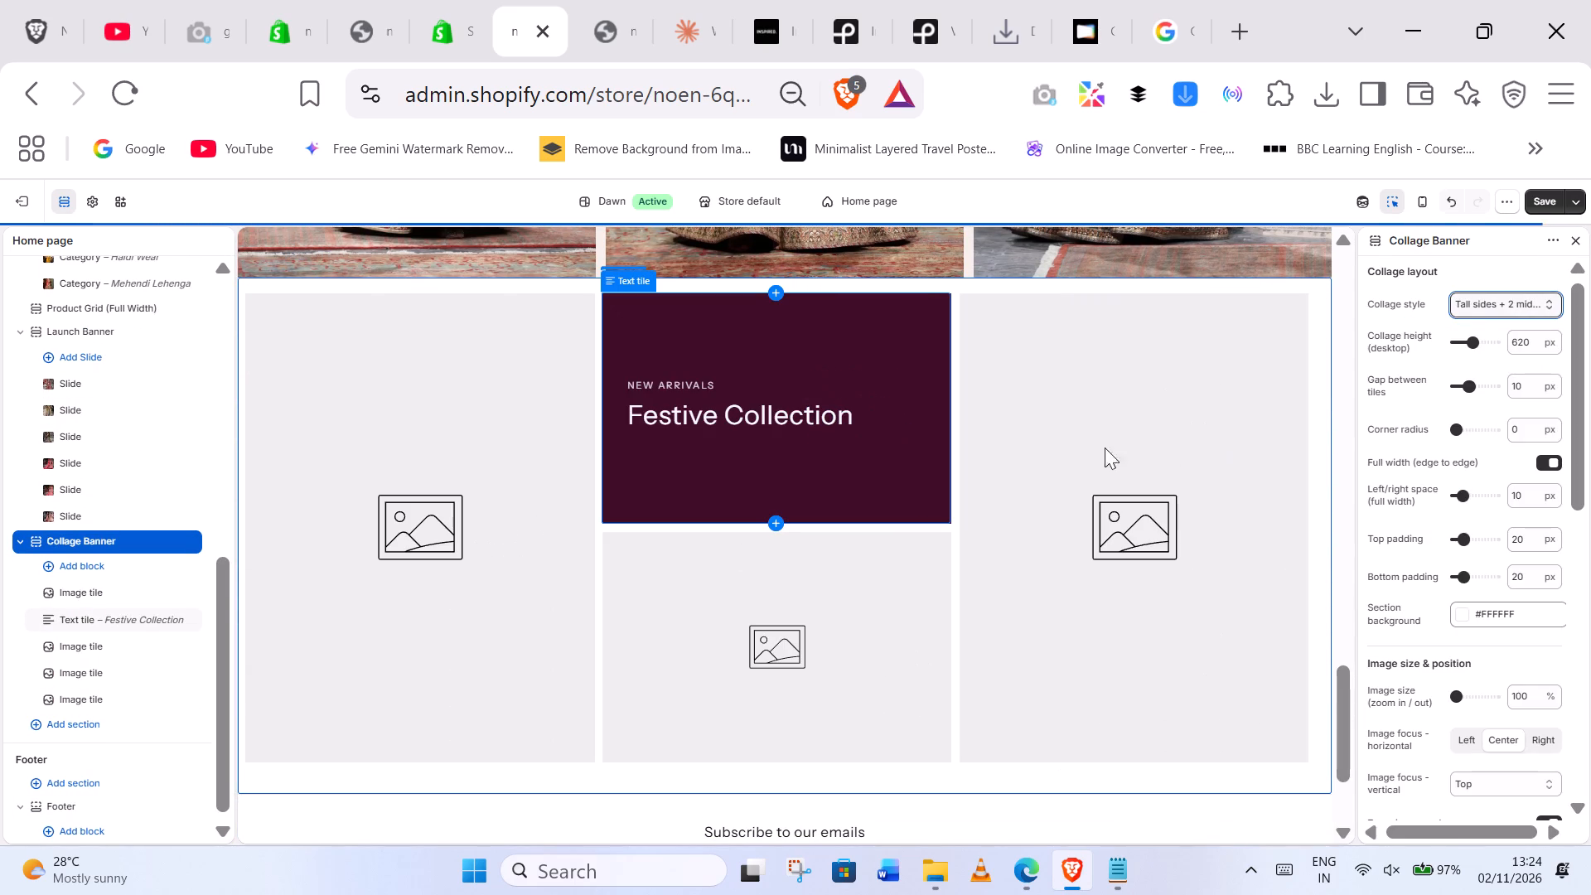
{"action": "left_click", "coordinate": [1499, 300]}
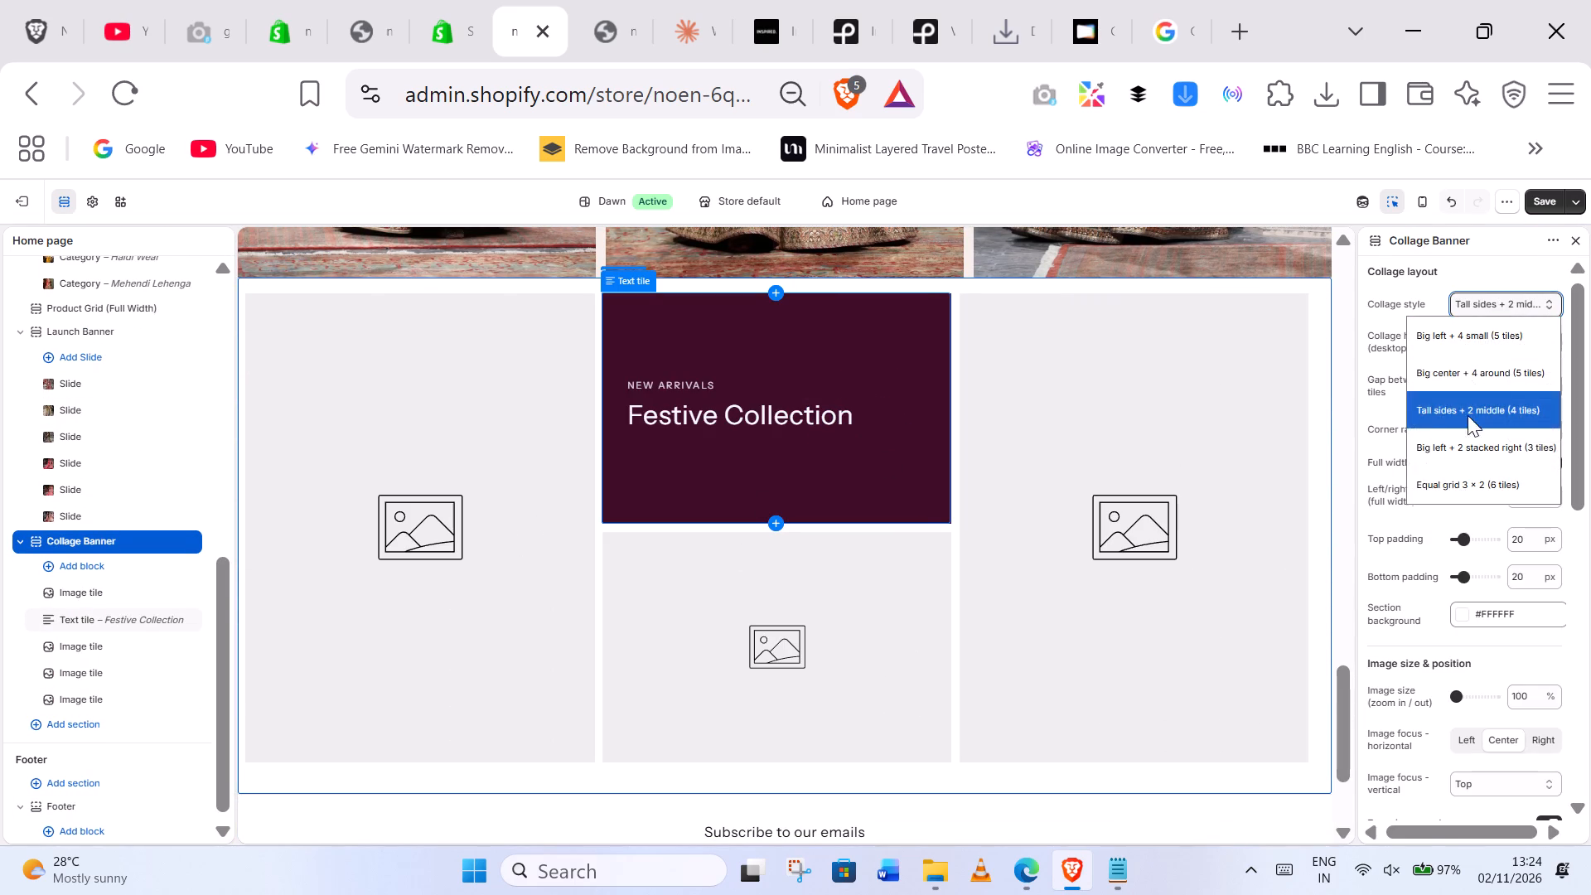
{"action": "left_click", "coordinate": [1448, 421]}
Fill the collage's tall right image tile with the front-facing photo of the bride in the red and pink lehenga.
{"action": "left_click", "coordinate": [1024, 438]}
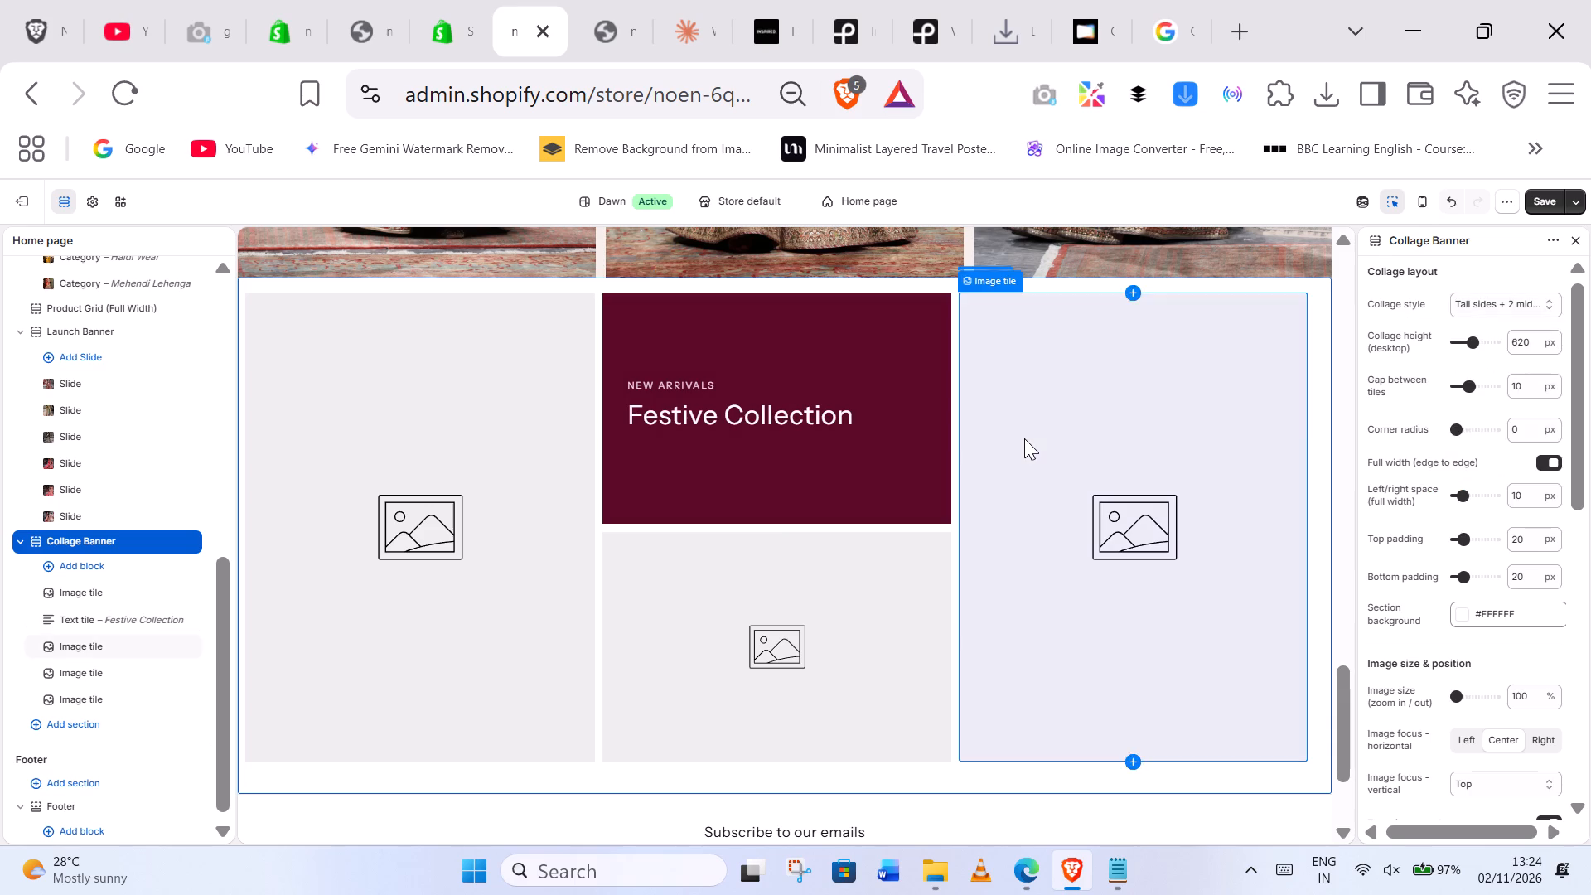
{"action": "left_click", "coordinate": [1481, 290]}
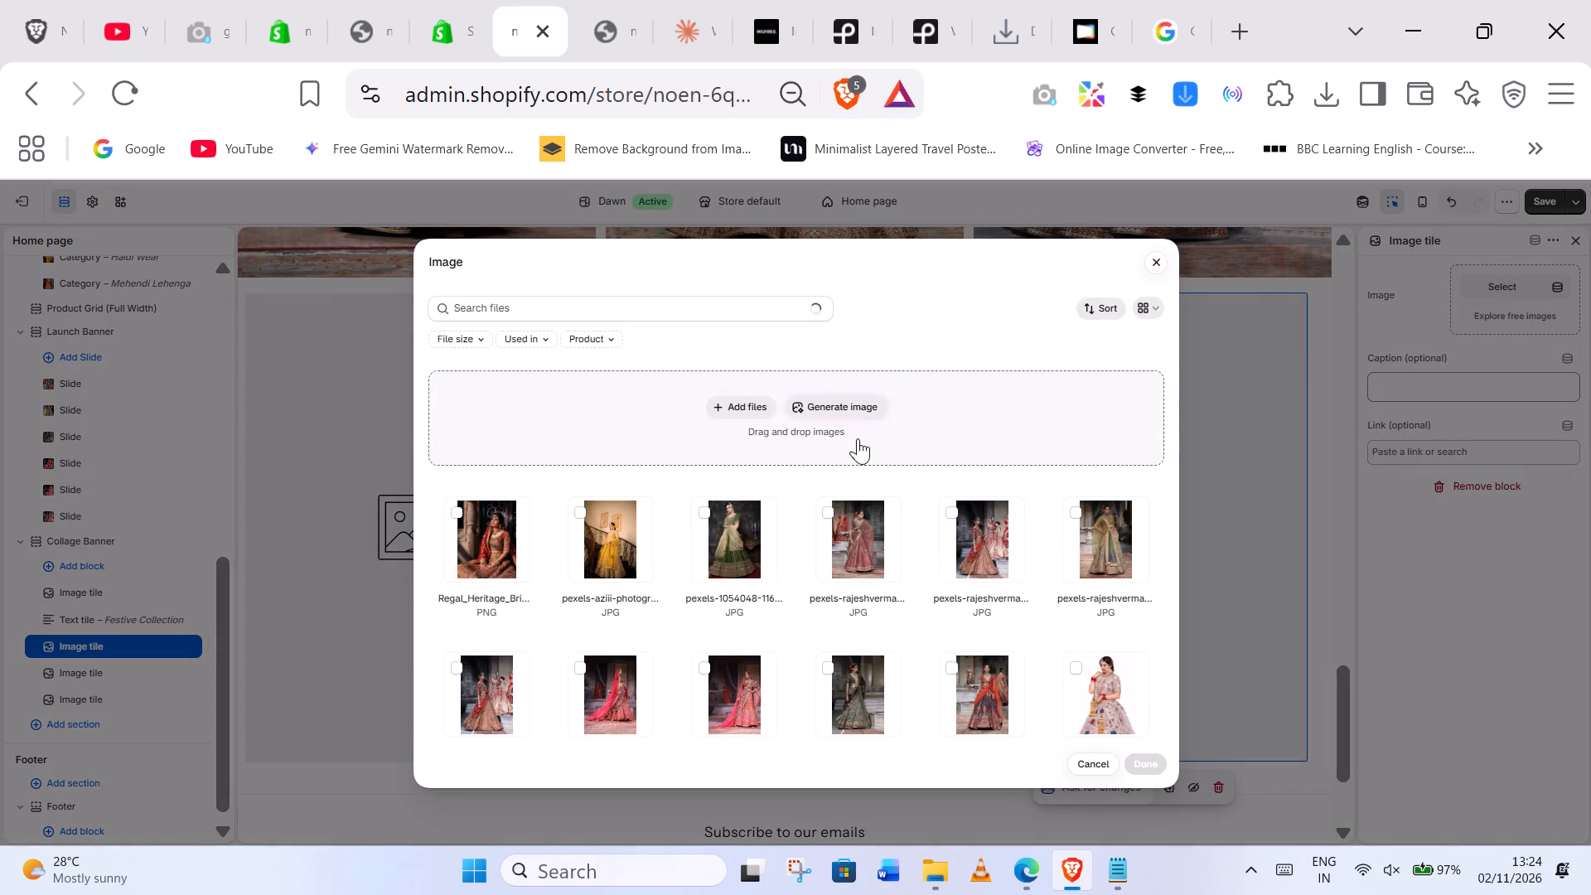
{"action": "left_click", "coordinate": [722, 697]}
{"action": "left_click", "coordinate": [1149, 761]}
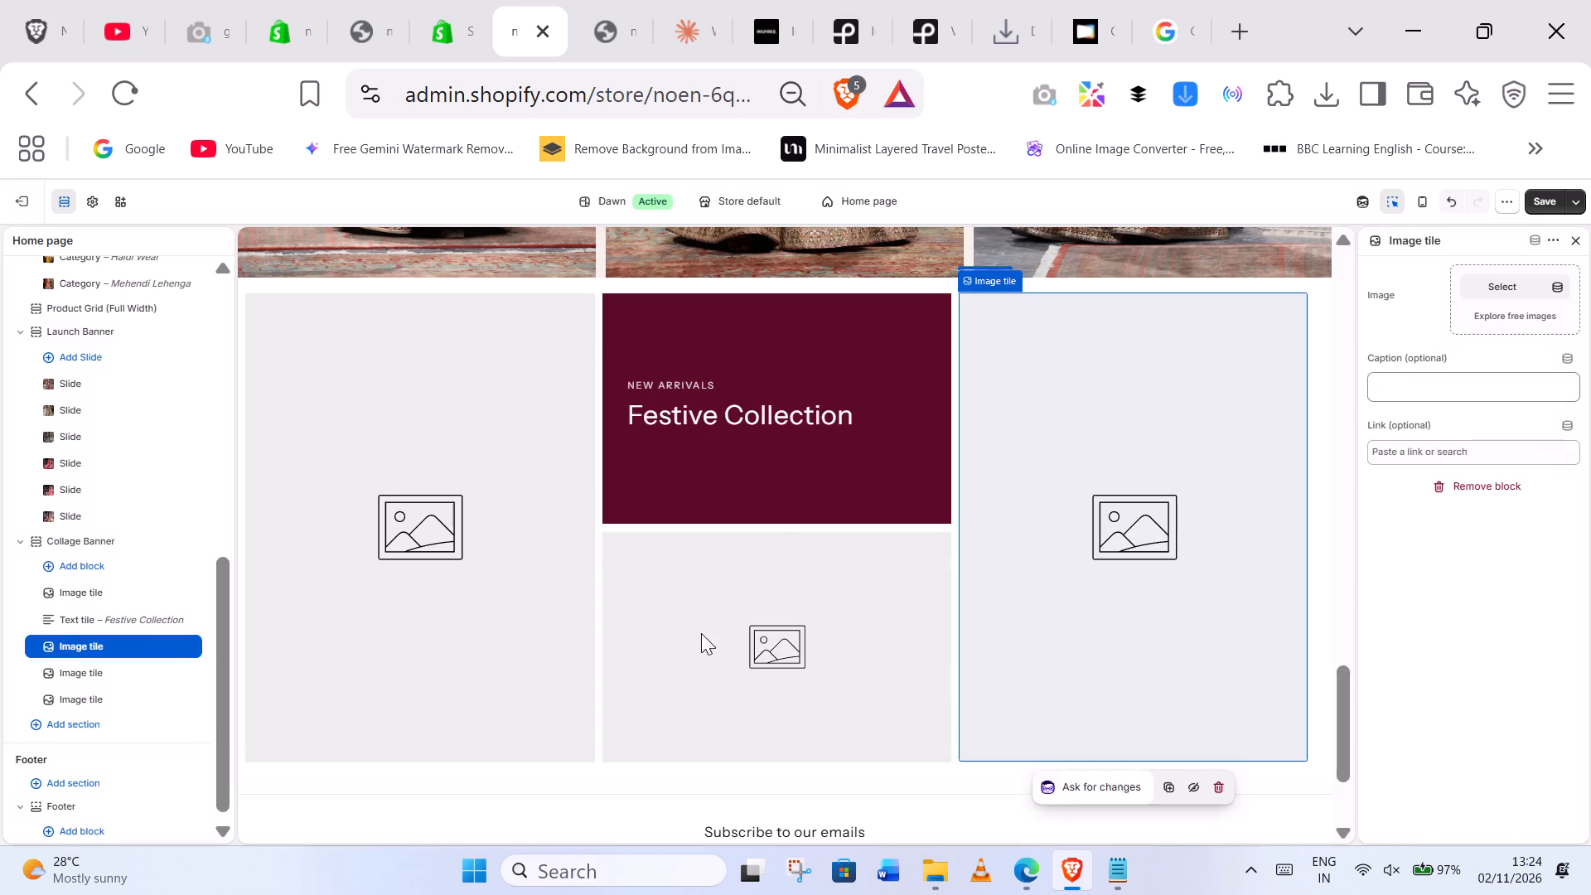
Fill the collage's tall left image tile with the photo of the bride wearing a long trailing pink-red veil.
{"action": "left_click", "coordinate": [433, 525]}
{"action": "left_click", "coordinate": [1496, 281]}
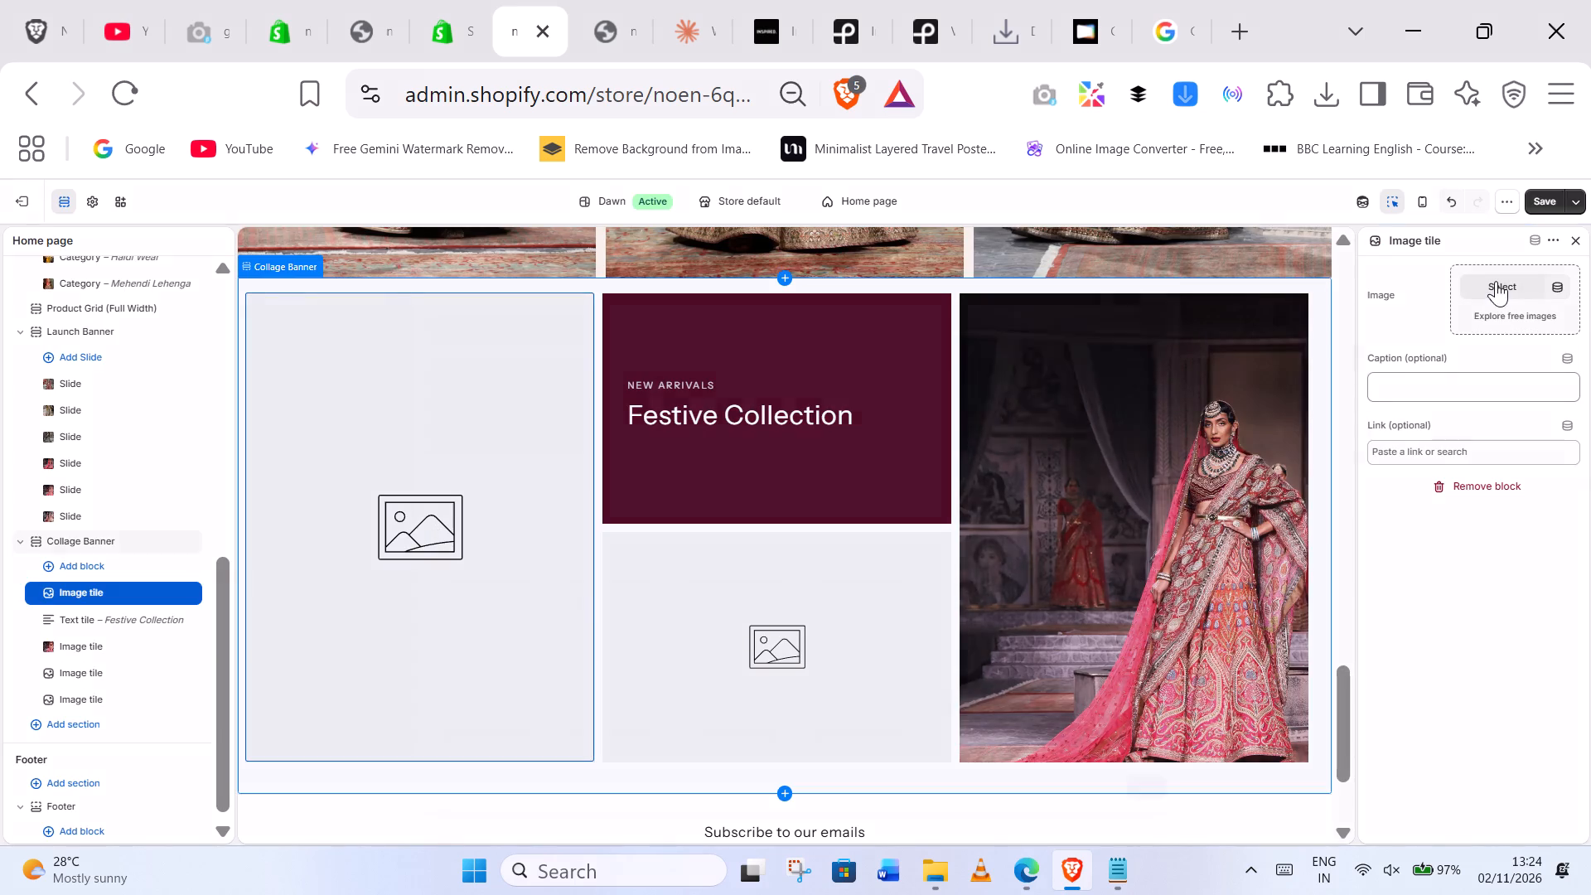
{"action": "left_click", "coordinate": [604, 689]}
{"action": "left_click", "coordinate": [1138, 766]}
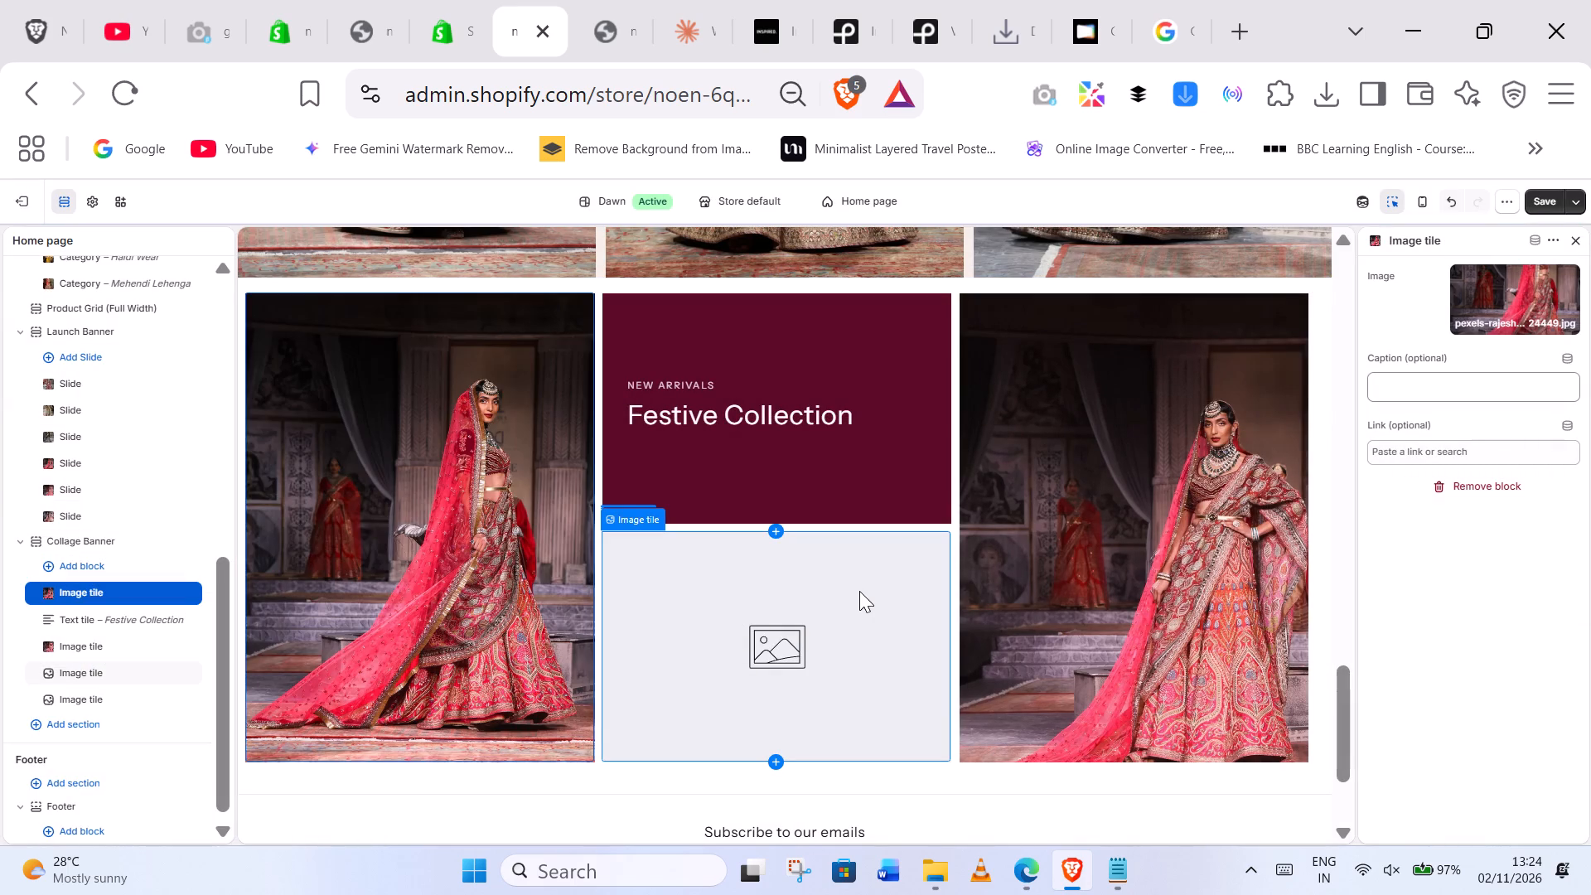
Fill the collage's lower middle image tile with the photo of the woman in the orange-red outfit, pexels-rajesh…92072.jpg.
{"action": "left_click", "coordinate": [859, 591]}
{"action": "left_click", "coordinate": [1477, 292]}
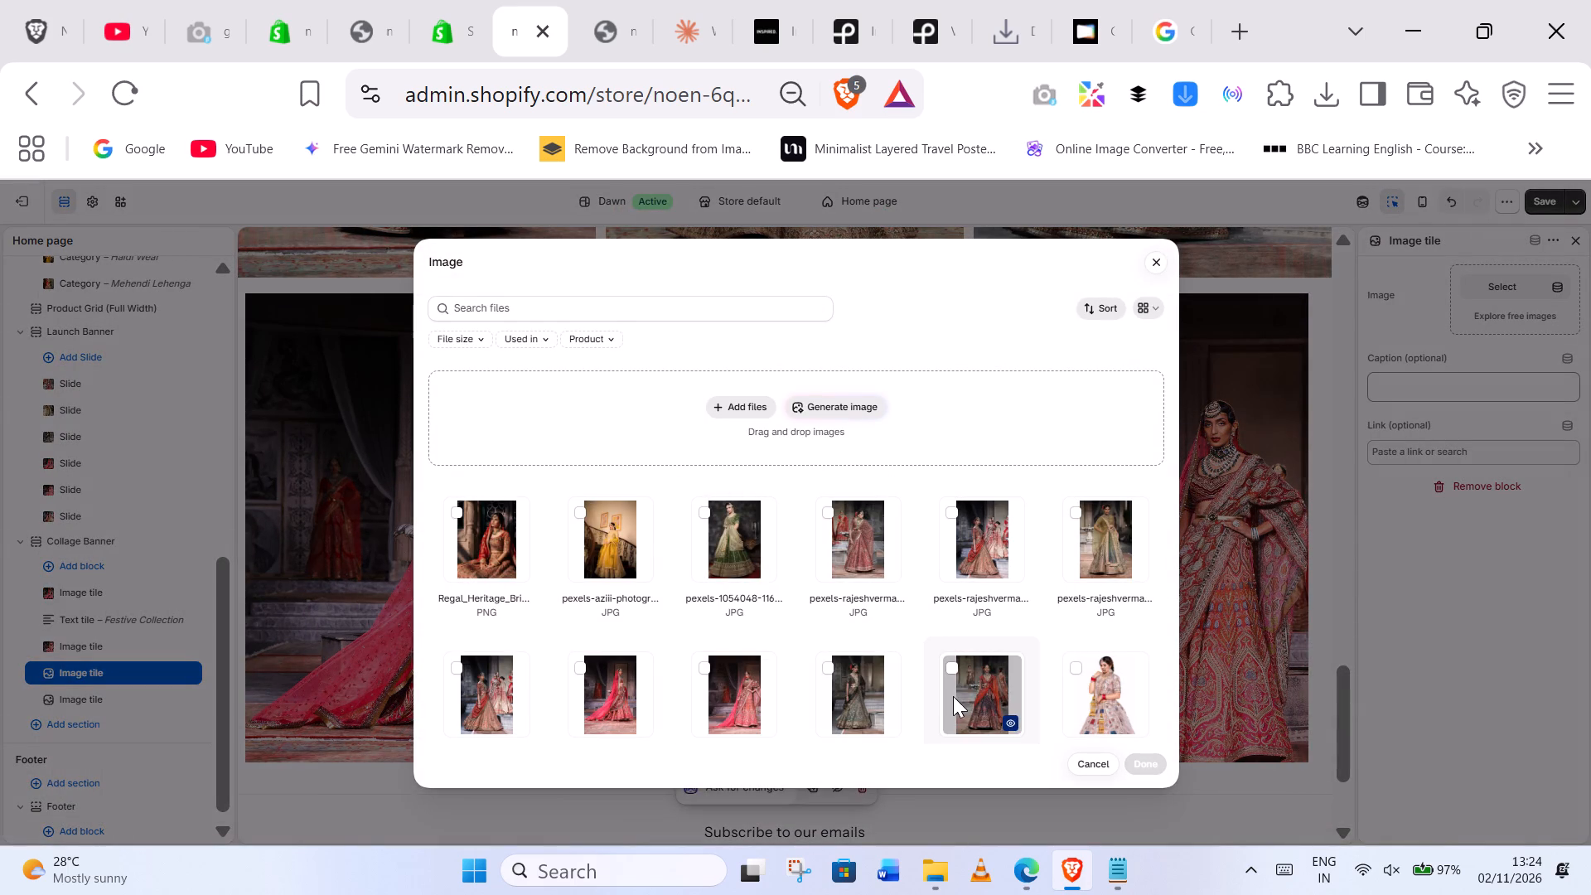
{"action": "left_click", "coordinate": [953, 696]}
{"action": "left_click", "coordinate": [1152, 767]}
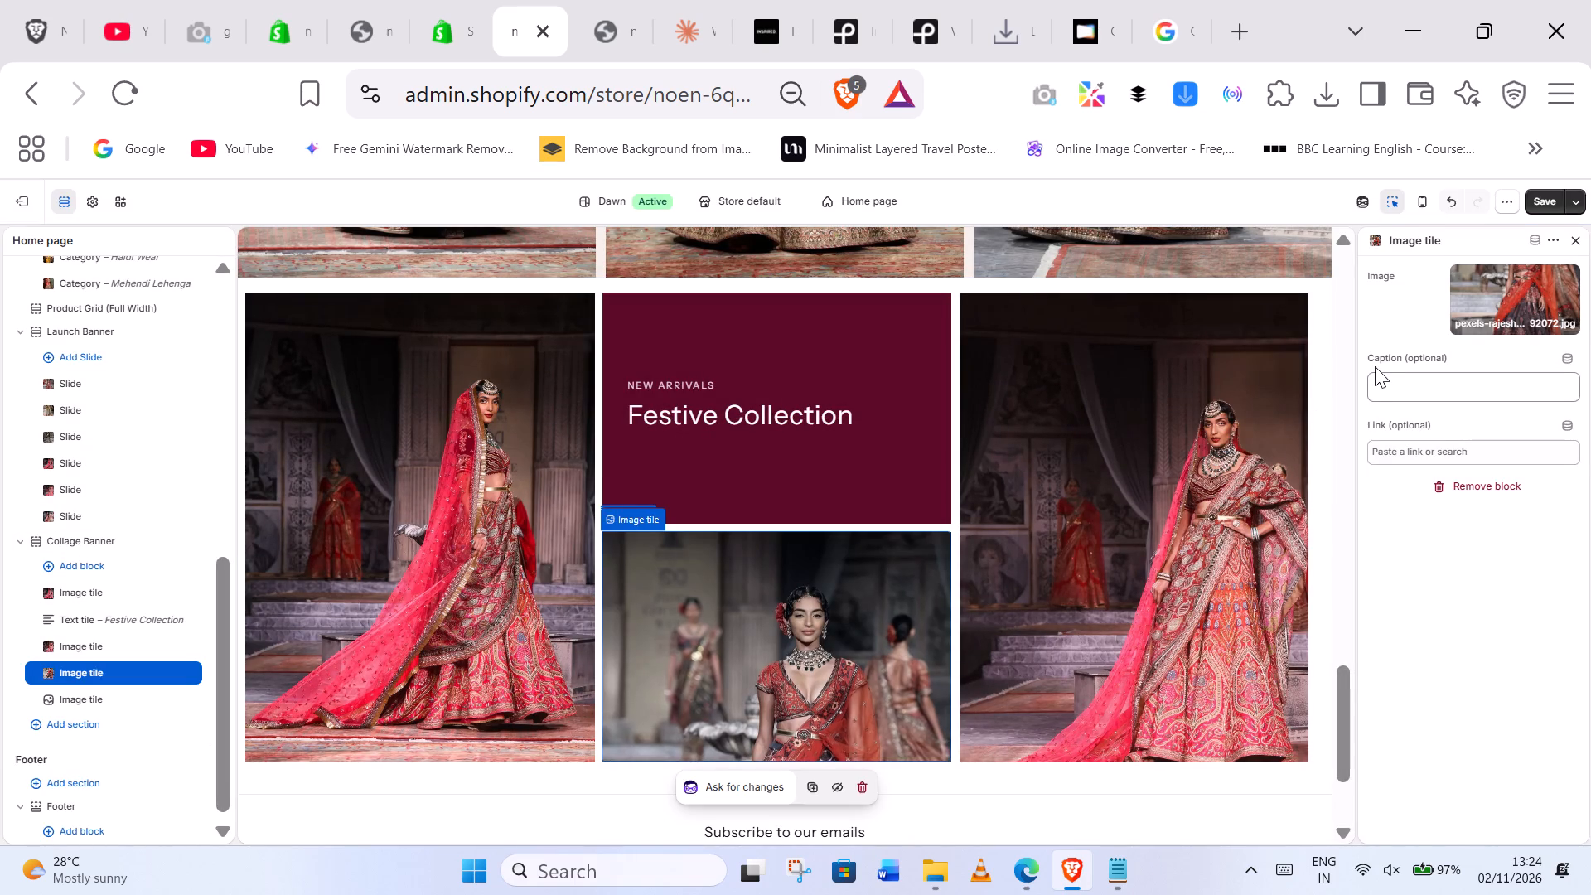
Add another image tile block to the new Collage Banner.
{"action": "left_click", "coordinate": [812, 462]}
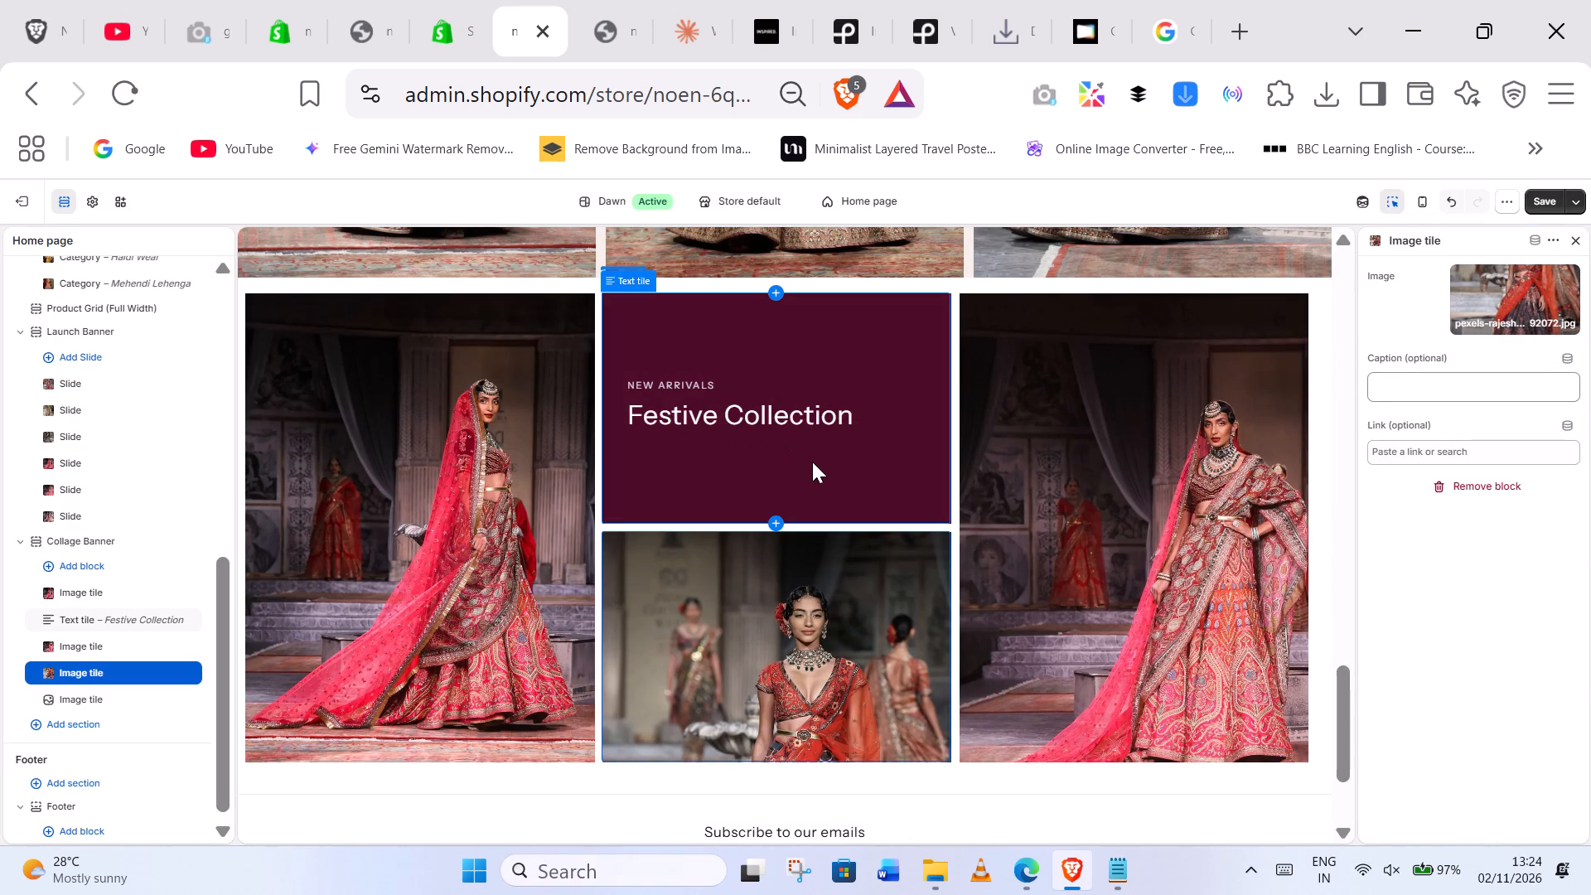
{"action": "left_click", "coordinate": [96, 566]}
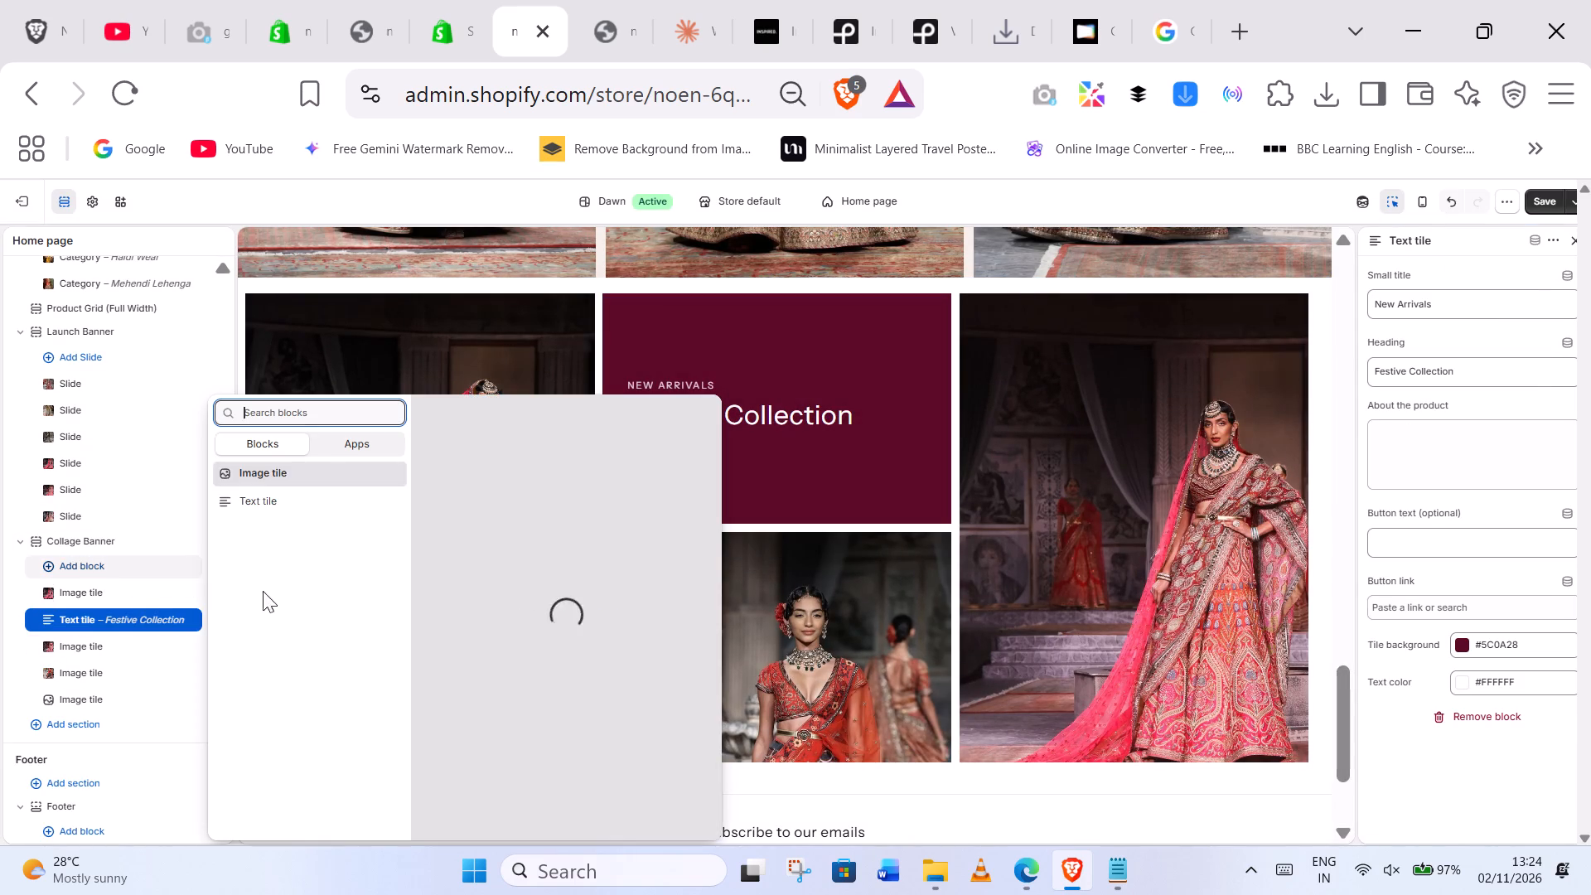
{"action": "left_click", "coordinate": [284, 480]}
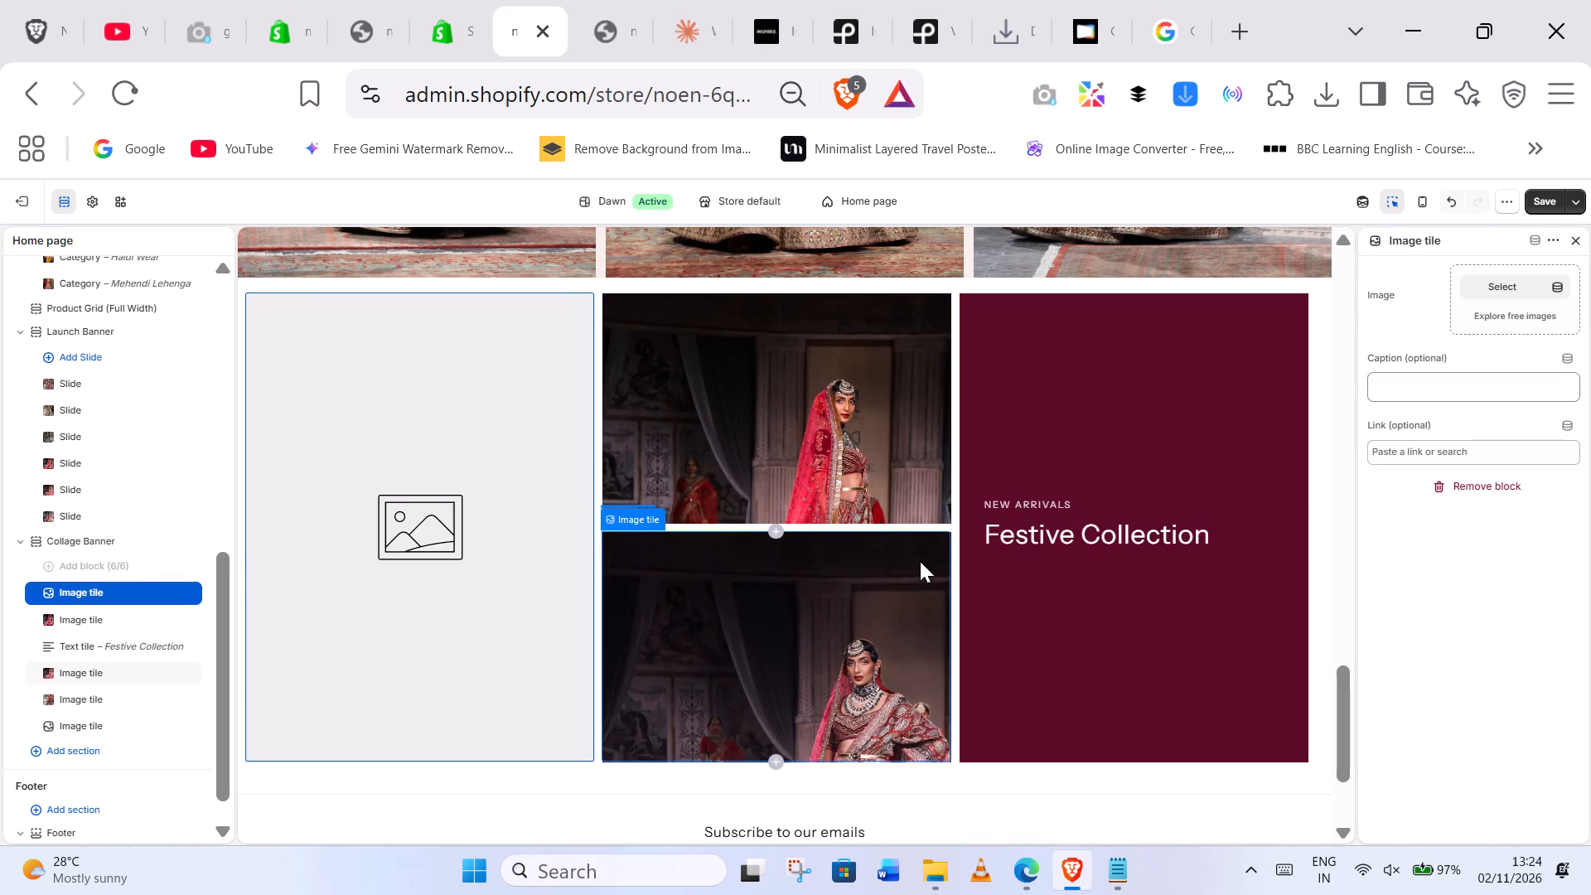
Delete the Festive Collection text tile from the new Collage Banner.
{"action": "left_click", "coordinate": [823, 634]}
{"action": "left_click", "coordinate": [1071, 549]}
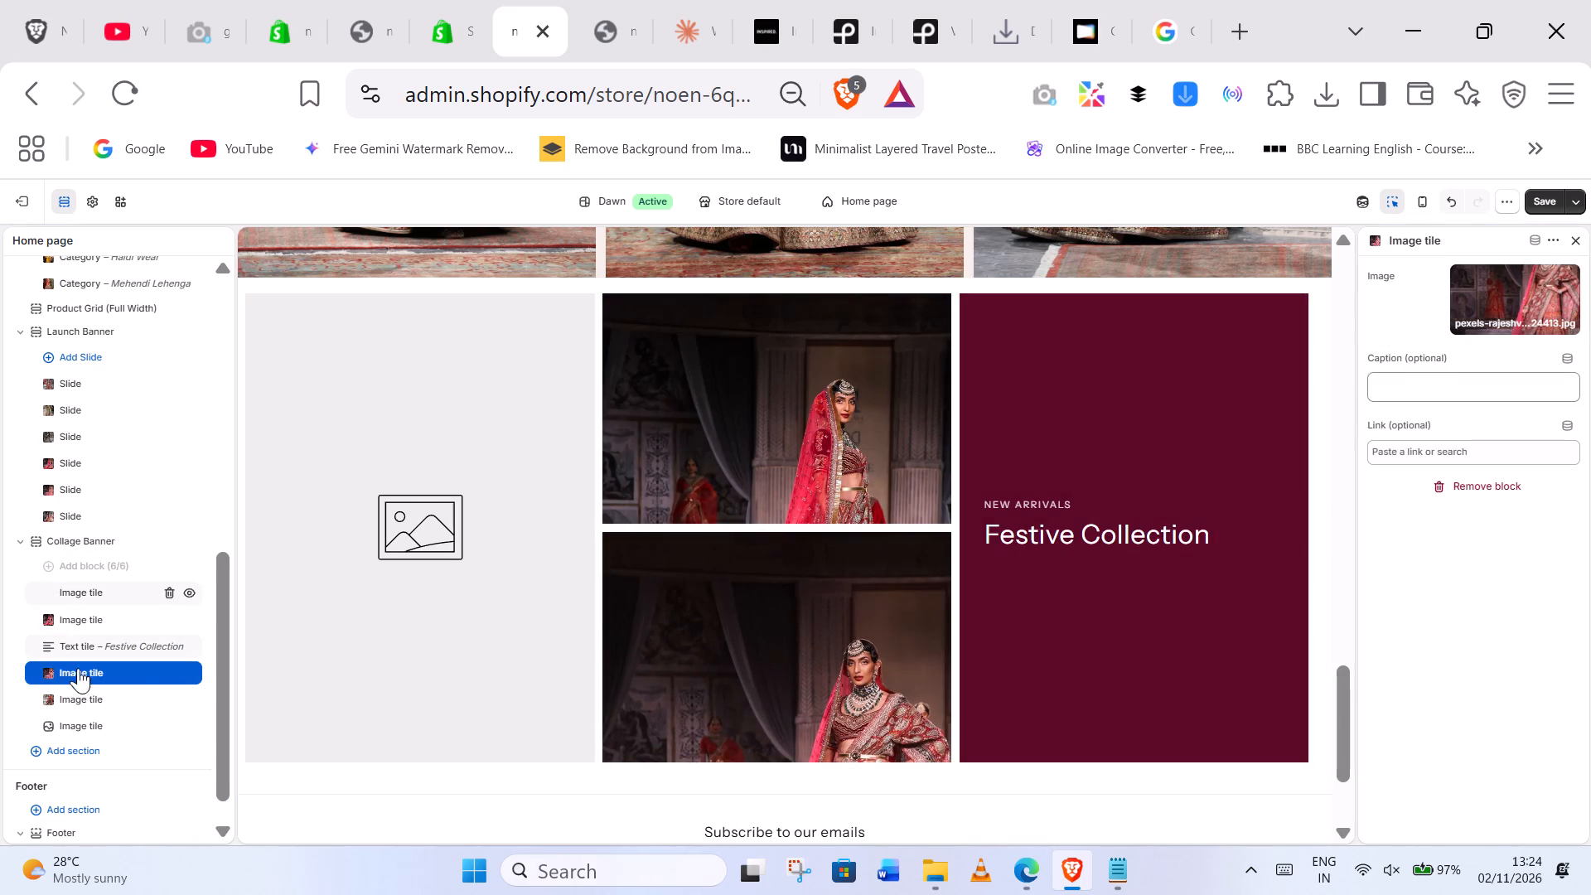
{"action": "left_click", "coordinate": [168, 648]}
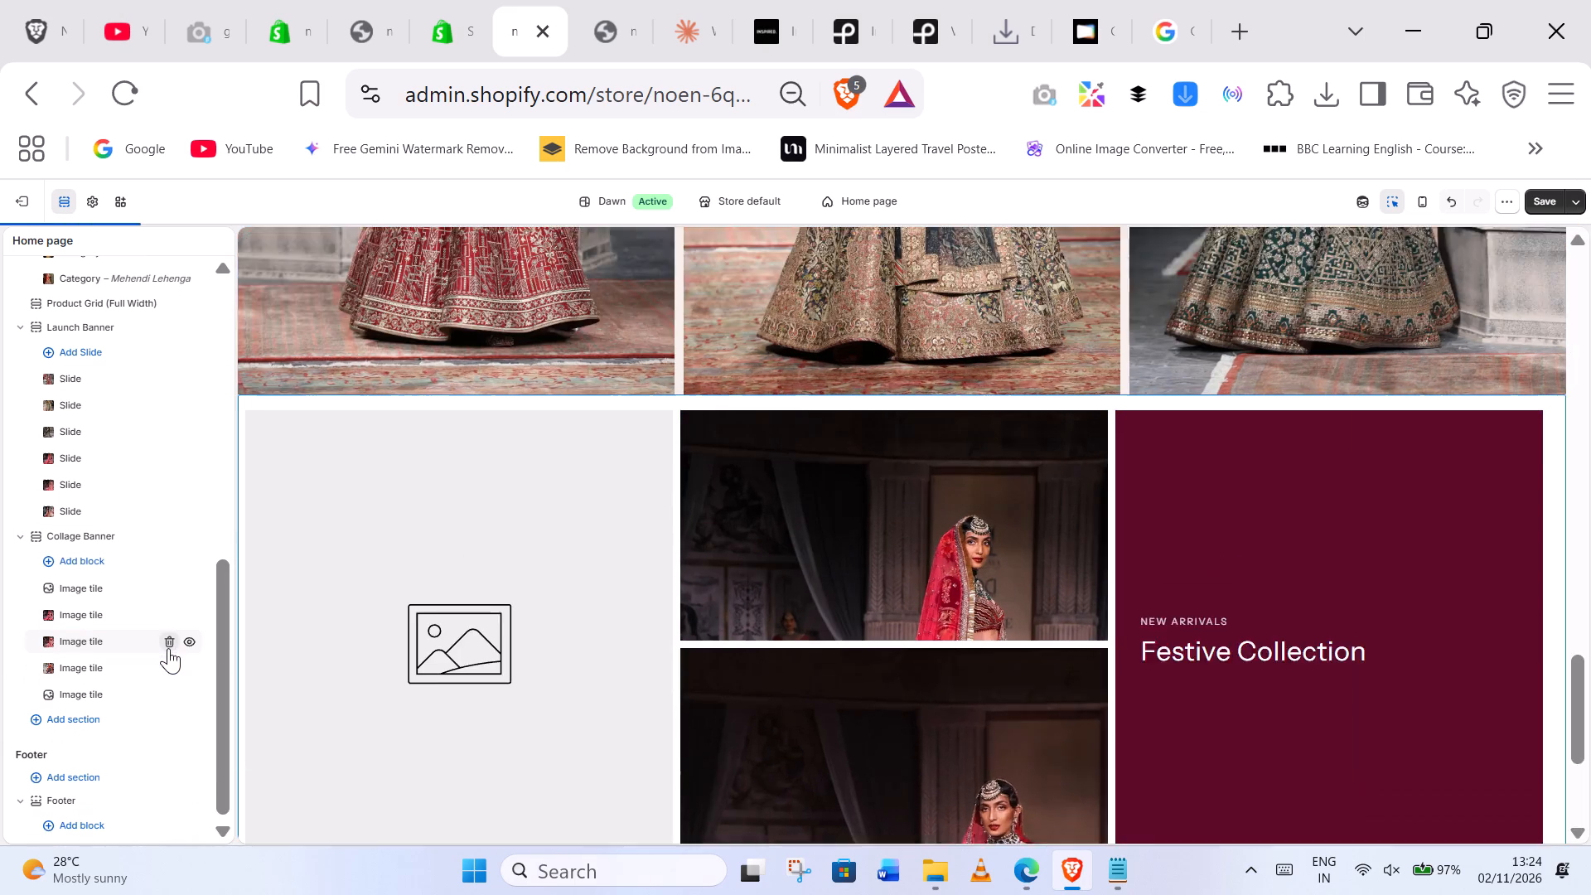
Delete the orange-red outfit tile, the first empty tile and the pexels-rajeshv…24413.jpg tile from the Collage Banner.
{"action": "left_click", "coordinate": [784, 626]}
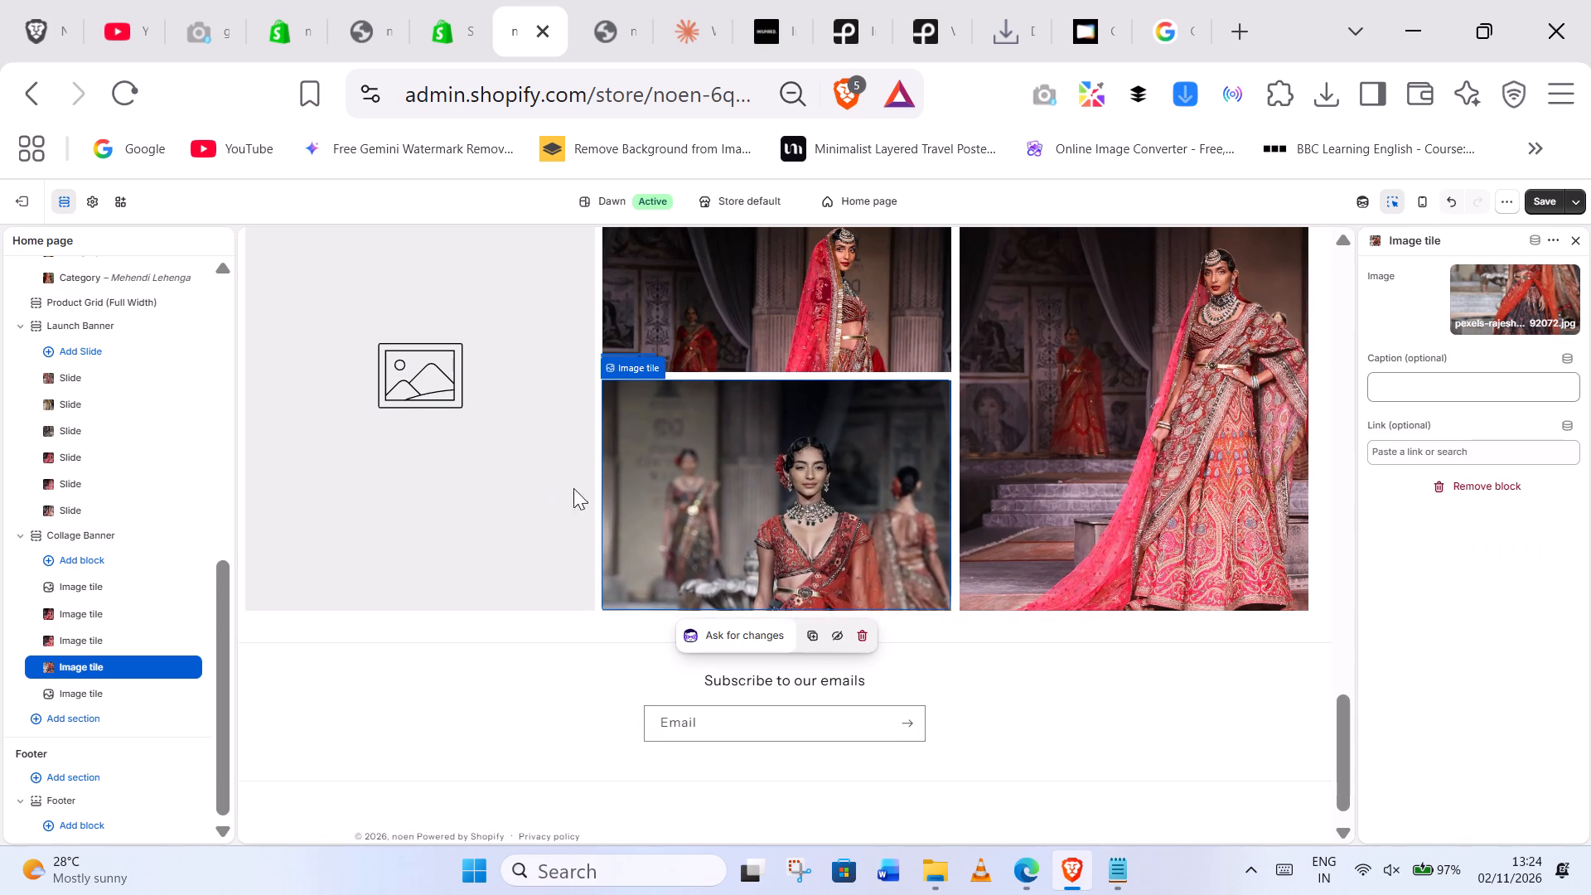
{"action": "left_click", "coordinate": [749, 488]}
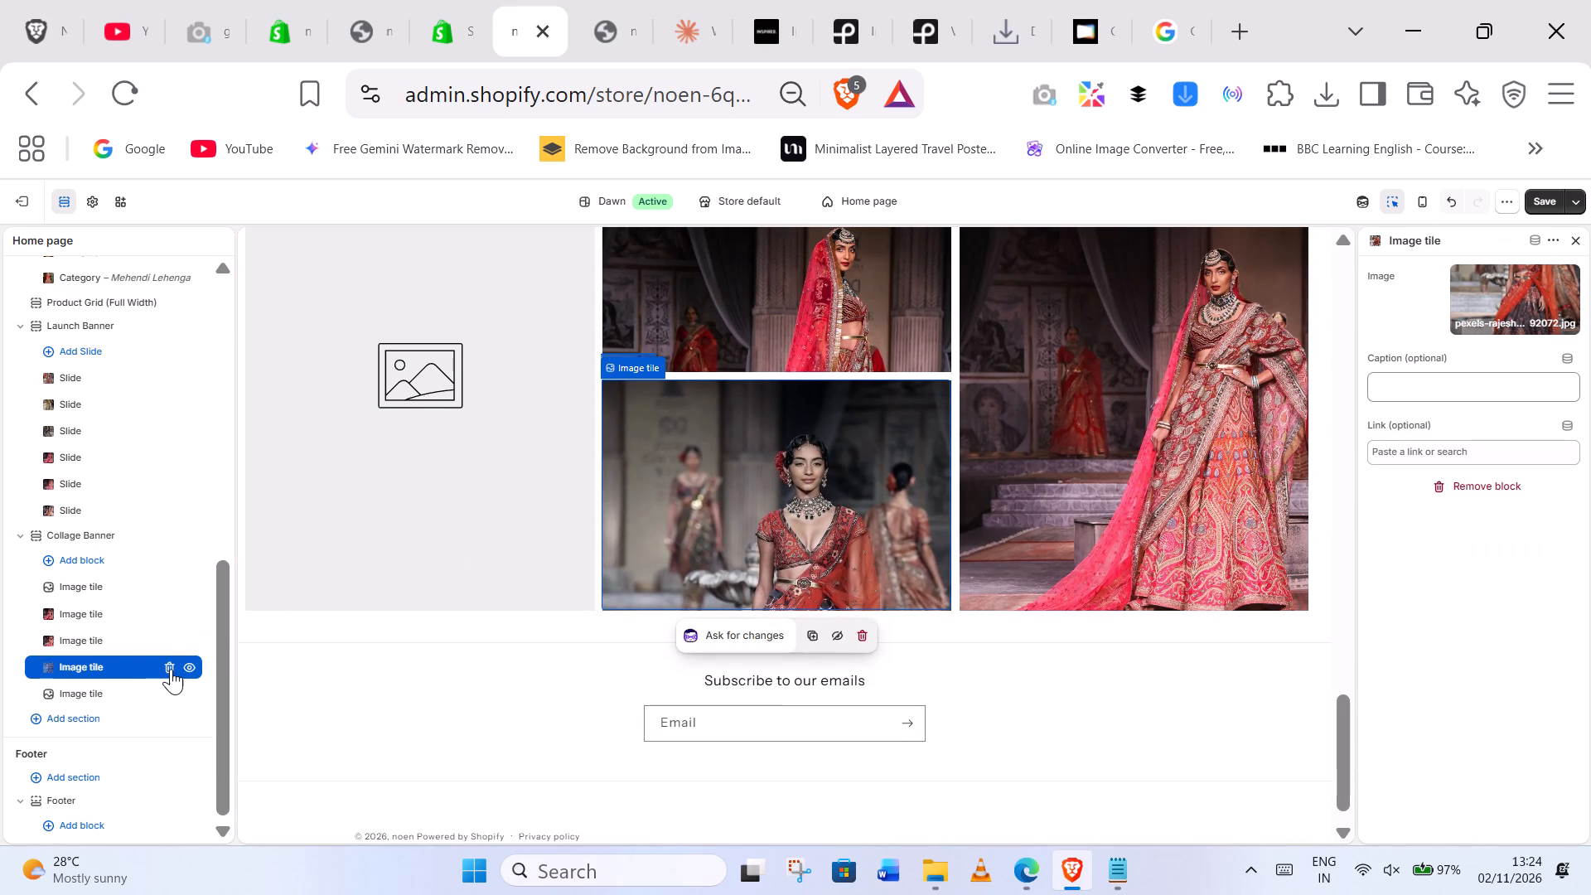
{"action": "left_click", "coordinate": [172, 669]}
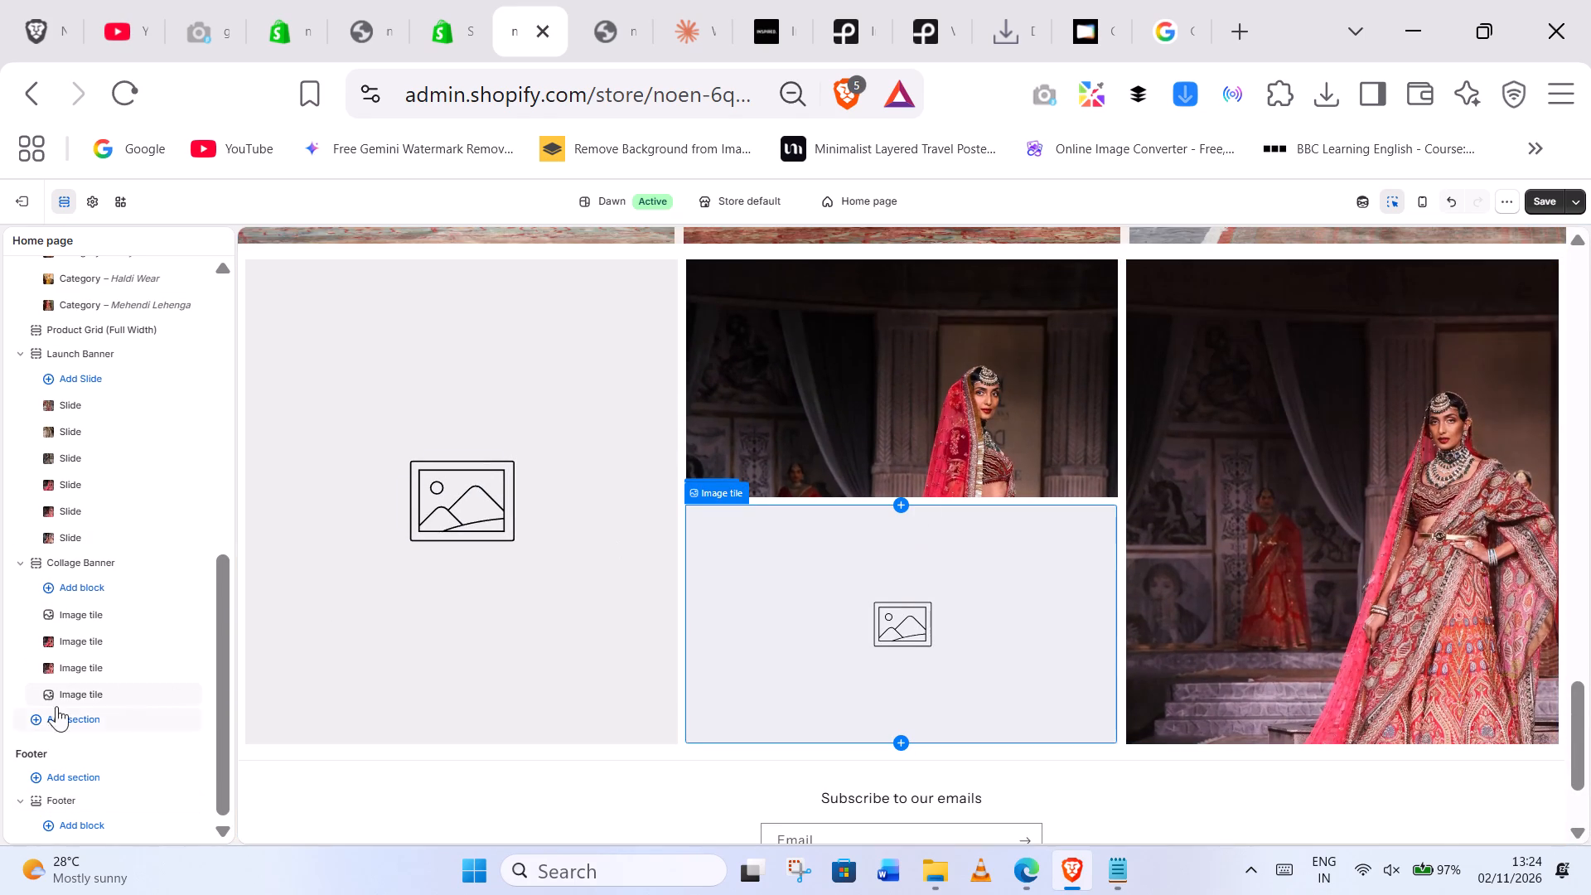
{"action": "left_click", "coordinate": [167, 616]}
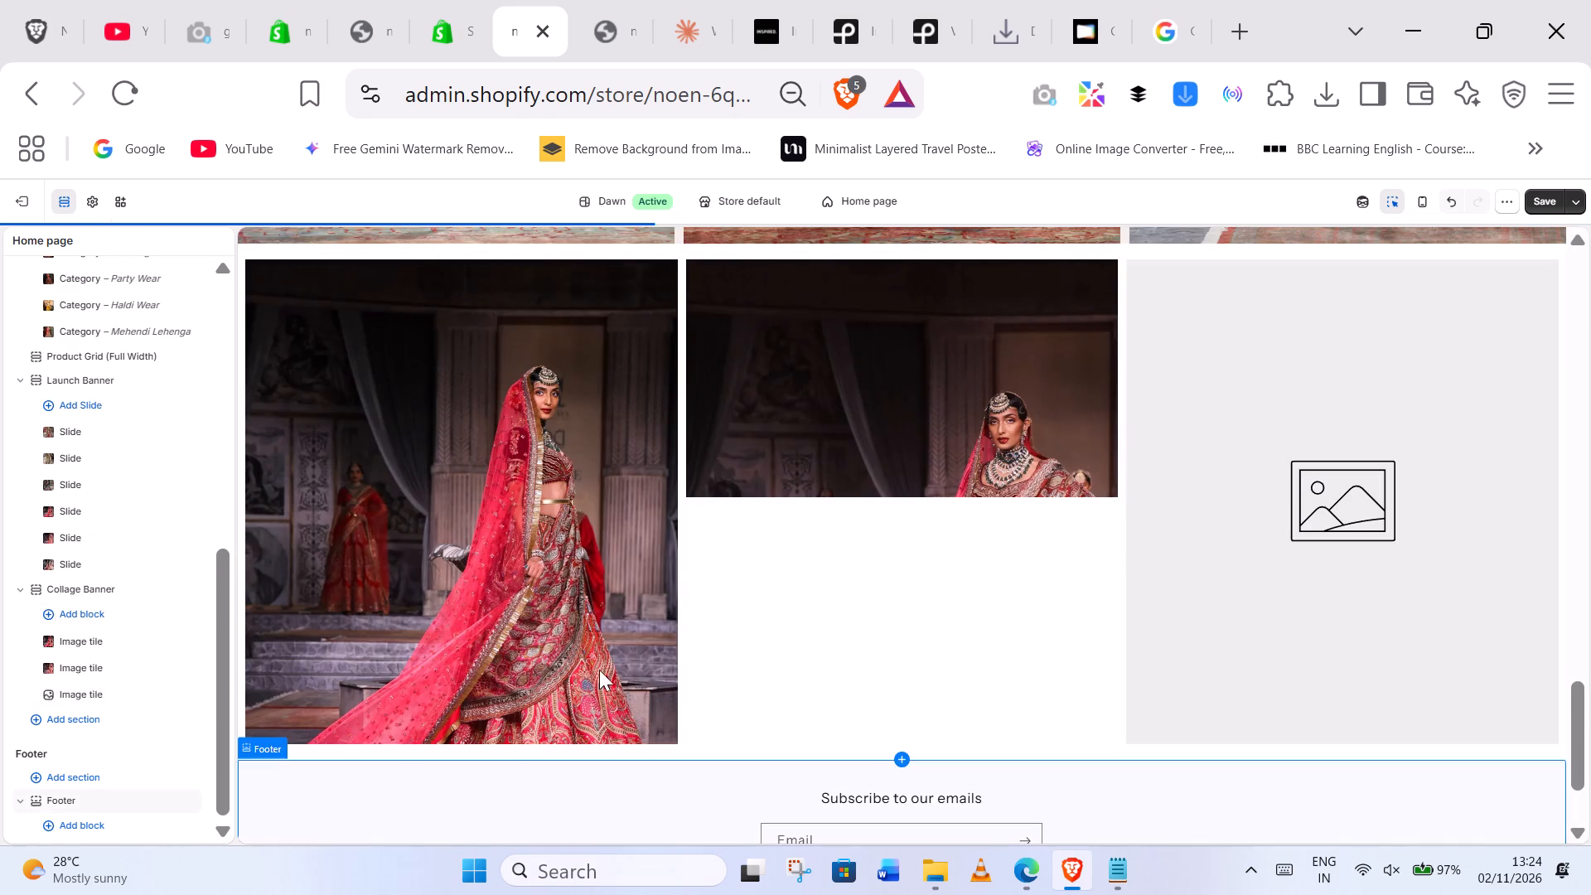
{"action": "left_click", "coordinate": [906, 439]}
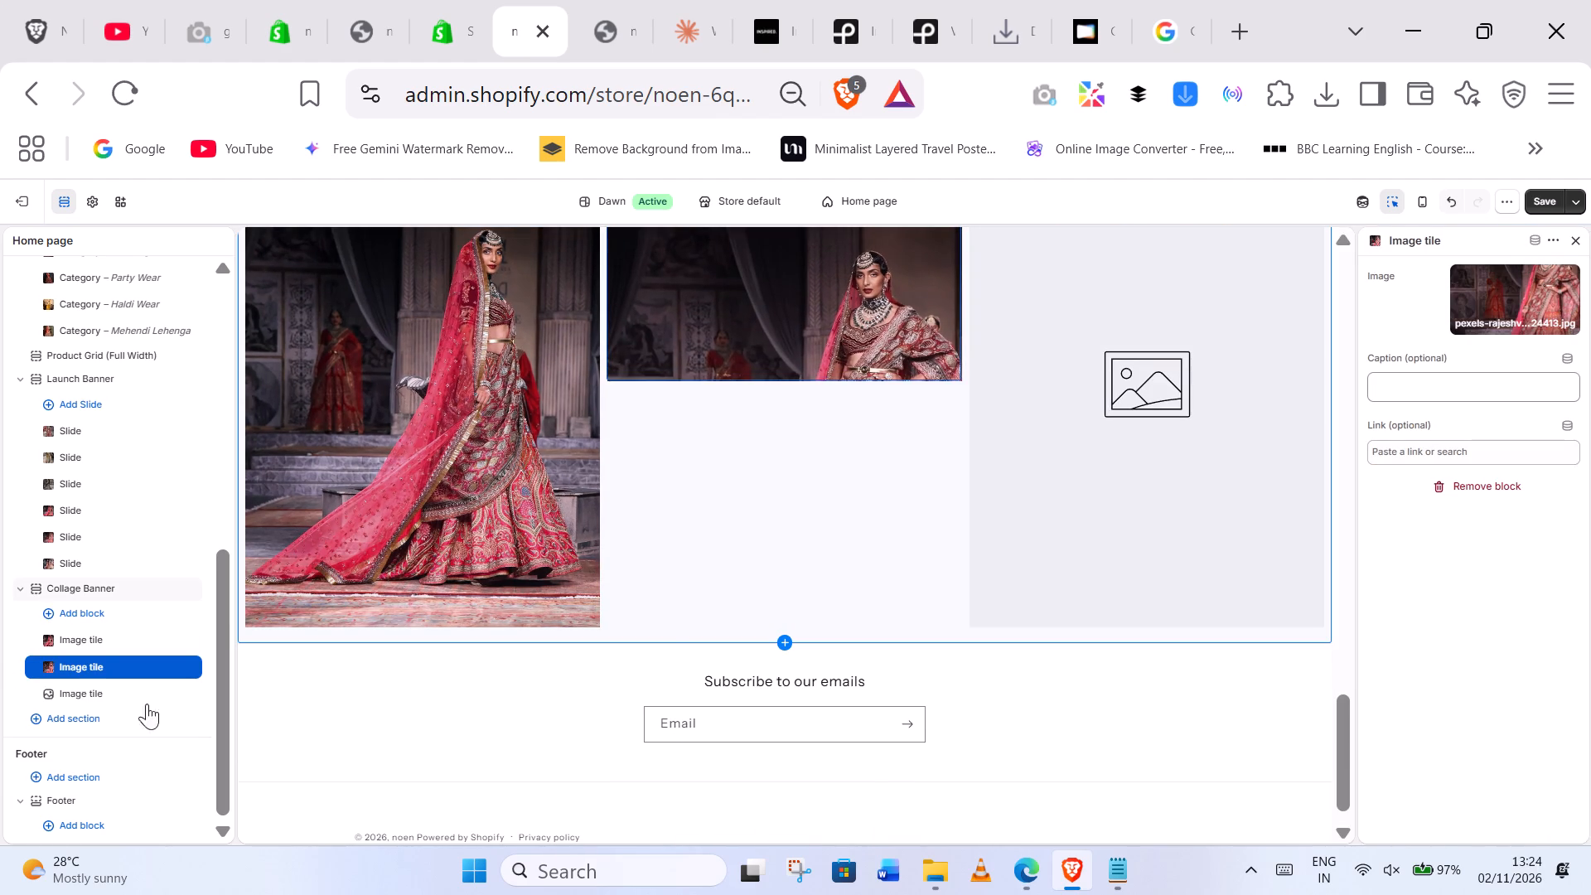
{"action": "left_click", "coordinate": [166, 669]}
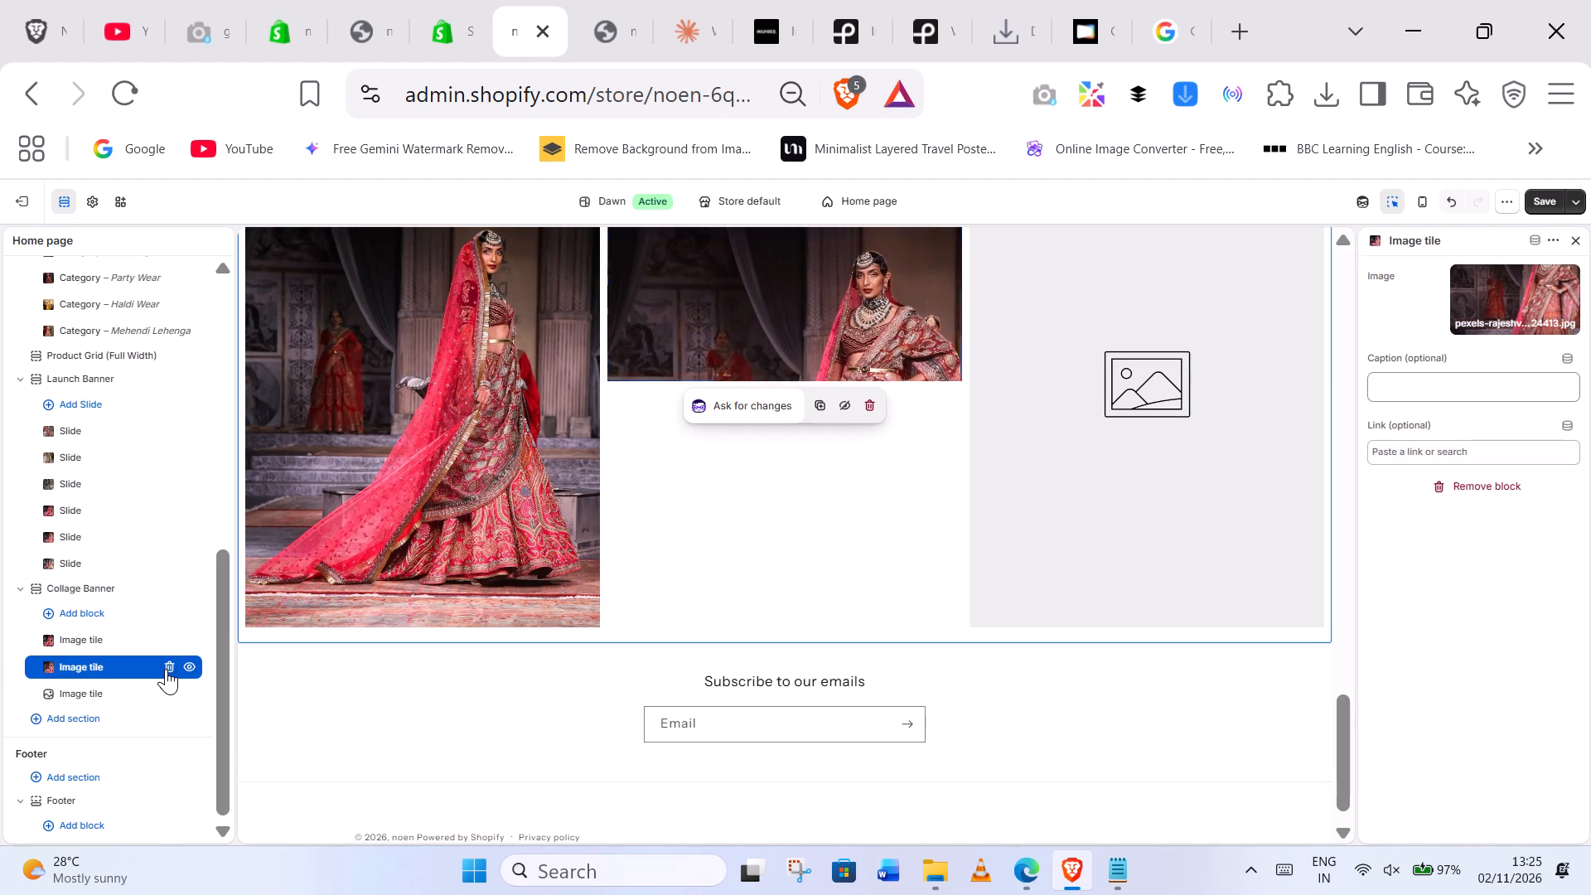
Add a new image tile block to the Collage Banner.
{"action": "left_click", "coordinate": [74, 644]}
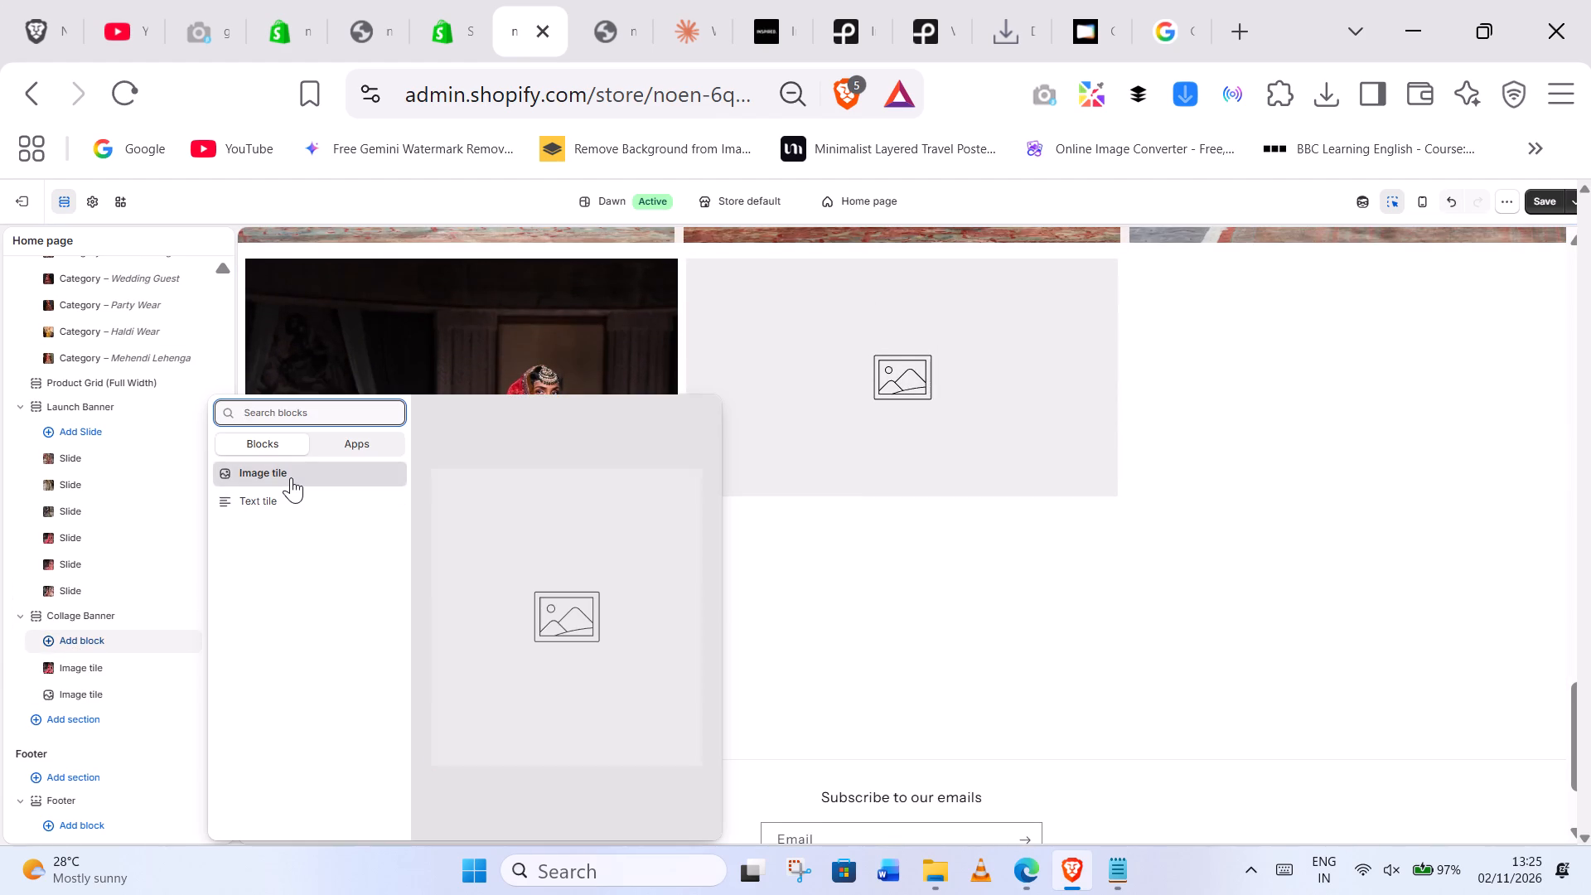
{"action": "left_click", "coordinate": [291, 477]}
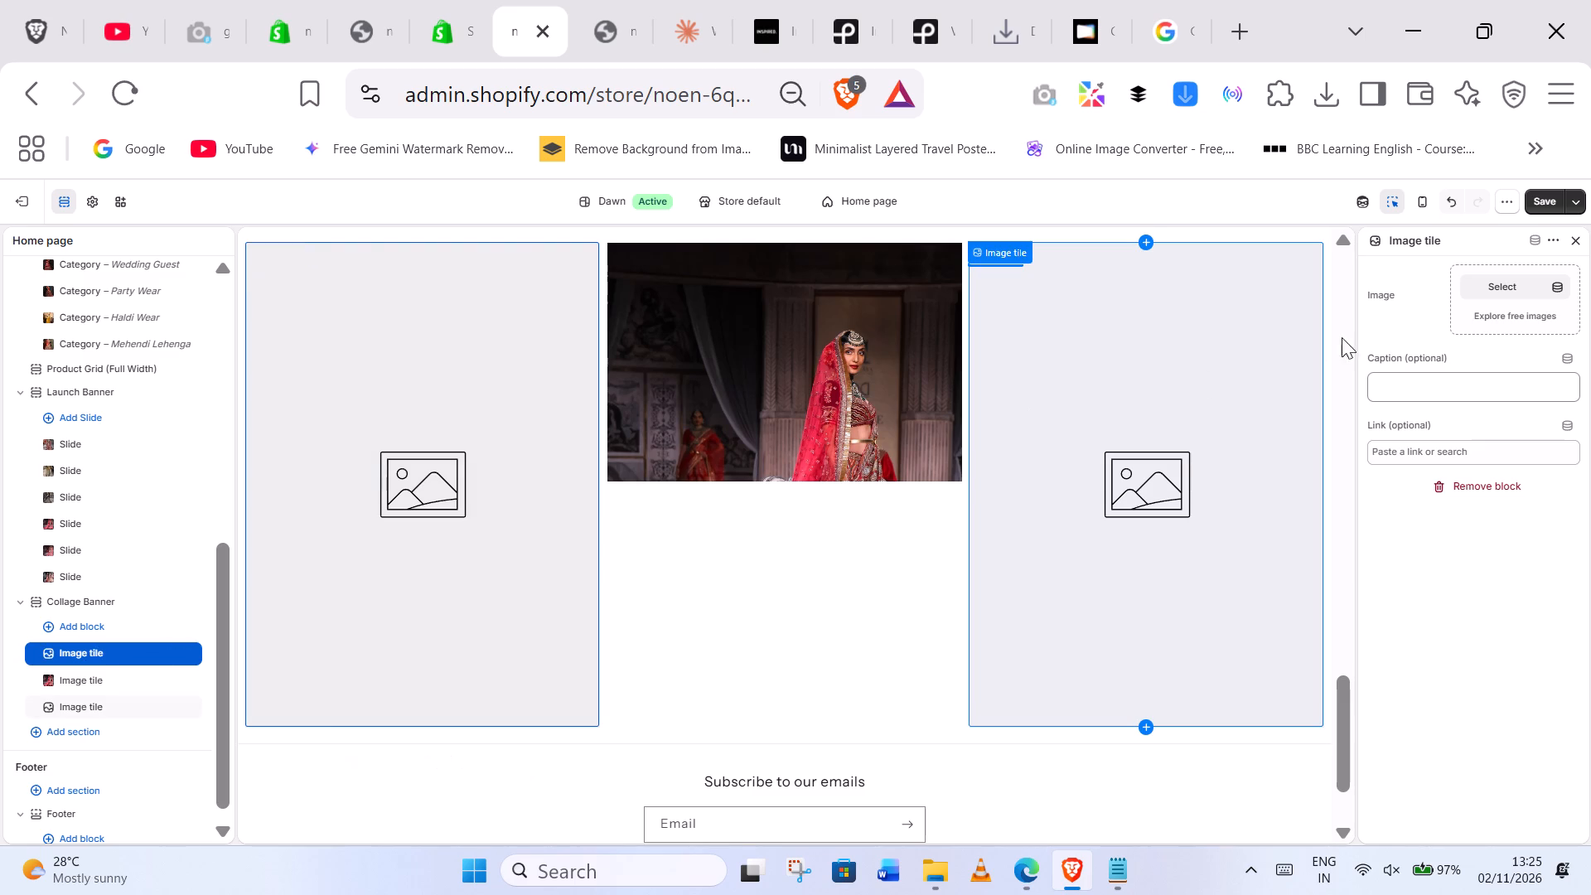
Add a text tile block to the Collage Banner and place it second, directly after the first image tile.
{"action": "left_click", "coordinate": [106, 630]}
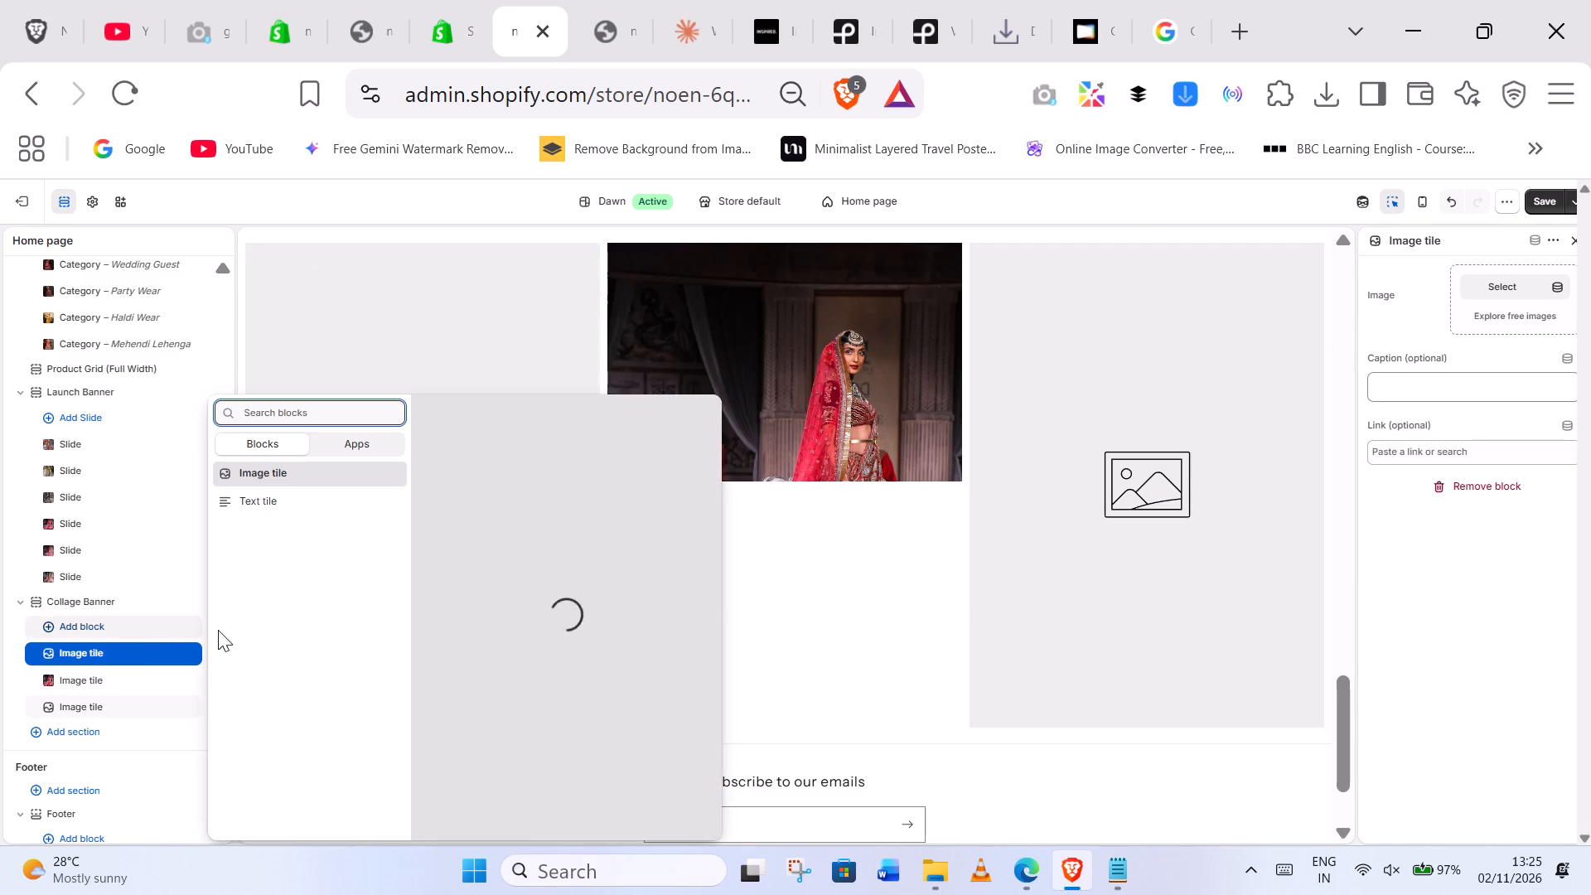
{"action": "left_click", "coordinate": [248, 501]}
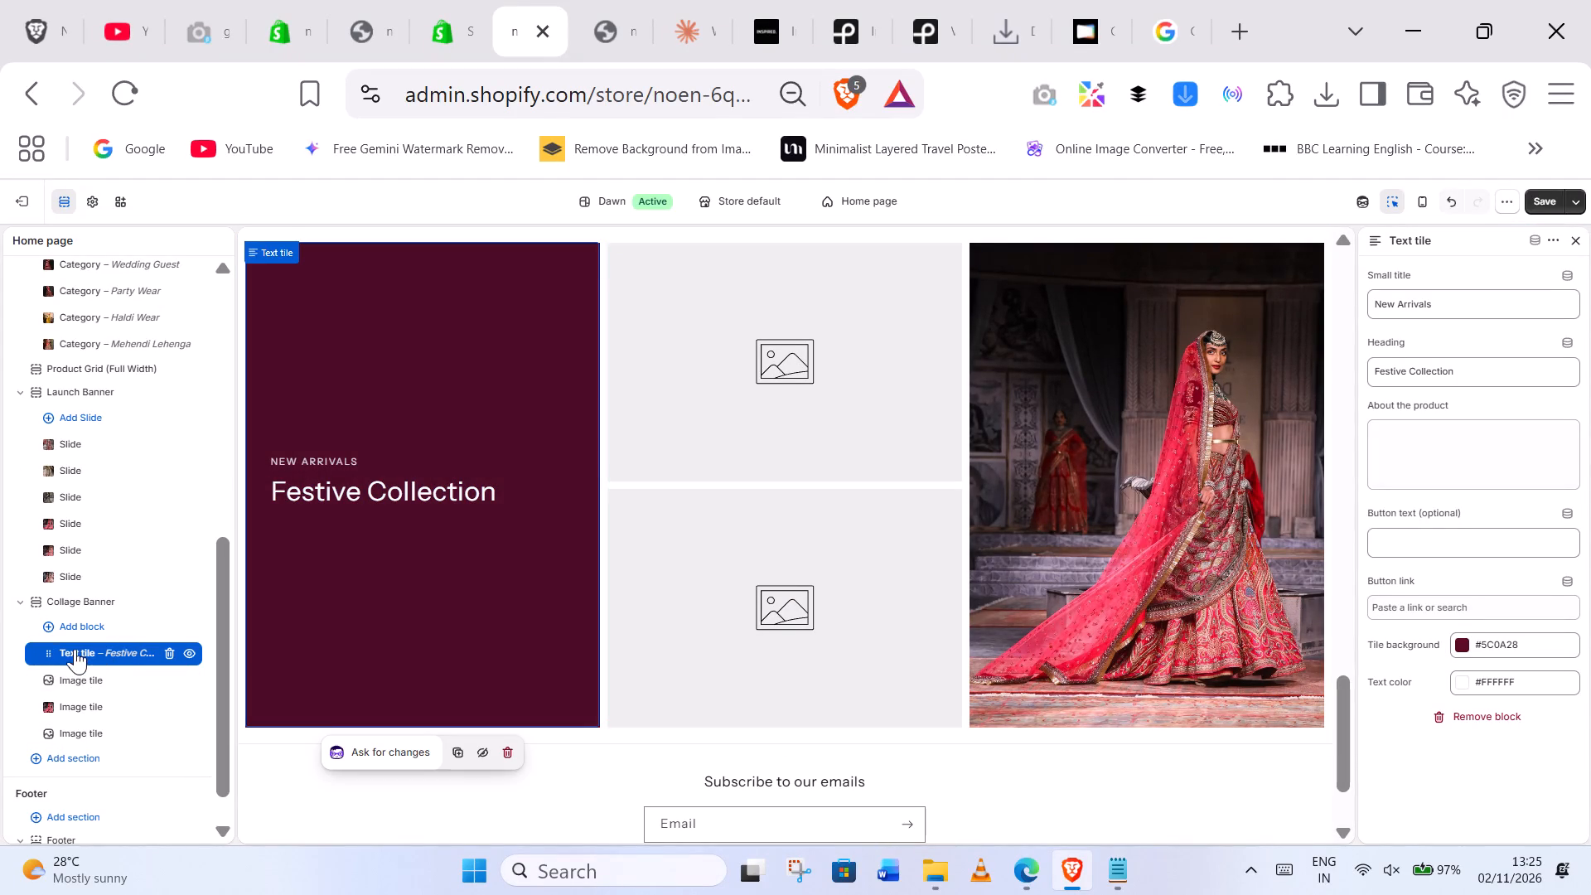
{"action": "left_click_drag", "start_coordinate": [75, 649], "coordinate": [70, 690]}
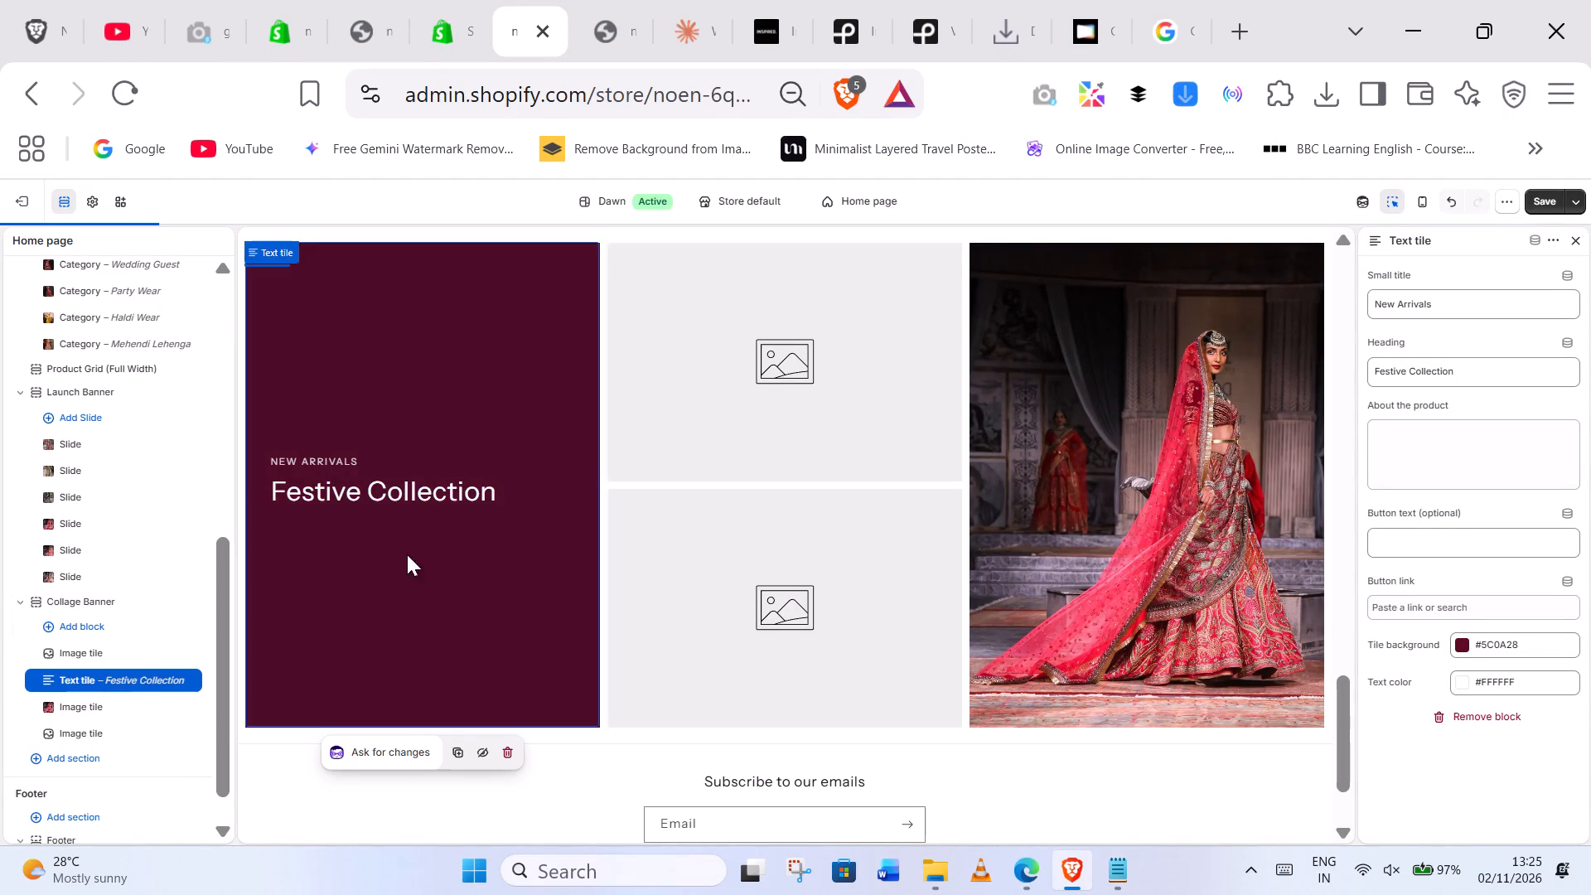
Fill the collage's empty tall left image tile with the red bridal lehenga photo pexels-rajeshv…24413.jpg.
{"action": "left_click", "coordinate": [433, 391]}
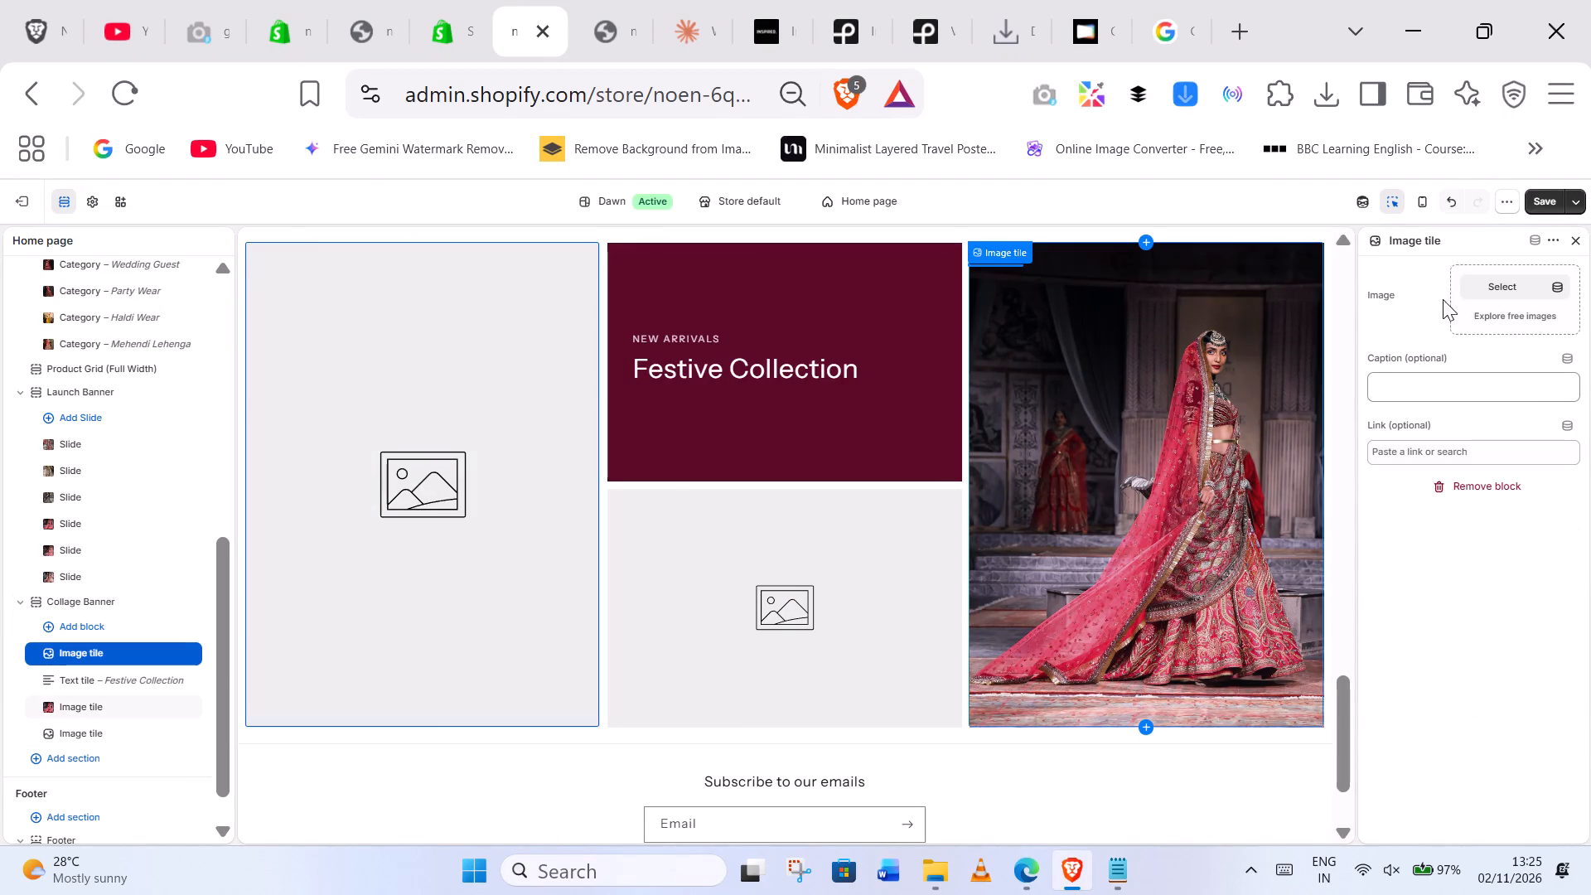
{"action": "left_click", "coordinate": [1496, 293]}
{"action": "left_click", "coordinate": [716, 670]}
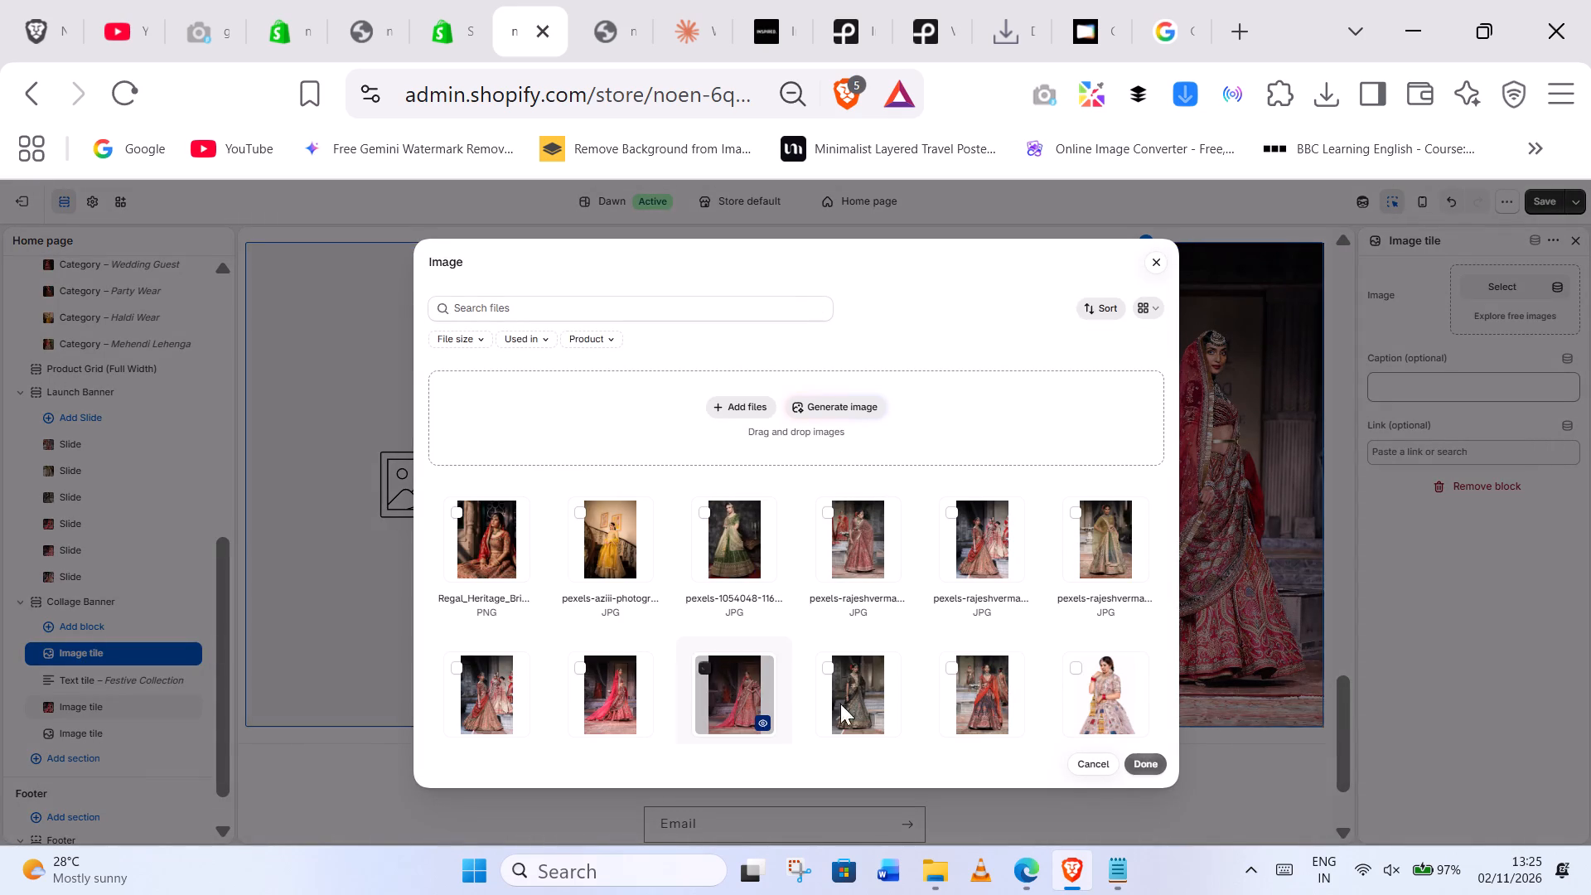
{"action": "left_click", "coordinate": [1138, 762]}
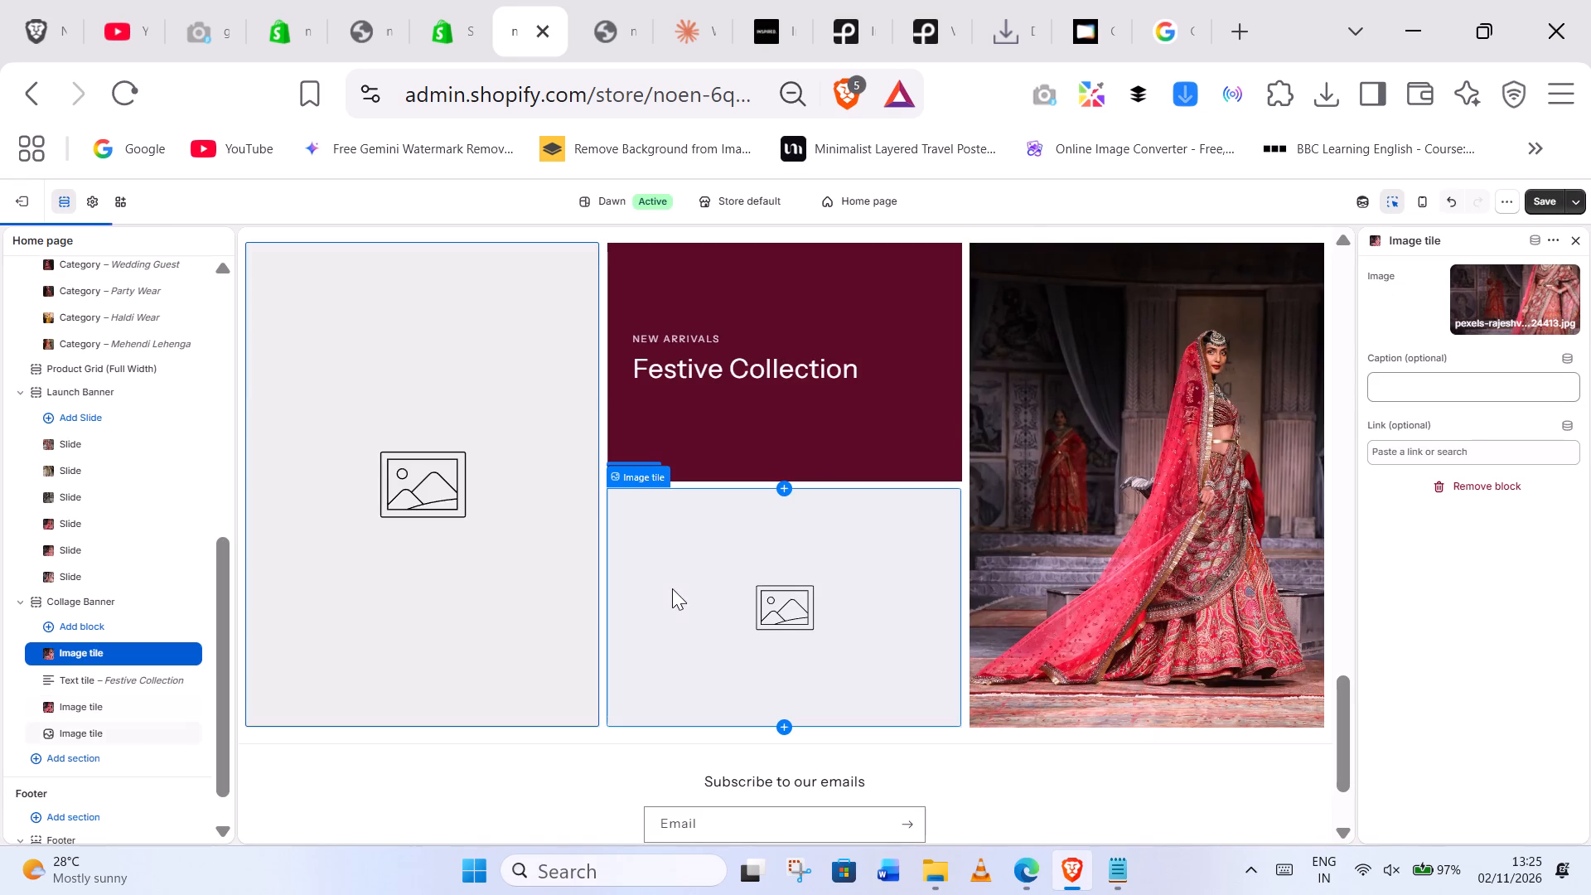
Open the image picker for the collage's empty lower middle tile and browse the stored photos.
{"action": "left_click", "coordinate": [845, 554]}
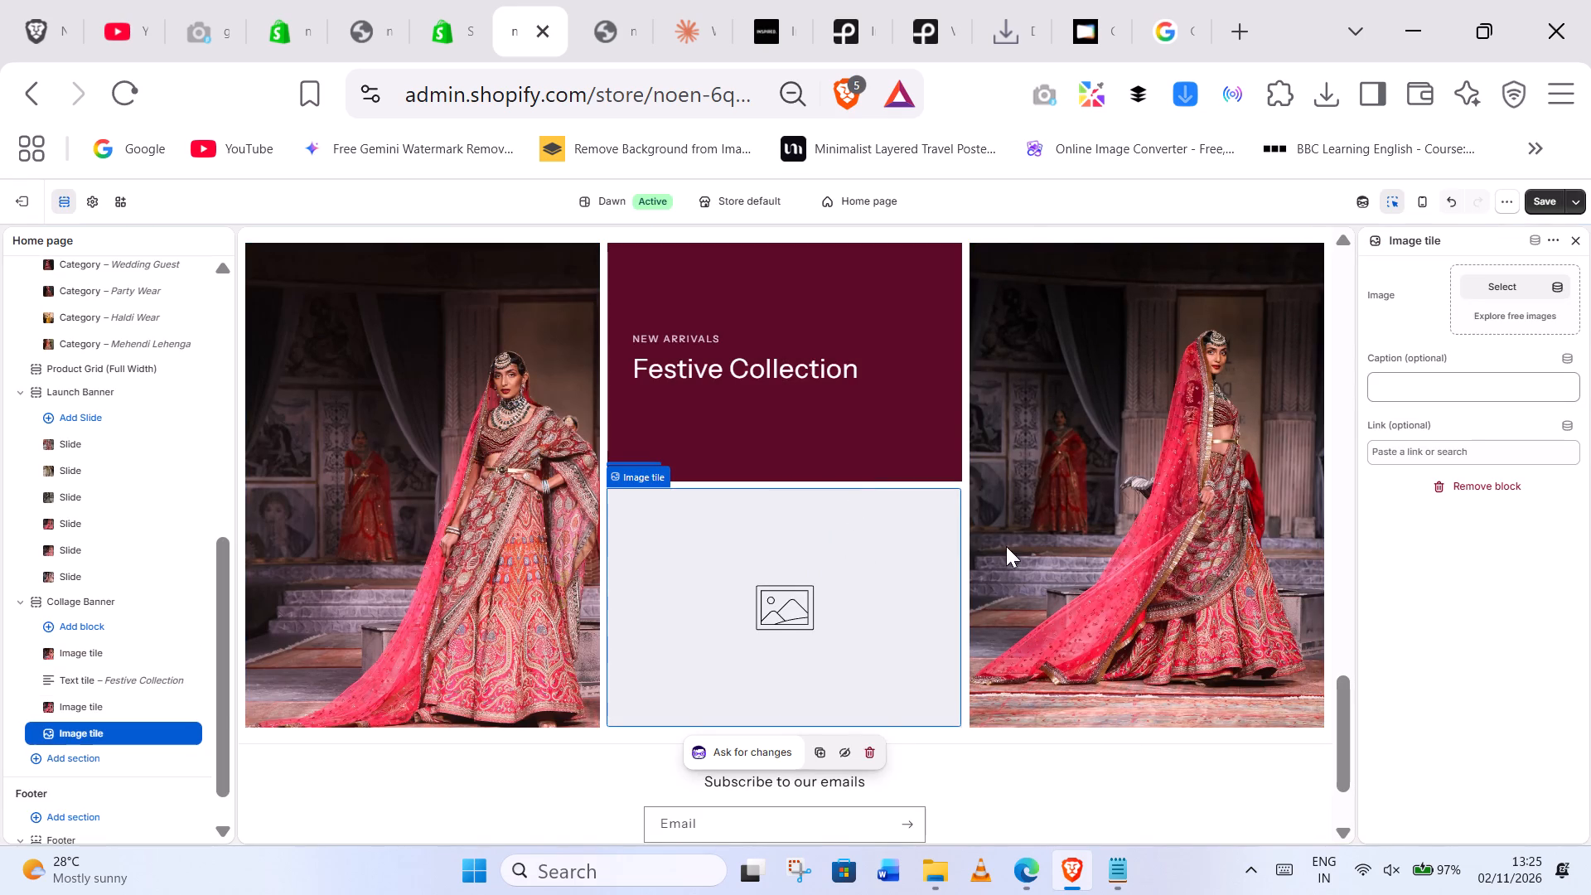
{"action": "left_click", "coordinate": [1513, 288]}
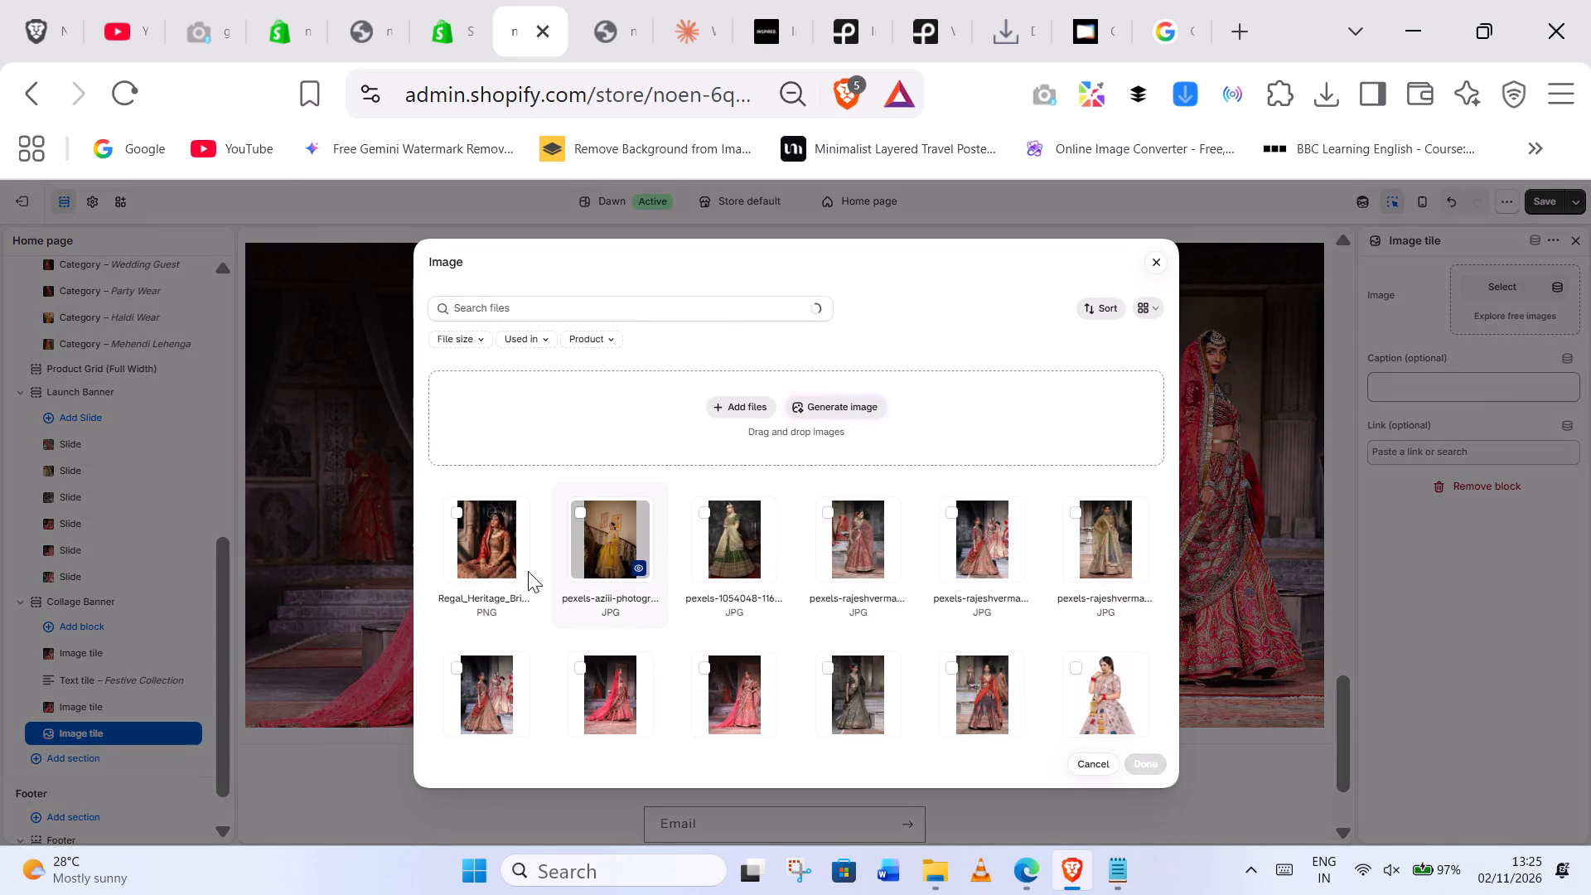
{"action": "scroll", "coordinate": [655, 589], "scroll_direction": "down", "scroll_amount": 2}
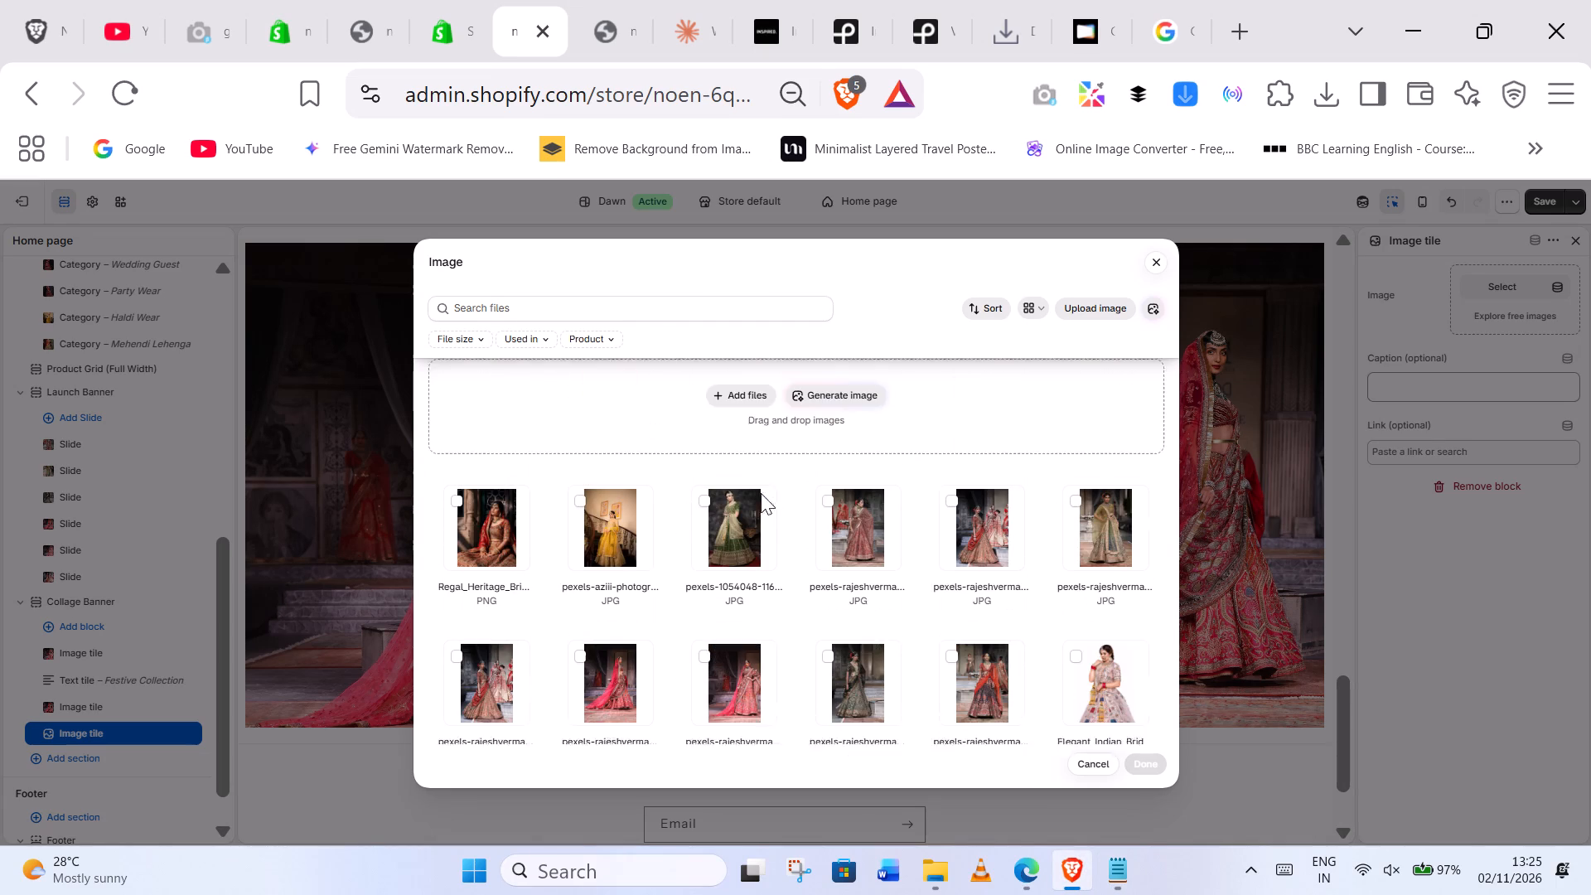
{"action": "scroll", "coordinate": [761, 493], "scroll_direction": "up", "scroll_amount": 6}
{"action": "left_click", "coordinate": [723, 400]}
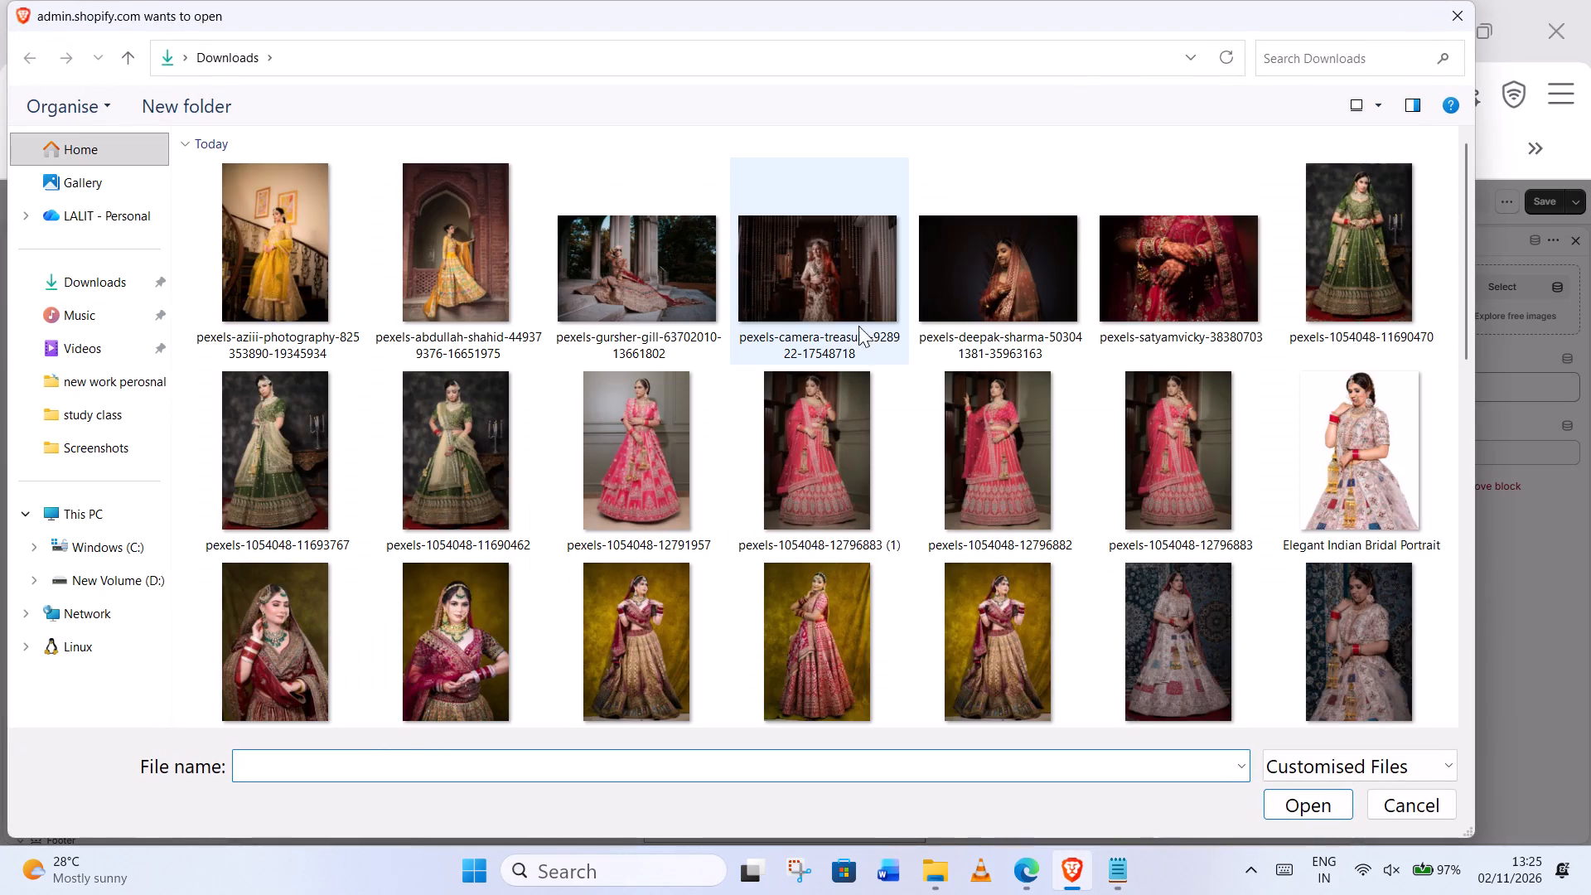
{"action": "double_click", "coordinate": [1153, 287]}
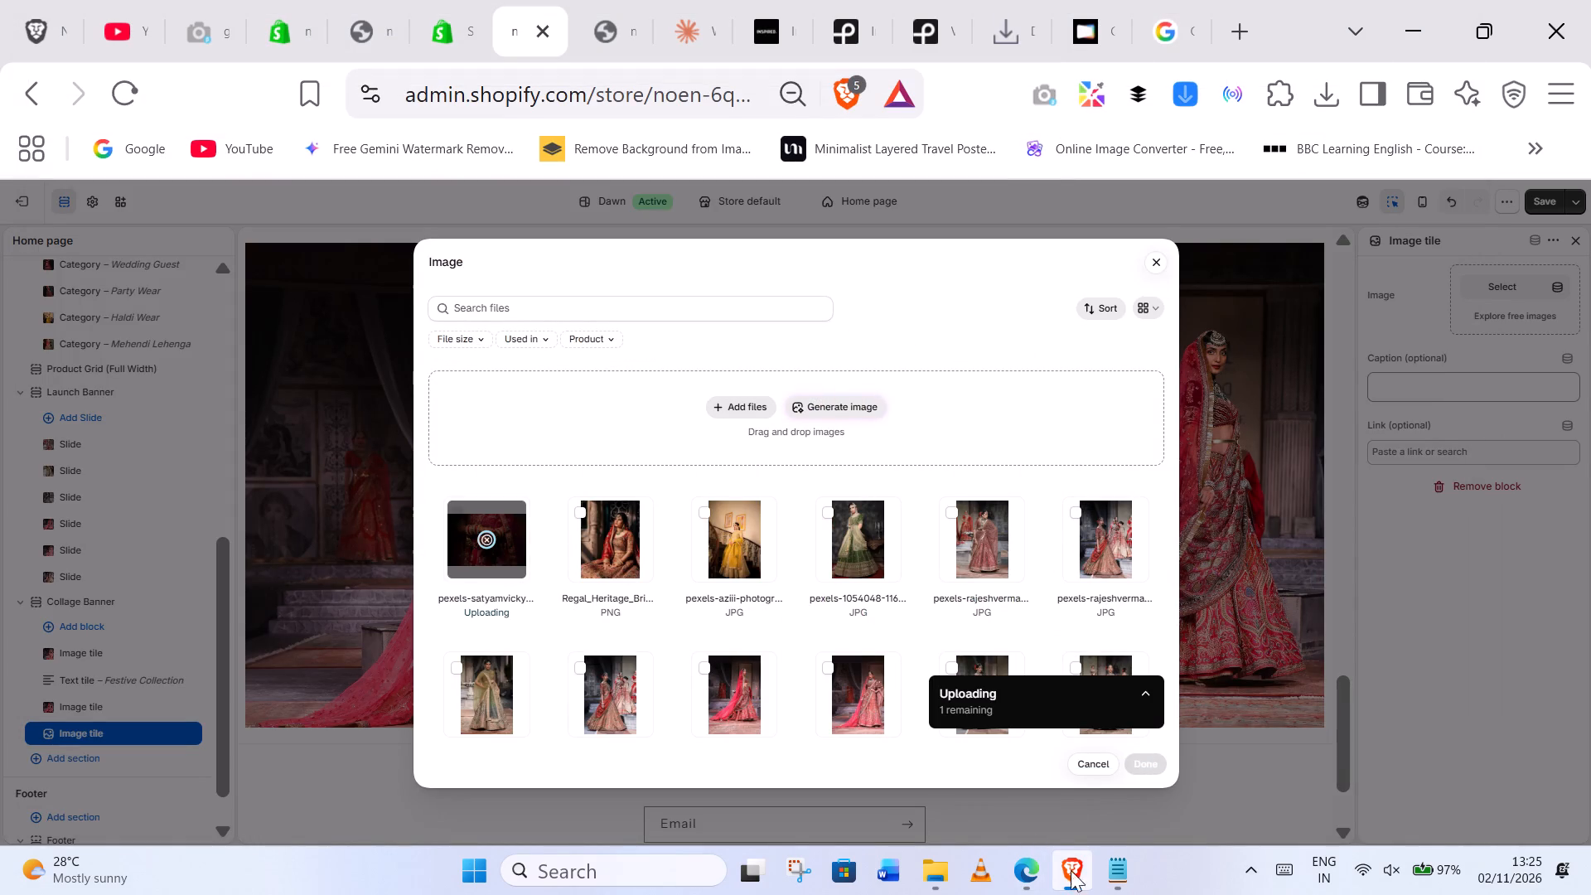
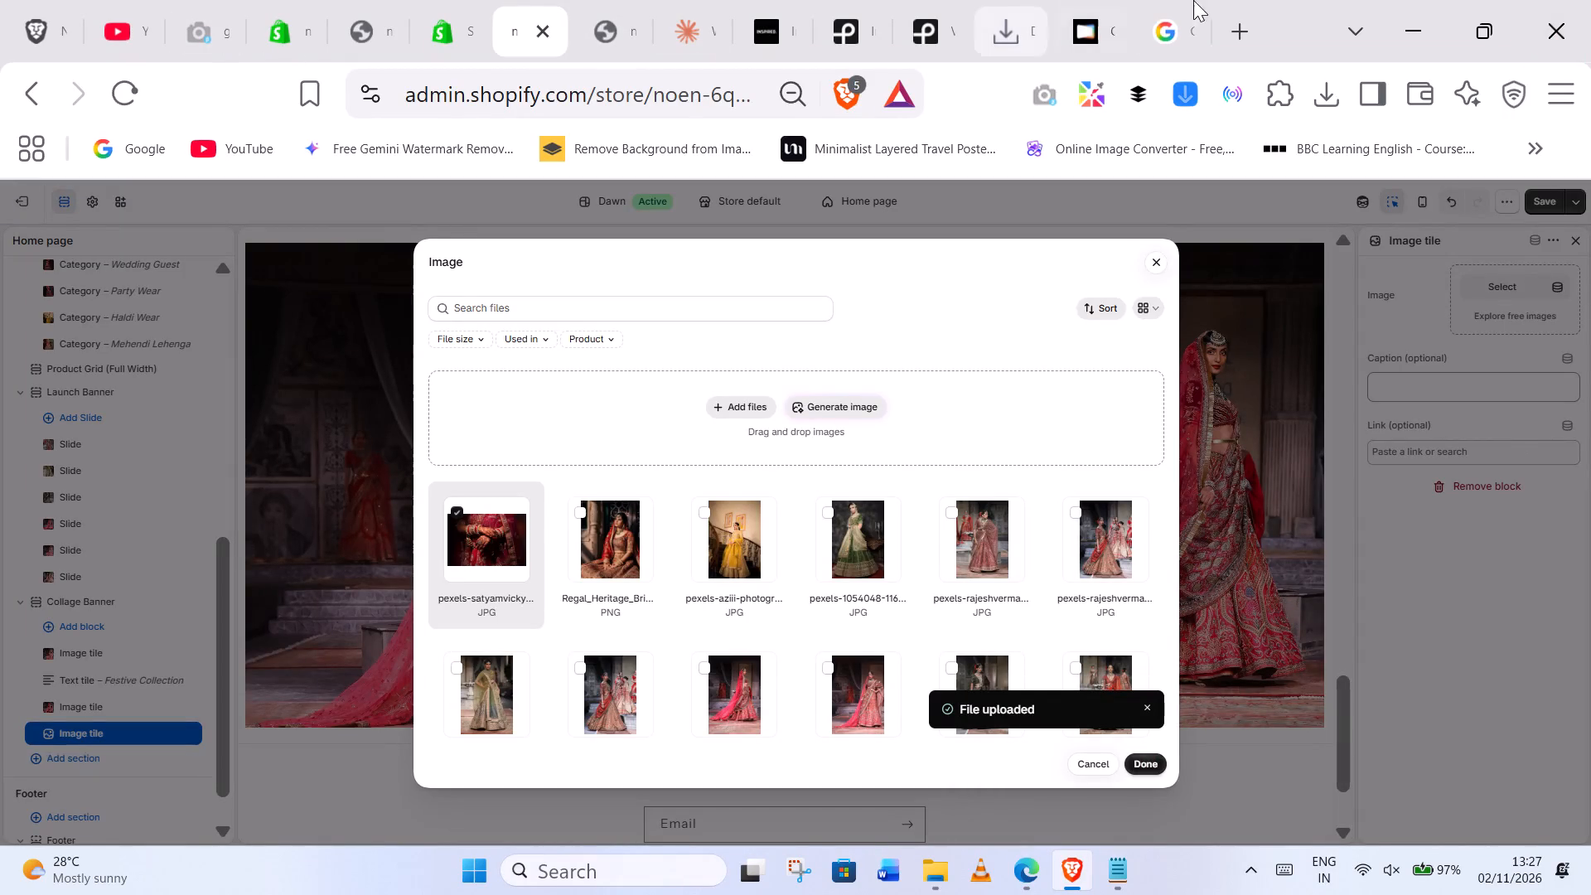
Leave the store editor's image picker open and load the layoutkart.com website in the existing Google browser tab.
{"action": "left_click", "coordinate": [1151, 0]}
{"action": "left_click", "coordinate": [707, 98]}
{"action": "type", "text": "lay"}
{"action": "key", "text": "Return"}
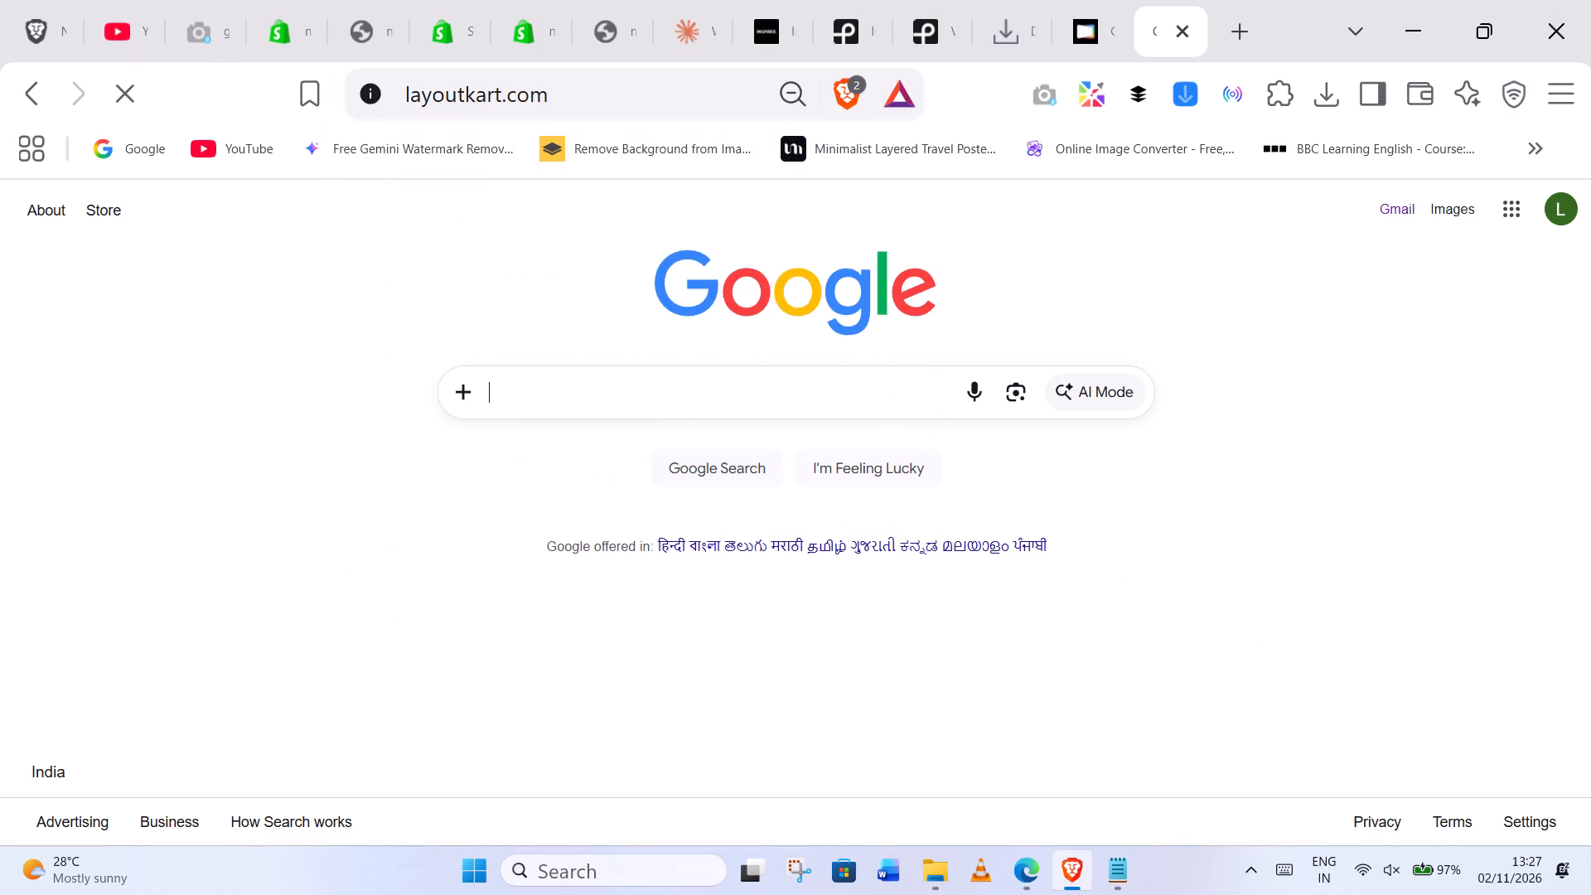
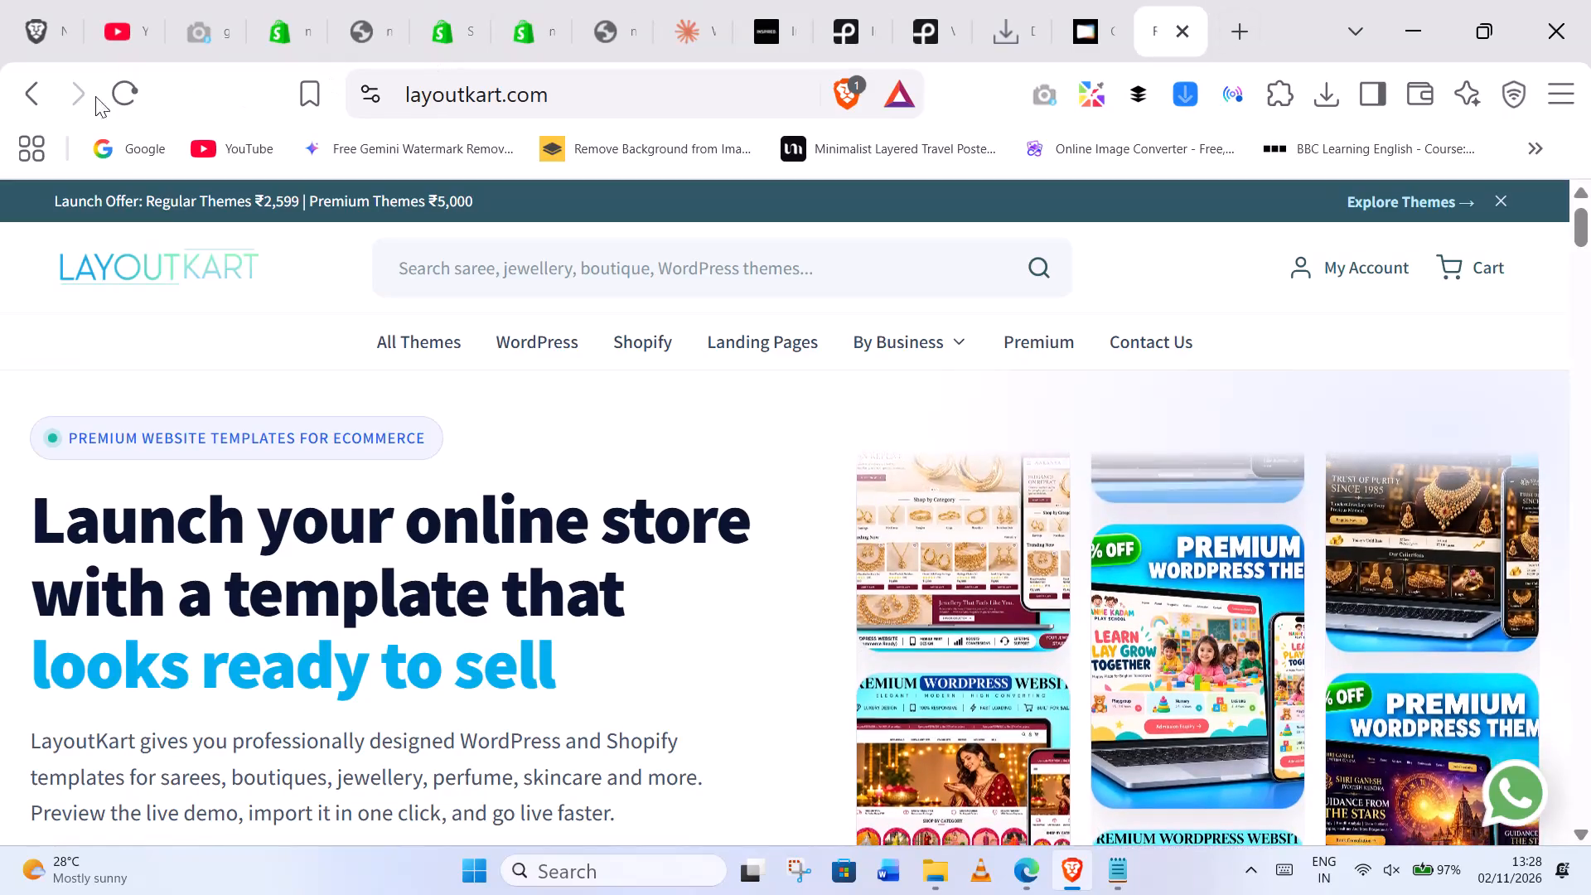
Reload layoutkart.com, and load it twice more in the same tab, returning to Google before each load.
{"action": "left_click", "coordinate": [138, 89]}
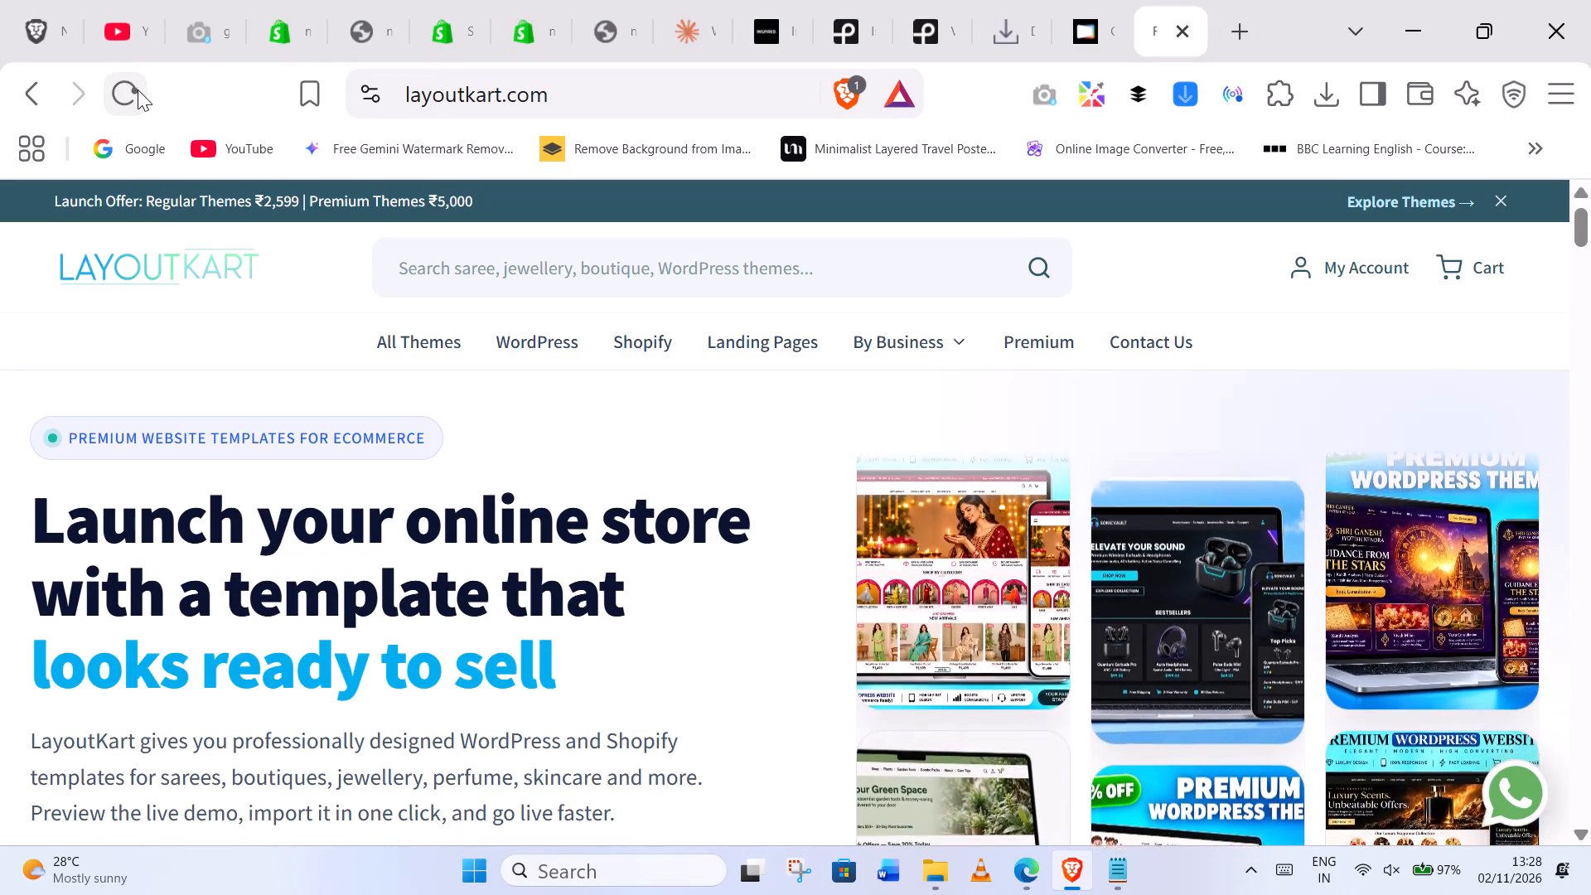
{"action": "left_click", "coordinate": [145, 161]}
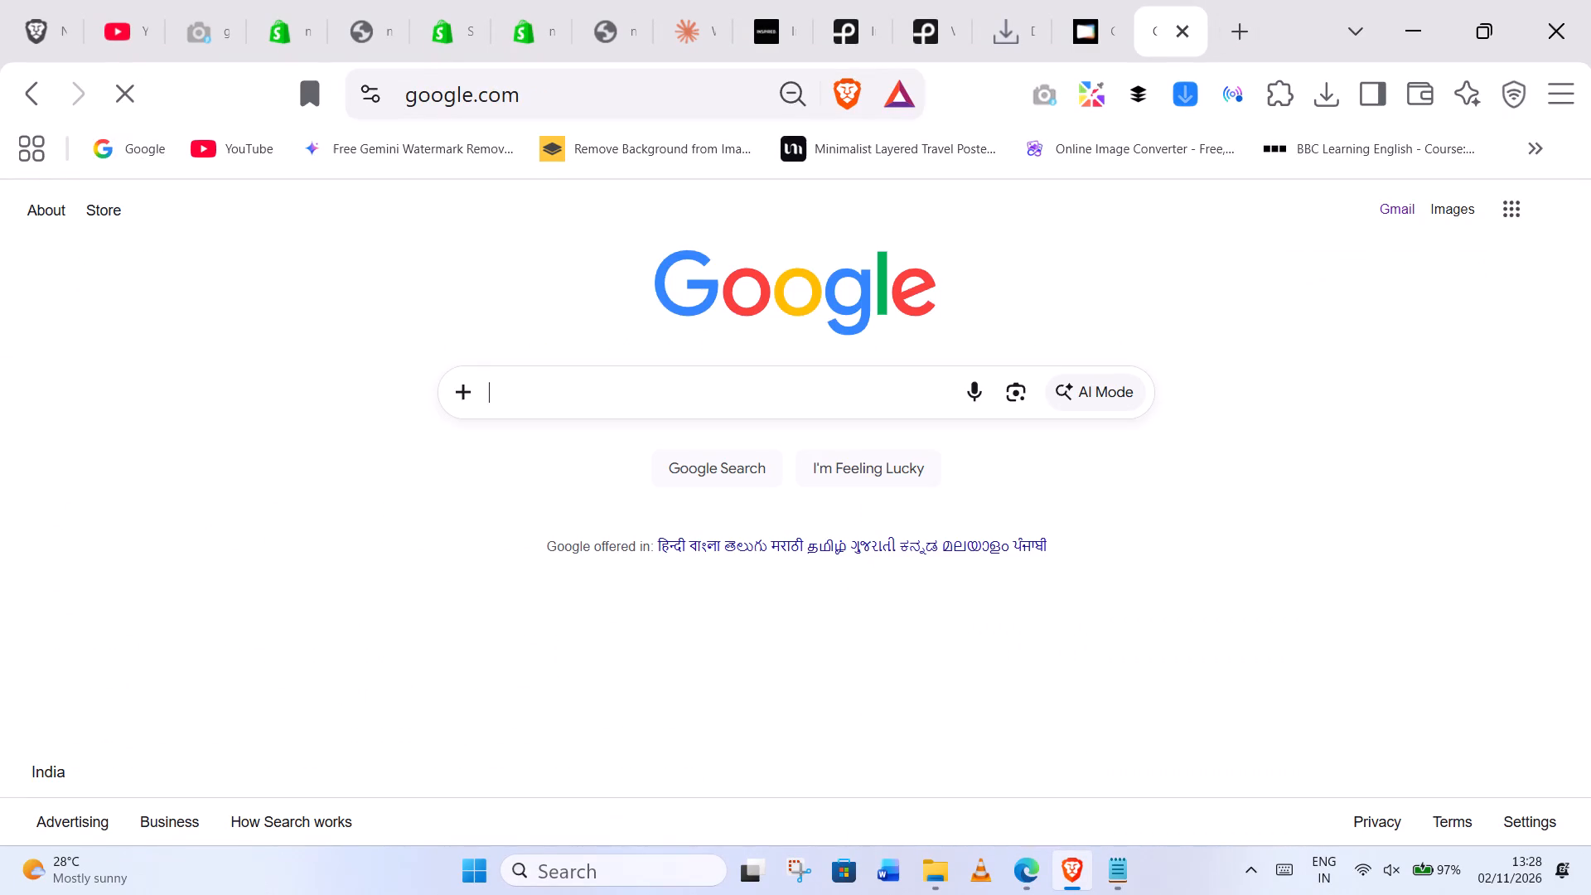
{"action": "left_click", "coordinate": [641, 79]}
{"action": "type", "text": "la"}
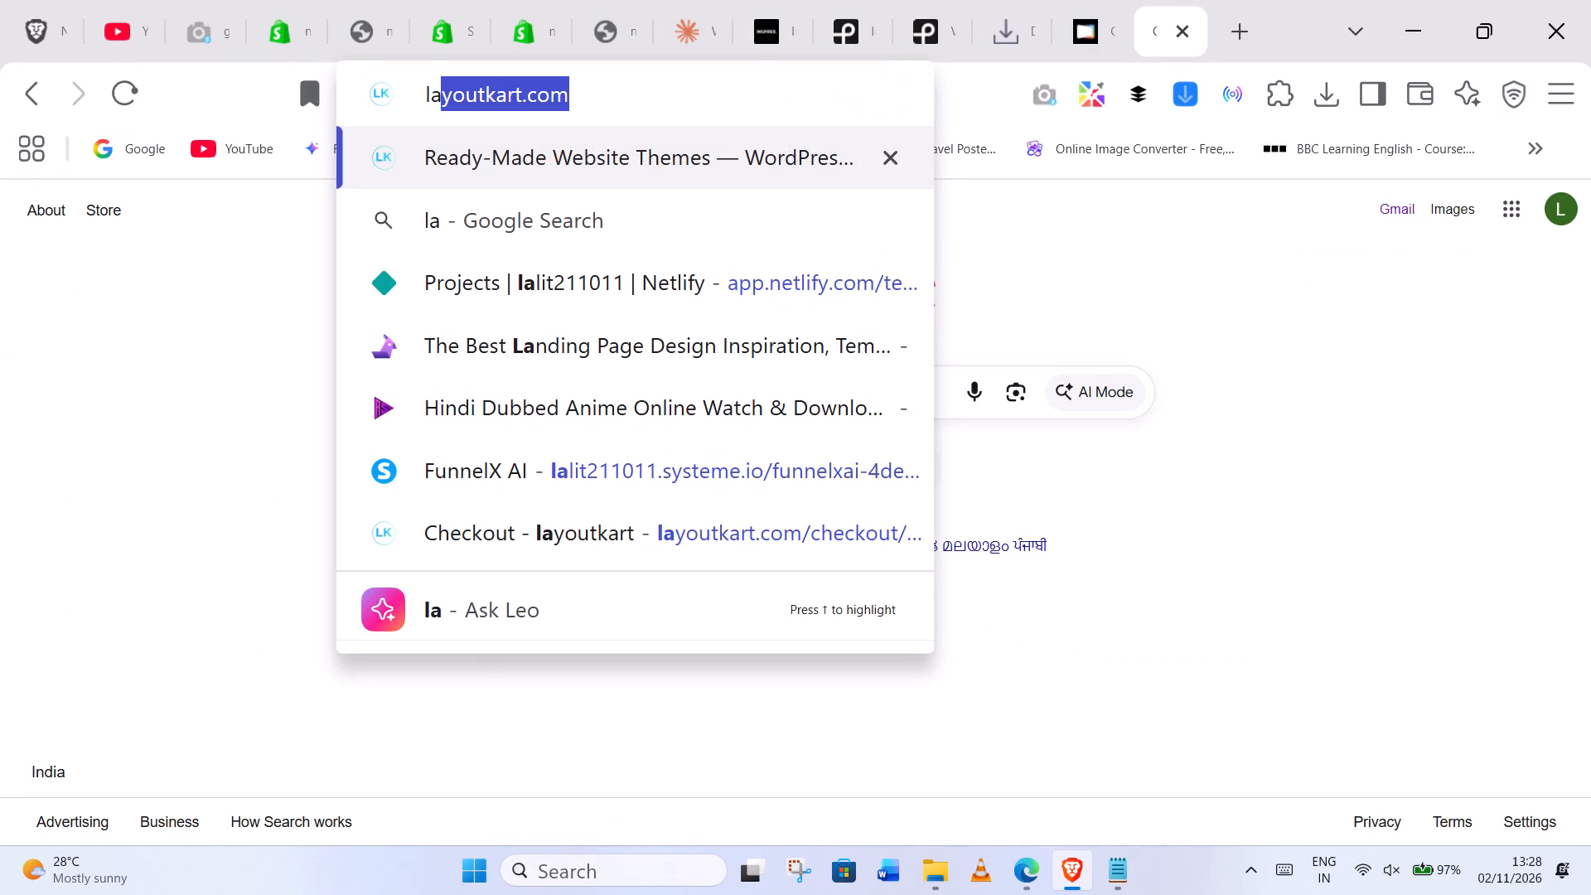
{"action": "key", "text": "Return"}
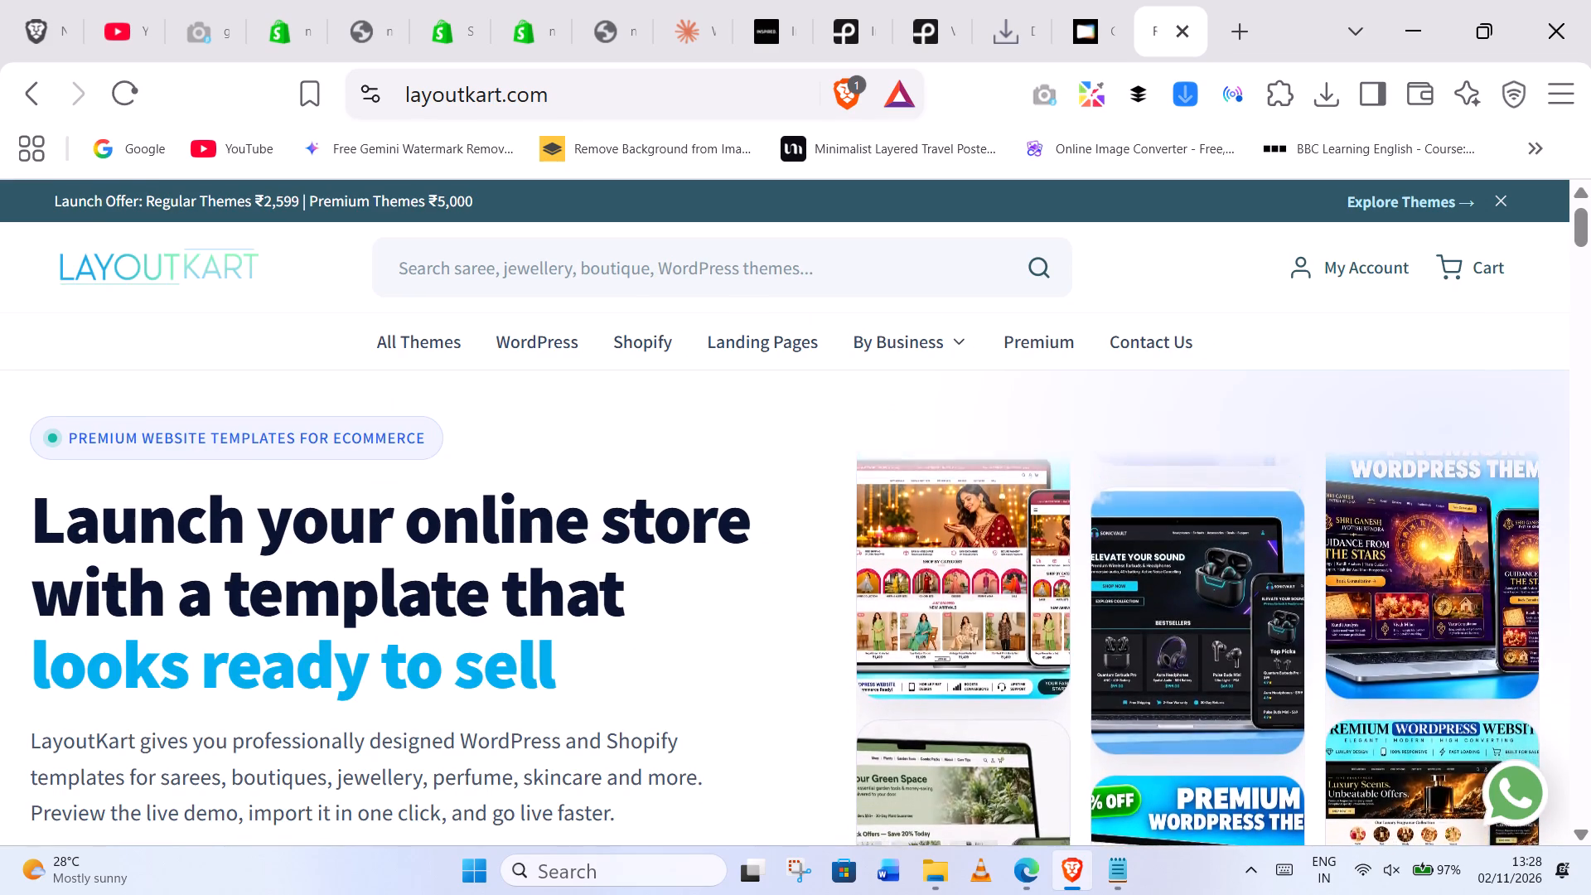
{"action": "left_click", "coordinate": [97, 157]}
{"action": "left_click", "coordinate": [600, 105]}
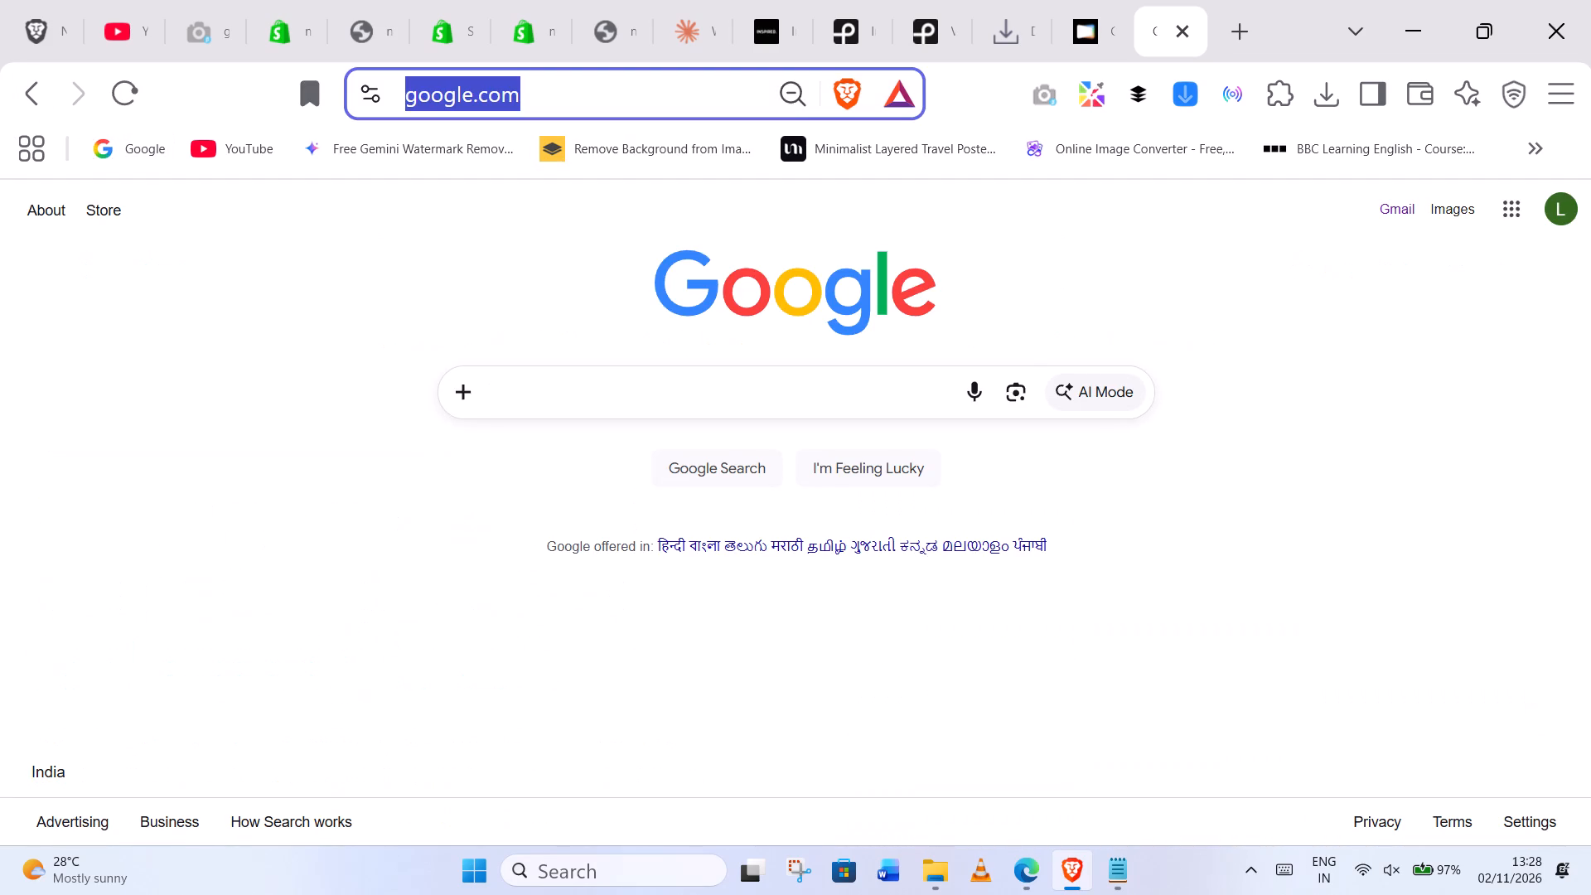
{"action": "type", "text": "la"}
{"action": "key", "text": "Return"}
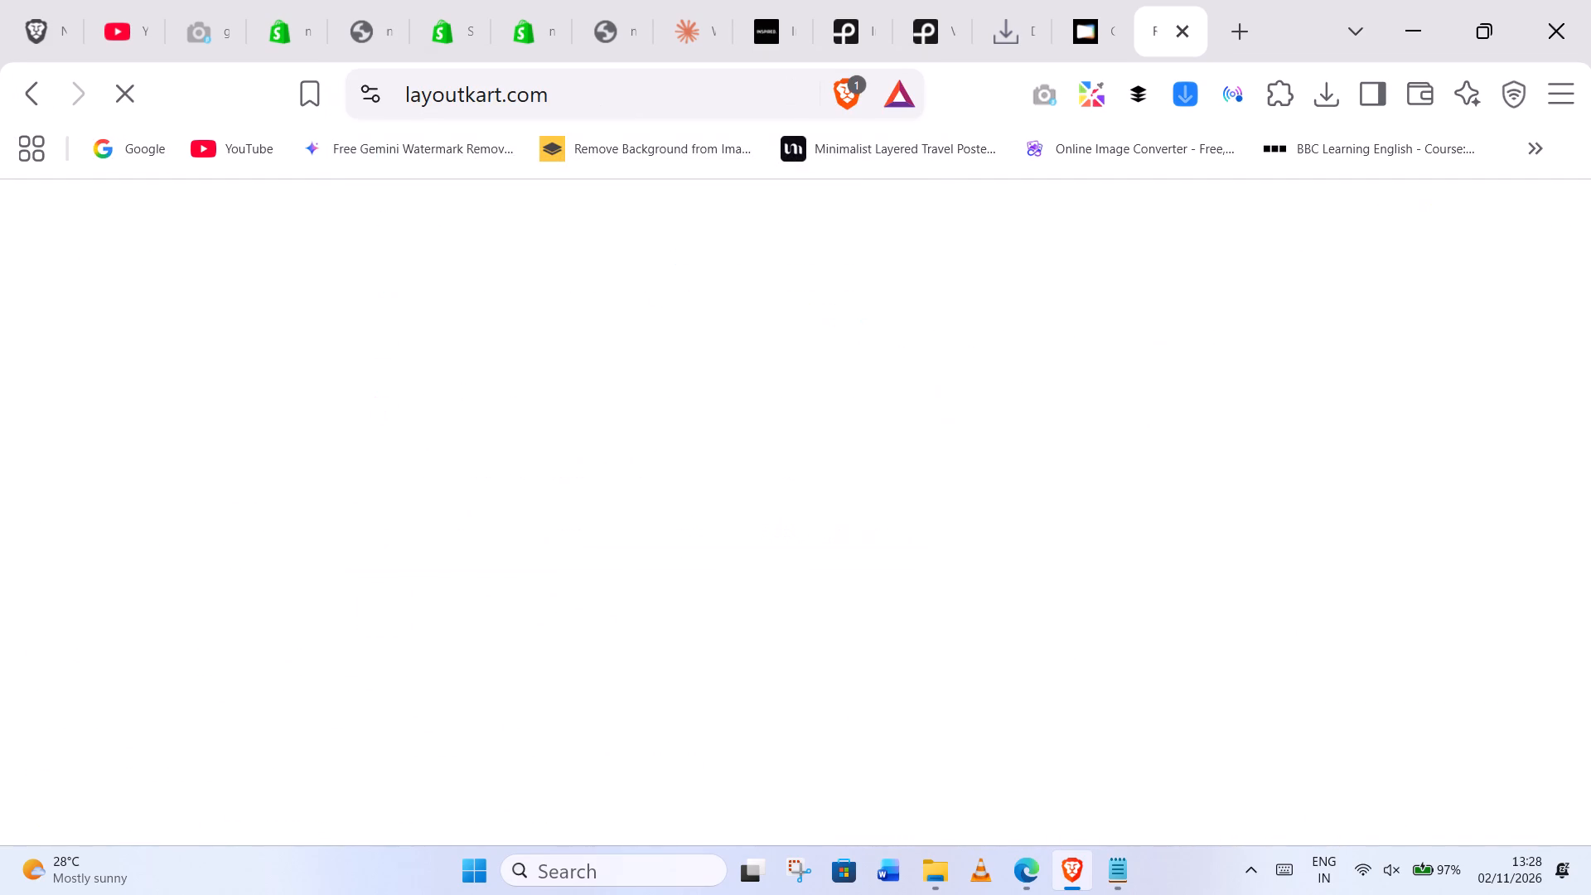
Load layoutkart.com in a new private window using its copied address, and close that window.
{"action": "left_click", "coordinate": [540, 85]}
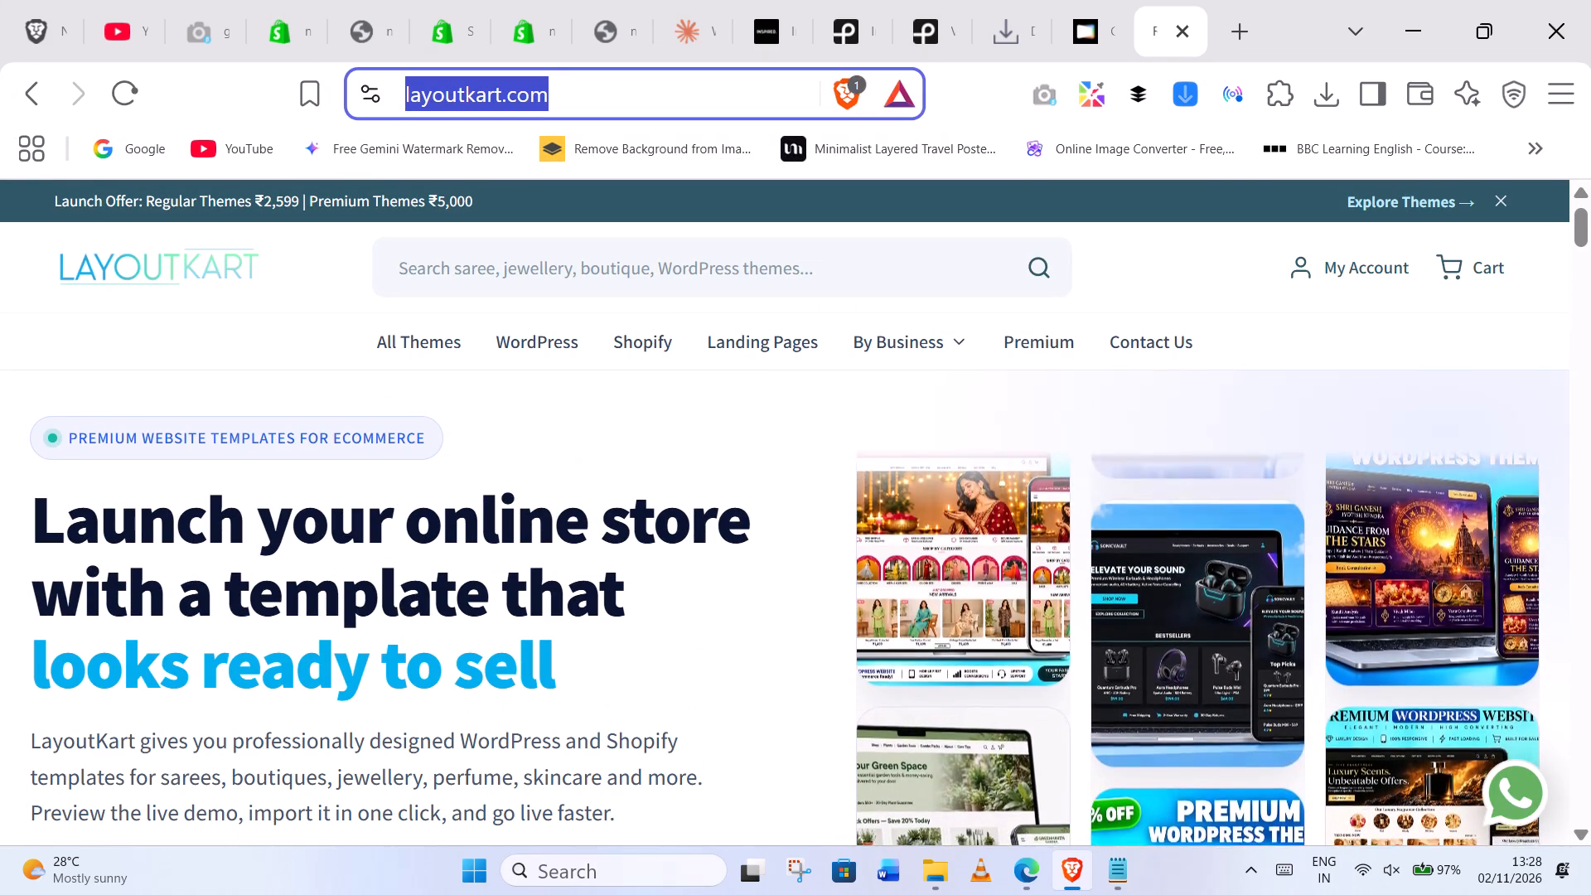
{"action": "key", "text": "ctrl+c"}
{"action": "left_click", "coordinate": [1560, 90]}
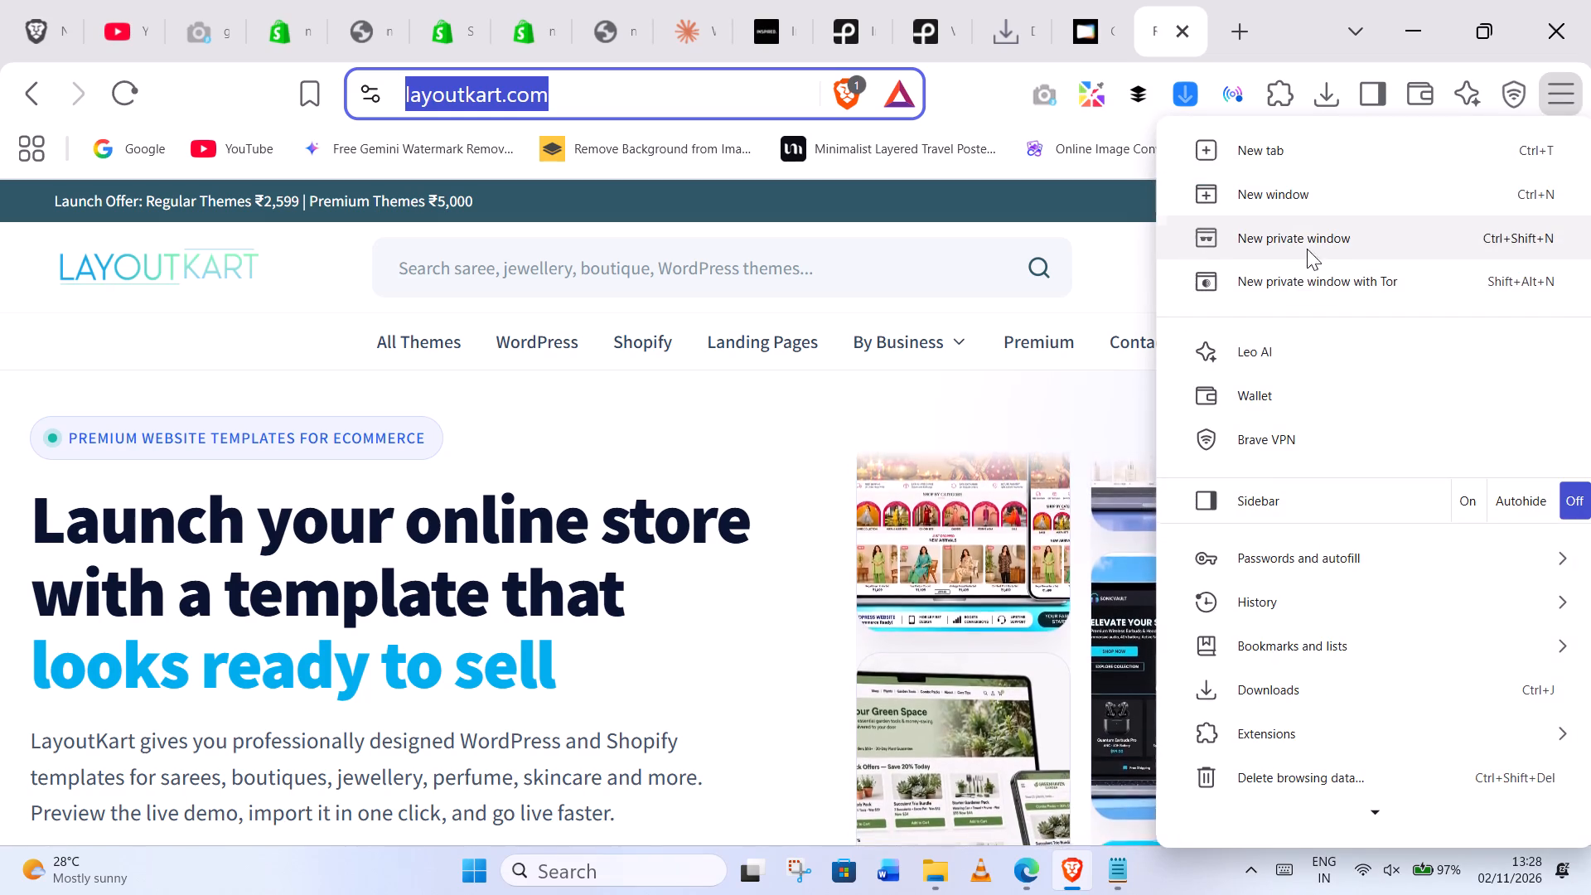
{"action": "left_click", "coordinate": [1315, 239]}
{"action": "key", "text": "ctrl+v"}
{"action": "key", "text": "Return"}
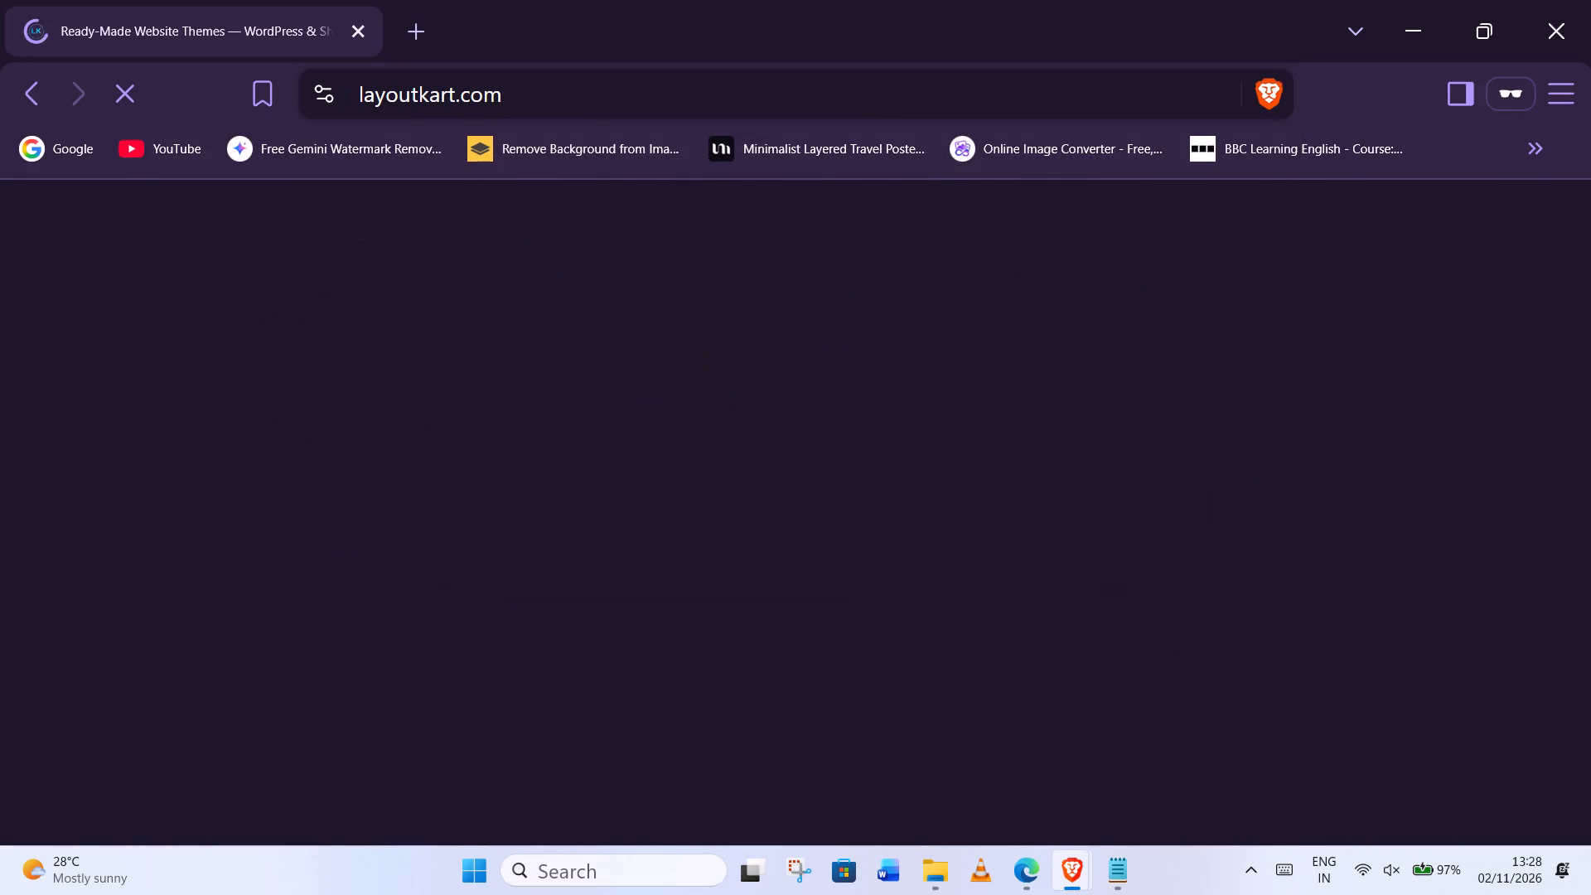
{"action": "left_click", "coordinate": [368, 32]}
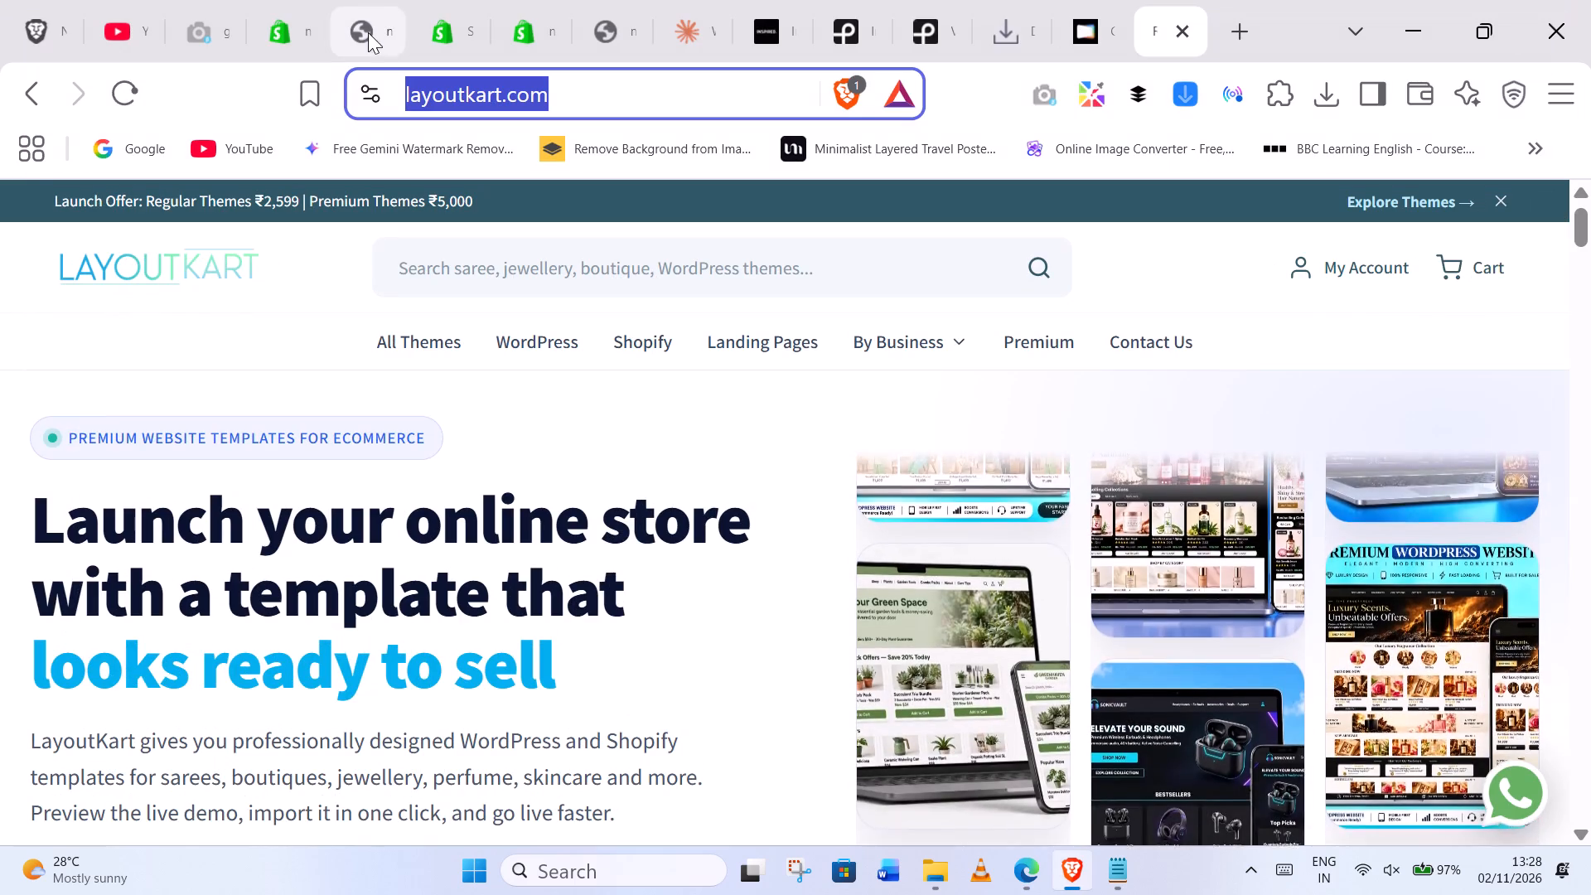
{"action": "scroll", "coordinate": [1091, 359], "scroll_direction": "down", "scroll_amount": 2}
{"action": "scroll", "coordinate": [772, 501], "scroll_direction": "down", "scroll_amount": 5}
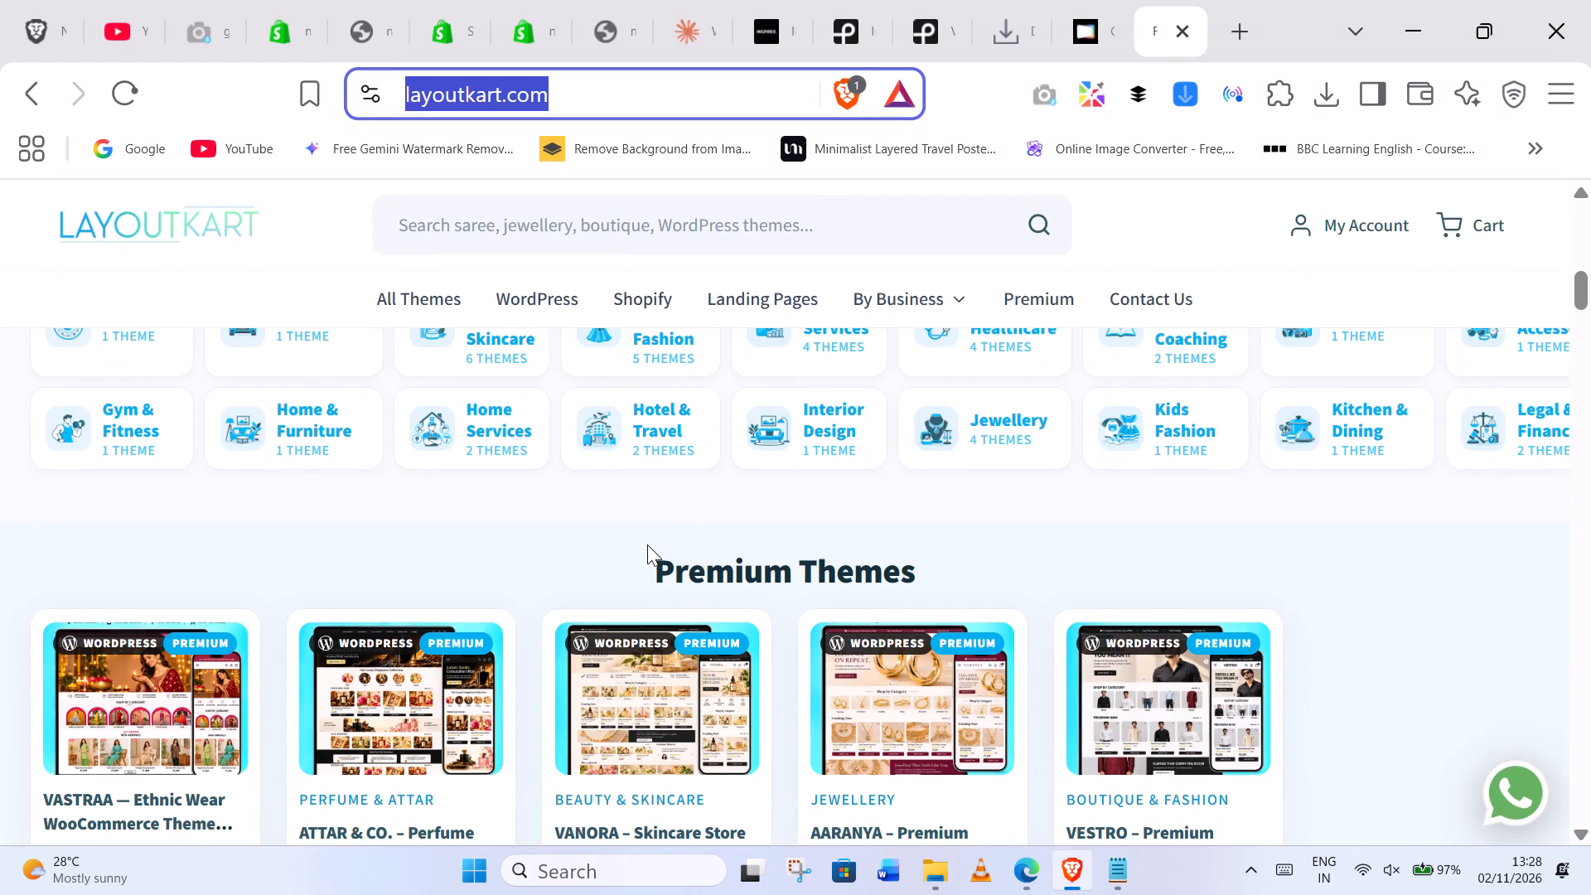
{"action": "scroll", "coordinate": [665, 537], "scroll_direction": "down", "scroll_amount": 1}
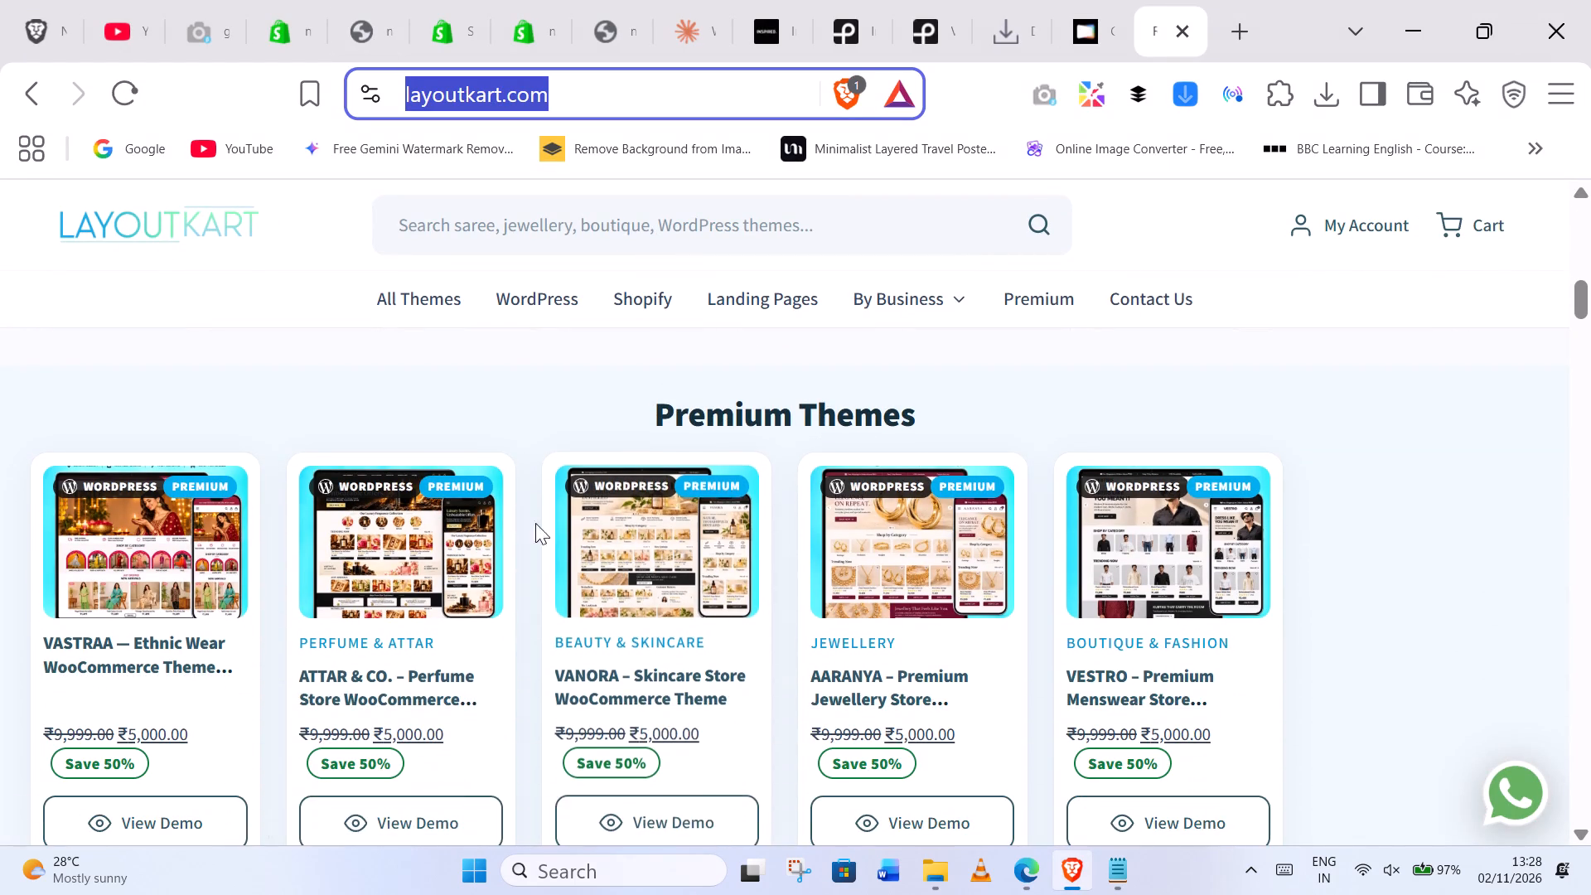
{"action": "scroll", "coordinate": [729, 441], "scroll_direction": "up", "scroll_amount": 2}
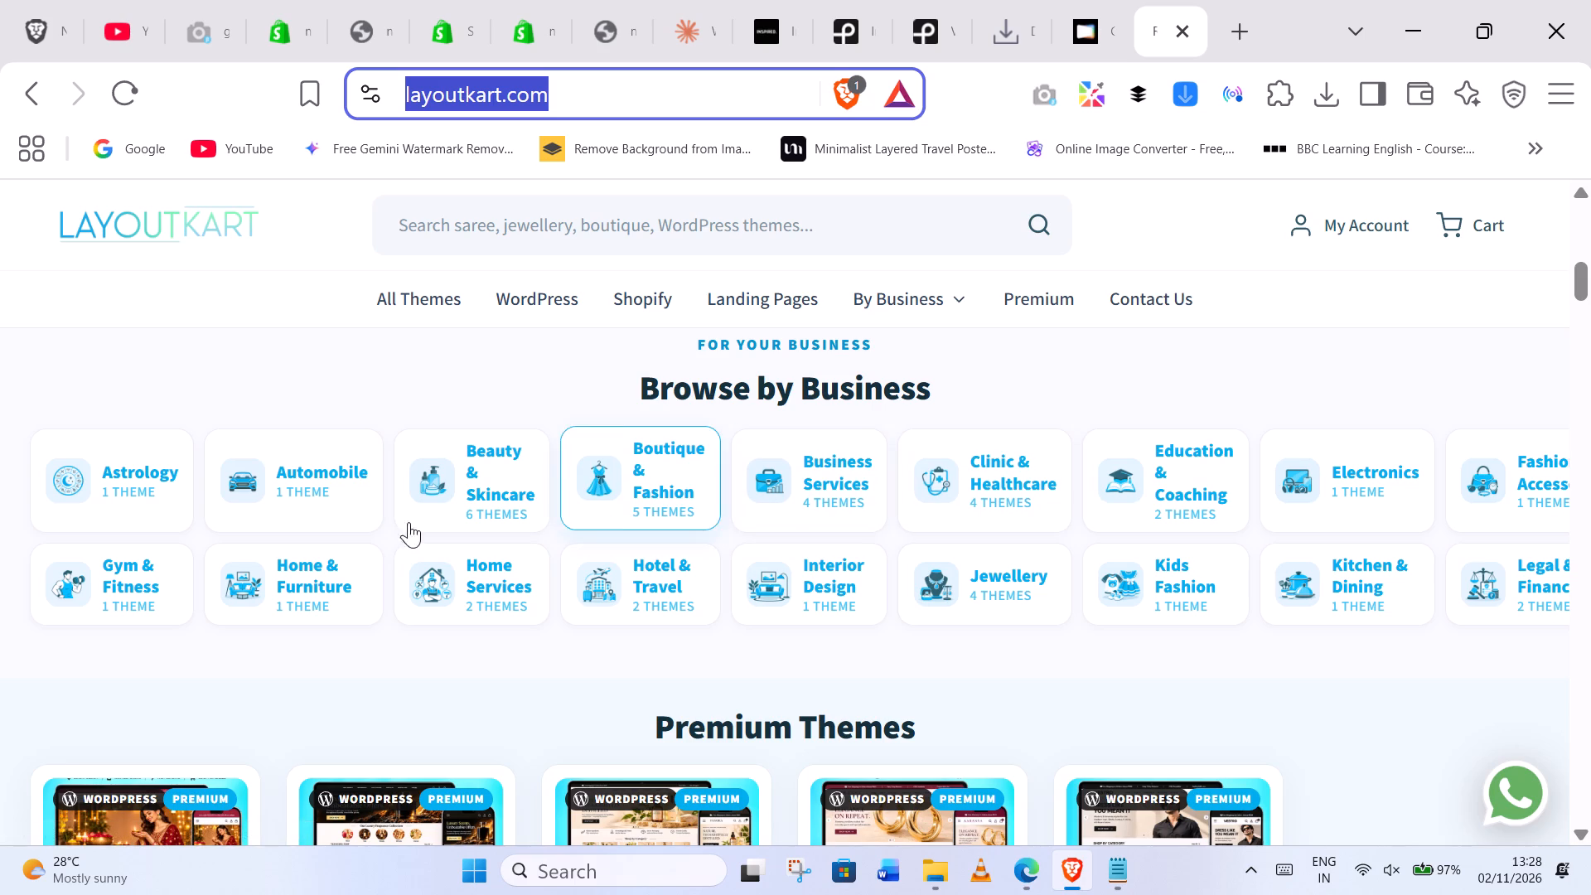
{"action": "left_click", "coordinate": [301, 455]}
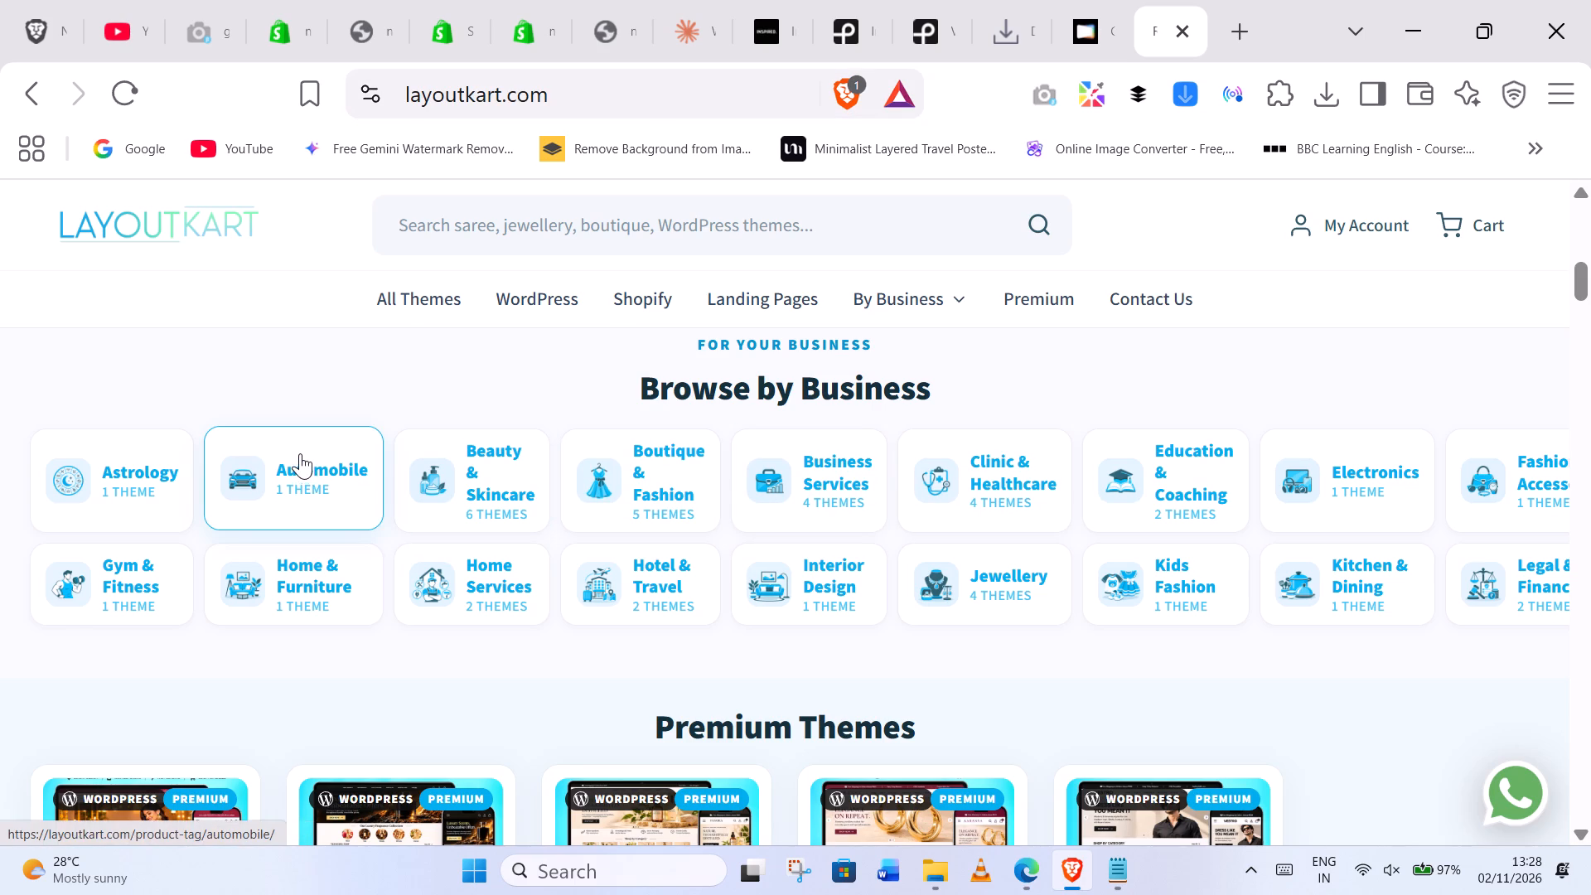
{"action": "scroll", "coordinate": [370, 519], "scroll_direction": "down", "scroll_amount": 2}
{"action": "scroll", "coordinate": [519, 494], "scroll_direction": "up", "scroll_amount": 2}
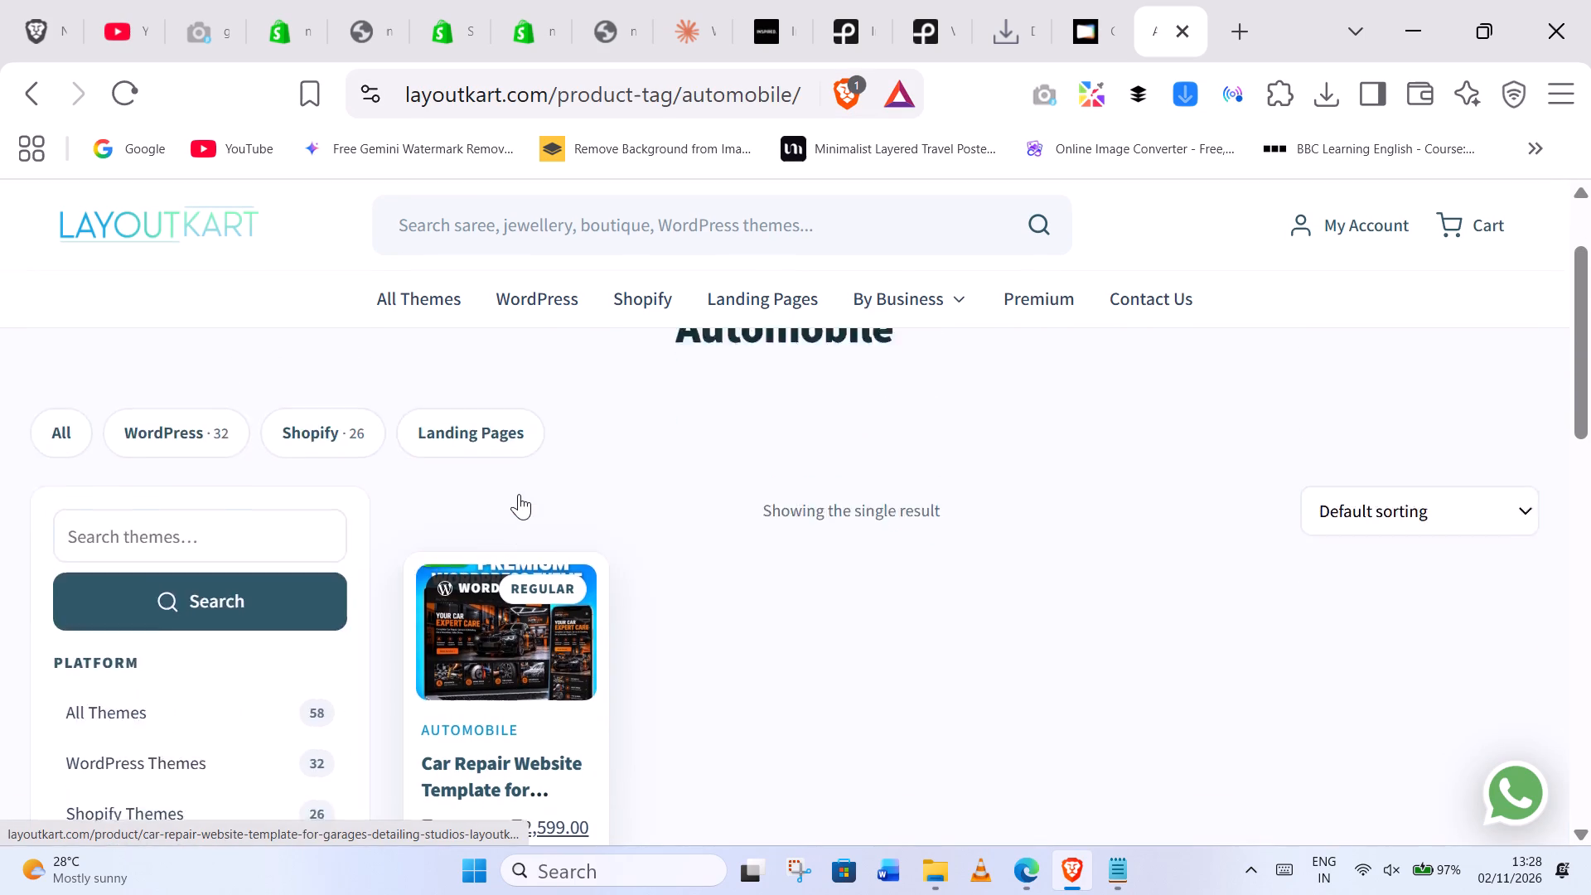
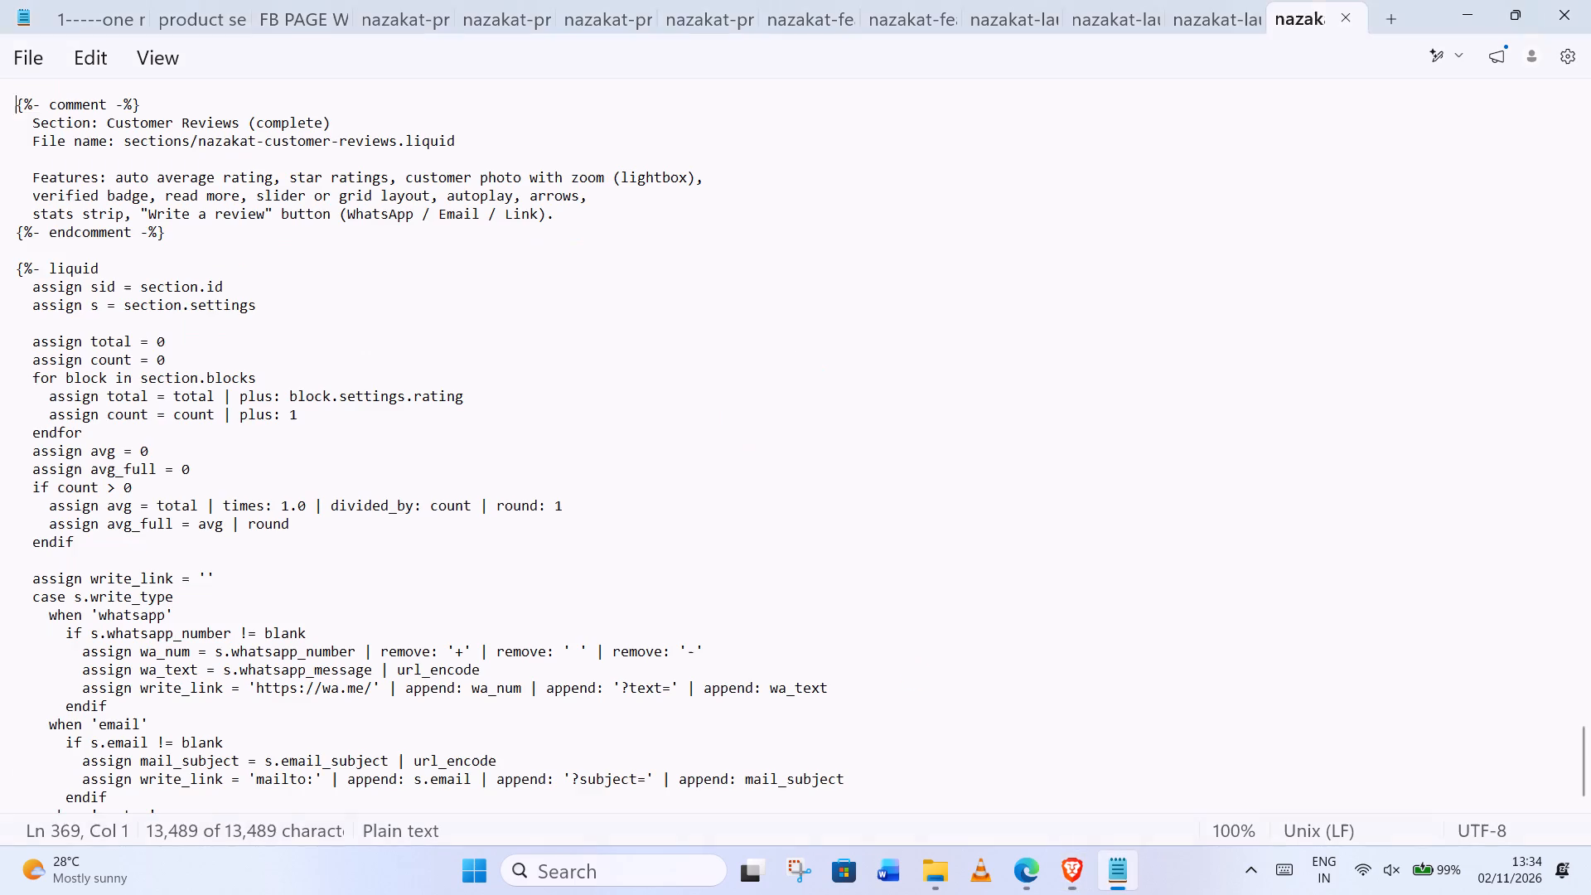
{"action": "left_click", "coordinate": [327, 423]}
{"action": "key", "text": "ctrl+a"}
{"action": "key", "text": "ctrl+c"}
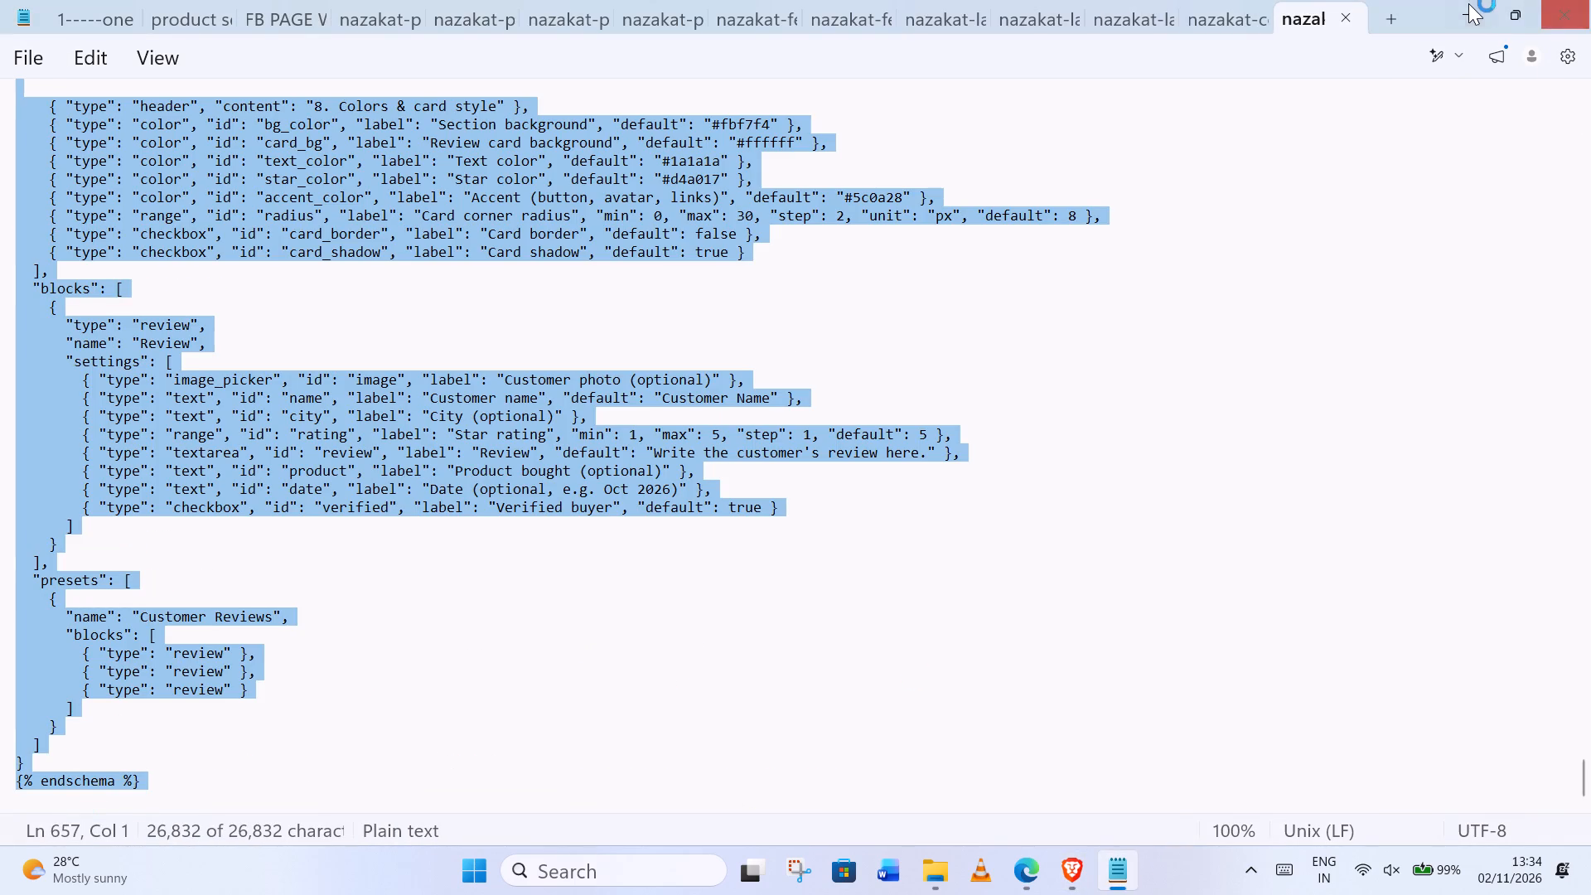
{"action": "left_click", "coordinate": [1467, 2]}
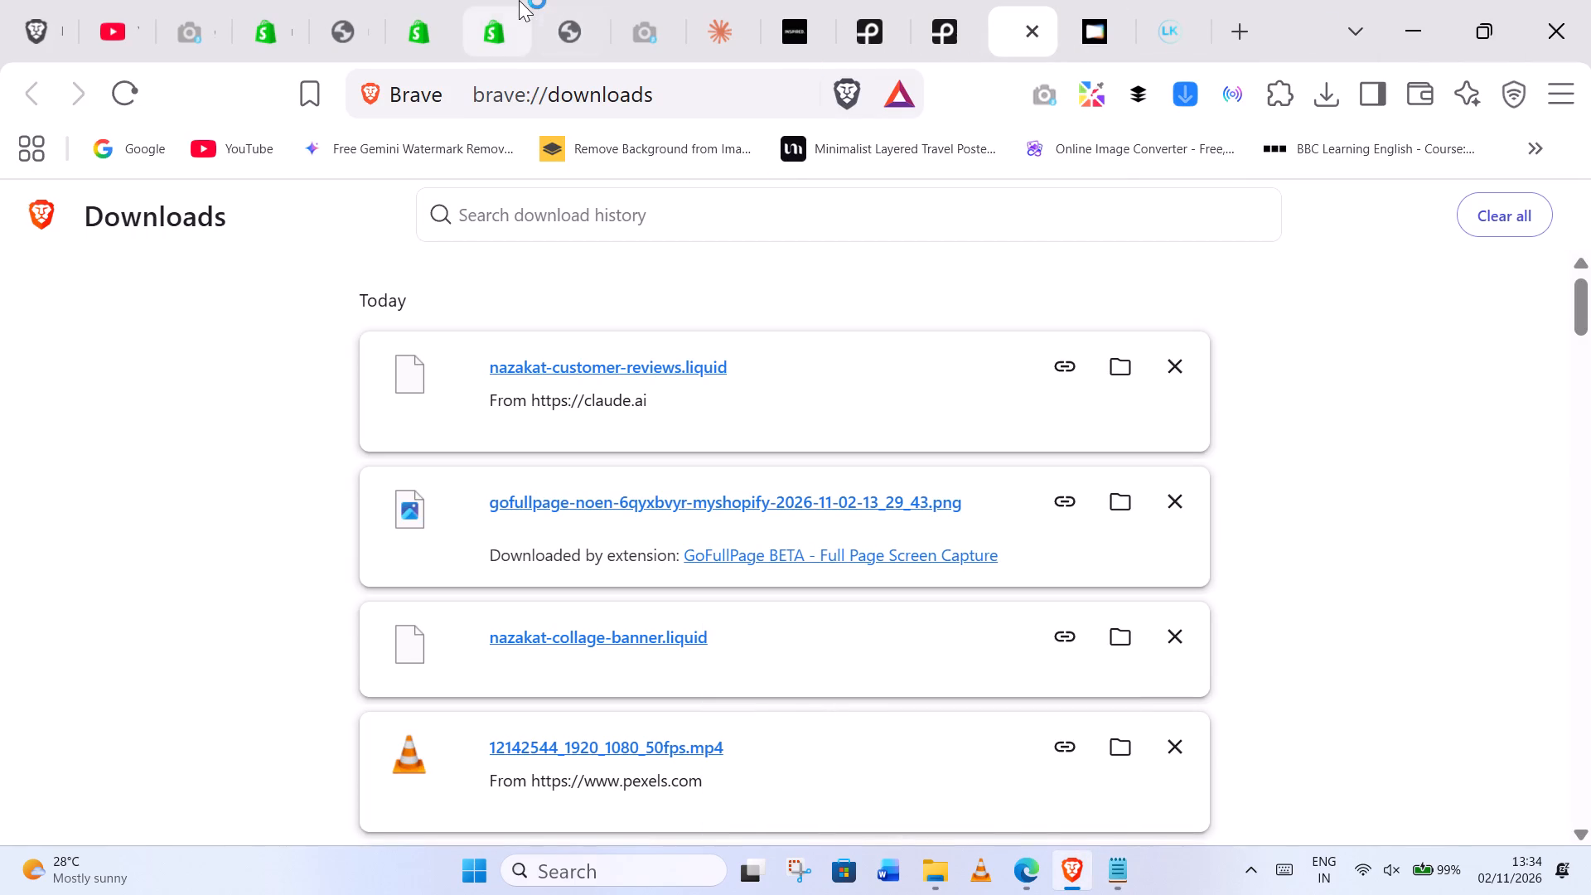
Paste the copied code into the empty nazakat-customer-reviews.liquid theme file in the Brave code editor and save it.
{"action": "left_click", "coordinate": [519, 0]}
{"action": "left_click", "coordinate": [565, 0]}
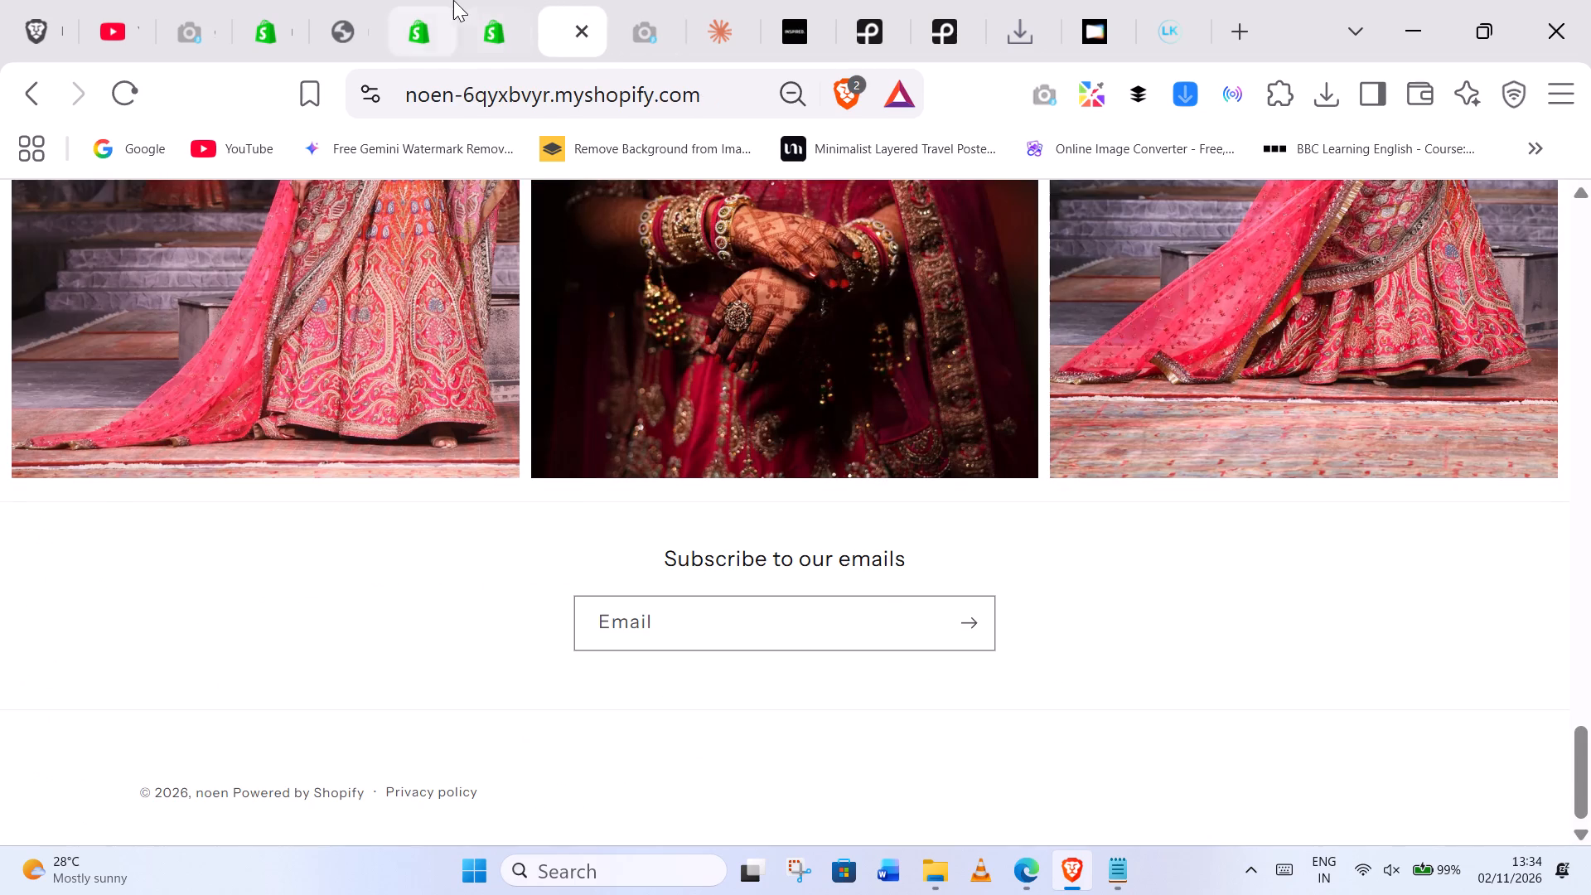
{"action": "left_click", "coordinate": [453, 0]}
{"action": "left_click", "coordinate": [524, 626]}
{"action": "key", "text": "ctrl+v"}
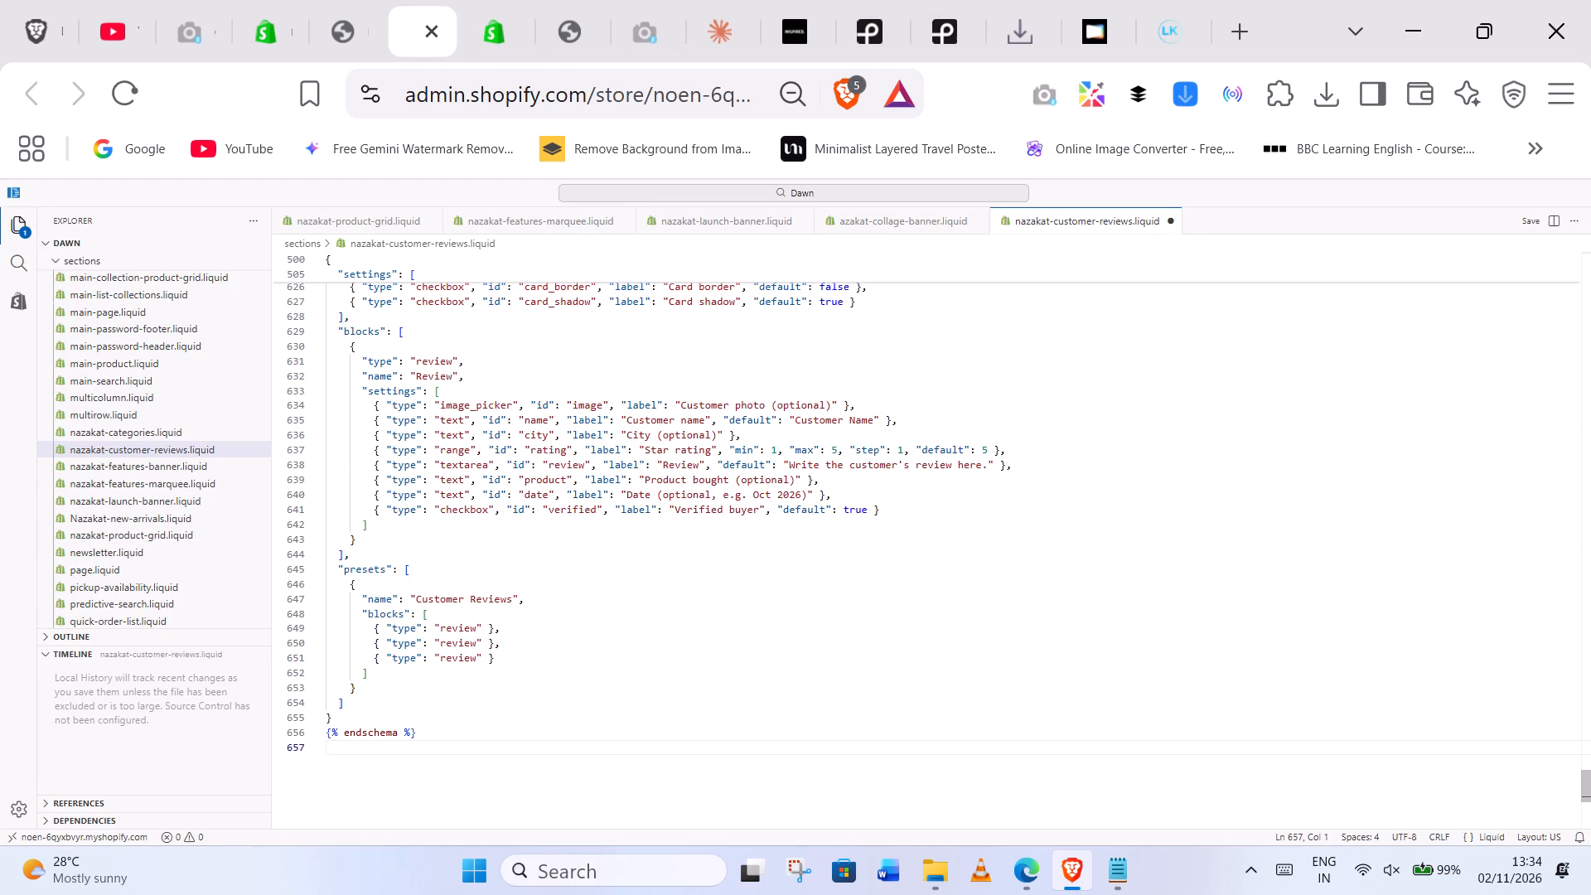
{"action": "double_click", "coordinate": [1533, 217]}
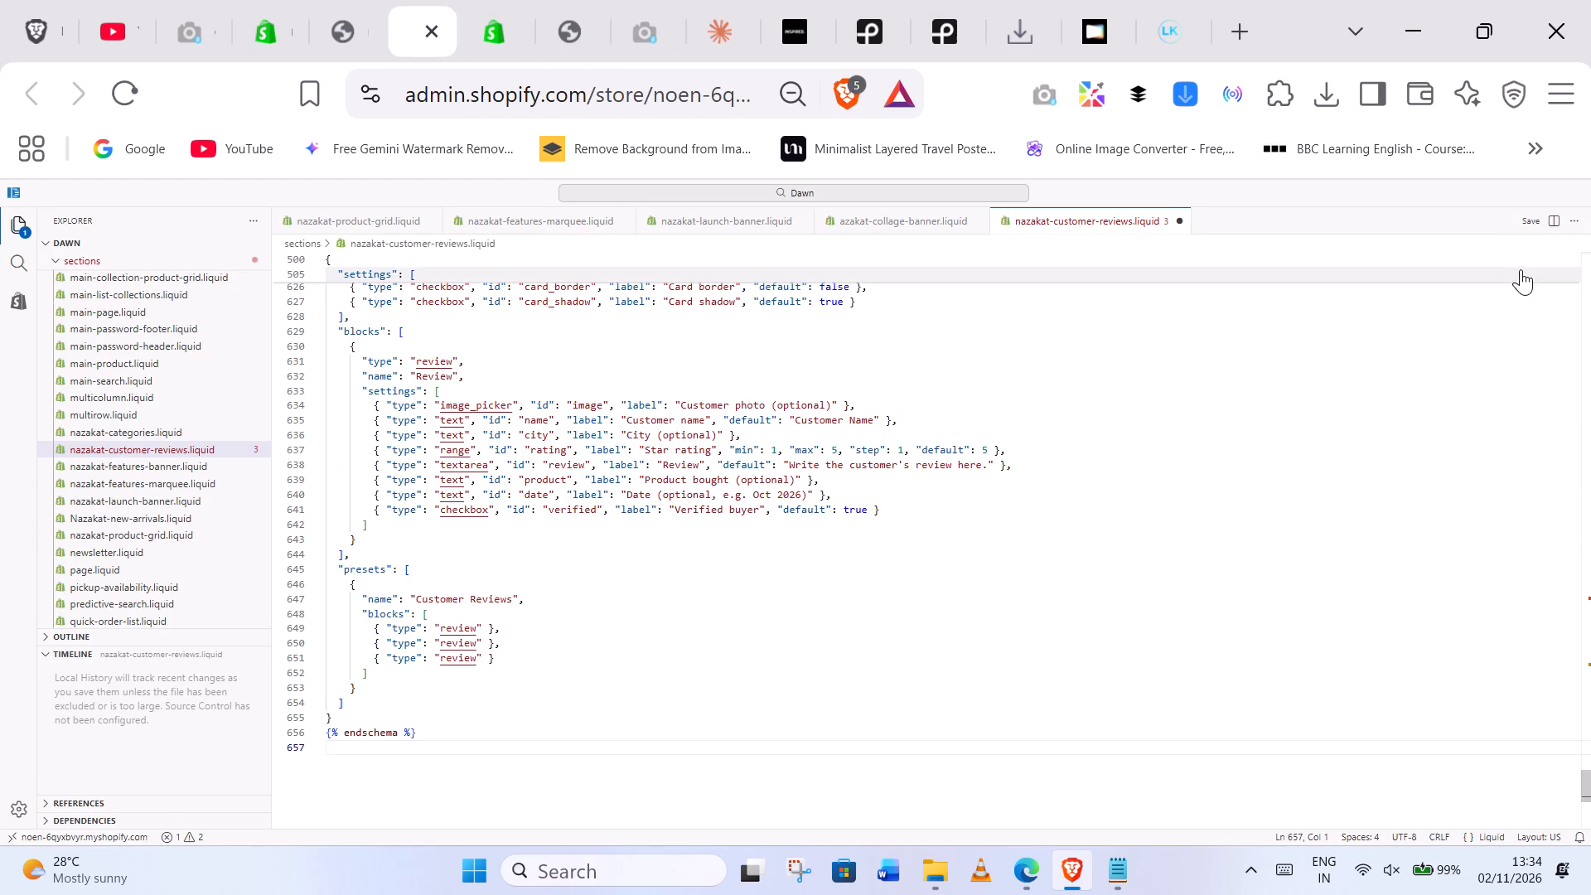
{"action": "left_click", "coordinate": [1526, 212]}
{"action": "left_click", "coordinate": [1526, 212]}
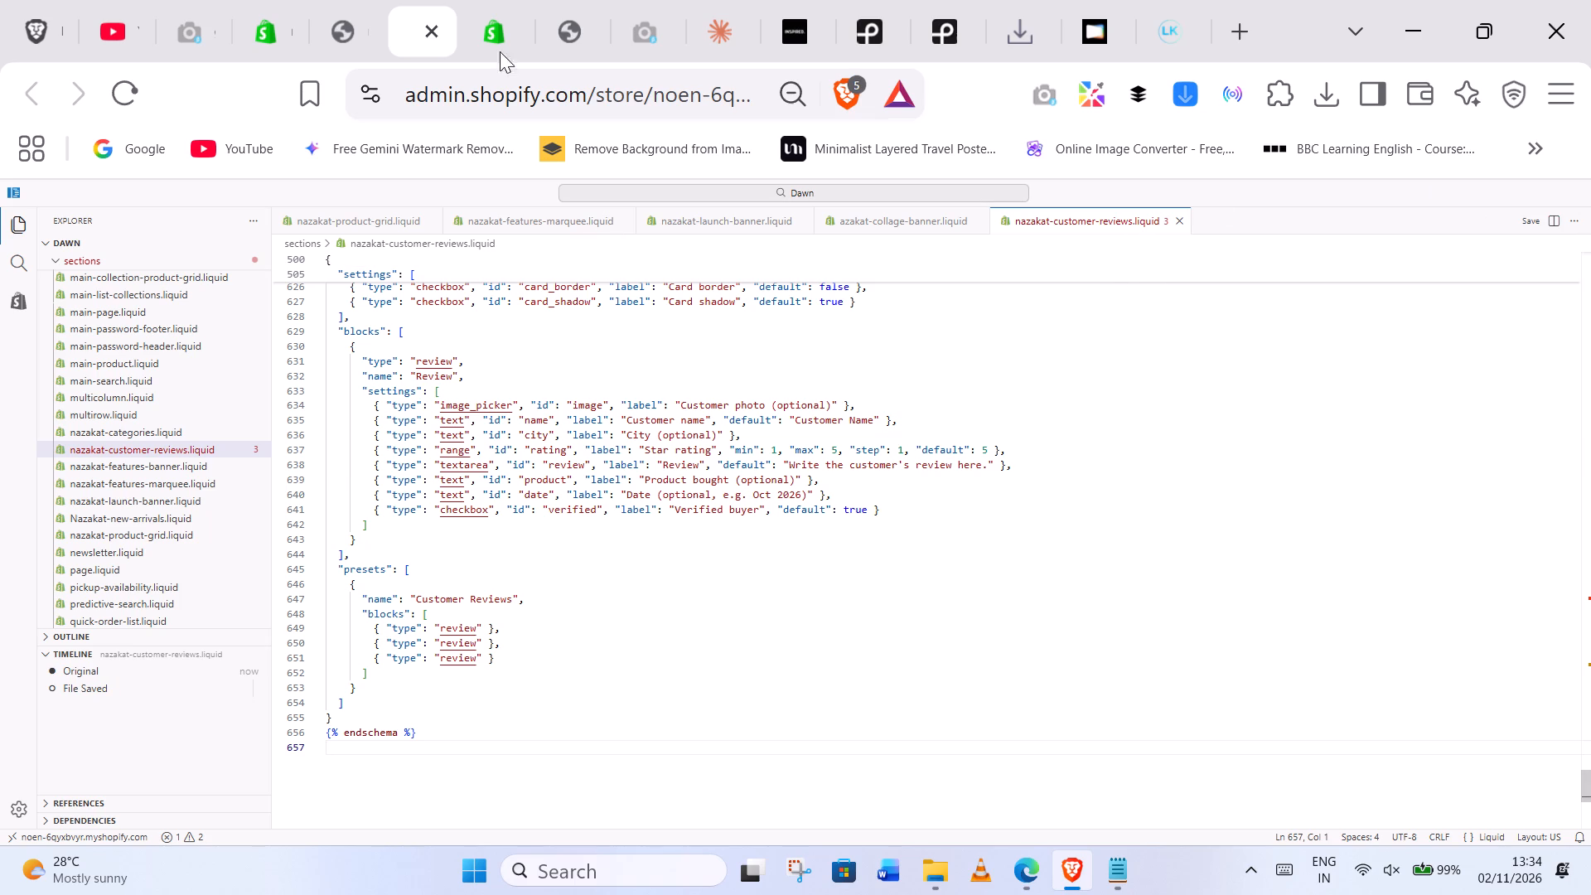
Add the Customer Reviews section below the Collage Banner on the home page, try its review slider, and save.
{"action": "left_click", "coordinate": [336, 0]}
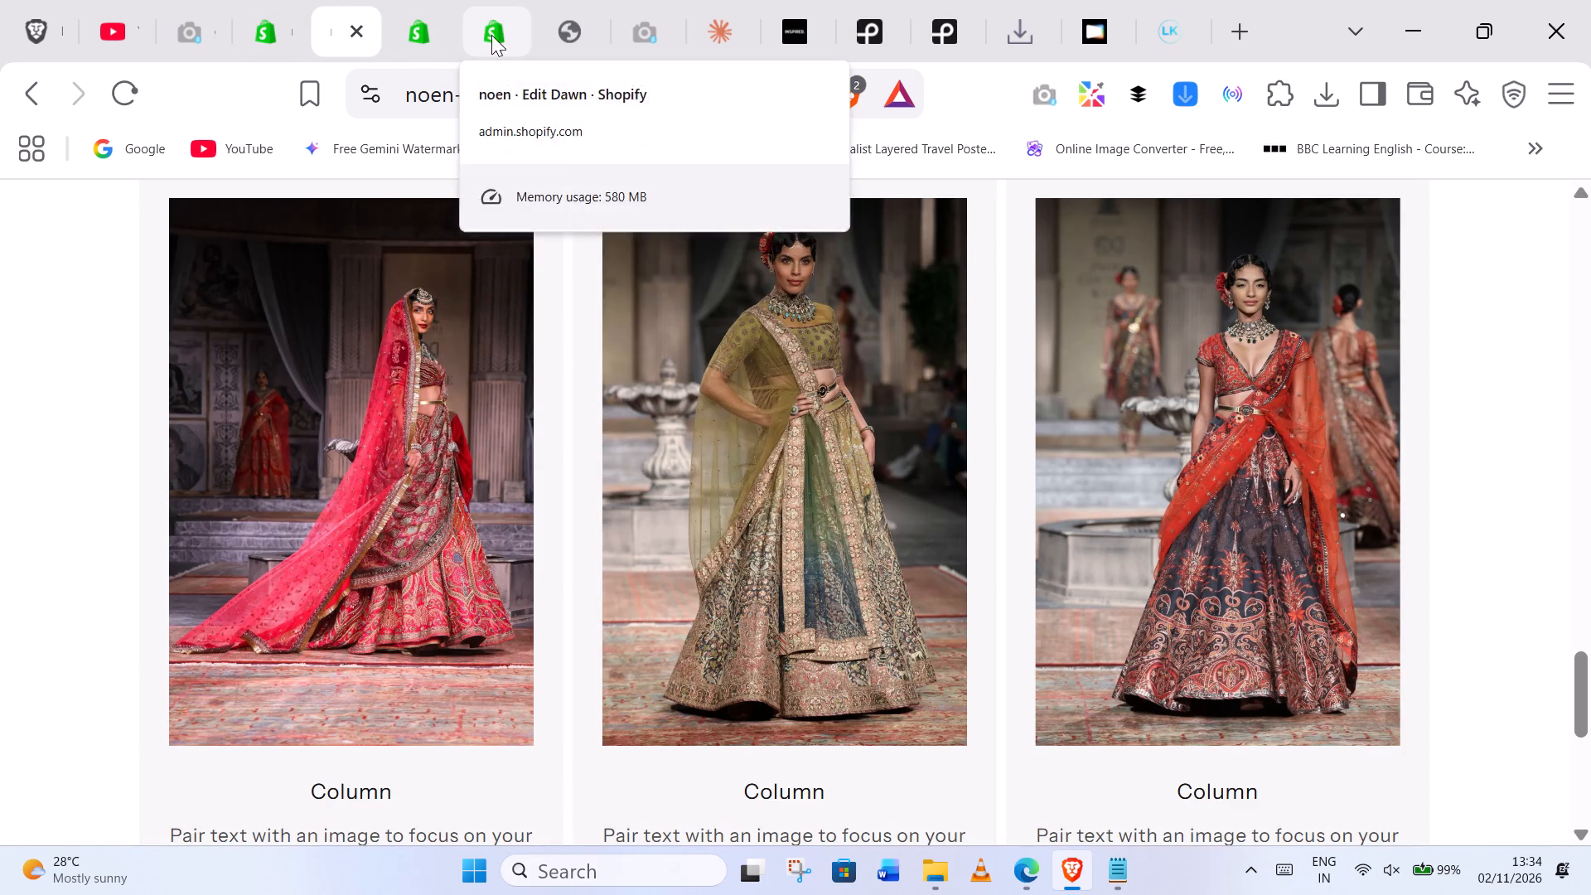
{"action": "left_click", "coordinate": [515, 0]}
{"action": "left_click", "coordinate": [90, 722]}
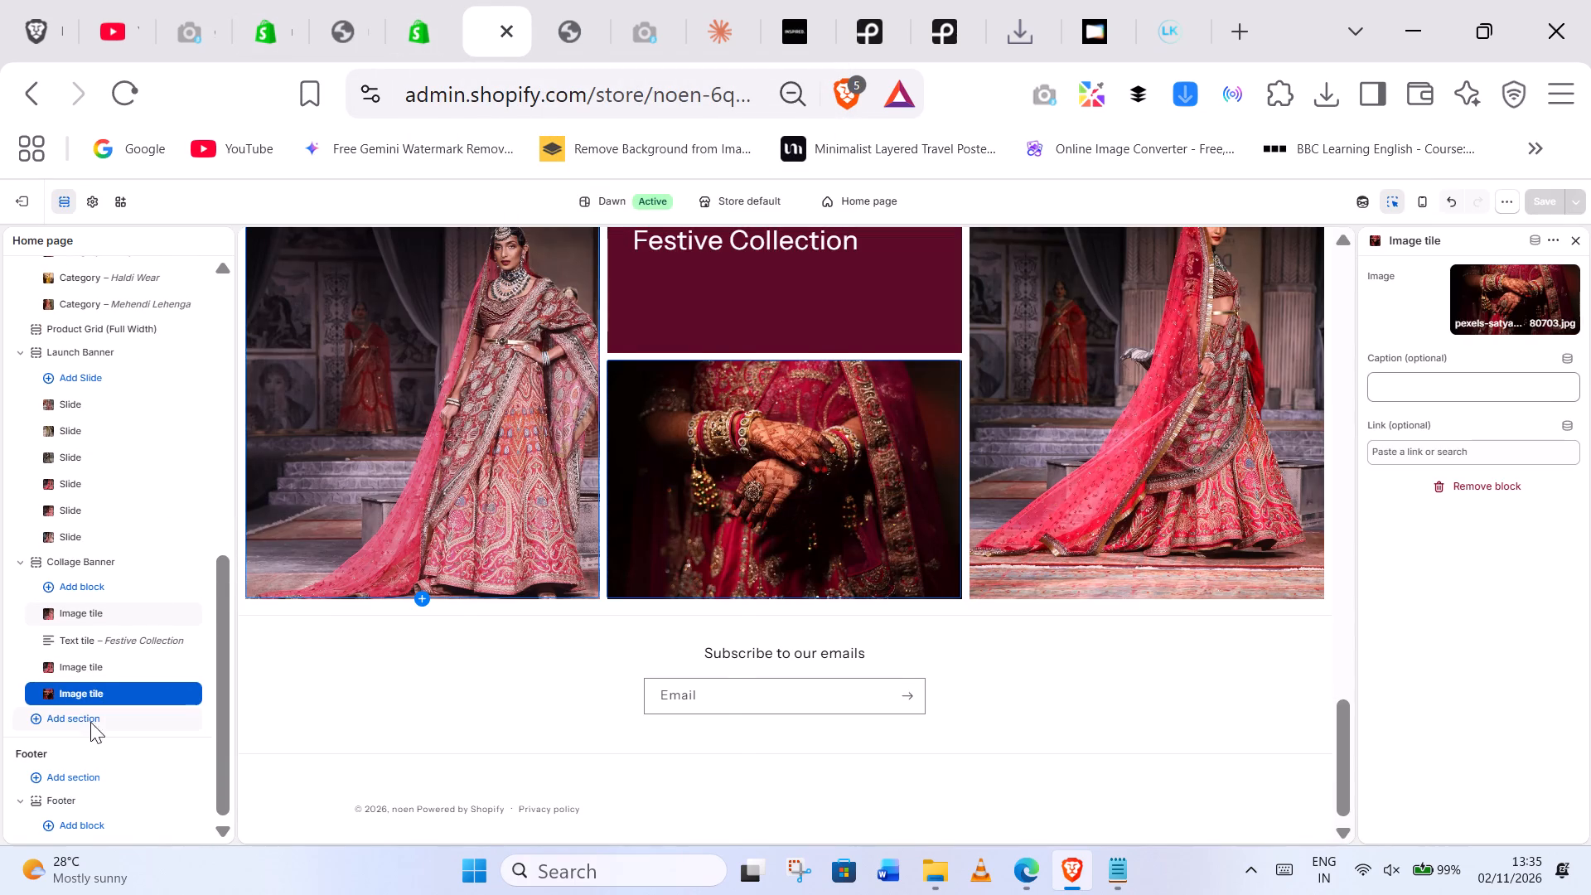
{"action": "scroll", "coordinate": [245, 689], "scroll_direction": "down", "scroll_amount": 11}
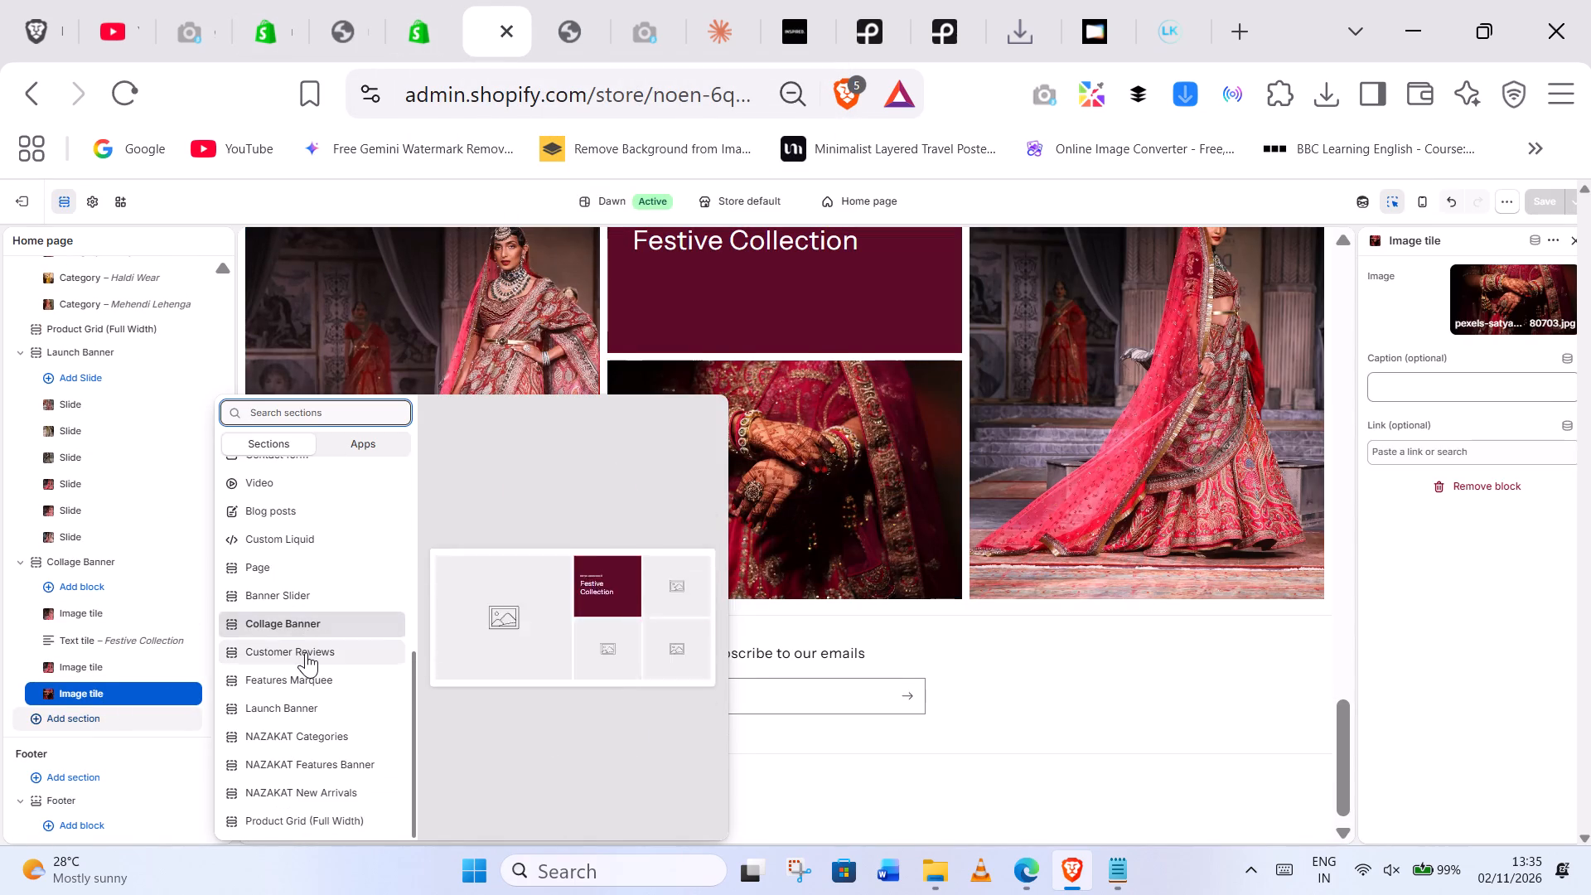
{"action": "left_click", "coordinate": [306, 652]}
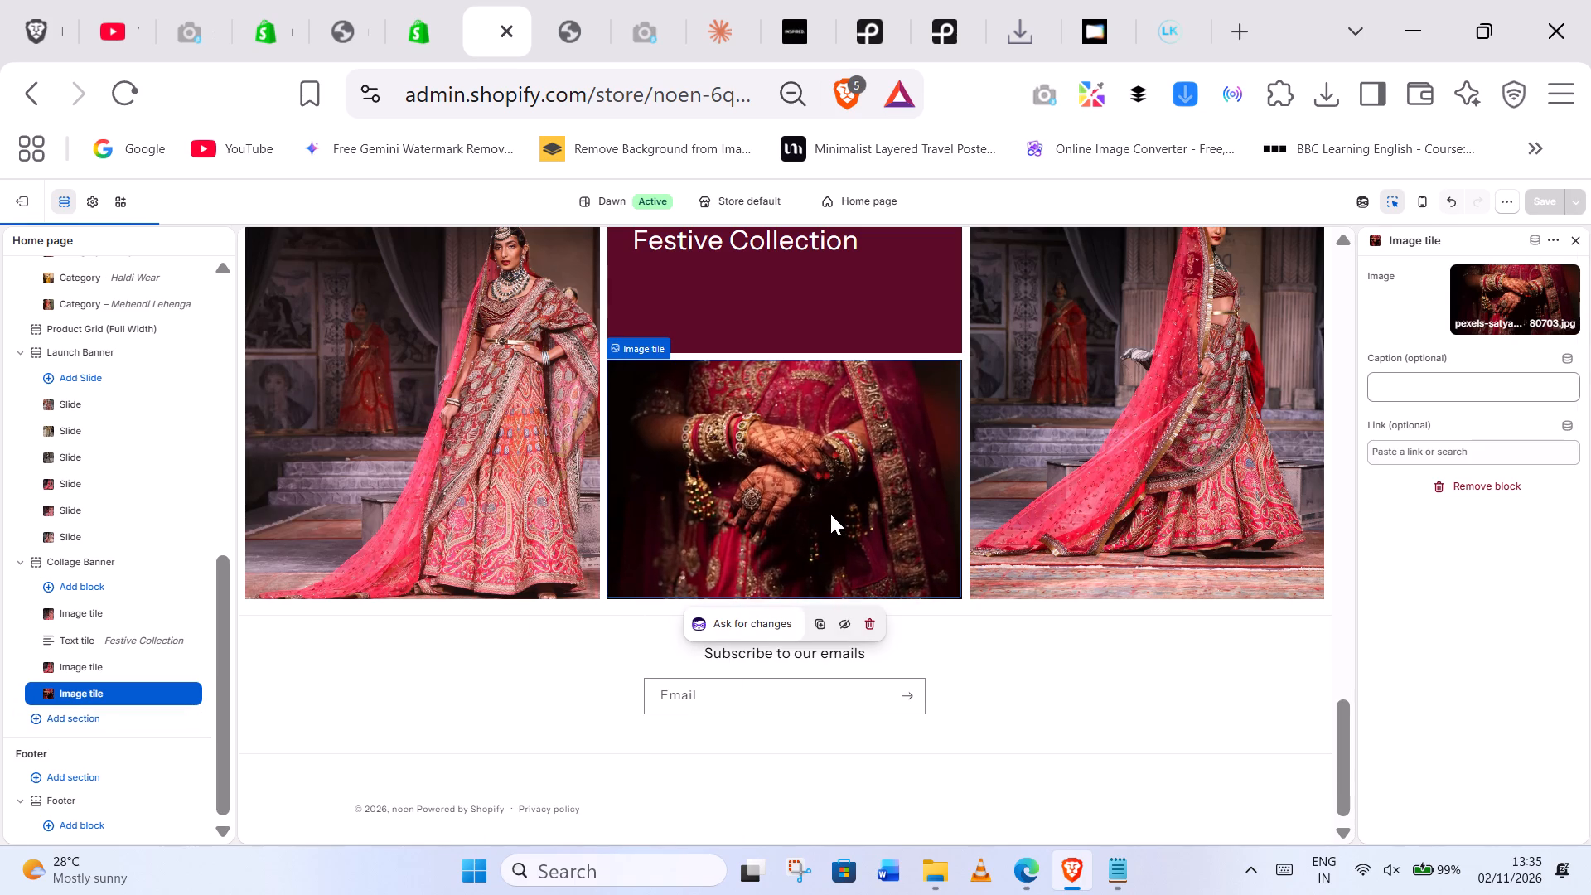
{"action": "scroll", "coordinate": [789, 413], "scroll_direction": "down", "scroll_amount": 5}
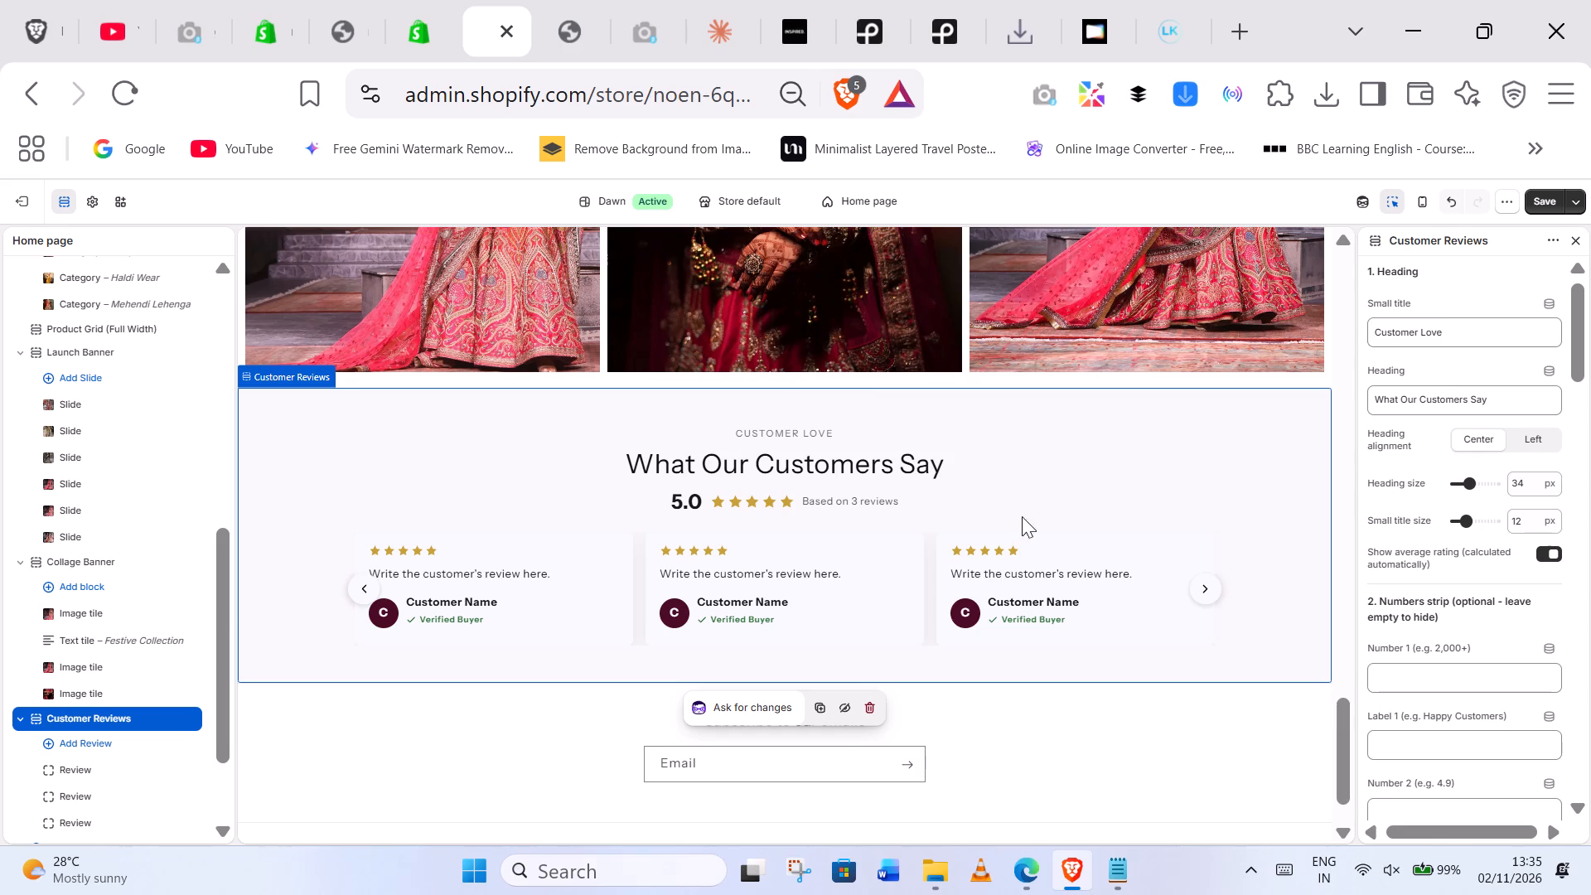
{"action": "left_click", "coordinate": [1207, 589]}
{"action": "left_click", "coordinate": [1546, 203]}
Switch the theme editor to mobile preview and examine the home page sections, including Customer Reviews.
{"action": "left_click", "coordinate": [1424, 198]}
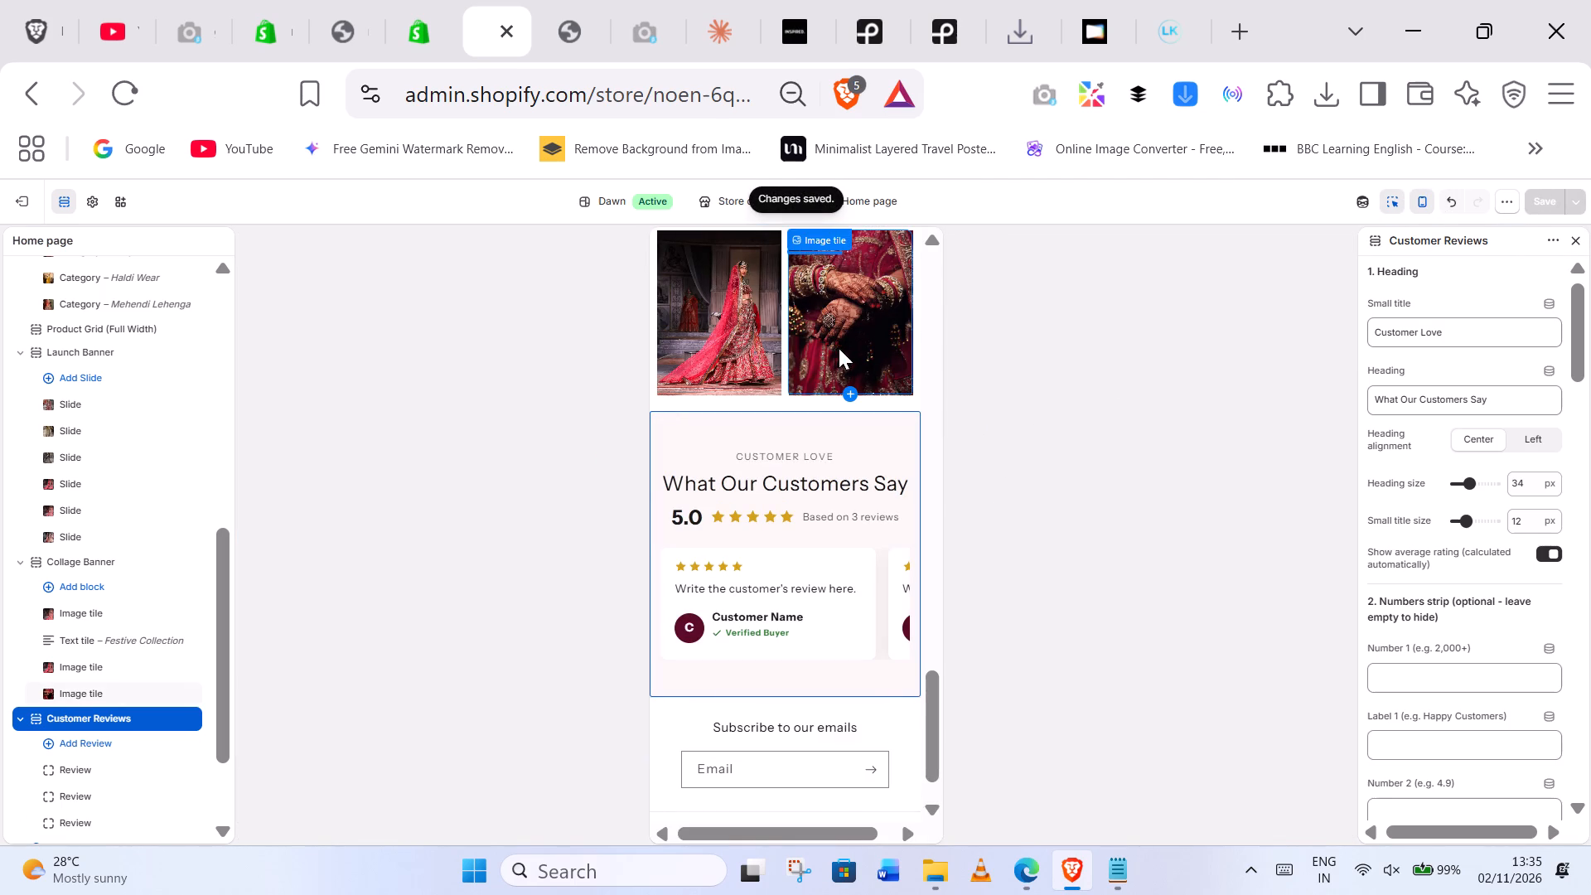
{"action": "scroll", "coordinate": [706, 334], "scroll_direction": "down", "scroll_amount": 5}
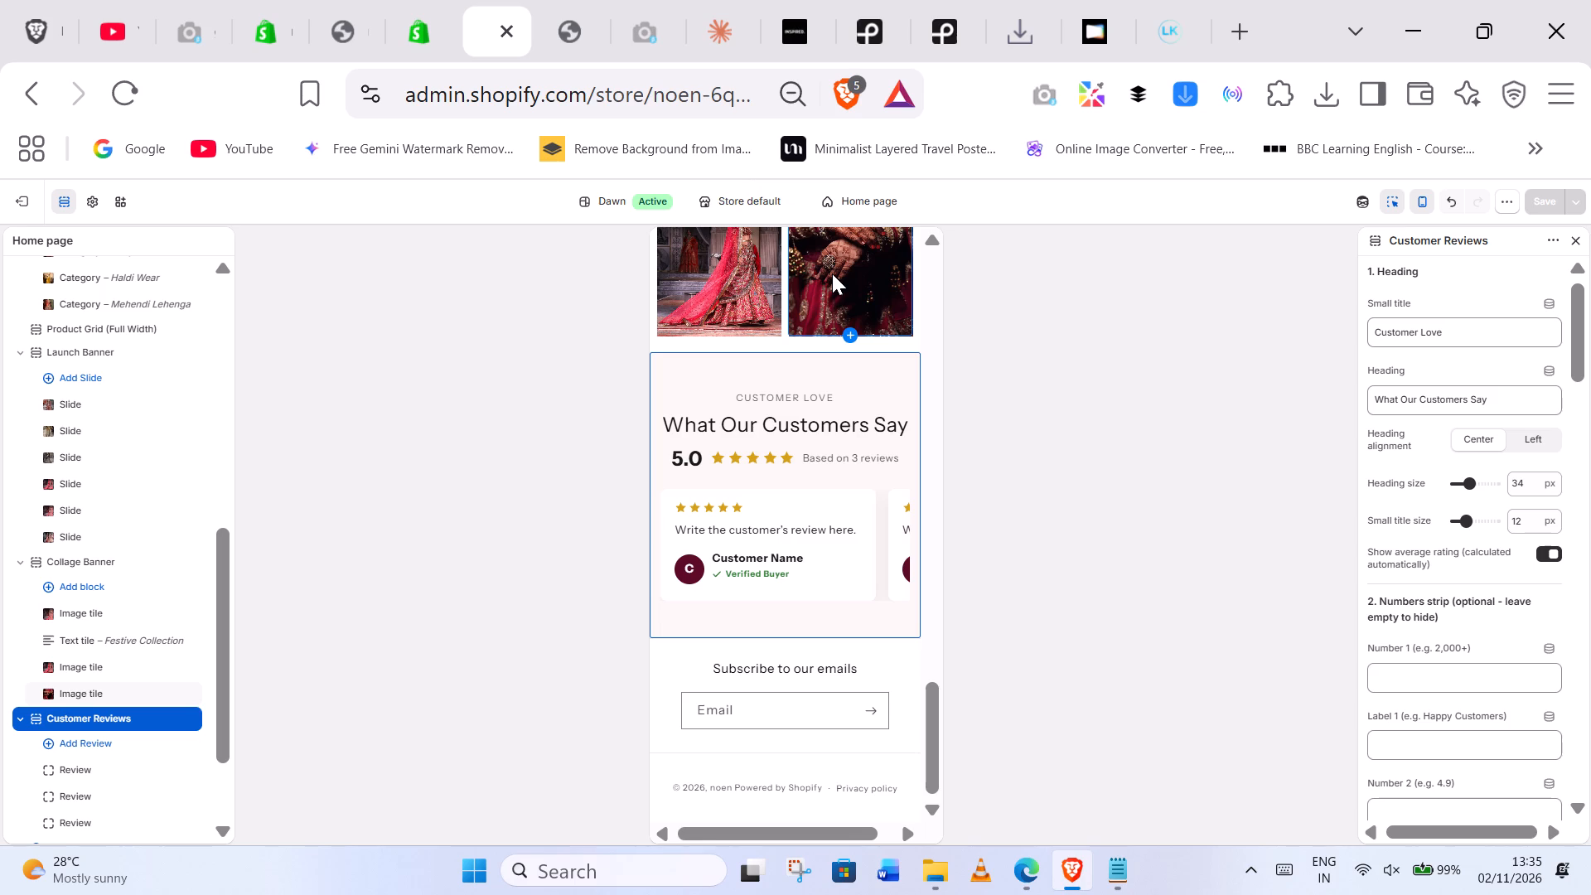
{"action": "left_click", "coordinate": [566, 0]}
{"action": "left_click", "coordinate": [504, 0]}
{"action": "scroll", "coordinate": [691, 350], "scroll_direction": "up", "scroll_amount": 10}
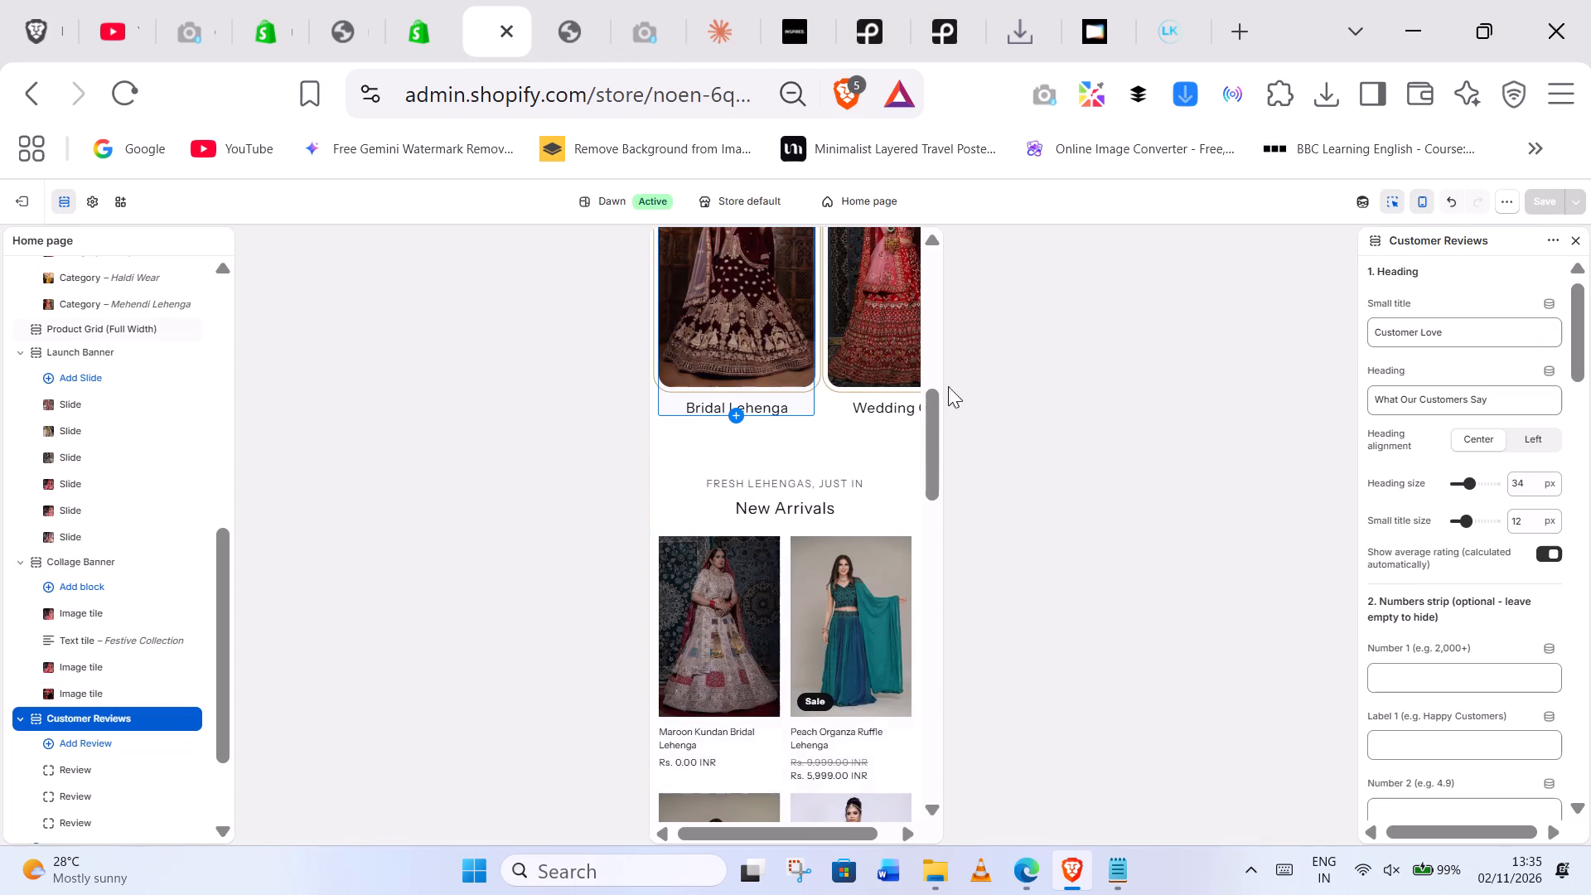
{"action": "scroll", "coordinate": [501, 382], "scroll_direction": "down", "scroll_amount": 8}
{"action": "scroll", "coordinate": [751, 439], "scroll_direction": "down", "scroll_amount": 3}
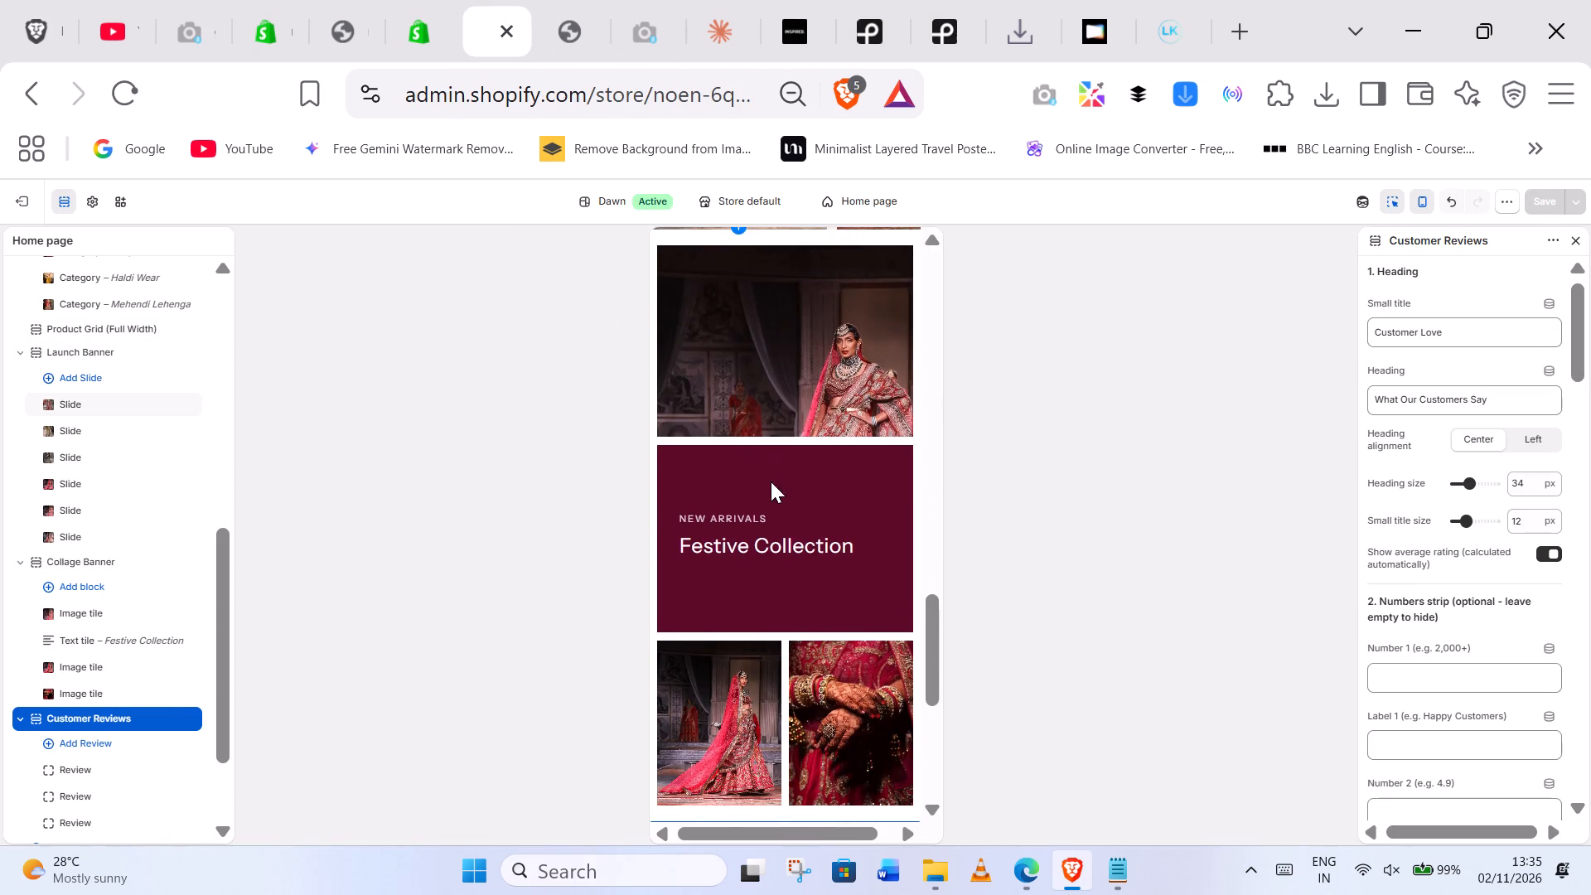
Change the Festive Collection text tile's background colour in the Collage Banner to #161515 and save.
{"action": "left_click", "coordinate": [832, 502]}
{"action": "scroll", "coordinate": [1442, 520], "scroll_direction": "down", "scroll_amount": 1}
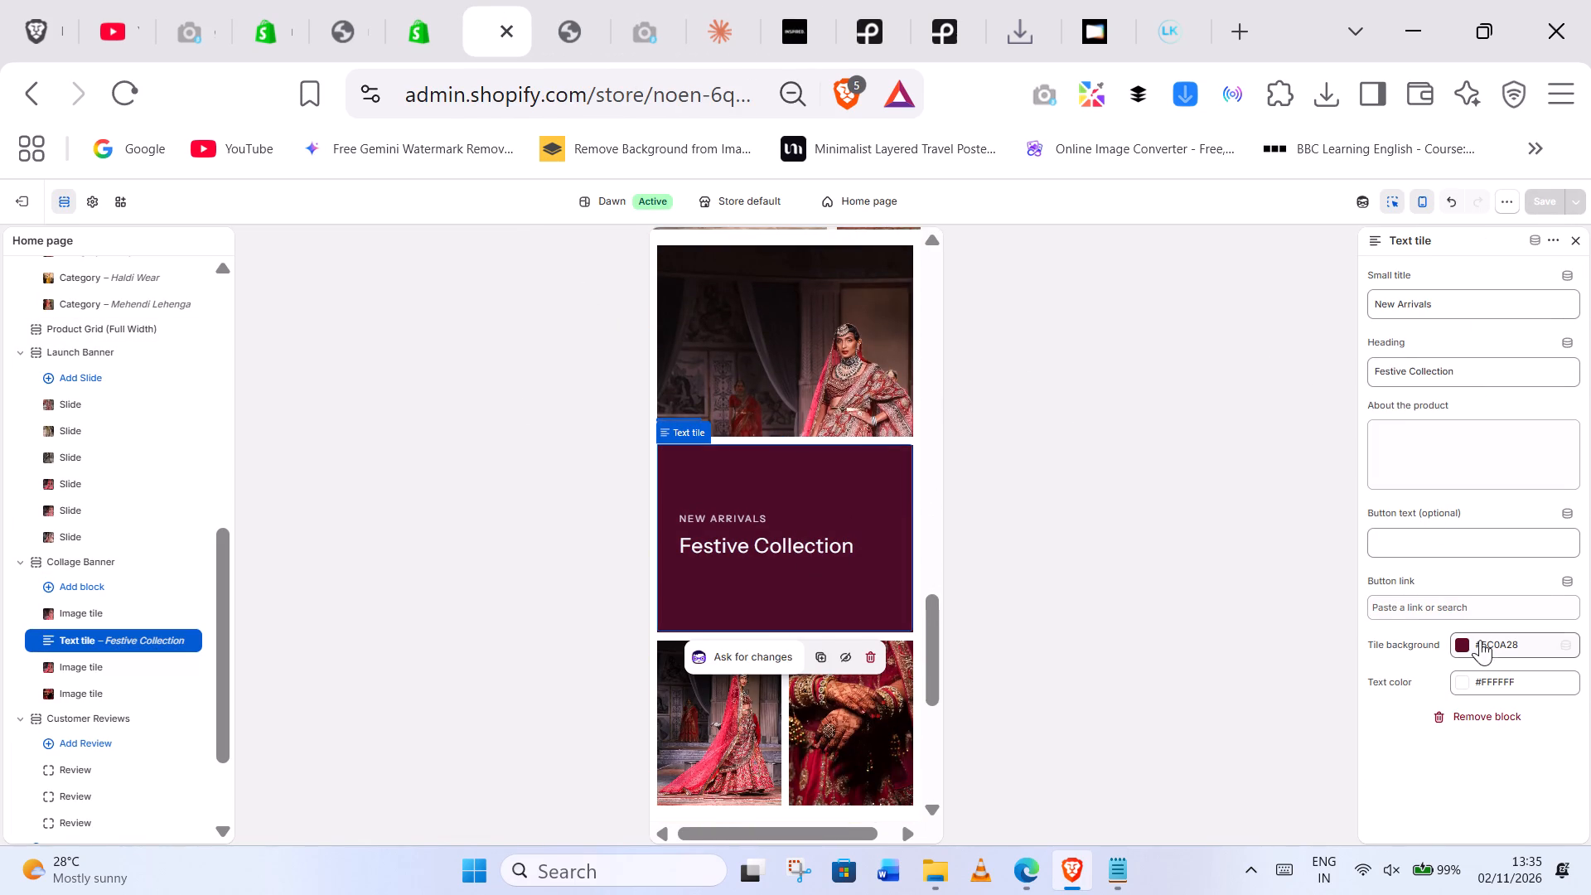
{"action": "left_click", "coordinate": [1449, 637]}
{"action": "left_click", "coordinate": [1458, 637]}
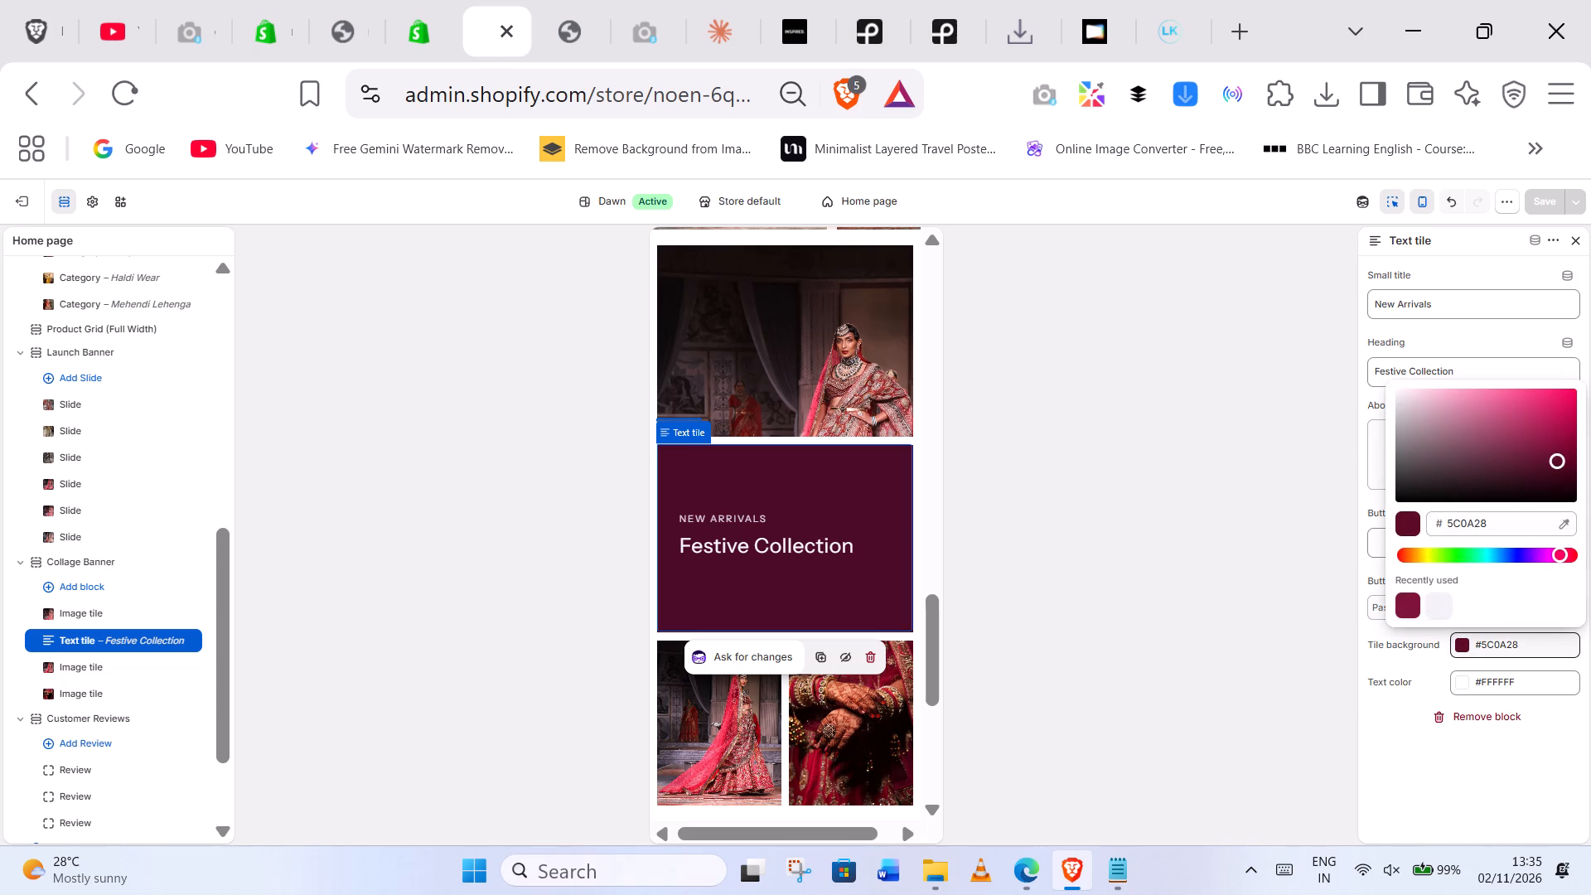
{"action": "left_click_drag", "start_coordinate": [1566, 459], "coordinate": [1406, 492]}
{"action": "left_click", "coordinate": [1539, 193]}
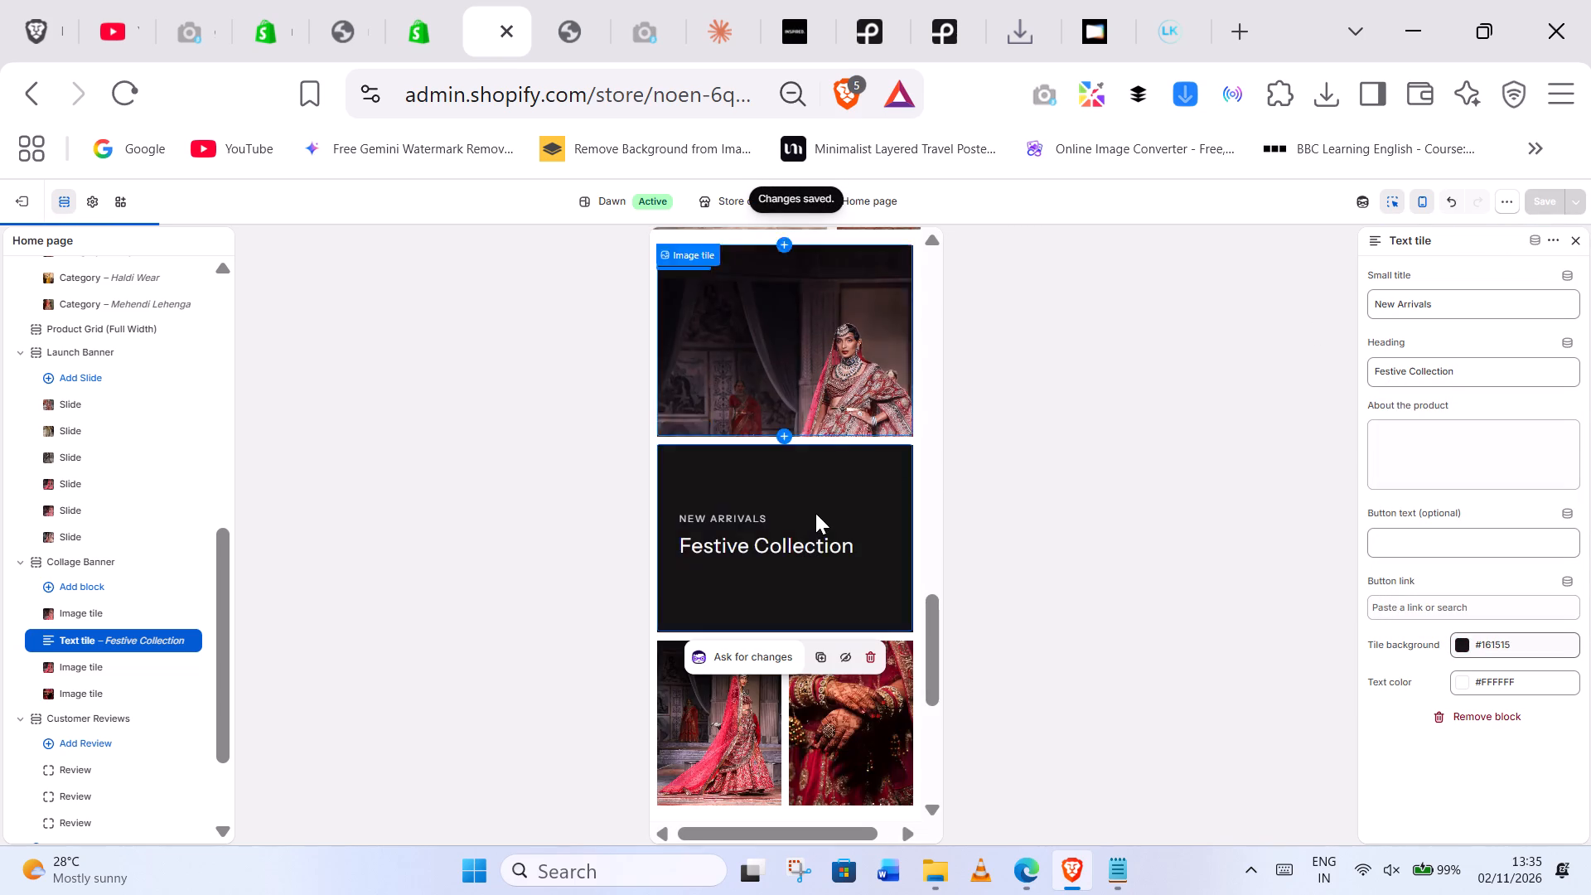
Examine the mobile preview from the product grid down to the Customer Reviews section and footer.
{"action": "scroll", "coordinate": [815, 517], "scroll_direction": "up", "scroll_amount": 3}
{"action": "scroll", "coordinate": [834, 428], "scroll_direction": "up", "scroll_amount": 19}
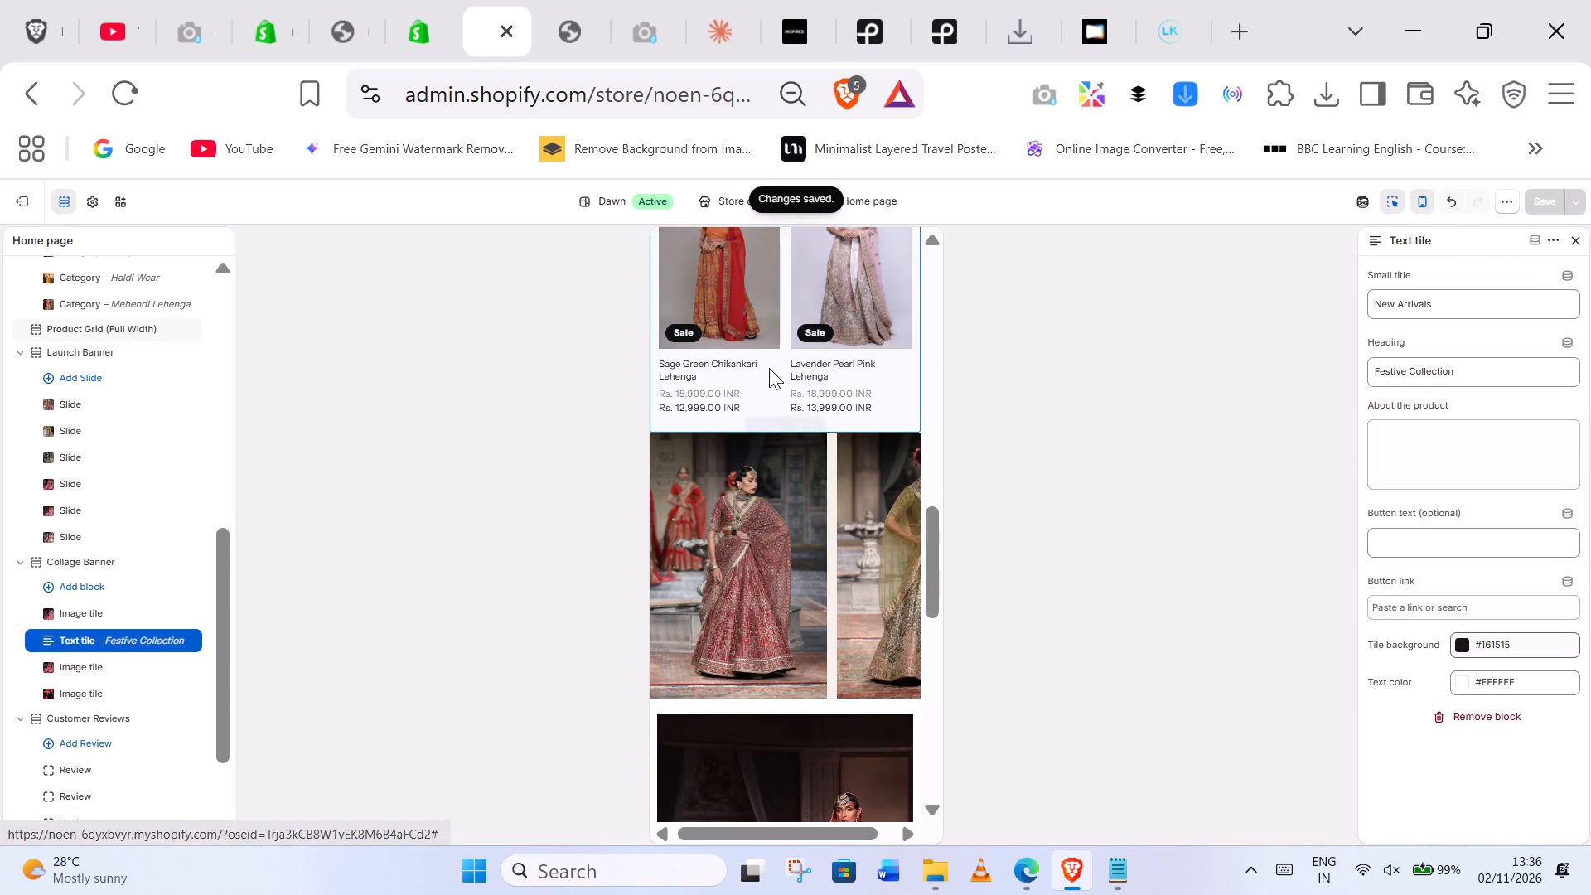
{"action": "scroll", "coordinate": [772, 342], "scroll_direction": "up", "scroll_amount": 13}
{"action": "scroll", "coordinate": [782, 353], "scroll_direction": "down", "scroll_amount": 17}
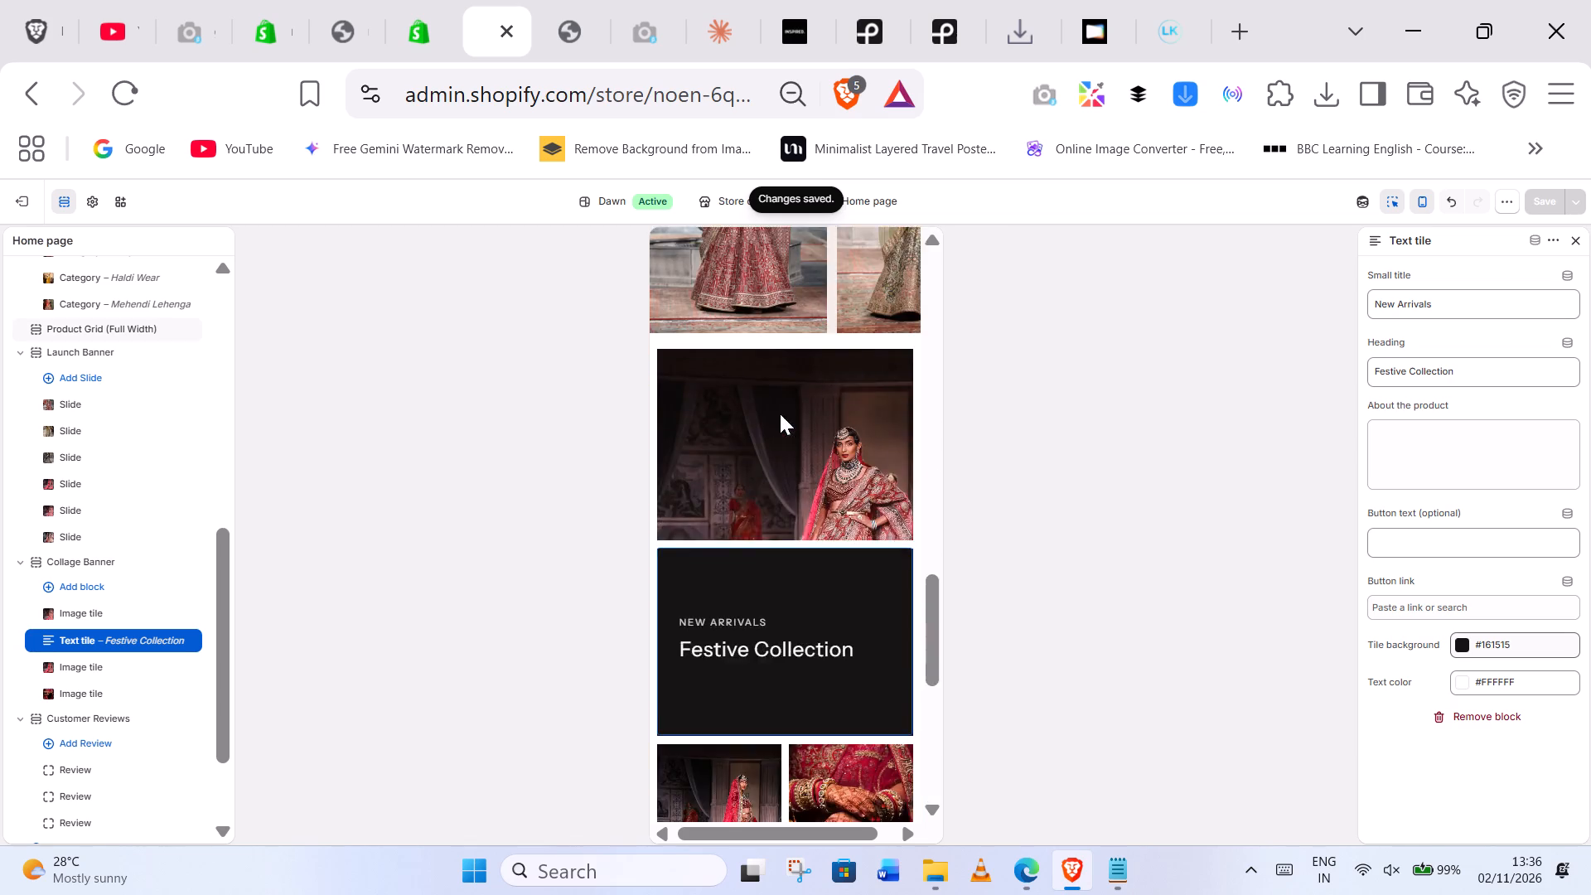
{"action": "scroll", "coordinate": [780, 414], "scroll_direction": "down", "scroll_amount": 9}
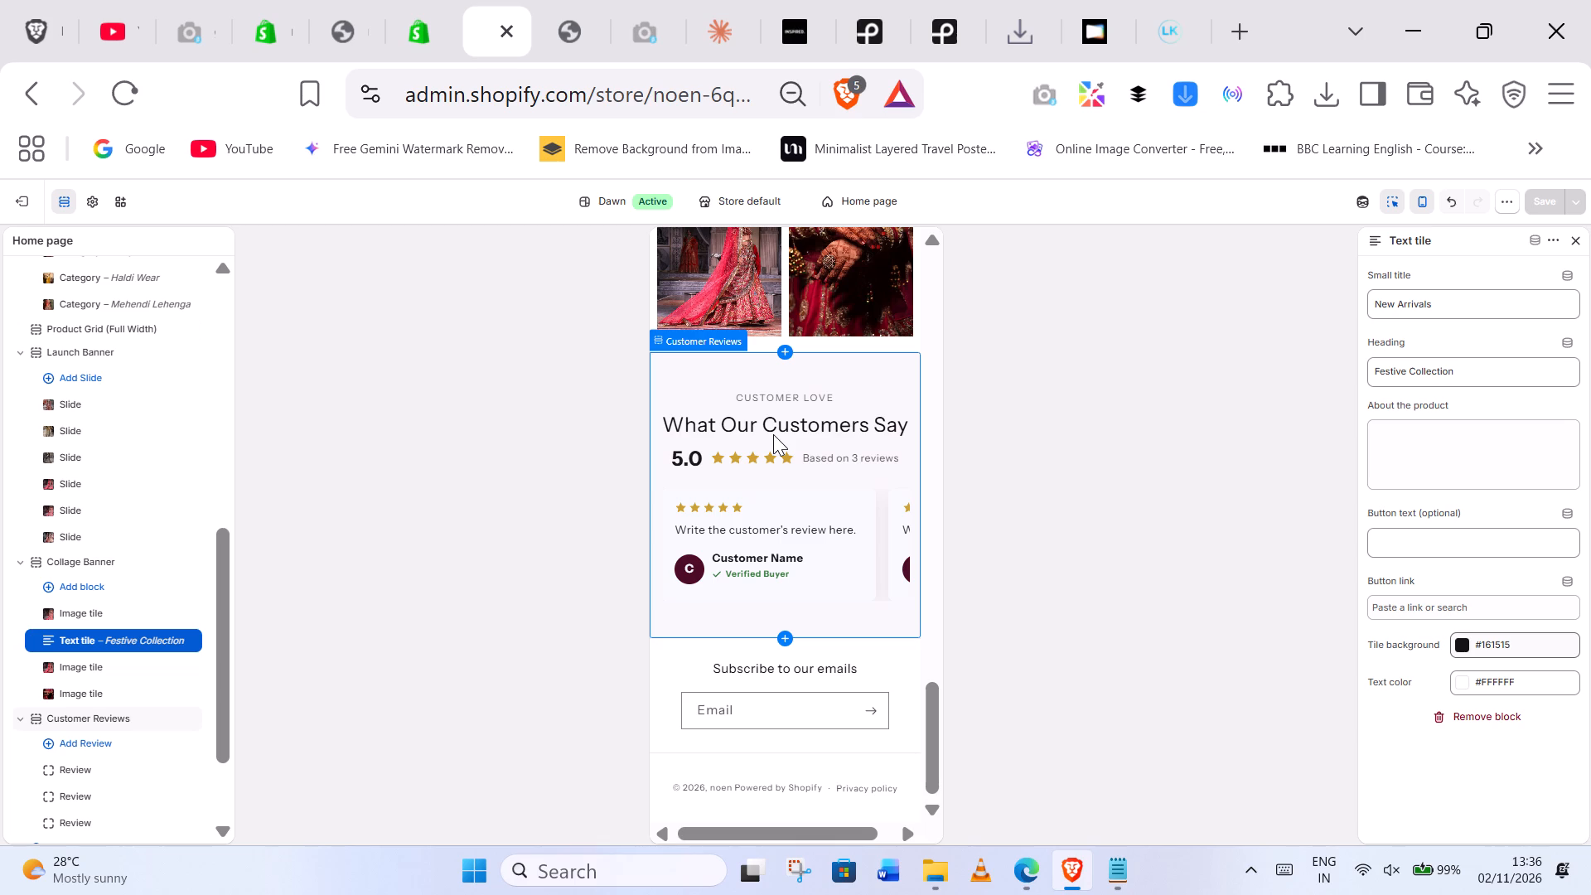
{"action": "left_click", "coordinate": [844, 378]}
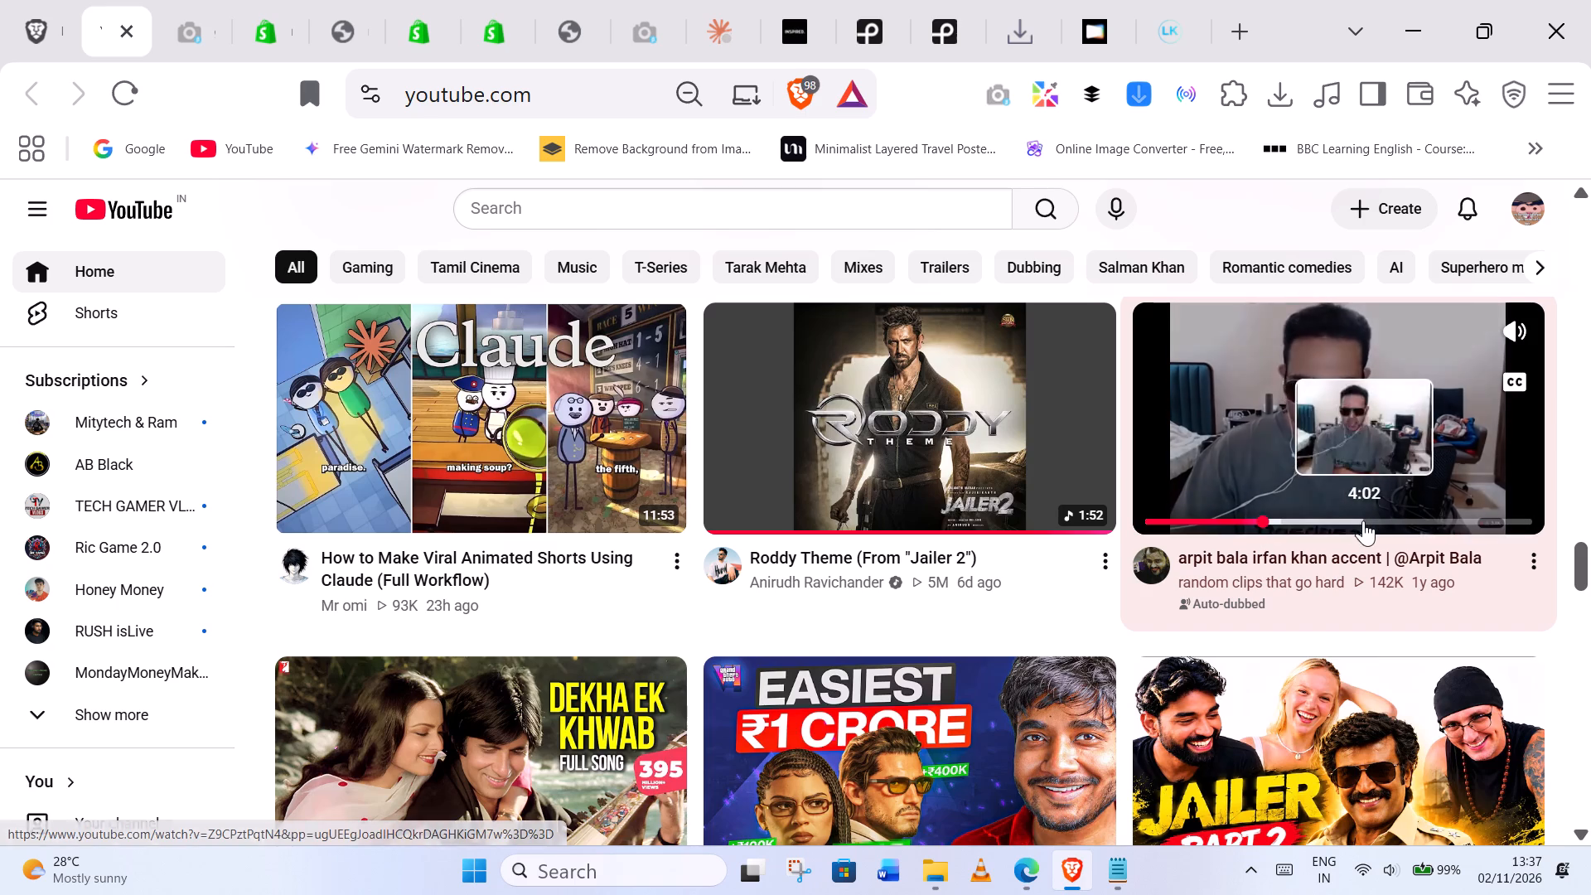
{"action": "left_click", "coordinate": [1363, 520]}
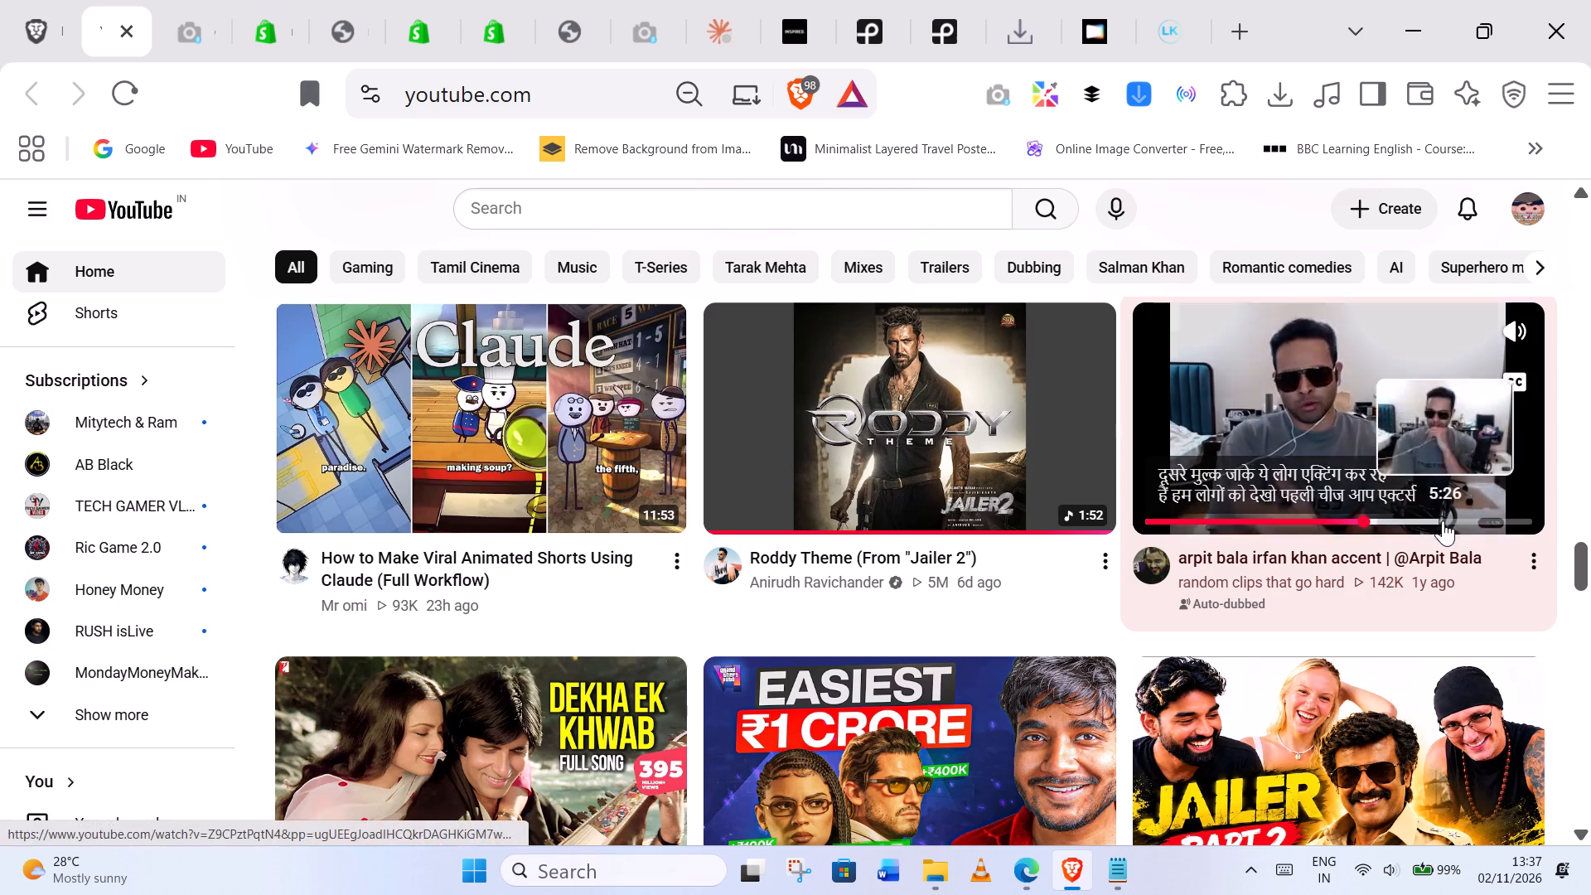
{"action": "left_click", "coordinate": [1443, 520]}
Switch to Pexels and examine the Indian bride video and the henna and bridal jewellery video that follows it.
{"action": "left_click", "coordinate": [881, 0]}
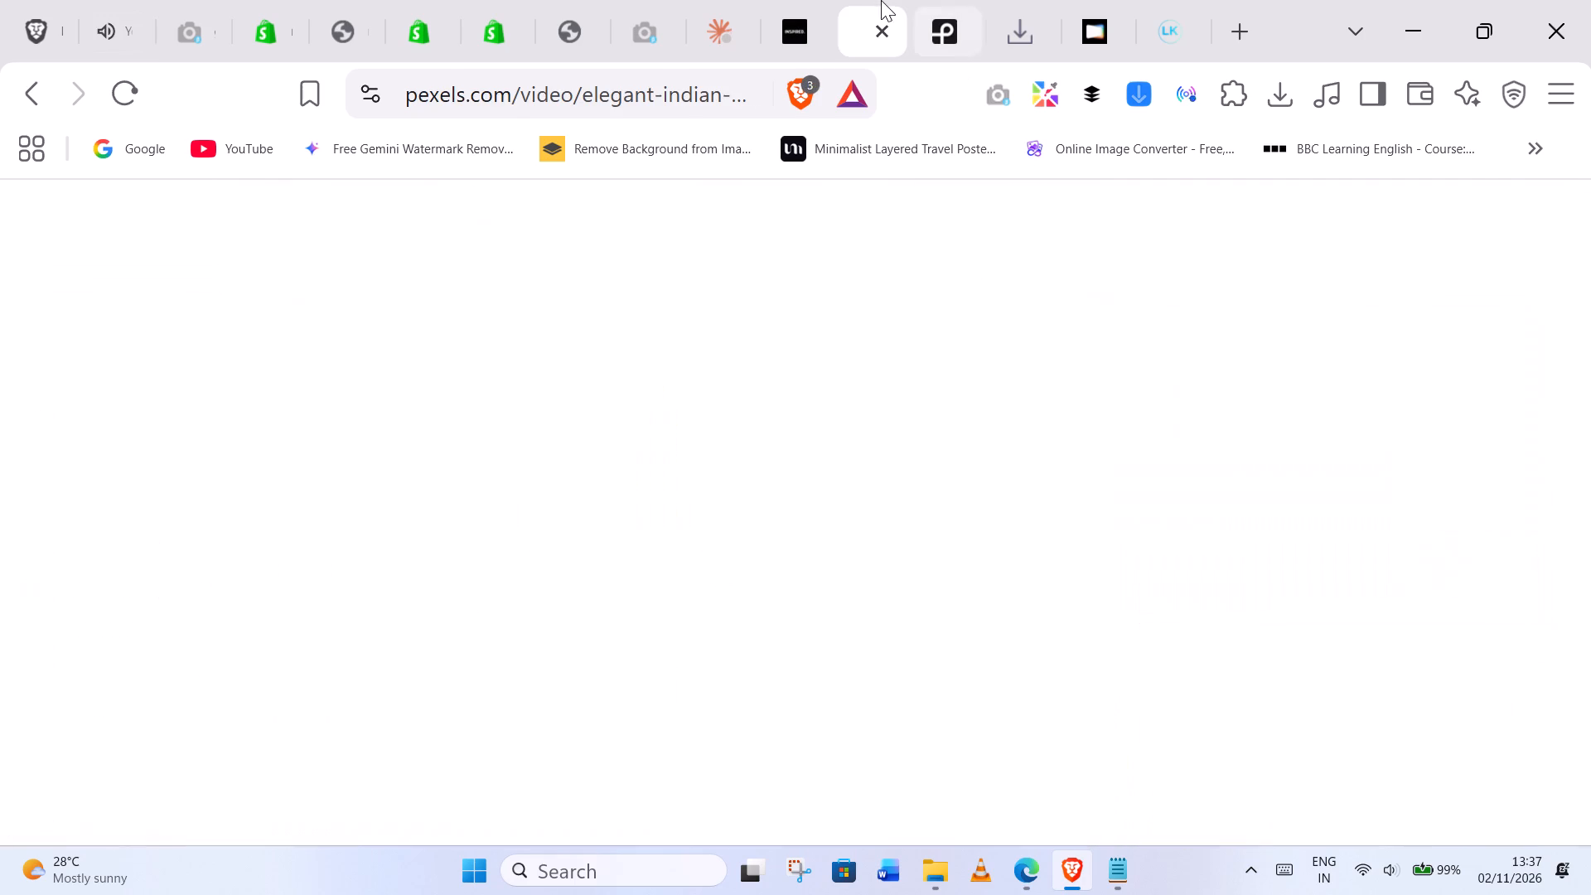
{"action": "scroll", "coordinate": [553, 565], "scroll_direction": "down", "scroll_amount": 2}
{"action": "scroll", "coordinate": [563, 552], "scroll_direction": "up", "scroll_amount": 1}
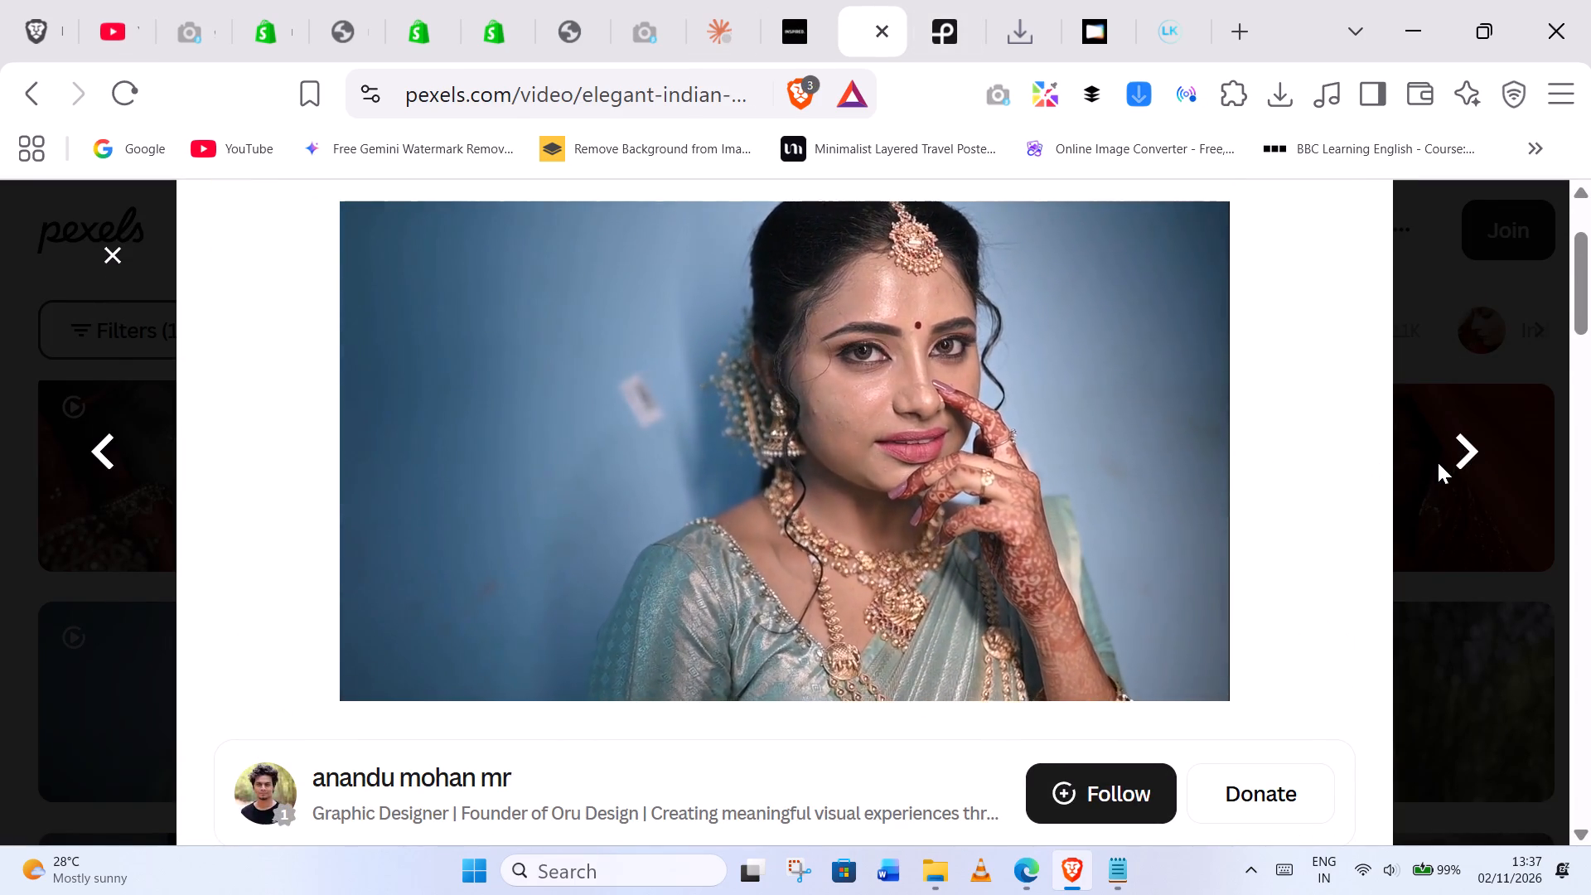
{"action": "scroll", "coordinate": [744, 352], "scroll_direction": "up", "scroll_amount": 5}
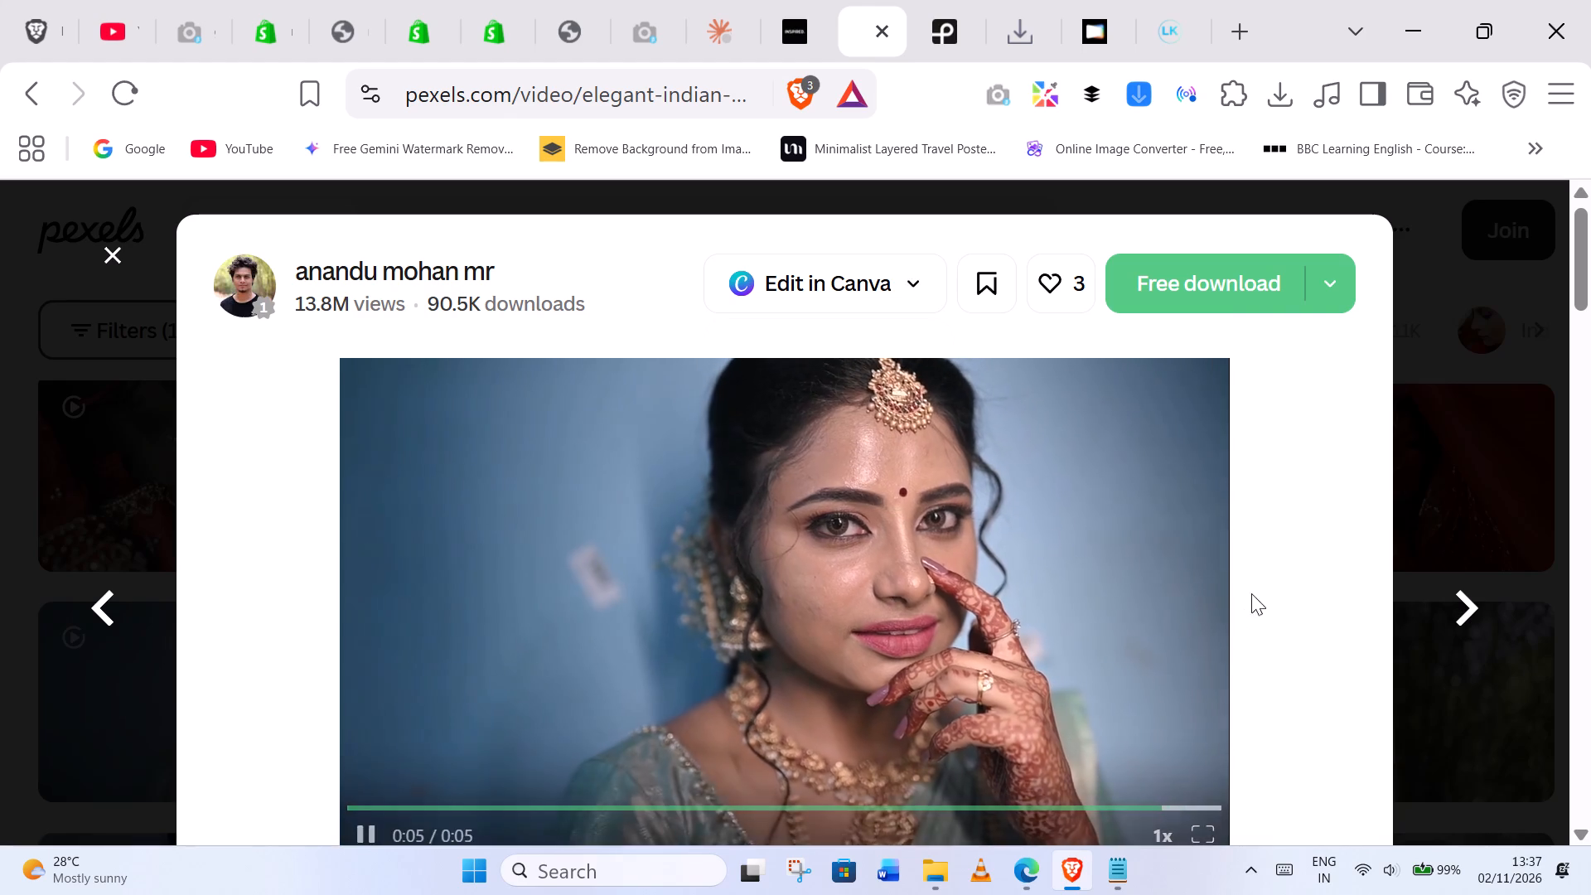
{"action": "left_click", "coordinate": [1475, 612]}
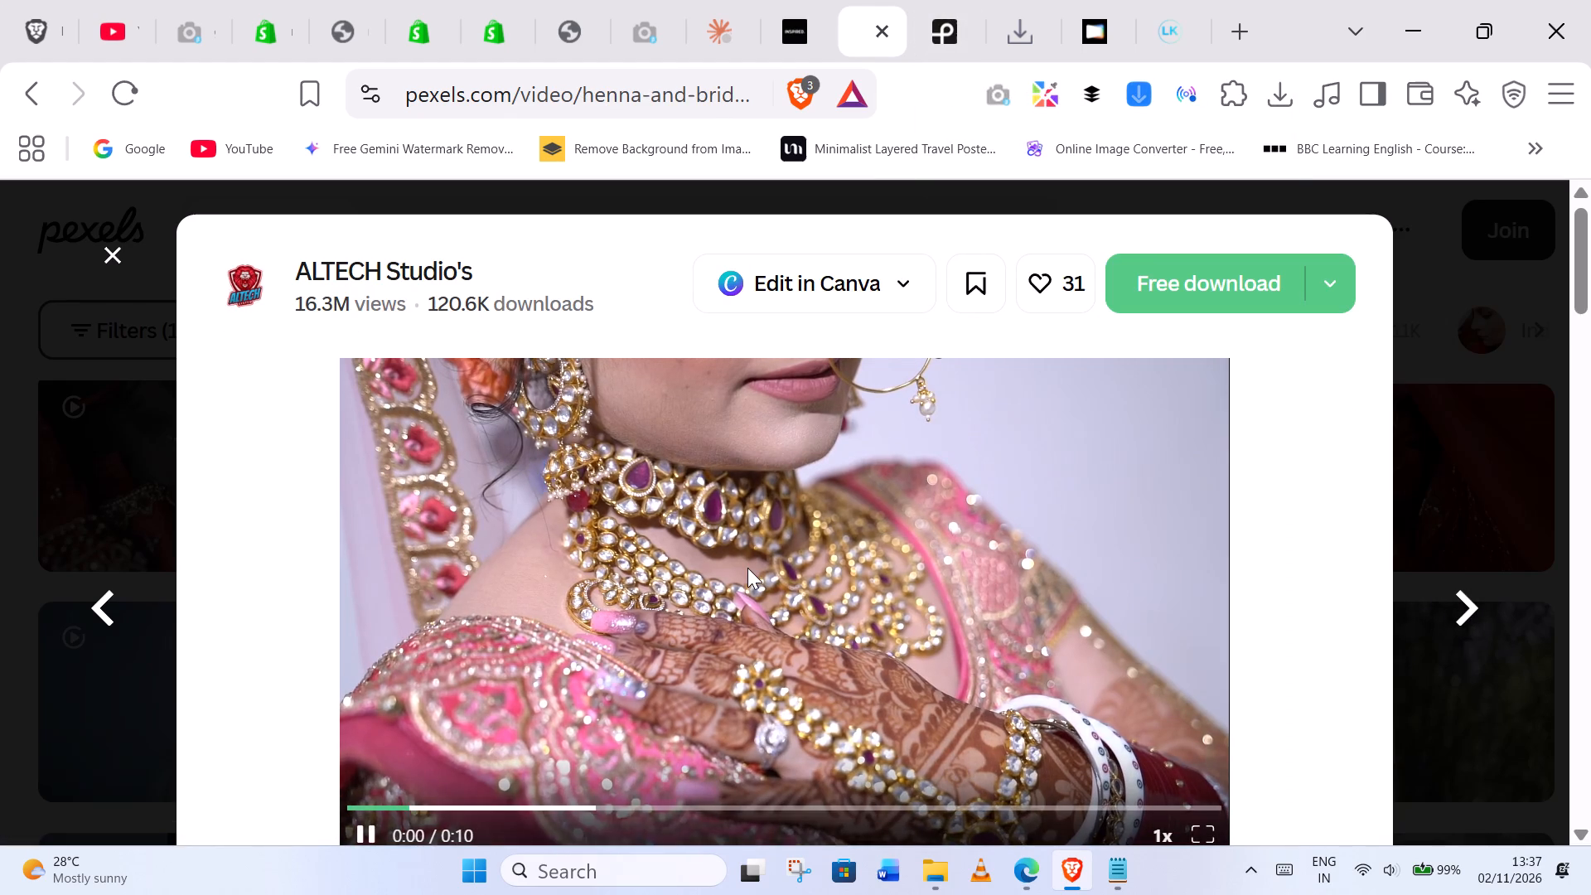
{"action": "left_click", "coordinate": [747, 568]}
Open YouTube in a new tab and search for "lehenga ad".
{"action": "left_click", "coordinate": [1261, 18]}
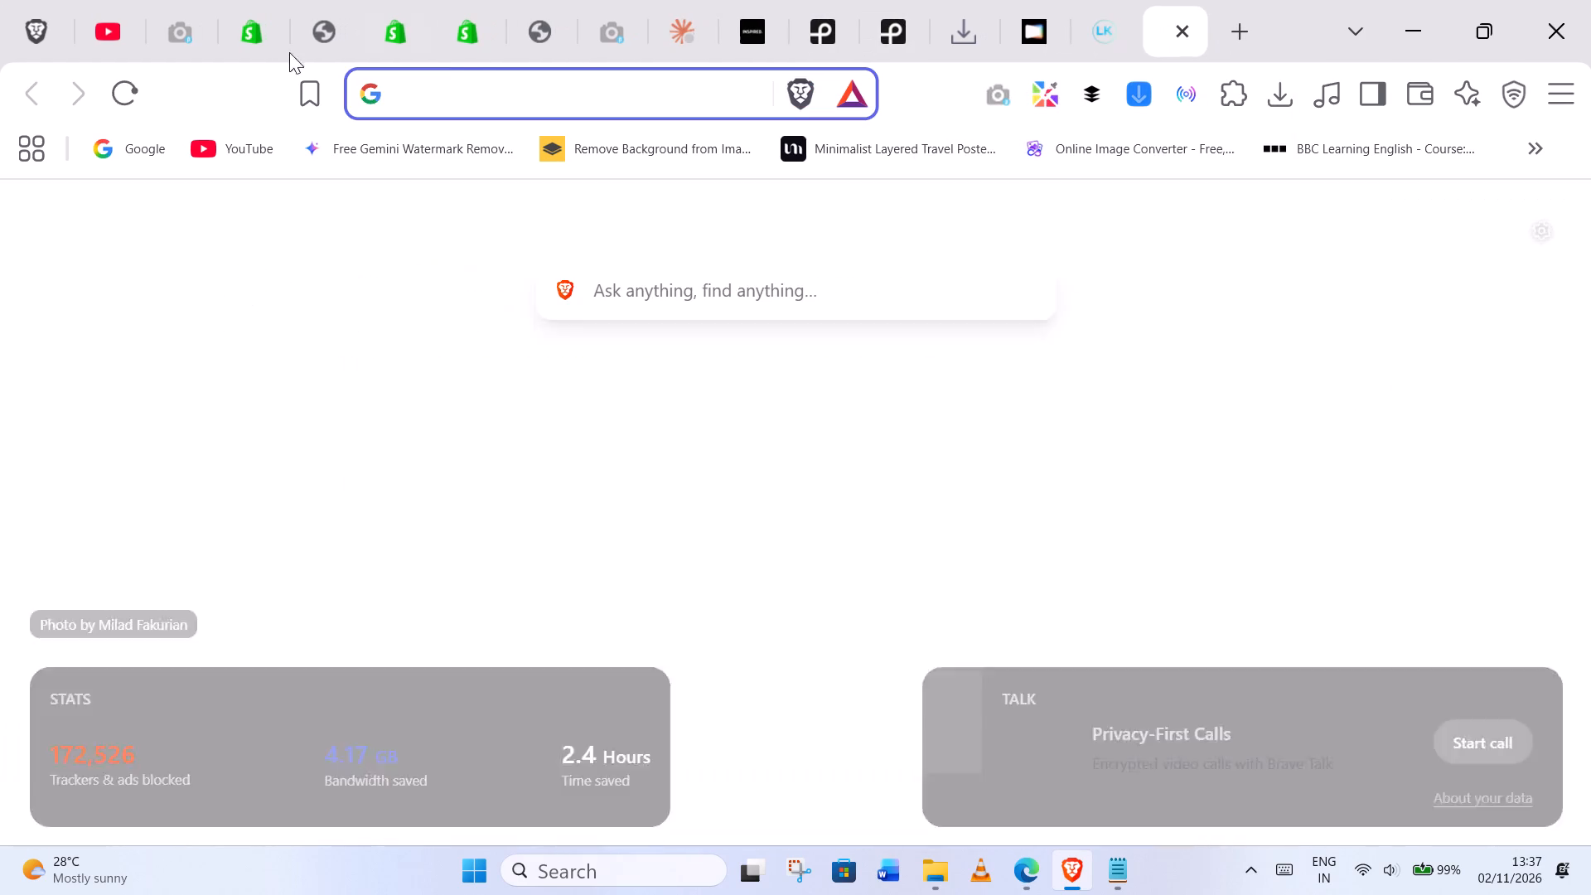
{"action": "left_click", "coordinate": [220, 137]}
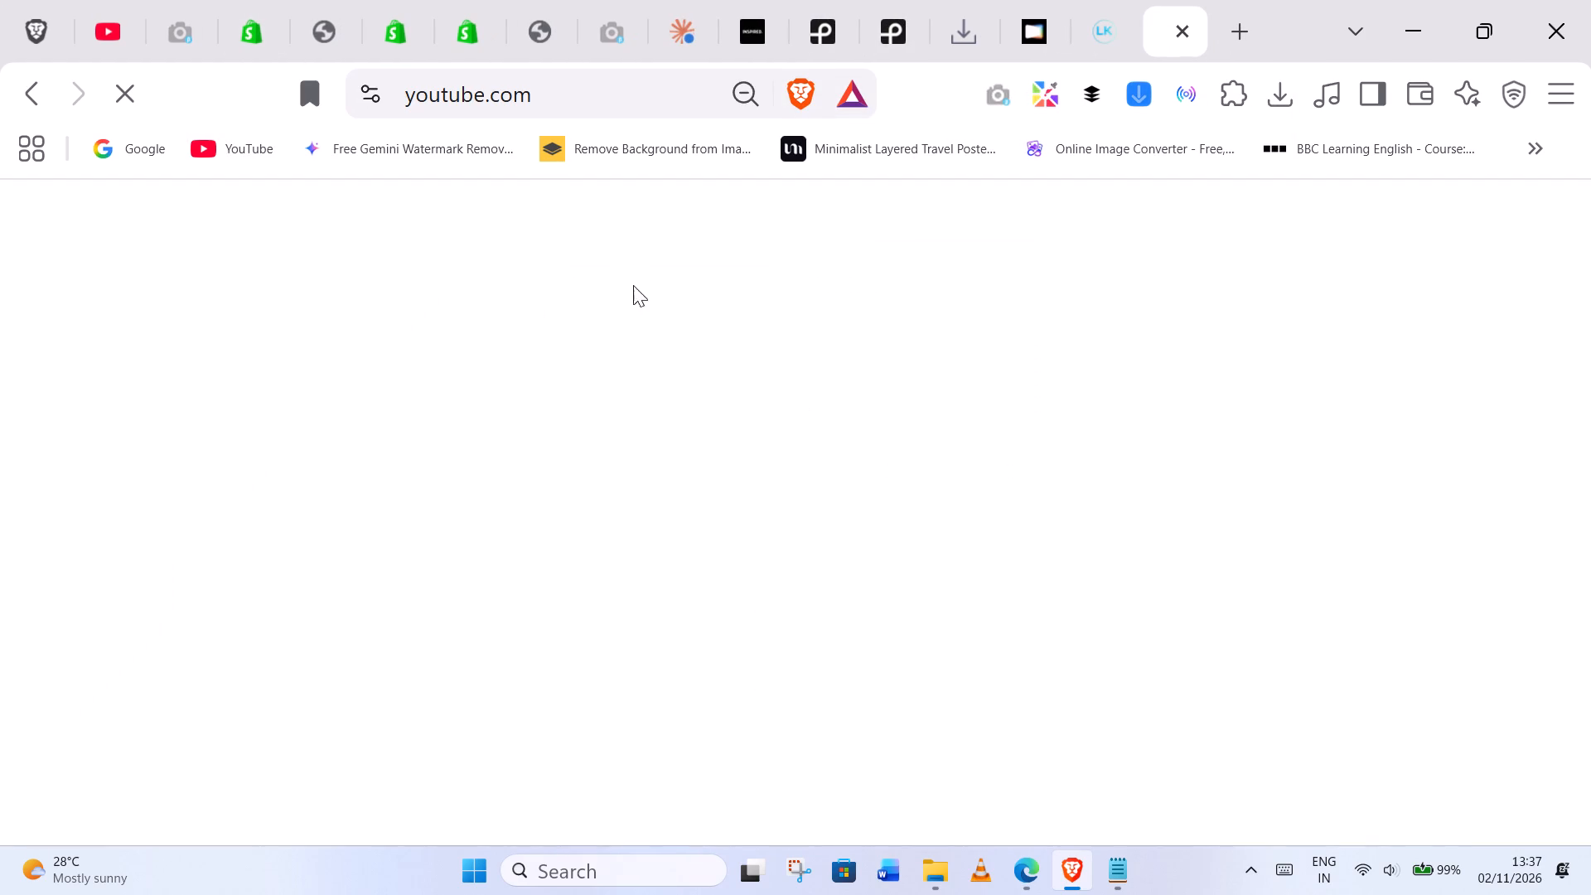
{"action": "triple_click", "coordinate": [617, 200]}
{"action": "type", "text": "lehenga ad"}
{"action": "key", "text": "space"}
{"action": "key", "text": "Return"}
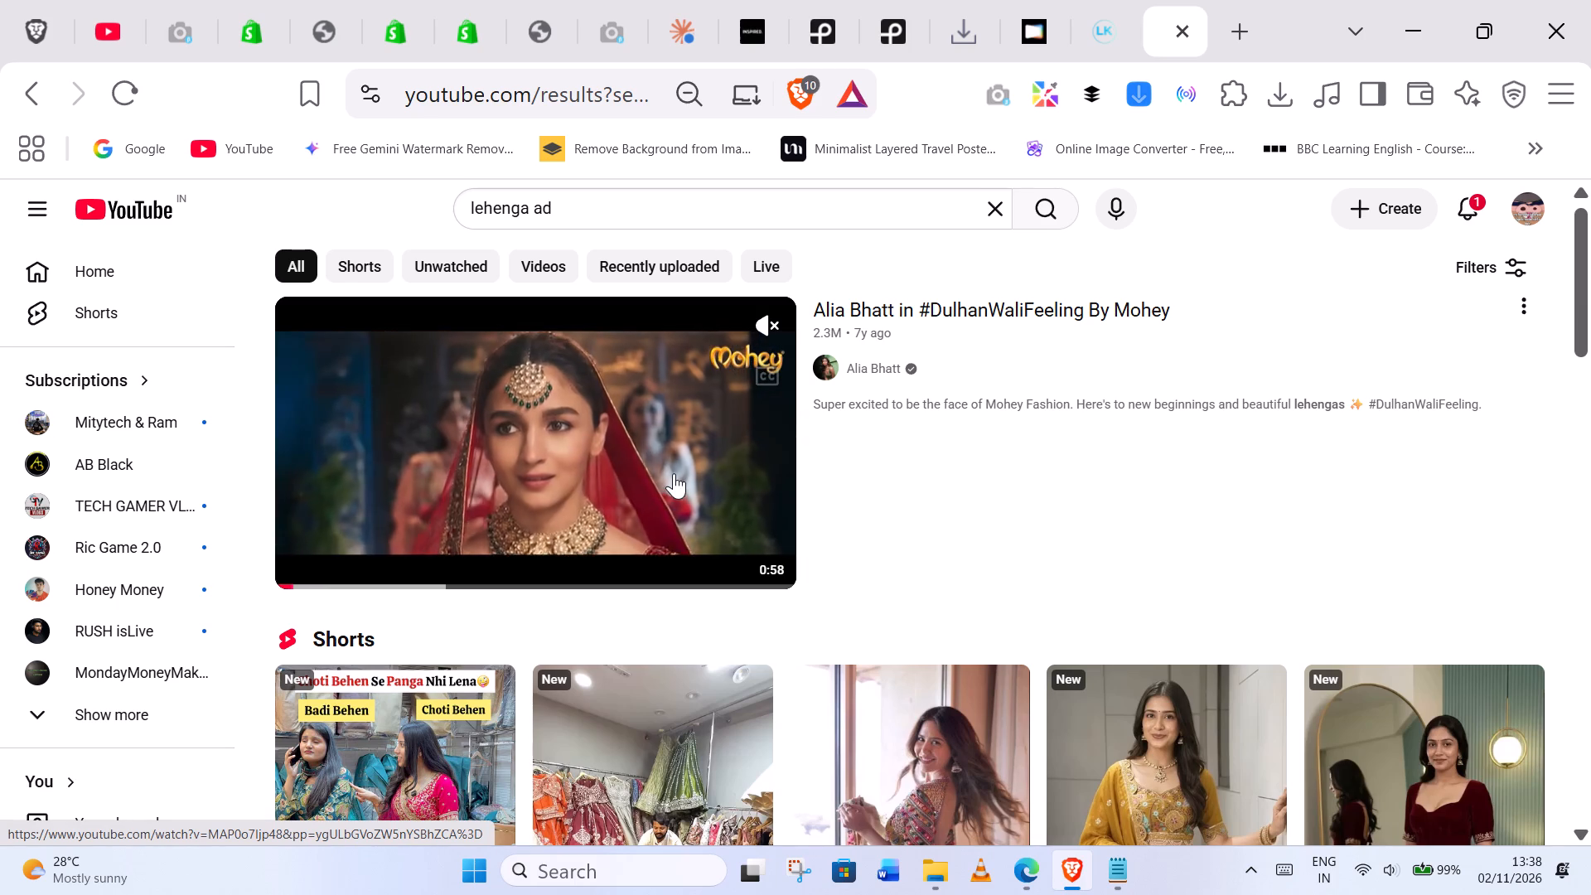
Copy the link address of the video "Alia Bhatt in #DulhanWaliFeeling By Mohey".
{"action": "right_click", "coordinate": [600, 385]}
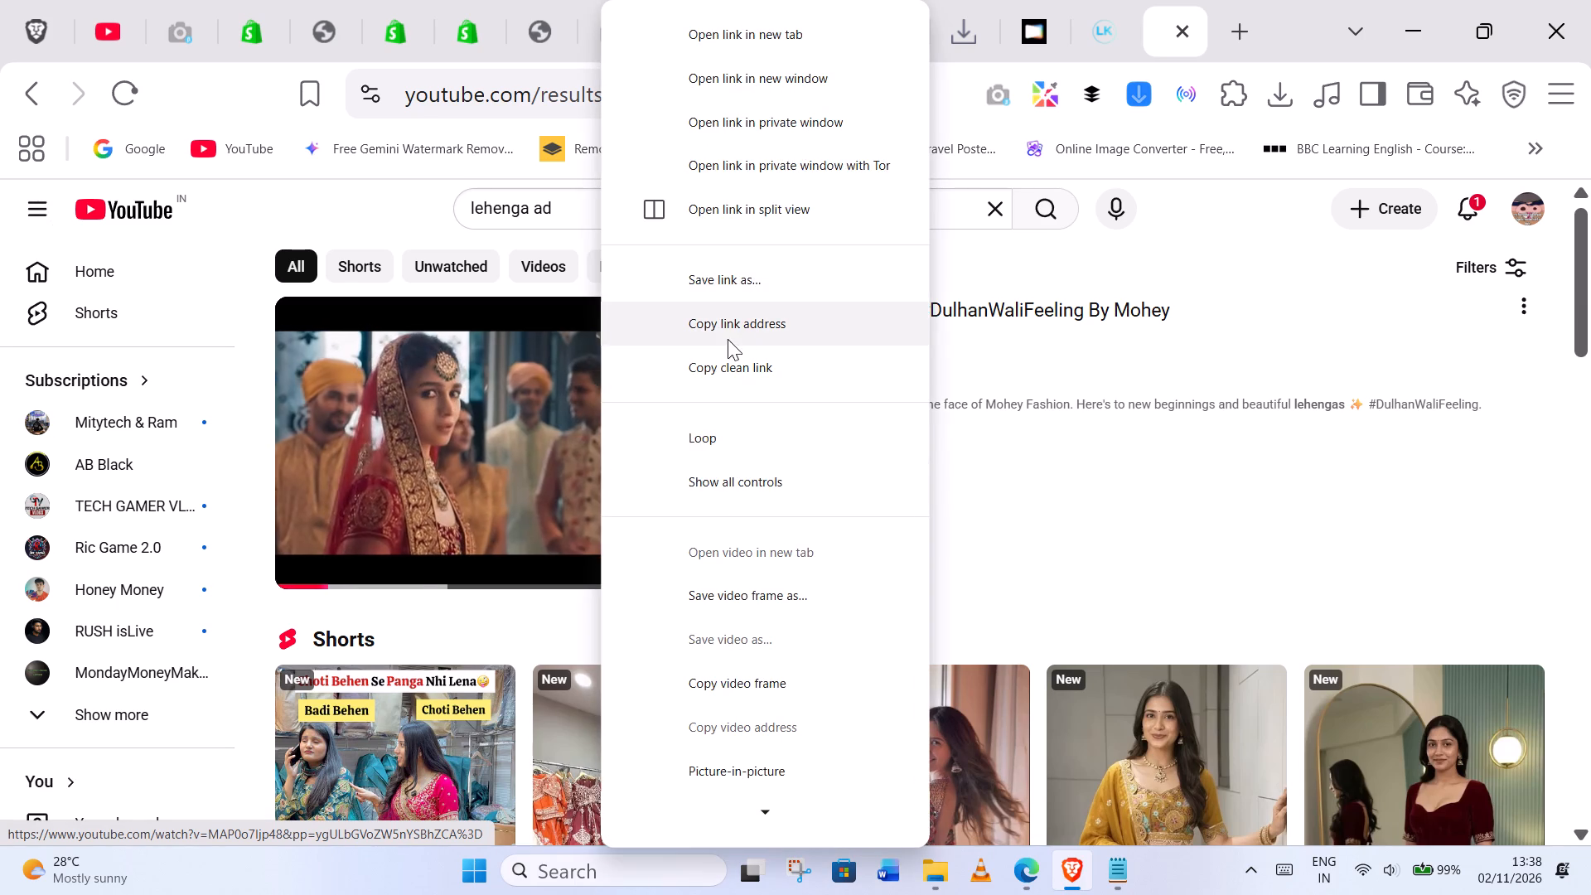
{"action": "left_click", "coordinate": [748, 317]}
{"action": "left_click", "coordinate": [382, 206]}
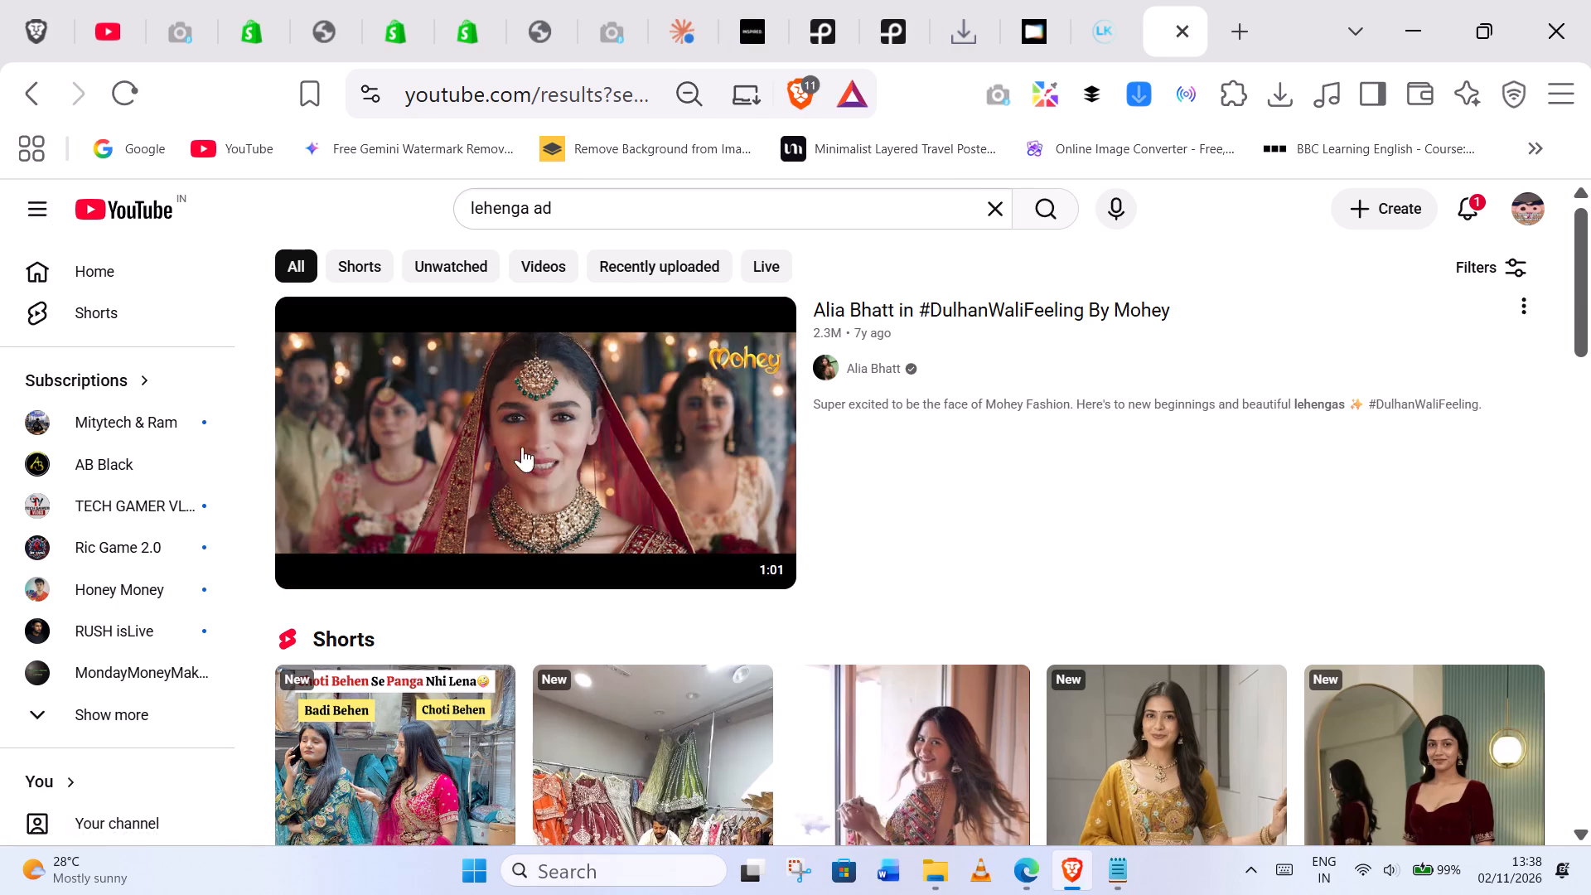
{"action": "scroll", "coordinate": [599, 436], "scroll_direction": "down", "scroll_amount": 5}
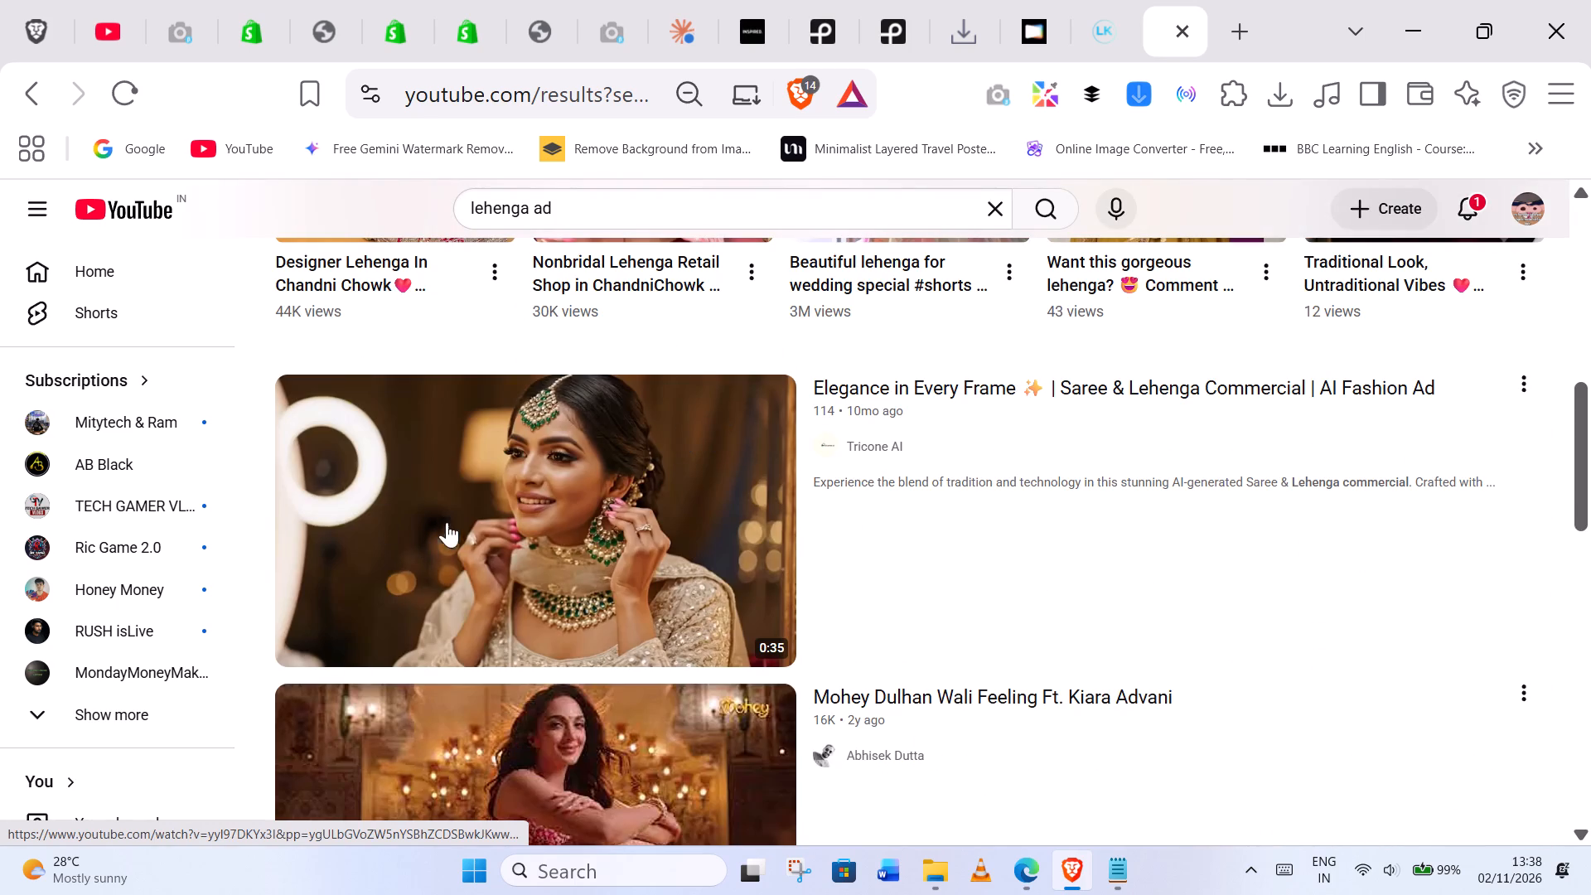
{"action": "scroll", "coordinate": [463, 510], "scroll_direction": "down", "scroll_amount": 1}
{"action": "left_click", "coordinate": [596, 209]}
{"action": "key", "text": "space"}
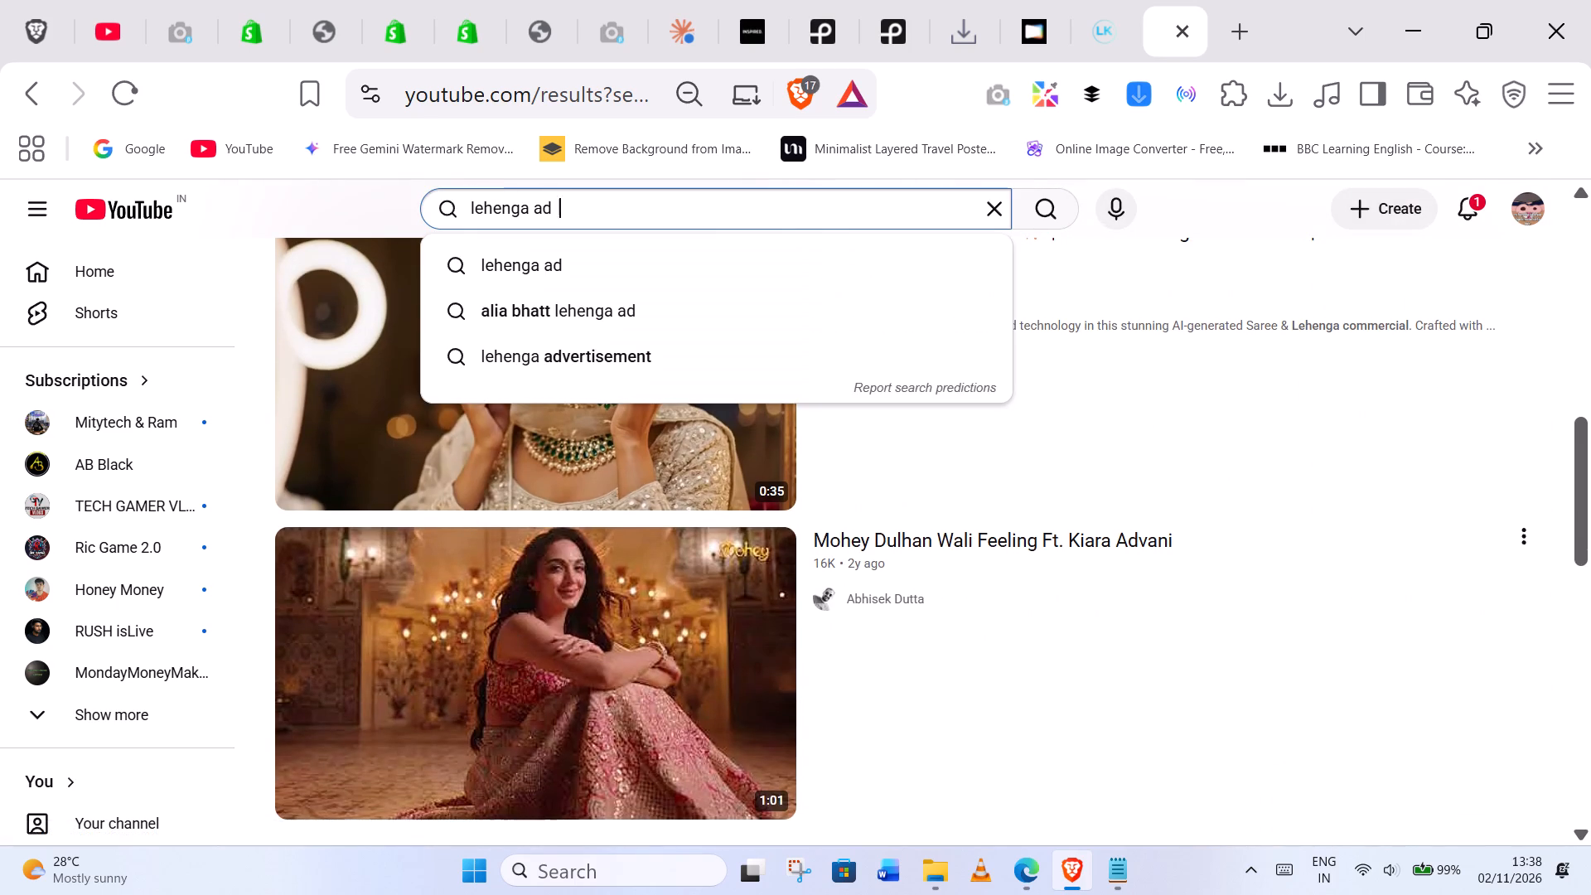
{"action": "scroll", "coordinate": [747, 364], "scroll_direction": "down", "scroll_amount": 5}
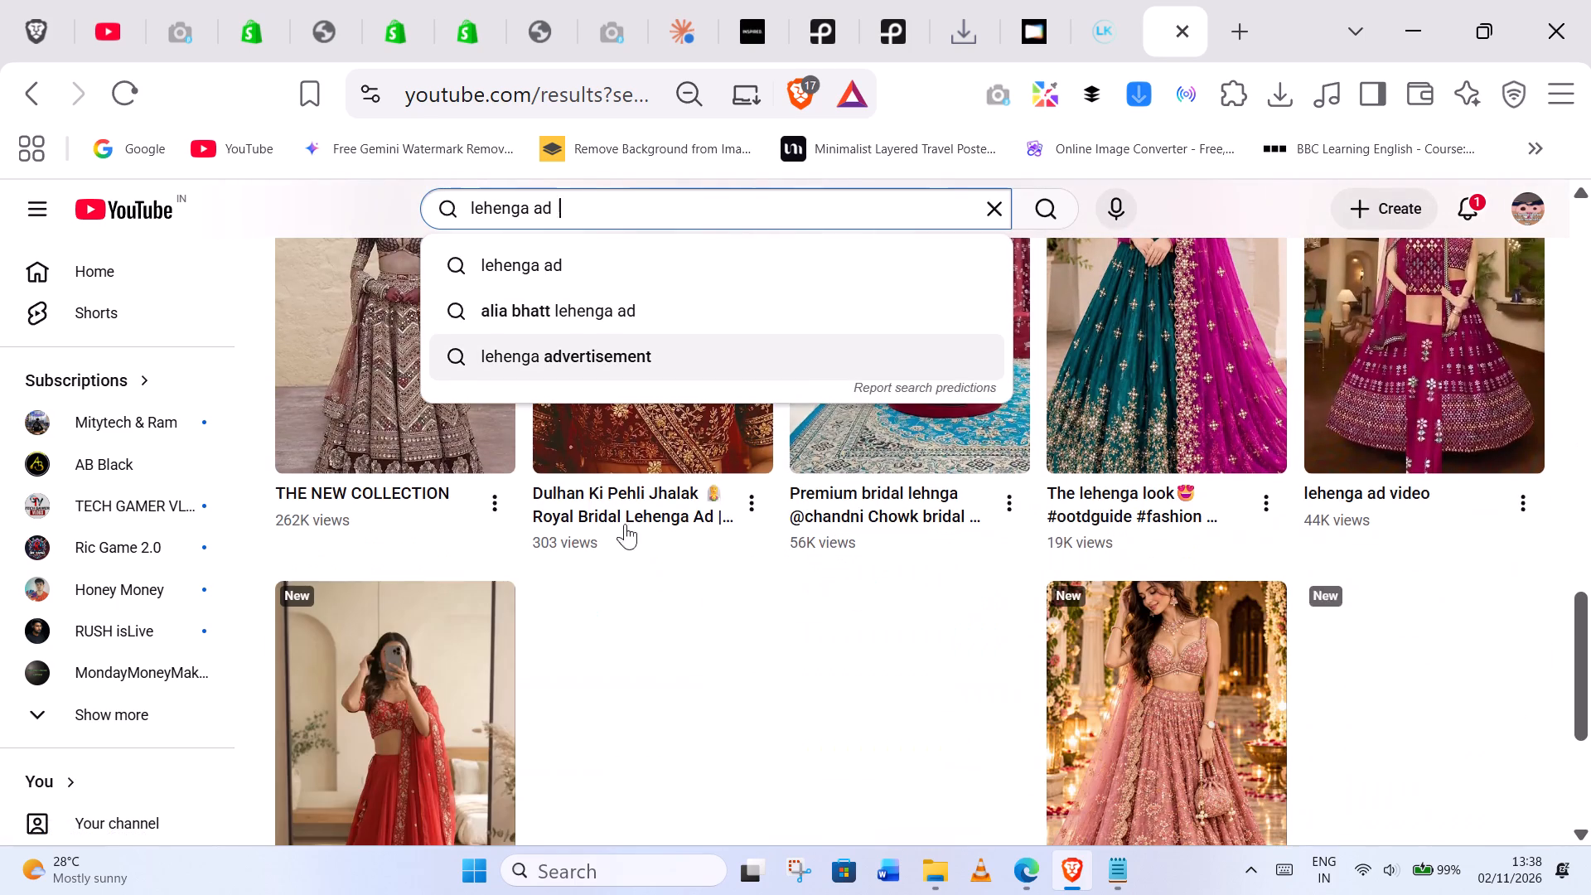
{"action": "left_click", "coordinate": [1193, 202]}
{"action": "scroll", "coordinate": [884, 376], "scroll_direction": "down", "scroll_amount": 3}
{"action": "scroll", "coordinate": [723, 394], "scroll_direction": "down", "scroll_amount": 4}
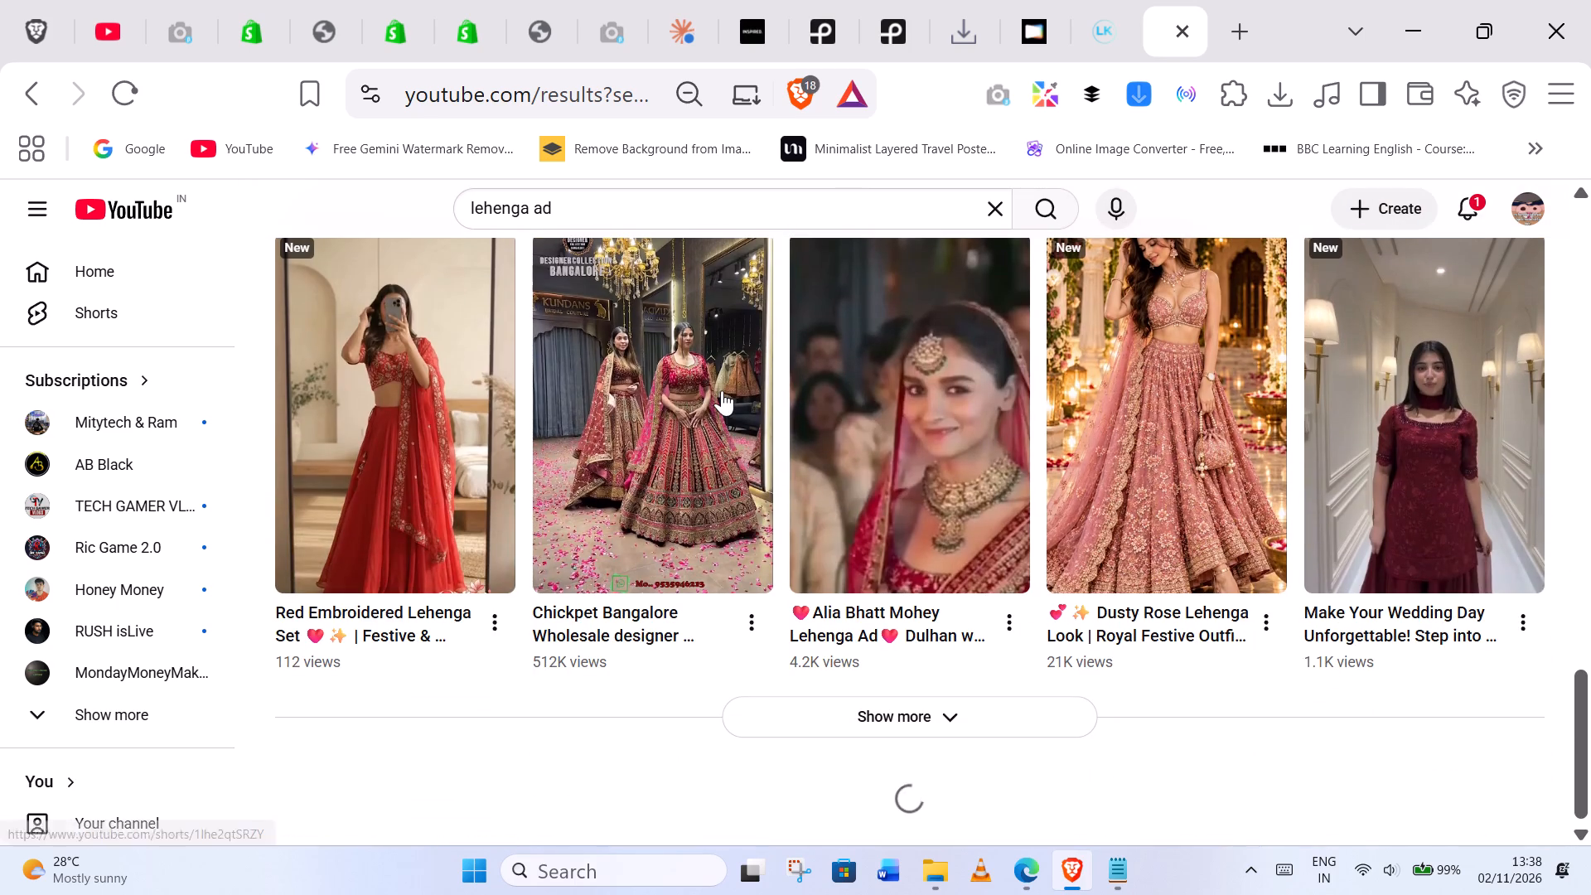
{"action": "scroll", "coordinate": [636, 405], "scroll_direction": "down", "scroll_amount": 7}
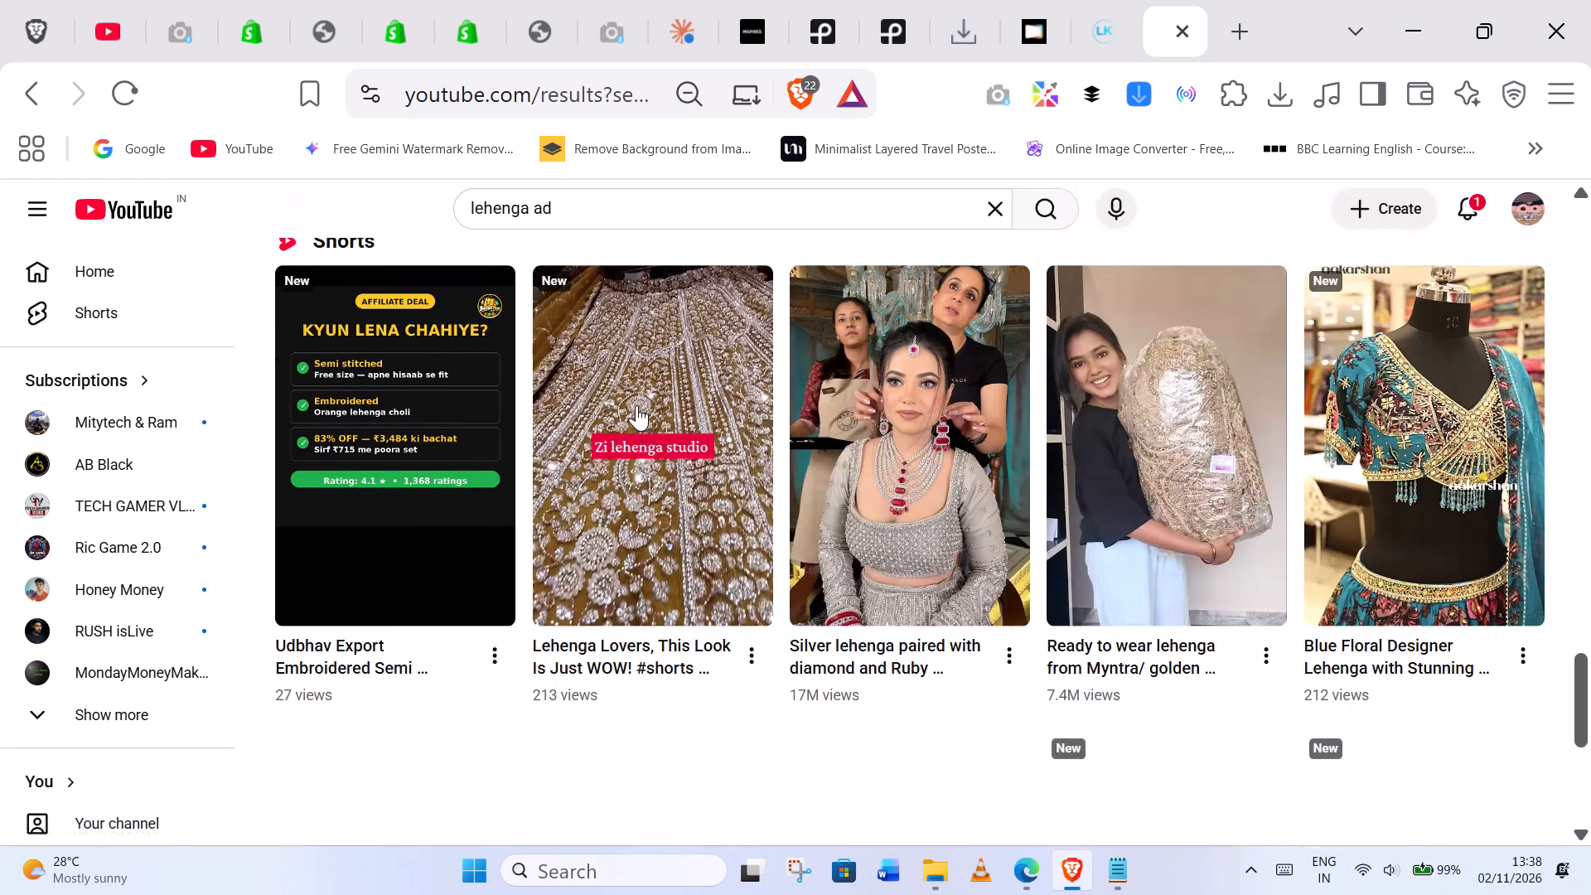
{"action": "scroll", "coordinate": [636, 405], "scroll_direction": "down", "scroll_amount": 8}
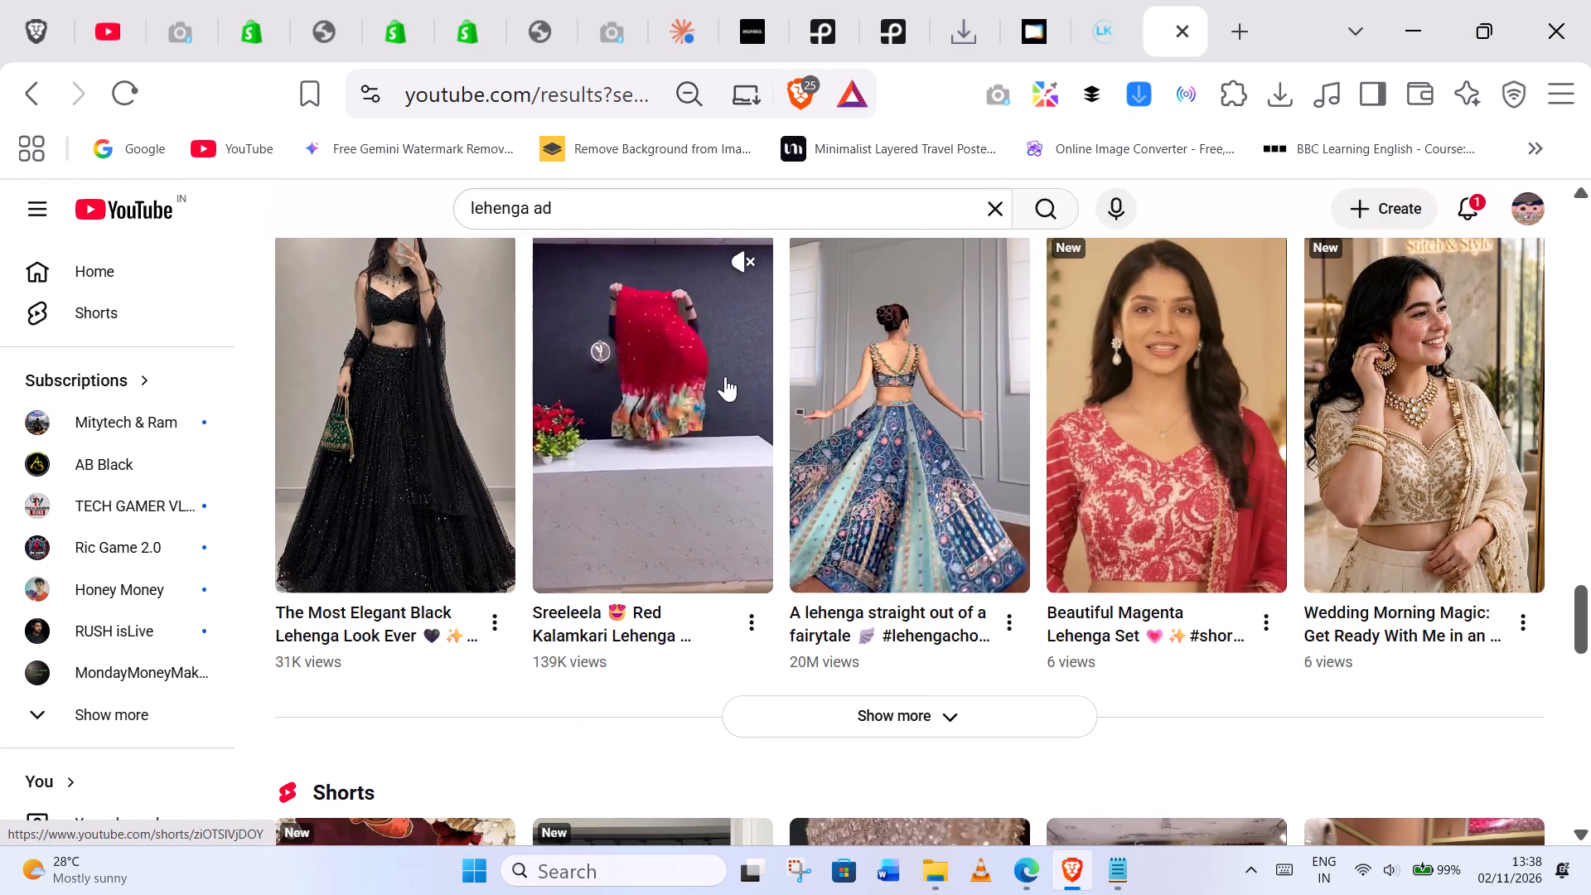
{"action": "scroll", "coordinate": [725, 376], "scroll_direction": "down", "scroll_amount": 13}
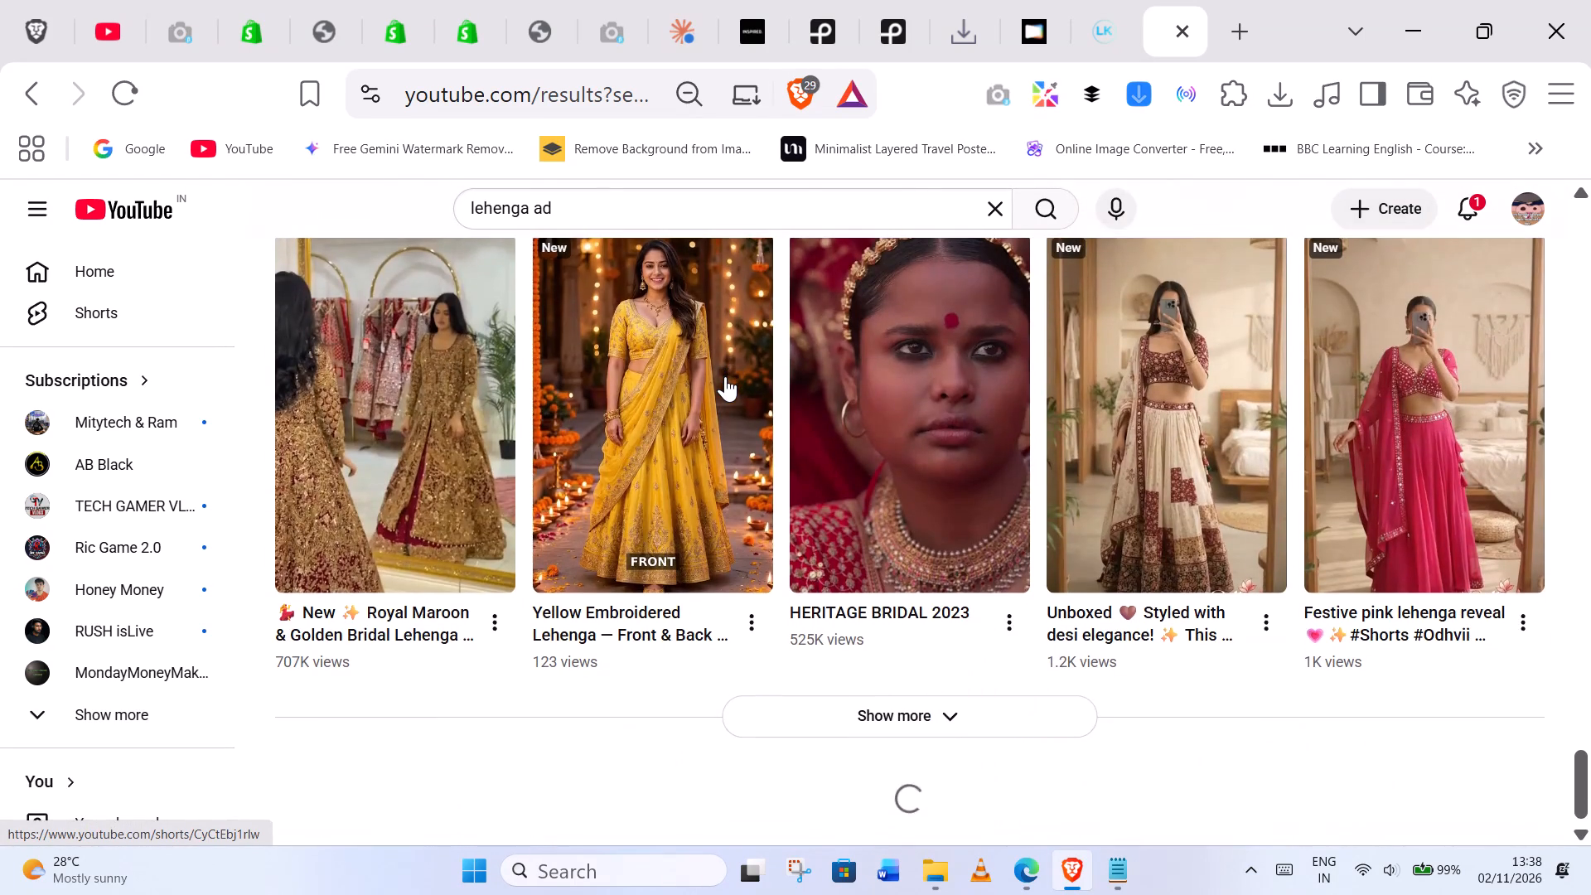
{"action": "scroll", "coordinate": [725, 376], "scroll_direction": "down", "scroll_amount": 16}
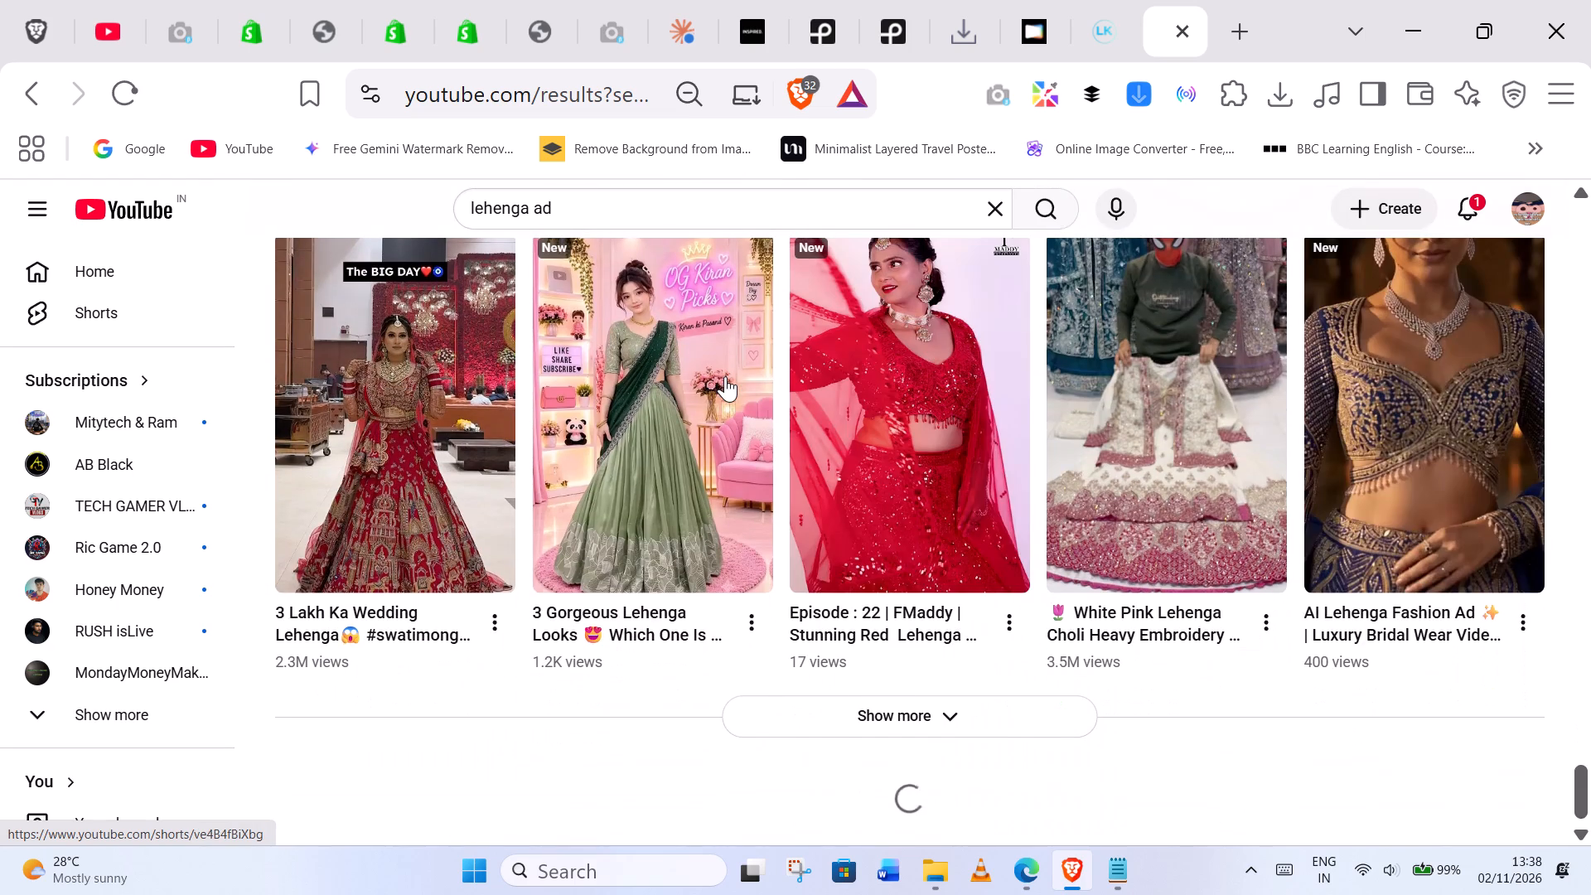
{"action": "scroll", "coordinate": [725, 376], "scroll_direction": "down", "scroll_amount": 18}
{"action": "scroll", "coordinate": [725, 376], "scroll_direction": "down", "scroll_amount": 5}
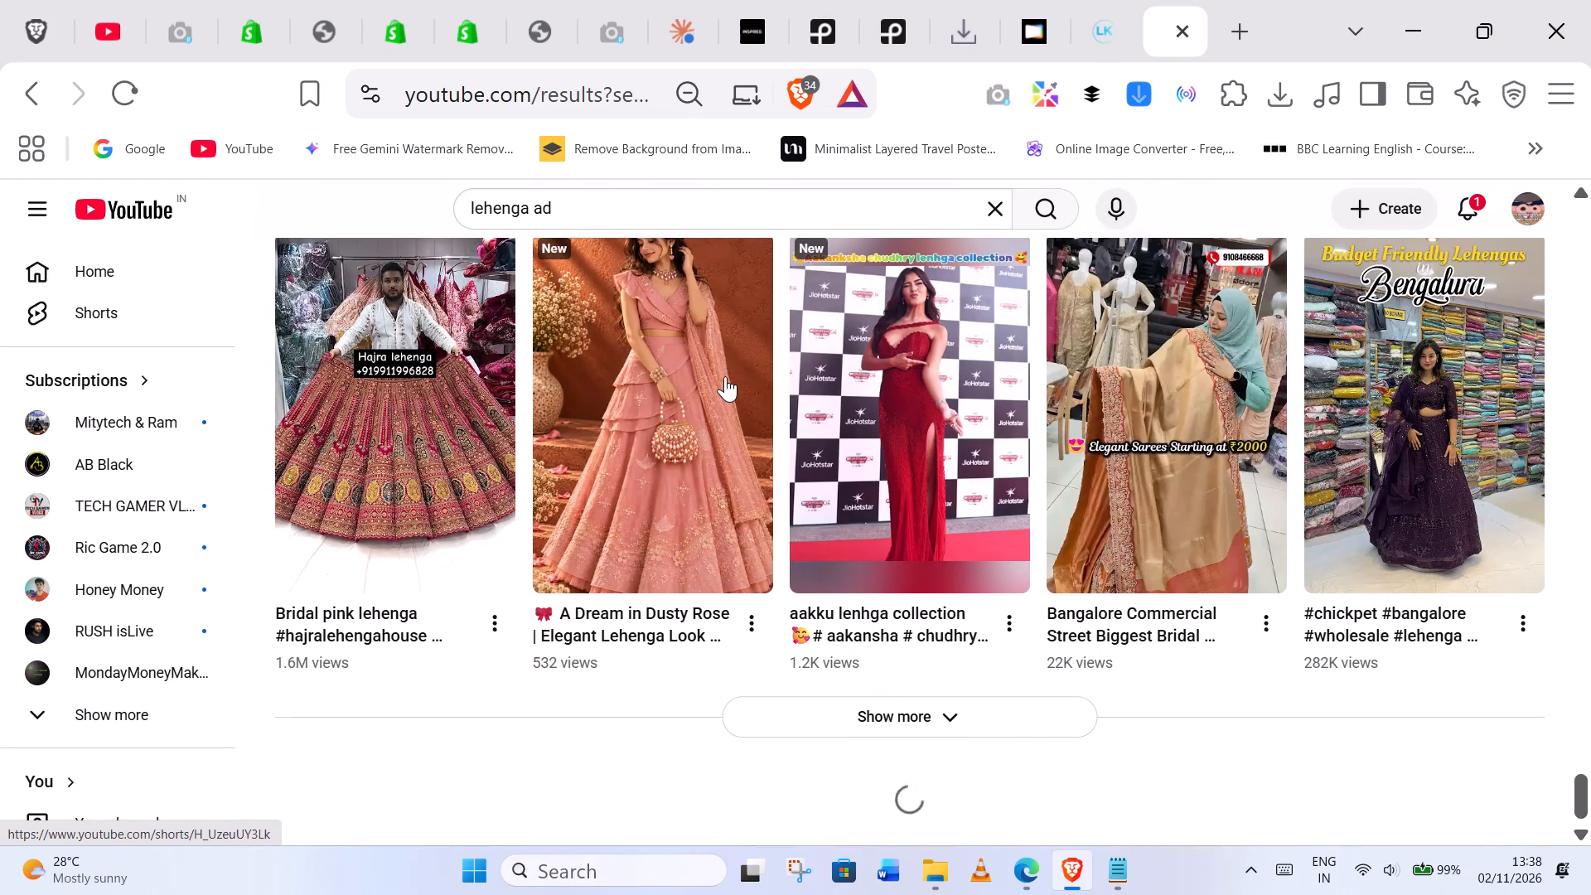
{"action": "scroll", "coordinate": [725, 376], "scroll_direction": "down", "scroll_amount": 1}
{"action": "scroll", "coordinate": [912, 492], "scroll_direction": "down", "scroll_amount": 7}
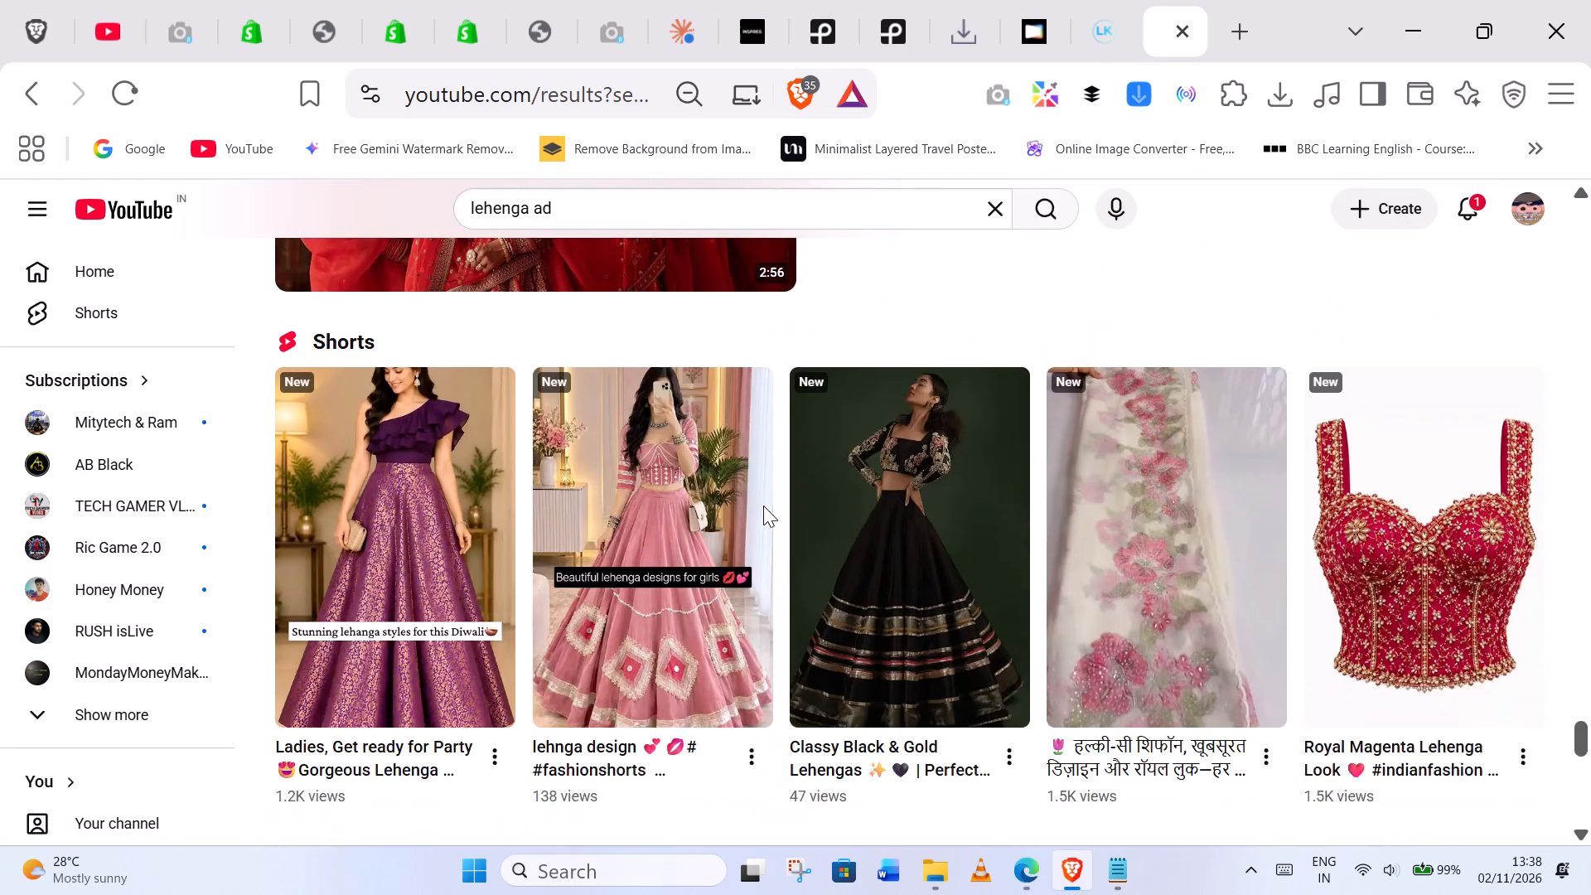
{"action": "scroll", "coordinate": [762, 504], "scroll_direction": "up", "scroll_amount": 4}
{"action": "scroll", "coordinate": [971, 506], "scroll_direction": "down", "scroll_amount": 2}
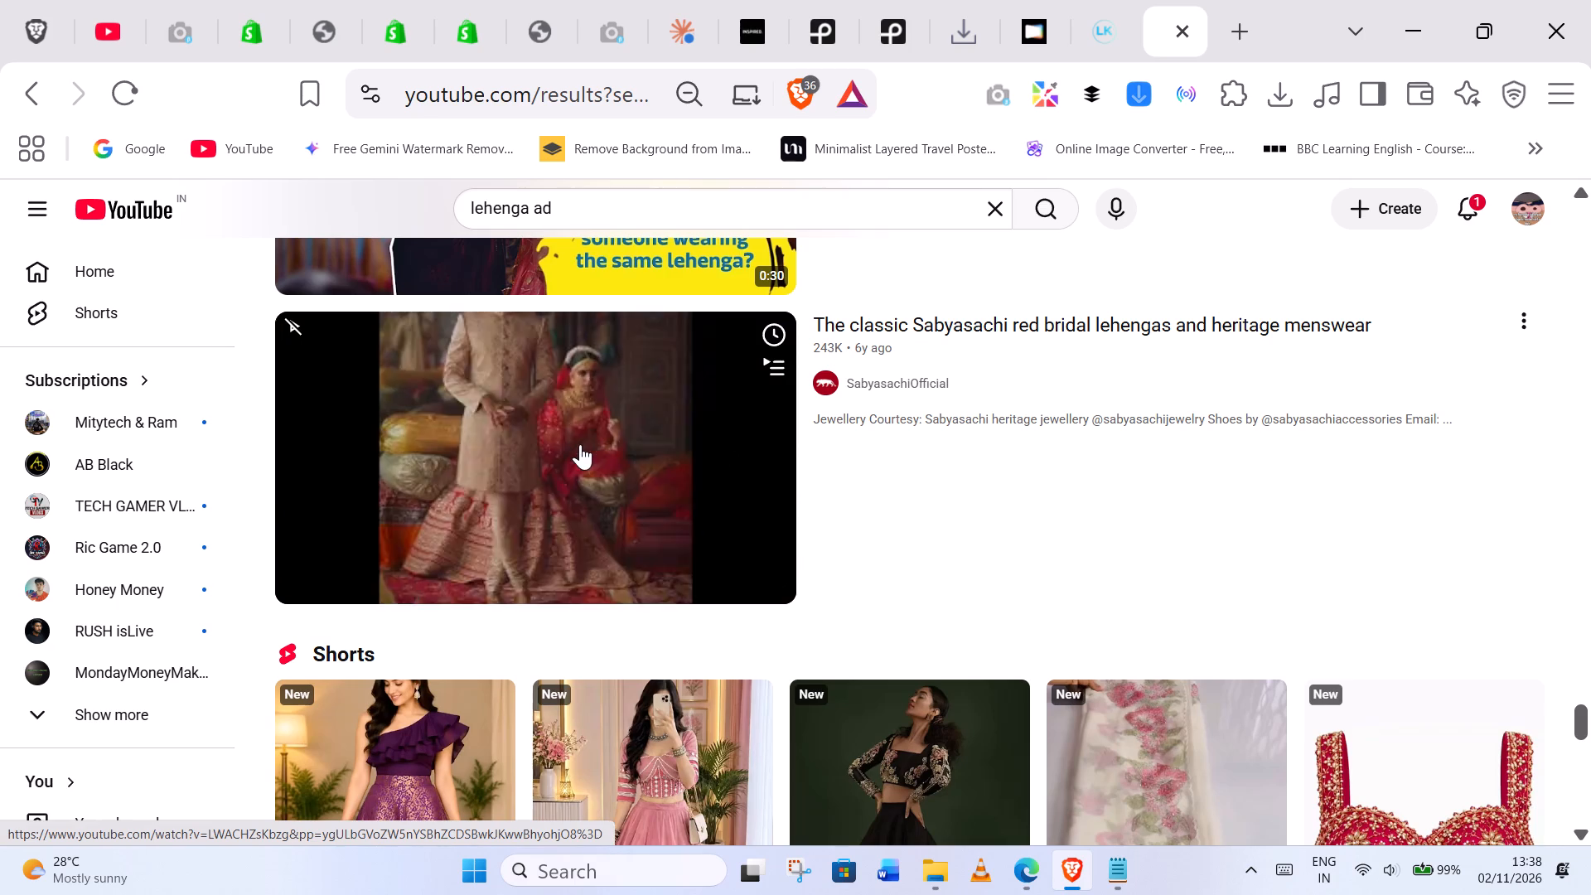
{"action": "scroll", "coordinate": [605, 441], "scroll_direction": "down", "scroll_amount": 4}
{"action": "scroll", "coordinate": [605, 441], "scroll_direction": "up", "scroll_amount": 5}
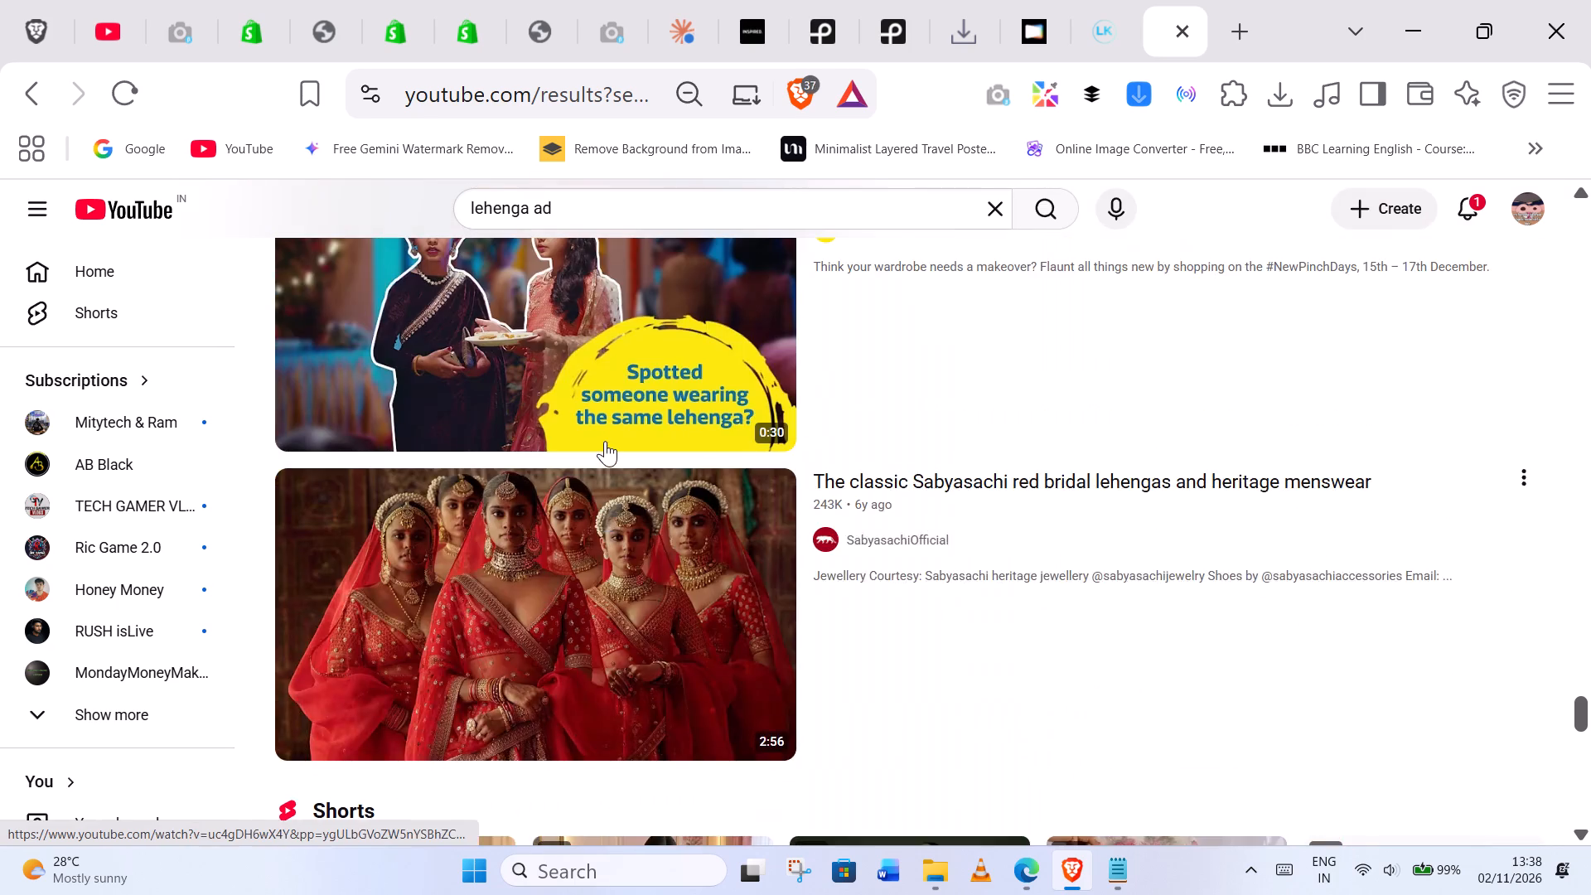
{"action": "scroll", "coordinate": [605, 441], "scroll_direction": "up", "scroll_amount": 2}
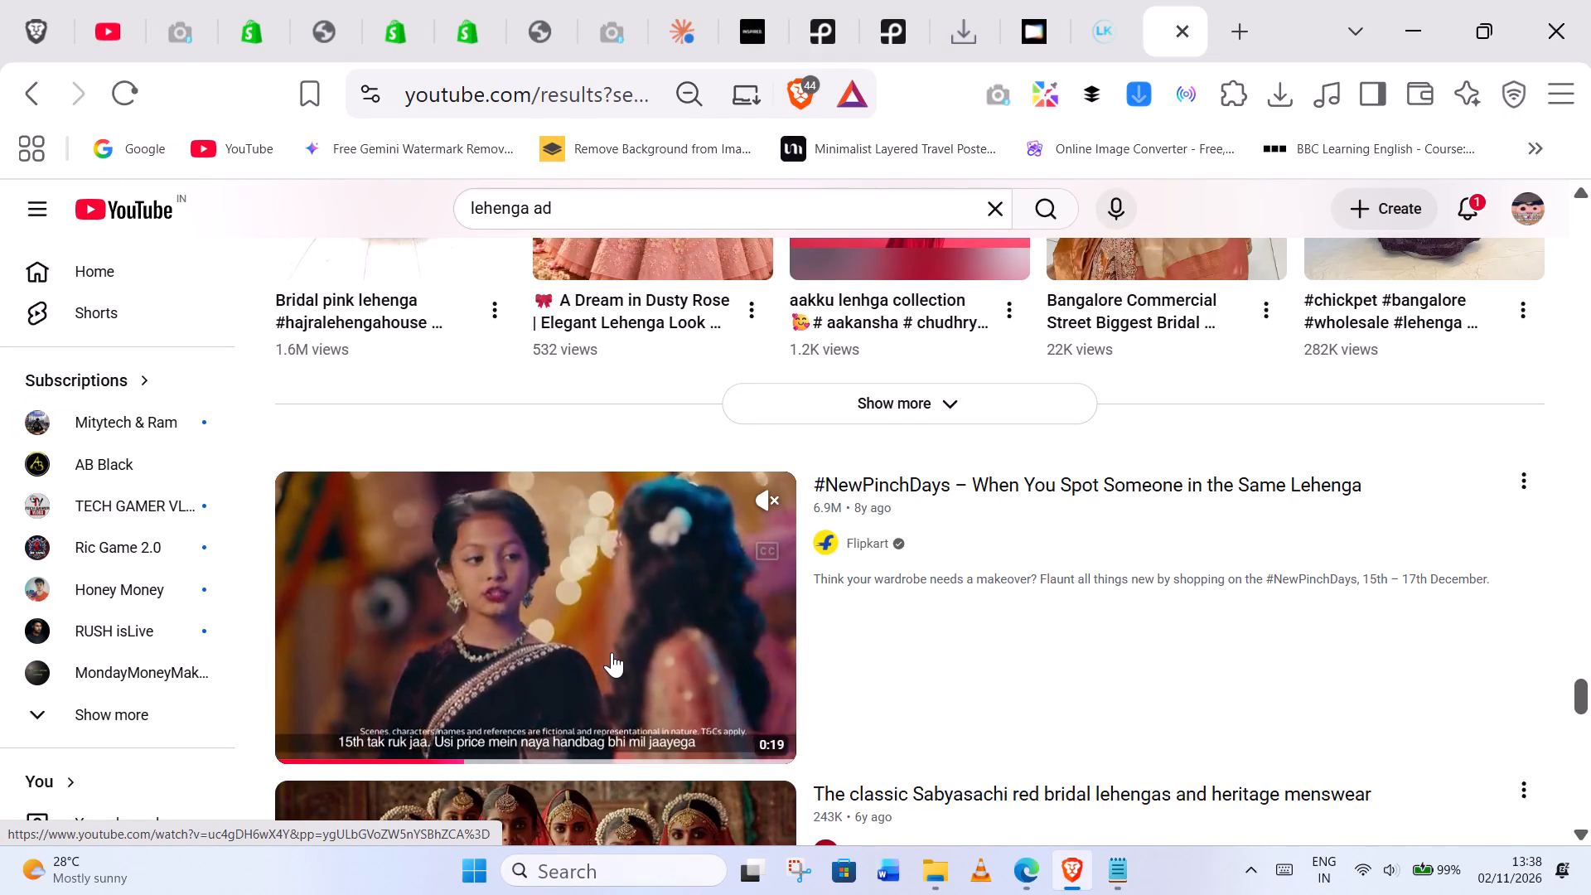
{"action": "scroll", "coordinate": [612, 652], "scroll_direction": "down", "scroll_amount": 6}
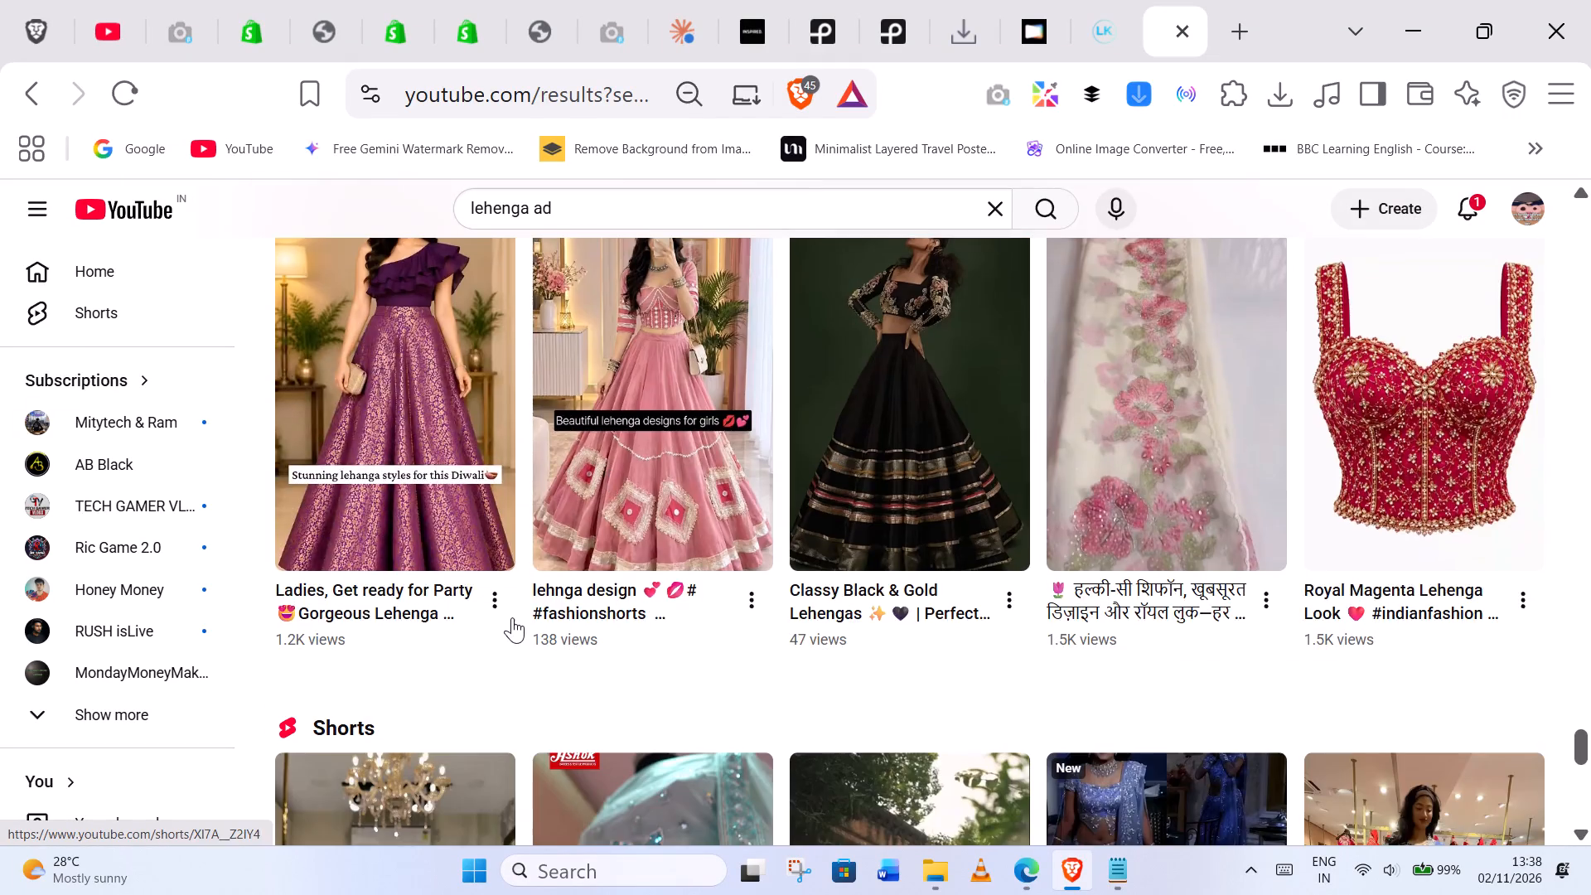
{"action": "scroll", "coordinate": [512, 617], "scroll_direction": "down", "scroll_amount": 9}
{"action": "scroll", "coordinate": [568, 458], "scroll_direction": "down", "scroll_amount": 5}
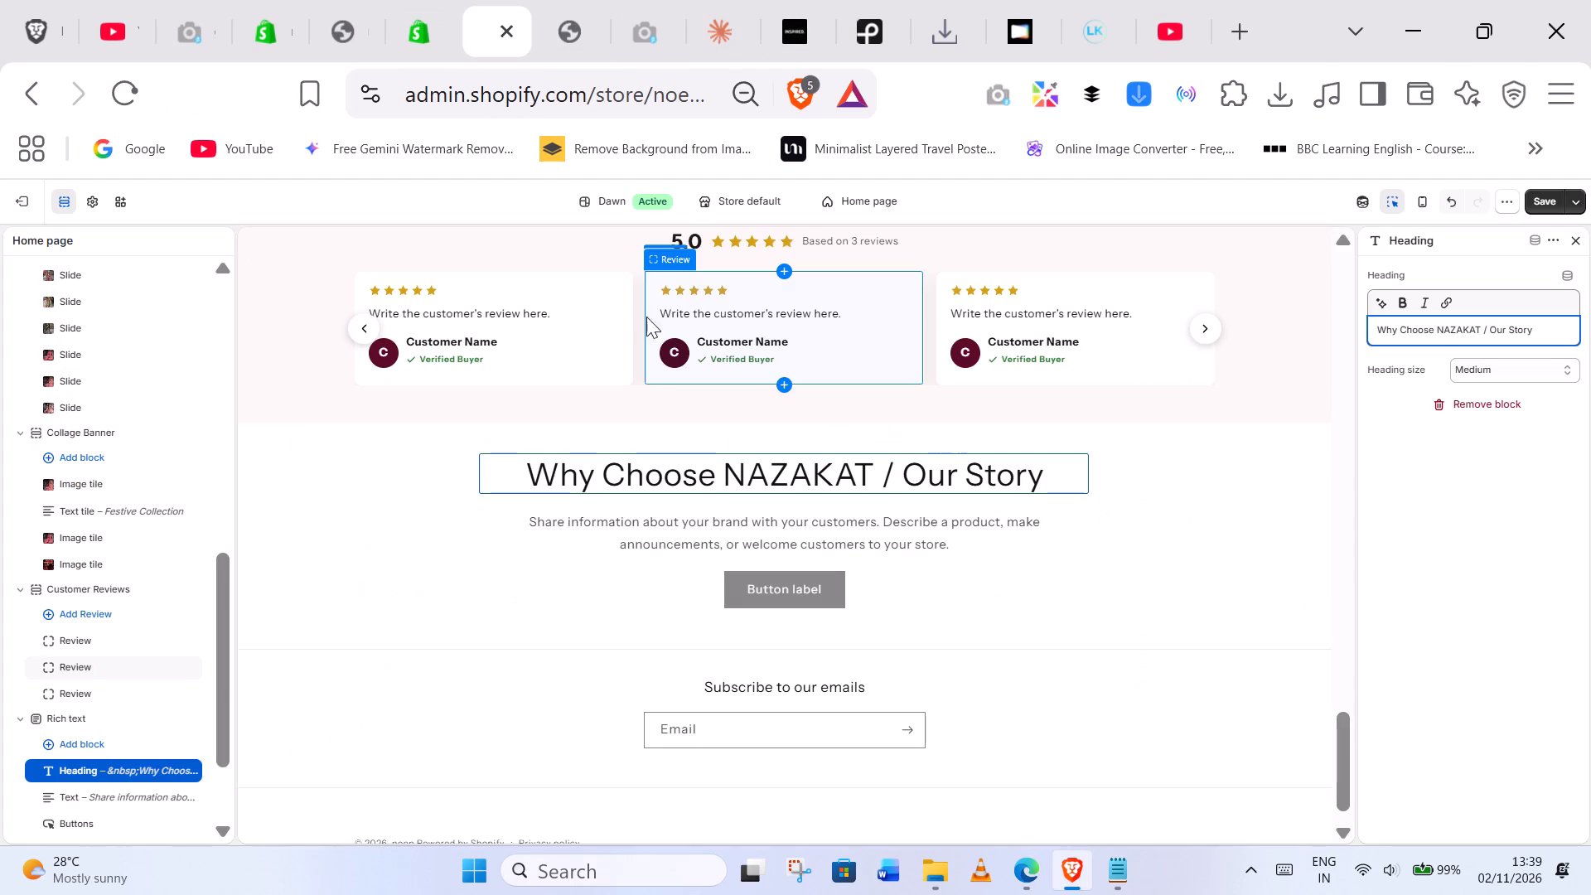
{"action": "left_click", "coordinate": [704, 526]}
{"action": "key", "text": "ctrl+v"}
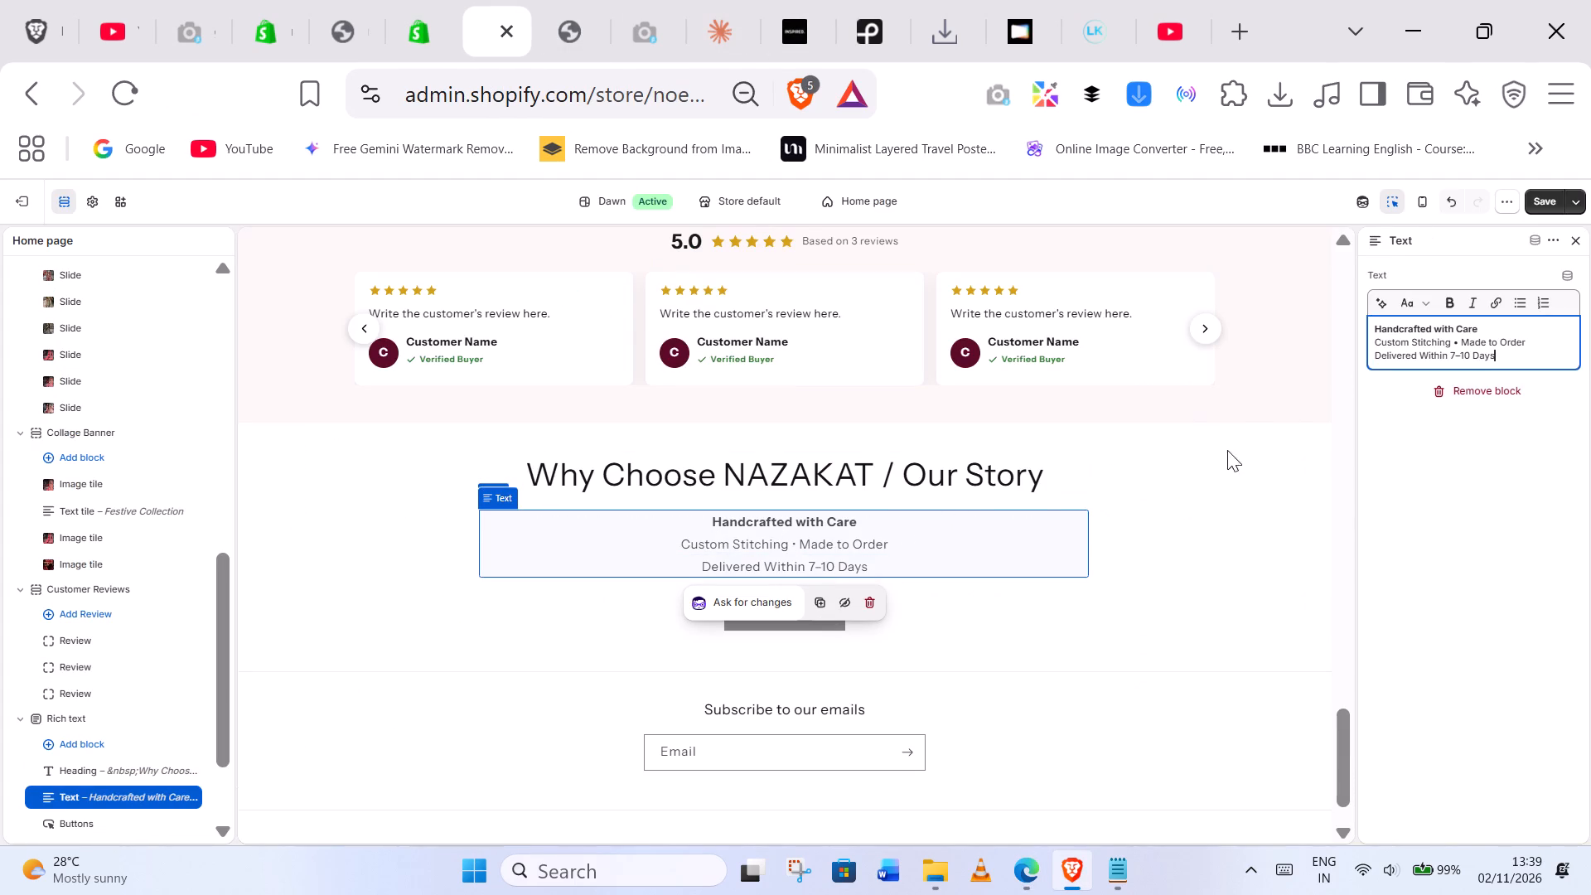
Join the pasted text into one line: "Handcrafted with Care Custom Stitching • Made to Order Delivered Within 7–10 Days".
{"action": "left_click", "coordinate": [1375, 355]}
{"action": "key", "text": "BackSpace"}
{"action": "key", "text": "space"}
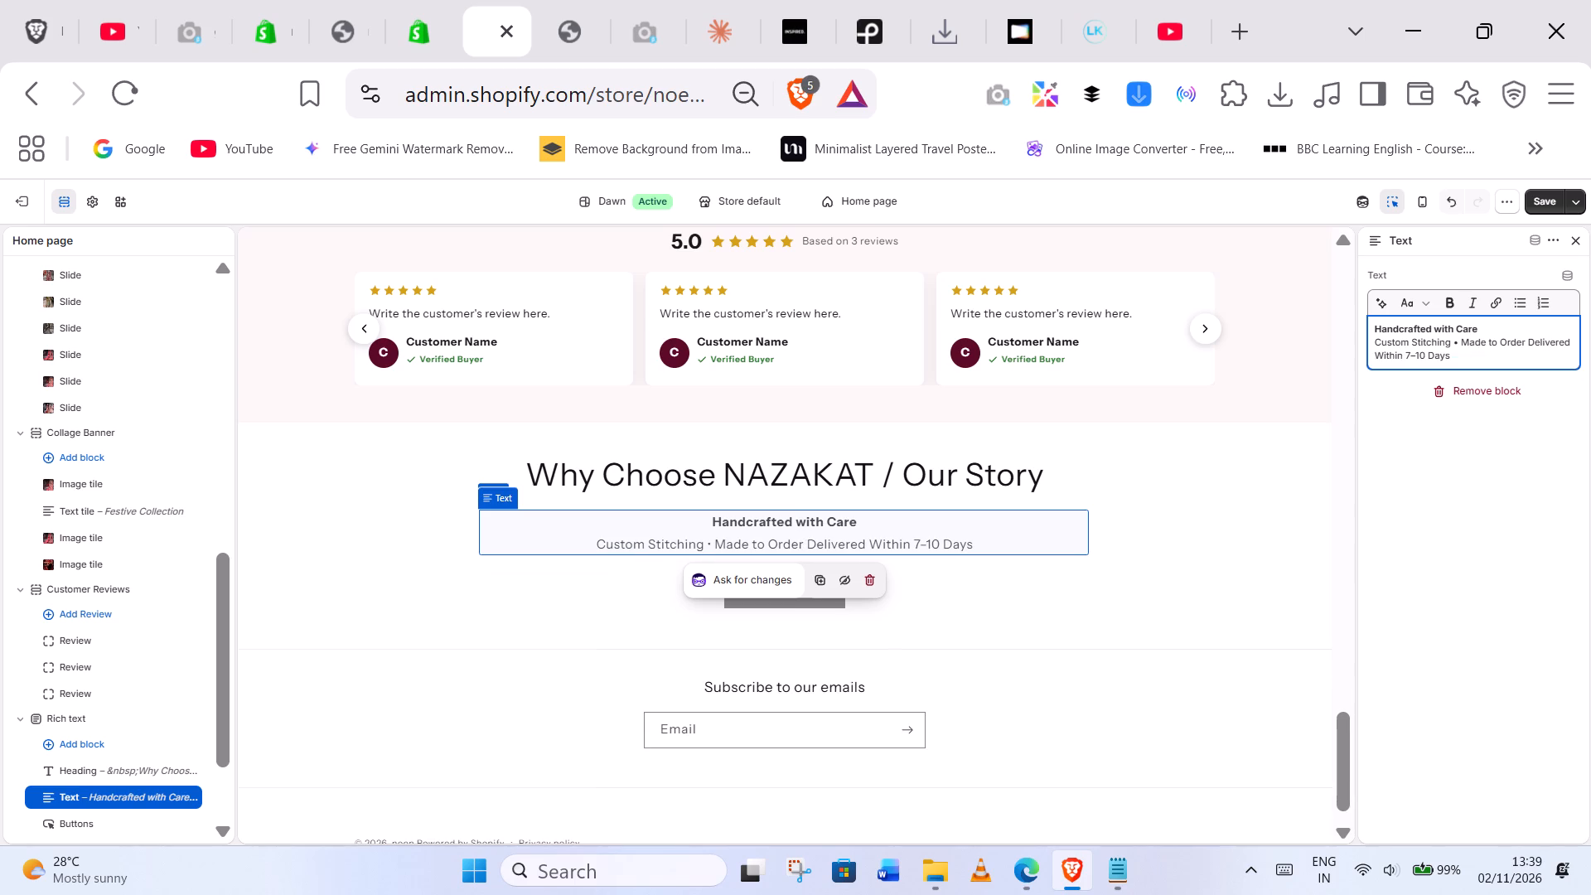
{"action": "left_click", "coordinate": [1376, 336]}
{"action": "key", "text": "BackSpace"}
{"action": "key", "text": "space"}
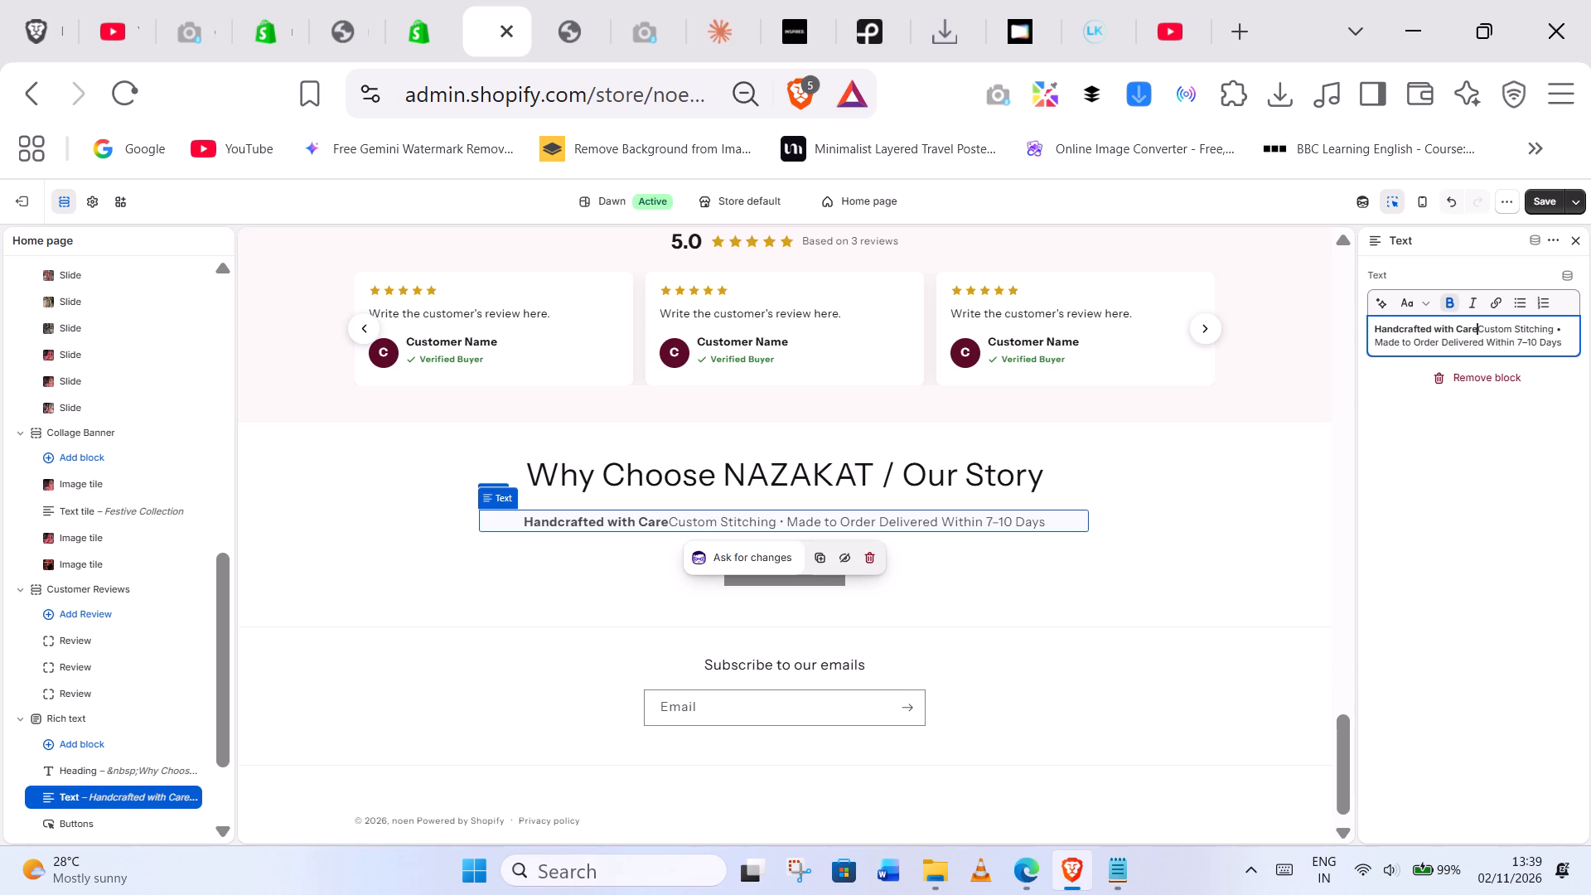
Clear the Button 1 label in the Rich text section's Buttons block.
{"action": "left_click", "coordinate": [1013, 460]}
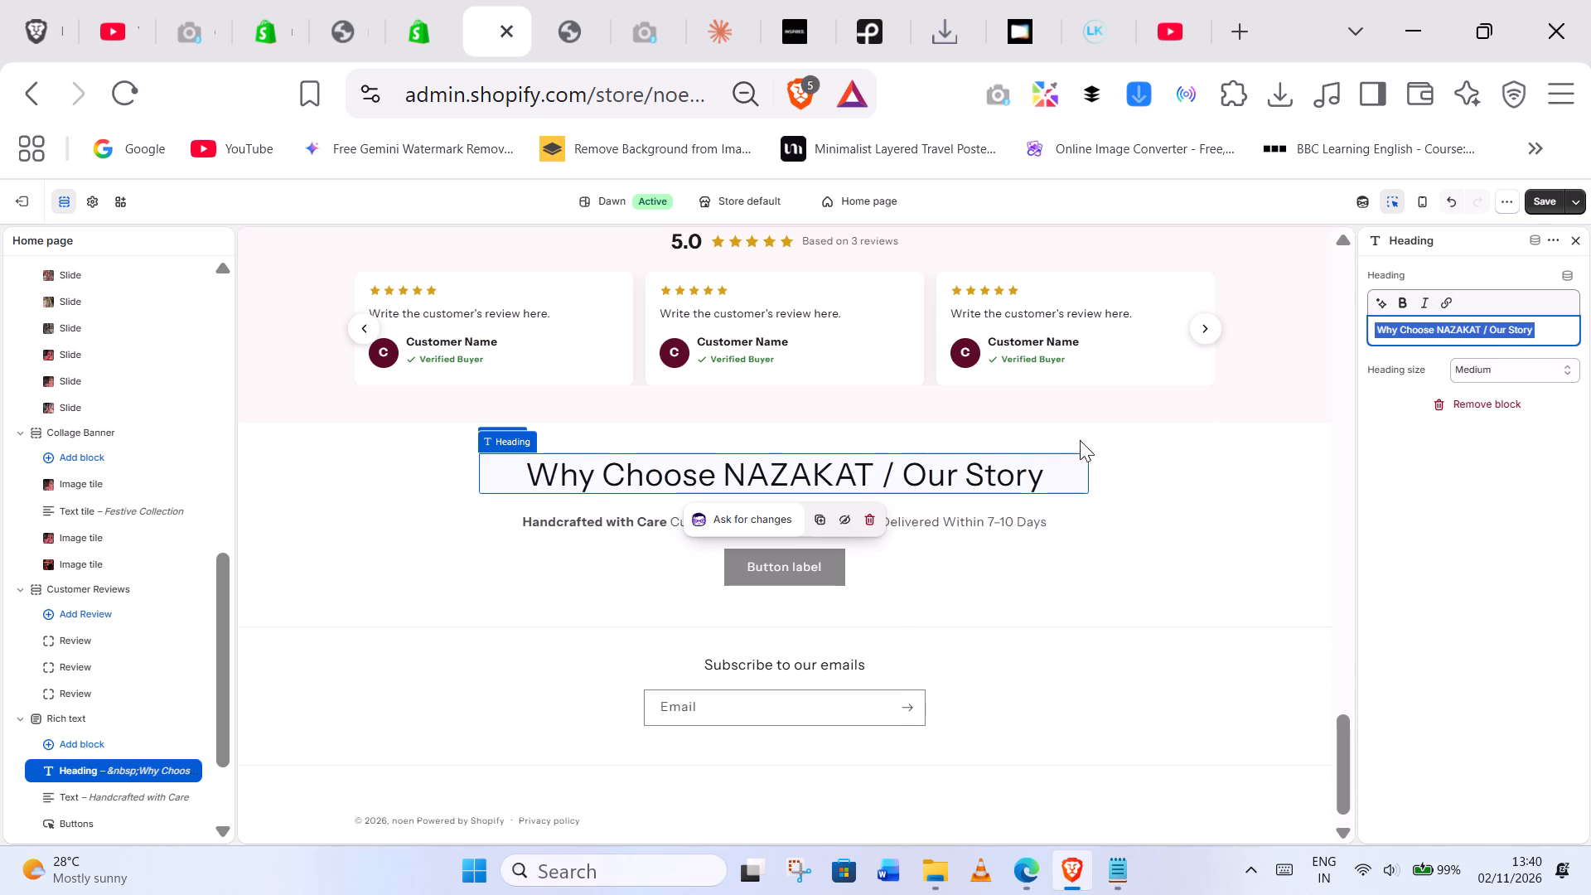
{"action": "left_click", "coordinate": [809, 559]}
{"action": "triple_click", "coordinate": [1443, 321]}
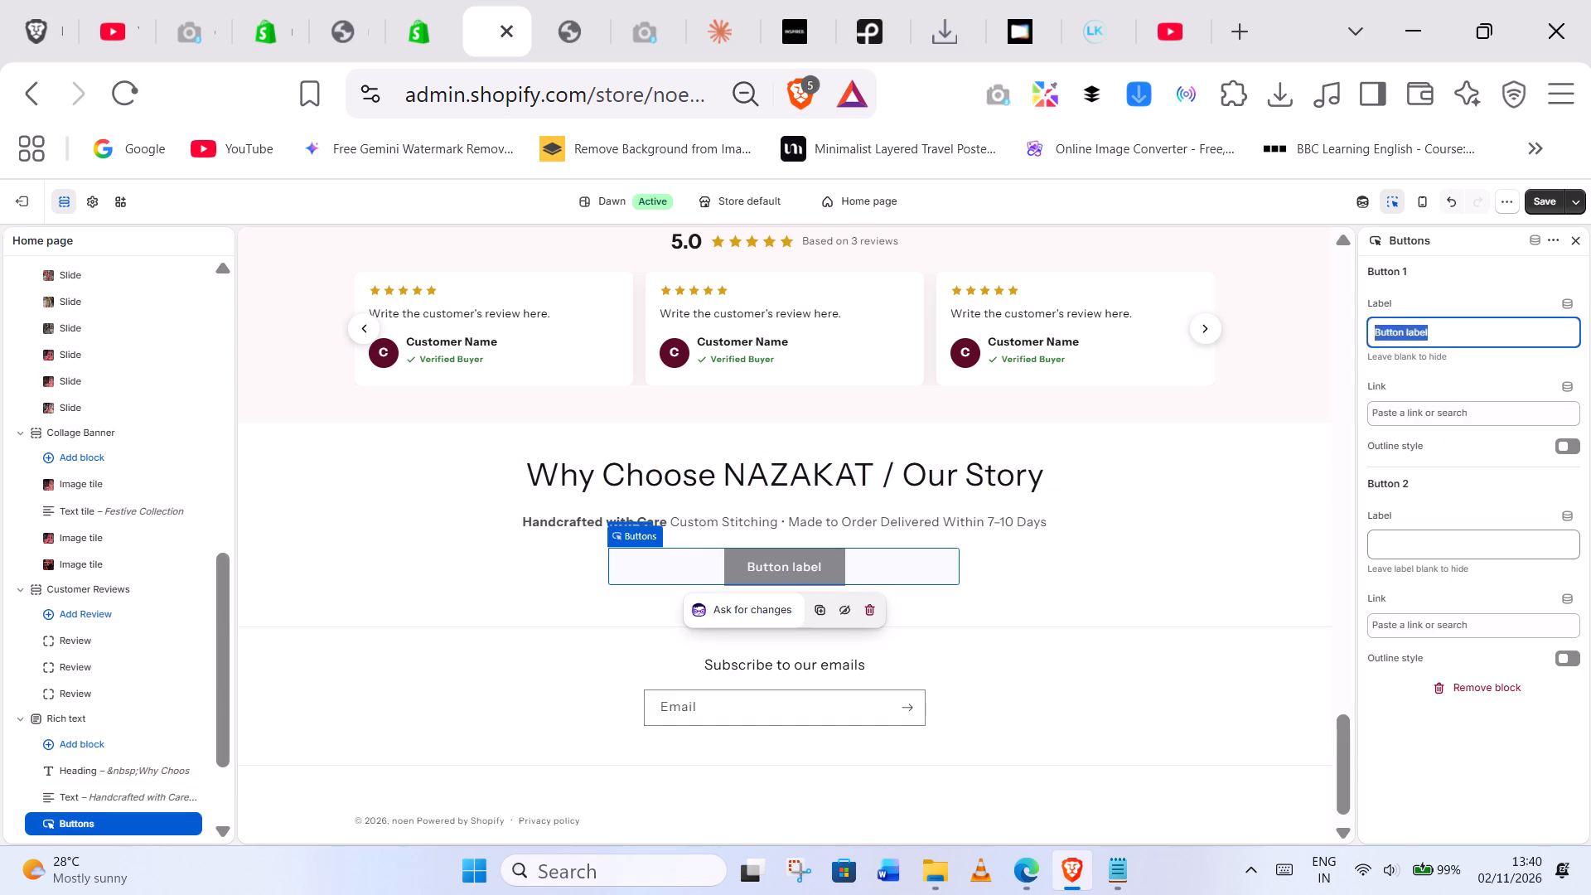
{"action": "key", "text": "BackSpace"}
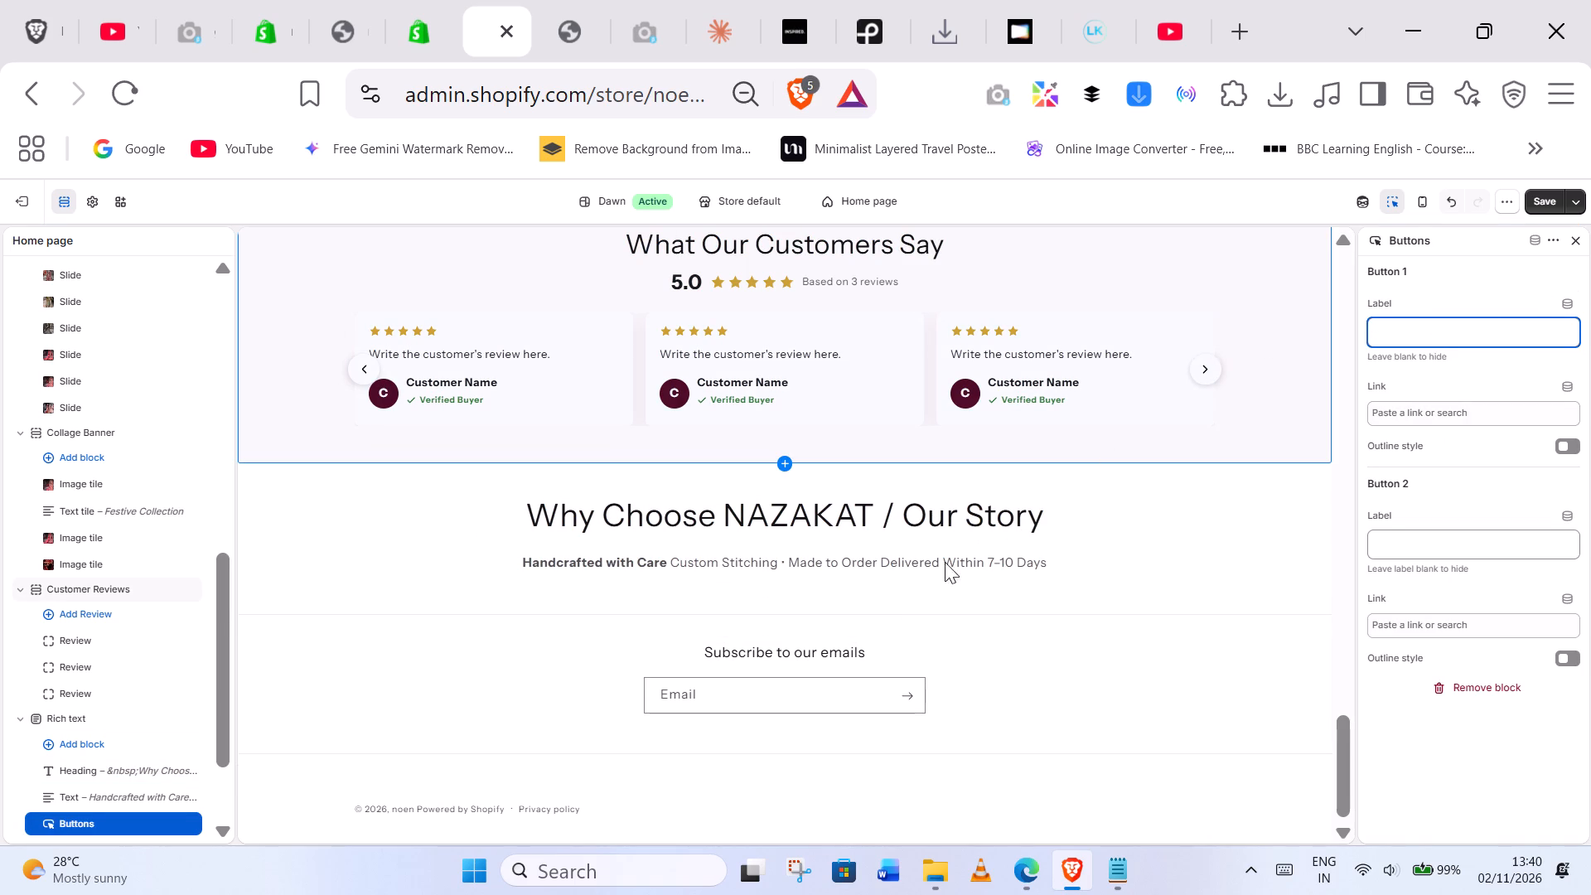
Move the Rich text section up between Product Grid (Full Width) and Launch Banner.
{"action": "left_click", "coordinate": [462, 560]}
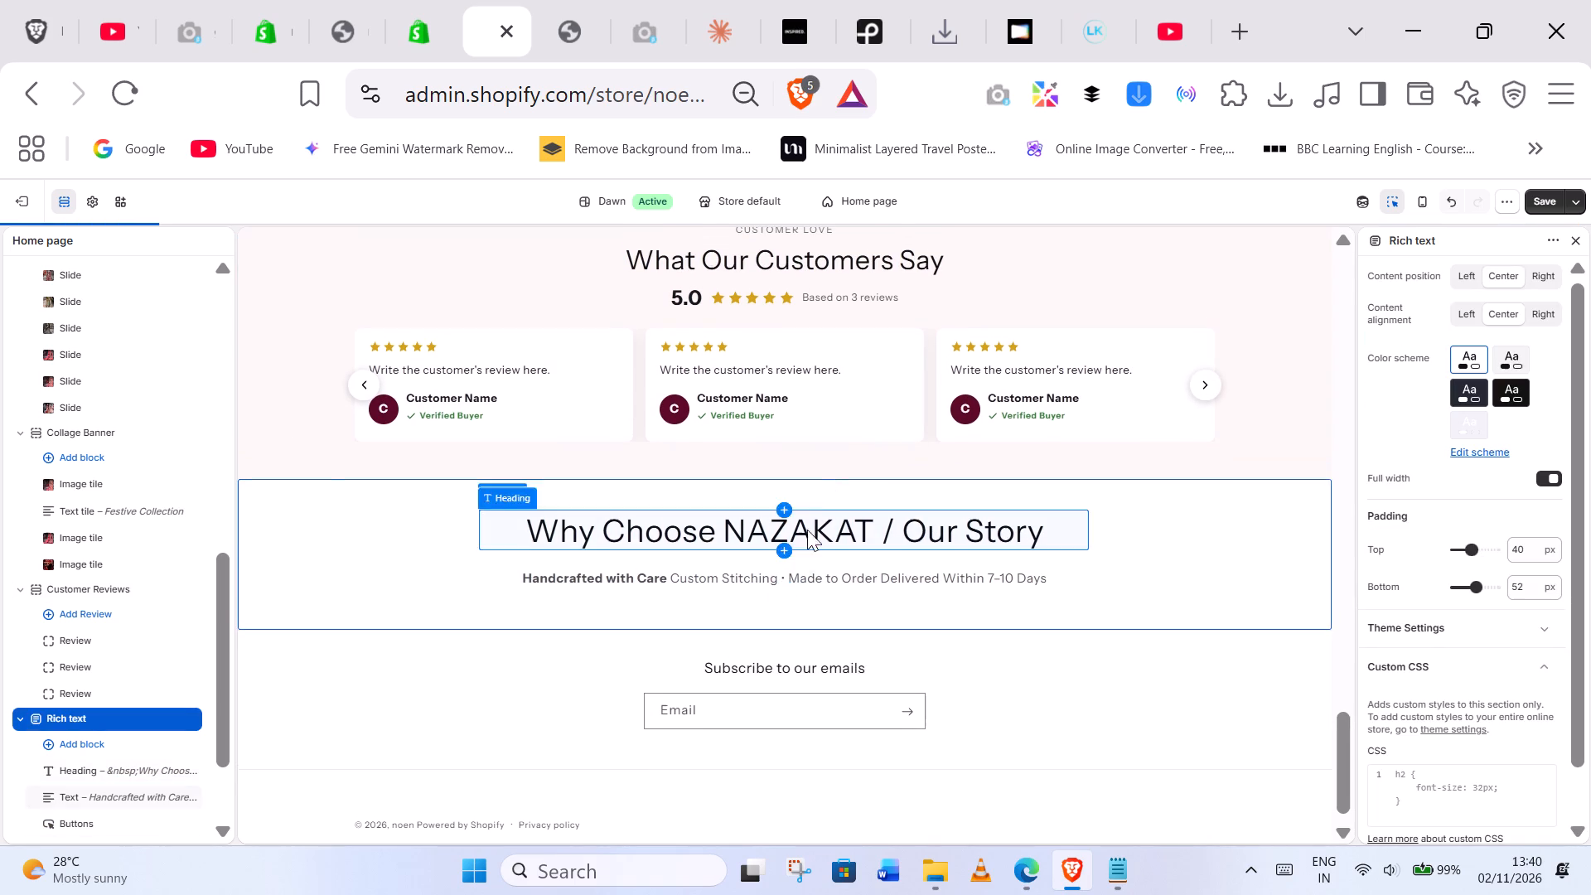
{"action": "left_click_drag", "start_coordinate": [35, 718], "coordinate": [40, 587]}
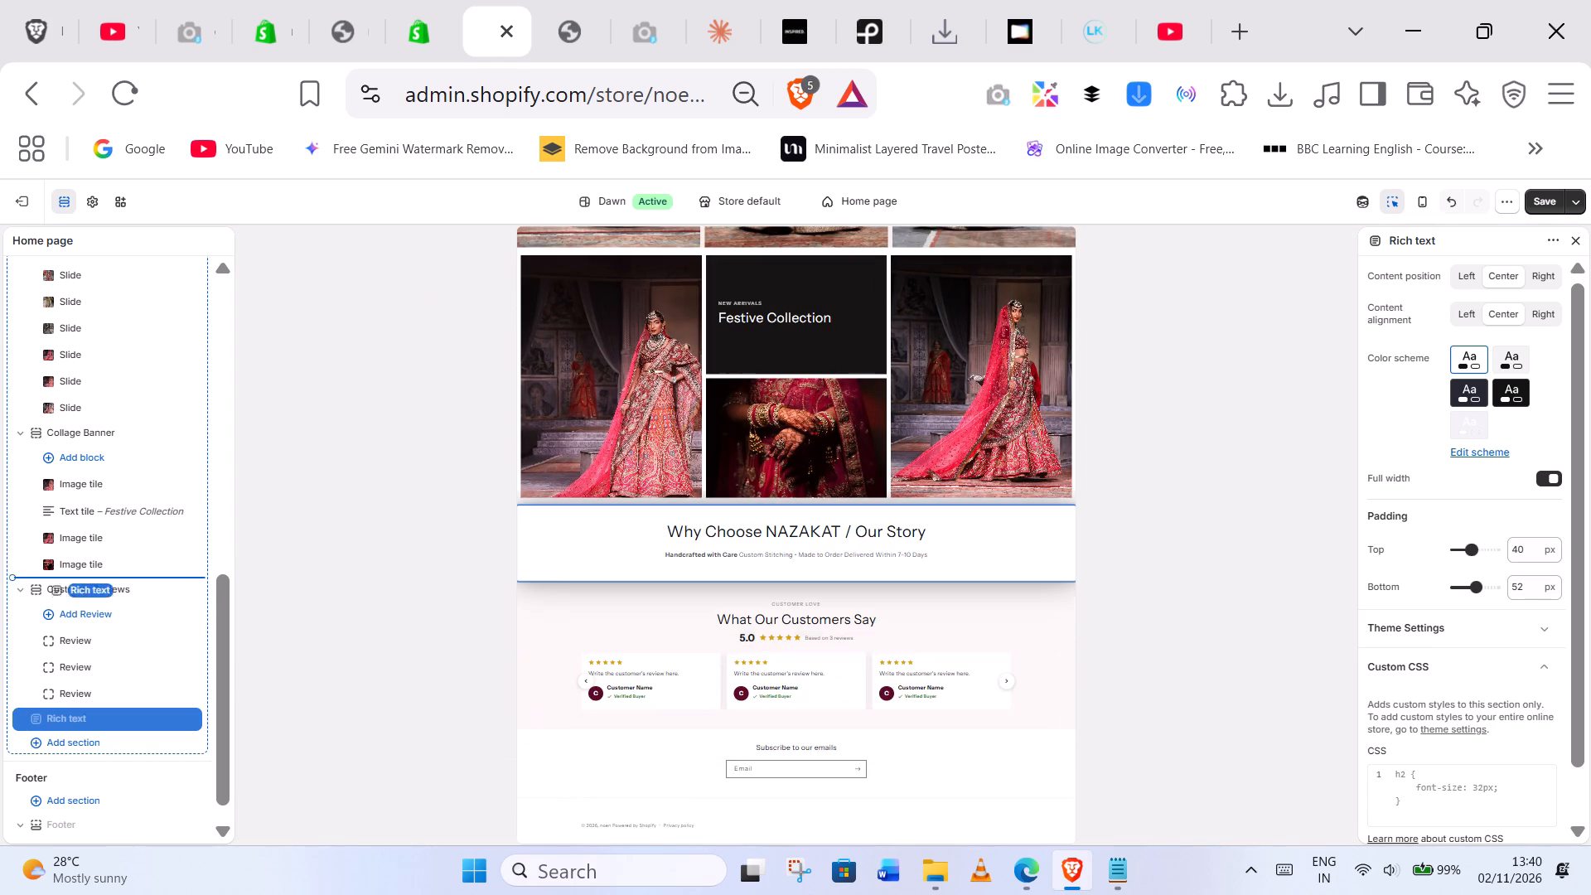
{"action": "left_click_drag", "start_coordinate": [40, 587], "coordinate": [56, 412]}
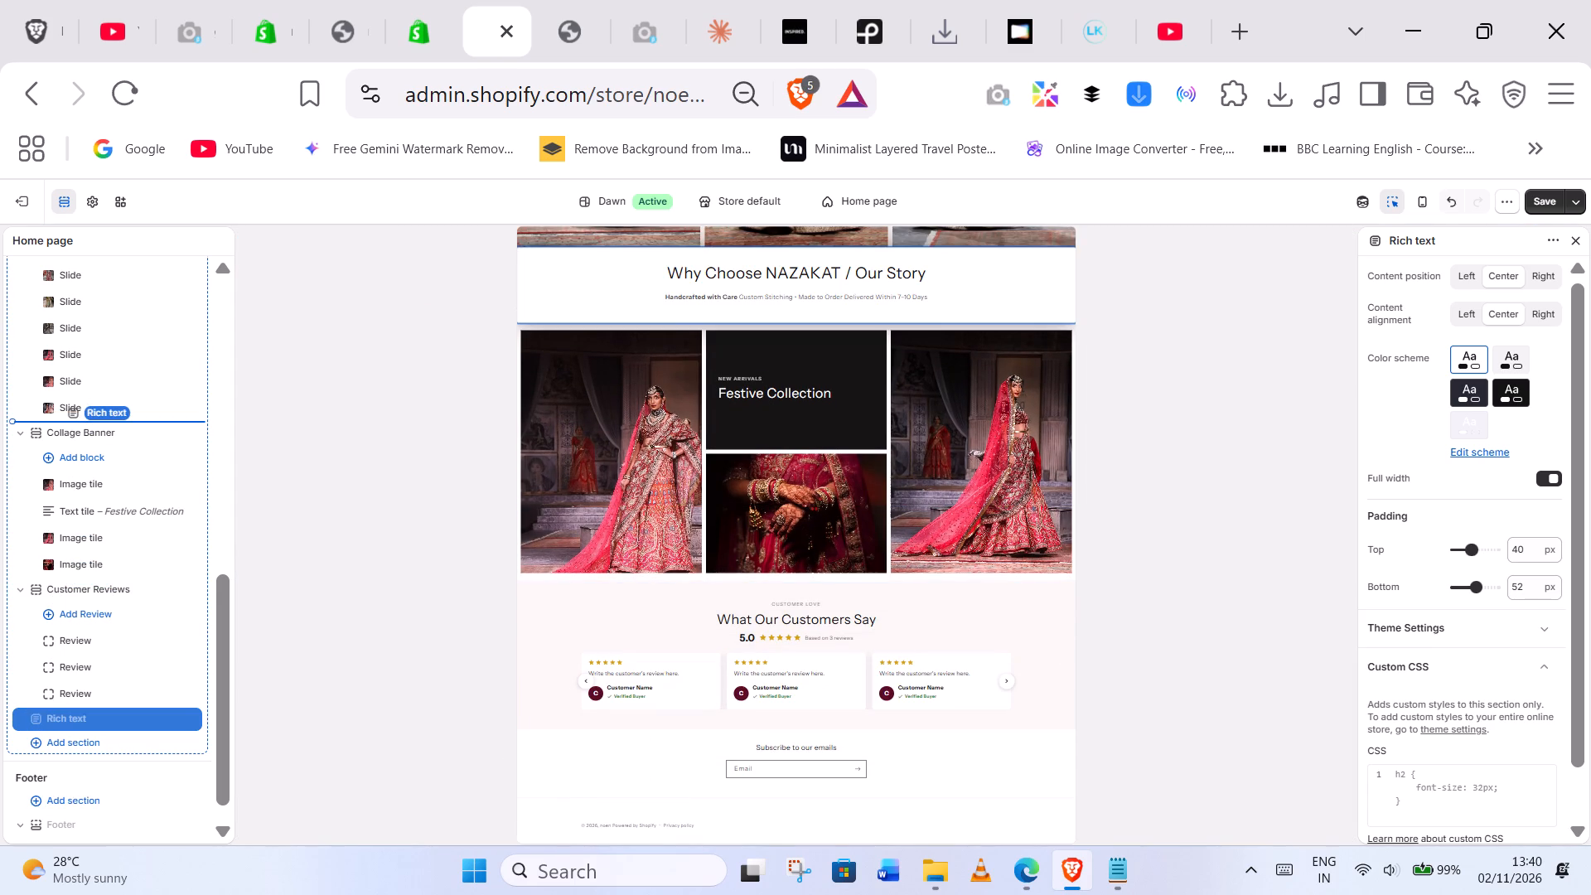
{"action": "left_click_drag", "start_coordinate": [56, 412], "coordinate": [58, 380]}
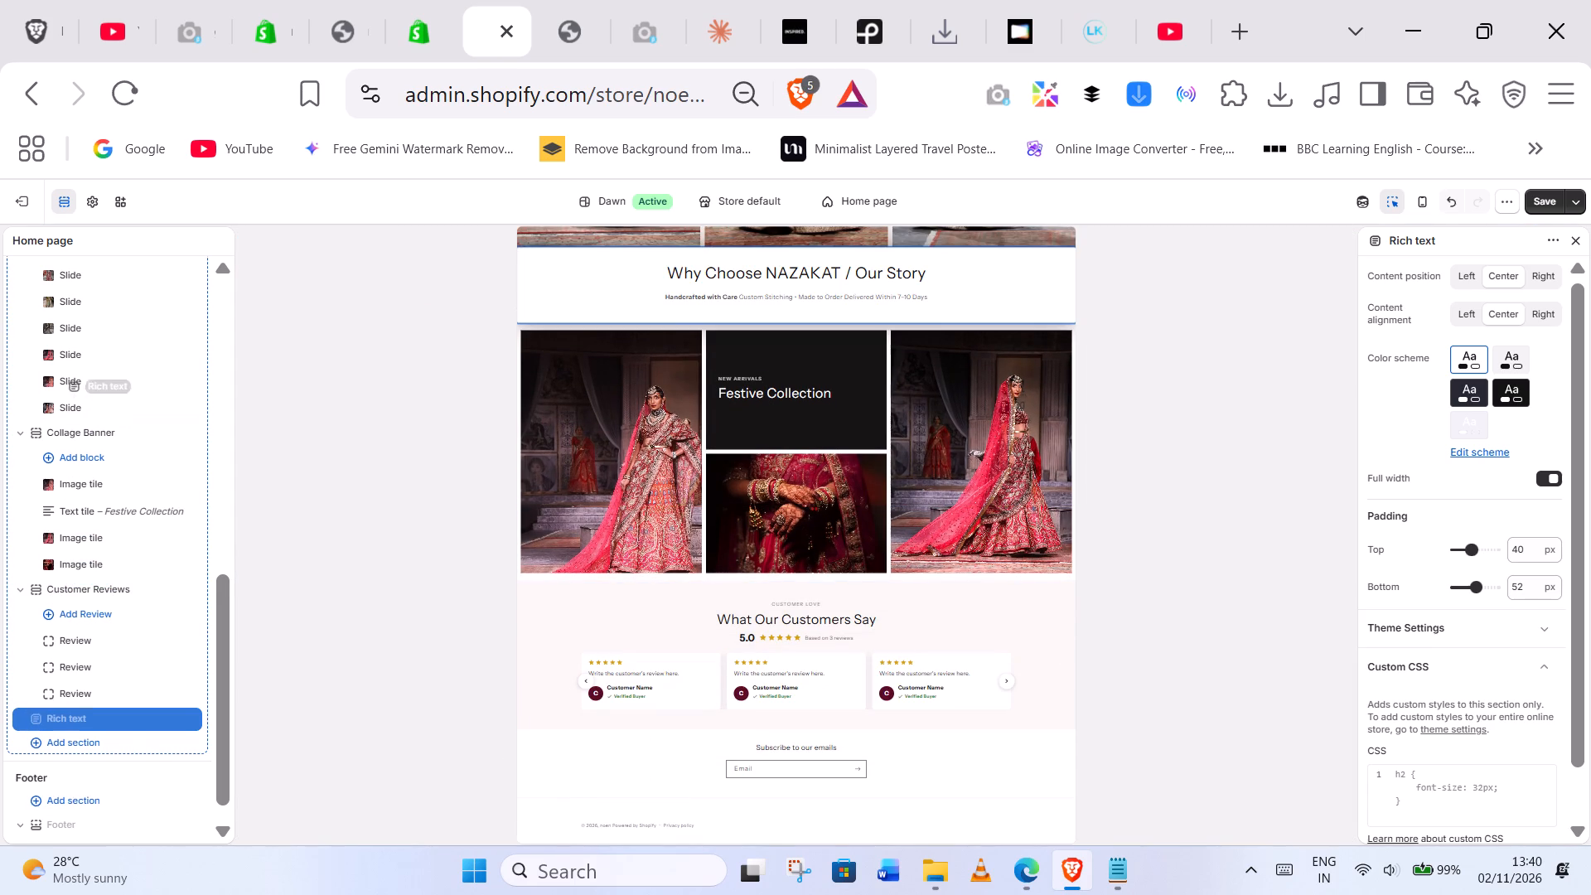
{"action": "left_click_drag", "start_coordinate": [58, 380], "coordinate": [64, 376]}
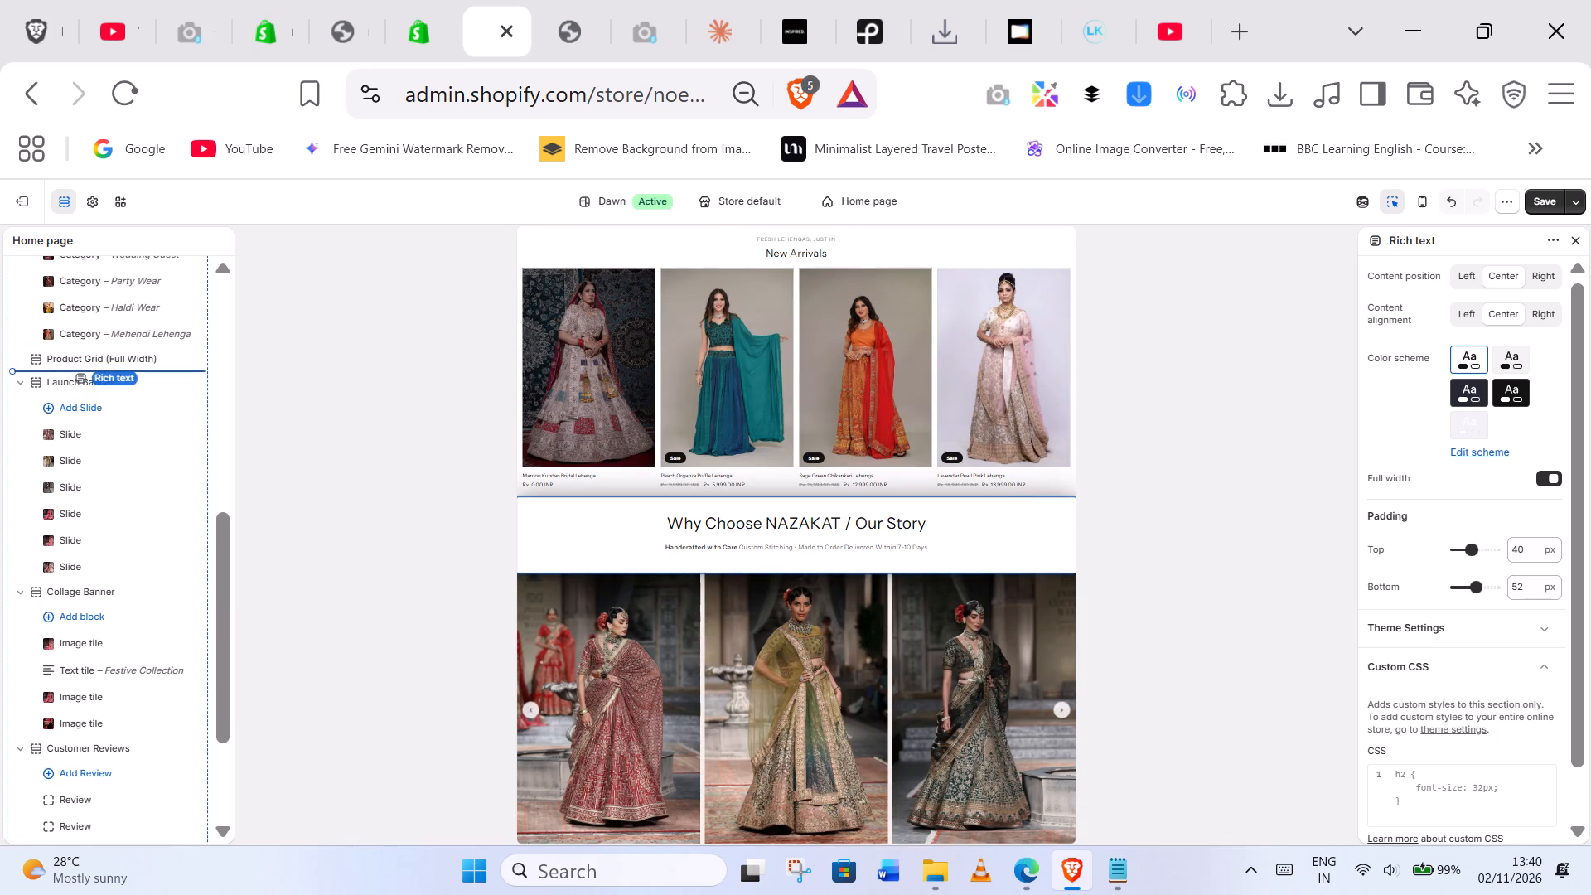
{"action": "left_click_drag", "start_coordinate": [64, 376], "coordinate": [63, 376]}
Set the Rich text section's bottom padding to 32 px and top padding to 76 px, saving the changes.
{"action": "scroll", "coordinate": [950, 474], "scroll_direction": "down", "scroll_amount": 3}
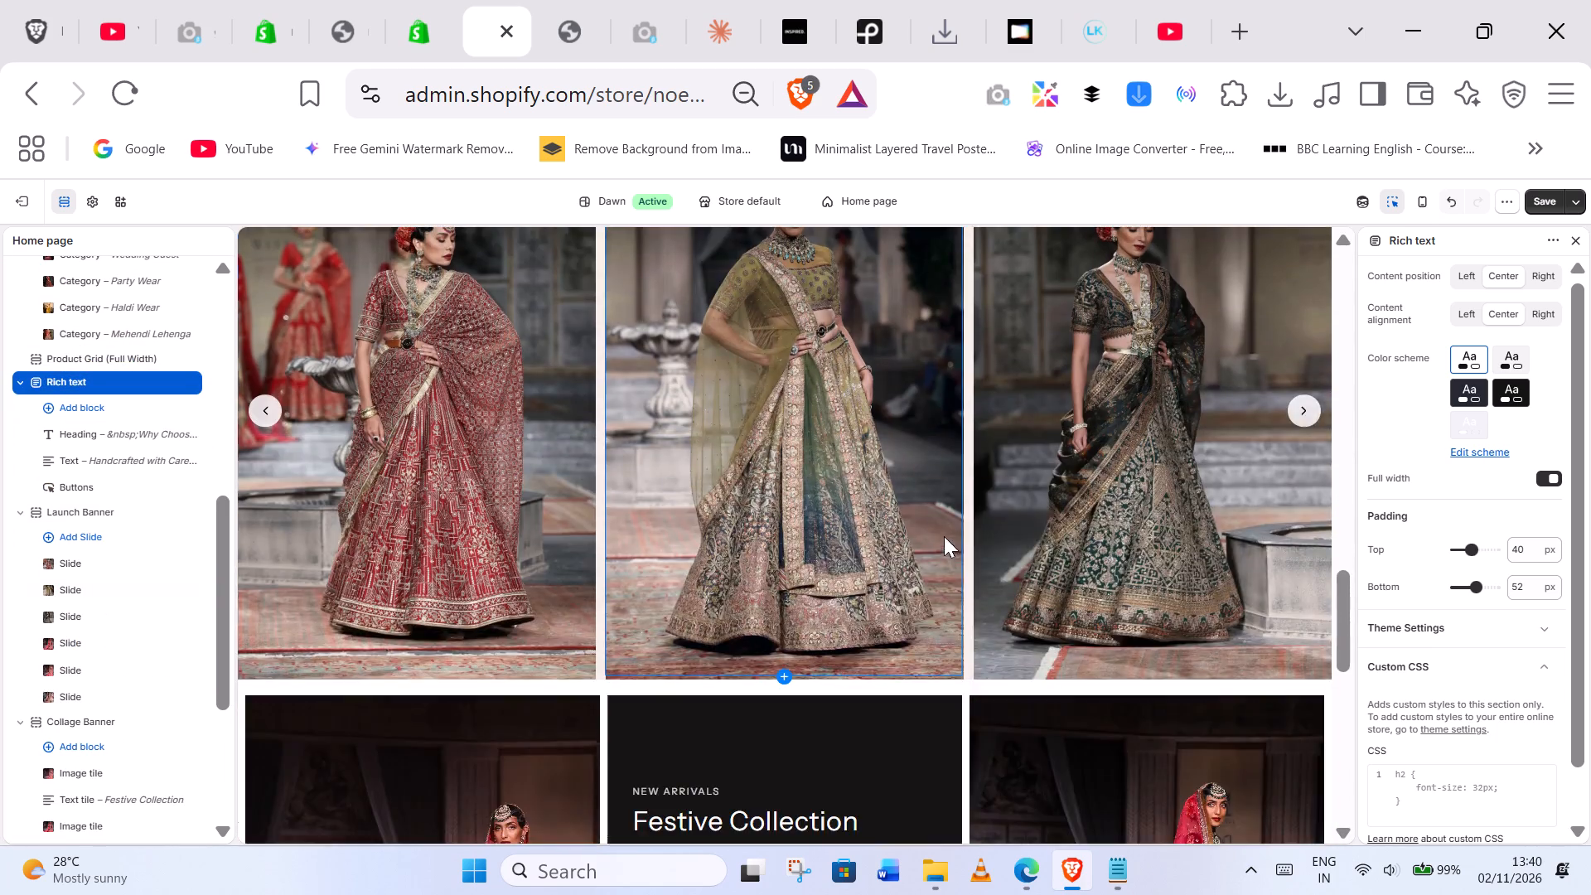
{"action": "scroll", "coordinate": [913, 554], "scroll_direction": "up", "scroll_amount": 4}
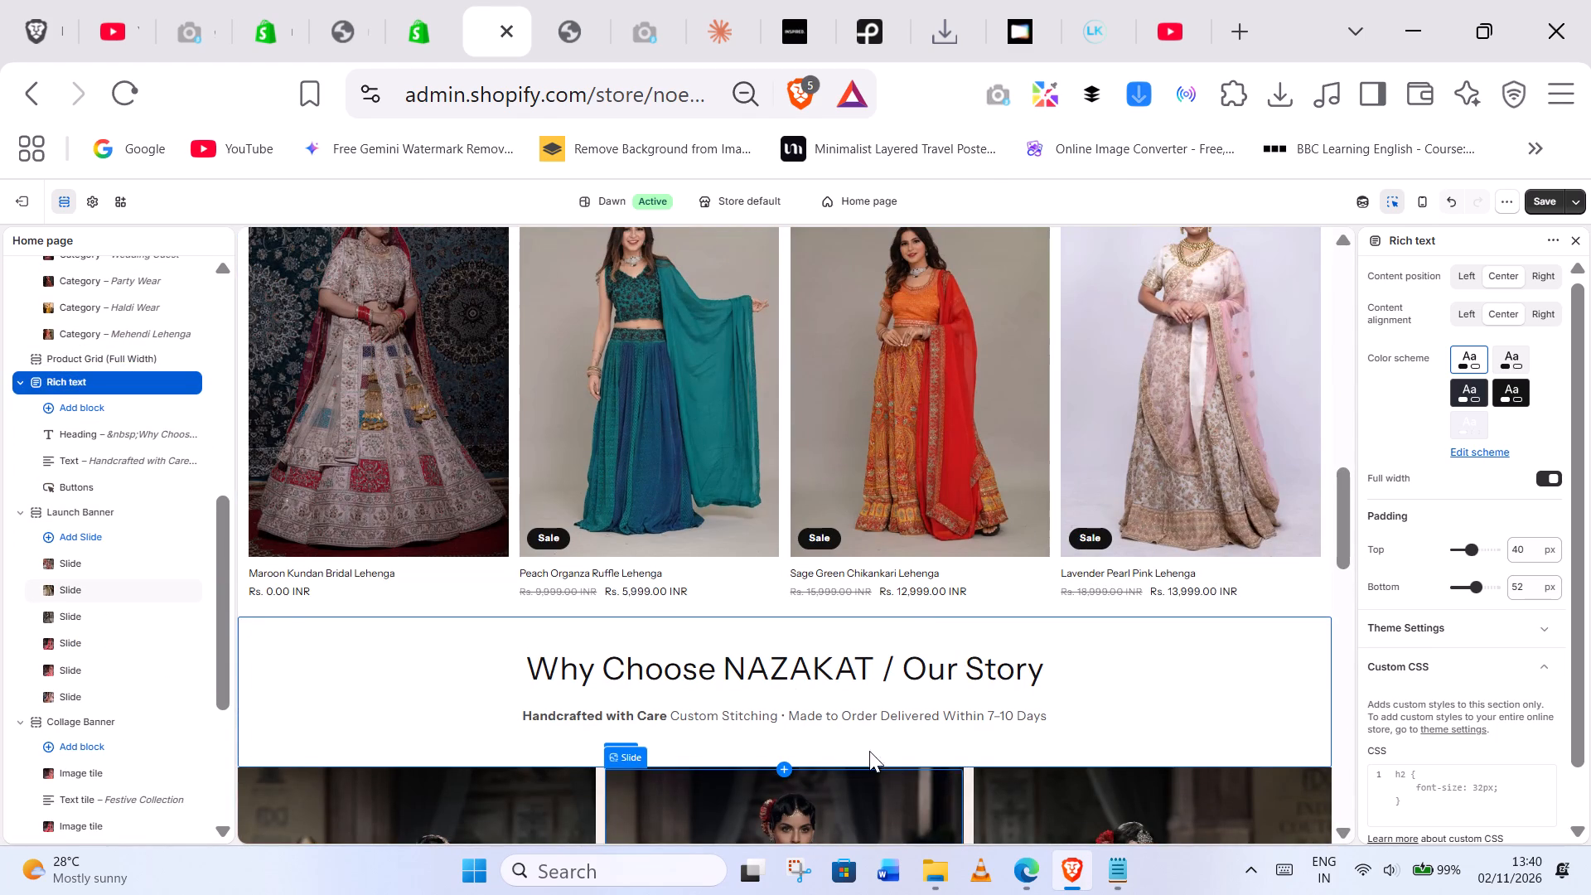
{"action": "left_click", "coordinate": [867, 743]}
{"action": "left_click", "coordinate": [1468, 587]}
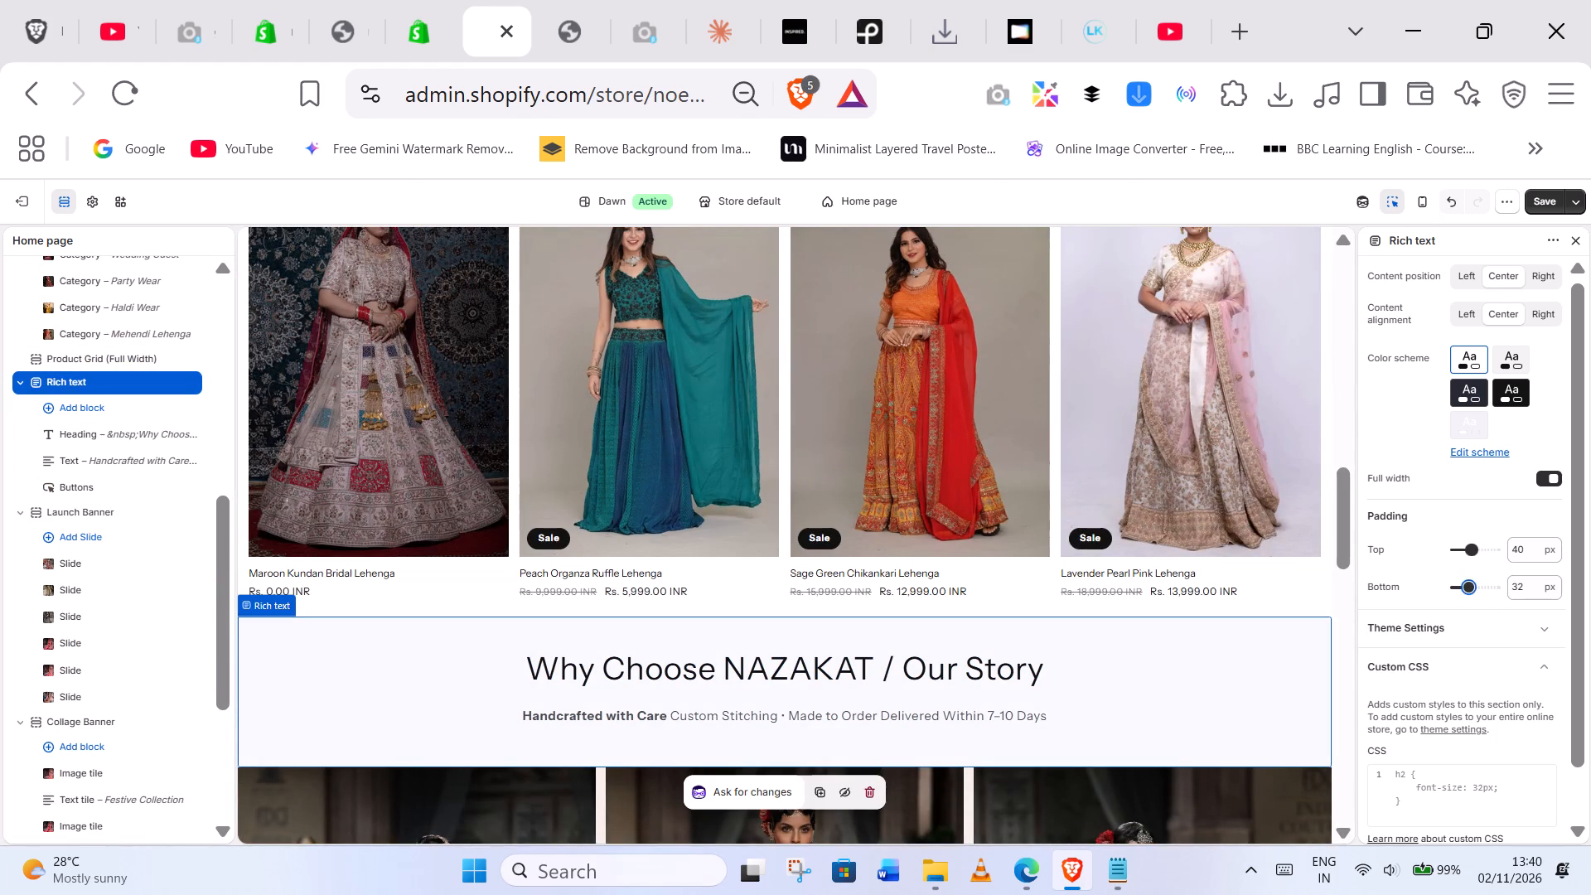
{"action": "left_click", "coordinate": [1466, 587]}
{"action": "left_click", "coordinate": [1545, 199]}
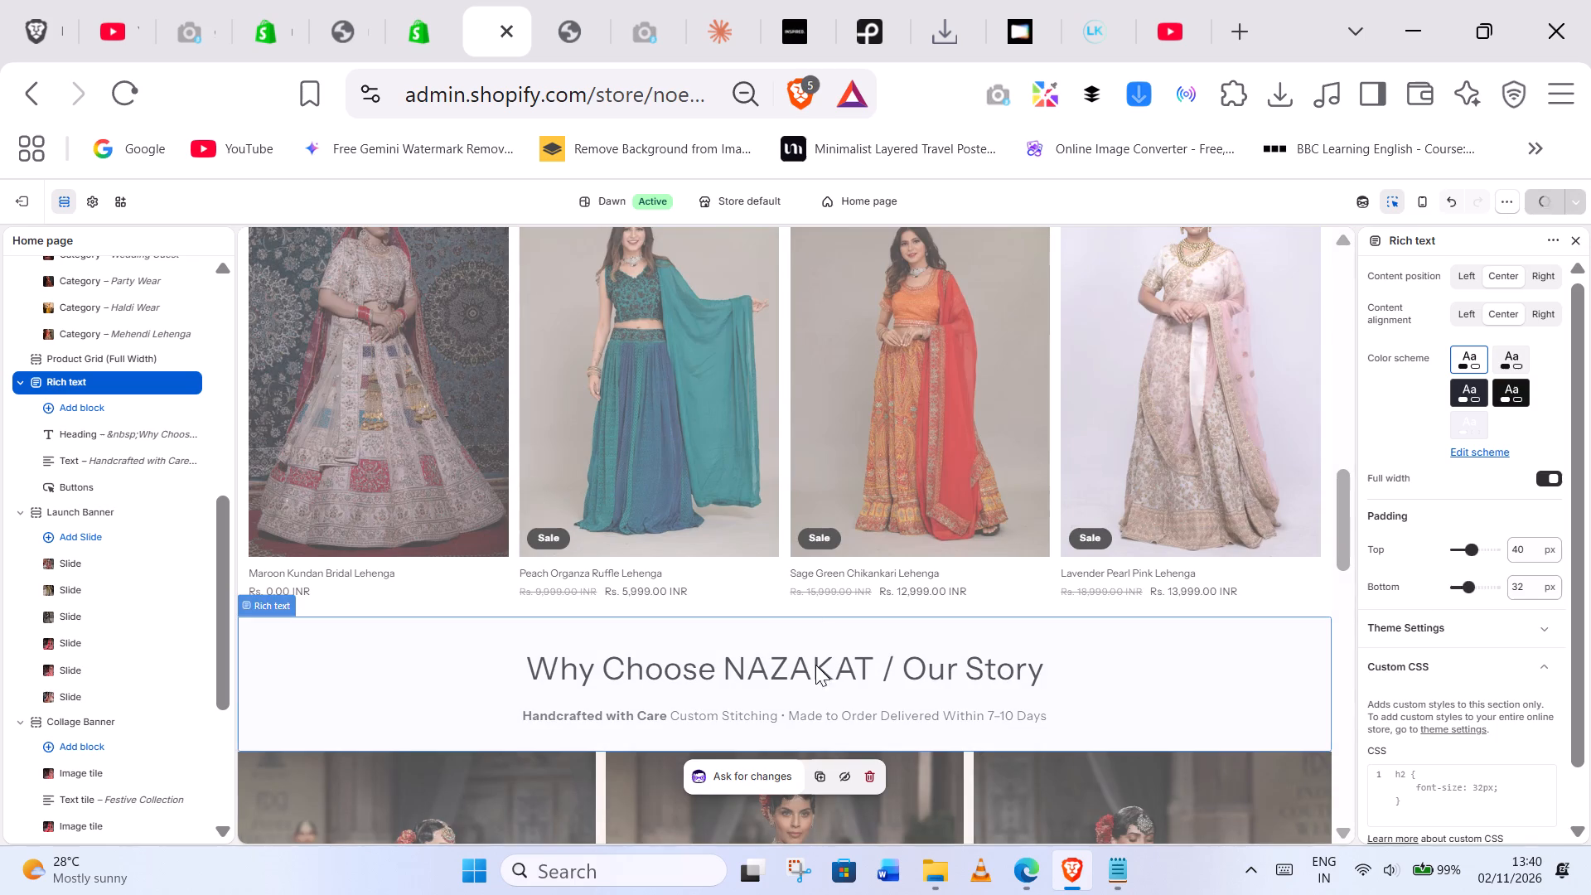
{"action": "left_click", "coordinate": [1485, 547]}
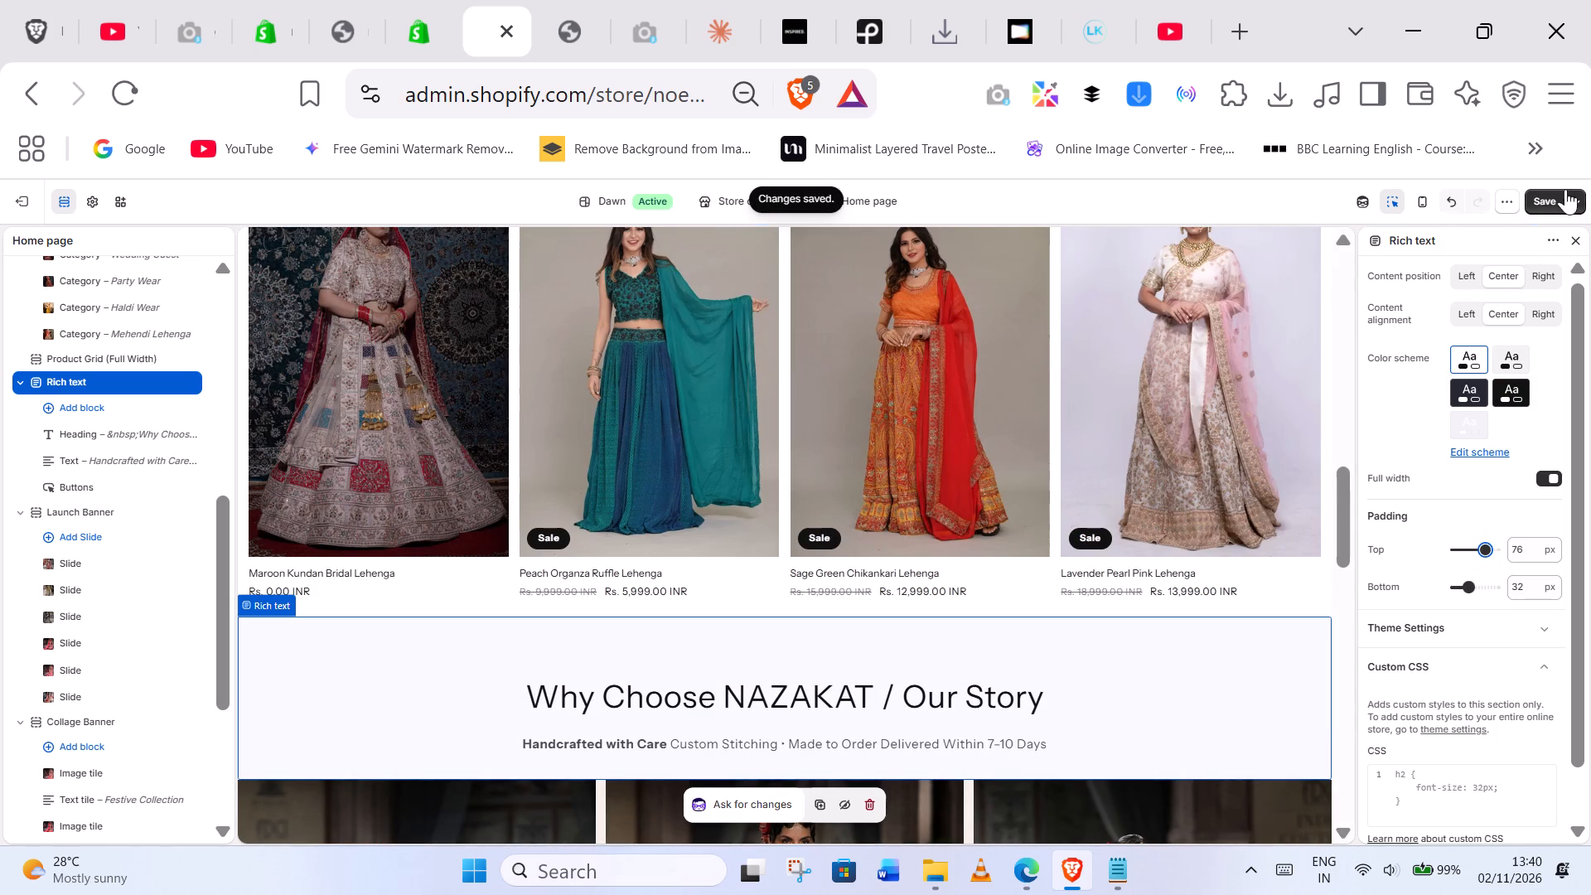
{"action": "double_click", "coordinate": [1560, 196]}
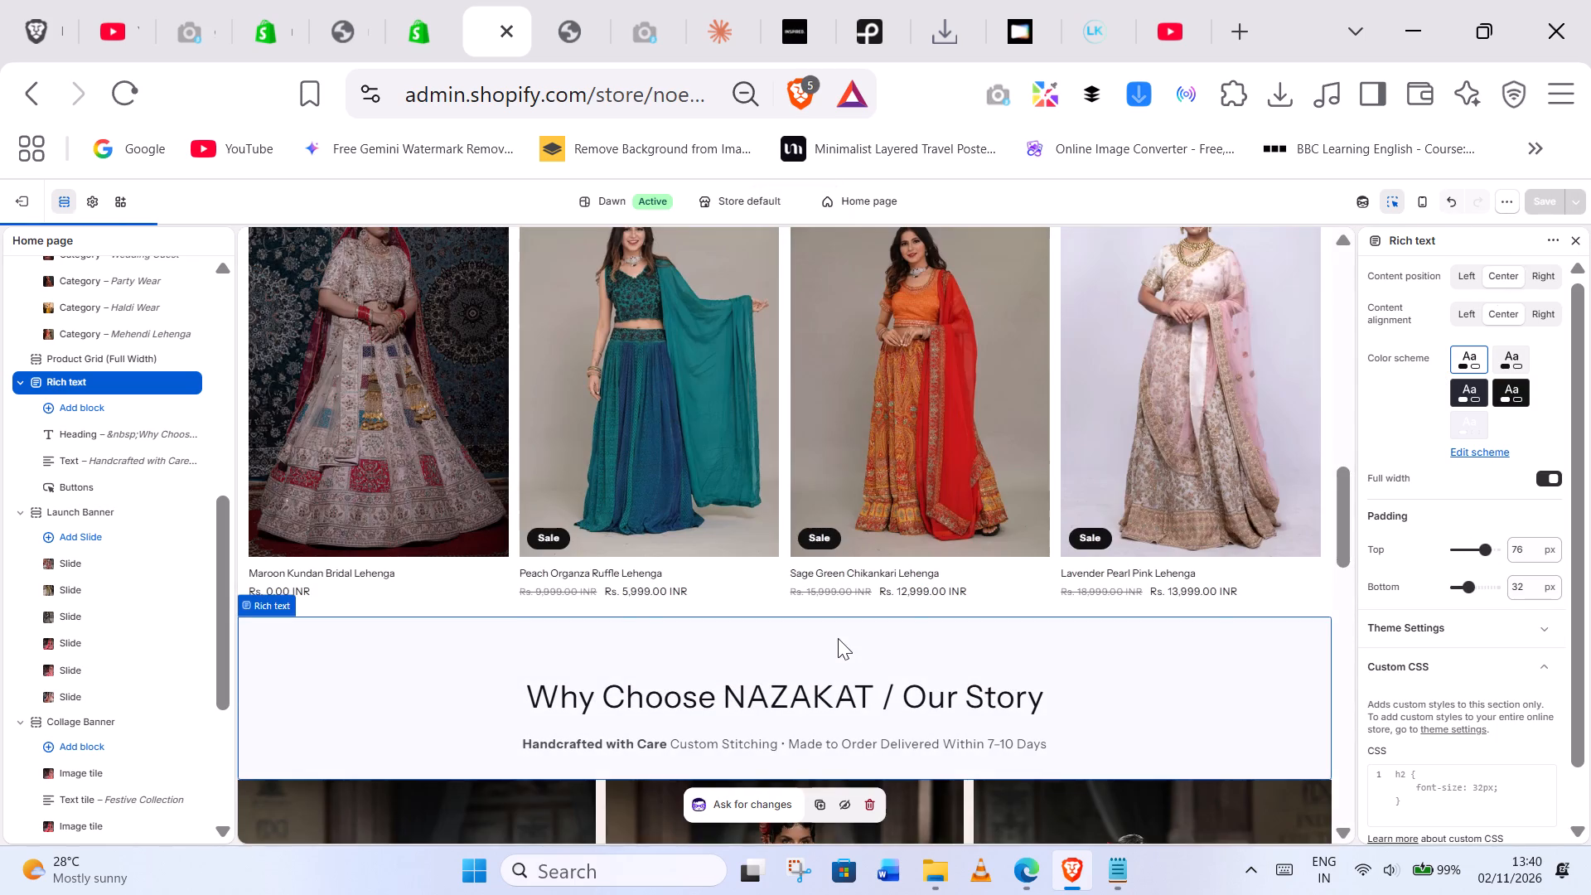
Examine the home page preview from the Why Choose NAZAKAT section down through the lehenga slides to the collage banner.
{"action": "scroll", "coordinate": [821, 678], "scroll_direction": "down", "scroll_amount": 2}
{"action": "scroll", "coordinate": [674, 521], "scroll_direction": "down", "scroll_amount": 9}
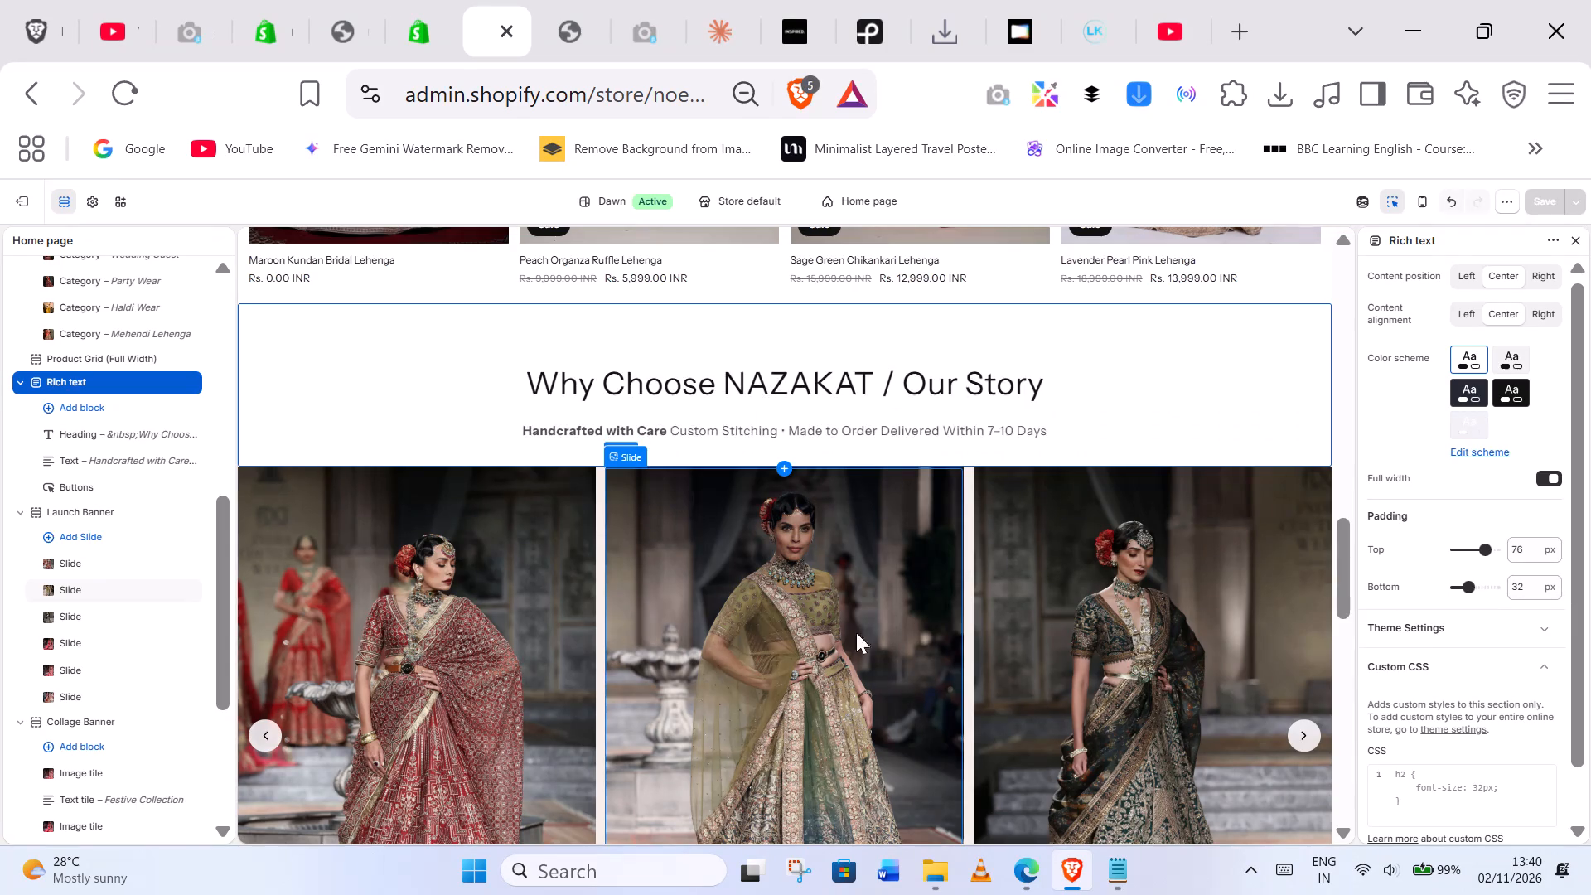
{"action": "scroll", "coordinate": [980, 602], "scroll_direction": "down", "scroll_amount": 4}
{"action": "scroll", "coordinate": [839, 641], "scroll_direction": "down", "scroll_amount": 2}
{"action": "scroll", "coordinate": [747, 549], "scroll_direction": "up", "scroll_amount": 2}
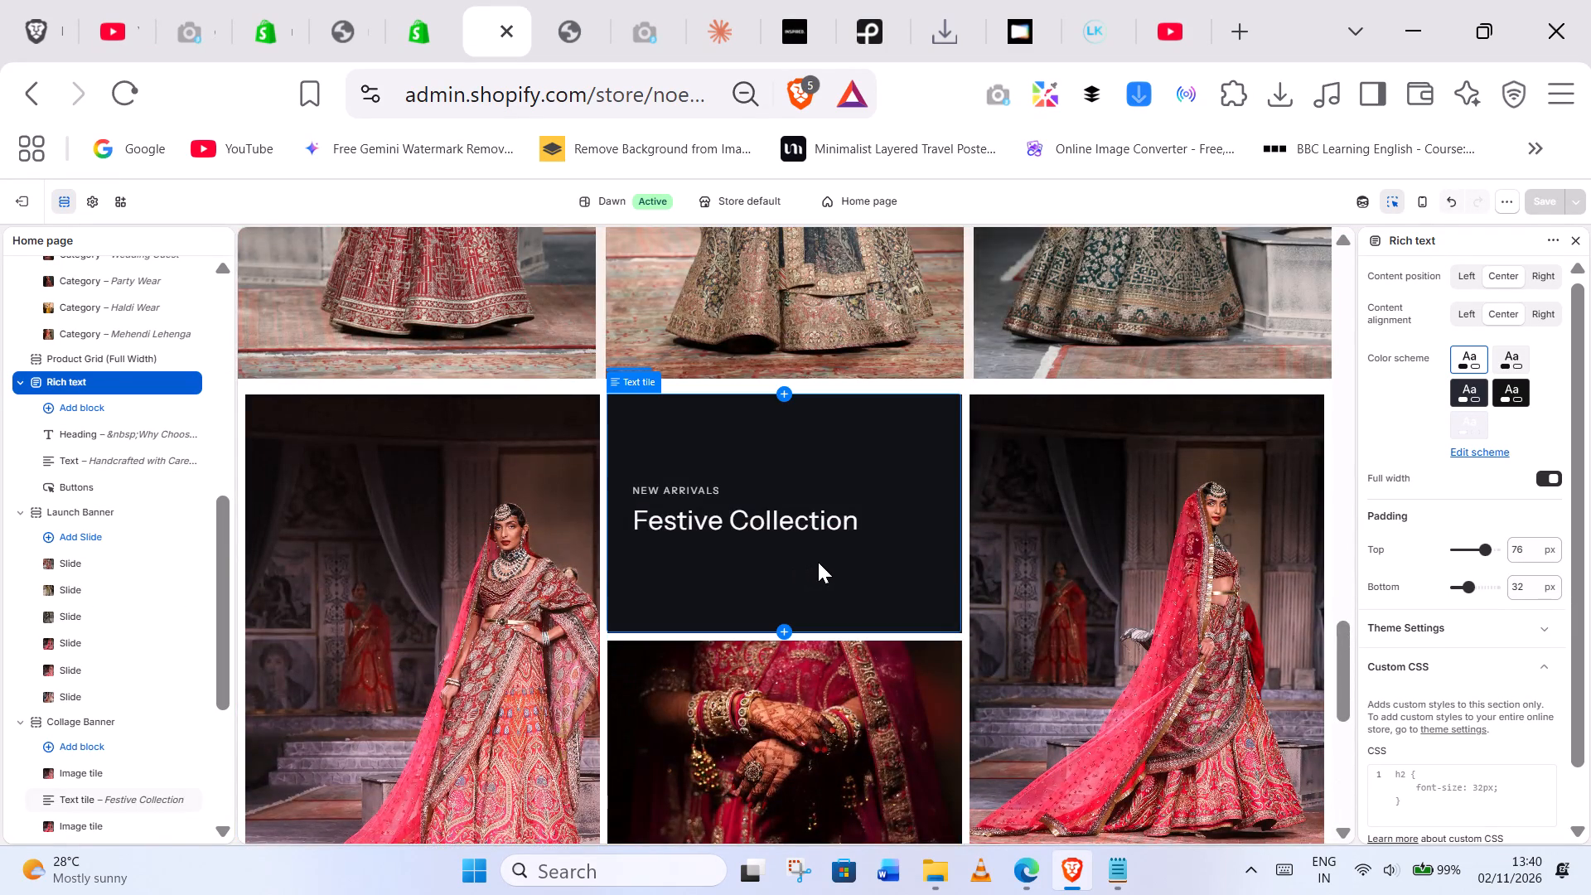
{"action": "scroll", "coordinate": [919, 651], "scroll_direction": "down", "scroll_amount": 1}
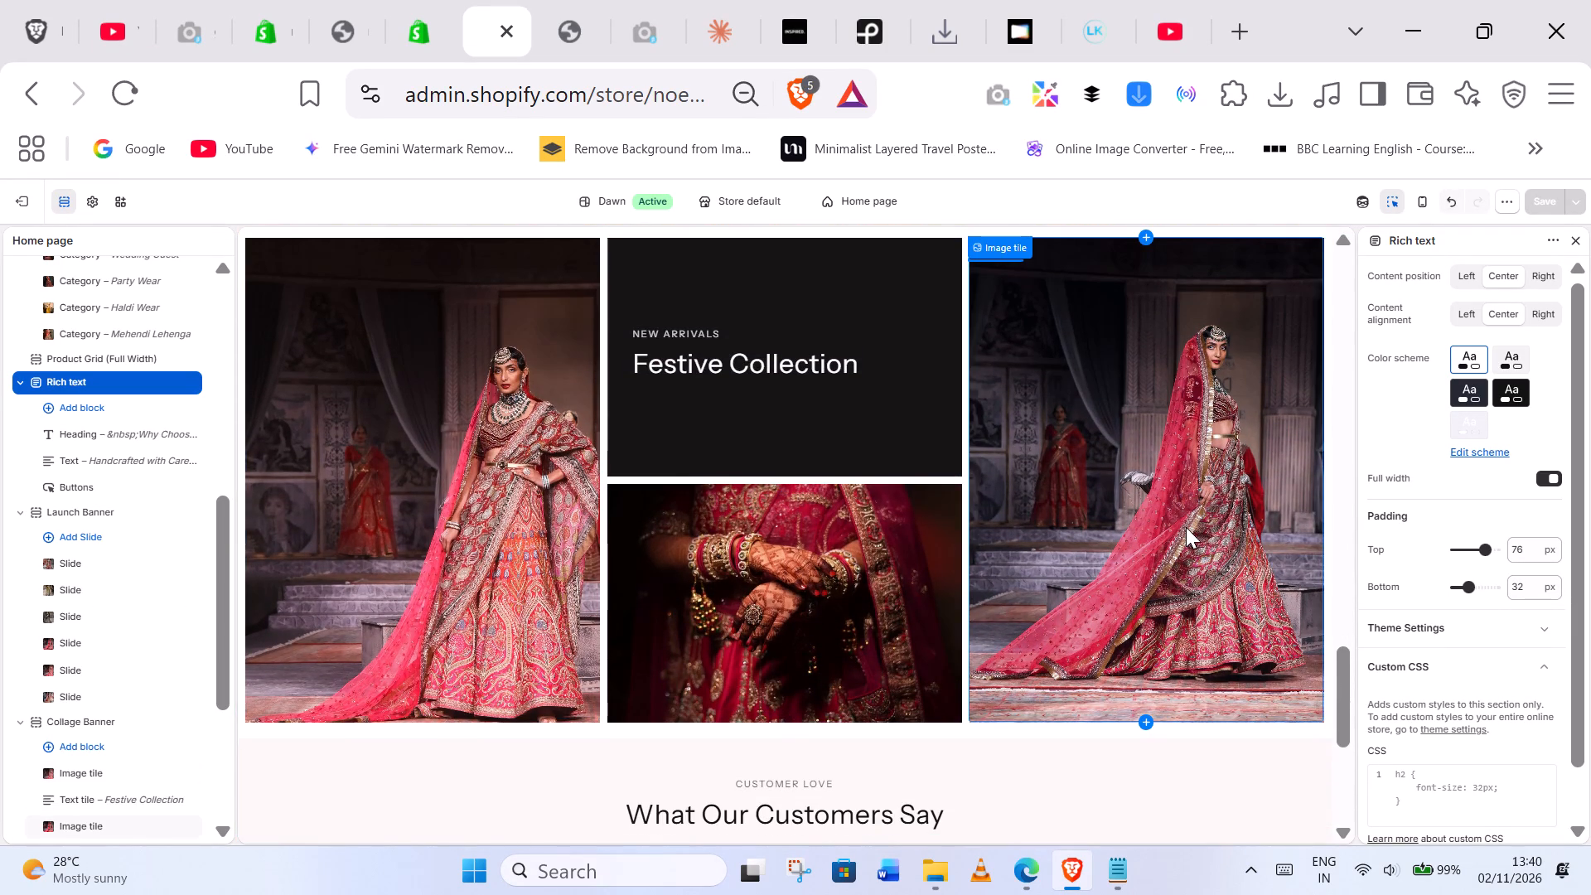
Reload the live storefront page and look over the bottom of the home page.
{"action": "left_click", "coordinate": [583, 0]}
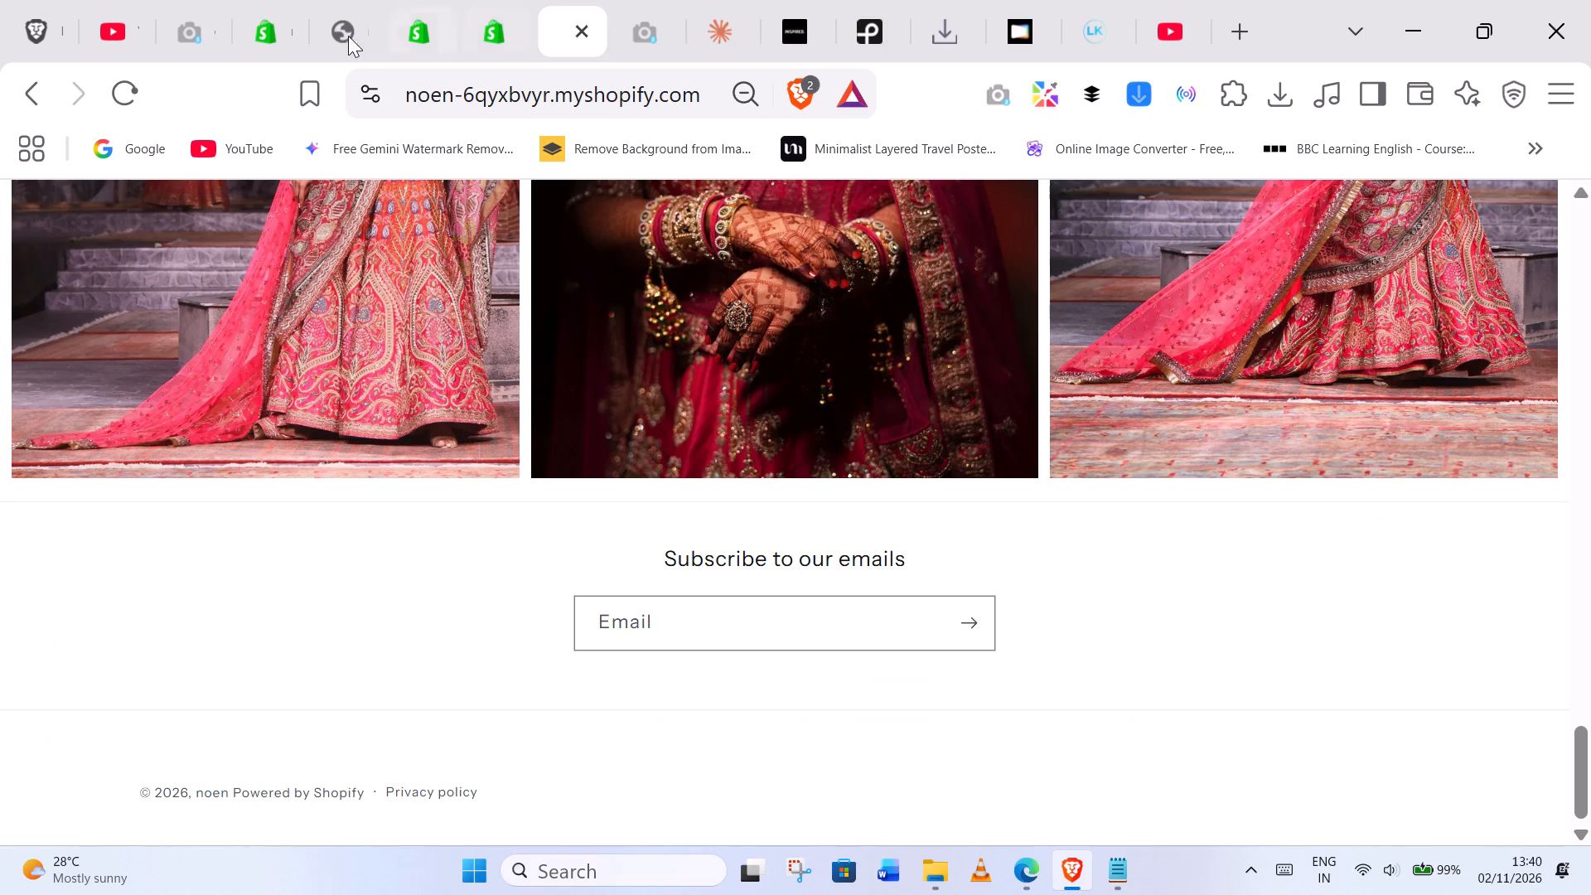
{"action": "left_click", "coordinate": [94, 89]}
{"action": "left_click", "coordinate": [111, 85]}
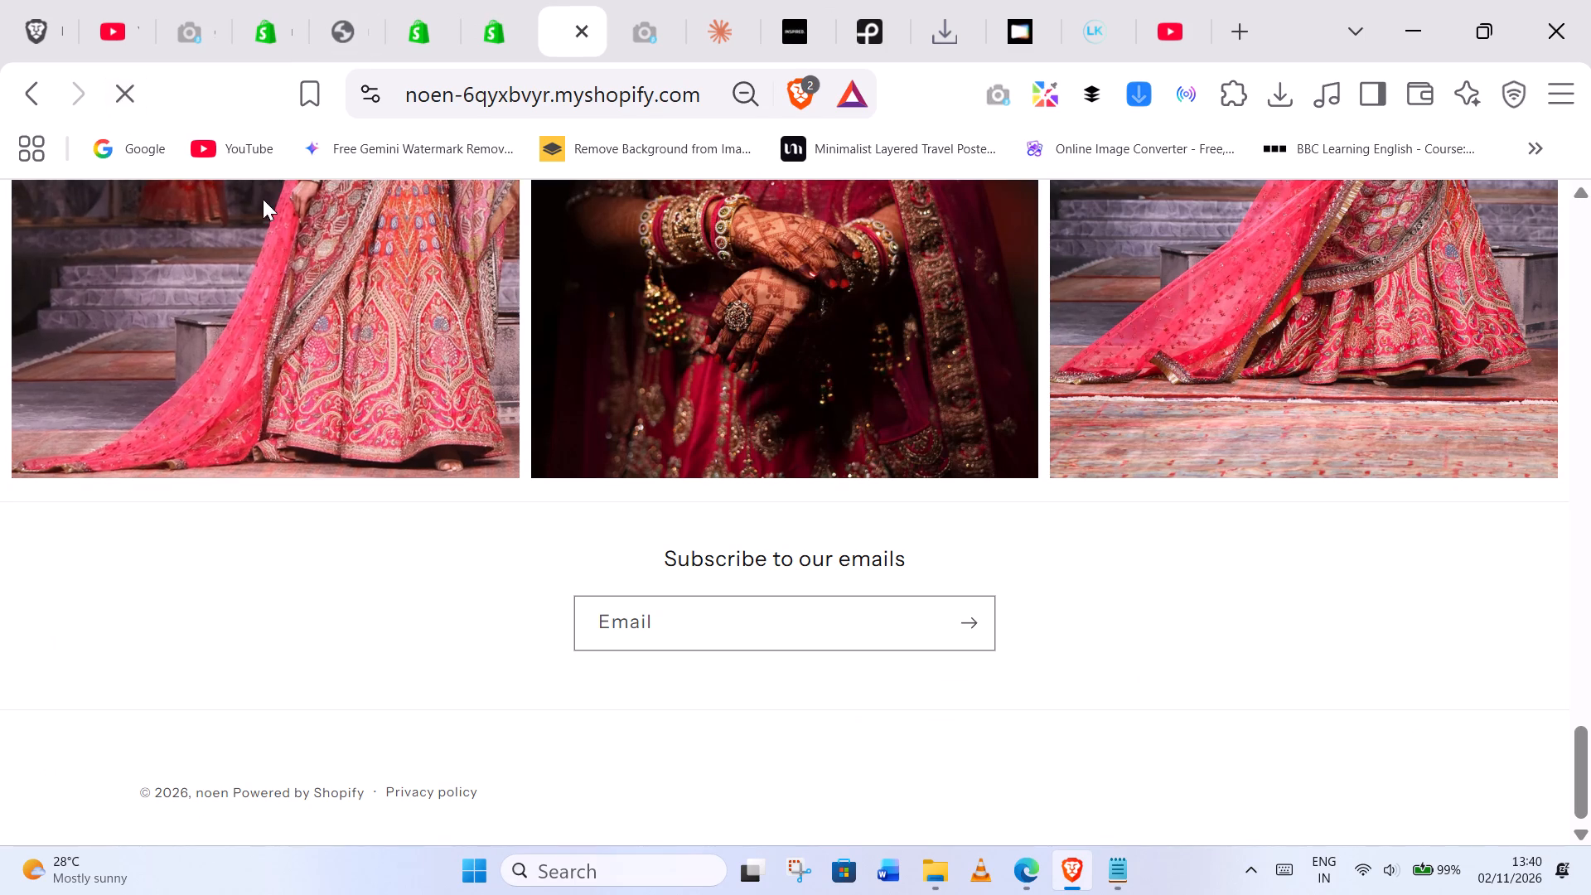
{"action": "scroll", "coordinate": [766, 353], "scroll_direction": "down", "scroll_amount": 4}
{"action": "scroll", "coordinate": [766, 353], "scroll_direction": "up", "scroll_amount": 6}
{"action": "scroll", "coordinate": [767, 357], "scroll_direction": "down", "scroll_amount": 4}
Remove the Customer Reviews section from the home page in the theme editor.
{"action": "left_click", "coordinate": [467, 0]}
{"action": "scroll", "coordinate": [439, 375], "scroll_direction": "down", "scroll_amount": 2}
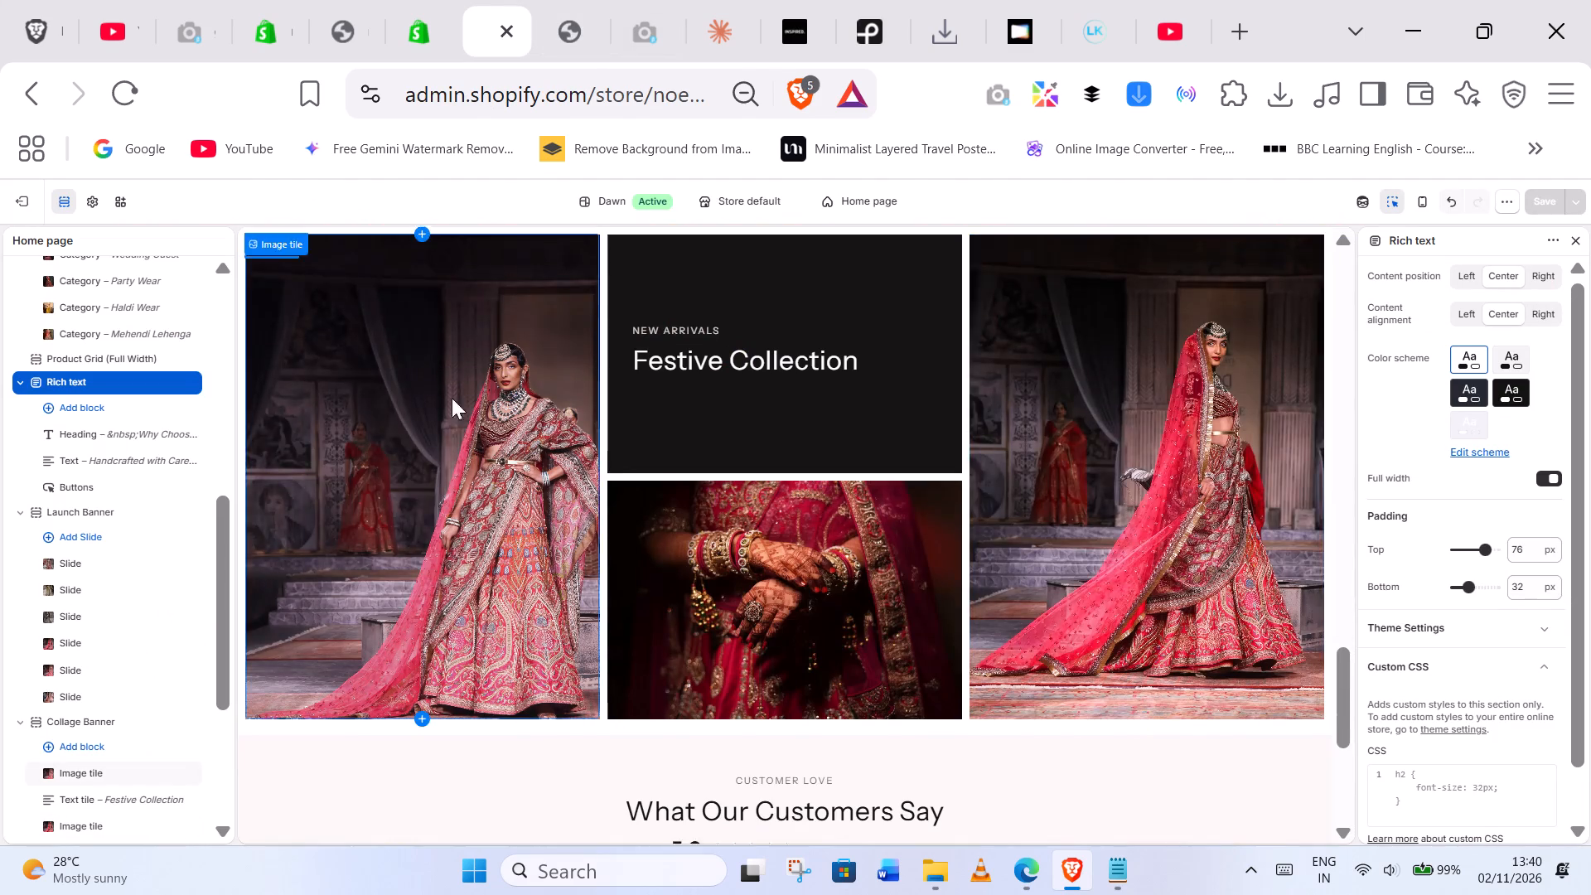
{"action": "scroll", "coordinate": [452, 398], "scroll_direction": "down", "scroll_amount": 1}
{"action": "left_click", "coordinate": [438, 403]}
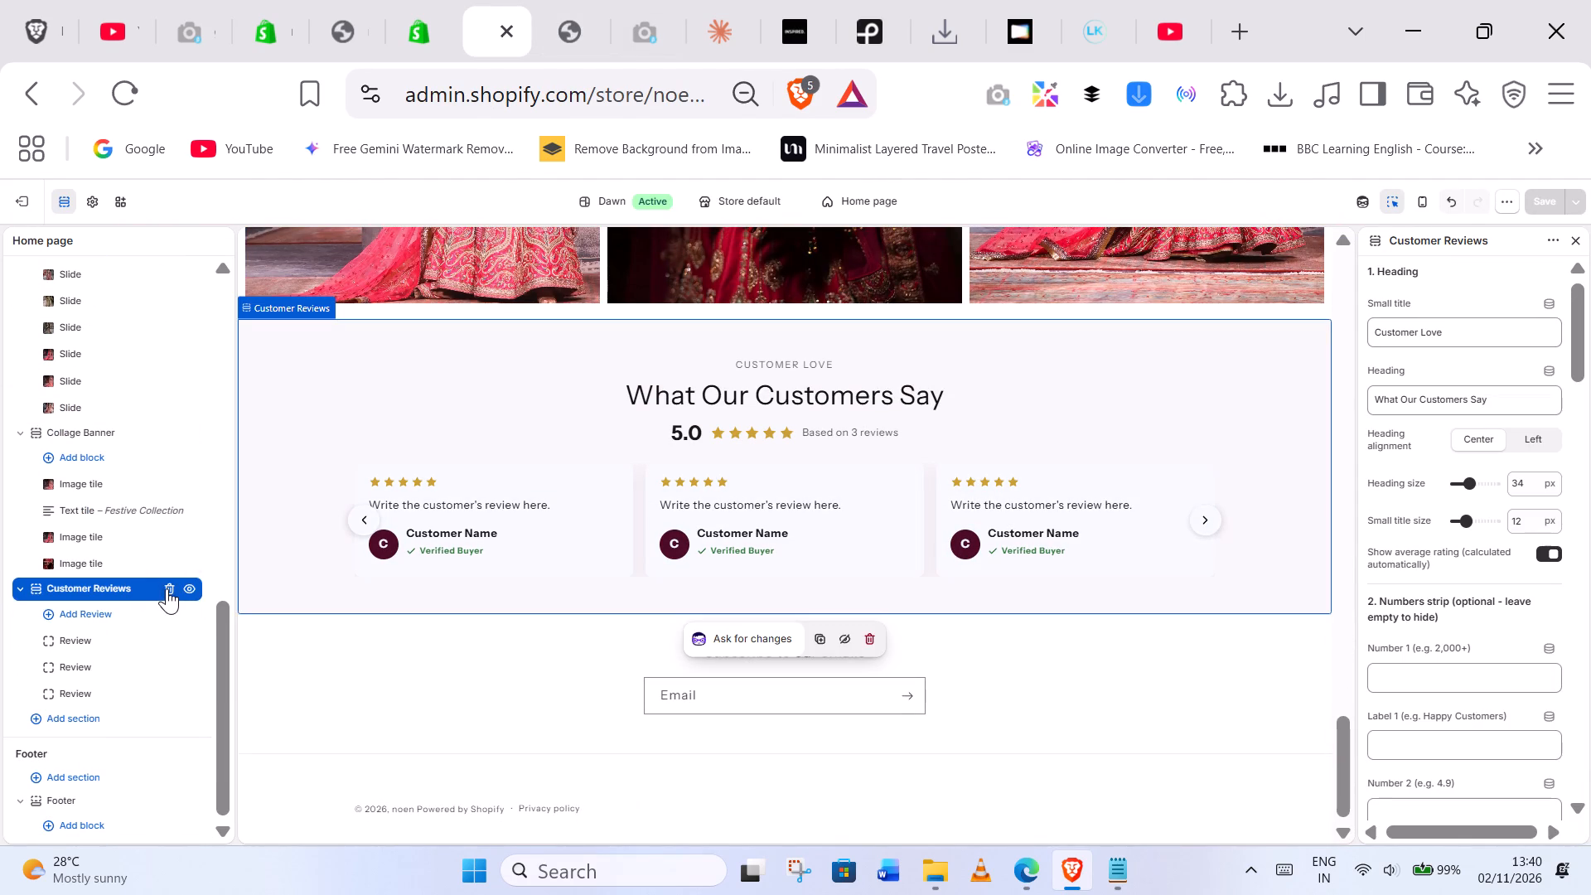
{"action": "left_click", "coordinate": [167, 588]}
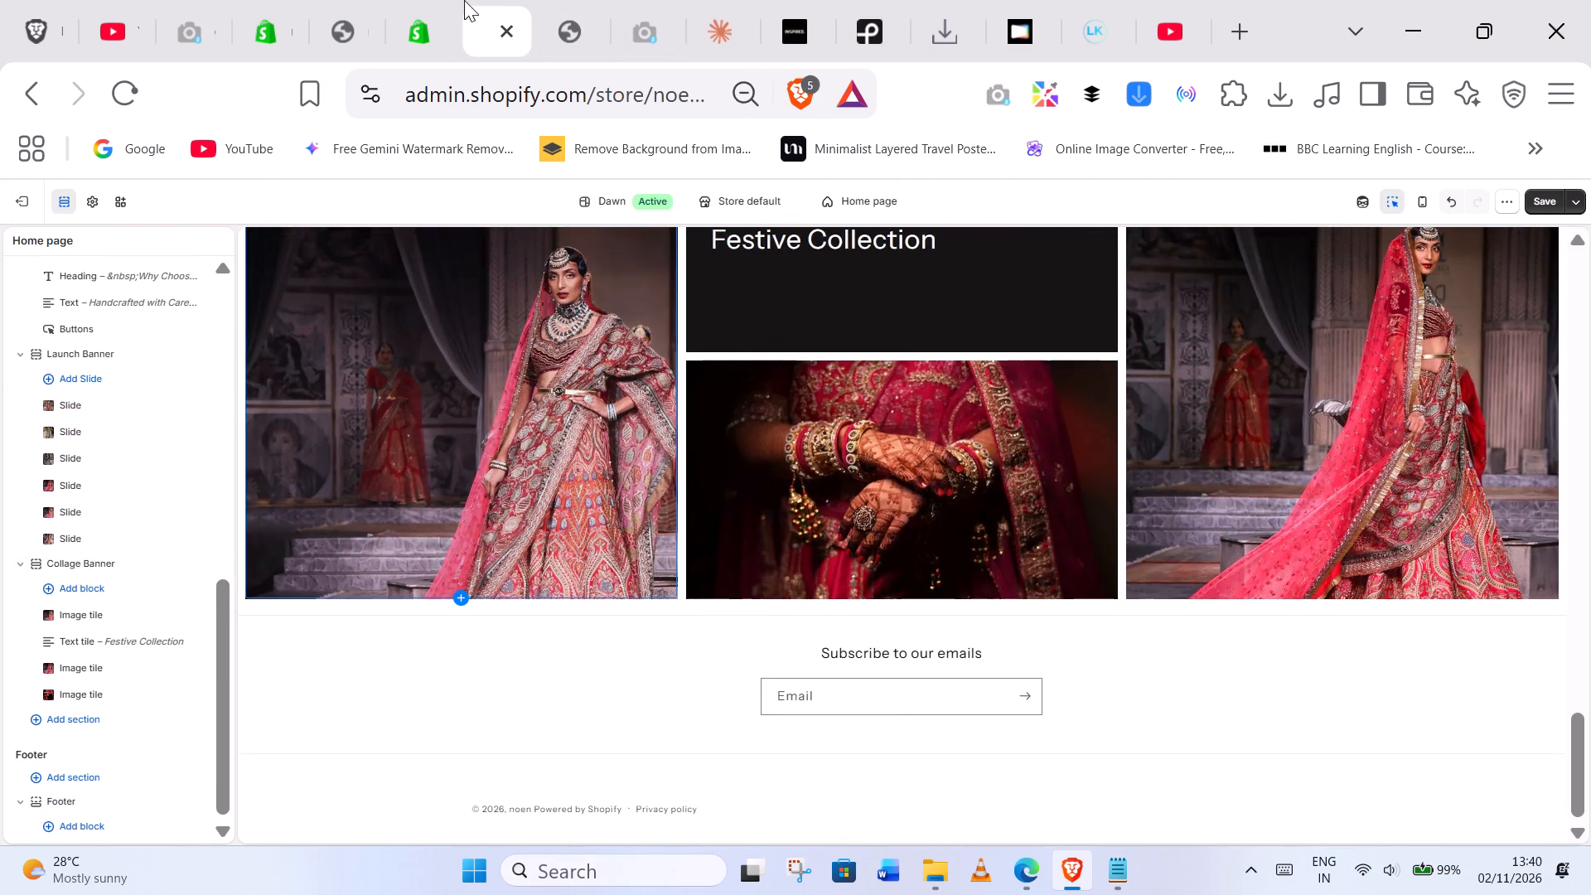
Delete the nazakat-customer-reviews.liquid file from the Dawn theme's sections in the code editor.
{"action": "left_click", "coordinate": [423, 0]}
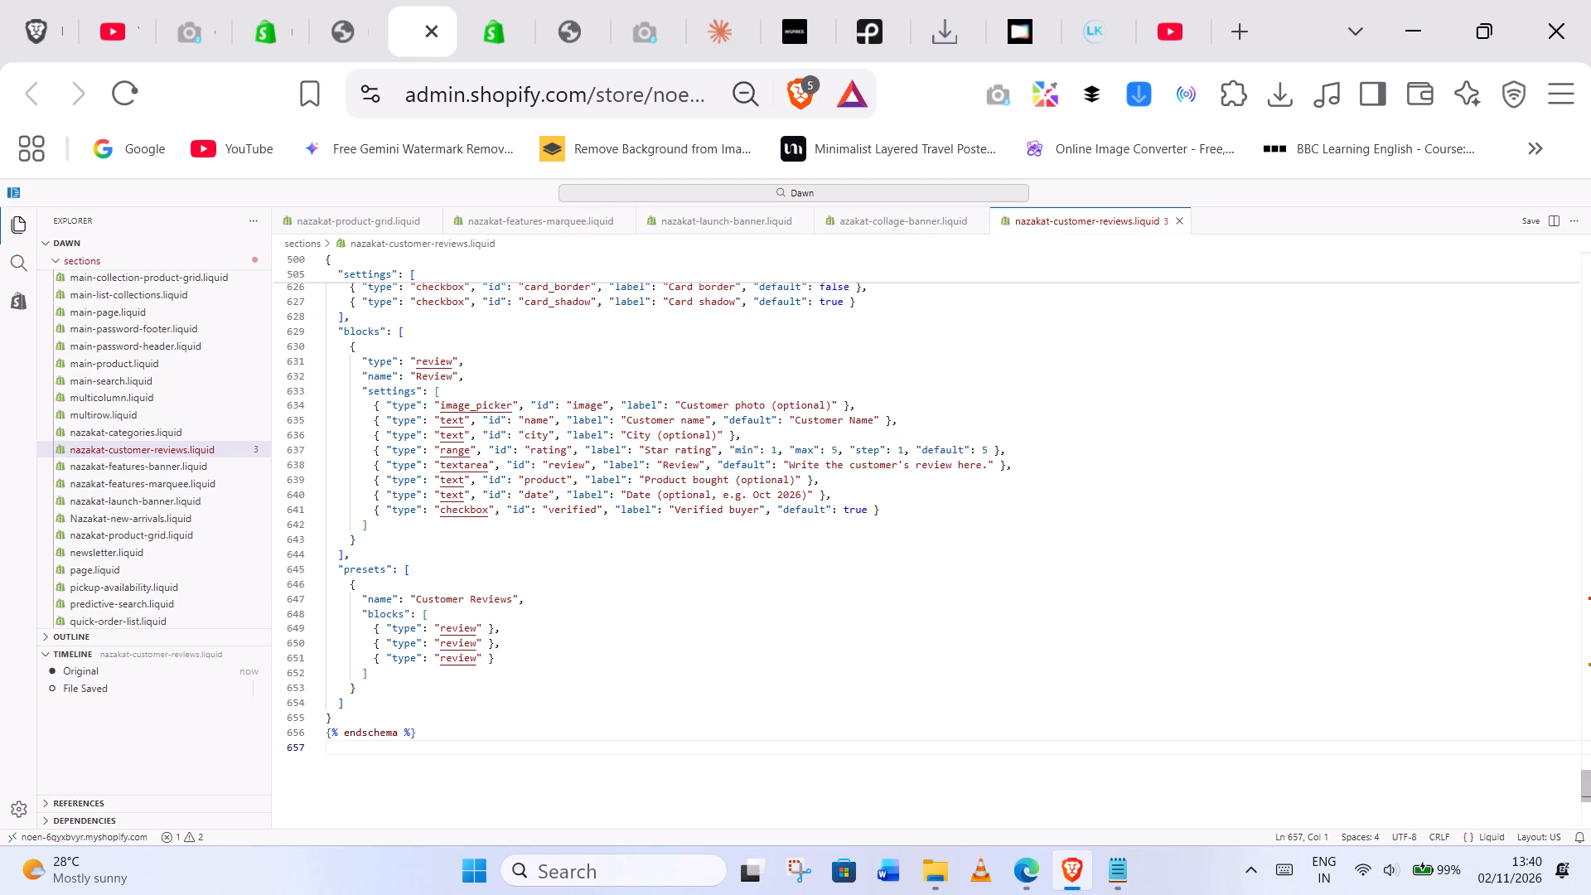
{"action": "left_click", "coordinate": [124, 450]}
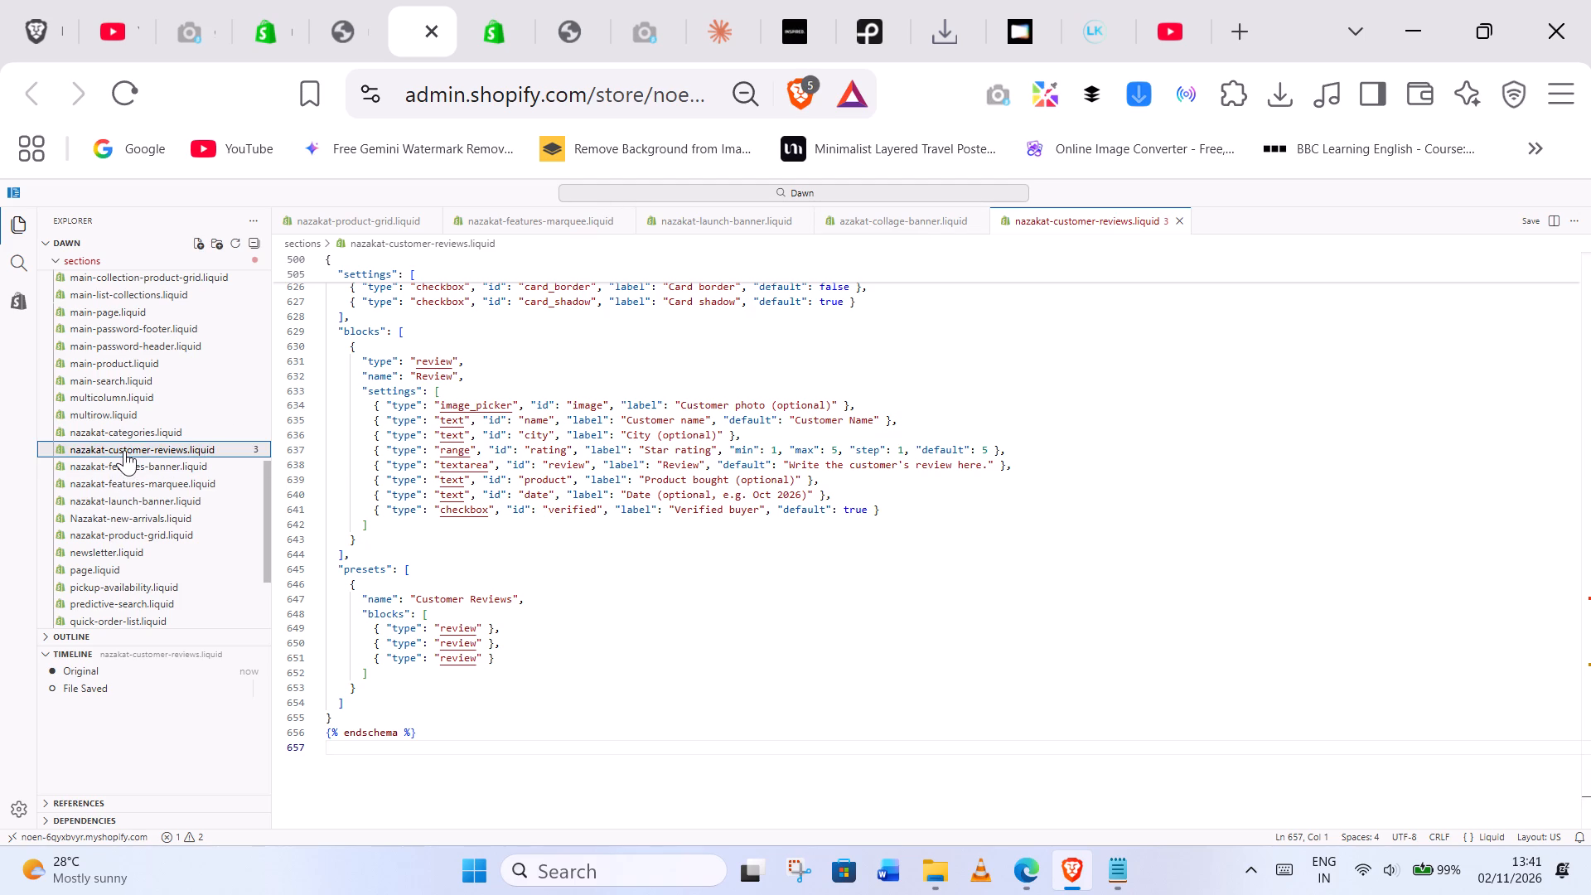
{"action": "key", "text": "Delete"}
{"action": "left_click", "coordinate": [907, 565]}
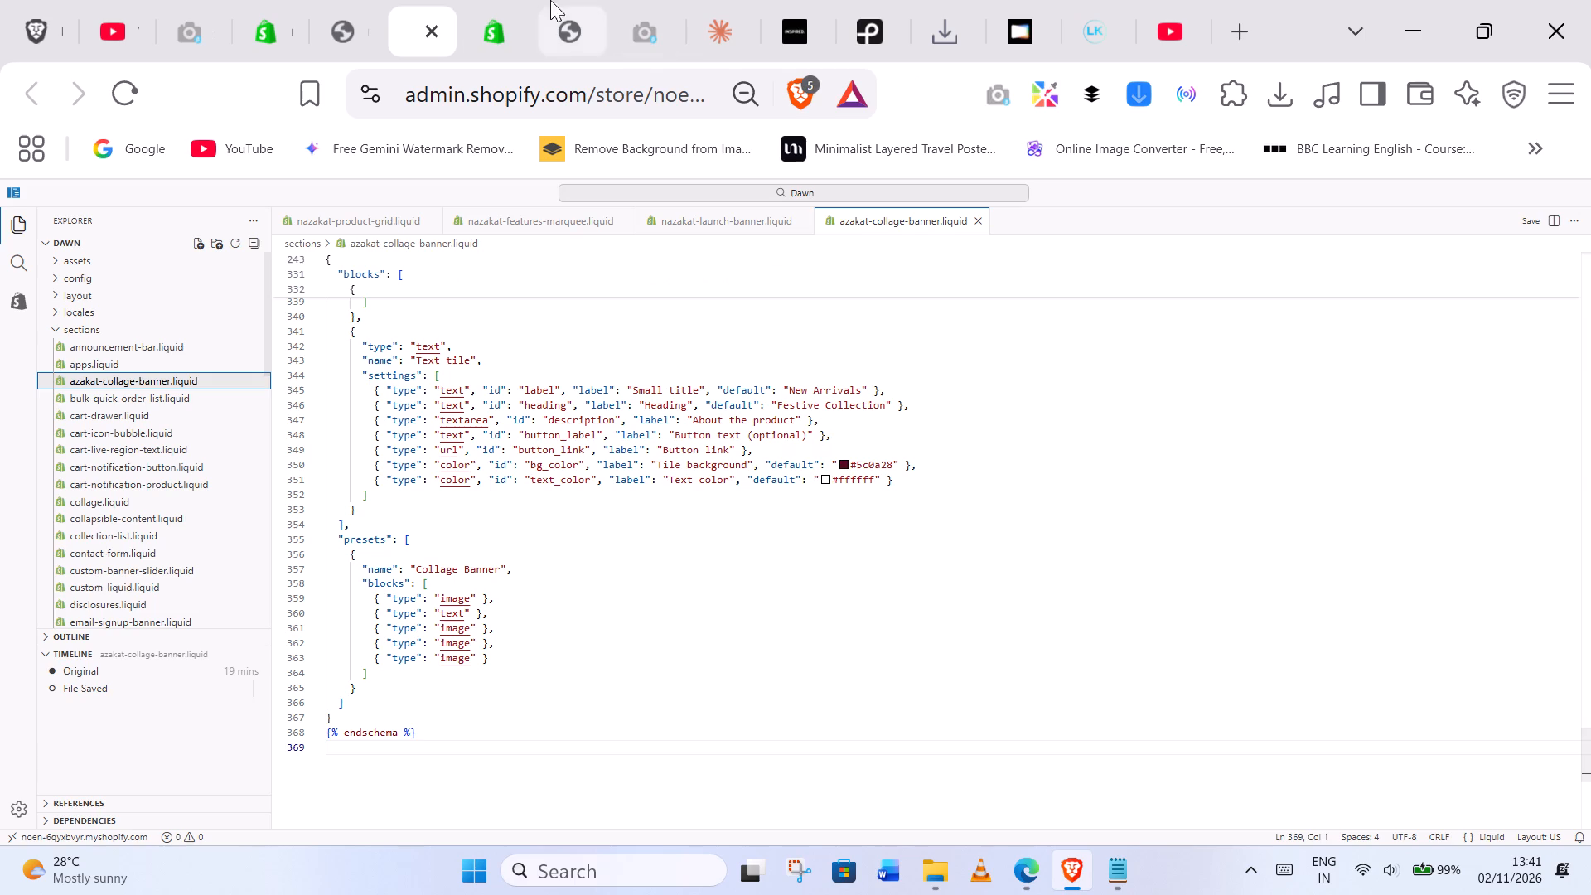
Save the home page changes in the theme editor.
{"action": "left_click", "coordinate": [331, 0]}
{"action": "left_click", "coordinate": [412, 0]}
{"action": "left_click", "coordinate": [481, 0]}
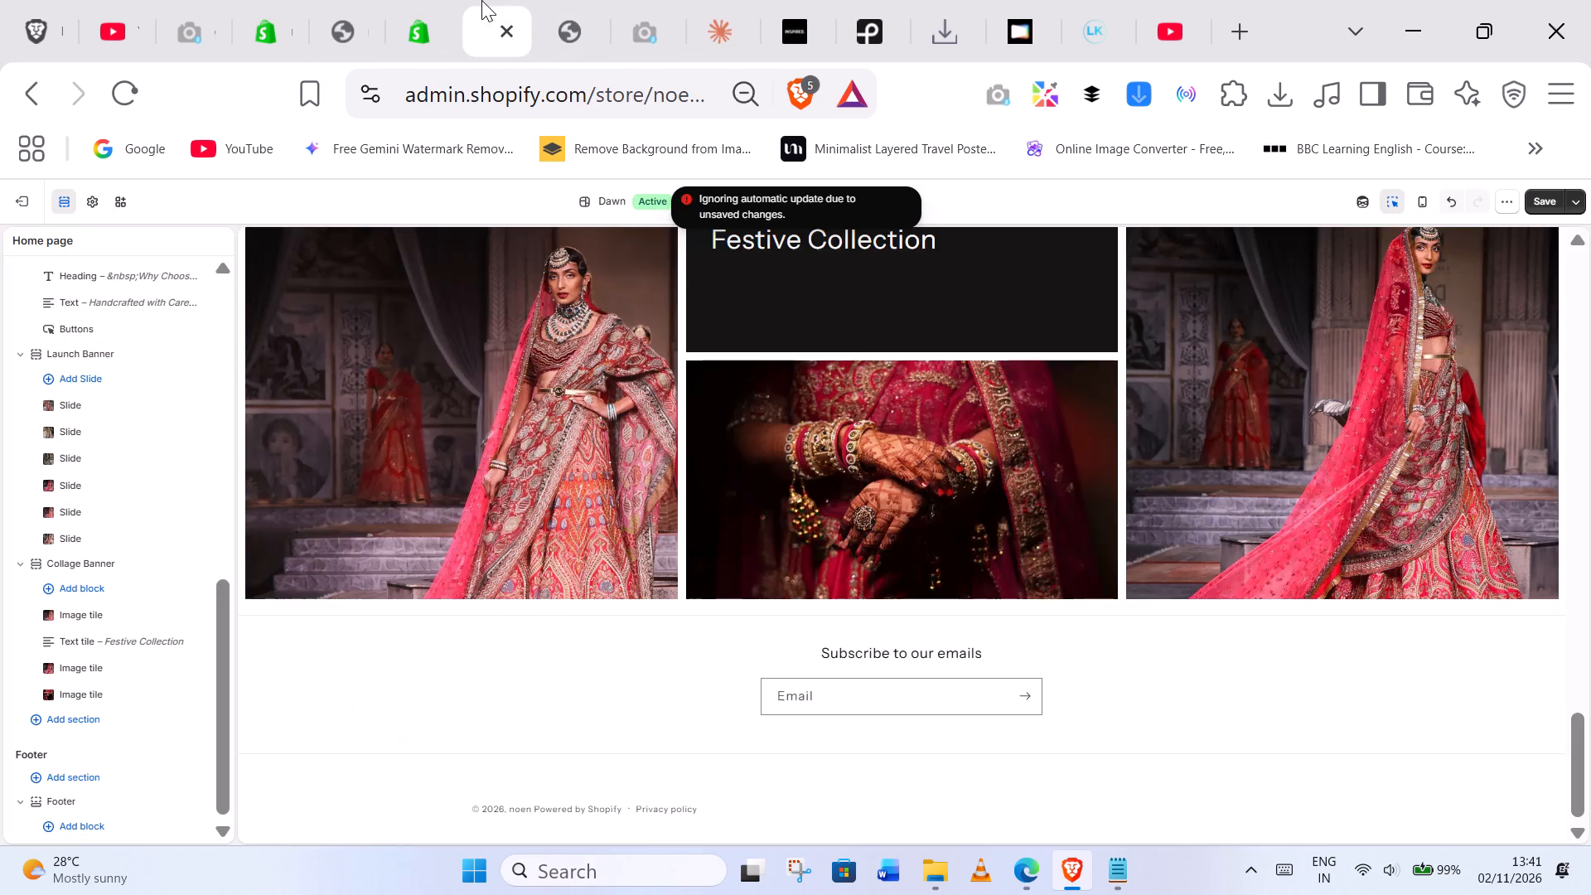
{"action": "double_click", "coordinate": [1544, 203]}
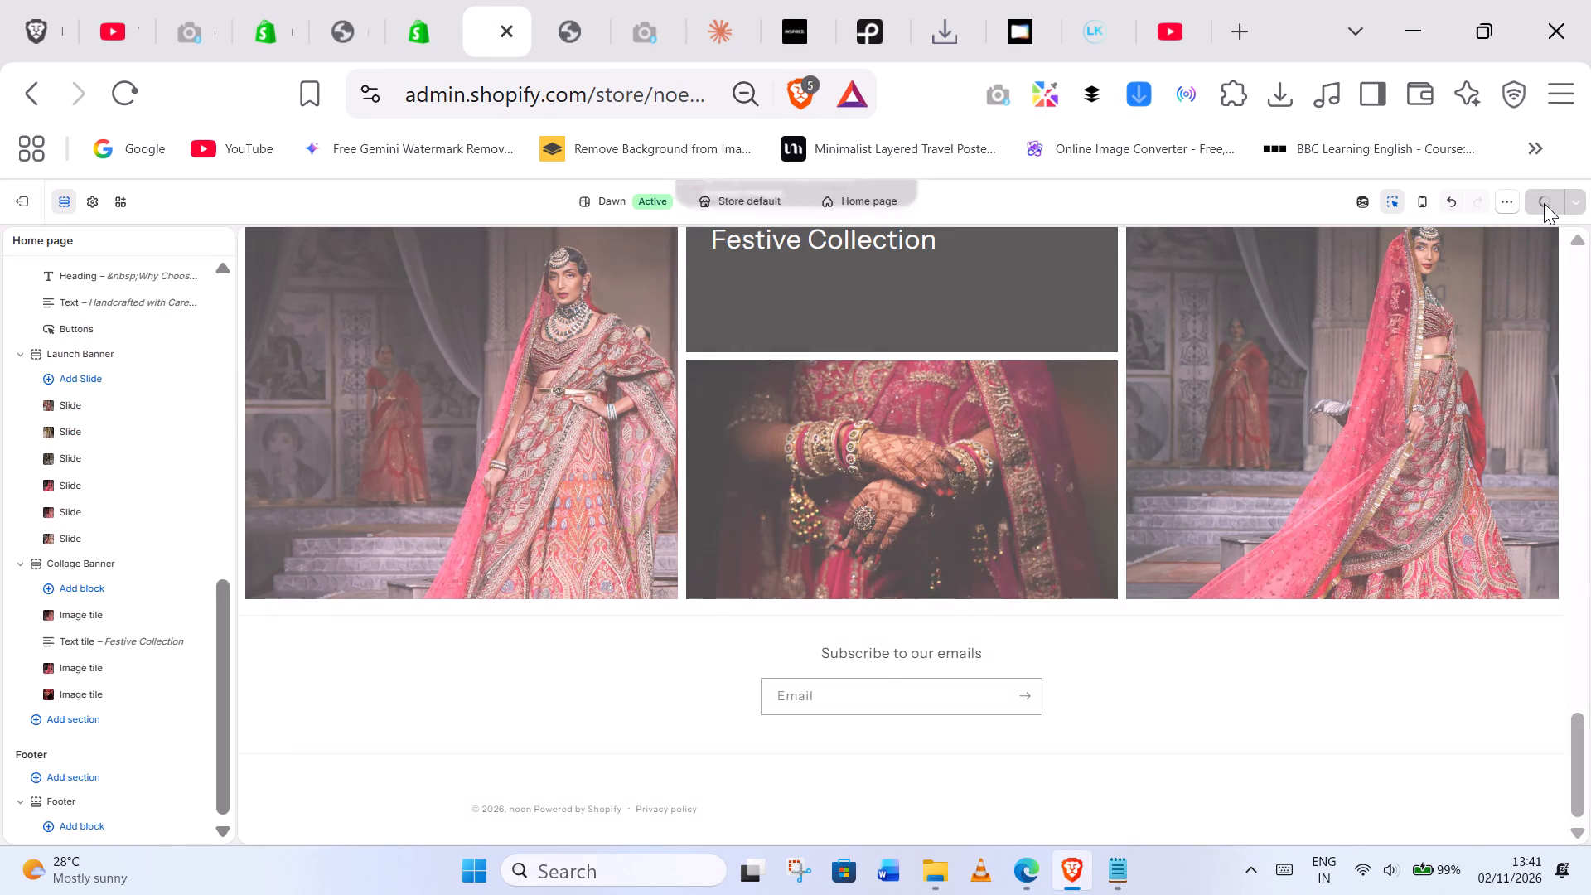
Examine the home page preview from the collage banner up through Why Choose NAZAKAT, New Arrivals and the lehenga categories.
{"action": "scroll", "coordinate": [892, 473], "scroll_direction": "up", "scroll_amount": 5}
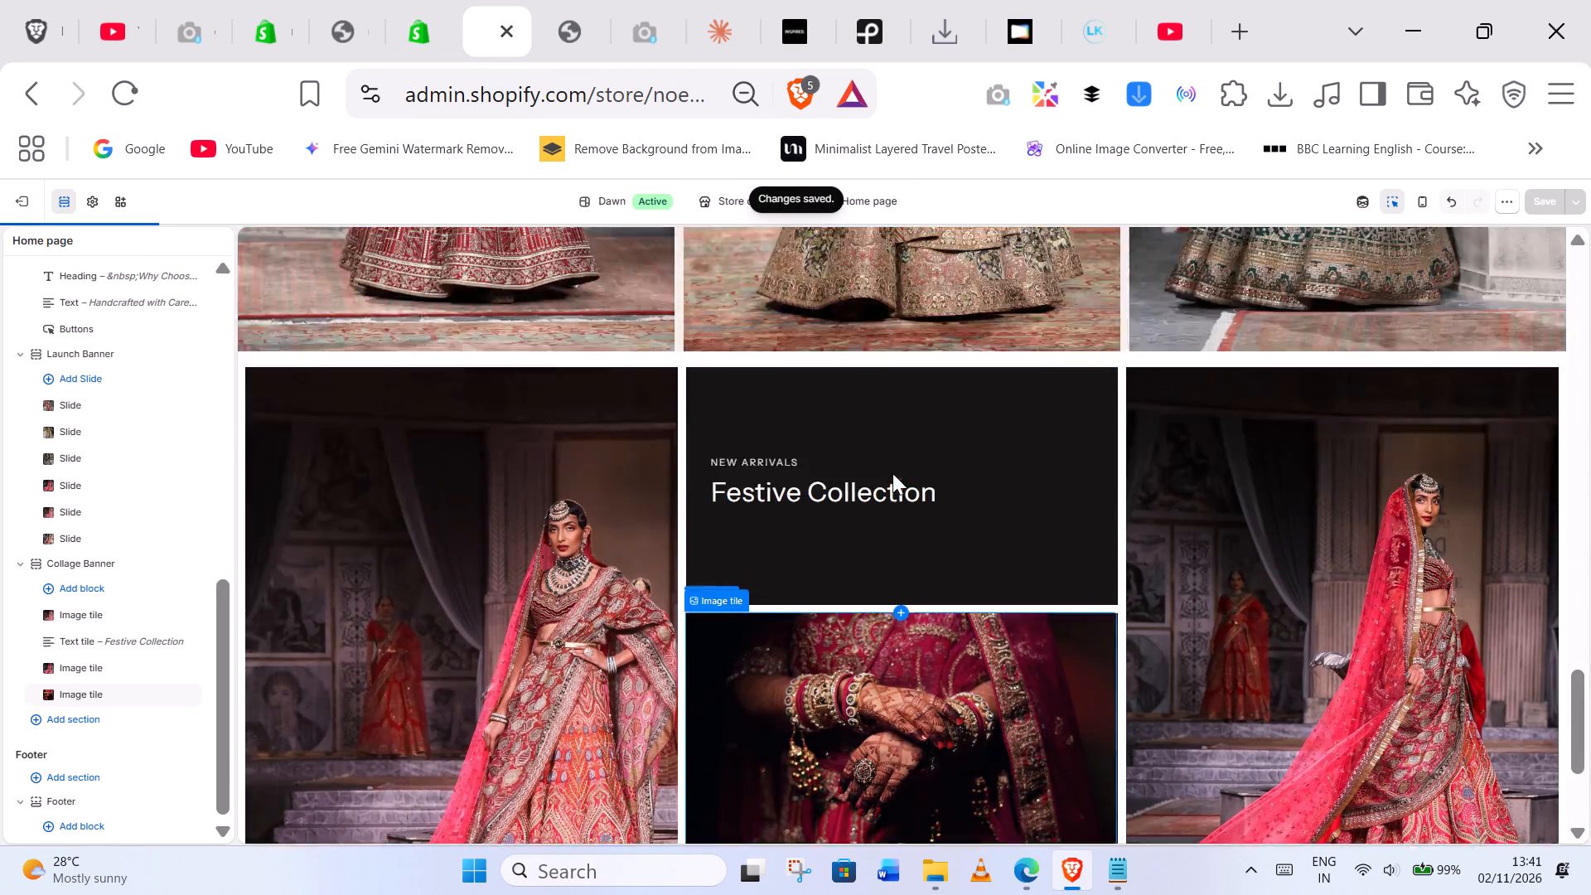
{"action": "scroll", "coordinate": [915, 467], "scroll_direction": "up", "scroll_amount": 12}
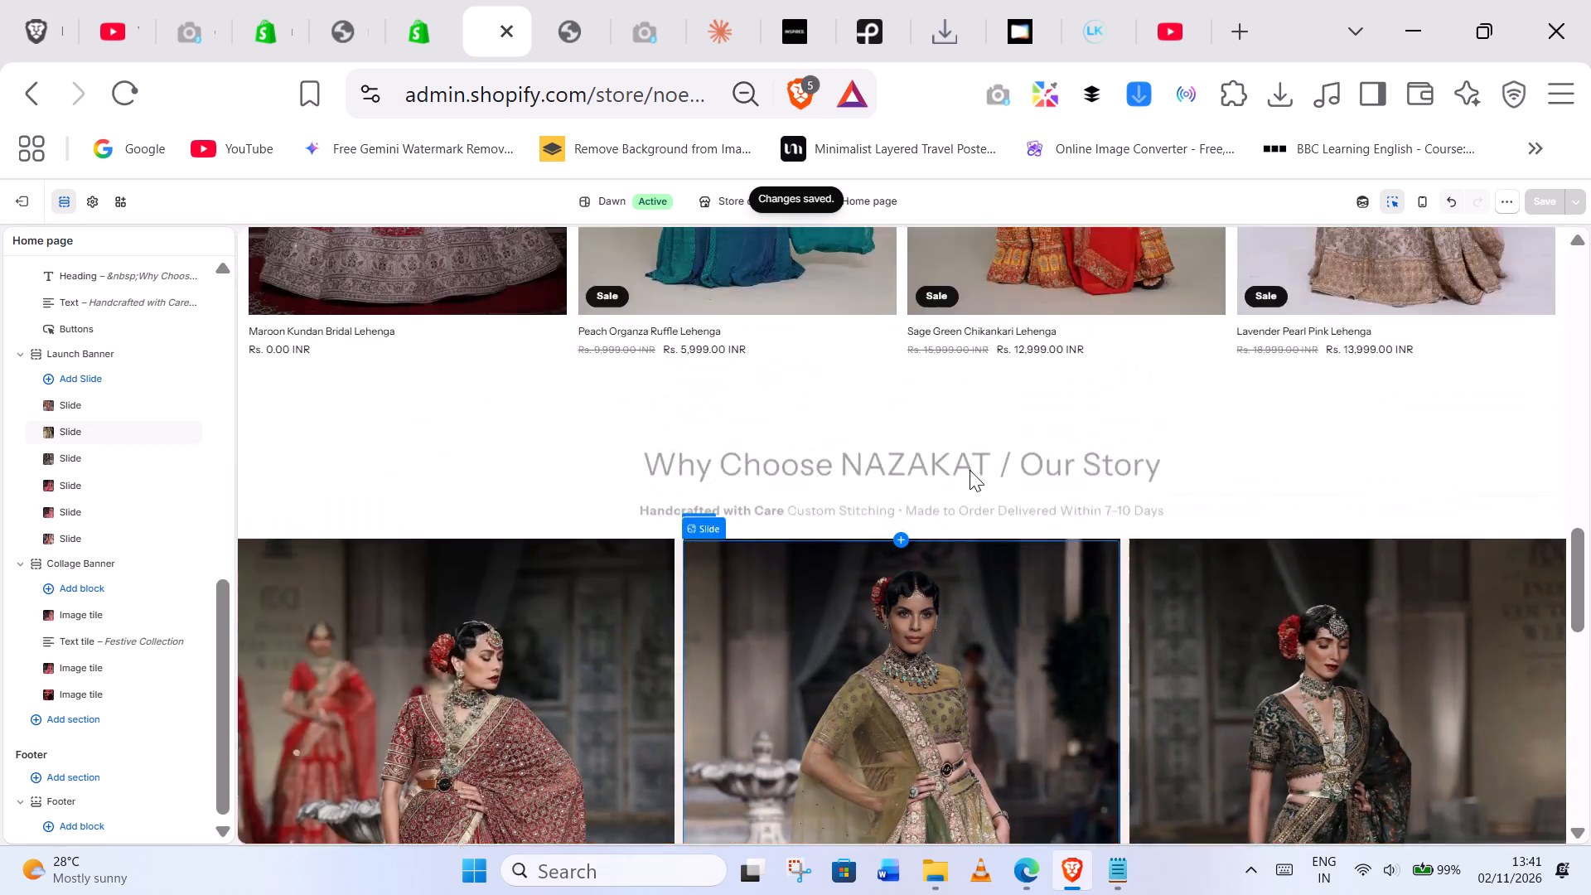
{"action": "scroll", "coordinate": [970, 470], "scroll_direction": "up", "scroll_amount": 4}
{"action": "scroll", "coordinate": [970, 470], "scroll_direction": "down", "scroll_amount": 19}
{"action": "scroll", "coordinate": [970, 470], "scroll_direction": "up", "scroll_amount": 7}
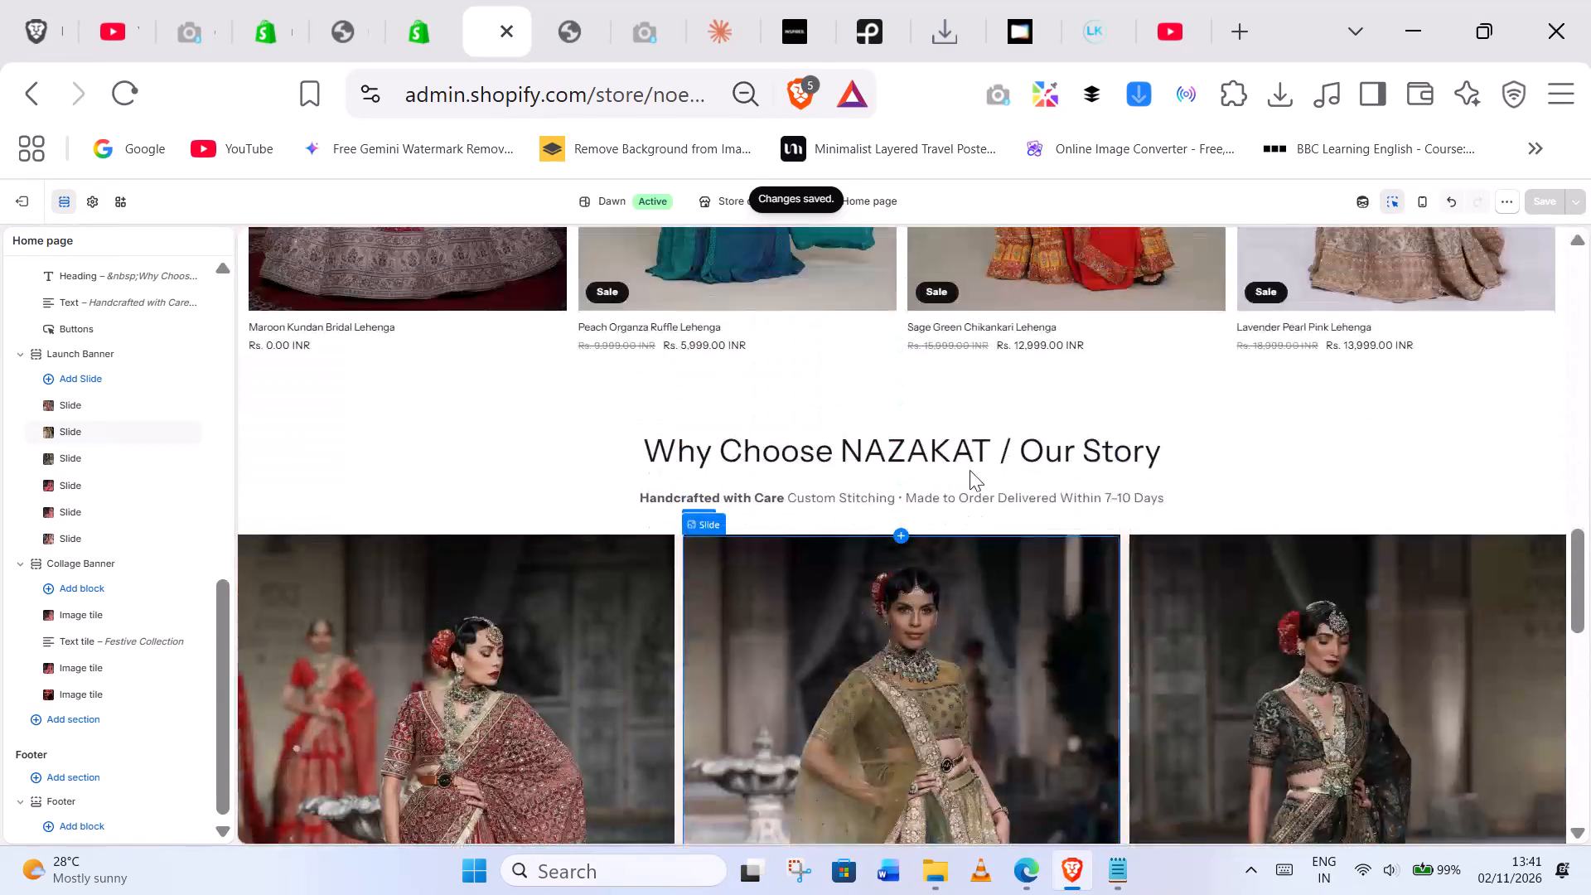
{"action": "scroll", "coordinate": [970, 470], "scroll_direction": "up", "scroll_amount": 9}
{"action": "scroll", "coordinate": [970, 470], "scroll_direction": "down", "scroll_amount": 4}
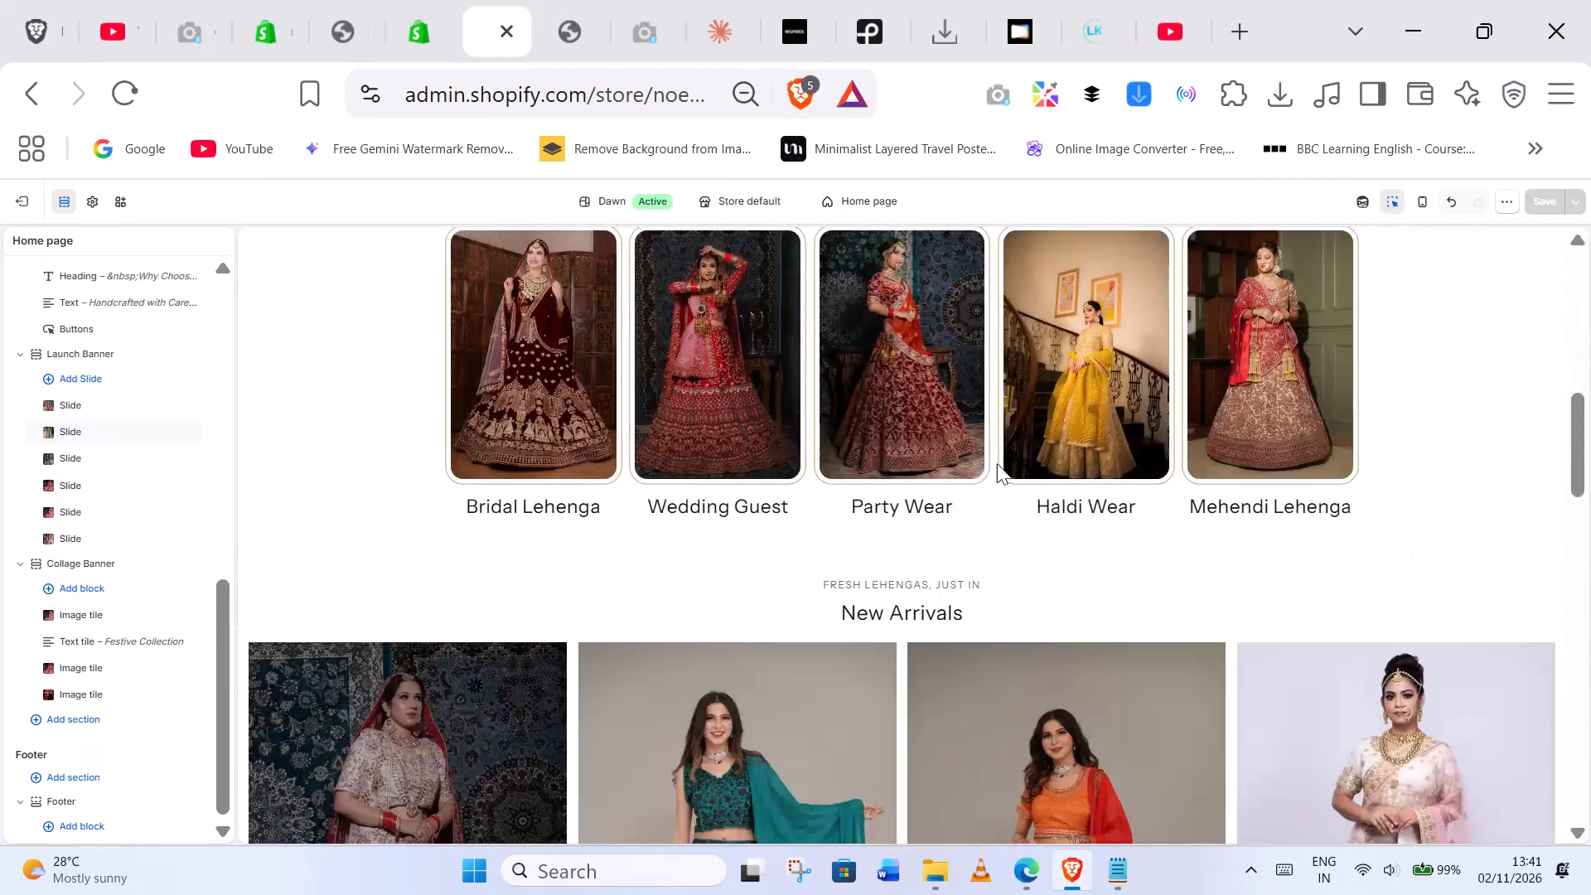
{"action": "scroll", "coordinate": [1006, 461], "scroll_direction": "down", "scroll_amount": 8}
{"action": "scroll", "coordinate": [1008, 457], "scroll_direction": "up", "scroll_amount": 4}
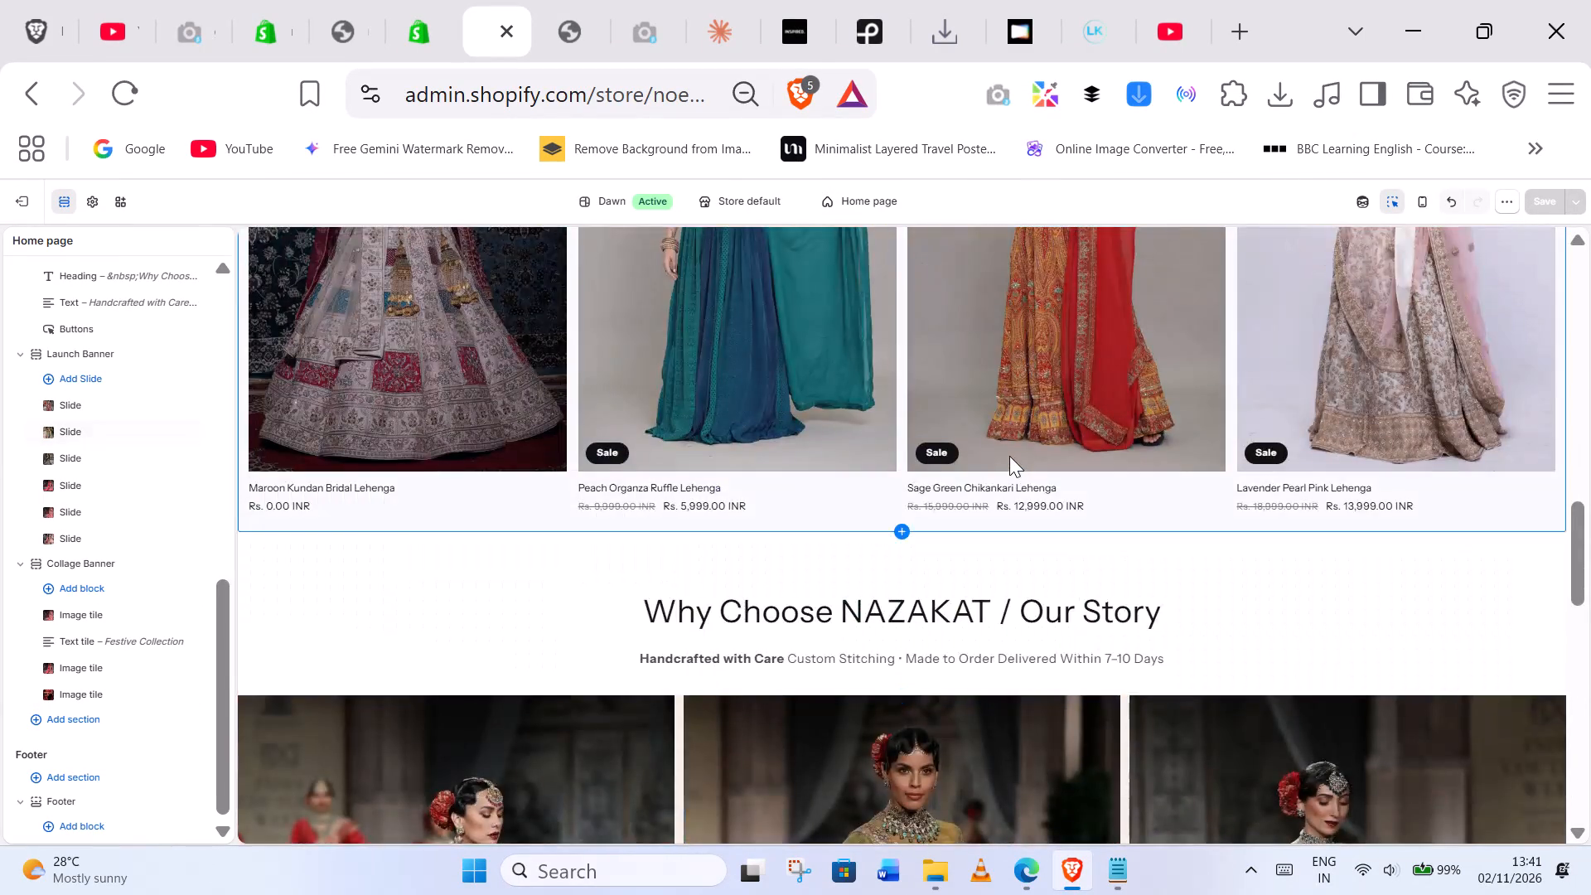
{"action": "scroll", "coordinate": [1009, 456], "scroll_direction": "up", "scroll_amount": 5}
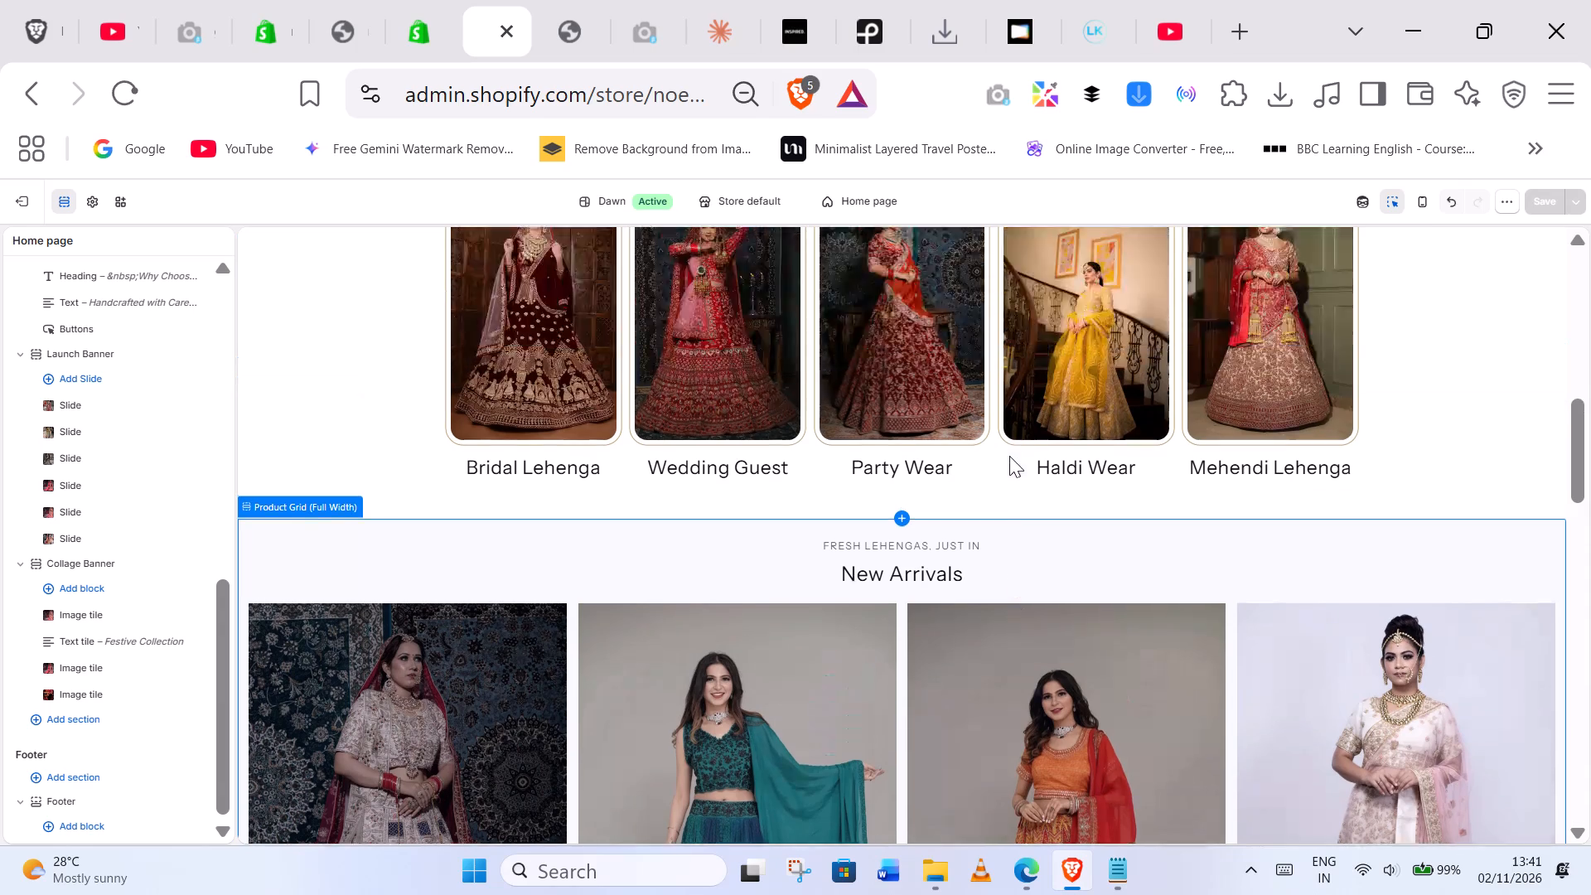
{"action": "scroll", "coordinate": [1009, 456], "scroll_direction": "up", "scroll_amount": 2}
{"action": "scroll", "coordinate": [1010, 451], "scroll_direction": "down", "scroll_amount": 5}
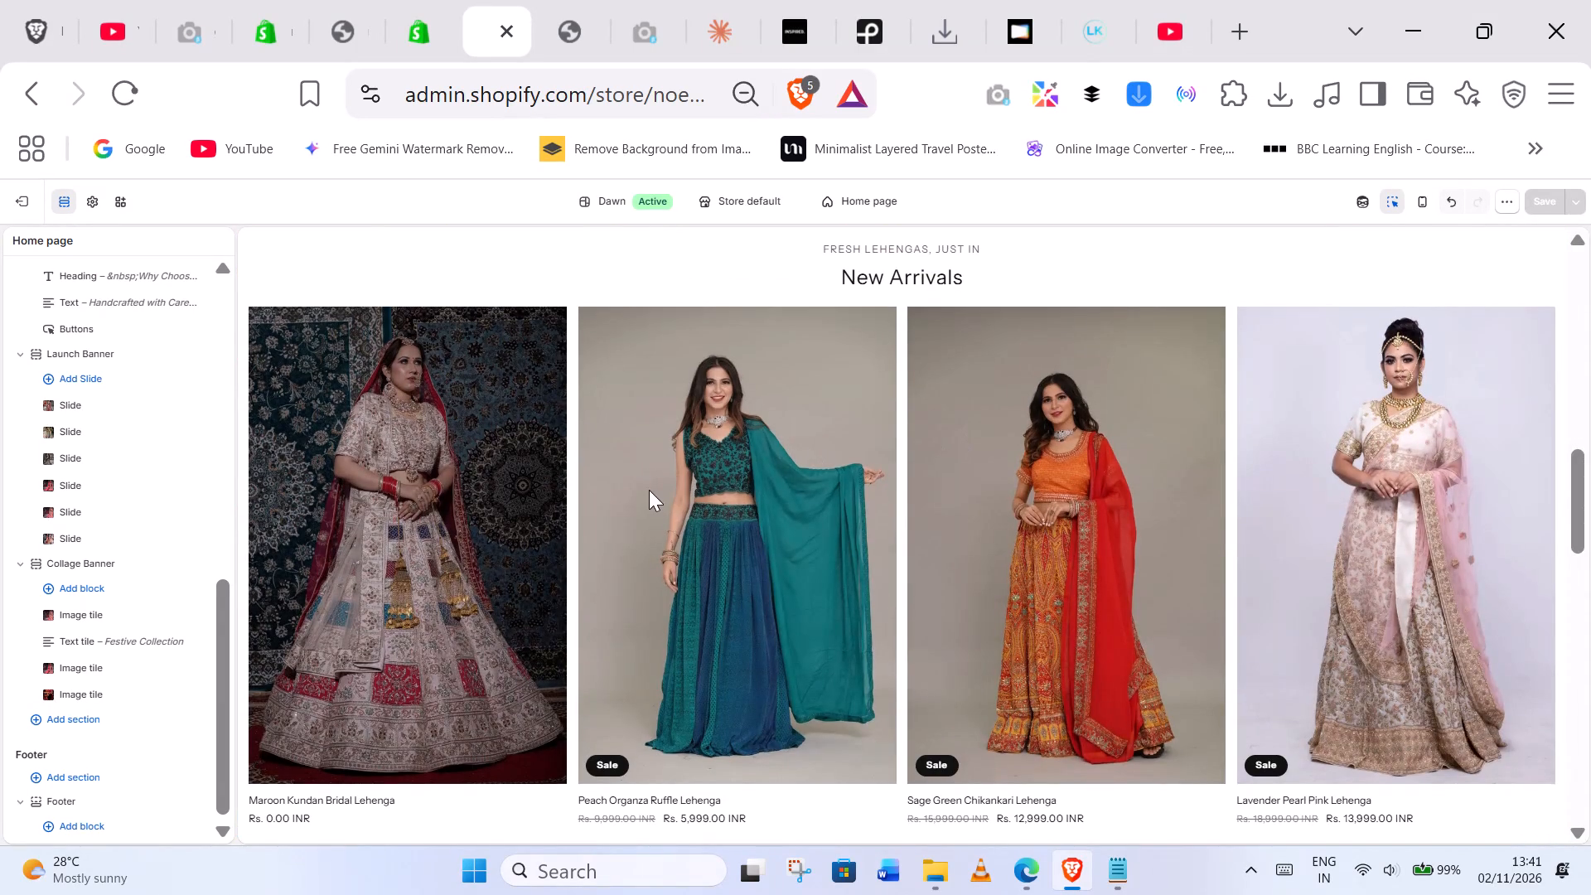
Open the store's product list in the Shopify admin and review the lehenga products and their images.
{"action": "left_click", "coordinate": [408, 0]}
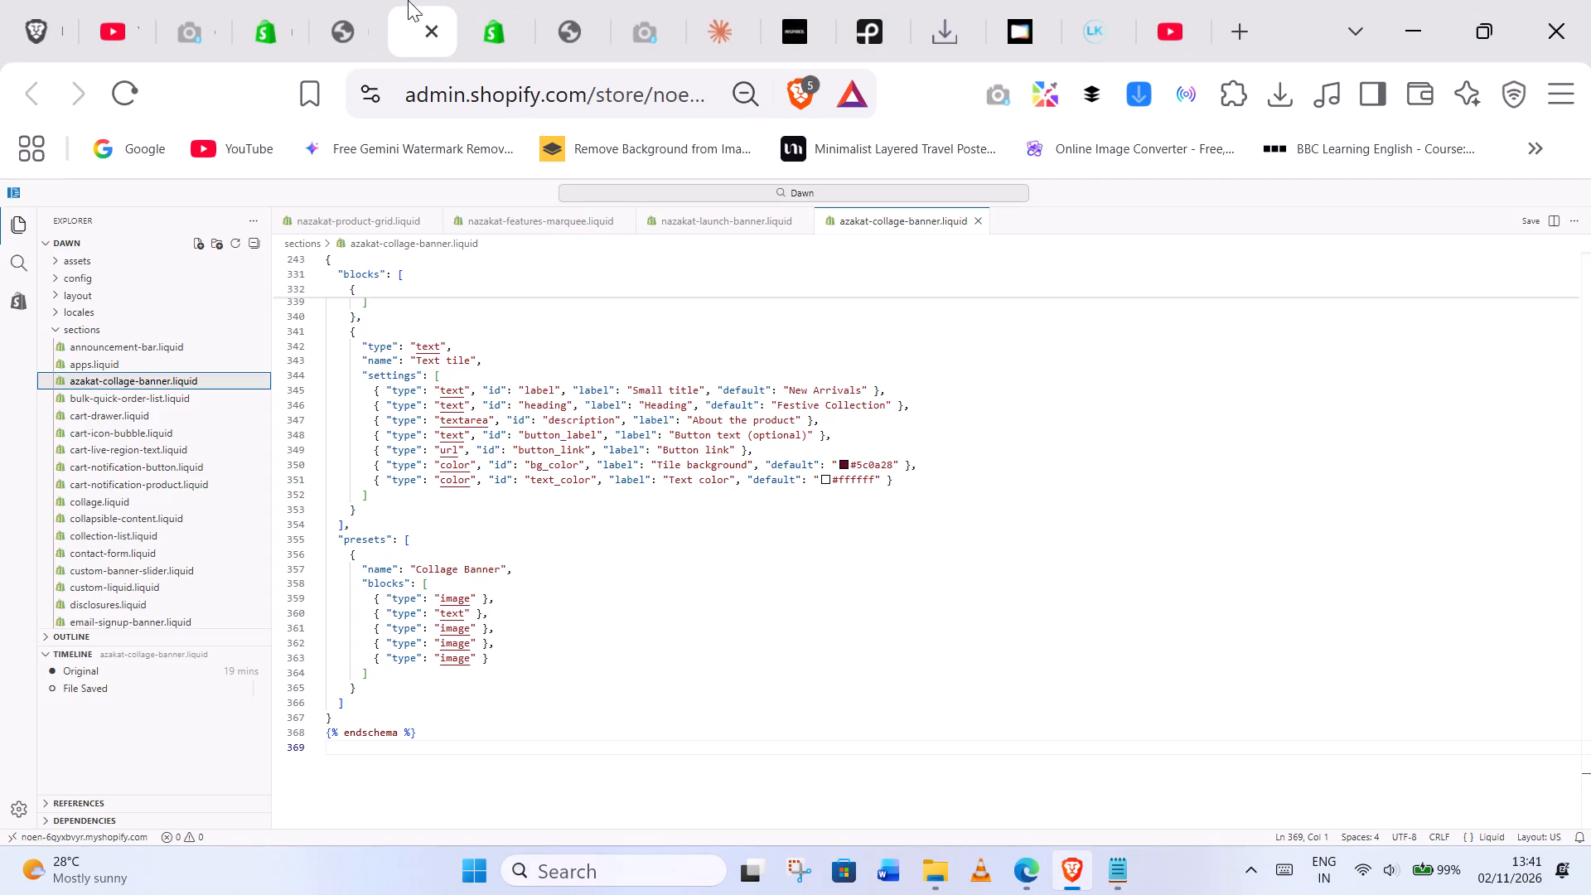
{"action": "left_click", "coordinate": [354, 0]}
{"action": "left_click", "coordinate": [270, 0]}
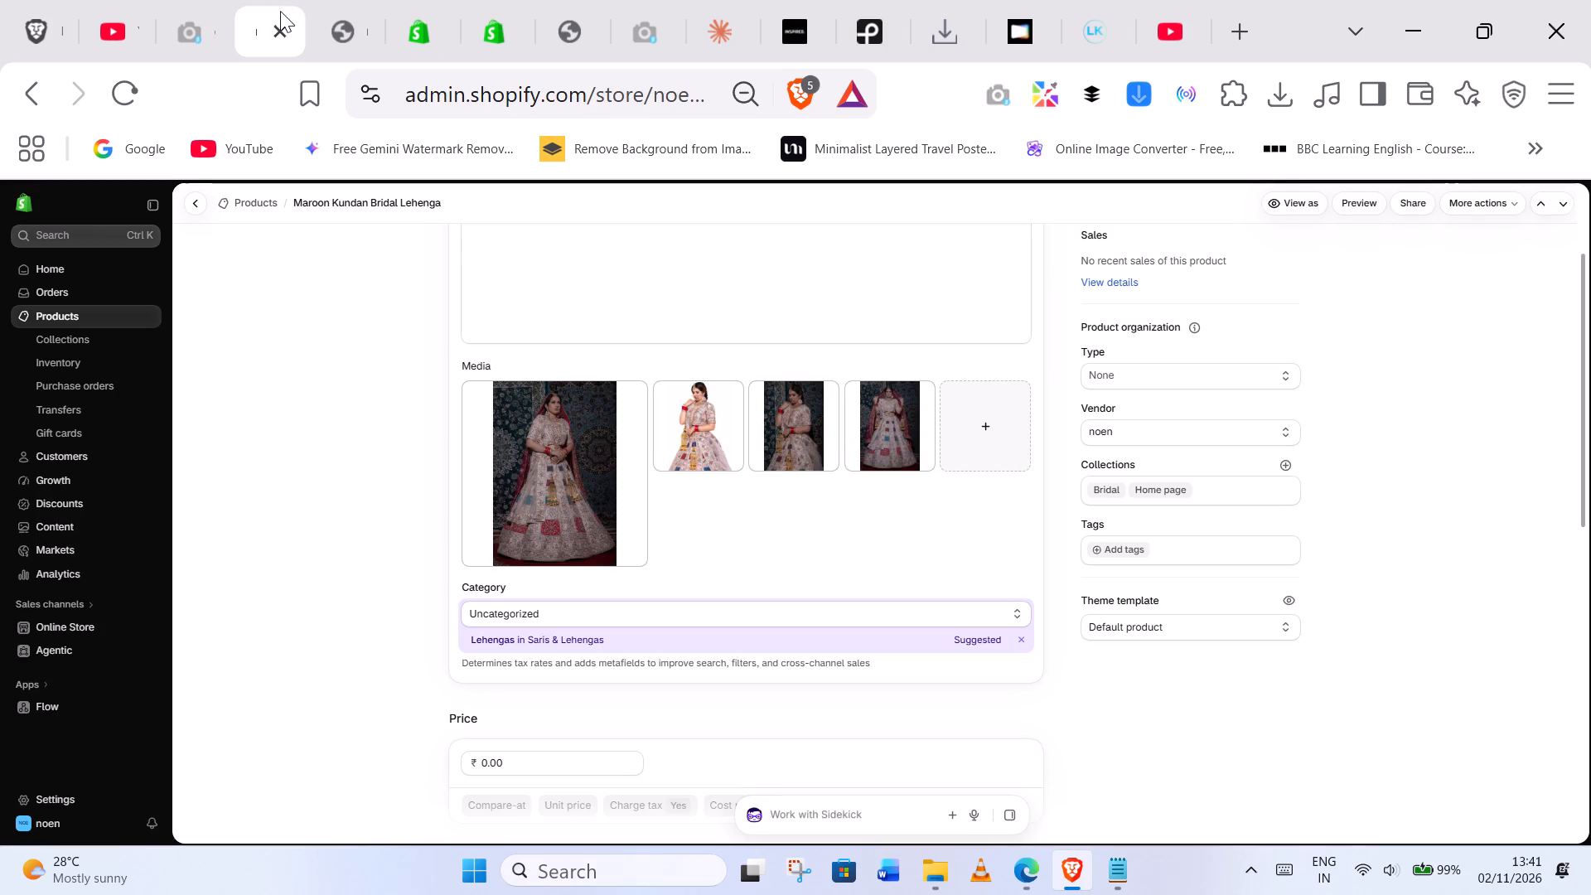
{"action": "left_click", "coordinate": [65, 321]}
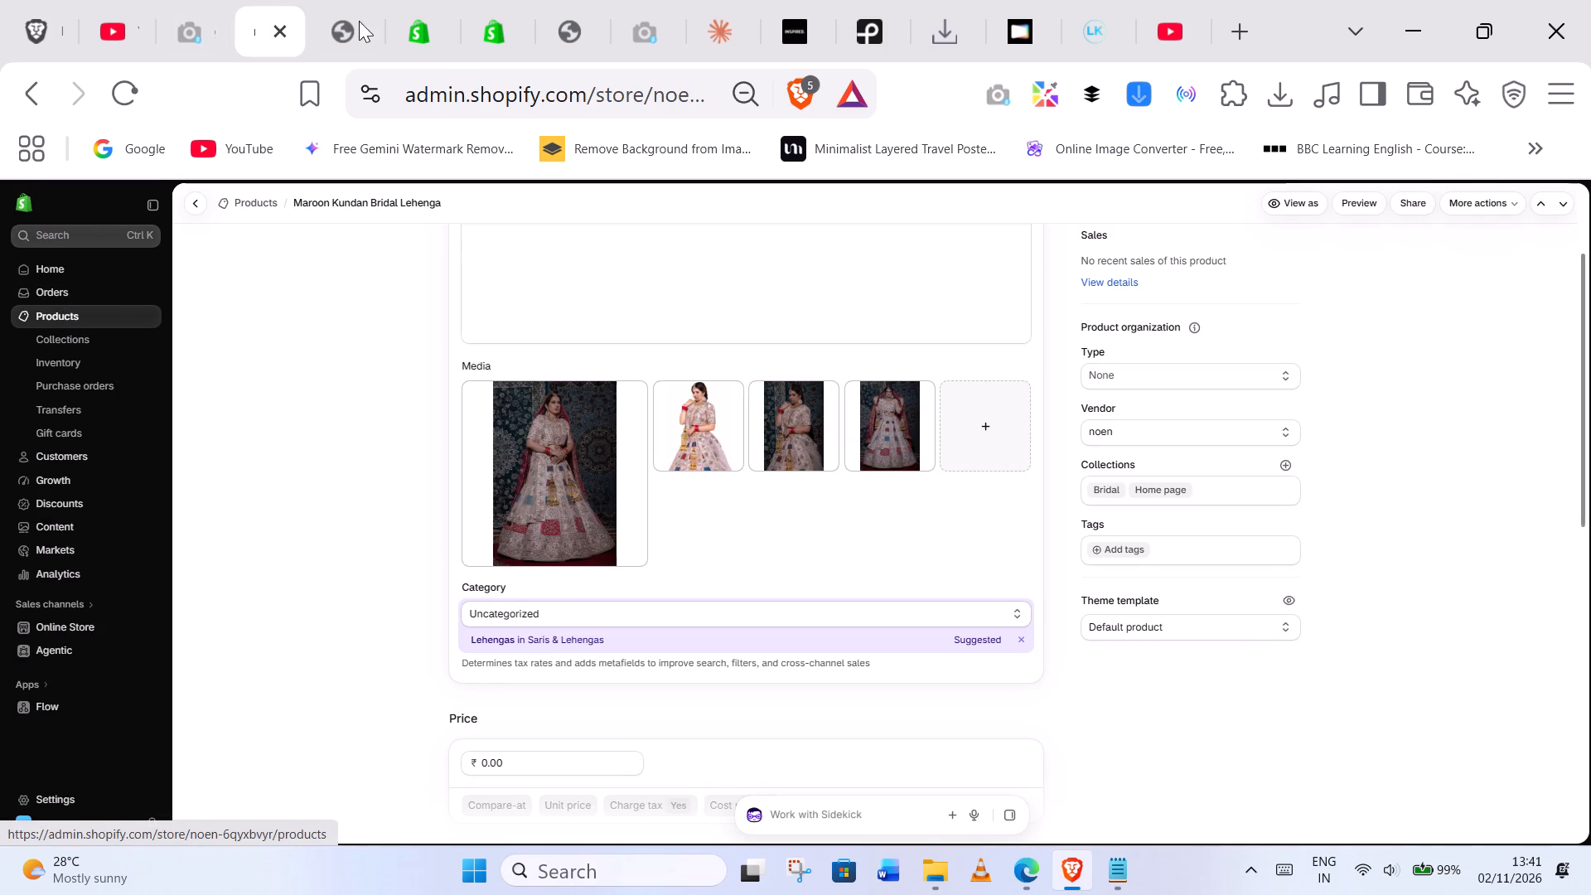
{"action": "left_click", "coordinate": [372, 0]}
{"action": "left_click", "coordinate": [465, 0]}
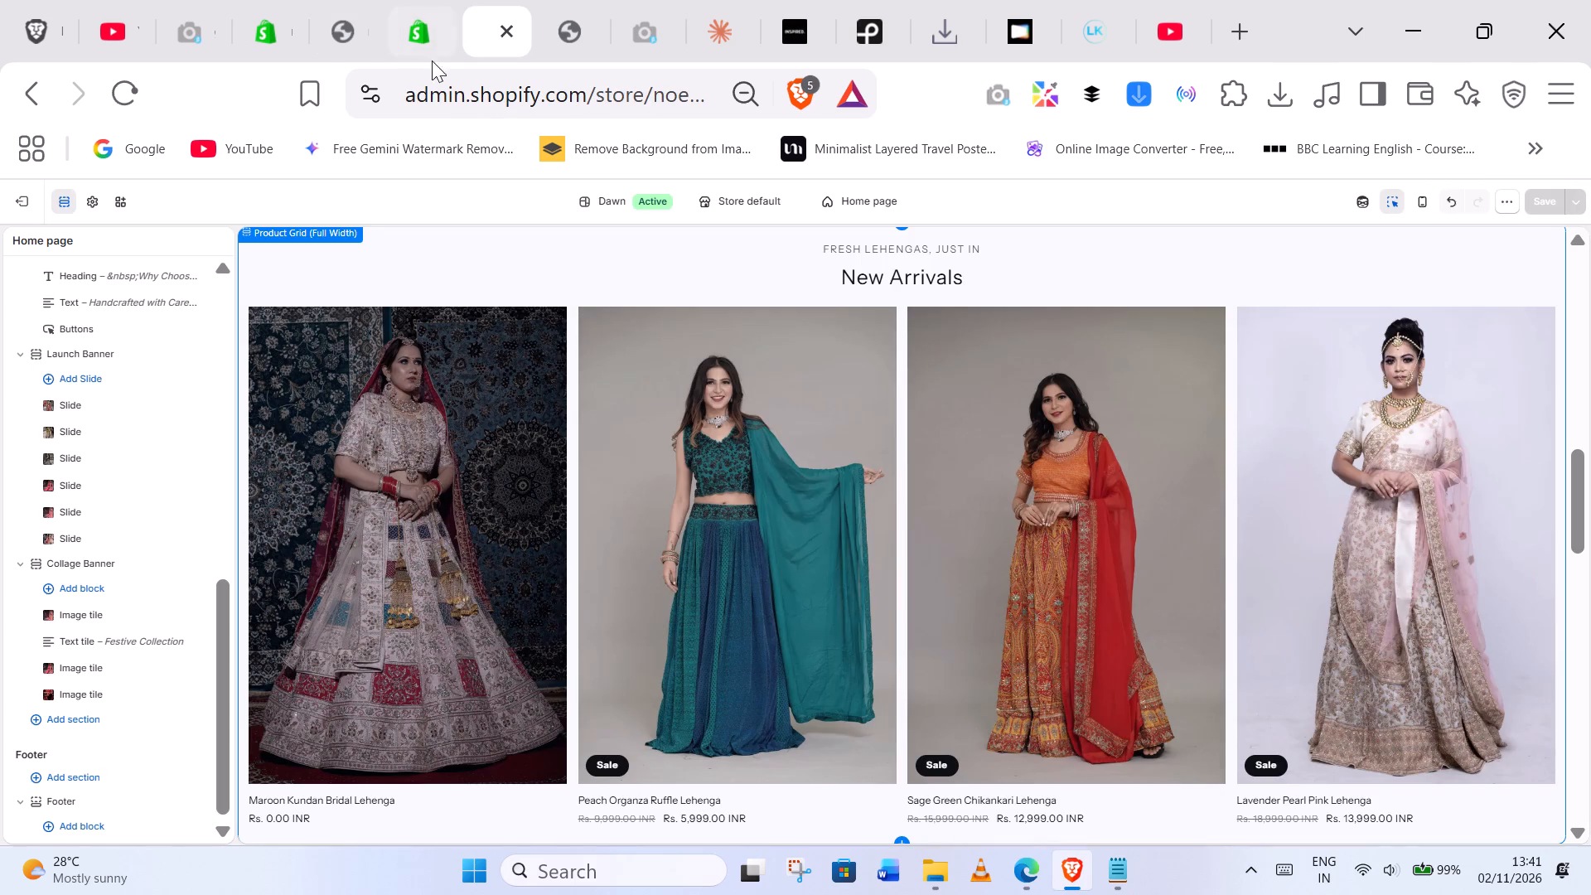
{"action": "left_click", "coordinate": [265, 0]}
{"action": "scroll", "coordinate": [495, 577], "scroll_direction": "down", "scroll_amount": 2}
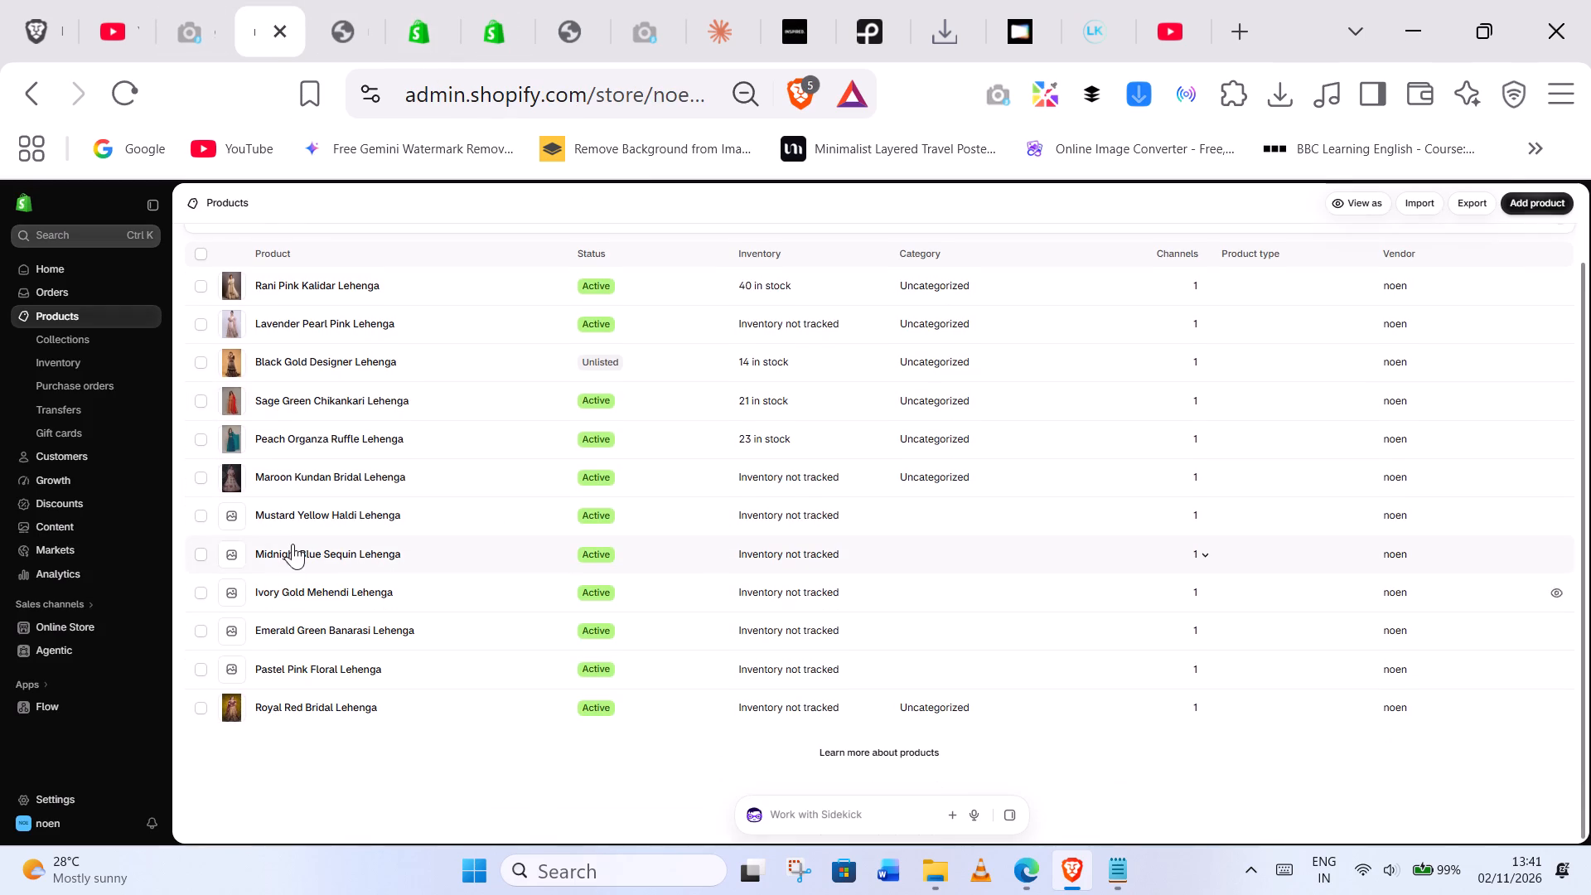
Switch to Pexels and search its photos for lehenga.
{"action": "left_click", "coordinate": [843, 0]}
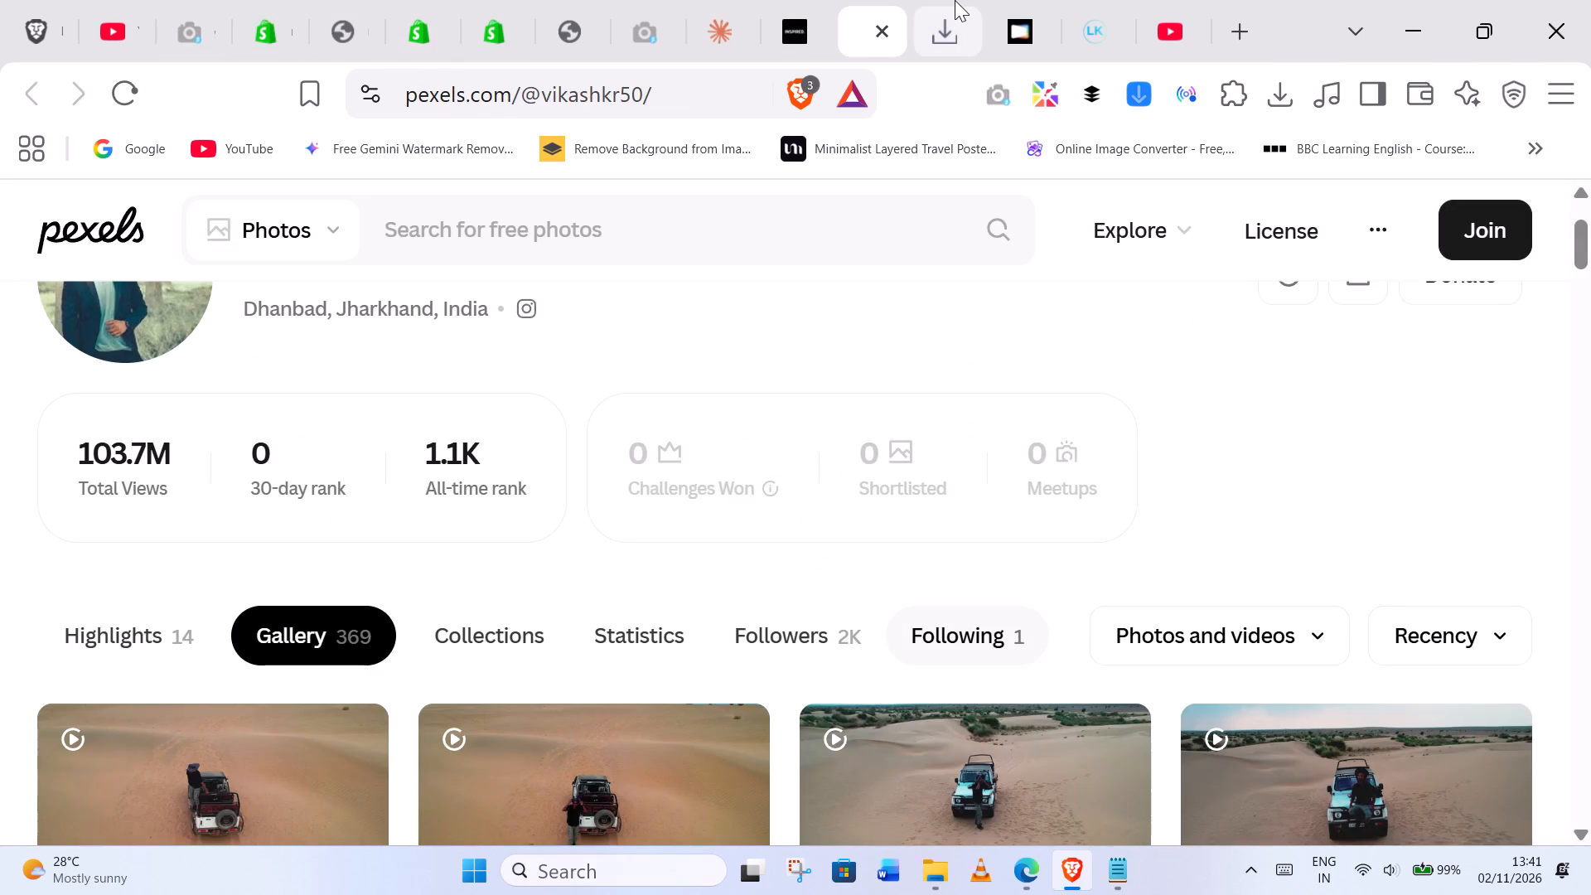
{"action": "left_click", "coordinate": [955, 0]}
{"action": "left_click", "coordinate": [837, 0]}
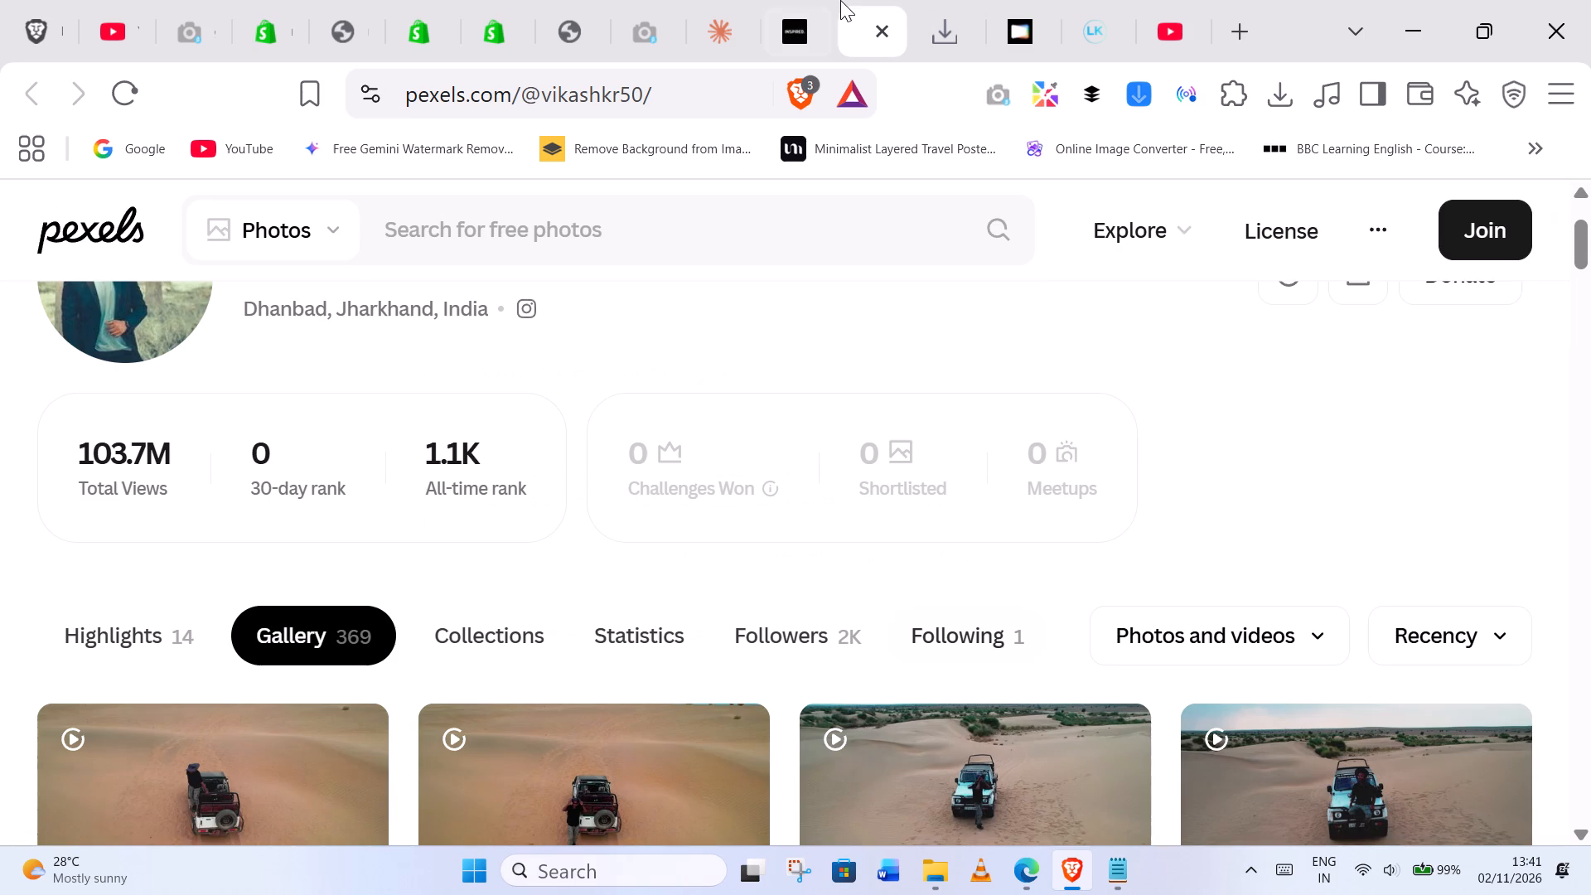
{"action": "left_click", "coordinate": [567, 238]}
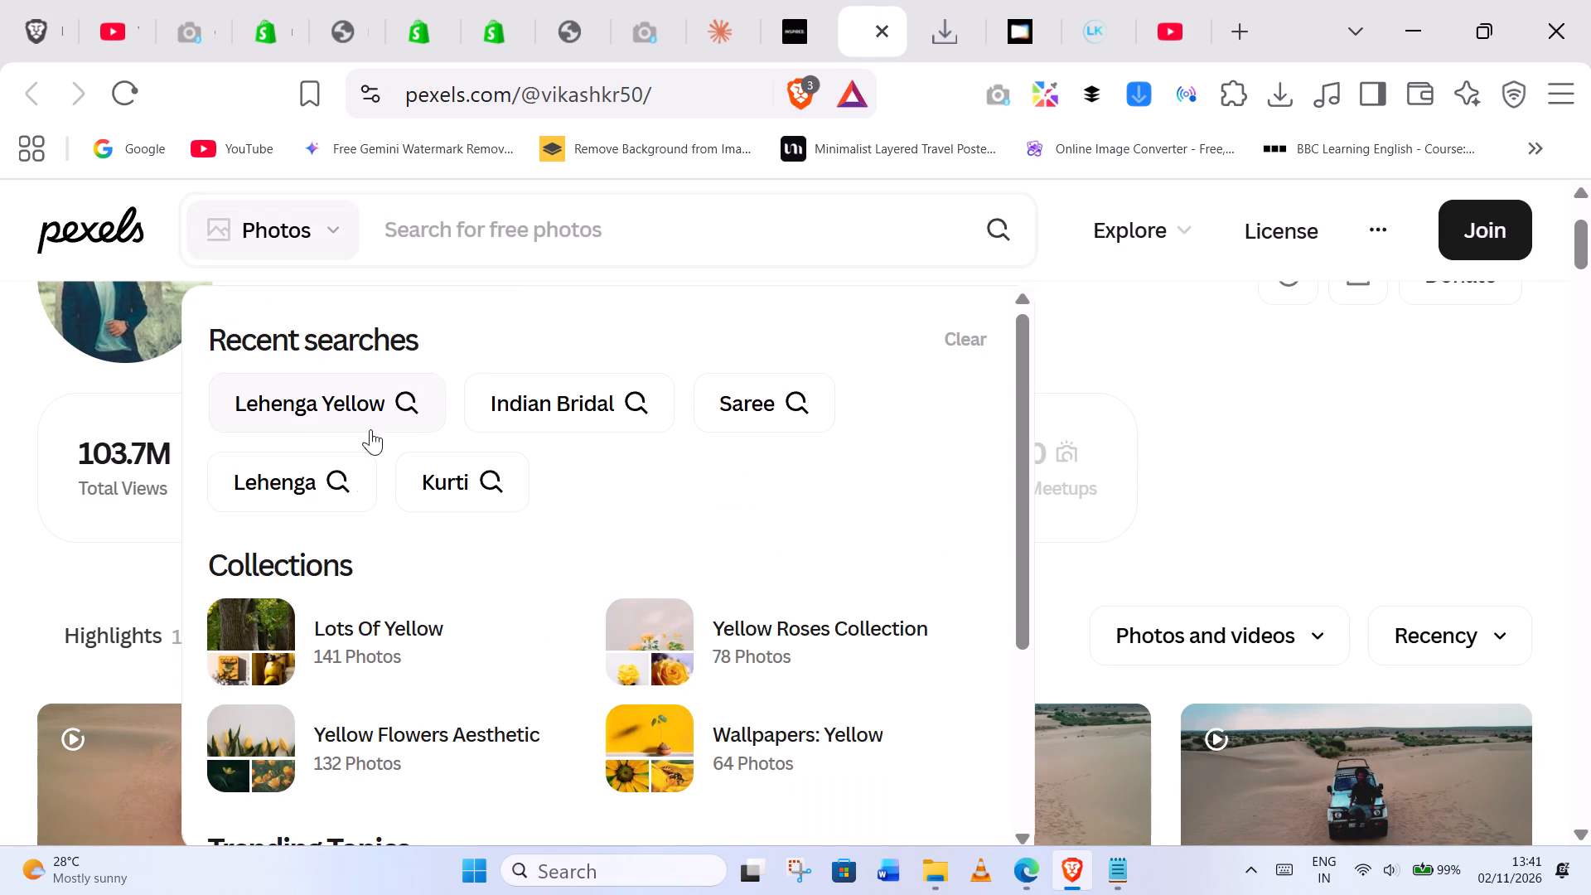
{"action": "left_click", "coordinate": [288, 479]}
Browse the lehenga photo results for suitable product images.
{"action": "scroll", "coordinate": [641, 545], "scroll_direction": "down", "scroll_amount": 6}
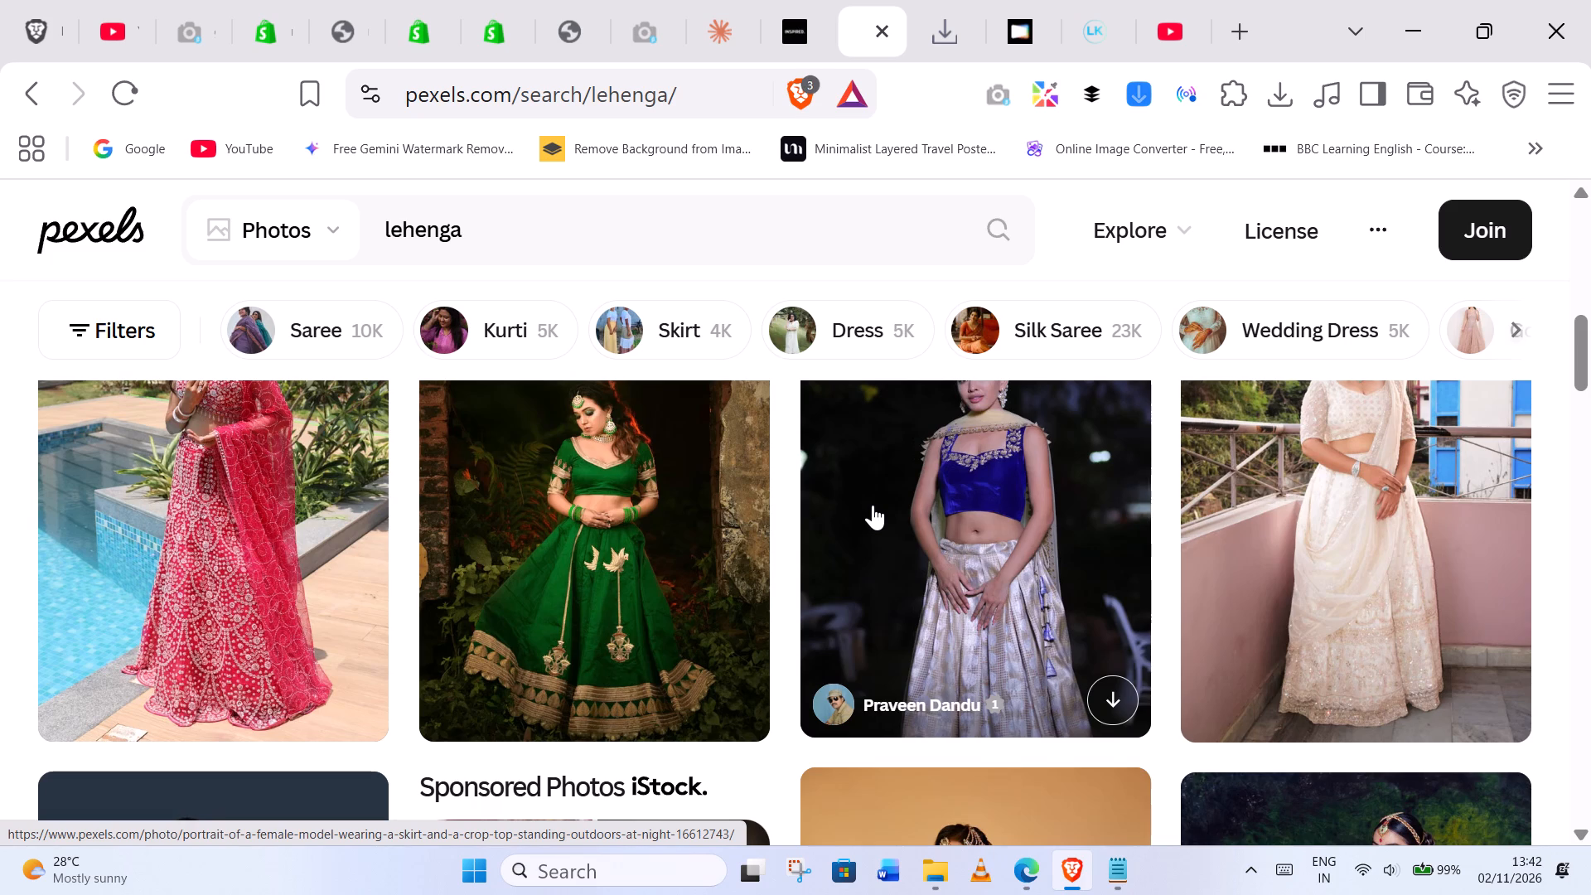
{"action": "scroll", "coordinate": [528, 430], "scroll_direction": "down", "scroll_amount": 5}
{"action": "scroll", "coordinate": [927, 536], "scroll_direction": "up", "scroll_amount": 1}
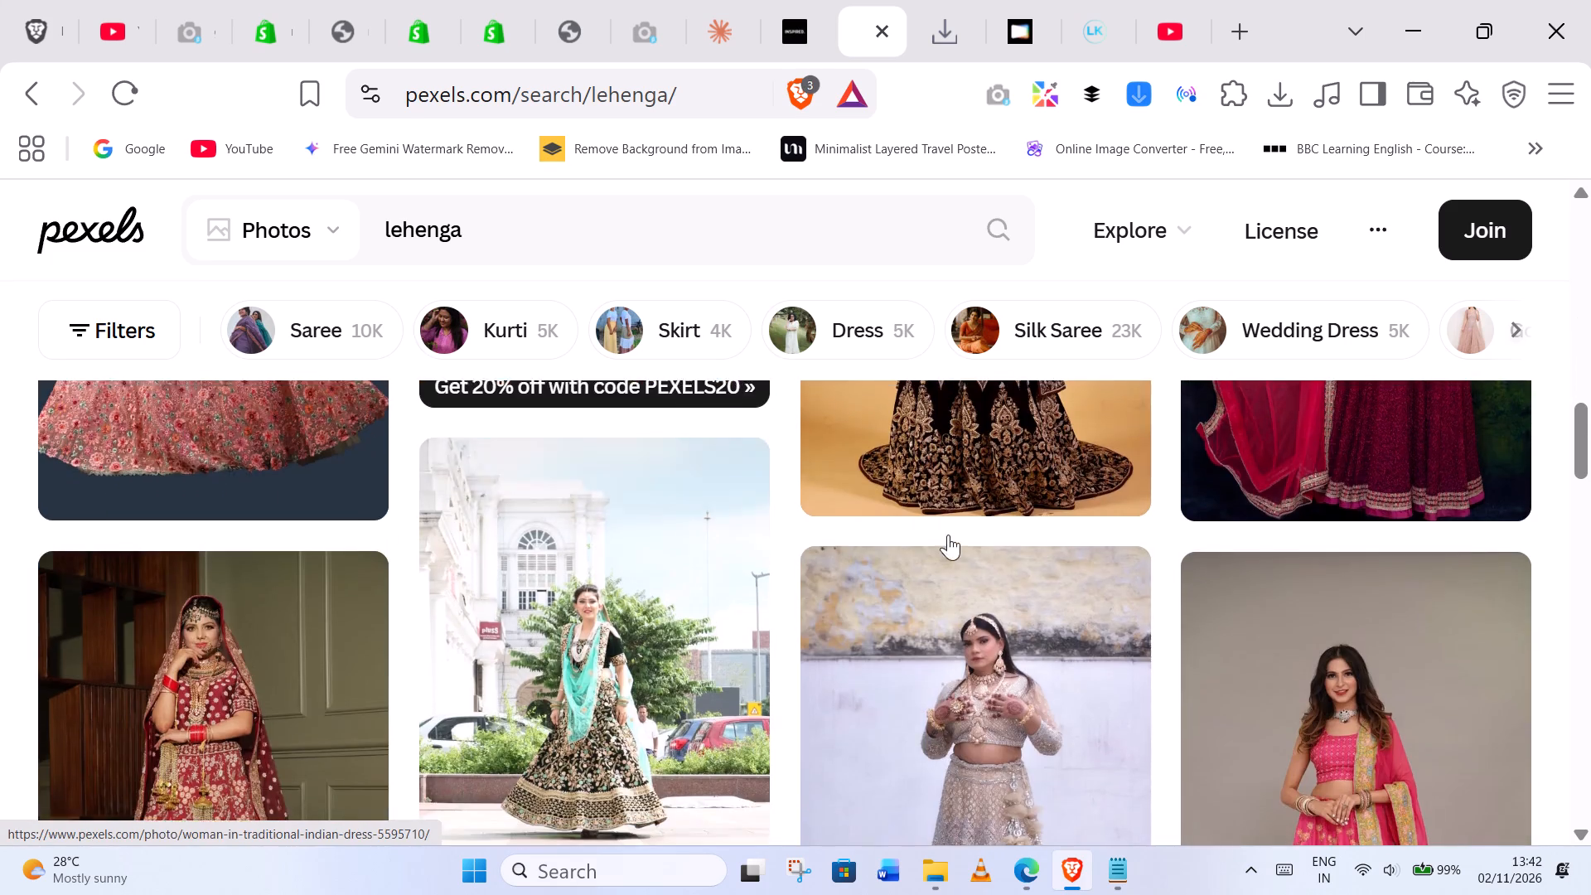
{"action": "scroll", "coordinate": [948, 535], "scroll_direction": "up", "scroll_amount": 1}
{"action": "scroll", "coordinate": [1318, 650], "scroll_direction": "down", "scroll_amount": 6}
{"action": "scroll", "coordinate": [977, 525], "scroll_direction": "up", "scroll_amount": 4}
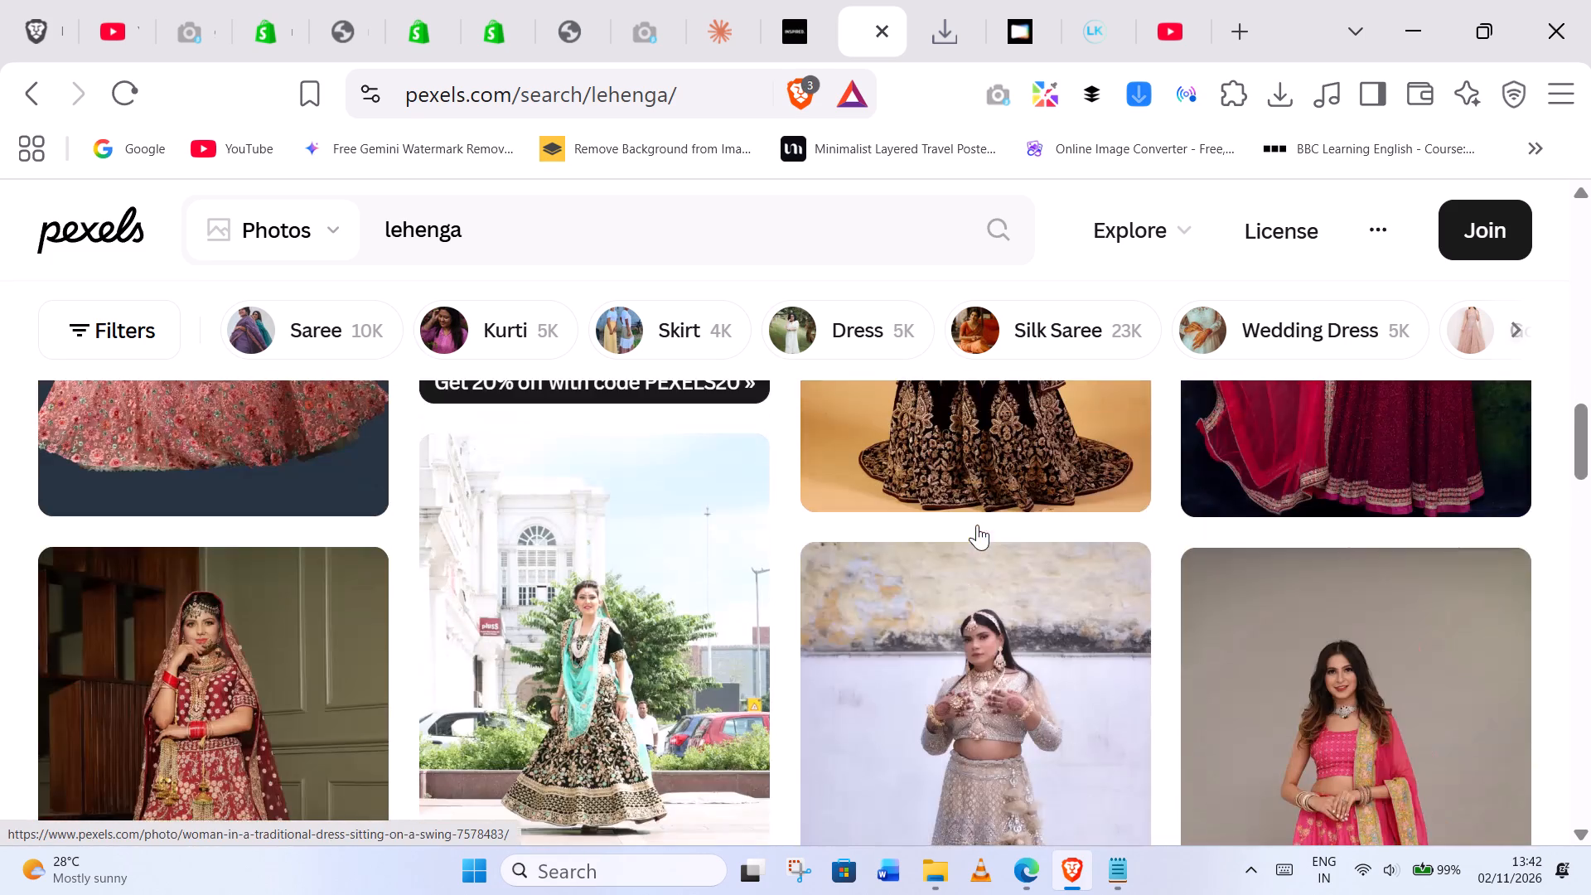
{"action": "scroll", "coordinate": [1061, 575], "scroll_direction": "down", "scroll_amount": 6}
{"action": "scroll", "coordinate": [736, 494], "scroll_direction": "up", "scroll_amount": 2}
{"action": "scroll", "coordinate": [736, 496], "scroll_direction": "down", "scroll_amount": 10}
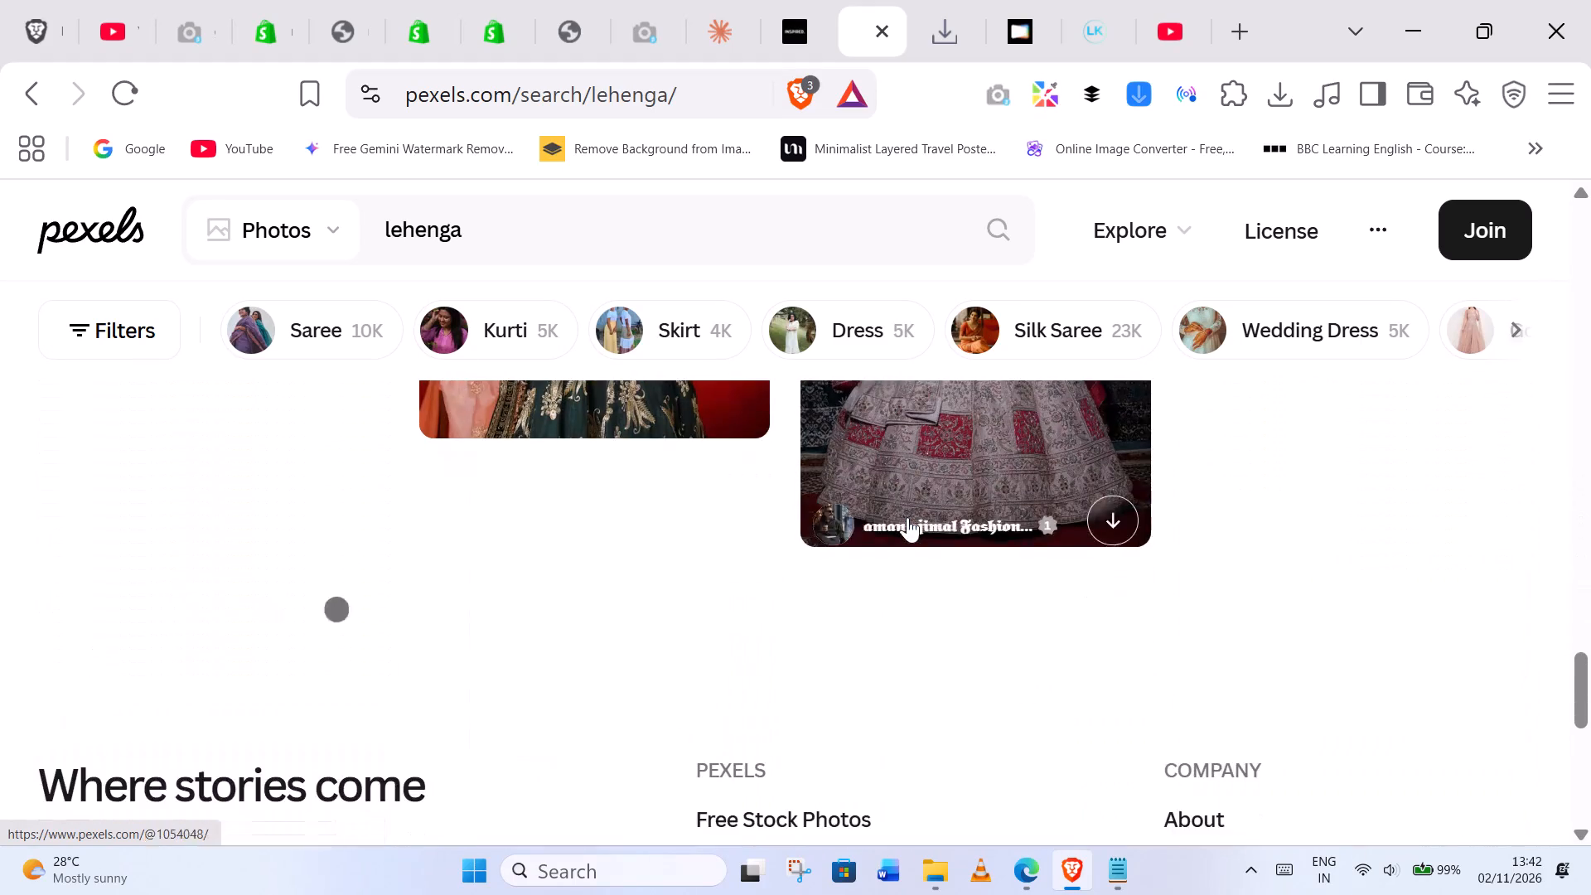
{"action": "scroll", "coordinate": [971, 514], "scroll_direction": "up", "scroll_amount": 5}
{"action": "scroll", "coordinate": [972, 512], "scroll_direction": "down", "scroll_amount": 4}
{"action": "scroll", "coordinate": [820, 542], "scroll_direction": "down", "scroll_amount": 2}
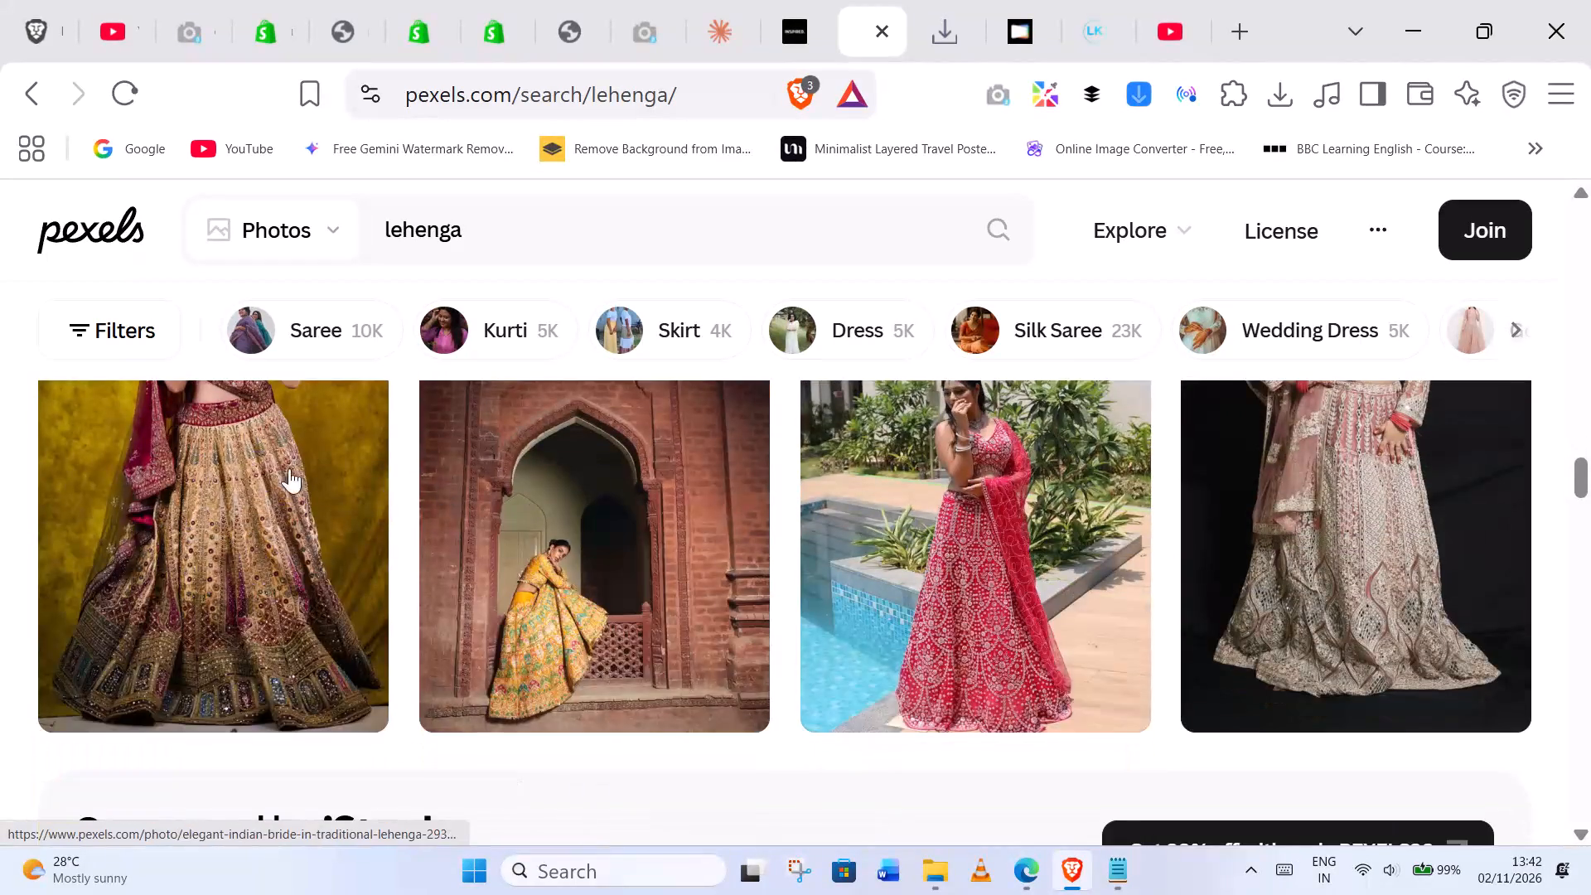
{"action": "scroll", "coordinate": [221, 463], "scroll_direction": "down", "scroll_amount": 4}
{"action": "scroll", "coordinate": [723, 611], "scroll_direction": "down", "scroll_amount": 3}
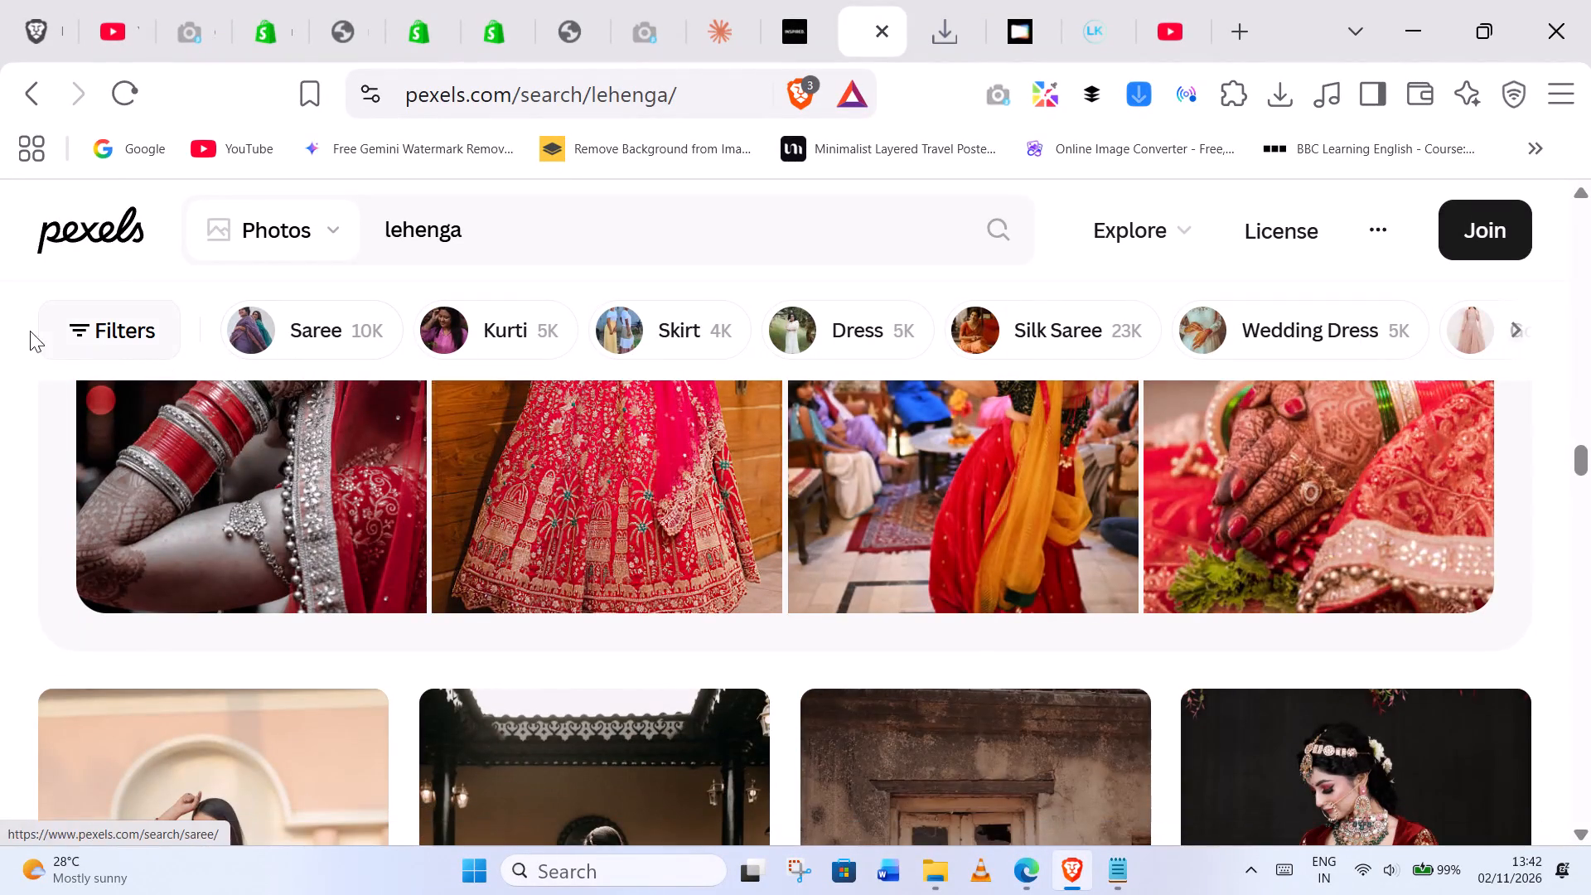
Filter the lehenga photo results to vertical orientation.
{"action": "left_click", "coordinate": [85, 322]}
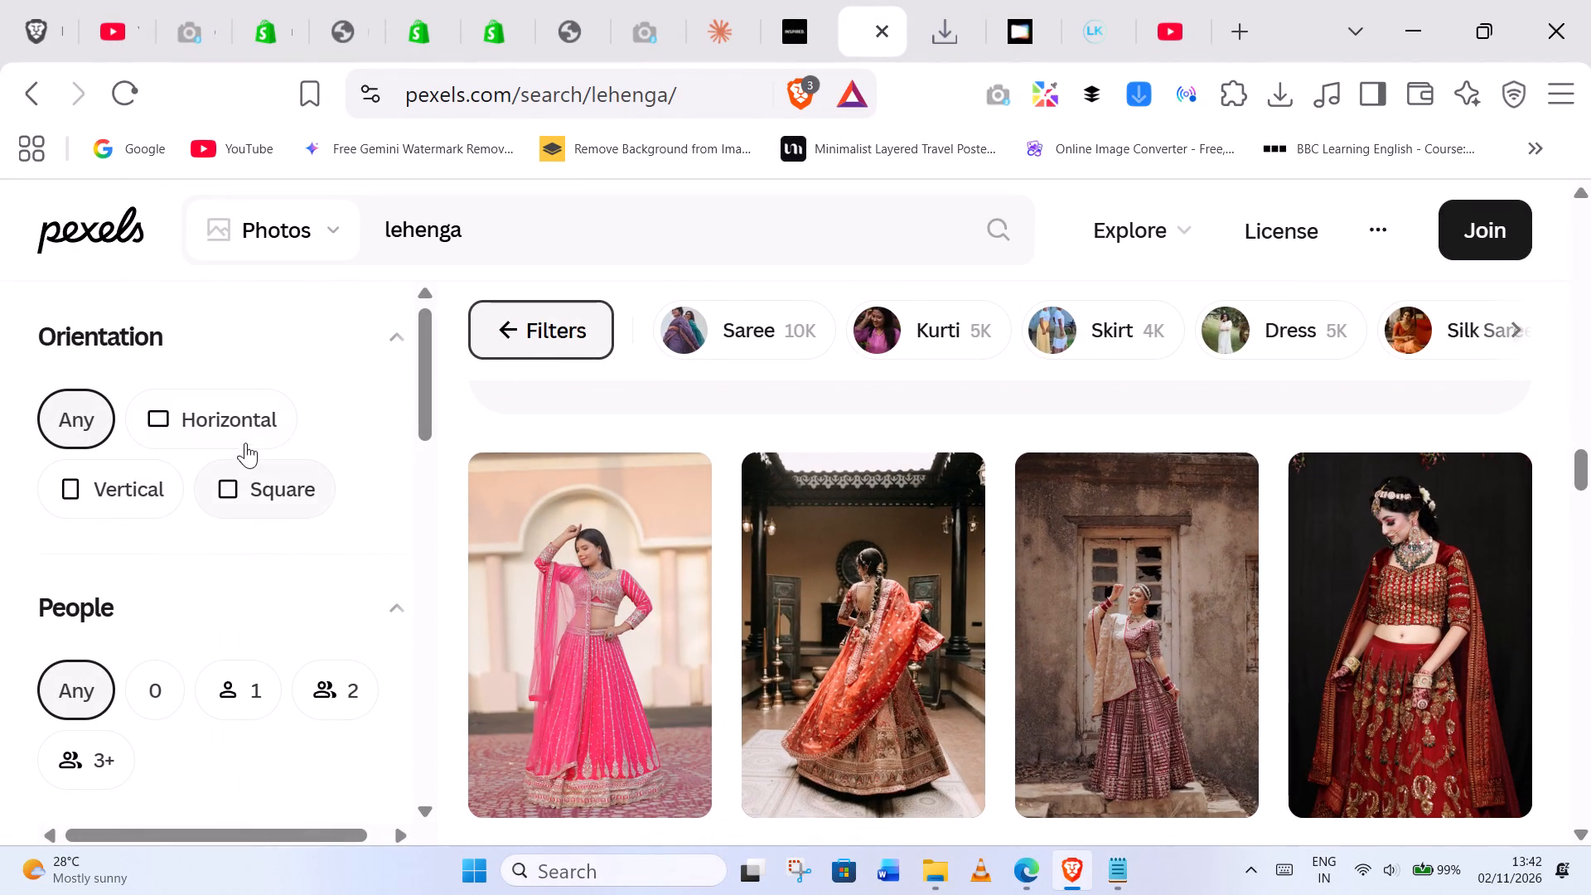
{"action": "left_click", "coordinate": [106, 488]}
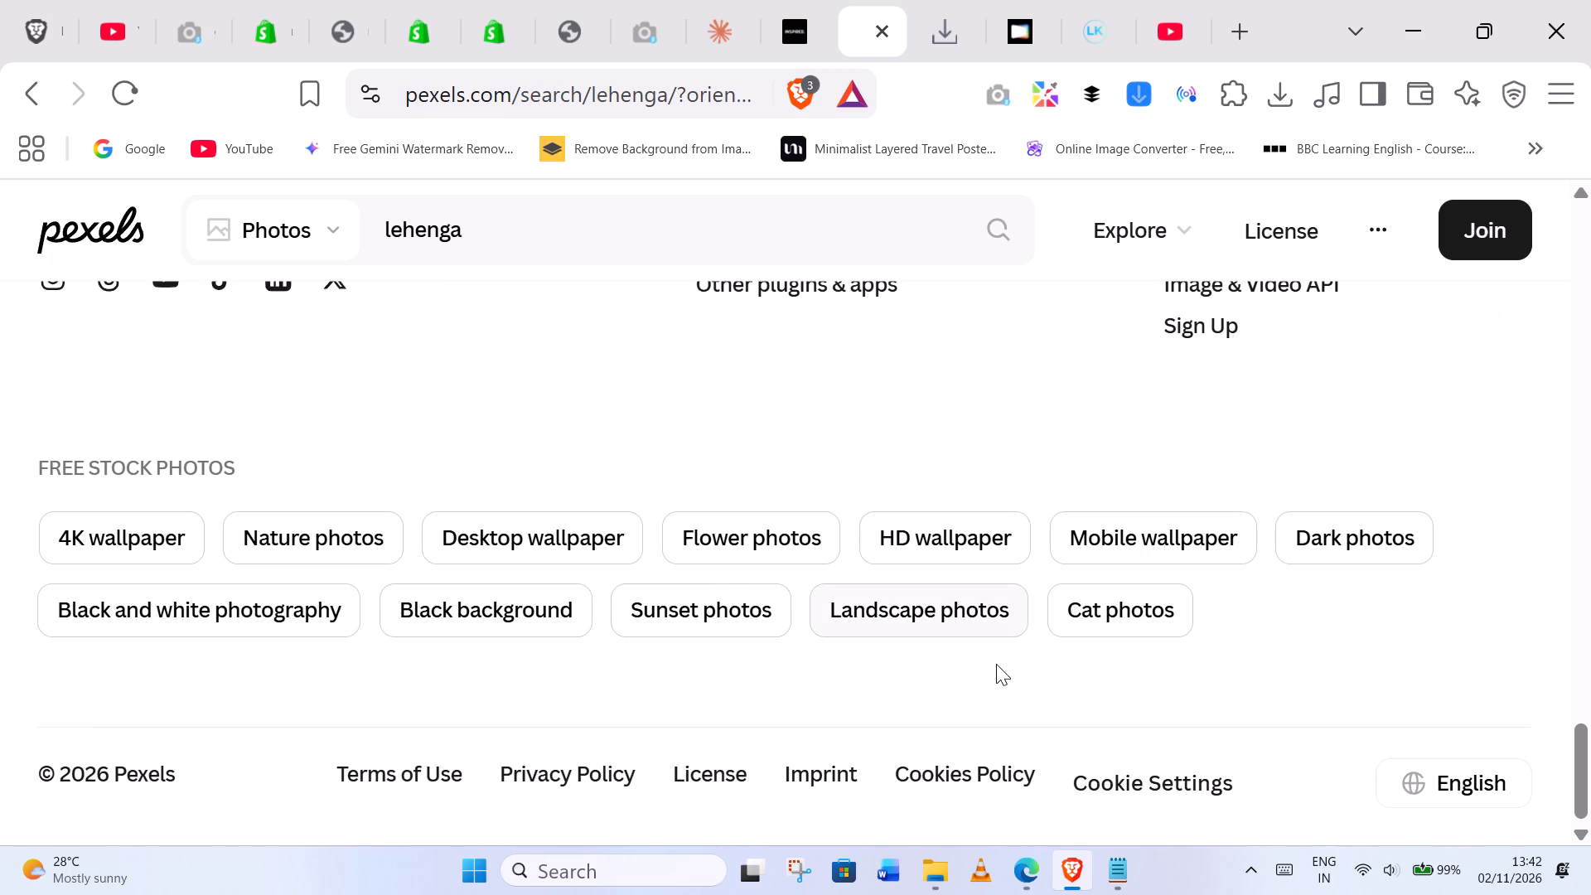
Open the Mustard Yellow Haldi Lehenga product in the Shopify admin and look through the downloaded images offered for its media.
{"action": "left_click", "coordinate": [415, 0]}
{"action": "left_click", "coordinate": [283, 0]}
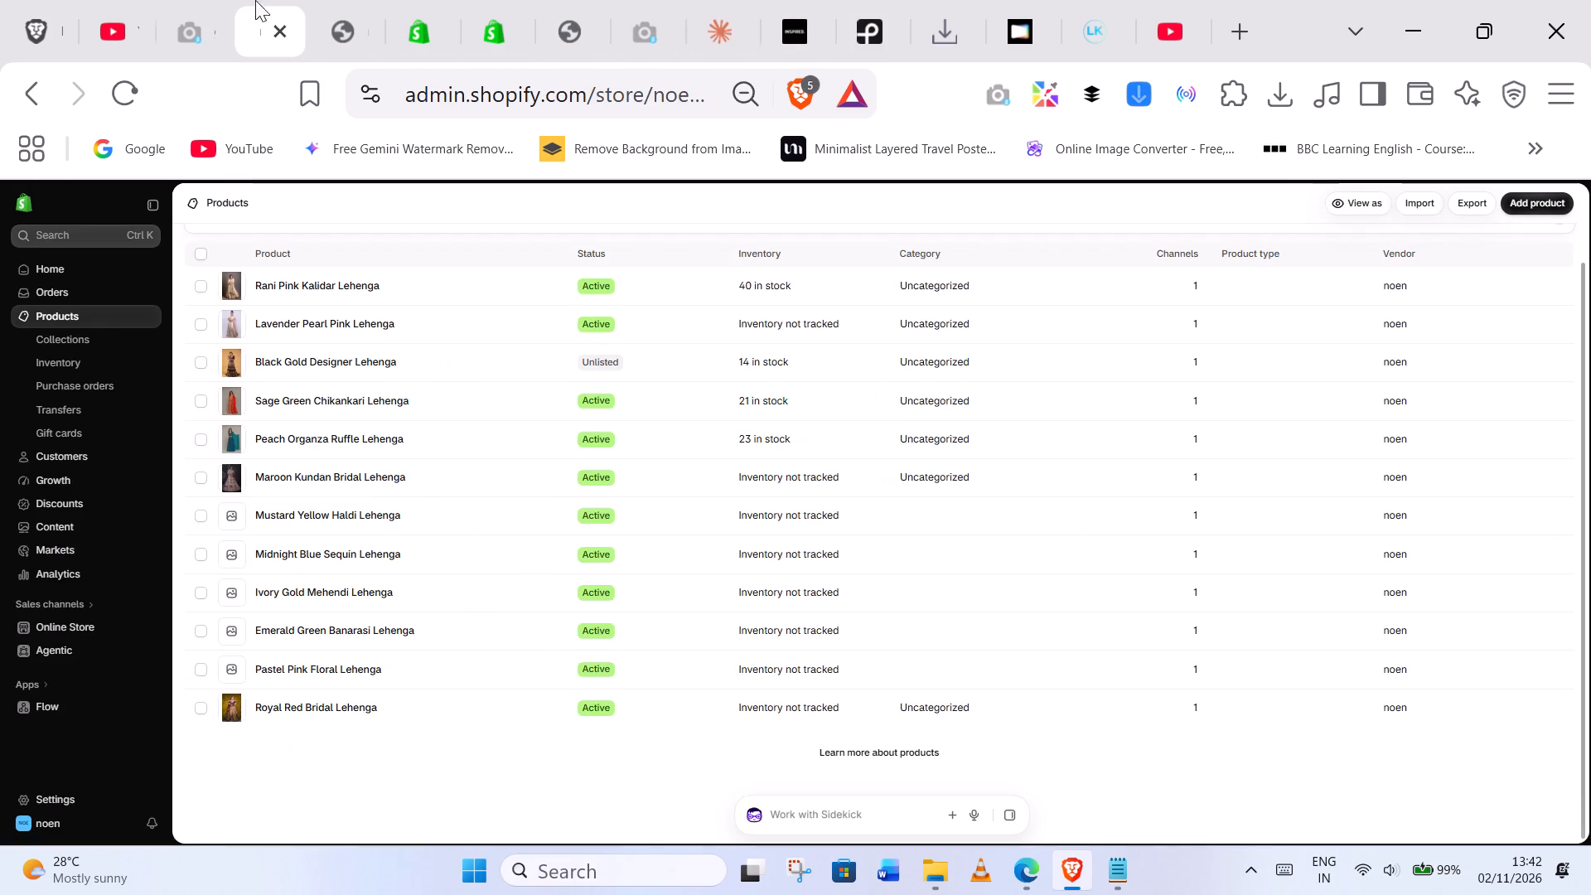
{"action": "left_click", "coordinate": [293, 511]}
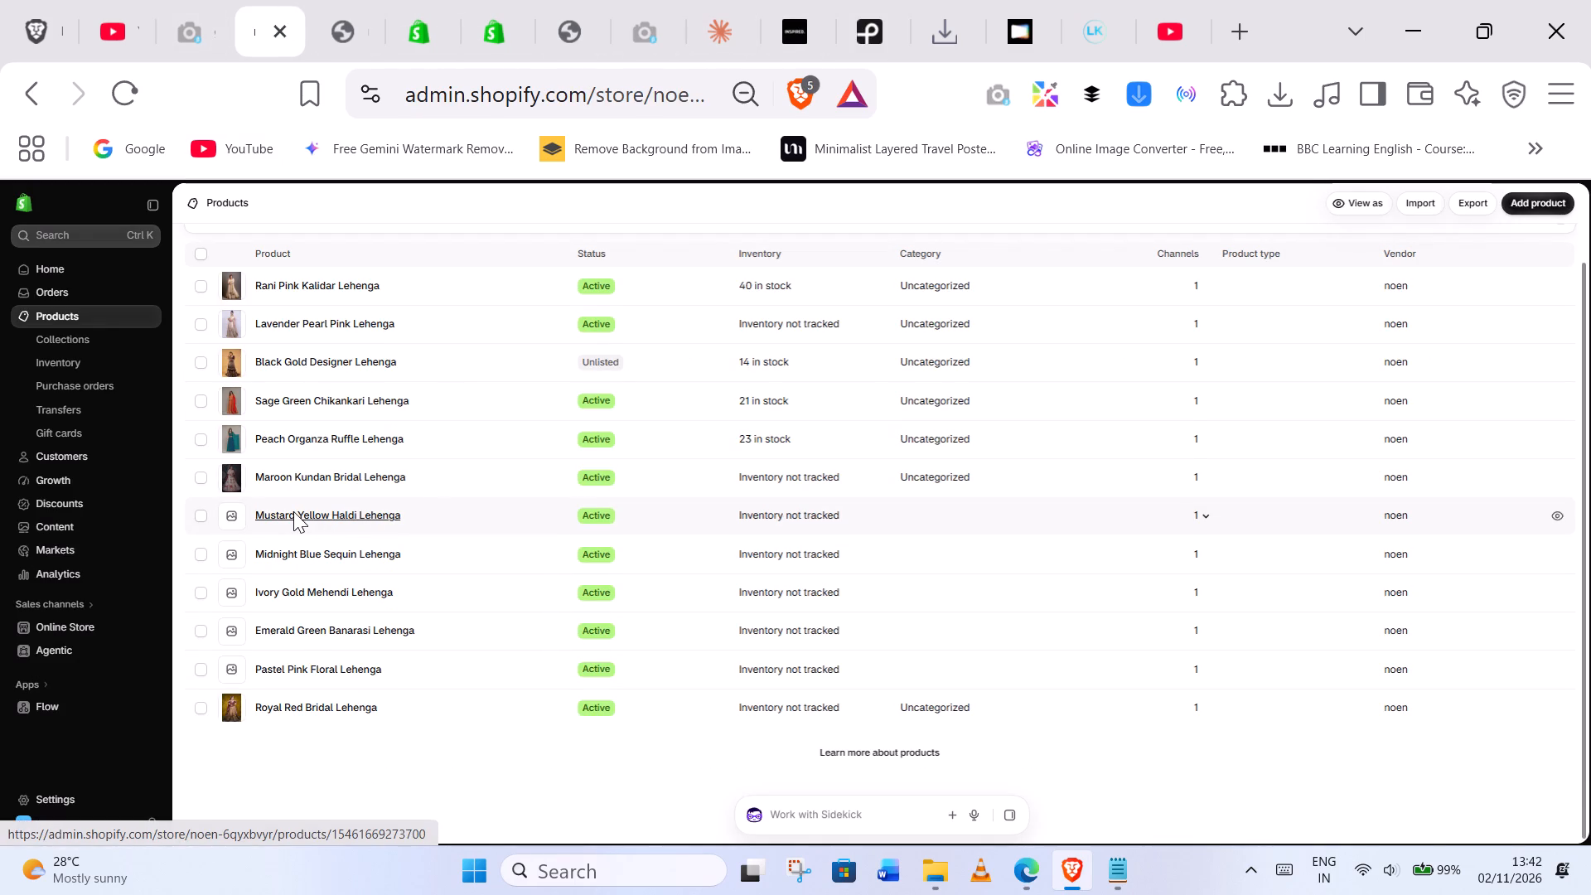
{"action": "left_click", "coordinate": [701, 576]}
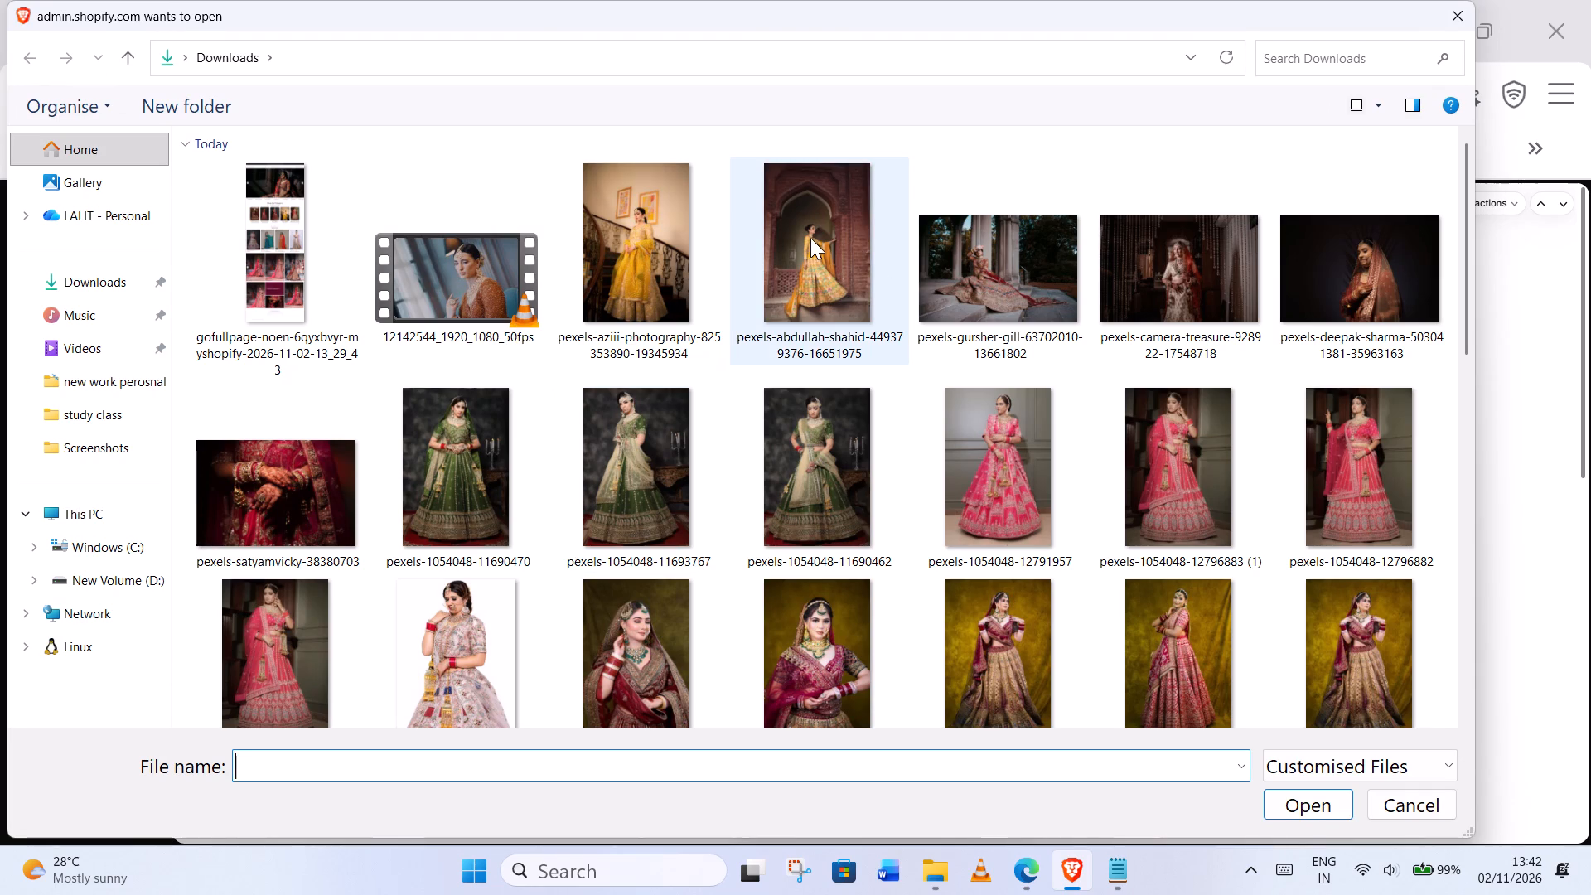
{"action": "left_click", "coordinate": [1395, 808]}
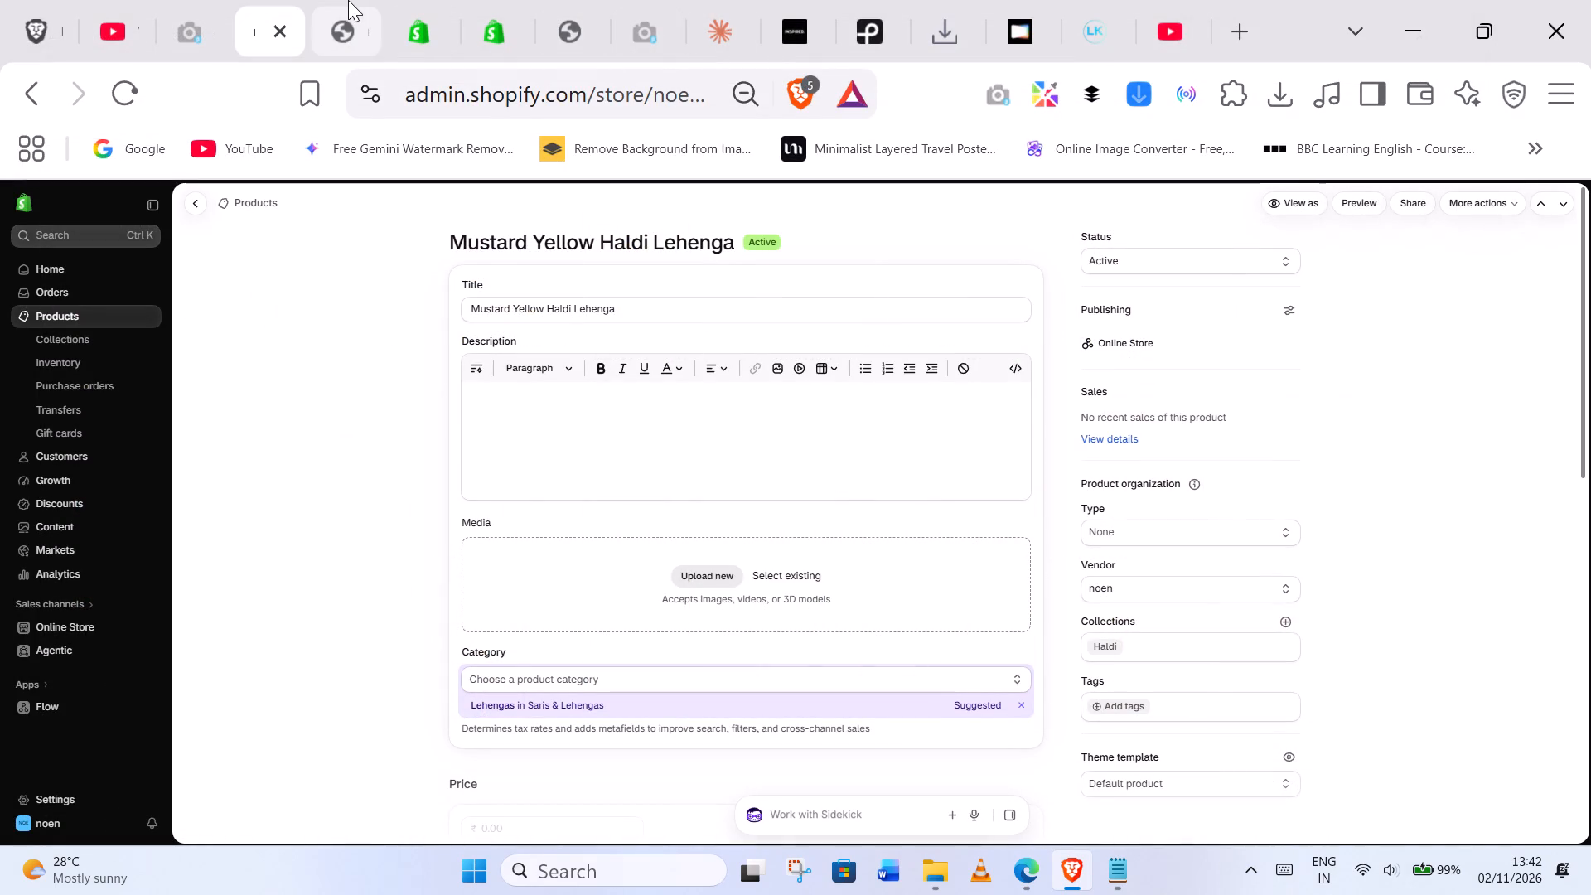
Return to the Pexels lehenga search and browse the vertical photo results for suitable product images.
{"action": "left_click", "coordinate": [343, 0]}
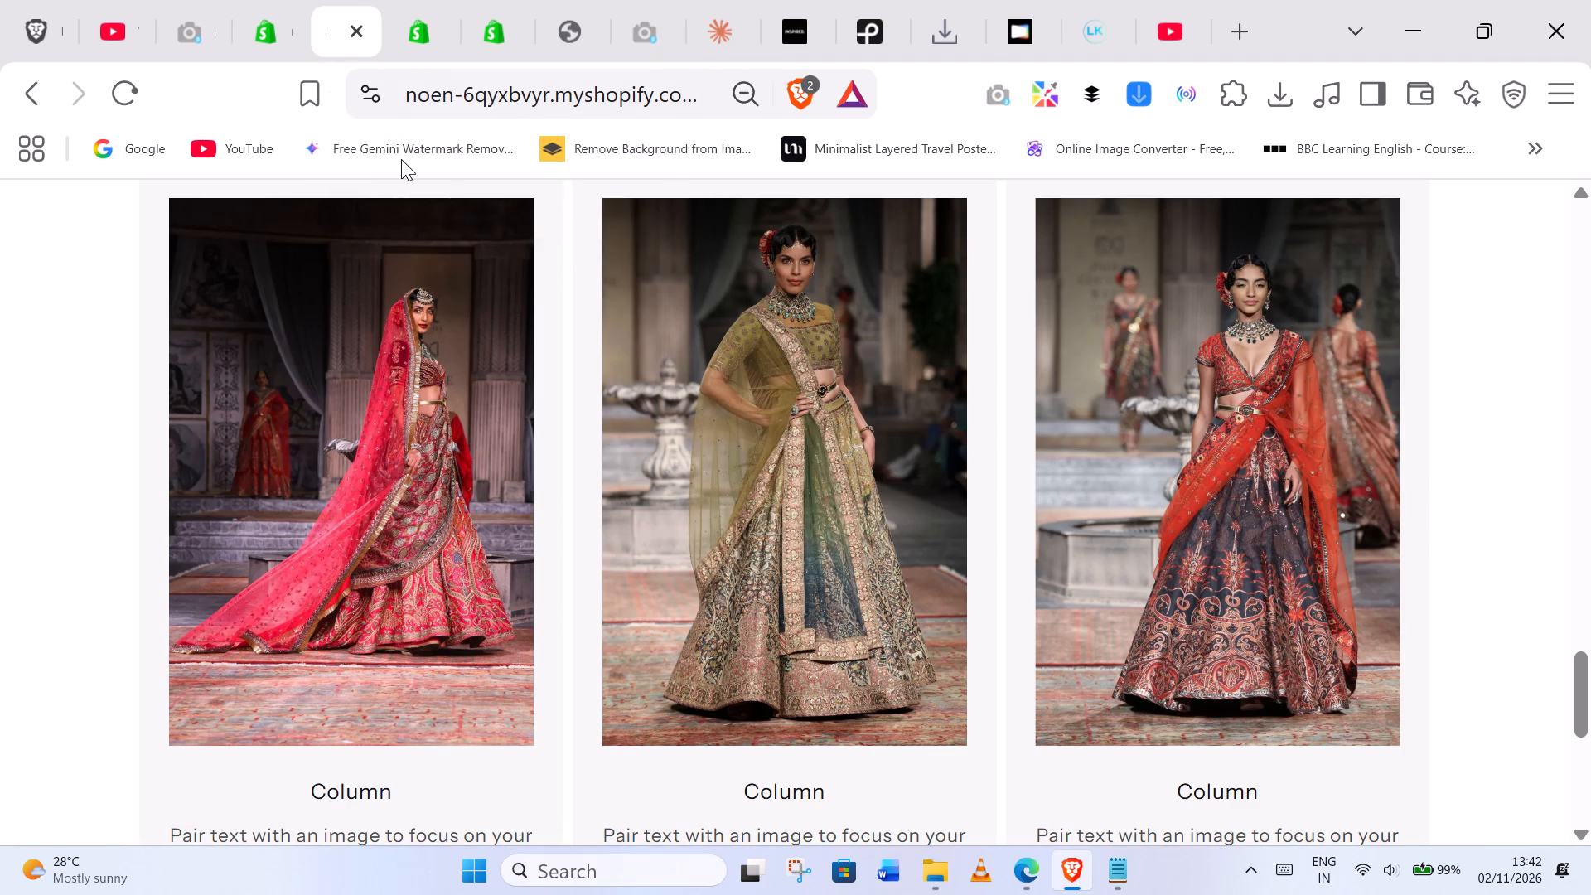
{"action": "scroll", "coordinate": [866, 424], "scroll_direction": "down", "scroll_amount": 4}
{"action": "left_click", "coordinate": [708, 0]}
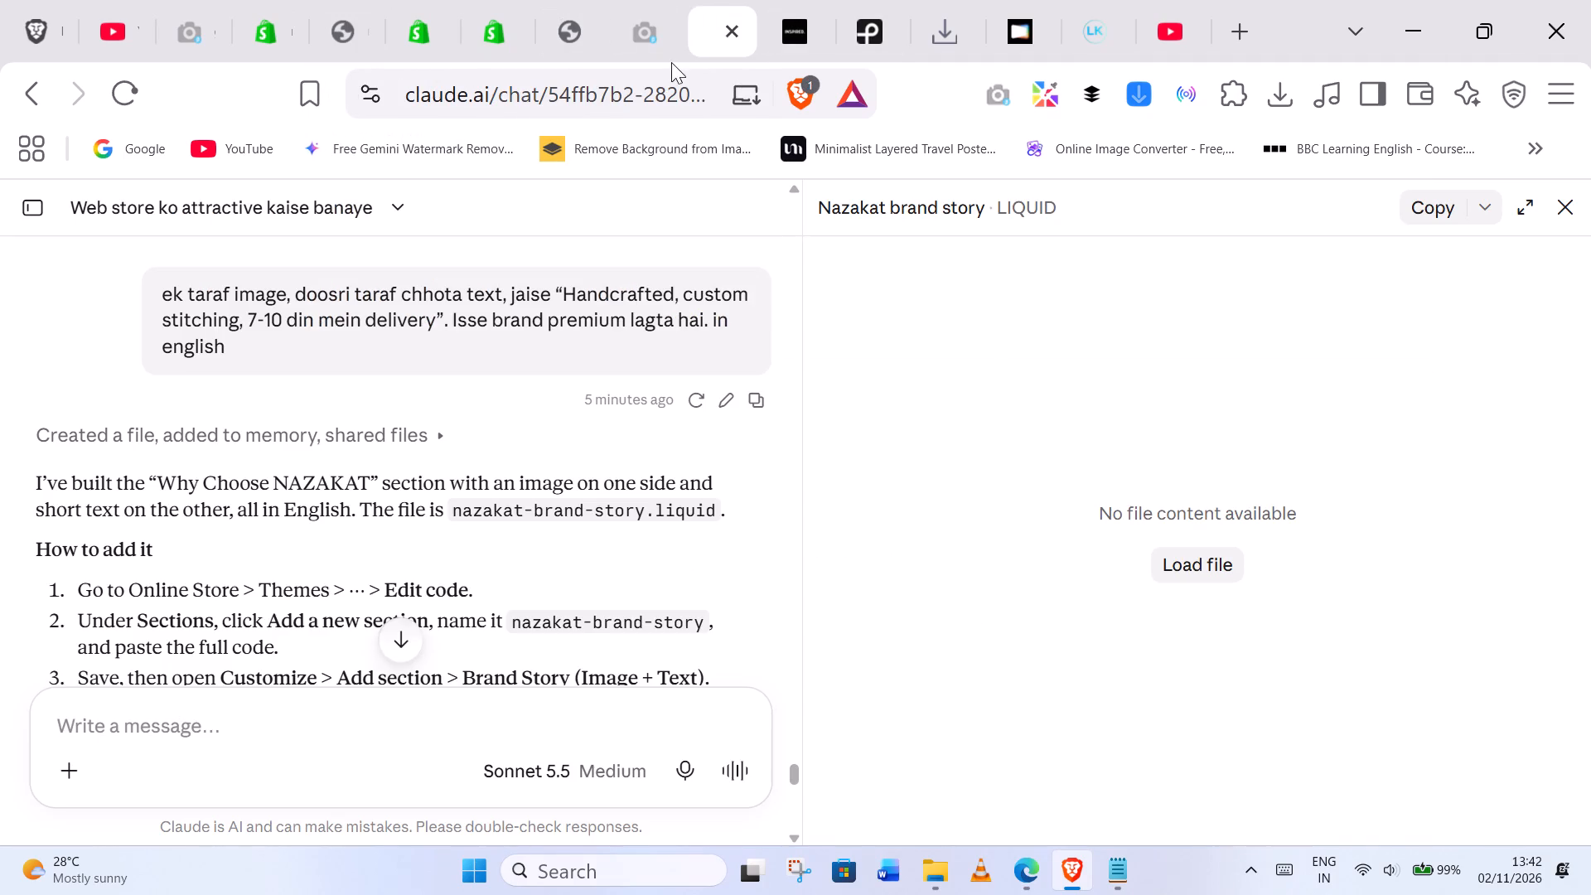
{"action": "left_click", "coordinate": [639, 0]}
{"action": "left_click", "coordinate": [503, 0]}
{"action": "left_click", "coordinate": [913, 0]}
{"action": "left_click", "coordinate": [867, 0]}
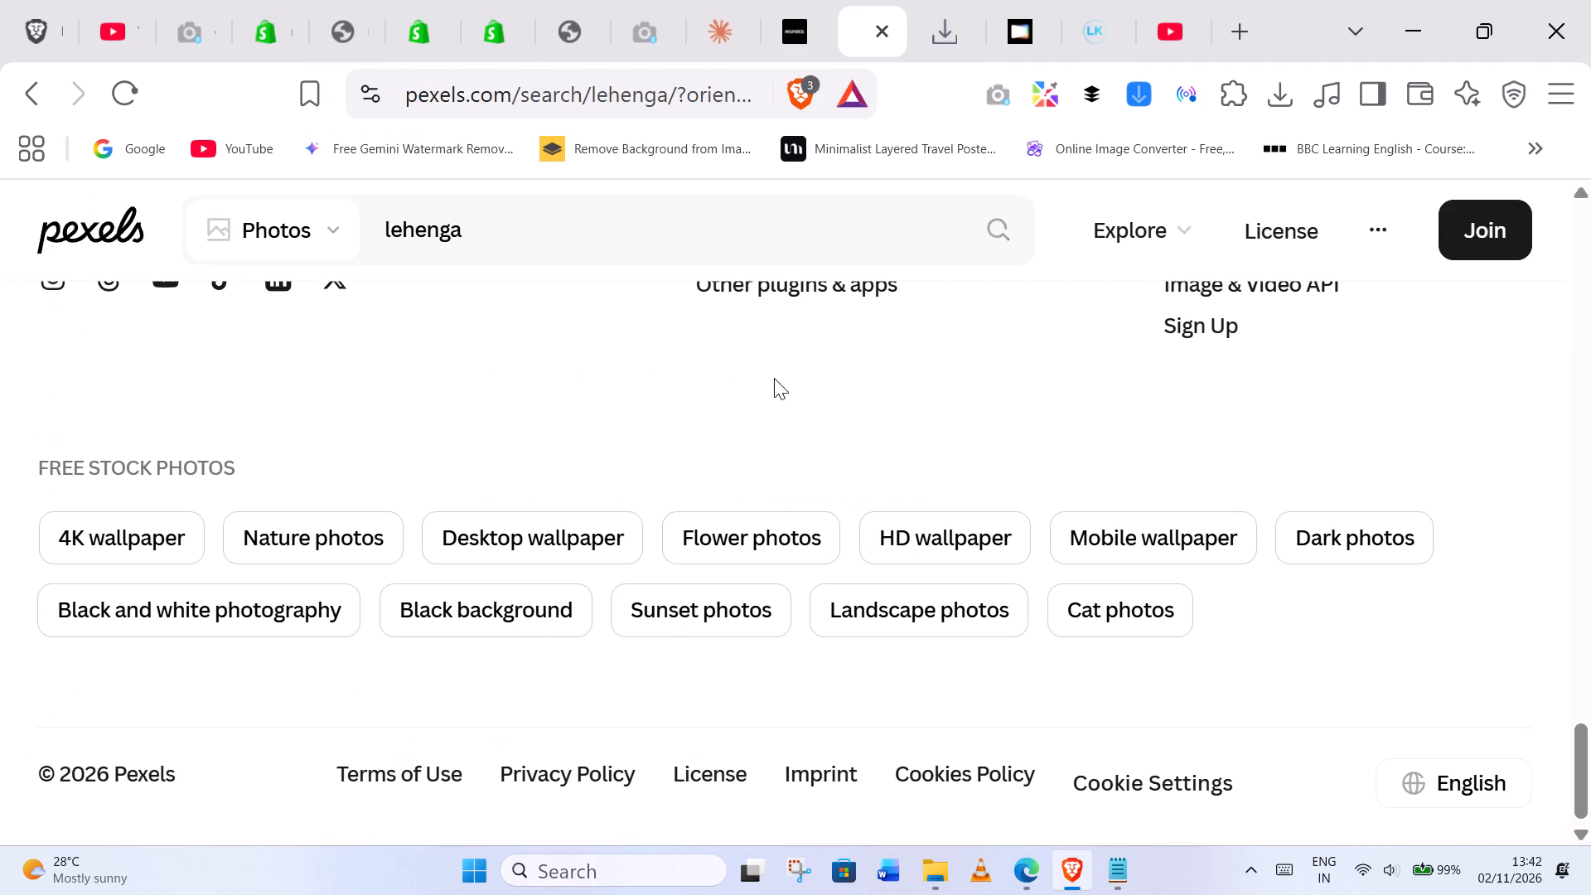
{"action": "scroll", "coordinate": [770, 390], "scroll_direction": "down", "scroll_amount": 5}
{"action": "scroll", "coordinate": [439, 457], "scroll_direction": "up", "scroll_amount": 6}
{"action": "scroll", "coordinate": [439, 457], "scroll_direction": "down", "scroll_amount": 6}
{"action": "scroll", "coordinate": [891, 457], "scroll_direction": "up", "scroll_amount": 4}
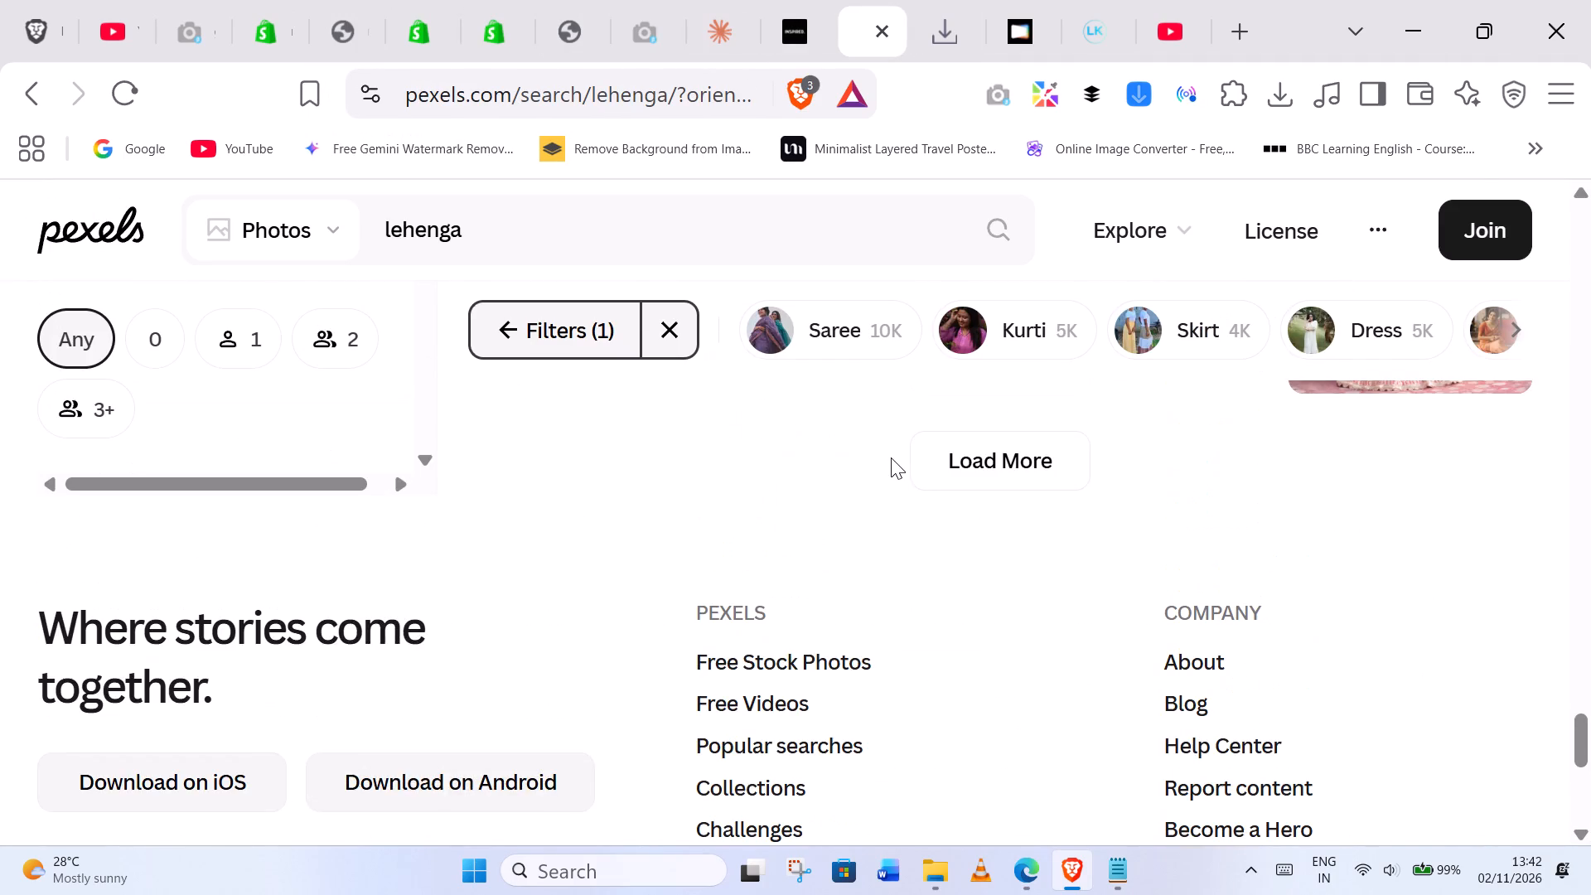
{"action": "scroll", "coordinate": [891, 457], "scroll_direction": "up", "scroll_amount": 4}
{"action": "scroll", "coordinate": [827, 528], "scroll_direction": "up", "scroll_amount": 2}
{"action": "scroll", "coordinate": [829, 538], "scroll_direction": "down", "scroll_amount": 9}
{"action": "scroll", "coordinate": [834, 548], "scroll_direction": "up", "scroll_amount": 1}
{"action": "scroll", "coordinate": [834, 548], "scroll_direction": "down", "scroll_amount": 2}
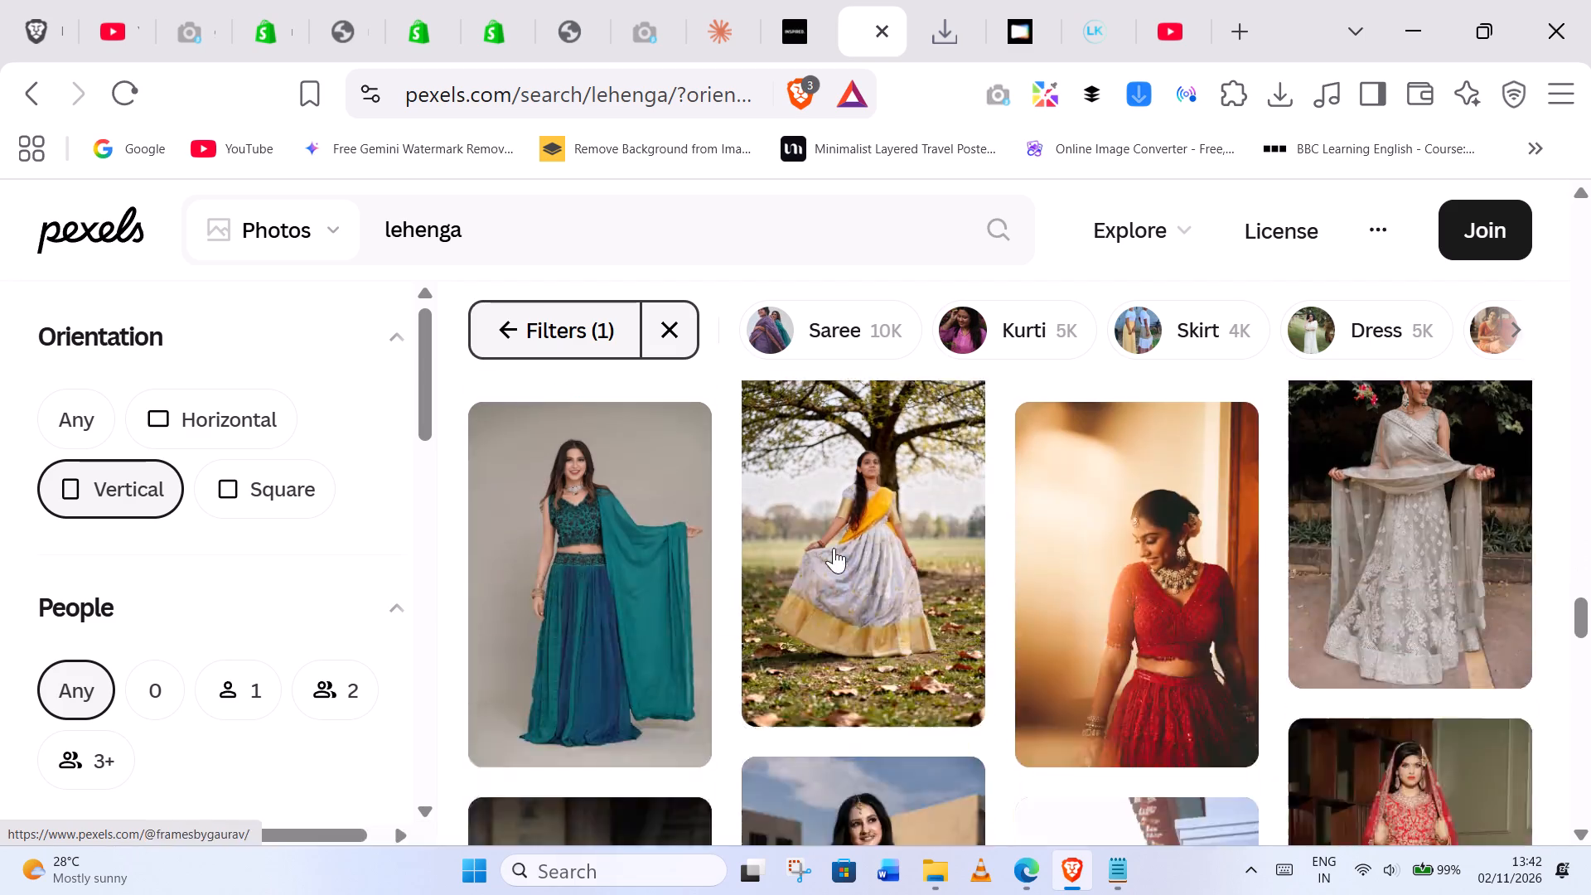
{"action": "scroll", "coordinate": [834, 548], "scroll_direction": "up", "scroll_amount": 6}
{"action": "scroll", "coordinate": [864, 582], "scroll_direction": "down", "scroll_amount": 3}
{"action": "scroll", "coordinate": [1030, 530], "scroll_direction": "down", "scroll_amount": 4}
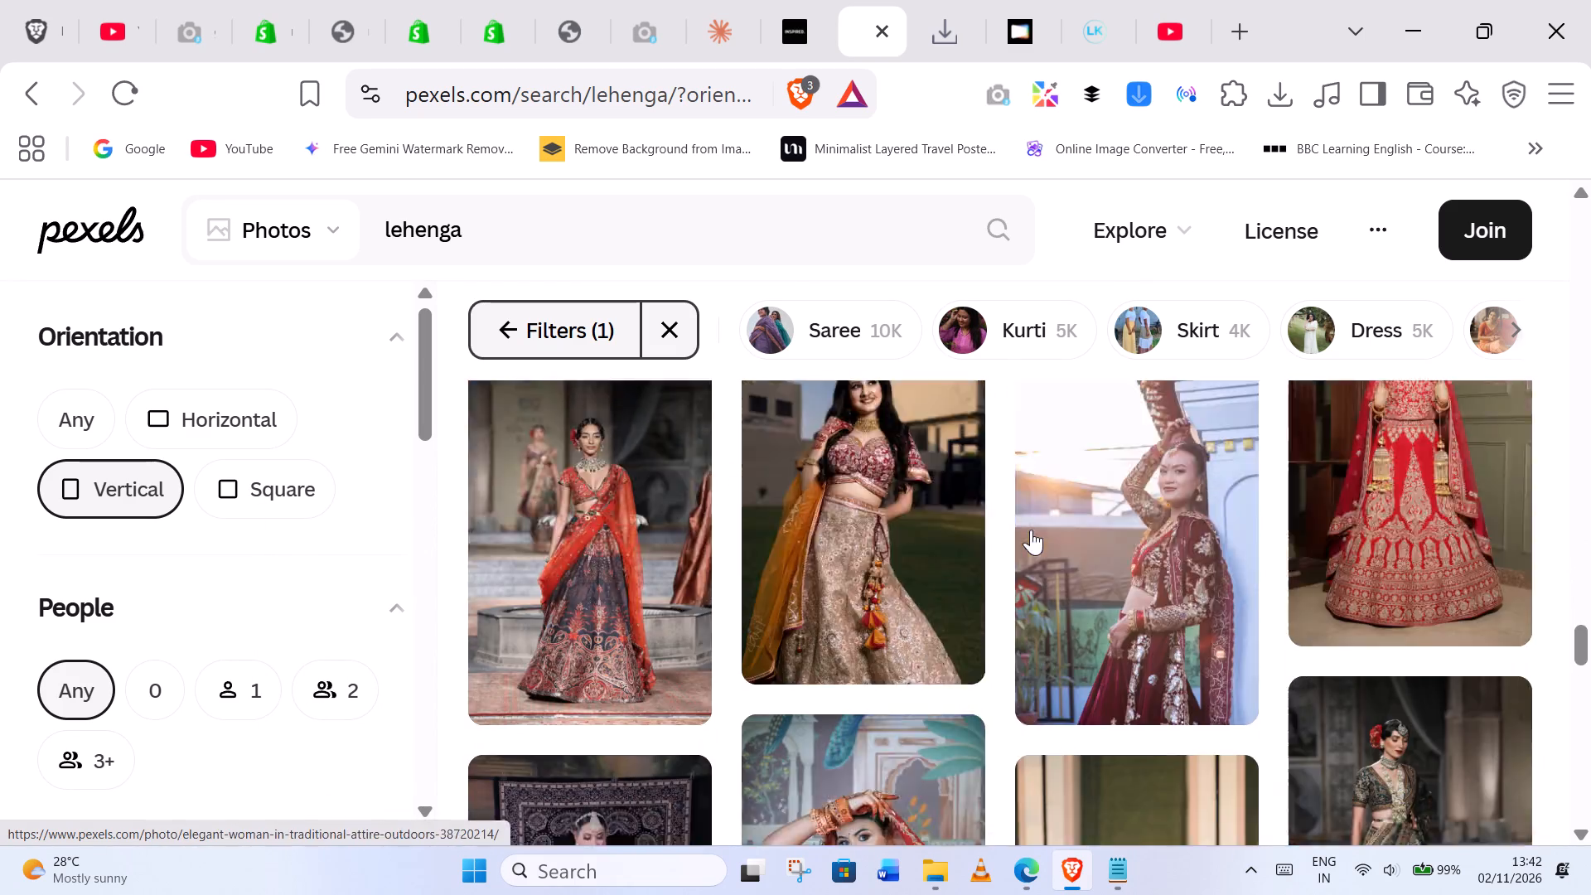
{"action": "scroll", "coordinate": [1031, 530], "scroll_direction": "down", "scroll_amount": 4}
{"action": "scroll", "coordinate": [1139, 531], "scroll_direction": "up", "scroll_amount": 2}
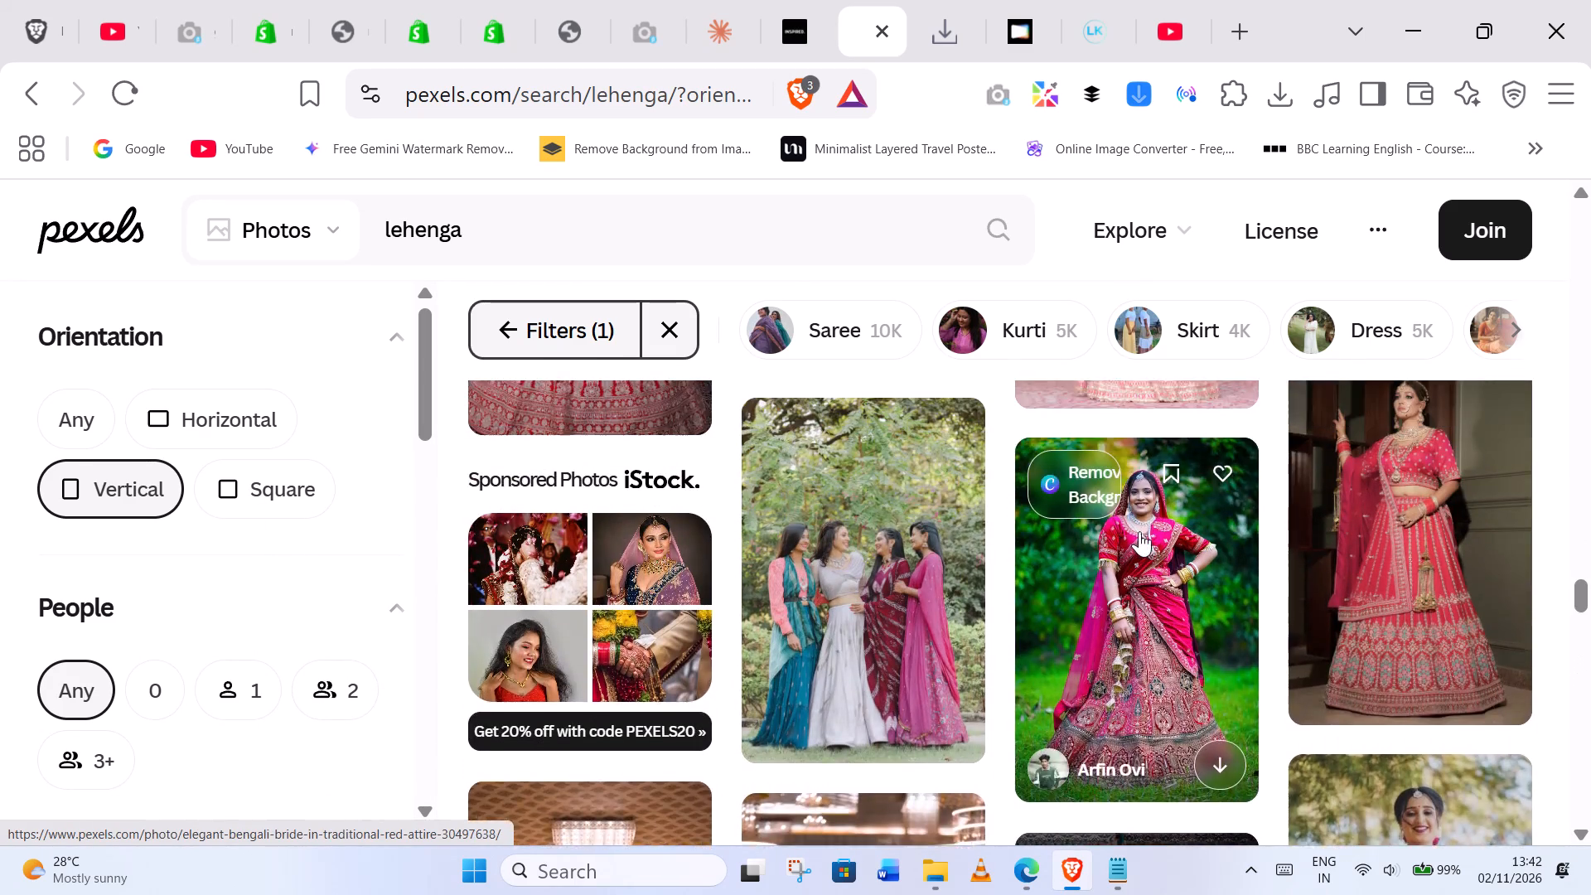
{"action": "scroll", "coordinate": [1245, 593], "scroll_direction": "down", "scroll_amount": 6}
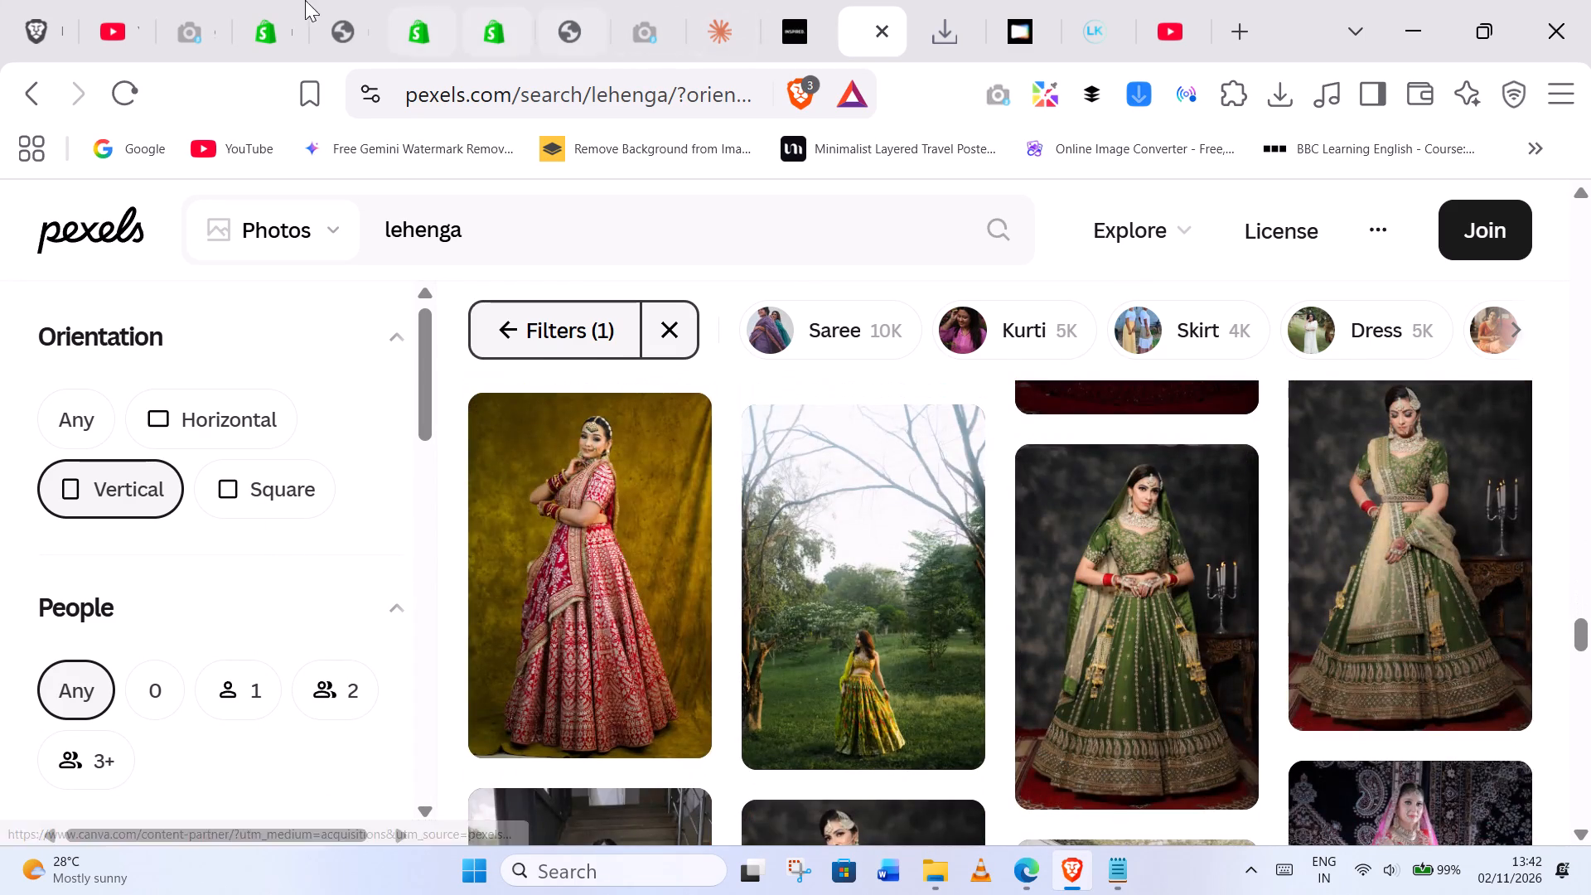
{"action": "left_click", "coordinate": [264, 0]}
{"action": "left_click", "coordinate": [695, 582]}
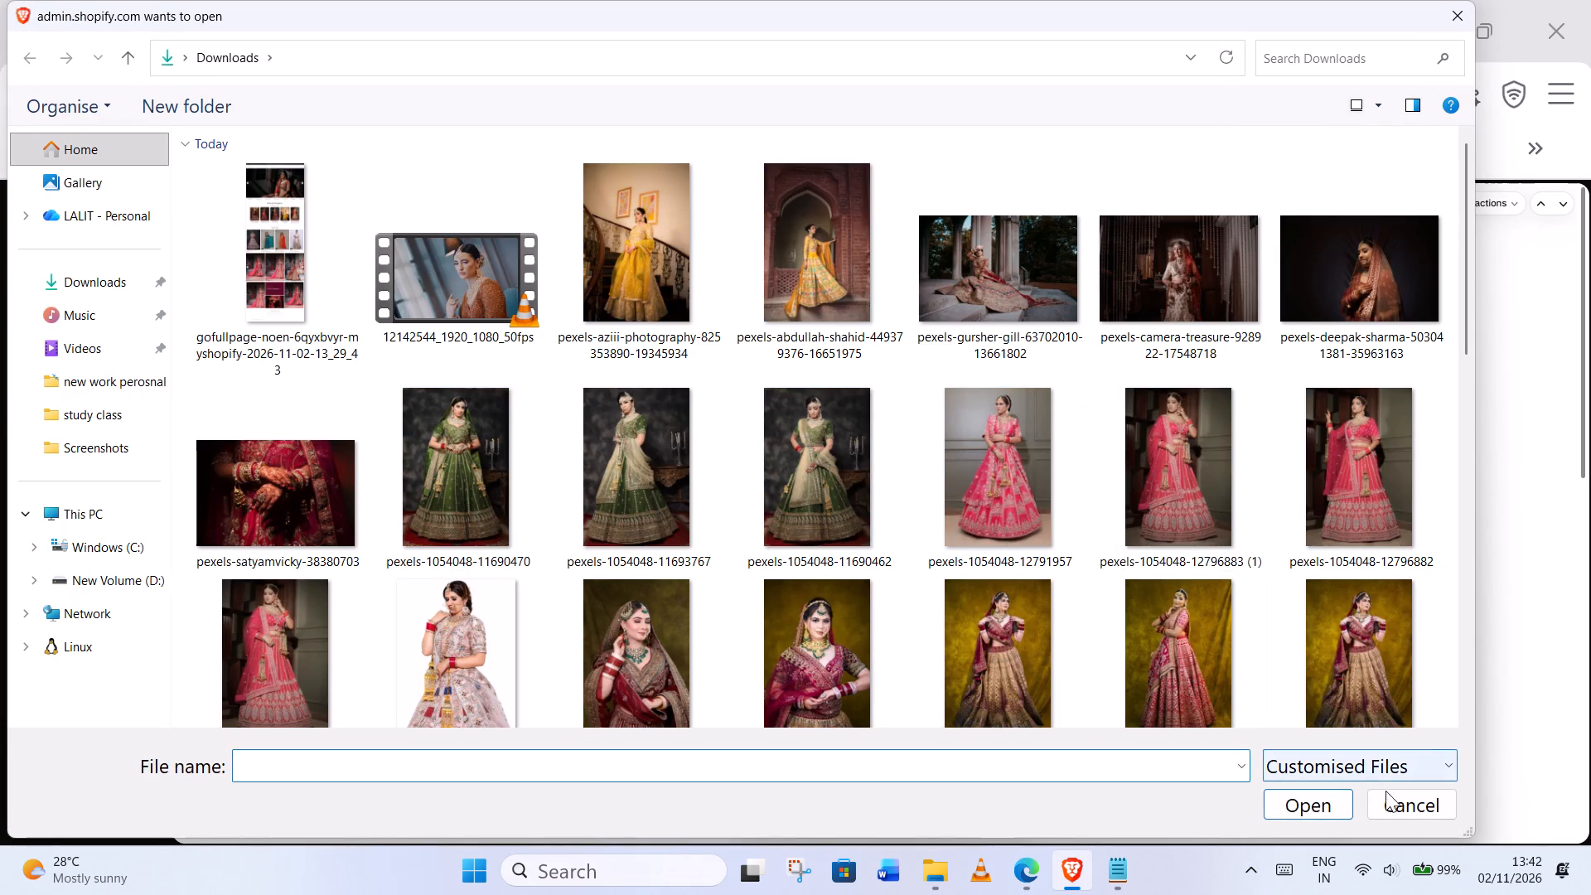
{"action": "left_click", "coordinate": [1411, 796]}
Open the Pastel Pink Floral Lehenga product in the Shopify admin and upload four downloaded pink lehenga photos as its media.
{"action": "left_click", "coordinate": [54, 316]}
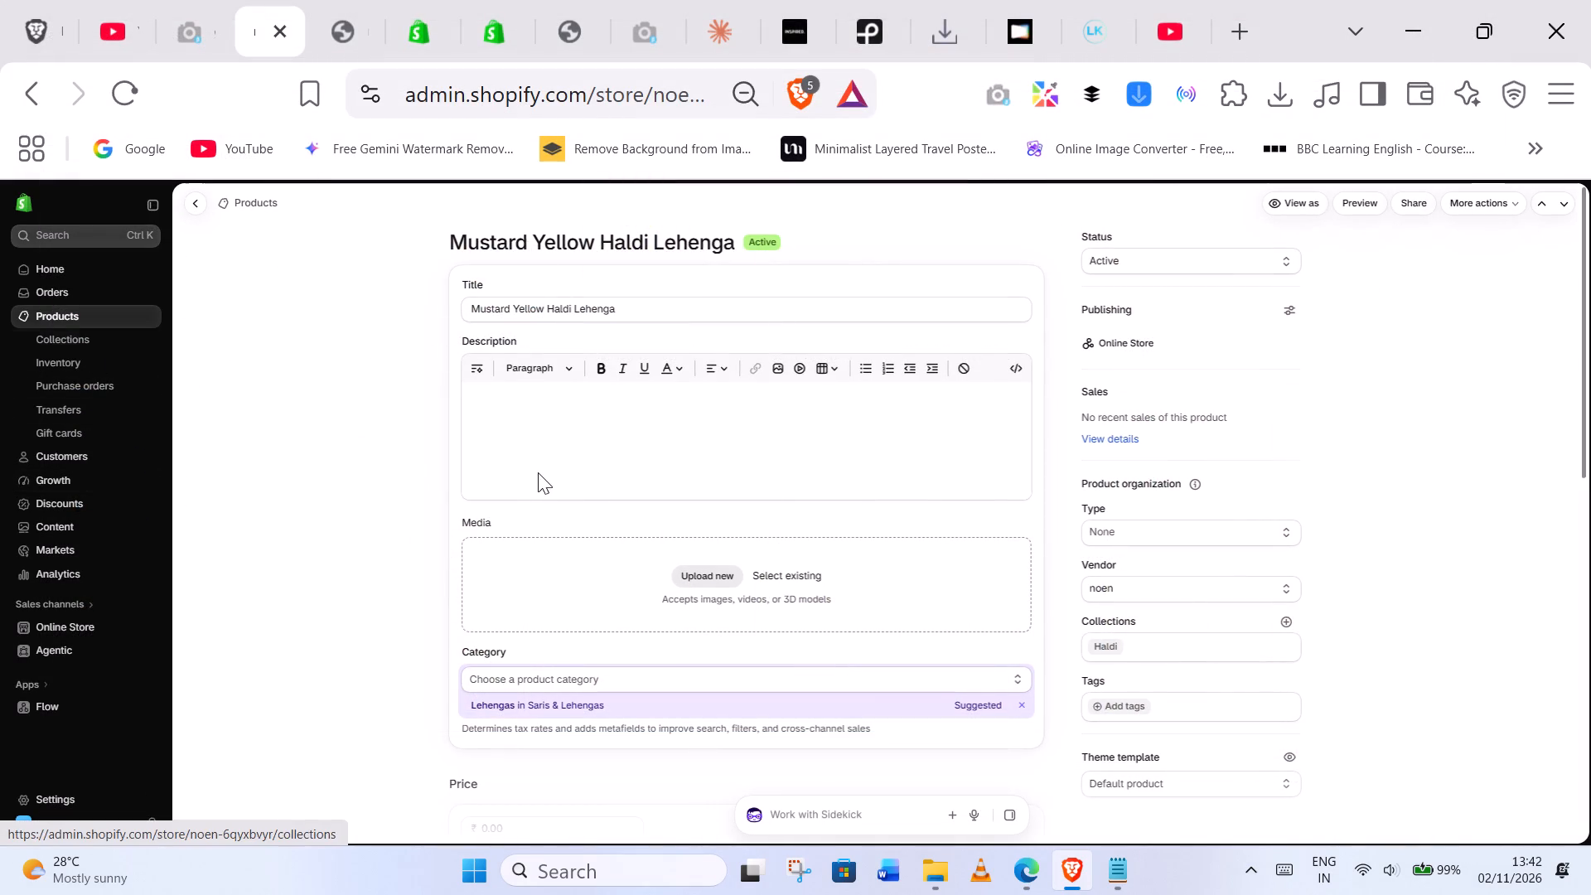
{"action": "scroll", "coordinate": [452, 593], "scroll_direction": "down", "scroll_amount": 2}
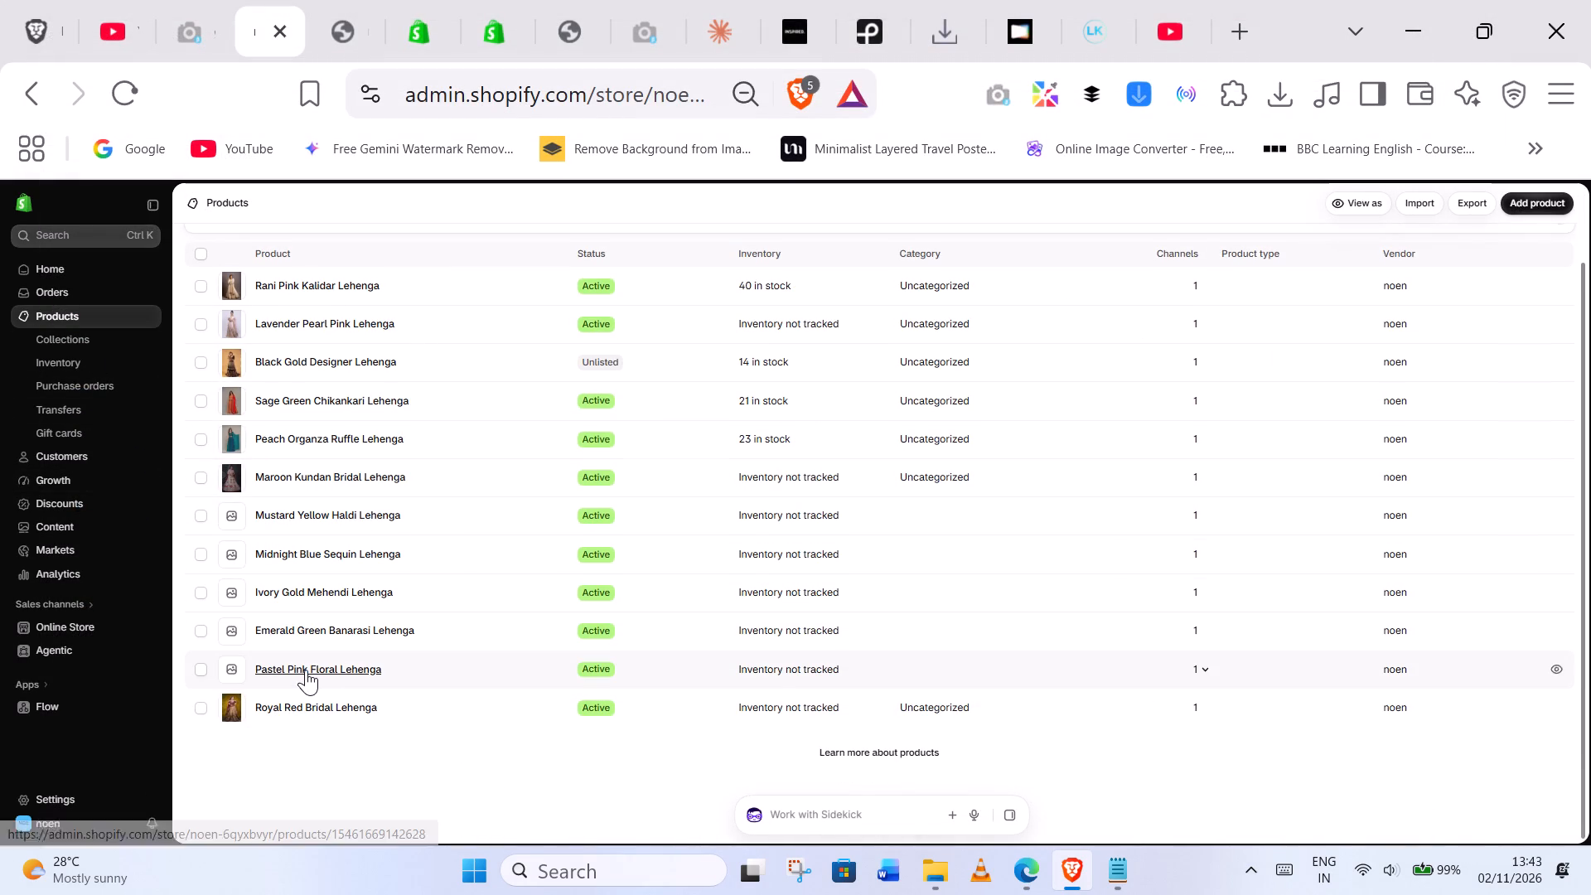
{"action": "left_click", "coordinate": [302, 665]}
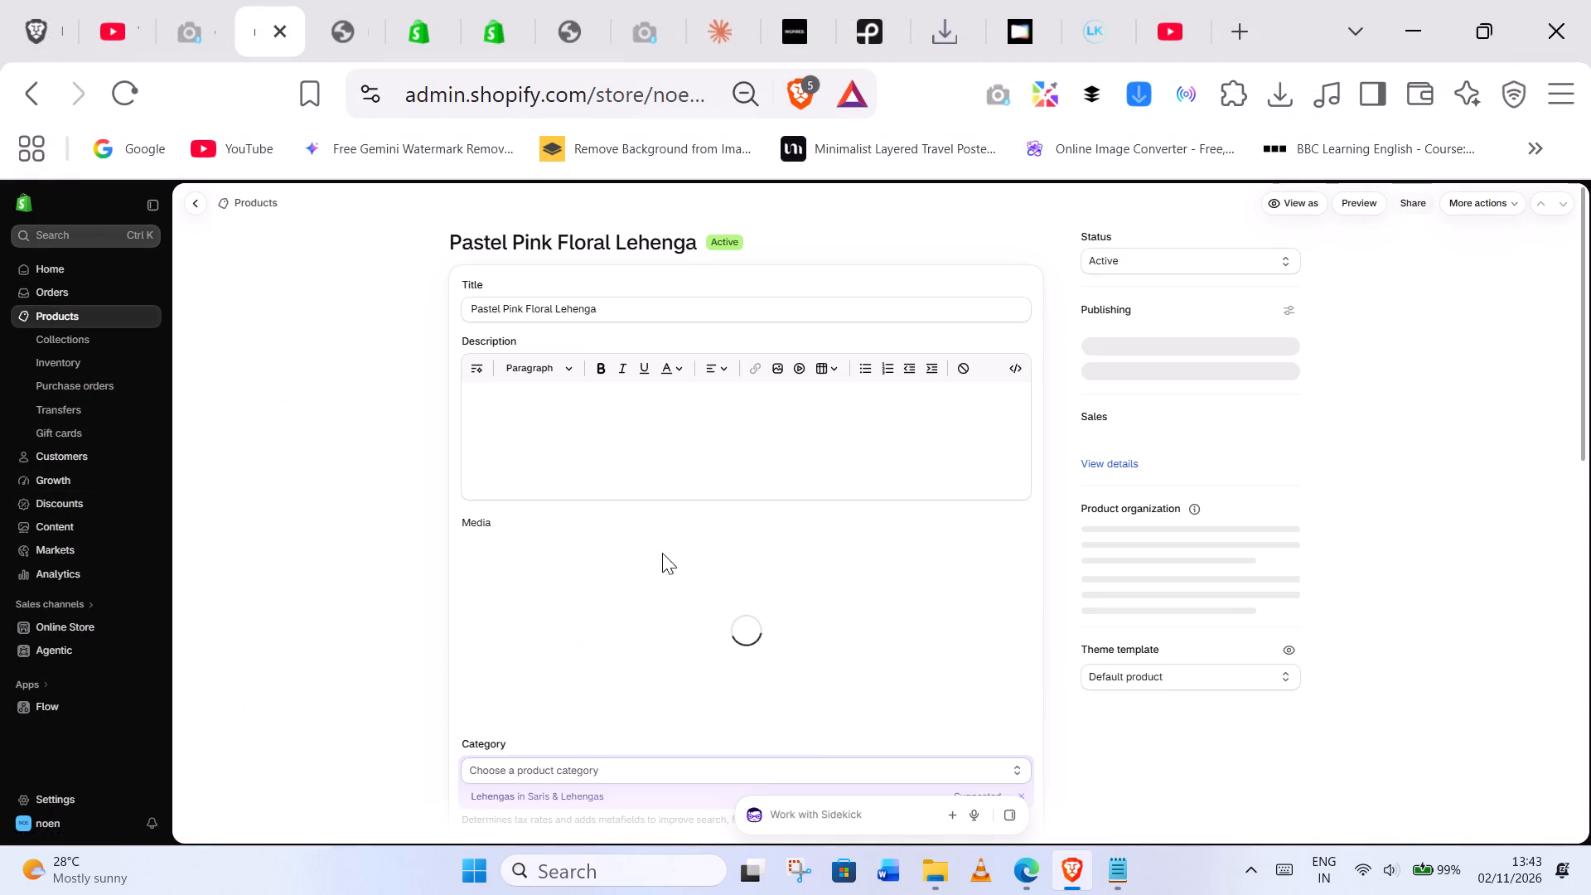
{"action": "left_click", "coordinate": [687, 573]}
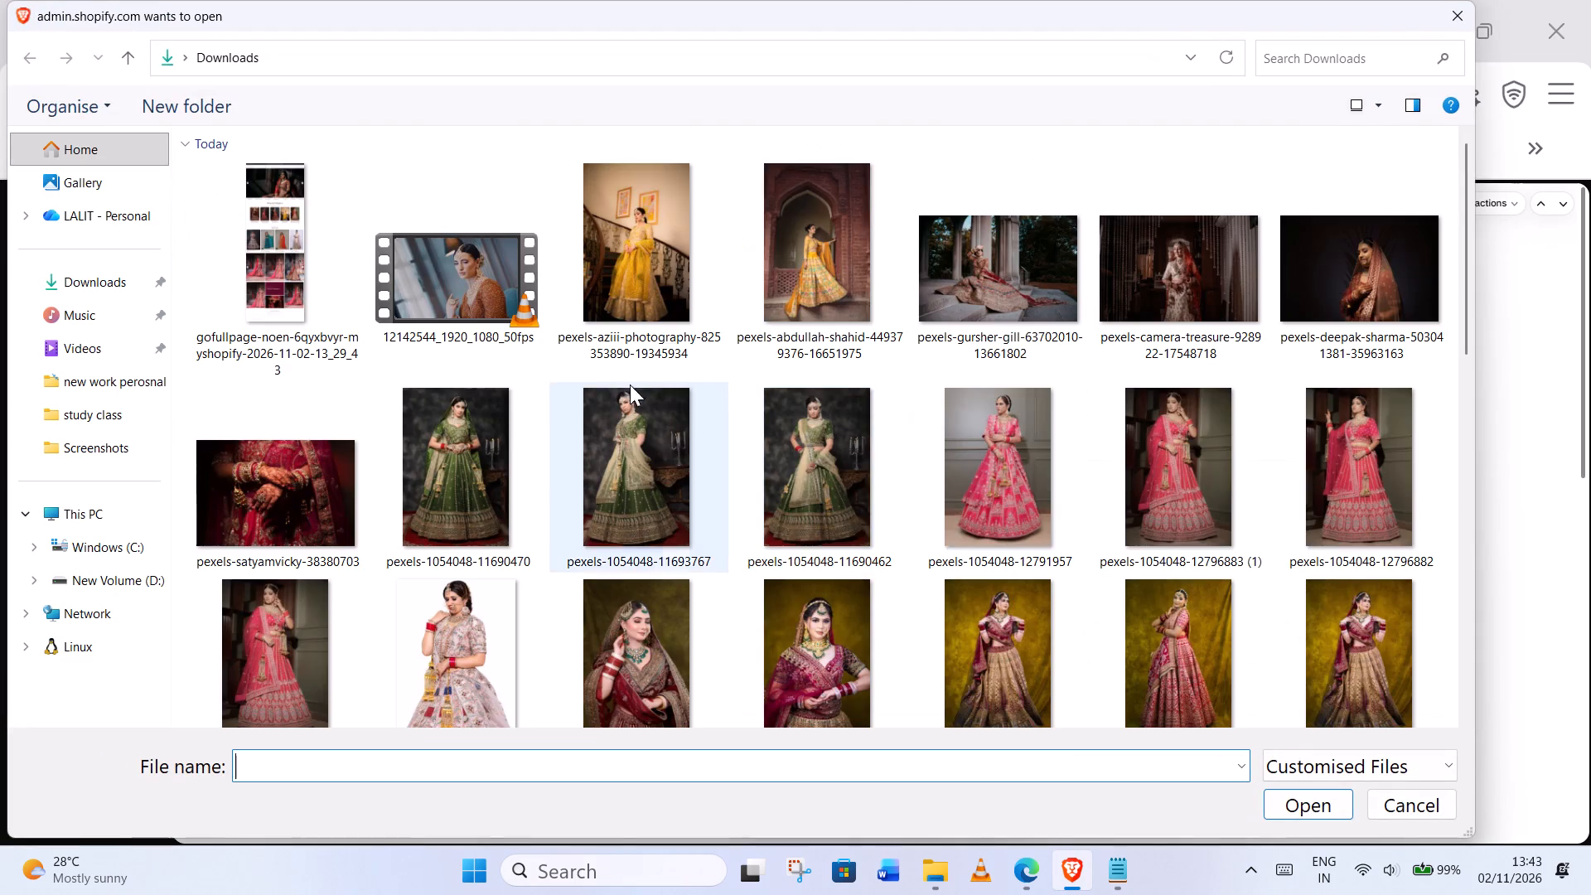
{"action": "left_click", "coordinate": [257, 657], "text": "ctrl"}
{"action": "left_click", "coordinate": [1374, 416], "text": "ctrl"}
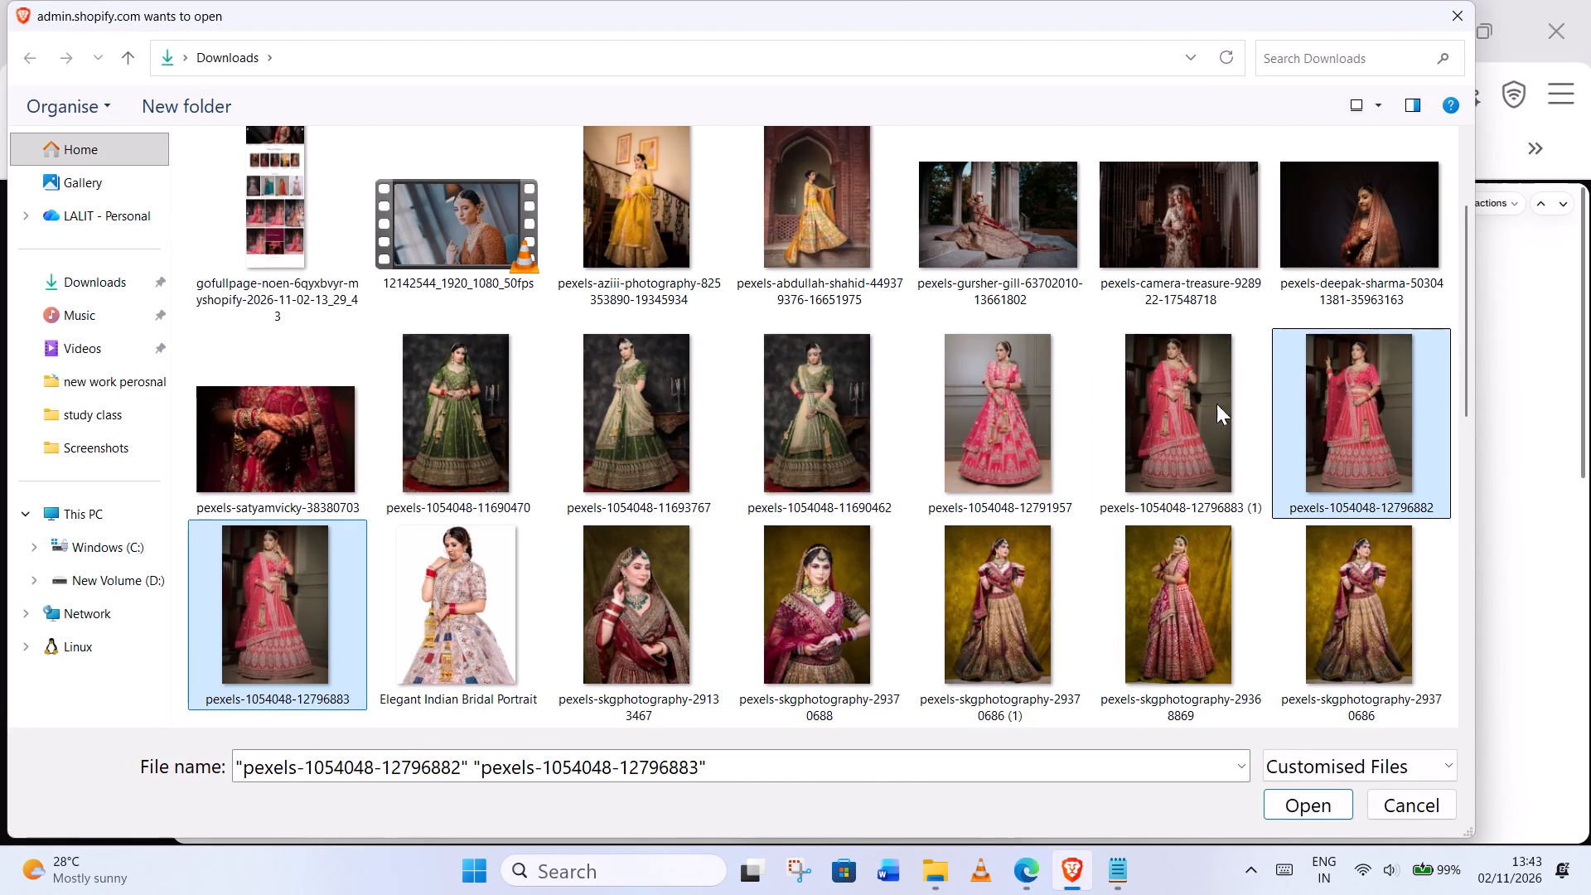
{"action": "left_click", "coordinate": [1205, 403], "text": "ctrl"}
{"action": "left_click", "coordinate": [1048, 406], "text": "ctrl"}
{"action": "left_click", "coordinate": [1293, 815]}
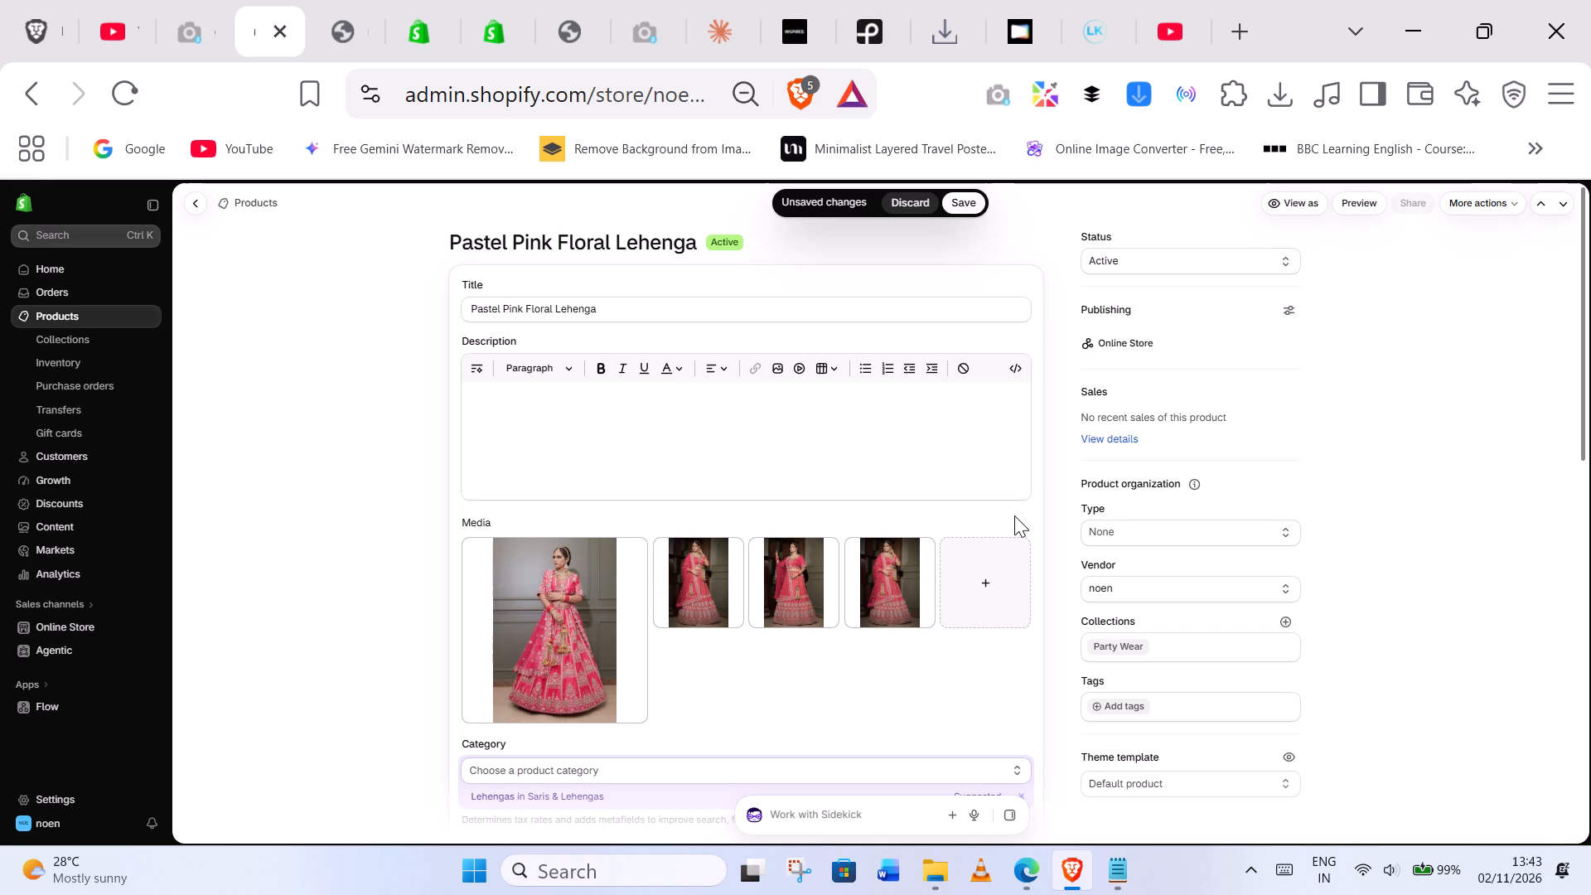
Add the Pastel Pink Floral Lehenga product to the Bridal collection and save it.
{"action": "left_click", "coordinate": [1283, 619]}
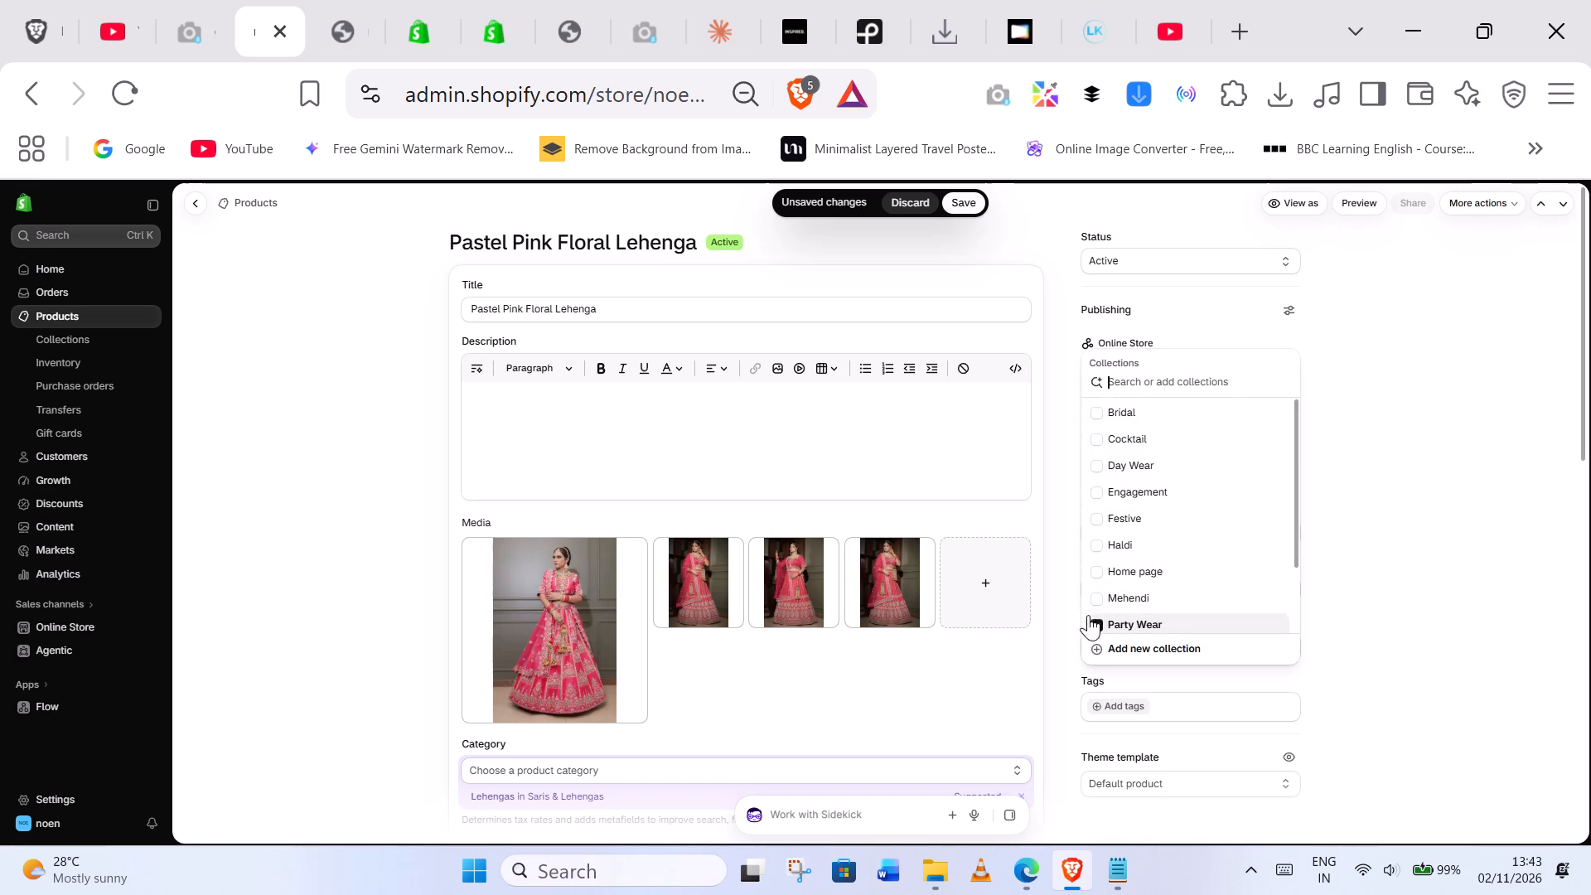
{"action": "left_click", "coordinate": [1093, 577]}
{"action": "left_click", "coordinate": [1096, 569]}
{"action": "left_click_drag", "start_coordinate": [1084, 404], "coordinate": [1095, 414]}
{"action": "left_click", "coordinate": [970, 203]}
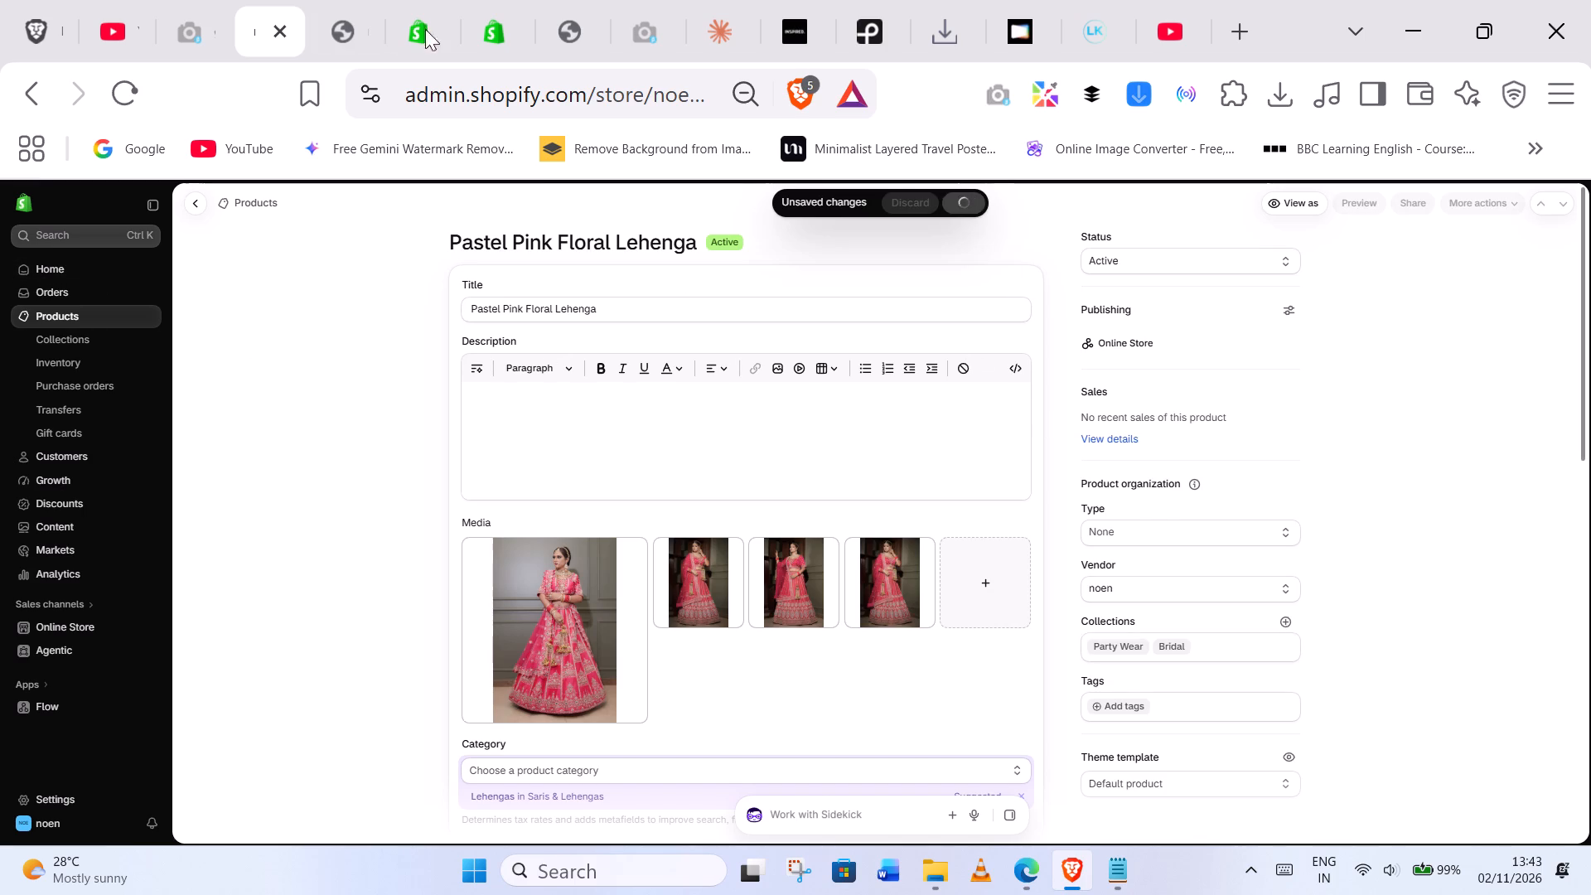
Switch to the Dawn theme editor and duplicate the New Arrivals Product Grid (Full Width) section on the home page.
{"action": "left_click", "coordinate": [470, 0]}
{"action": "left_click", "coordinate": [487, 0]}
{"action": "left_click", "coordinate": [418, 0]}
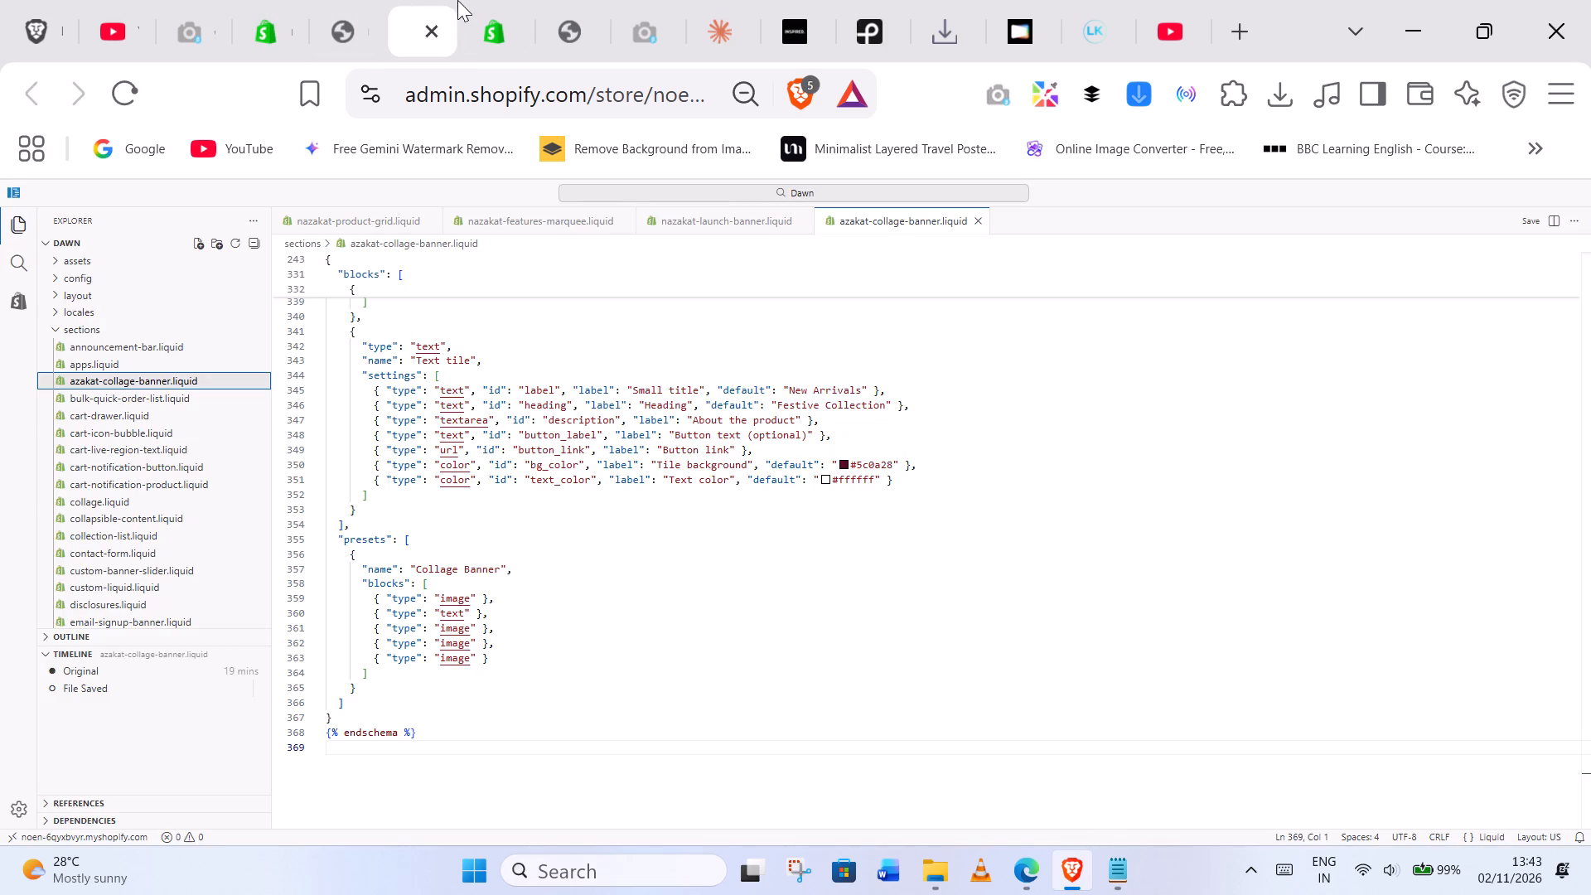
{"action": "left_click", "coordinate": [457, 0]}
{"action": "left_click", "coordinate": [473, 0]}
{"action": "scroll", "coordinate": [494, 342], "scroll_direction": "up", "scroll_amount": 2}
{"action": "scroll", "coordinate": [665, 419], "scroll_direction": "down", "scroll_amount": 3}
{"action": "scroll", "coordinate": [655, 418], "scroll_direction": "up", "scroll_amount": 3}
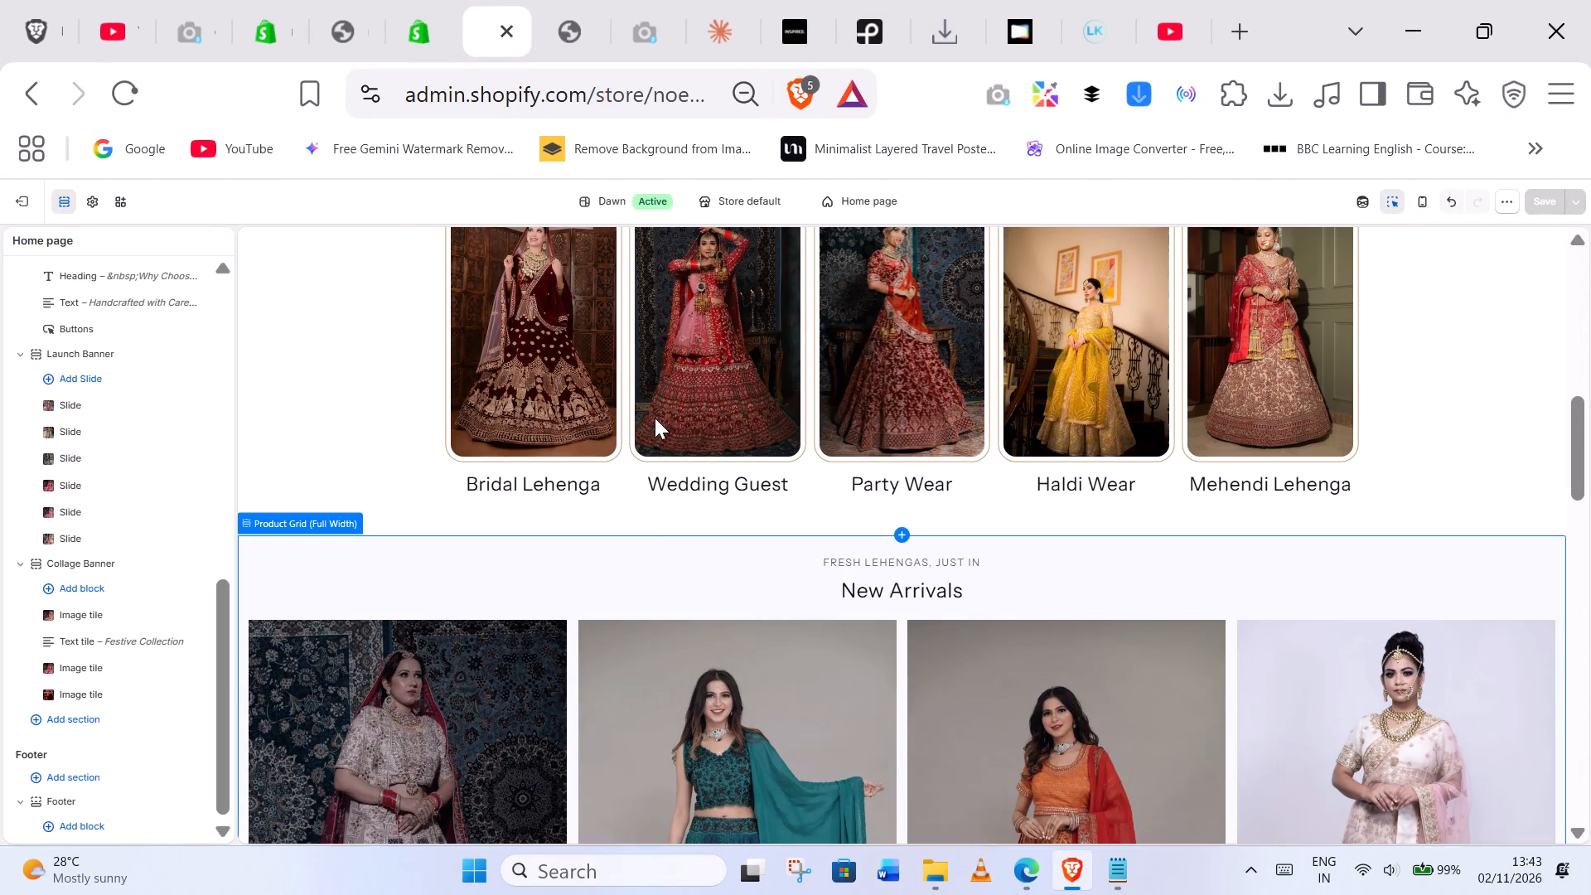
{"action": "left_click", "coordinate": [642, 555]}
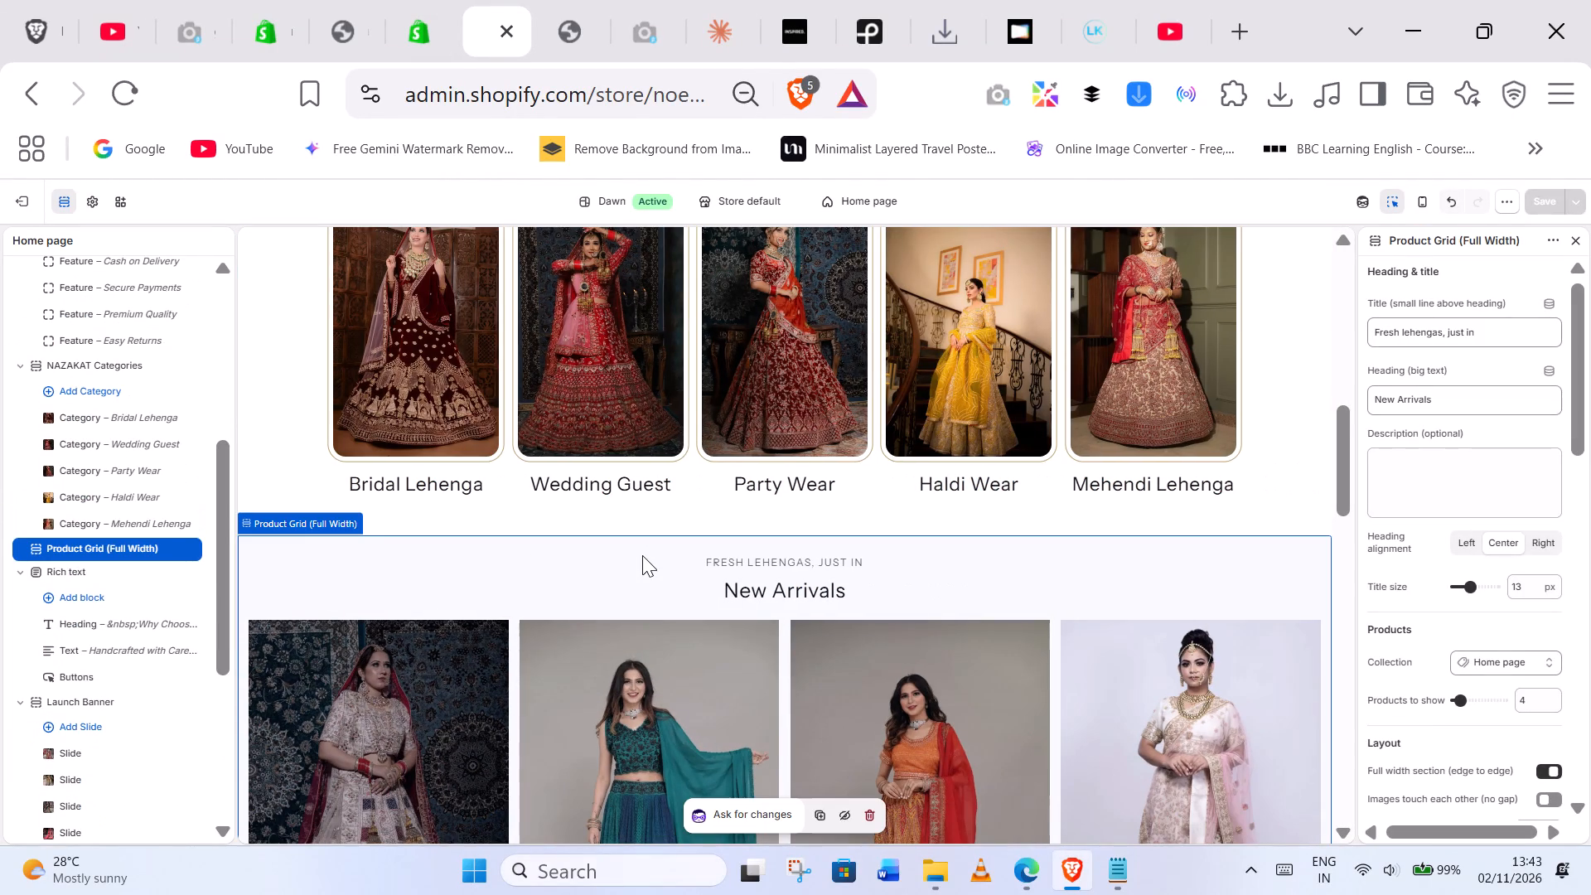
{"action": "right_click", "coordinate": [80, 543]}
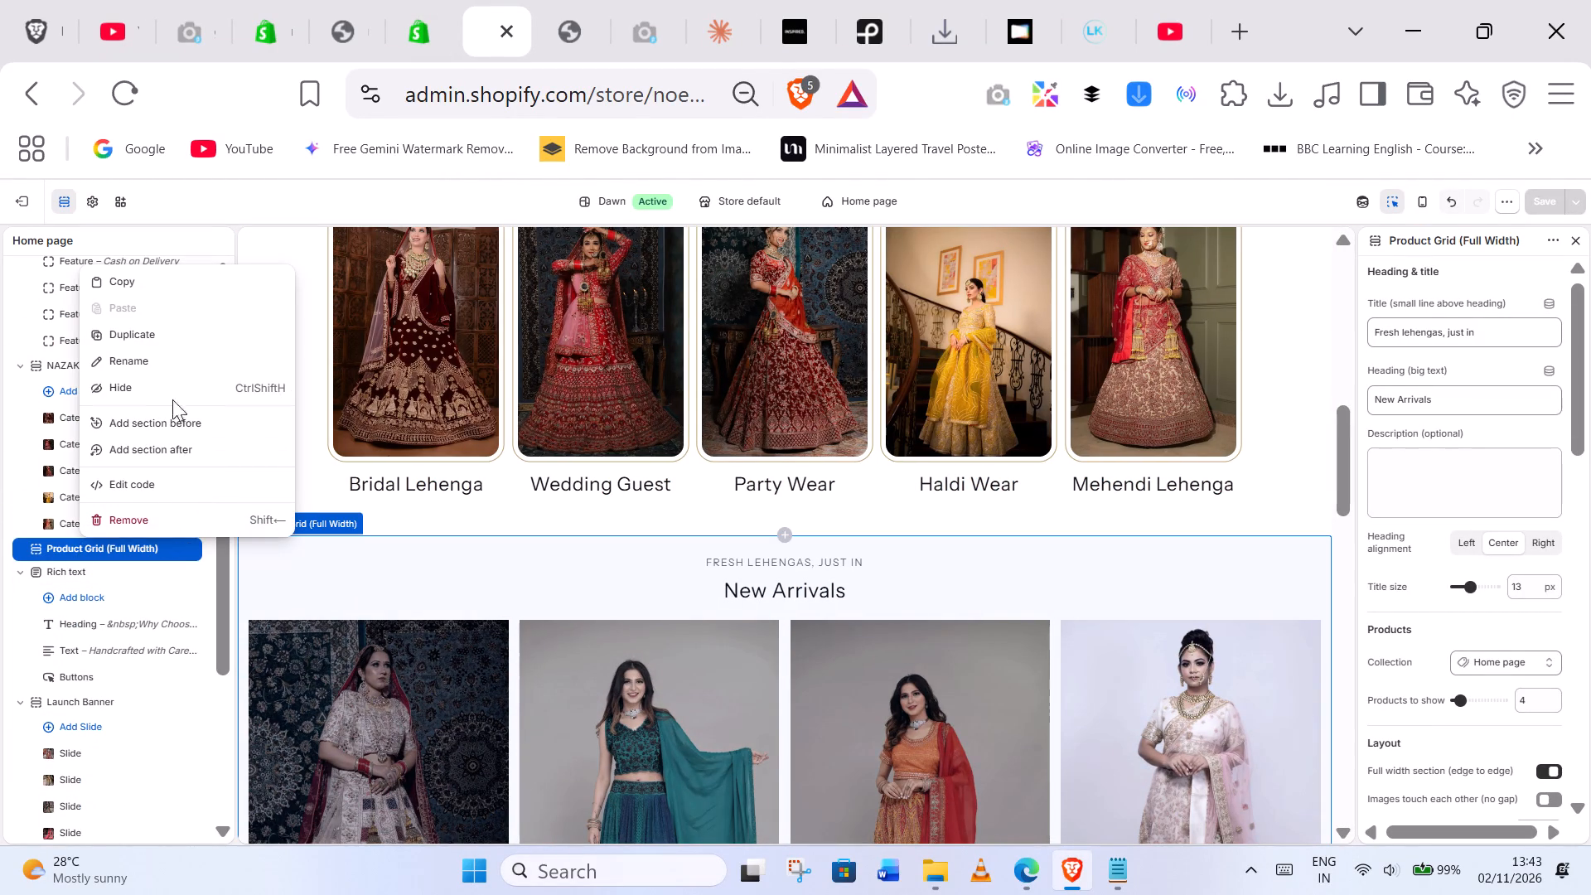
{"action": "left_click", "coordinate": [125, 336]}
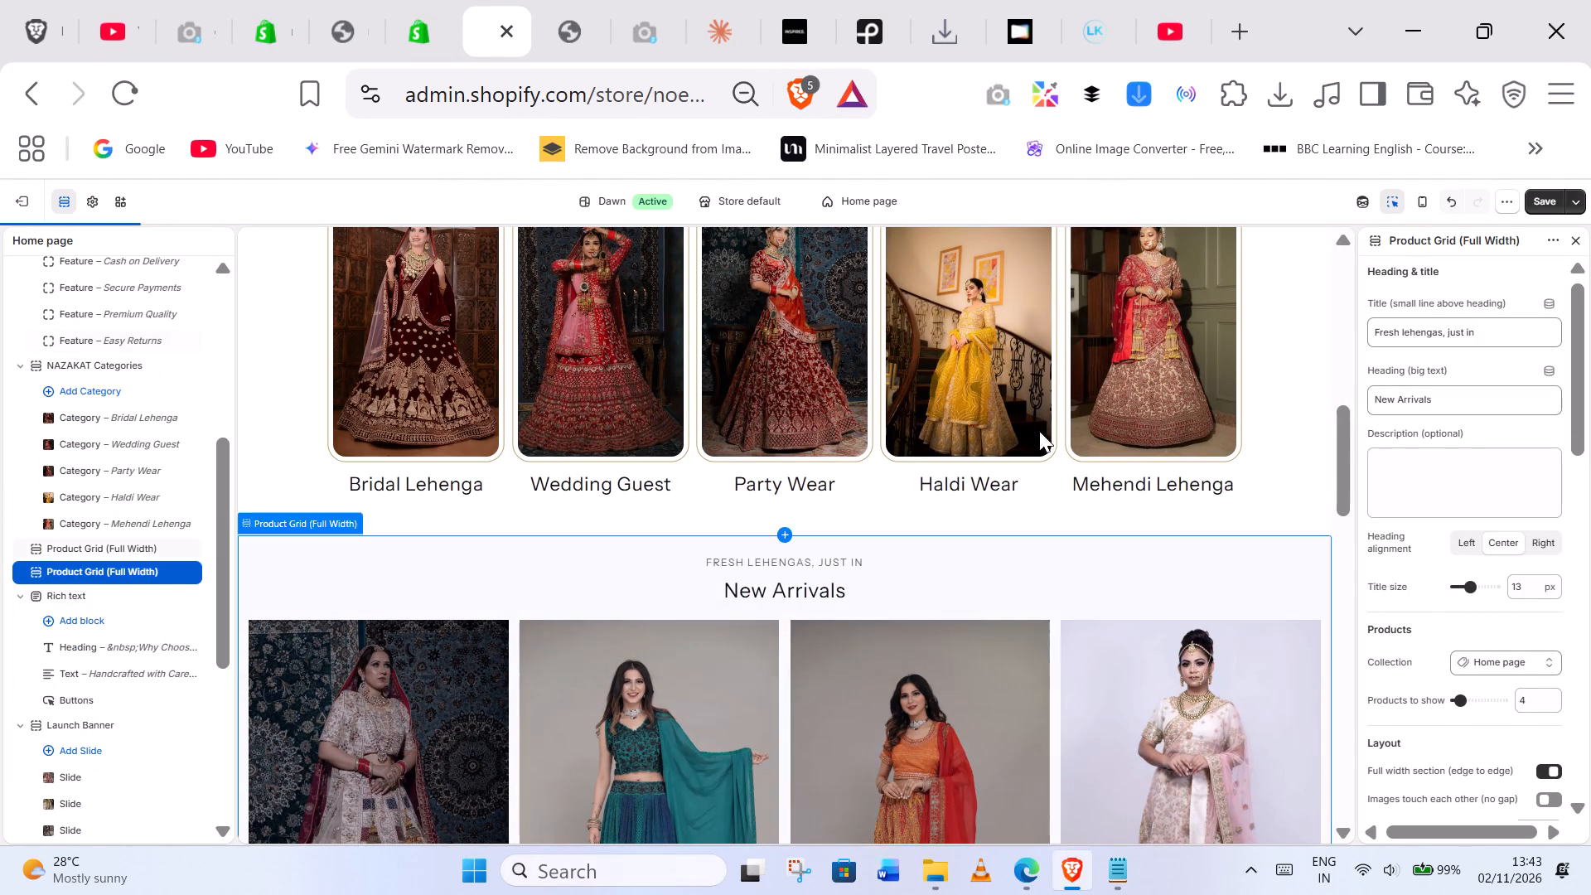
Replace the collection shown in the duplicated Product Grid section with Bridal.
{"action": "scroll", "coordinate": [1036, 386], "scroll_direction": "down", "scroll_amount": 5}
{"action": "scroll", "coordinate": [1001, 414], "scroll_direction": "up", "scroll_amount": 2}
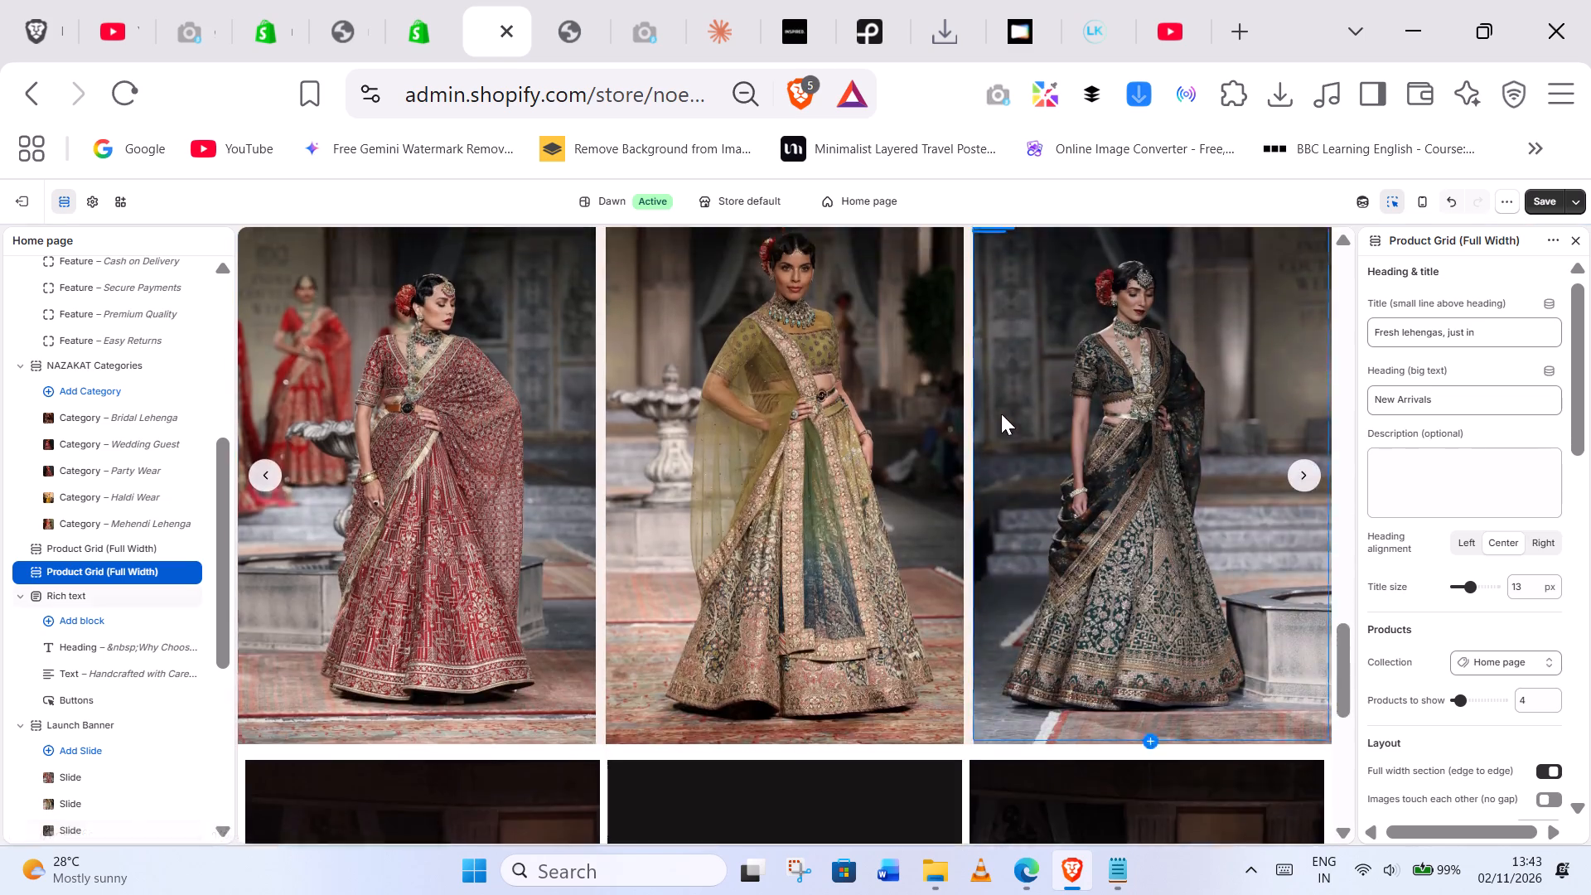
{"action": "scroll", "coordinate": [1001, 414], "scroll_direction": "up", "scroll_amount": 6}
{"action": "scroll", "coordinate": [1001, 413], "scroll_direction": "down", "scroll_amount": 2}
{"action": "left_click", "coordinate": [1129, 466]}
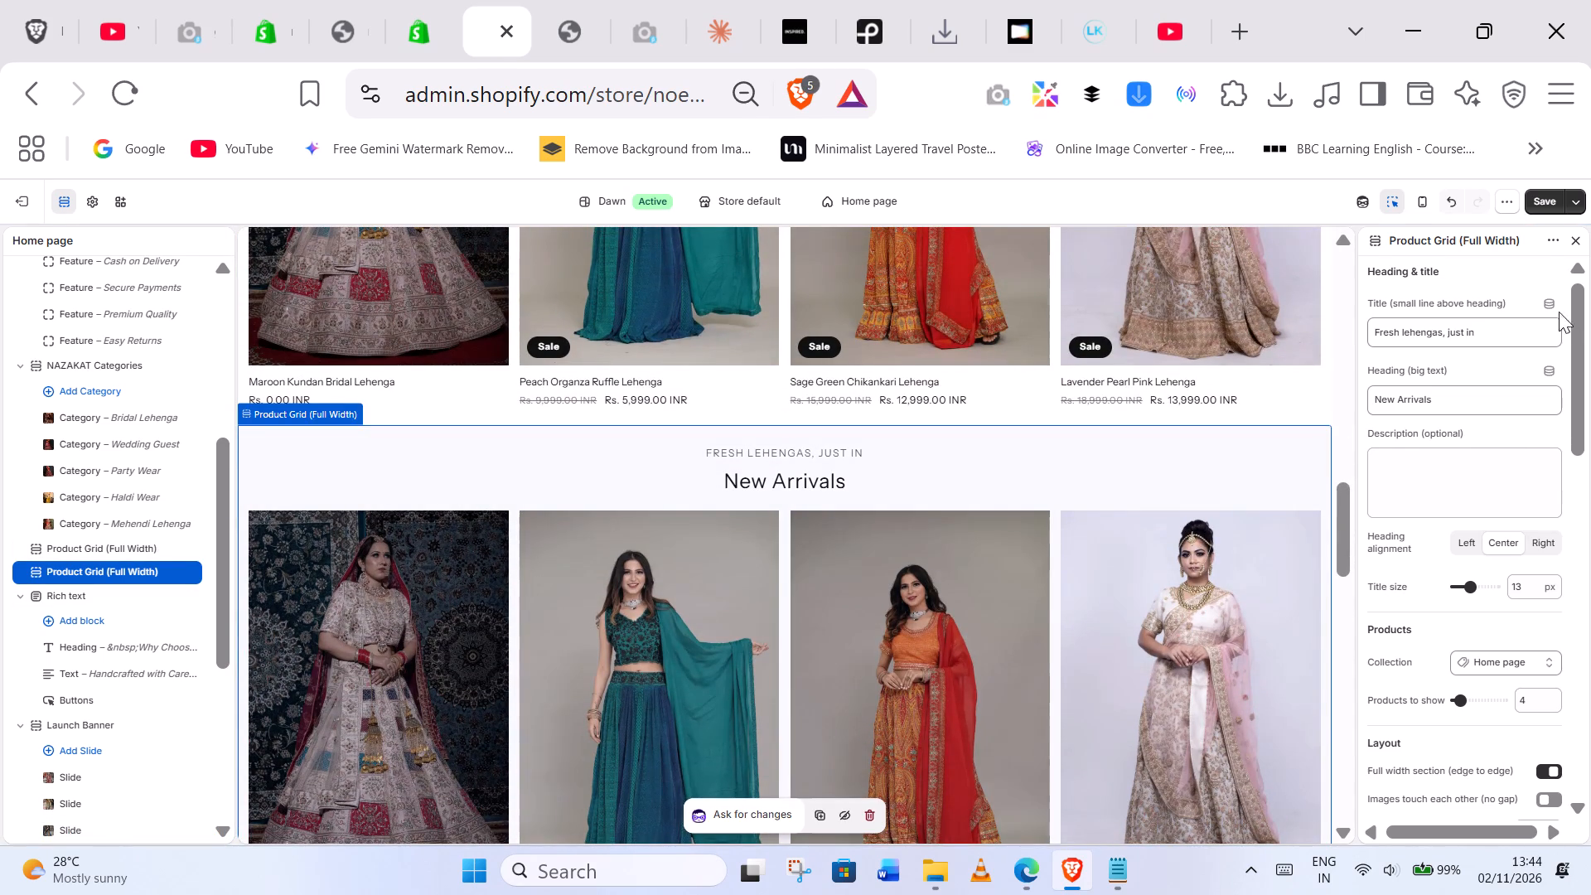
{"action": "scroll", "coordinate": [1408, 538], "scroll_direction": "down", "scroll_amount": 1}
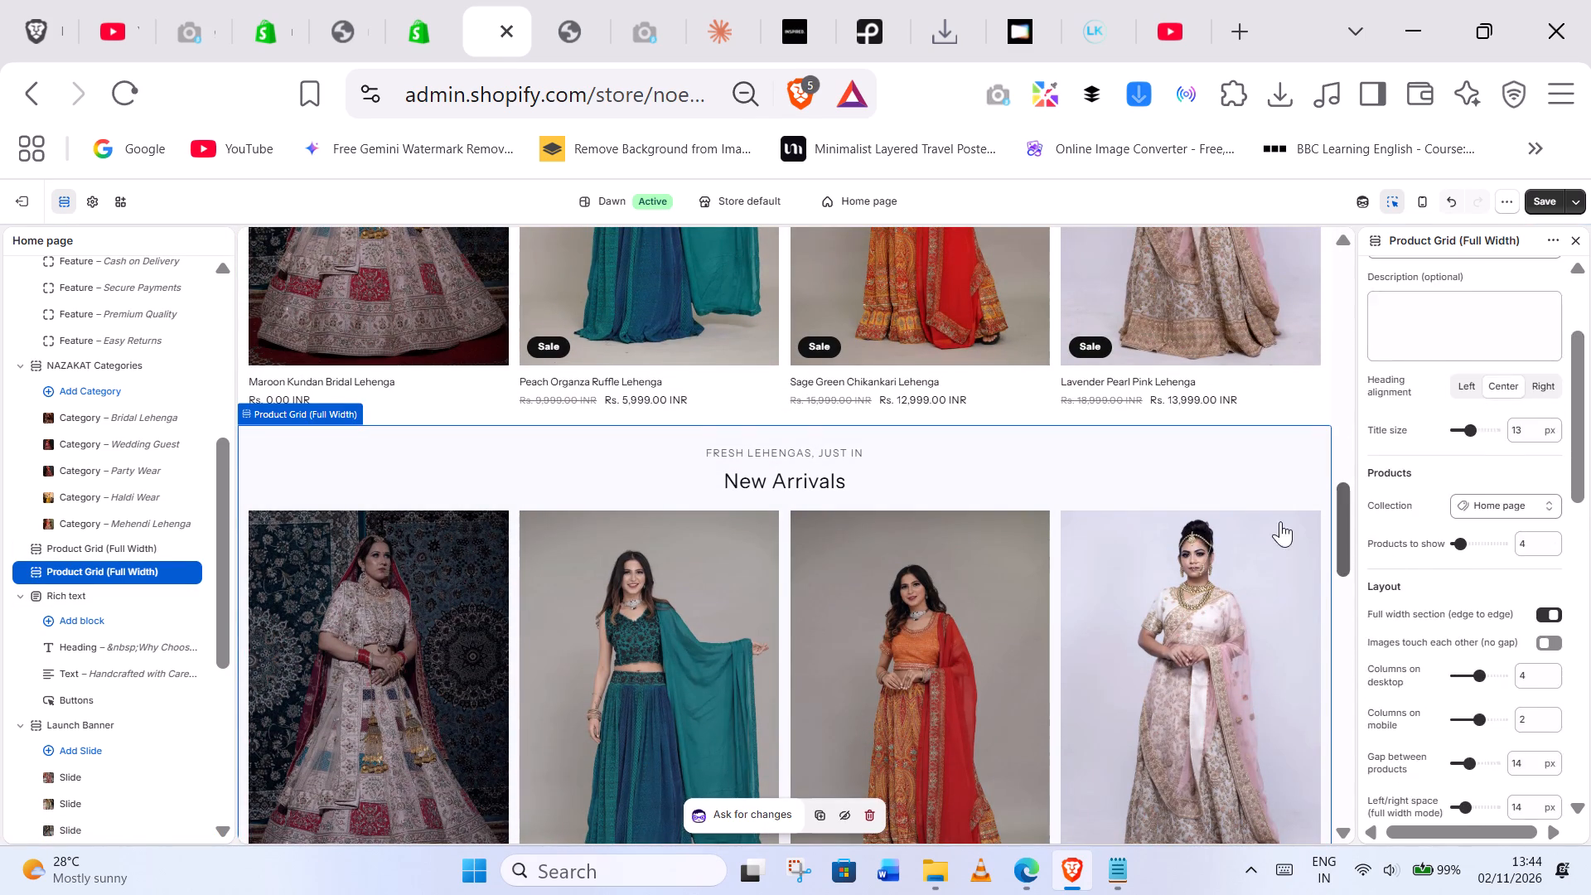
{"action": "scroll", "coordinate": [1412, 557], "scroll_direction": "down", "scroll_amount": 2}
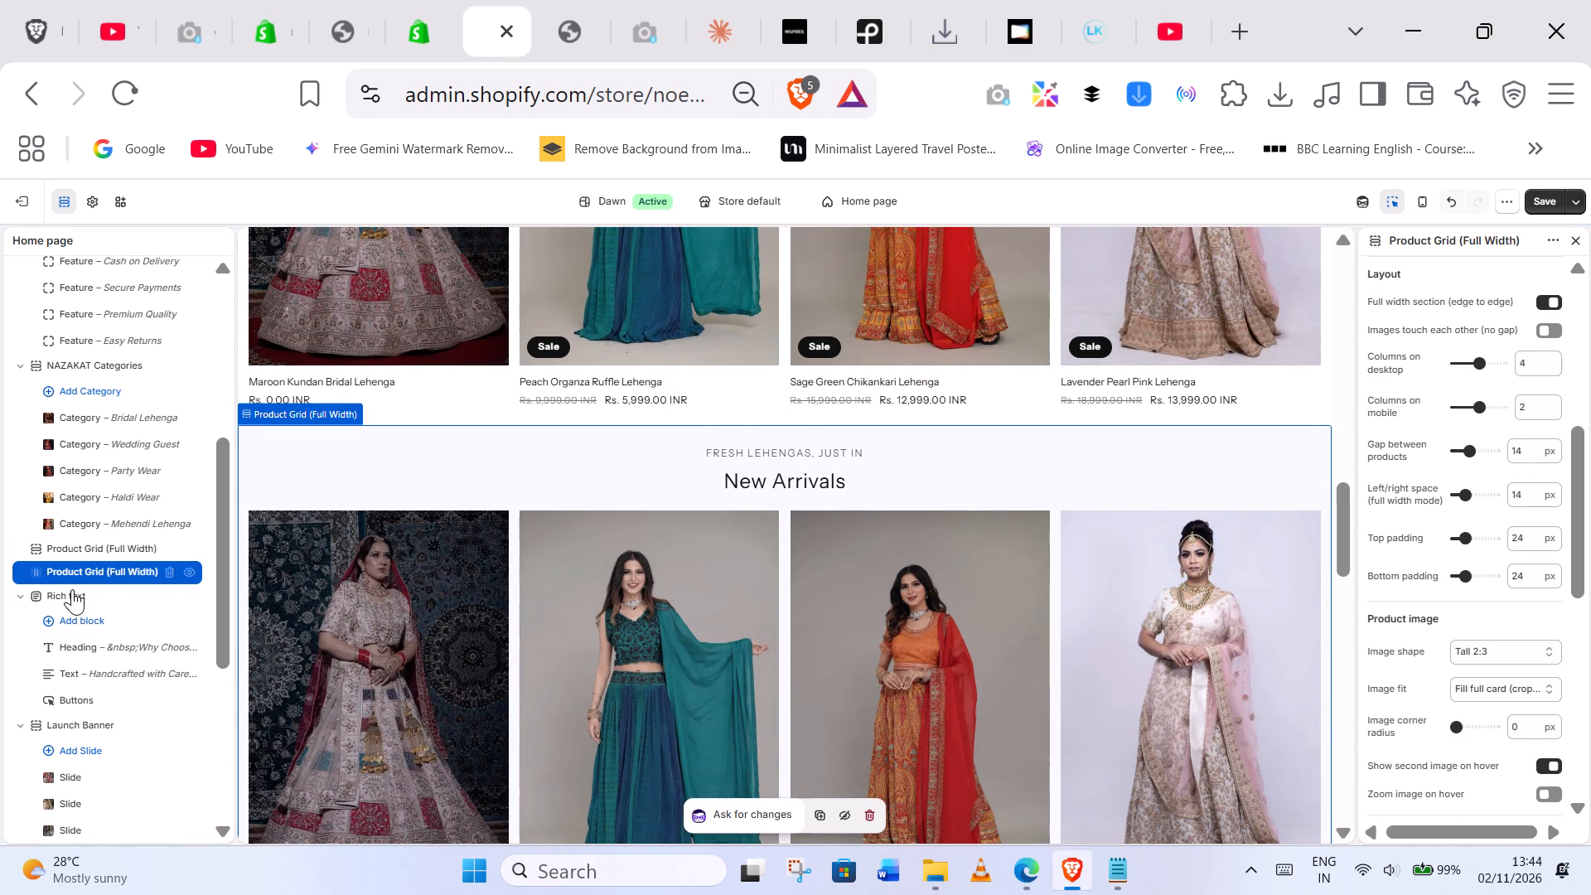
{"action": "left_click", "coordinate": [1175, 471]}
{"action": "scroll", "coordinate": [1479, 498], "scroll_direction": "up", "scroll_amount": 1}
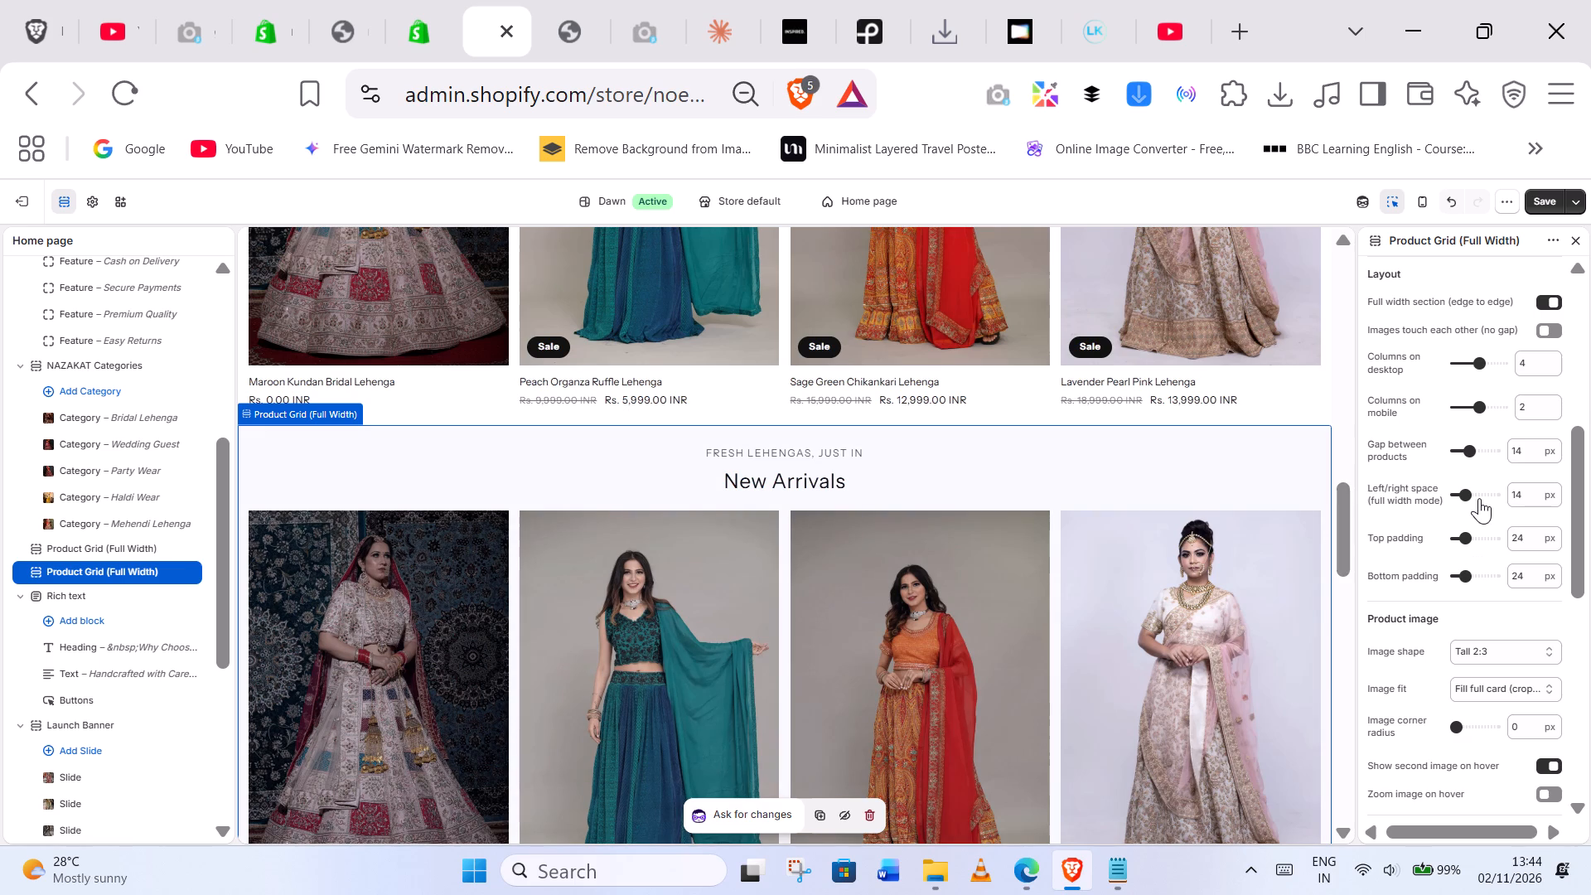
{"action": "scroll", "coordinate": [1479, 498], "scroll_direction": "up", "scroll_amount": 1}
{"action": "left_click", "coordinate": [1487, 508]}
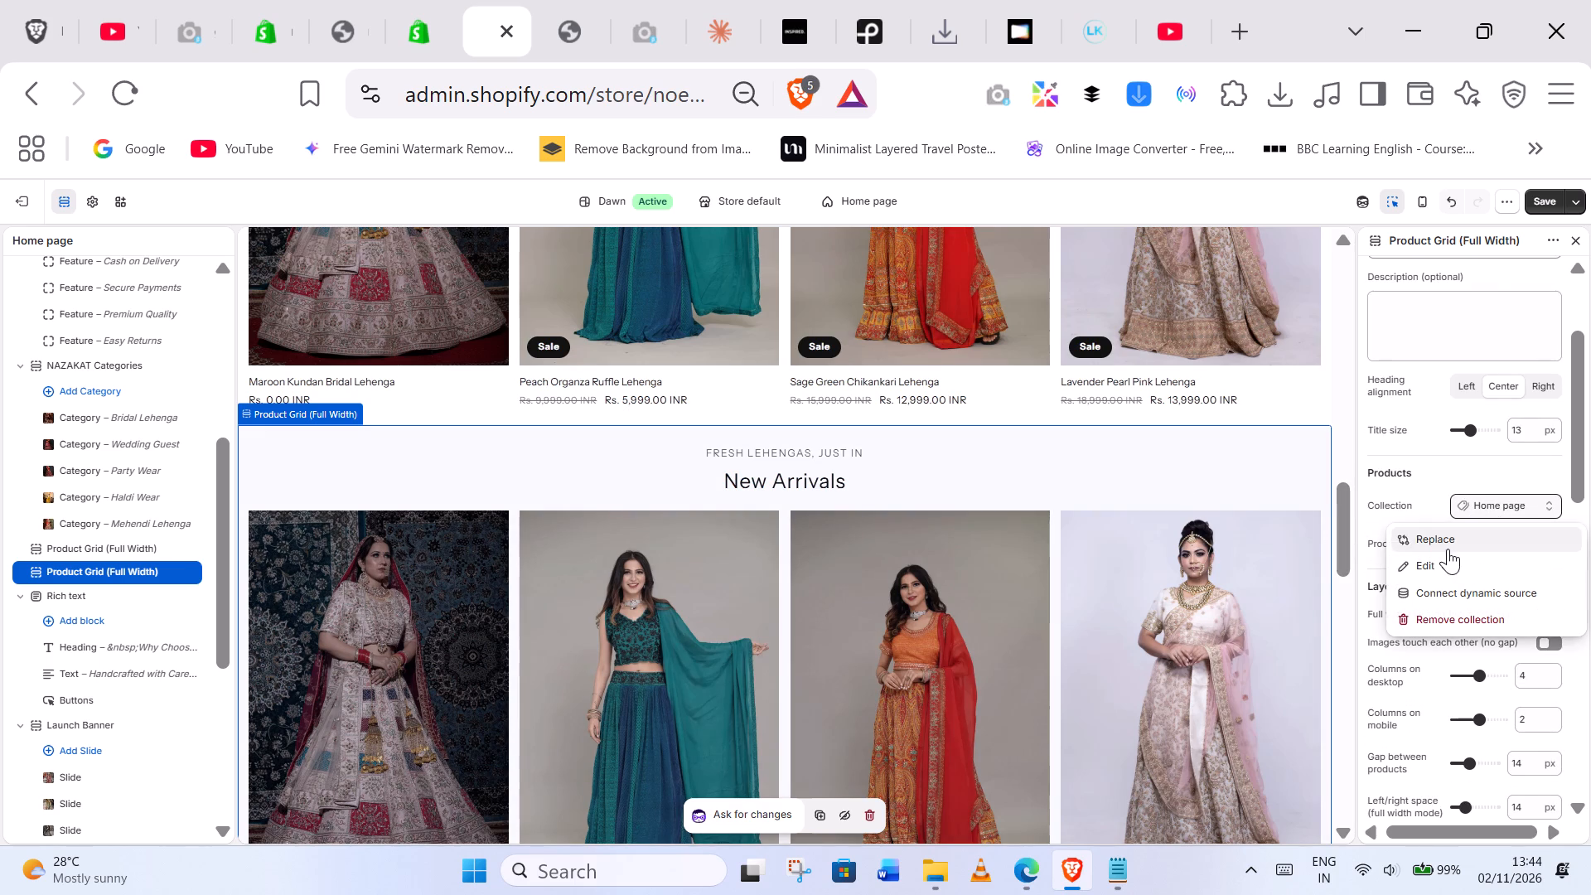
{"action": "left_click", "coordinate": [1444, 544]}
{"action": "left_click", "coordinate": [1289, 549]}
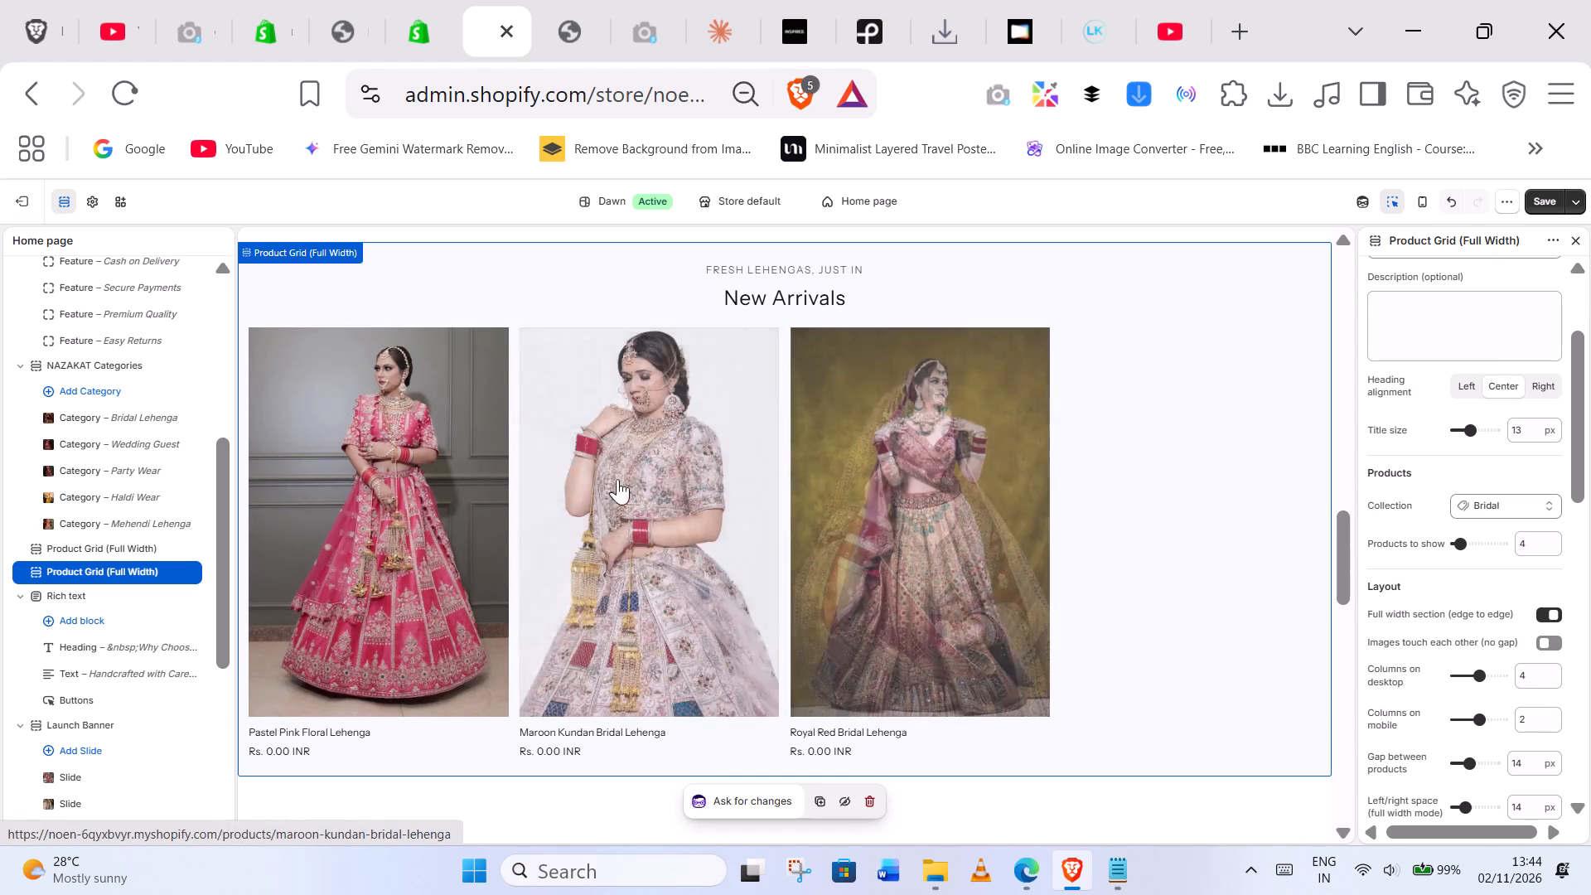
Return to the Pastel Pink Floral Lehenga product in the admin and save its pending changes again.
{"action": "left_click", "coordinate": [356, 0]}
{"action": "left_click", "coordinate": [238, 0]}
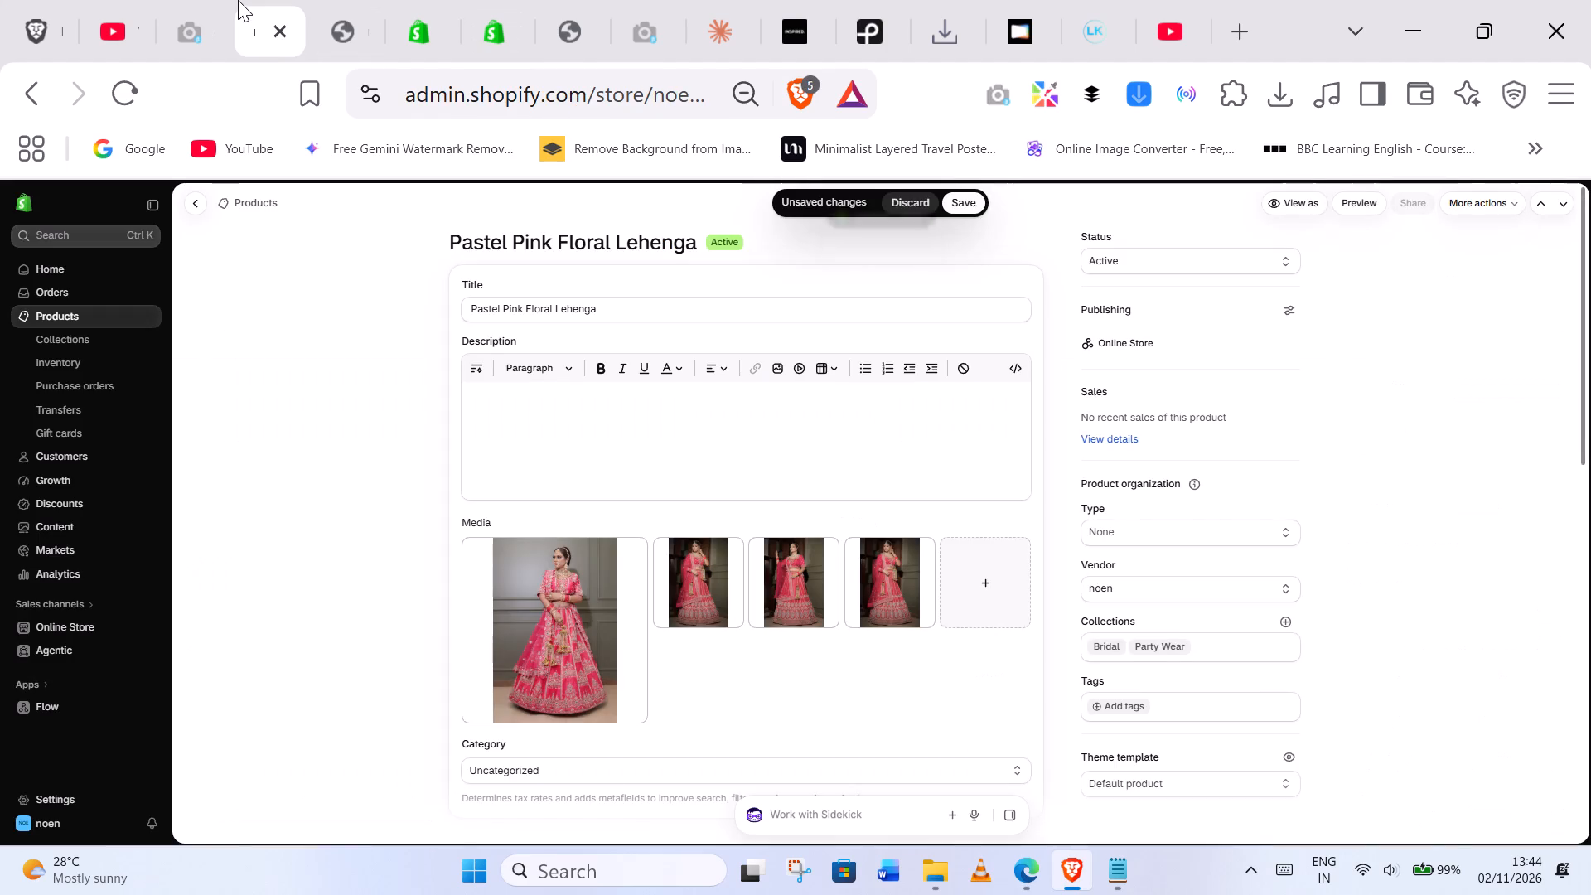
{"action": "double_click", "coordinate": [970, 209]}
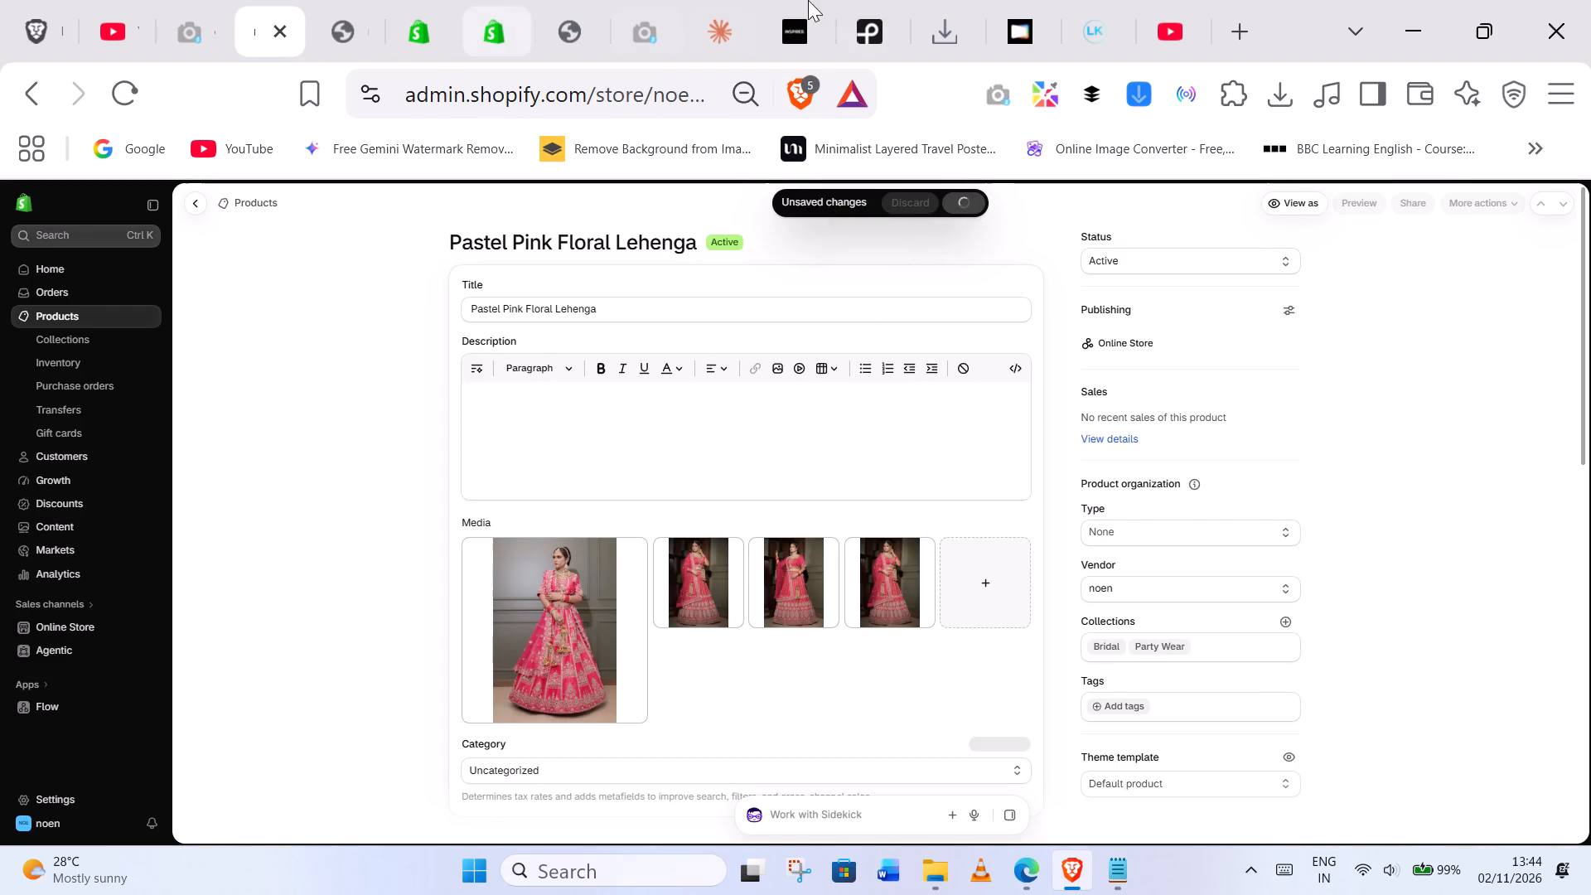
Switch to the Pexels lehenga search and look through the vertical photos for more bridal lehenga product images.
{"action": "left_click", "coordinate": [876, 0]}
{"action": "scroll", "coordinate": [865, 370], "scroll_direction": "down", "scroll_amount": 5}
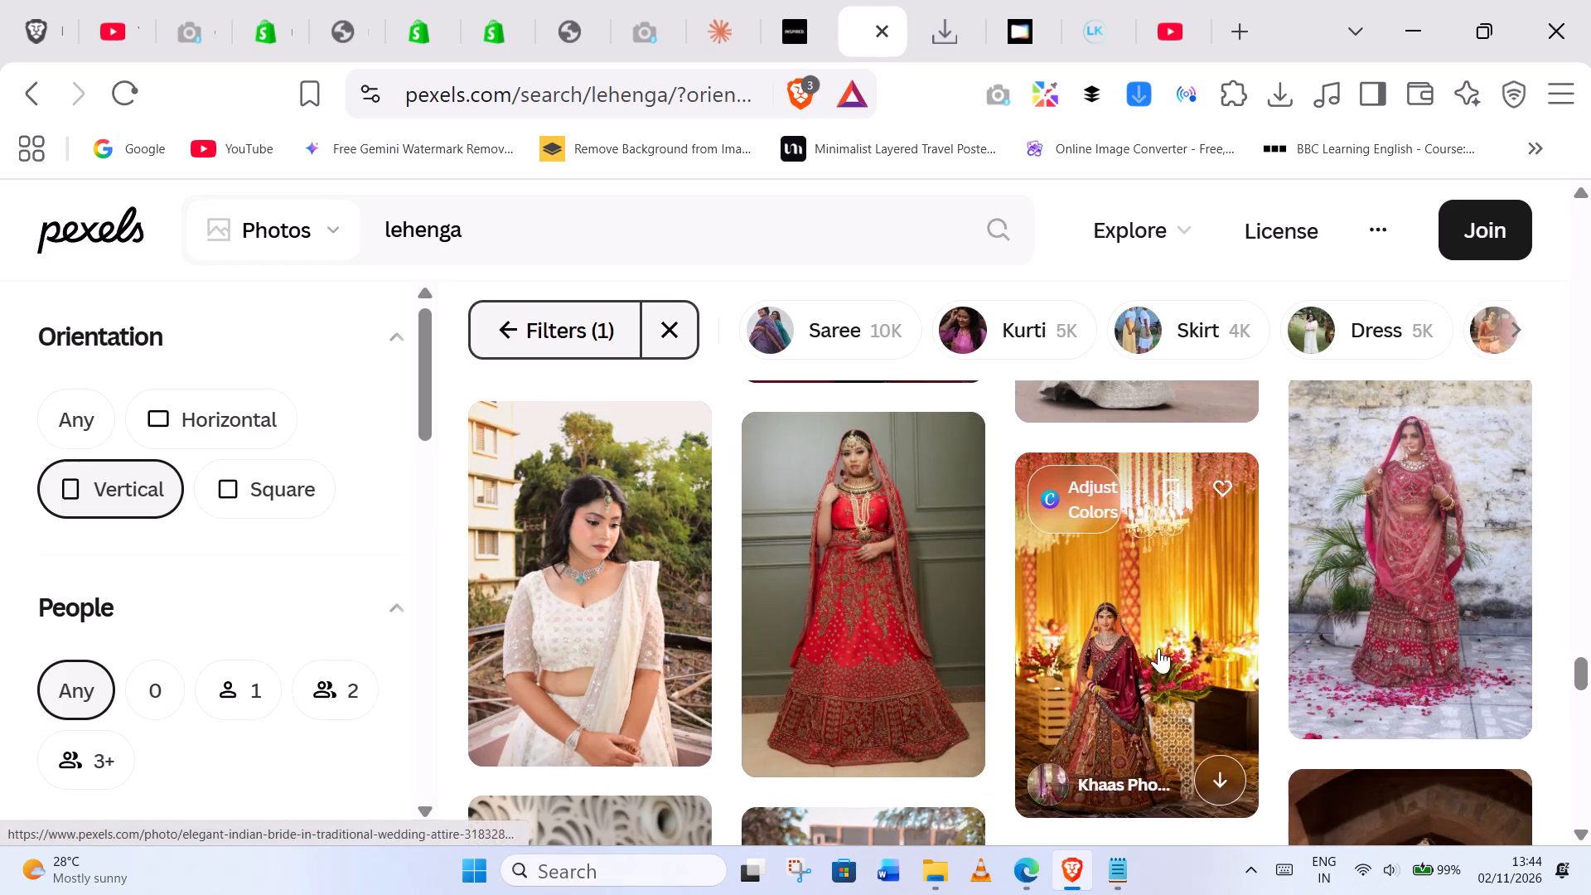
{"action": "scroll", "coordinate": [1404, 496], "scroll_direction": "down", "scroll_amount": 4}
{"action": "scroll", "coordinate": [1193, 649], "scroll_direction": "up", "scroll_amount": 2}
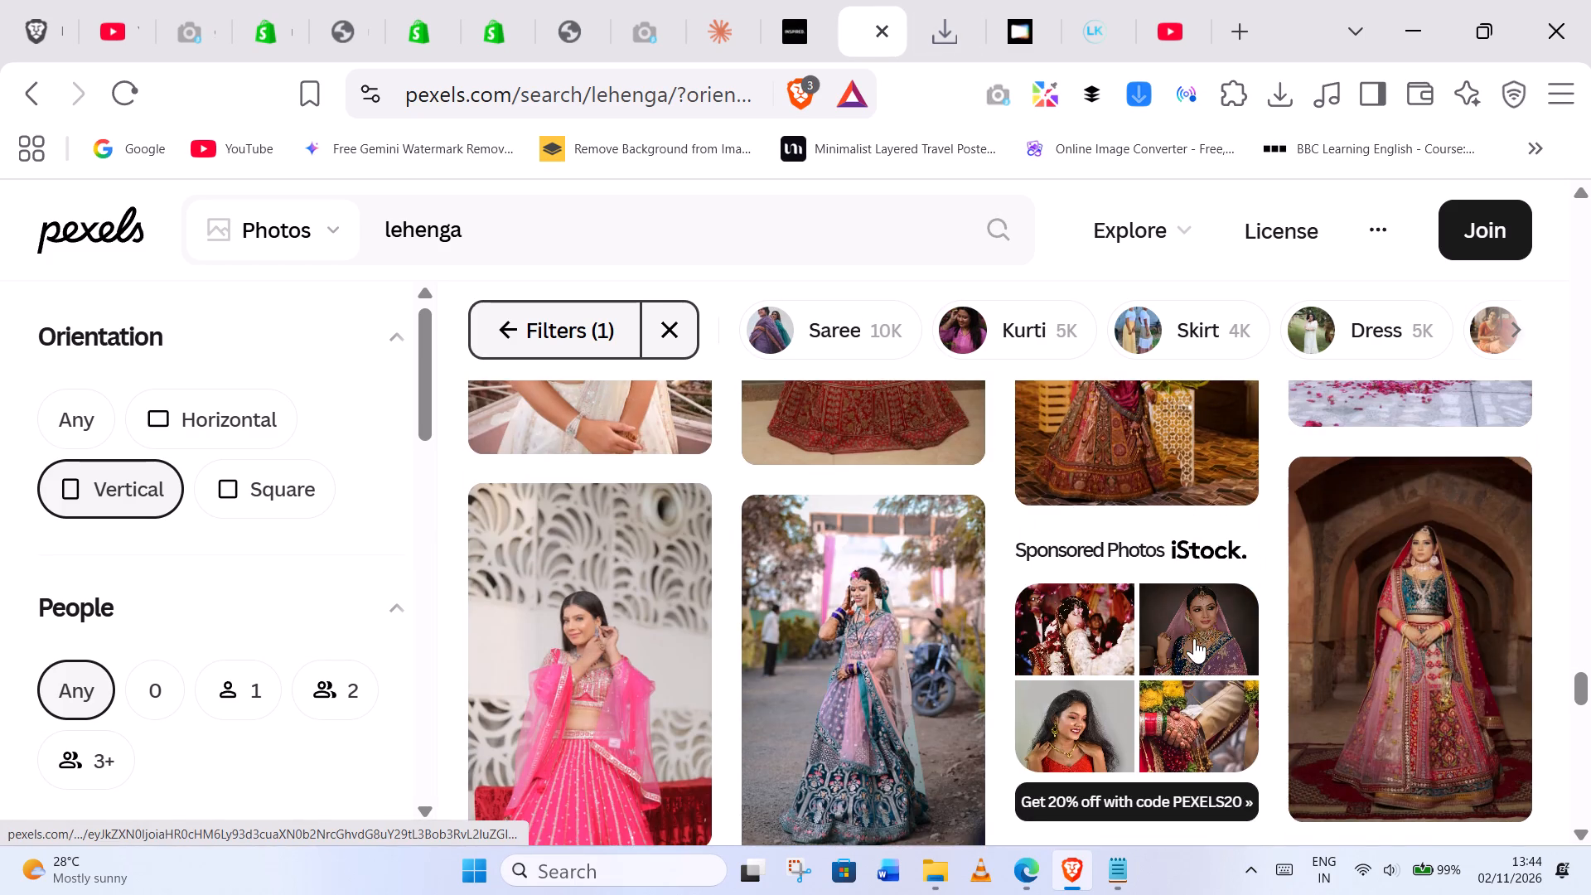
{"action": "scroll", "coordinate": [1197, 624], "scroll_direction": "down", "scroll_amount": 12}
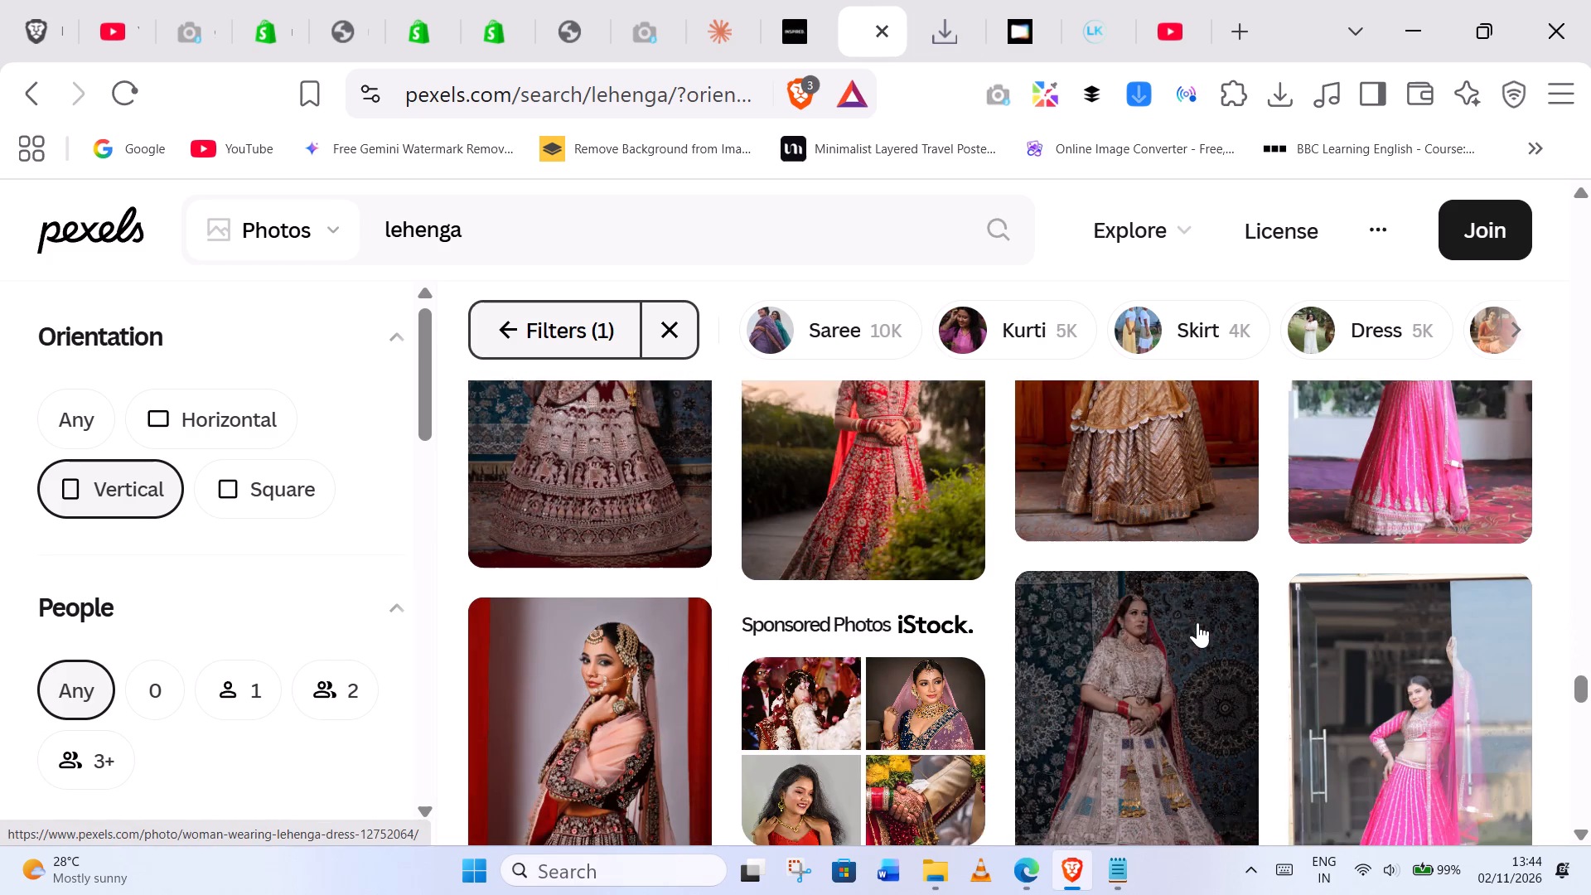
{"action": "scroll", "coordinate": [1197, 622], "scroll_direction": "down", "scroll_amount": 1}
{"action": "scroll", "coordinate": [1197, 622], "scroll_direction": "up", "scroll_amount": 4}
{"action": "scroll", "coordinate": [1197, 622], "scroll_direction": "down", "scroll_amount": 6}
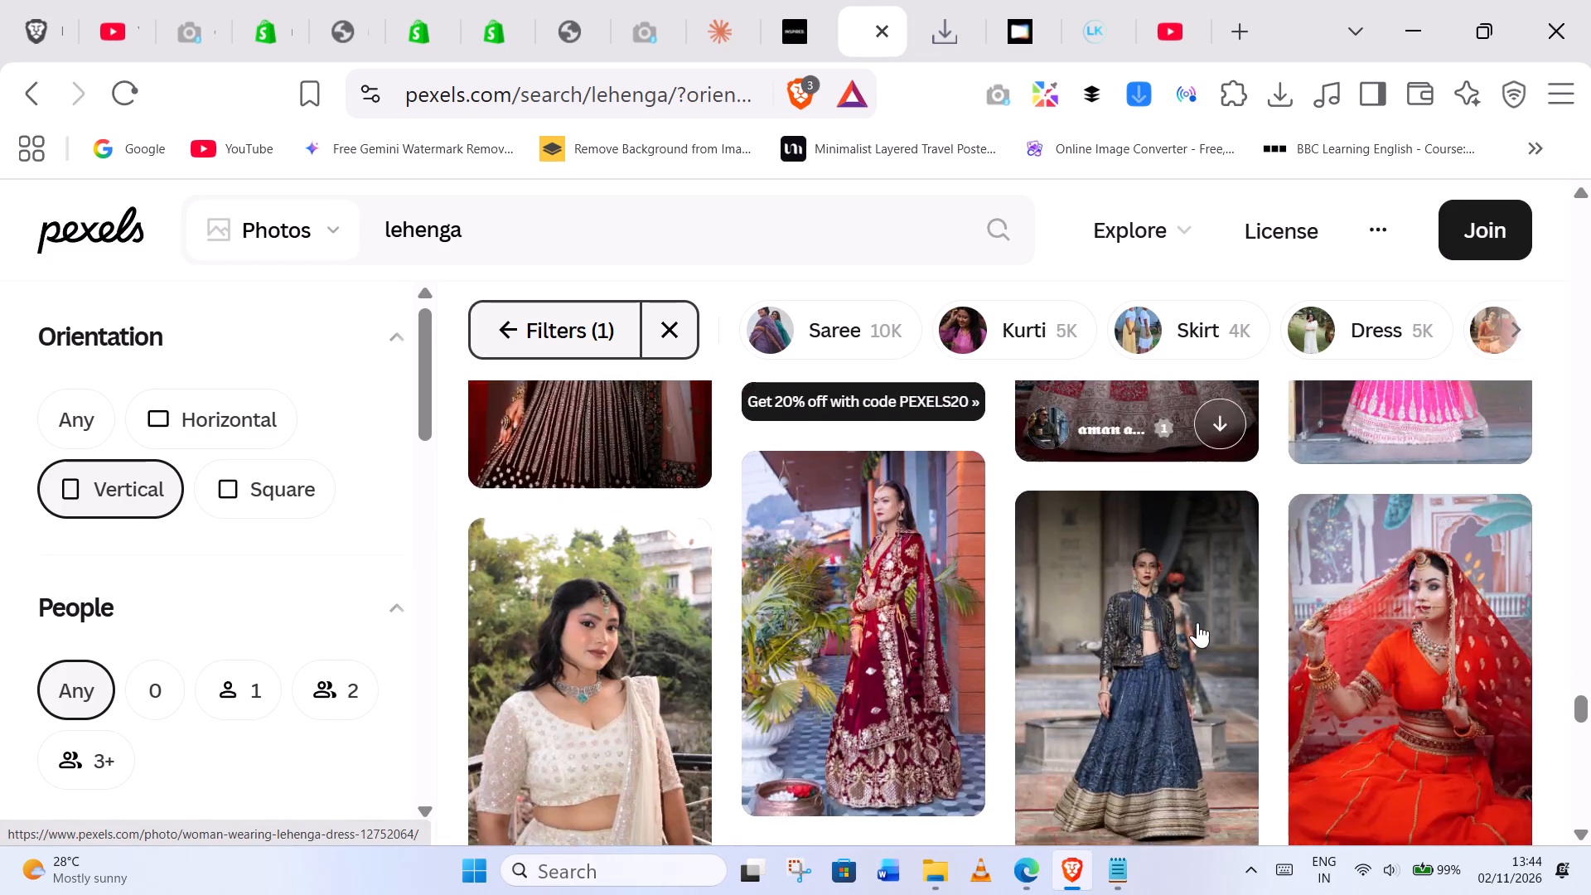
{"action": "scroll", "coordinate": [1197, 622], "scroll_direction": "up", "scroll_amount": 6}
{"action": "scroll", "coordinate": [1297, 633], "scroll_direction": "down", "scroll_amount": 2}
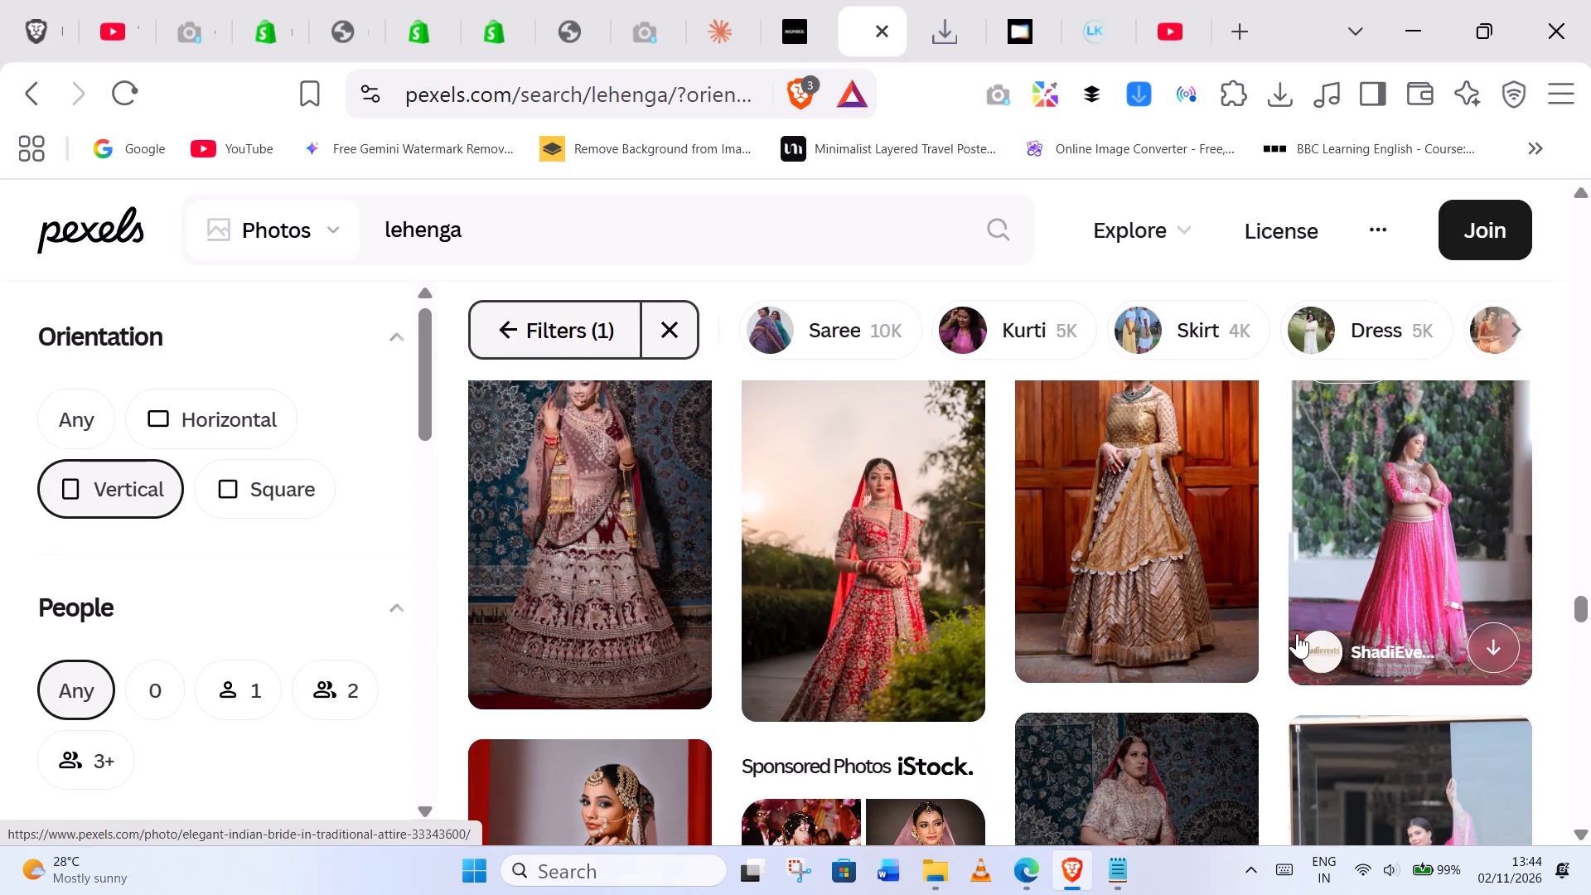
{"action": "scroll", "coordinate": [1297, 633], "scroll_direction": "down", "scroll_amount": 5}
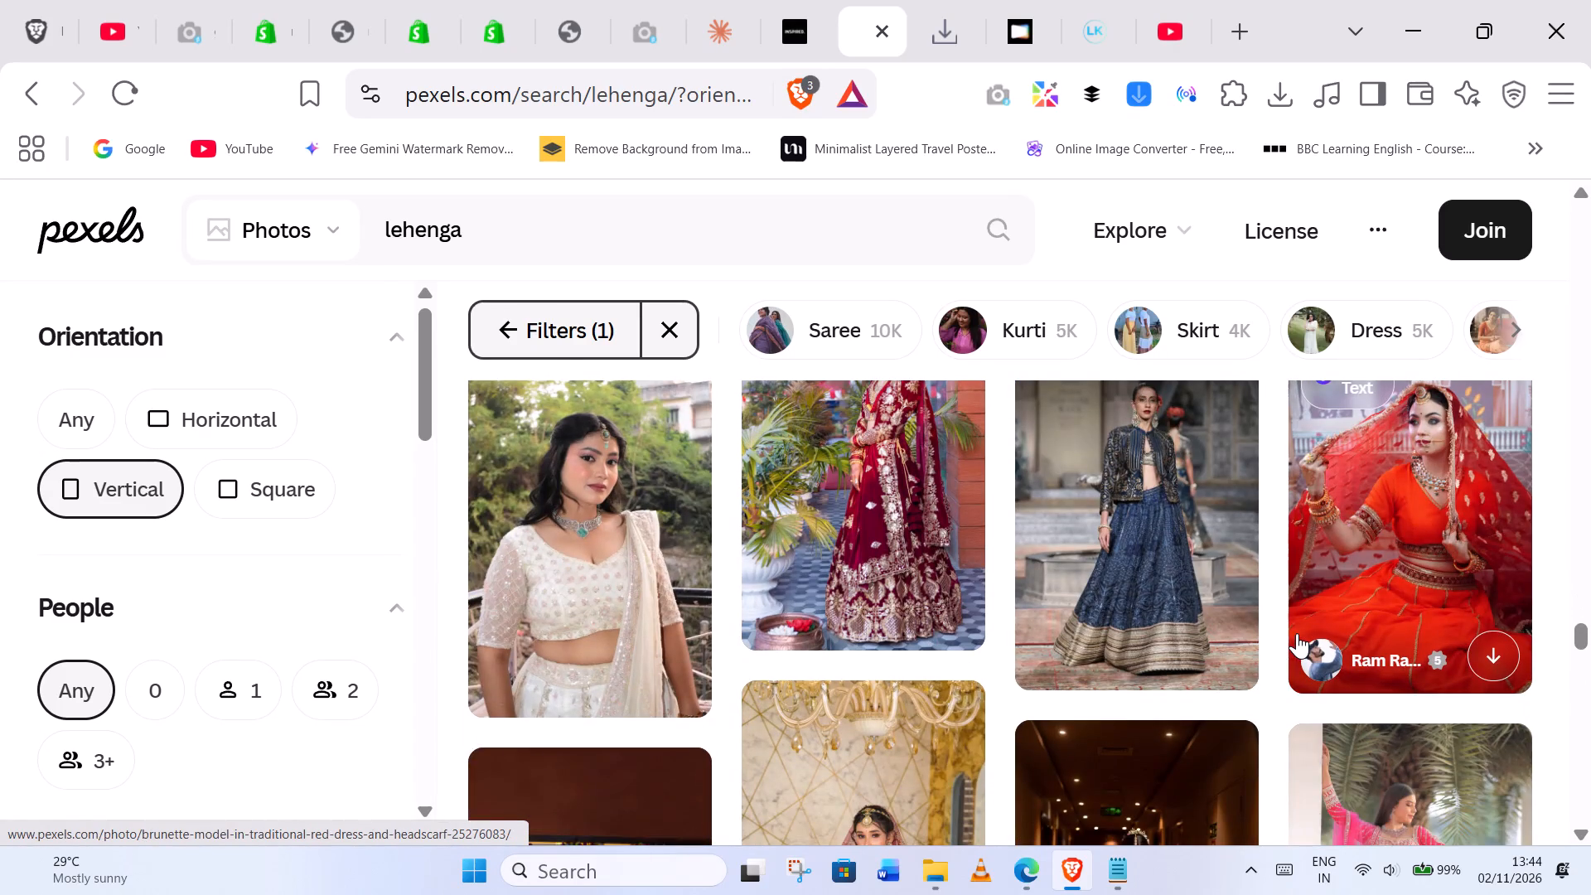
{"action": "scroll", "coordinate": [1297, 633], "scroll_direction": "up", "scroll_amount": 1}
{"action": "scroll", "coordinate": [1297, 633], "scroll_direction": "down", "scroll_amount": 3}
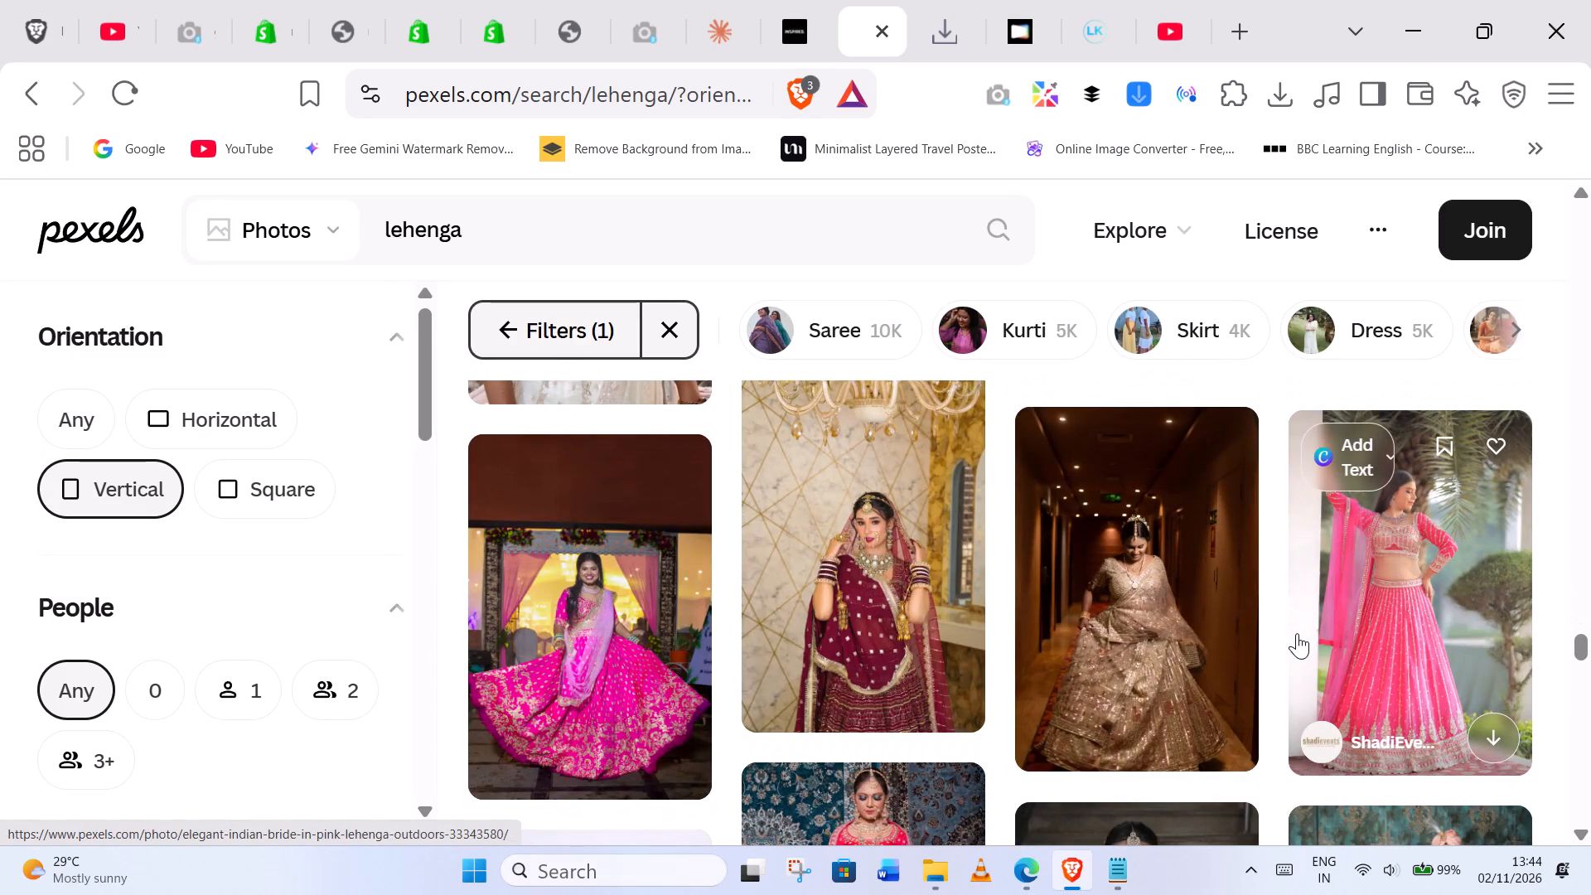
Open the photo of the bride in a sparkling gold lehenga indoors and look through its similar photos.
{"action": "left_click", "coordinate": [1134, 539]}
{"action": "scroll", "coordinate": [832, 497], "scroll_direction": "down", "scroll_amount": 3}
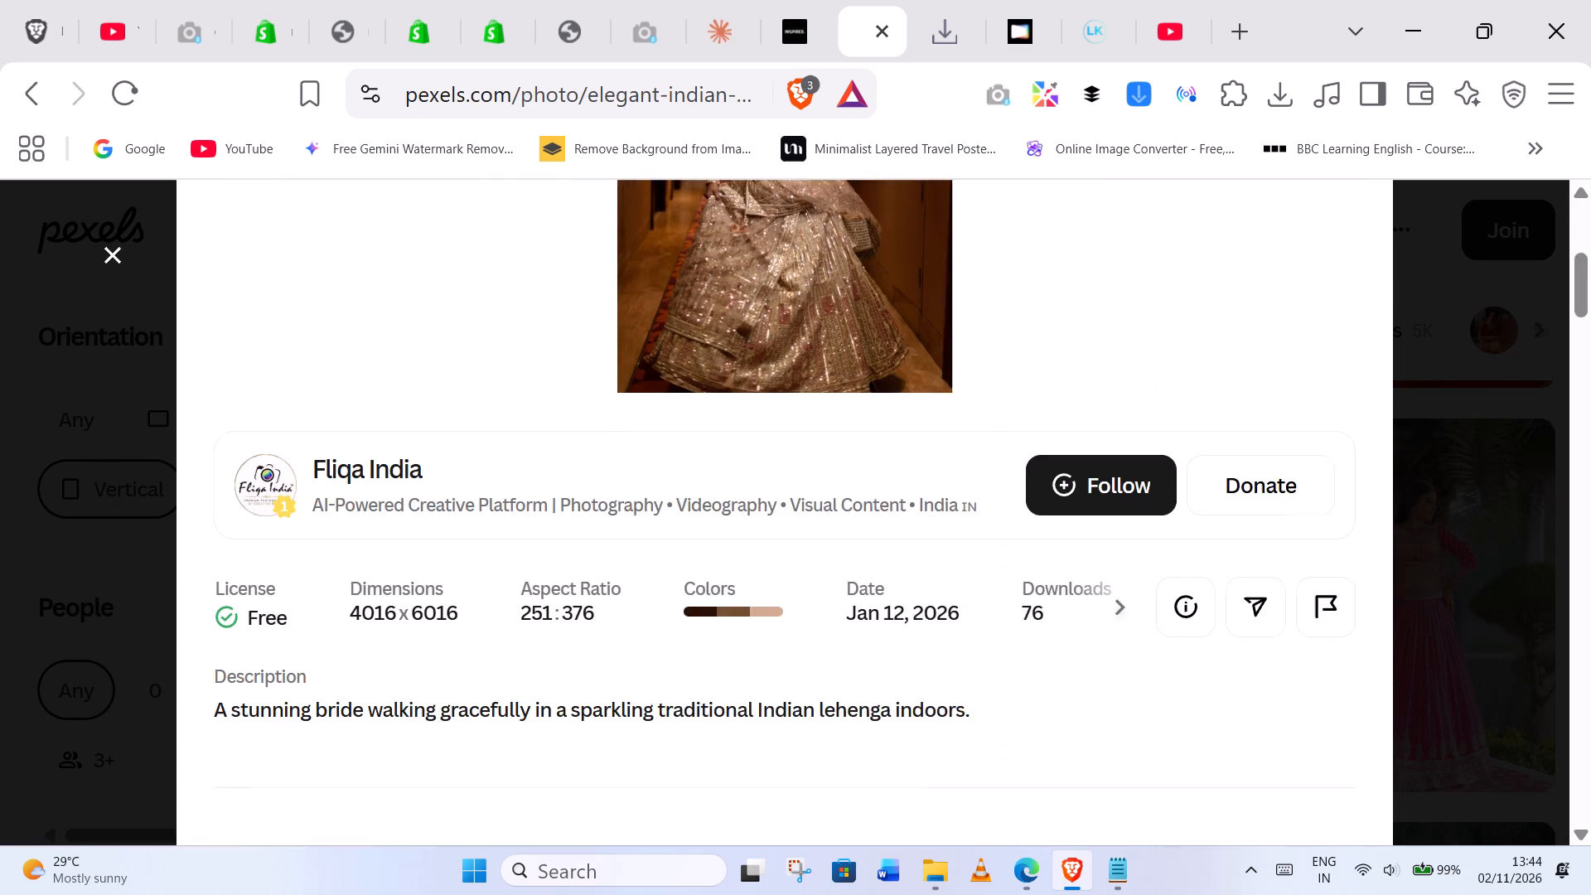
{"action": "scroll", "coordinate": [985, 448], "scroll_direction": "down", "scroll_amount": 11}
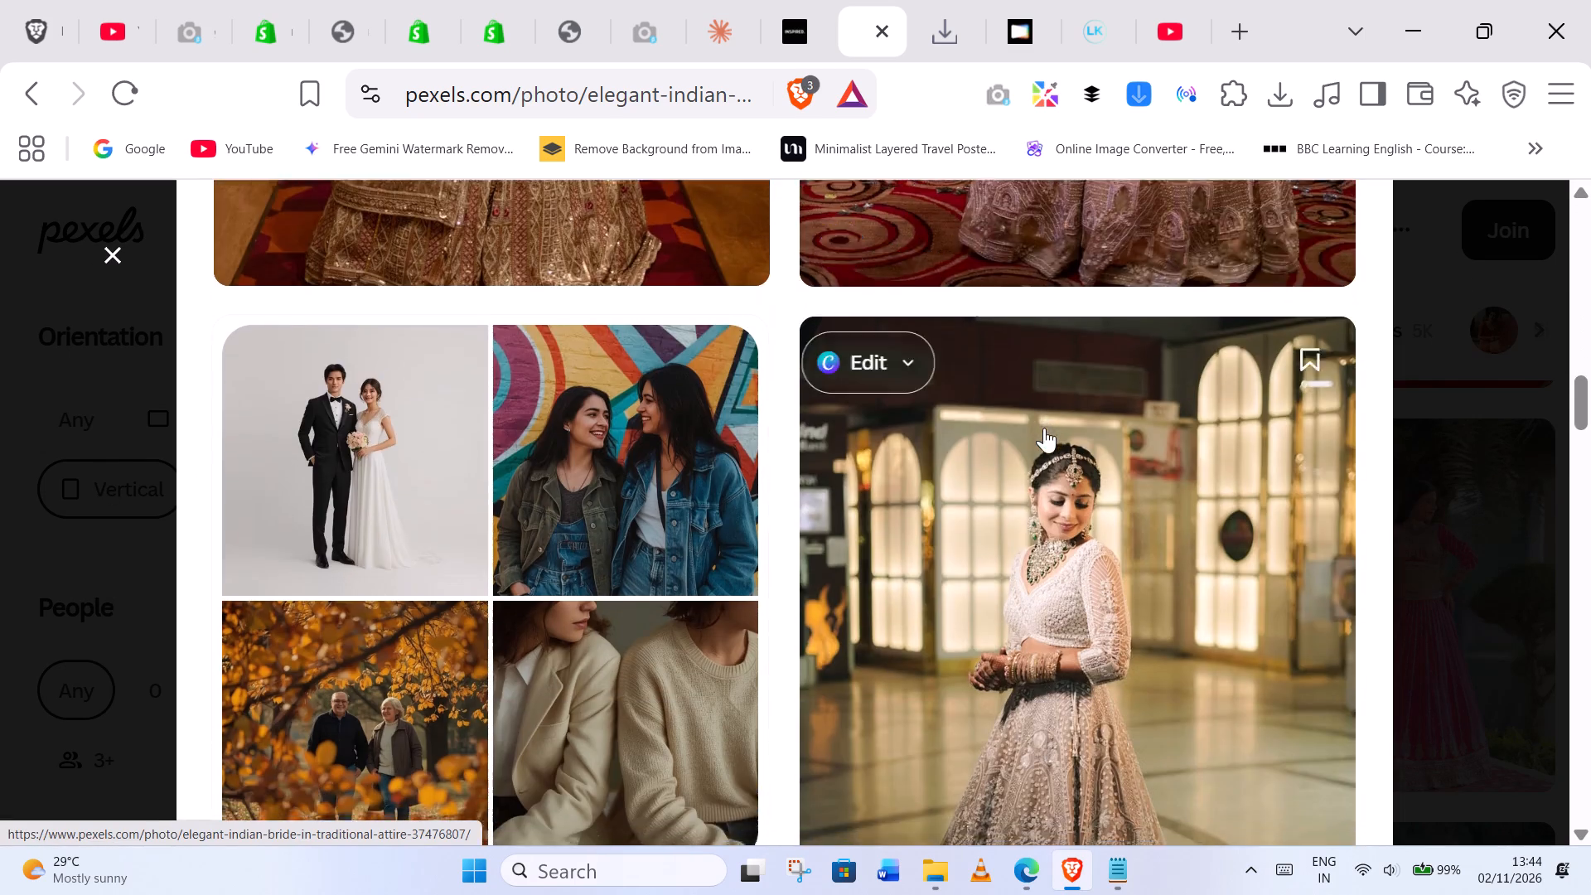
{"action": "scroll", "coordinate": [1044, 428], "scroll_direction": "down", "scroll_amount": 11}
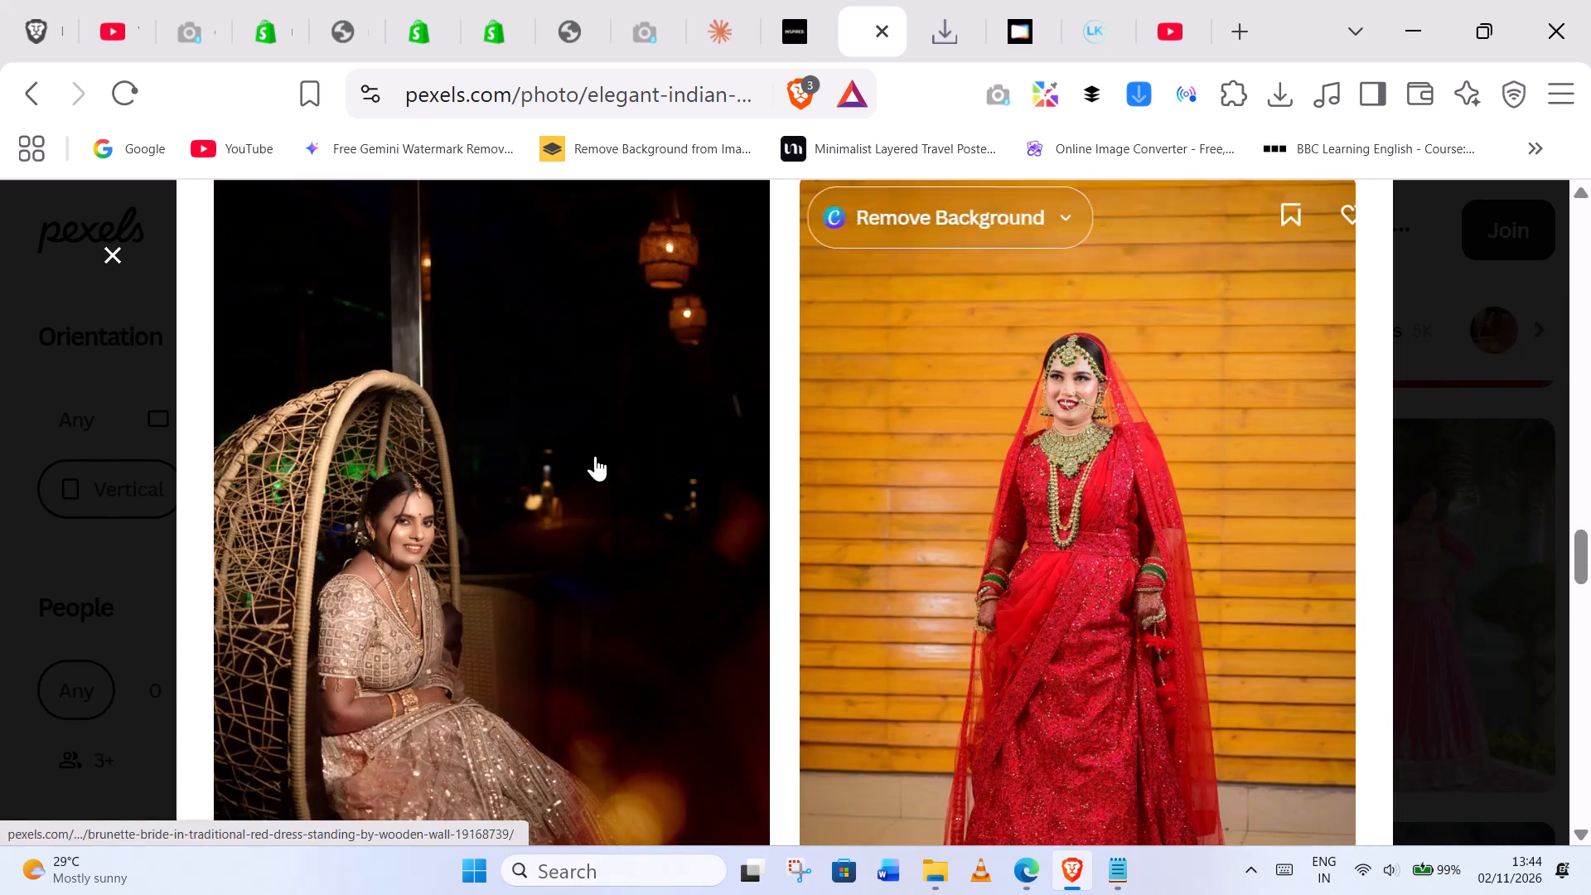
{"action": "scroll", "coordinate": [1131, 491], "scroll_direction": "down", "scroll_amount": 6}
{"action": "scroll", "coordinate": [1131, 491], "scroll_direction": "up", "scroll_amount": 4}
Download the photo of the red-lehenga bride against the yellow wooden wall in Large size (1920x2876) to Downloads.
{"action": "left_click", "coordinate": [1123, 449]}
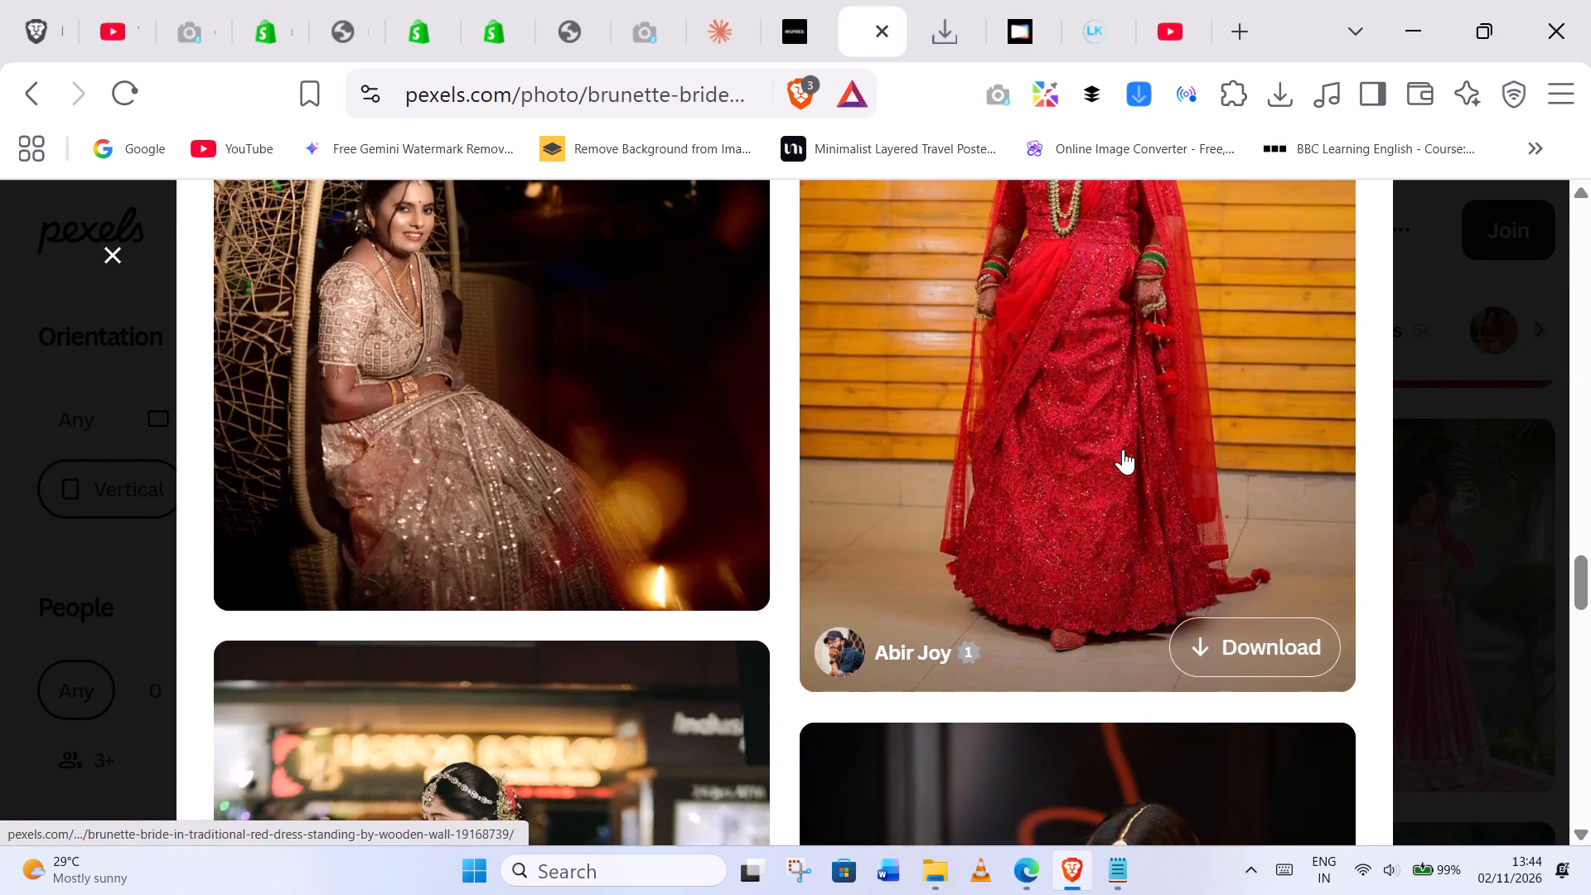
{"action": "scroll", "coordinate": [664, 539], "scroll_direction": "down", "scroll_amount": 9}
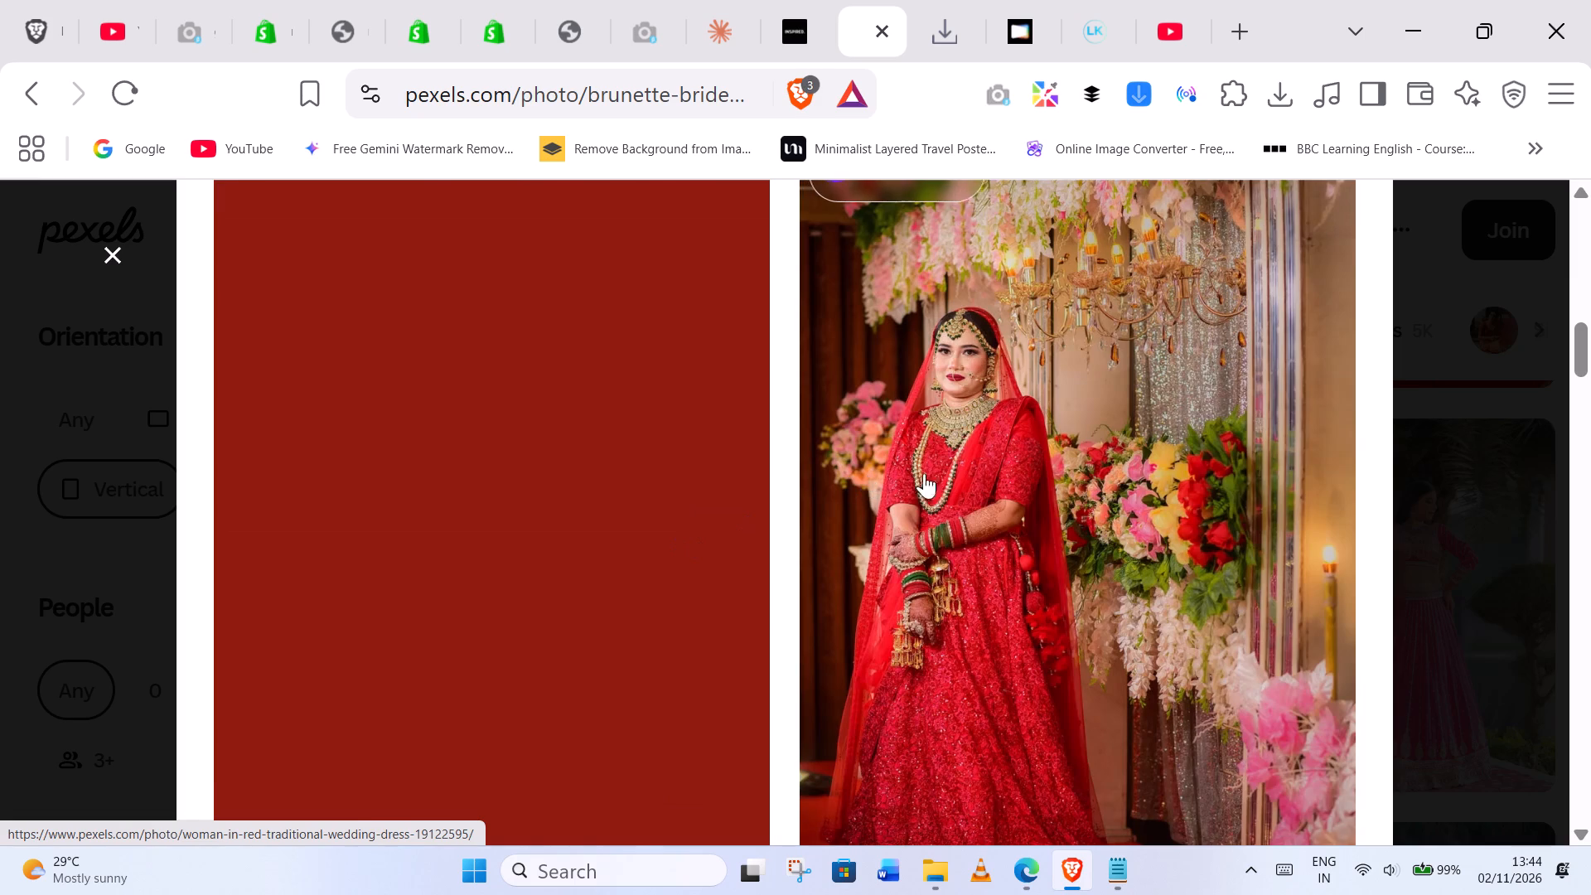
{"action": "scroll", "coordinate": [454, 520], "scroll_direction": "up", "scroll_amount": 7}
{"action": "scroll", "coordinate": [853, 515], "scroll_direction": "up", "scroll_amount": 2}
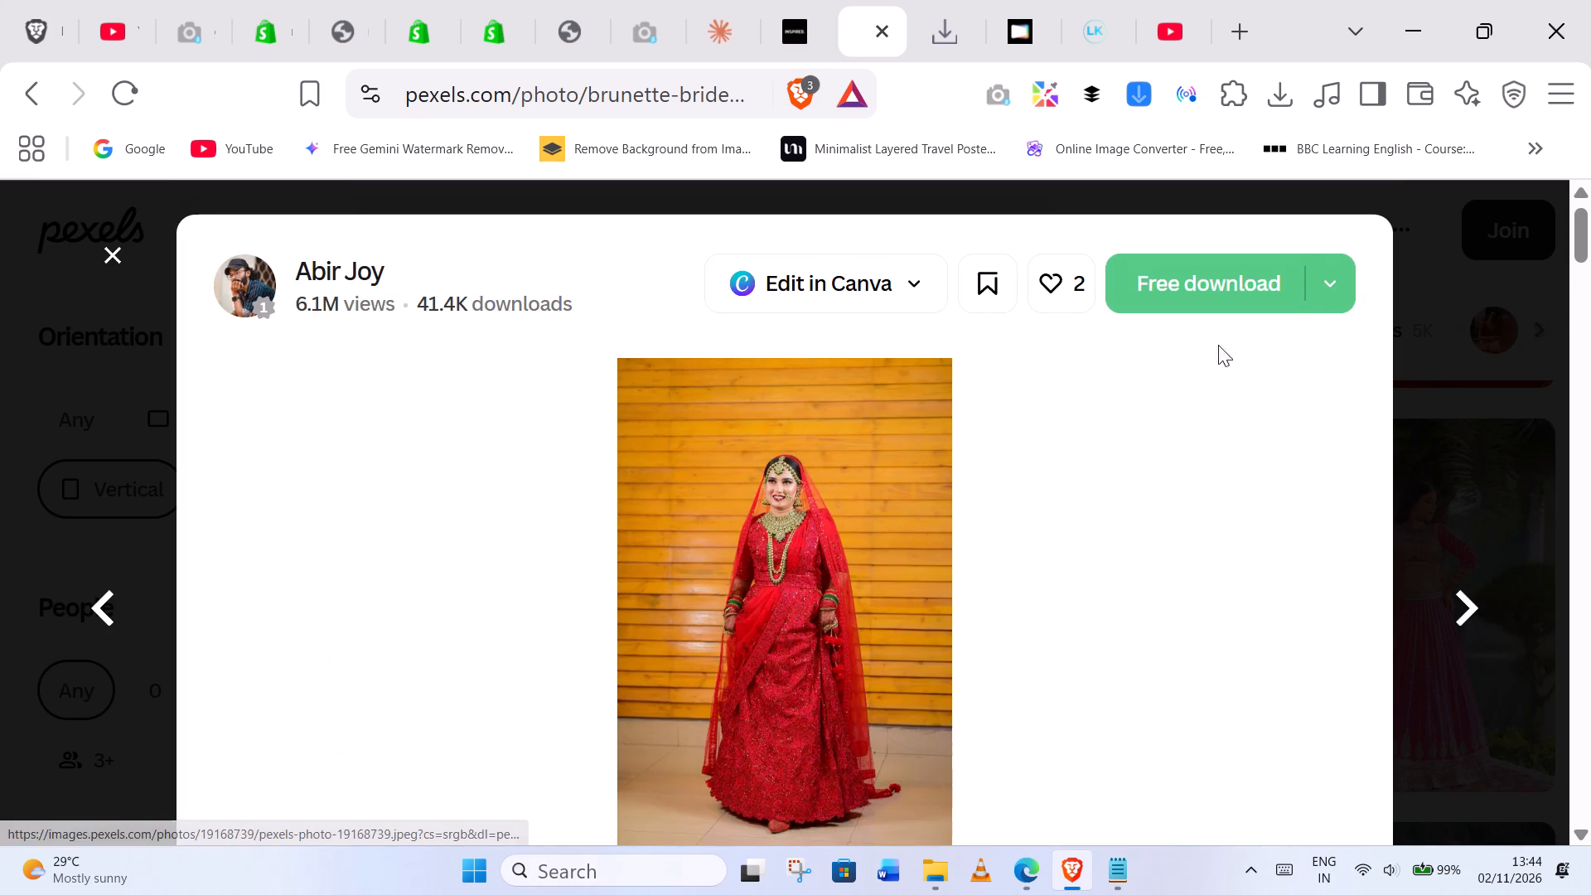
{"action": "left_click", "coordinate": [1337, 286]}
{"action": "left_click", "coordinate": [1151, 427]}
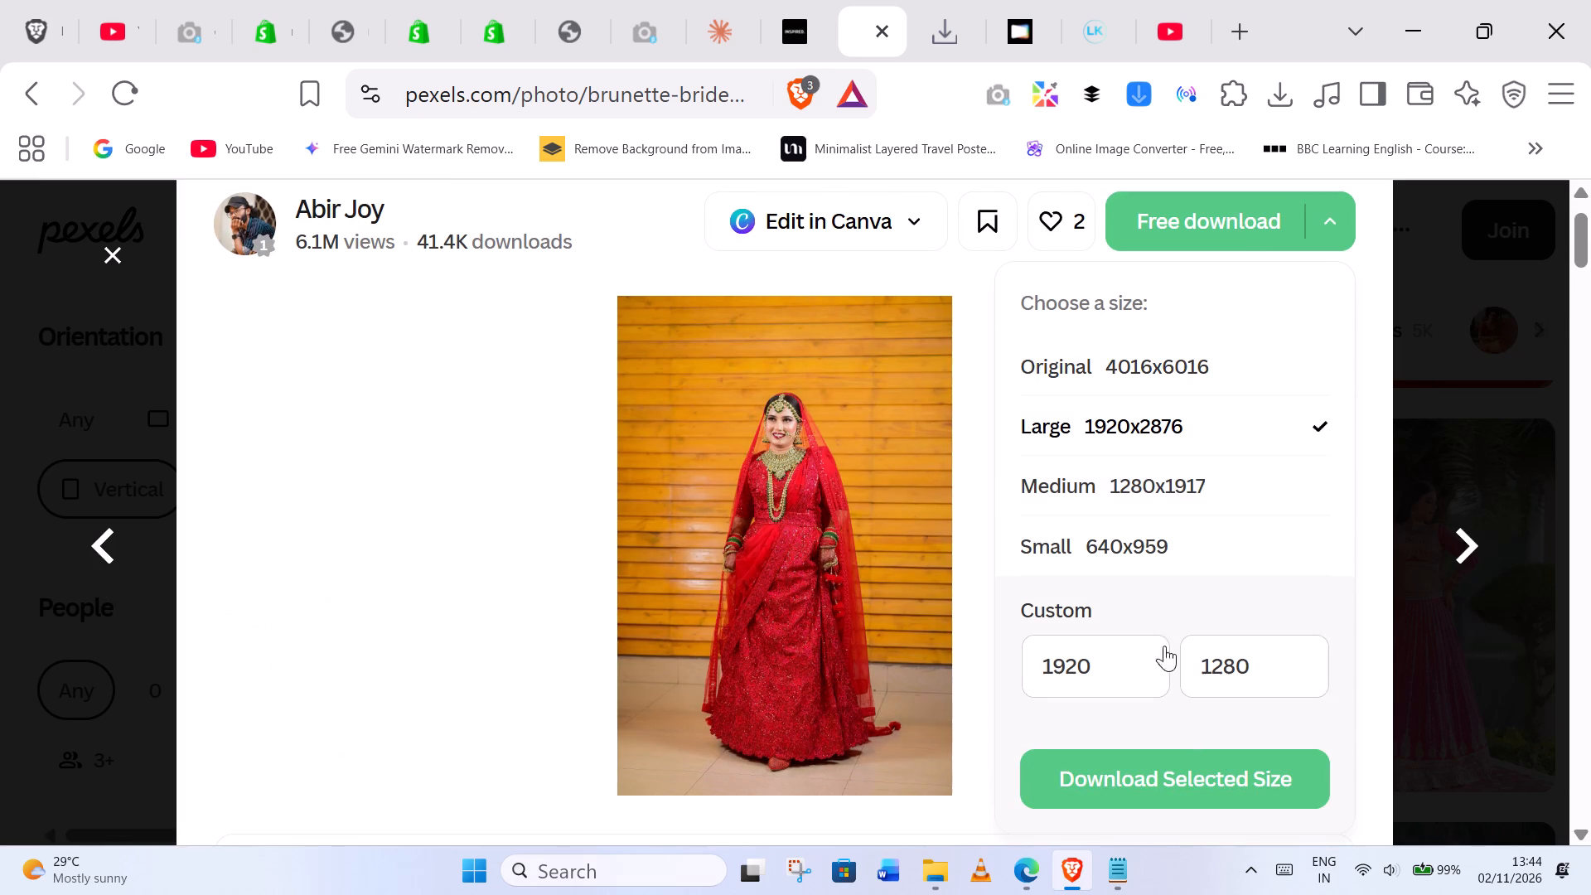
{"action": "left_click", "coordinate": [1158, 779]}
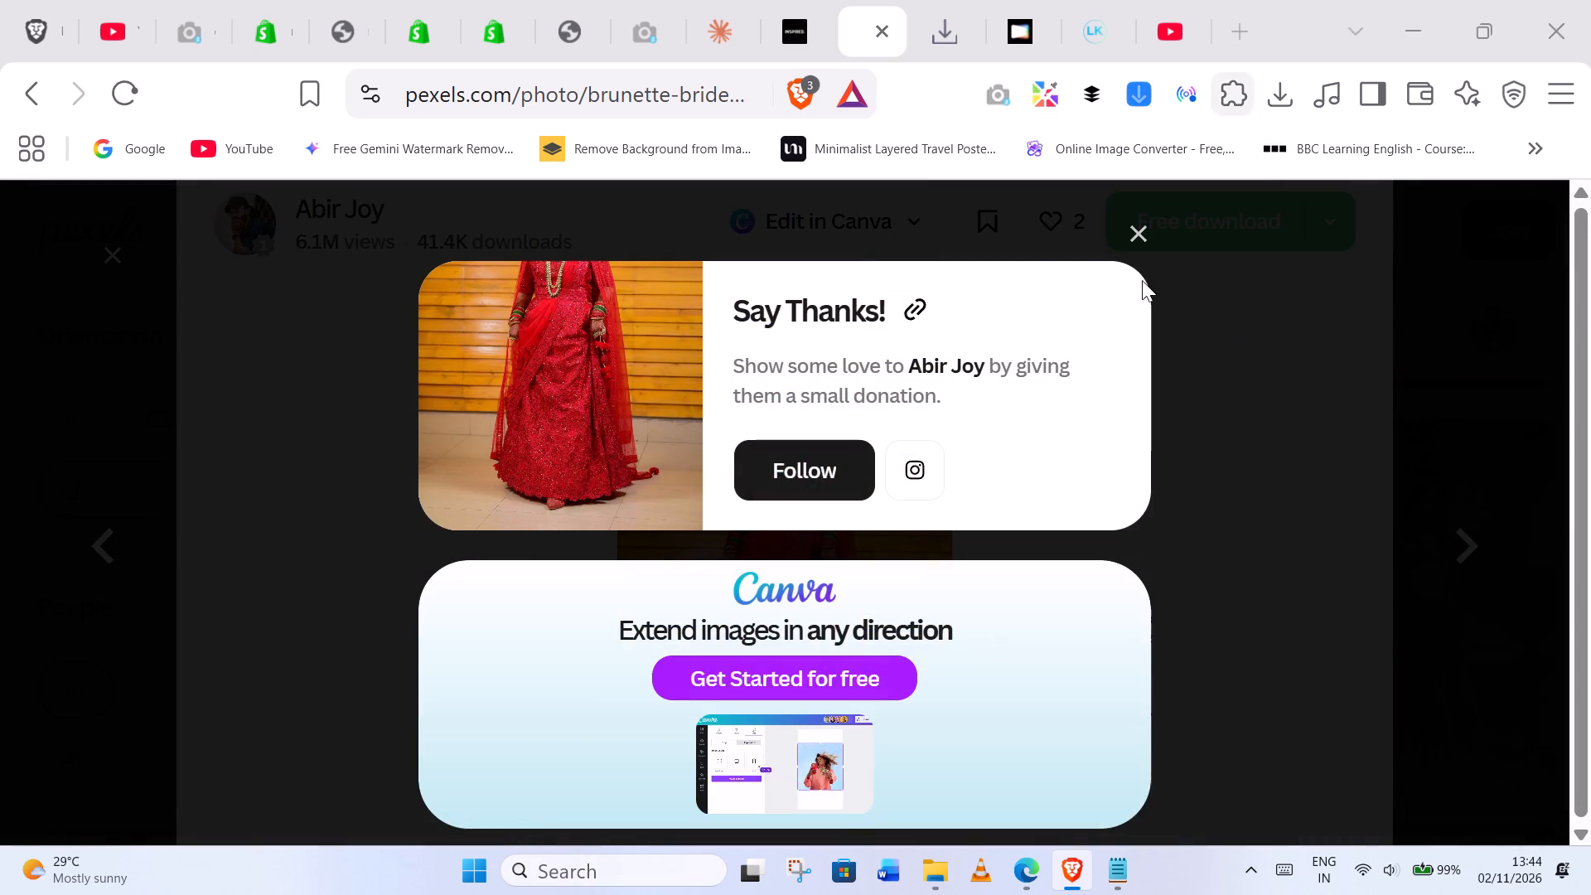
{"action": "left_click", "coordinate": [1310, 819]}
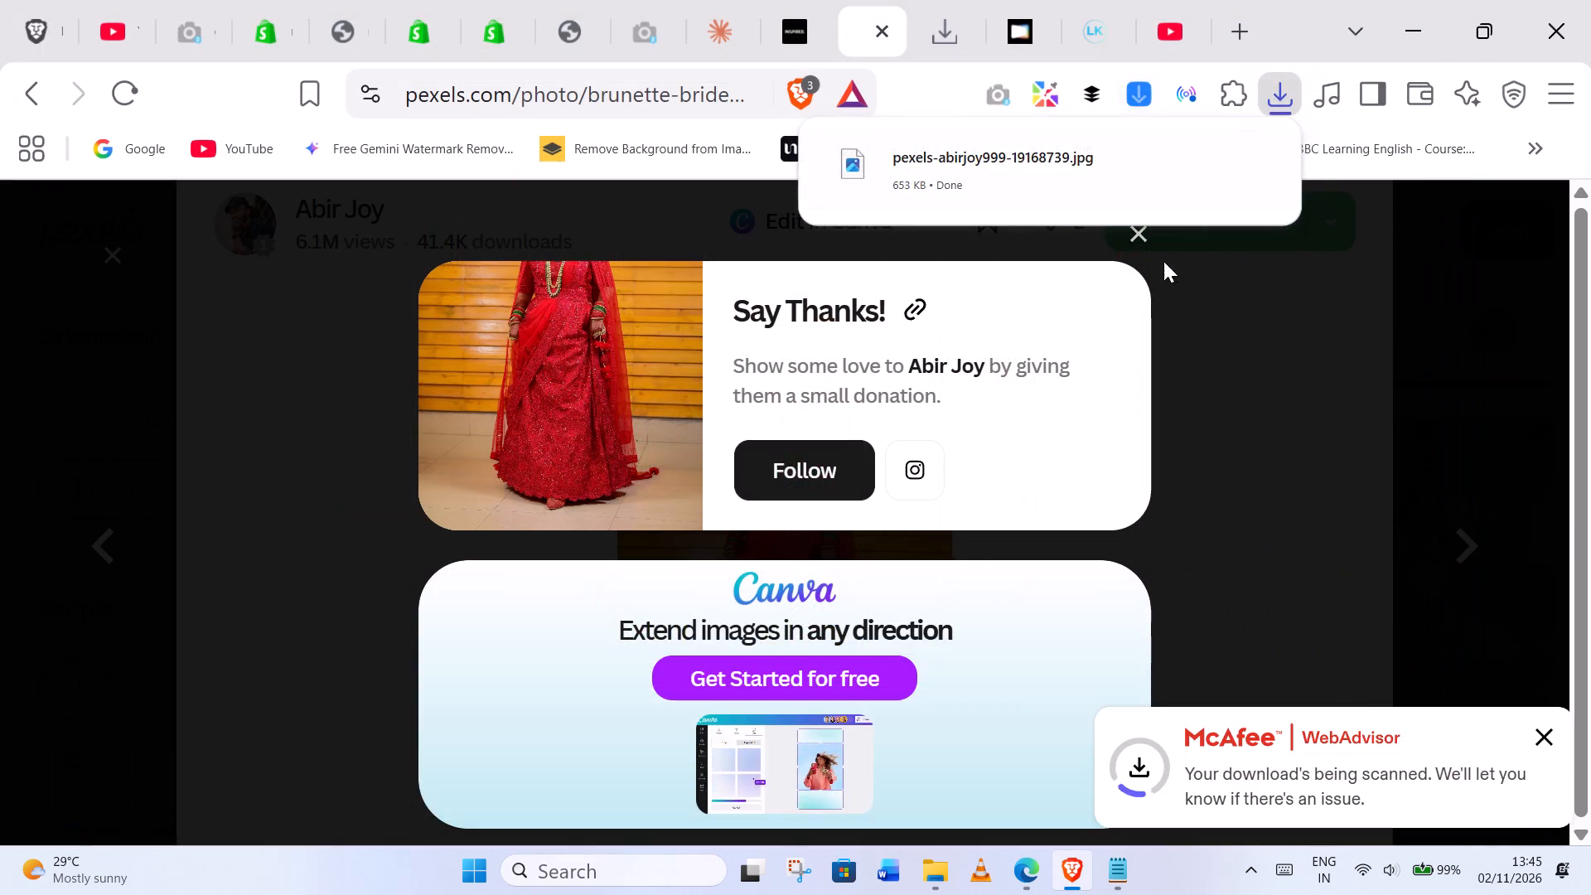
{"action": "left_click", "coordinate": [1127, 233]}
Download the similar photo of the red-lehenga bride holding a bouquet in Large size (1920x2876) to Downloads.
{"action": "scroll", "coordinate": [852, 319], "scroll_direction": "down", "scroll_amount": 4}
{"action": "scroll", "coordinate": [611, 428], "scroll_direction": "down", "scroll_amount": 4}
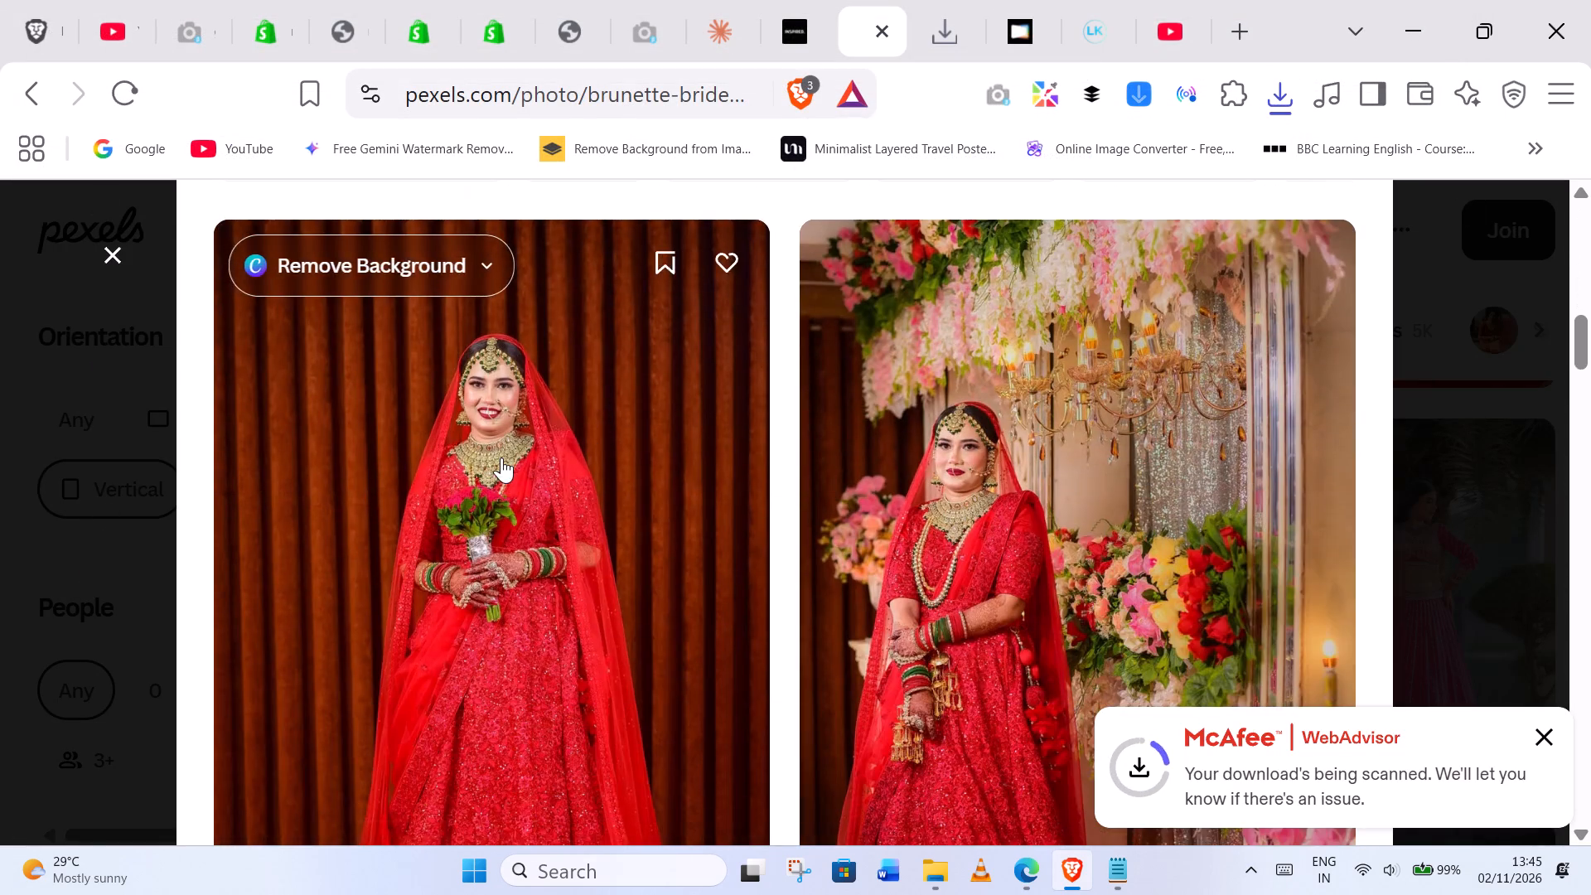
{"action": "left_click", "coordinate": [501, 457]}
{"action": "left_click", "coordinate": [1327, 283]}
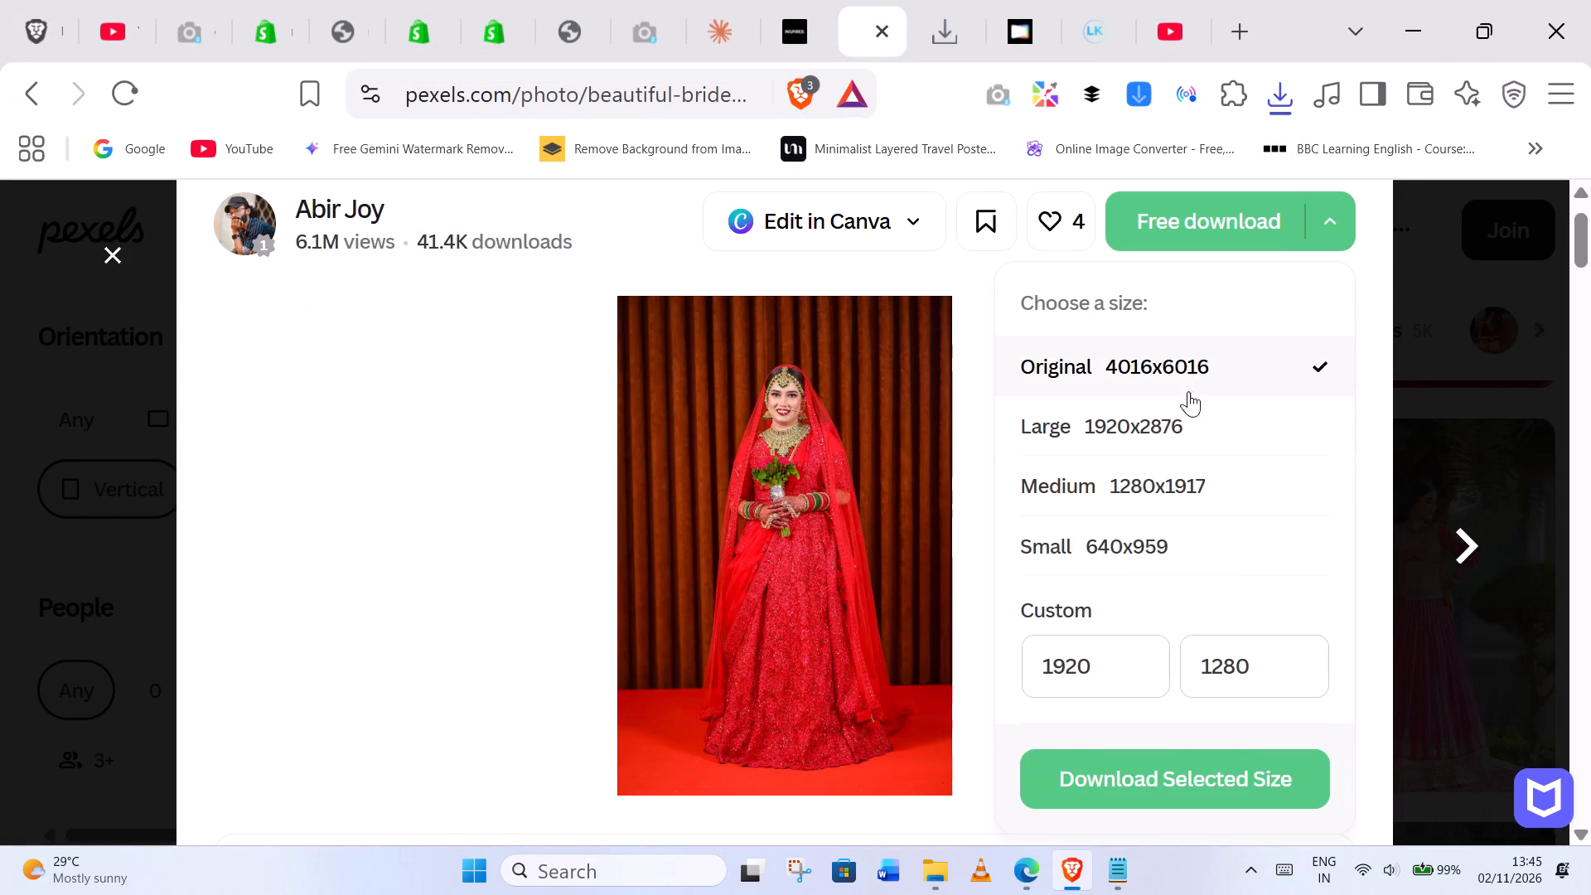
{"action": "left_click", "coordinate": [1168, 422]}
{"action": "left_click", "coordinate": [1158, 776]}
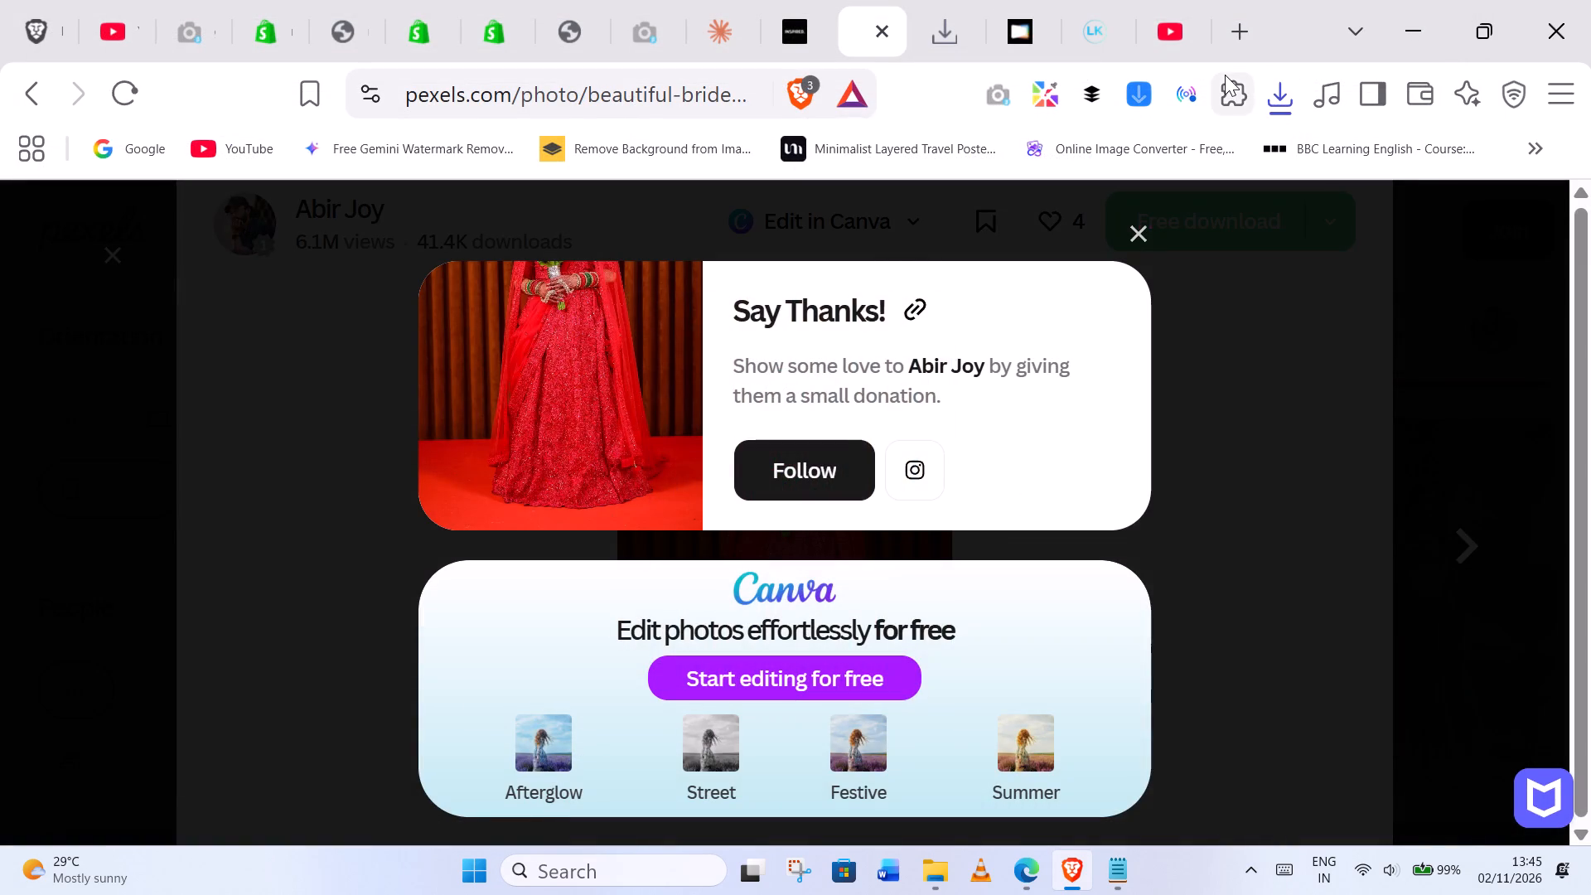
{"action": "left_click", "coordinate": [1292, 799]}
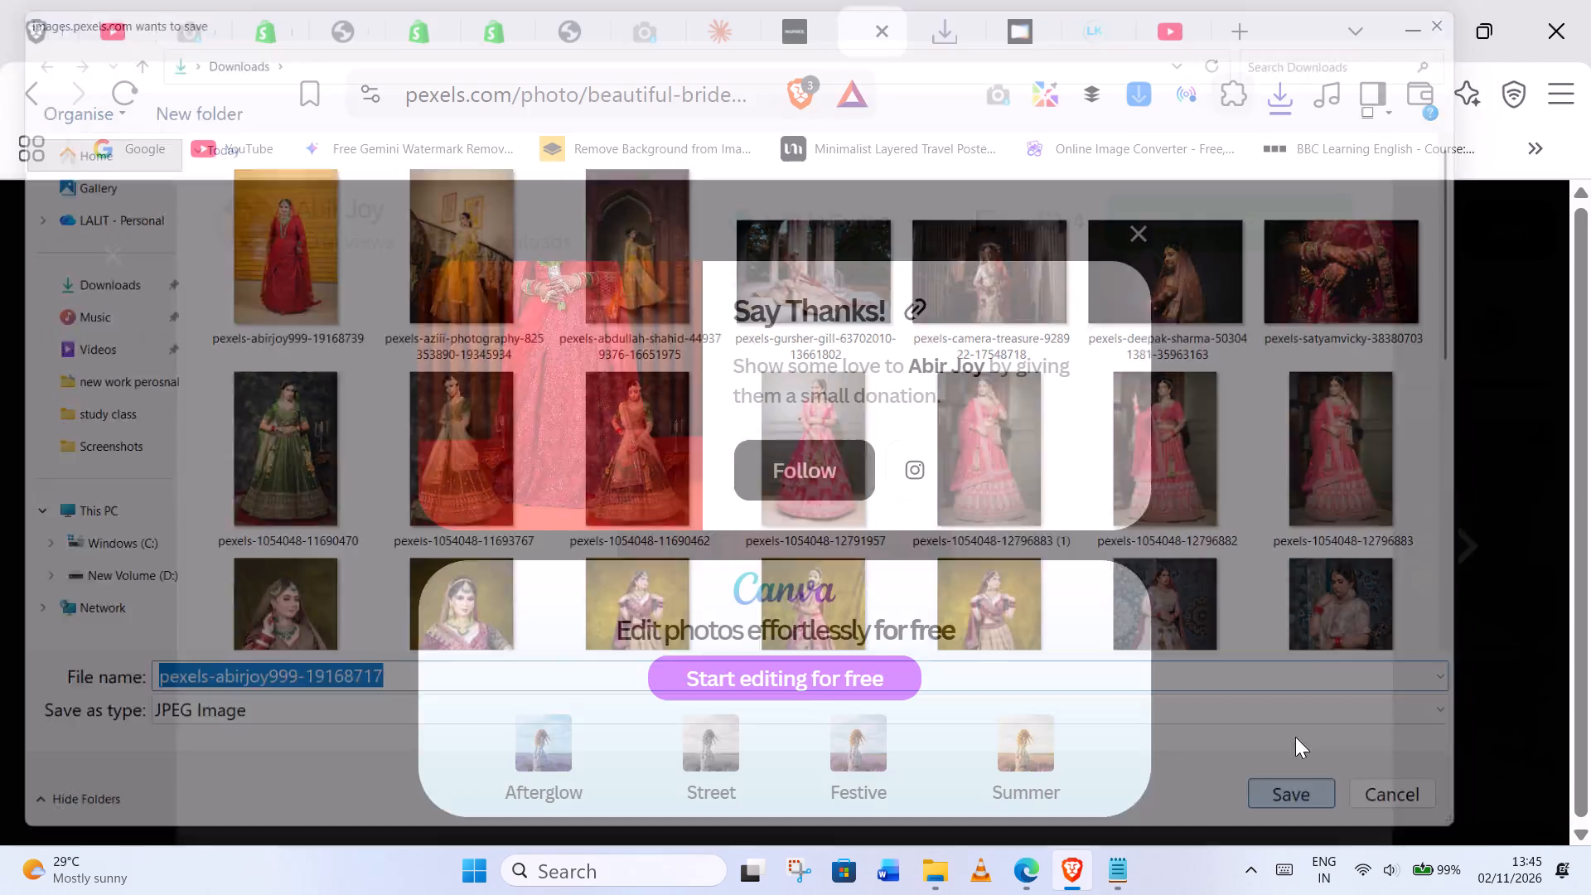
{"action": "left_click", "coordinate": [1129, 235]}
Reopen the photo of the red-lehenga bride against the yellow wooden wall and download it again to Downloads.
{"action": "scroll", "coordinate": [1056, 393], "scroll_direction": "down", "scroll_amount": 6}
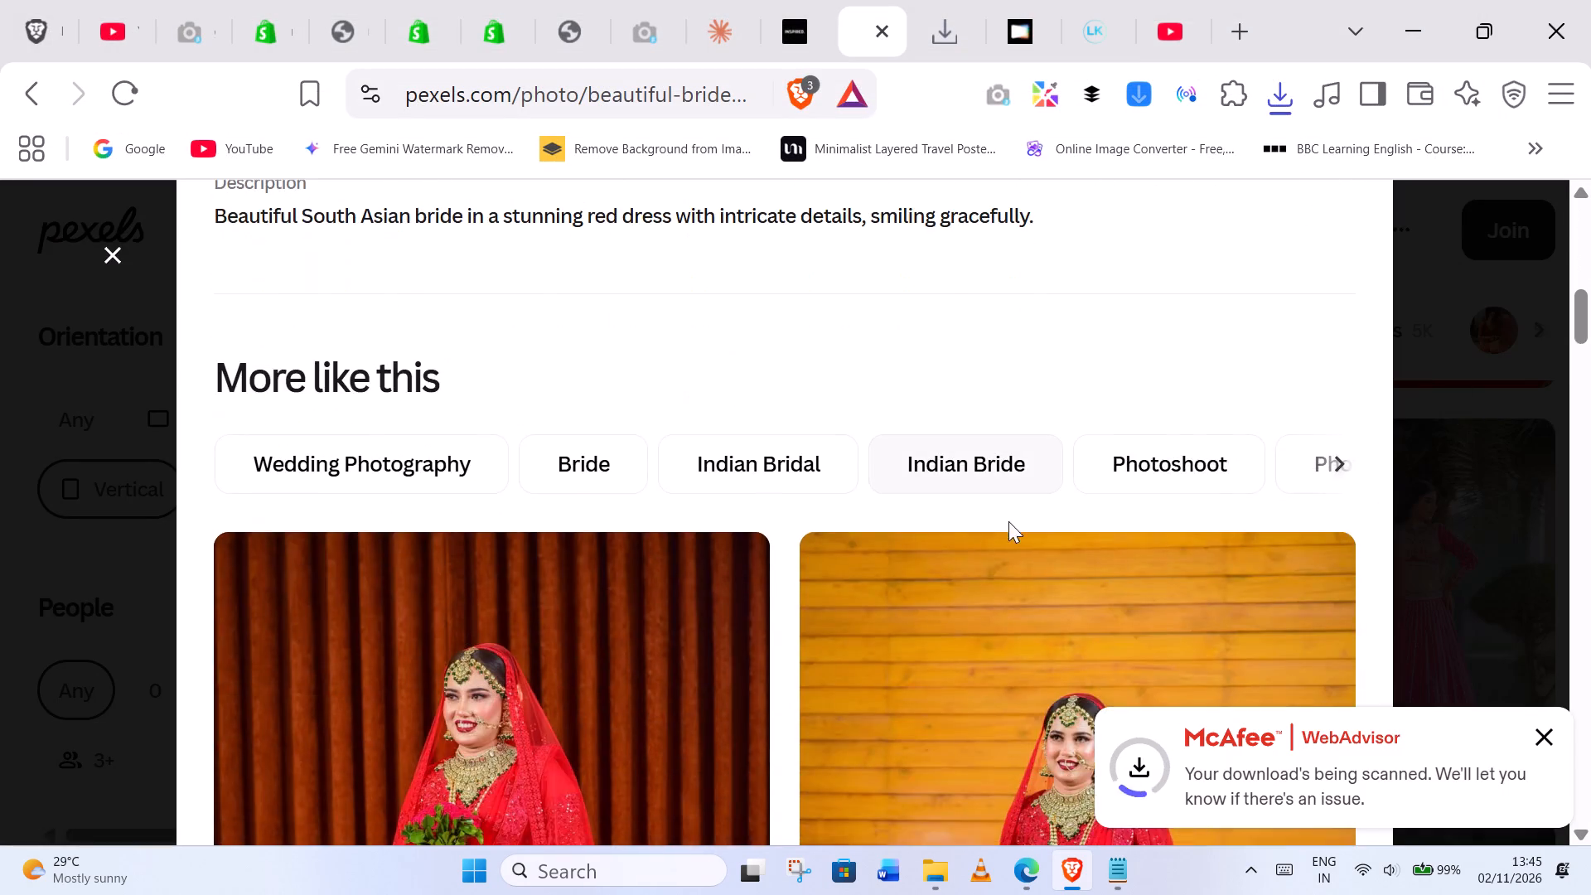
{"action": "scroll", "coordinate": [987, 569], "scroll_direction": "down", "scroll_amount": 4}
{"action": "left_click", "coordinate": [1122, 342]}
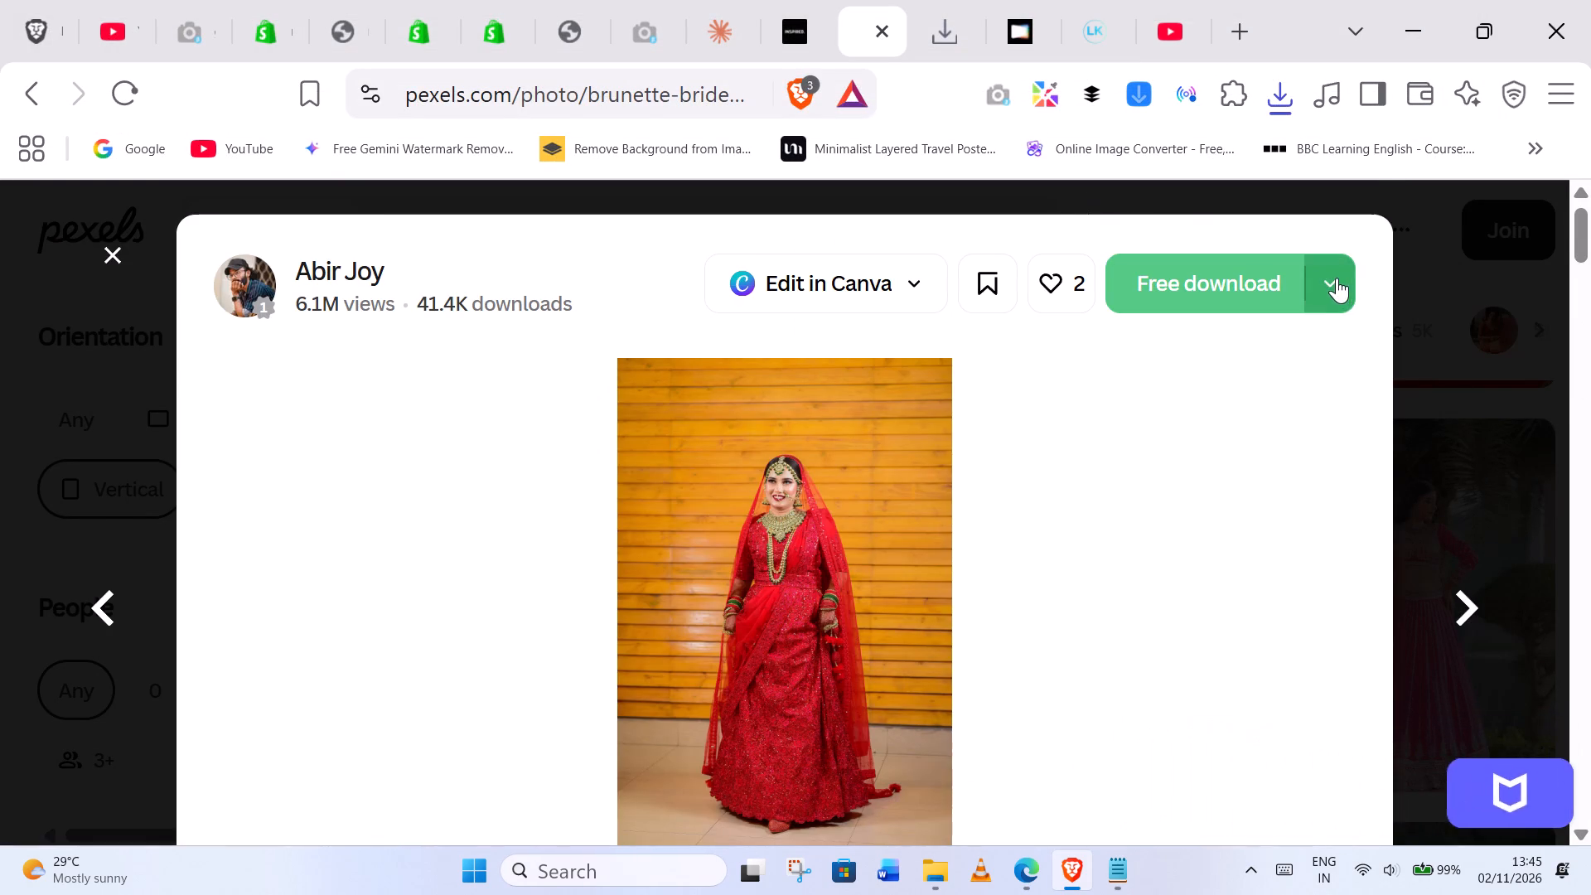
{"action": "left_click", "coordinate": [1337, 278]}
{"action": "left_click", "coordinate": [1185, 805]}
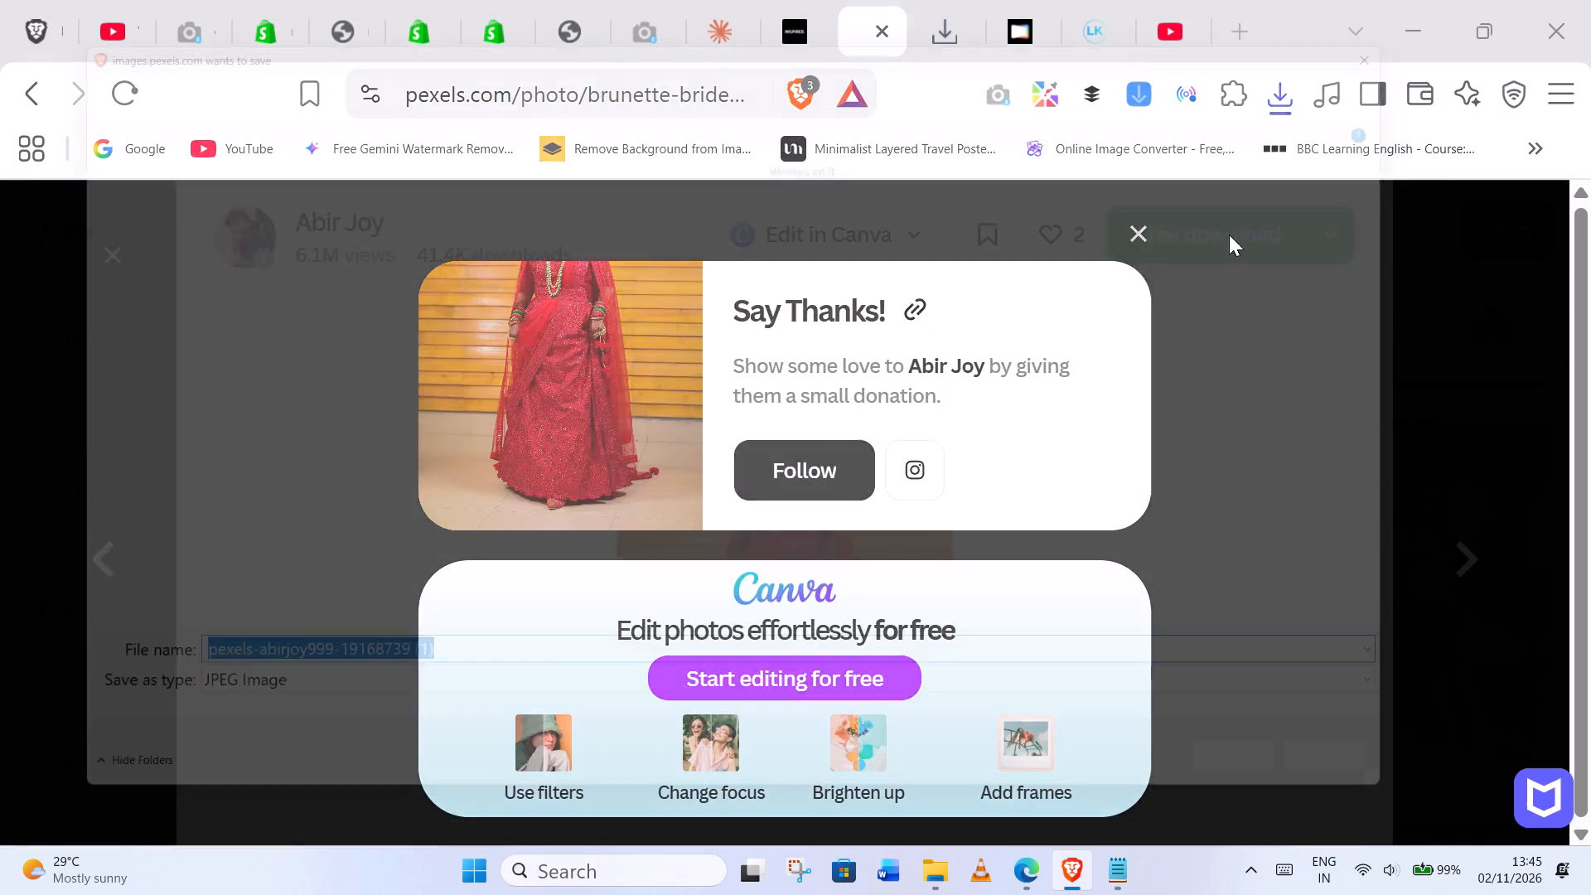
{"action": "left_click", "coordinate": [1295, 819]}
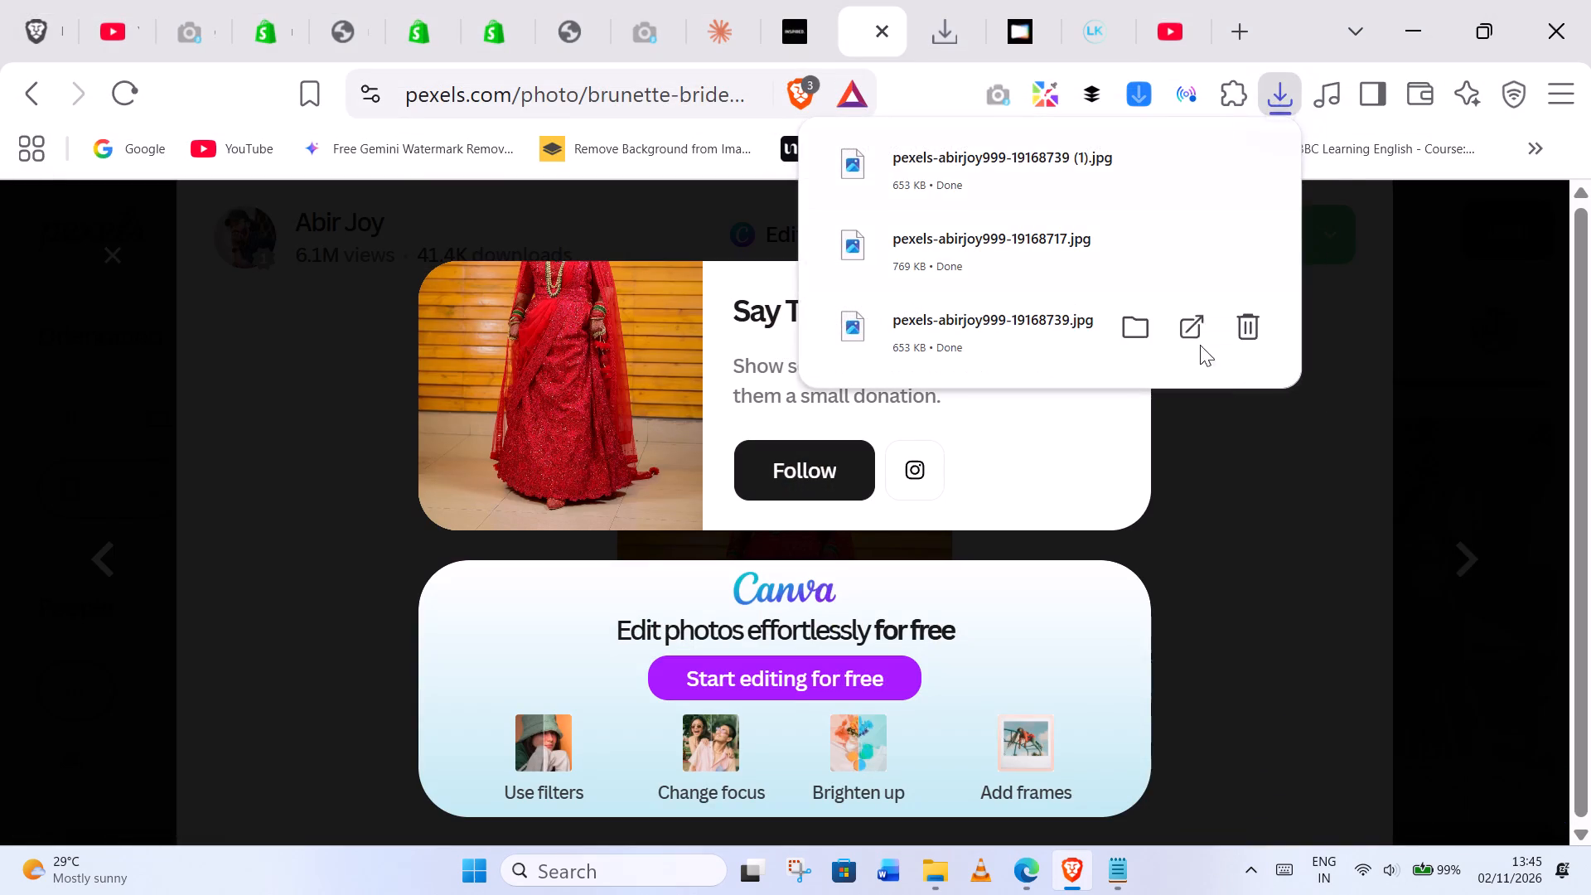
{"action": "left_click", "coordinate": [1250, 479]}
Open the similar photo of the red-lehenga bride standing beside the floral decorations and chandelier.
{"action": "scroll", "coordinate": [921, 362], "scroll_direction": "down", "scroll_amount": 12}
{"action": "scroll", "coordinate": [908, 367], "scroll_direction": "up", "scroll_amount": 3}
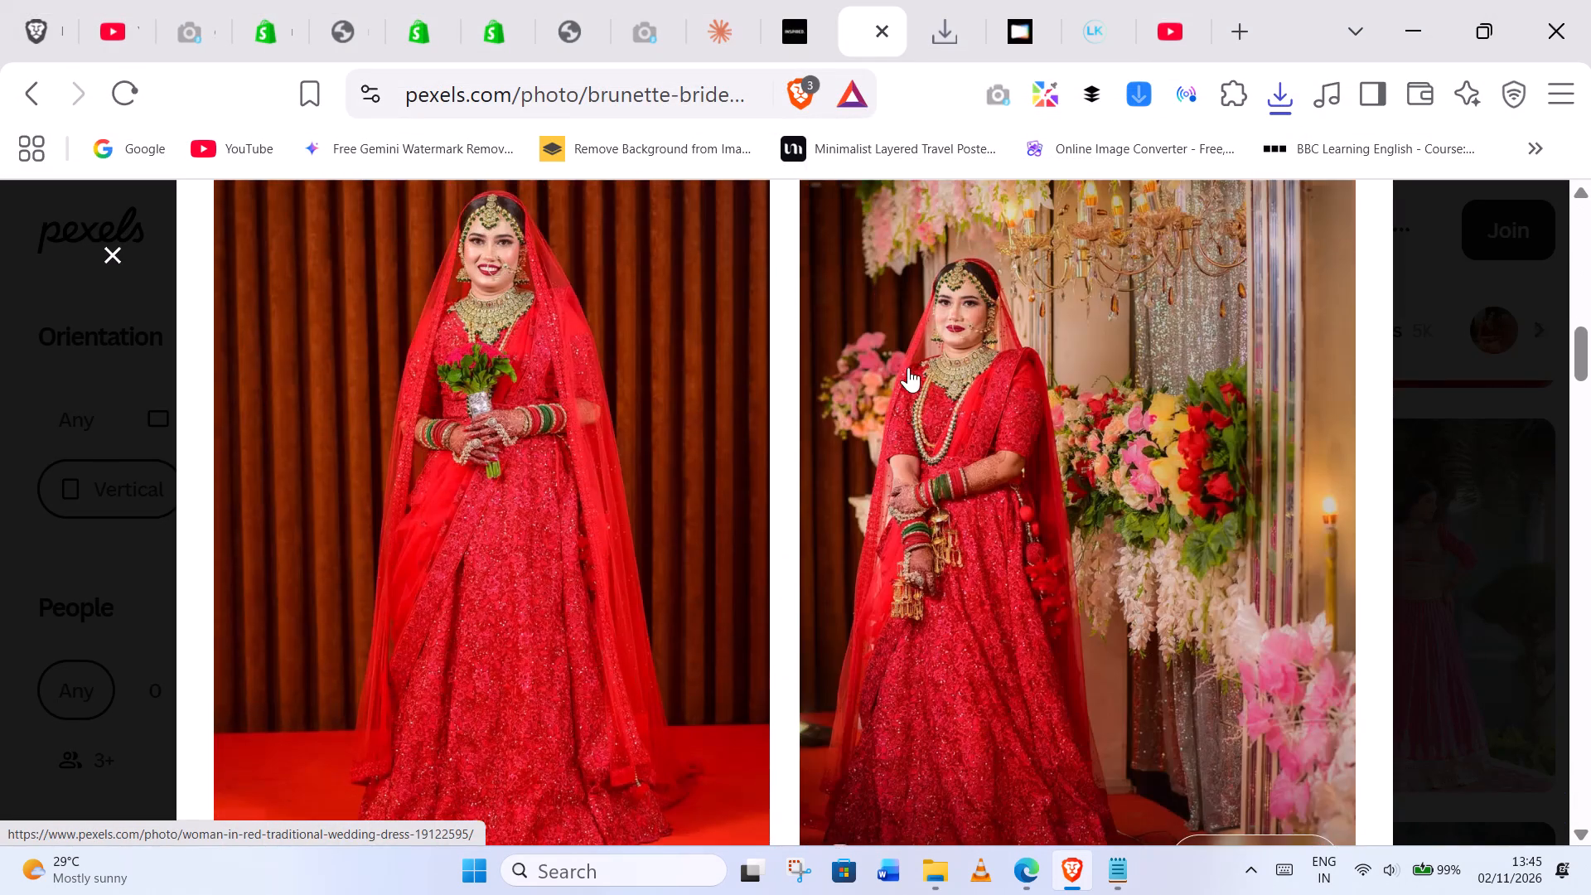
{"action": "left_click", "coordinate": [1105, 339]}
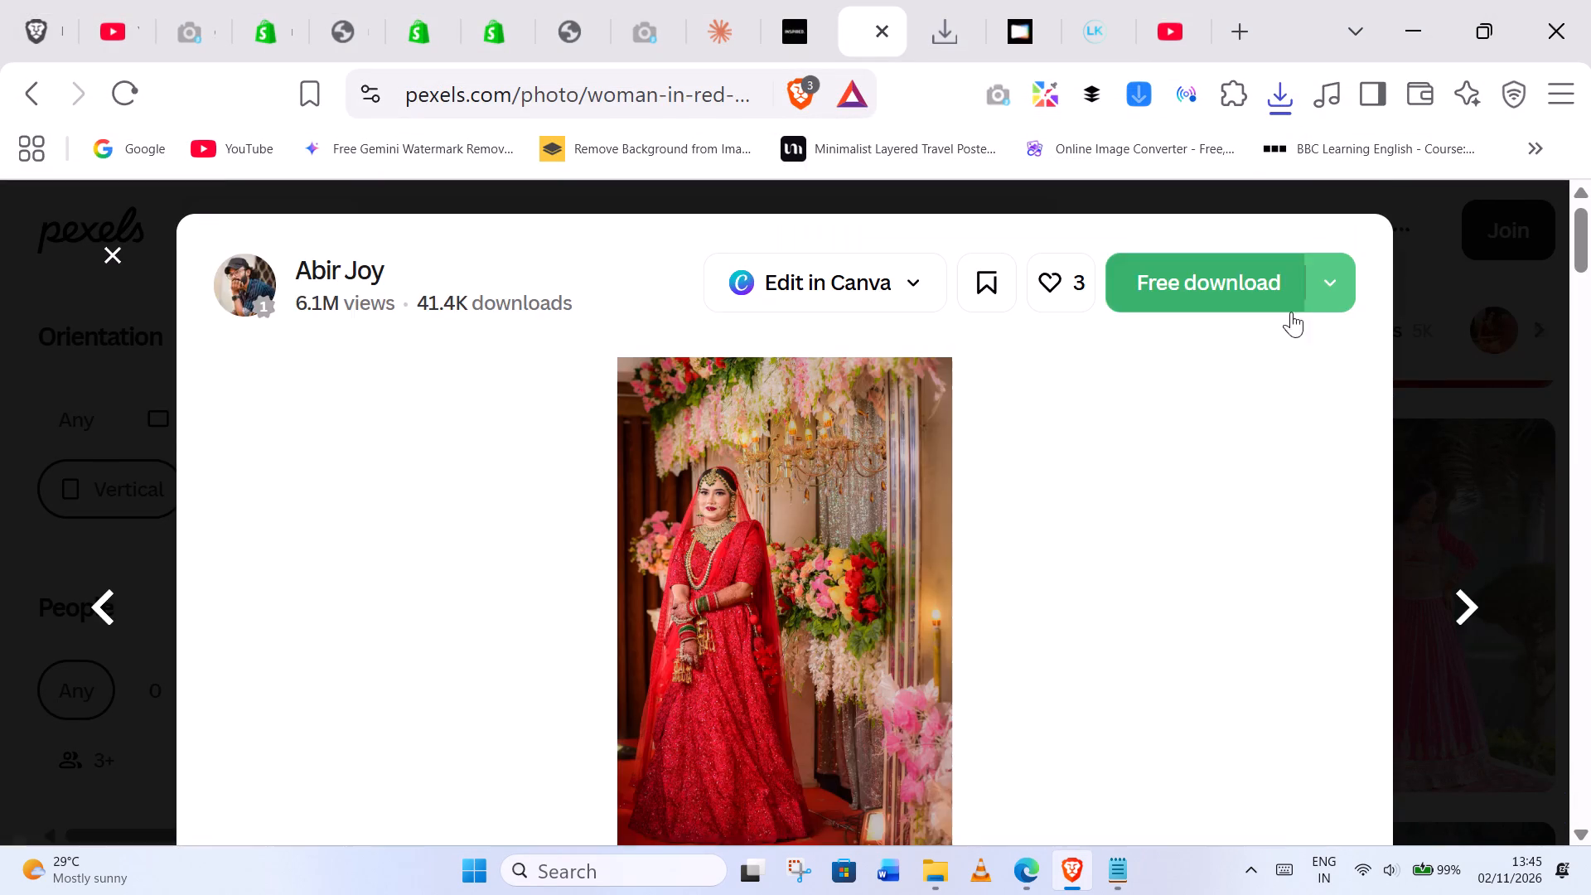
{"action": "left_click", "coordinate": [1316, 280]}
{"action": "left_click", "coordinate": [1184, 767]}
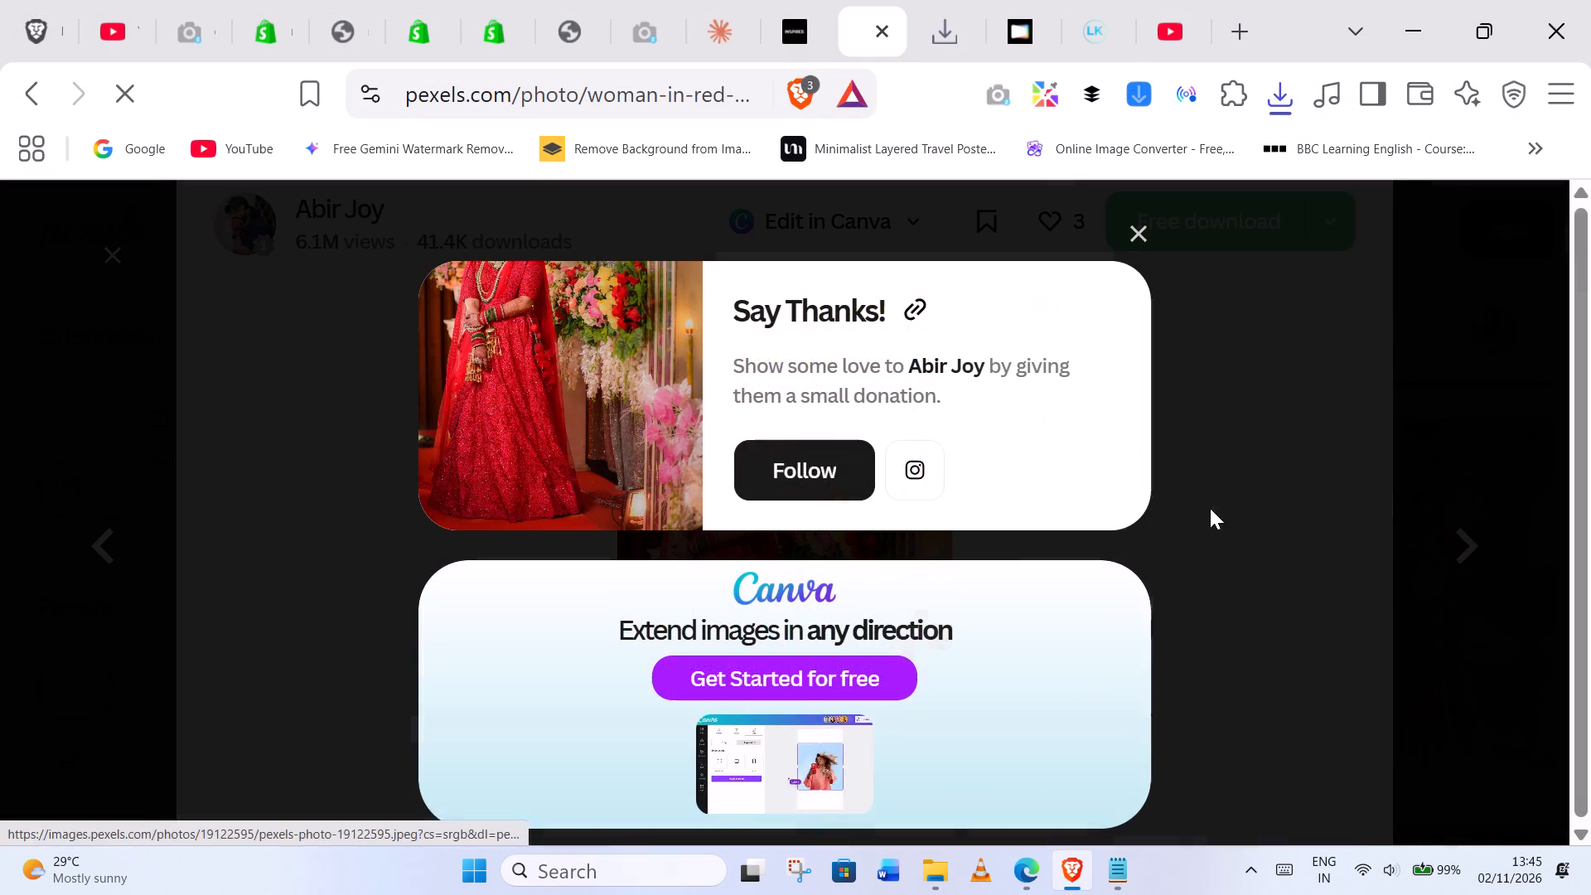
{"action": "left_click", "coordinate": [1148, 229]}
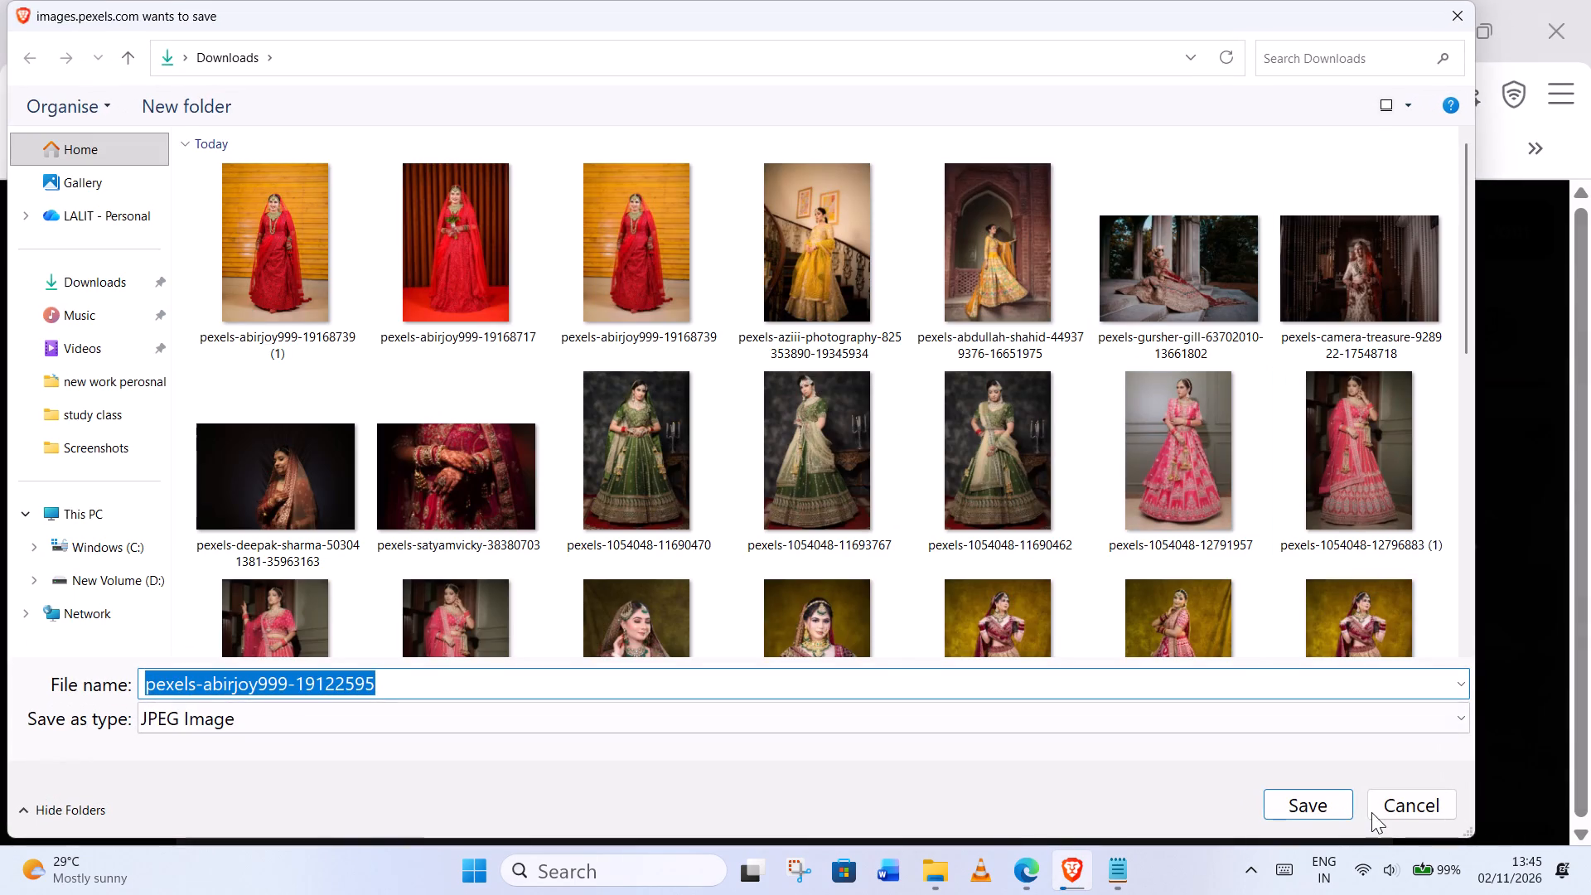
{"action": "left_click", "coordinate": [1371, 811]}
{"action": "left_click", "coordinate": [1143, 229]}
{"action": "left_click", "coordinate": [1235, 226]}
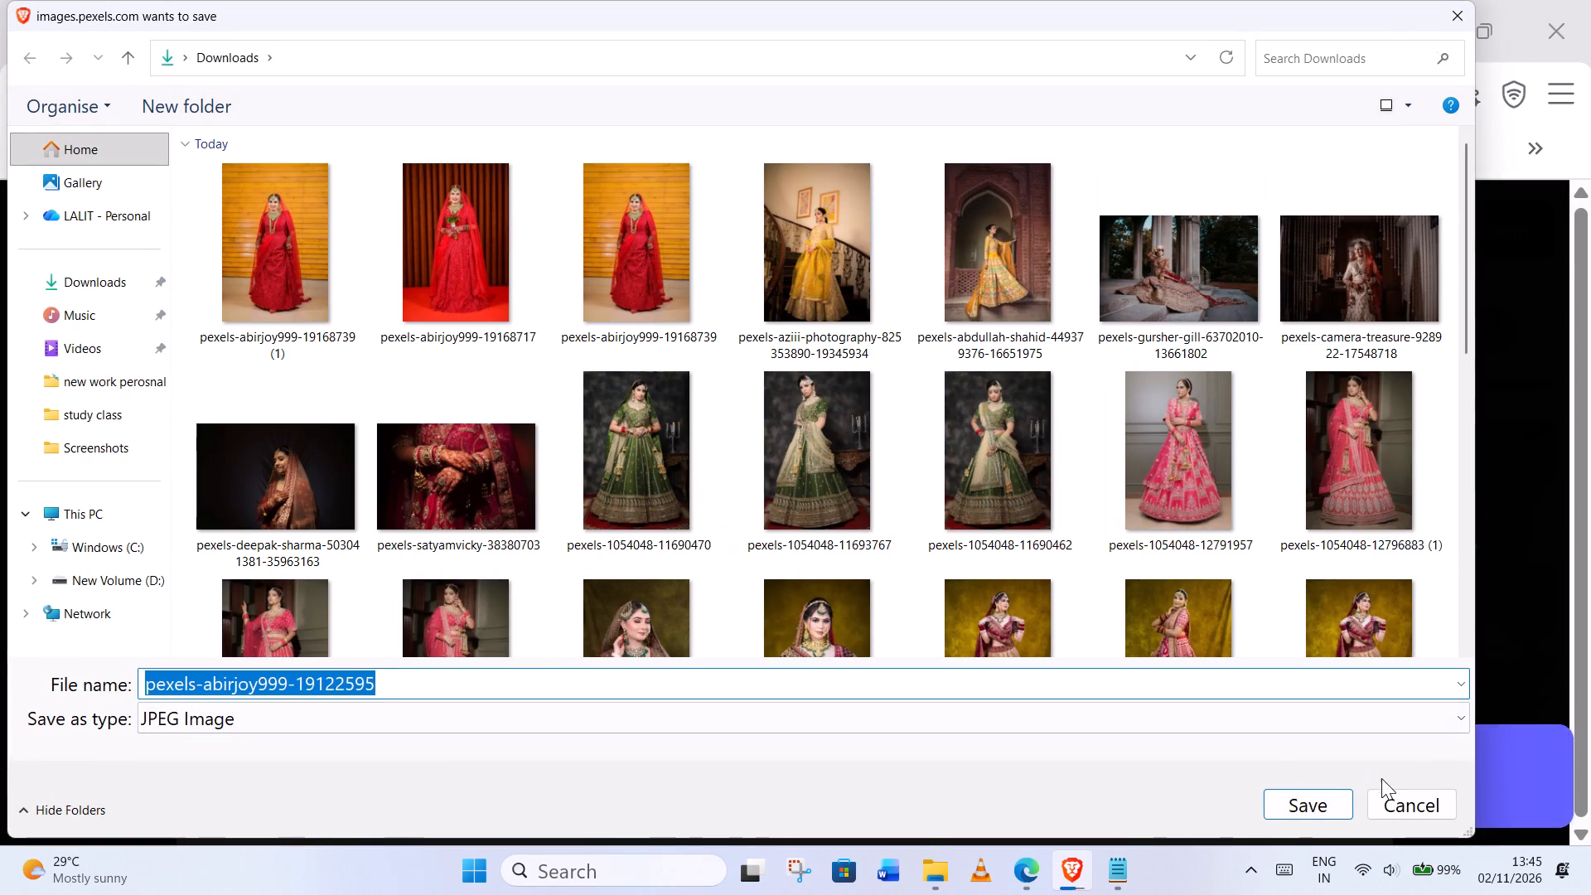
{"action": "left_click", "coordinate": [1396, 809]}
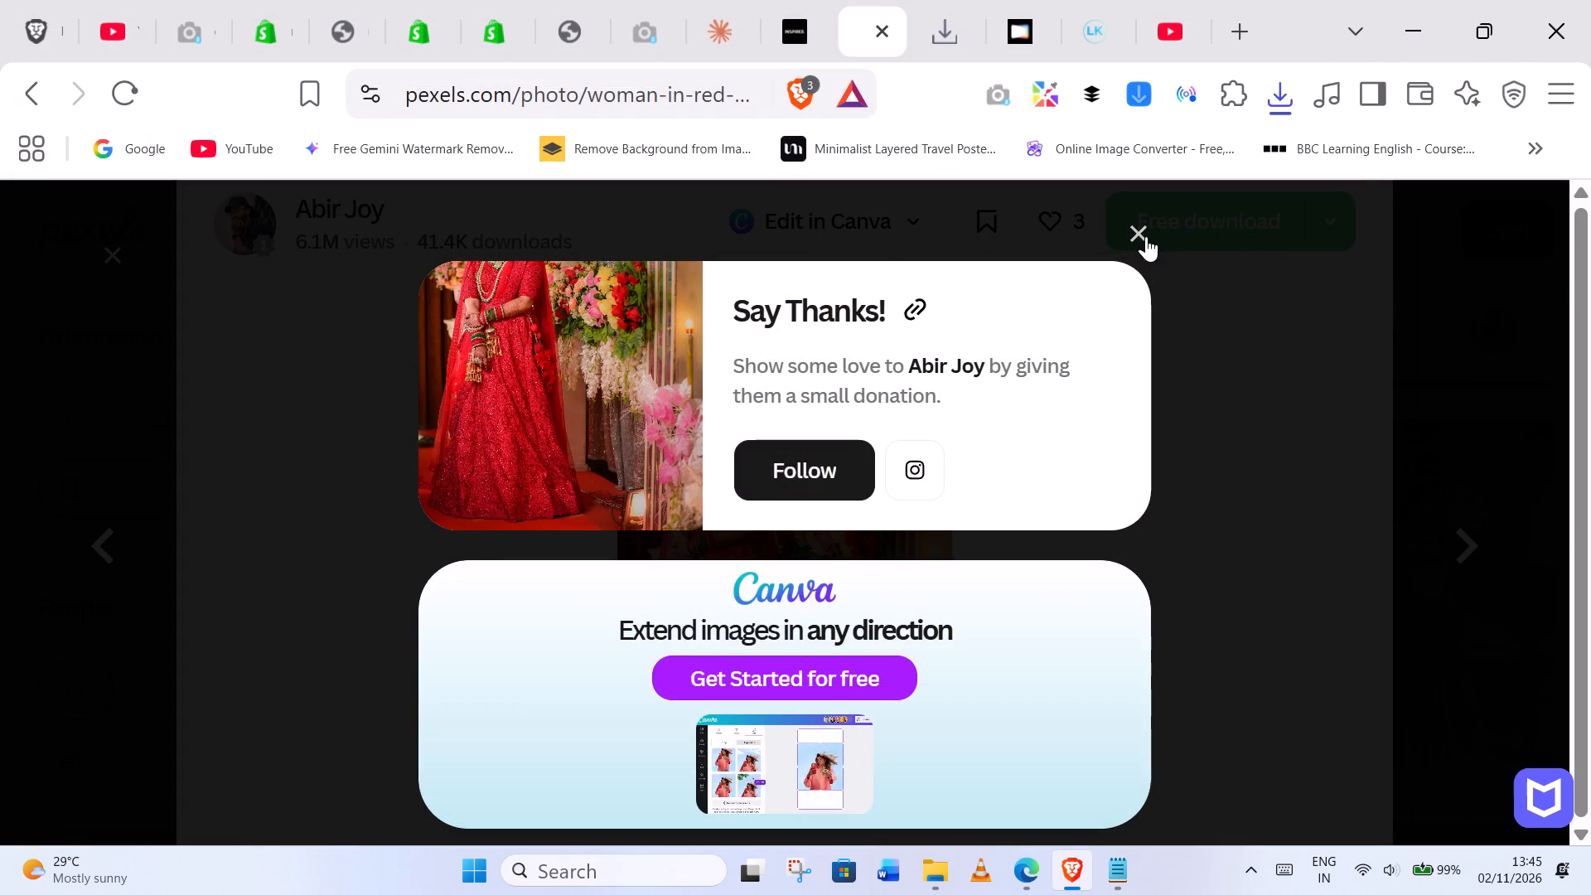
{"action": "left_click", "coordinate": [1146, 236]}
Download the photo of the bride beside the floral decorations in Large size (1920x2876) to Downloads.
{"action": "left_click", "coordinate": [1310, 213]}
{"action": "left_click", "coordinate": [1115, 437]}
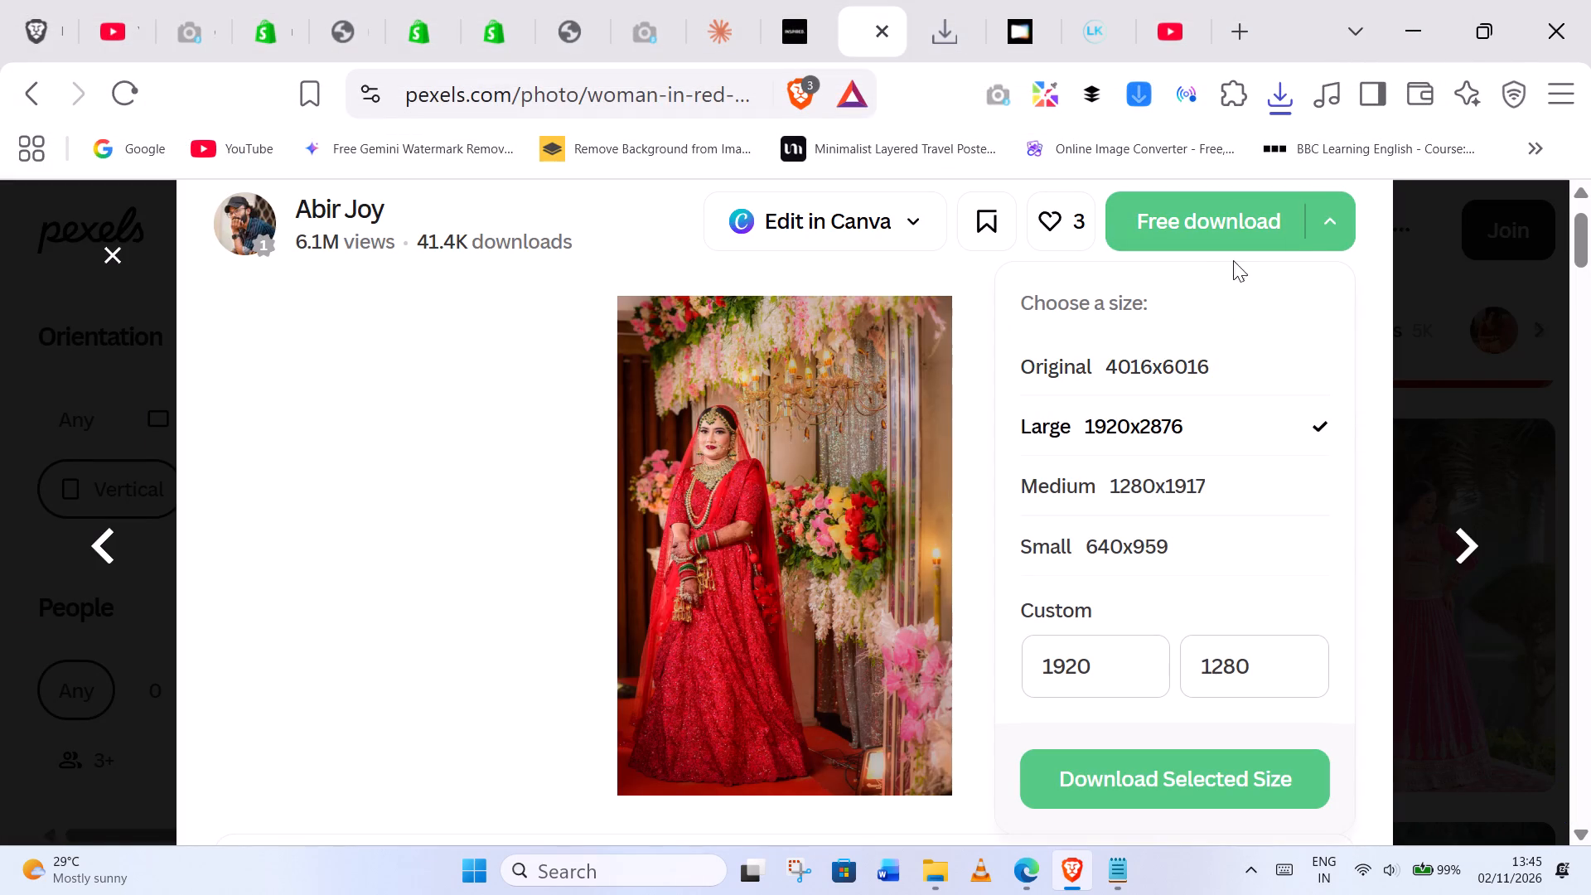
{"action": "left_click", "coordinate": [1171, 773]}
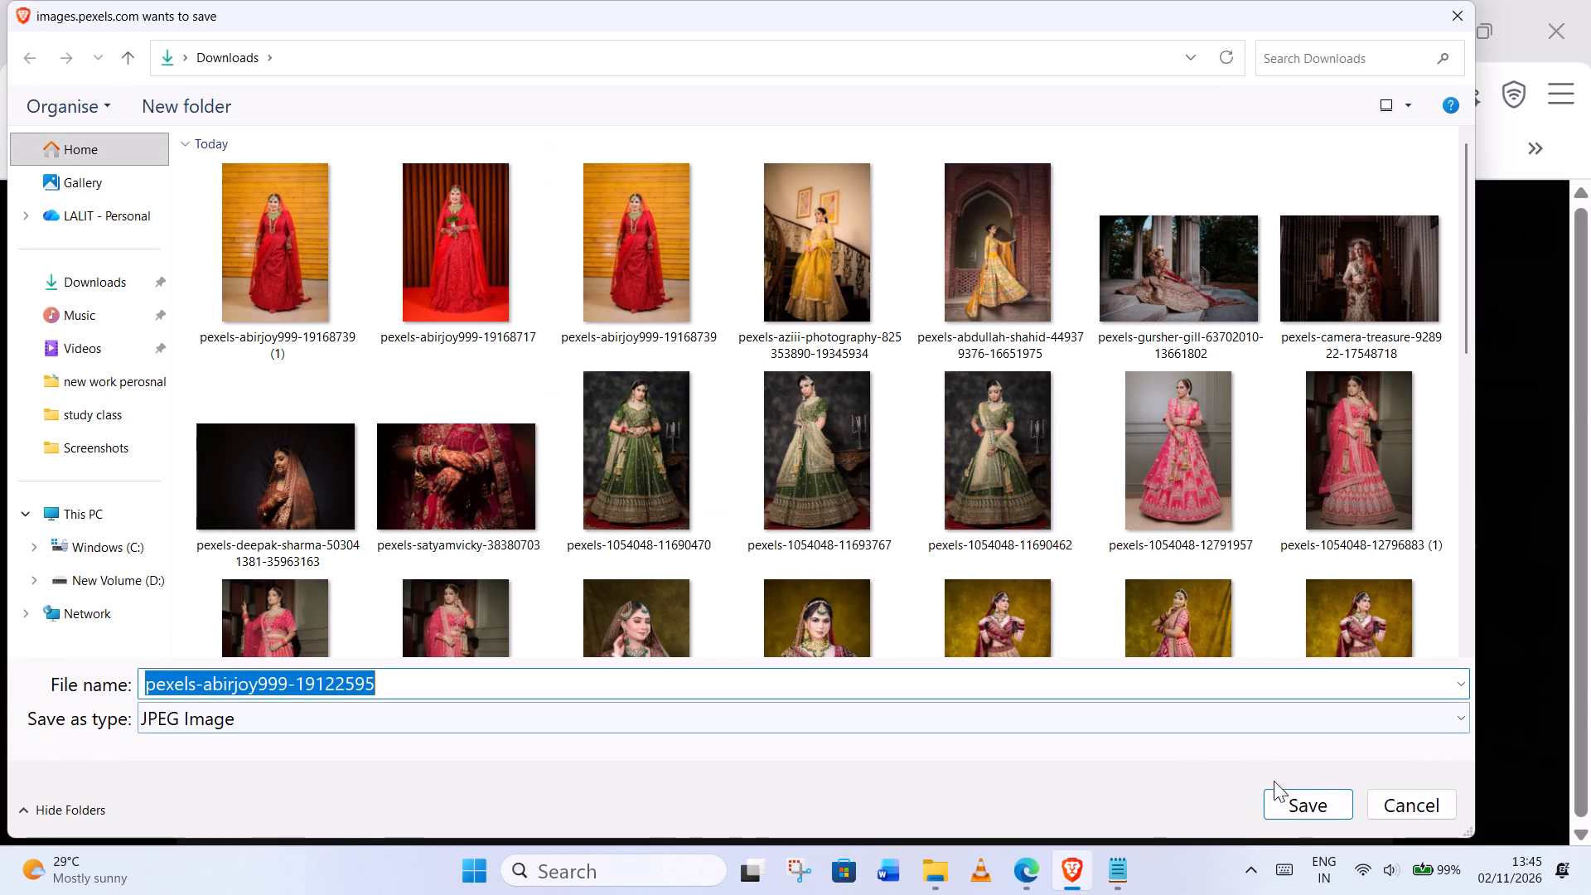
{"action": "left_click", "coordinate": [1282, 803]}
Return to the Shopify admin and open the list of all products.
{"action": "left_click", "coordinate": [343, 0]}
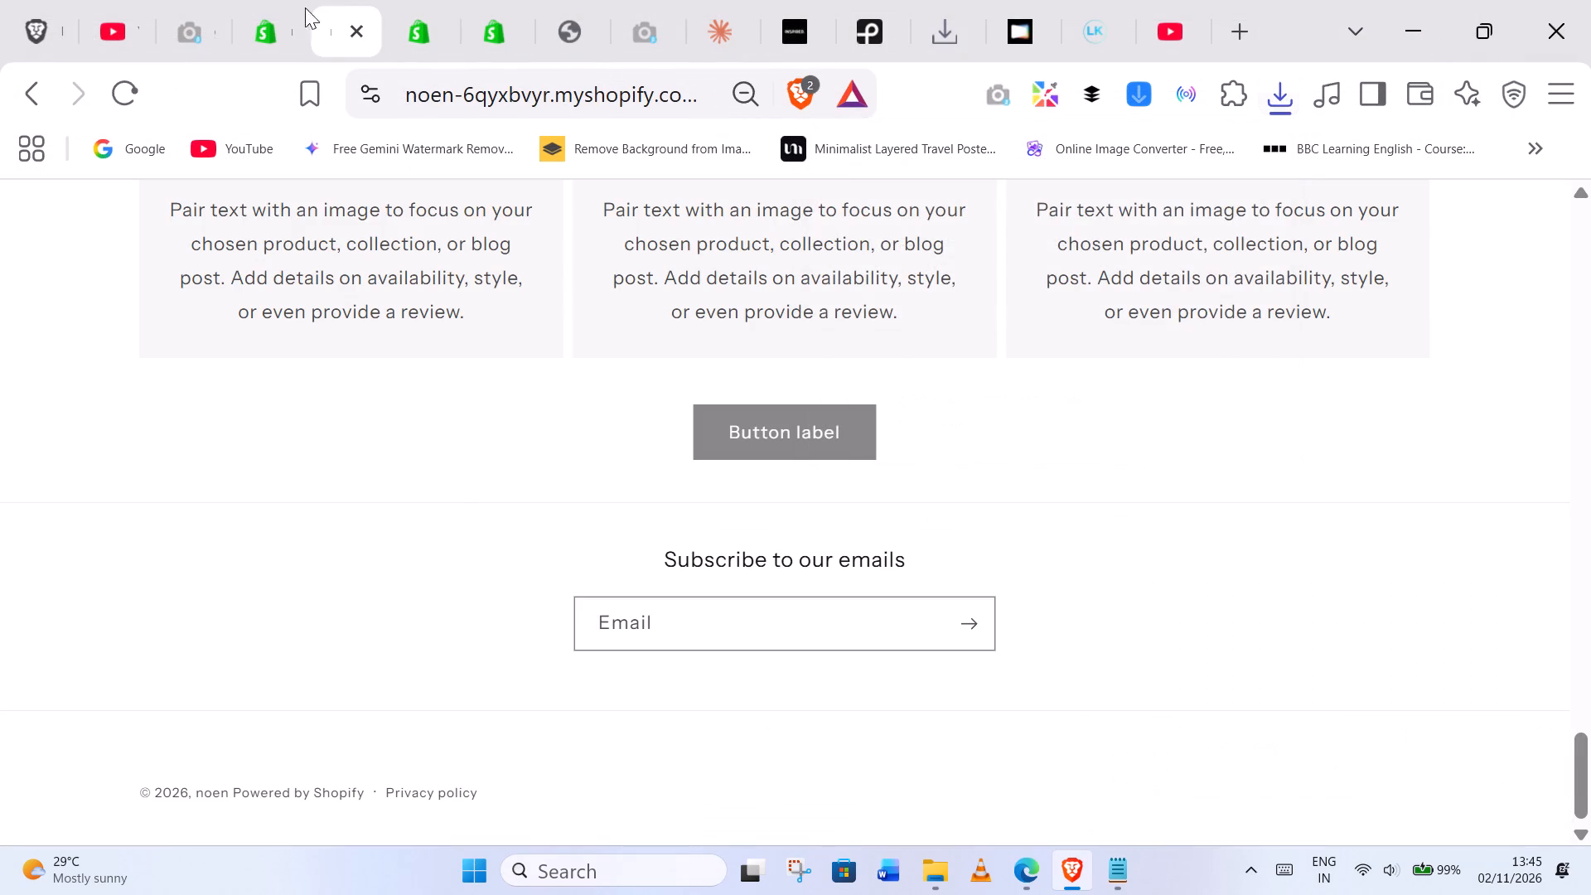
{"action": "left_click", "coordinate": [275, 0]}
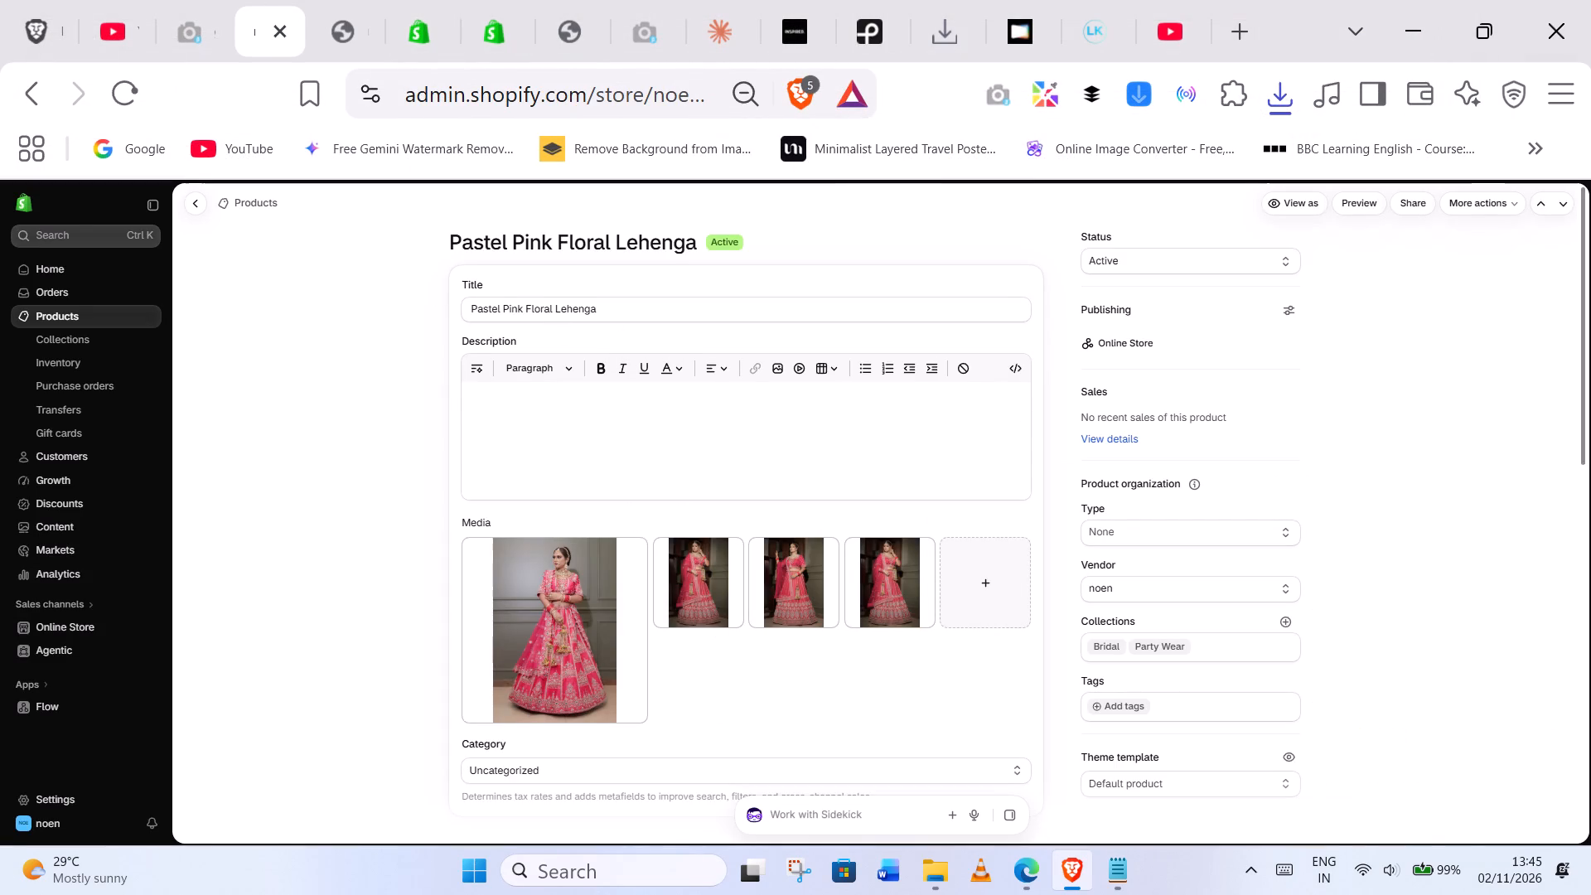
{"action": "left_click", "coordinate": [100, 309]}
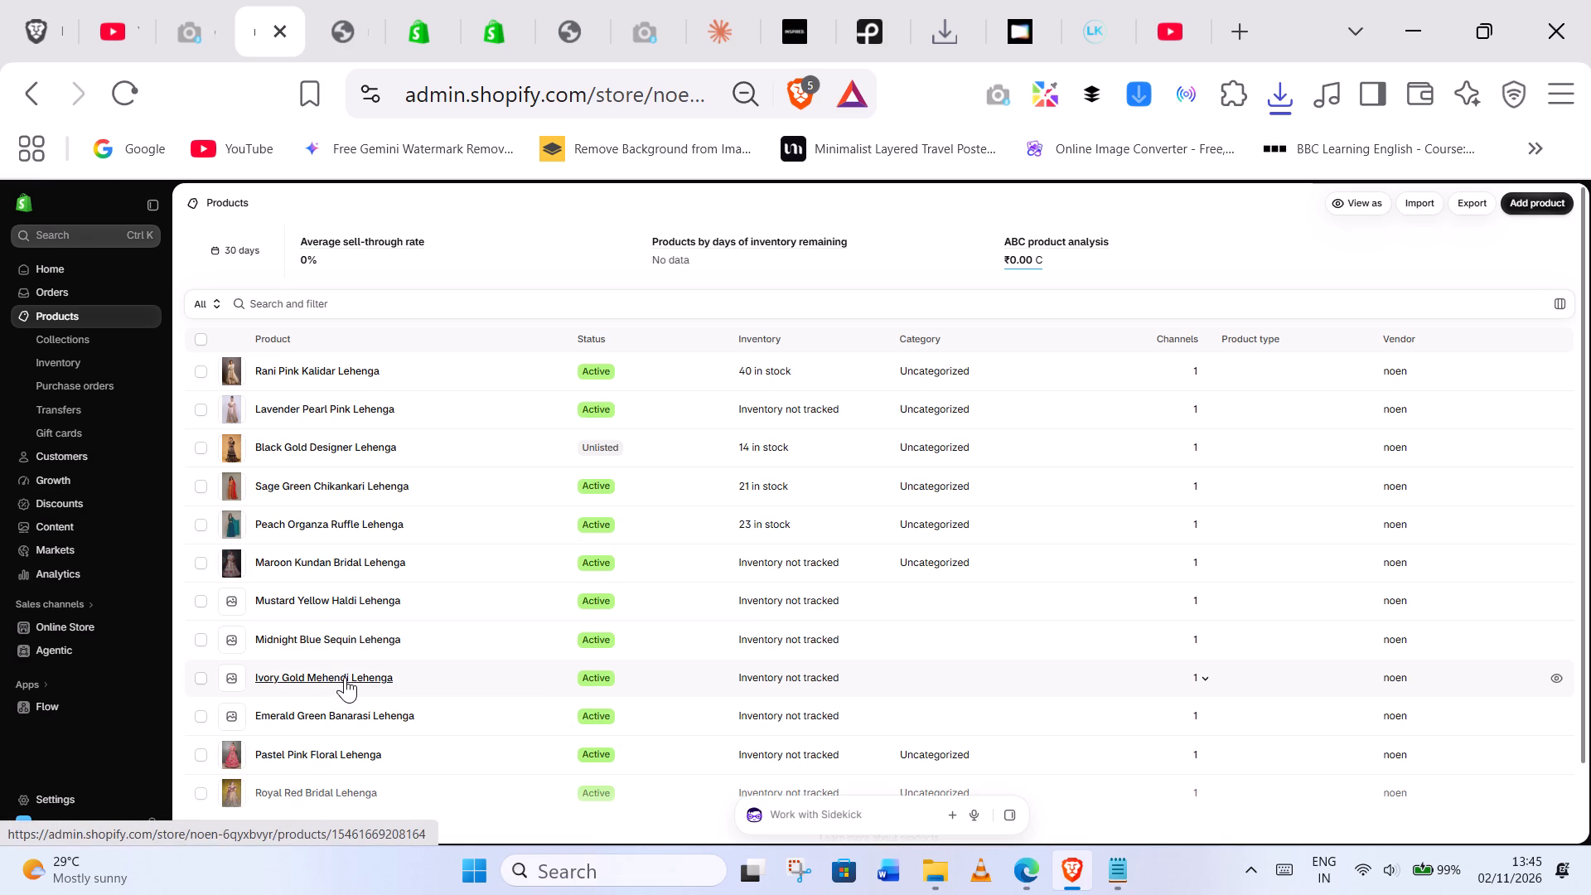
Open the Emerald Green Banarasi Lehenga product and retitle it "Emerald Red Banarasi Lehenga".
{"action": "left_click", "coordinate": [336, 717]}
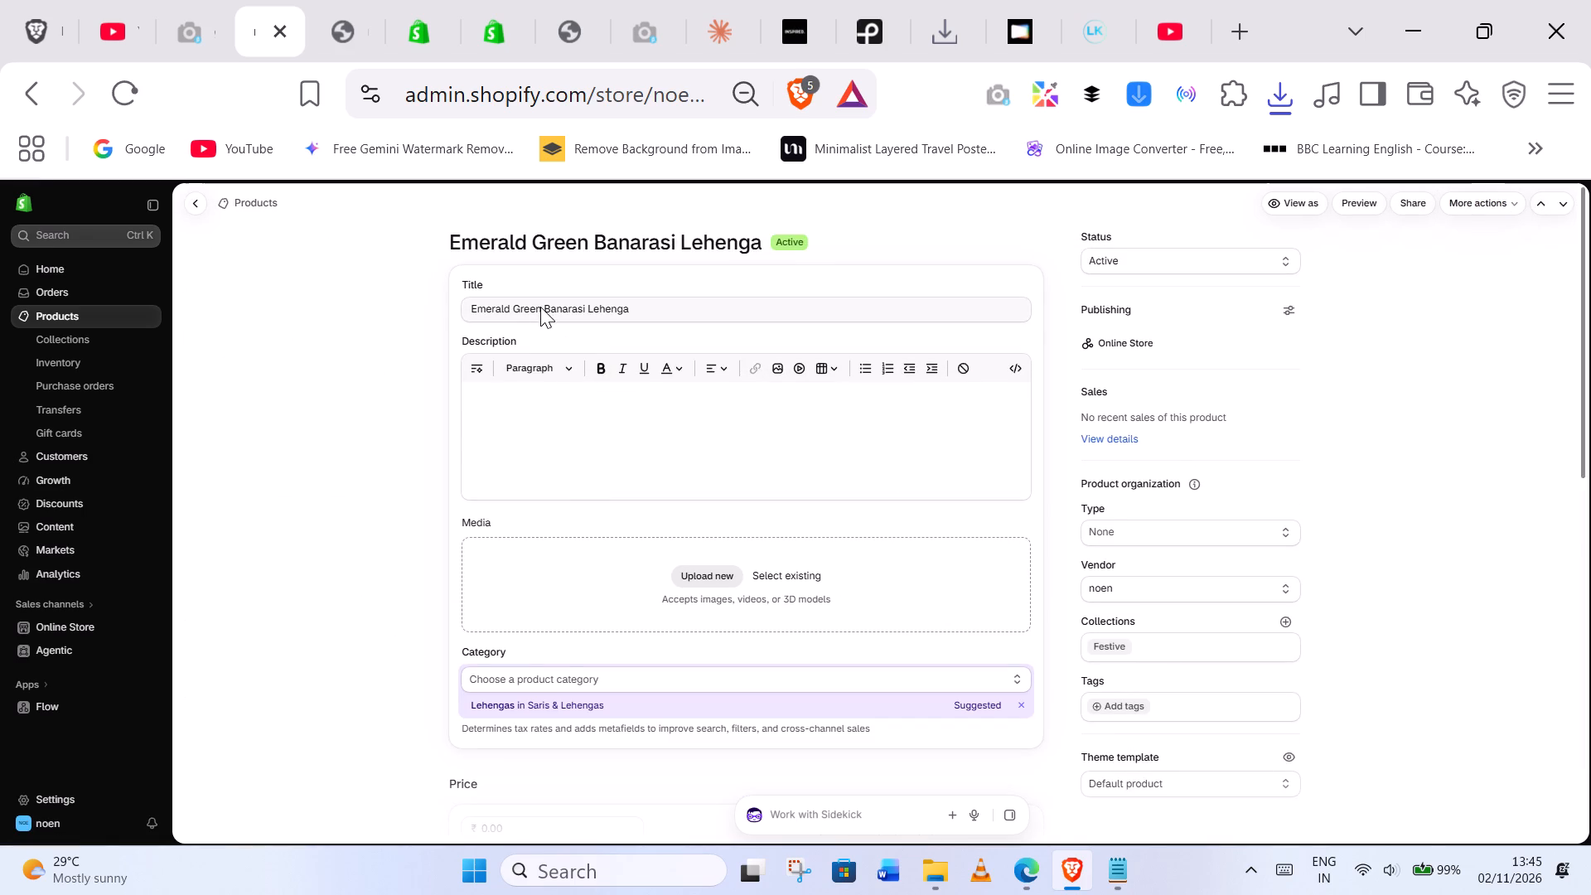
{"action": "left_click", "coordinate": [540, 305]}
{"action": "key", "text": "BackSpace"}
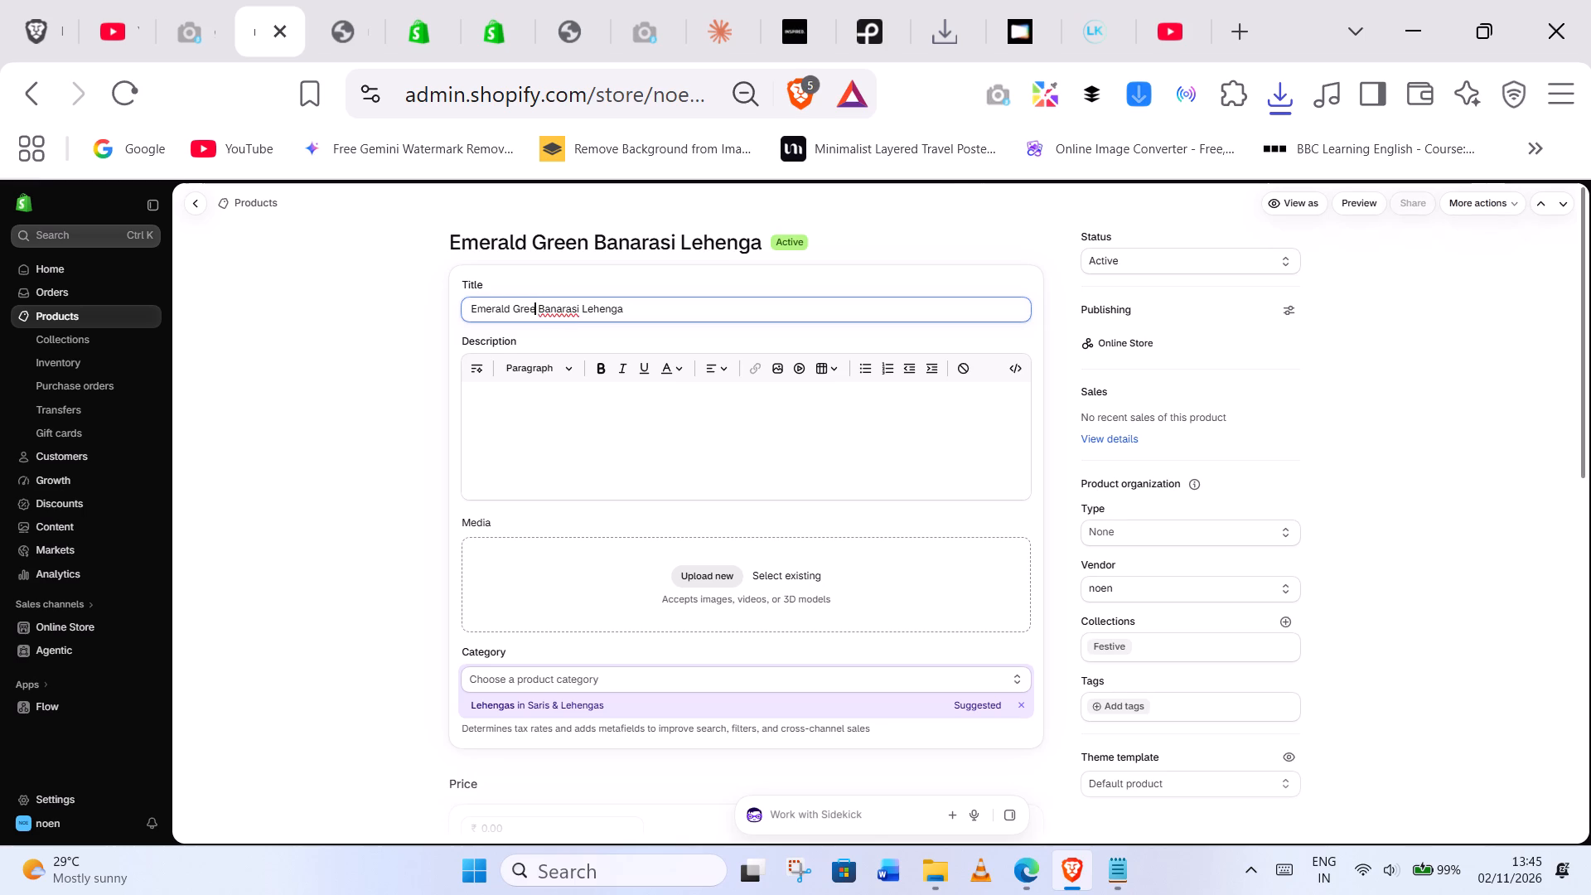
{"action": "key", "text": "BackSpace"}
{"action": "key", "text": "BackSpace"}
{"action": "key", "text": "BackSpace"}
{"action": "key", "text": "BackSpace"}
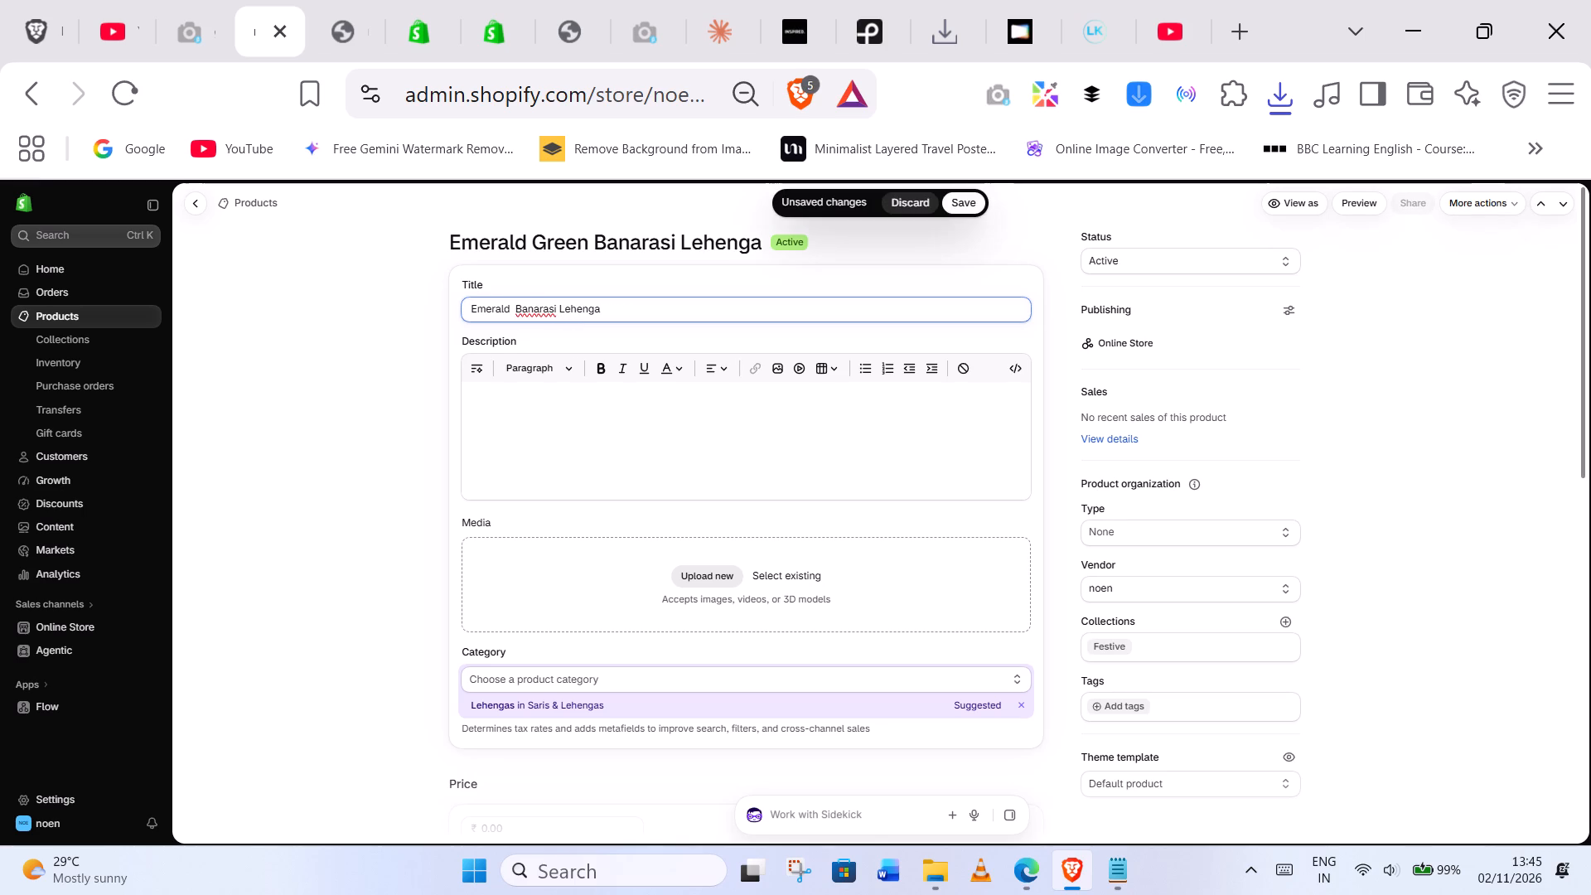
{"action": "type", "text": "red"}
{"action": "key", "text": "BackSpace"}
{"action": "key", "text": "BackSpace"}
{"action": "key", "text": "BackSpace"}
{"action": "type", "text": "Red"}
{"action": "left_click", "coordinate": [728, 583]}
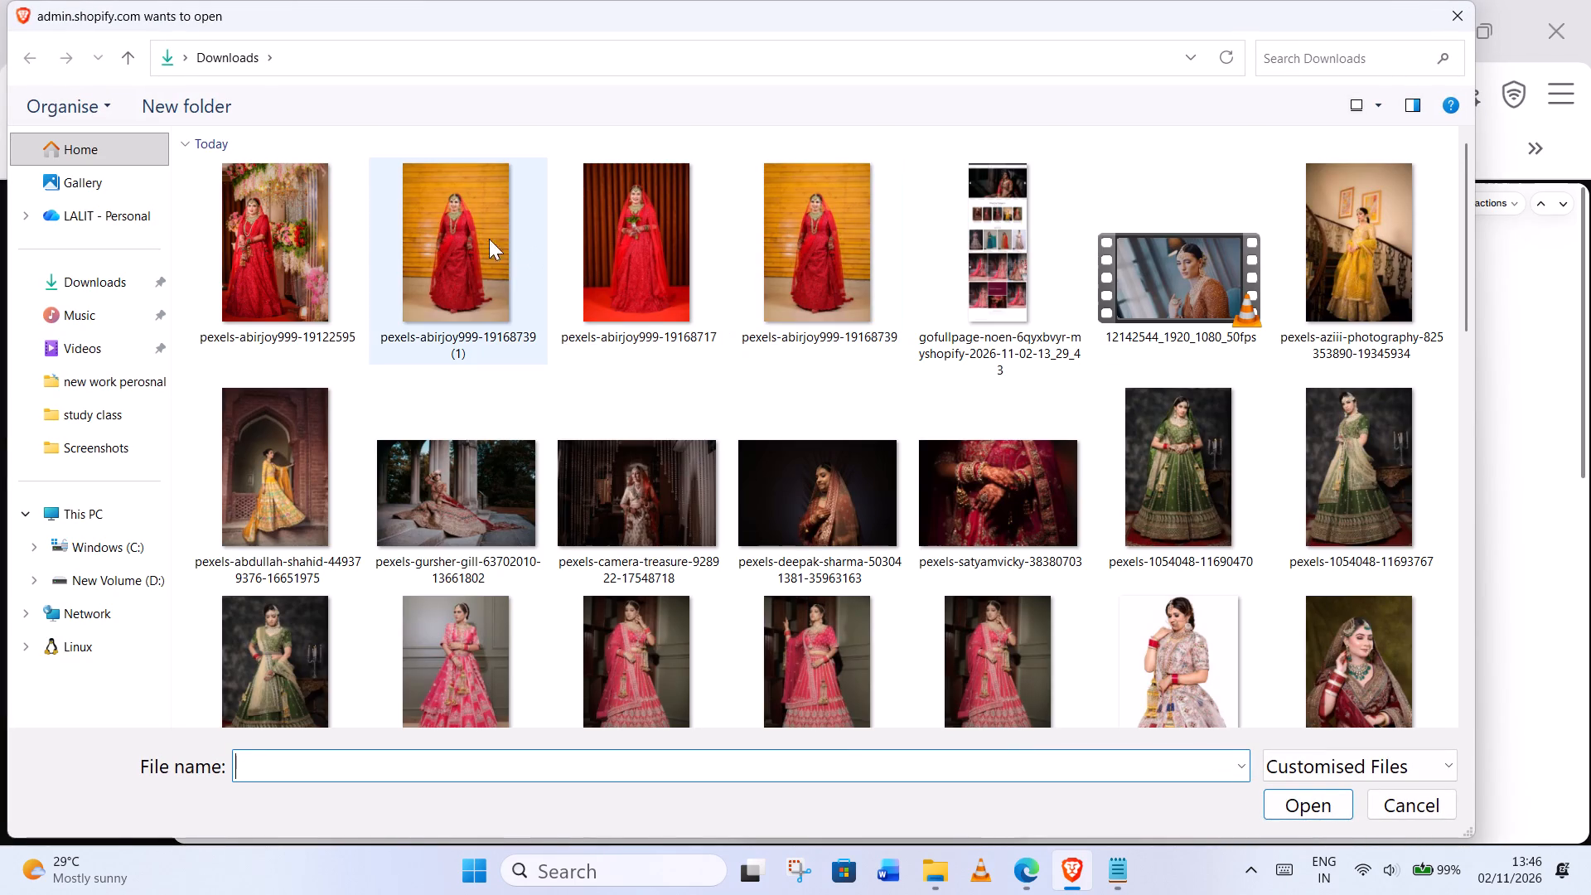
{"action": "left_click", "coordinate": [656, 239], "text": "ctrl"}
{"action": "left_click", "coordinate": [788, 230], "text": "ctrl"}
{"action": "left_click", "coordinate": [287, 256], "text": "ctrl"}
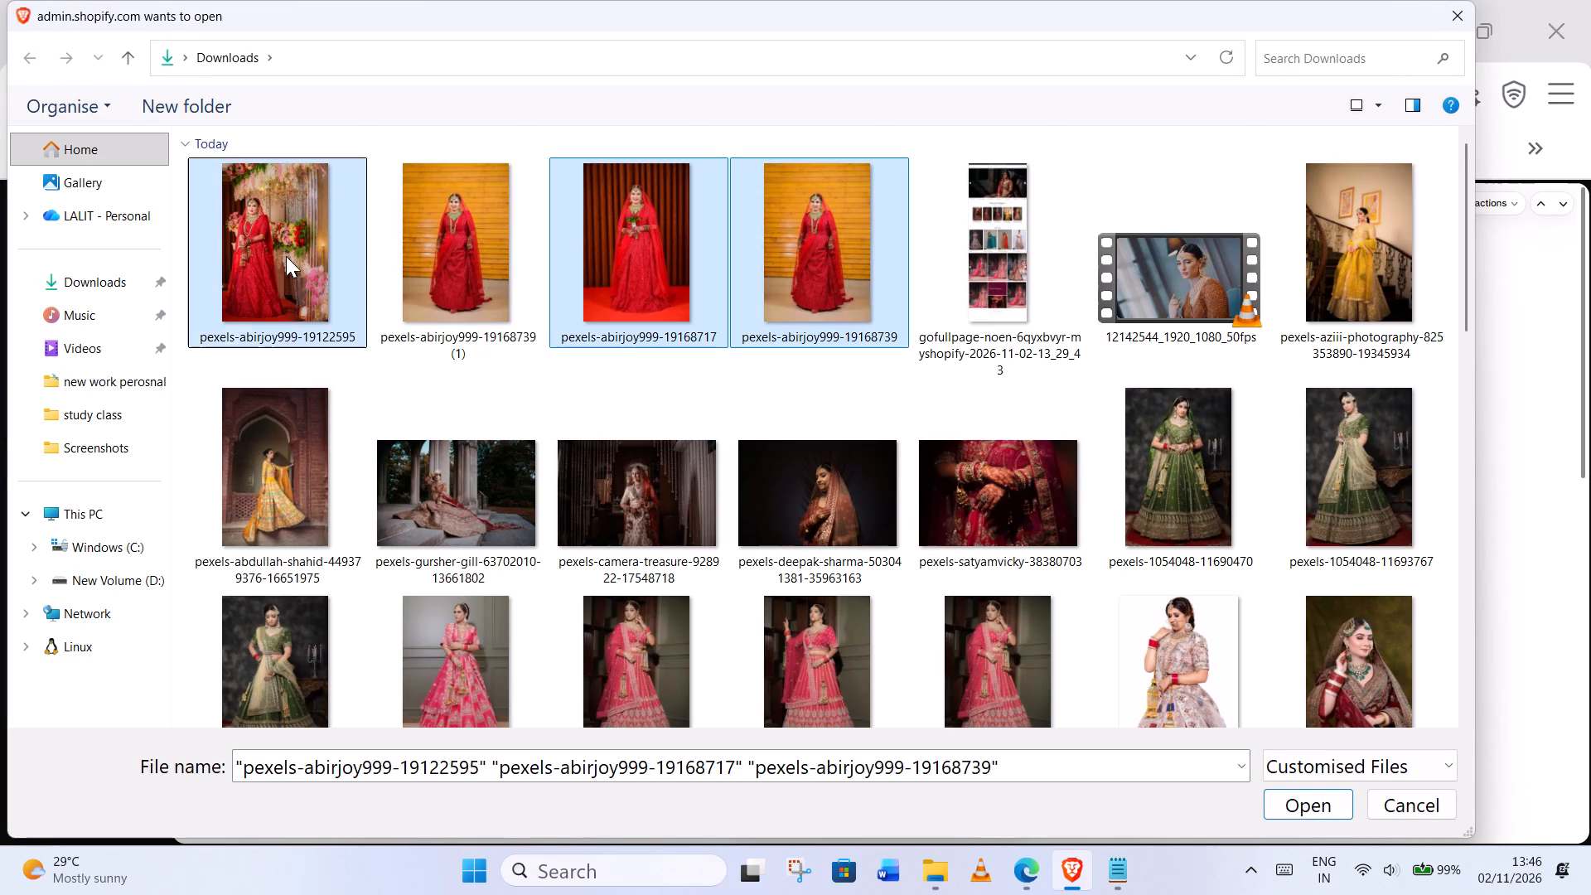
{"action": "left_click", "coordinate": [1297, 801]}
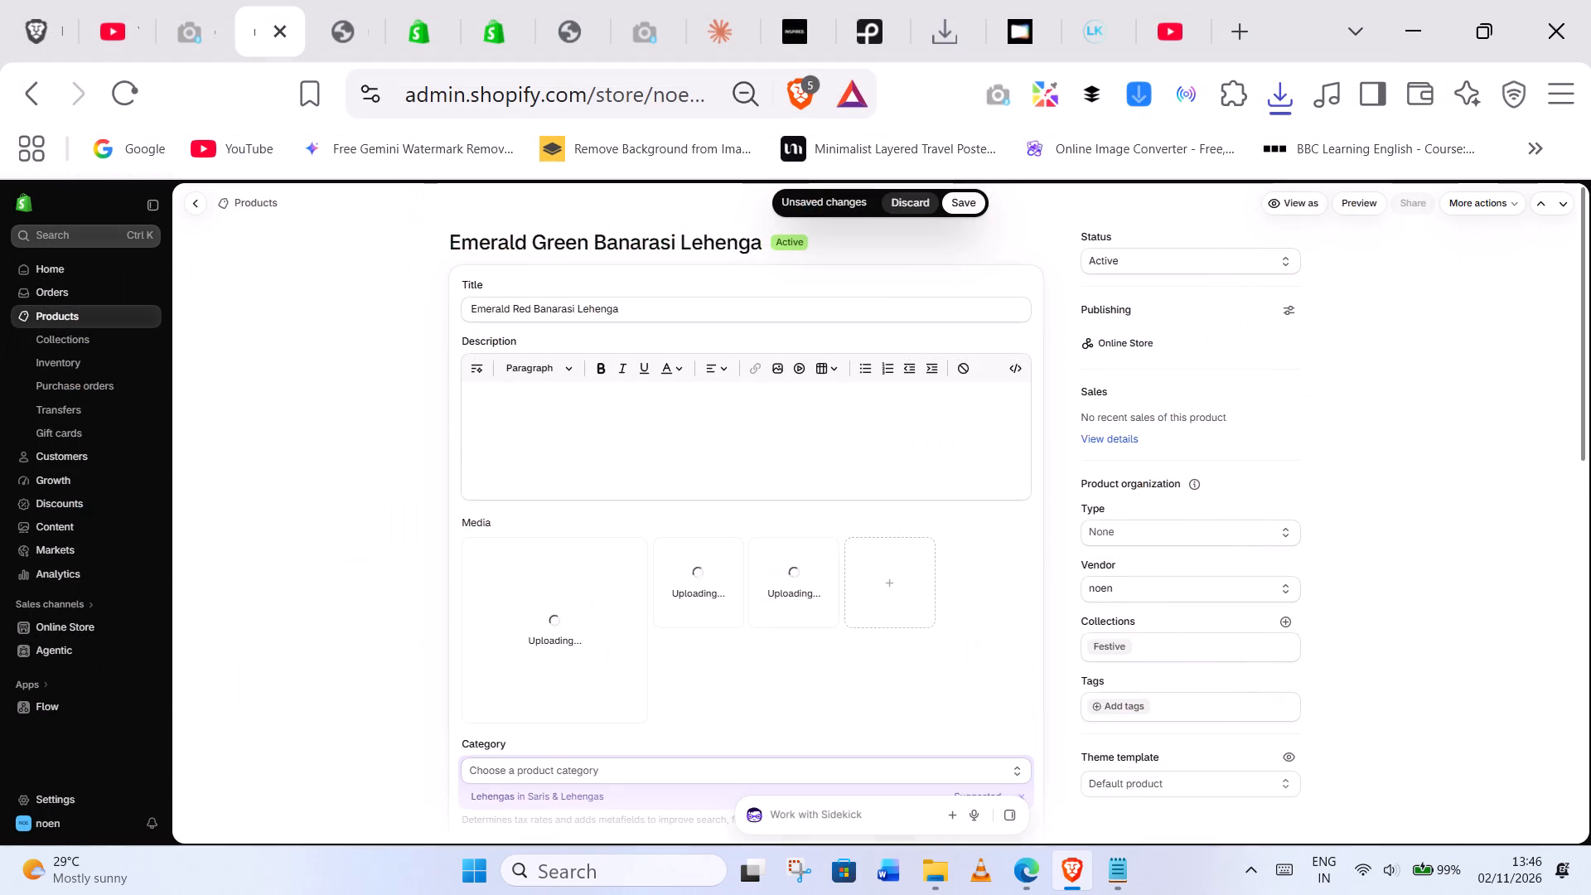
Add the Emerald Red Banarasi Lehenga to the Bridal collection and save the product.
{"action": "left_click", "coordinate": [1288, 608]}
{"action": "left_click", "coordinate": [1287, 619]}
{"action": "left_click", "coordinate": [1132, 414]}
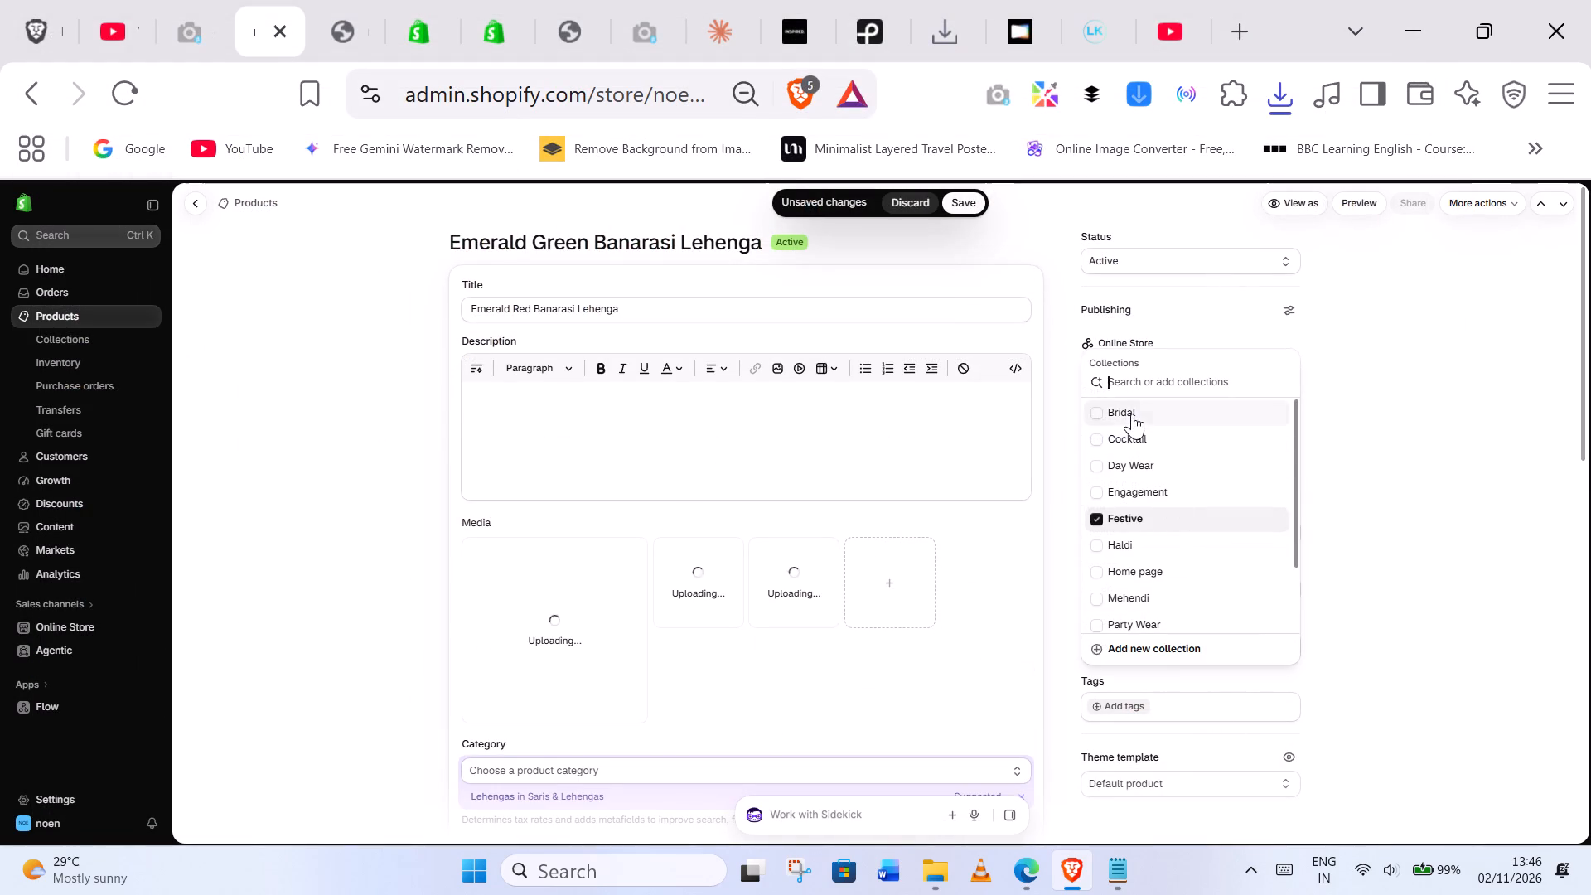
{"action": "left_click", "coordinate": [1570, 482]}
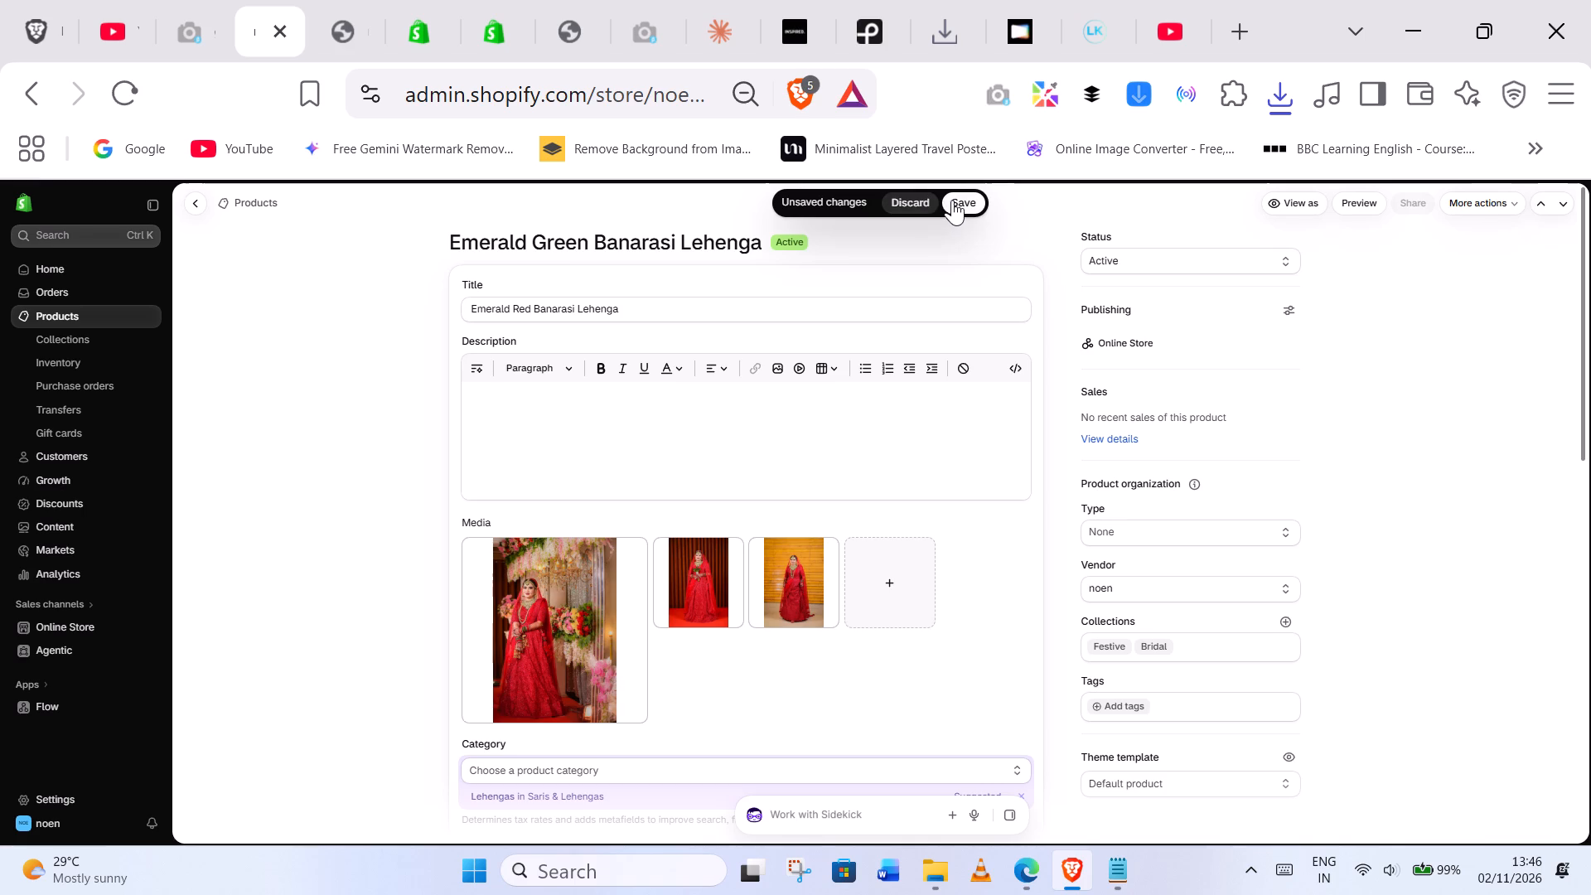
{"action": "left_click", "coordinate": [962, 200]}
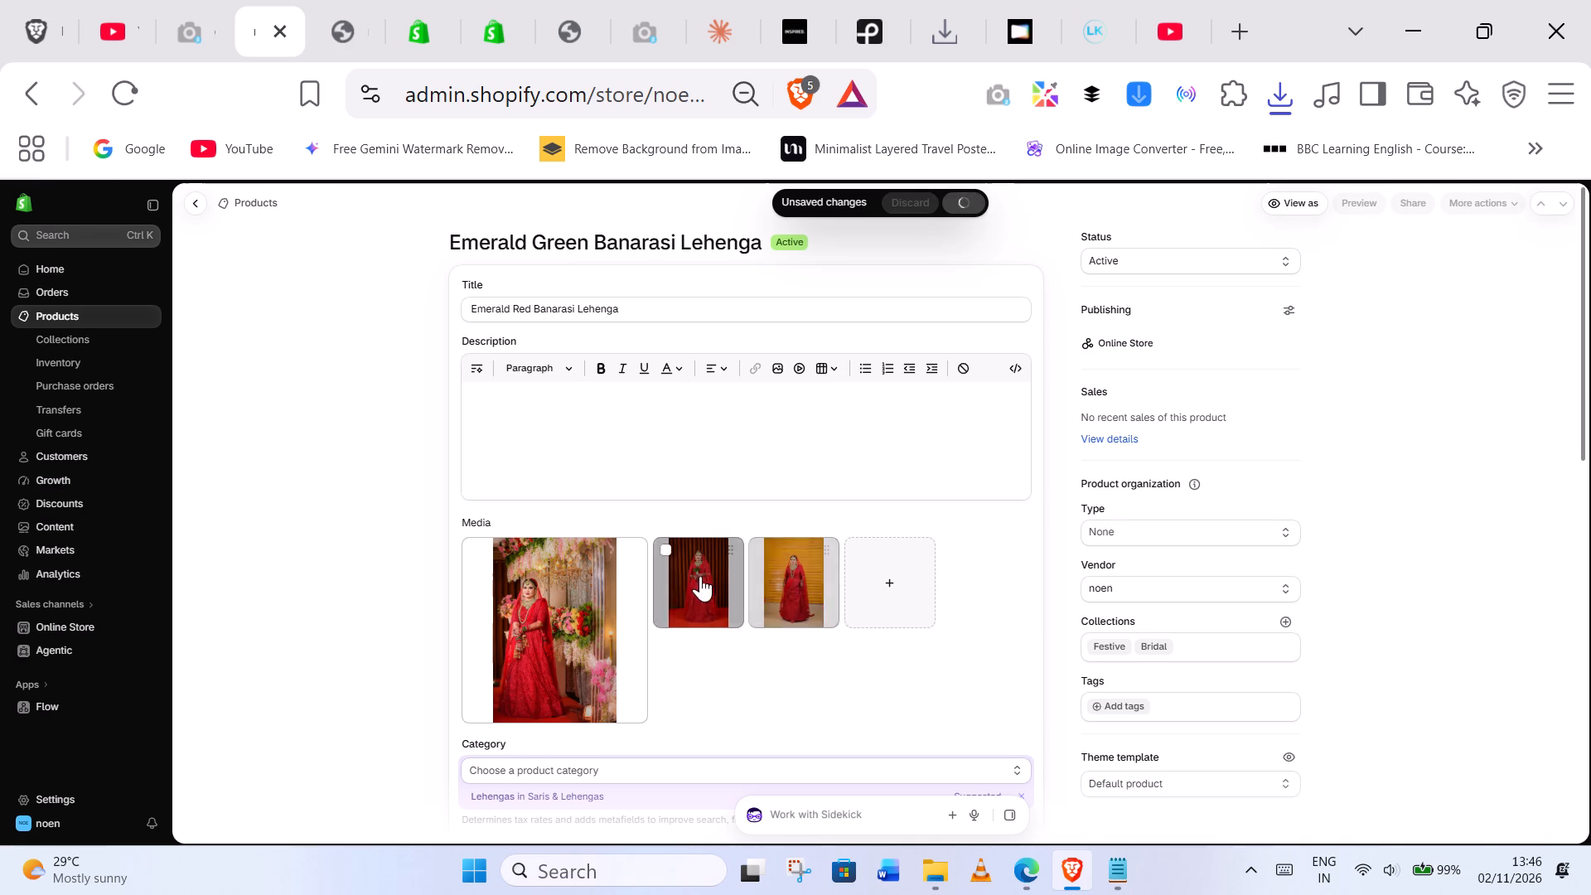
Reorder the product's media so the red-curtain photo is first and the yellow-wall photo second, and save.
{"action": "left_click_drag", "start_coordinate": [709, 580], "coordinate": [618, 590]}
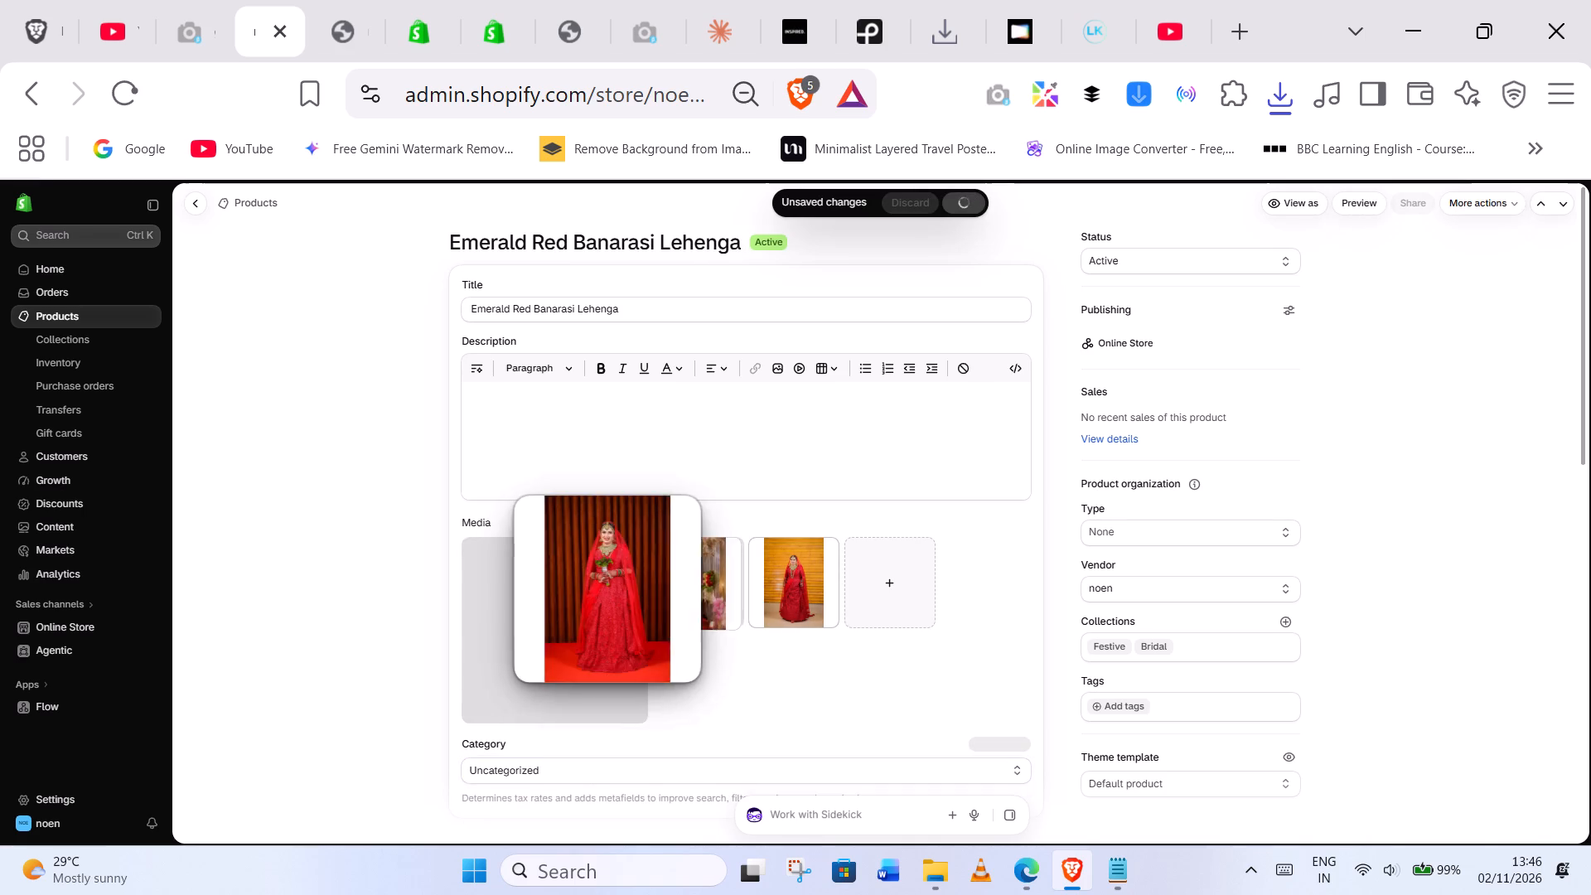
{"action": "left_click_drag", "start_coordinate": [618, 590], "coordinate": [614, 593]}
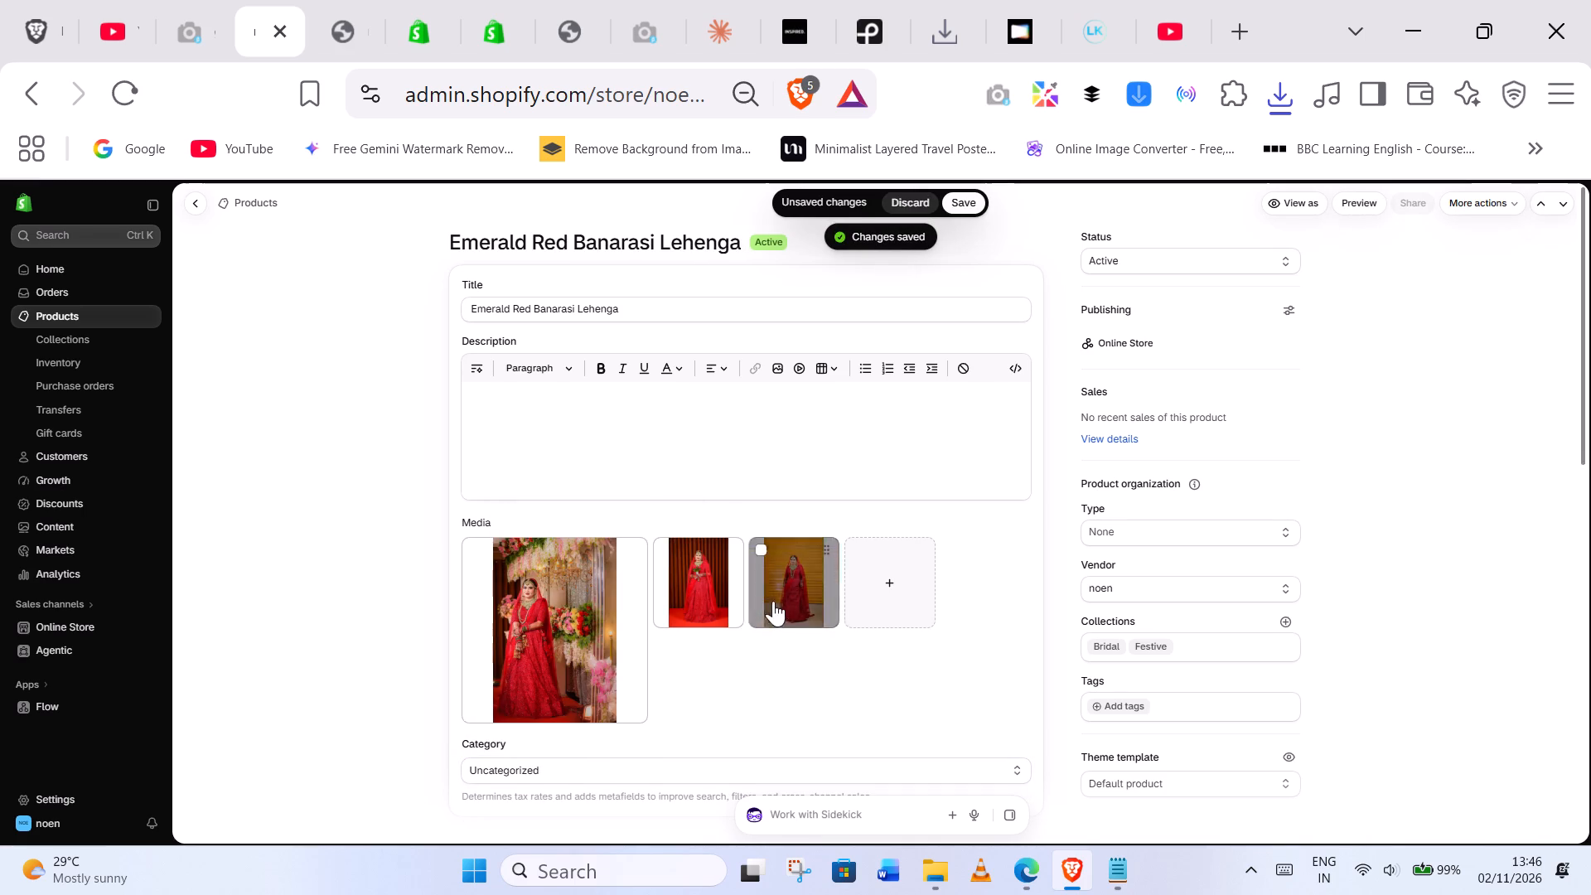
{"action": "left_click_drag", "start_coordinate": [704, 578], "coordinate": [591, 584]}
{"action": "left_click_drag", "start_coordinate": [803, 587], "coordinate": [698, 597]}
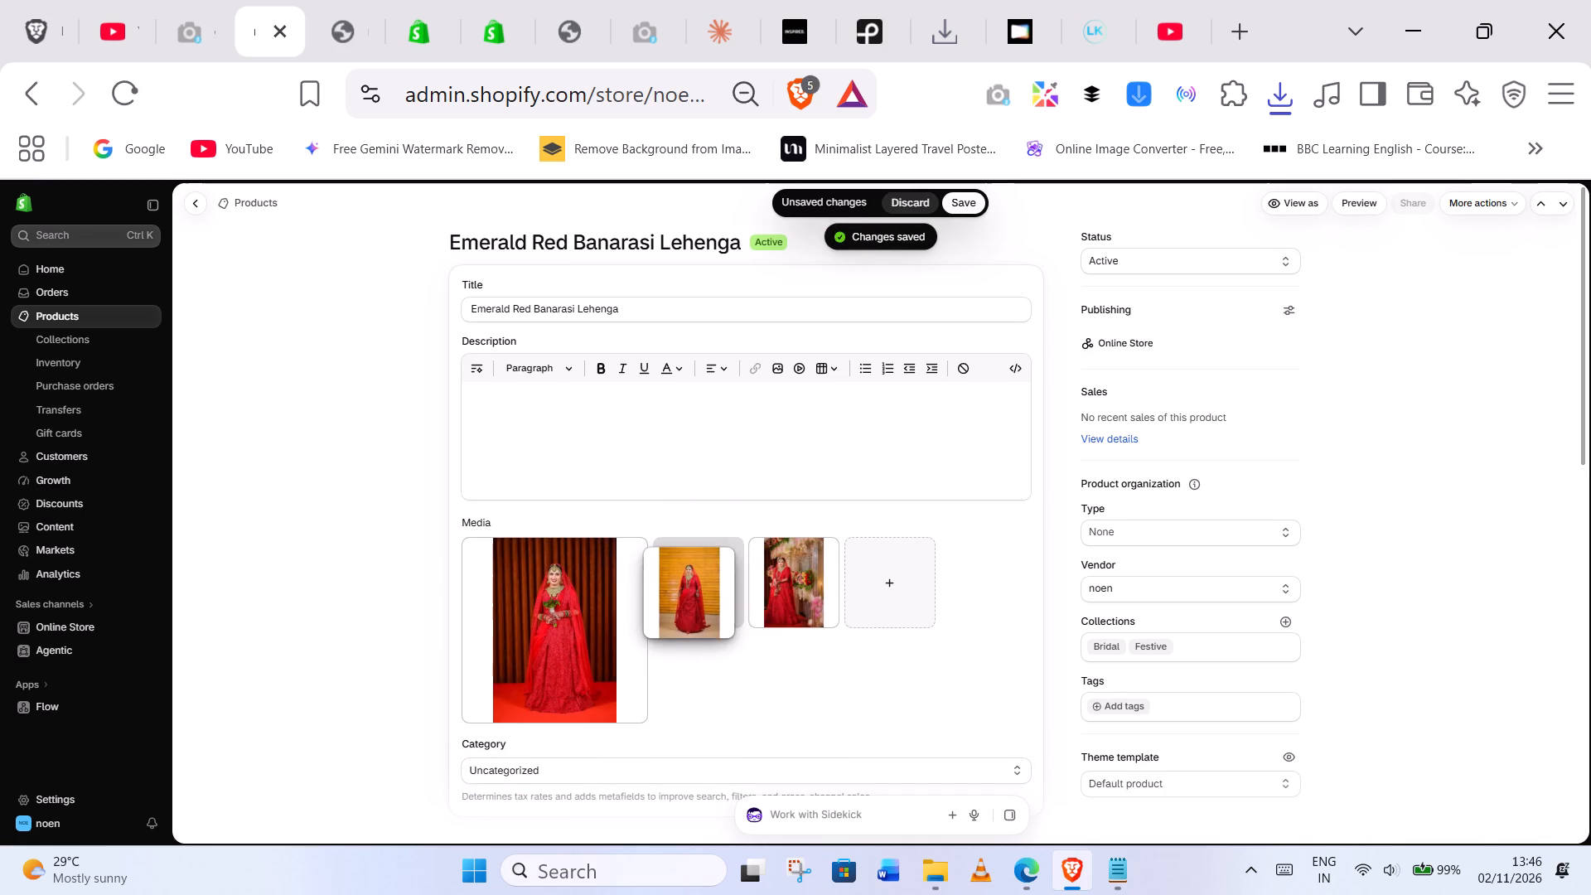
{"action": "left_click", "coordinate": [964, 208]}
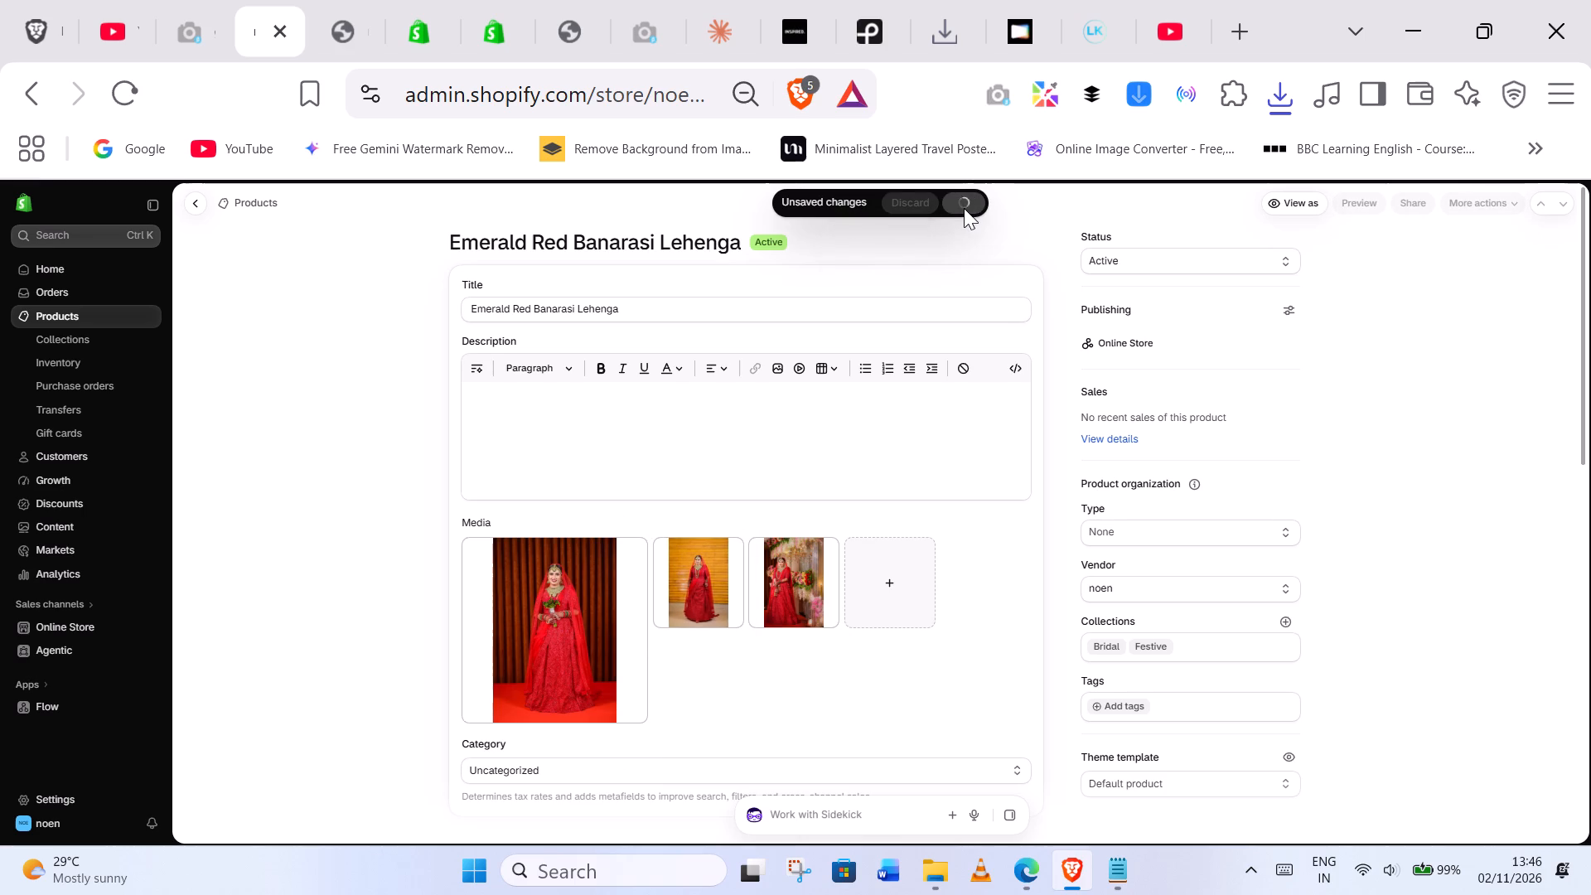
Remove the Maroon Kundan Bridal Lehenga from the Bridal collection, save it, and return to the product list.
{"action": "left_click", "coordinate": [80, 308]}
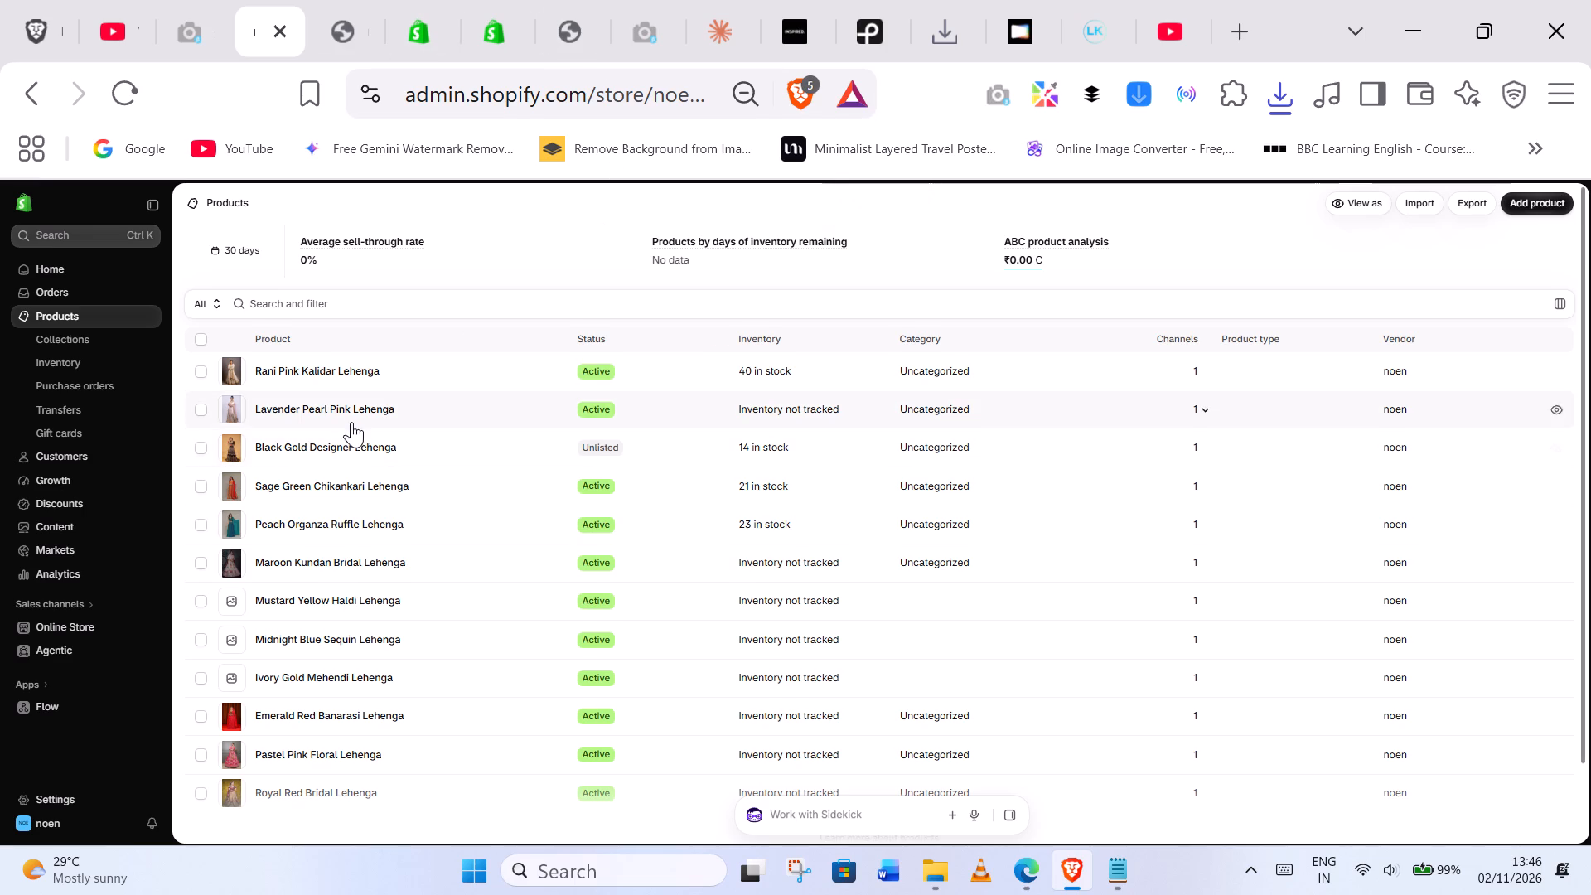
{"action": "scroll", "coordinate": [351, 421], "scroll_direction": "down", "scroll_amount": 1}
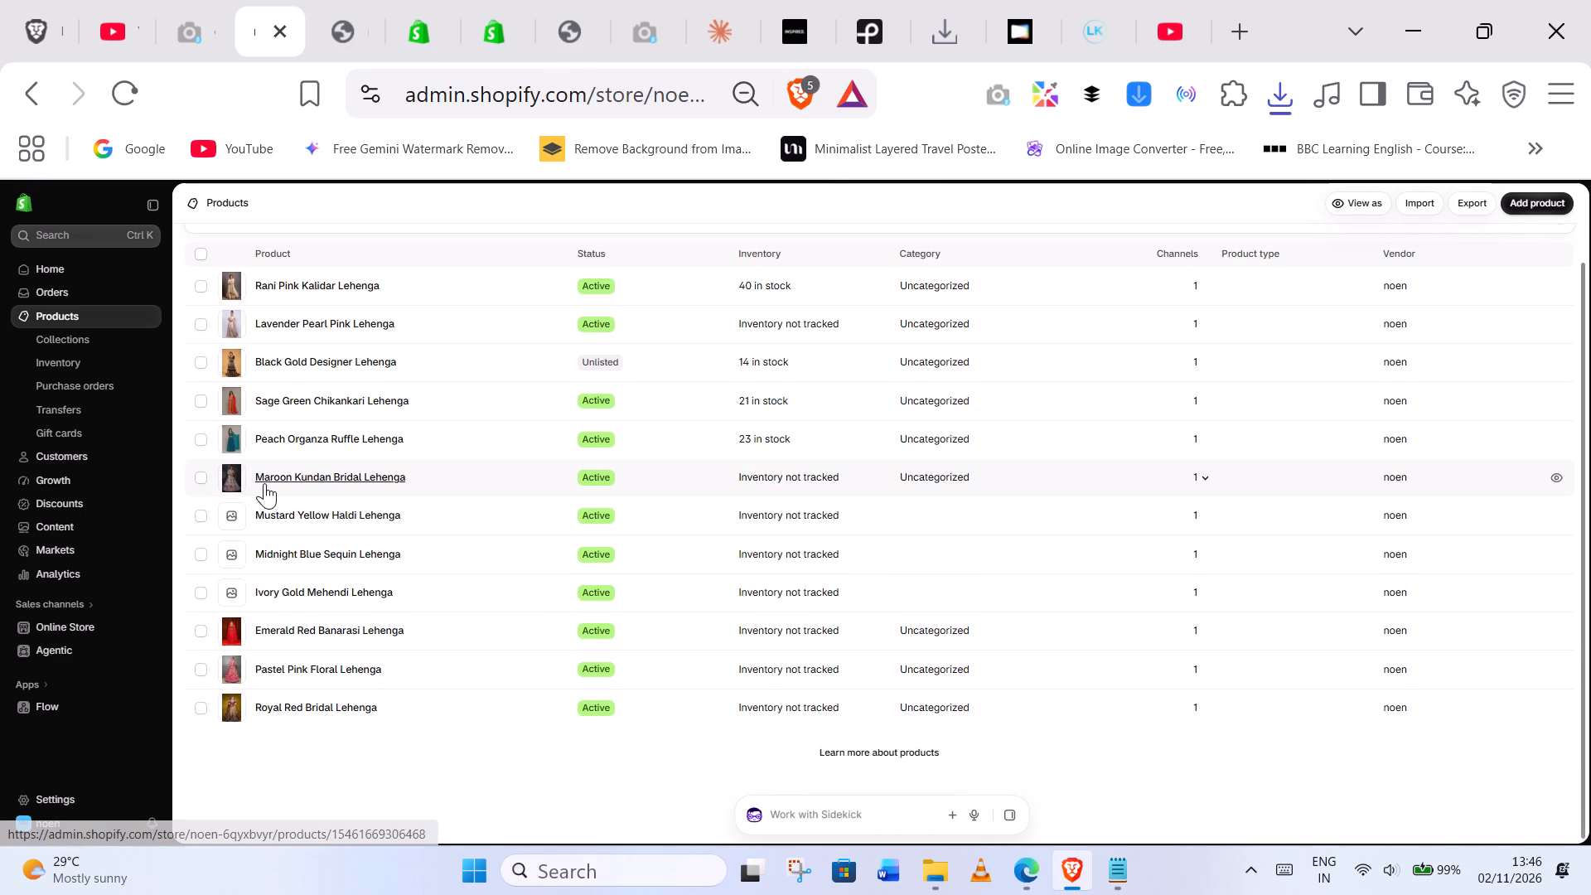
{"action": "left_click", "coordinate": [264, 475]}
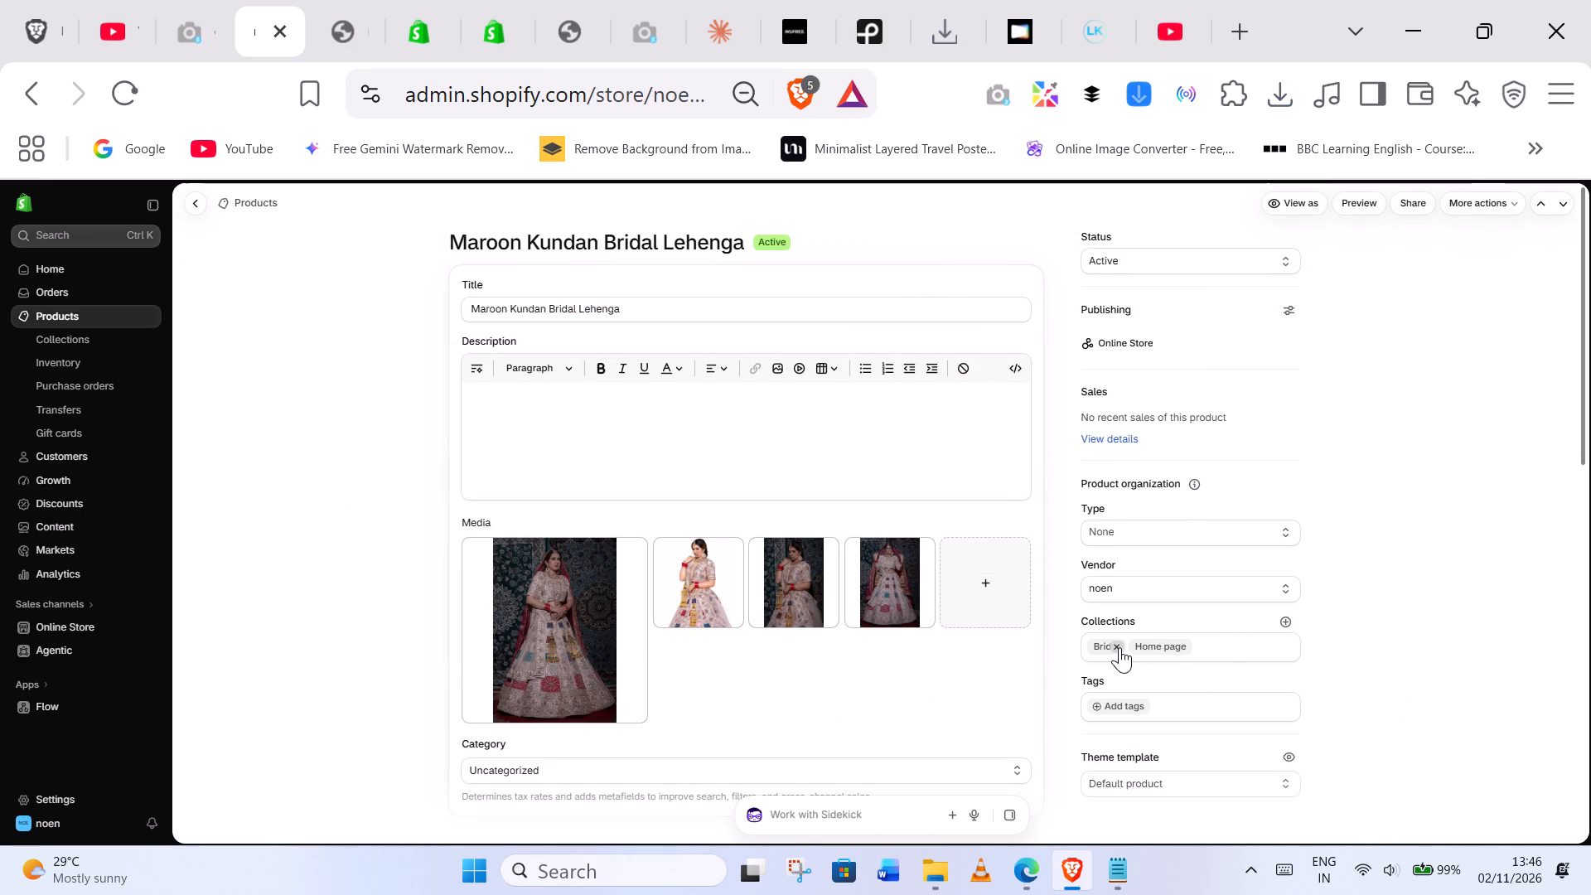
{"action": "left_click", "coordinate": [1120, 647]}
{"action": "double_click", "coordinate": [970, 207]}
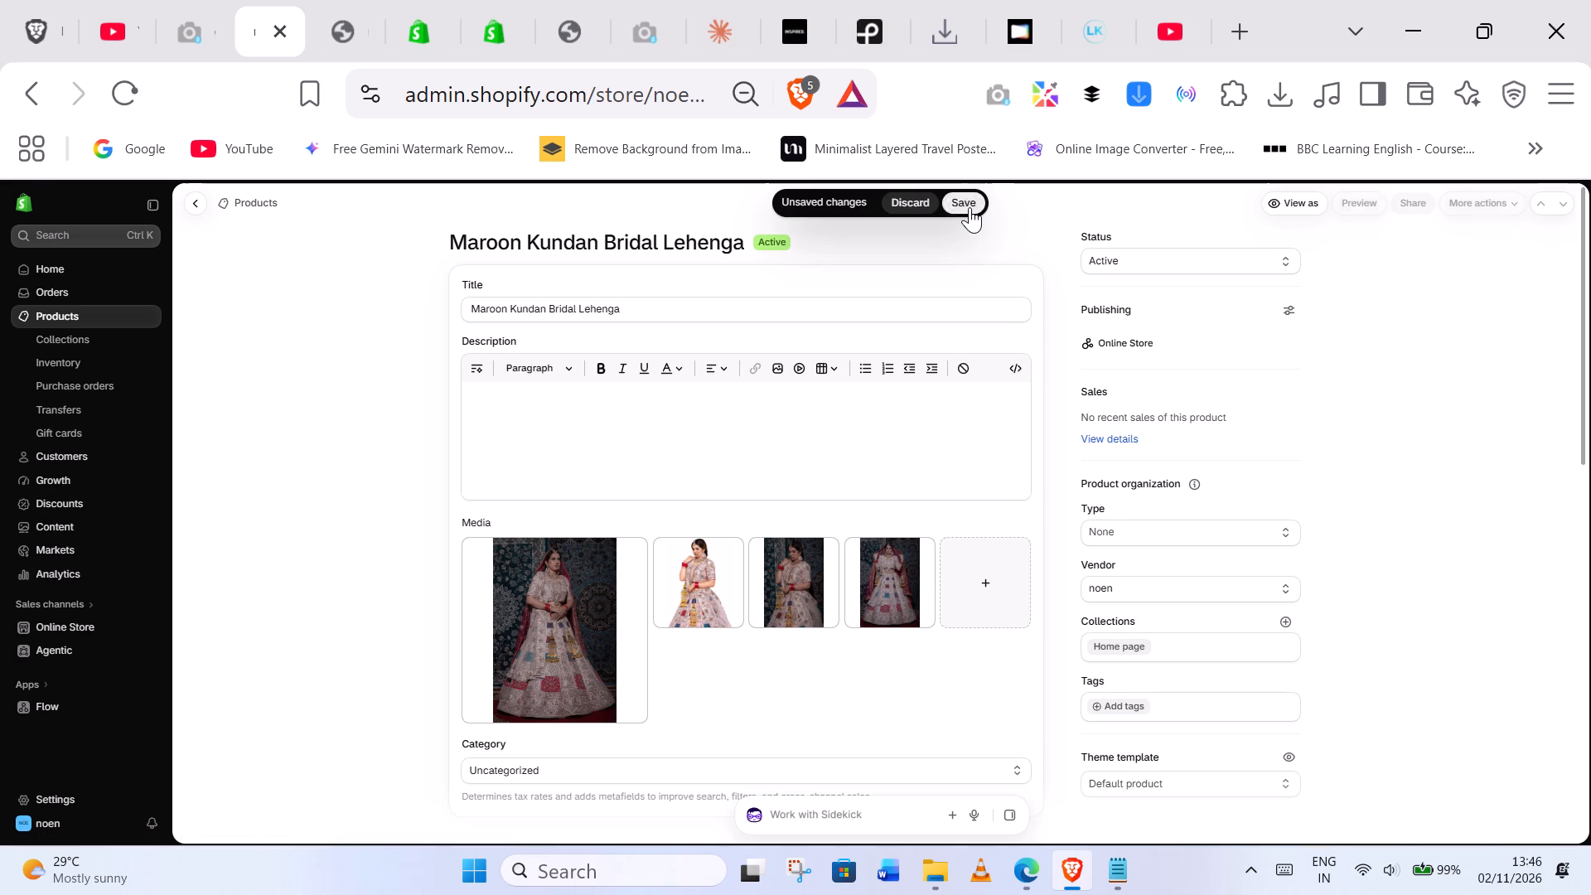
{"action": "left_click", "coordinate": [78, 316]}
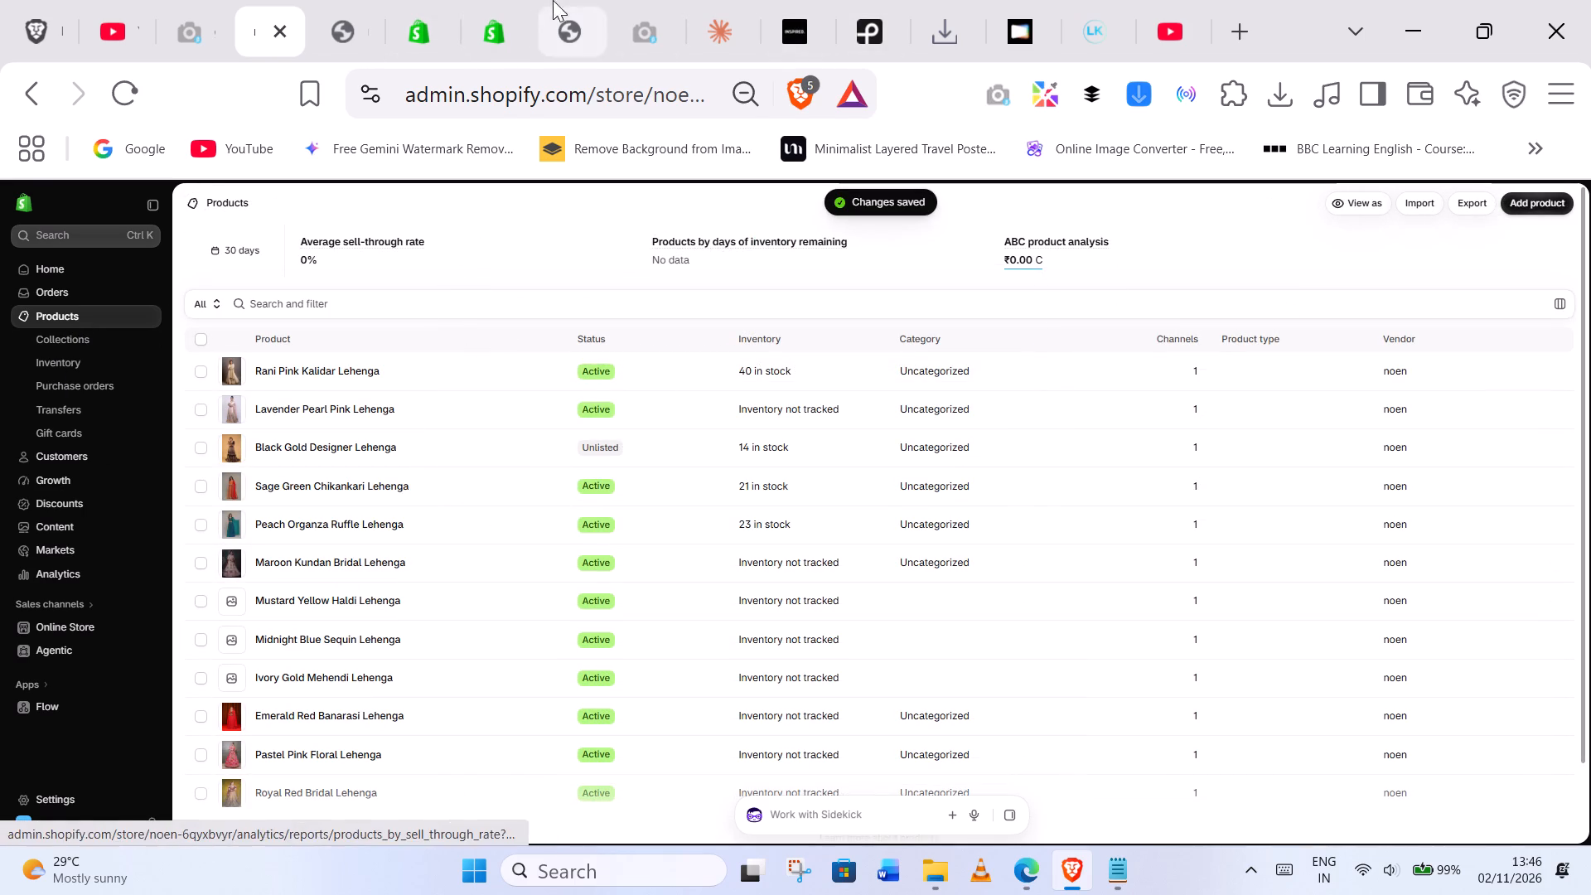
Switch to Pexels, close the open bride photo, and search the photos for "lehenga yellow".
{"action": "left_click", "coordinate": [1006, 0]}
{"action": "left_click", "coordinate": [976, 0]}
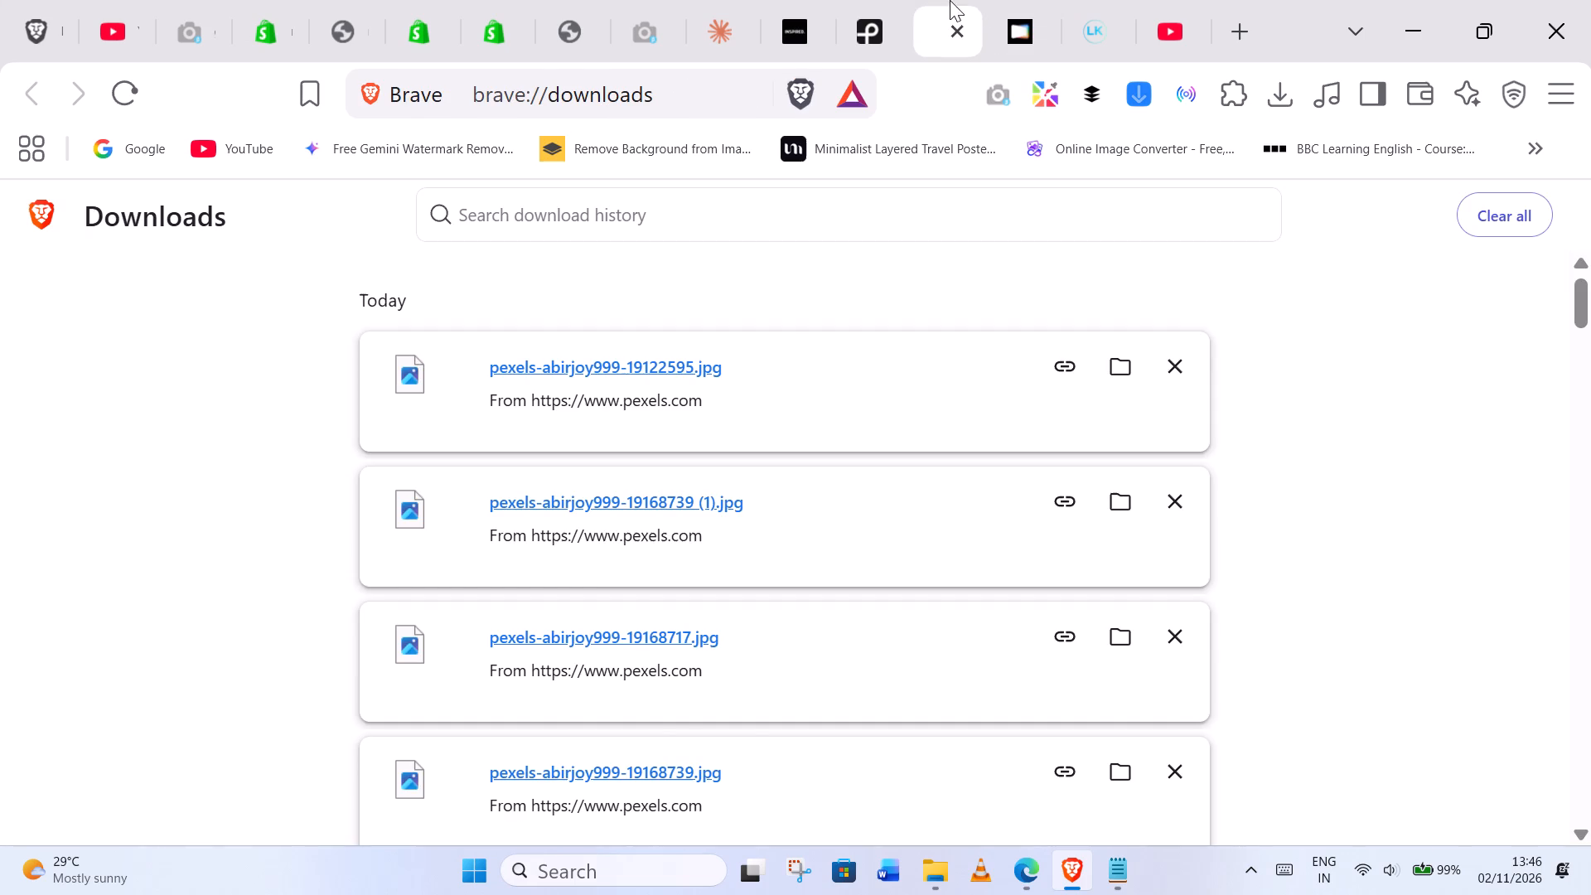
{"action": "left_click", "coordinate": [884, 0]}
{"action": "left_click", "coordinate": [1123, 234]}
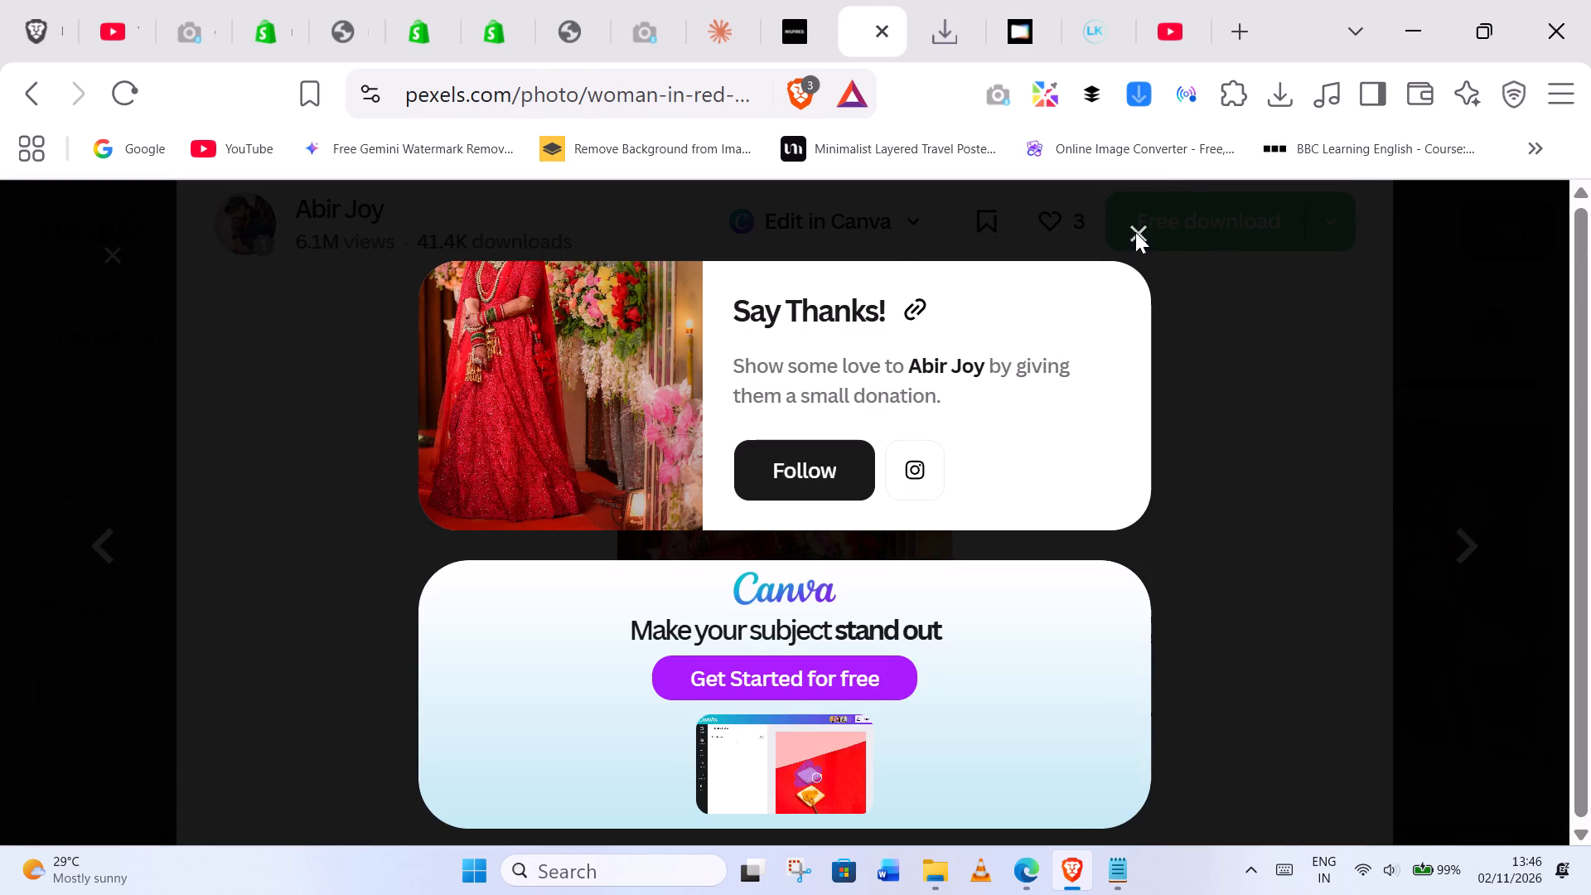
{"action": "scroll", "coordinate": [750, 369], "scroll_direction": "up", "scroll_amount": 5}
{"action": "left_click", "coordinate": [98, 251]}
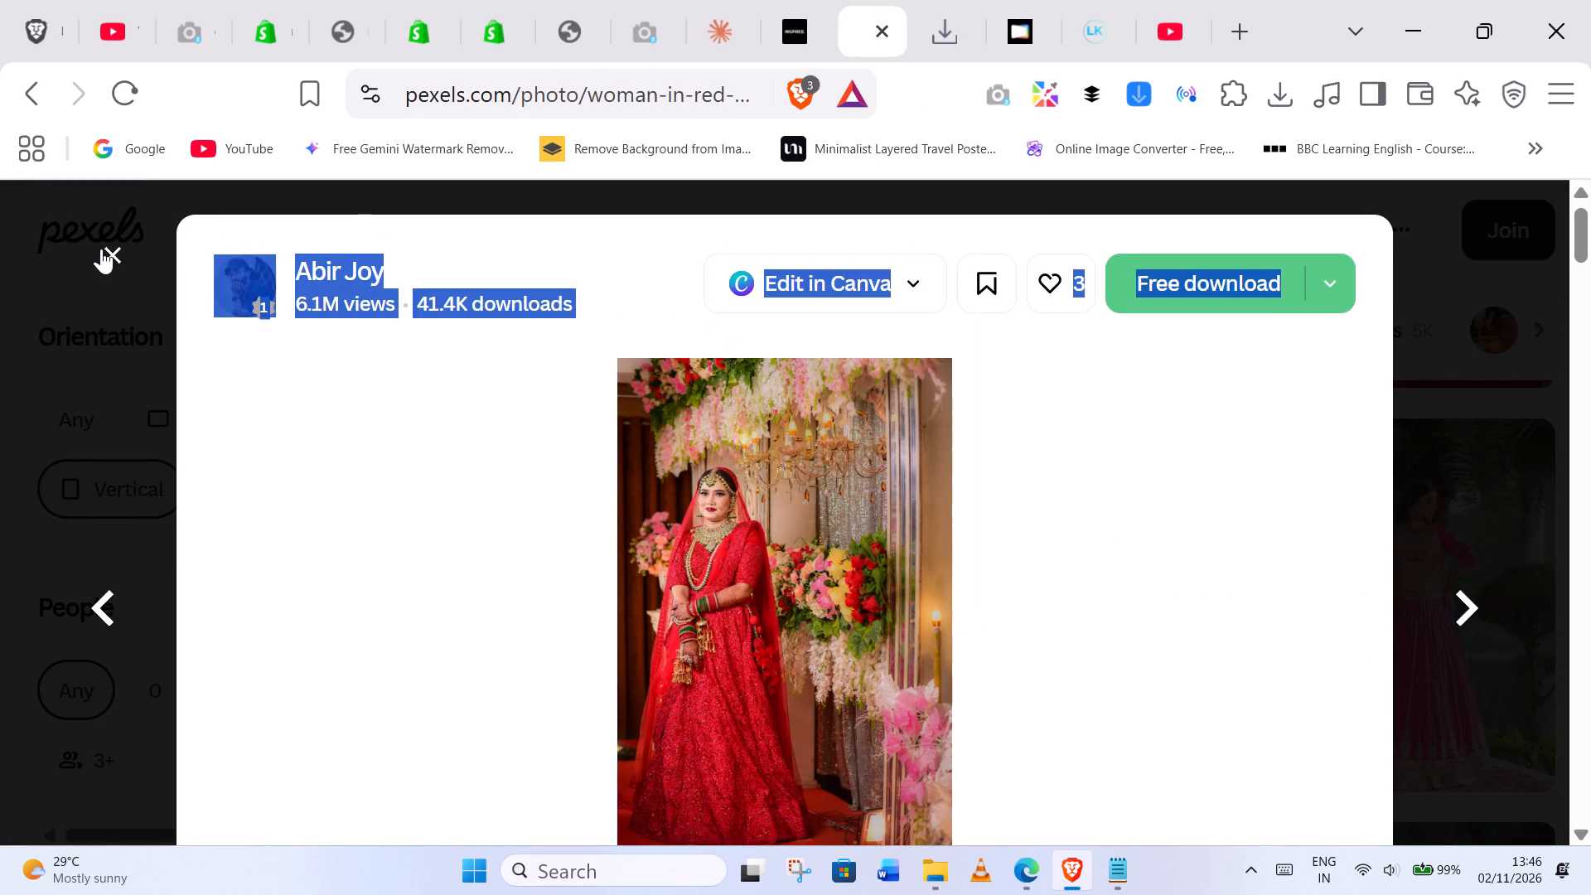
{"action": "left_click", "coordinate": [113, 259]}
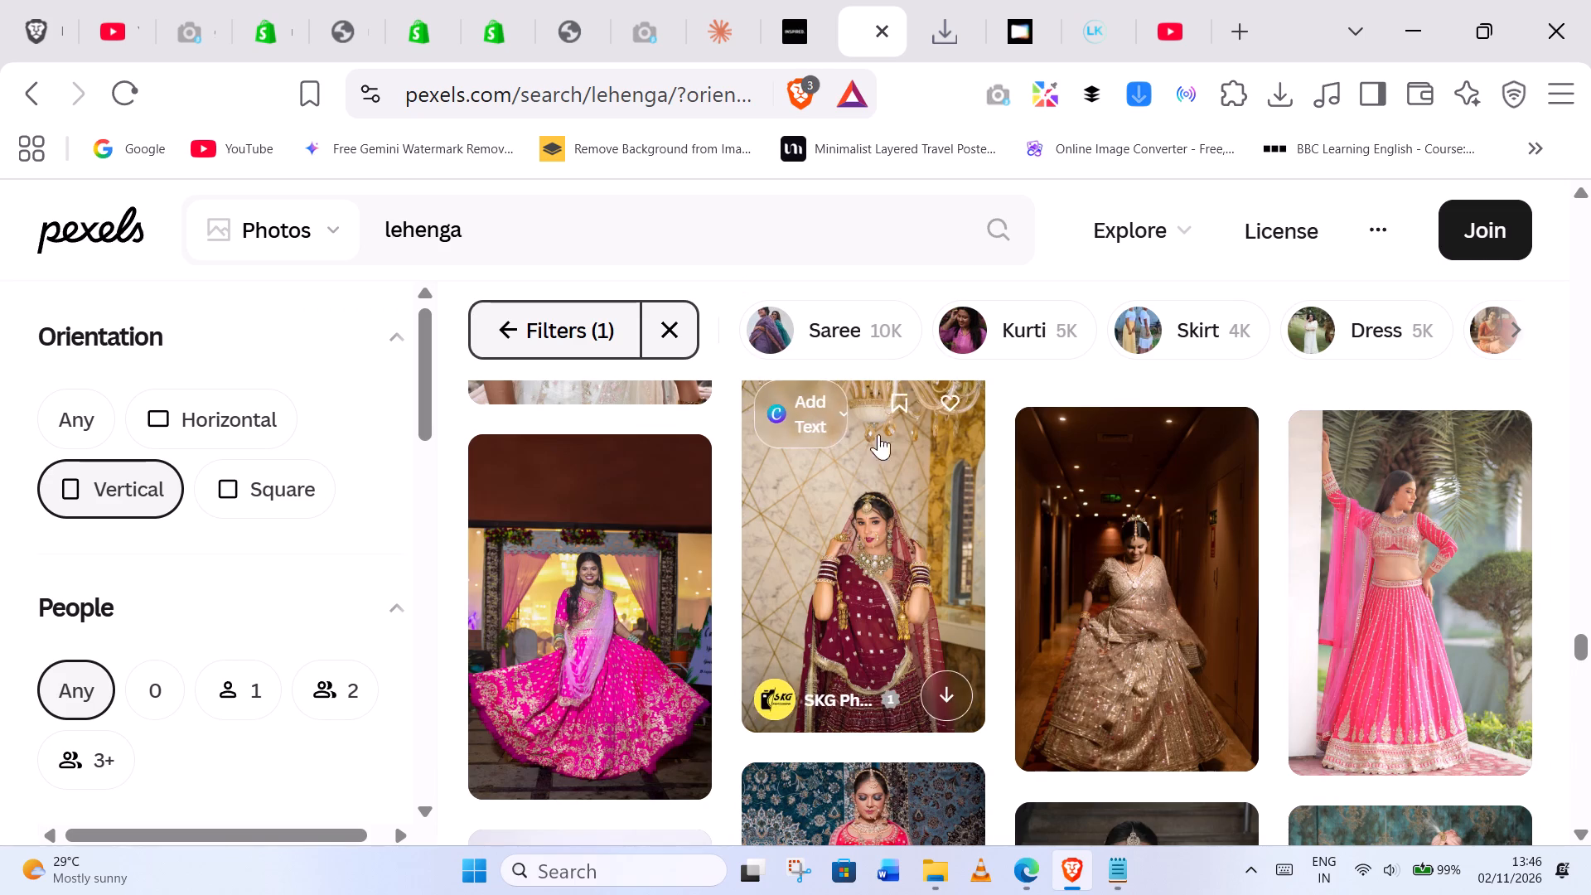
{"action": "left_click", "coordinate": [578, 241]}
{"action": "key", "text": "space"}
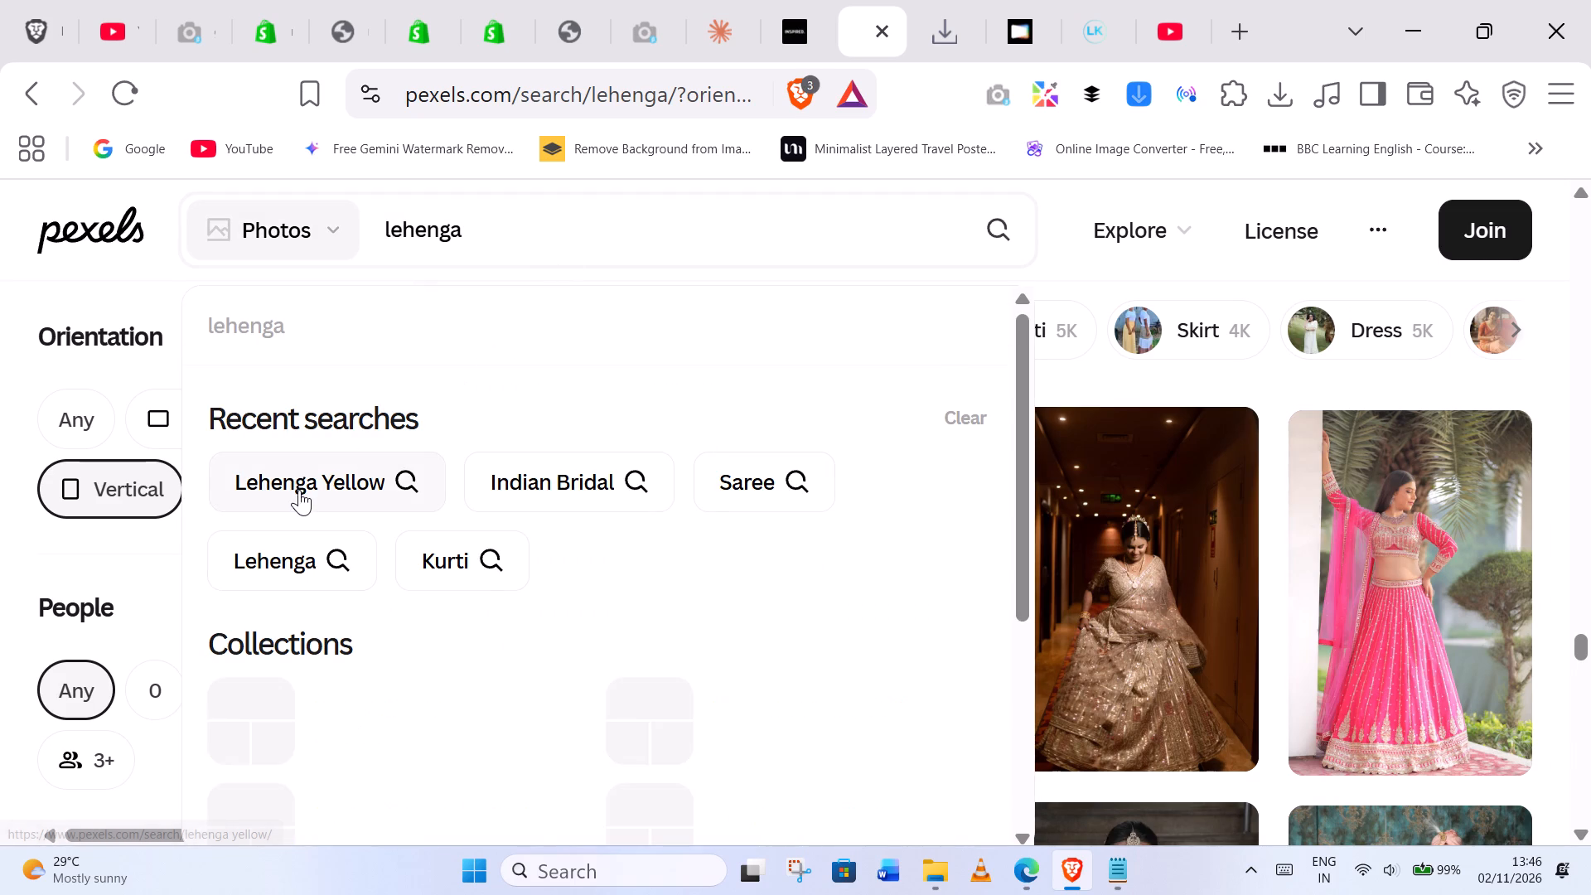
{"action": "left_click", "coordinate": [299, 490]}
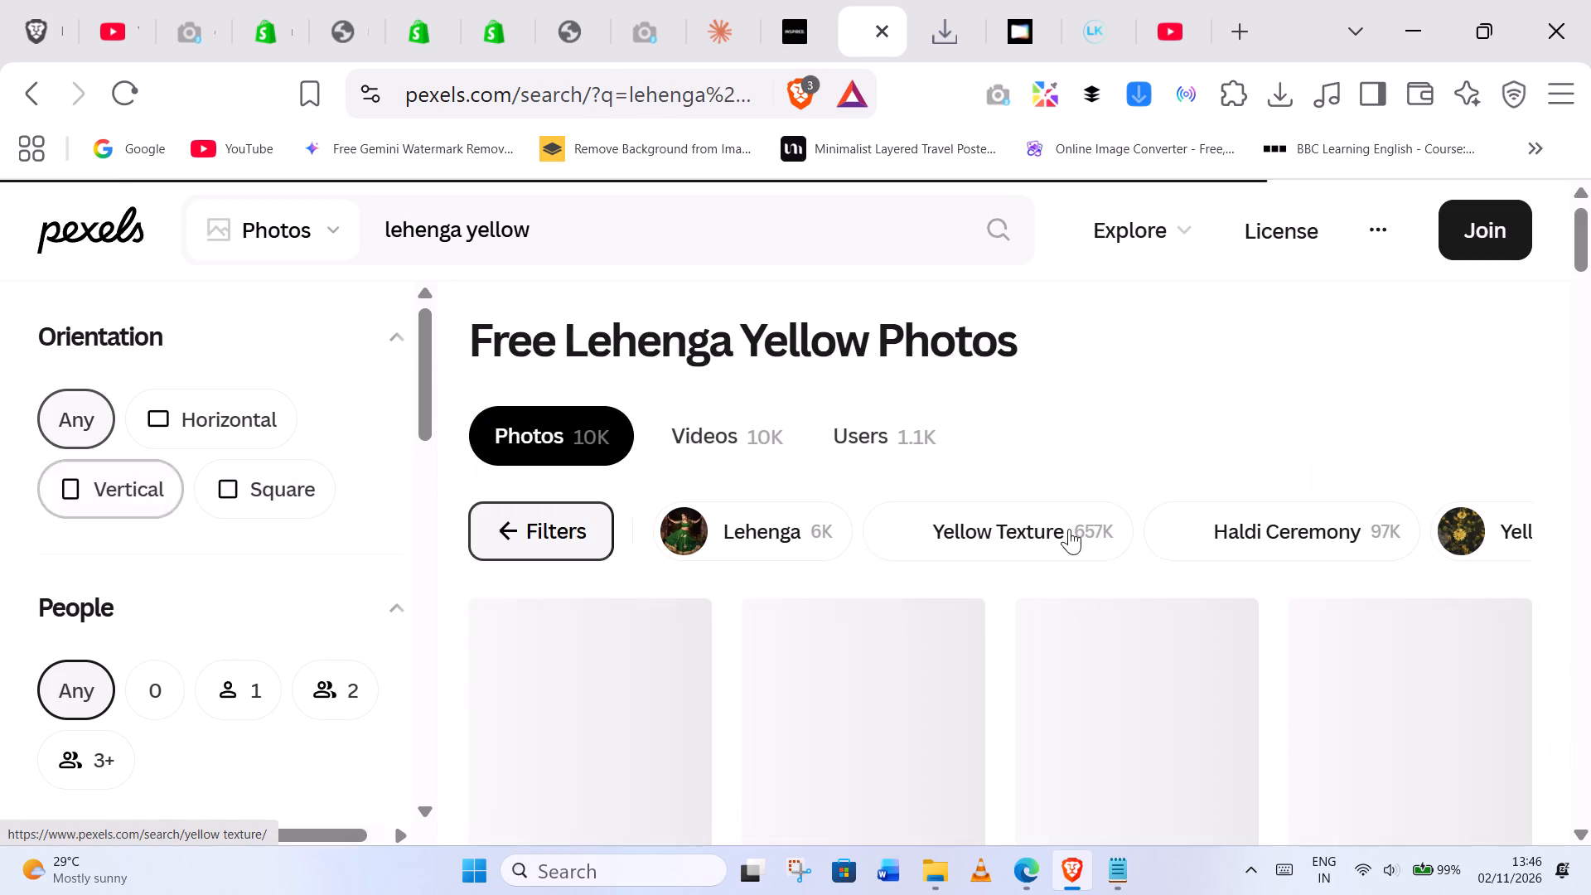
Look through the "lehenga yellow" photo results for a model whose yellow bridal lehenga could suit a product listing.
{"action": "scroll", "coordinate": [1002, 550], "scroll_direction": "down", "scroll_amount": 2}
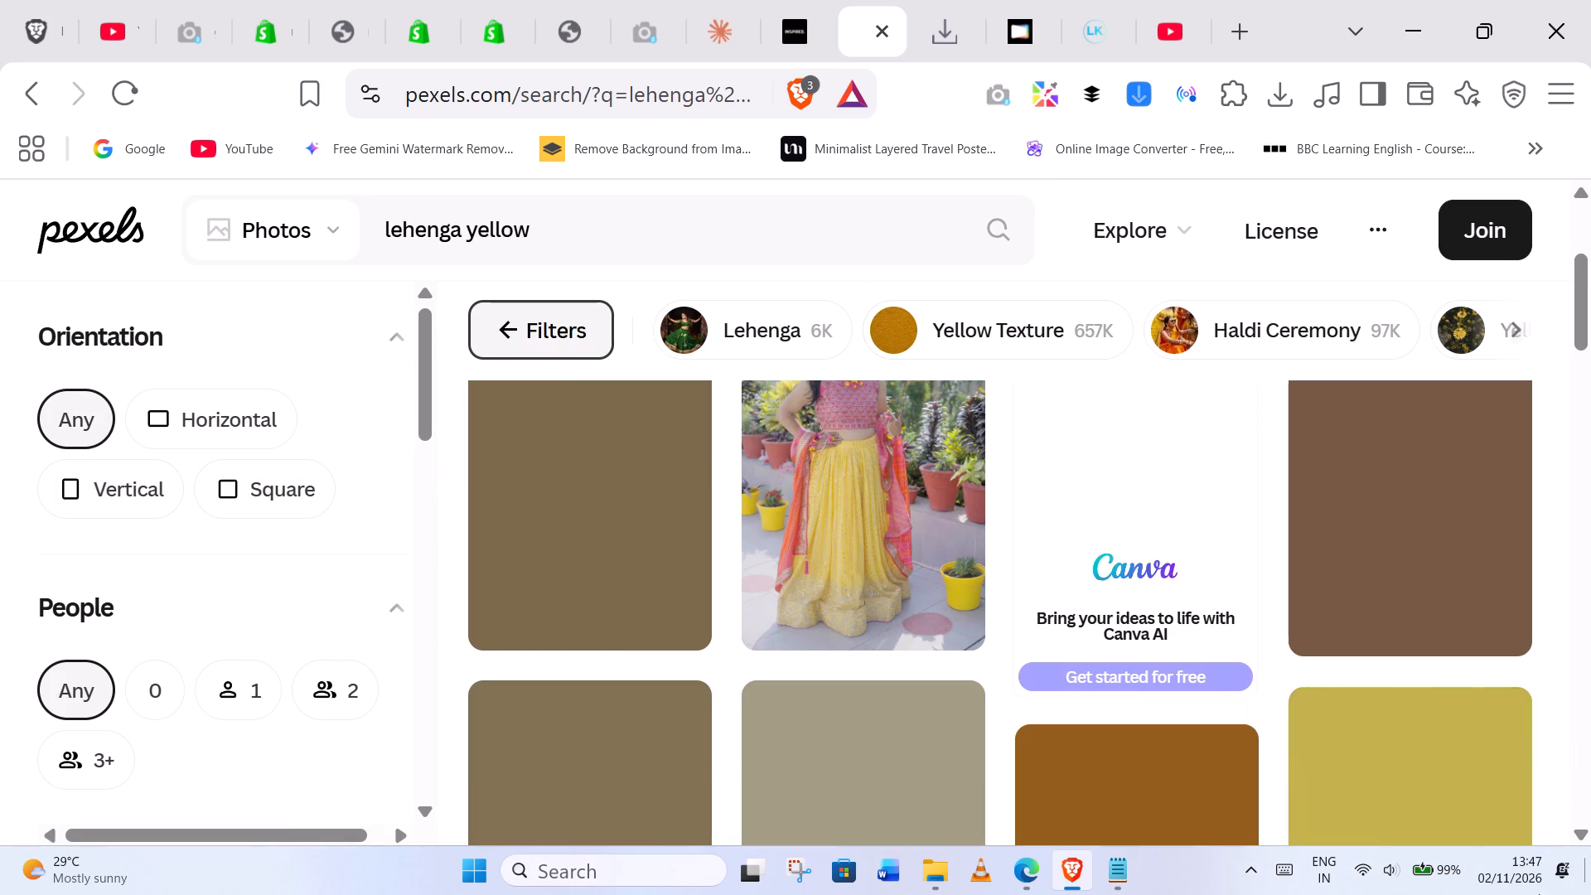
{"action": "scroll", "coordinate": [1405, 881], "scroll_direction": "up", "scroll_amount": 3}
{"action": "scroll", "coordinate": [1027, 729], "scroll_direction": "up", "scroll_amount": 2}
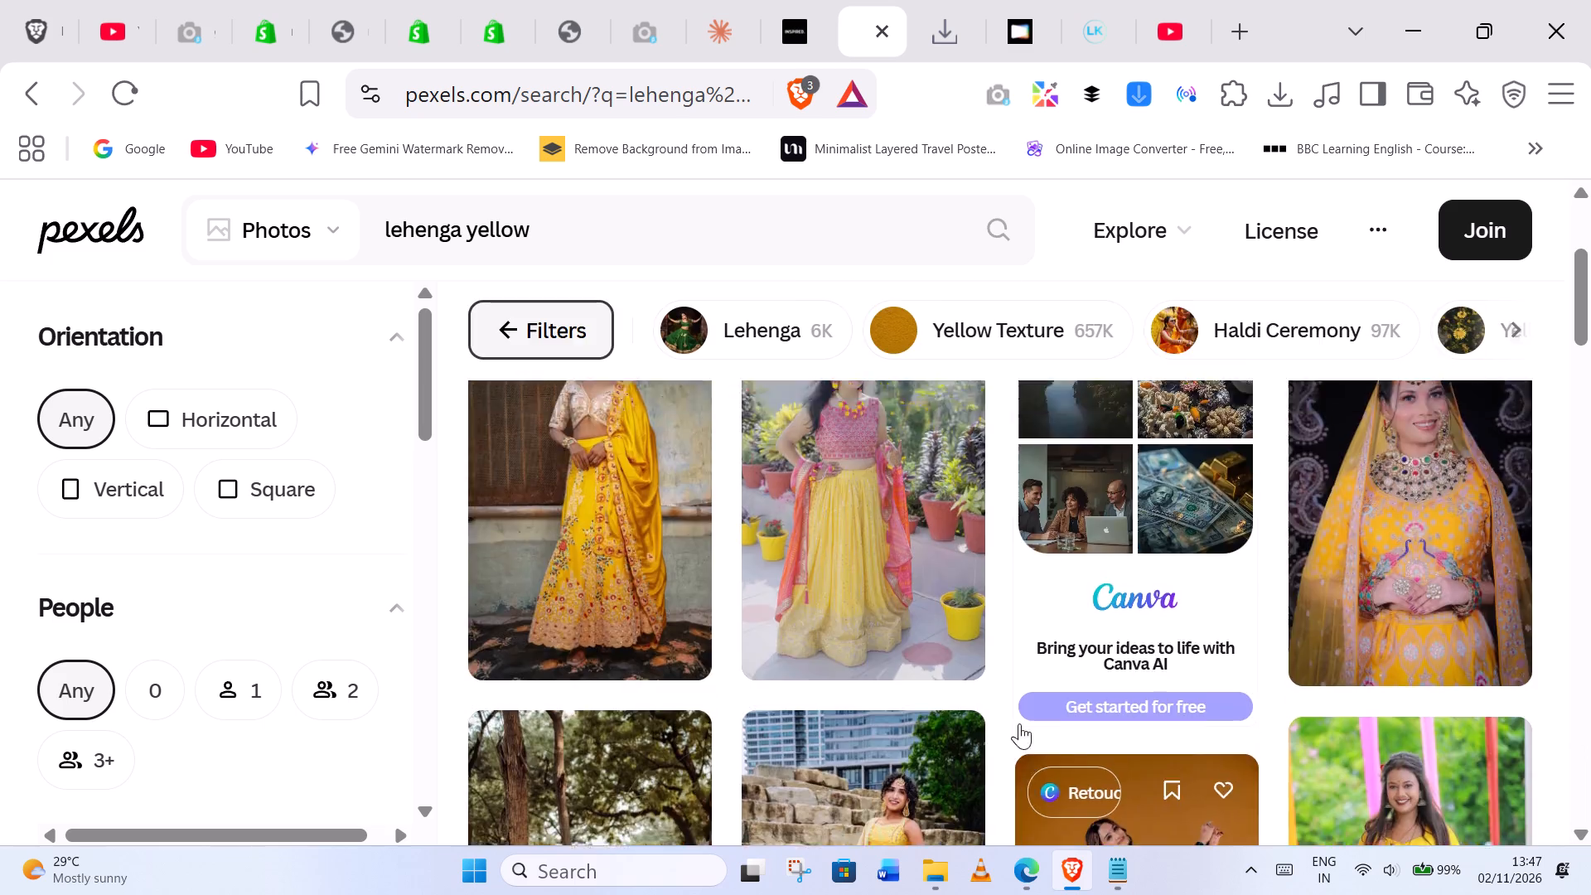
{"action": "scroll", "coordinate": [1289, 650], "scroll_direction": "down", "scroll_amount": 1}
{"action": "scroll", "coordinate": [1472, 578], "scroll_direction": "down", "scroll_amount": 2}
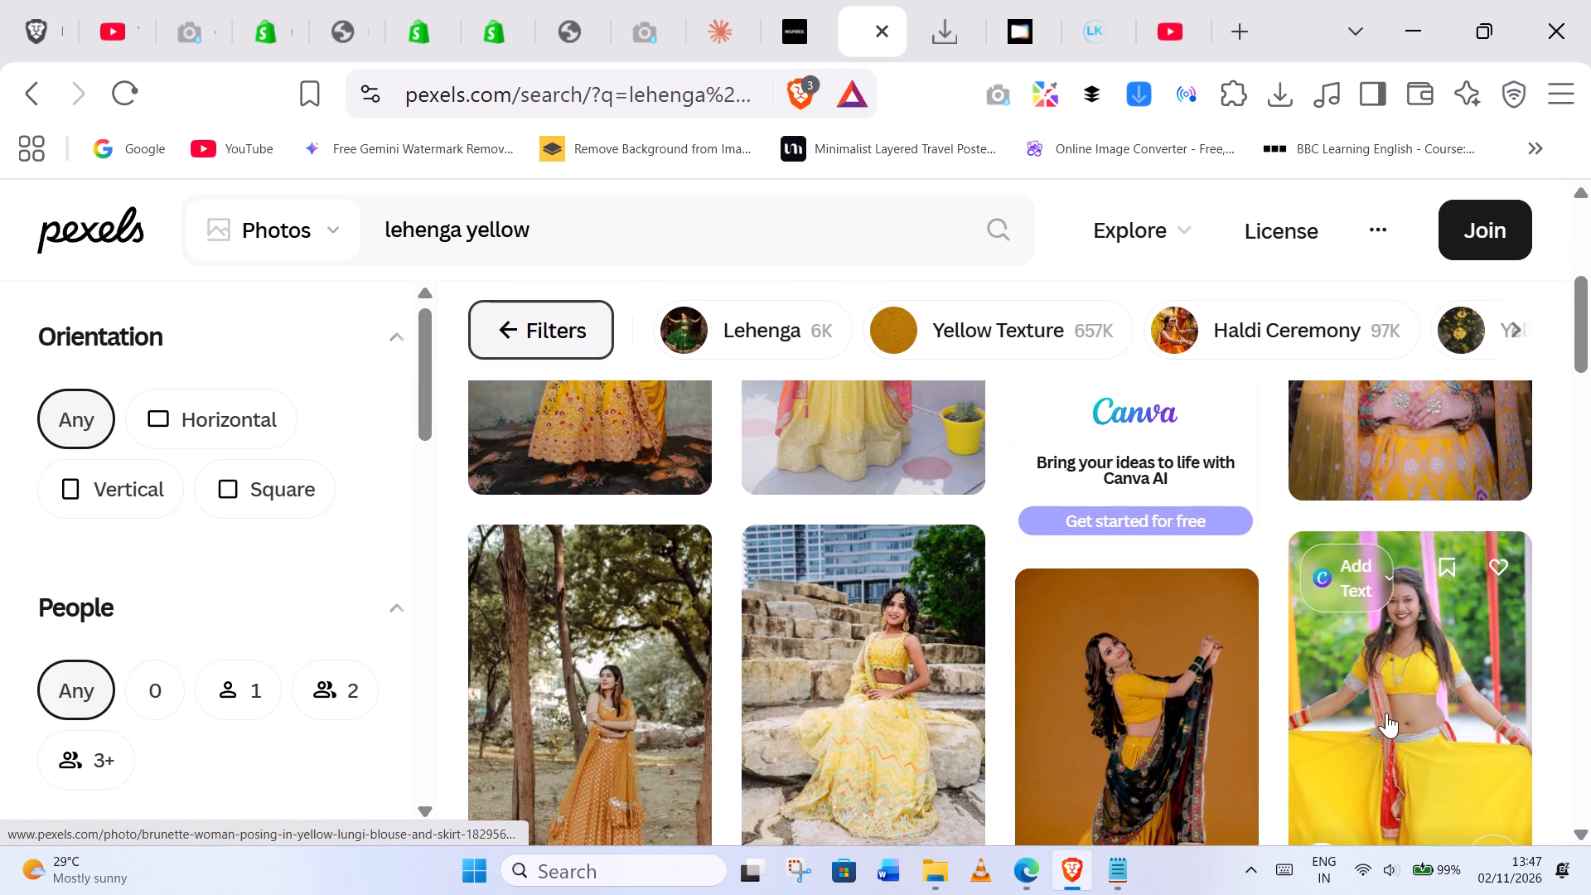
{"action": "scroll", "coordinate": [1387, 705], "scroll_direction": "down", "scroll_amount": 3}
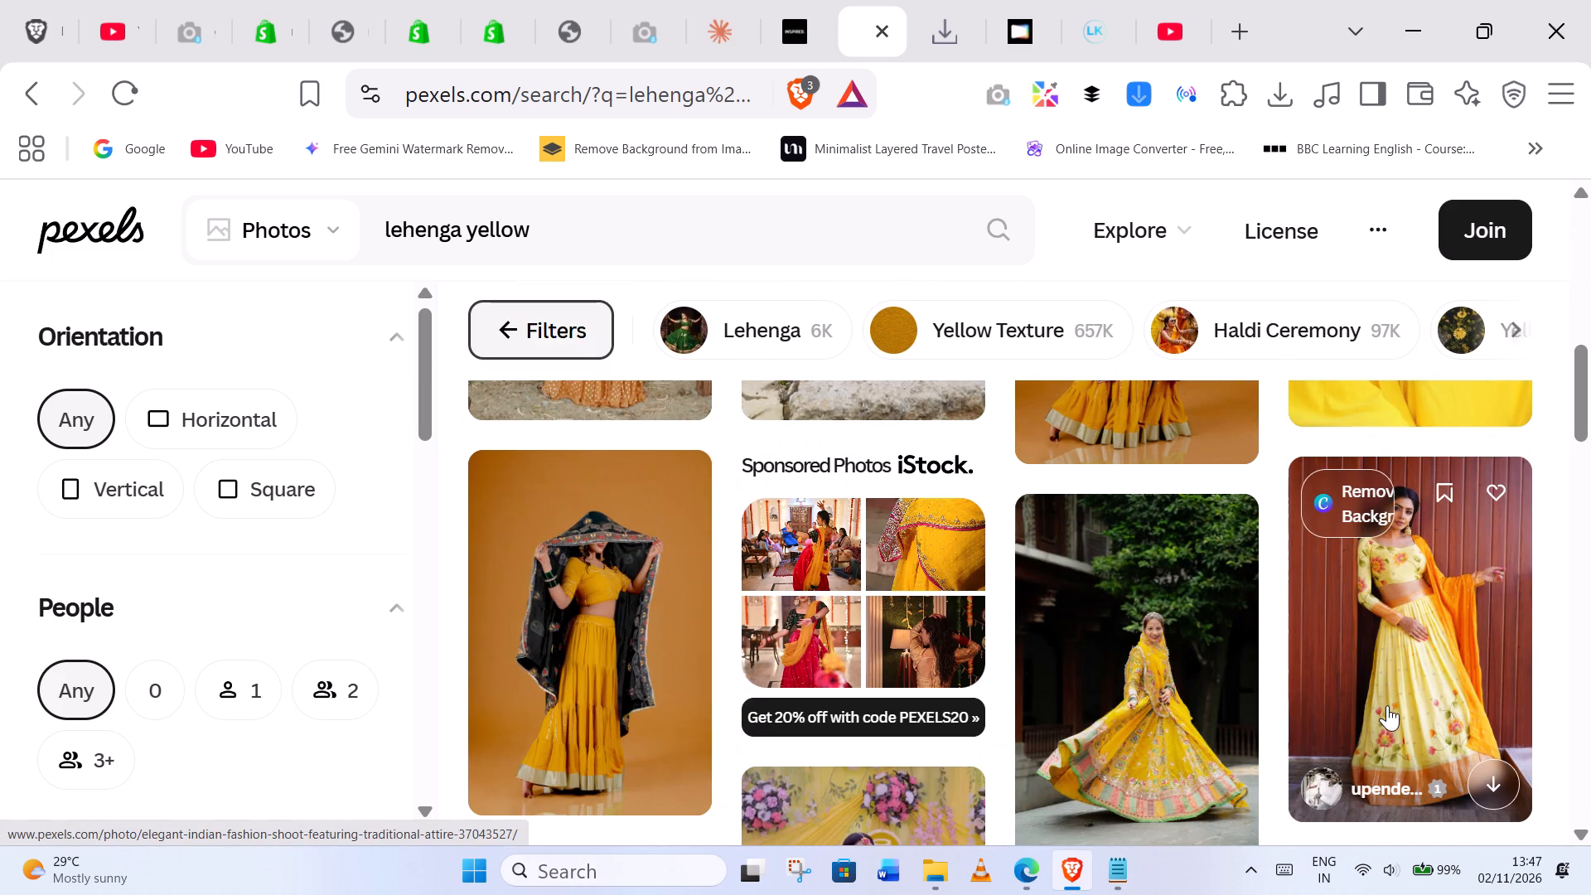
{"action": "scroll", "coordinate": [1485, 669], "scroll_direction": "down", "scroll_amount": 3}
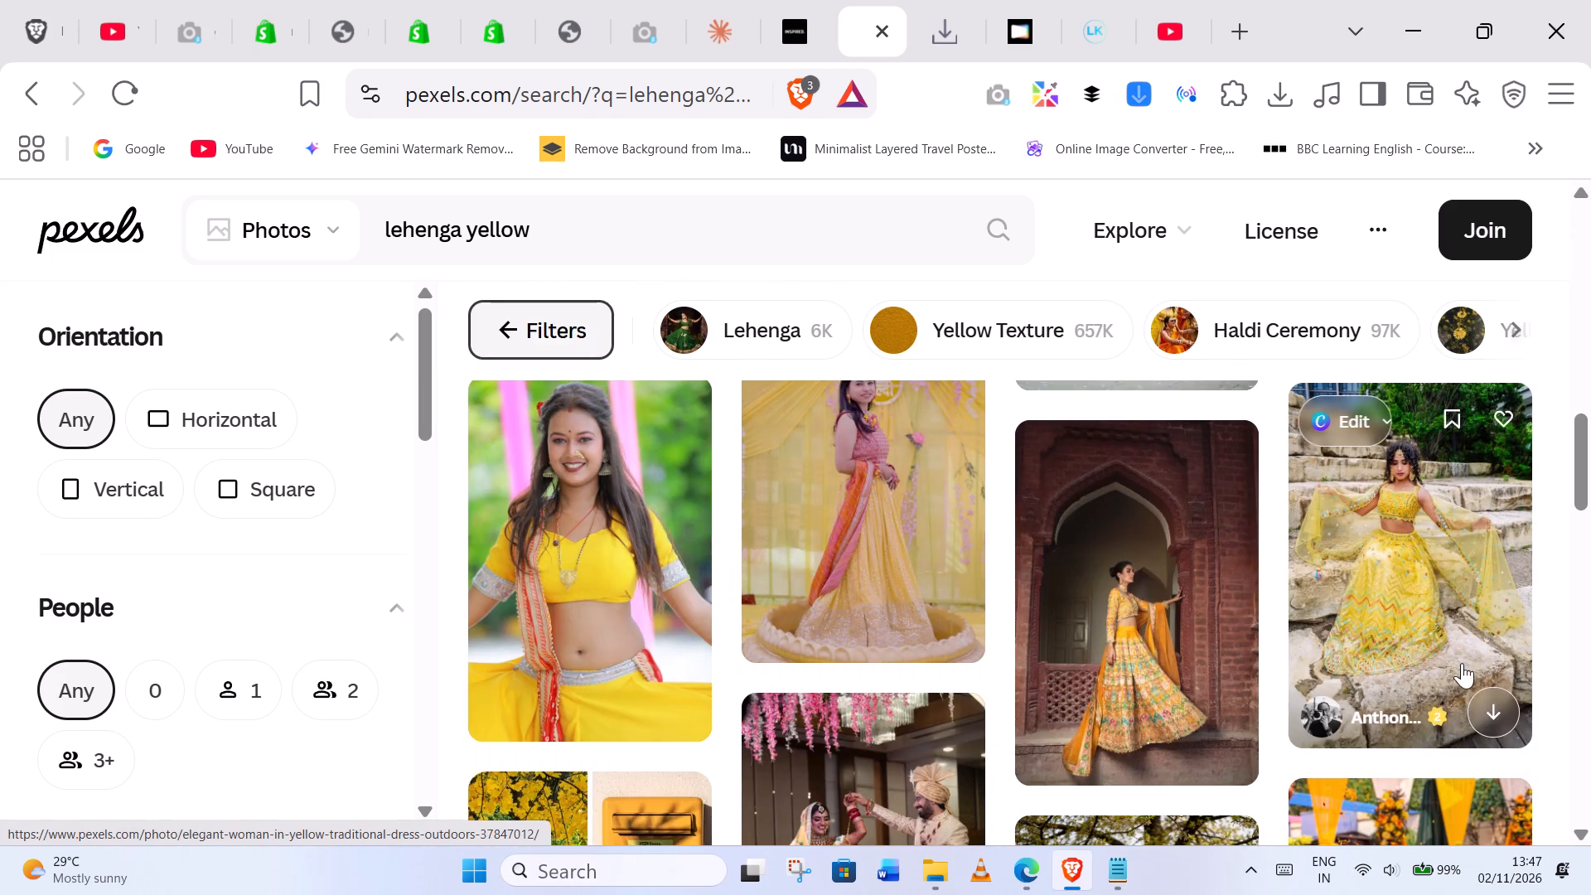
{"action": "scroll", "coordinate": [1402, 658], "scroll_direction": "down", "scroll_amount": 5}
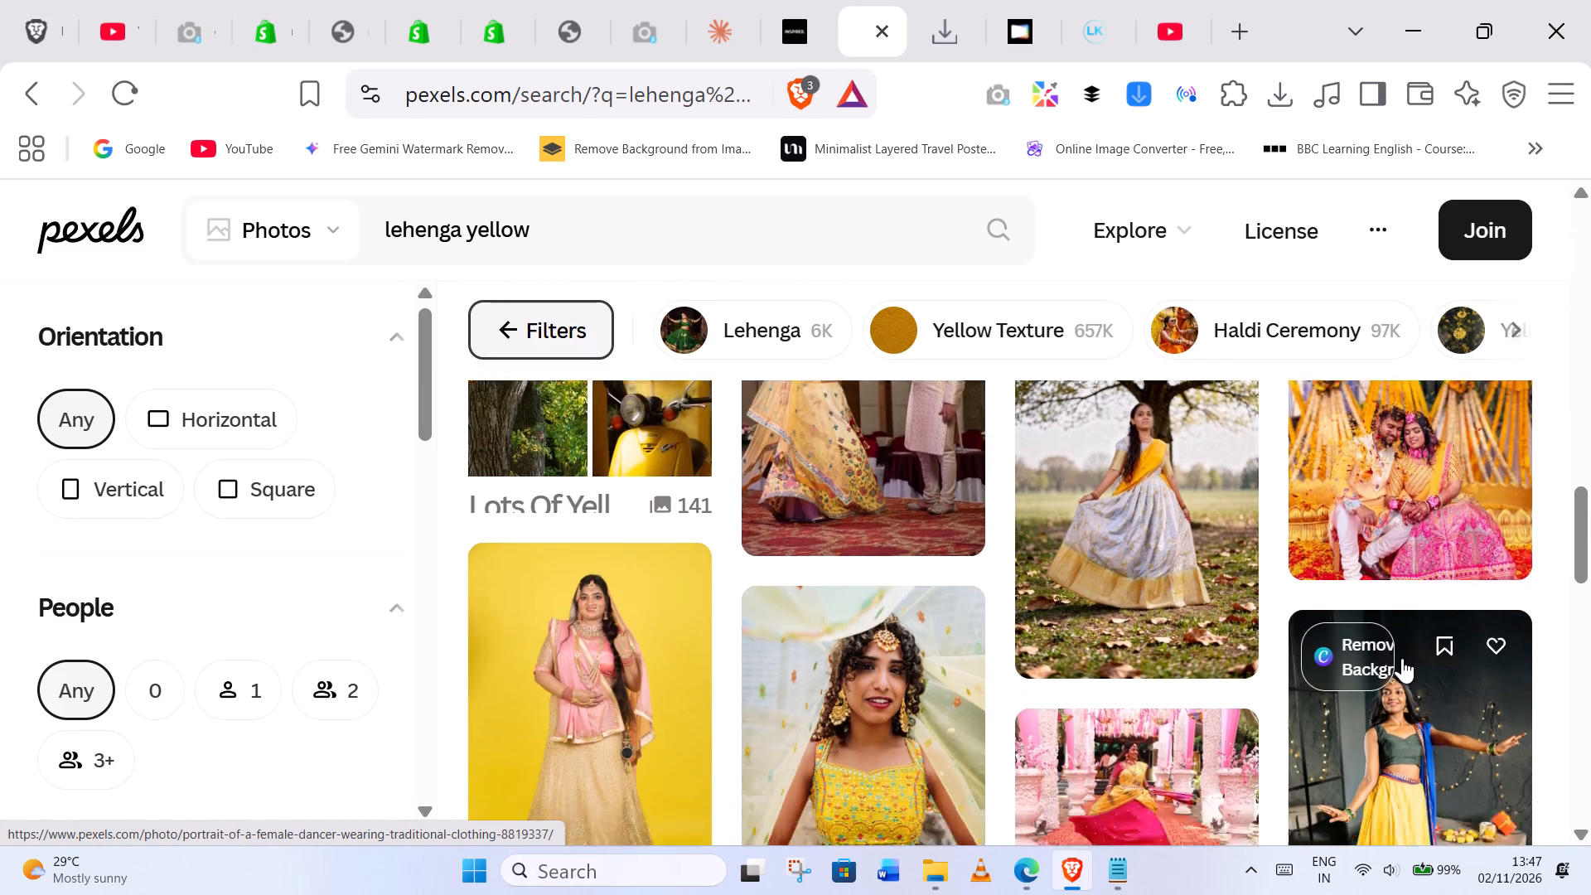
{"action": "scroll", "coordinate": [1402, 658], "scroll_direction": "up", "scroll_amount": 3}
{"action": "scroll", "coordinate": [1402, 658], "scroll_direction": "down", "scroll_amount": 2}
{"action": "scroll", "coordinate": [1402, 658], "scroll_direction": "up", "scroll_amount": 2}
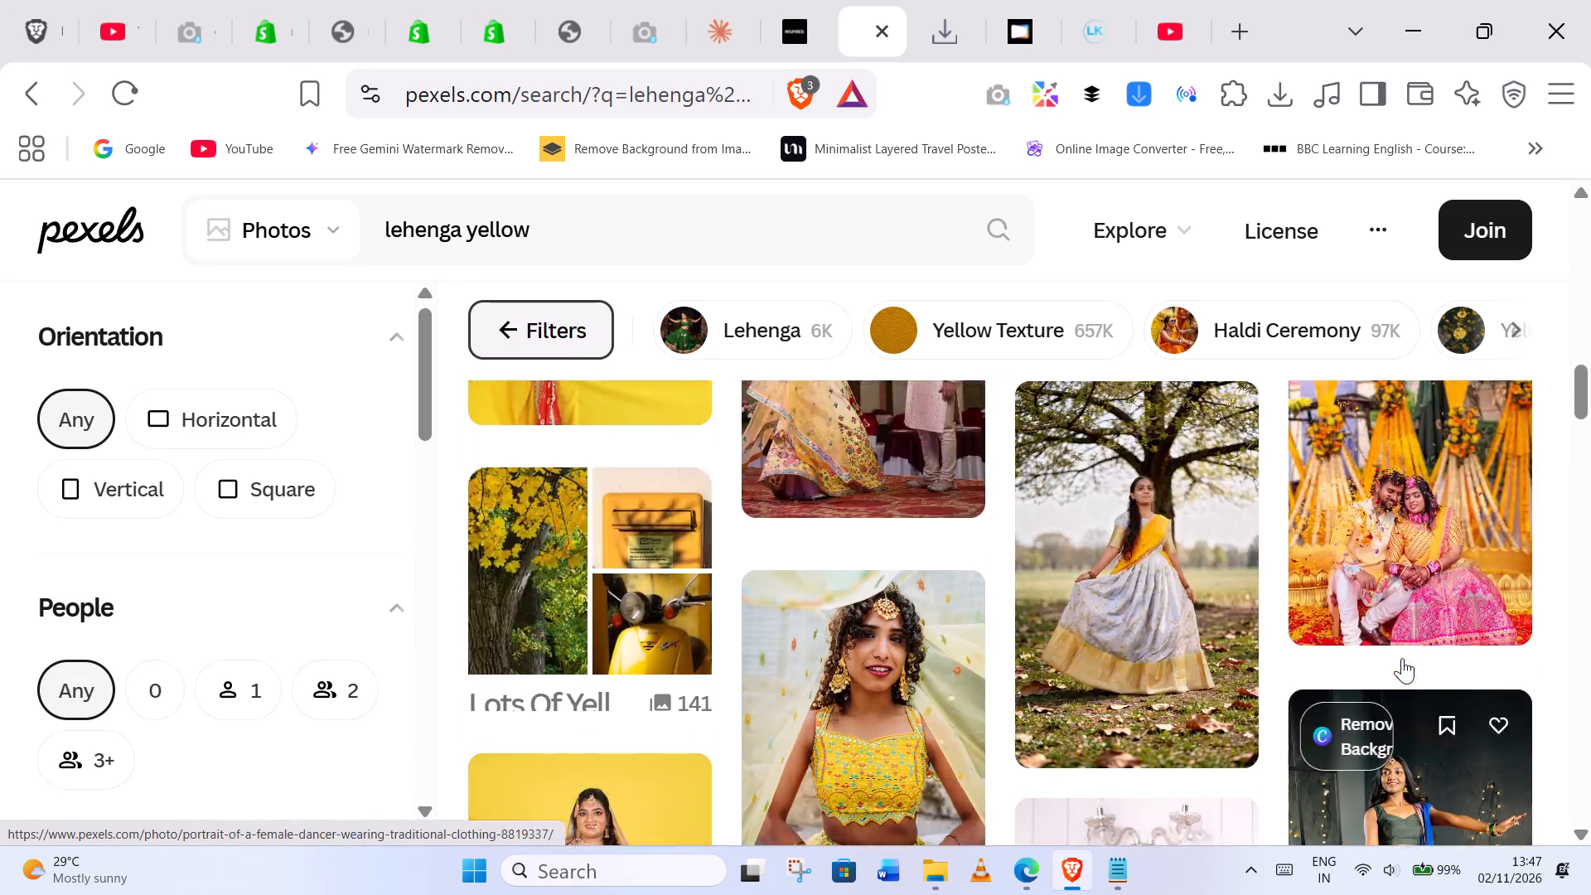
{"action": "scroll", "coordinate": [1402, 658], "scroll_direction": "up", "scroll_amount": 1}
{"action": "scroll", "coordinate": [1402, 658], "scroll_direction": "down", "scroll_amount": 8}
{"action": "scroll", "coordinate": [1402, 658], "scroll_direction": "up", "scroll_amount": 1}
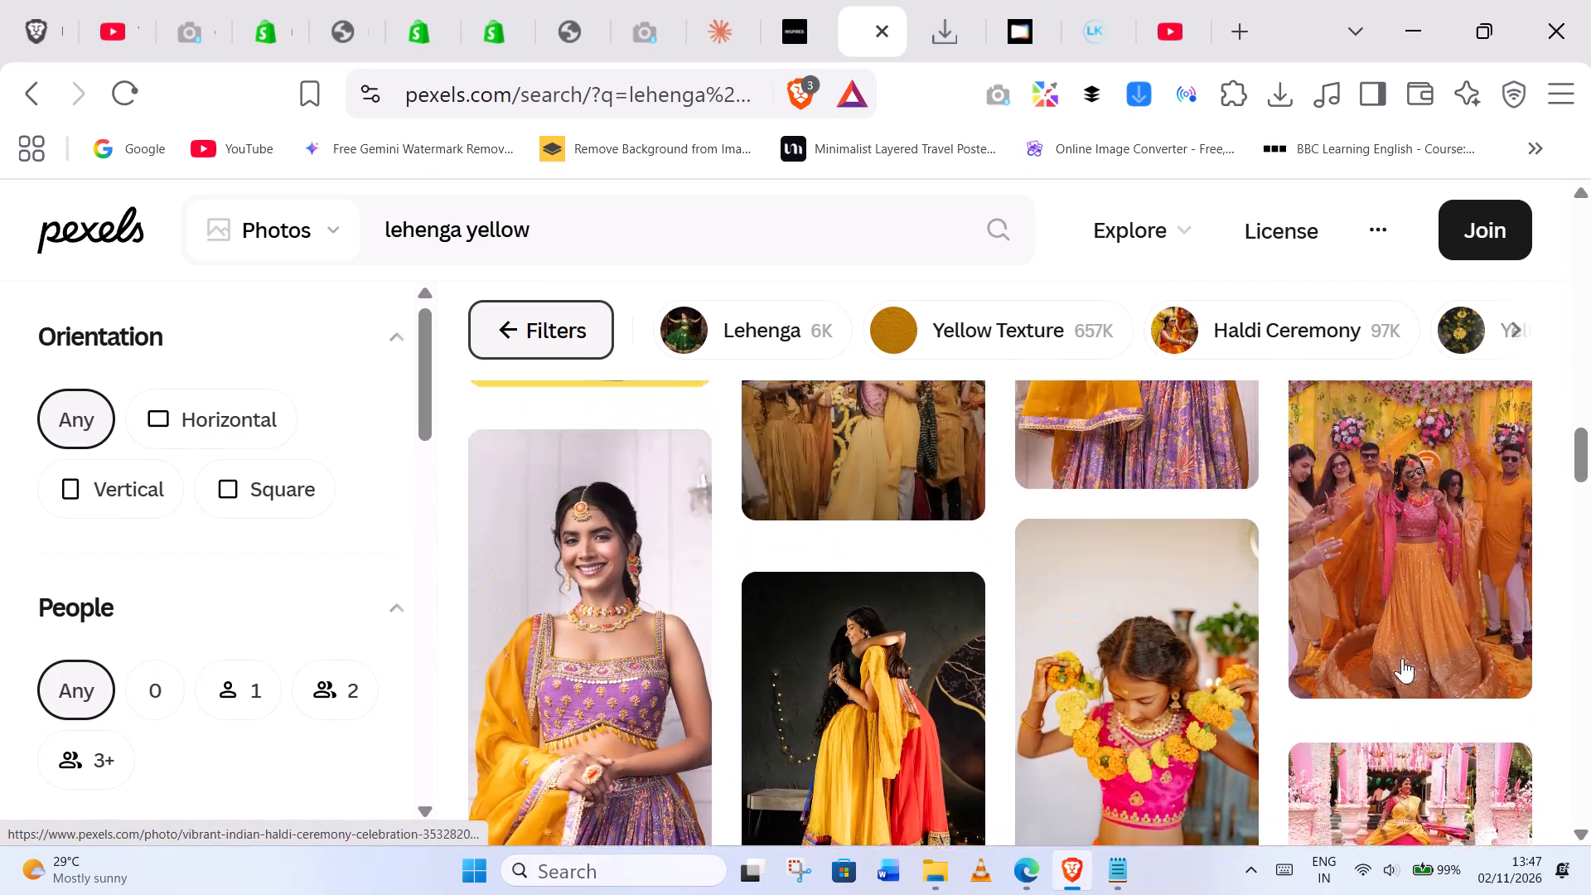
{"action": "scroll", "coordinate": [1402, 658], "scroll_direction": "down", "scroll_amount": 9}
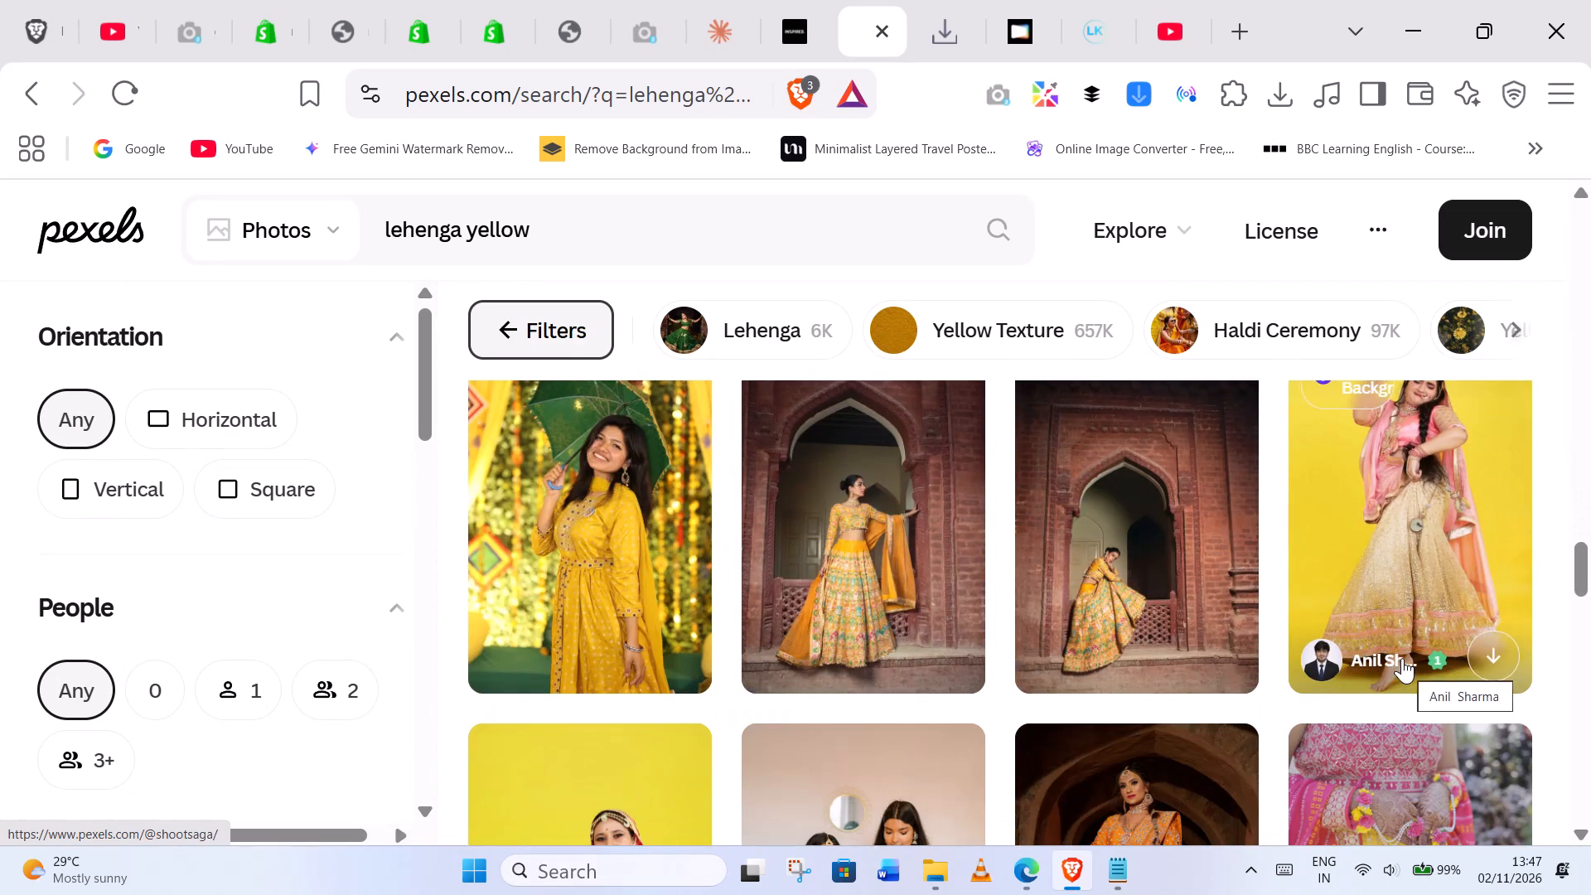
{"action": "scroll", "coordinate": [1402, 658], "scroll_direction": "up", "scroll_amount": 1}
{"action": "scroll", "coordinate": [1402, 658], "scroll_direction": "down", "scroll_amount": 4}
{"action": "scroll", "coordinate": [1402, 658], "scroll_direction": "up", "scroll_amount": 3}
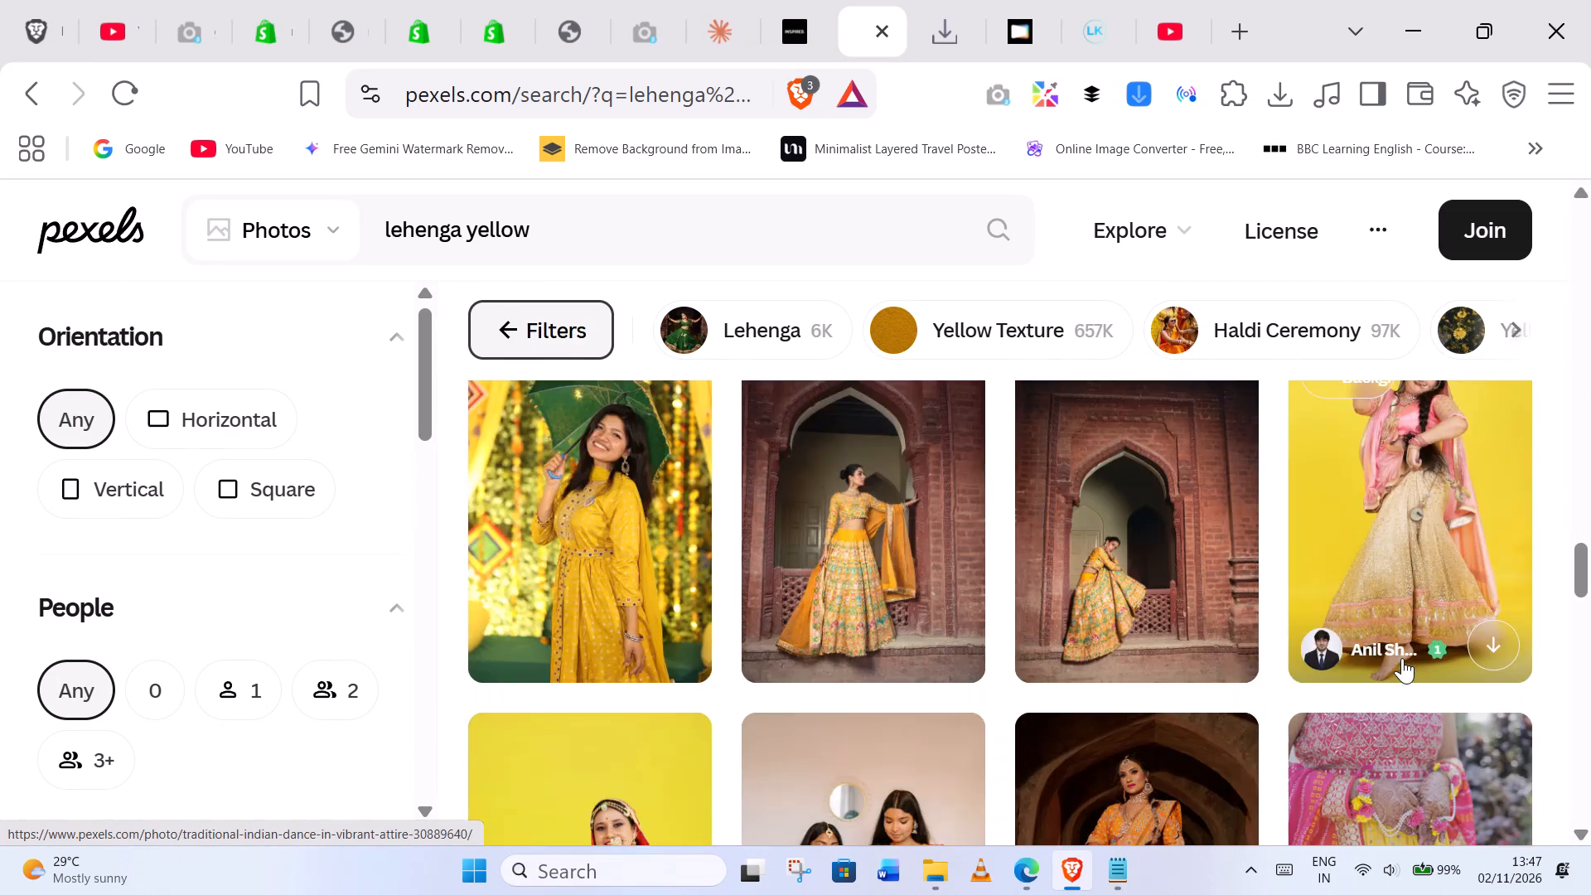
{"action": "scroll", "coordinate": [1402, 658], "scroll_direction": "down", "scroll_amount": 2}
{"action": "scroll", "coordinate": [1123, 613], "scroll_direction": "up", "scroll_amount": 3}
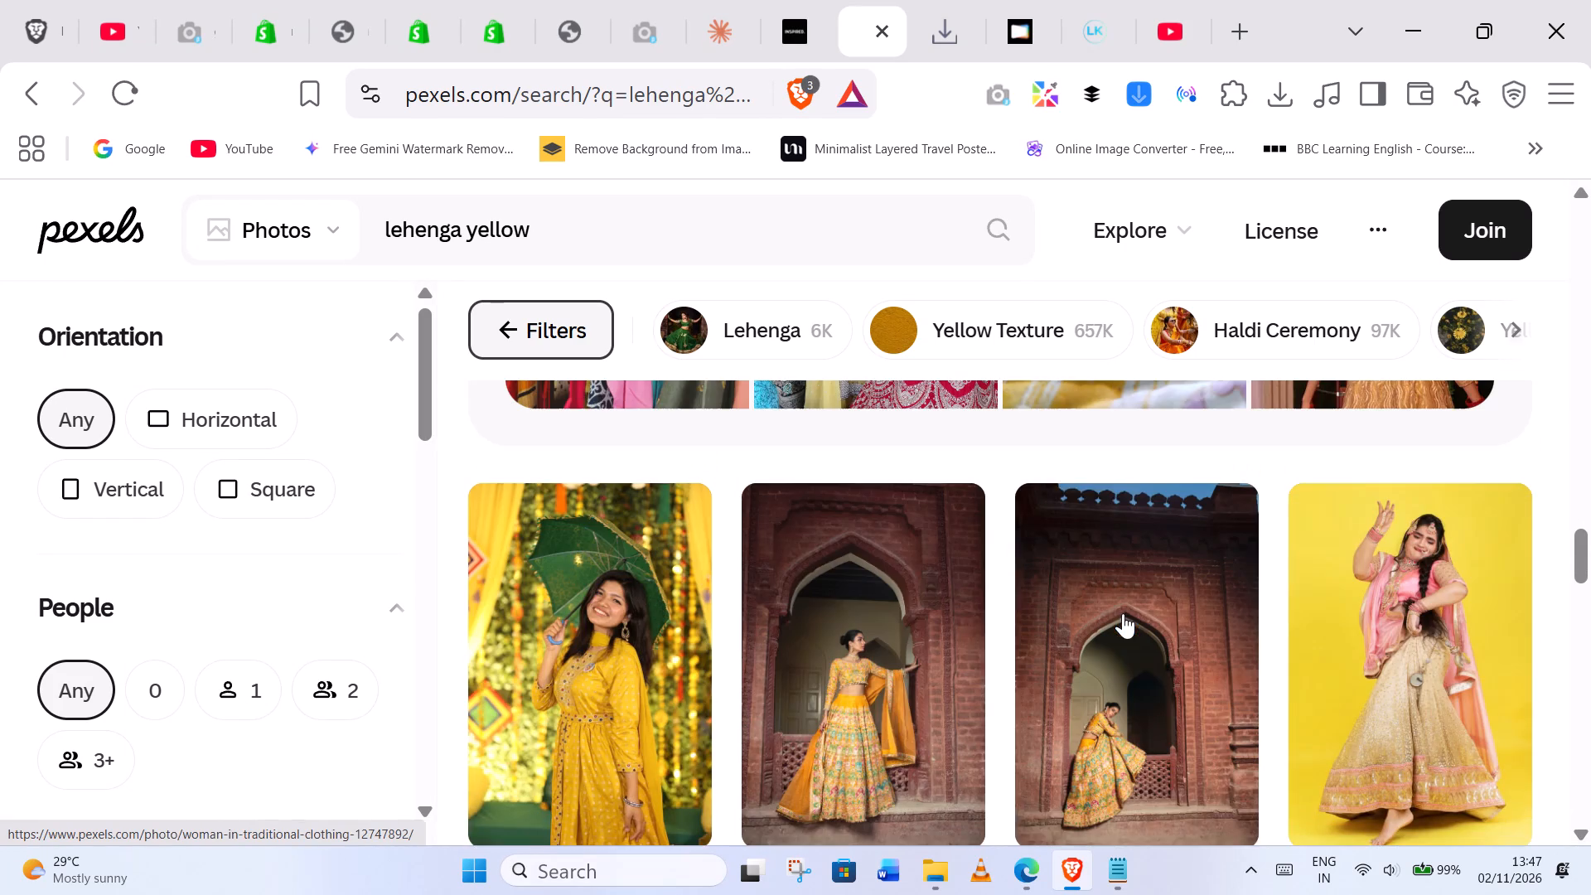
{"action": "scroll", "coordinate": [916, 645], "scroll_direction": "down", "scroll_amount": 3}
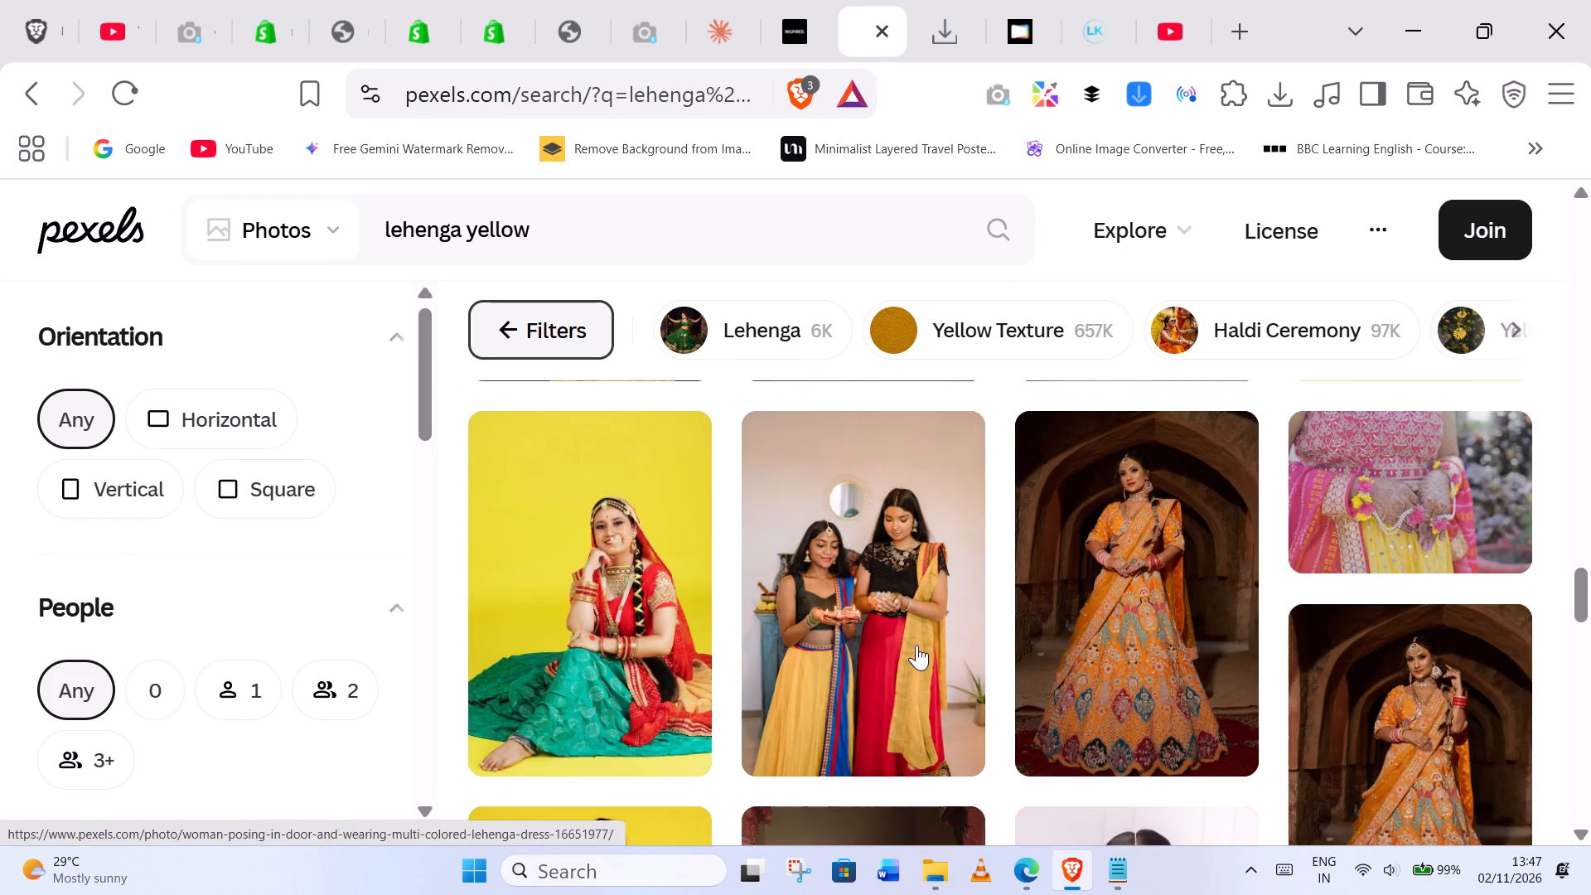
{"action": "scroll", "coordinate": [916, 645], "scroll_direction": "down", "scroll_amount": 3}
{"action": "scroll", "coordinate": [846, 531], "scroll_direction": "down", "scroll_amount": 2}
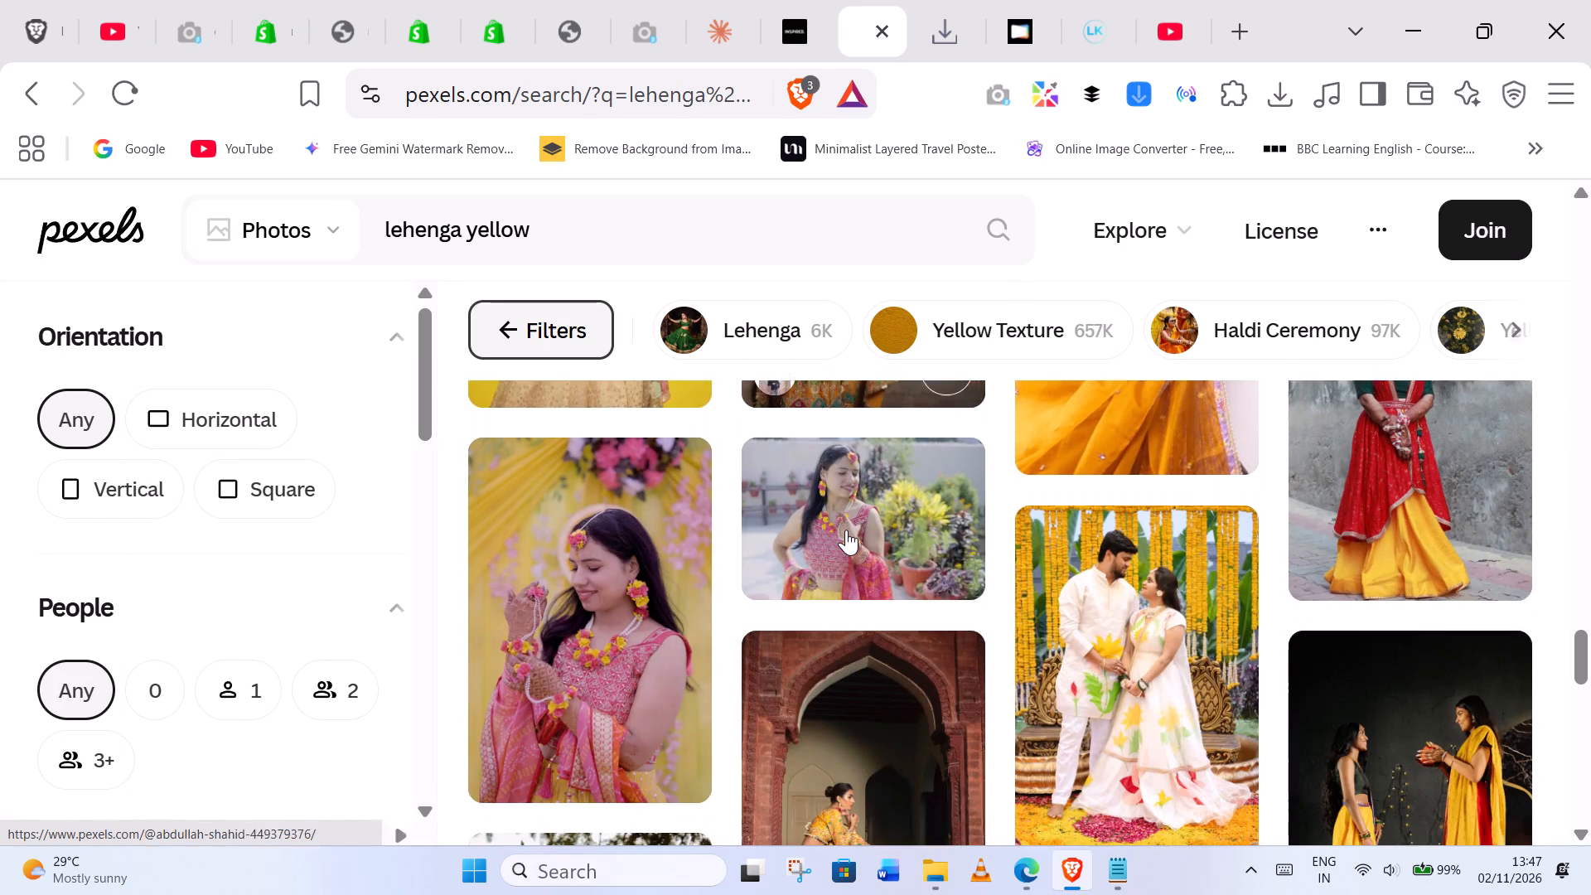
{"action": "scroll", "coordinate": [846, 520], "scroll_direction": "down", "scroll_amount": 3}
{"action": "scroll", "coordinate": [854, 680], "scroll_direction": "up", "scroll_amount": 7}
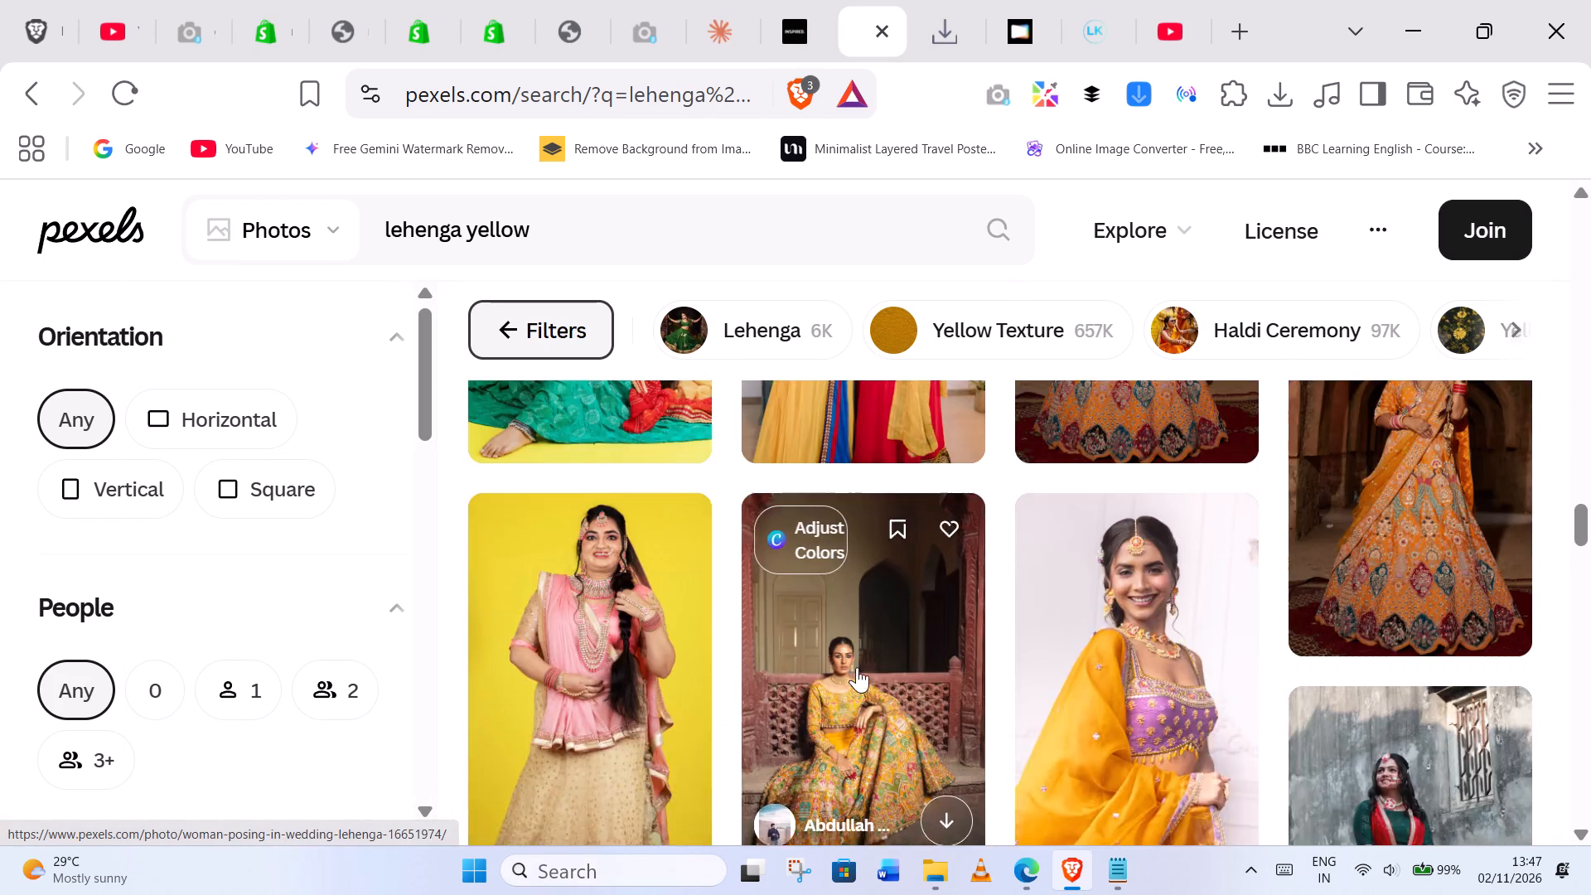
{"action": "scroll", "coordinate": [857, 667], "scroll_direction": "up", "scroll_amount": 4}
Open the photo of the woman in a yellow lehenga standing in the red-brick archway and examine its similar photos.
{"action": "left_click", "coordinate": [860, 634]}
{"action": "scroll", "coordinate": [994, 533], "scroll_direction": "down", "scroll_amount": 5}
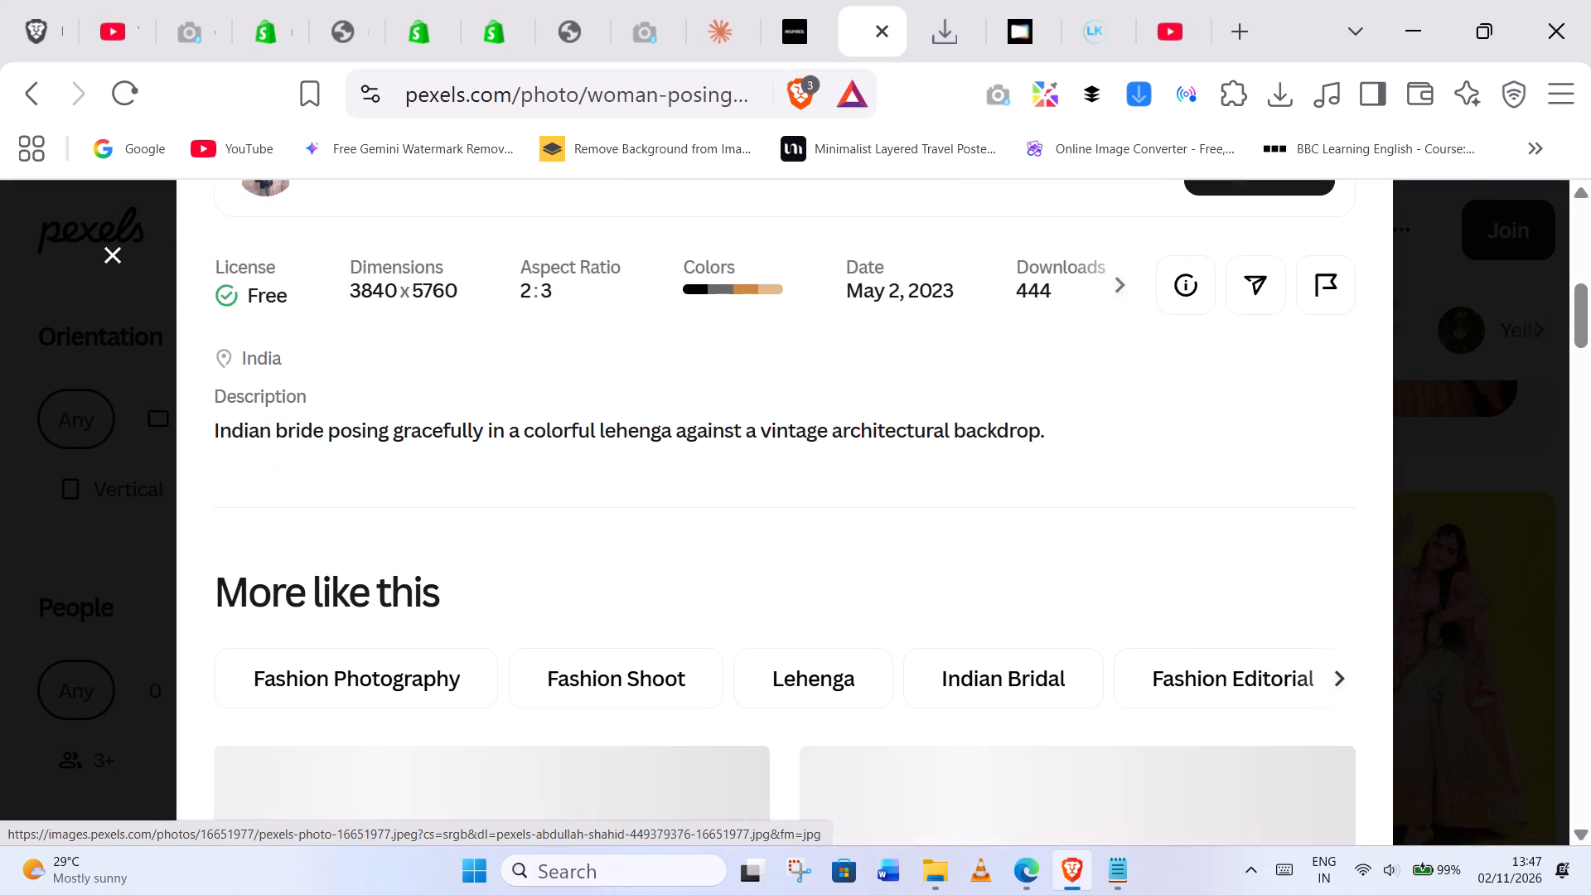
{"action": "scroll", "coordinate": [994, 533], "scroll_direction": "down", "scroll_amount": 3}
{"action": "scroll", "coordinate": [728, 520], "scroll_direction": "down", "scroll_amount": 7}
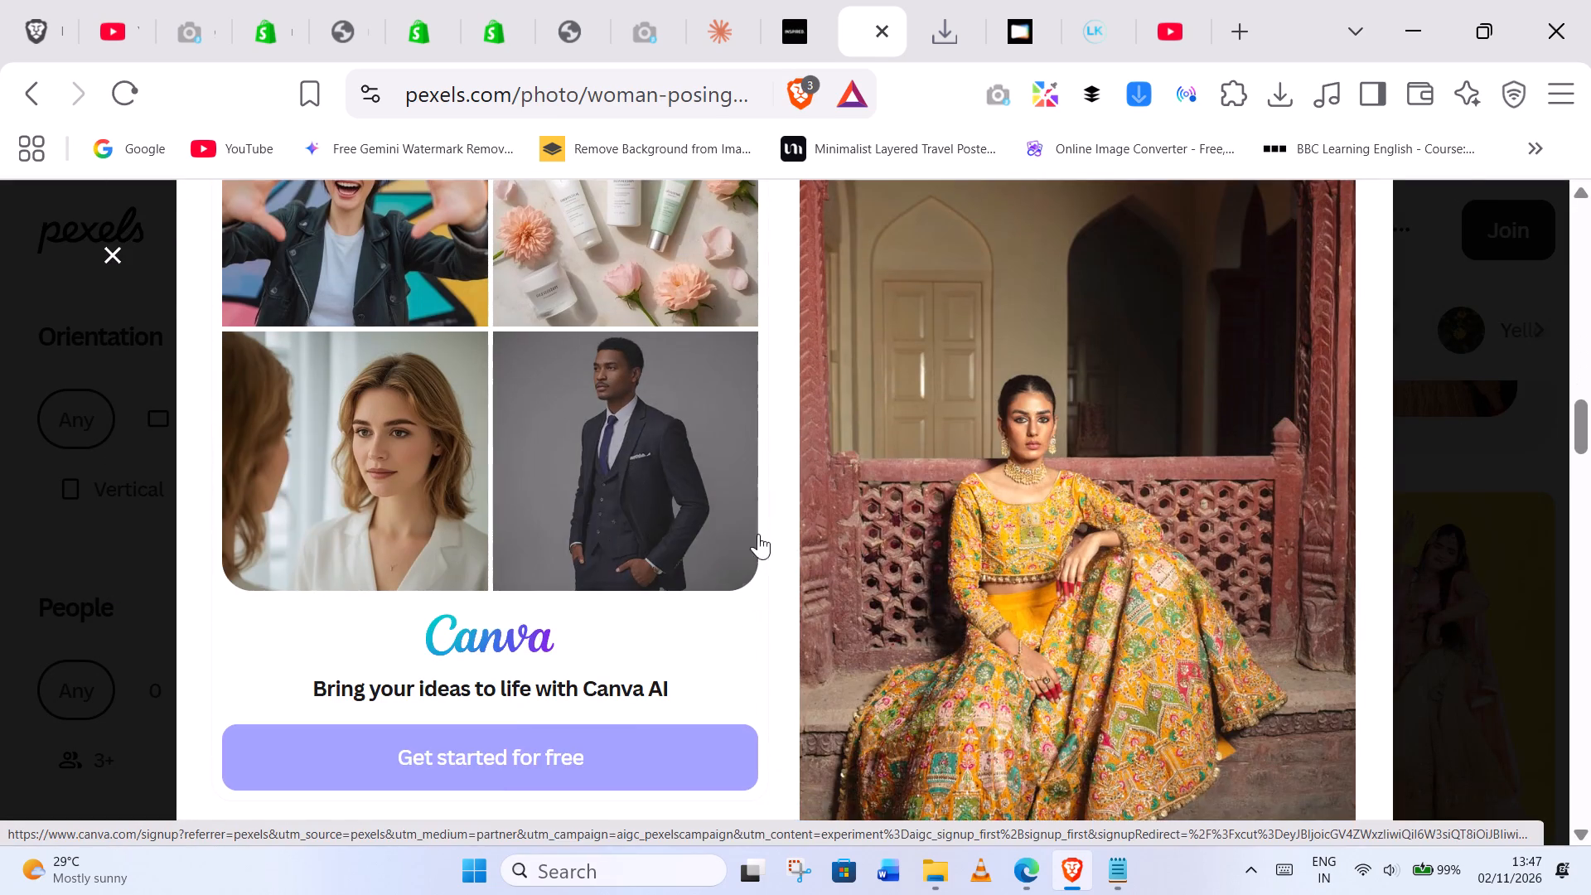
{"action": "scroll", "coordinate": [988, 447], "scroll_direction": "down", "scroll_amount": 5}
{"action": "scroll", "coordinate": [1056, 429], "scroll_direction": "up", "scroll_amount": 1}
{"action": "scroll", "coordinate": [1056, 429], "scroll_direction": "down", "scroll_amount": 4}
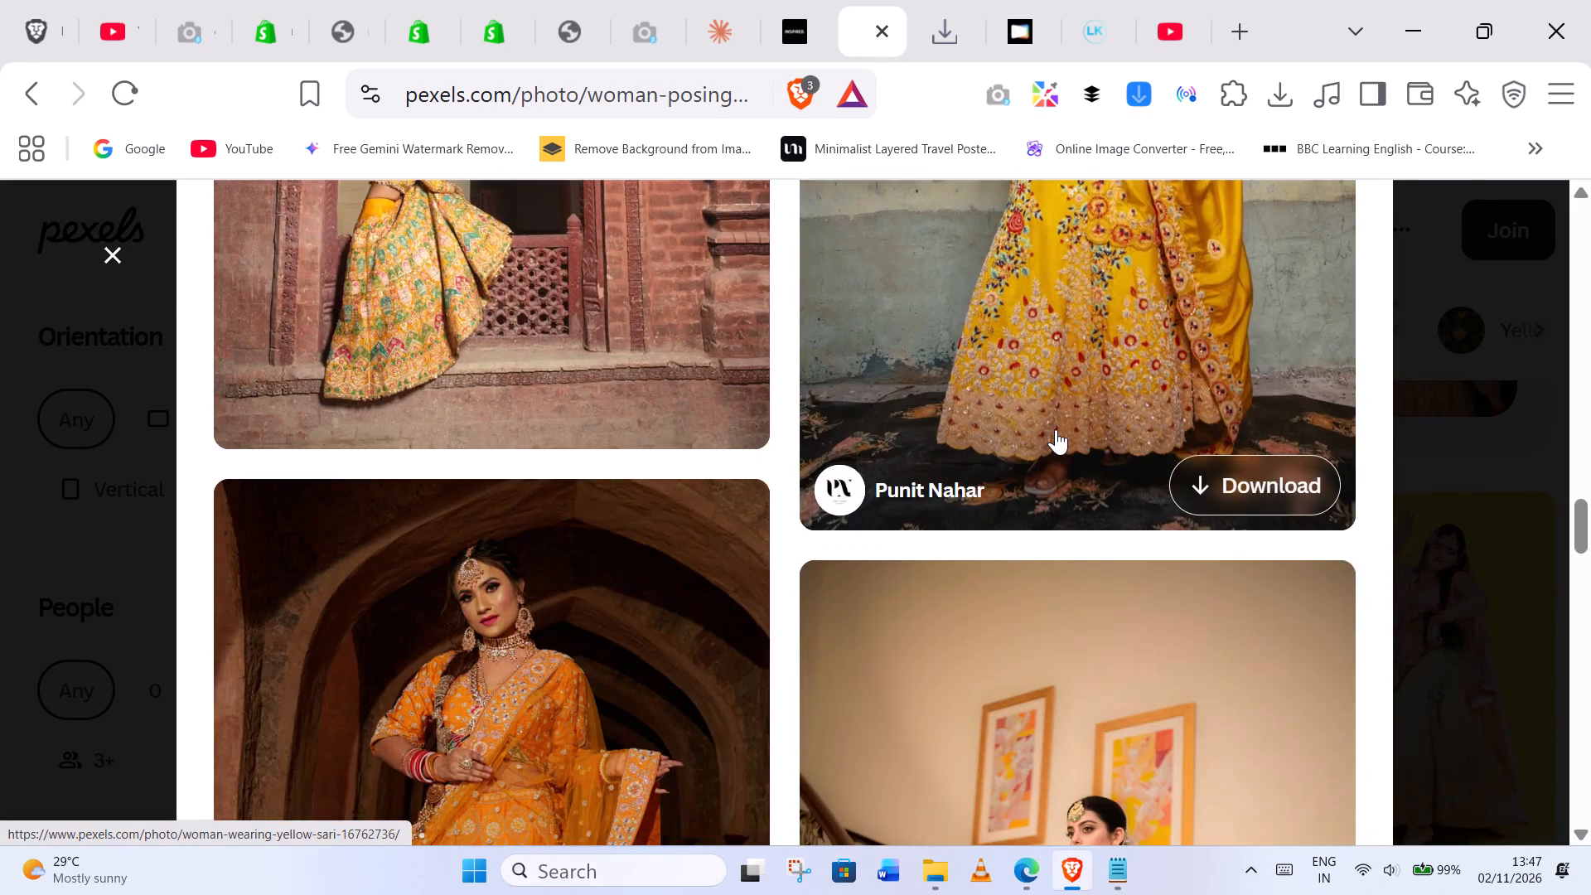
{"action": "scroll", "coordinate": [1056, 429], "scroll_direction": "down", "scroll_amount": 2}
Download the similar photo of the woman in yellow before a staircase, shawl draped over her front, in Large 1920x2880, and save it.
{"action": "left_click", "coordinate": [1043, 491]}
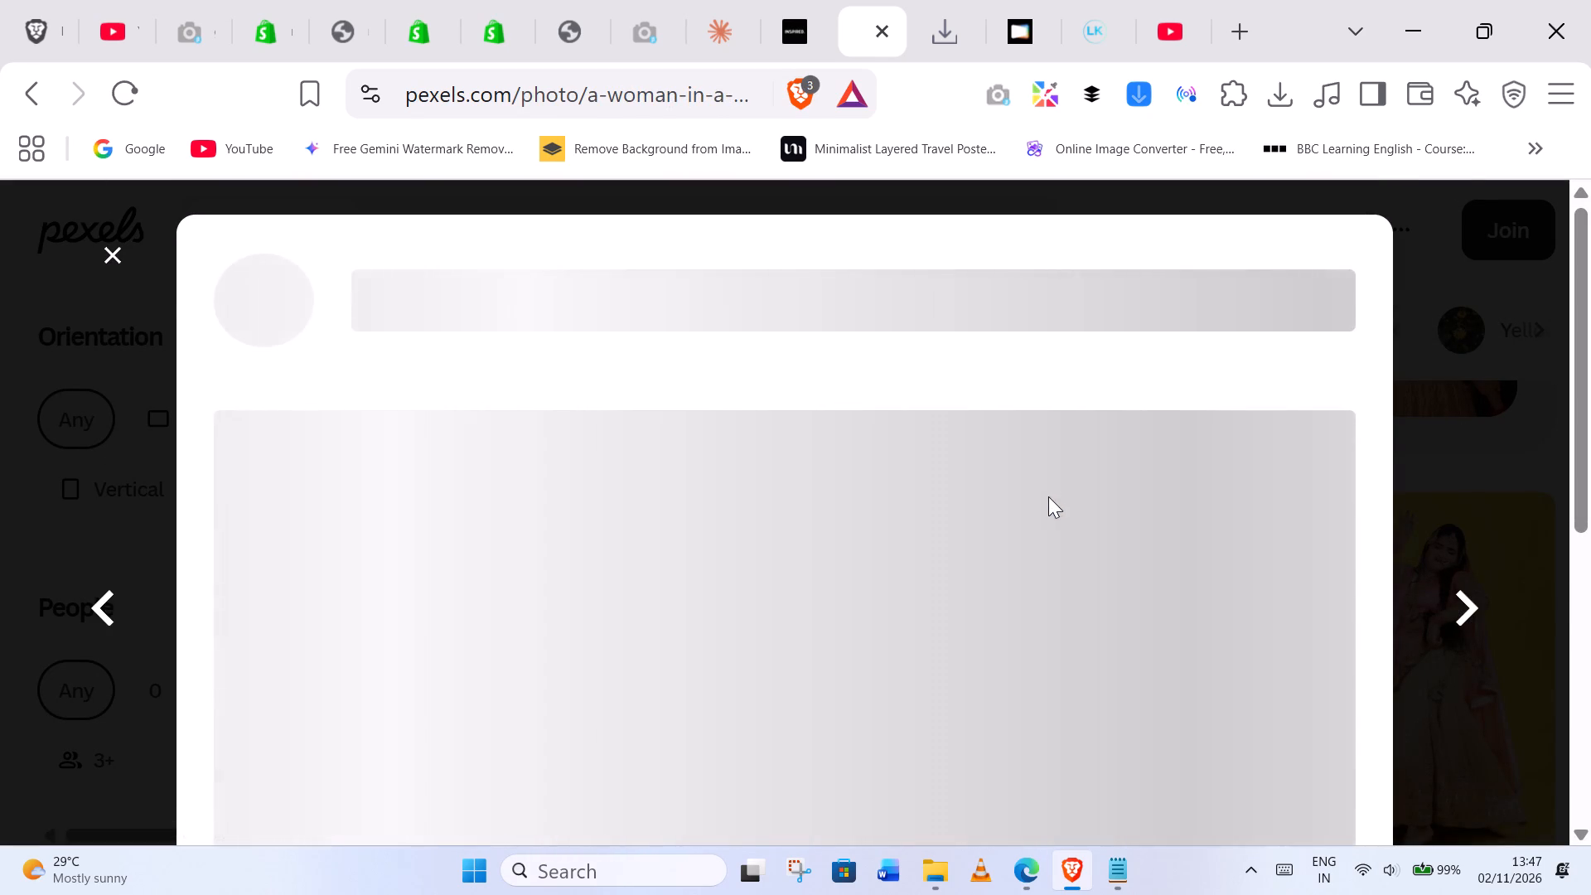
{"action": "scroll", "coordinate": [1048, 500], "scroll_direction": "down", "scroll_amount": 10}
{"action": "scroll", "coordinate": [955, 490], "scroll_direction": "up", "scroll_amount": 5}
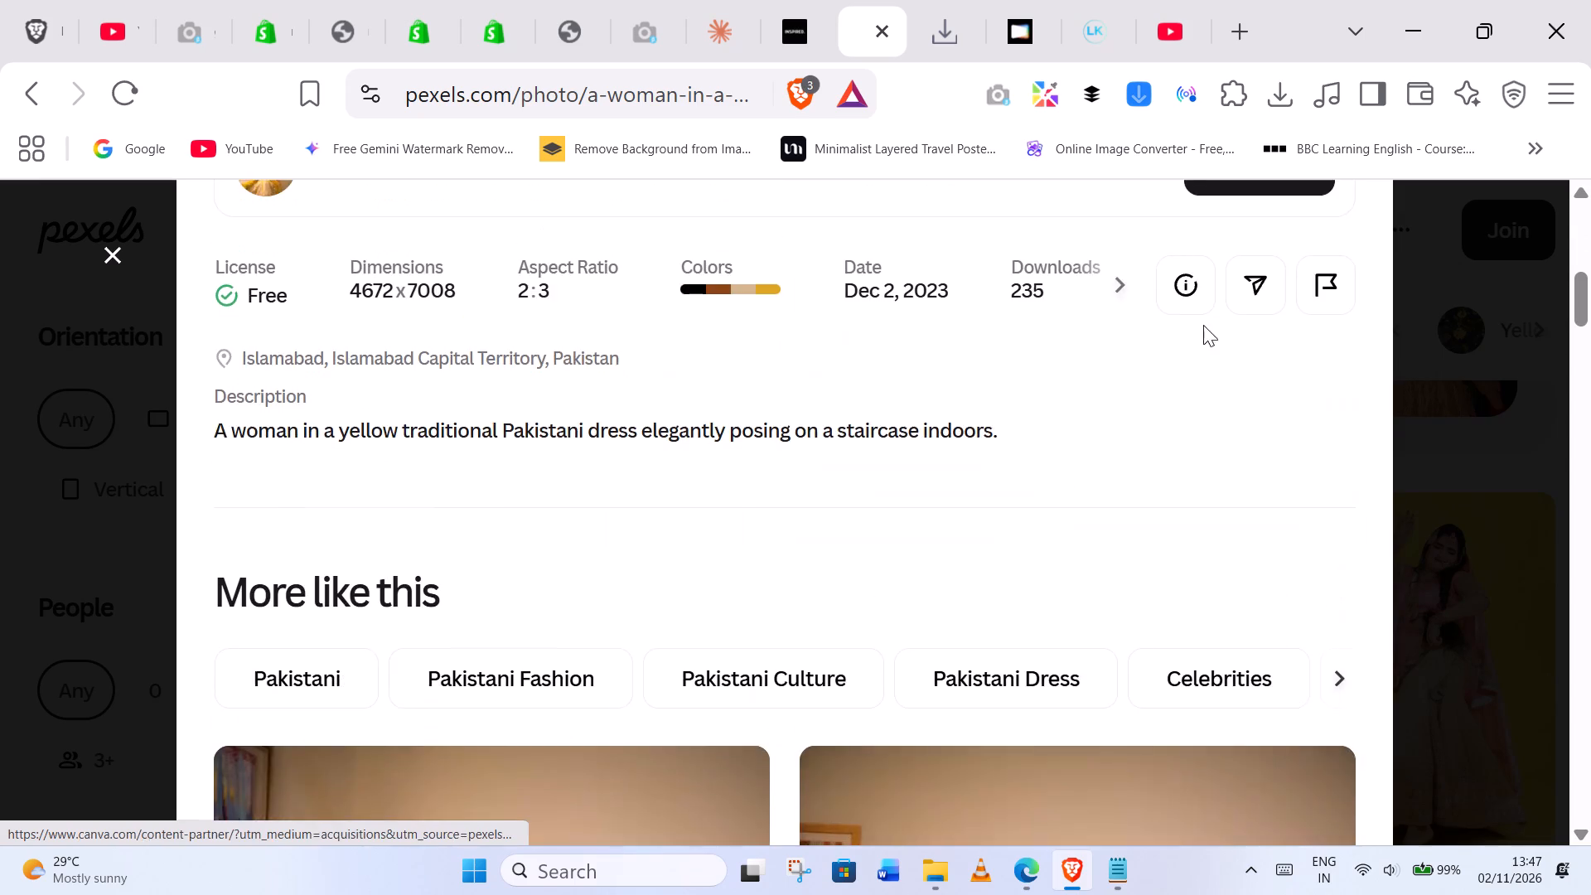
{"action": "scroll", "coordinate": [1248, 283], "scroll_direction": "up", "scroll_amount": 7}
{"action": "left_click", "coordinate": [1324, 284]}
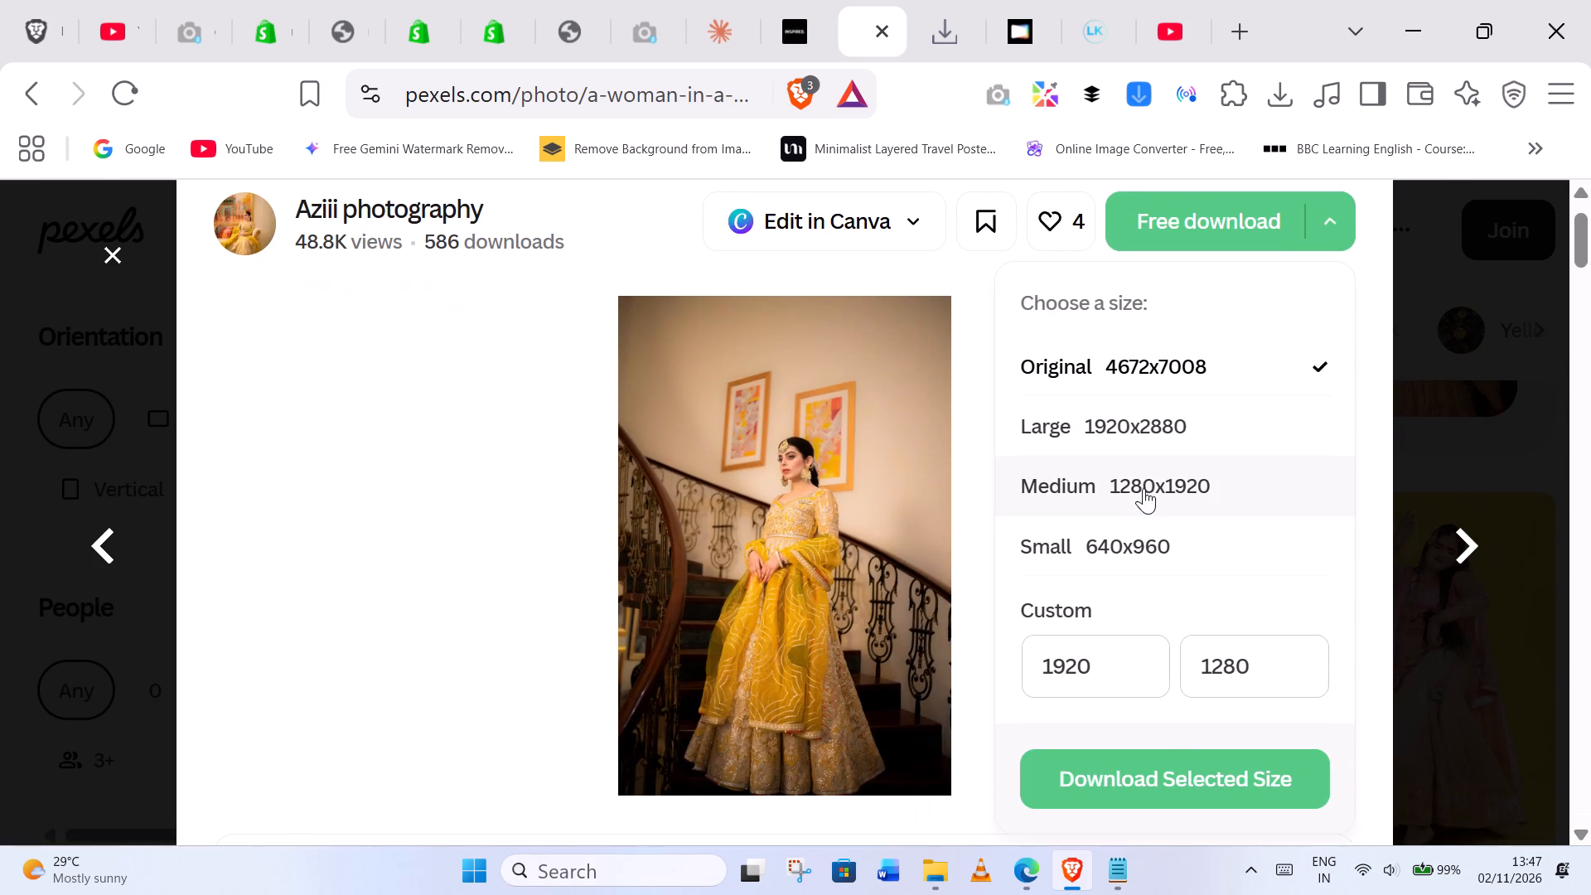
{"action": "left_click", "coordinate": [1120, 428]}
{"action": "left_click", "coordinate": [1145, 778]}
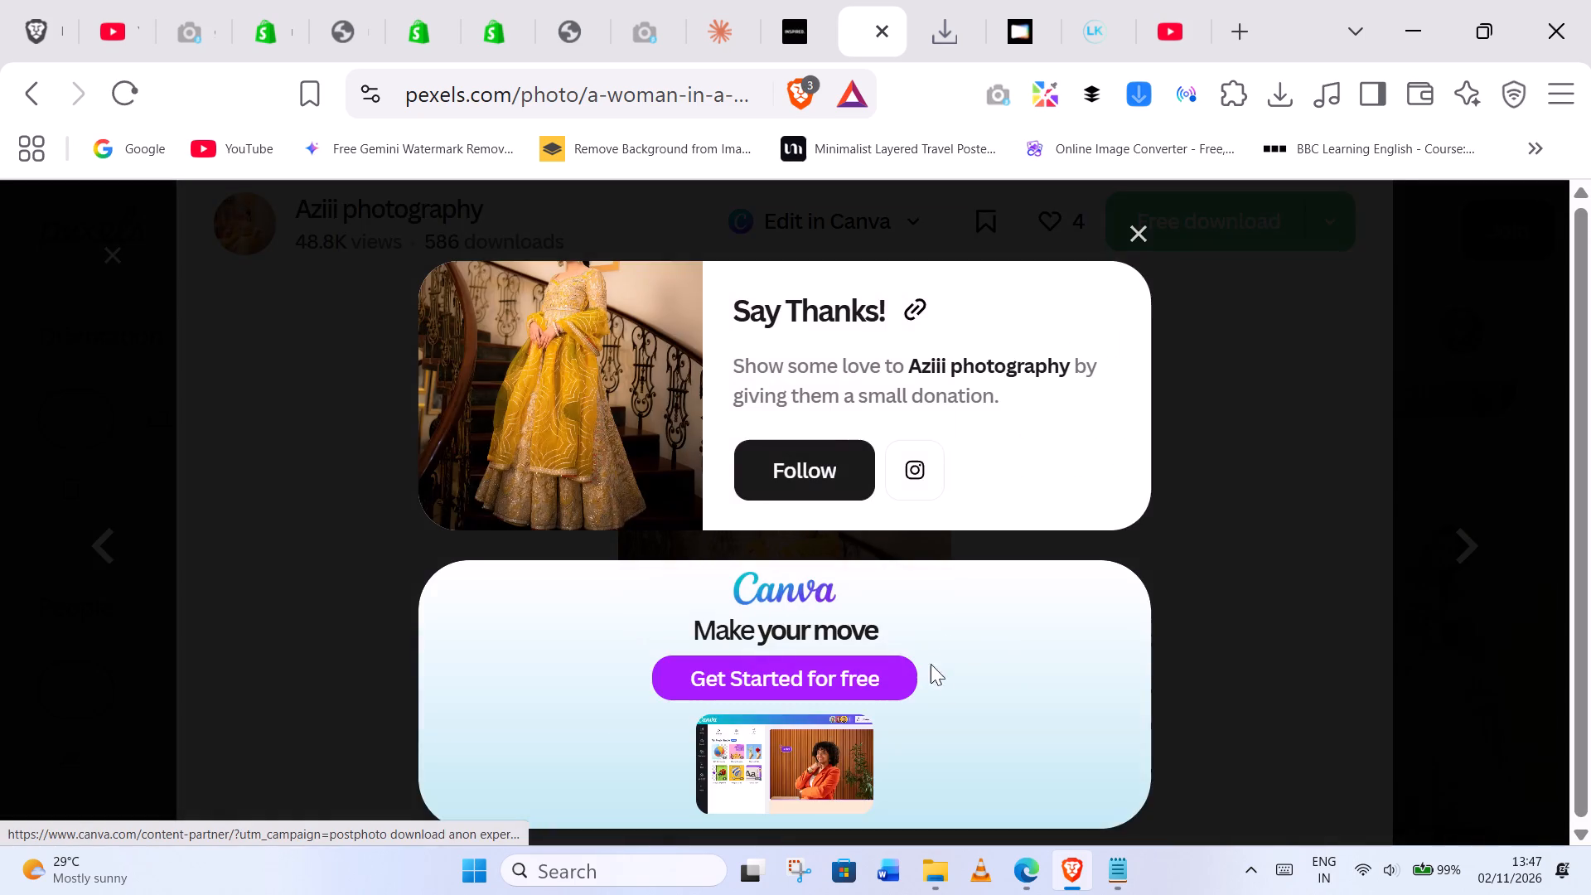
{"action": "left_click", "coordinate": [1298, 796]}
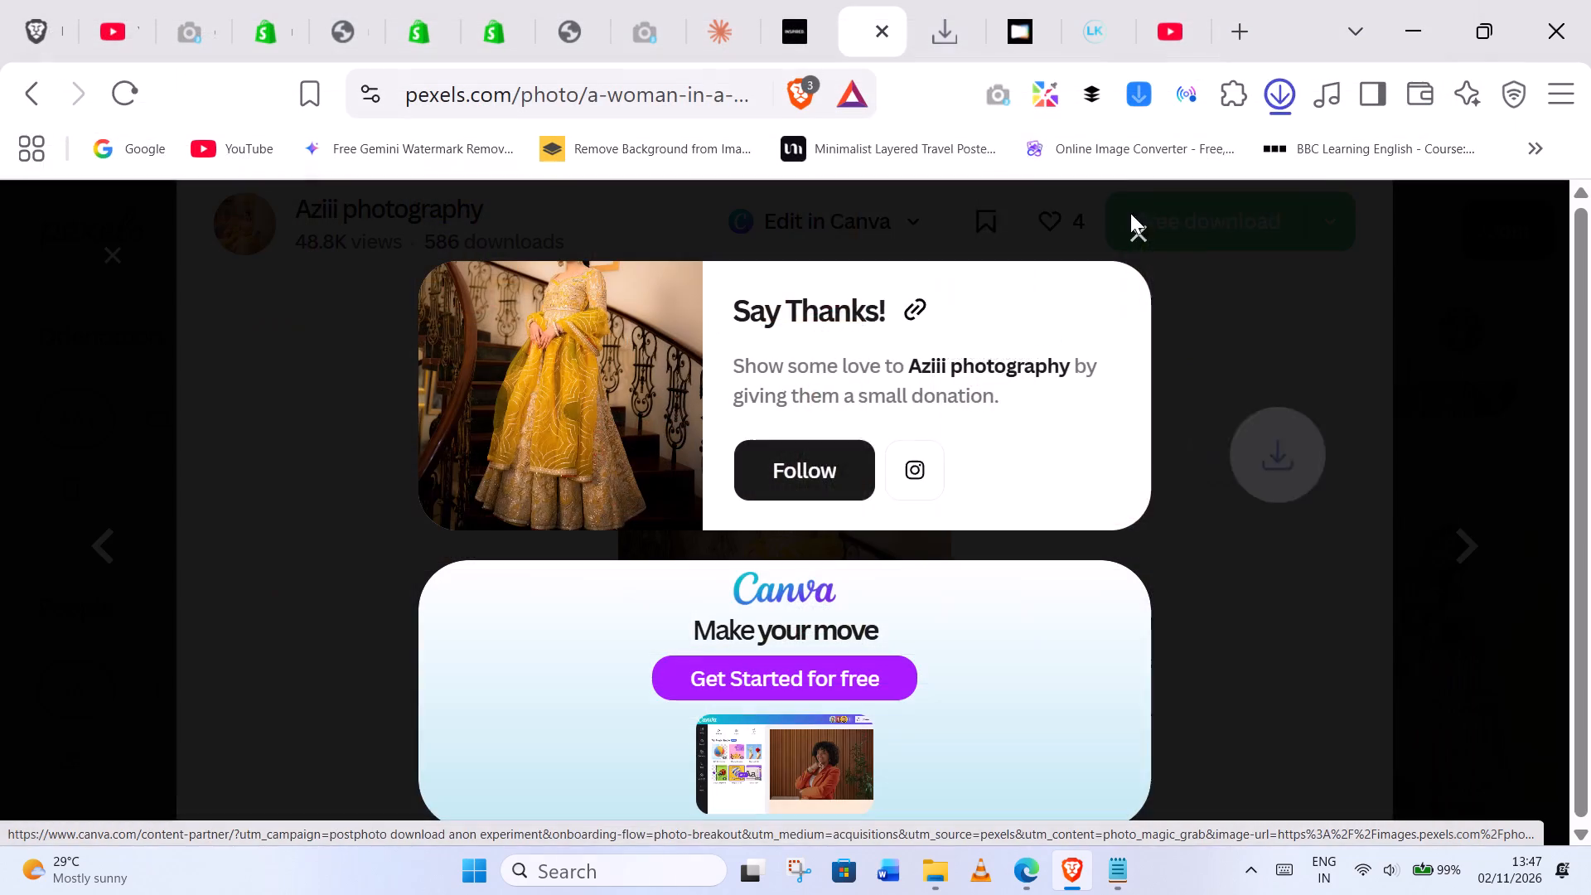
{"action": "left_click", "coordinate": [1346, 235]}
Download the related staircase photo of the same woman facing forward with clasped hands, in Large 1920x2880, and save it.
{"action": "scroll", "coordinate": [1174, 375], "scroll_direction": "down", "scroll_amount": 6}
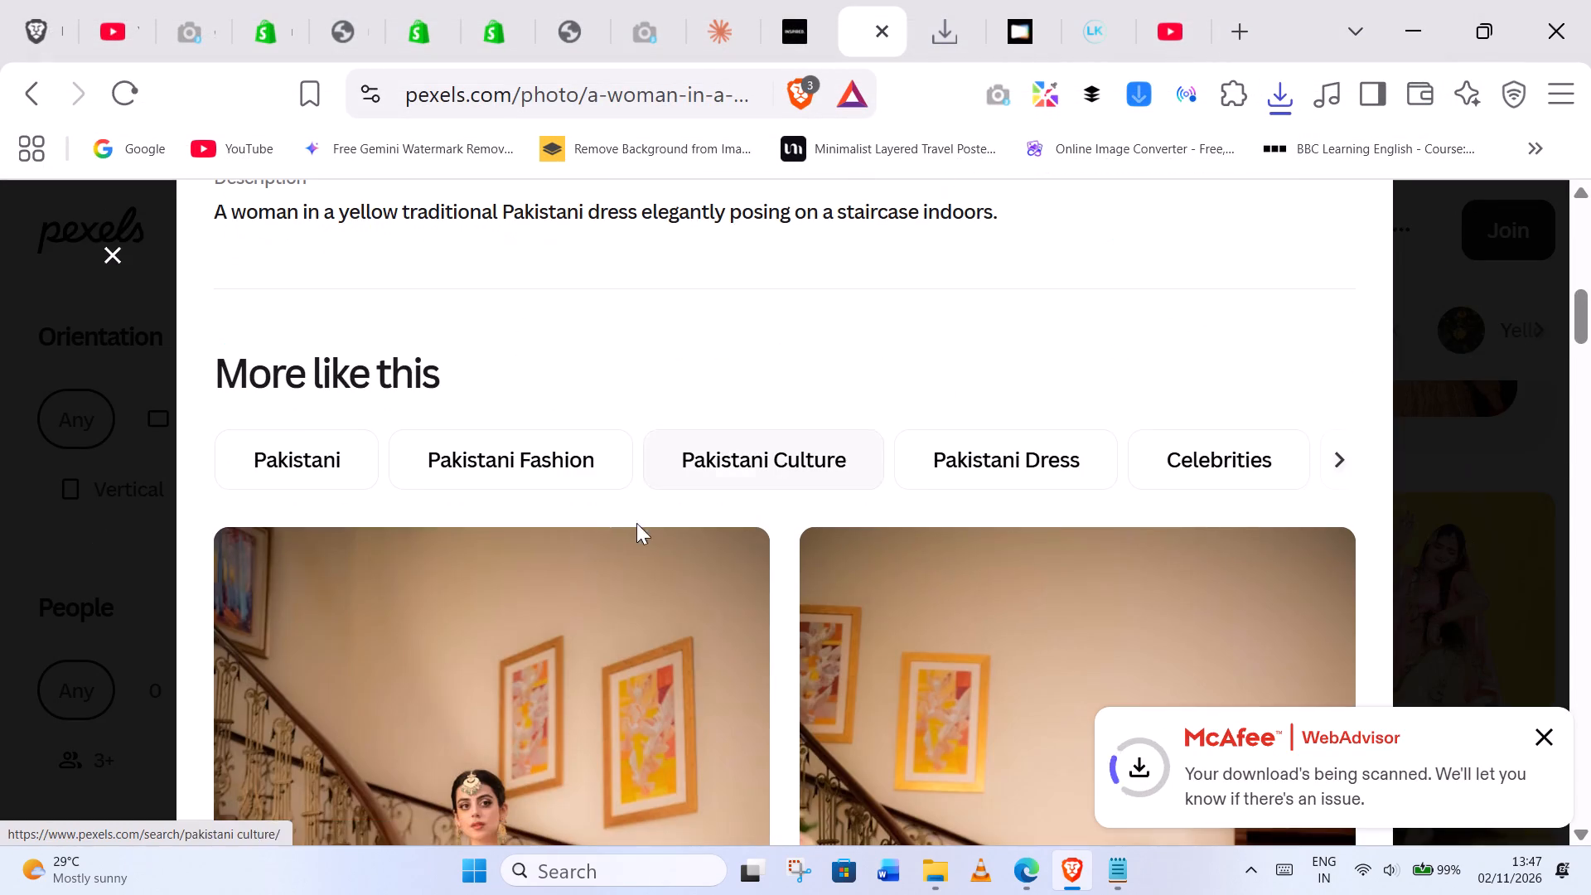
{"action": "left_click", "coordinate": [544, 602]}
{"action": "left_click", "coordinate": [1317, 281]}
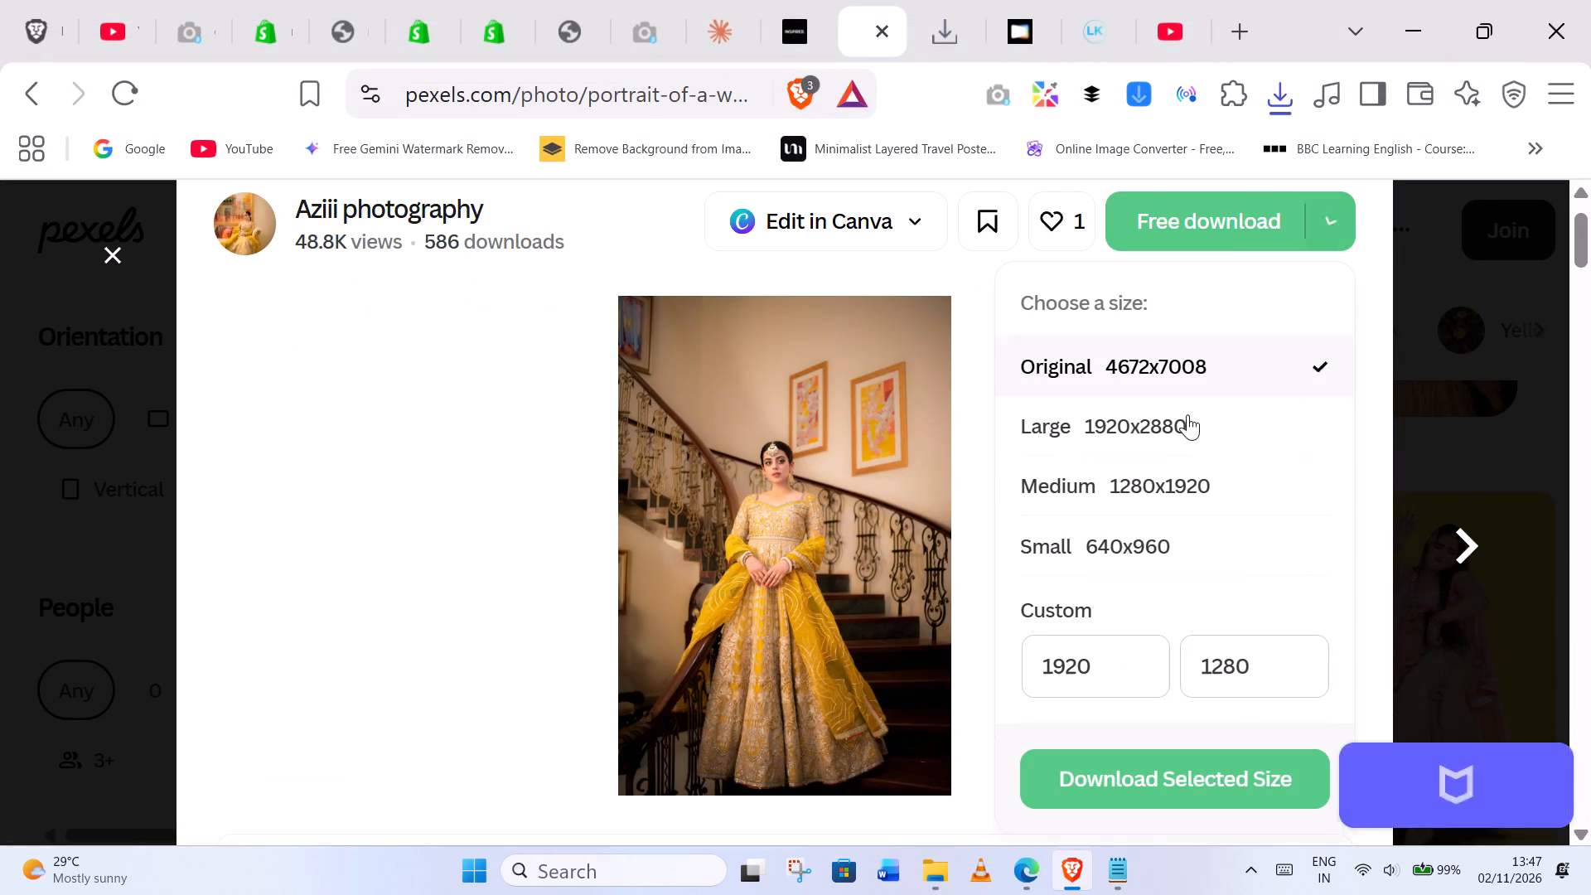
{"action": "left_click", "coordinate": [1149, 422]}
{"action": "left_click", "coordinate": [1140, 783]}
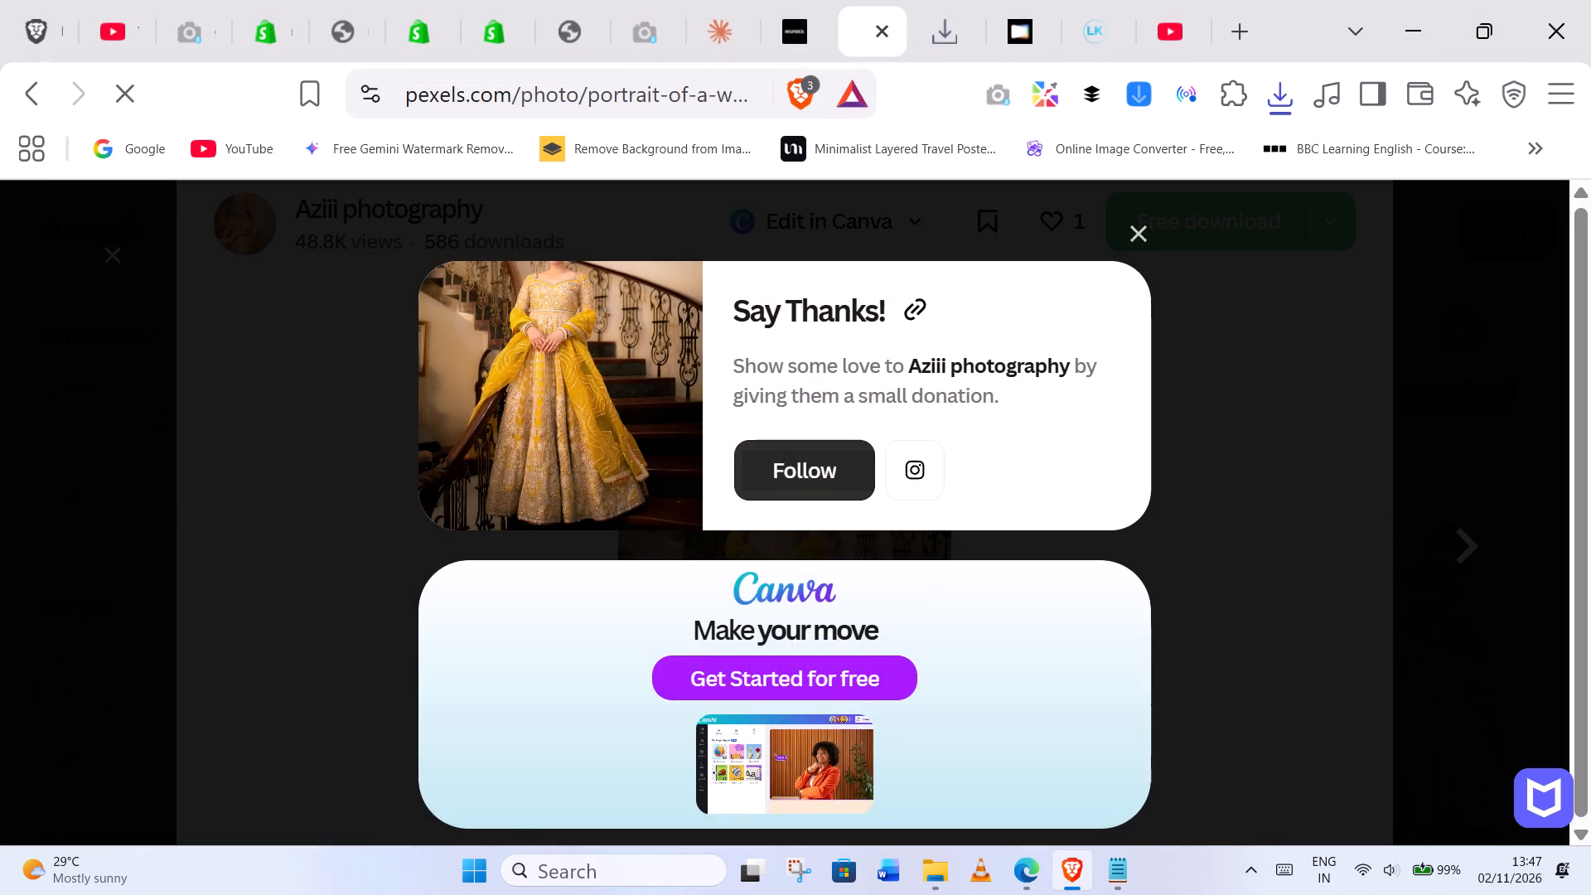
{"action": "left_click", "coordinate": [1295, 799]}
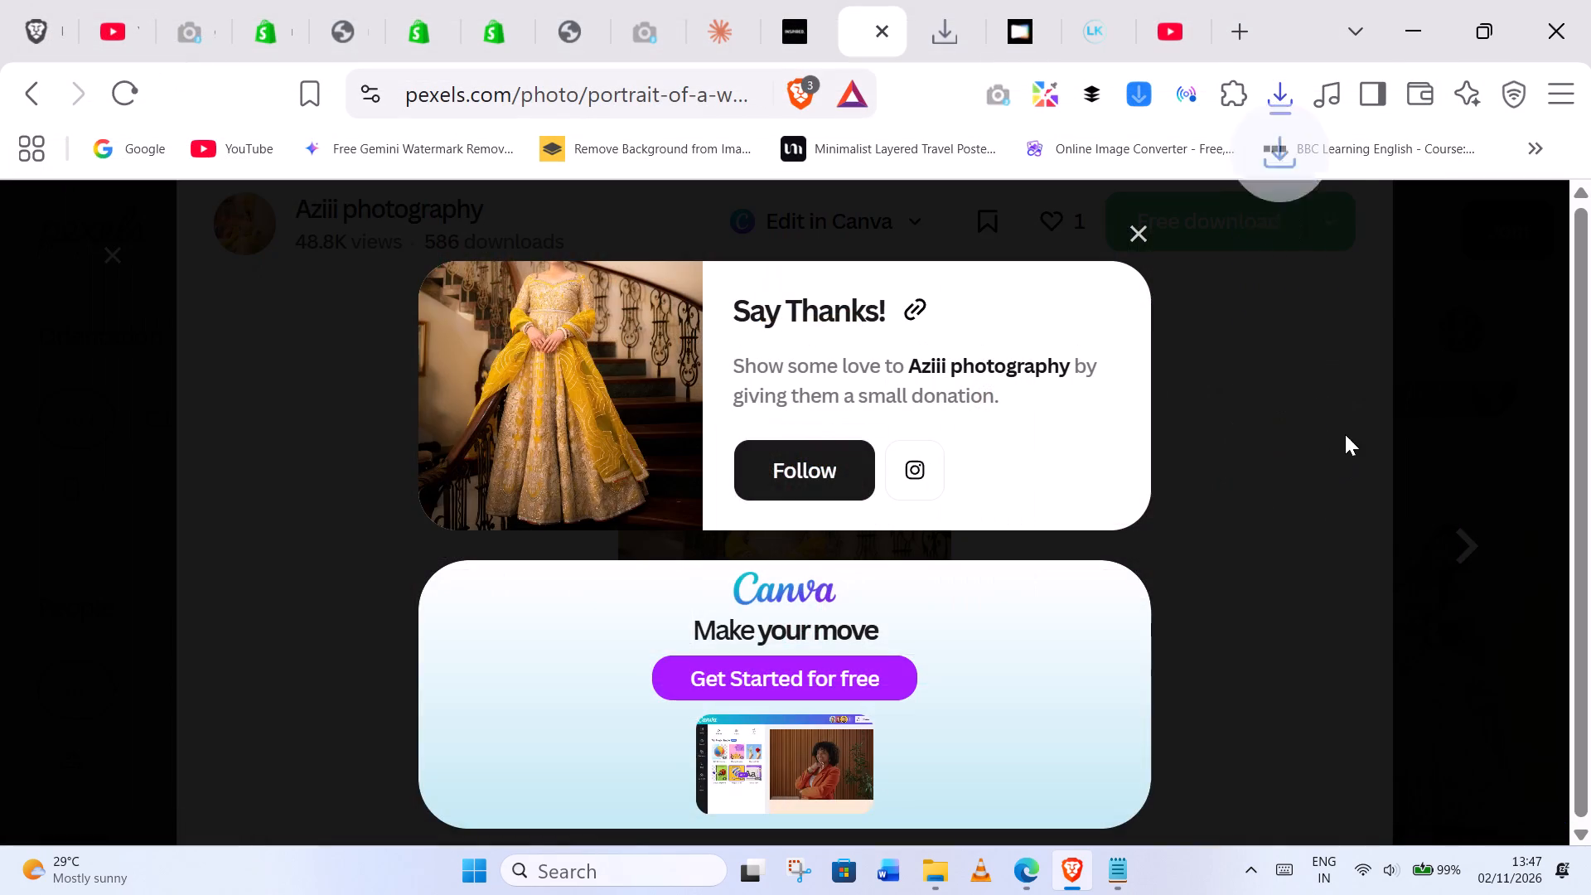
{"action": "left_click", "coordinate": [1345, 434]}
Download the related photo of the woman turned sideways by the staircase and flower arrangement, in Large 1920x2880, and save it.
{"action": "scroll", "coordinate": [1207, 517], "scroll_direction": "down", "scroll_amount": 6}
{"action": "left_click", "coordinate": [1033, 625]}
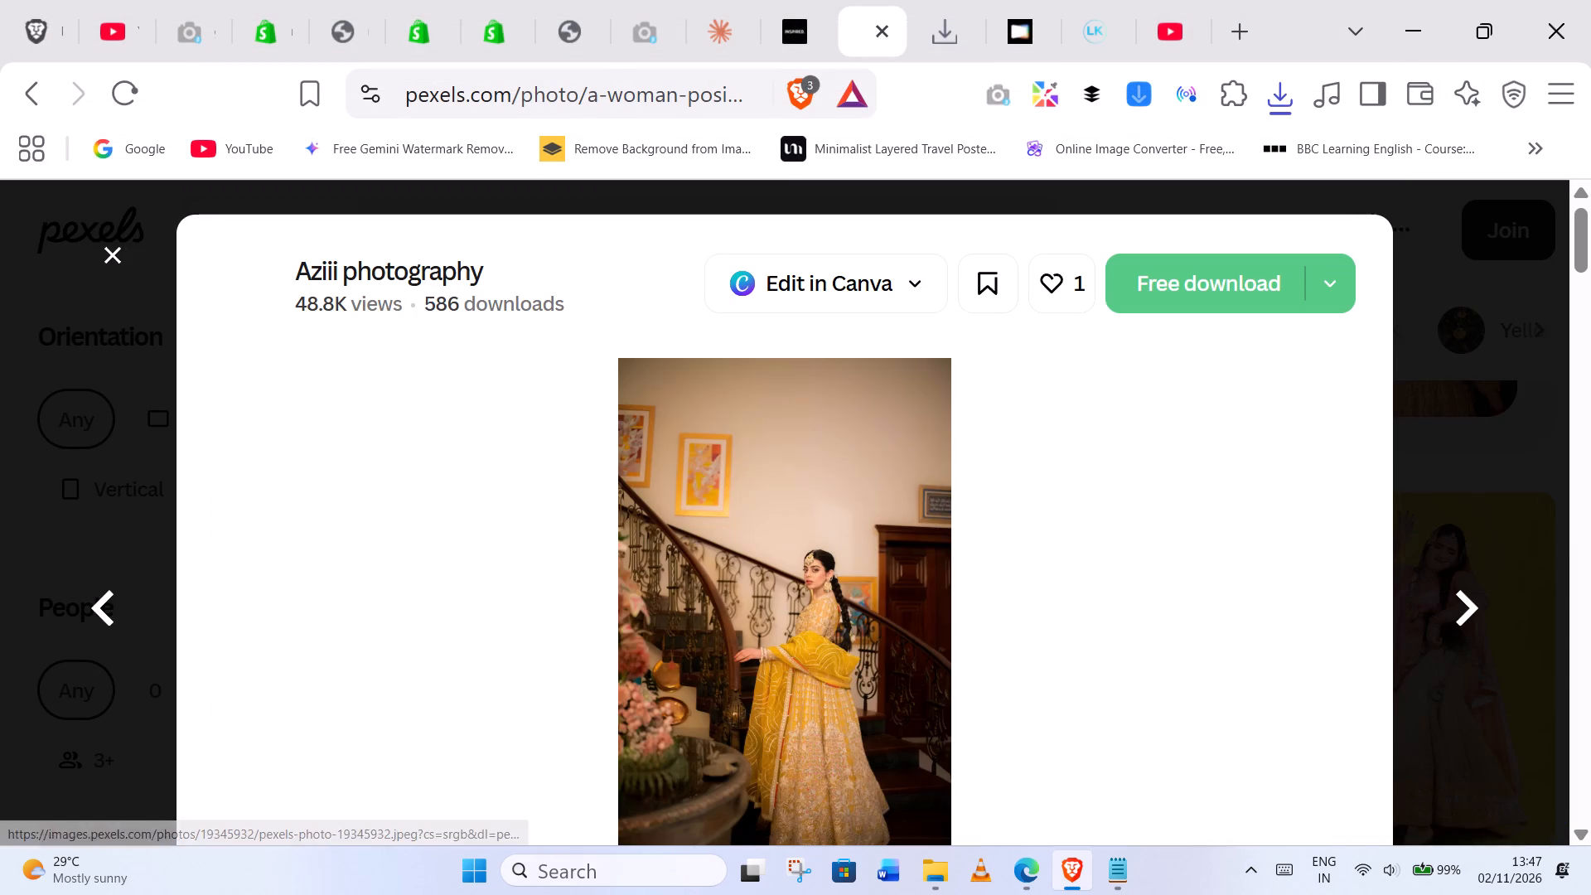
{"action": "left_click", "coordinate": [1338, 290]}
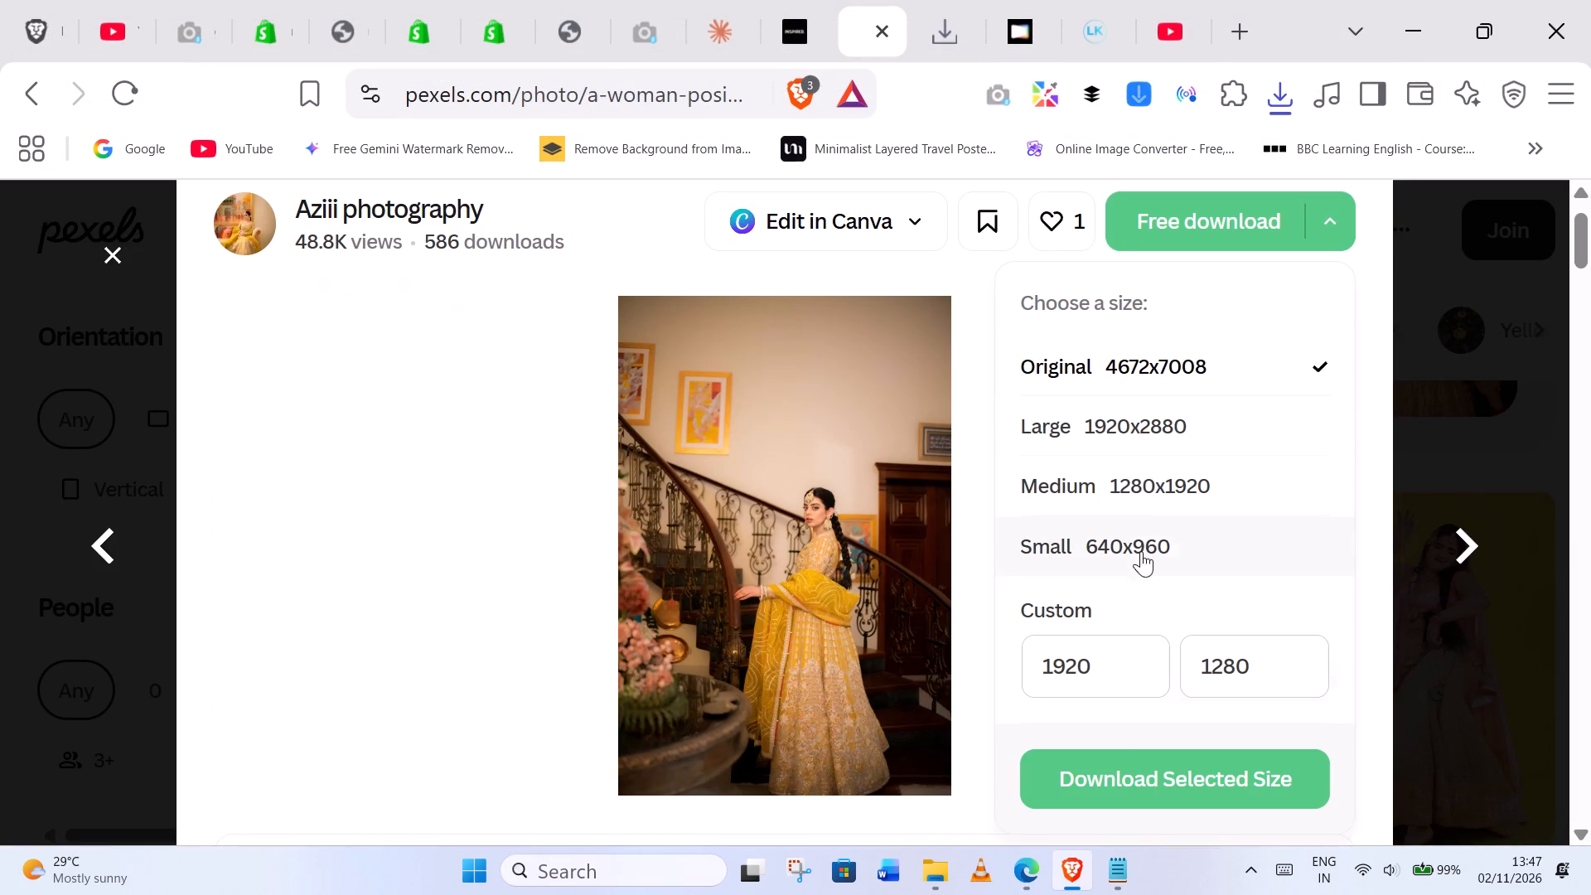
{"action": "left_click", "coordinate": [1116, 438]}
{"action": "left_click", "coordinate": [1179, 767]}
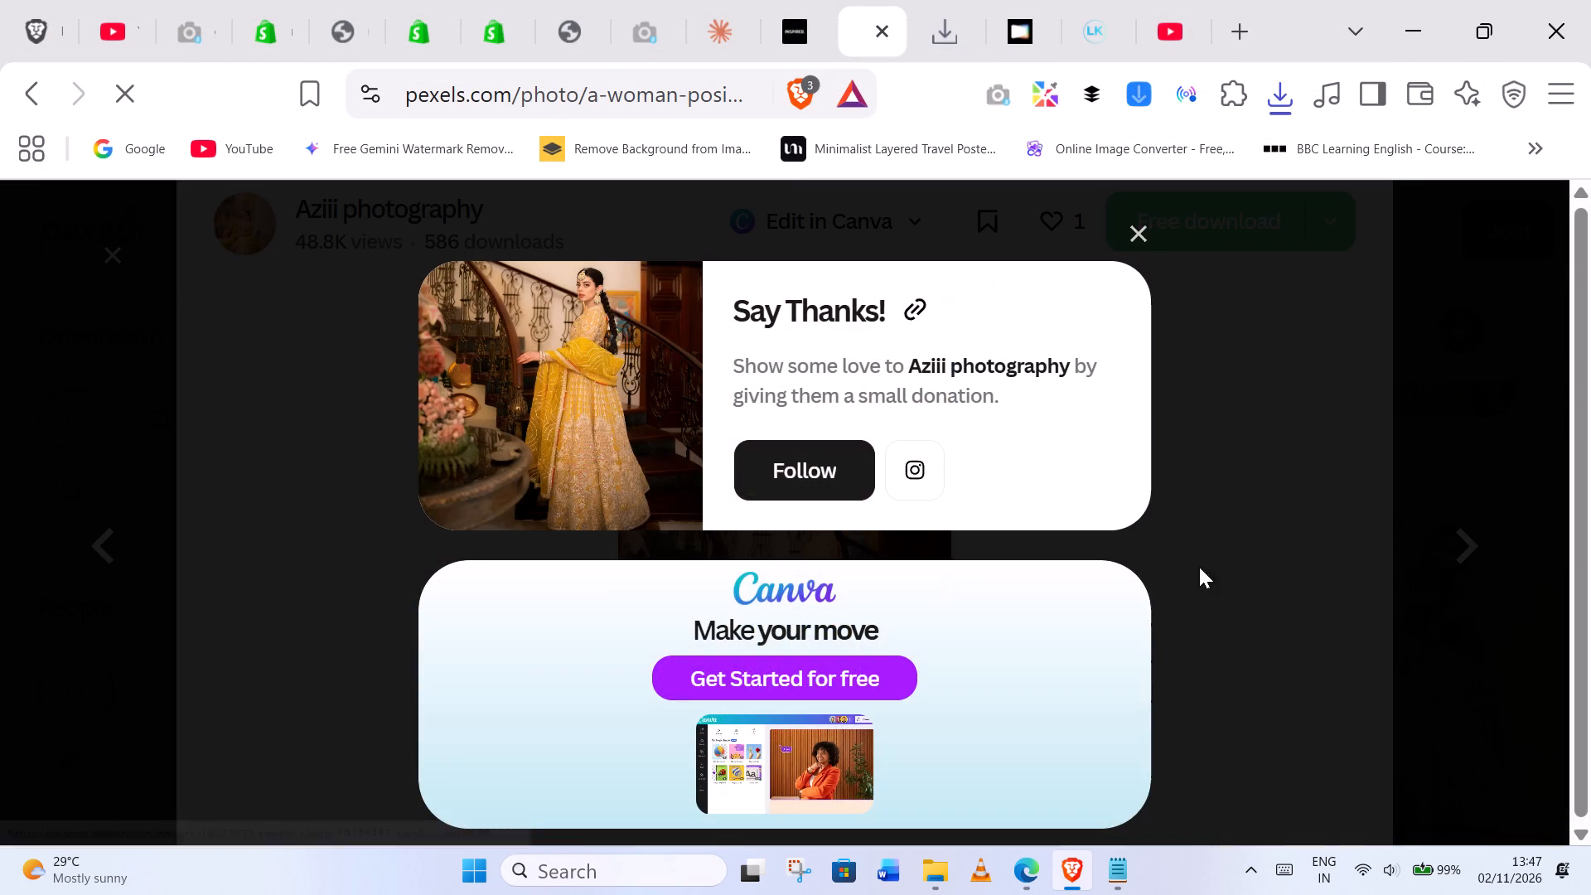
{"action": "left_click", "coordinate": [1294, 806]}
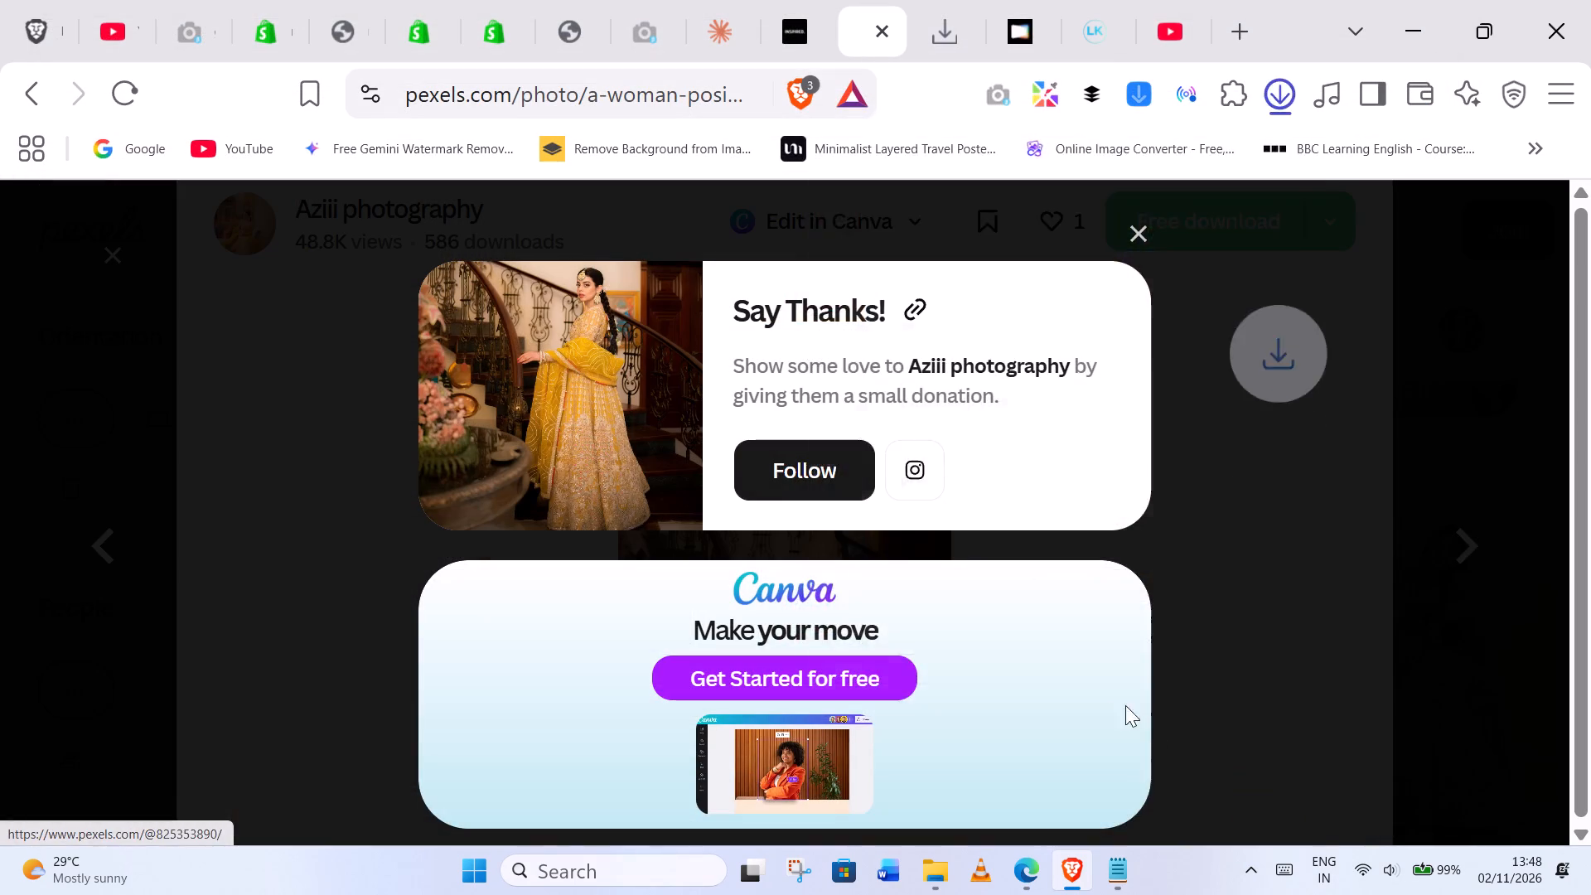
{"action": "left_click", "coordinate": [315, 358]}
Download the related photo of the woman in yellow seated on the sofa before a painting, in Large 1920x2880, and save it.
{"action": "scroll", "coordinate": [387, 510], "scroll_direction": "down", "scroll_amount": 6}
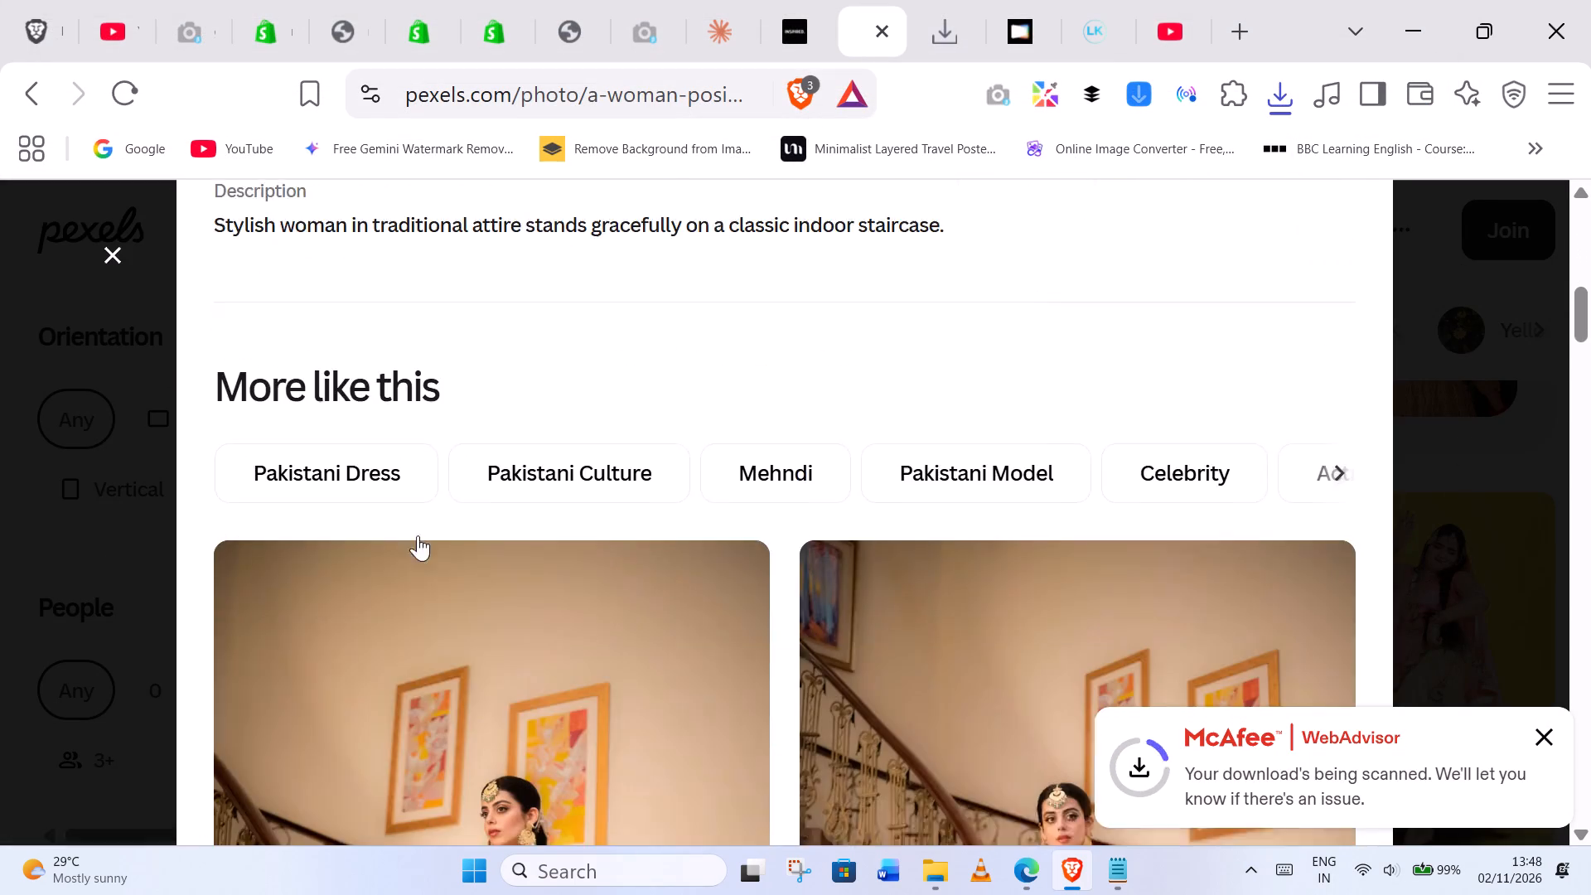
{"action": "scroll", "coordinate": [583, 516], "scroll_direction": "down", "scroll_amount": 10}
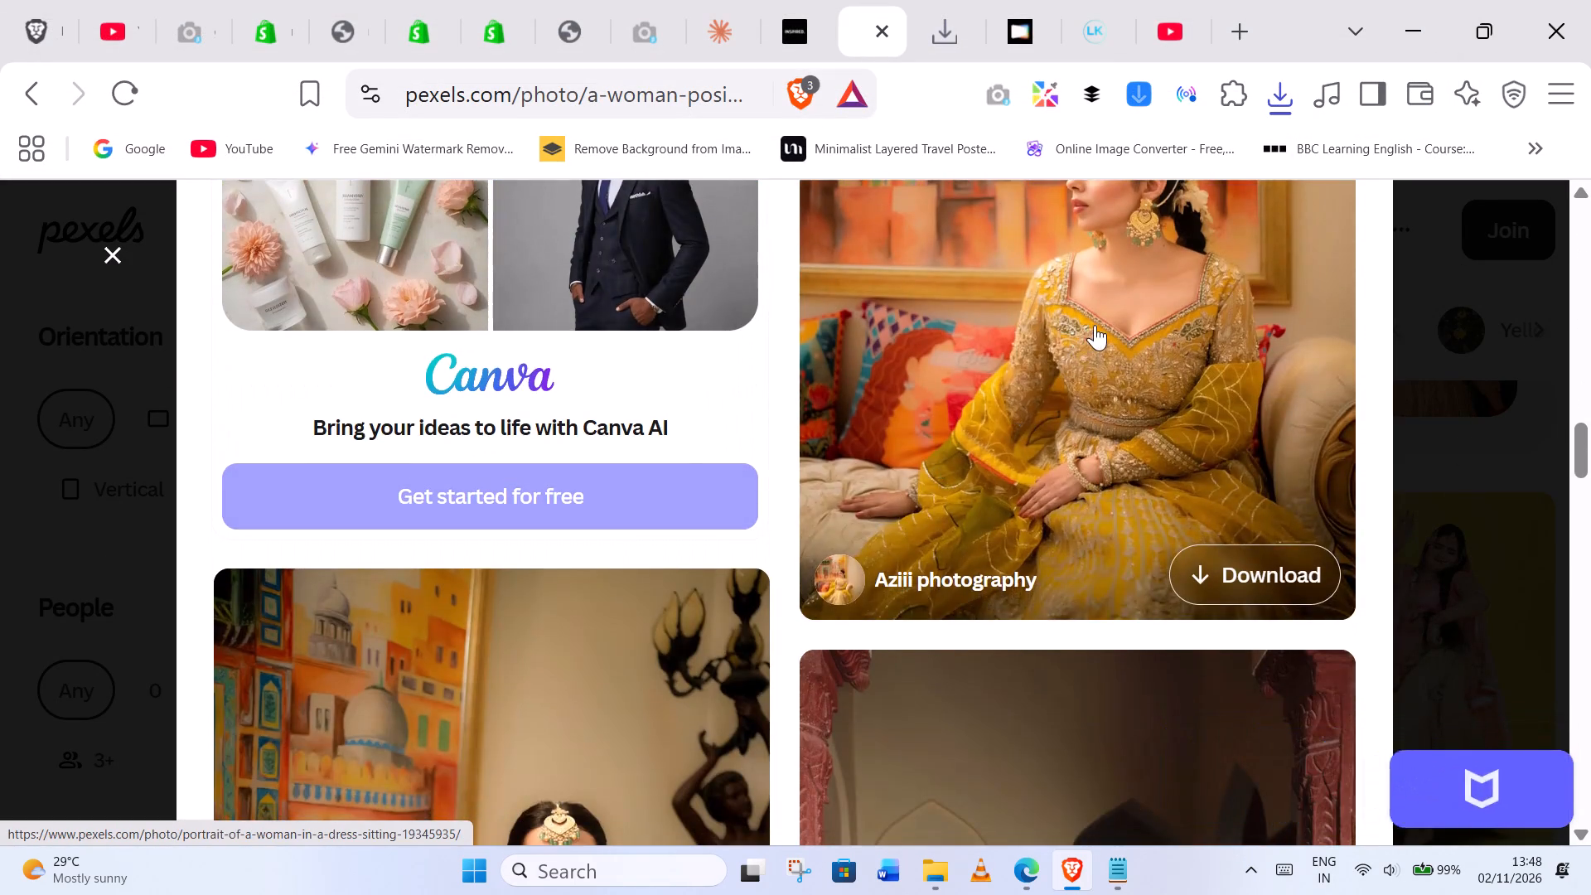
{"action": "left_click", "coordinate": [1099, 322]}
{"action": "left_click", "coordinate": [1324, 278]}
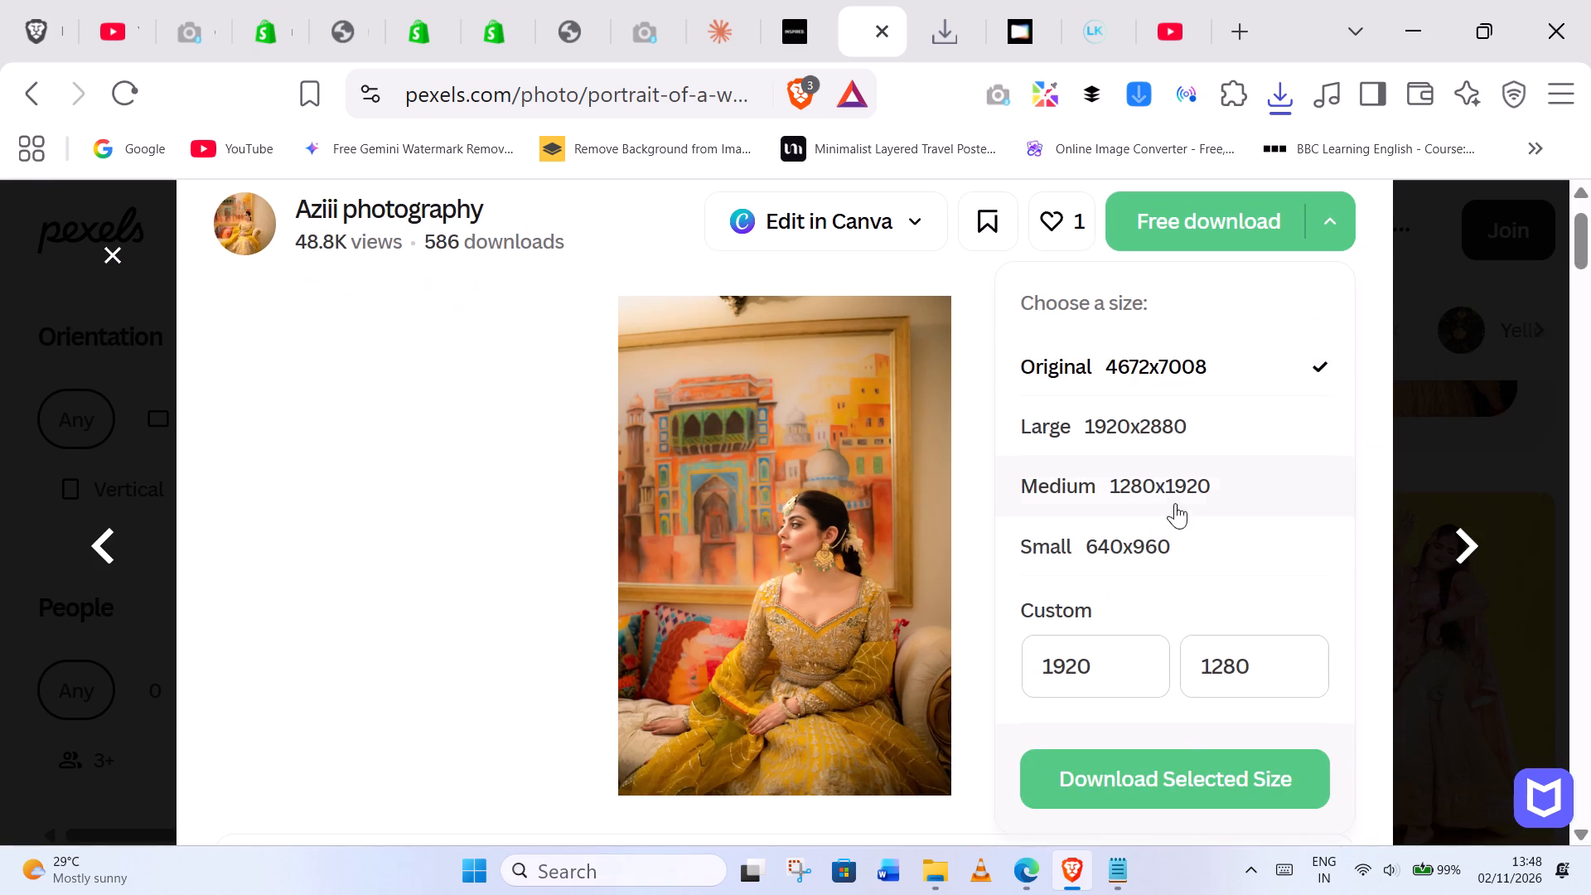
{"action": "left_click", "coordinate": [1155, 408]}
{"action": "left_click", "coordinate": [1123, 776]}
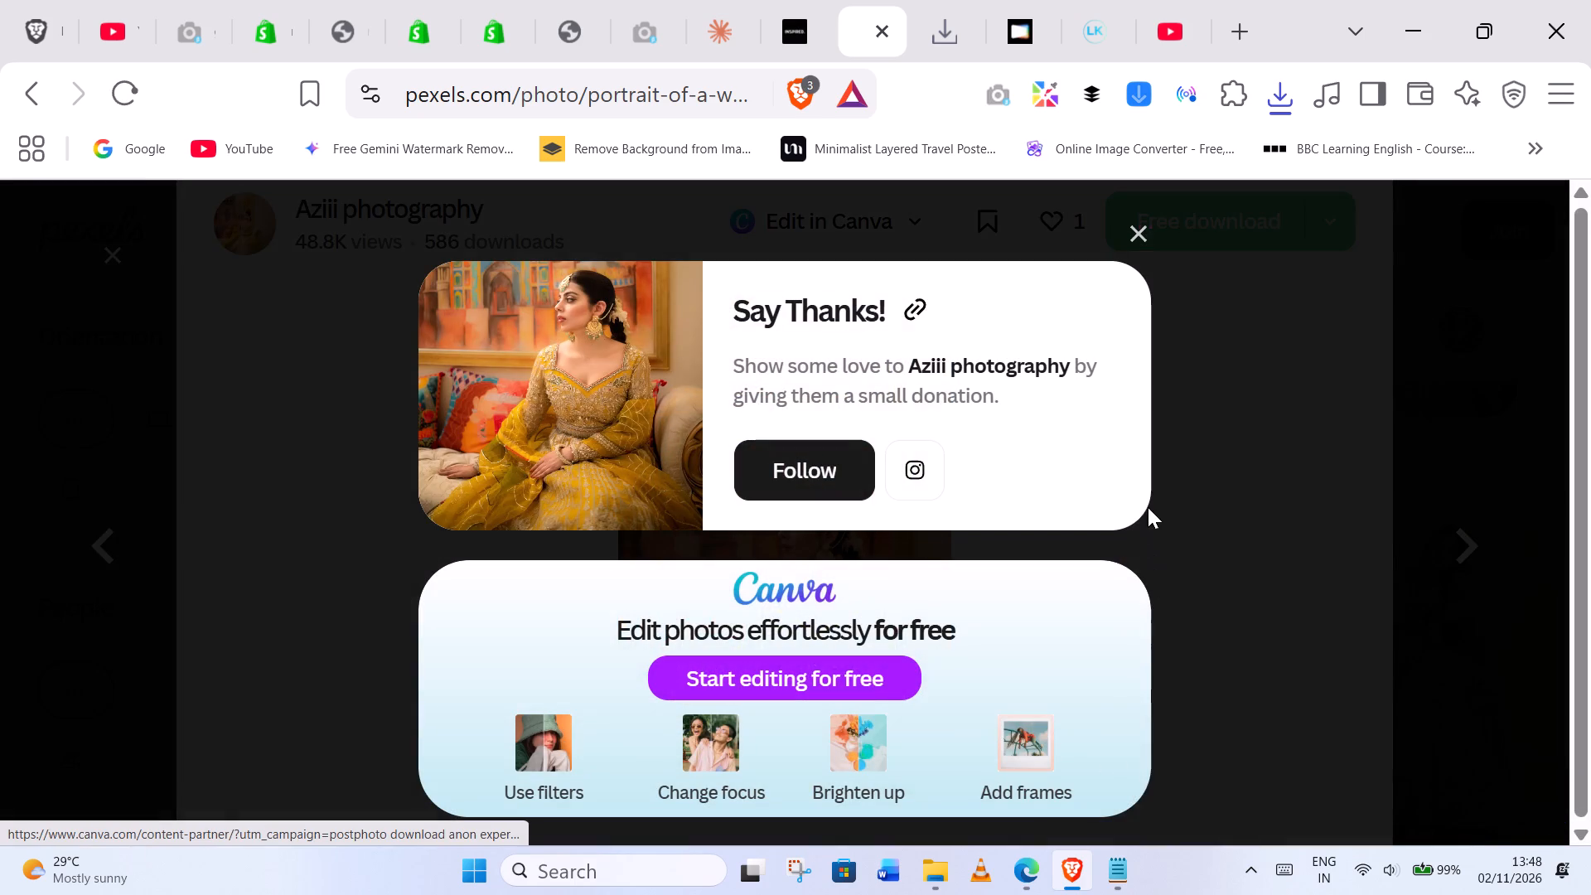
{"action": "left_click", "coordinate": [1280, 816]}
{"action": "left_click", "coordinate": [1120, 220]}
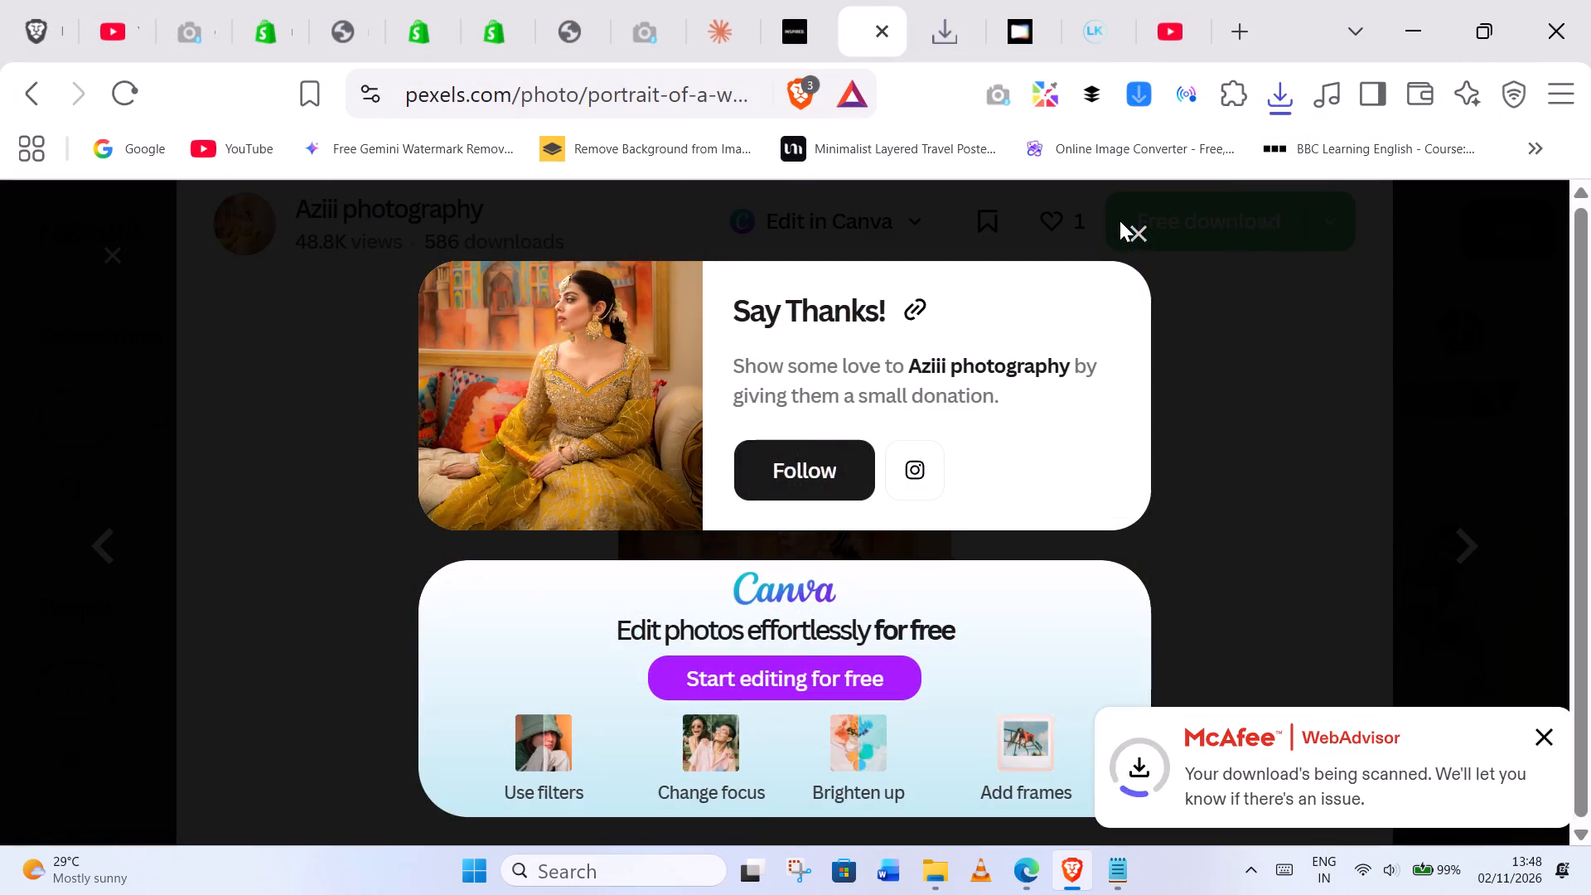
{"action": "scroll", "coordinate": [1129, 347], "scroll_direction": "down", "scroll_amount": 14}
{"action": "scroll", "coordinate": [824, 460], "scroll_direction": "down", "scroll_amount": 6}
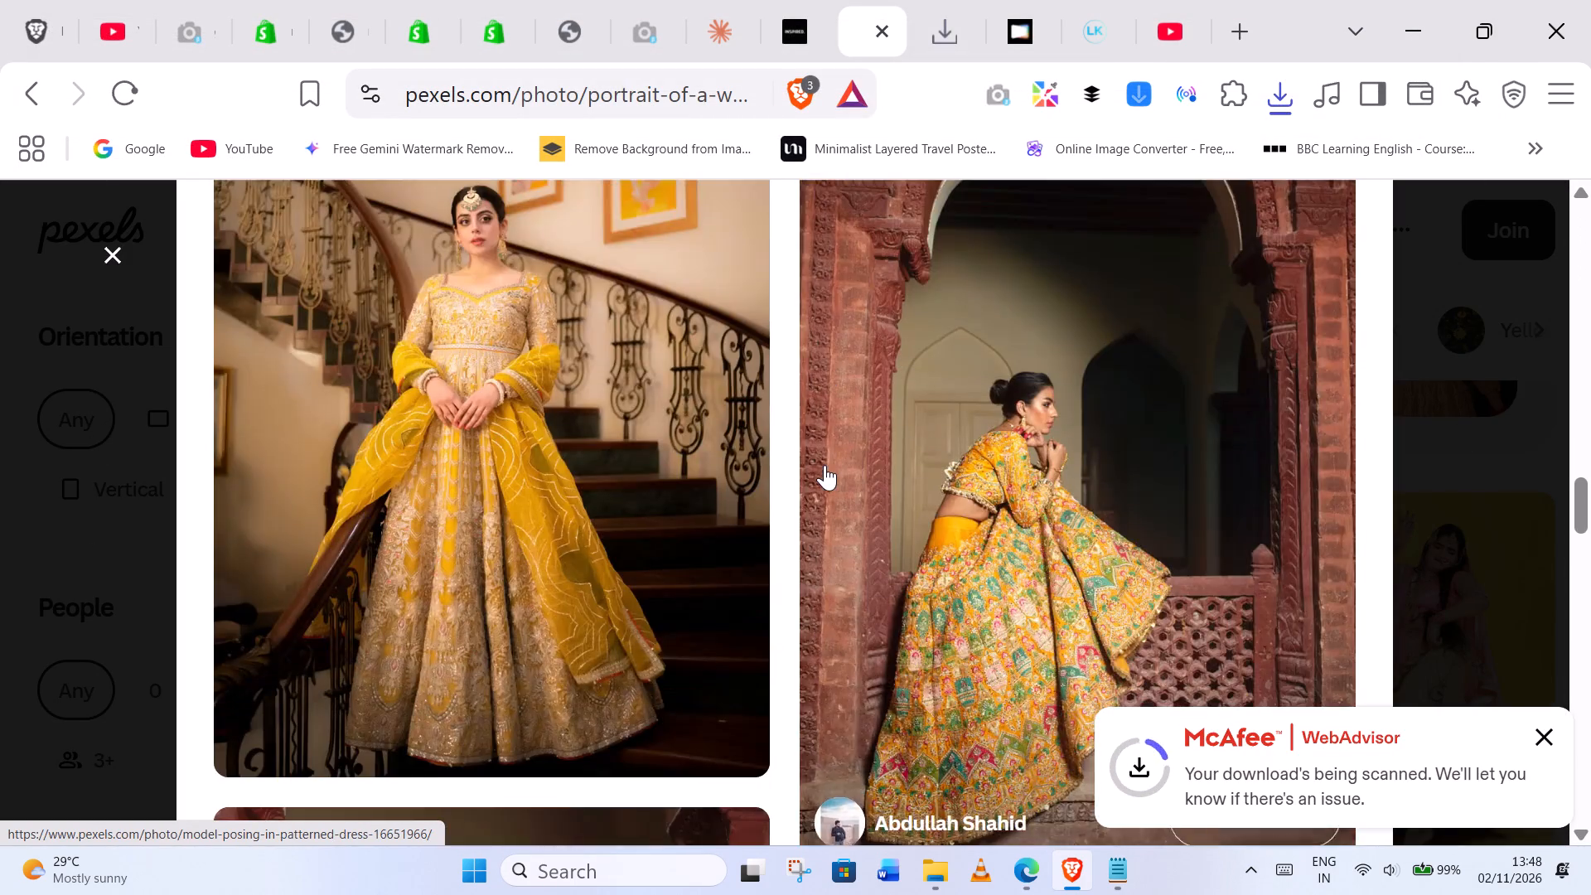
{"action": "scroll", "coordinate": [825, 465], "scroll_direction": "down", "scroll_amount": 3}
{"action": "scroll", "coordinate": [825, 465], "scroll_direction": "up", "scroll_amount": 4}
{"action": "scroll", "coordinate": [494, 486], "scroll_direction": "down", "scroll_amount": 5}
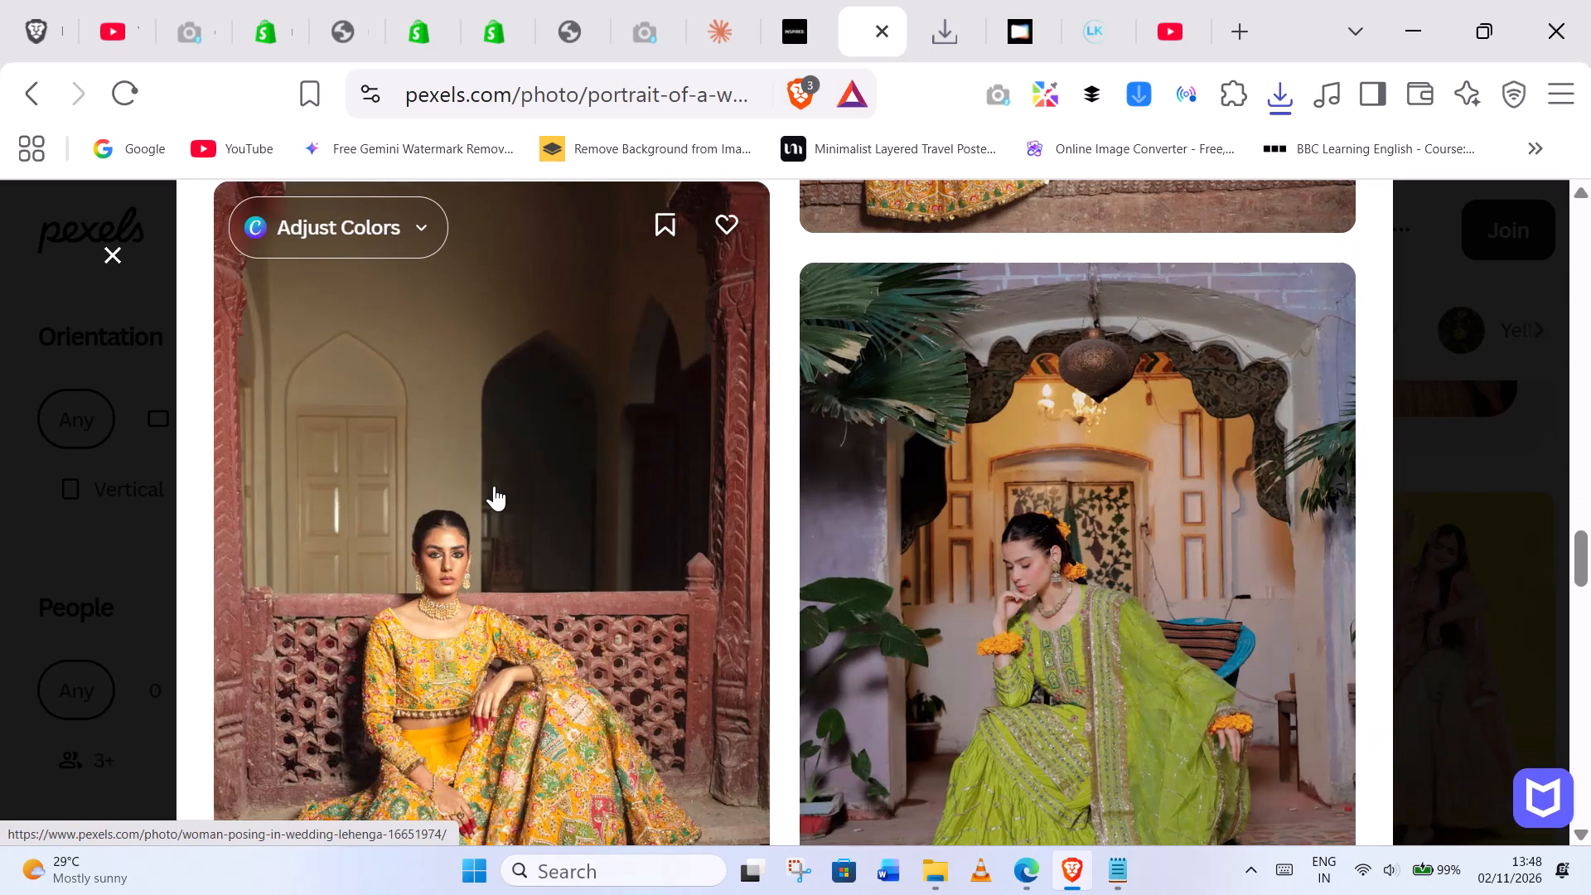
Upload the seated sofa, sideways staircase and draped-shawl staircase photos of the woman in yellow to the Mustard Yellow Haldi Lehenga product.
{"action": "left_click", "coordinate": [269, 0]}
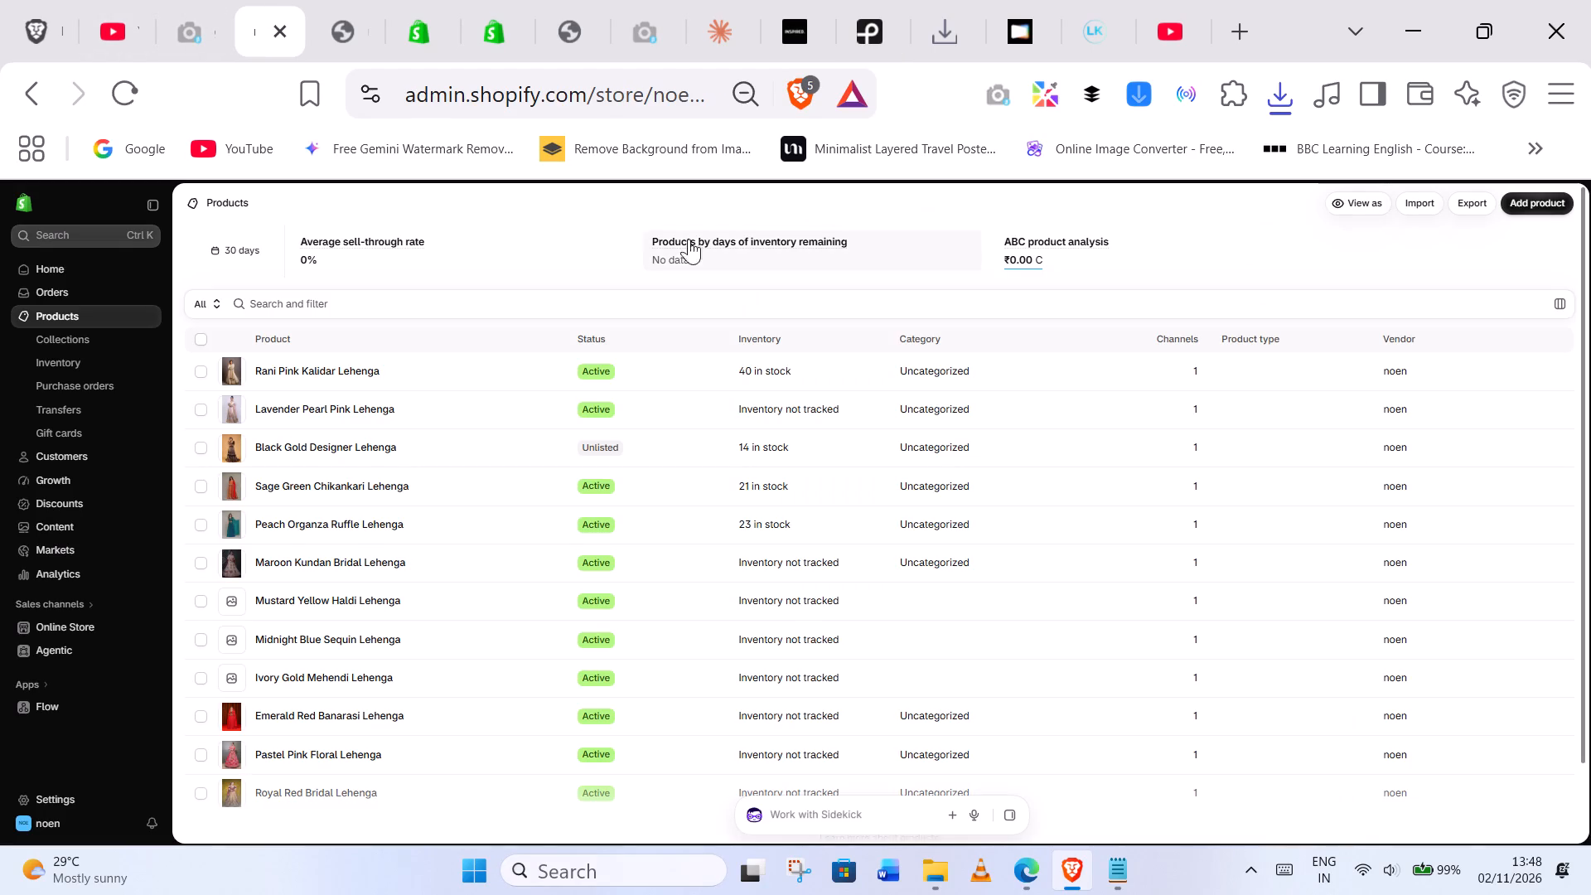
{"action": "left_click", "coordinate": [313, 597]}
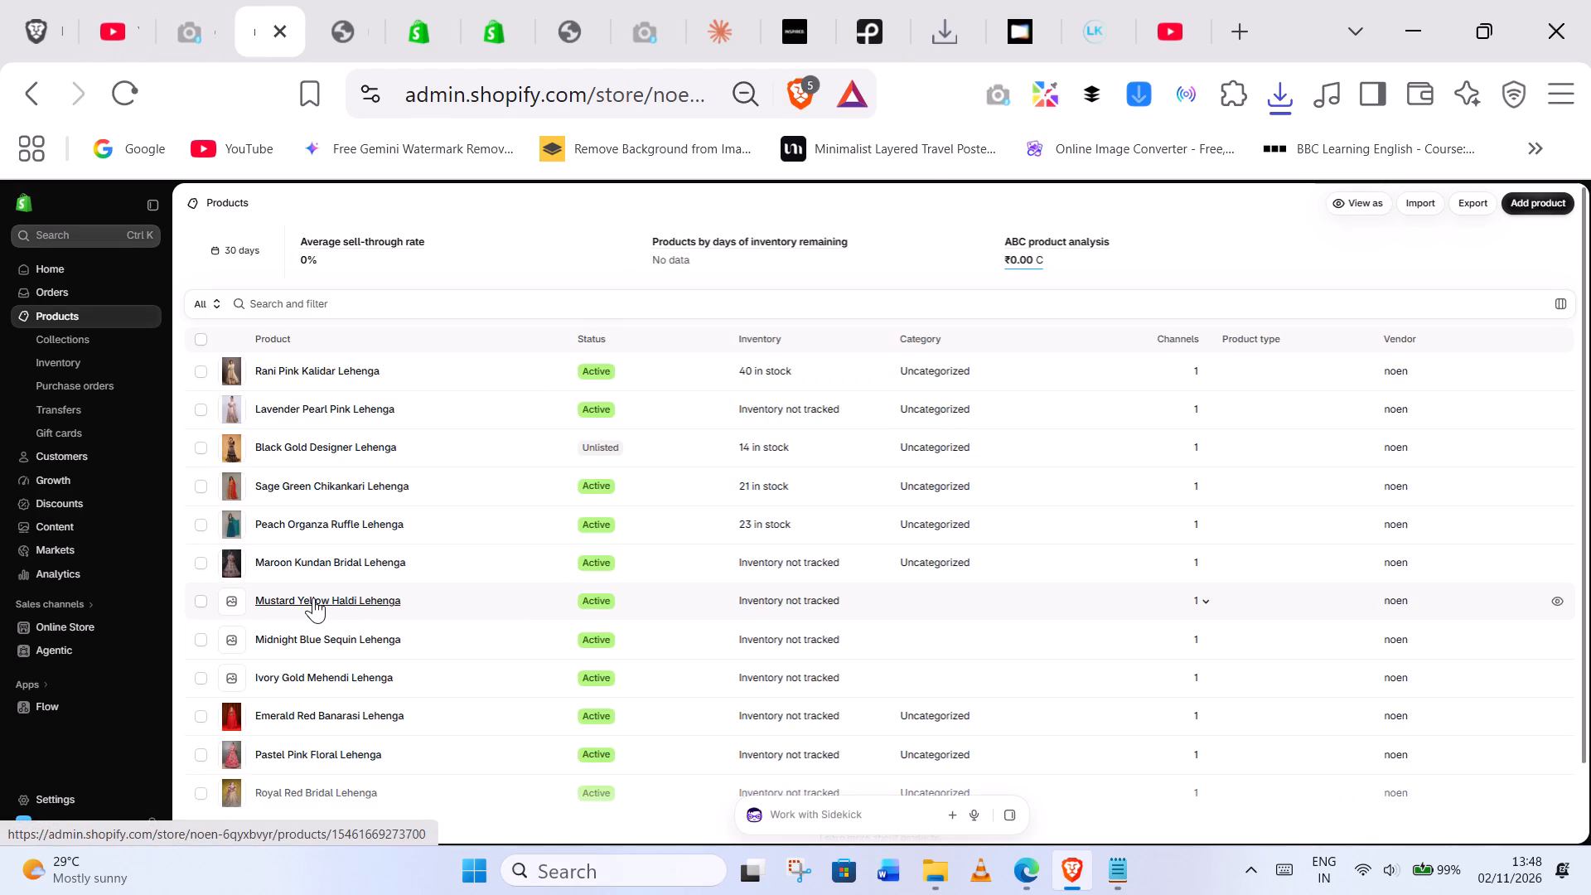
{"action": "left_click", "coordinate": [695, 577]}
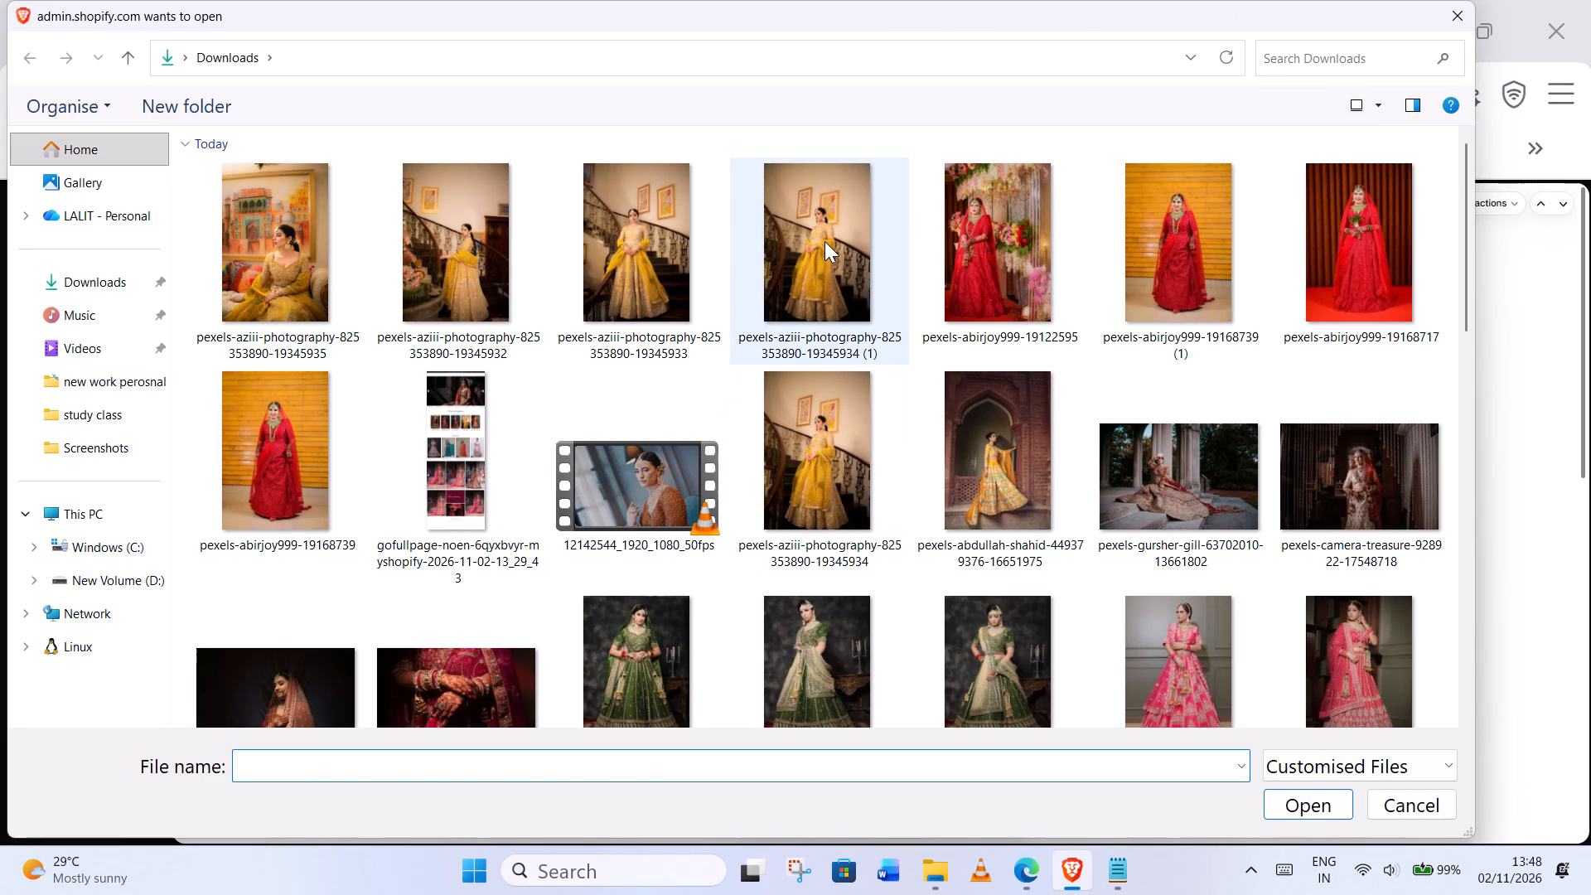
{"action": "left_click", "coordinate": [825, 241], "text": "ctrl"}
{"action": "left_click", "coordinate": [450, 241], "text": "ctrl"}
{"action": "left_click", "coordinate": [304, 235], "text": "ctrl"}
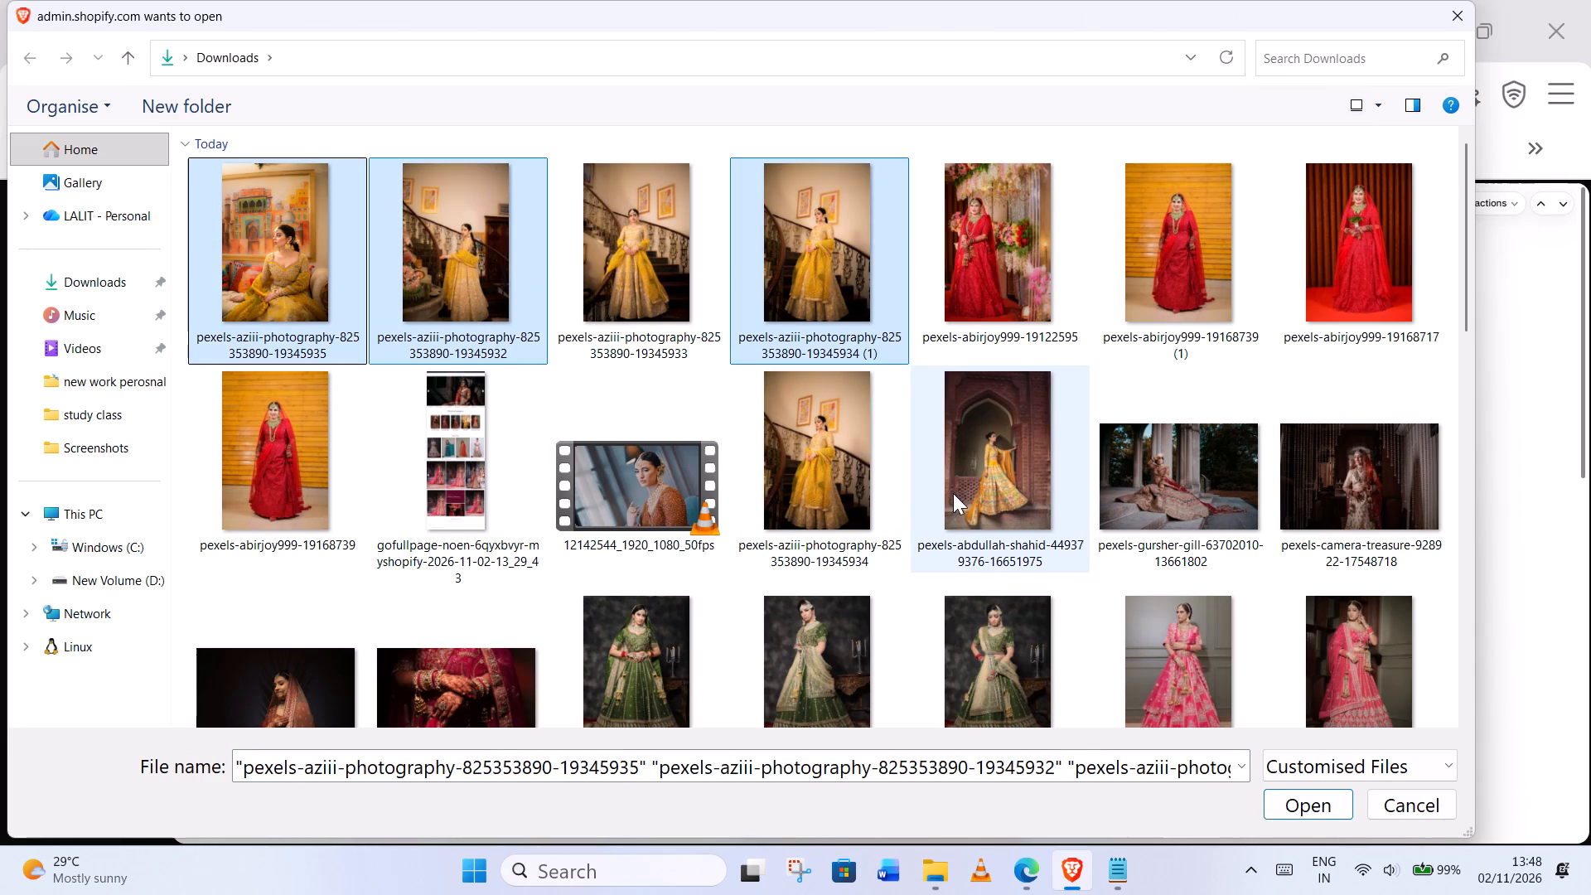
{"action": "left_click", "coordinate": [1316, 801]}
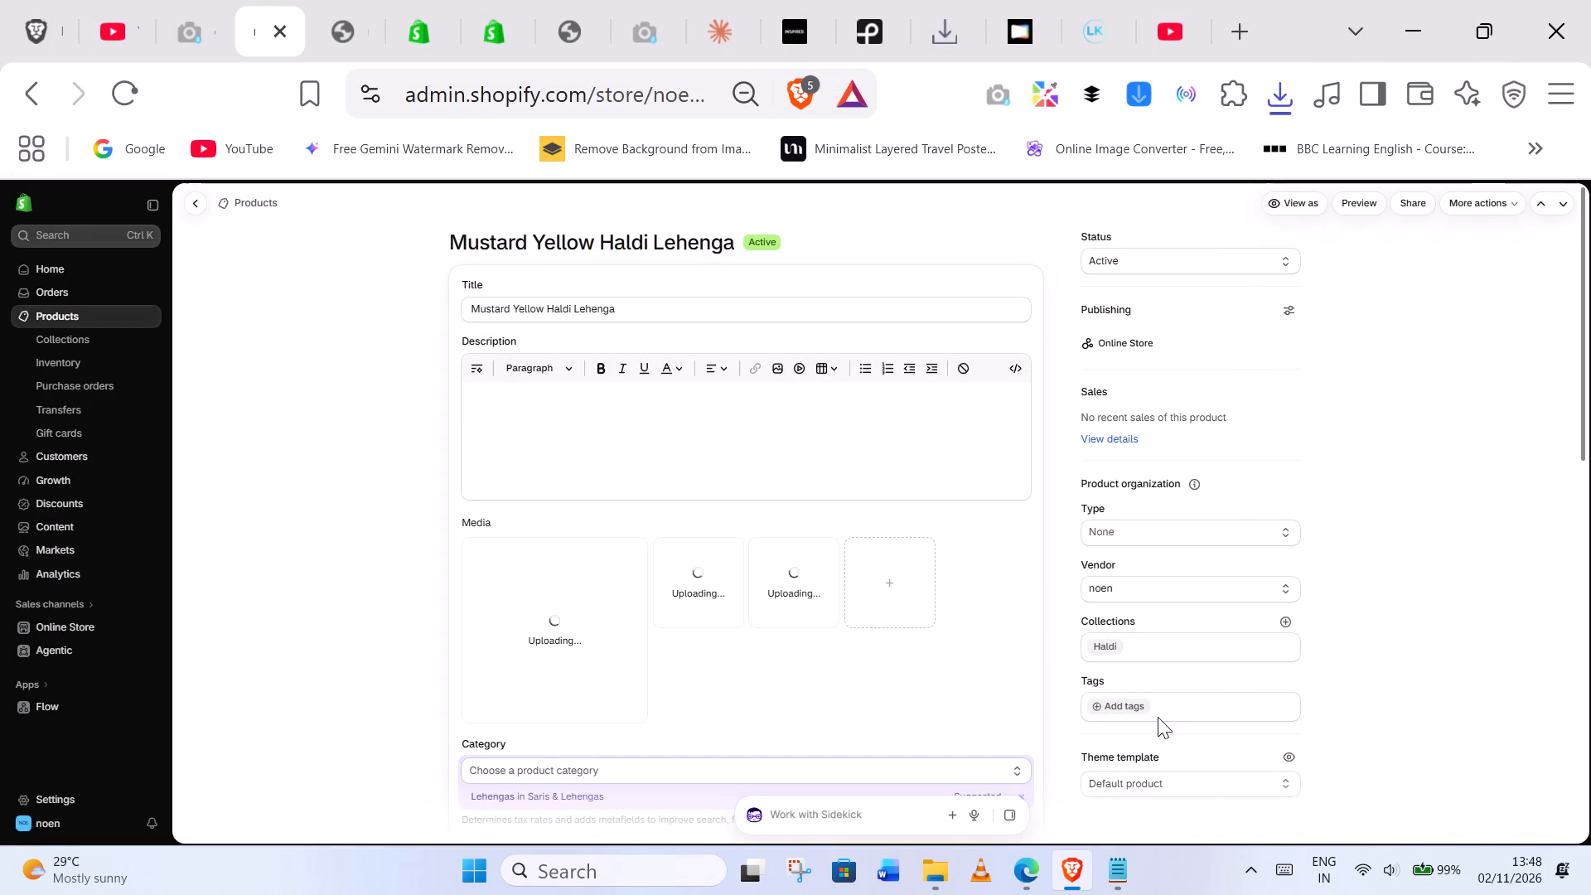
{"action": "left_click", "coordinate": [1289, 620]}
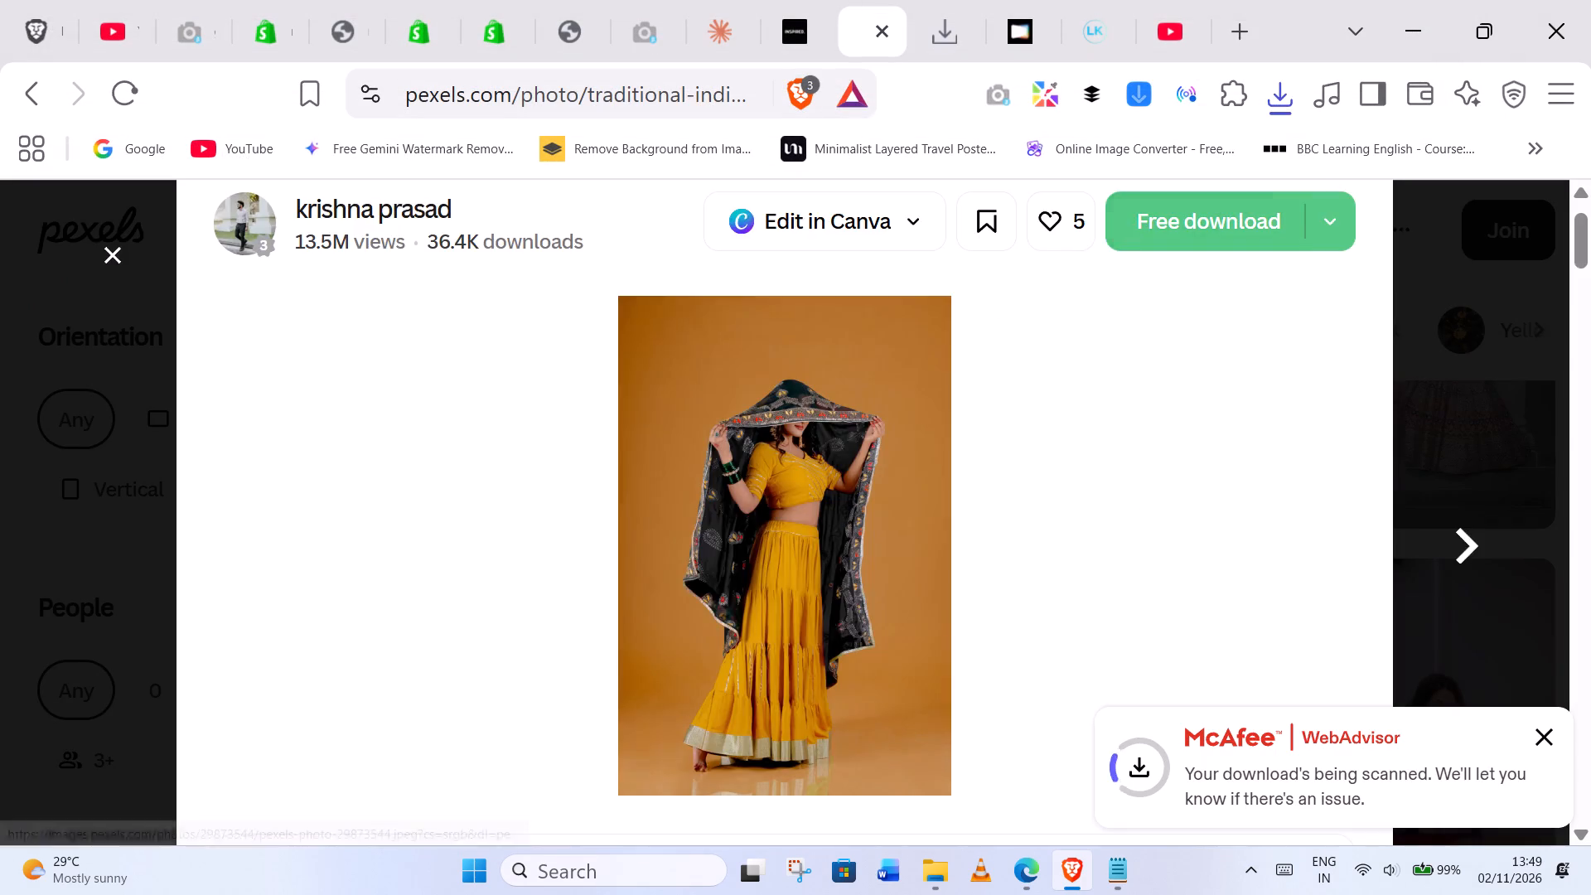
Open the related close-up of the woman in yellow with her hand at her chin and save it in Large size, 1920x2880.
{"action": "scroll", "coordinate": [885, 375], "scroll_direction": "down", "scroll_amount": 8}
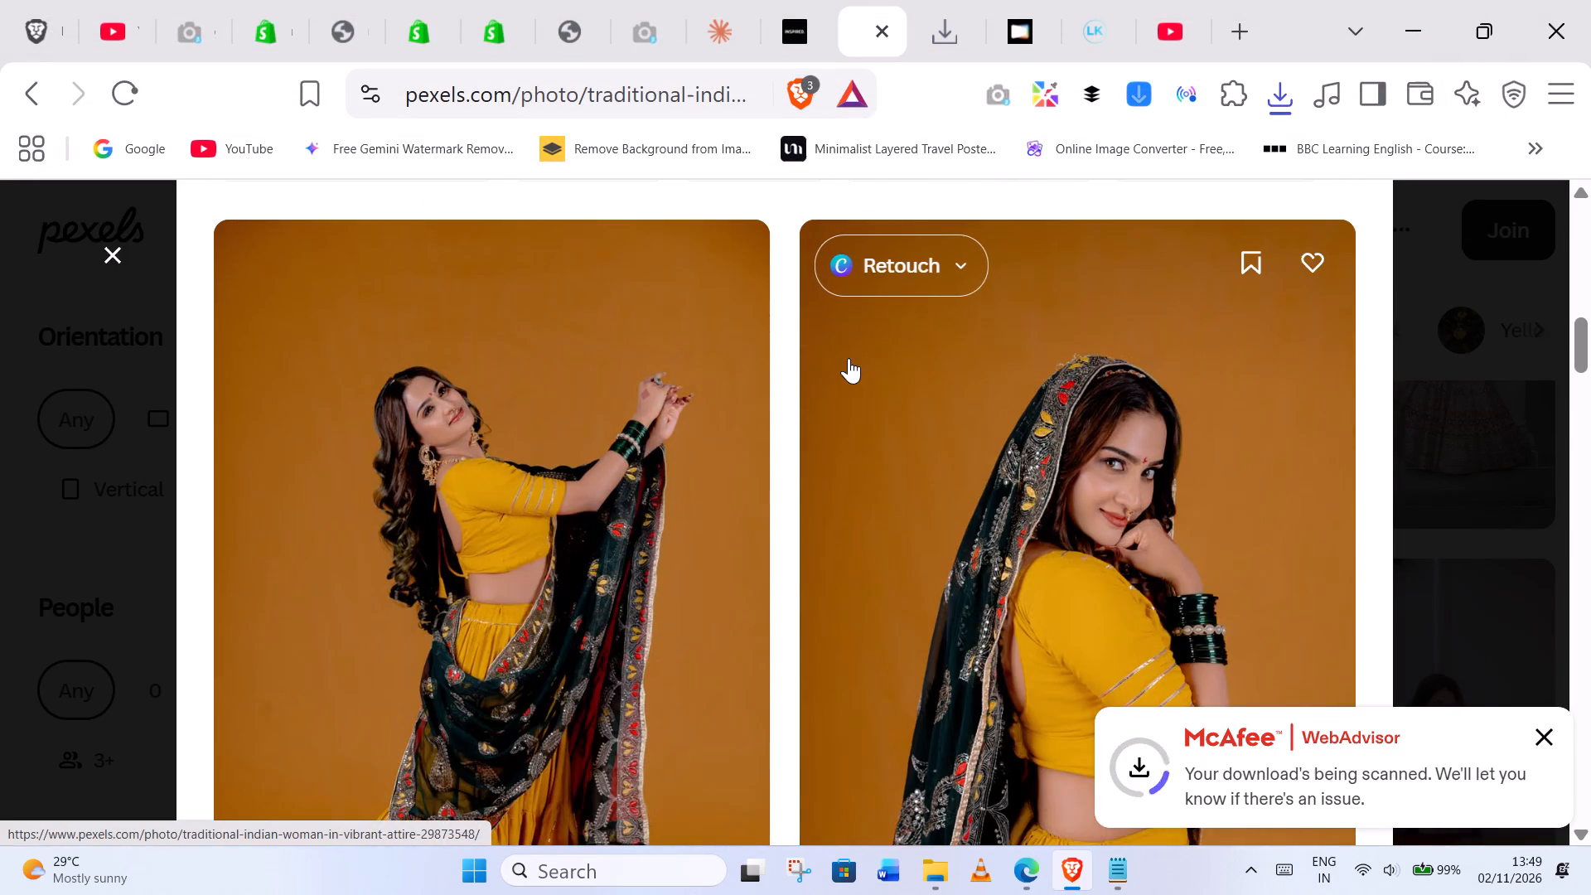
{"action": "scroll", "coordinate": [830, 380], "scroll_direction": "up", "scroll_amount": 10}
{"action": "scroll", "coordinate": [830, 380], "scroll_direction": "down", "scroll_amount": 9}
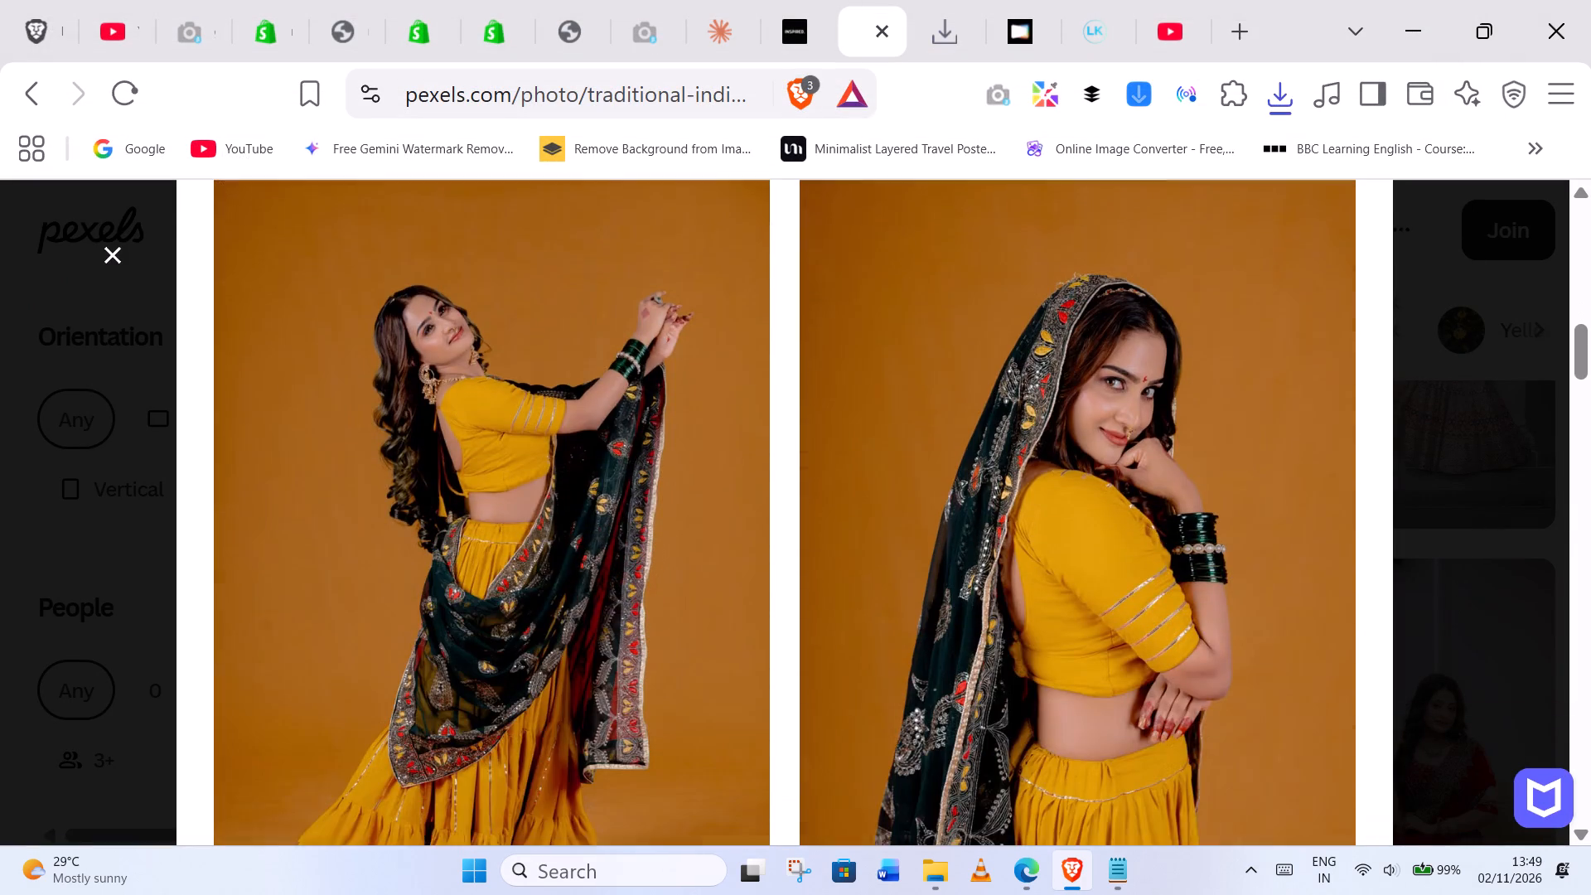
{"action": "left_click", "coordinate": [981, 381]}
{"action": "left_click", "coordinate": [1334, 279]}
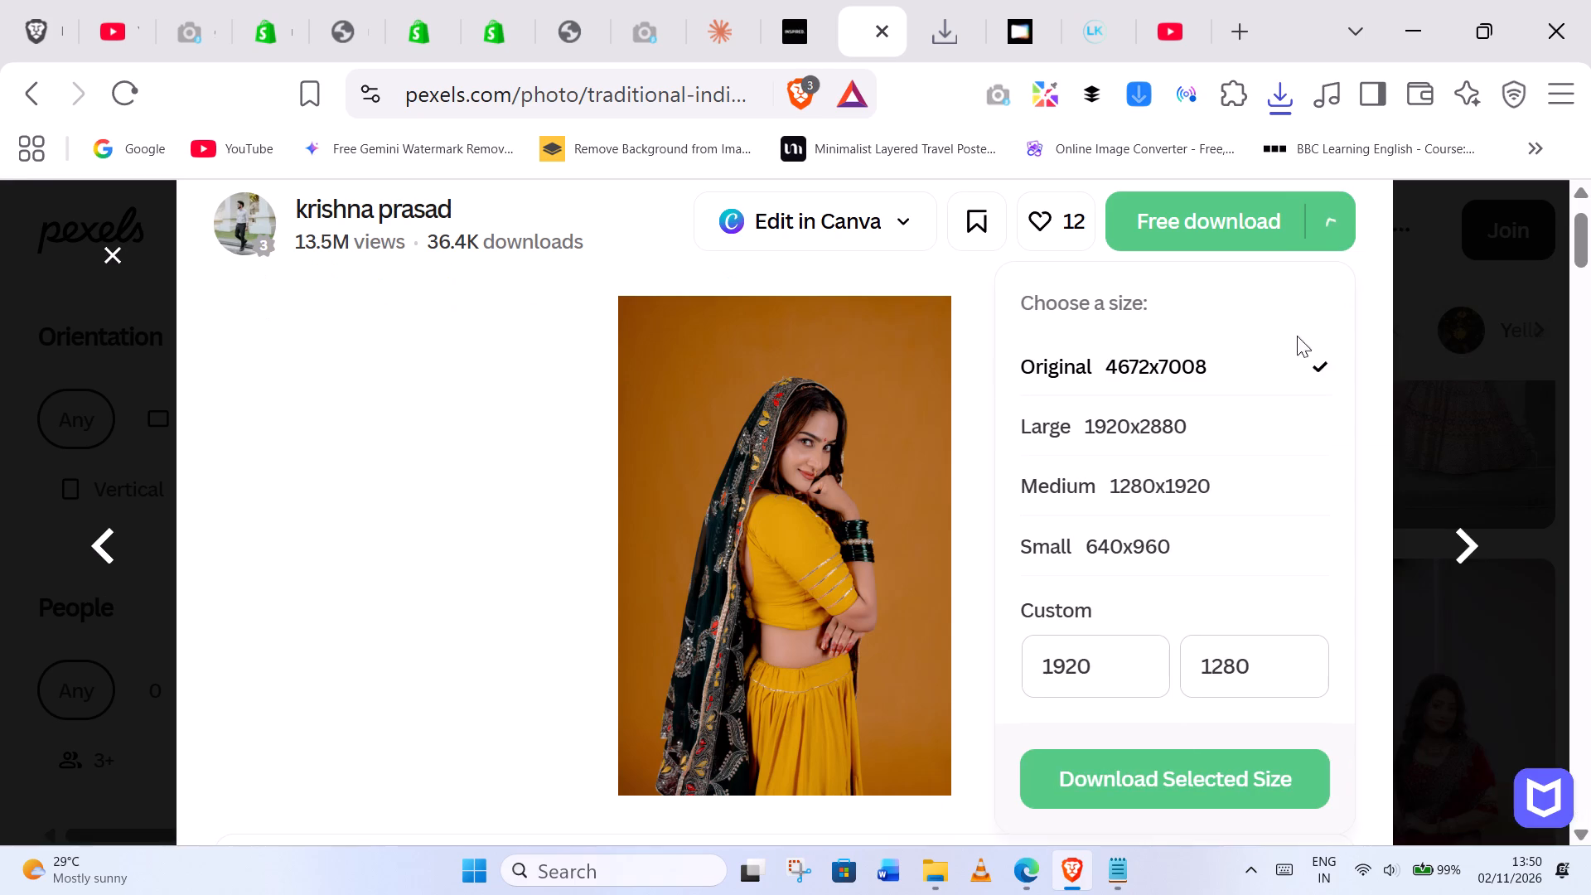
{"action": "left_click", "coordinate": [1153, 406]}
{"action": "left_click", "coordinate": [1175, 776]}
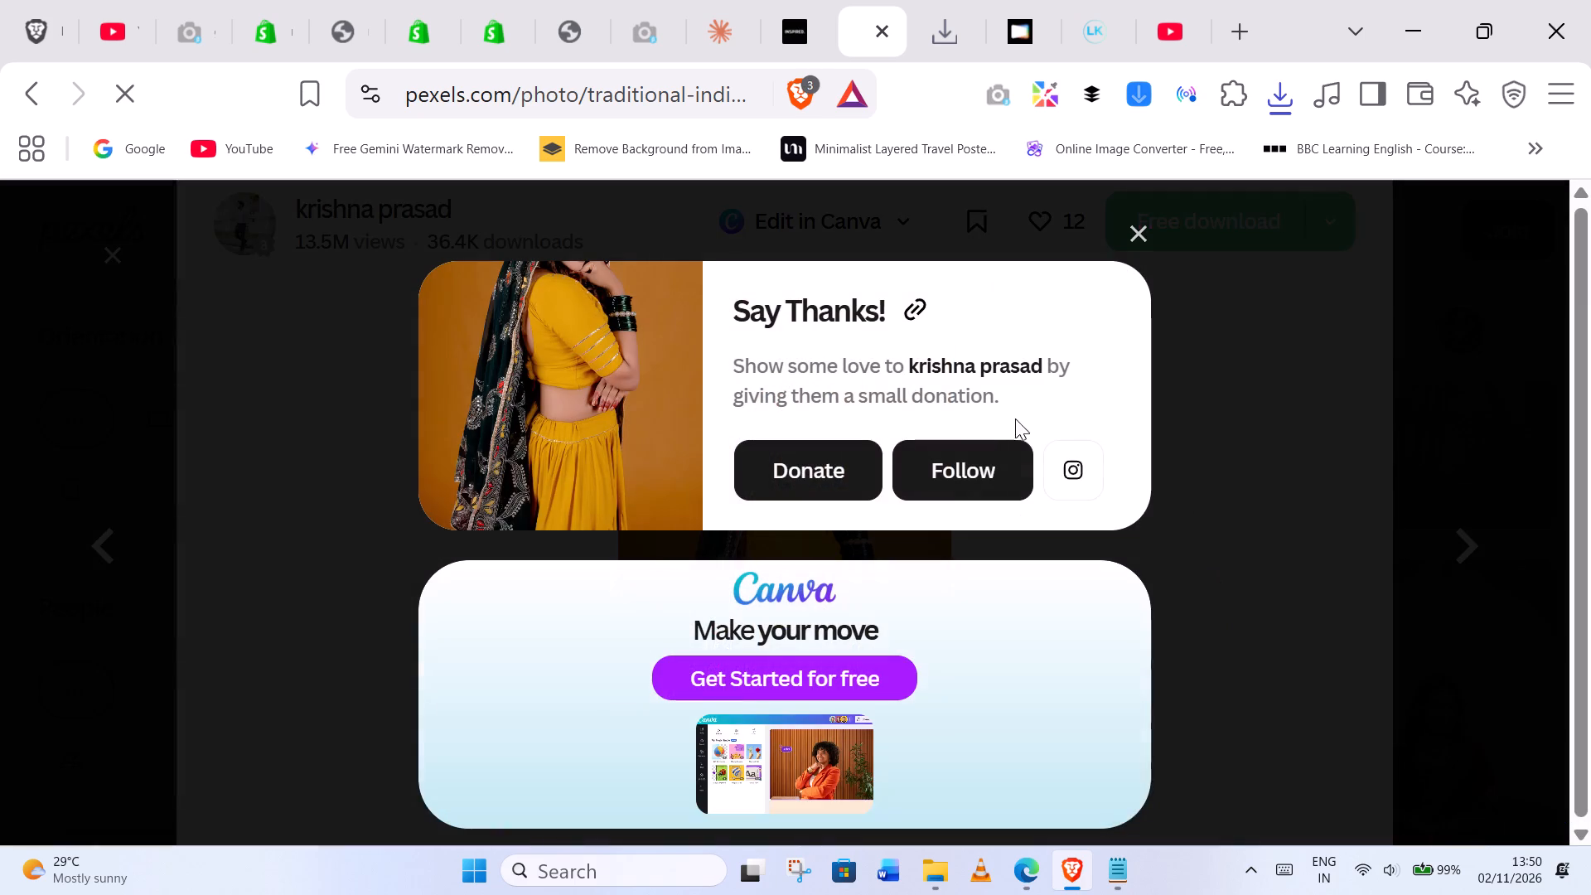
{"action": "left_click", "coordinate": [1264, 797]}
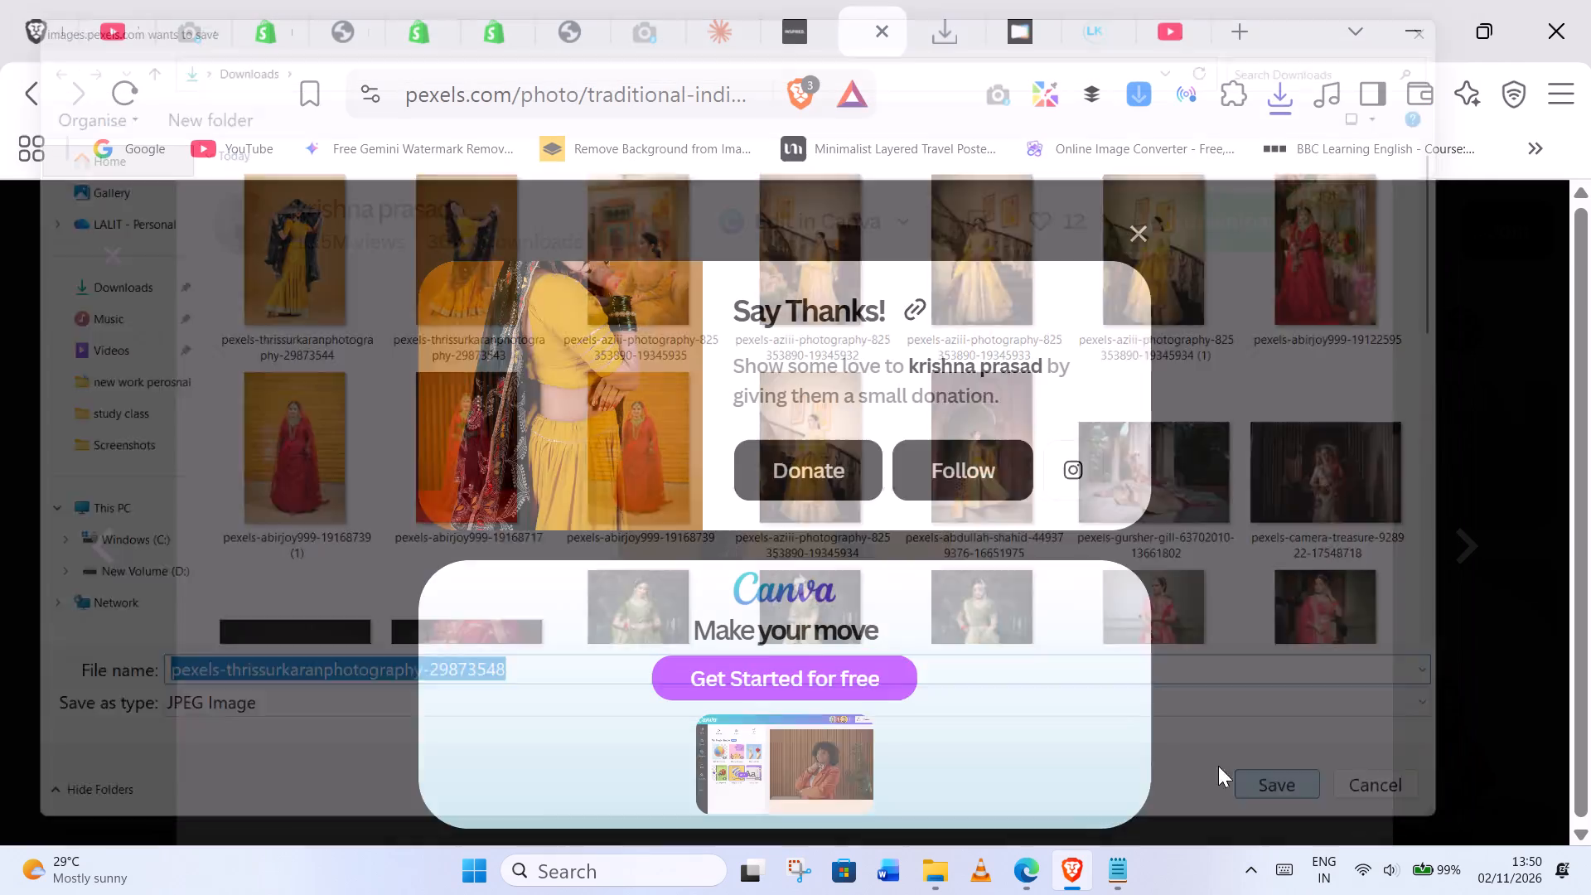
{"action": "left_click", "coordinate": [713, 229]}
Open the related photo of the woman spreading her yellow lehenga skirt and save it in Large size, 1920x2880.
{"action": "scroll", "coordinate": [763, 447], "scroll_direction": "down", "scroll_amount": 3}
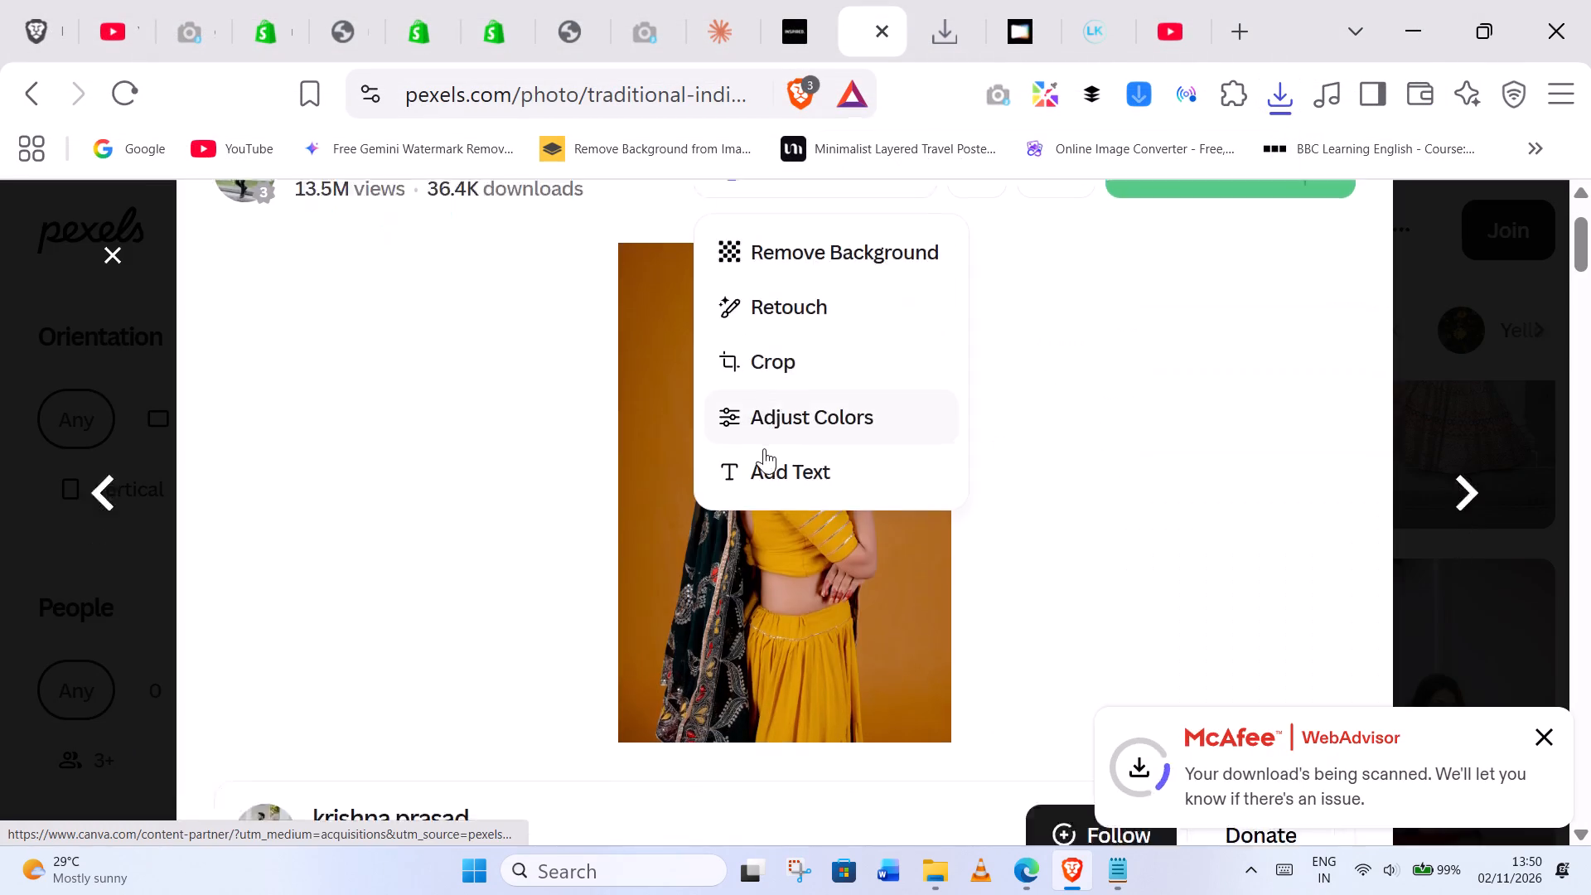
{"action": "scroll", "coordinate": [764, 448], "scroll_direction": "down", "scroll_amount": 11}
{"action": "left_click", "coordinate": [1012, 425]}
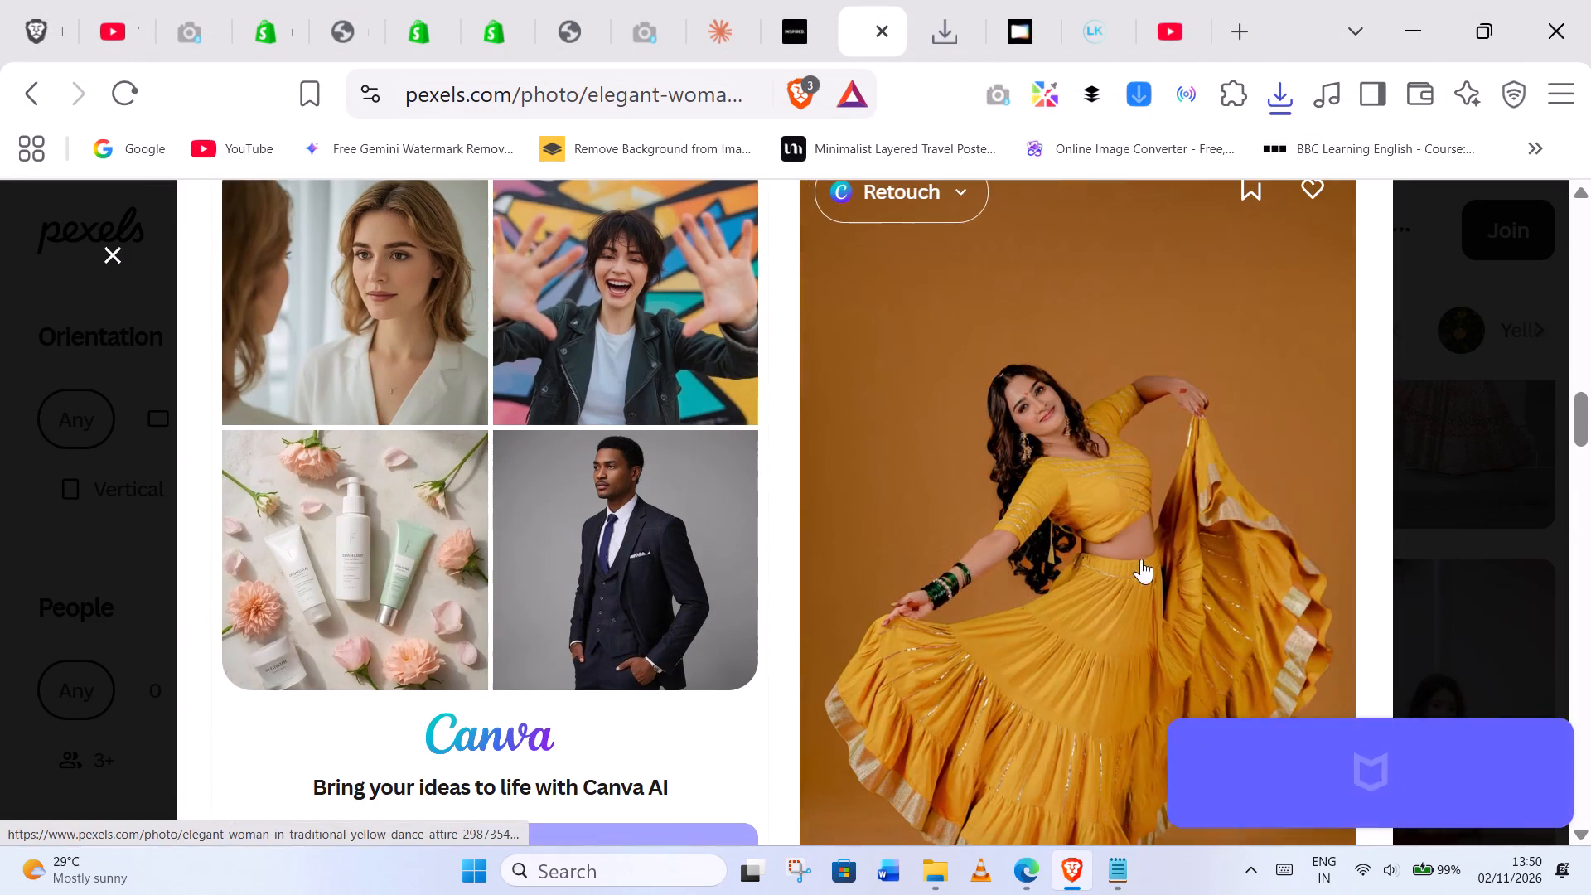
{"action": "left_click", "coordinate": [1329, 273]}
{"action": "left_click", "coordinate": [1192, 365]}
{"action": "left_click", "coordinate": [1148, 428]}
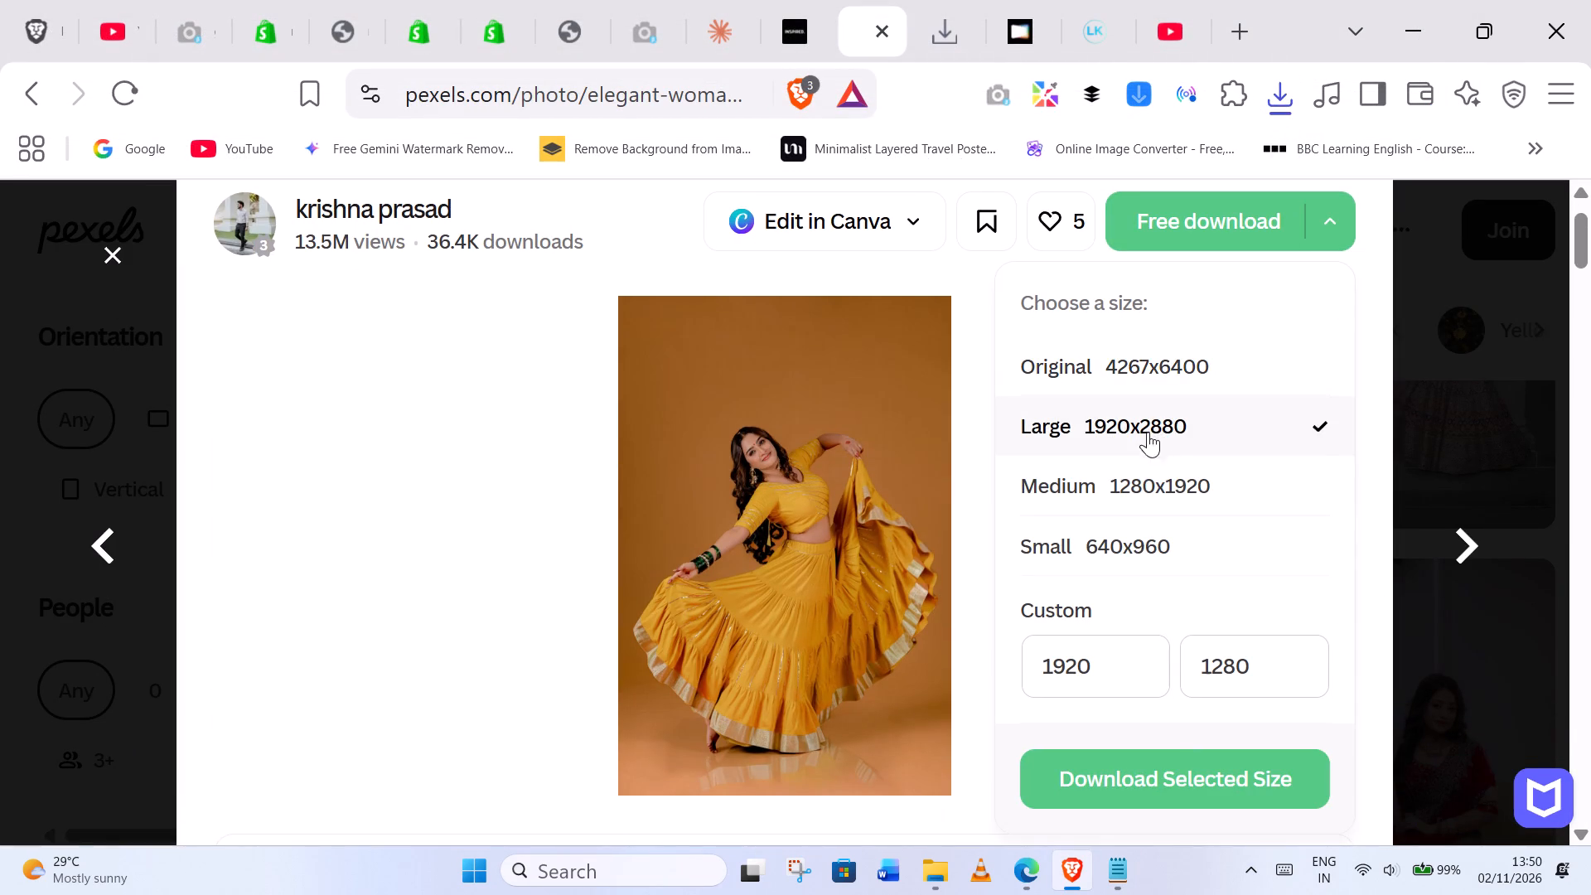
{"action": "left_click", "coordinate": [1160, 771]}
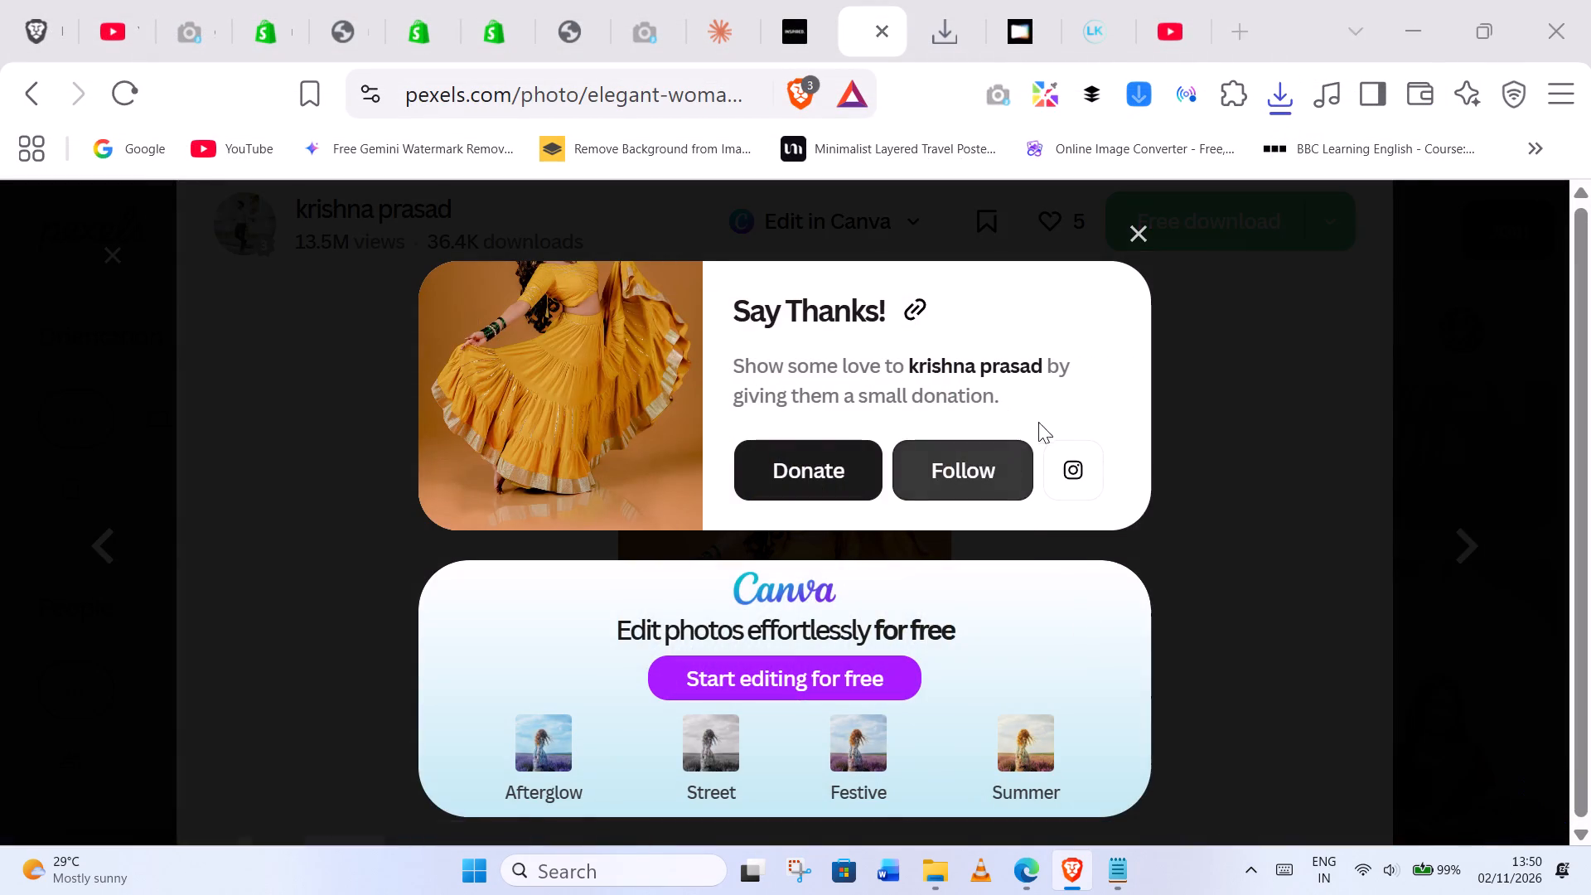
{"action": "left_click", "coordinate": [1308, 812]}
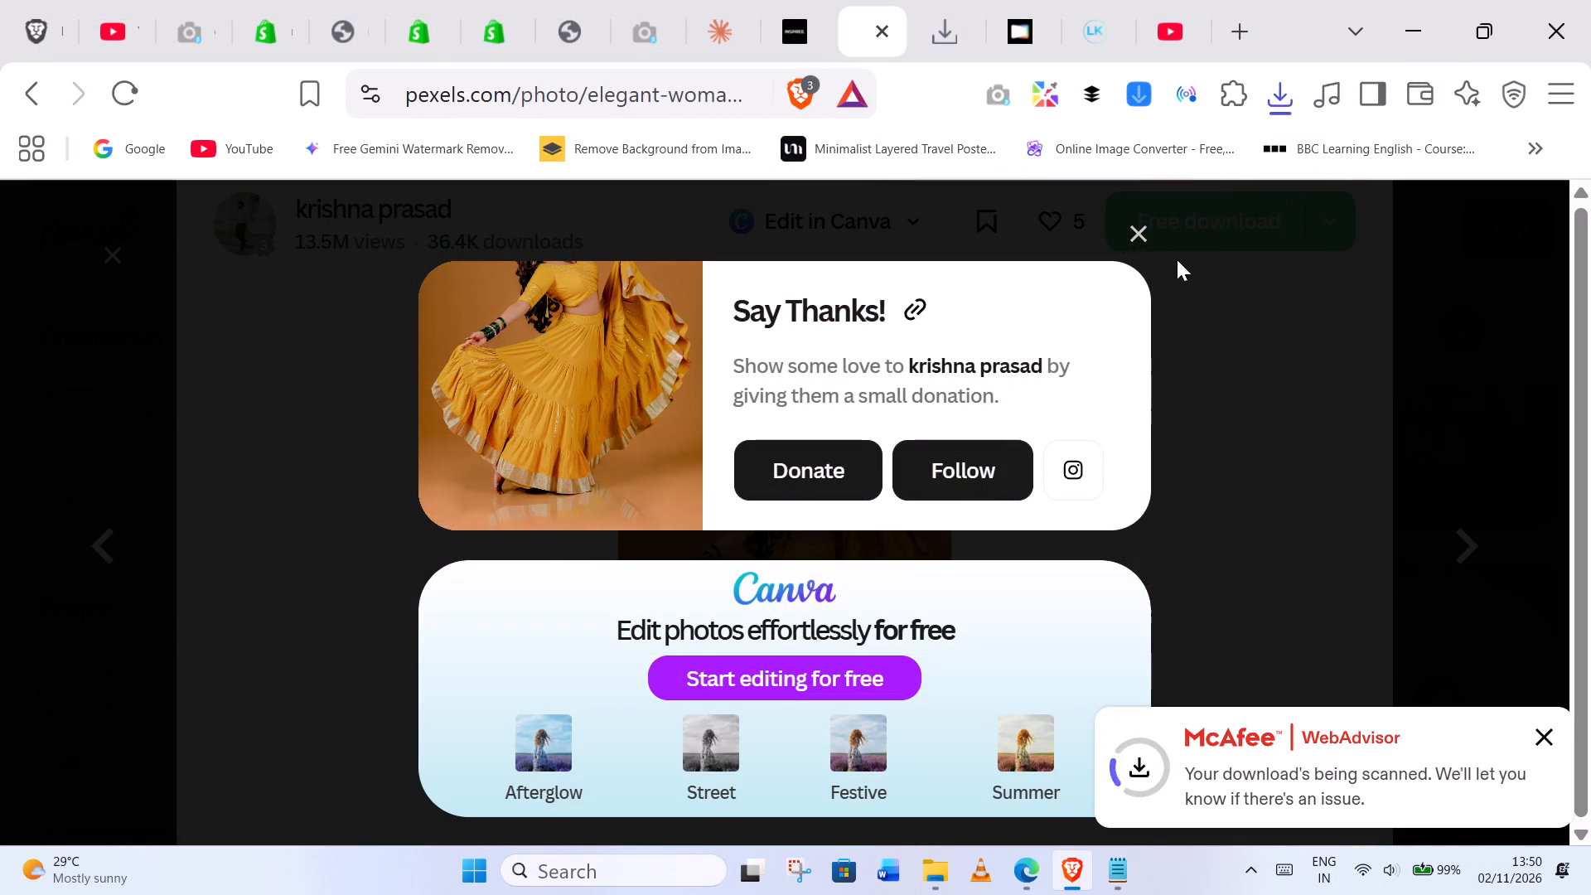
{"action": "left_click", "coordinate": [1130, 219]}
Examine the remaining photos related to the woman spreading her yellow skirt for more lehenga shots, then close the photo.
{"action": "scroll", "coordinate": [1054, 394], "scroll_direction": "down", "scroll_amount": 13}
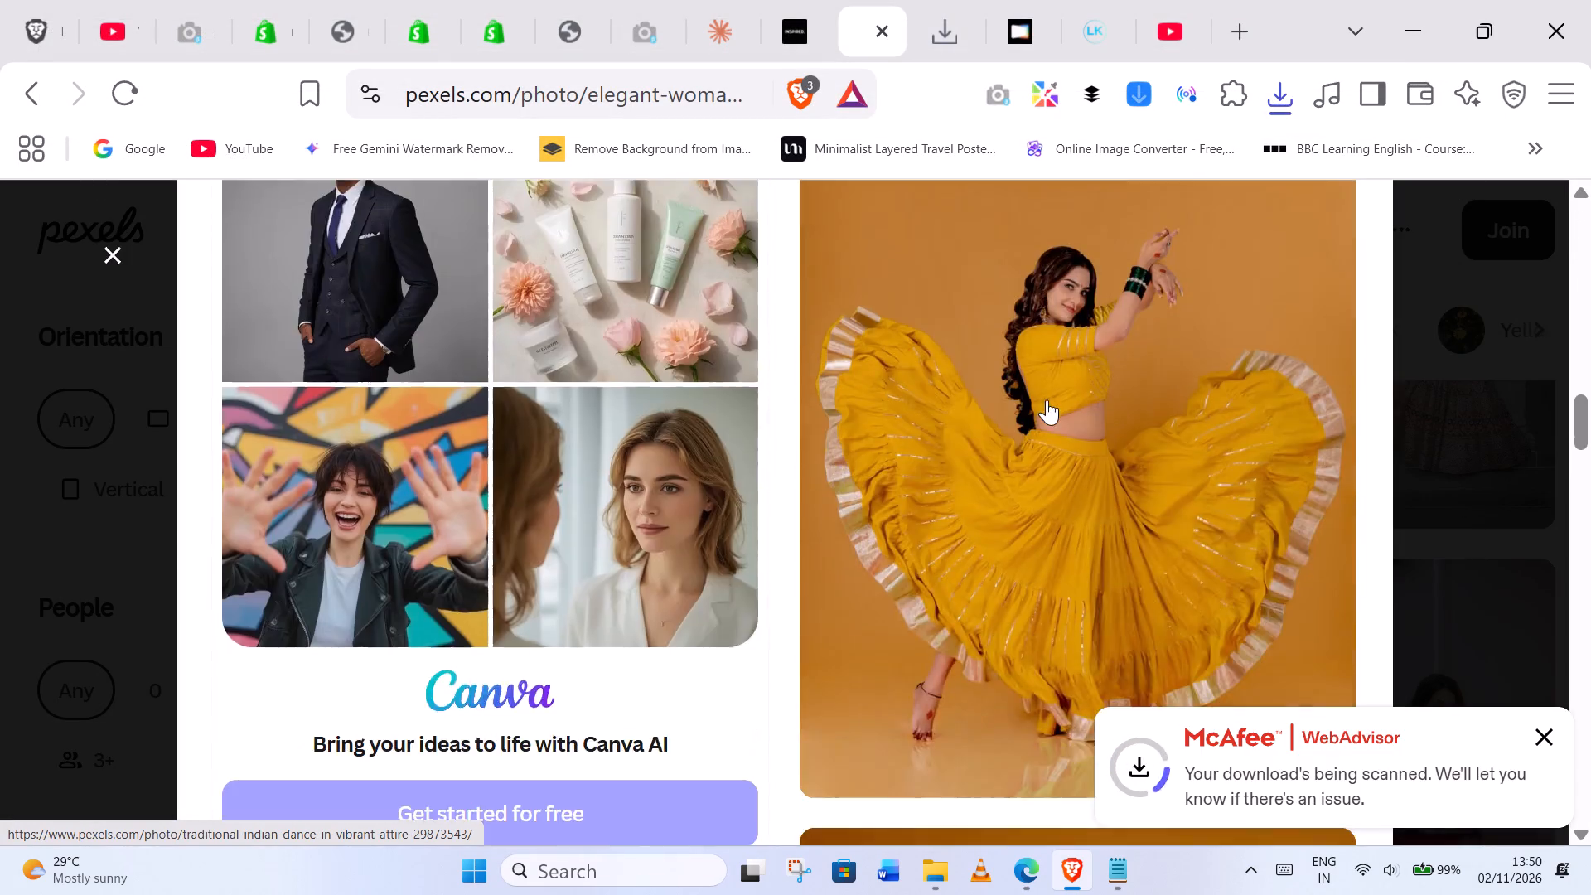
{"action": "scroll", "coordinate": [1047, 399], "scroll_direction": "down", "scroll_amount": 8}
{"action": "scroll", "coordinate": [1047, 399], "scroll_direction": "up", "scroll_amount": 3}
{"action": "scroll", "coordinate": [1048, 436], "scroll_direction": "down", "scroll_amount": 5}
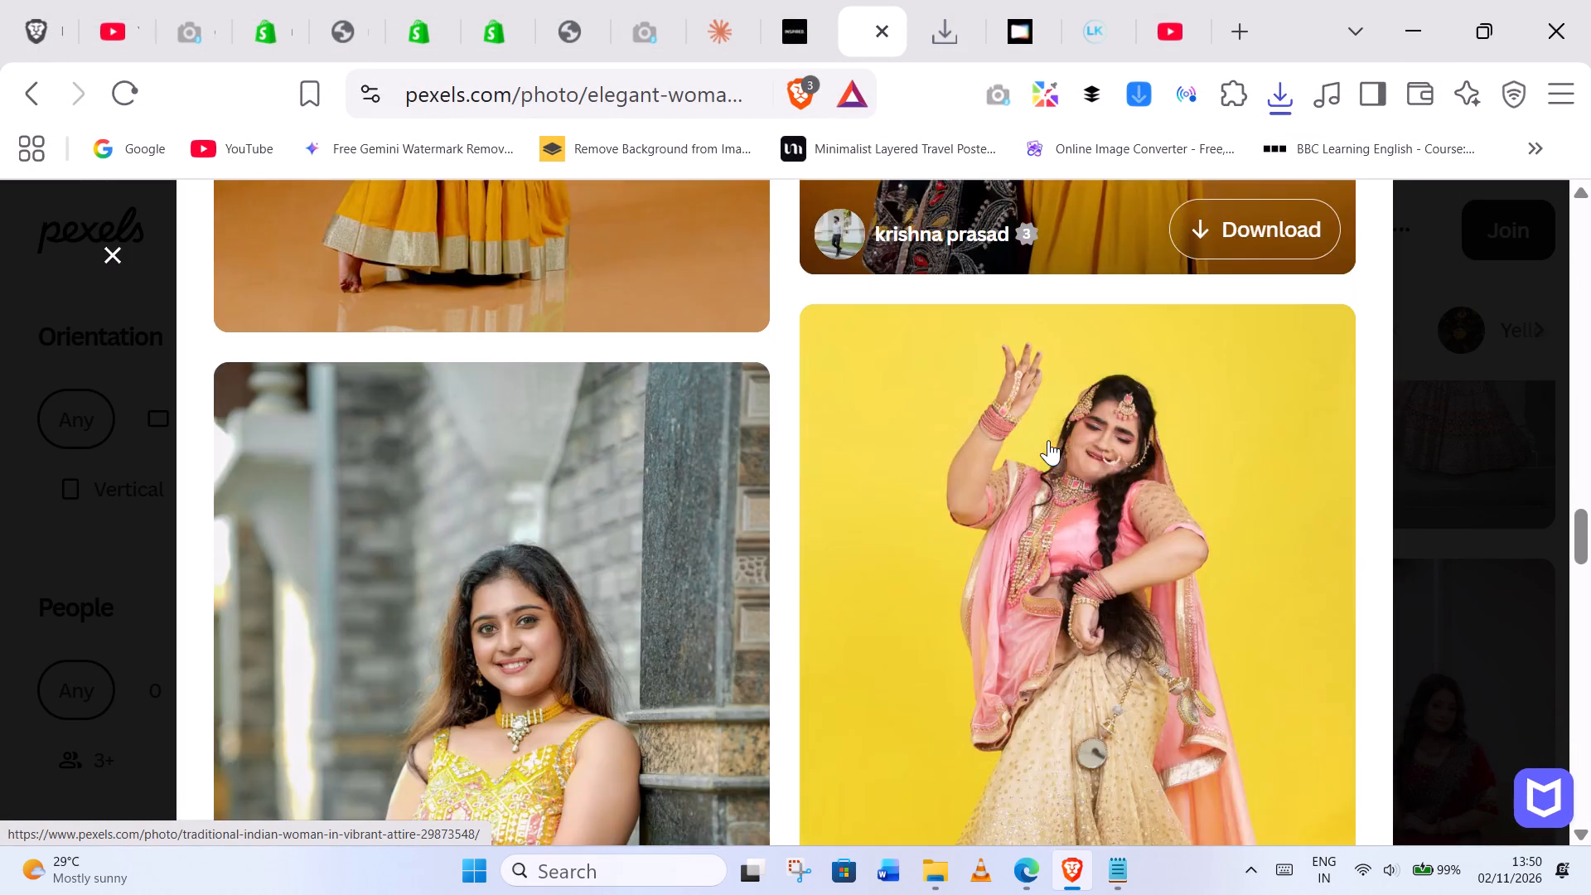
{"action": "scroll", "coordinate": [1048, 440], "scroll_direction": "down", "scroll_amount": 3}
{"action": "scroll", "coordinate": [1048, 440], "scroll_direction": "up", "scroll_amount": 3}
{"action": "scroll", "coordinate": [1048, 440], "scroll_direction": "down", "scroll_amount": 8}
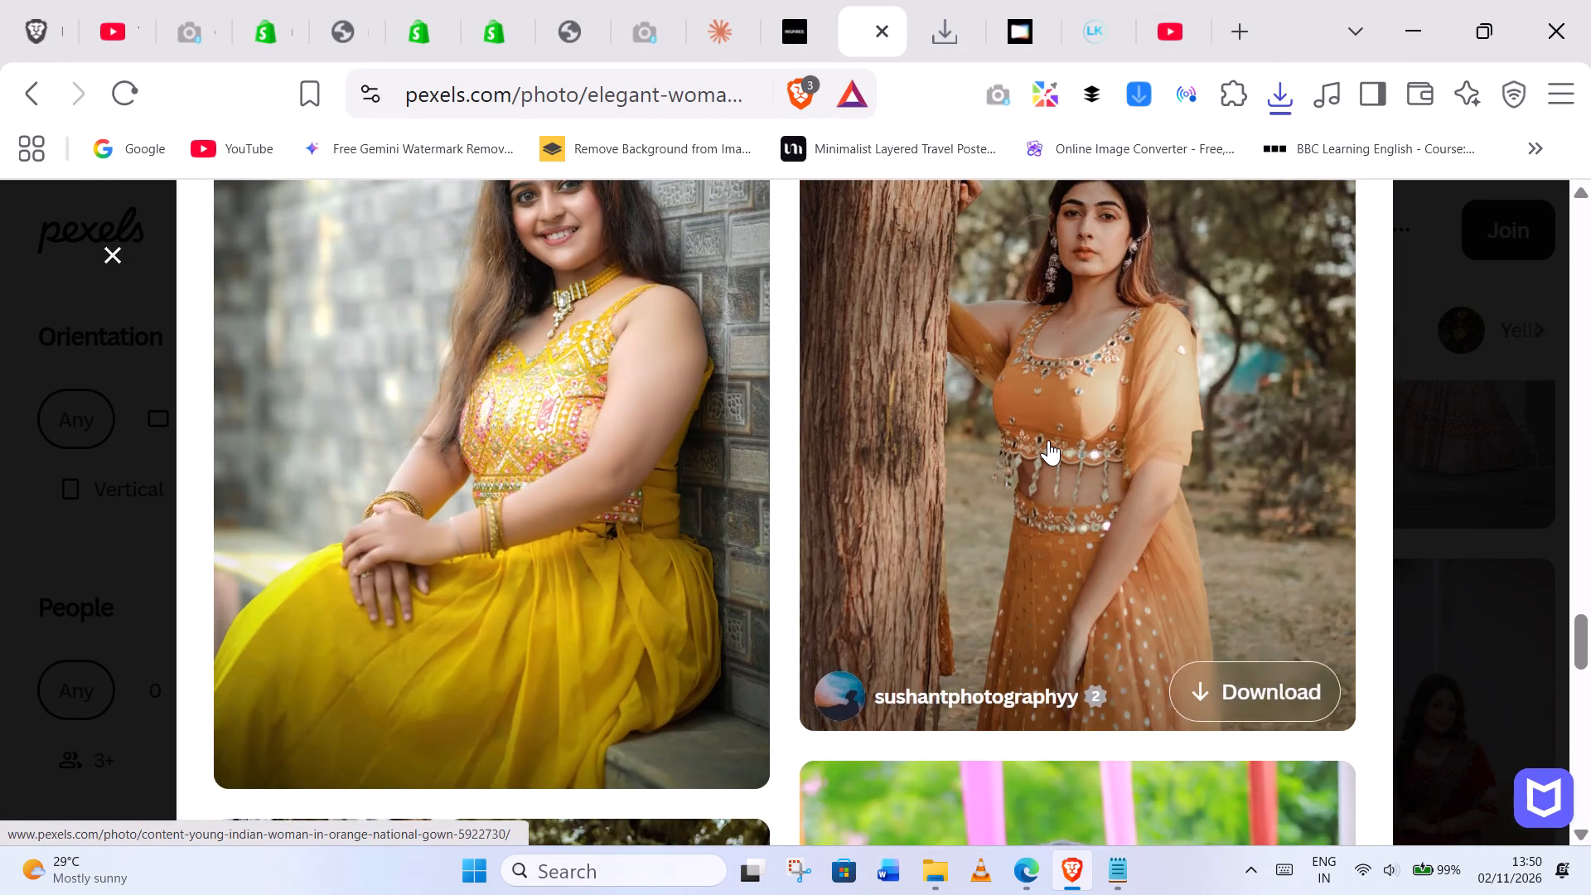
{"action": "scroll", "coordinate": [1048, 440], "scroll_direction": "up", "scroll_amount": 1}
{"action": "scroll", "coordinate": [1048, 440], "scroll_direction": "down", "scroll_amount": 10}
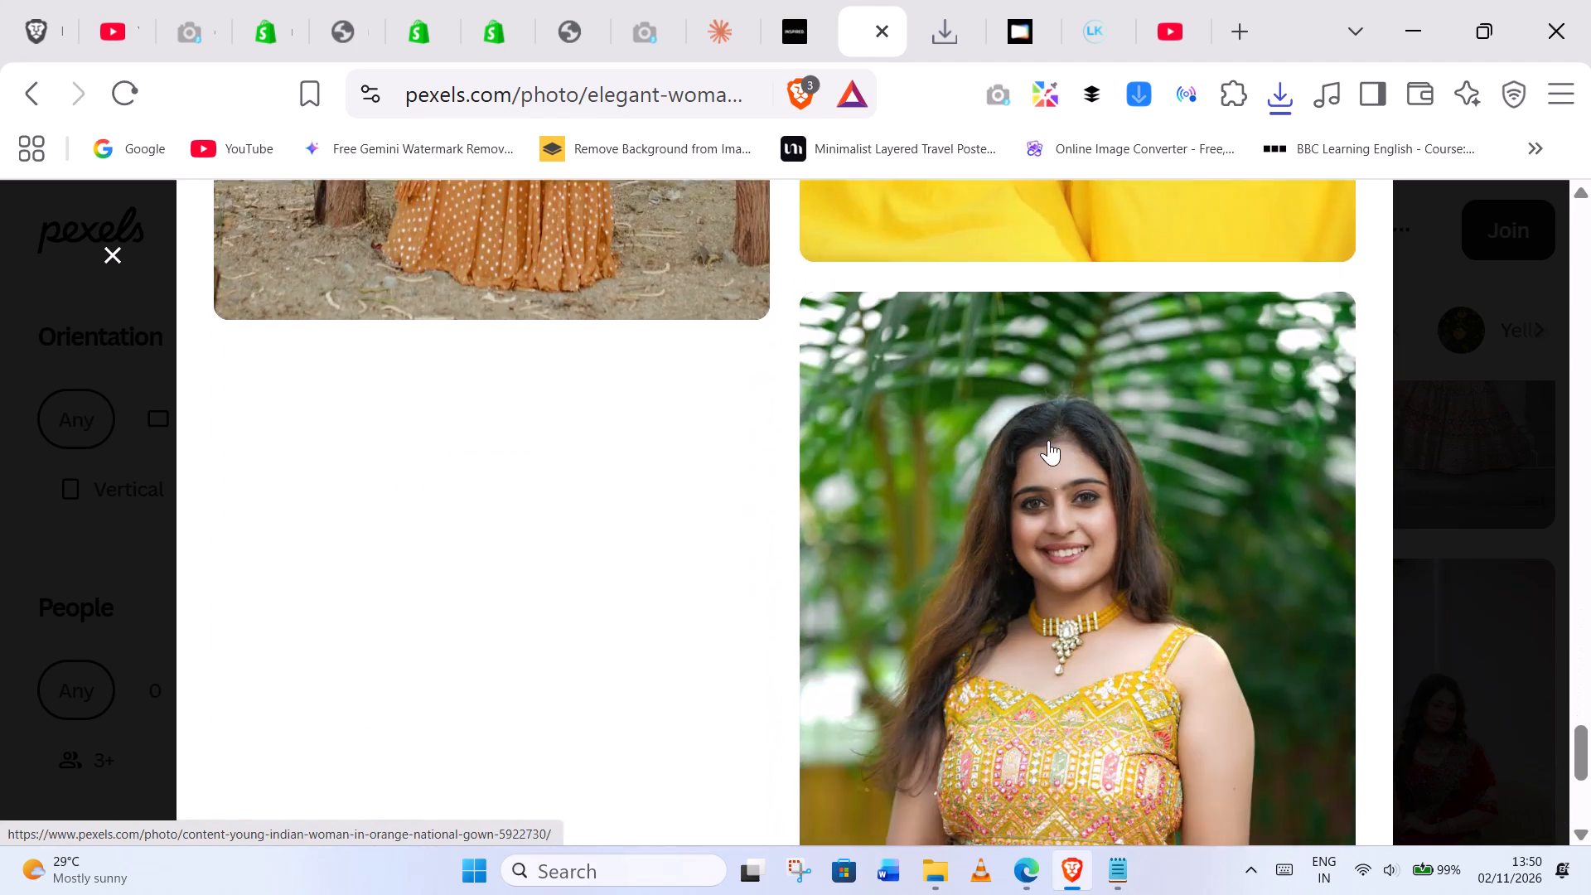
{"action": "scroll", "coordinate": [1048, 440], "scroll_direction": "up", "scroll_amount": 13}
{"action": "left_click", "coordinate": [148, 255]}
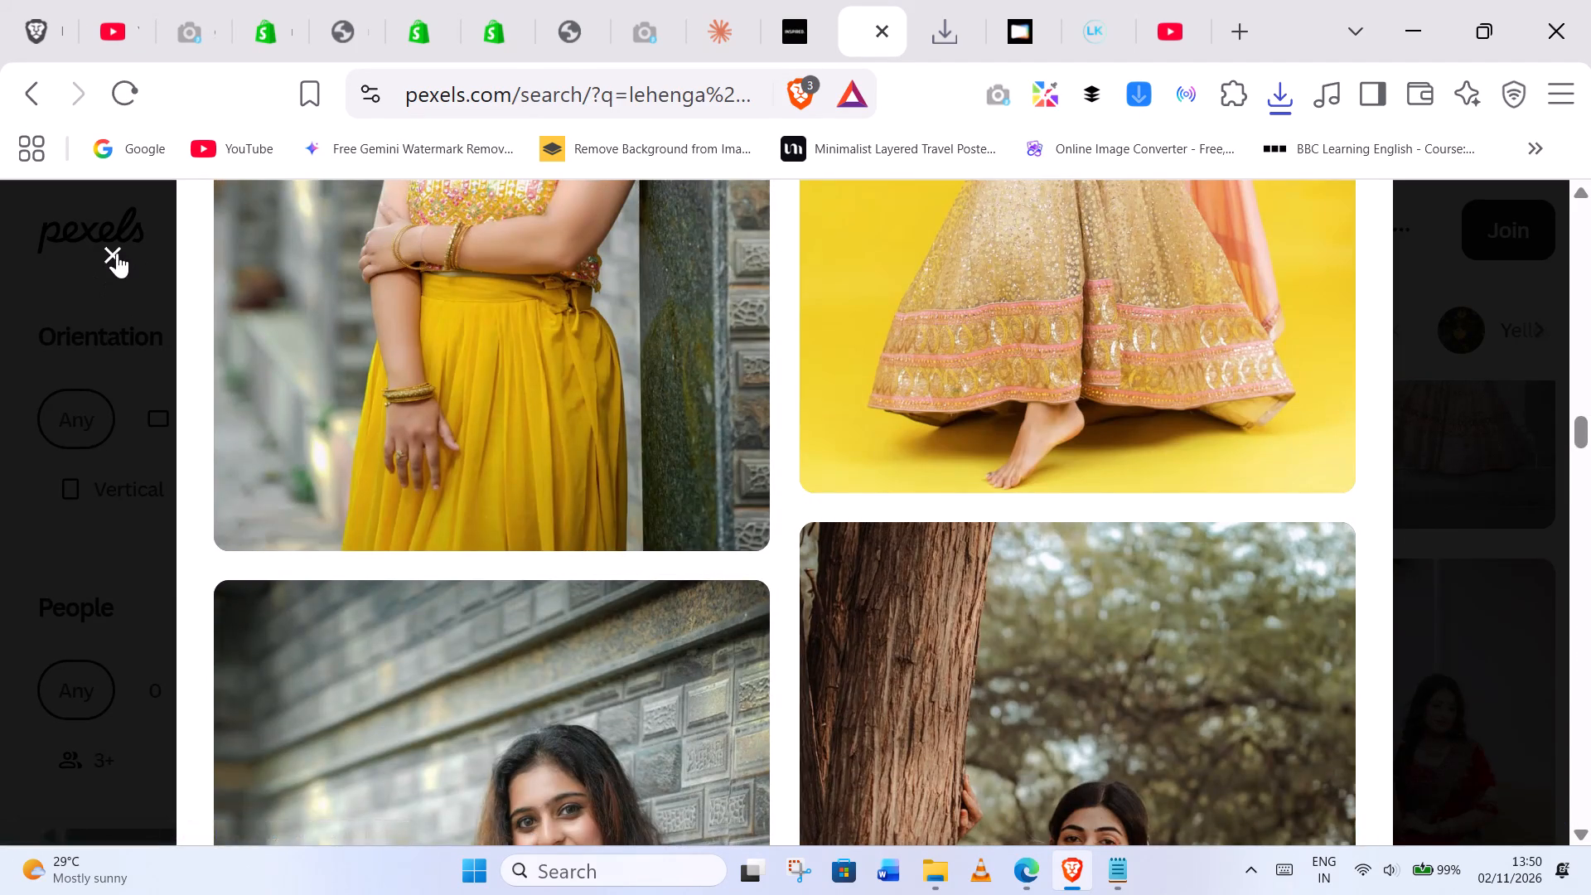
Look further through the "lehenga yellow" search results for another suitable lehenga model.
{"action": "scroll", "coordinate": [619, 339], "scroll_direction": "down", "scroll_amount": 3}
{"action": "scroll", "coordinate": [844, 515], "scroll_direction": "up", "scroll_amount": 2}
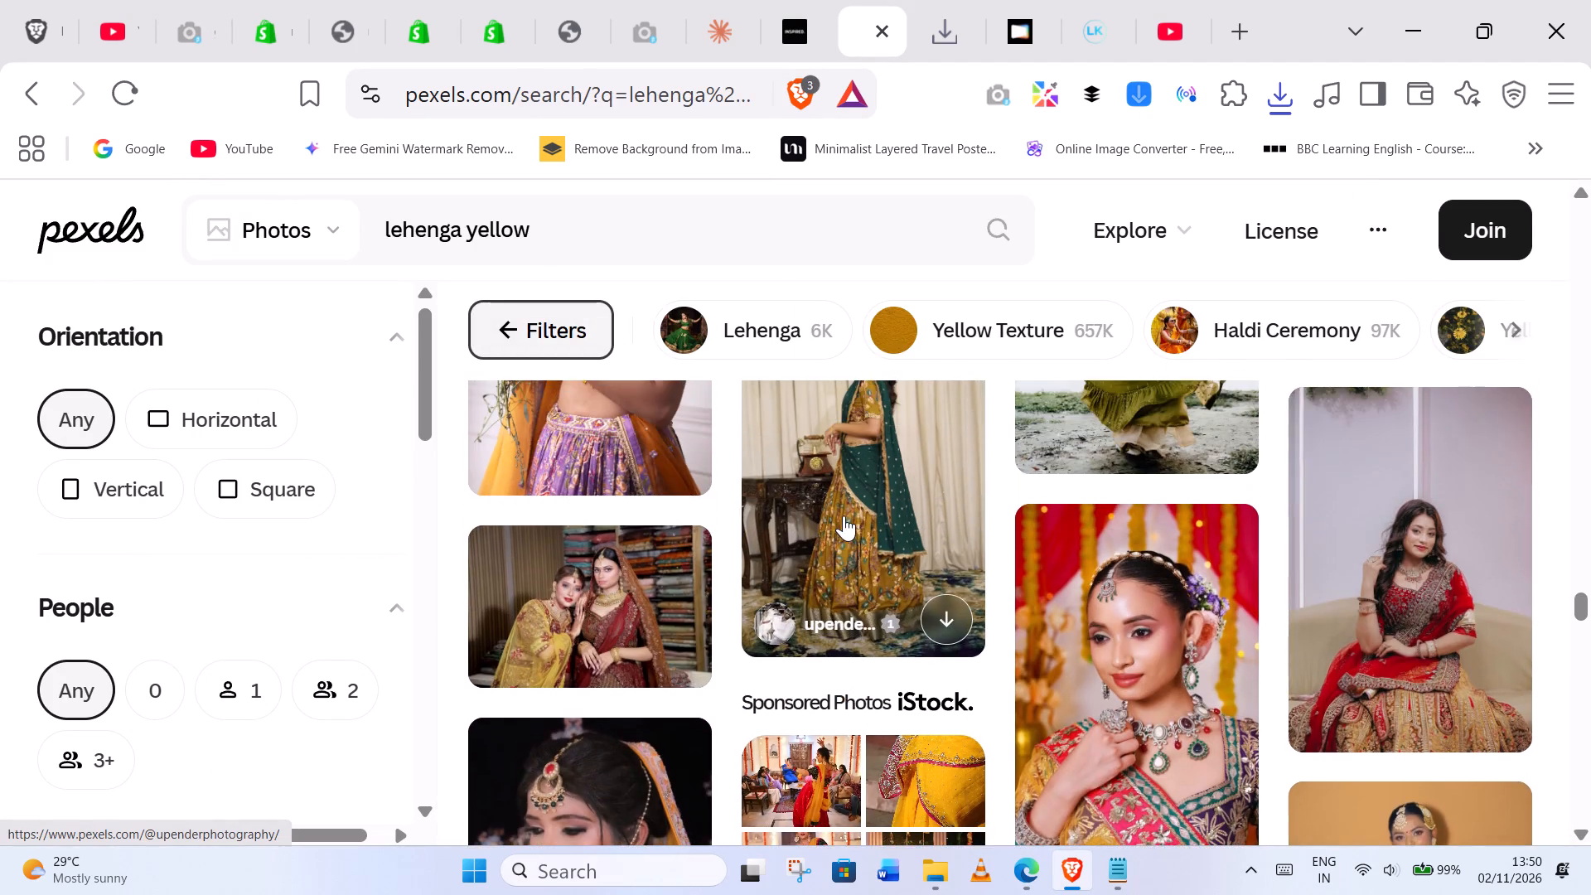
{"action": "scroll", "coordinate": [846, 511], "scroll_direction": "up", "scroll_amount": 2}
{"action": "scroll", "coordinate": [878, 569], "scroll_direction": "down", "scroll_amount": 1}
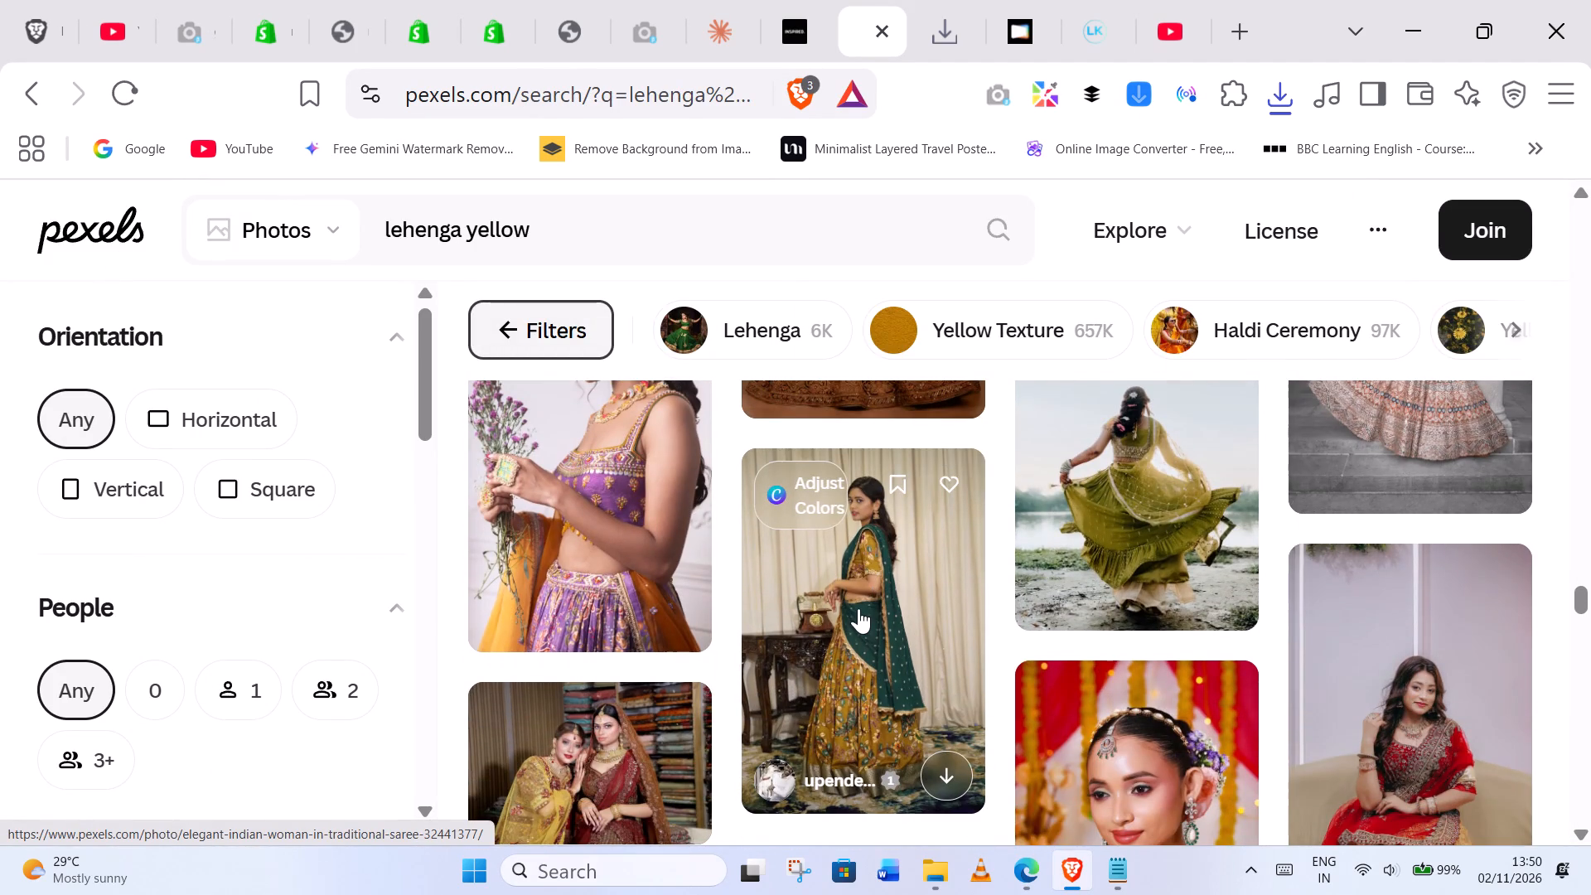
{"action": "scroll", "coordinate": [858, 608], "scroll_direction": "down", "scroll_amount": 4}
{"action": "scroll", "coordinate": [843, 535], "scroll_direction": "down", "scroll_amount": 6}
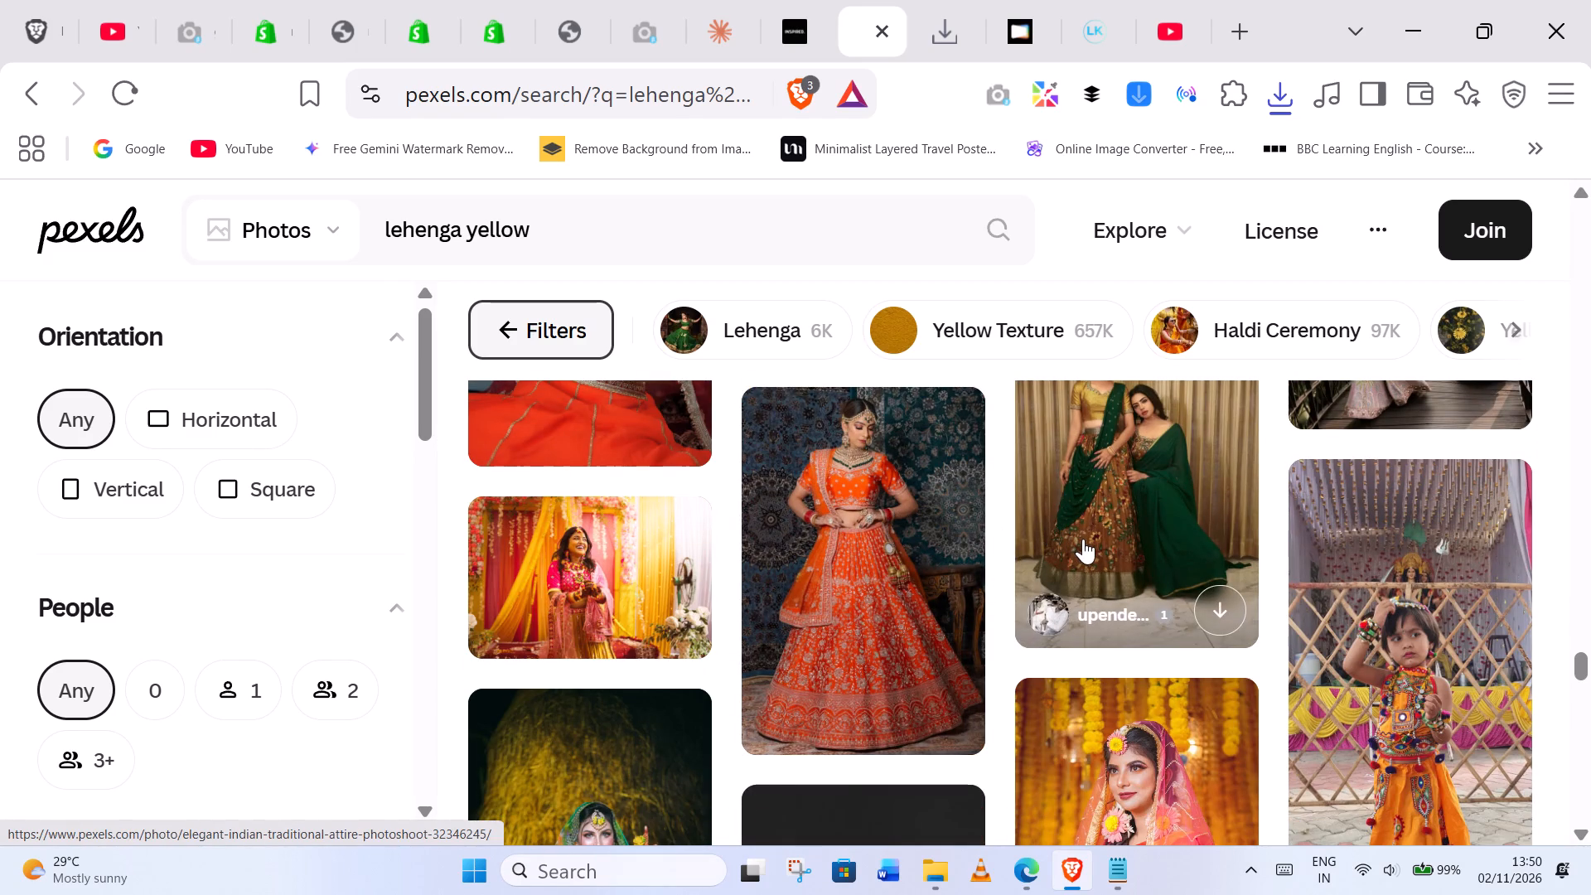
{"action": "scroll", "coordinate": [1083, 539], "scroll_direction": "down", "scroll_amount": 8}
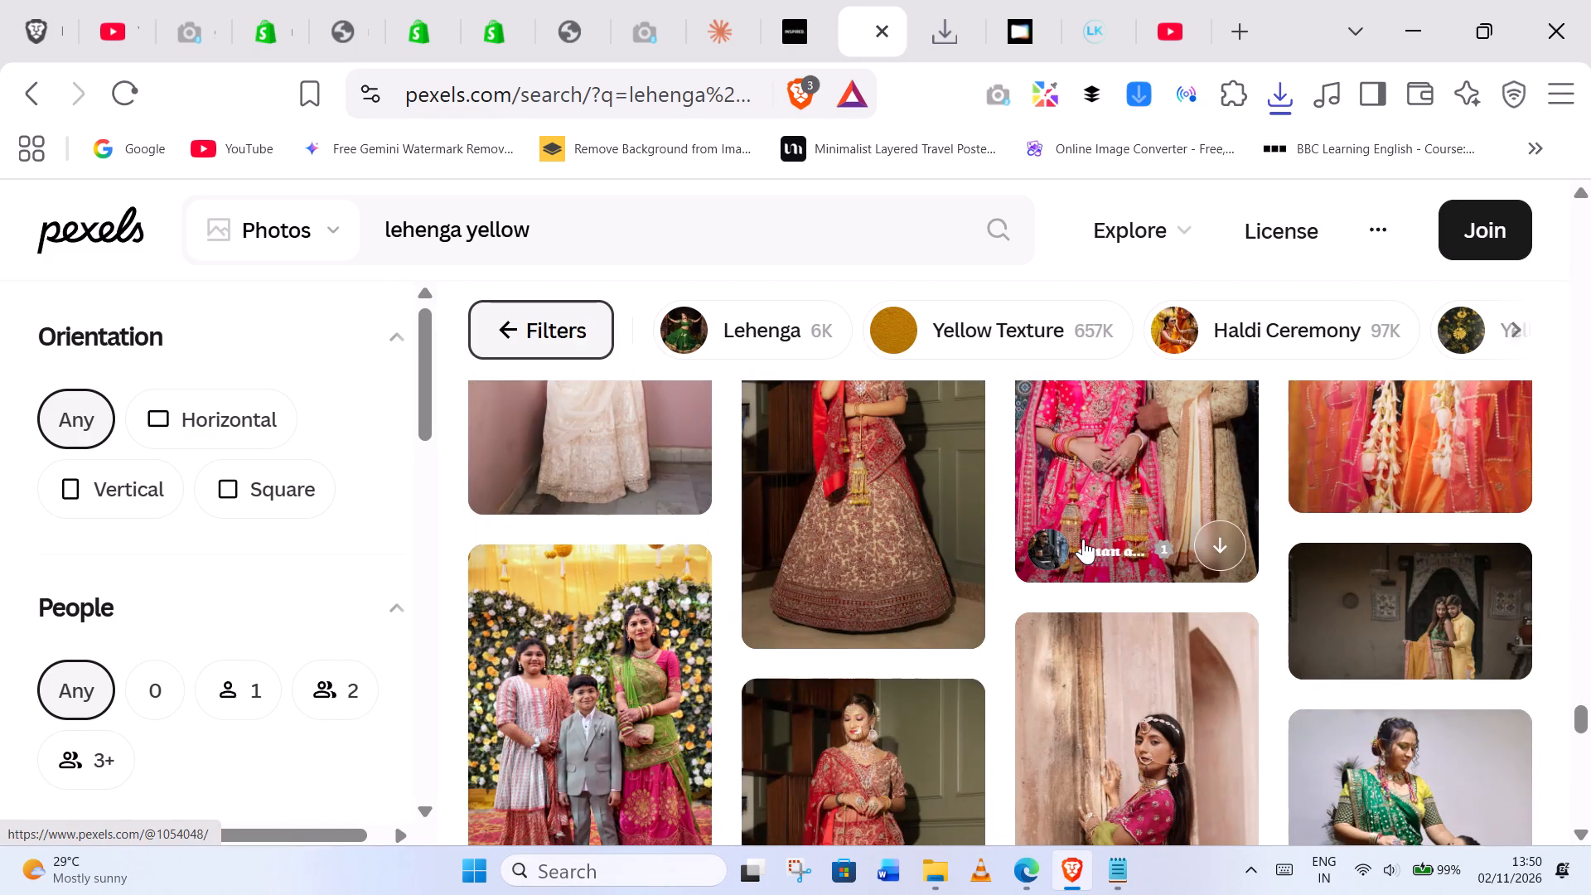
{"action": "scroll", "coordinate": [1083, 539], "scroll_direction": "down", "scroll_amount": 3}
{"action": "scroll", "coordinate": [1083, 539], "scroll_direction": "up", "scroll_amount": 4}
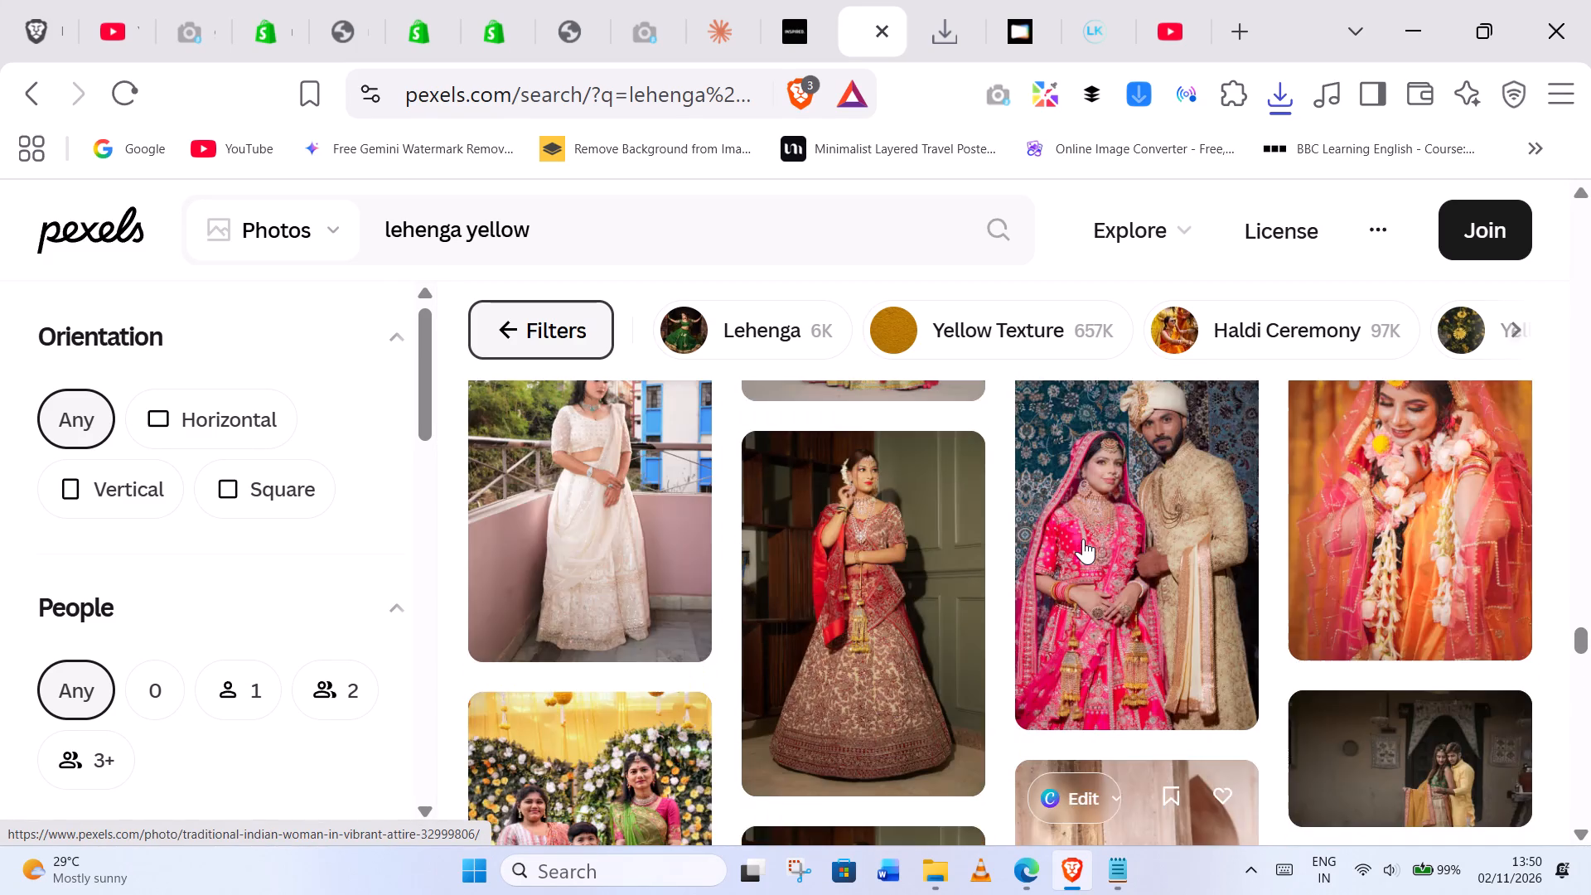
{"action": "scroll", "coordinate": [1083, 539], "scroll_direction": "down", "scroll_amount": 8}
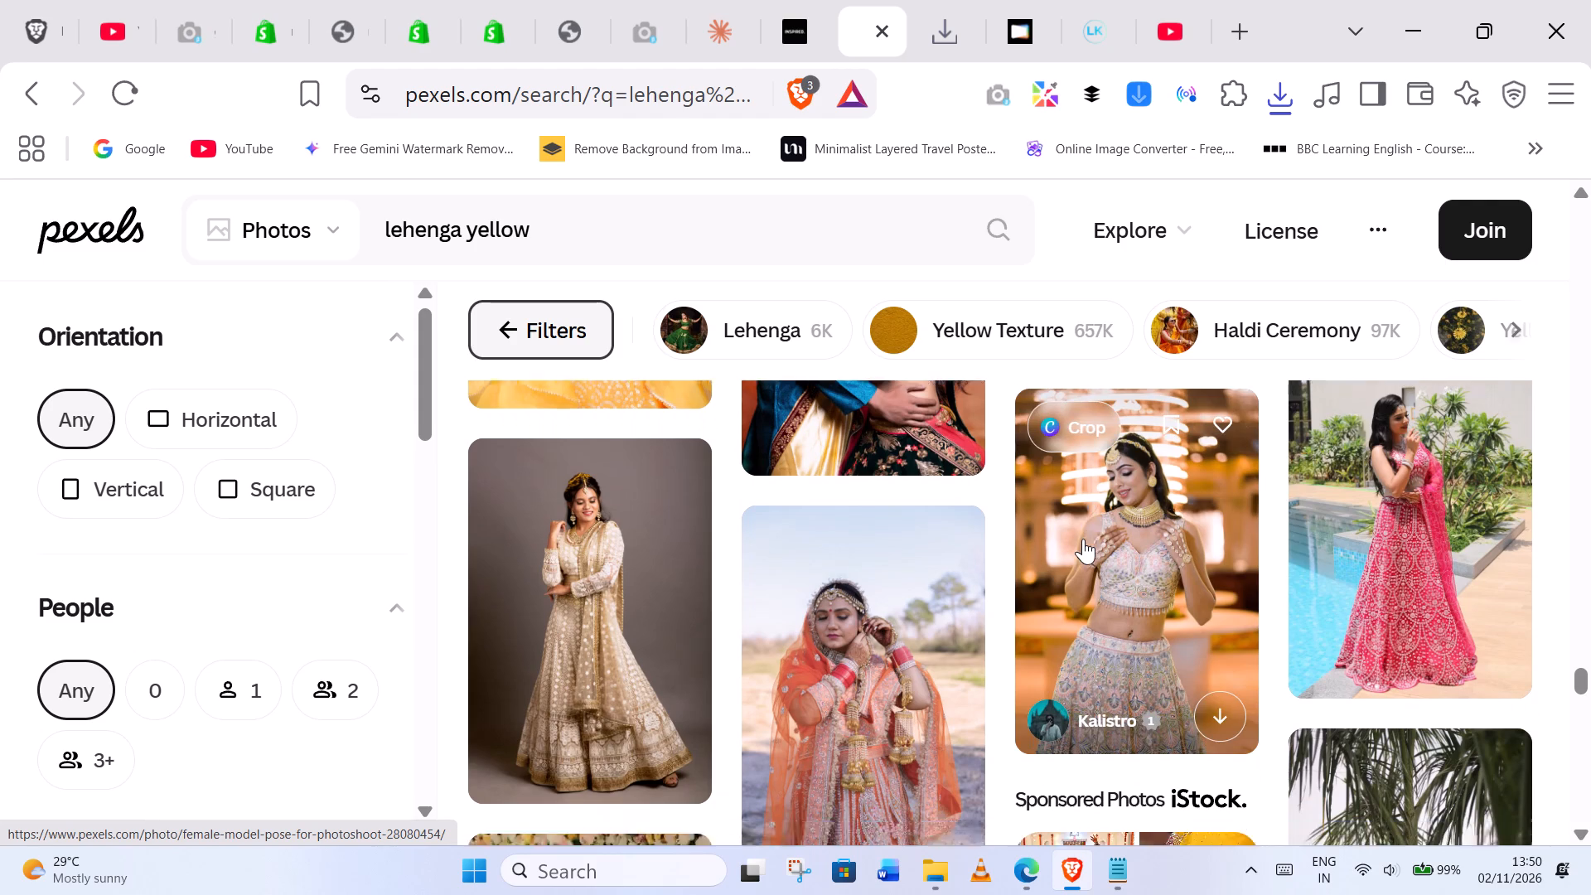
{"action": "scroll", "coordinate": [1083, 539], "scroll_direction": "down", "scroll_amount": 6}
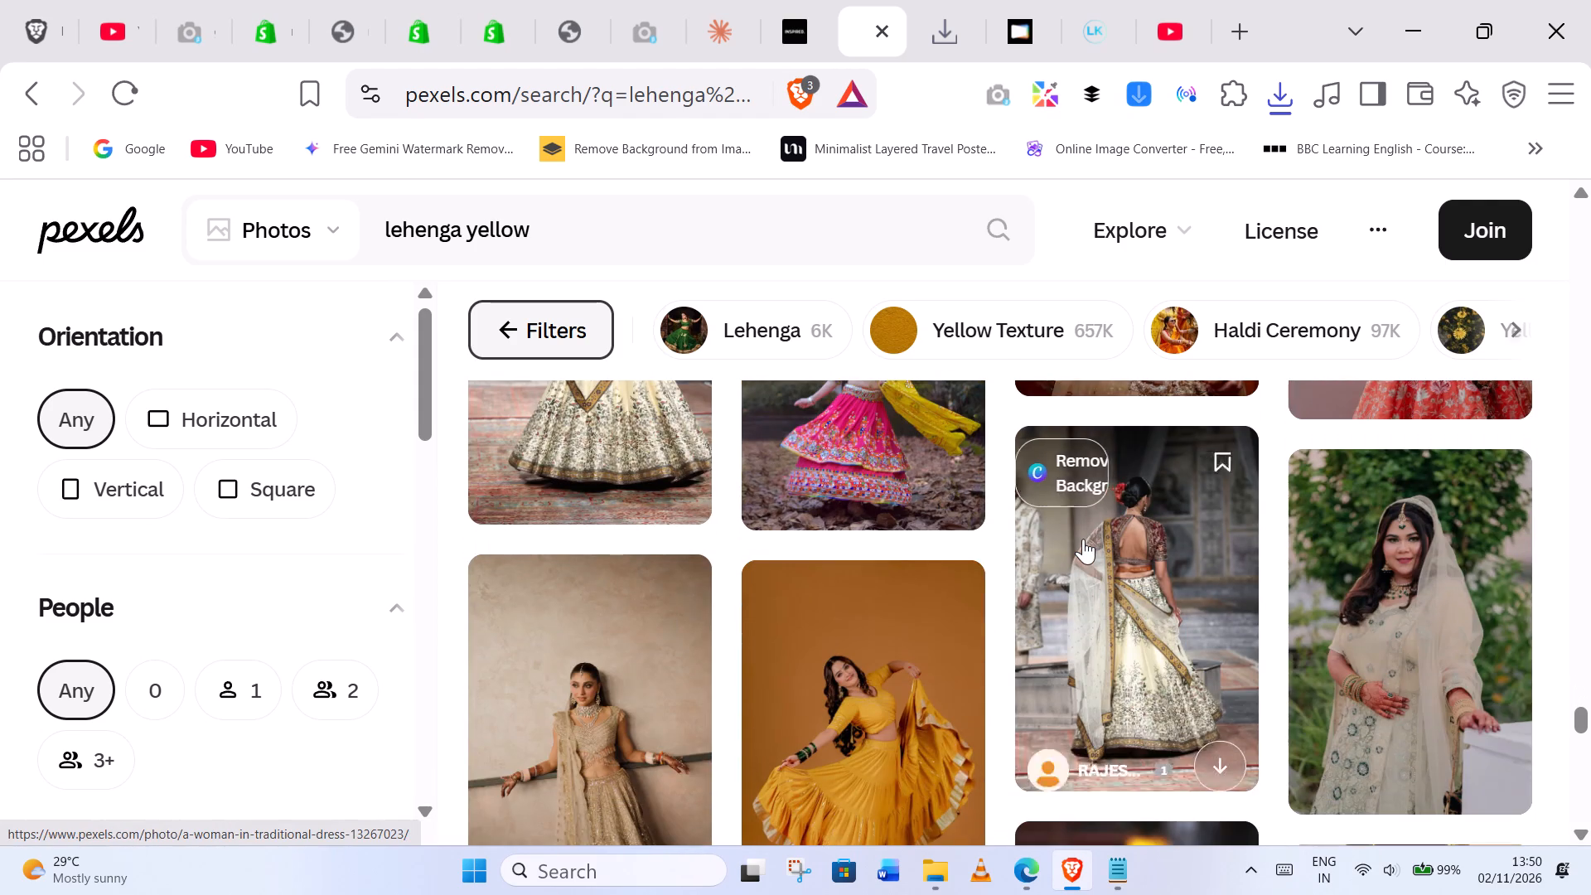
{"action": "scroll", "coordinate": [816, 573], "scroll_direction": "down", "scroll_amount": 3}
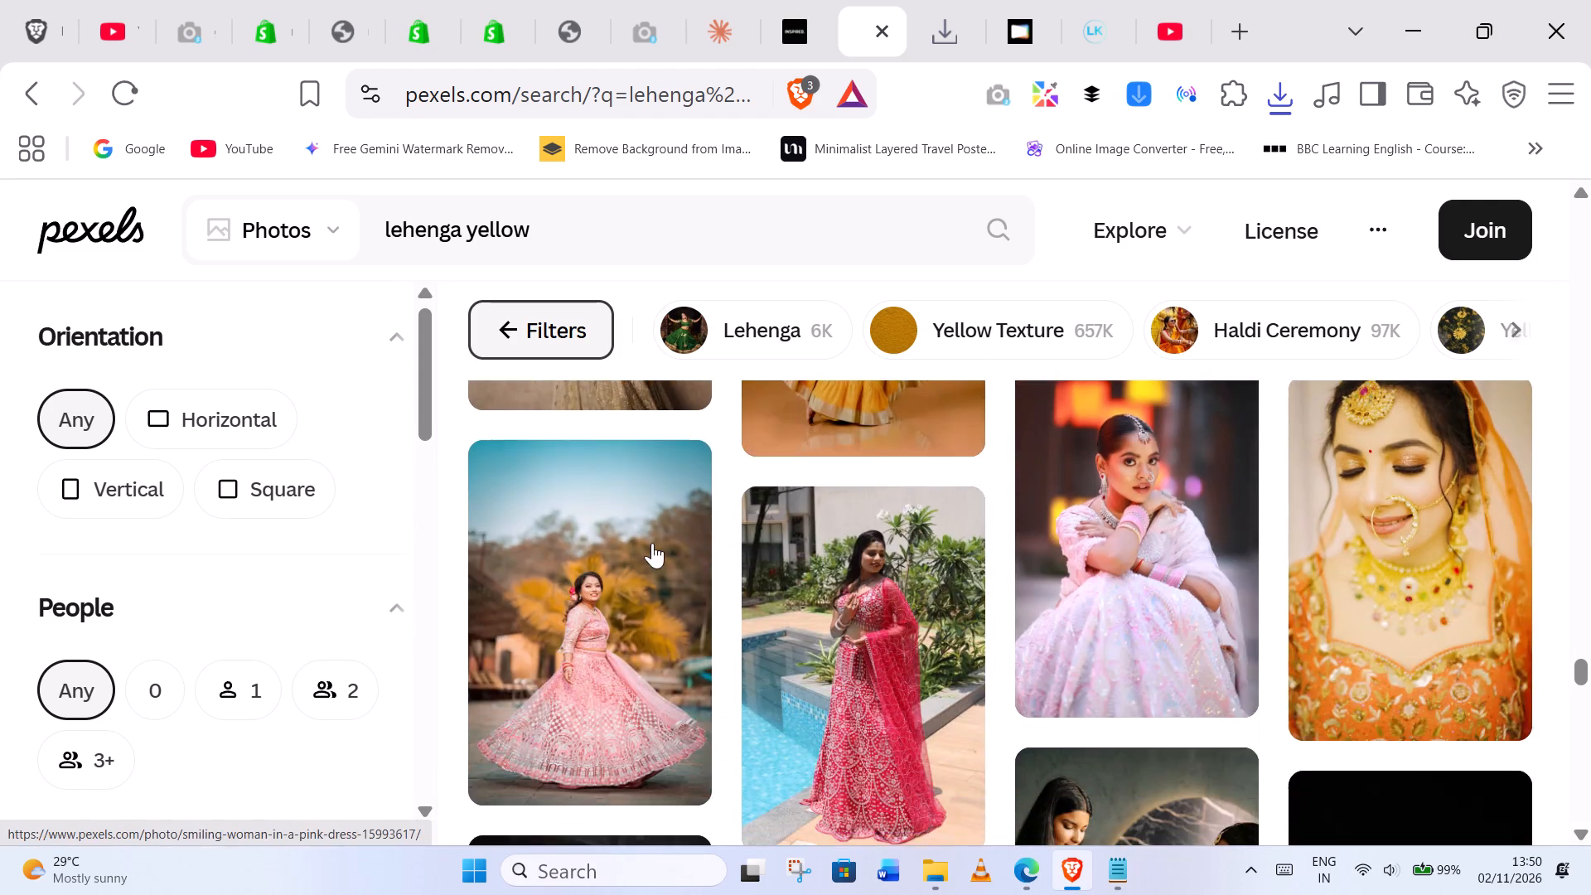
{"action": "scroll", "coordinate": [647, 542], "scroll_direction": "up", "scroll_amount": 2}
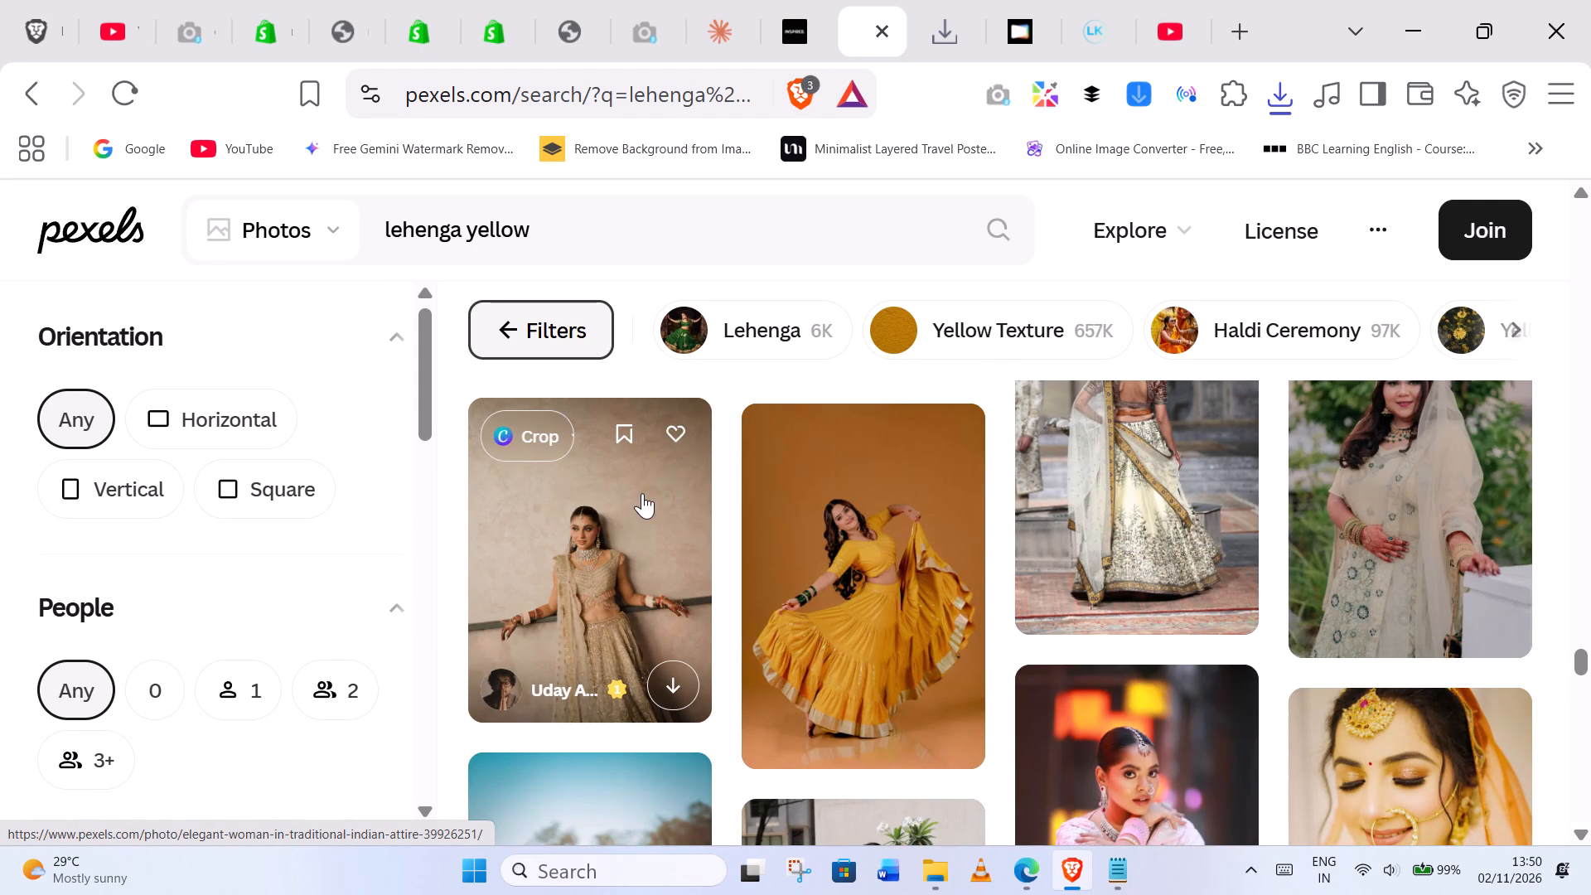
Open the photo of the woman in a gold-beige lehenga leaning against a wall and examine its related photos.
{"action": "left_click", "coordinate": [642, 493]}
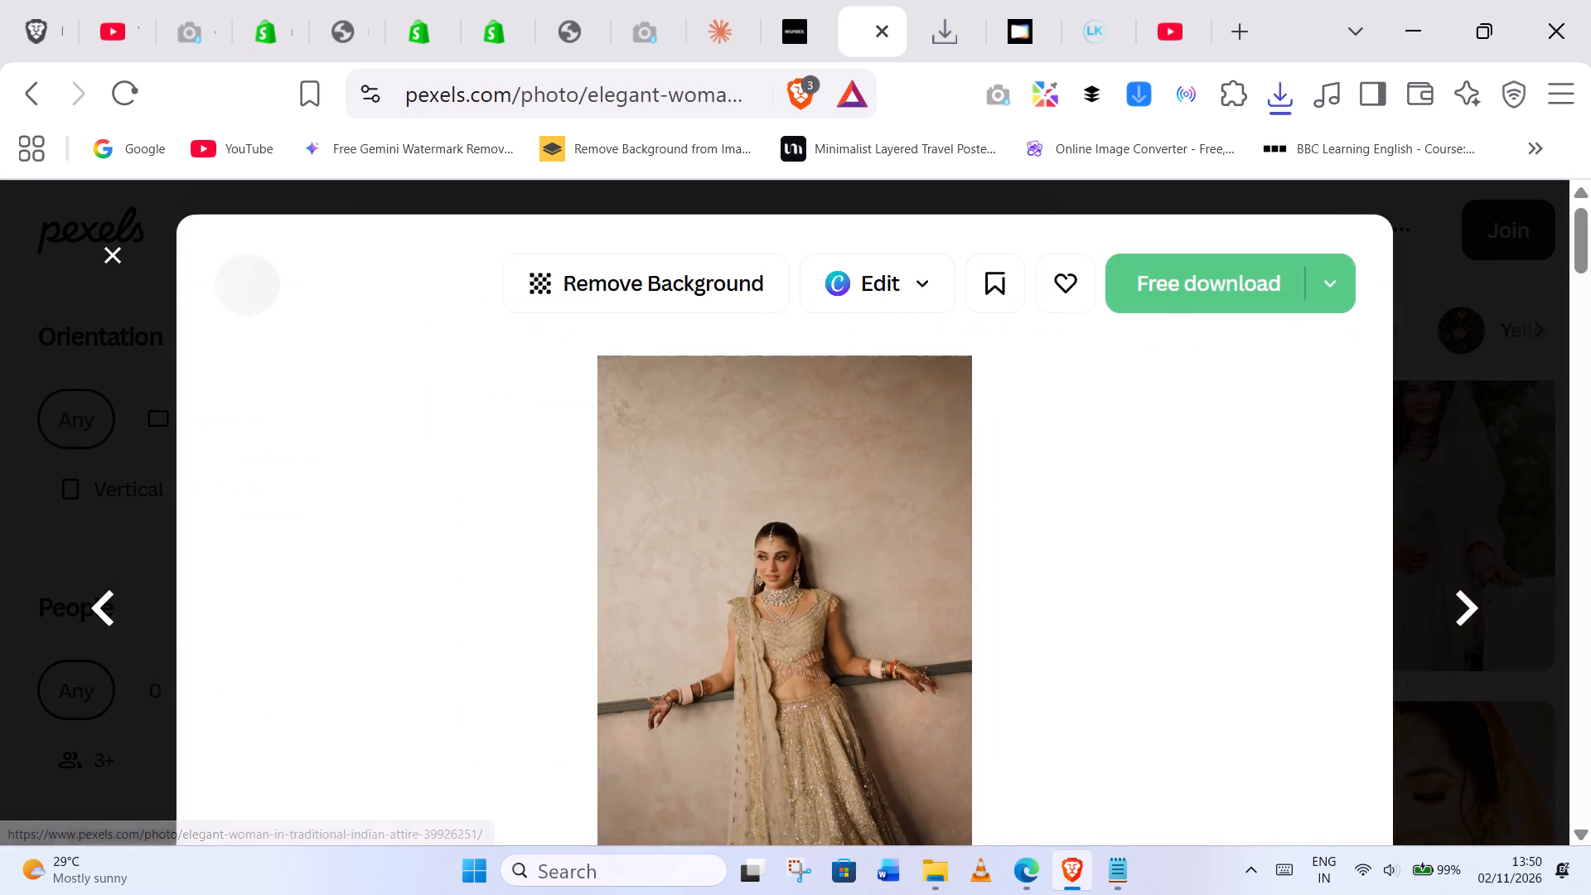
{"action": "scroll", "coordinate": [767, 496], "scroll_direction": "down", "scroll_amount": 10}
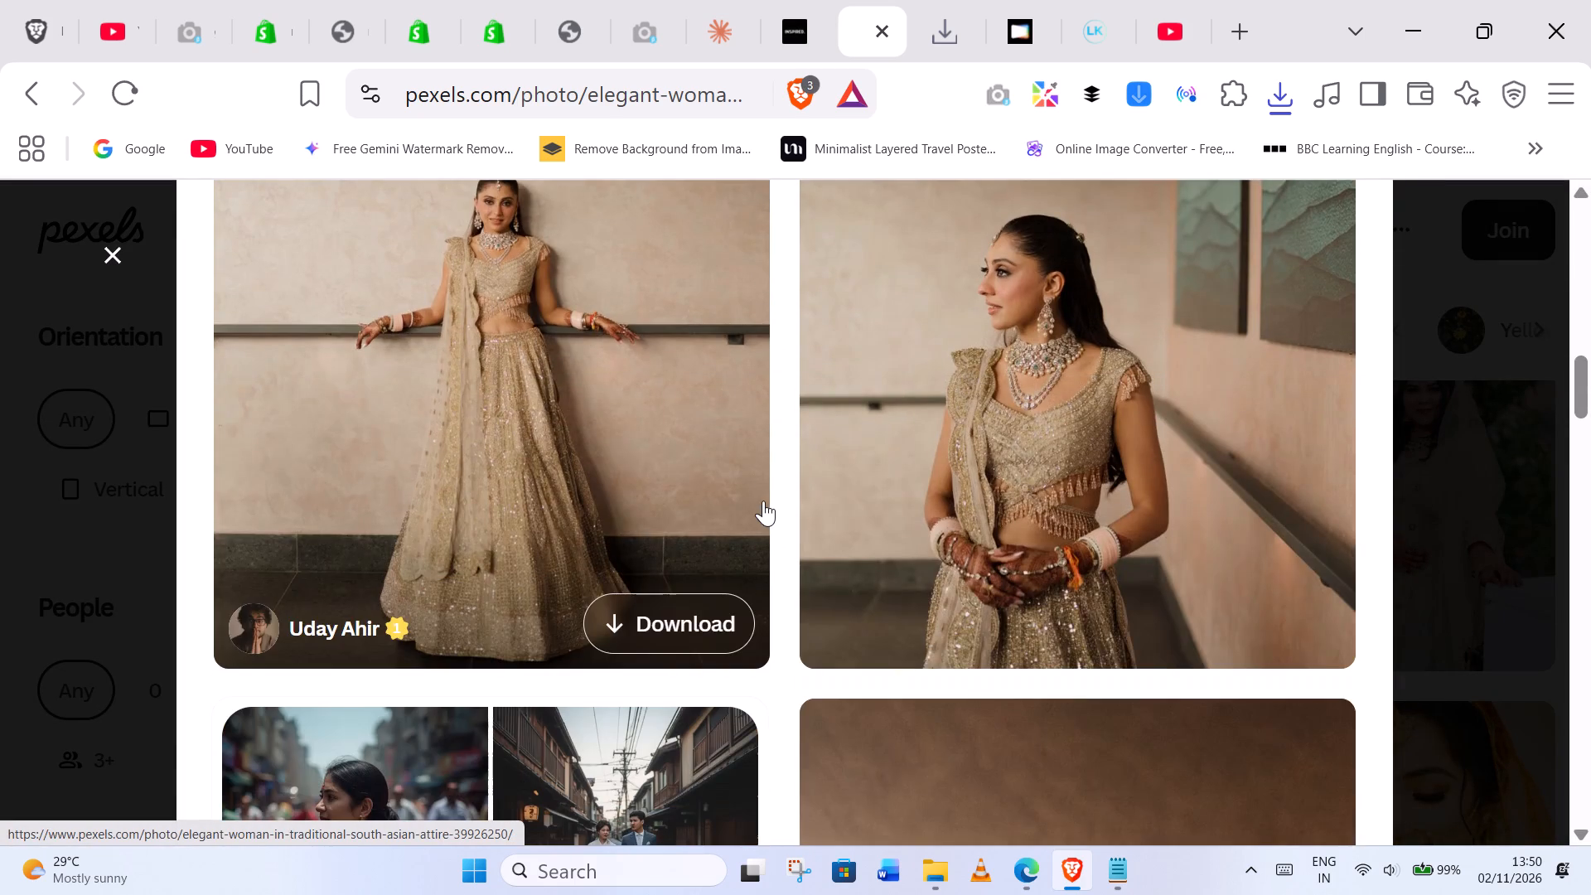
{"action": "scroll", "coordinate": [859, 485], "scroll_direction": "down", "scroll_amount": 9}
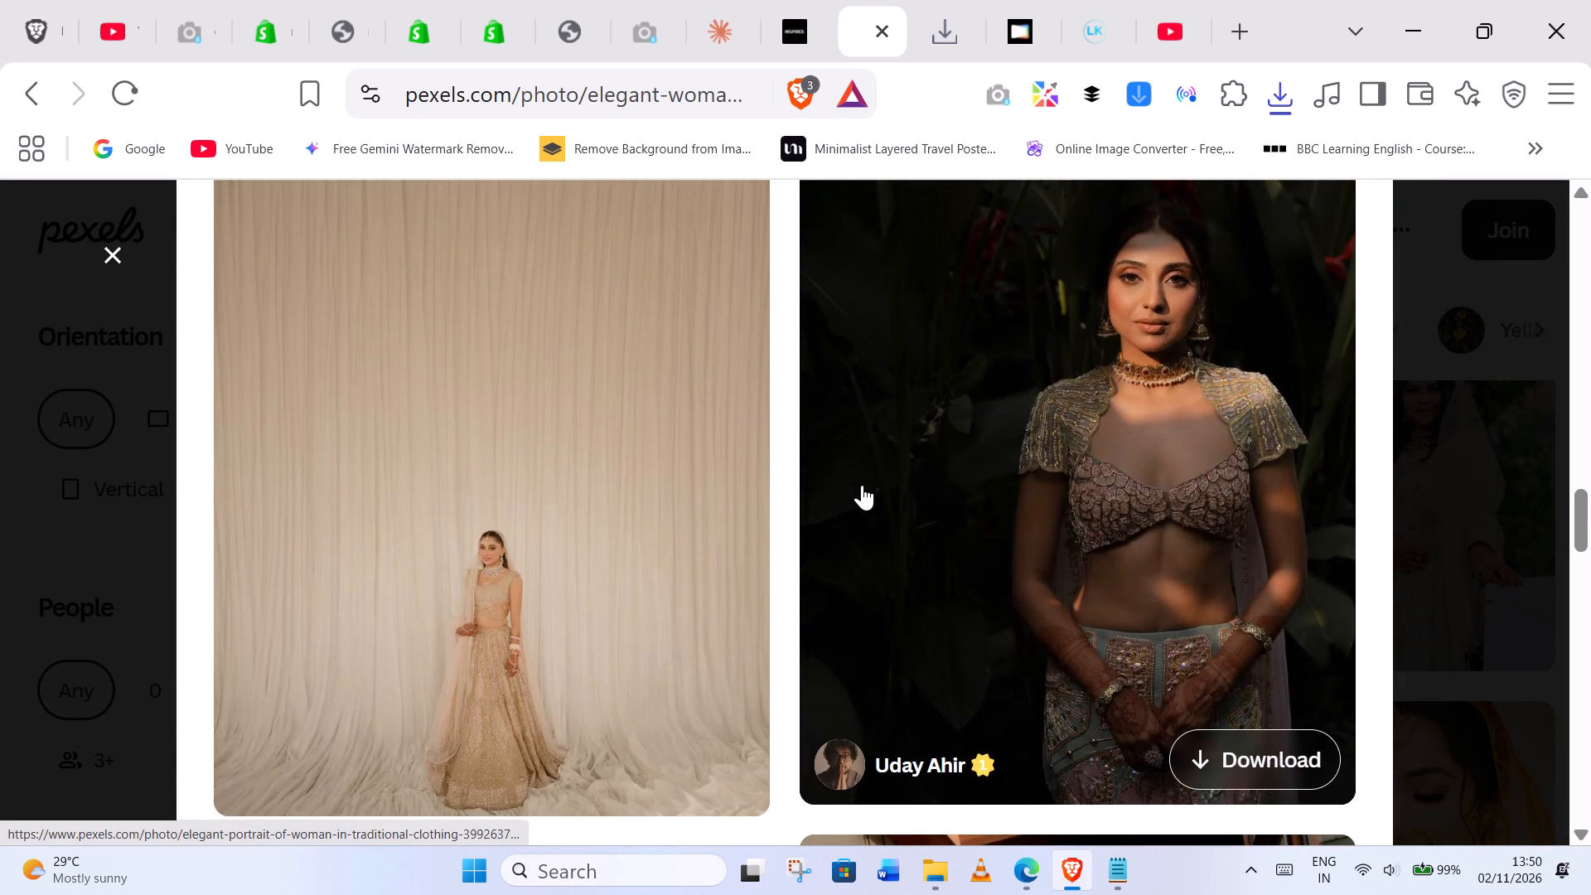
{"action": "scroll", "coordinate": [862, 485], "scroll_direction": "up", "scroll_amount": 14}
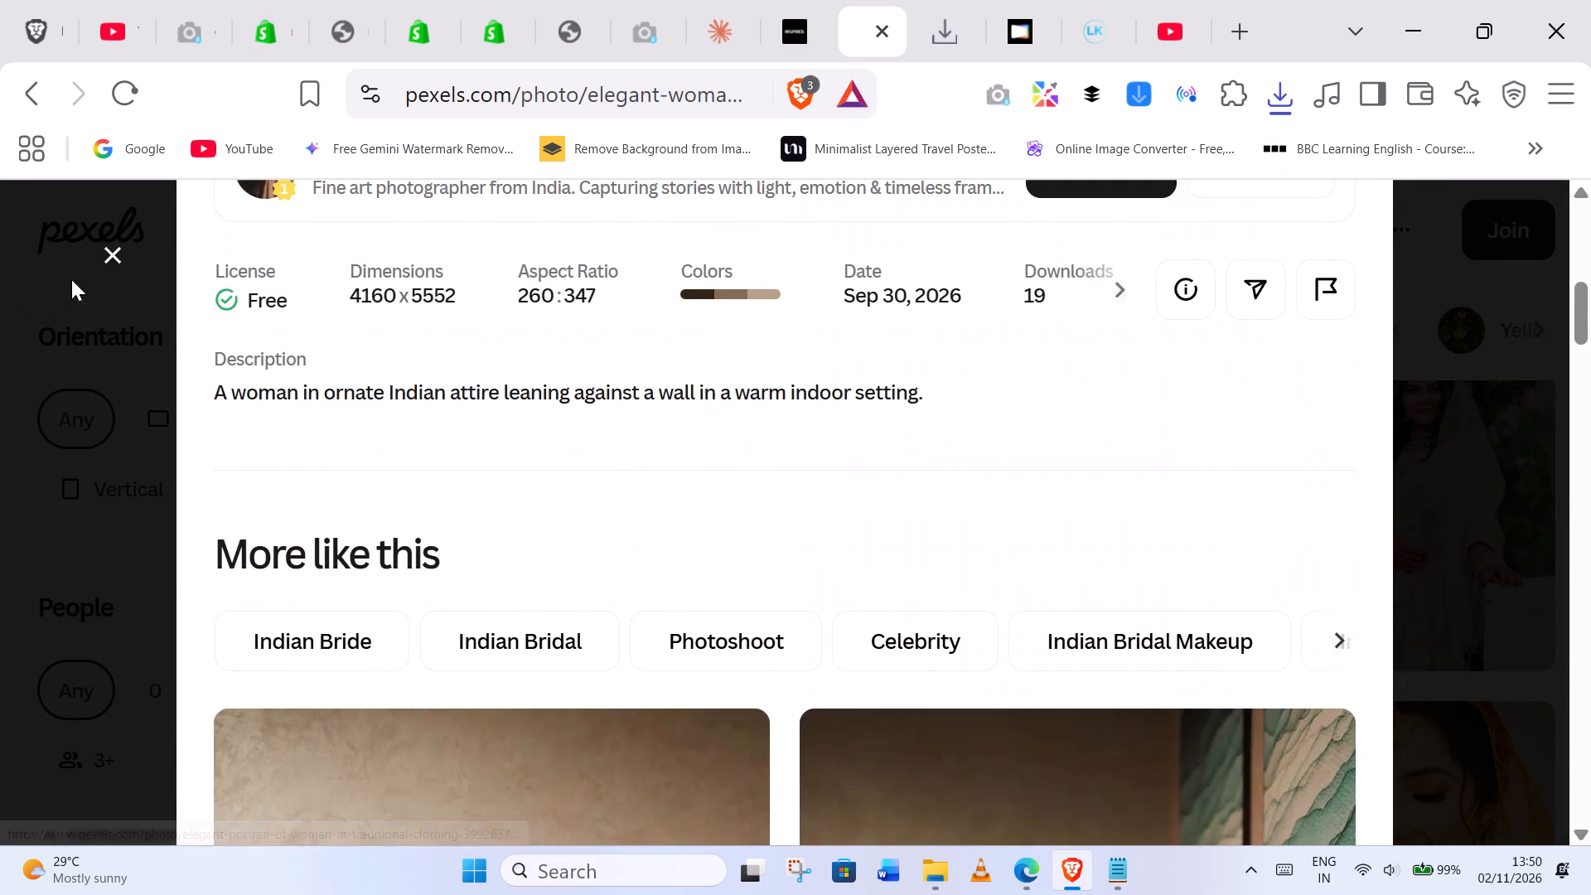
Close the gold-beige lehenga photo and look further through the "lehenga yellow" search results for another suitable model.
{"action": "left_click", "coordinate": [122, 257]}
{"action": "scroll", "coordinate": [364, 450], "scroll_direction": "down", "scroll_amount": 6}
{"action": "scroll", "coordinate": [687, 488], "scroll_direction": "down", "scroll_amount": 4}
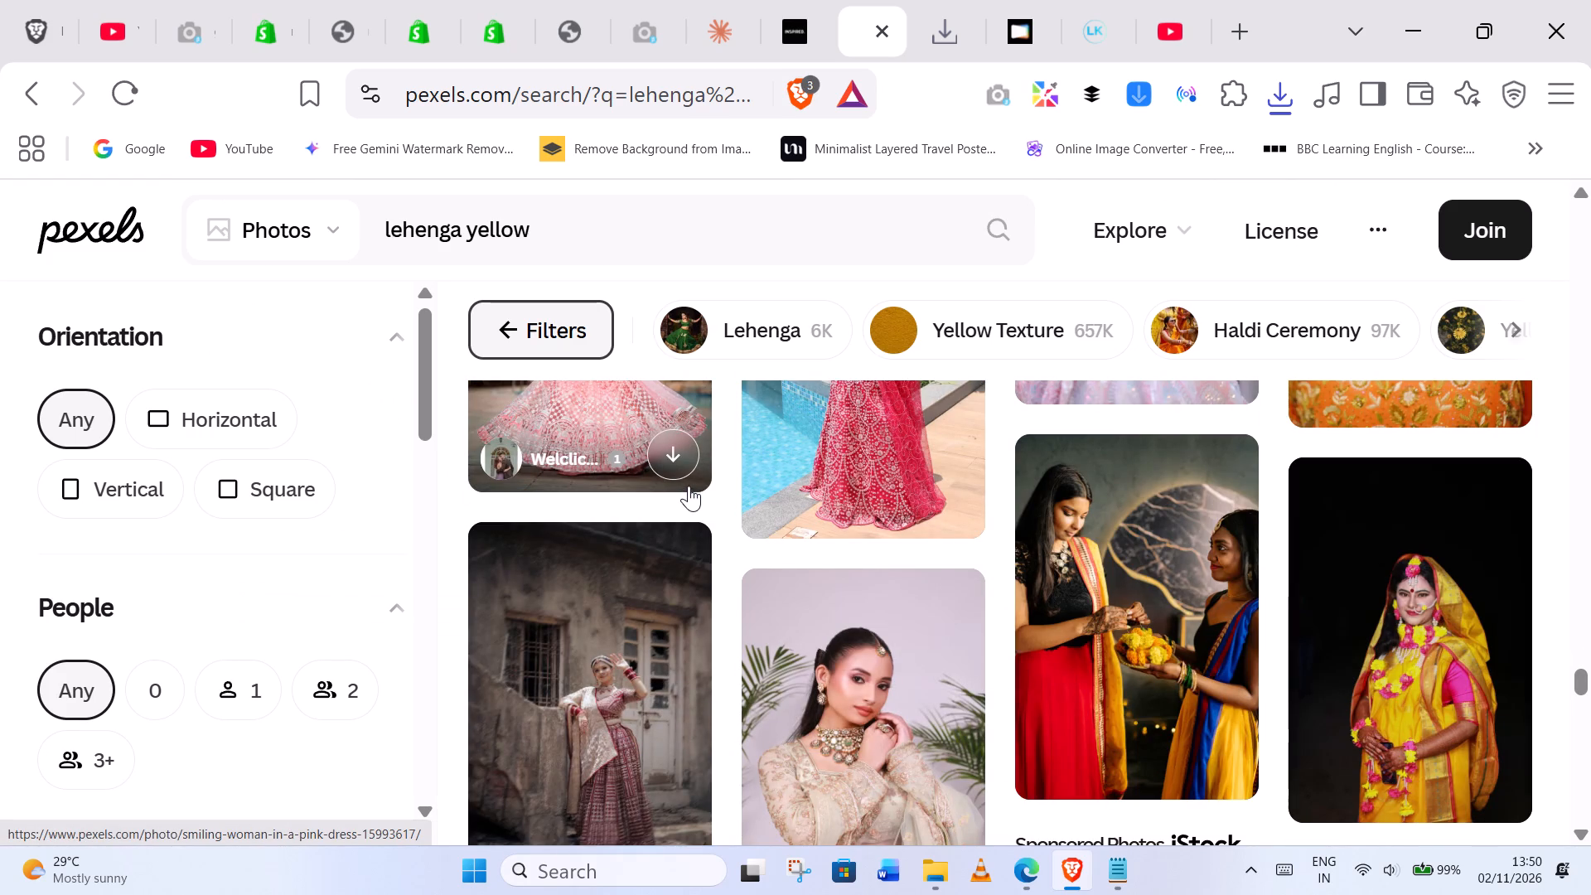
{"action": "scroll", "coordinate": [1132, 531], "scroll_direction": "down", "scroll_amount": 3}
{"action": "scroll", "coordinate": [1119, 541], "scroll_direction": "up", "scroll_amount": 1}
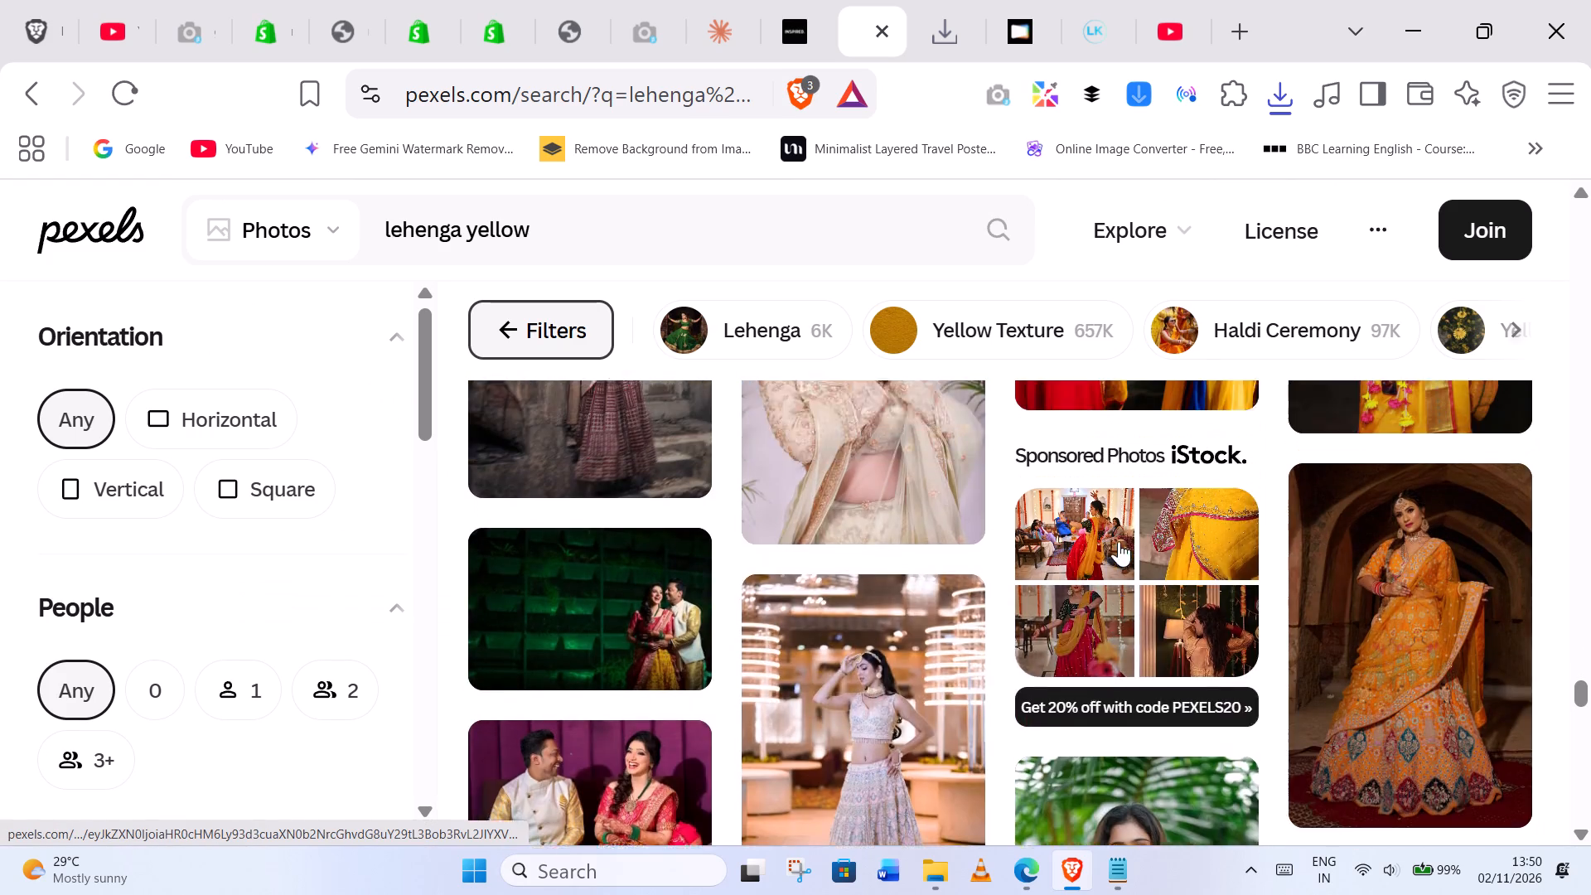
{"action": "scroll", "coordinate": [1119, 541], "scroll_direction": "down", "scroll_amount": 5}
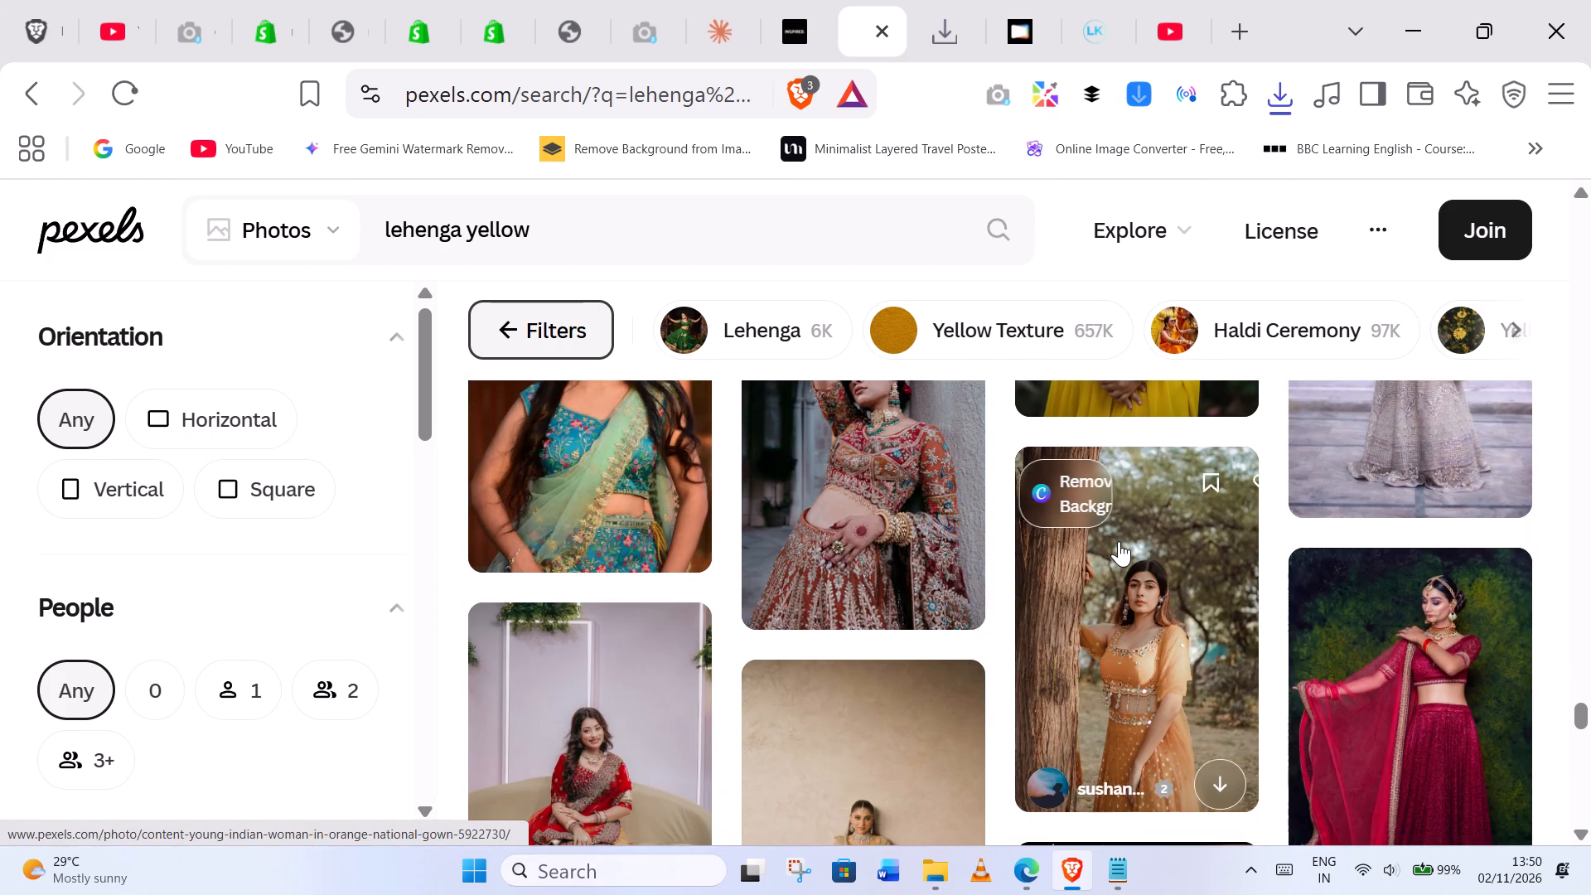
{"action": "scroll", "coordinate": [1119, 541], "scroll_direction": "down", "scroll_amount": 2}
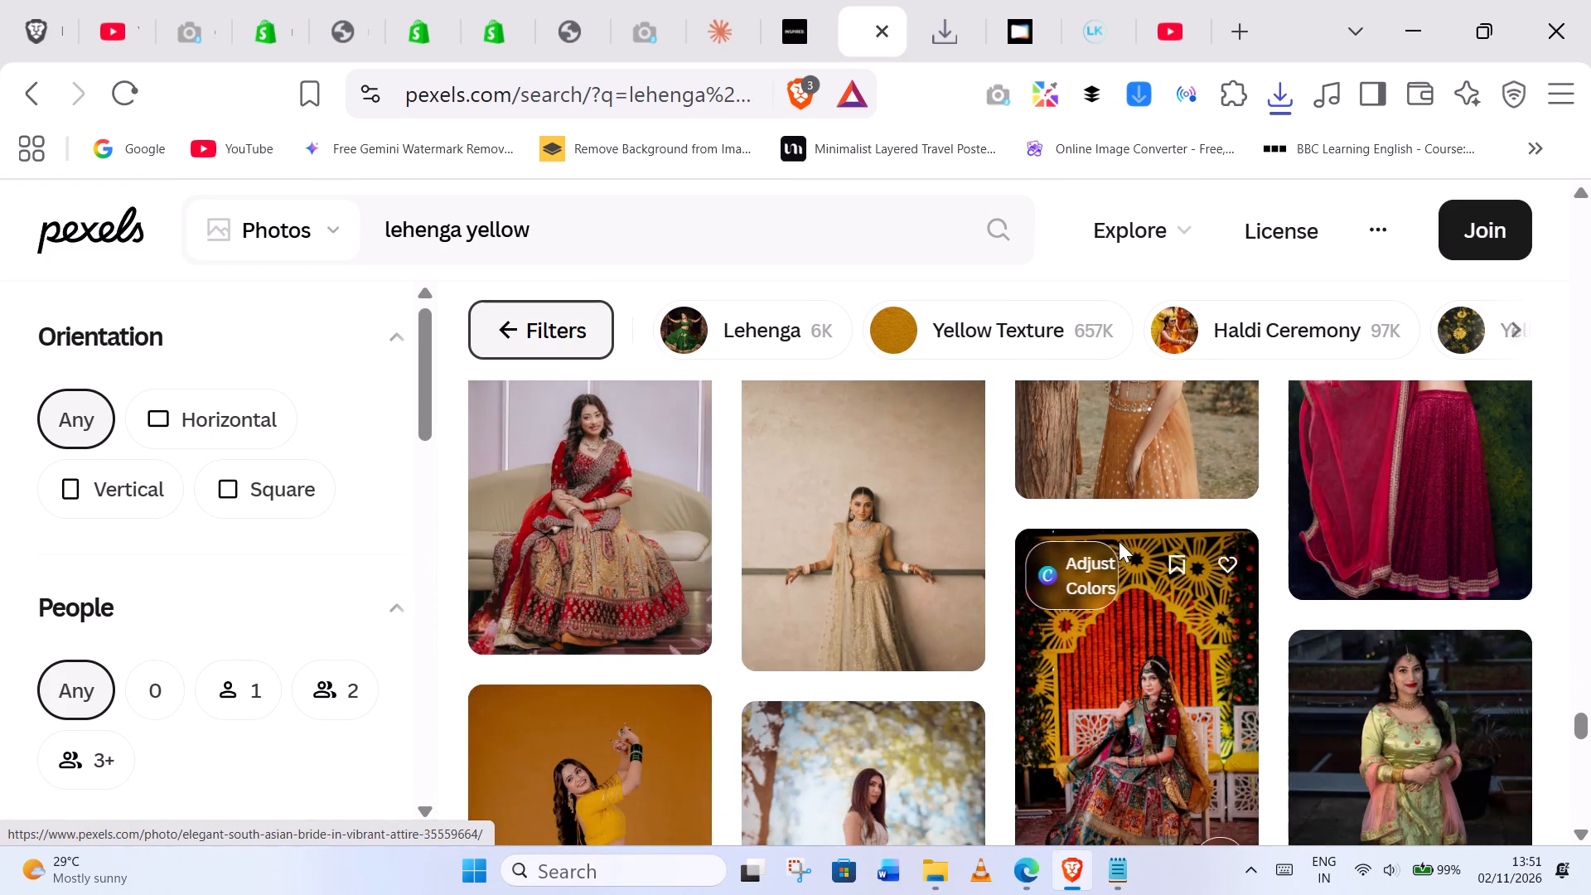
{"action": "scroll", "coordinate": [1119, 541], "scroll_direction": "up", "scroll_amount": 1}
{"action": "scroll", "coordinate": [1377, 530], "scroll_direction": "down", "scroll_amount": 2}
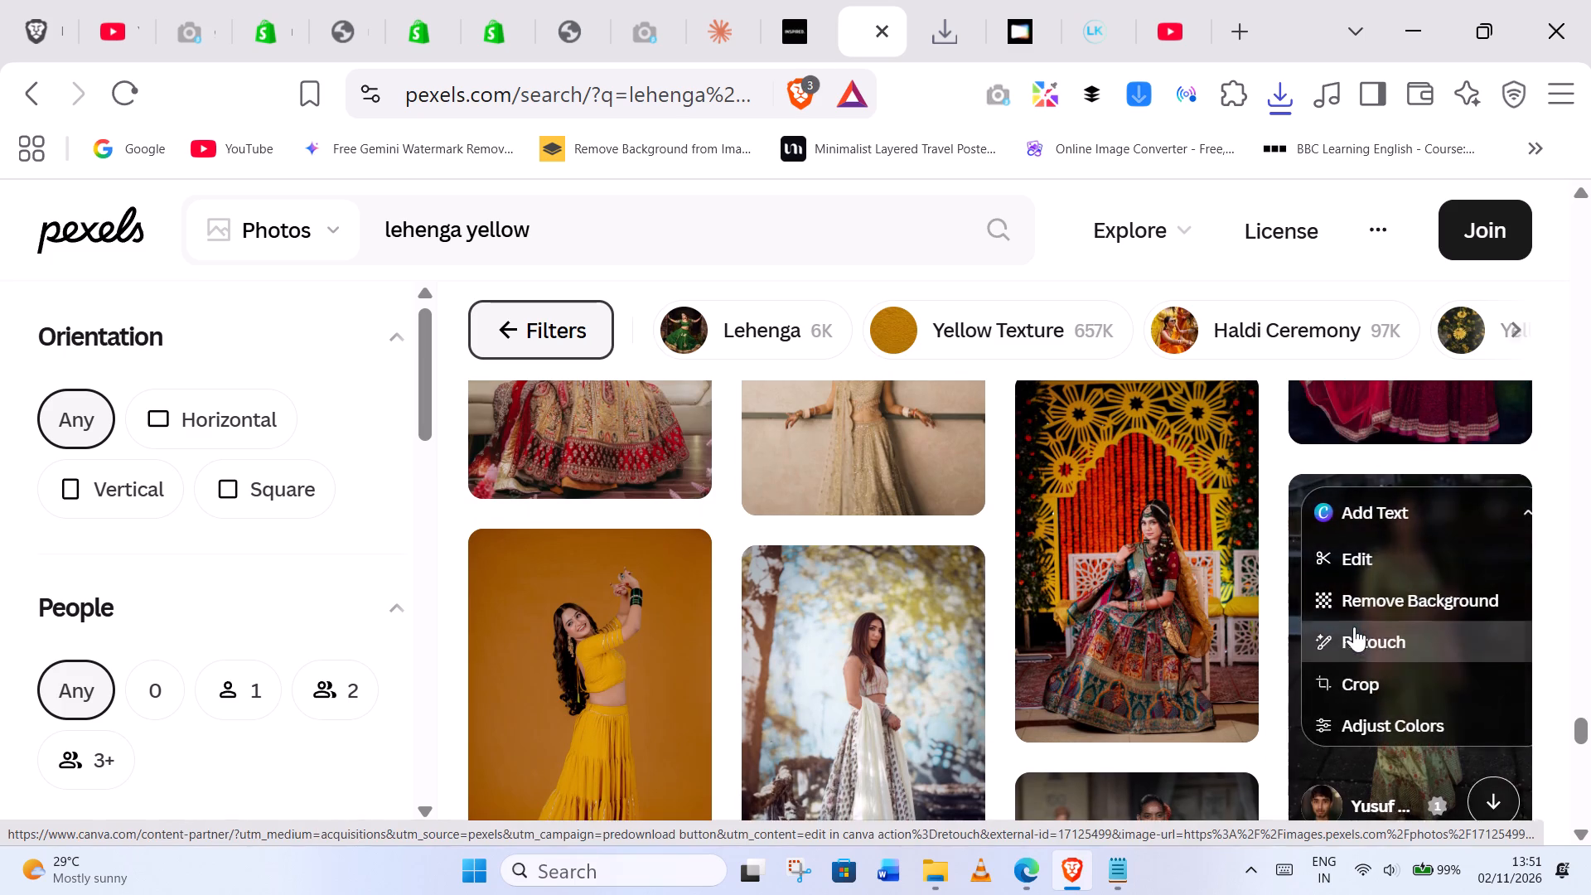
{"action": "scroll", "coordinate": [1354, 626], "scroll_direction": "down", "scroll_amount": 1}
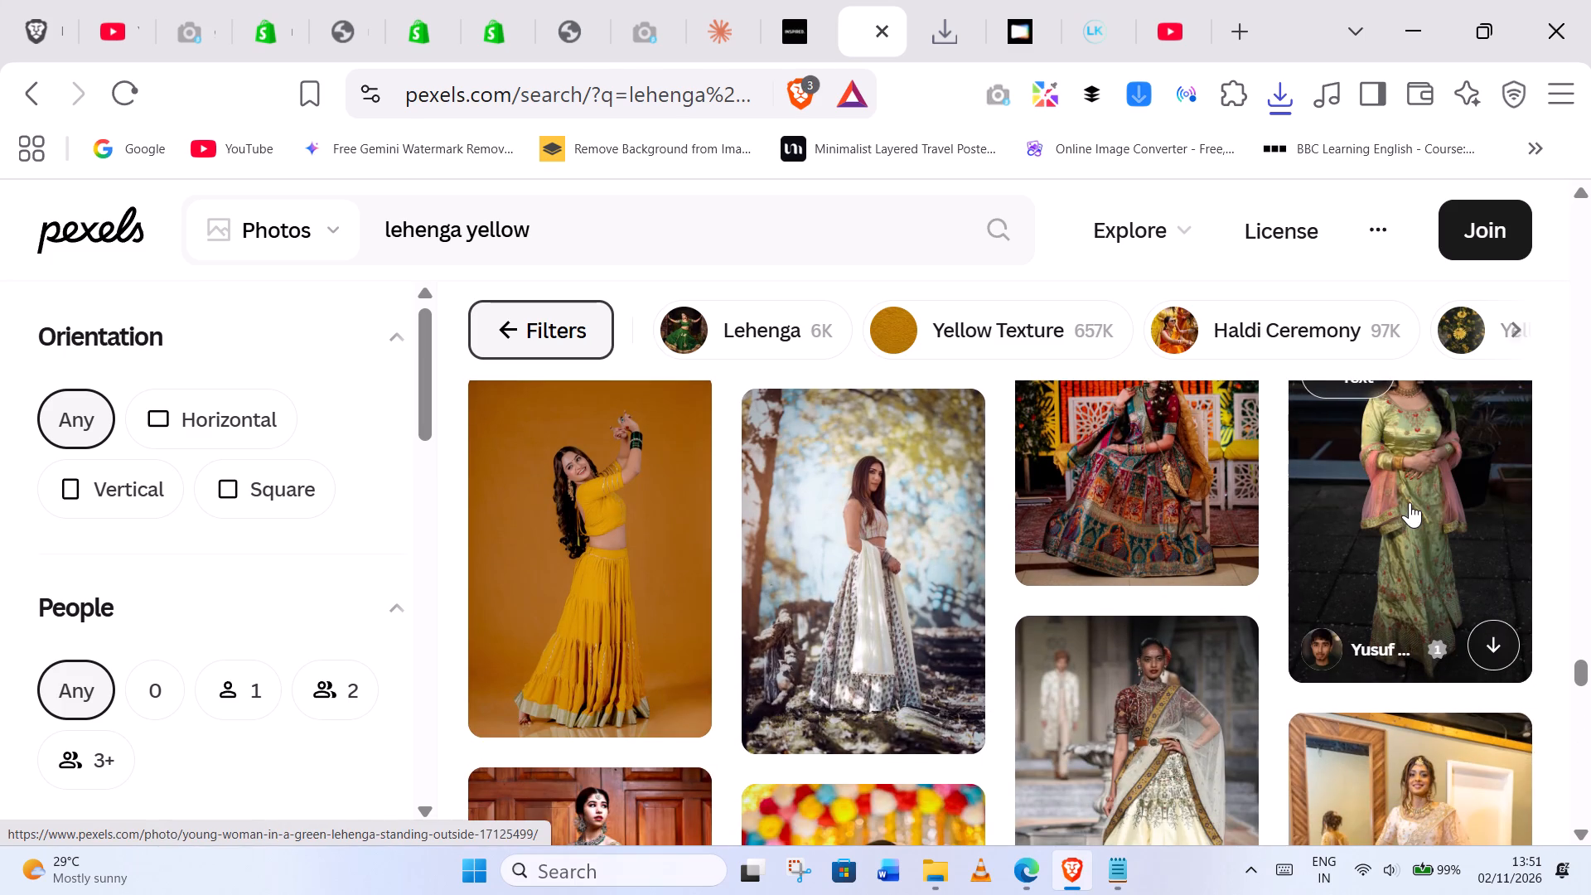
Open the photo of the young woman in a green lehenga standing outside, examine its related photos, and close it.
{"action": "left_click", "coordinate": [1410, 502]}
{"action": "scroll", "coordinate": [855, 541], "scroll_direction": "down", "scroll_amount": 6}
{"action": "scroll", "coordinate": [591, 503], "scroll_direction": "down", "scroll_amount": 2}
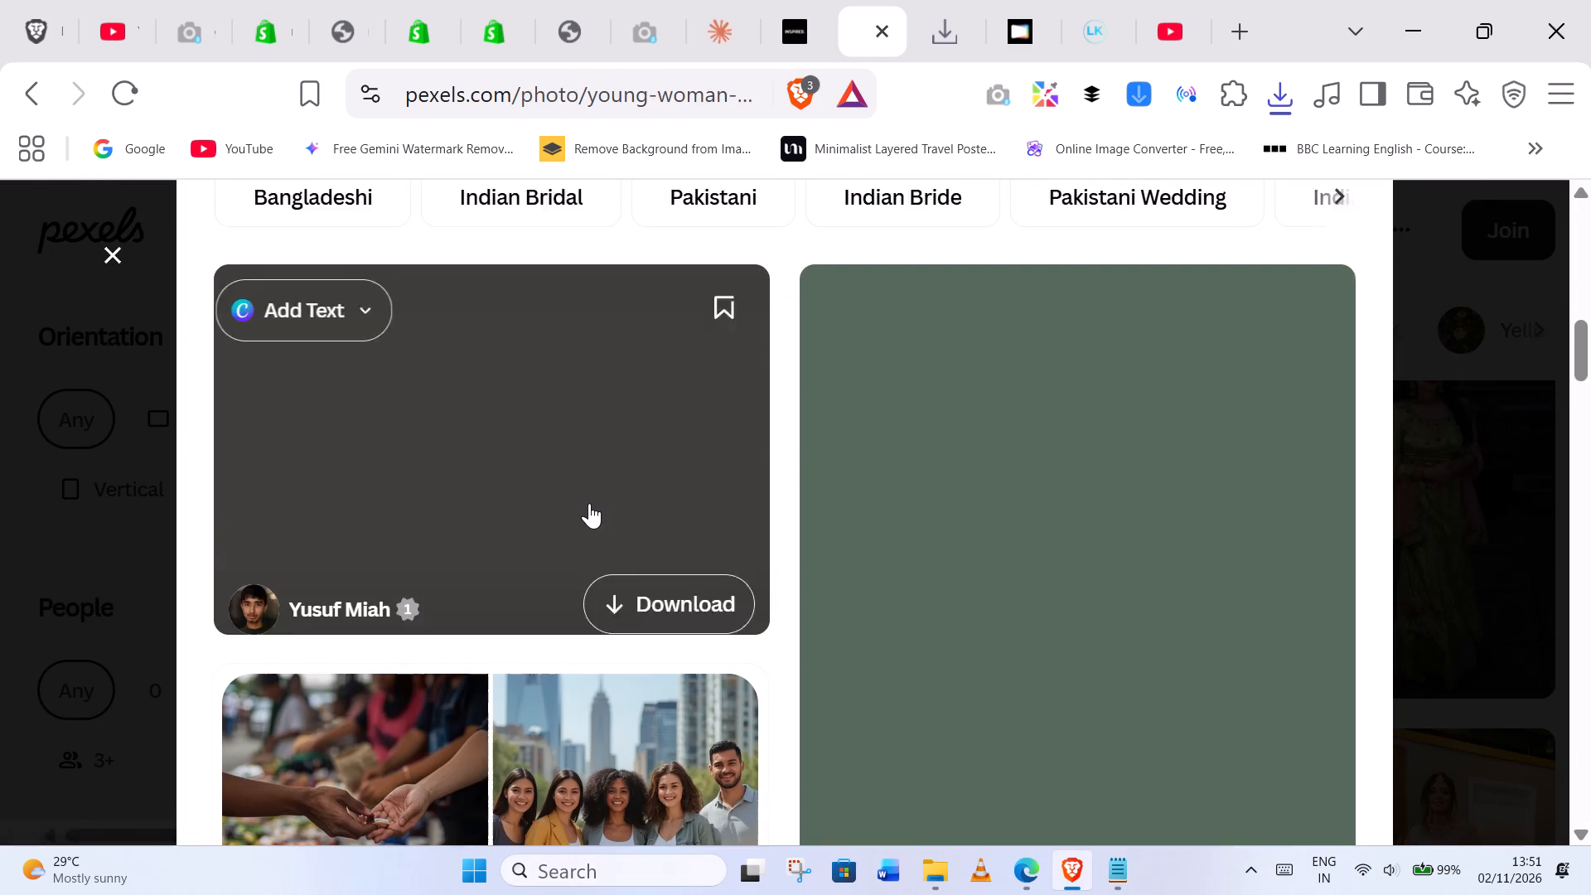
{"action": "scroll", "coordinate": [817, 513], "scroll_direction": "down", "scroll_amount": 4}
{"action": "scroll", "coordinate": [970, 528], "scroll_direction": "down", "scroll_amount": 3}
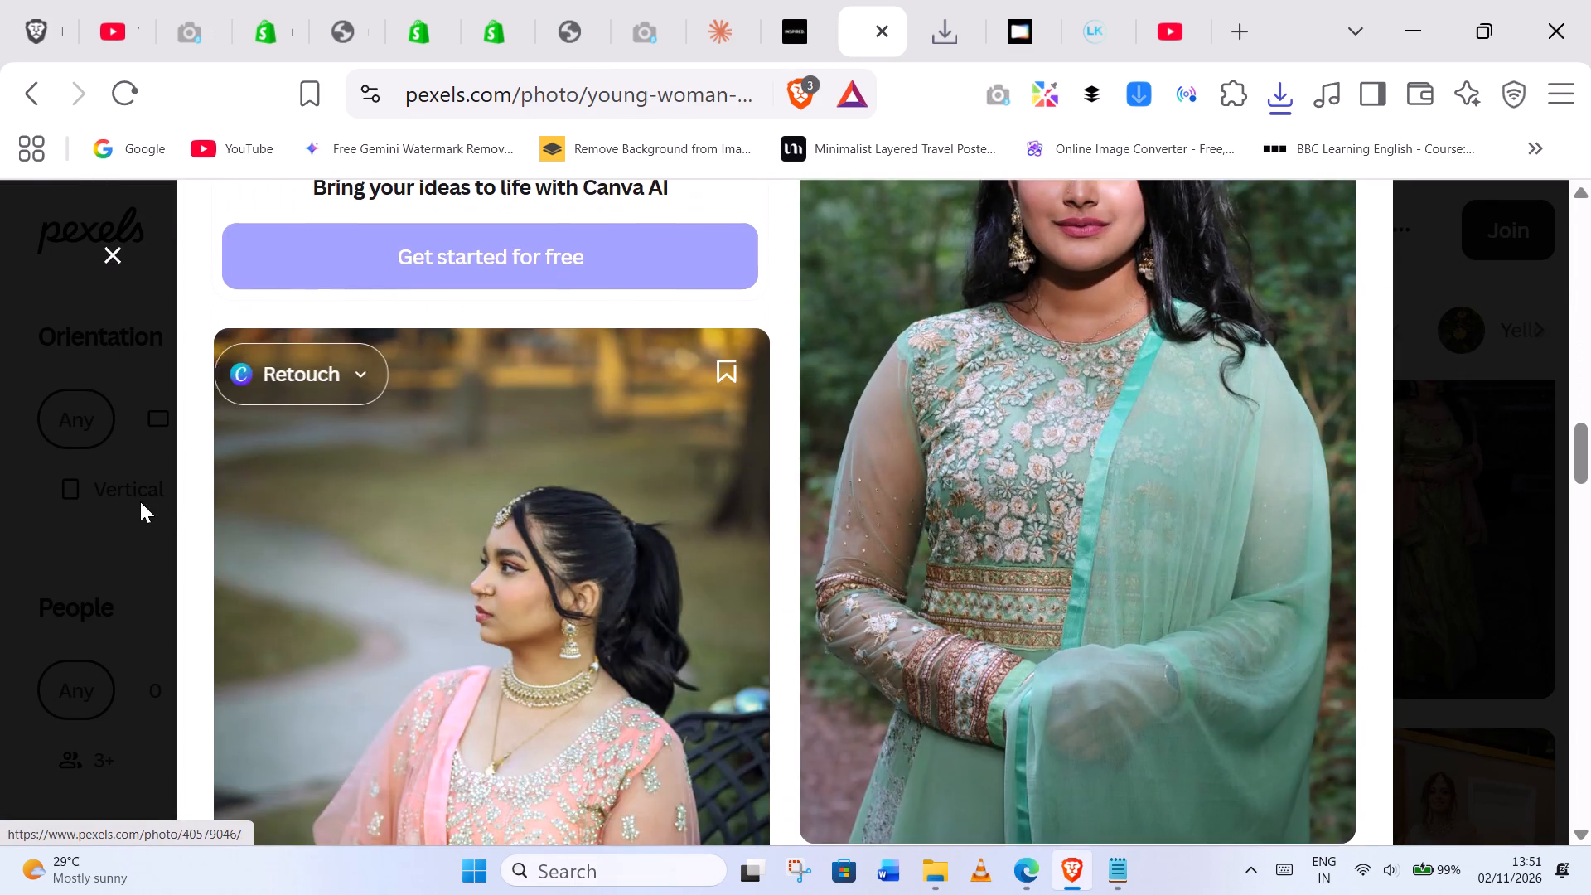
{"action": "scroll", "coordinate": [177, 518], "scroll_direction": "down", "scroll_amount": 2}
{"action": "scroll", "coordinate": [762, 496], "scroll_direction": "down", "scroll_amount": 12}
{"action": "scroll", "coordinate": [534, 433], "scroll_direction": "down", "scroll_amount": 1}
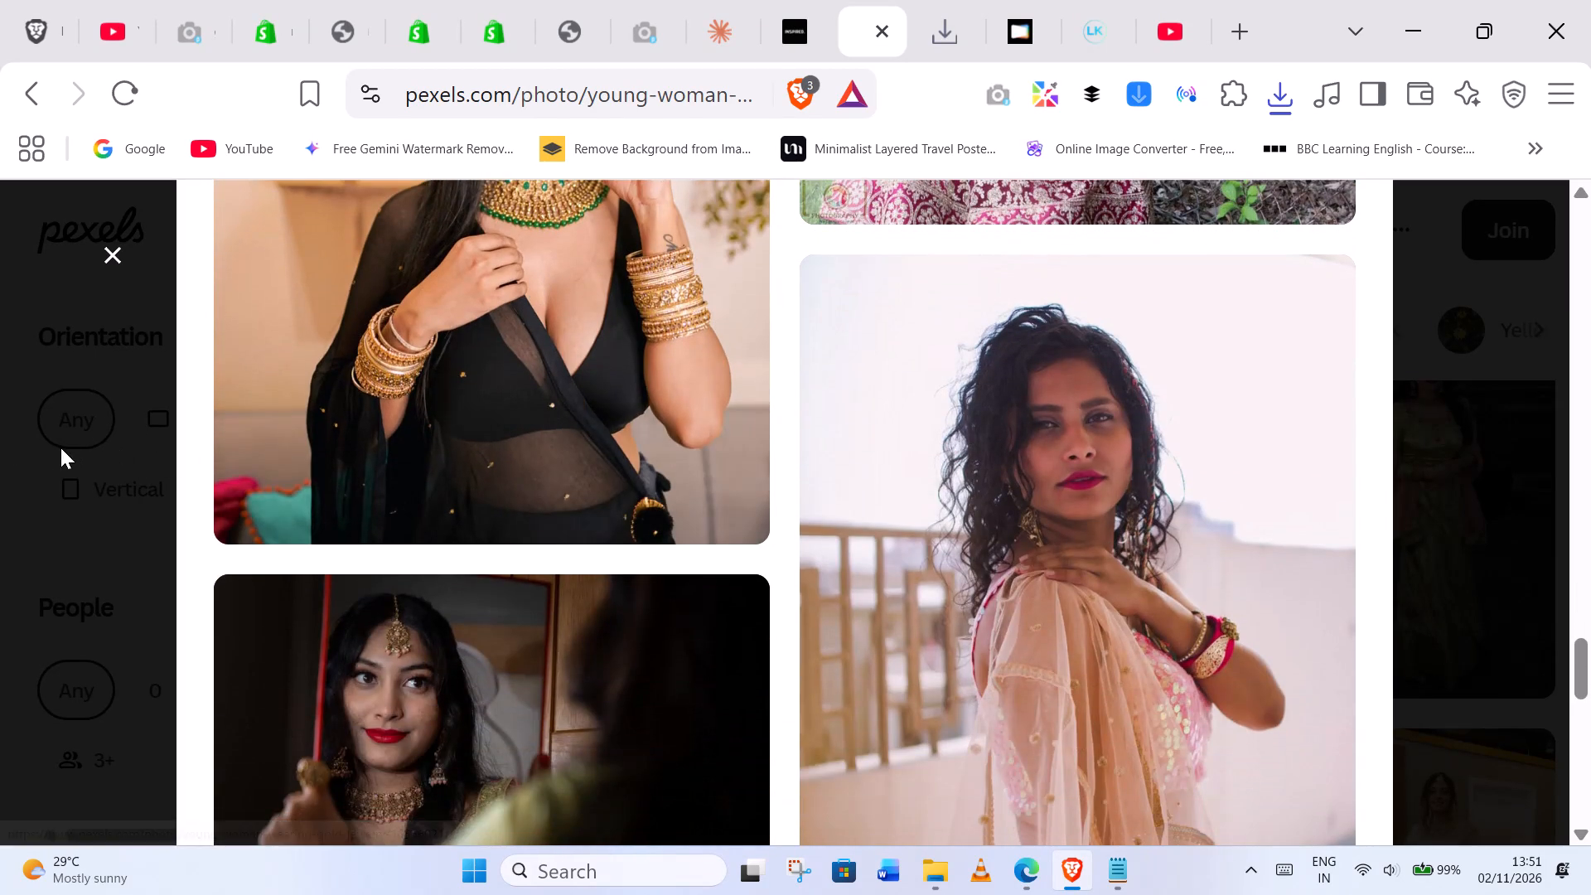
{"action": "left_click", "coordinate": [60, 447]}
Look through more of the "lehenga yellow" search results for a usable full-length lehenga photo.
{"action": "scroll", "coordinate": [430, 510], "scroll_direction": "down", "scroll_amount": 4}
{"action": "scroll", "coordinate": [595, 537], "scroll_direction": "down", "scroll_amount": 5}
{"action": "scroll", "coordinate": [674, 563], "scroll_direction": "down", "scroll_amount": 4}
{"action": "scroll", "coordinate": [934, 631], "scroll_direction": "down", "scroll_amount": 3}
{"action": "scroll", "coordinate": [941, 635], "scroll_direction": "up", "scroll_amount": 2}
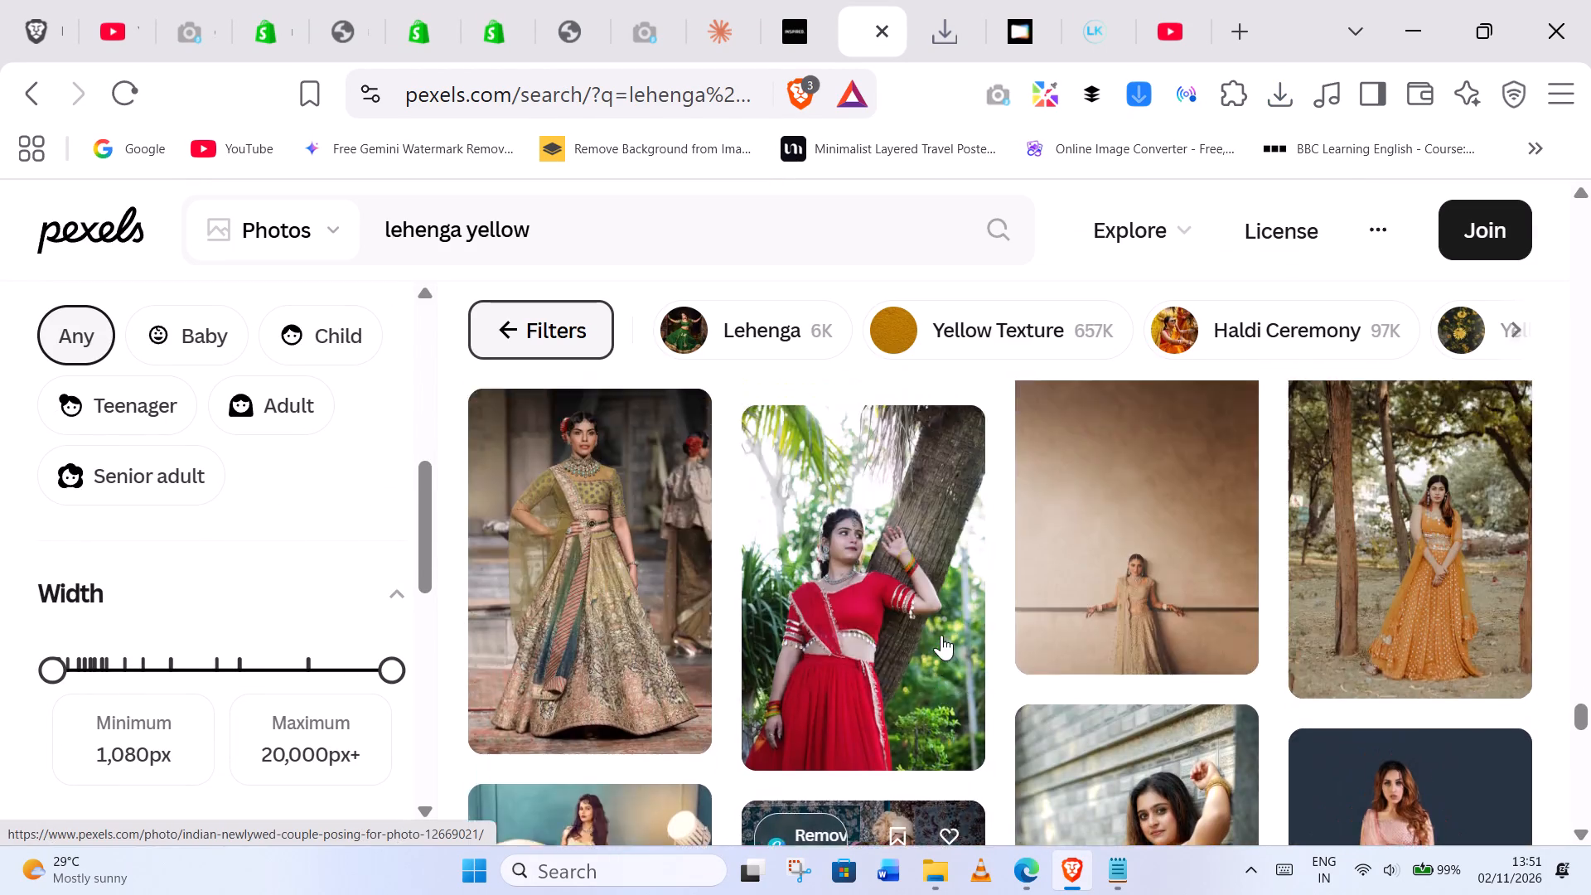
{"action": "scroll", "coordinate": [941, 635], "scroll_direction": "down", "scroll_amount": 4}
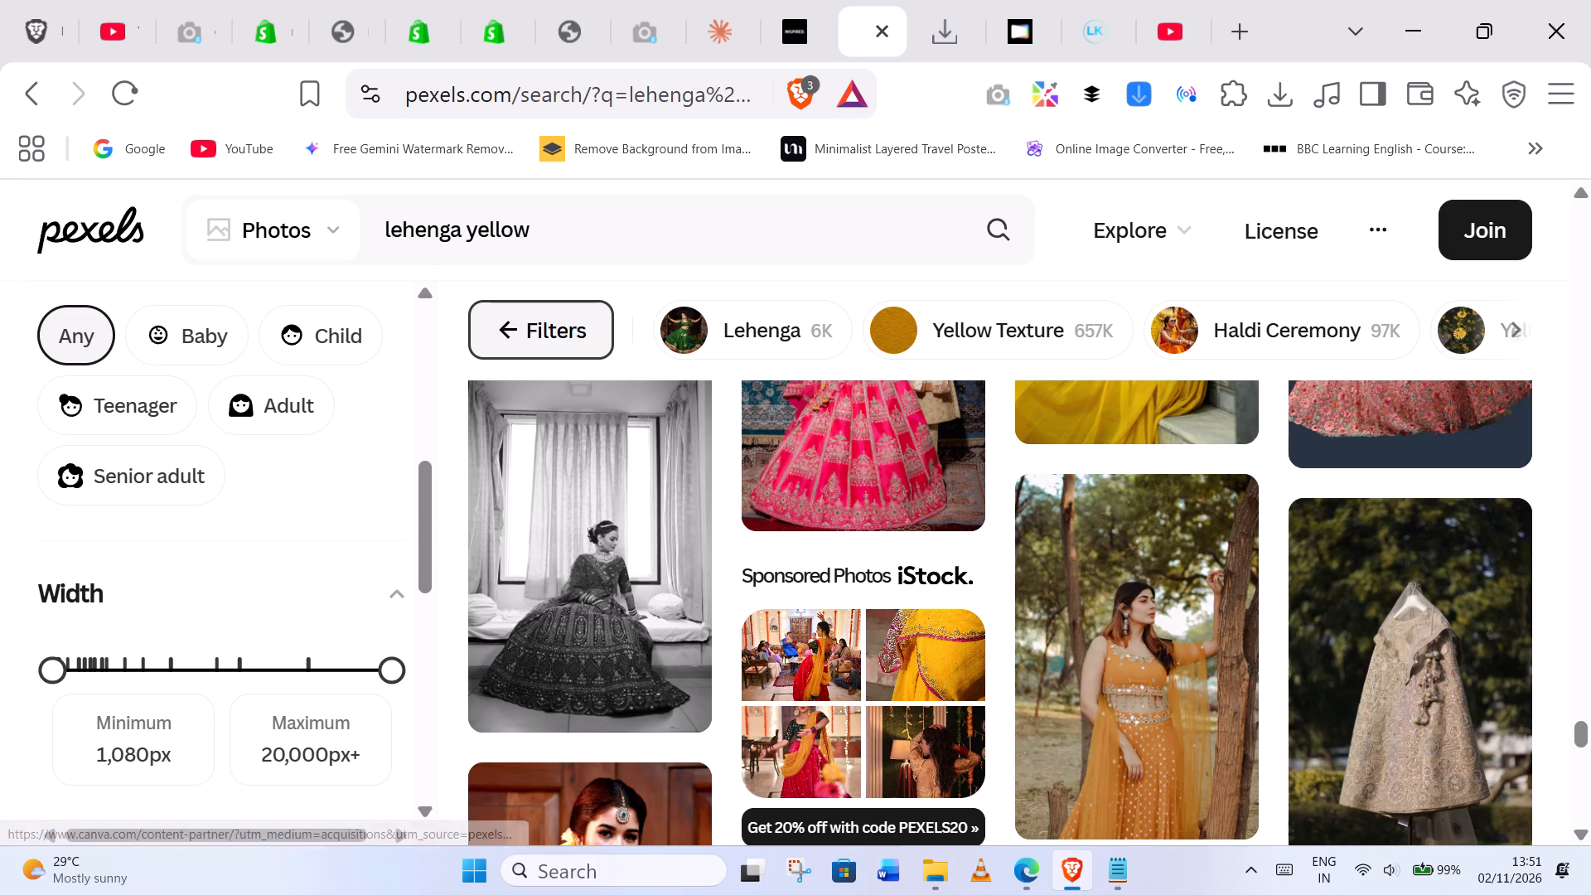
Search Pexels for "lehenga simple", look through the results, and open the photo of the woman in an orange lehenga.
{"action": "left_click_drag", "start_coordinate": [467, 230], "coordinate": [603, 239]}
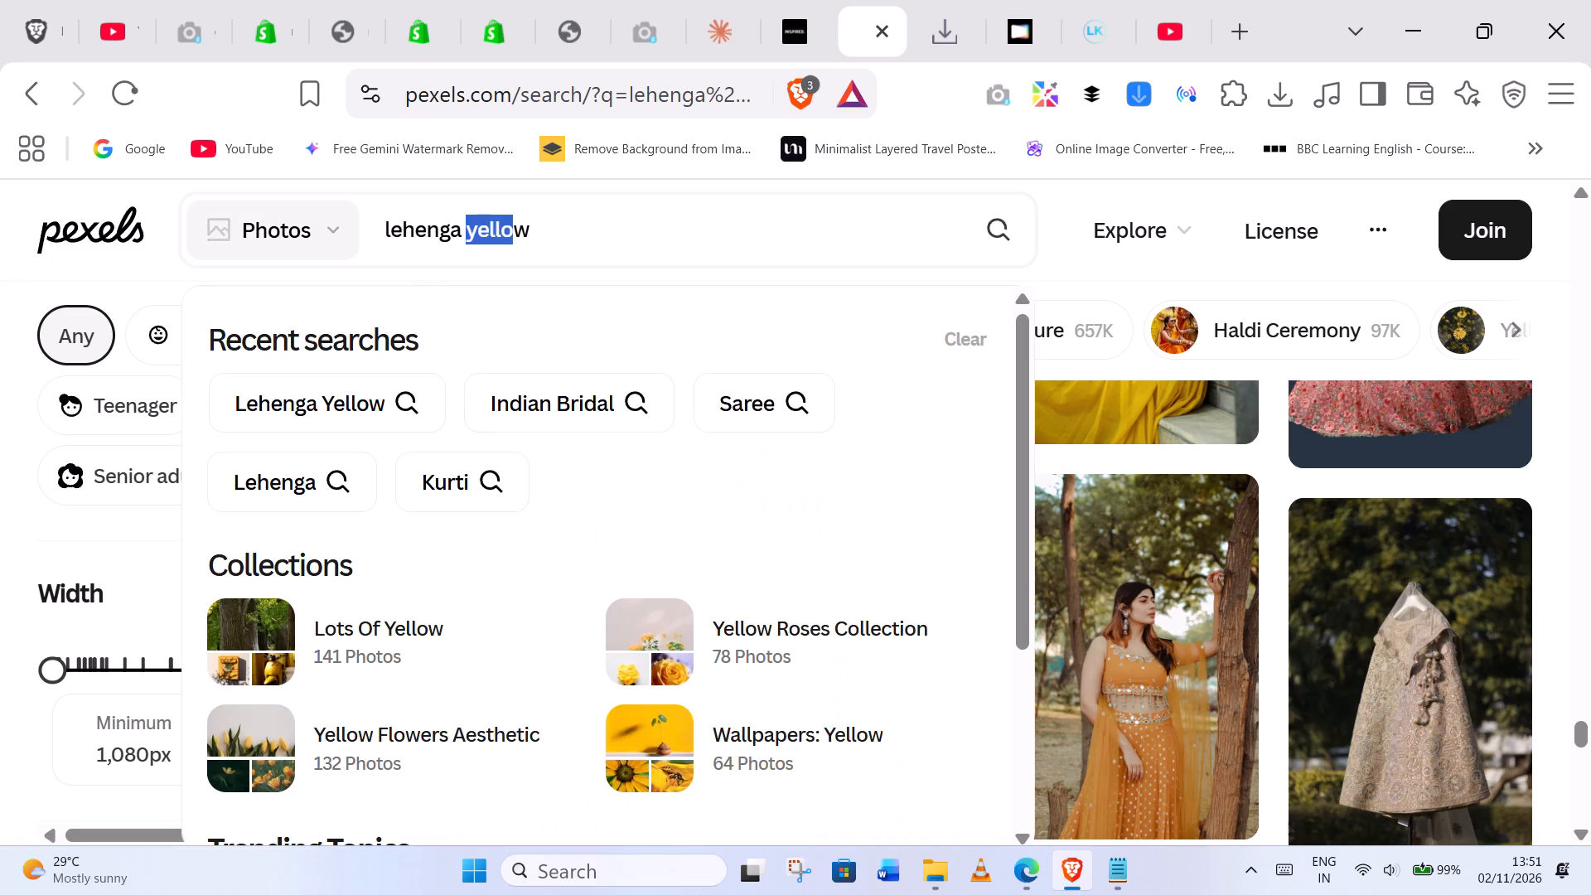
{"action": "type", "text": "simple"}
{"action": "key", "text": "Return"}
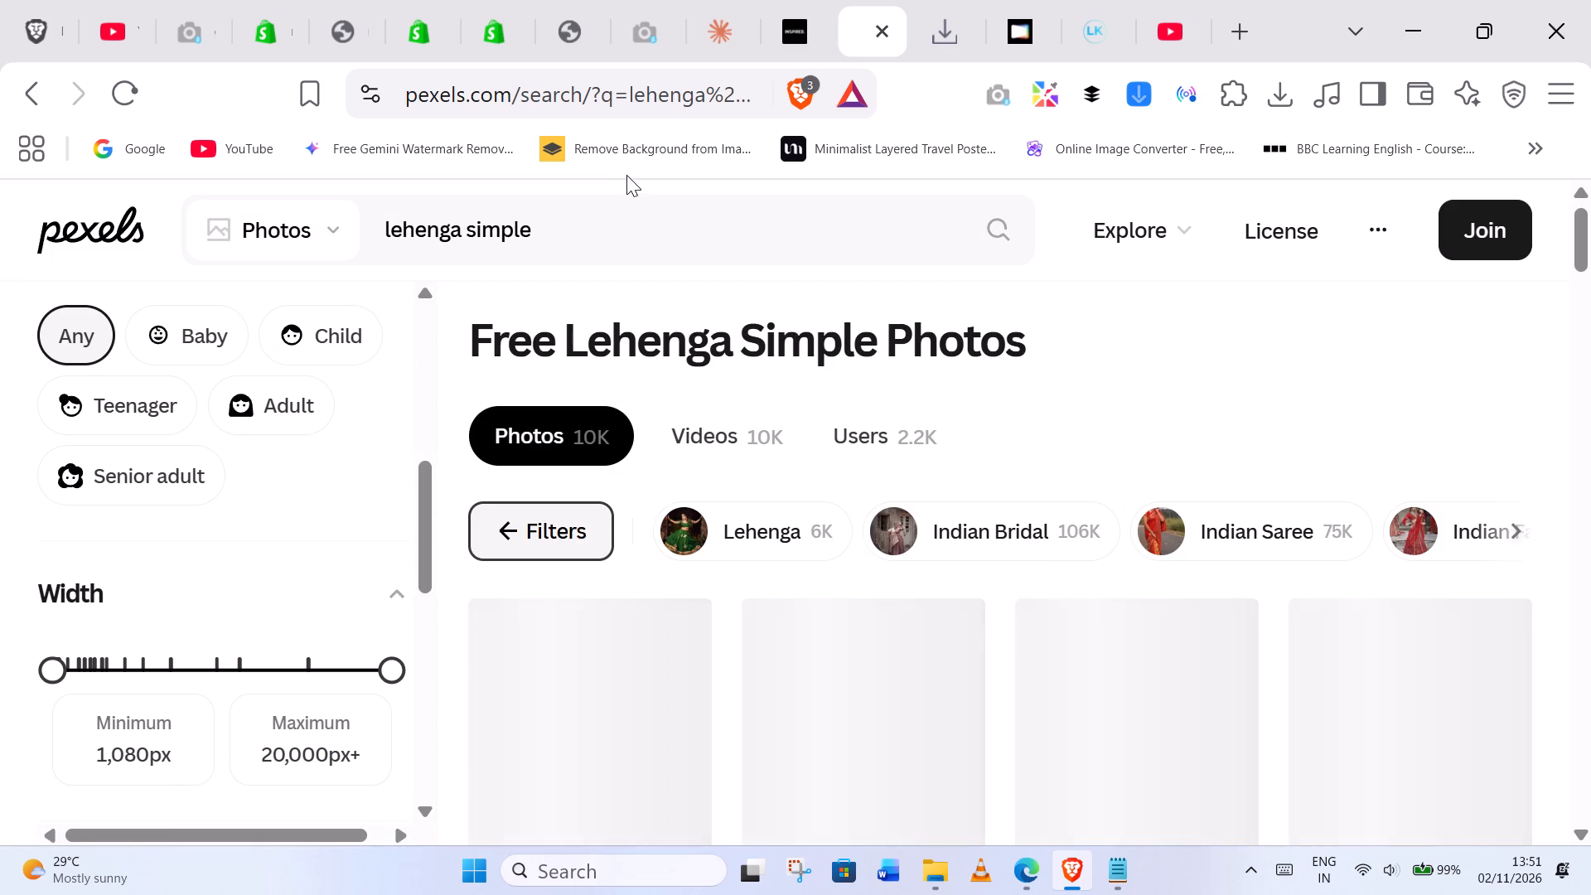
{"action": "scroll", "coordinate": [1367, 431], "scroll_direction": "down", "scroll_amount": 3}
{"action": "scroll", "coordinate": [1395, 393], "scroll_direction": "up", "scroll_amount": 2}
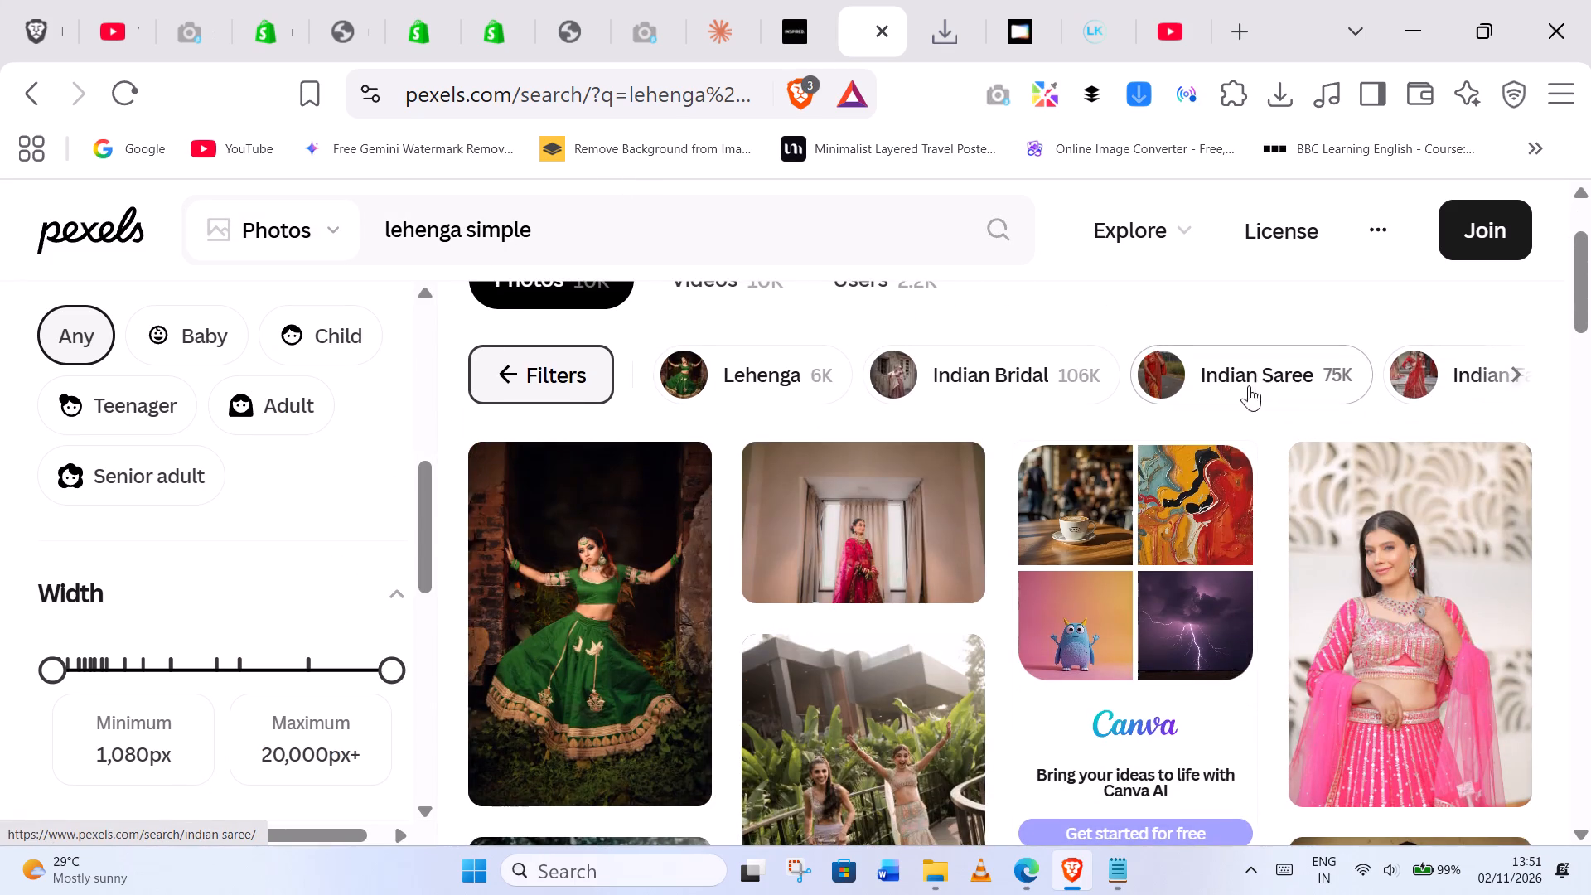
{"action": "scroll", "coordinate": [1225, 352], "scroll_direction": "down", "scroll_amount": 4}
{"action": "scroll", "coordinate": [1103, 542], "scroll_direction": "up", "scroll_amount": 2}
{"action": "scroll", "coordinate": [1186, 512], "scroll_direction": "down", "scroll_amount": 1}
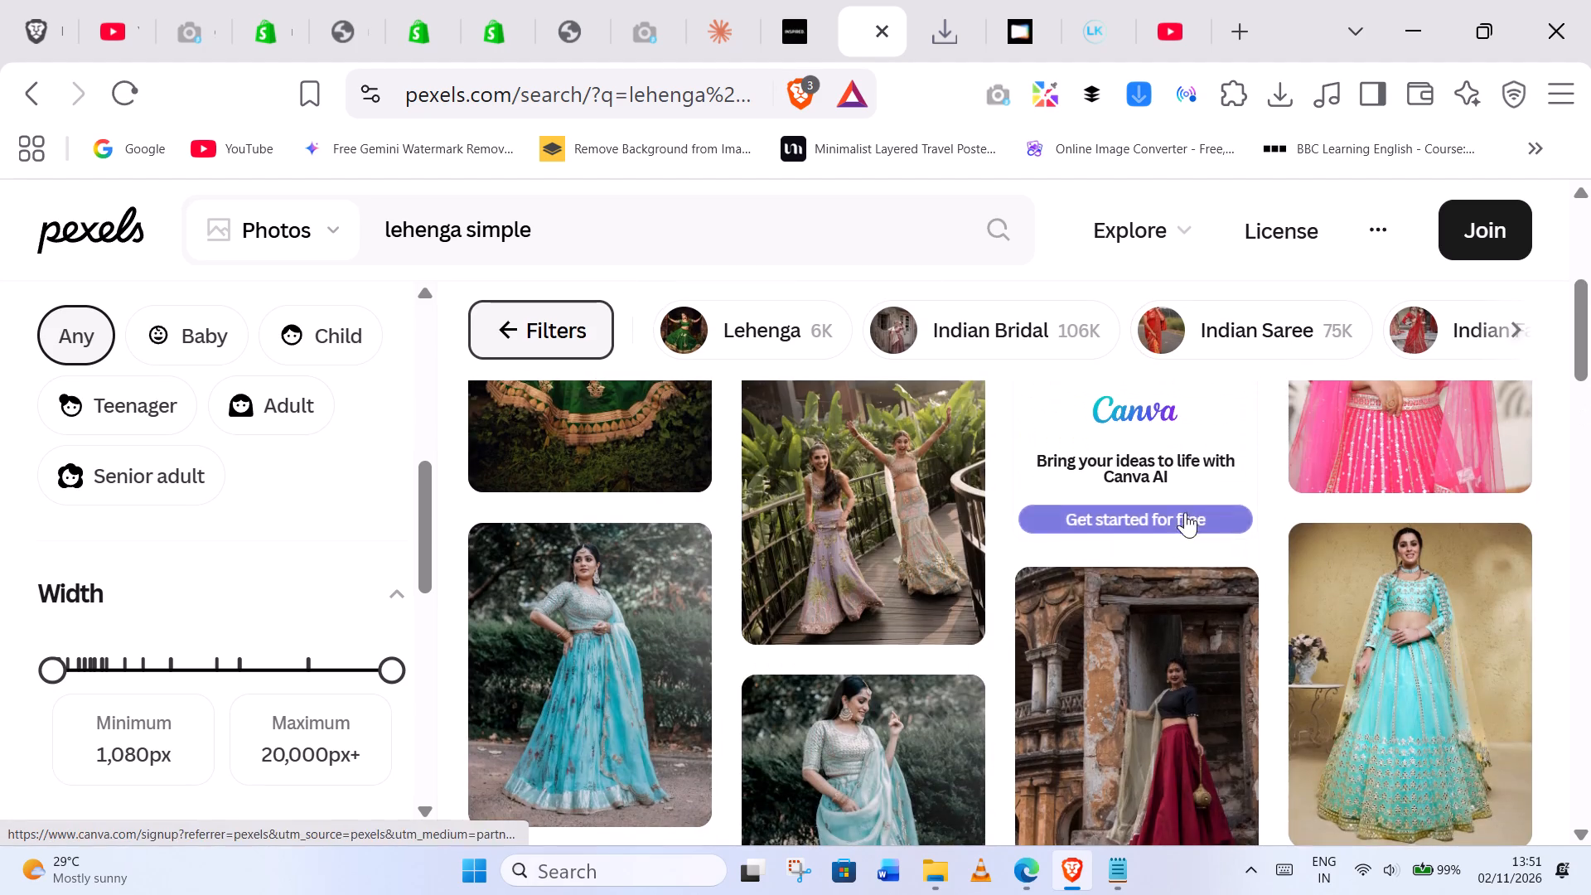
{"action": "scroll", "coordinate": [1185, 512], "scroll_direction": "down", "scroll_amount": 1}
{"action": "scroll", "coordinate": [857, 500], "scroll_direction": "down", "scroll_amount": 3}
{"action": "scroll", "coordinate": [815, 505], "scroll_direction": "up", "scroll_amount": 2}
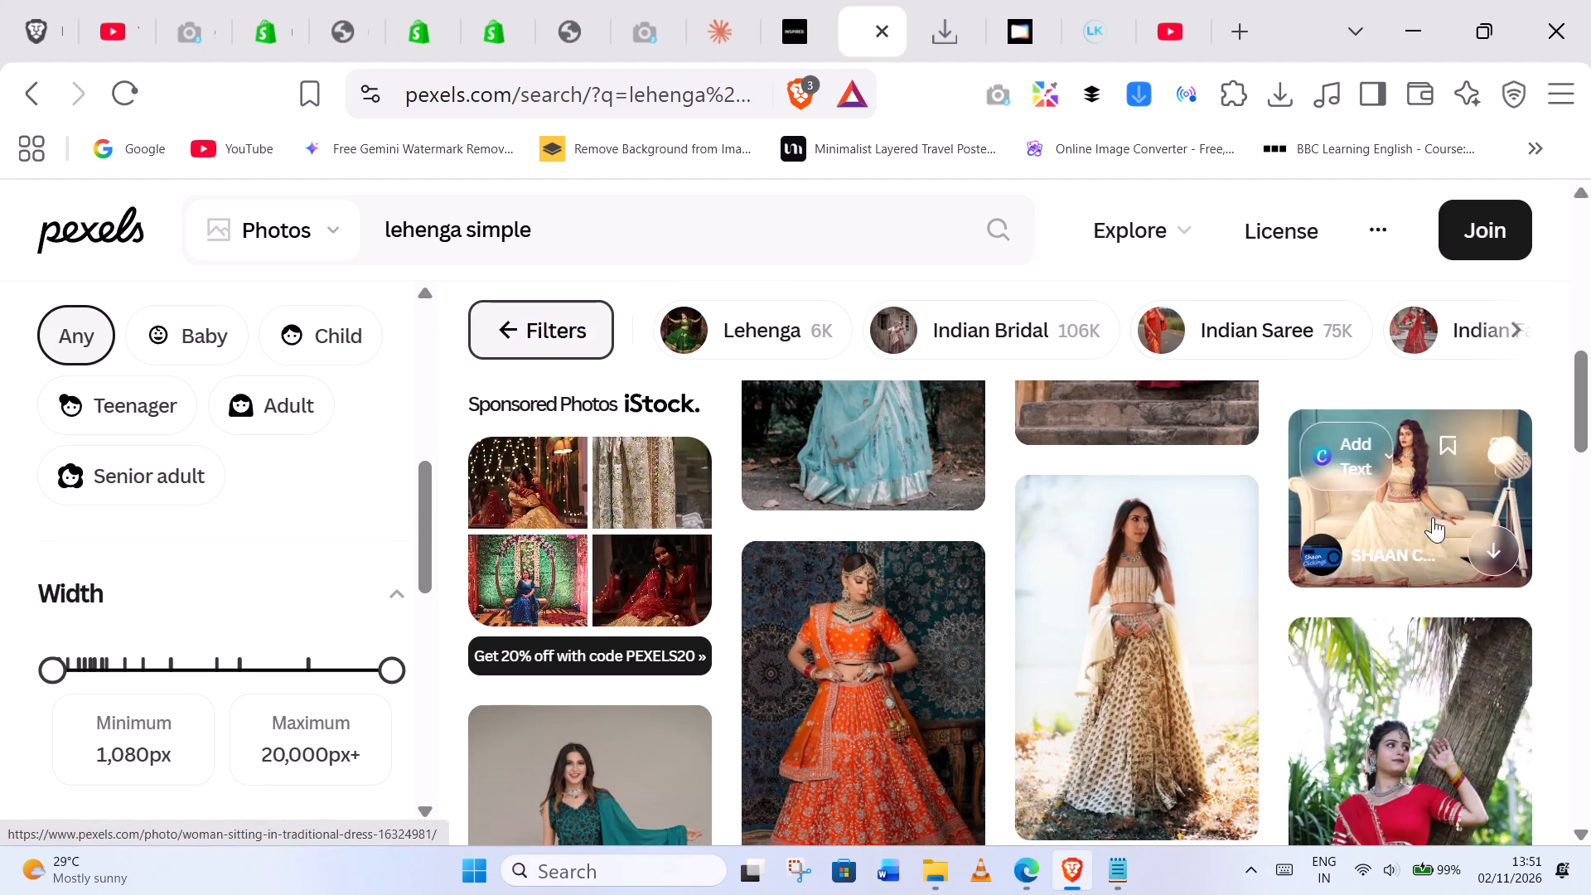
{"action": "left_click", "coordinate": [892, 665]}
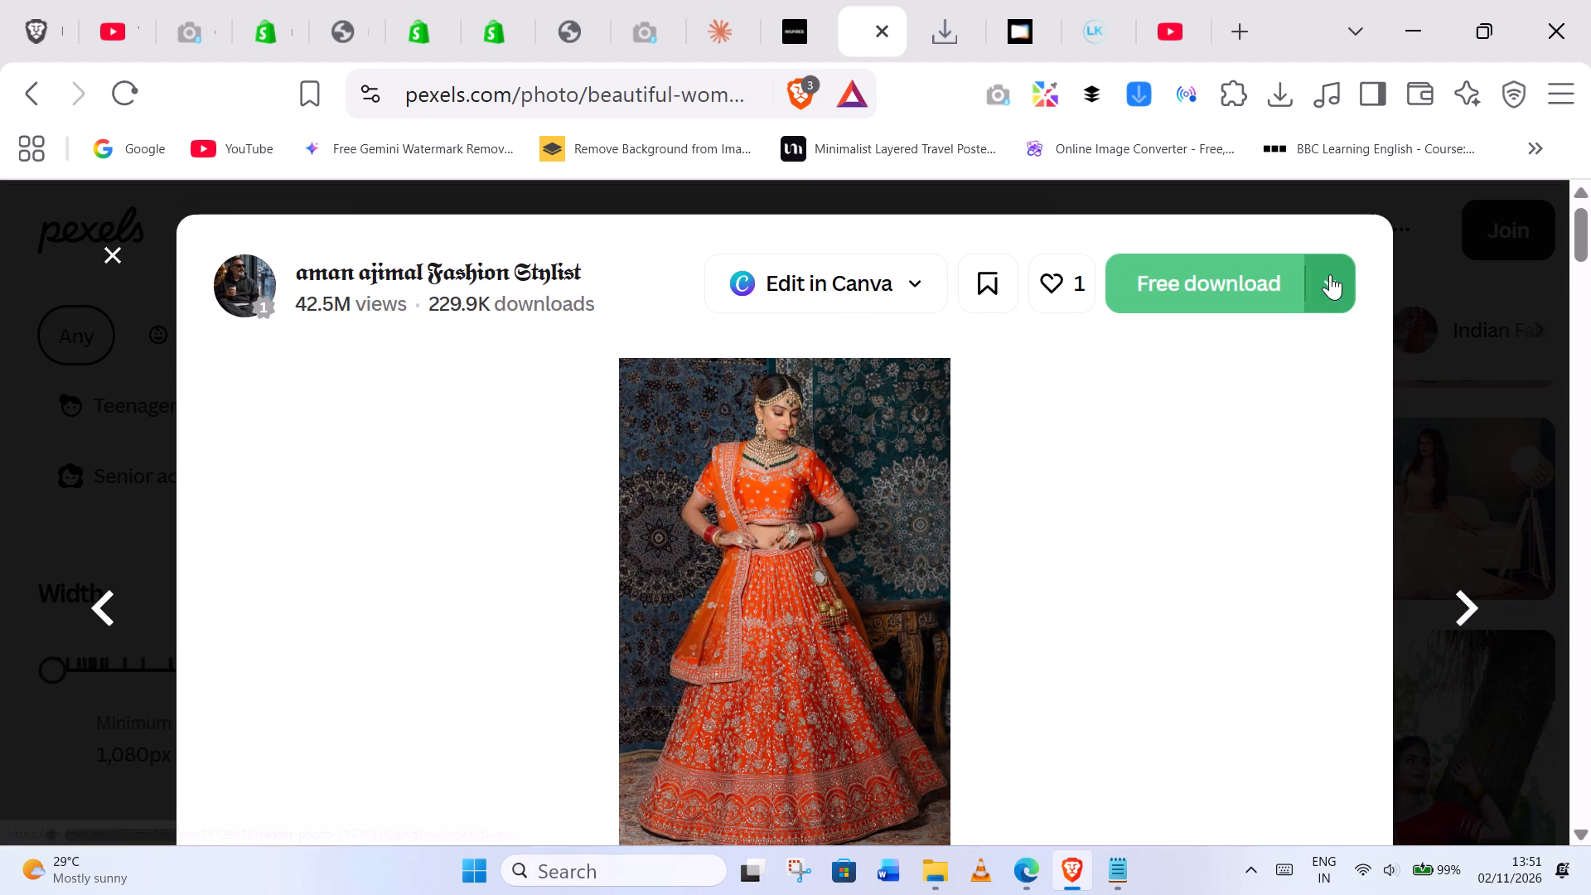
In the Shopify admin, make the front-facing staircase photo the Mustard Yellow Haldi Lehenga product's first media image and save the product.
{"action": "left_click", "coordinate": [287, 0]}
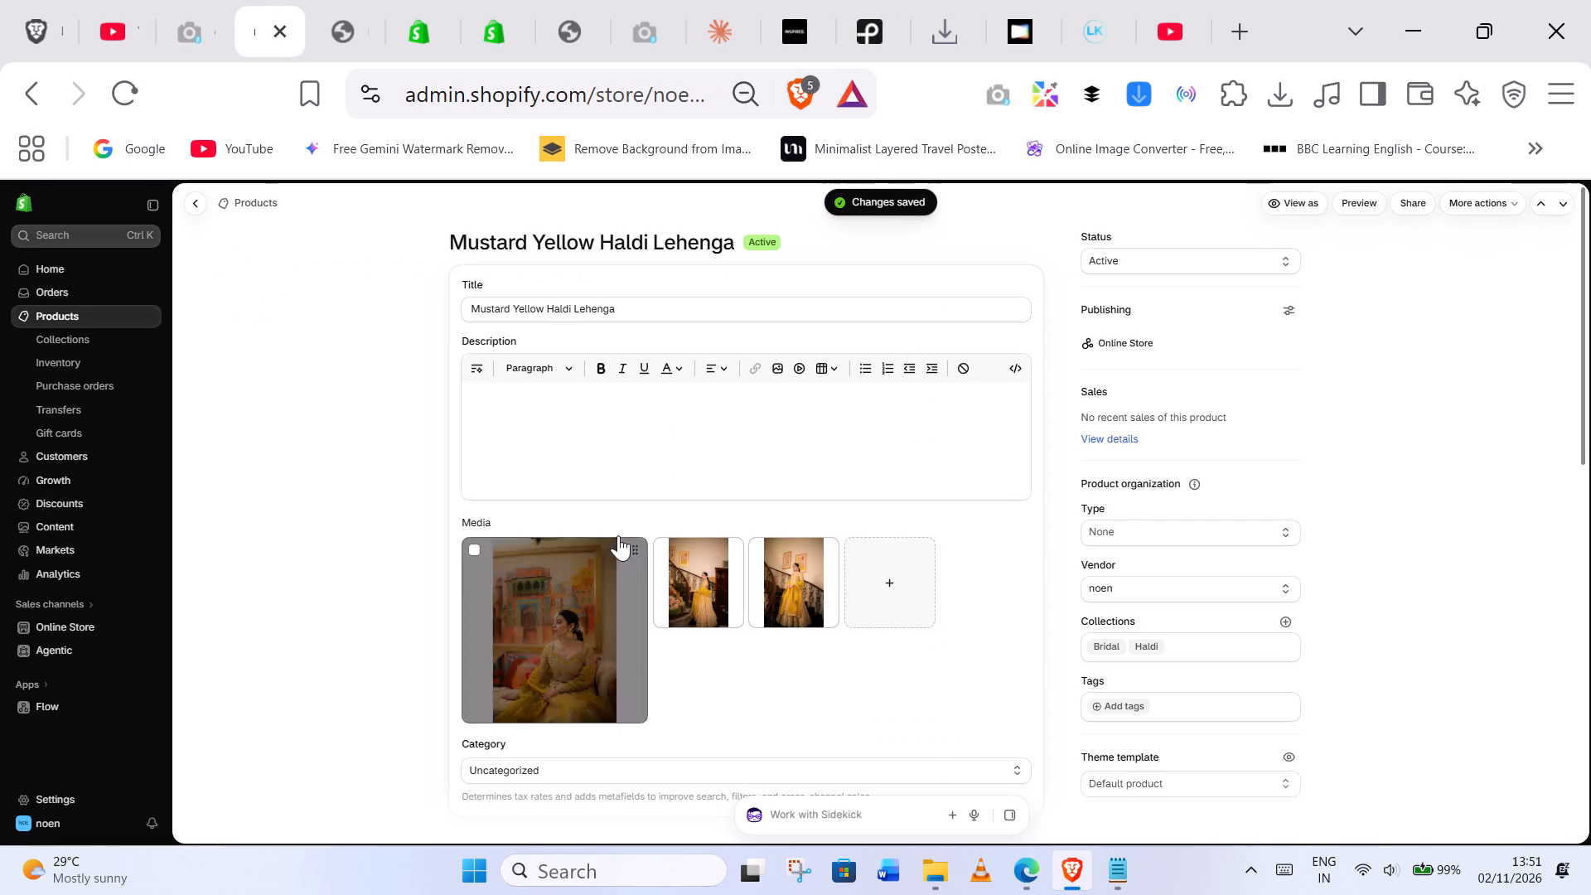
{"action": "left_click_drag", "start_coordinate": [775, 598], "coordinate": [525, 601]}
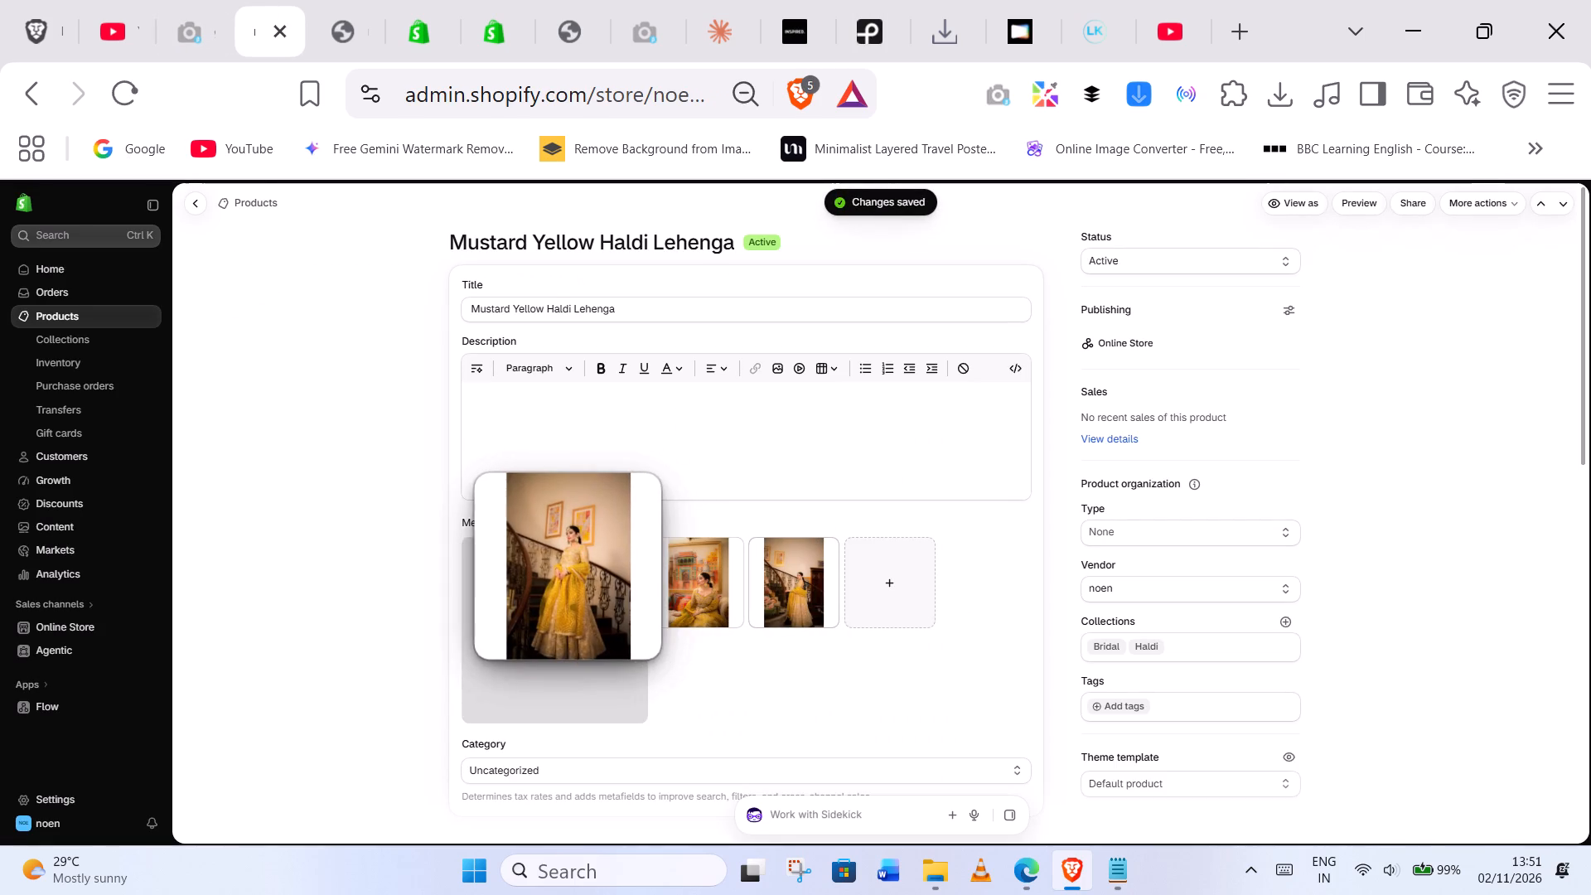
{"action": "left_click_drag", "start_coordinate": [525, 601], "coordinate": [502, 646]}
{"action": "double_click", "coordinate": [957, 201]}
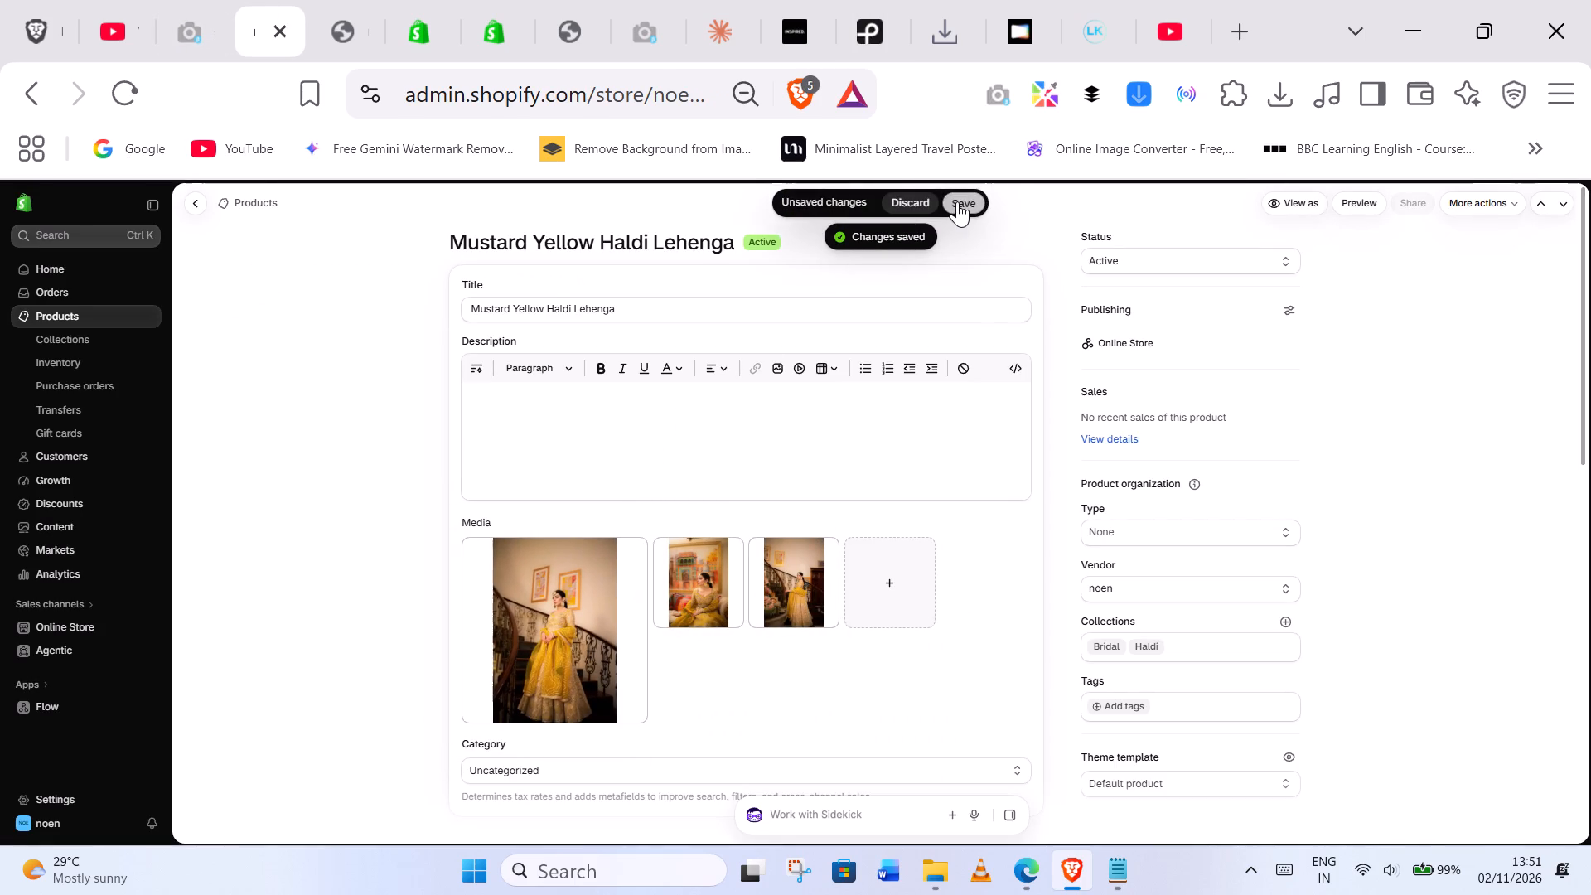
Reload the live storefront page and save the home page changes in the Dawn theme editor.
{"action": "left_click", "coordinate": [464, 0]}
{"action": "left_click", "coordinate": [583, 0]}
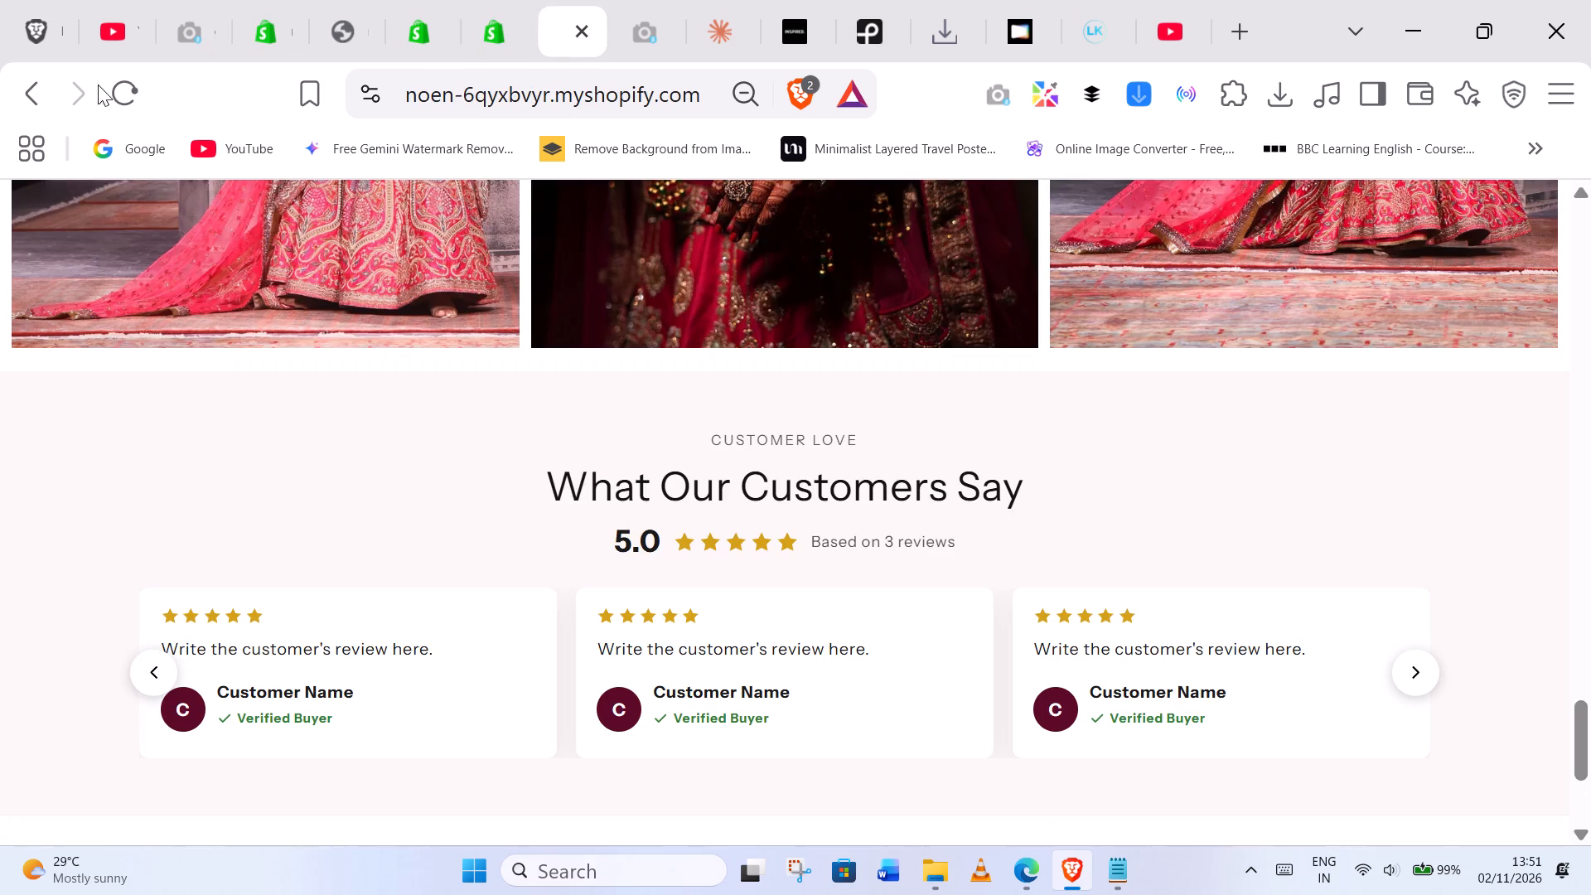
{"action": "double_click", "coordinate": [114, 97]}
{"action": "left_click", "coordinate": [515, 0]}
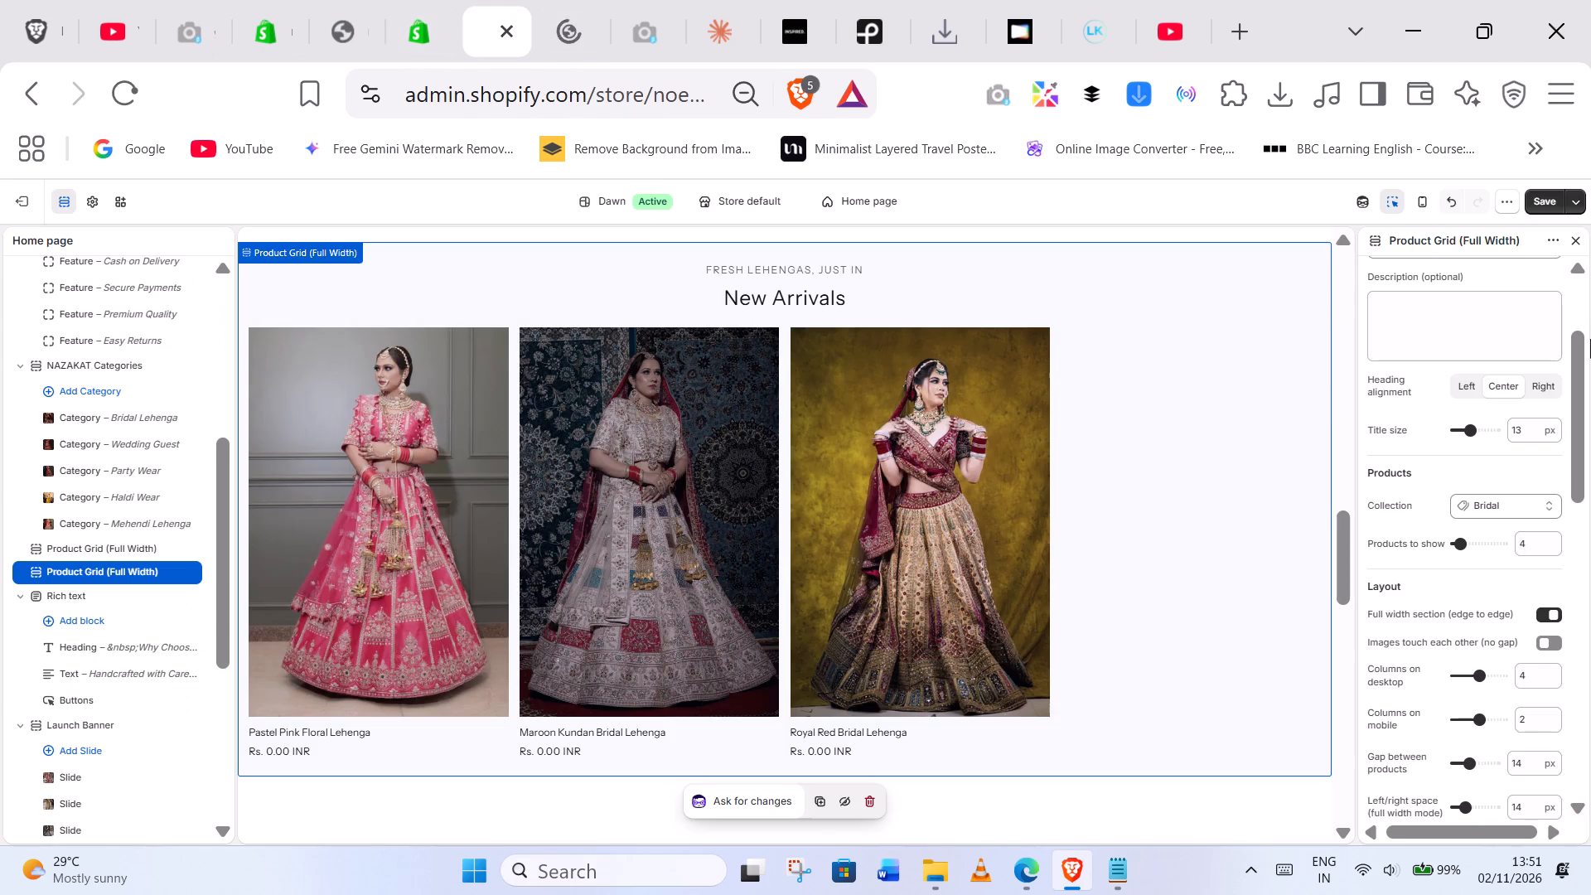
{"action": "double_click", "coordinate": [1538, 201]}
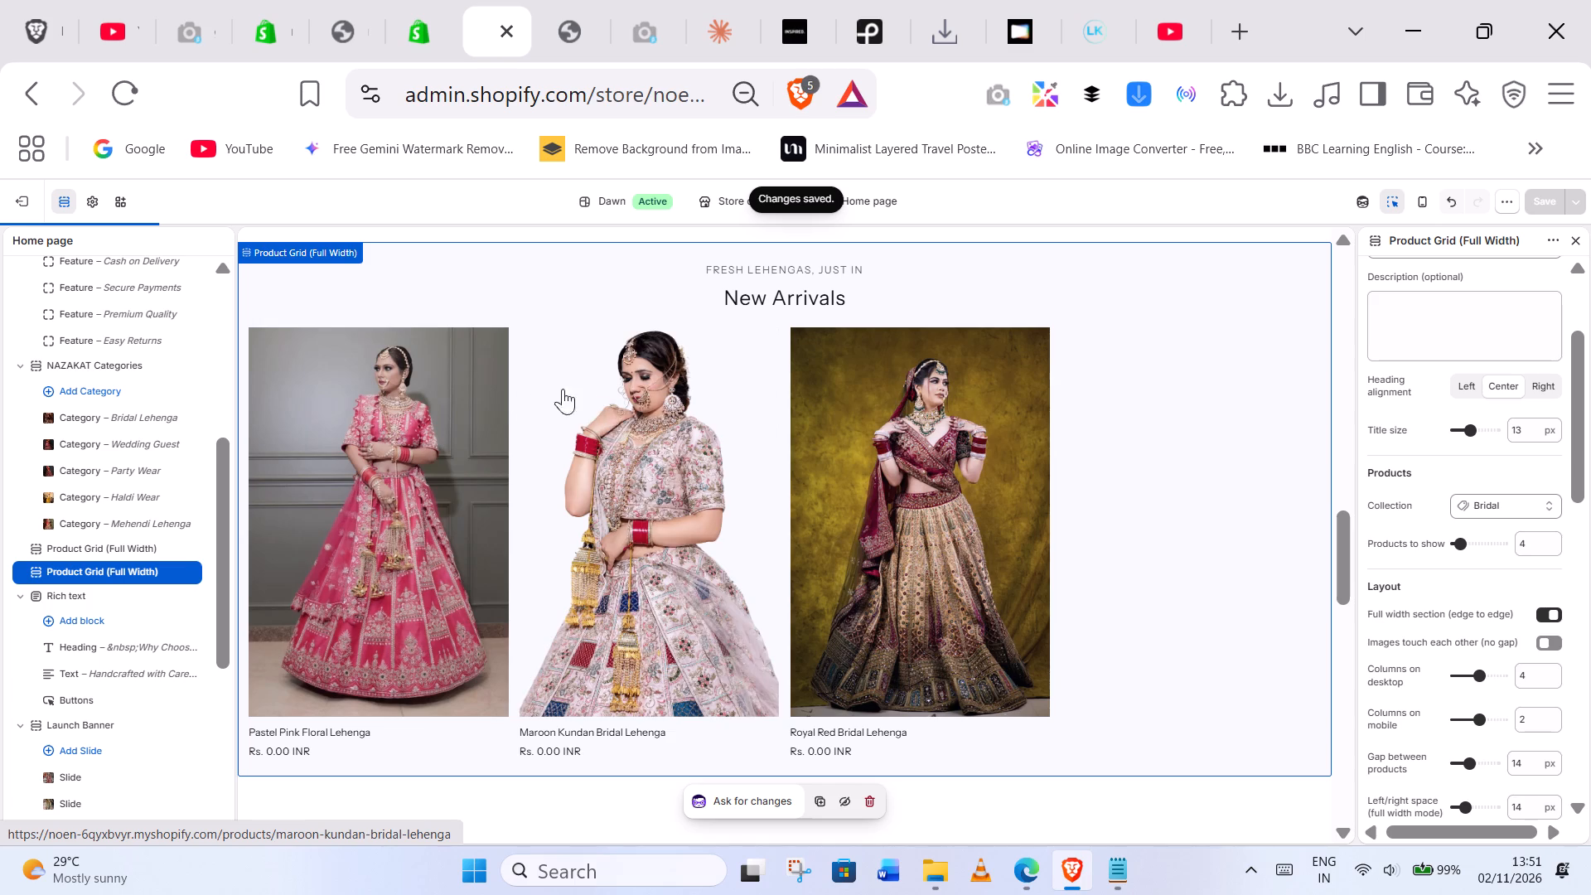
Examine the product photos and order in the two New Arrivals product grids in the home page preview.
{"action": "scroll", "coordinate": [466, 429], "scroll_direction": "up", "scroll_amount": 8}
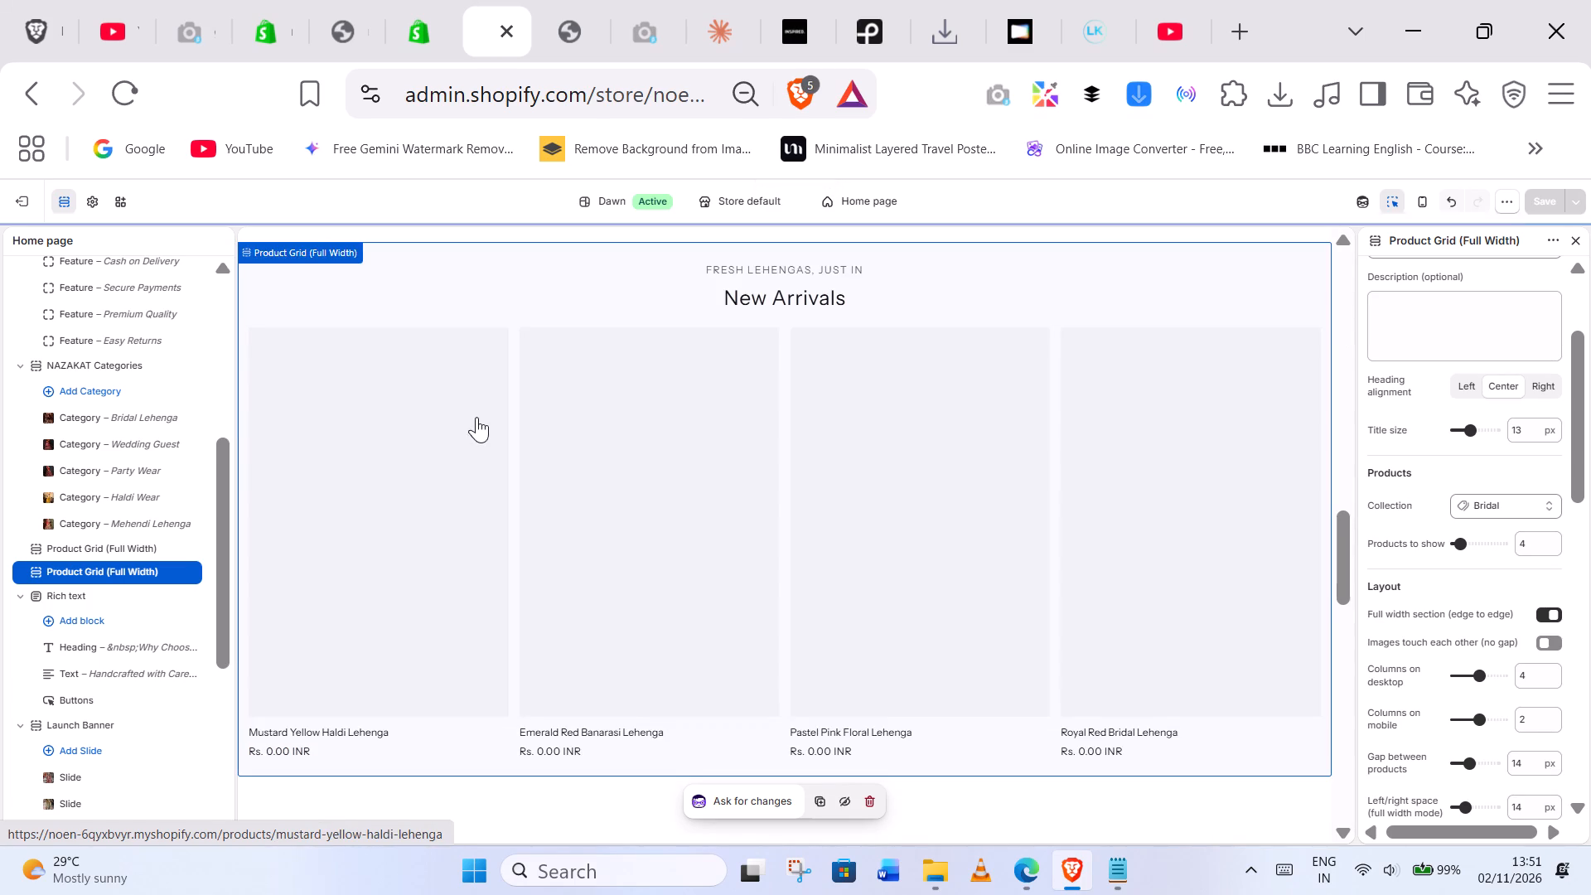
{"action": "scroll", "coordinate": [487, 296], "scroll_direction": "down", "scroll_amount": 3}
{"action": "scroll", "coordinate": [582, 471], "scroll_direction": "down", "scroll_amount": 2}
{"action": "scroll", "coordinate": [614, 513], "scroll_direction": "up", "scroll_amount": 9}
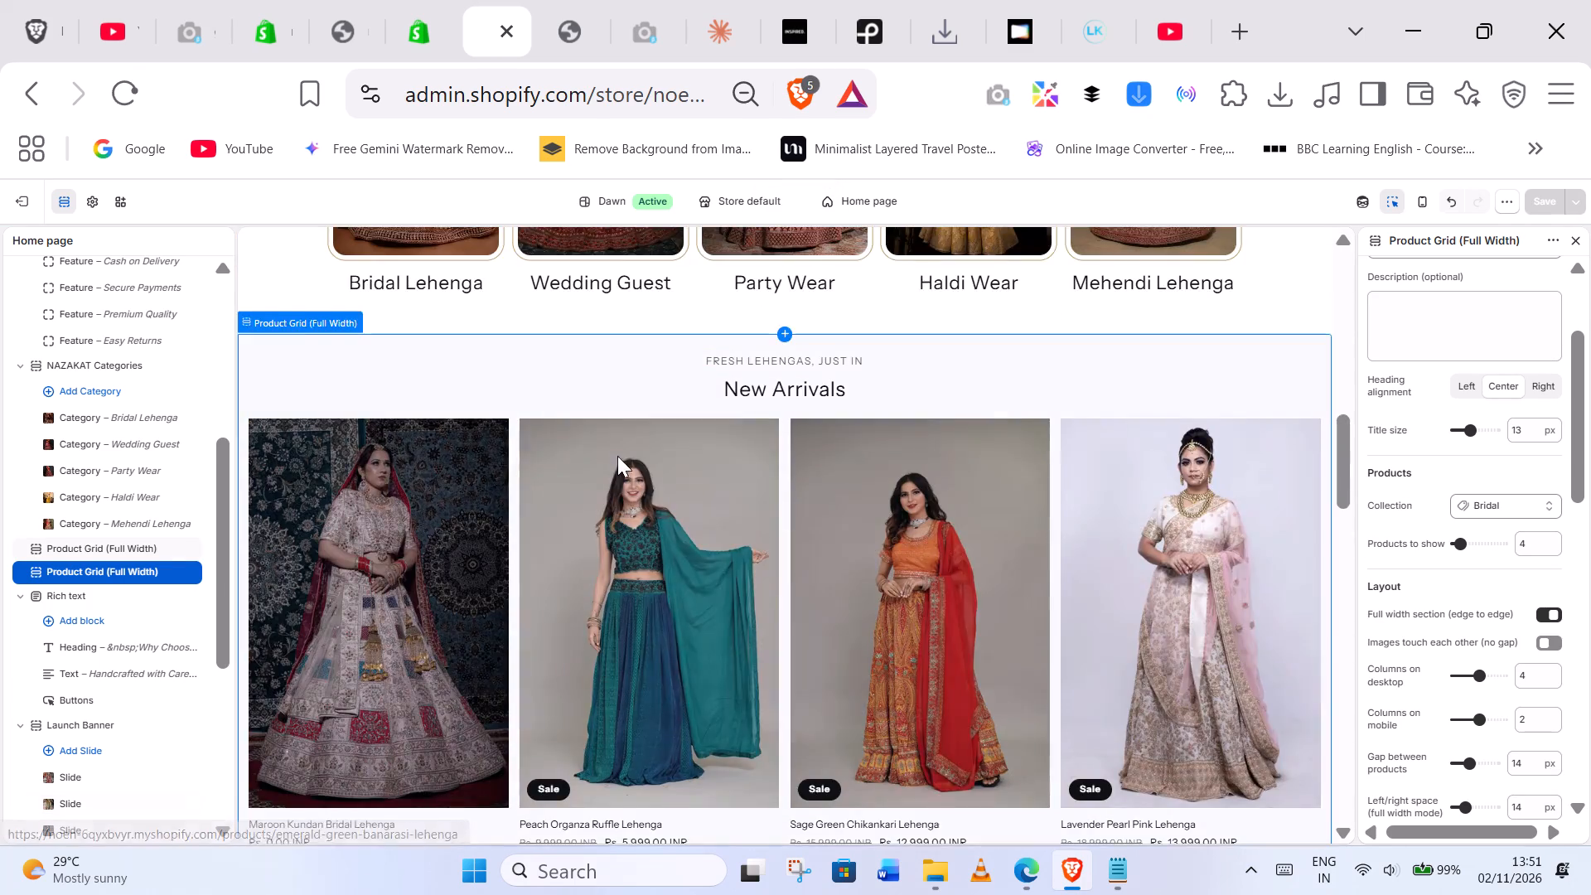
{"action": "scroll", "coordinate": [617, 452], "scroll_direction": "up", "scroll_amount": 10}
{"action": "scroll", "coordinate": [677, 384], "scroll_direction": "down", "scroll_amount": 9}
{"action": "scroll", "coordinate": [692, 390], "scroll_direction": "up", "scroll_amount": 1}
{"action": "scroll", "coordinate": [692, 390], "scroll_direction": "down", "scroll_amount": 5}
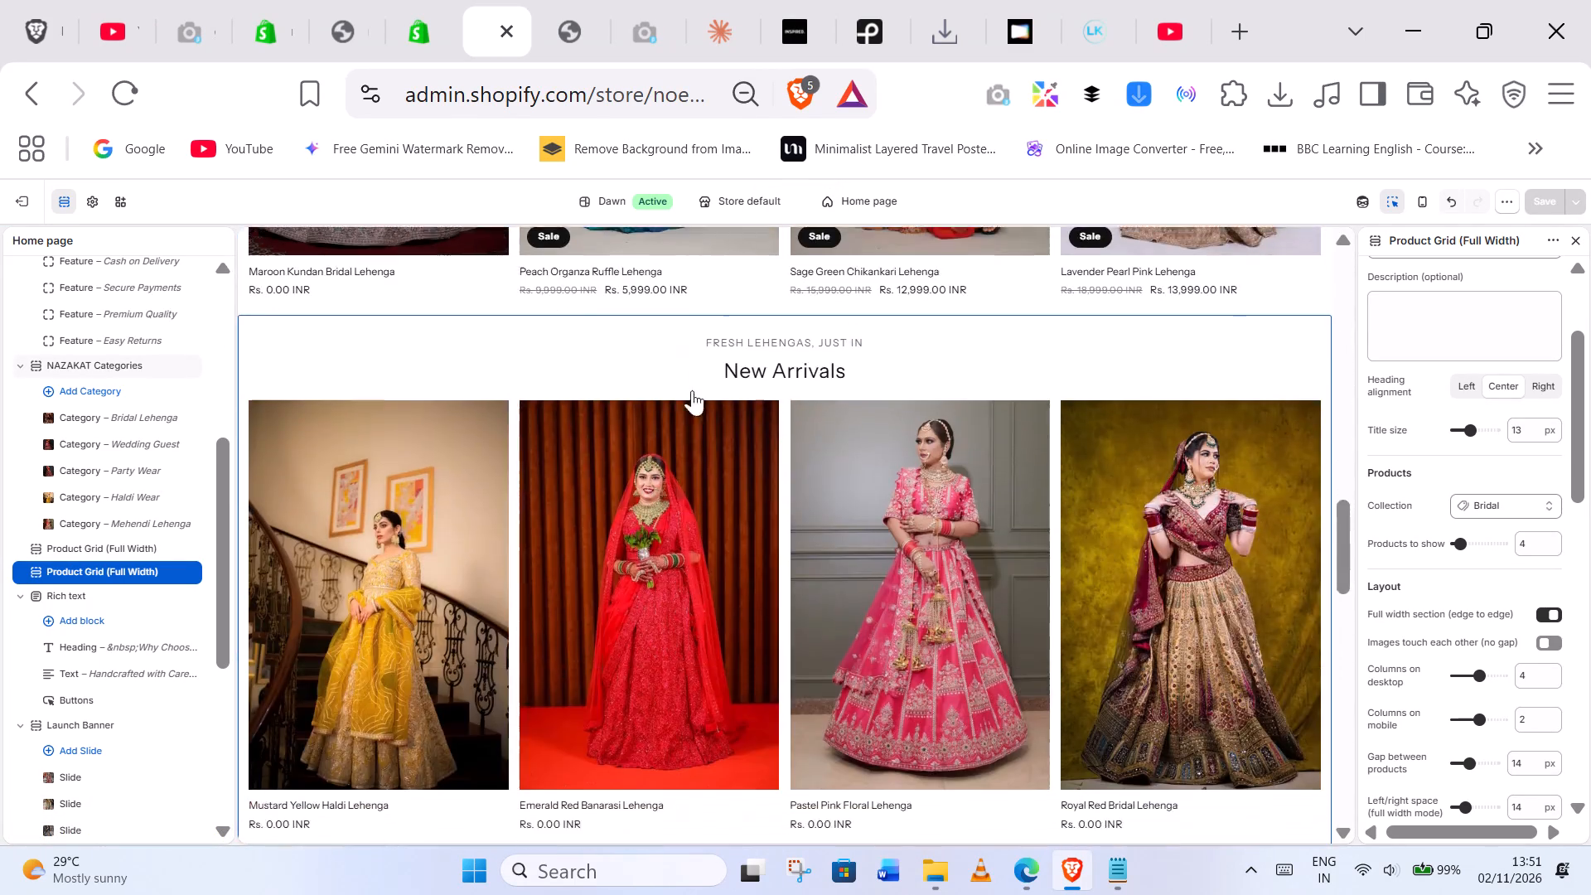
{"action": "scroll", "coordinate": [692, 390], "scroll_direction": "down", "scroll_amount": 14}
{"action": "scroll", "coordinate": [711, 389], "scroll_direction": "up", "scroll_amount": 9}
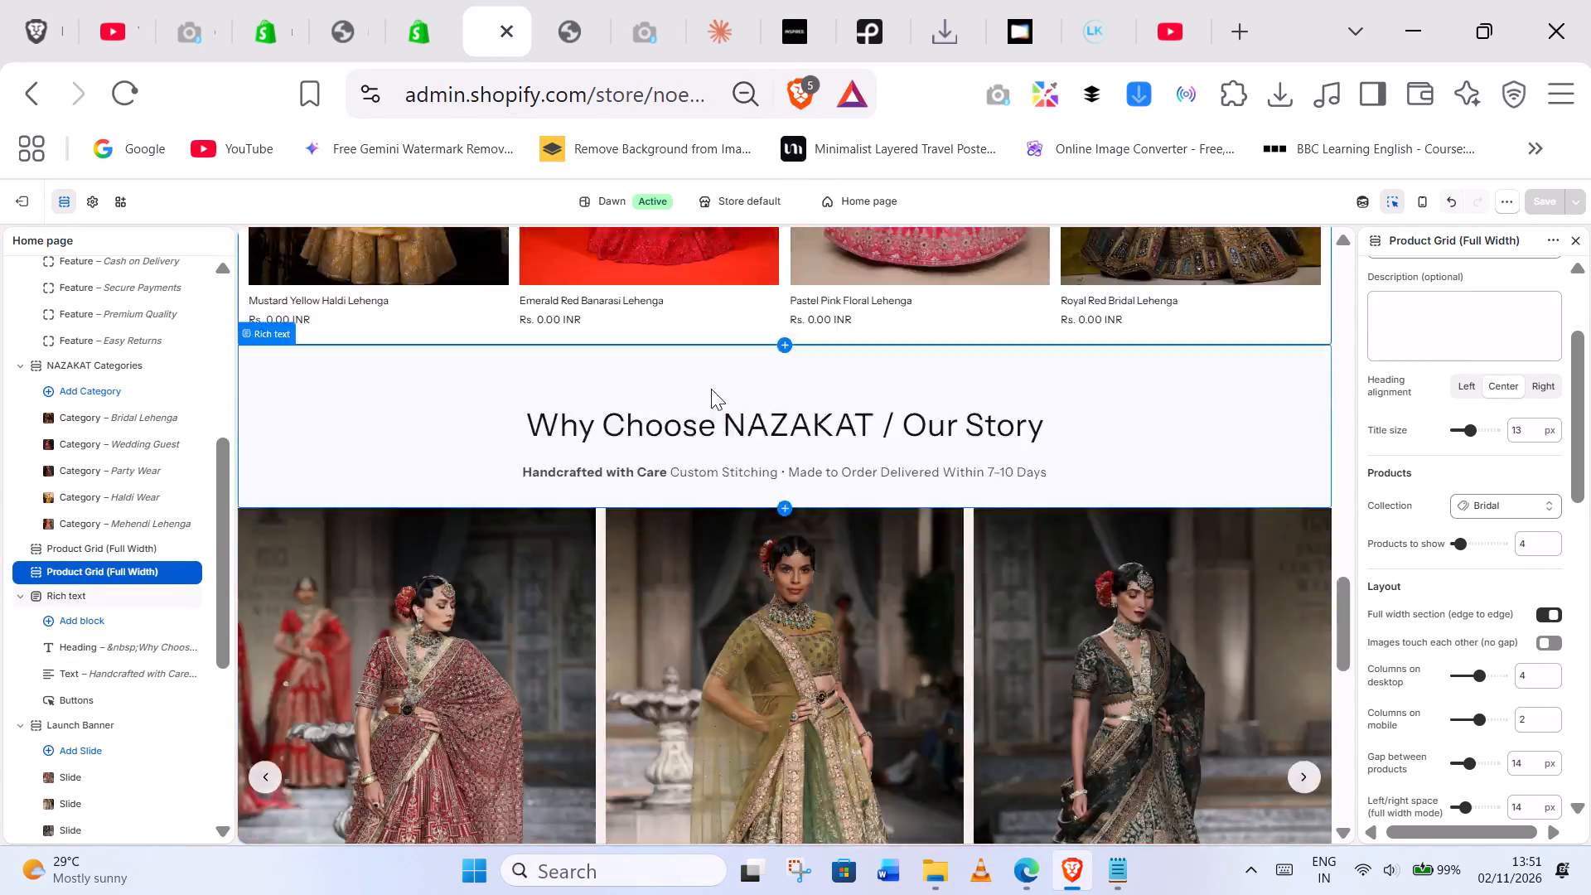
{"action": "scroll", "coordinate": [711, 389], "scroll_direction": "up", "scroll_amount": 3}
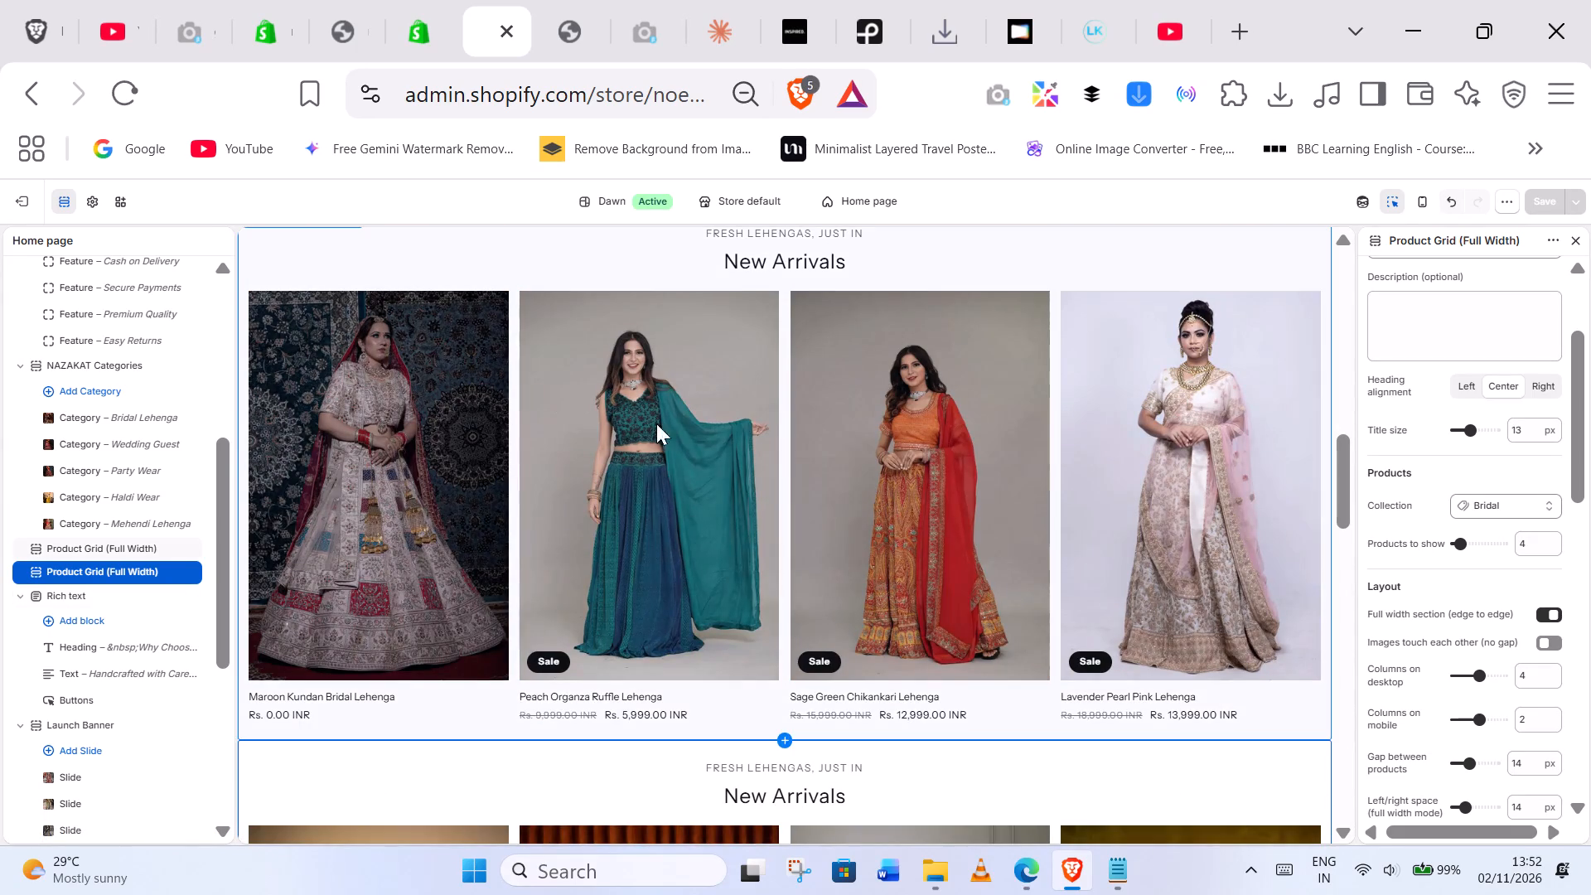
{"action": "scroll", "coordinate": [673, 467], "scroll_direction": "up", "scroll_amount": 2}
{"action": "scroll", "coordinate": [561, 588], "scroll_direction": "down", "scroll_amount": 3}
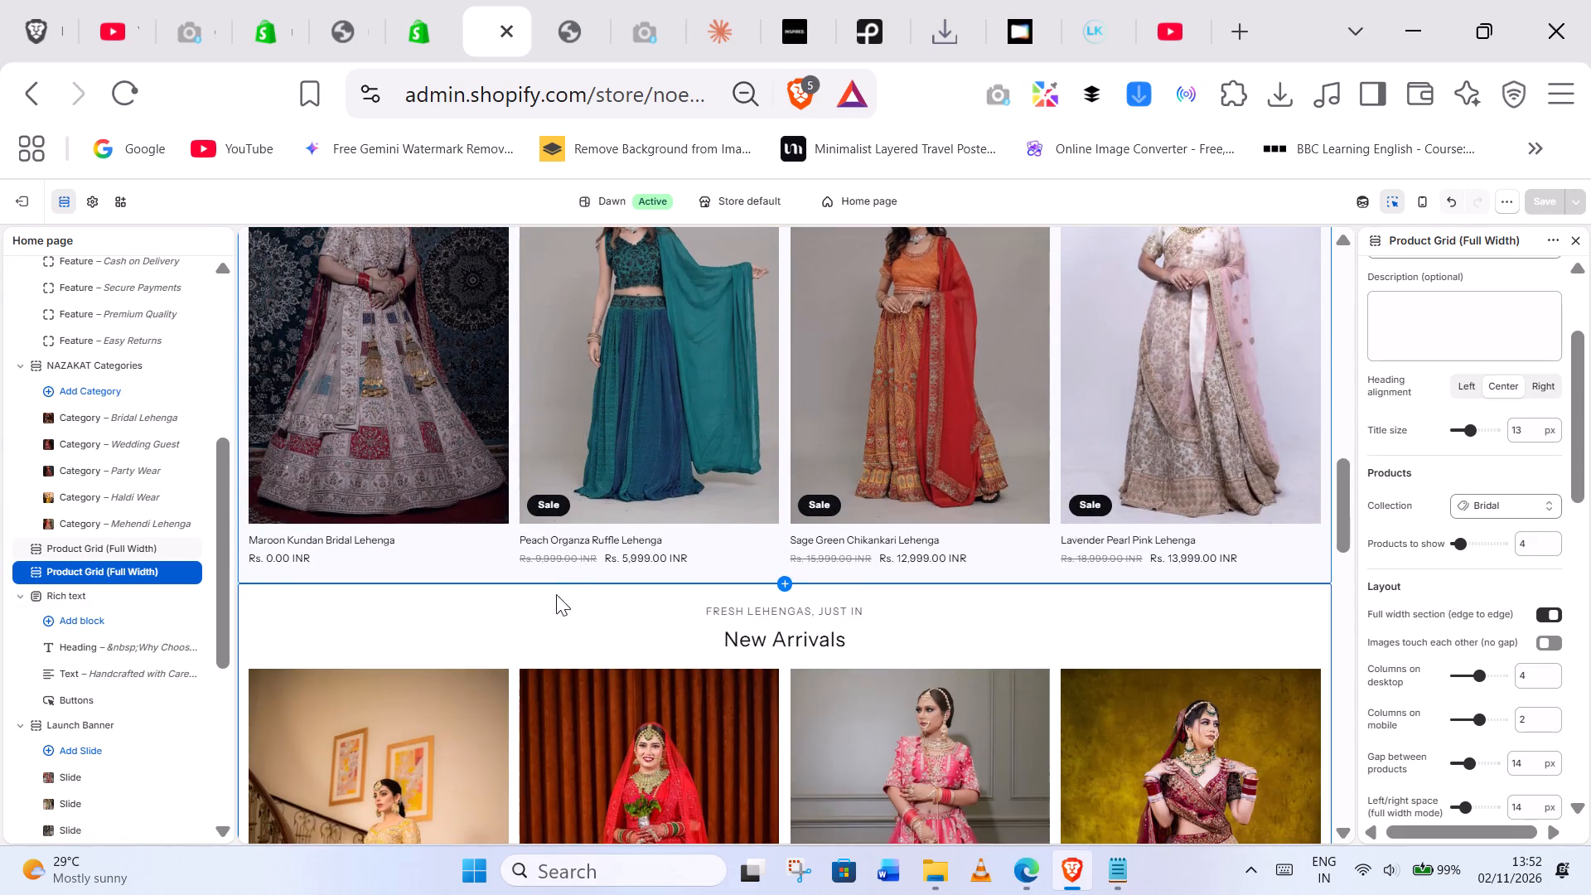
{"action": "scroll", "coordinate": [571, 547], "scroll_direction": "down", "scroll_amount": 3}
{"action": "scroll", "coordinate": [641, 499], "scroll_direction": "up", "scroll_amount": 3}
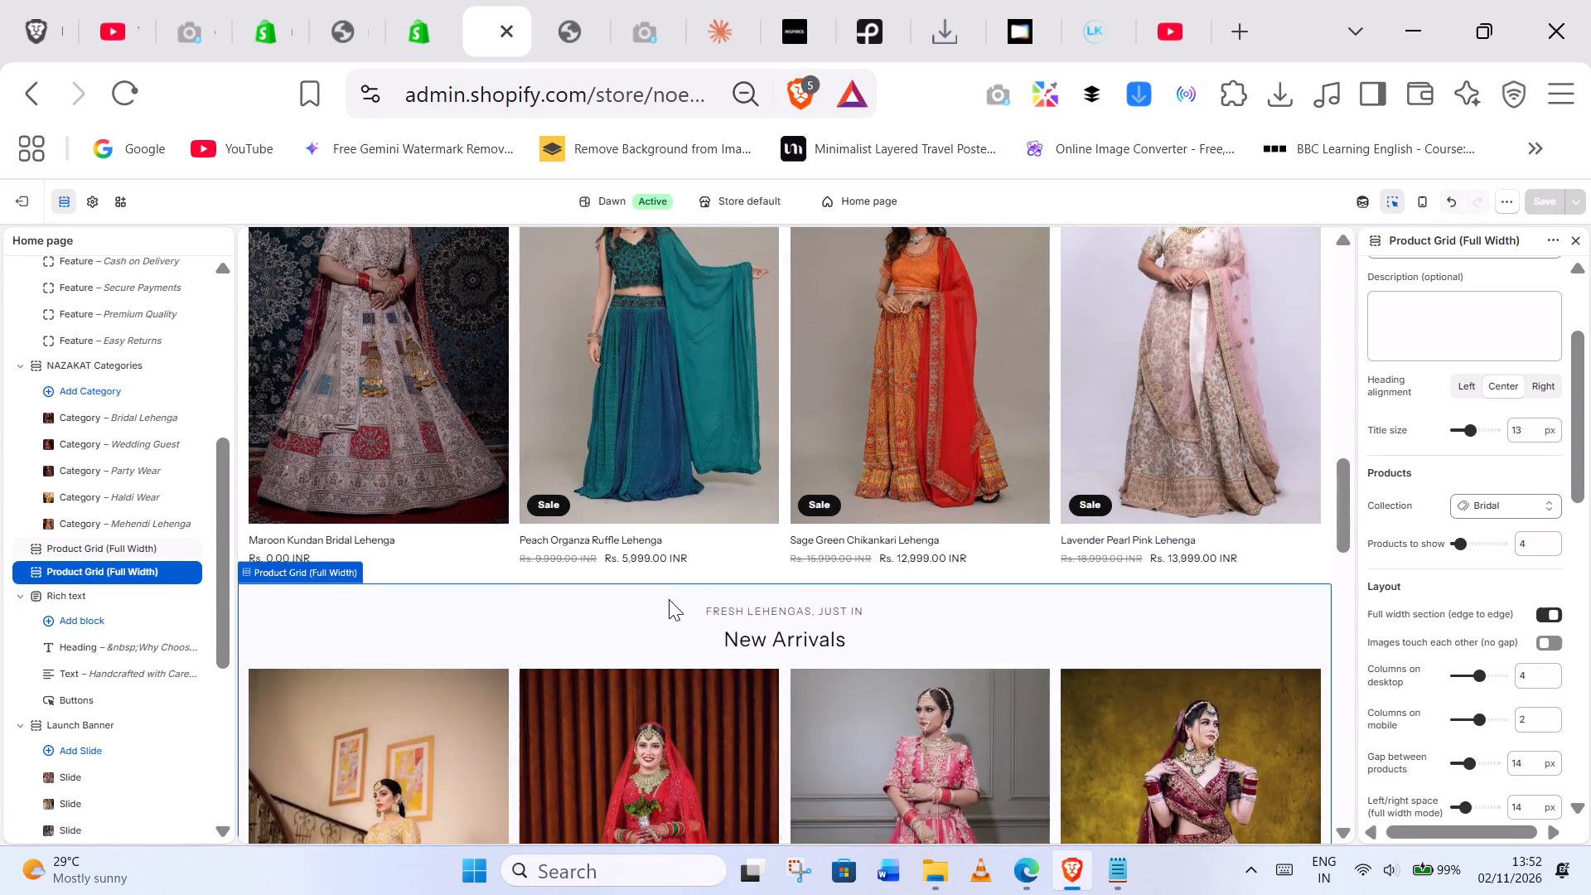
Examine the home page sections below the product grids, from Our Story through Festive Collection to the email signup.
{"action": "scroll", "coordinate": [672, 599], "scroll_direction": "up", "scroll_amount": 3}
{"action": "scroll", "coordinate": [706, 455], "scroll_direction": "up", "scroll_amount": 4}
{"action": "scroll", "coordinate": [706, 455], "scroll_direction": "down", "scroll_amount": 18}
{"action": "scroll", "coordinate": [706, 455], "scroll_direction": "down", "scroll_amount": 4}
{"action": "scroll", "coordinate": [666, 491], "scroll_direction": "up", "scroll_amount": 1}
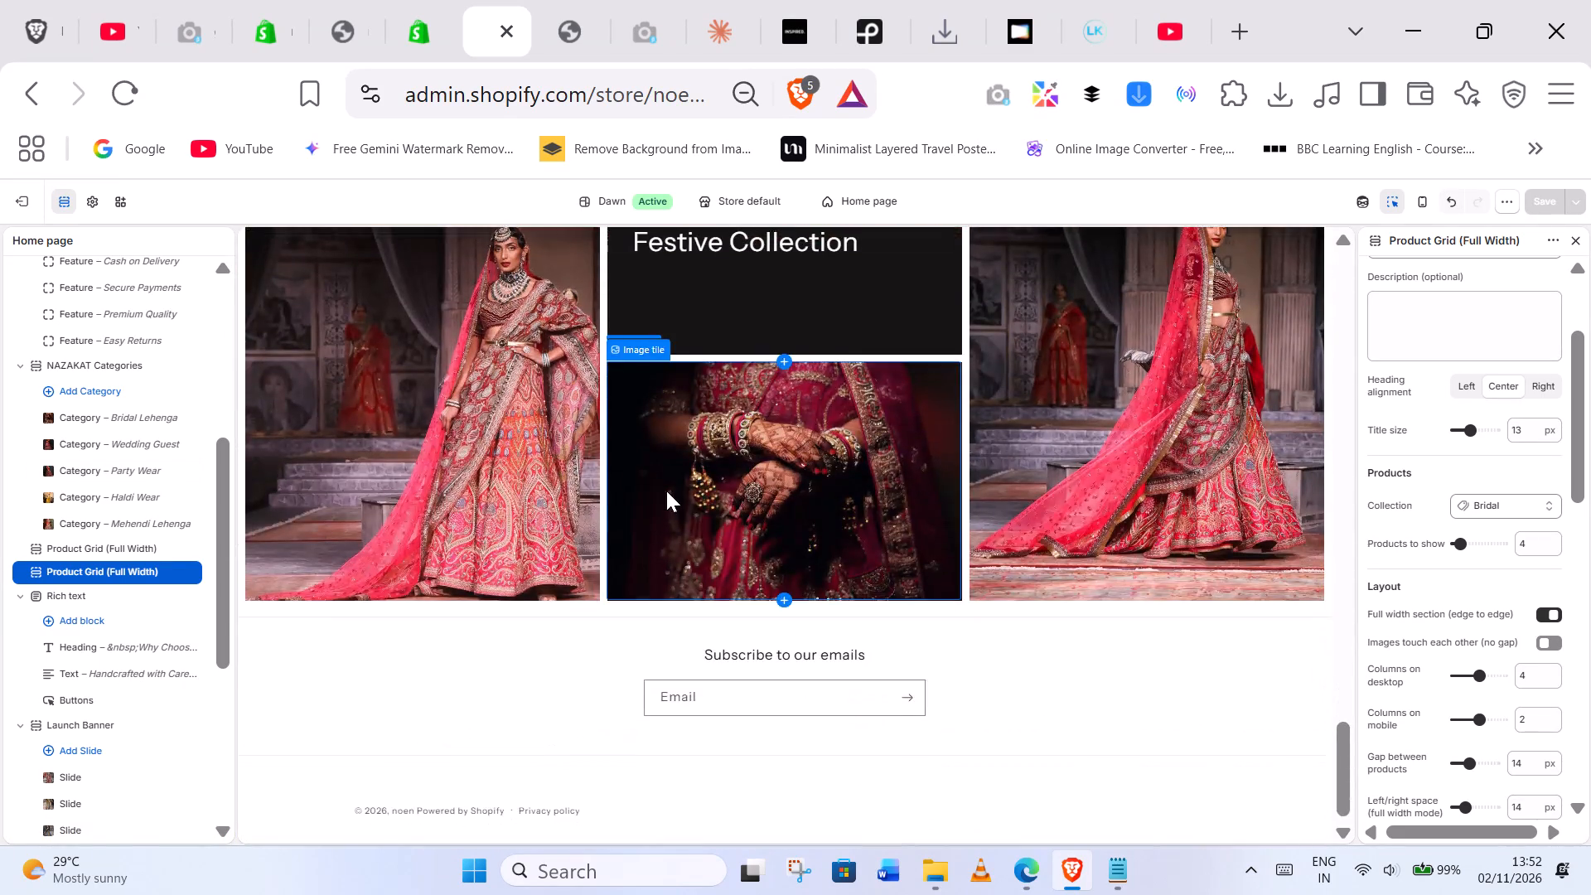
{"action": "scroll", "coordinate": [666, 491], "scroll_direction": "up", "scroll_amount": 1}
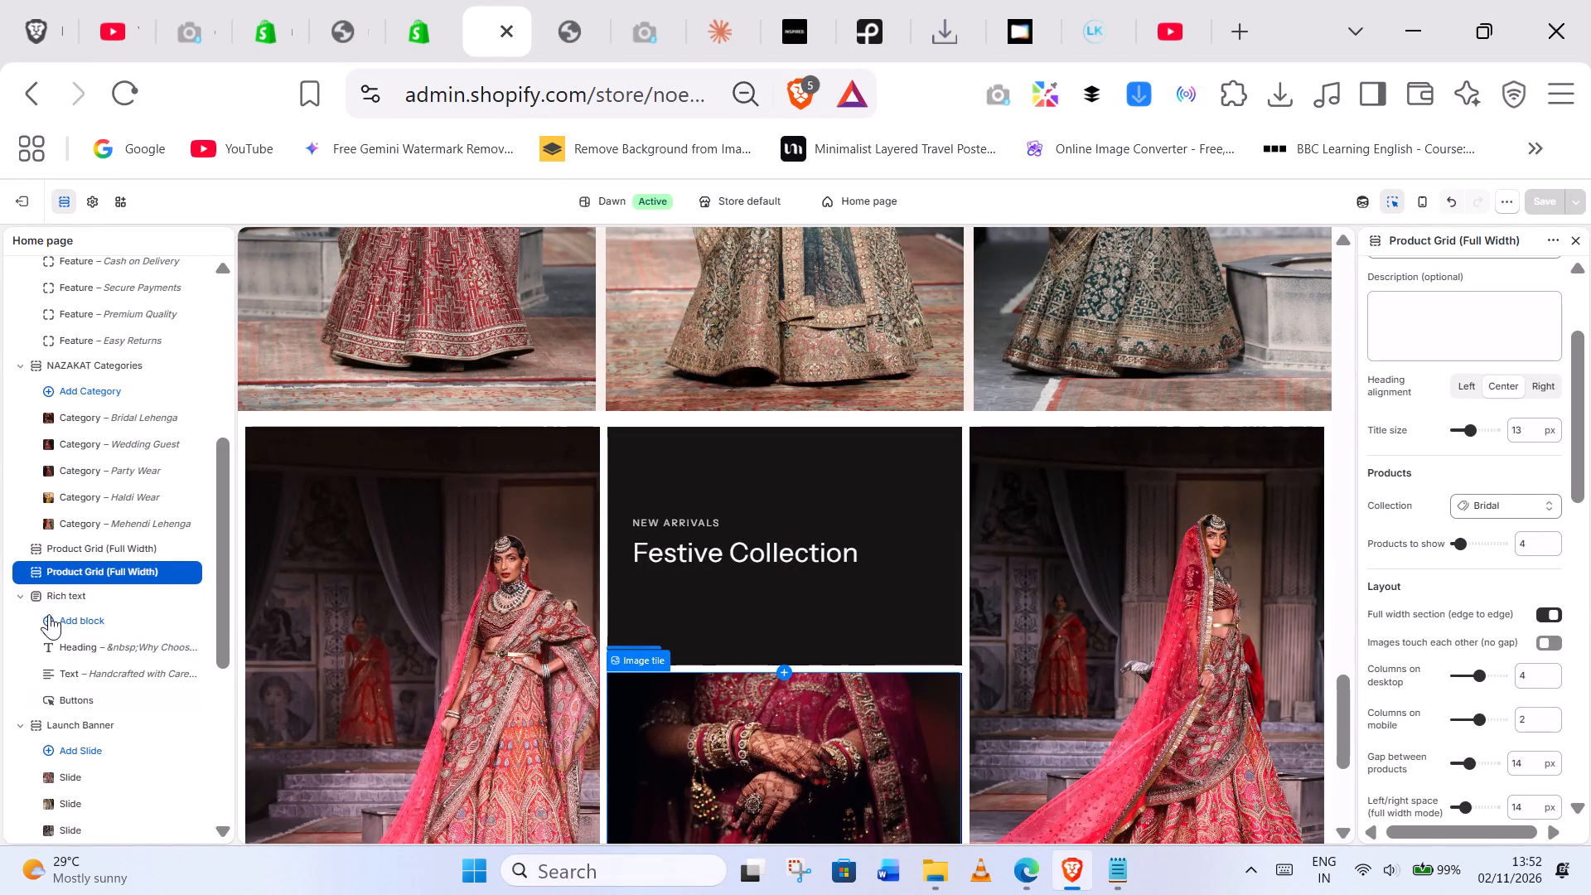
{"action": "scroll", "coordinate": [467, 544], "scroll_direction": "up", "scroll_amount": 3}
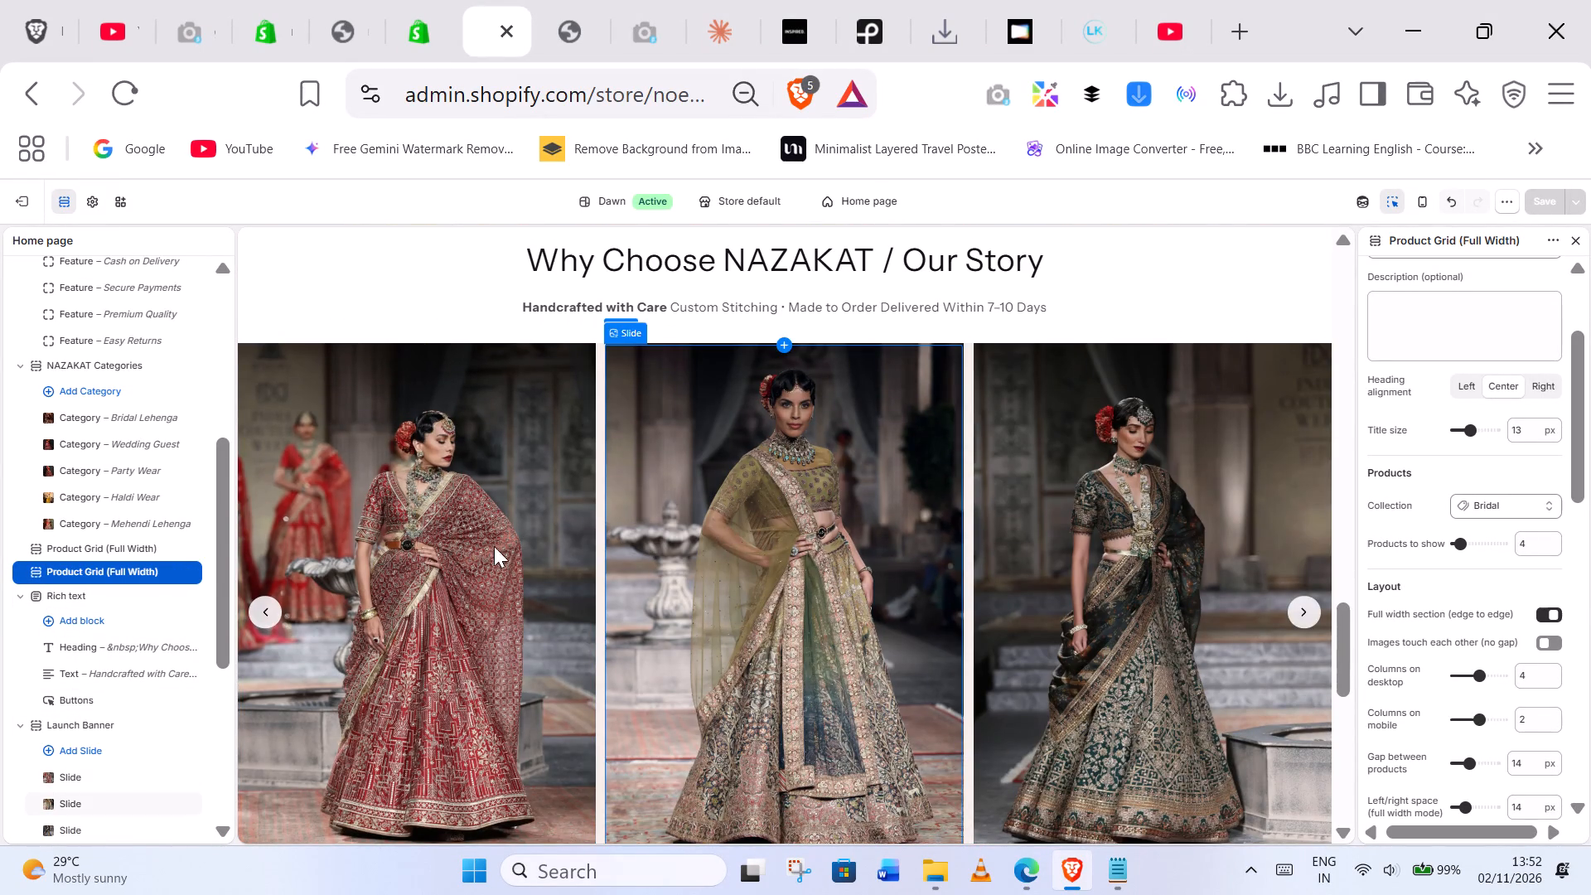
{"action": "scroll", "coordinate": [698, 526], "scroll_direction": "up", "scroll_amount": 2}
{"action": "scroll", "coordinate": [698, 526], "scroll_direction": "down", "scroll_amount": 8}
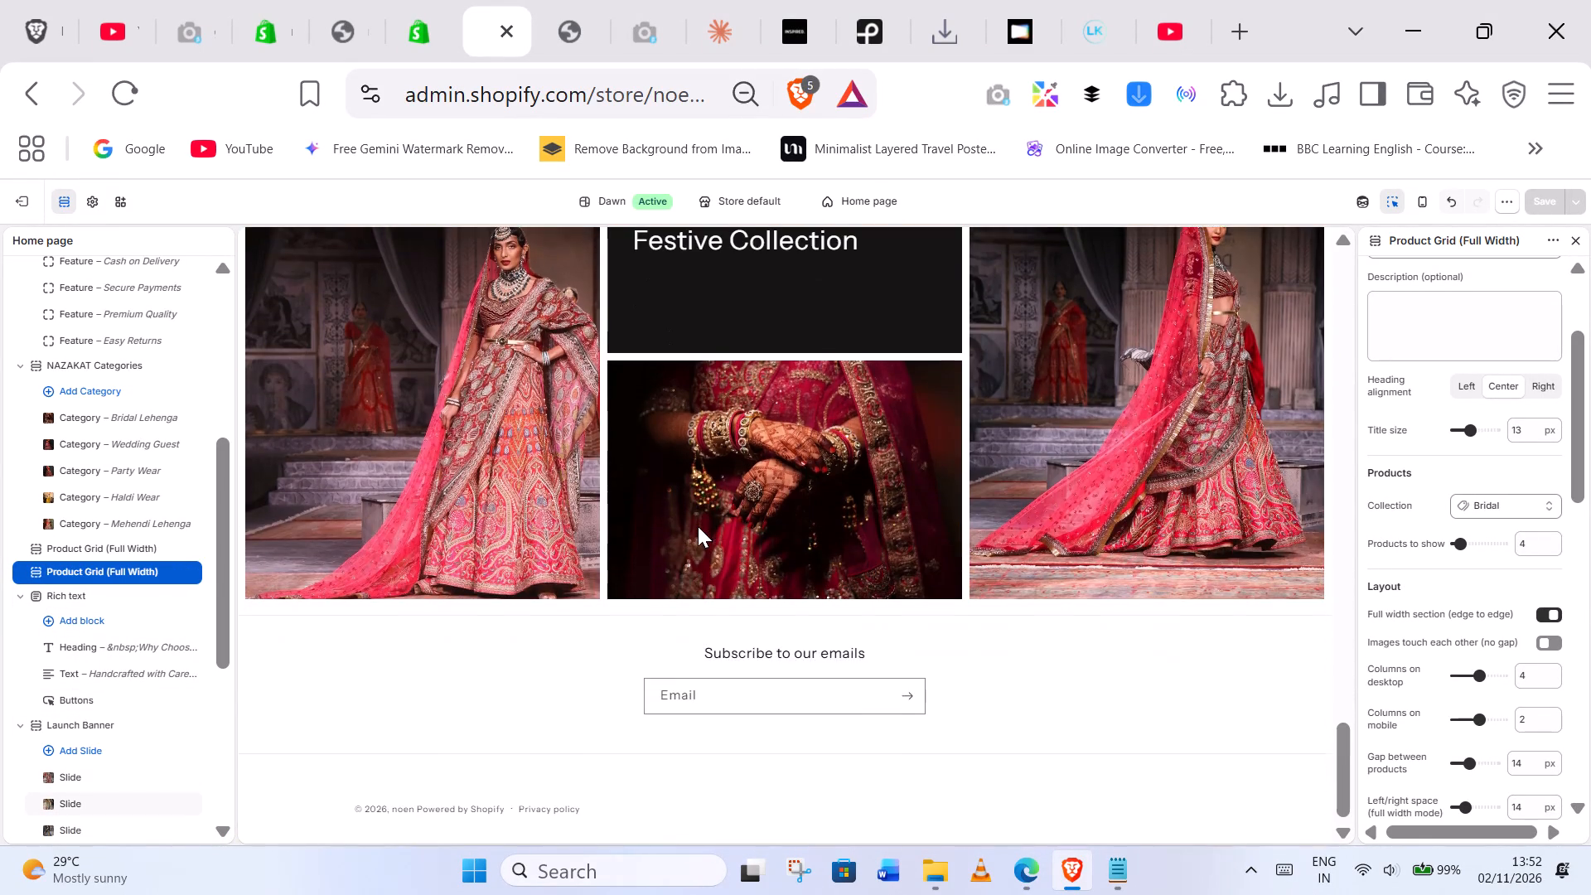
{"action": "scroll", "coordinate": [698, 526], "scroll_direction": "up", "scroll_amount": 8}
{"action": "scroll", "coordinate": [792, 526], "scroll_direction": "up", "scroll_amount": 4}
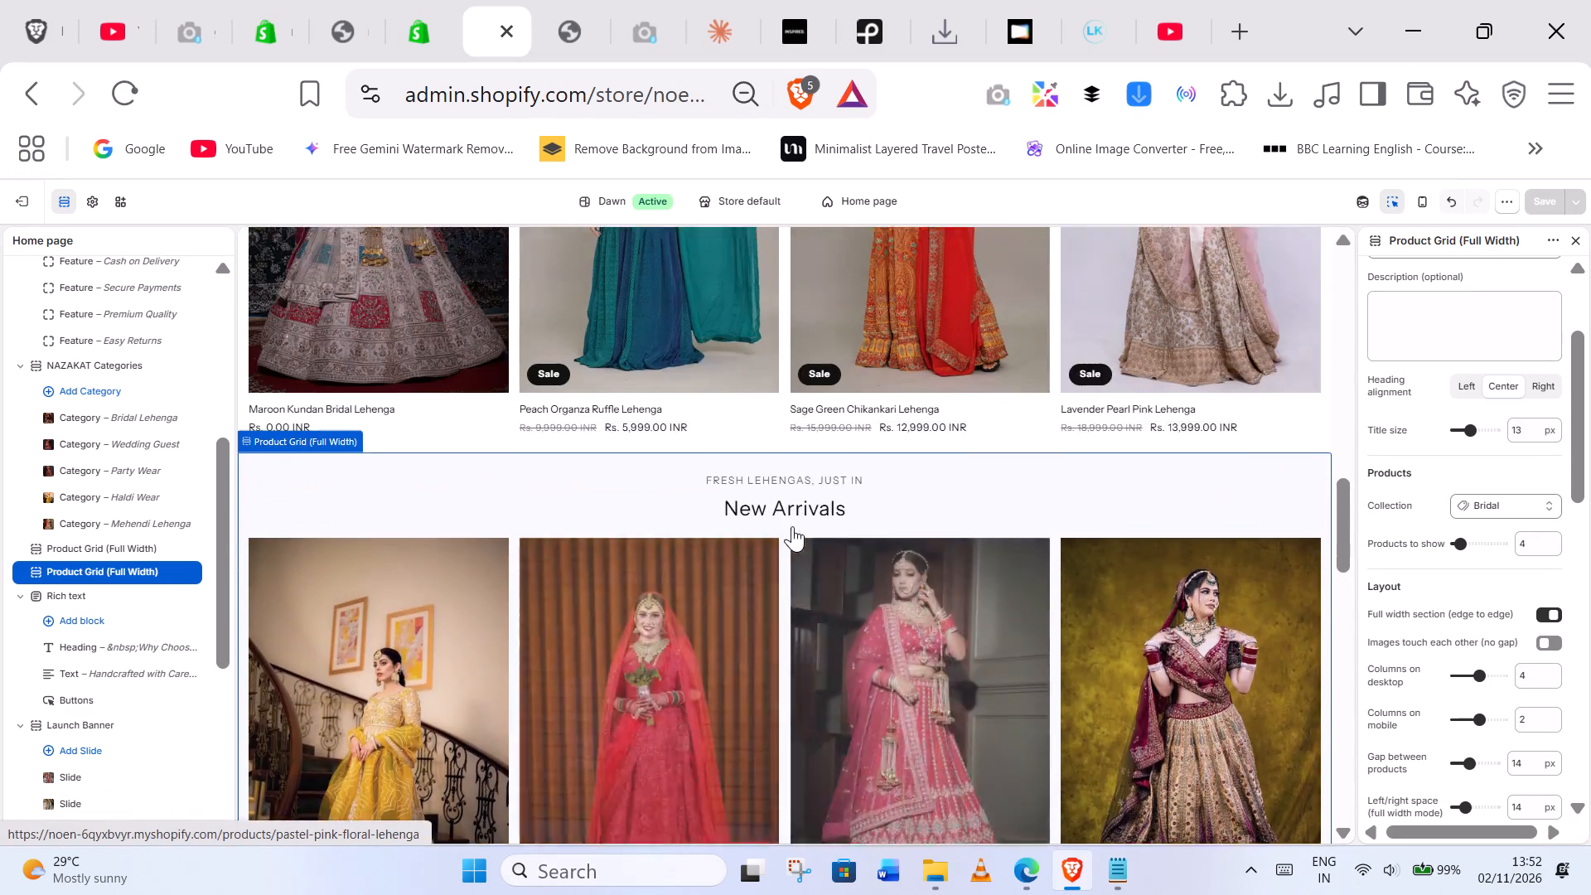
Move the side-facing staircase photo to second place in the Mustard Yellow Haldi Lehenga product's media and save the product.
{"action": "scroll", "coordinate": [792, 526], "scroll_direction": "down", "scroll_amount": 3}
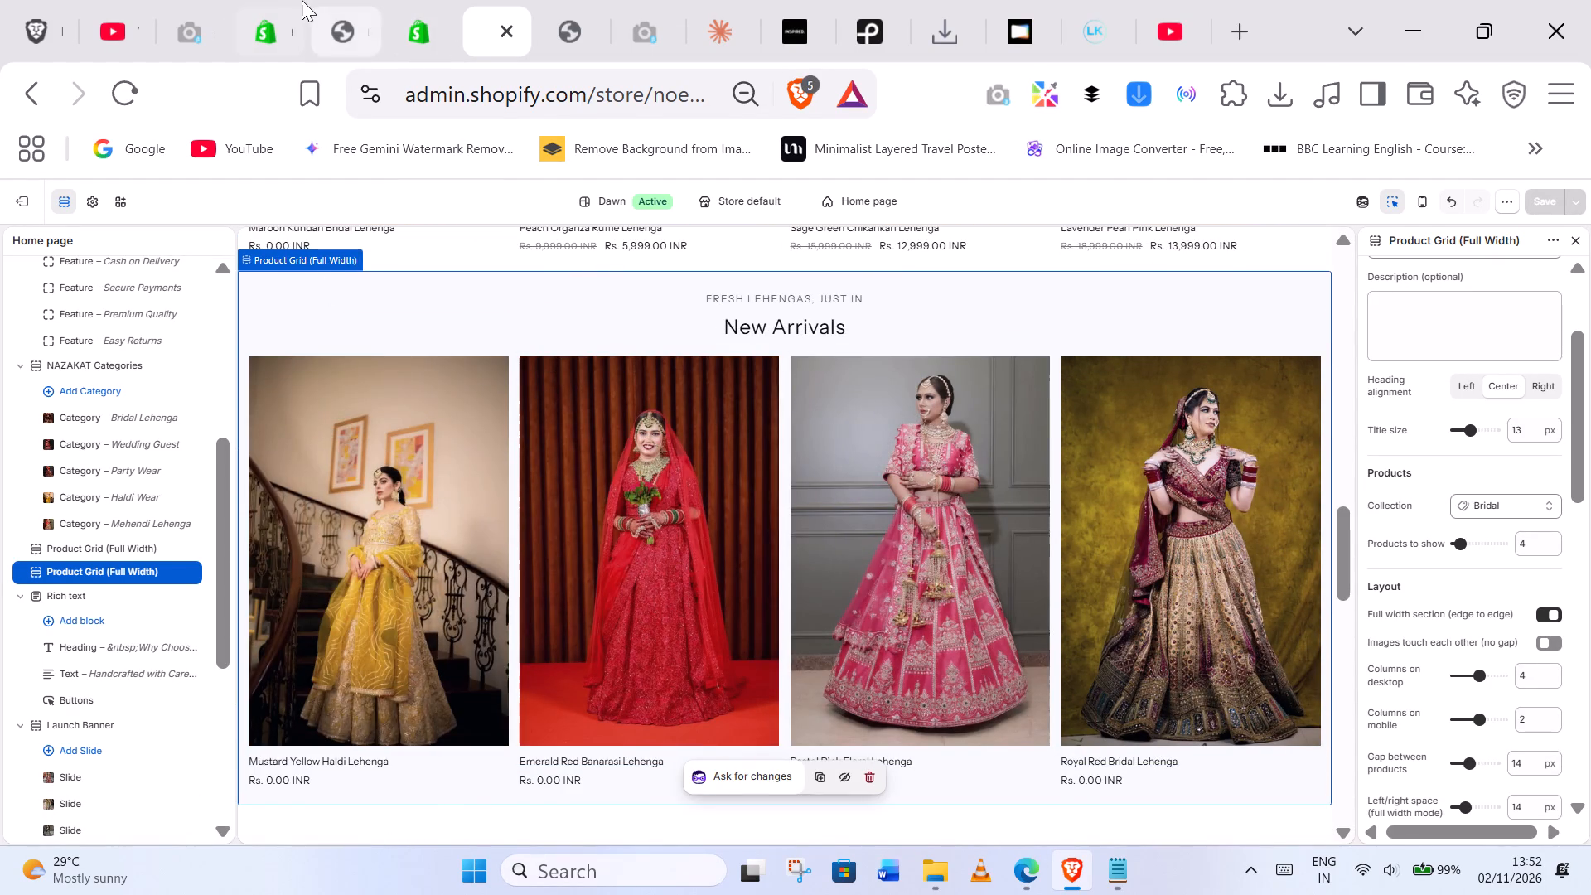
{"action": "left_click", "coordinate": [276, 0]}
{"action": "left_click_drag", "start_coordinate": [783, 586], "coordinate": [674, 582]}
{"action": "left_click", "coordinate": [965, 203]}
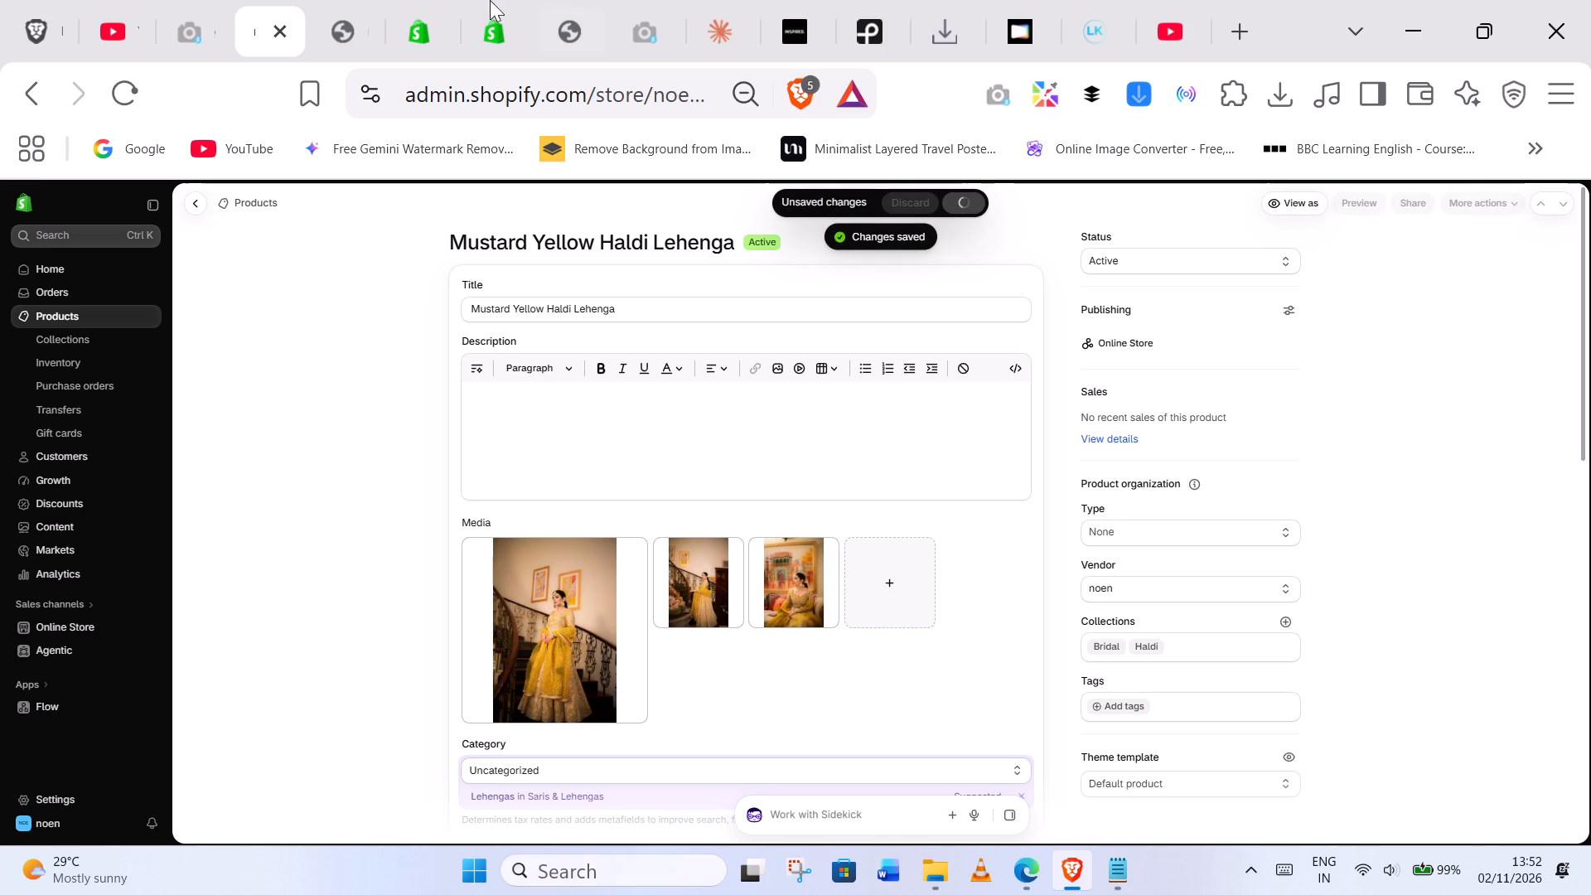
Reload the live storefront home page and examine the lehenga photos in its two product grids.
{"action": "left_click", "coordinate": [596, 0]}
{"action": "scroll", "coordinate": [555, 302], "scroll_direction": "up", "scroll_amount": 5}
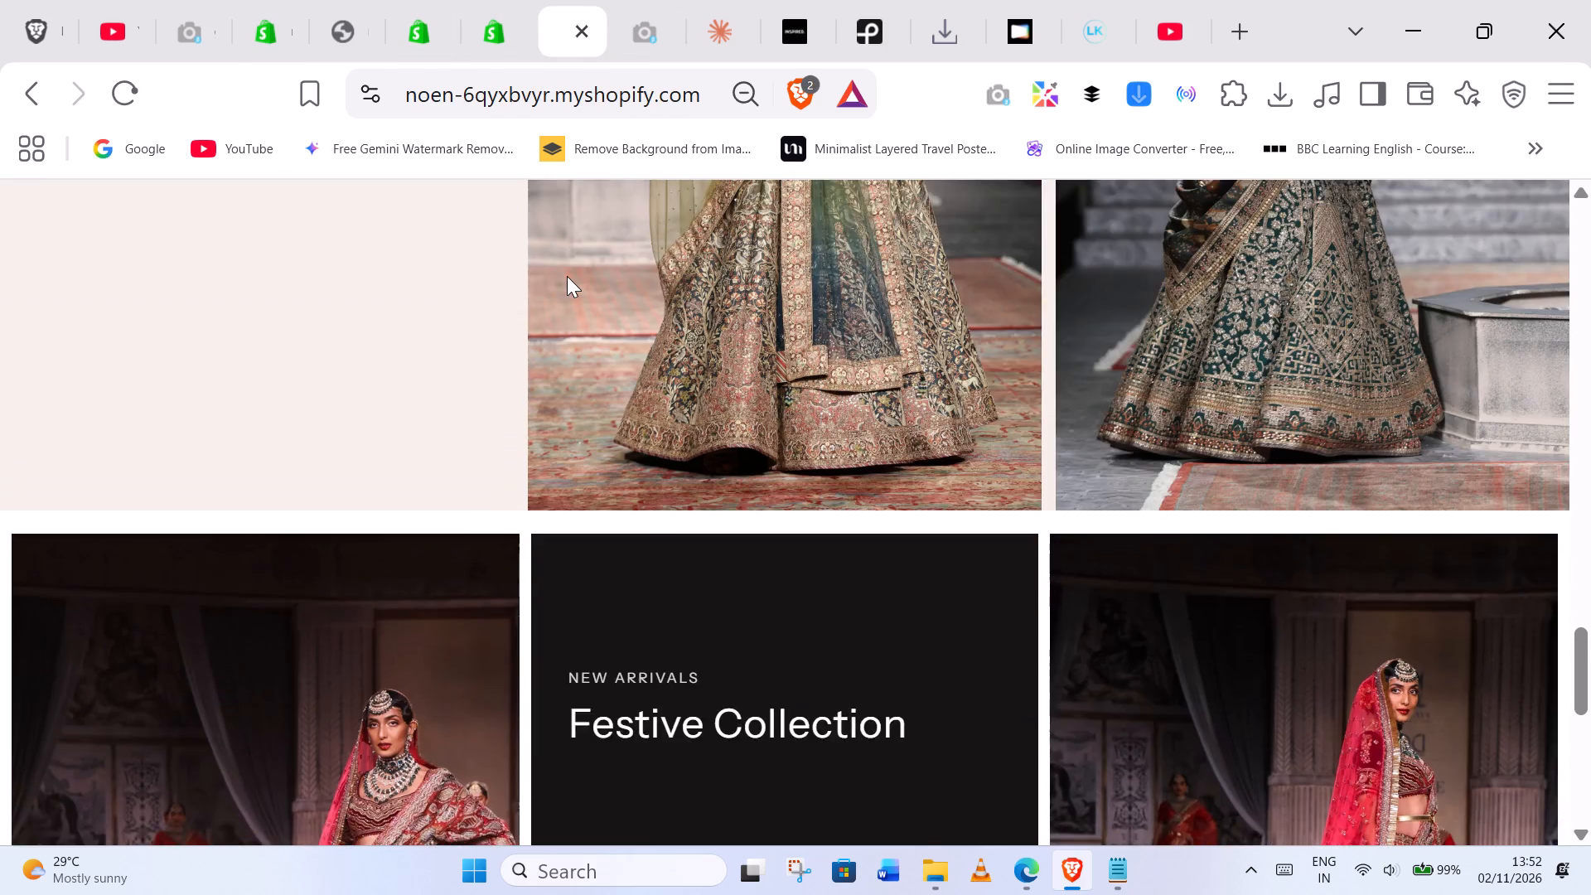
{"action": "scroll", "coordinate": [567, 276], "scroll_direction": "down", "scroll_amount": 2}
{"action": "scroll", "coordinate": [422, 336], "scroll_direction": "up", "scroll_amount": 3}
{"action": "left_click", "coordinate": [109, 97]}
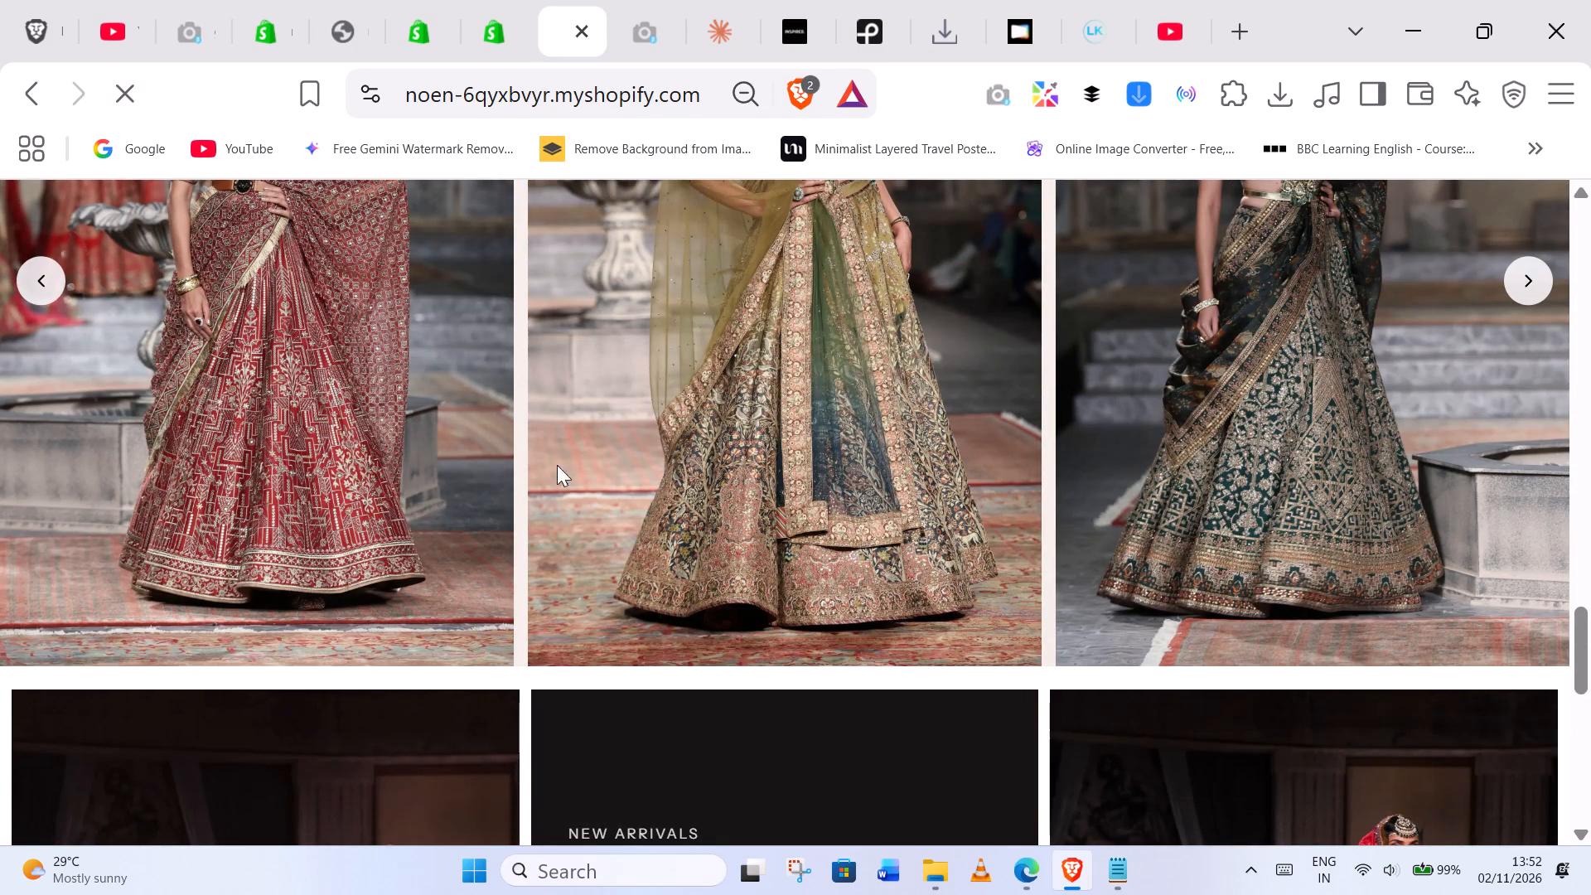
{"action": "scroll", "coordinate": [571, 468], "scroll_direction": "up", "scroll_amount": 7}
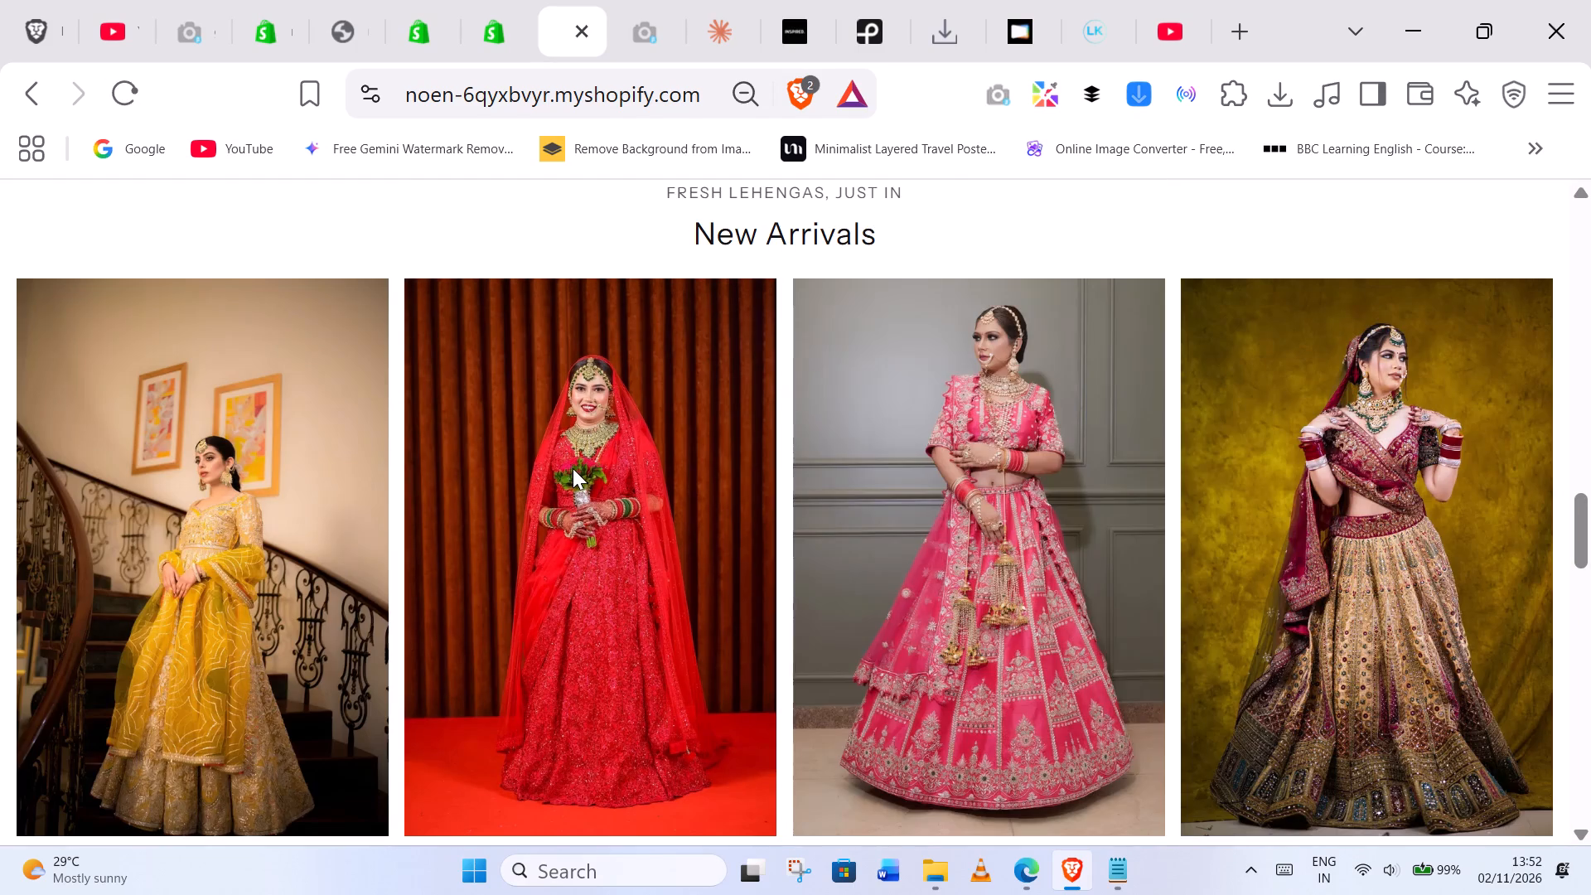
{"action": "scroll", "coordinate": [826, 435], "scroll_direction": "down", "scroll_amount": 2}
{"action": "scroll", "coordinate": [839, 409], "scroll_direction": "up", "scroll_amount": 2}
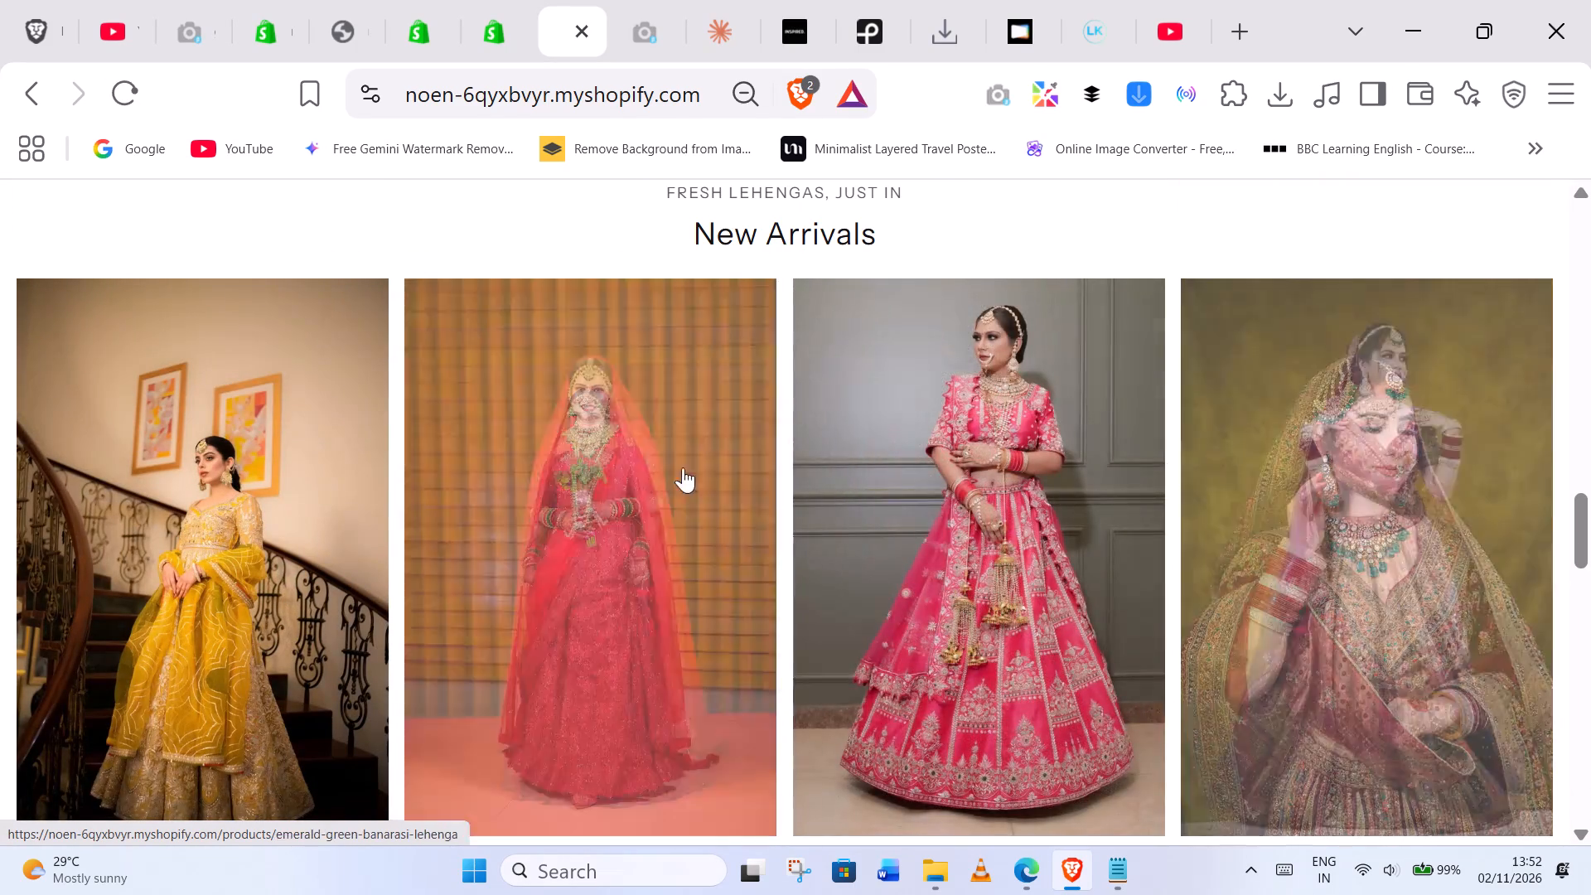
{"action": "scroll", "coordinate": [421, 472], "scroll_direction": "up", "scroll_amount": 5}
{"action": "scroll", "coordinate": [437, 514], "scroll_direction": "down", "scroll_amount": 3}
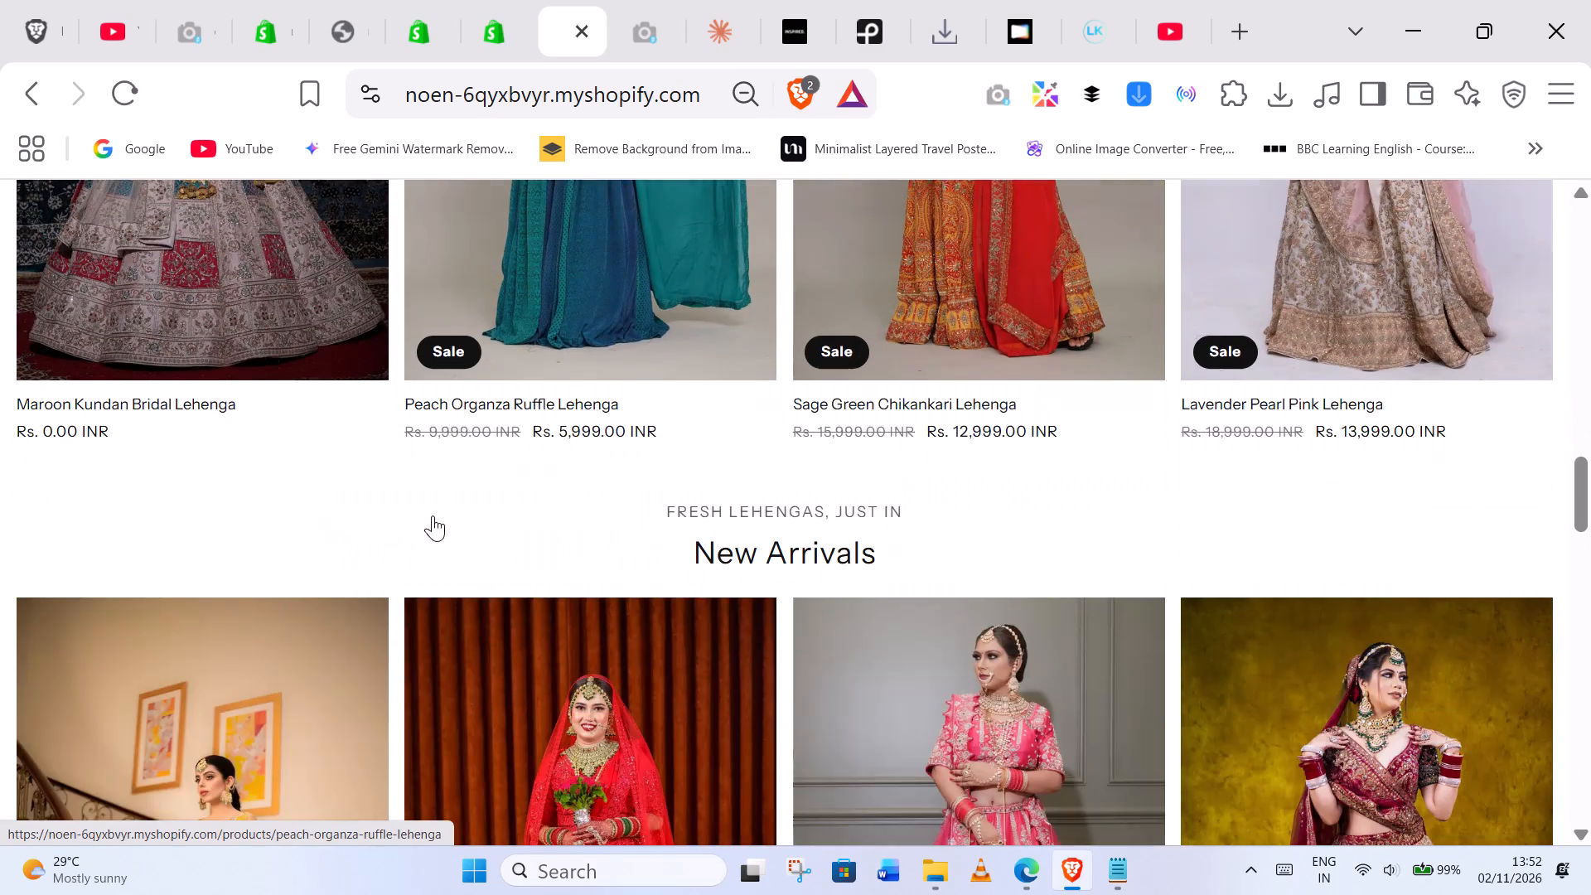
{"action": "scroll", "coordinate": [568, 467], "scroll_direction": "up", "scroll_amount": 2}
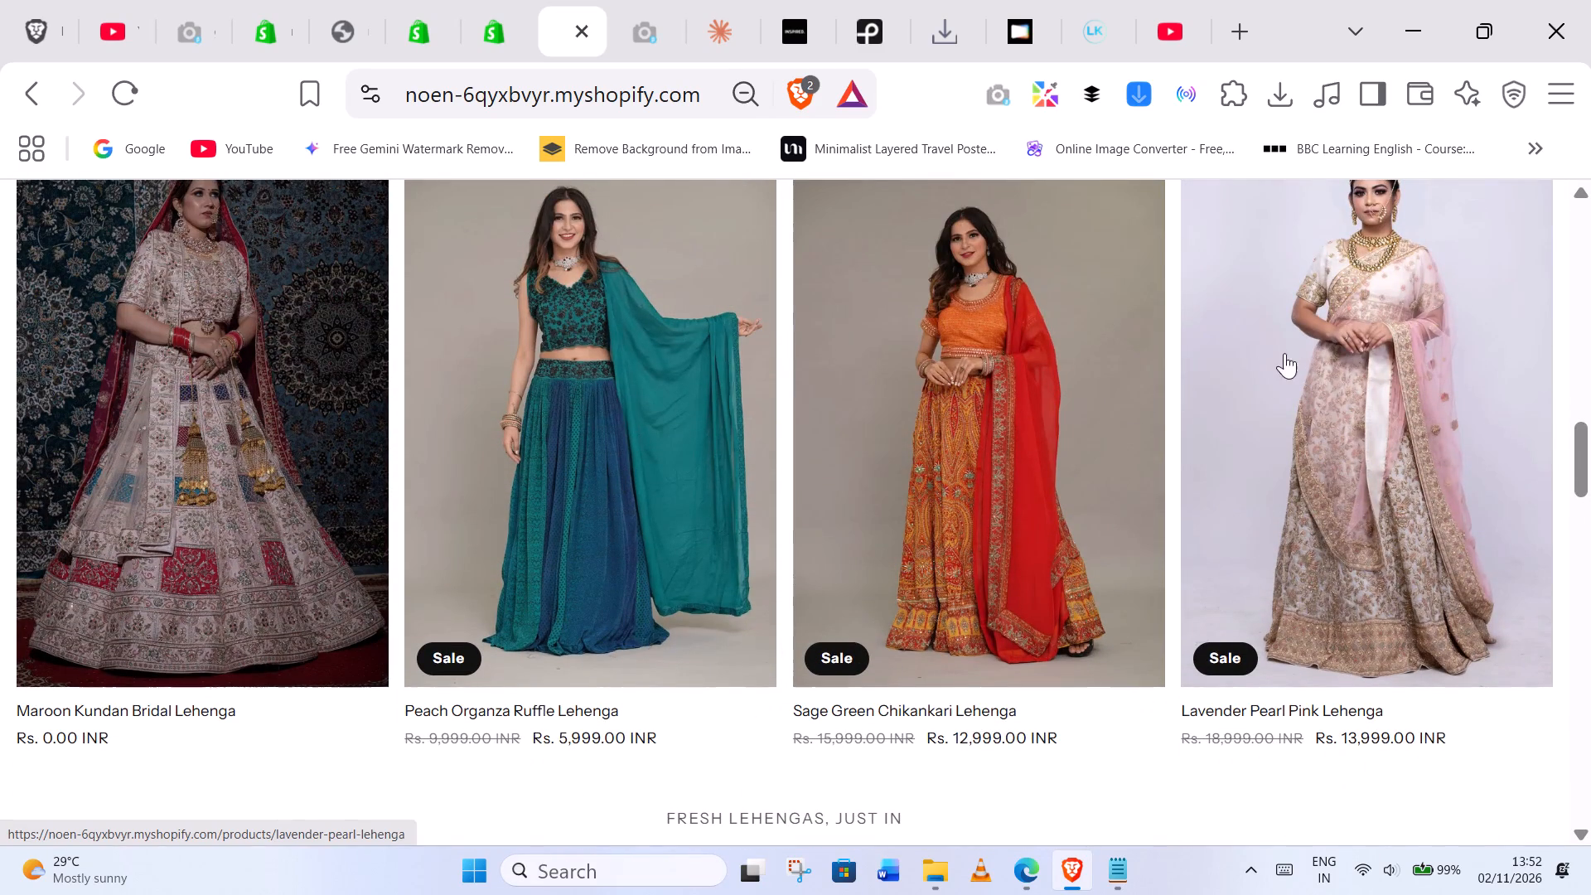
{"action": "scroll", "coordinate": [484, 406], "scroll_direction": "up", "scroll_amount": 2}
{"action": "scroll", "coordinate": [289, 461], "scroll_direction": "down", "scroll_amount": 2}
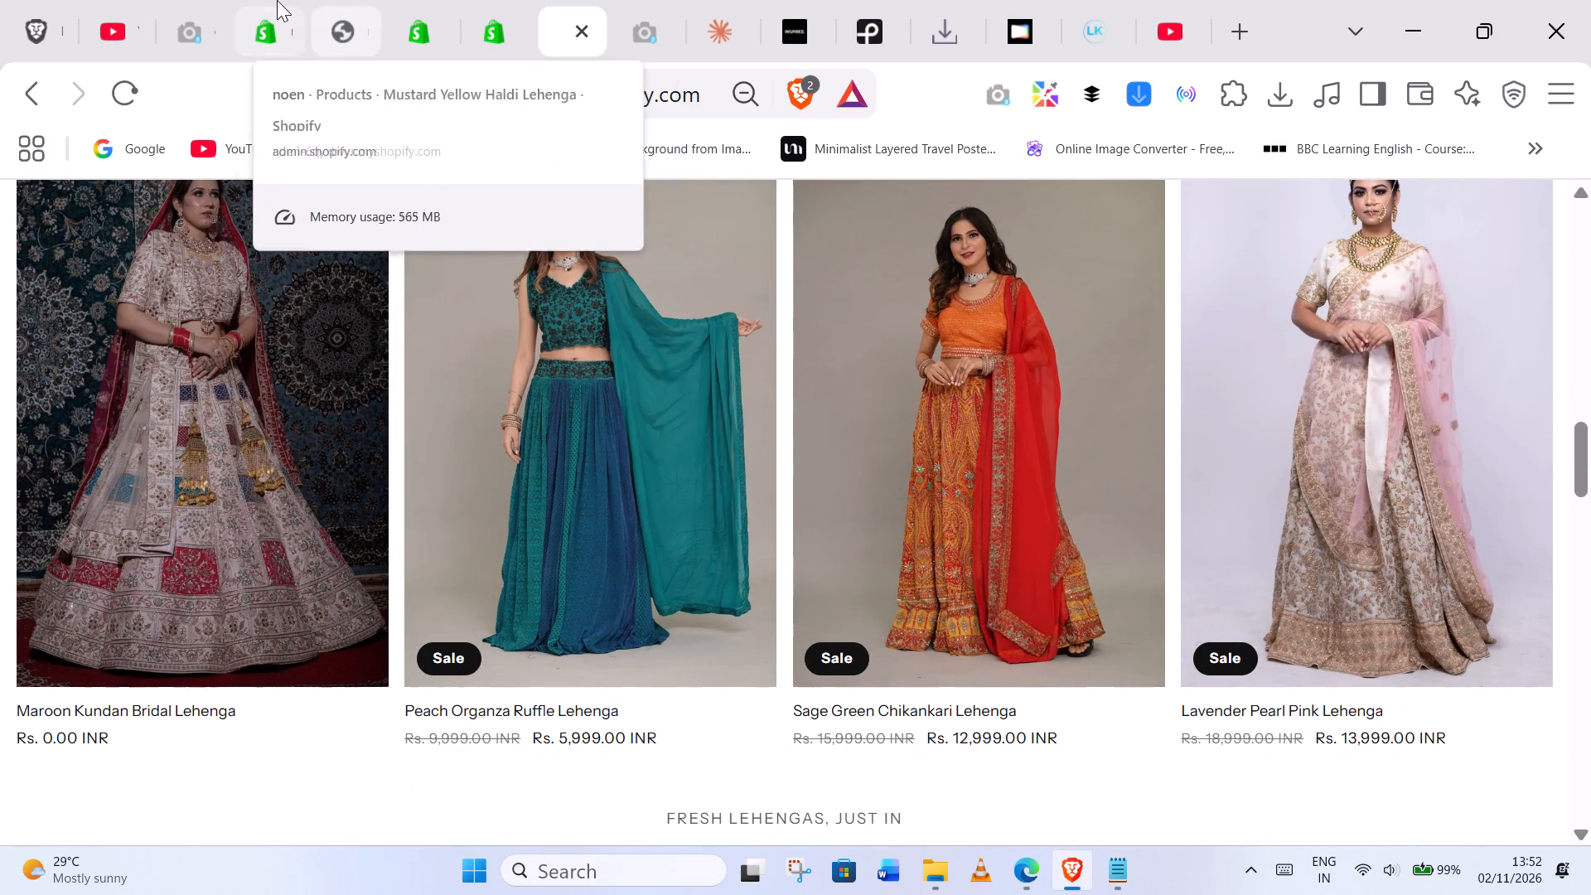
On Pexels, download the open front-facing orange lehenga photo in the Large 1920x2901 size to the Downloads folder.
{"action": "left_click", "coordinate": [883, 0]}
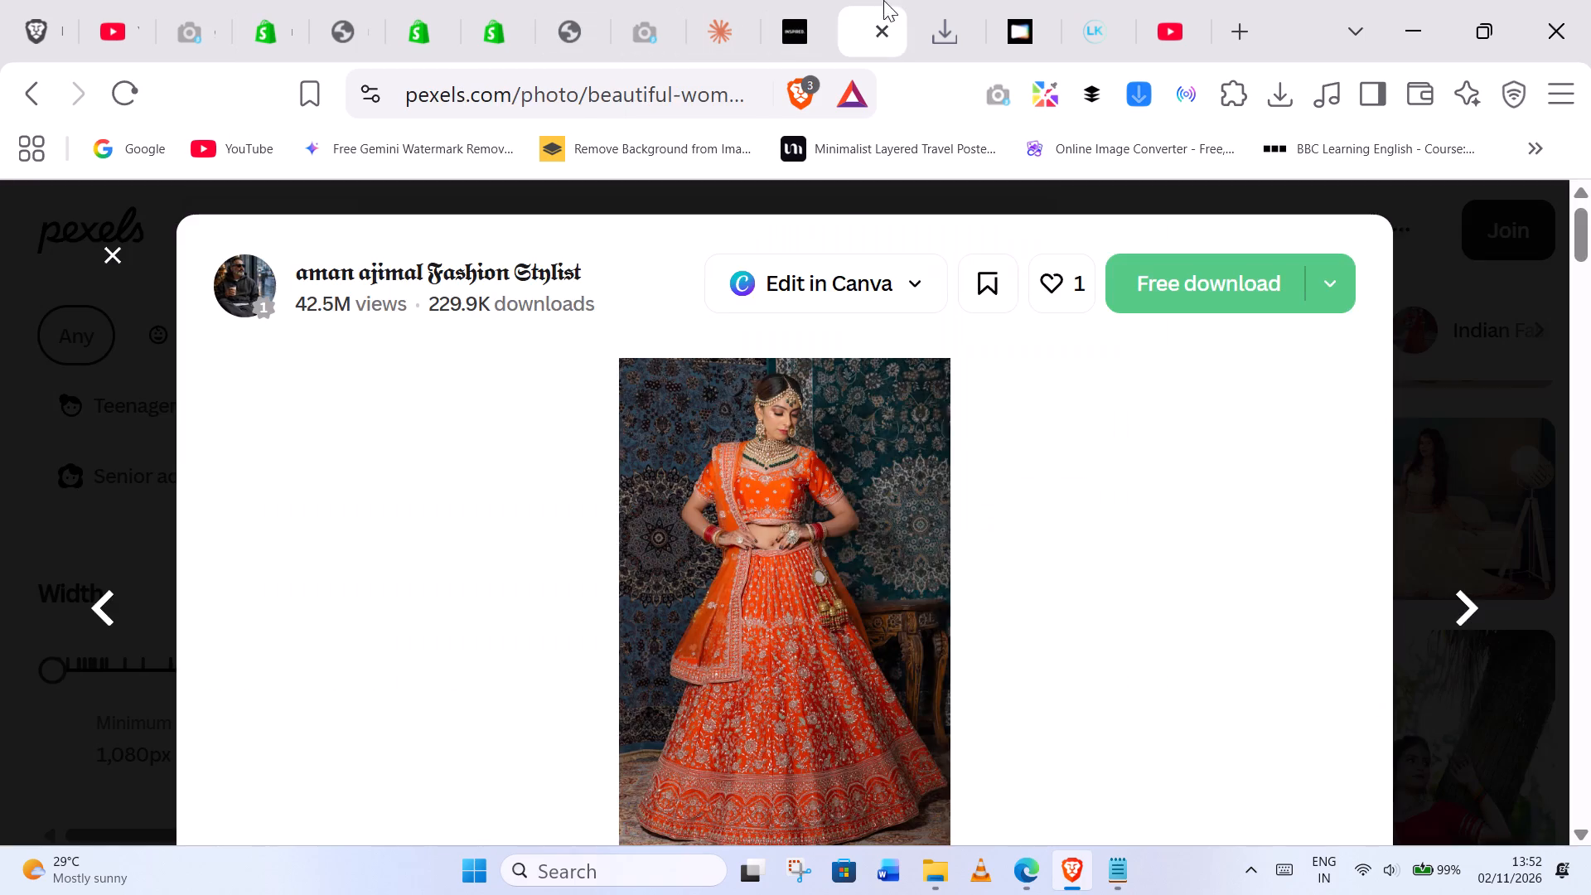
{"action": "scroll", "coordinate": [641, 620], "scroll_direction": "down", "scroll_amount": 15}
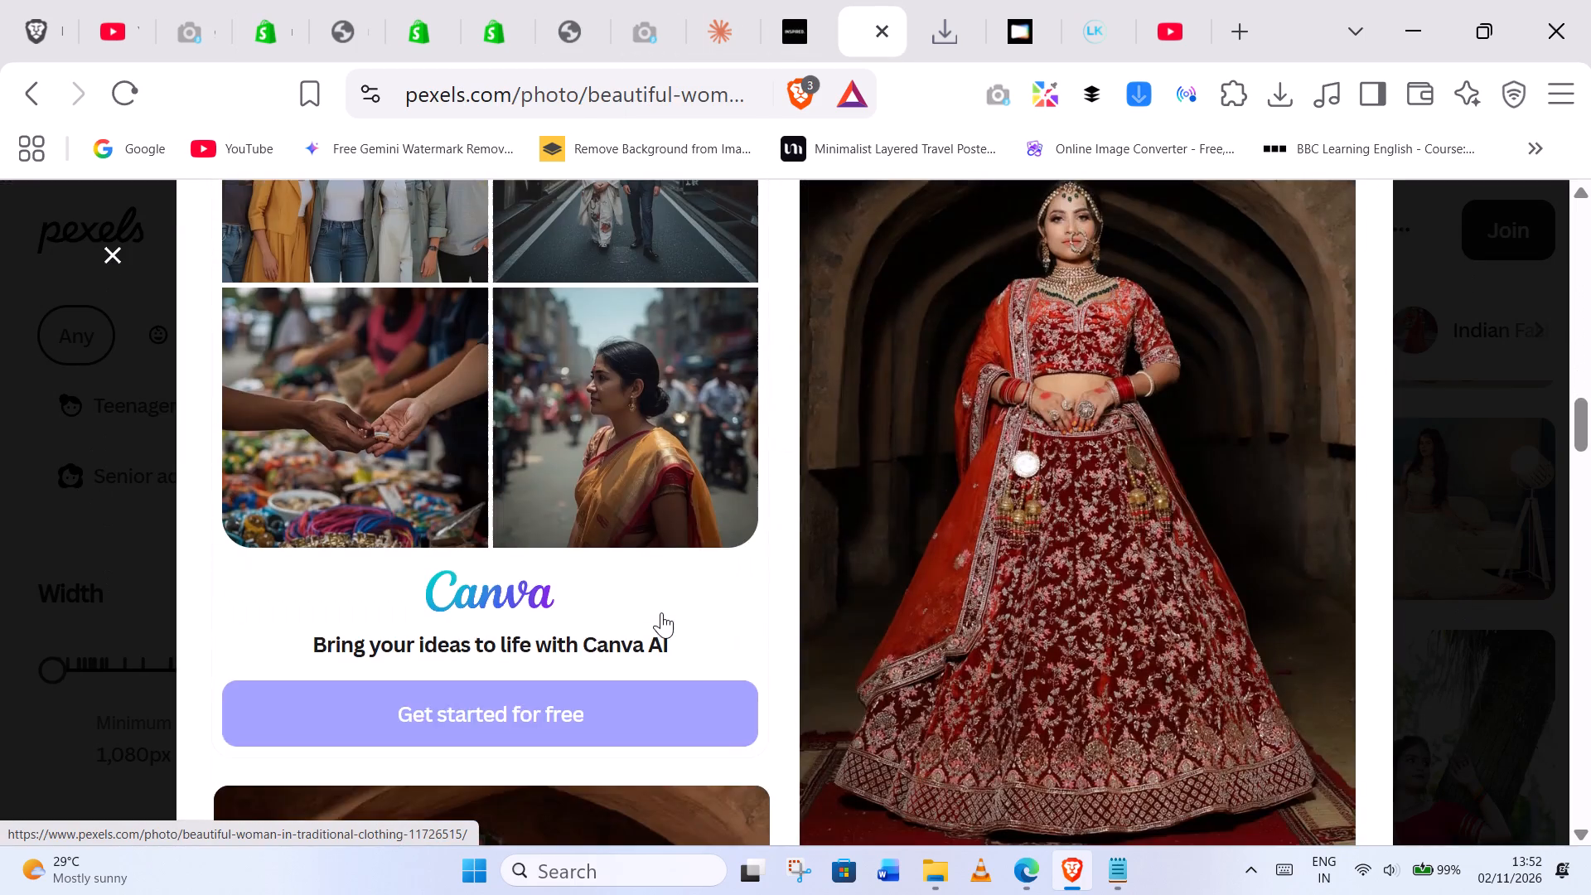
{"action": "scroll", "coordinate": [661, 612], "scroll_direction": "up", "scroll_amount": 16}
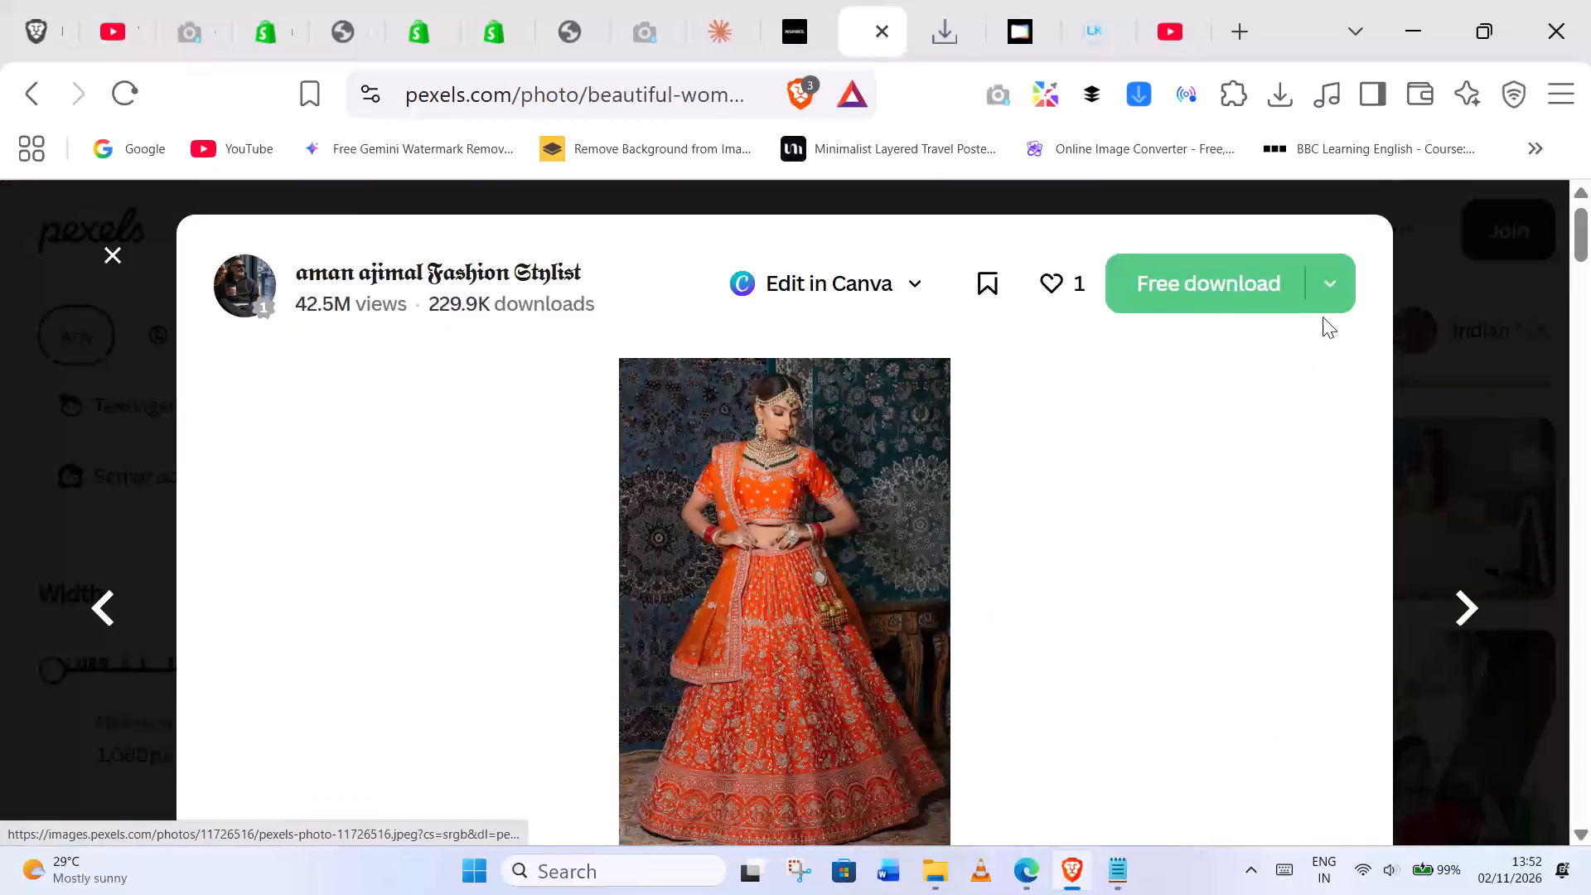
{"action": "left_click", "coordinate": [1310, 291]}
{"action": "left_click", "coordinate": [1171, 407]}
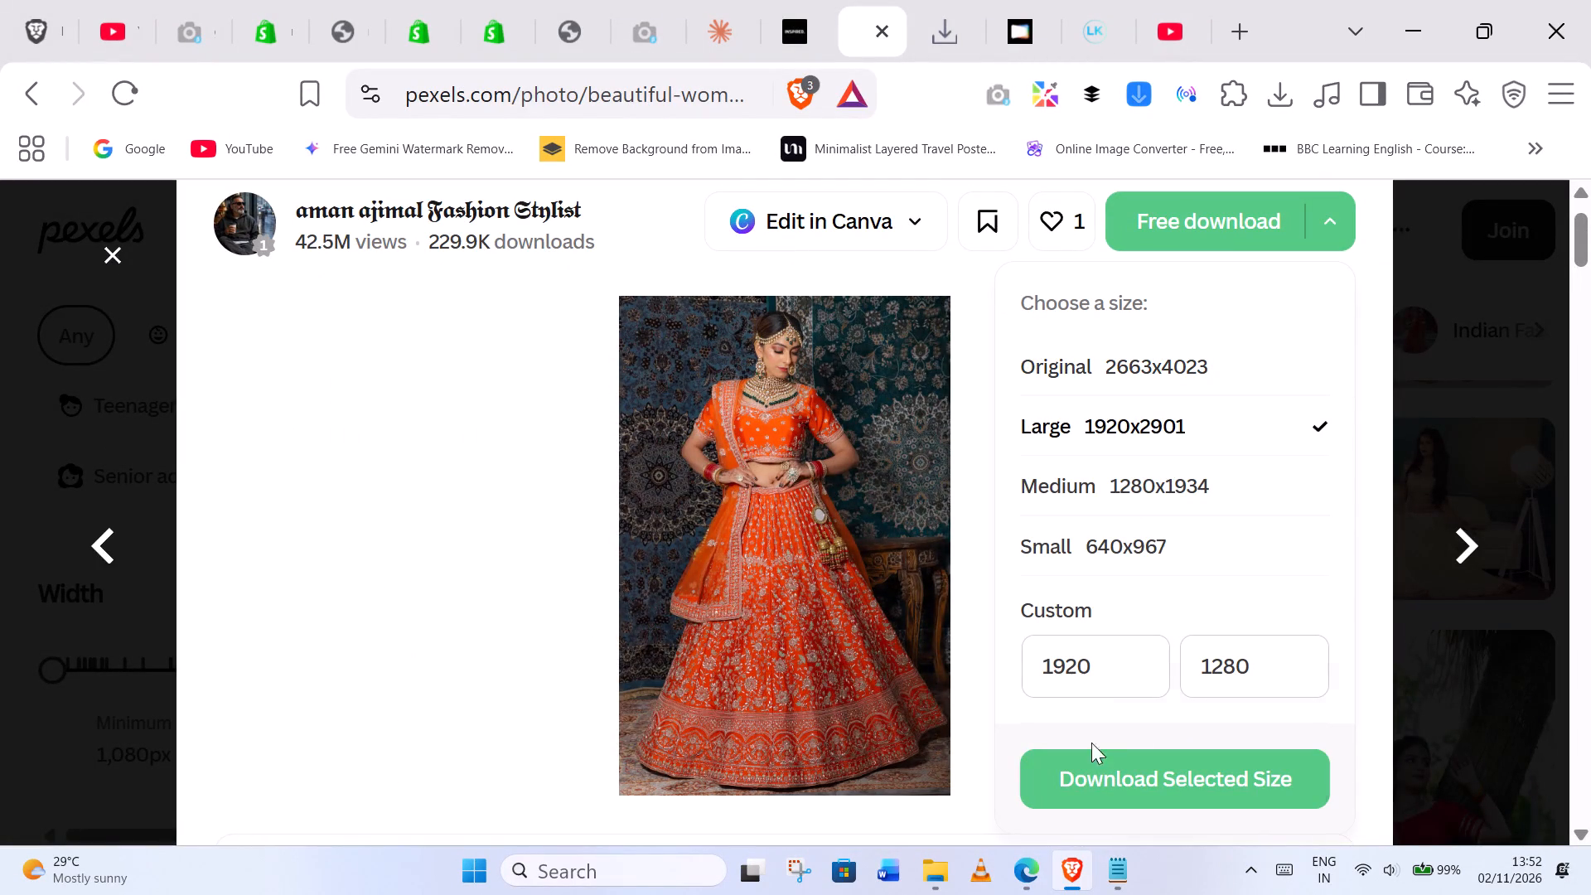
{"action": "left_click", "coordinate": [1145, 801]}
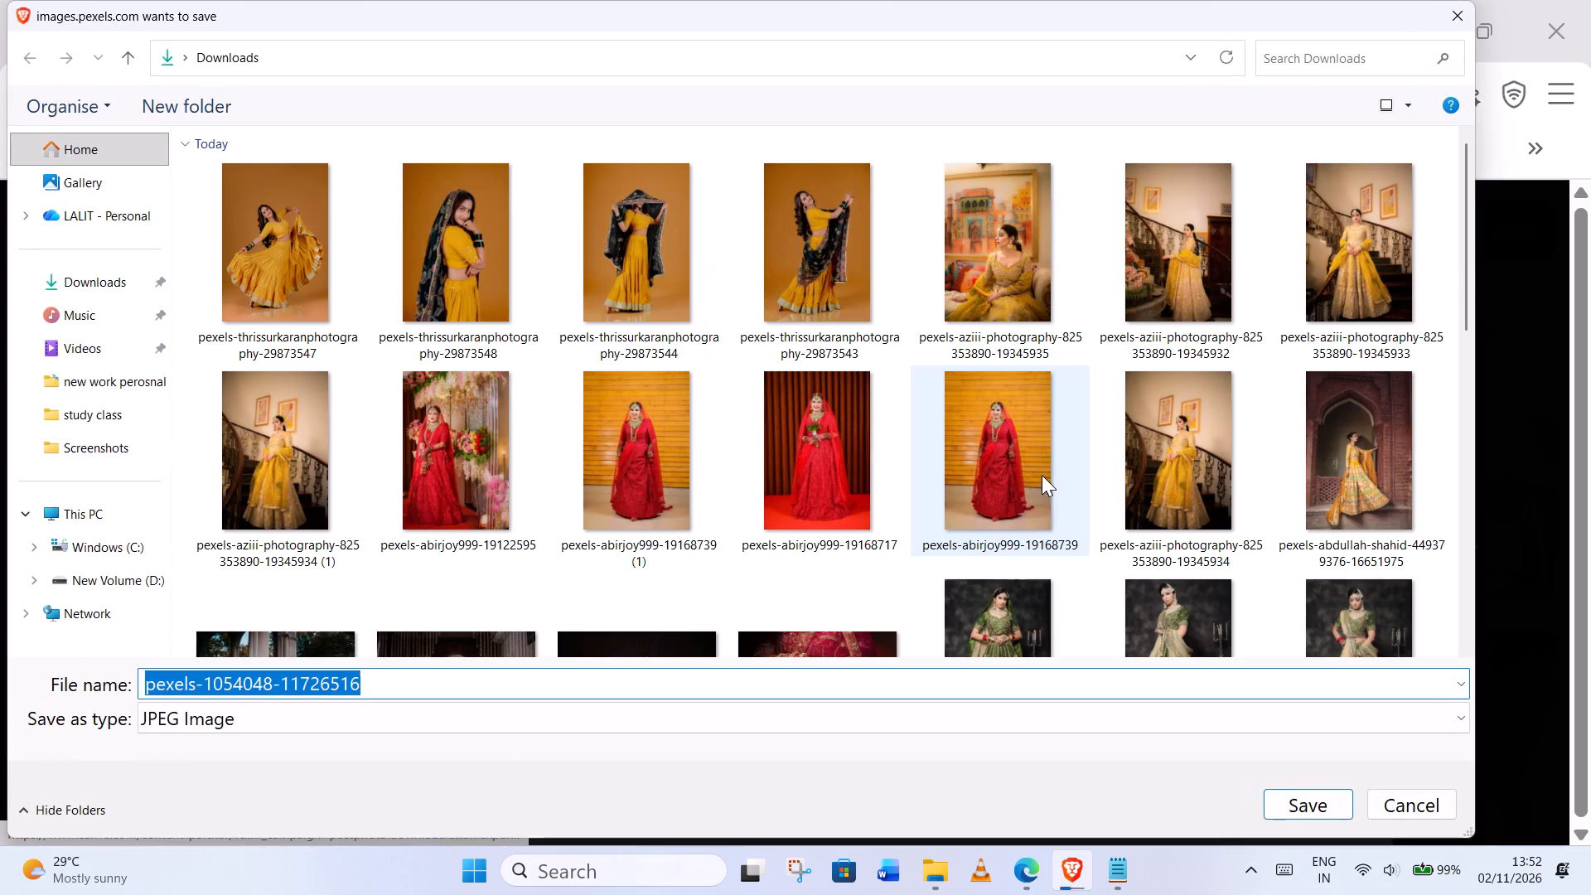
{"action": "left_click", "coordinate": [1338, 842]}
{"action": "left_click", "coordinate": [1311, 817]}
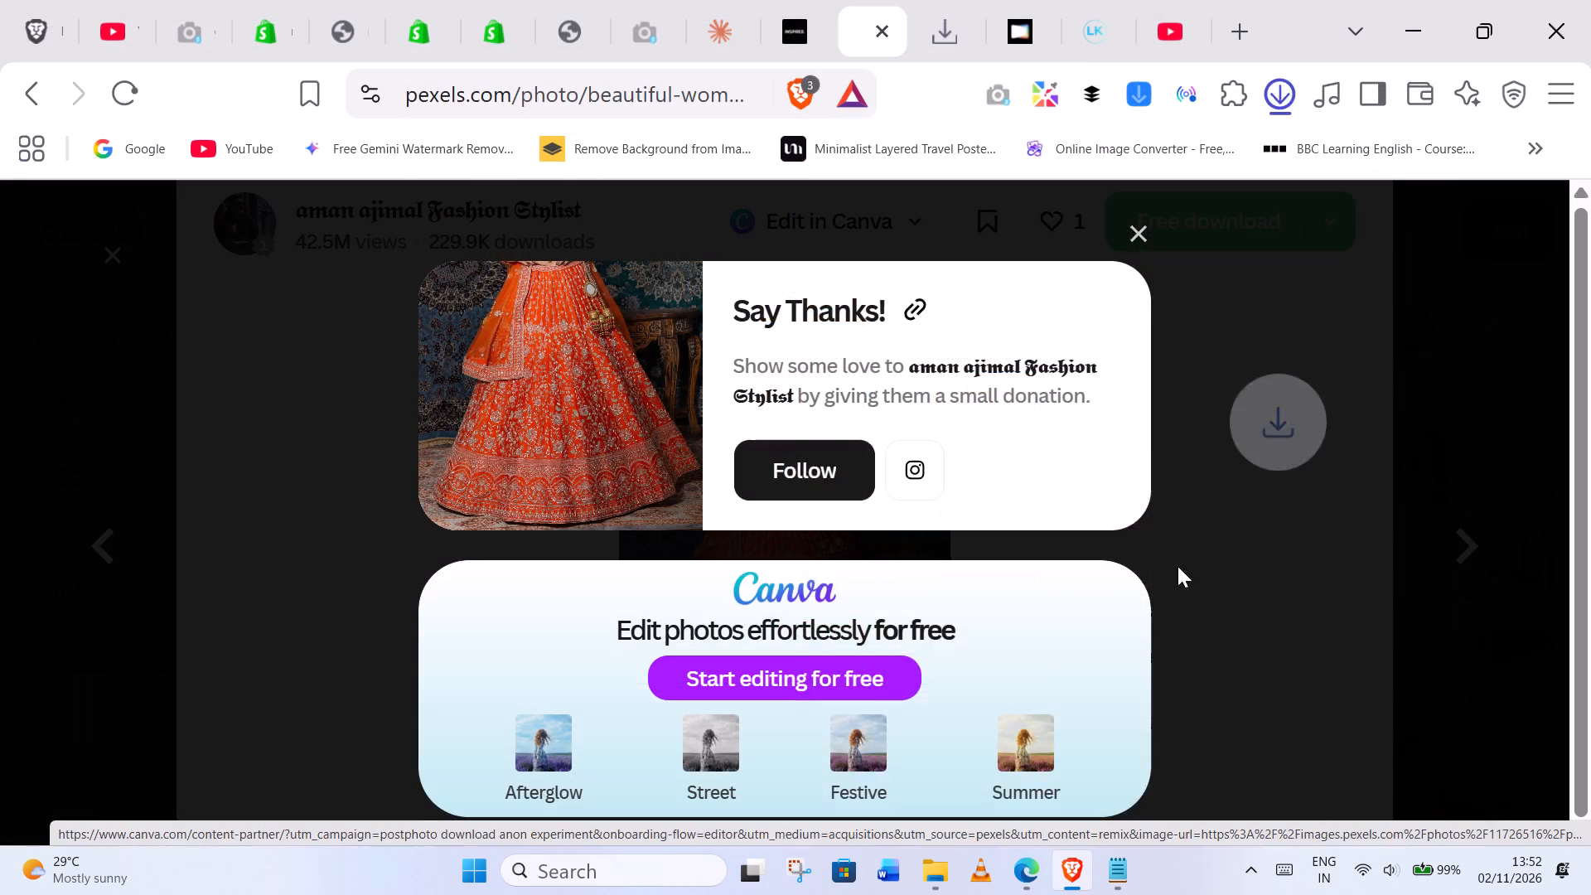
{"action": "left_click", "coordinate": [1357, 267]}
Open the related photo of the same orange lehenga with the model looking sideways and download it in the Large 1920x2859 size.
{"action": "scroll", "coordinate": [933, 409], "scroll_direction": "down", "scroll_amount": 2}
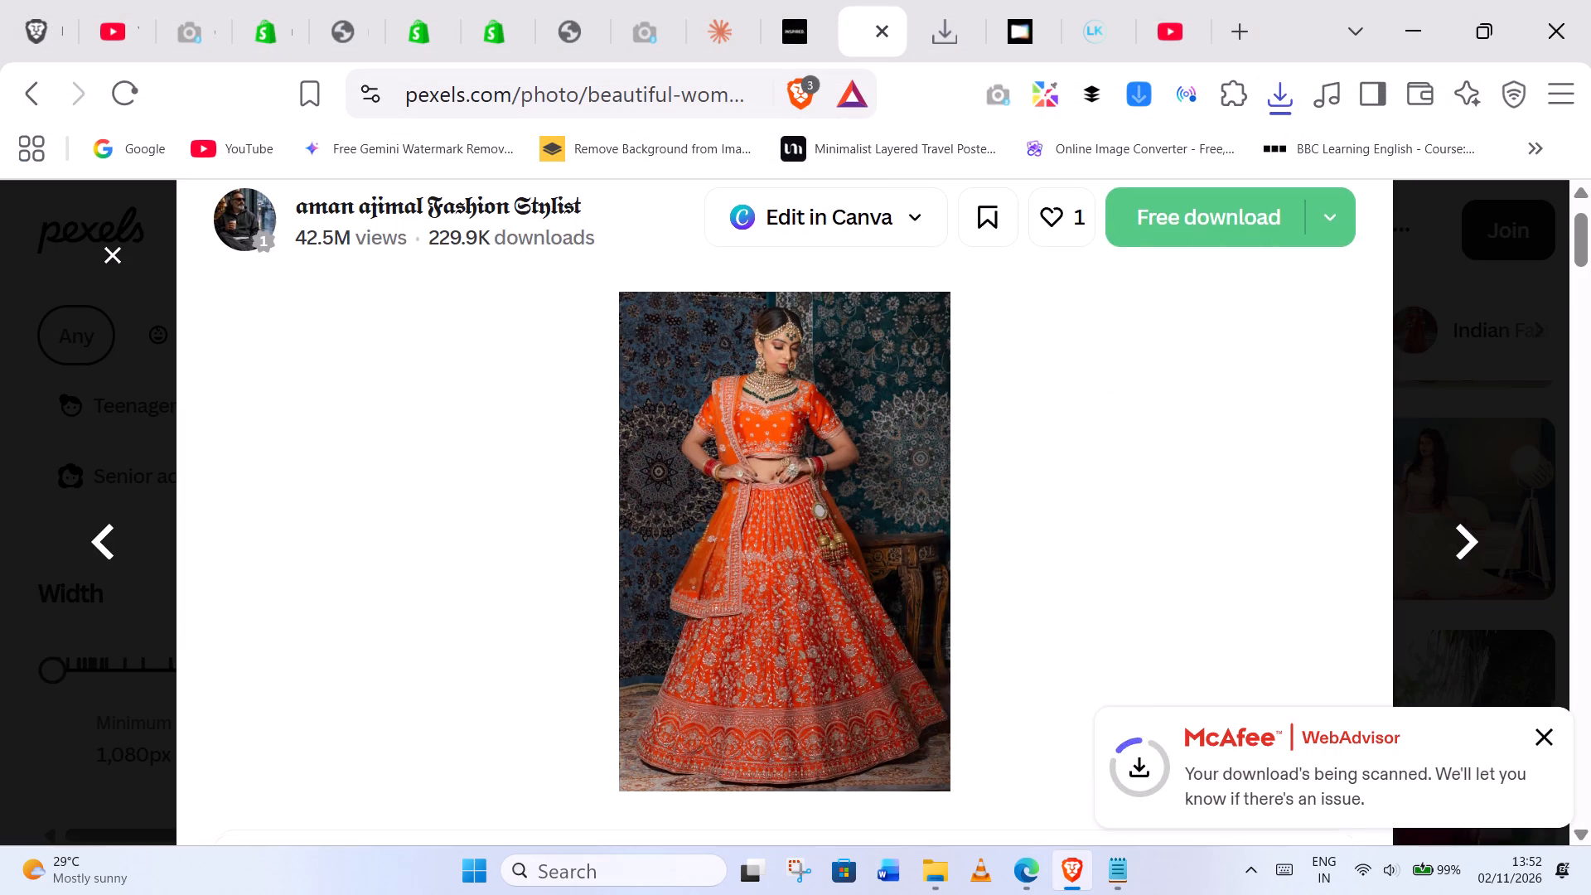
{"action": "scroll", "coordinate": [929, 412], "scroll_direction": "down", "scroll_amount": 3}
{"action": "scroll", "coordinate": [618, 448], "scroll_direction": "down", "scroll_amount": 4}
{"action": "scroll", "coordinate": [579, 479], "scroll_direction": "up", "scroll_amount": 2}
{"action": "left_click", "coordinate": [579, 479]}
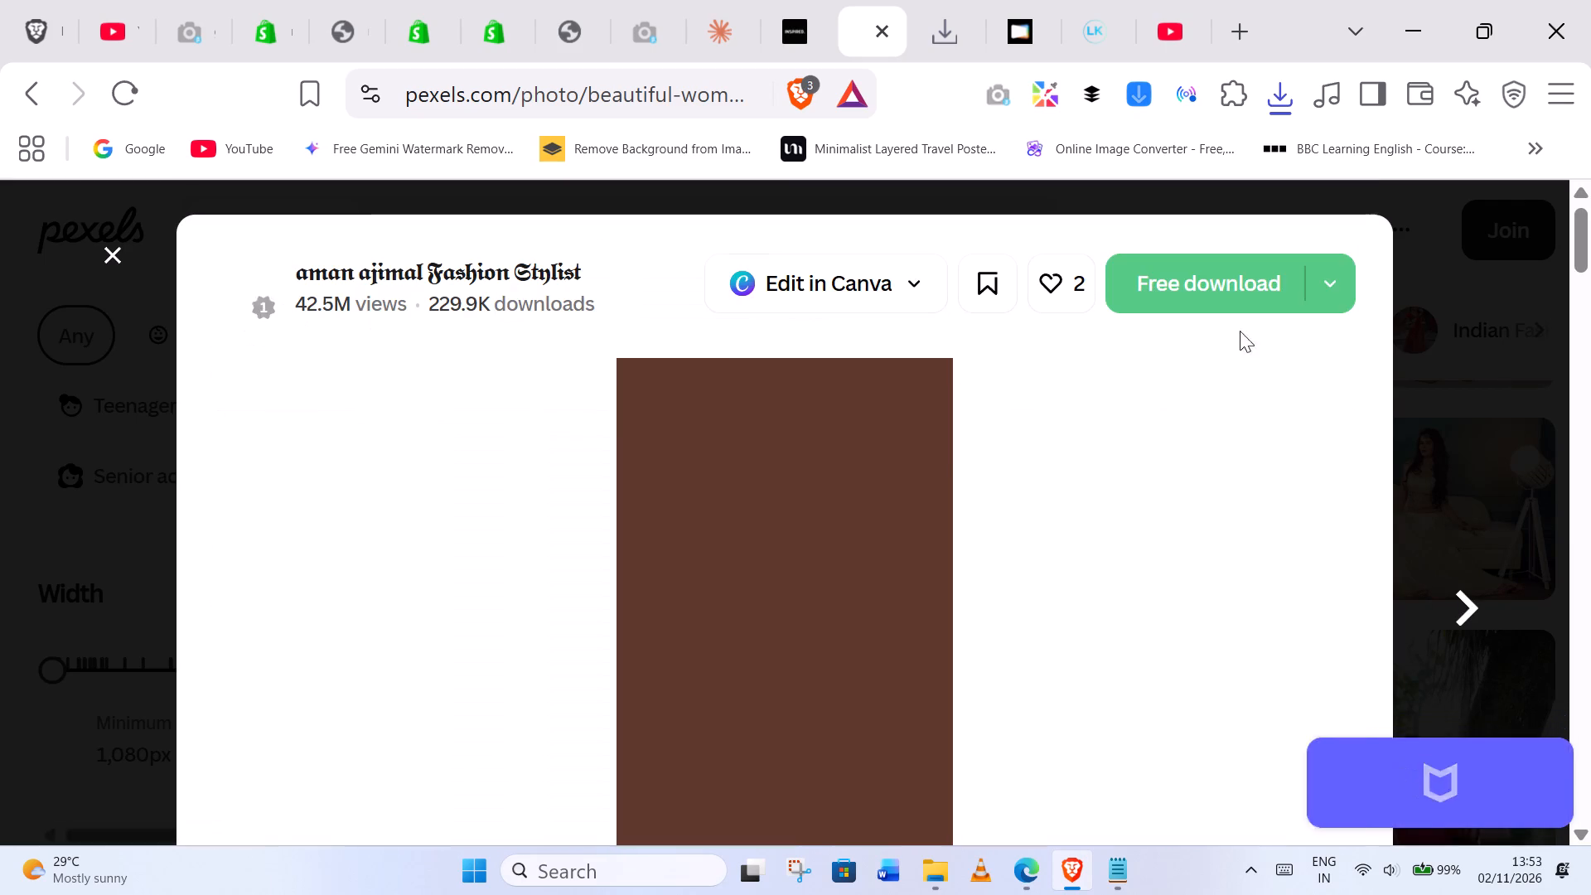
{"action": "left_click", "coordinate": [1311, 274]}
{"action": "left_click", "coordinate": [1097, 410]}
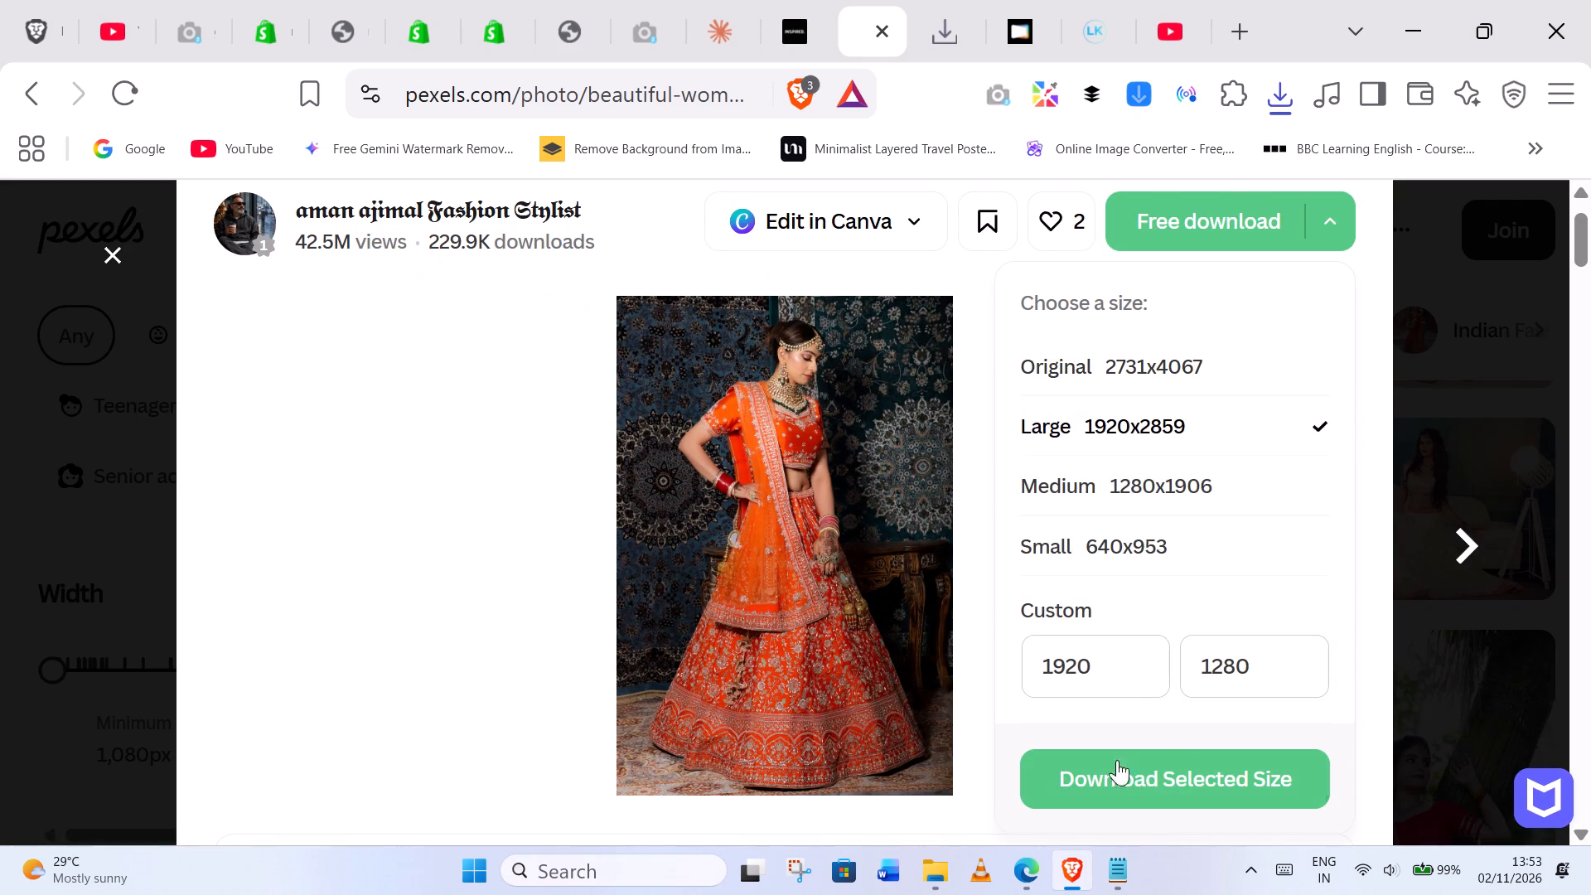
{"action": "left_click", "coordinate": [1121, 768]}
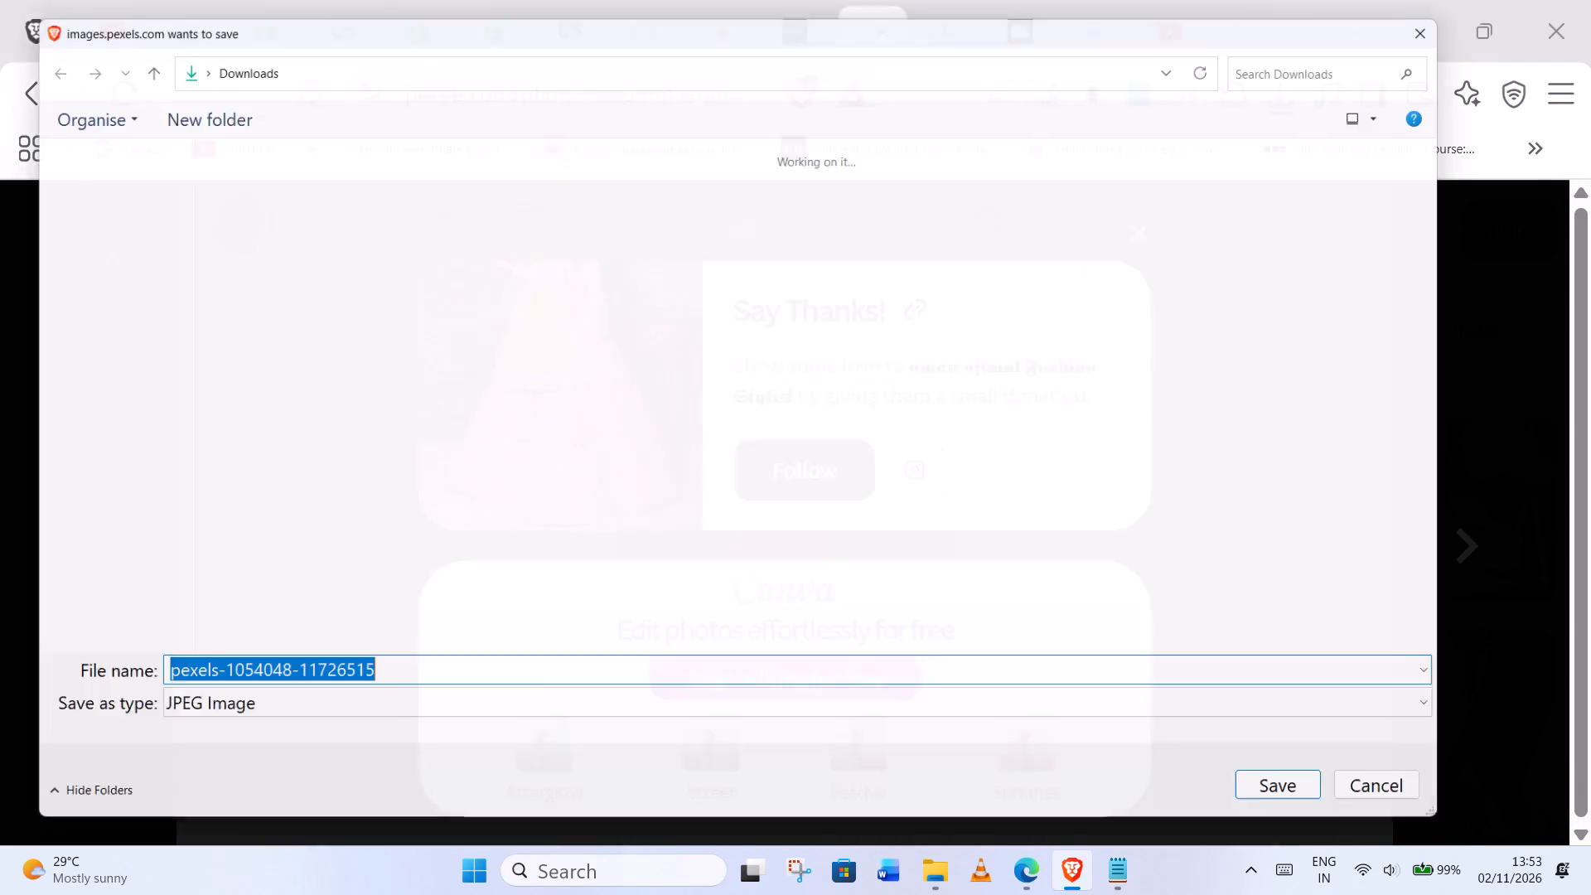
{"action": "left_click", "coordinate": [1301, 793]}
{"action": "left_click", "coordinate": [1144, 230]}
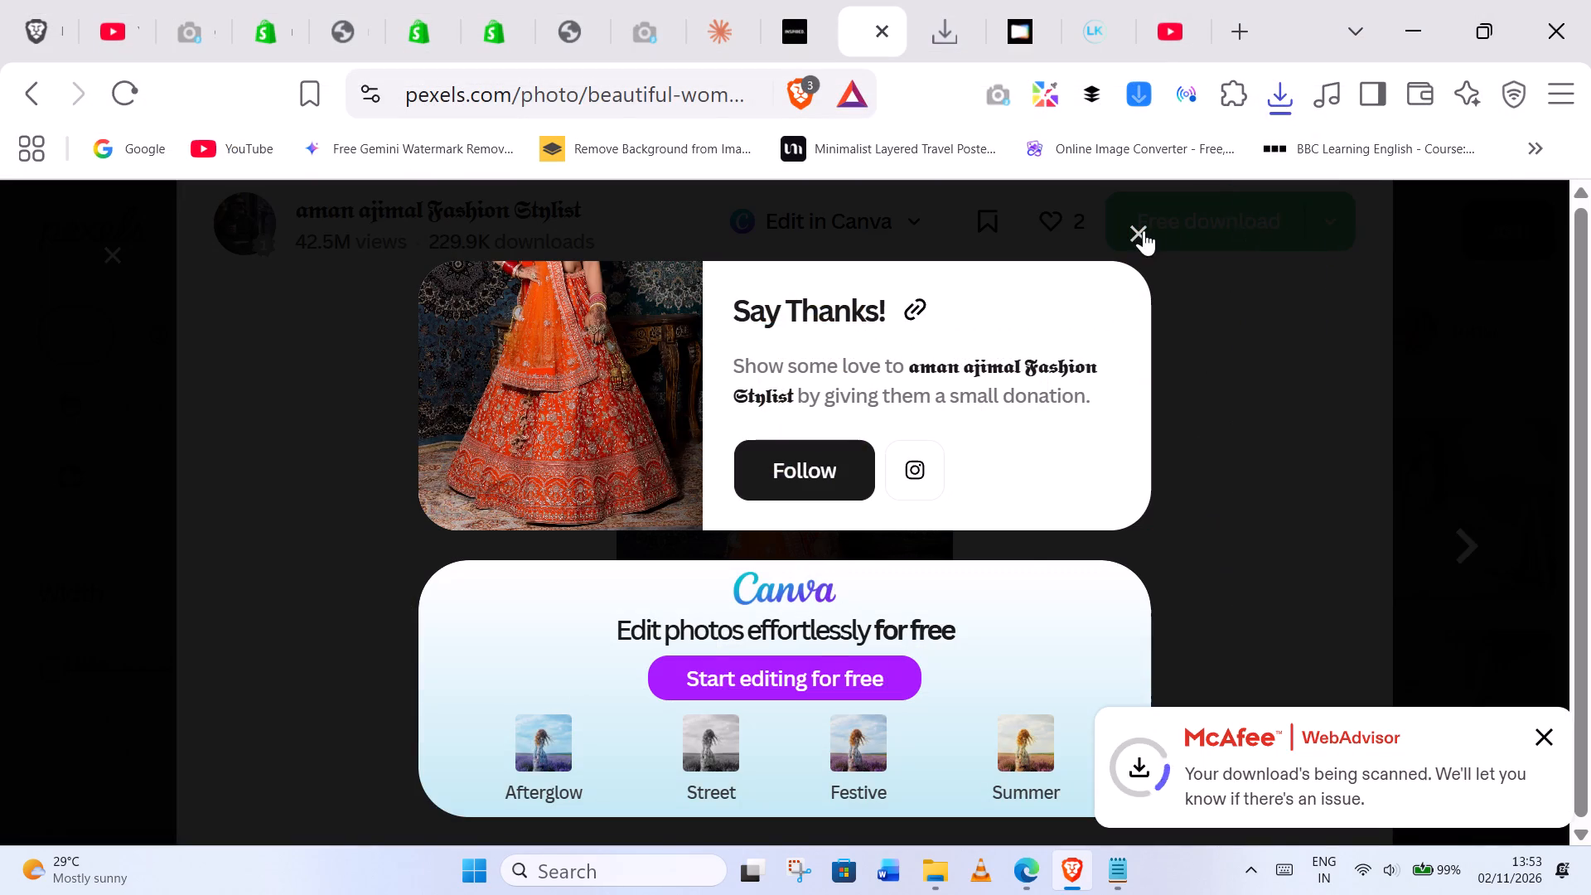
Open the related photo of the orange lehenga with one hand on the waist and download it in Large size to Downloads.
{"action": "scroll", "coordinate": [1066, 476], "scroll_direction": "down", "scroll_amount": 7}
{"action": "left_click", "coordinate": [1056, 571]}
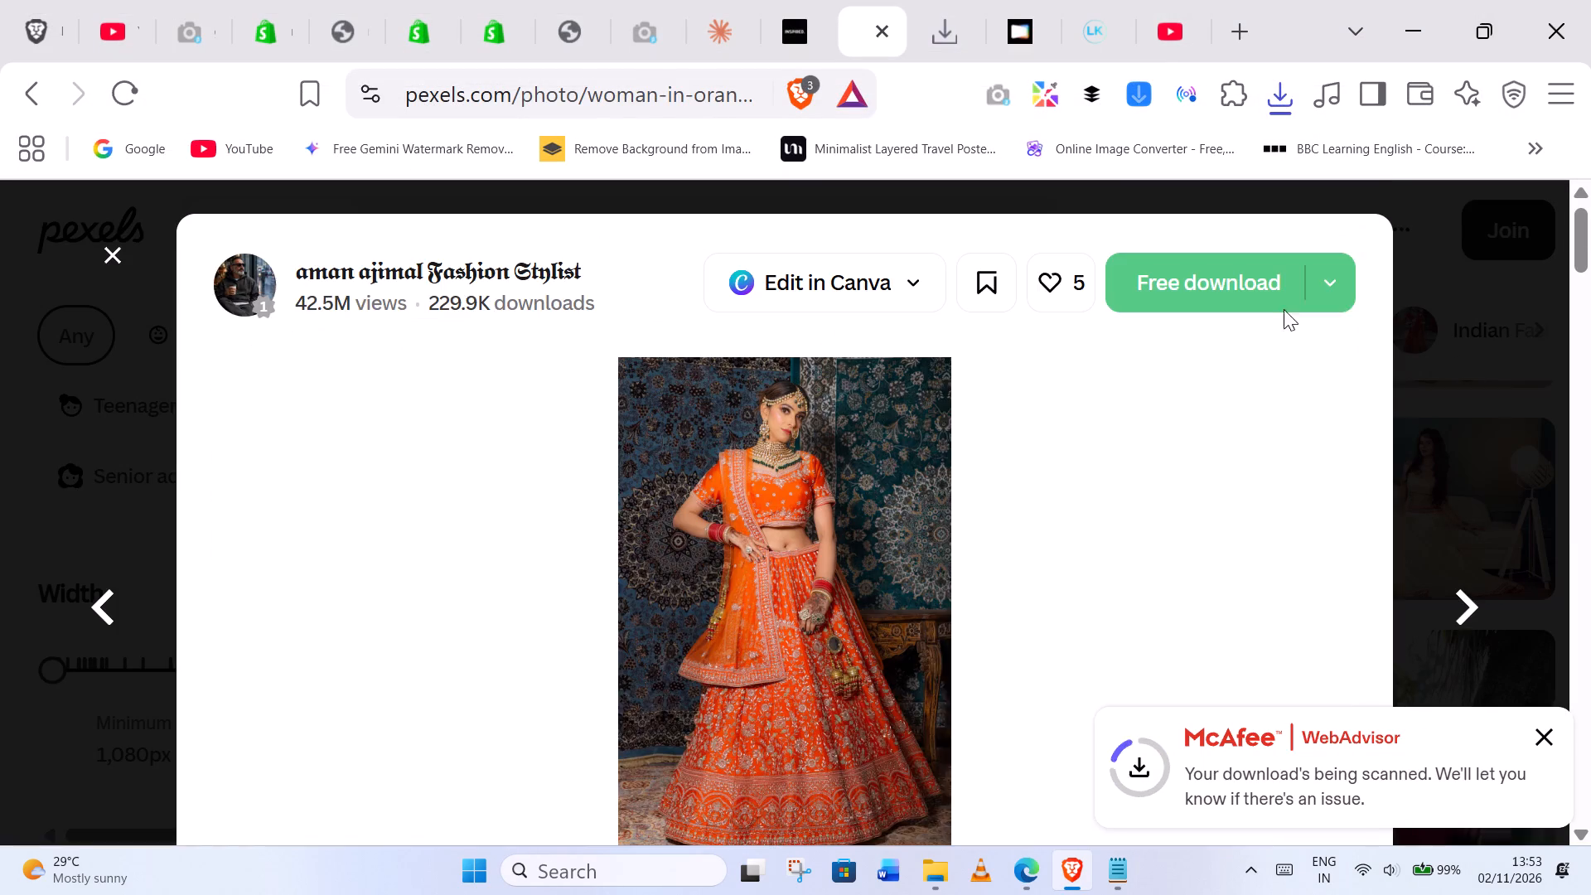
{"action": "left_click", "coordinate": [1336, 290]}
{"action": "left_click", "coordinate": [1131, 415]}
{"action": "left_click", "coordinate": [1129, 742]}
{"action": "left_click", "coordinate": [1115, 791]}
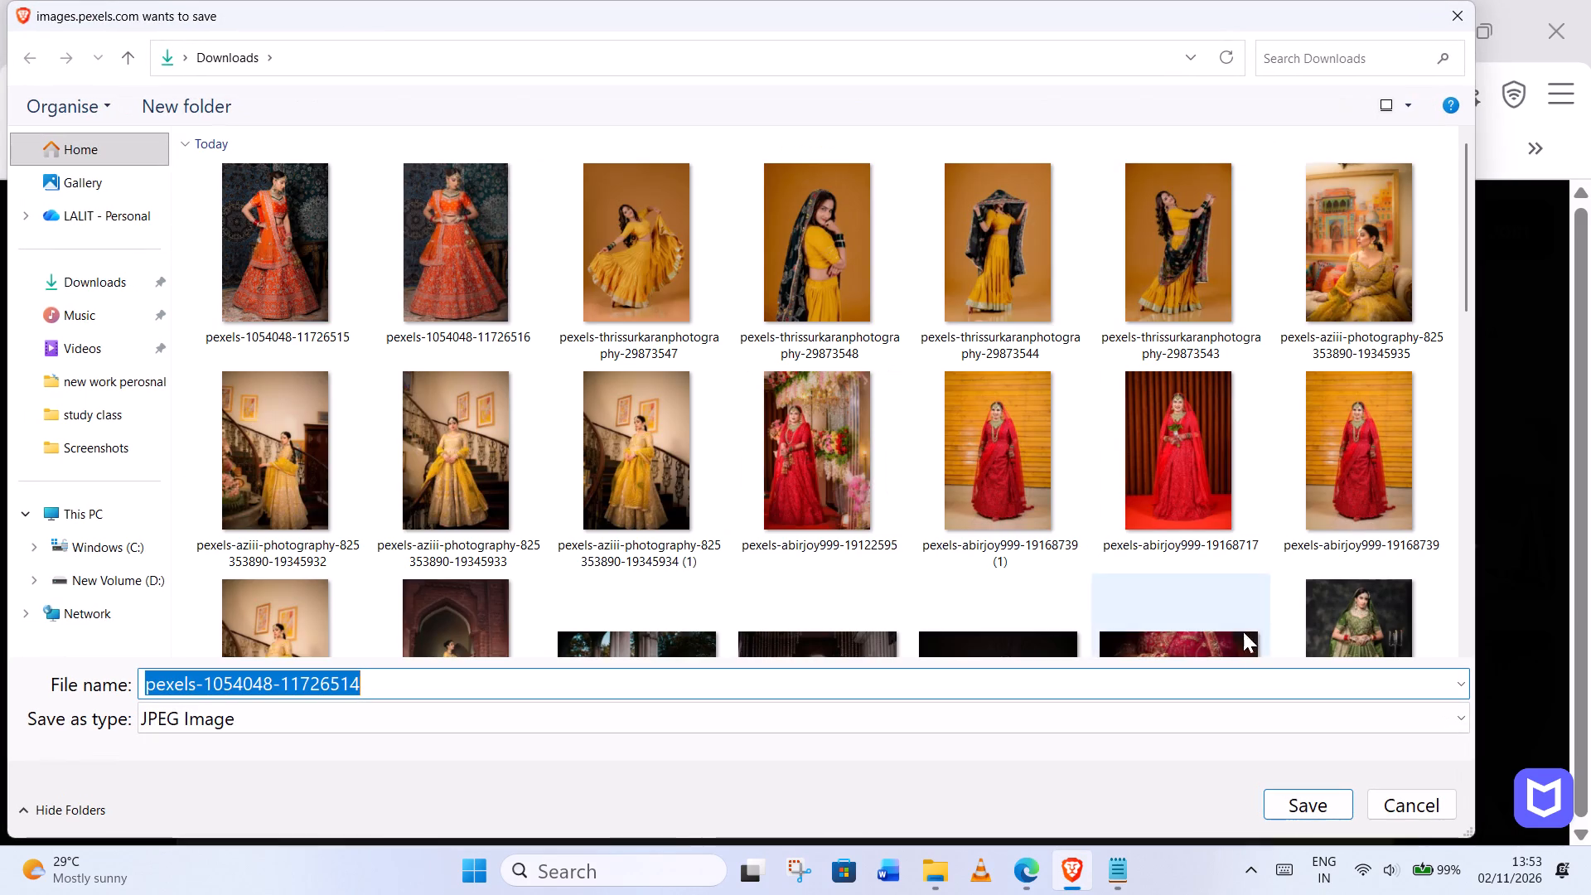
{"action": "left_click", "coordinate": [1296, 802]}
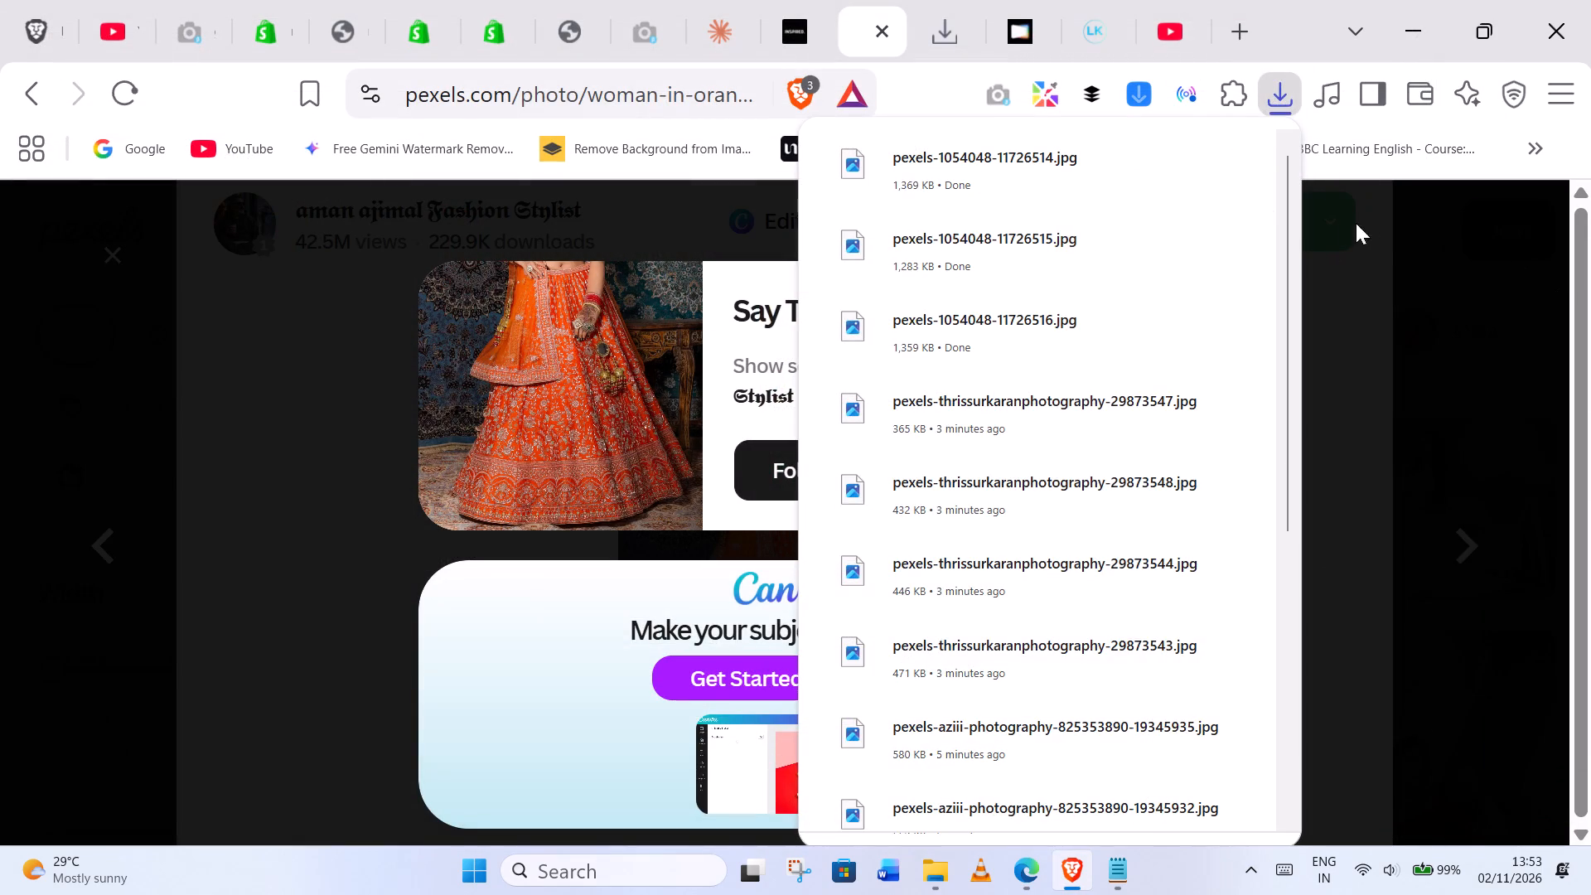
{"action": "left_click", "coordinate": [1341, 222]}
Browse the related bridal lehenga photos beneath the orange lehenga photo on Pexels and return to the search results.
{"action": "scroll", "coordinate": [768, 382], "scroll_direction": "down", "scroll_amount": 11}
{"action": "scroll", "coordinate": [548, 386], "scroll_direction": "down", "scroll_amount": 1}
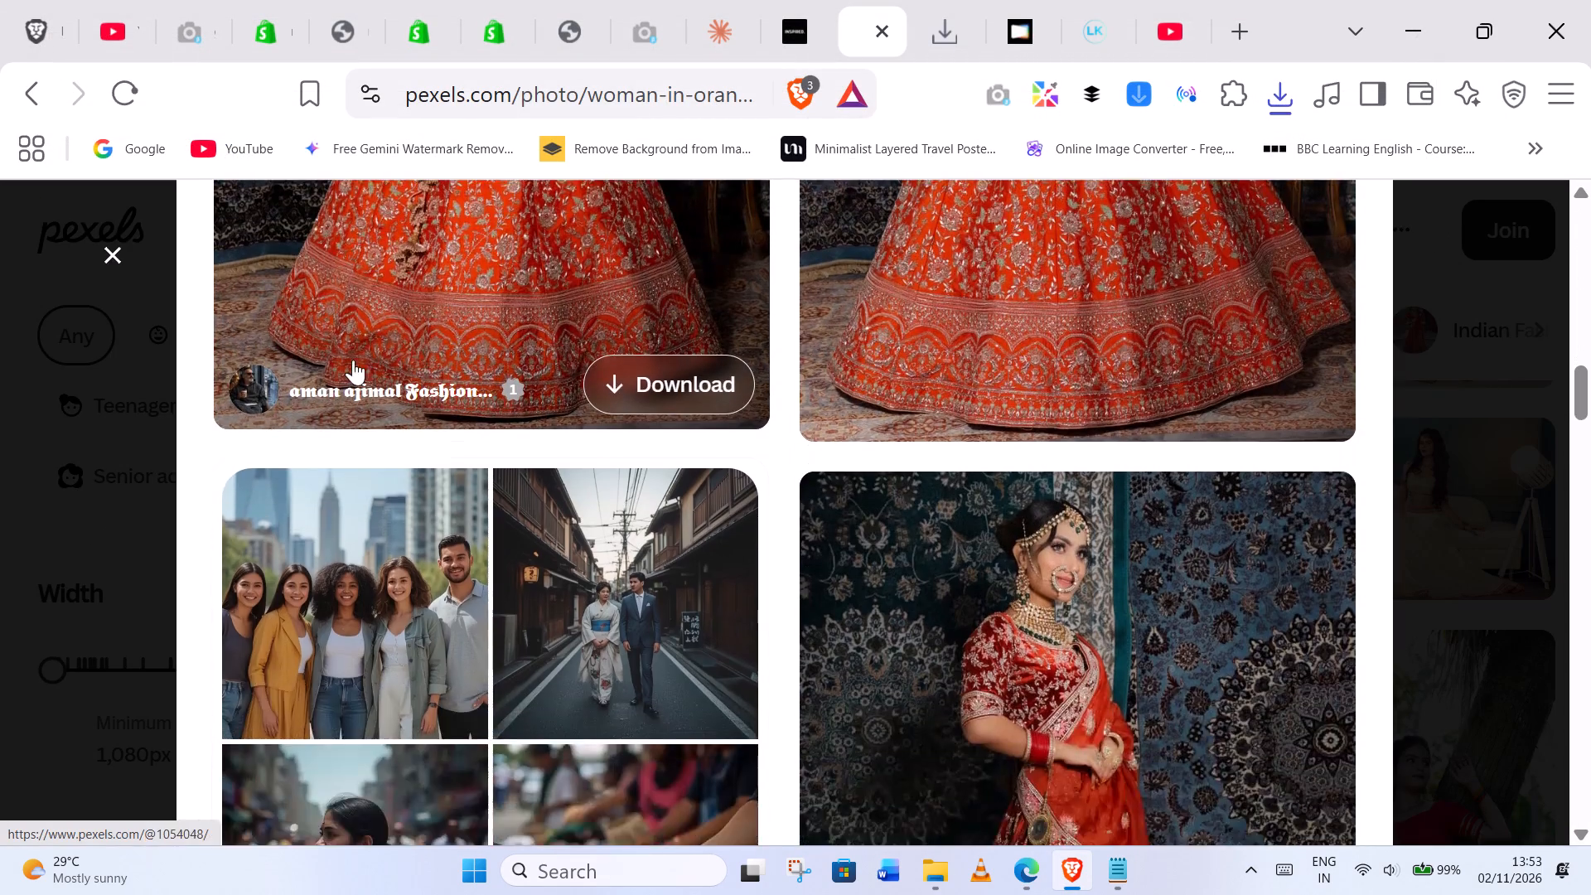
{"action": "scroll", "coordinate": [353, 360], "scroll_direction": "down", "scroll_amount": 3}
{"action": "scroll", "coordinate": [553, 375], "scroll_direction": "down", "scroll_amount": 6}
{"action": "scroll", "coordinate": [637, 387], "scroll_direction": "down", "scroll_amount": 3}
{"action": "scroll", "coordinate": [637, 387], "scroll_direction": "up", "scroll_amount": 6}
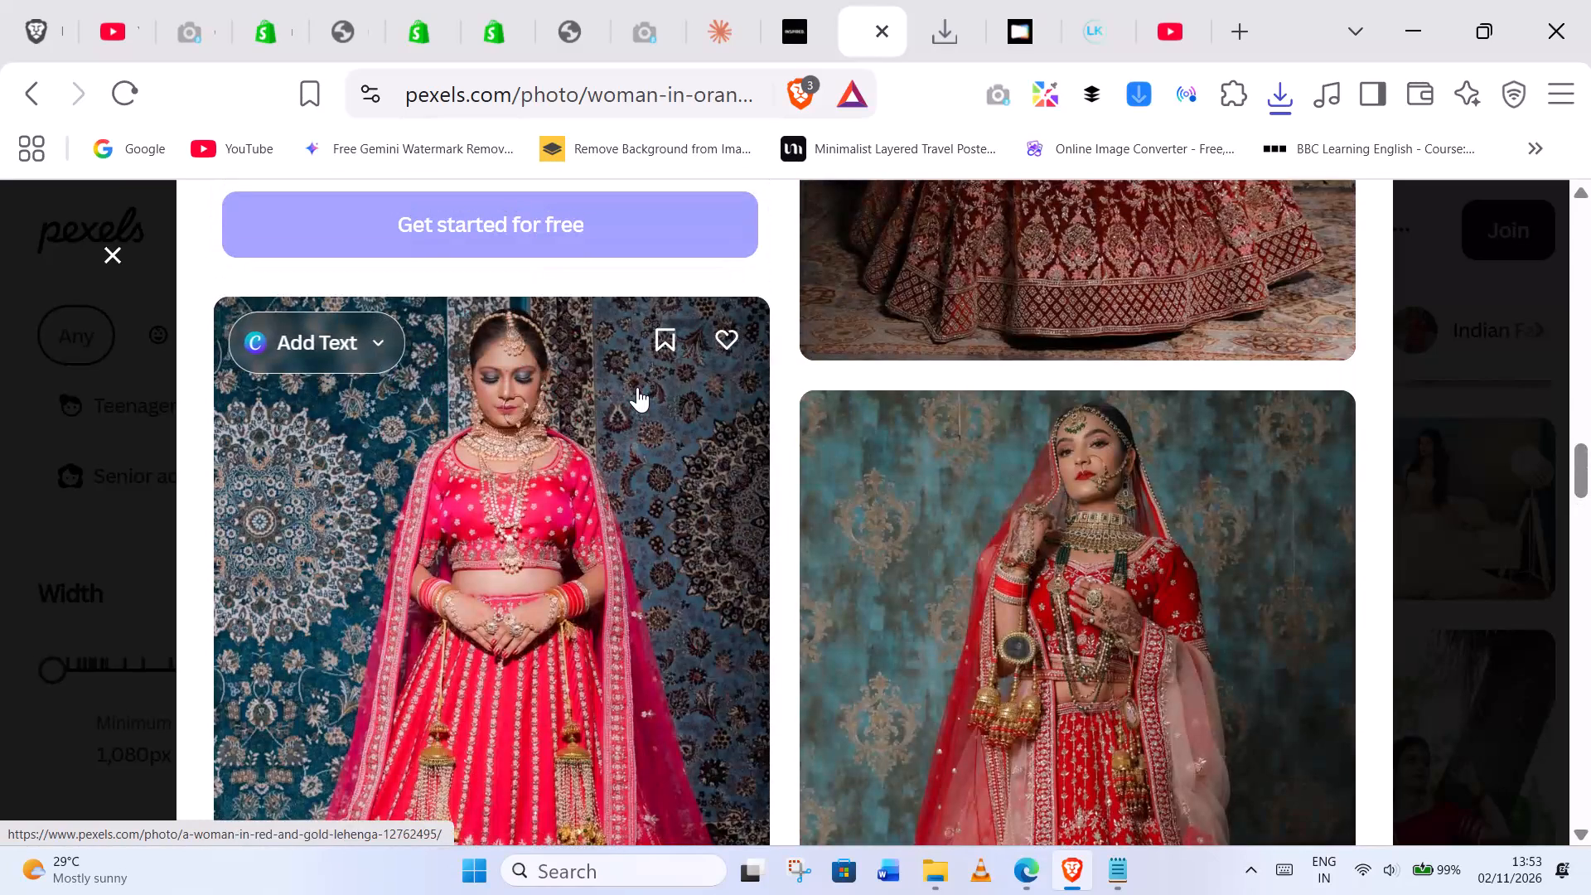
{"action": "scroll", "coordinate": [612, 394], "scroll_direction": "down", "scroll_amount": 8}
{"action": "scroll", "coordinate": [569, 412], "scroll_direction": "up", "scroll_amount": 2}
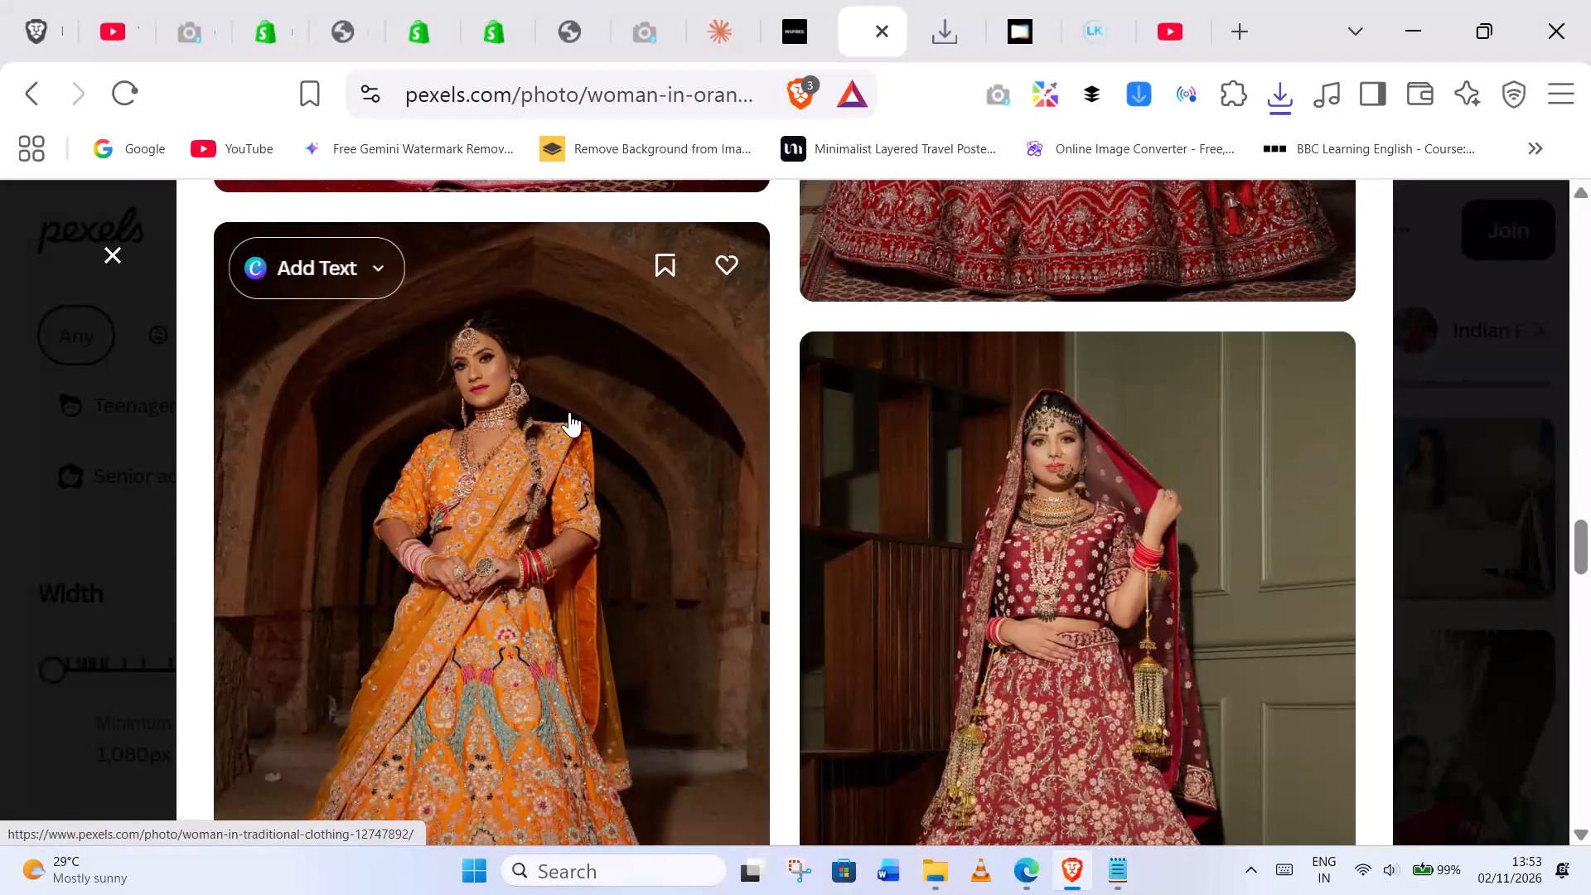
{"action": "scroll", "coordinate": [650, 382], "scroll_direction": "down", "scroll_amount": 14}
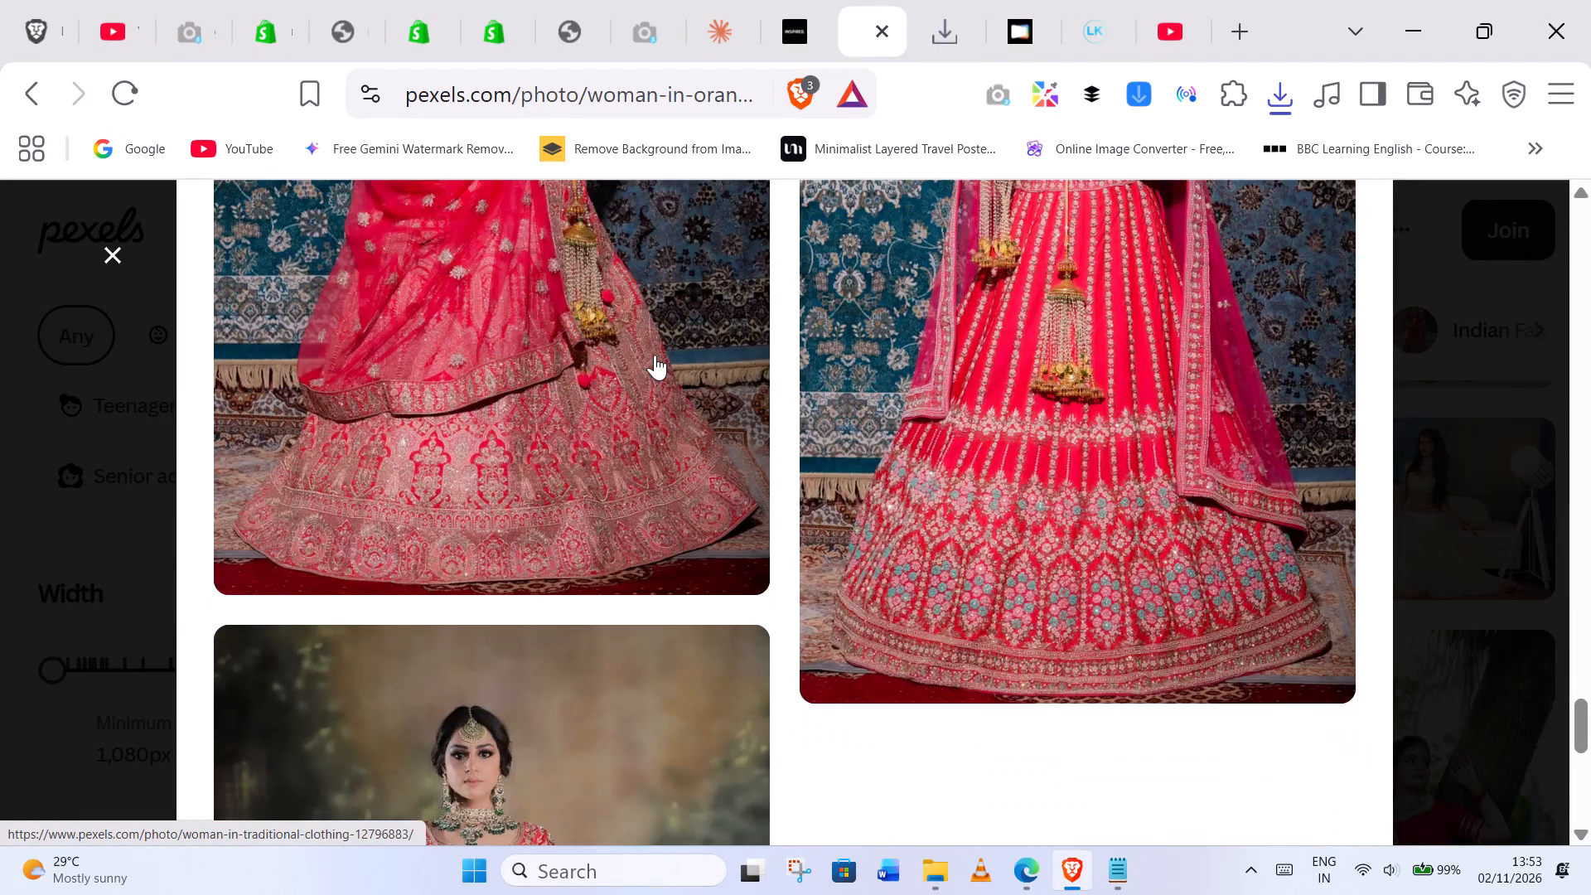
{"action": "scroll", "coordinate": [655, 355], "scroll_direction": "down", "scroll_amount": 9}
{"action": "scroll", "coordinate": [701, 346], "scroll_direction": "up", "scroll_amount": 3}
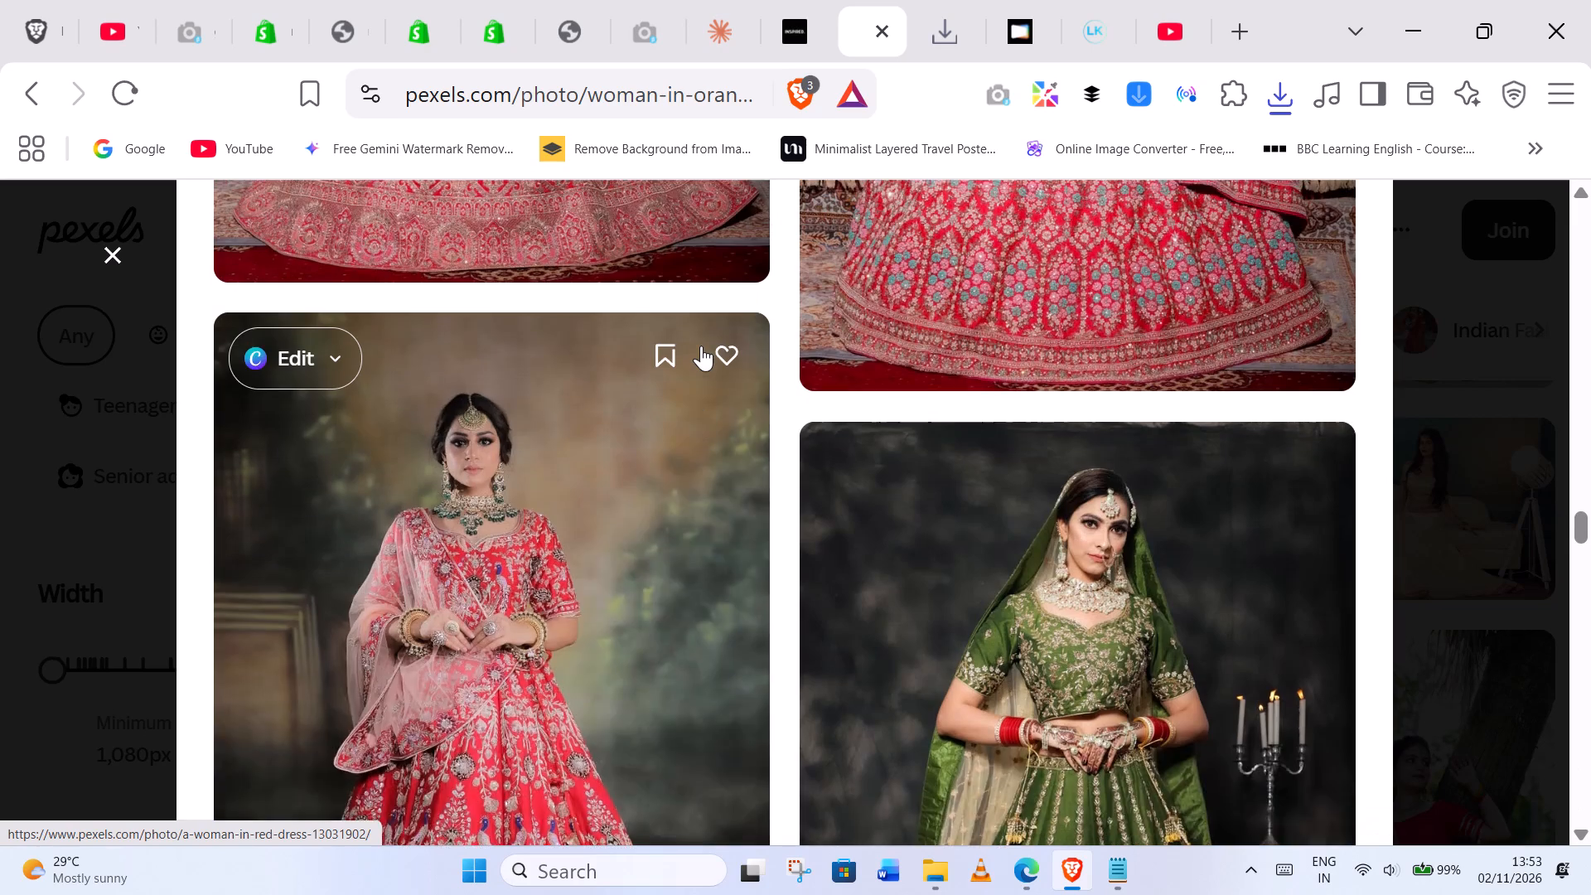
{"action": "scroll", "coordinate": [994, 441], "scroll_direction": "down", "scroll_amount": 7}
{"action": "scroll", "coordinate": [1197, 398], "scroll_direction": "down", "scroll_amount": 5}
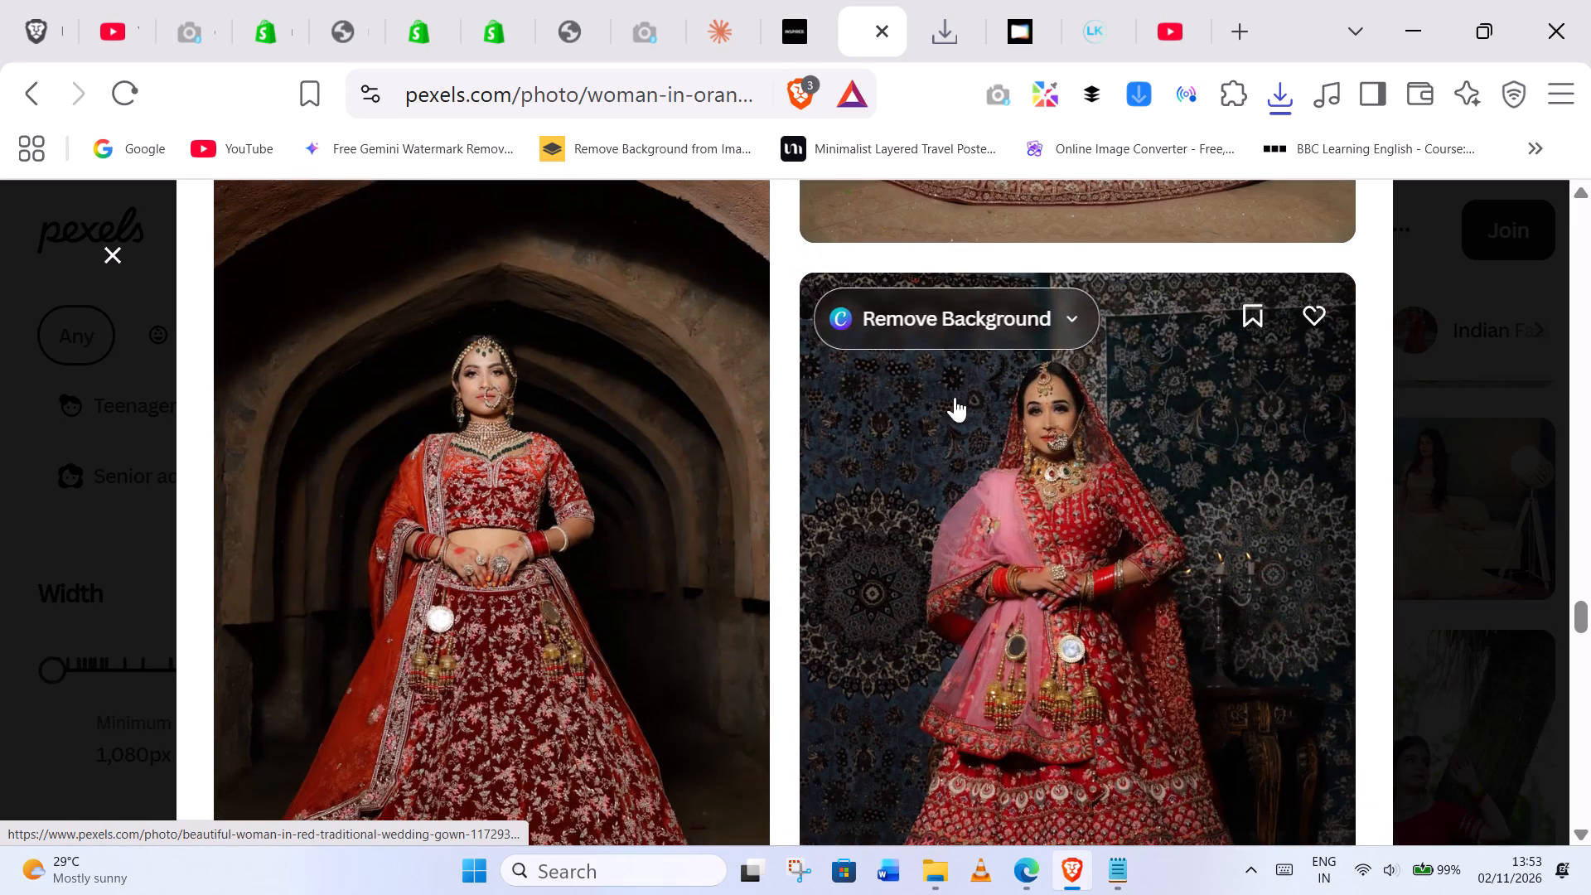
{"action": "scroll", "coordinate": [549, 433], "scroll_direction": "down", "scroll_amount": 6}
{"action": "scroll", "coordinate": [1081, 412], "scroll_direction": "down", "scroll_amount": 6}
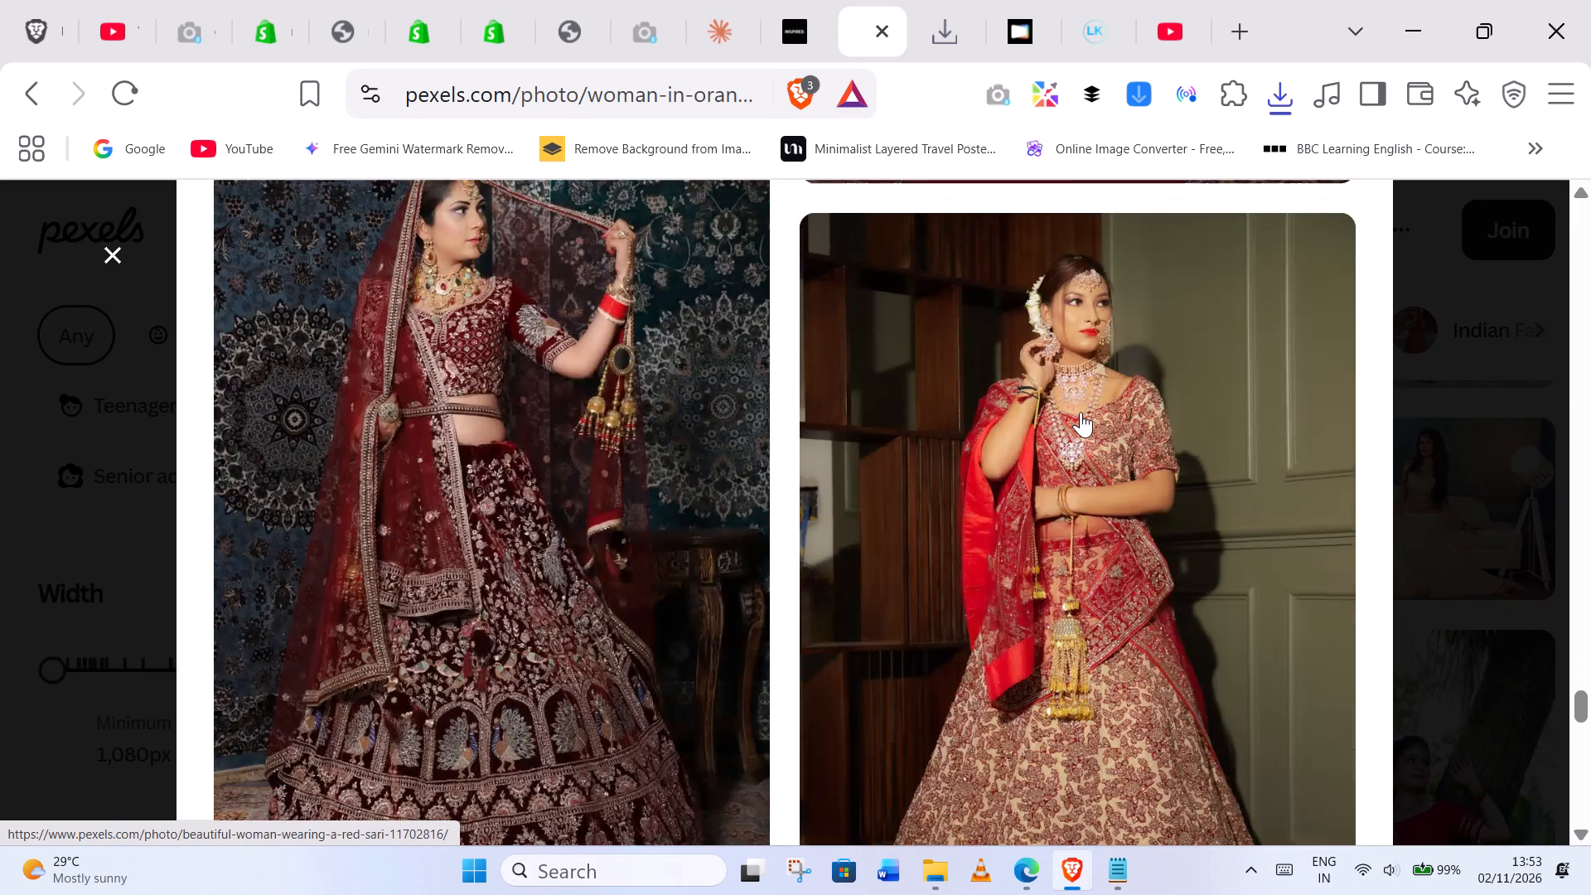
{"action": "scroll", "coordinate": [1081, 412], "scroll_direction": "up", "scroll_amount": 2}
{"action": "scroll", "coordinate": [1081, 412], "scroll_direction": "down", "scroll_amount": 9}
{"action": "scroll", "coordinate": [1081, 412], "scroll_direction": "up", "scroll_amount": 2}
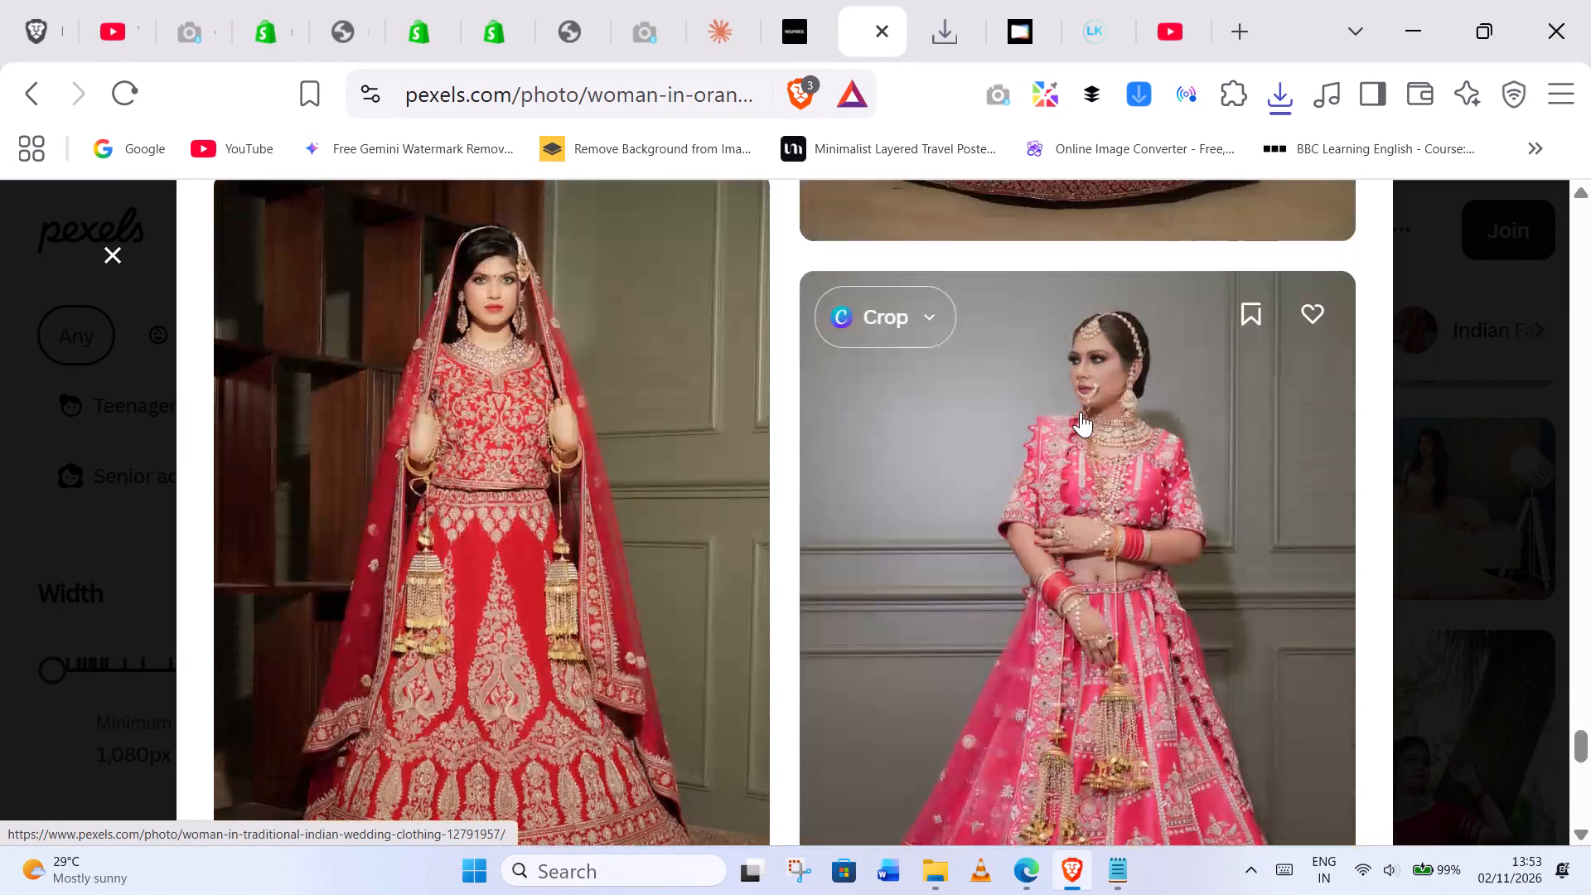
{"action": "scroll", "coordinate": [1081, 412], "scroll_direction": "down", "scroll_amount": 7}
{"action": "scroll", "coordinate": [1081, 412], "scroll_direction": "up", "scroll_amount": 1}
{"action": "scroll", "coordinate": [1081, 412], "scroll_direction": "down", "scroll_amount": 6}
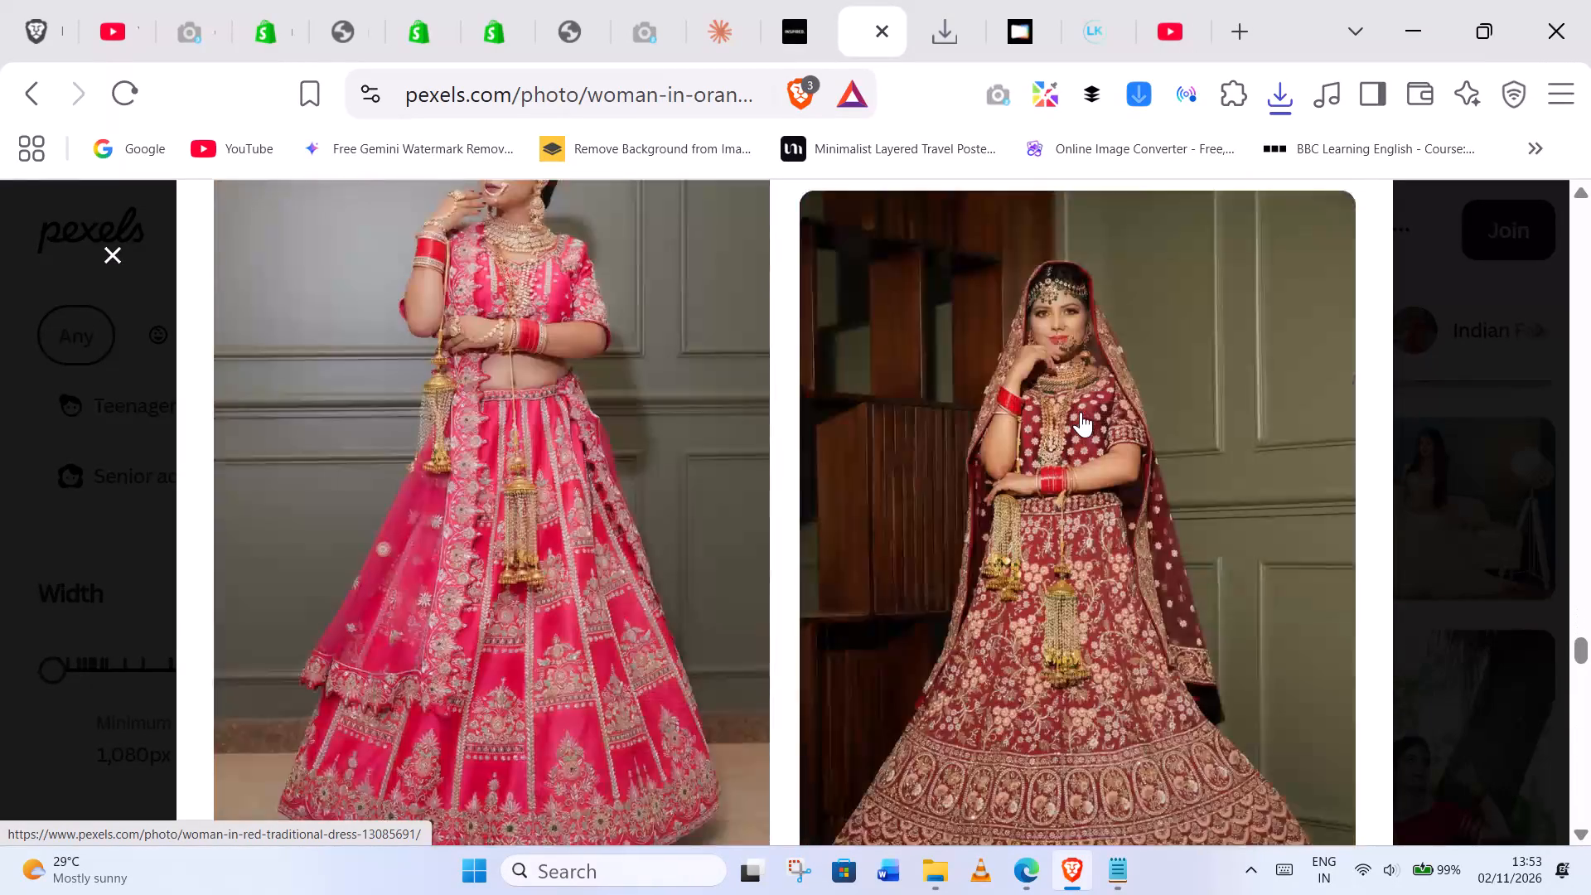
{"action": "scroll", "coordinate": [587, 388], "scroll_direction": "down", "scroll_amount": 6}
{"action": "scroll", "coordinate": [587, 388], "scroll_direction": "up", "scroll_amount": 2}
{"action": "scroll", "coordinate": [587, 388], "scroll_direction": "down", "scroll_amount": 7}
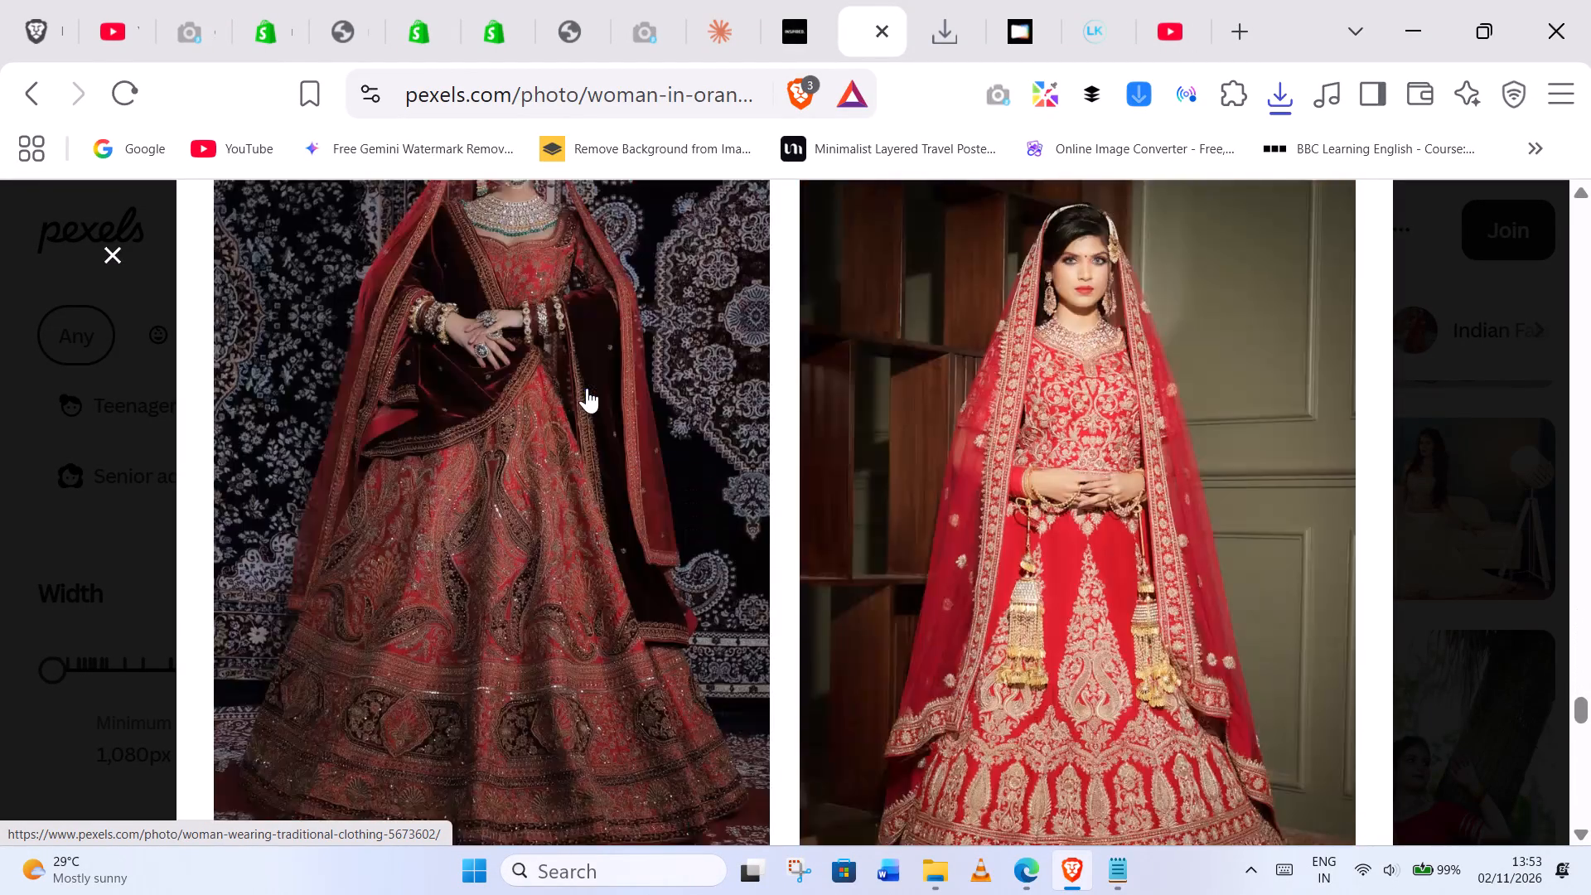
{"action": "scroll", "coordinate": [587, 388], "scroll_direction": "down", "scroll_amount": 11}
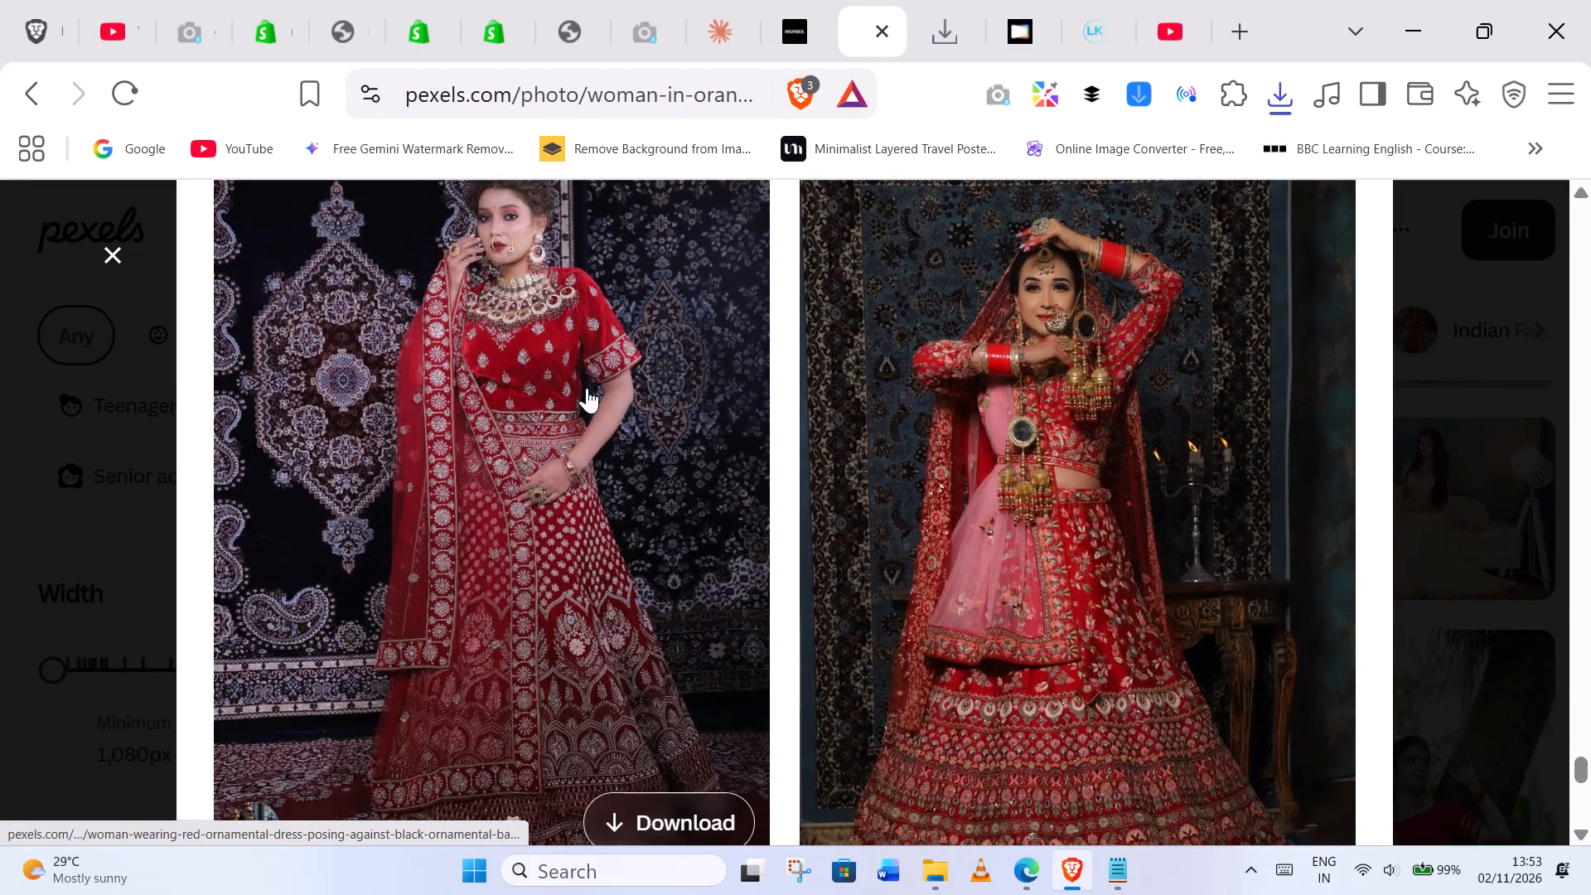
{"action": "scroll", "coordinate": [587, 388], "scroll_direction": "down", "scroll_amount": 12}
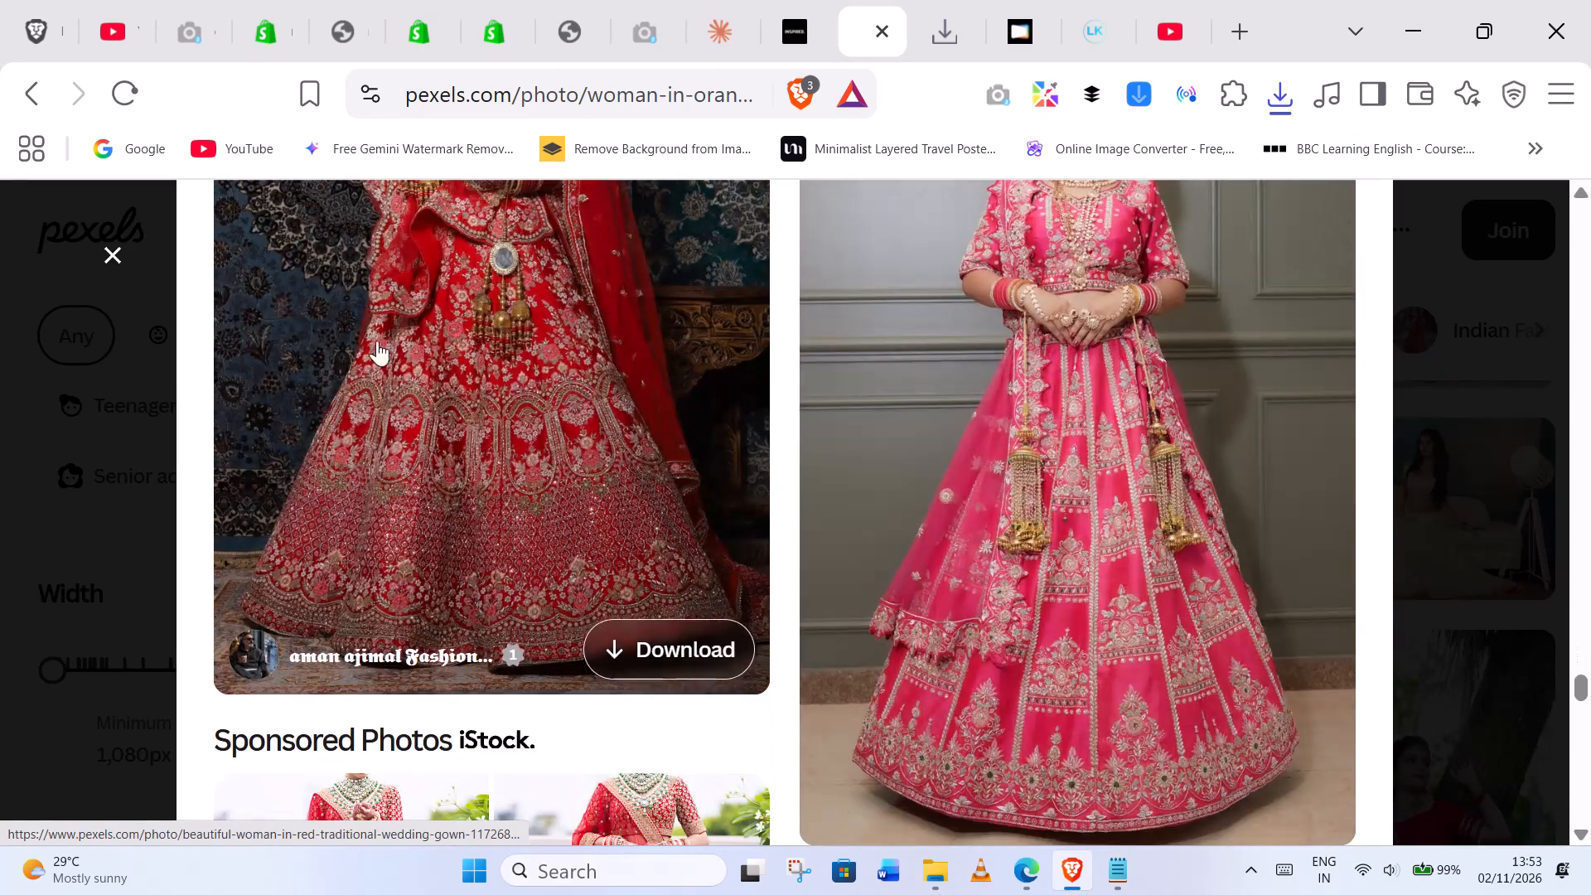
{"action": "scroll", "coordinate": [112, 252], "scroll_direction": "up", "scroll_amount": 5}
{"action": "scroll", "coordinate": [309, 367], "scroll_direction": "down", "scroll_amount": 7}
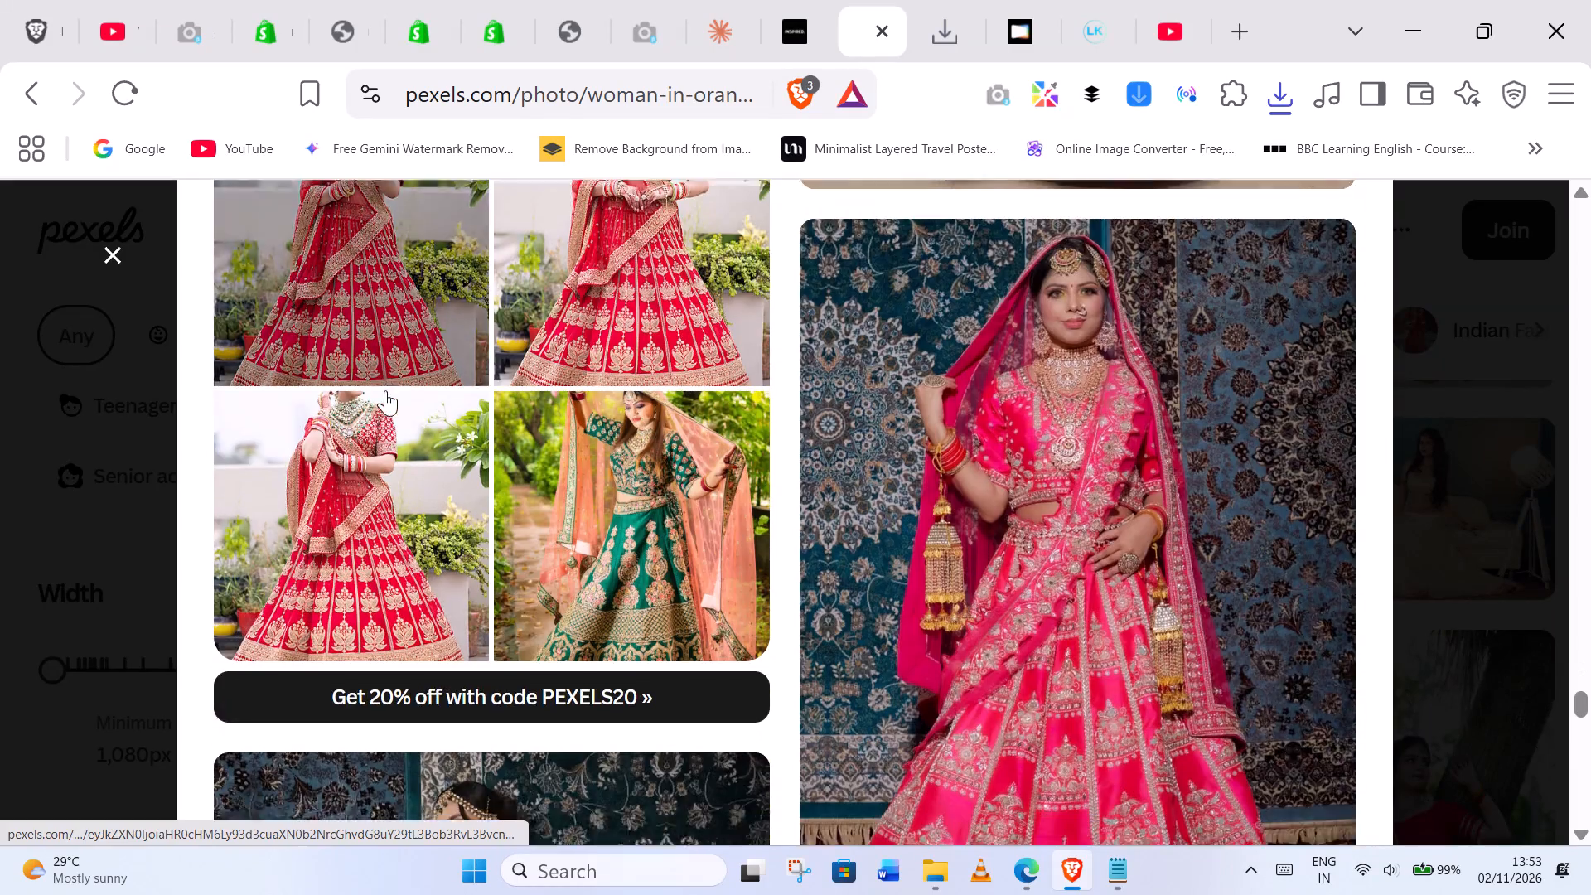
{"action": "scroll", "coordinate": [385, 390], "scroll_direction": "down", "scroll_amount": 4}
{"action": "left_click", "coordinate": [109, 256]}
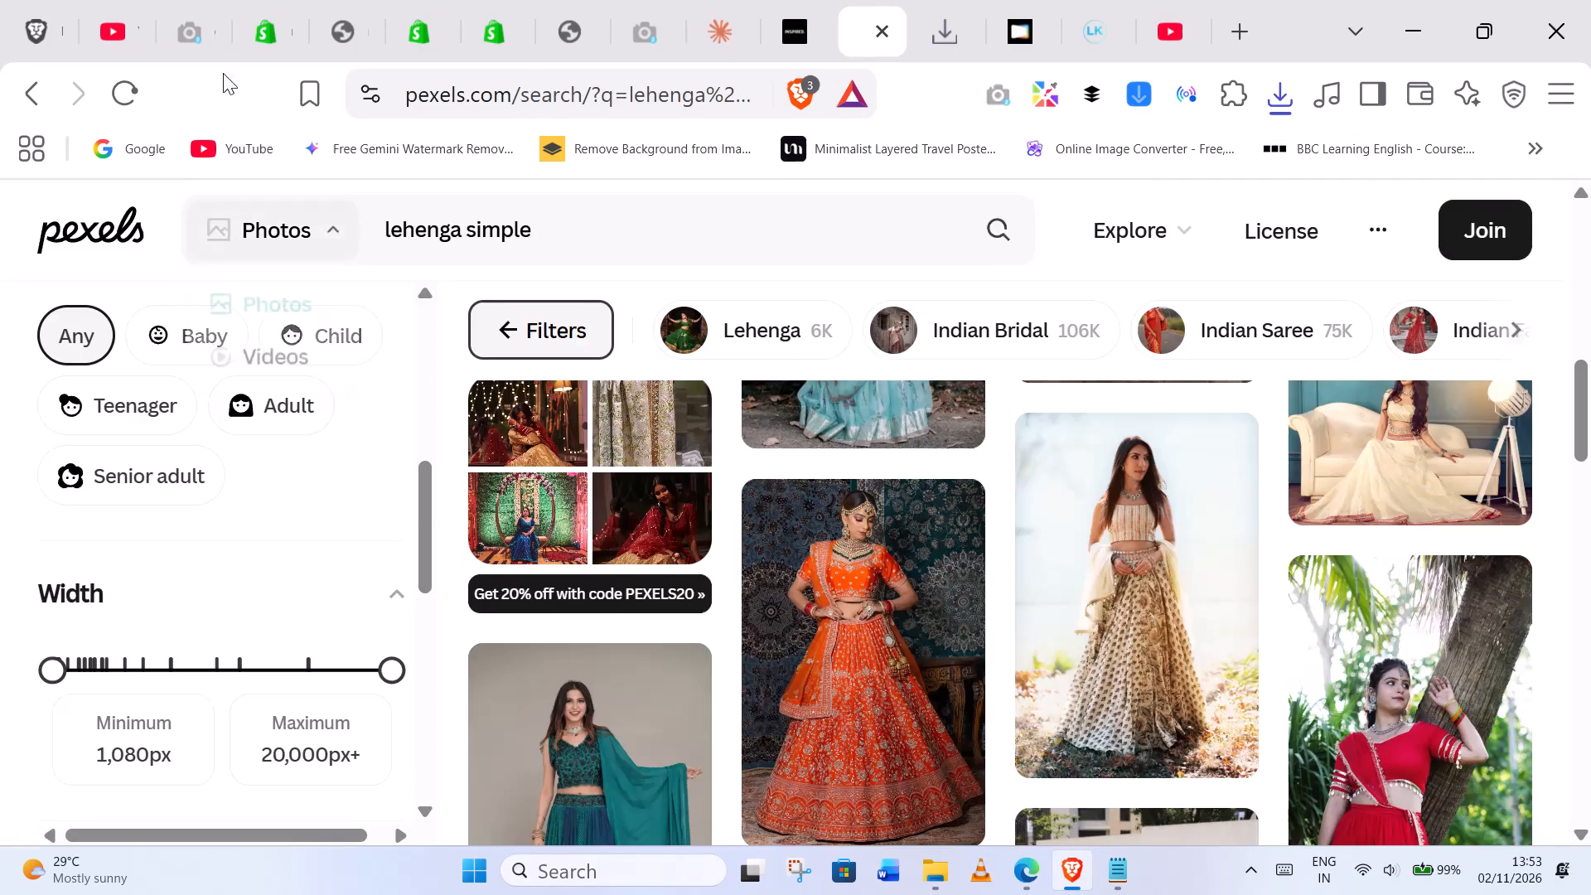
{"action": "left_click", "coordinate": [269, 0]}
{"action": "left_click", "coordinate": [41, 313]}
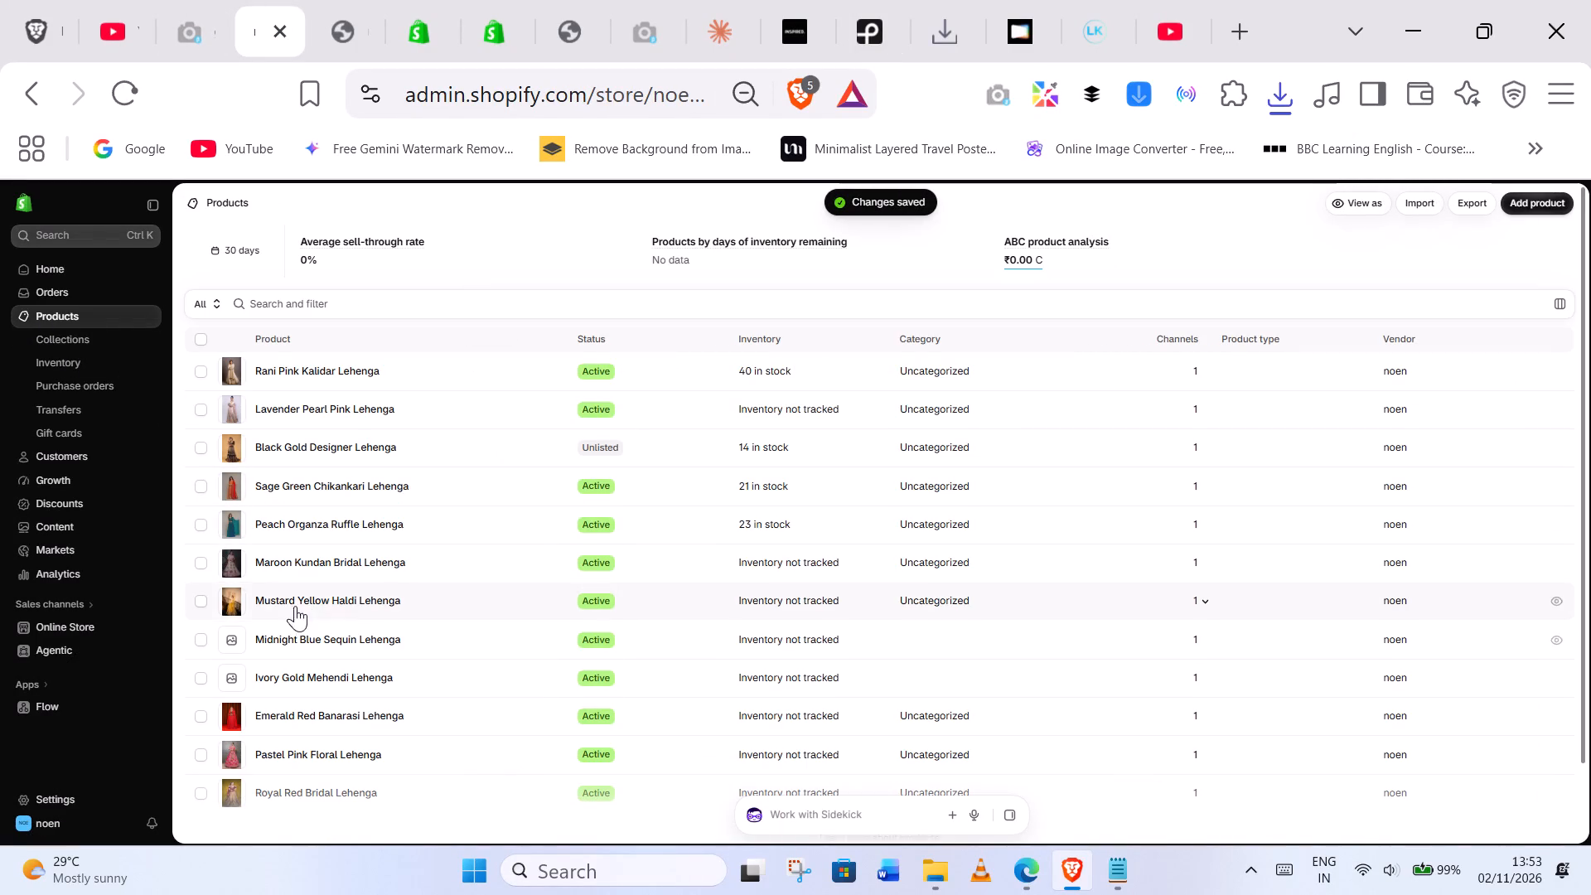
{"action": "left_click", "coordinate": [305, 673]}
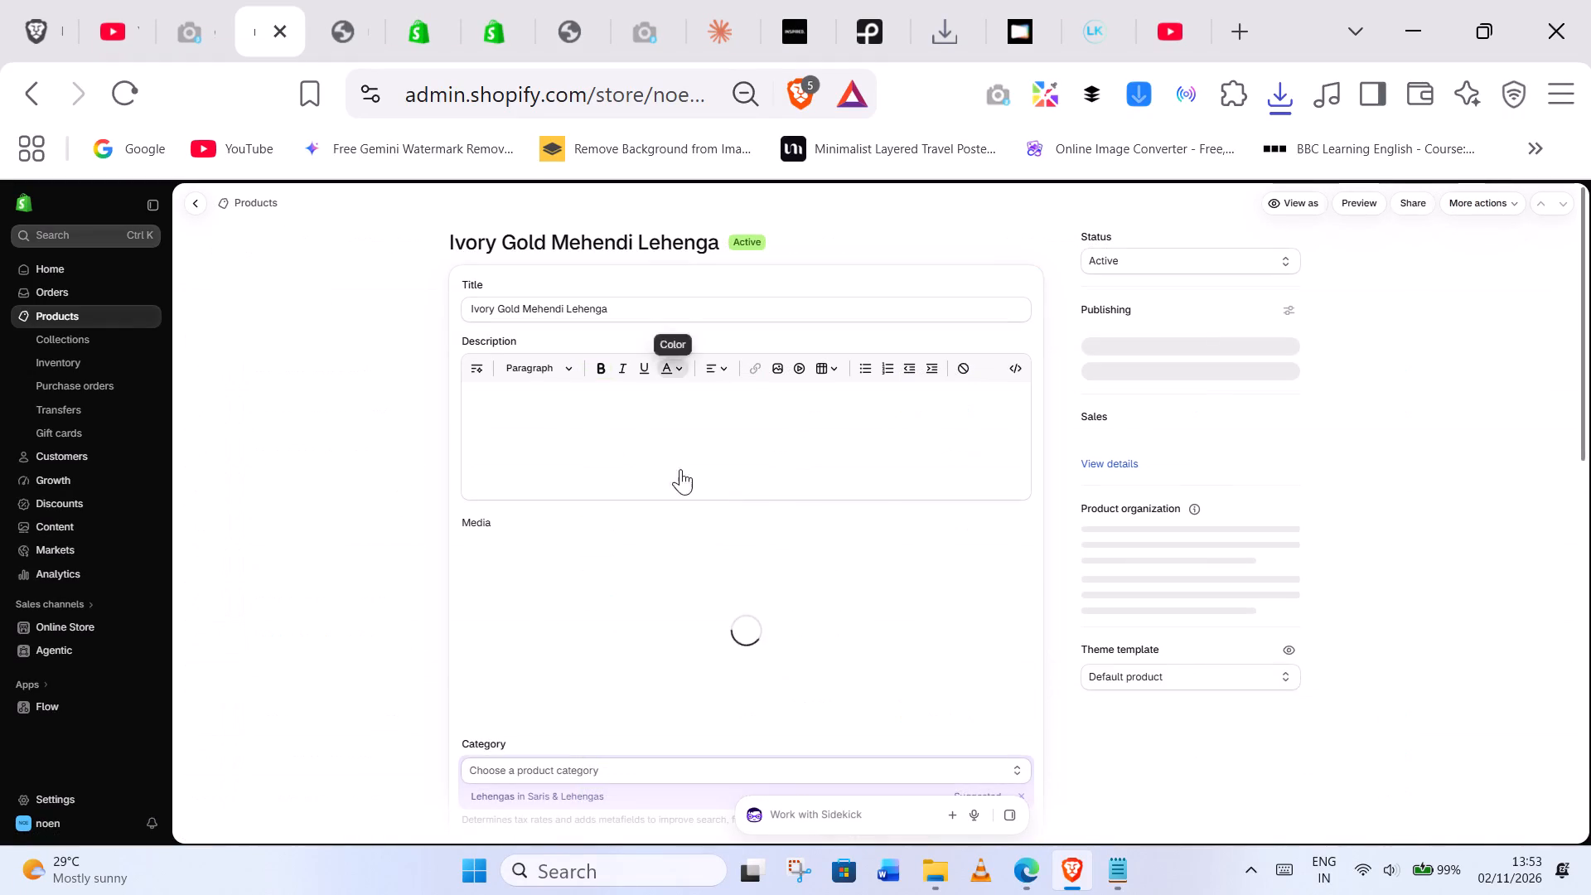
{"action": "left_click", "coordinate": [703, 567]}
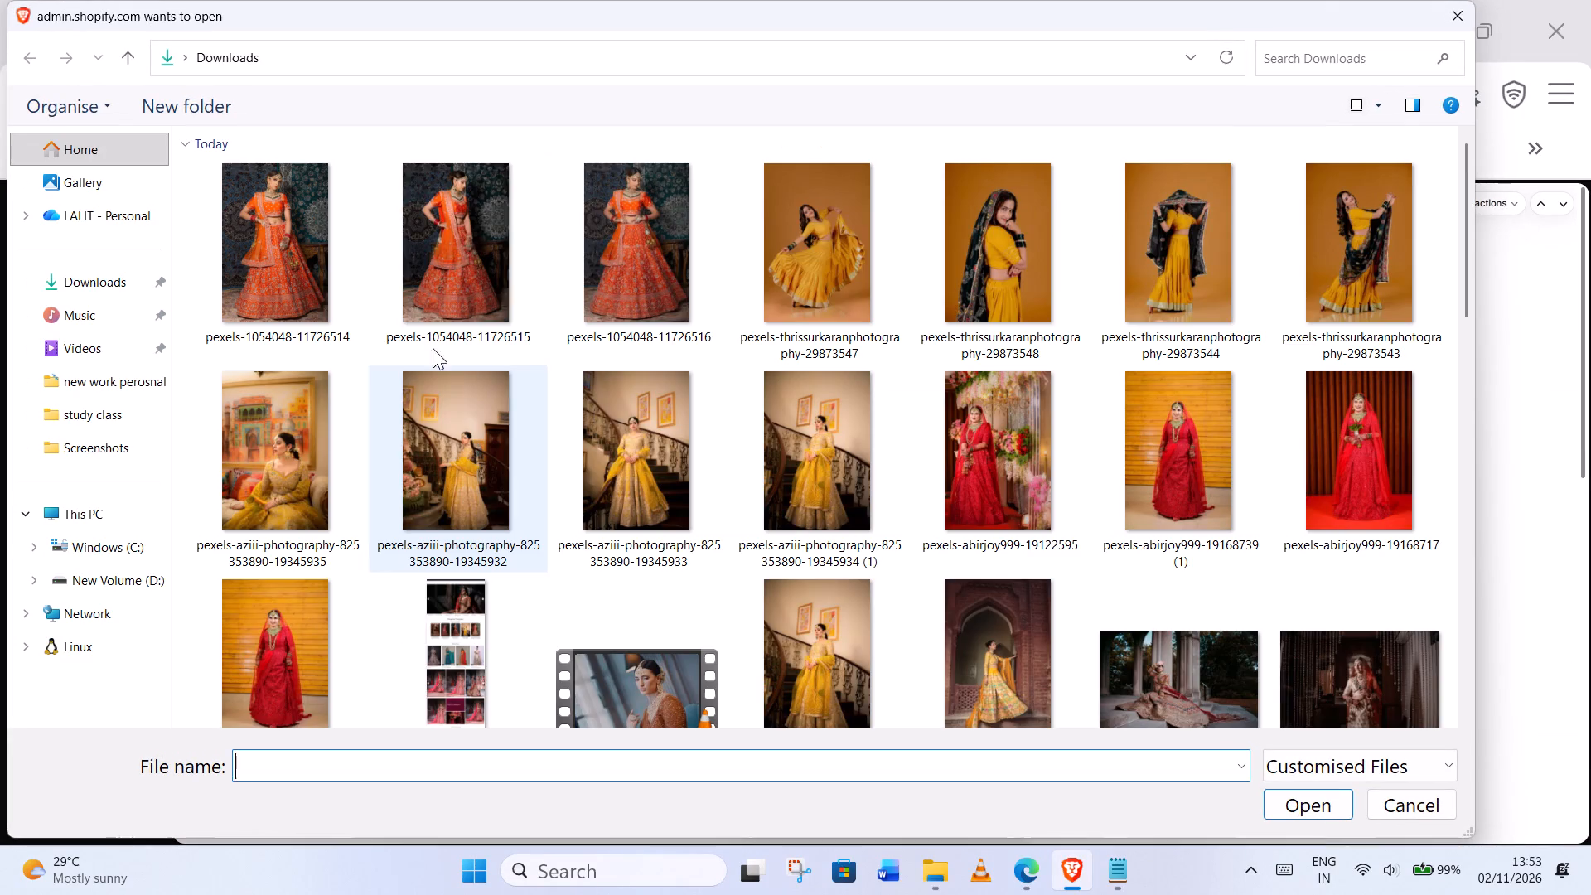
{"action": "left_click", "coordinate": [574, 215]}
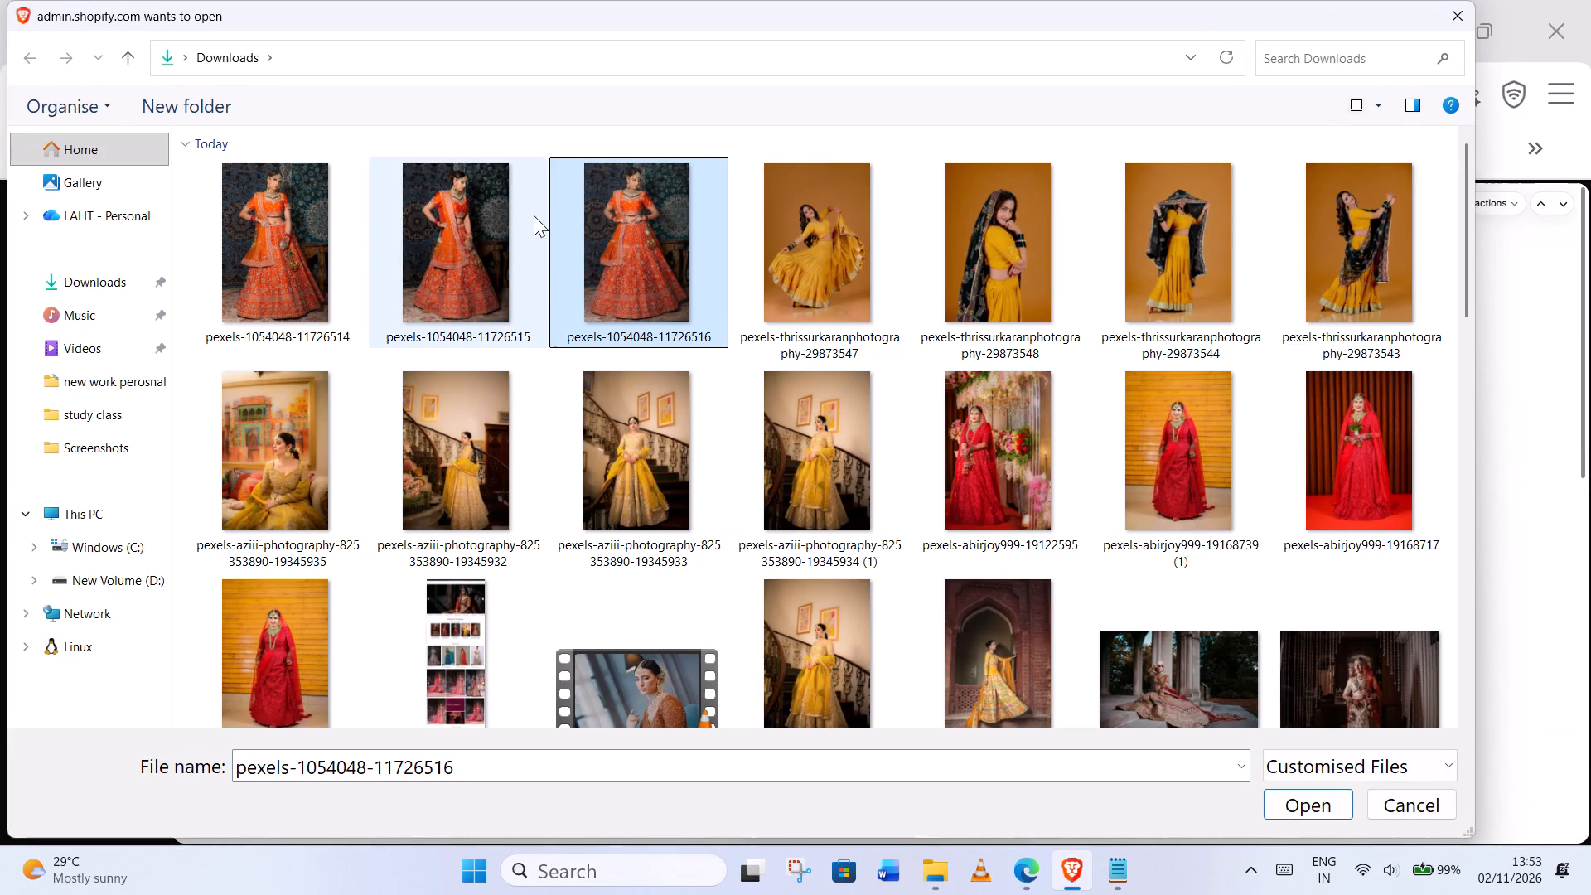
{"action": "left_click", "coordinate": [418, 234], "text": "ctrl"}
{"action": "left_click", "coordinate": [317, 241], "text": "ctrl"}
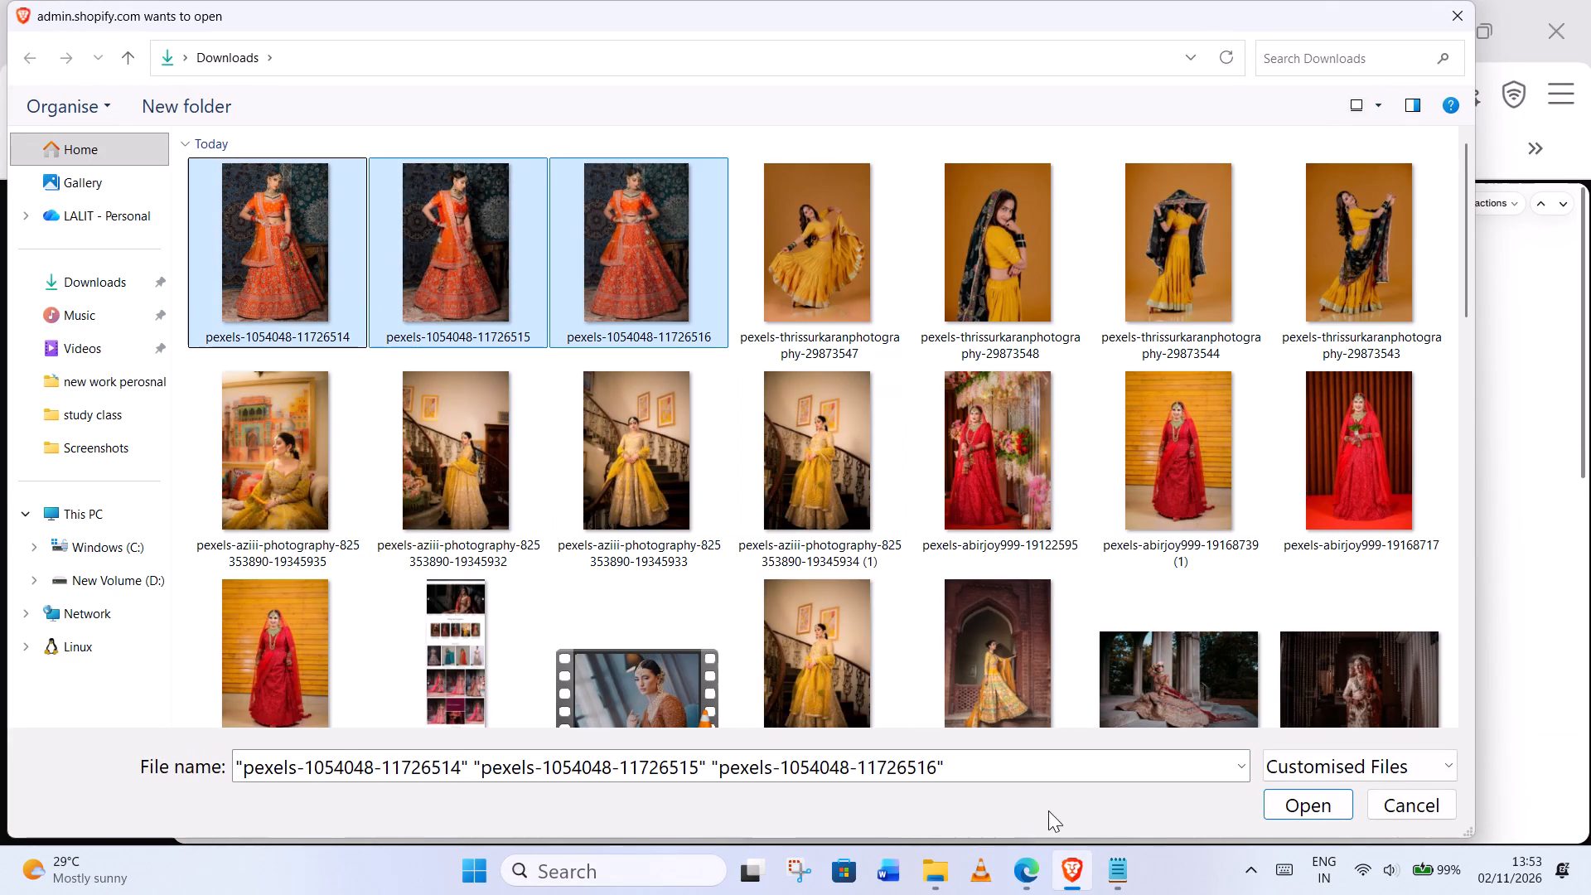
{"action": "left_click", "coordinate": [1298, 820]}
{"action": "left_click", "coordinate": [1297, 804]}
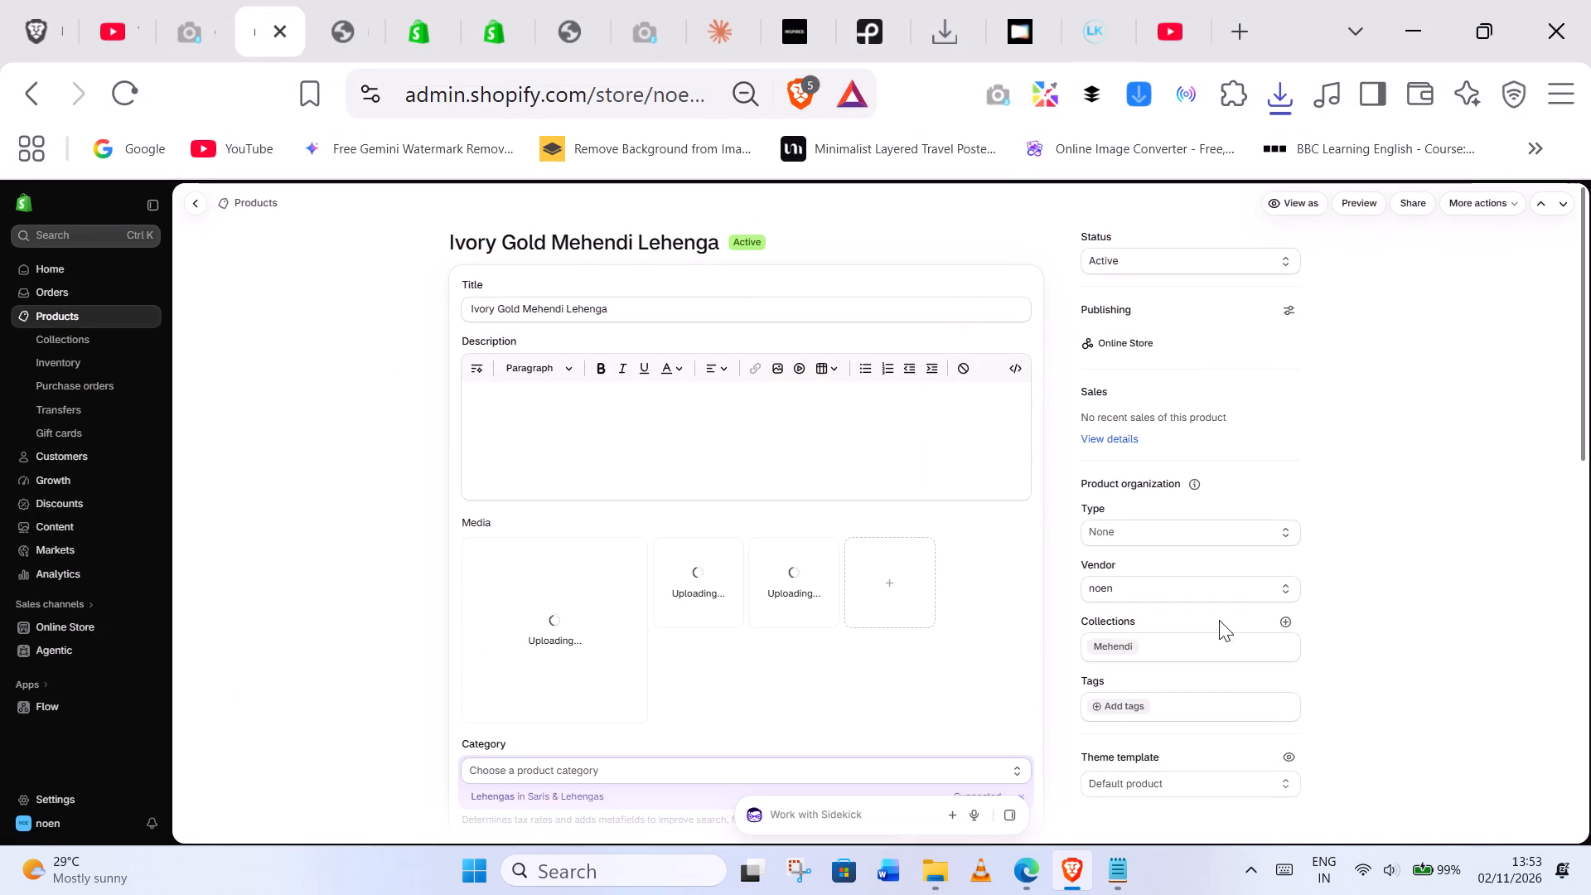
Add the Ivory Gold Mehendi Lehenga to the Bridal collection and save the product.
{"action": "left_click", "coordinate": [1284, 623]}
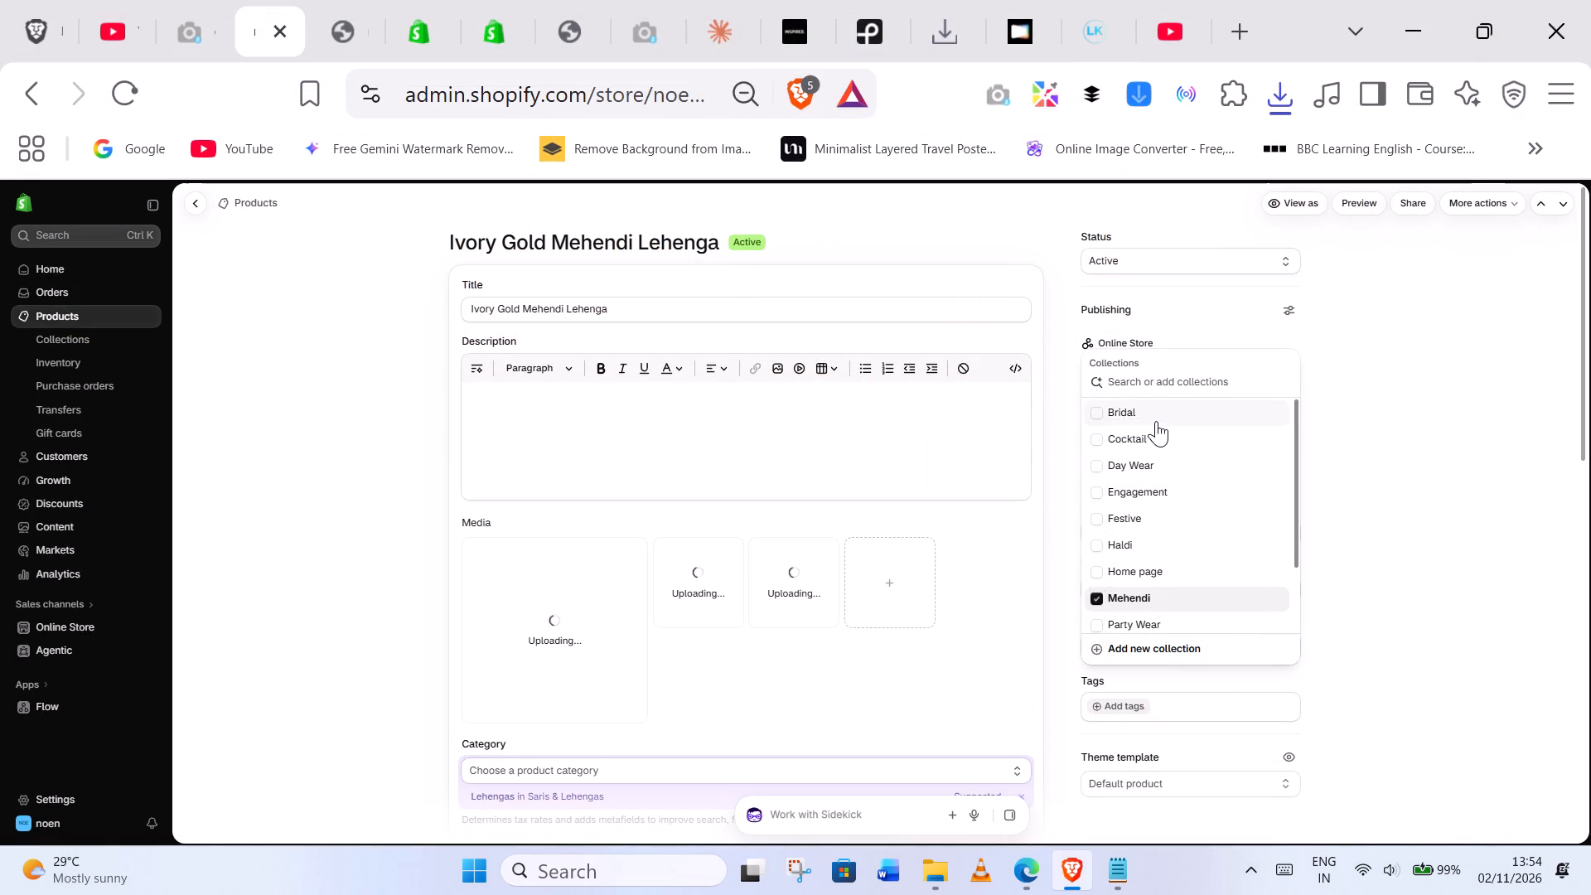
{"action": "left_click", "coordinate": [1156, 421]}
{"action": "left_click", "coordinate": [1362, 443]}
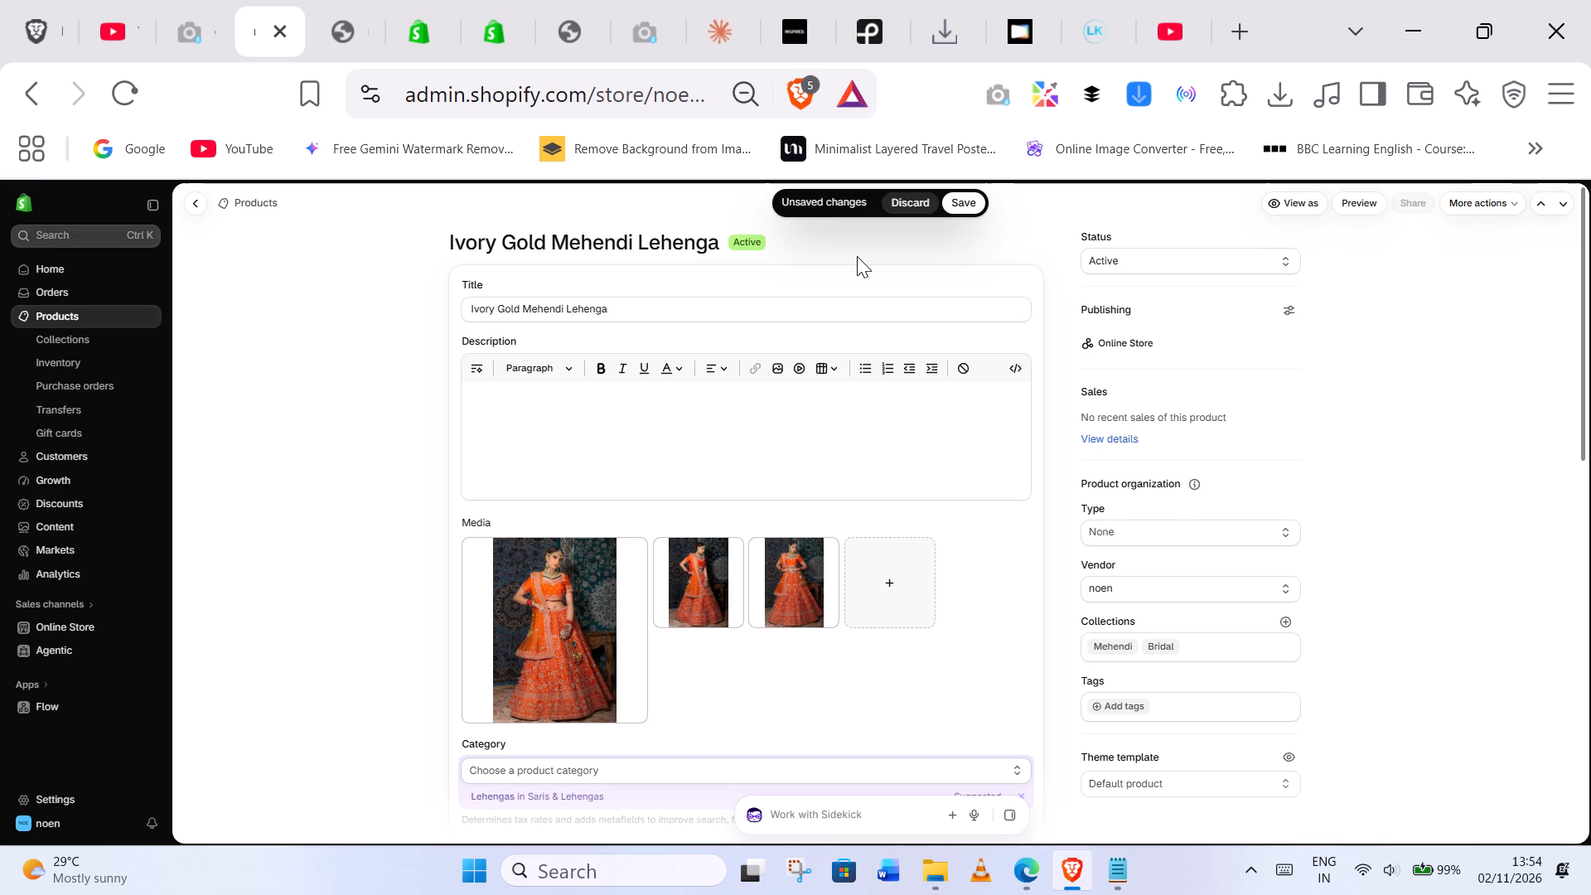
{"action": "left_click", "coordinate": [970, 200]}
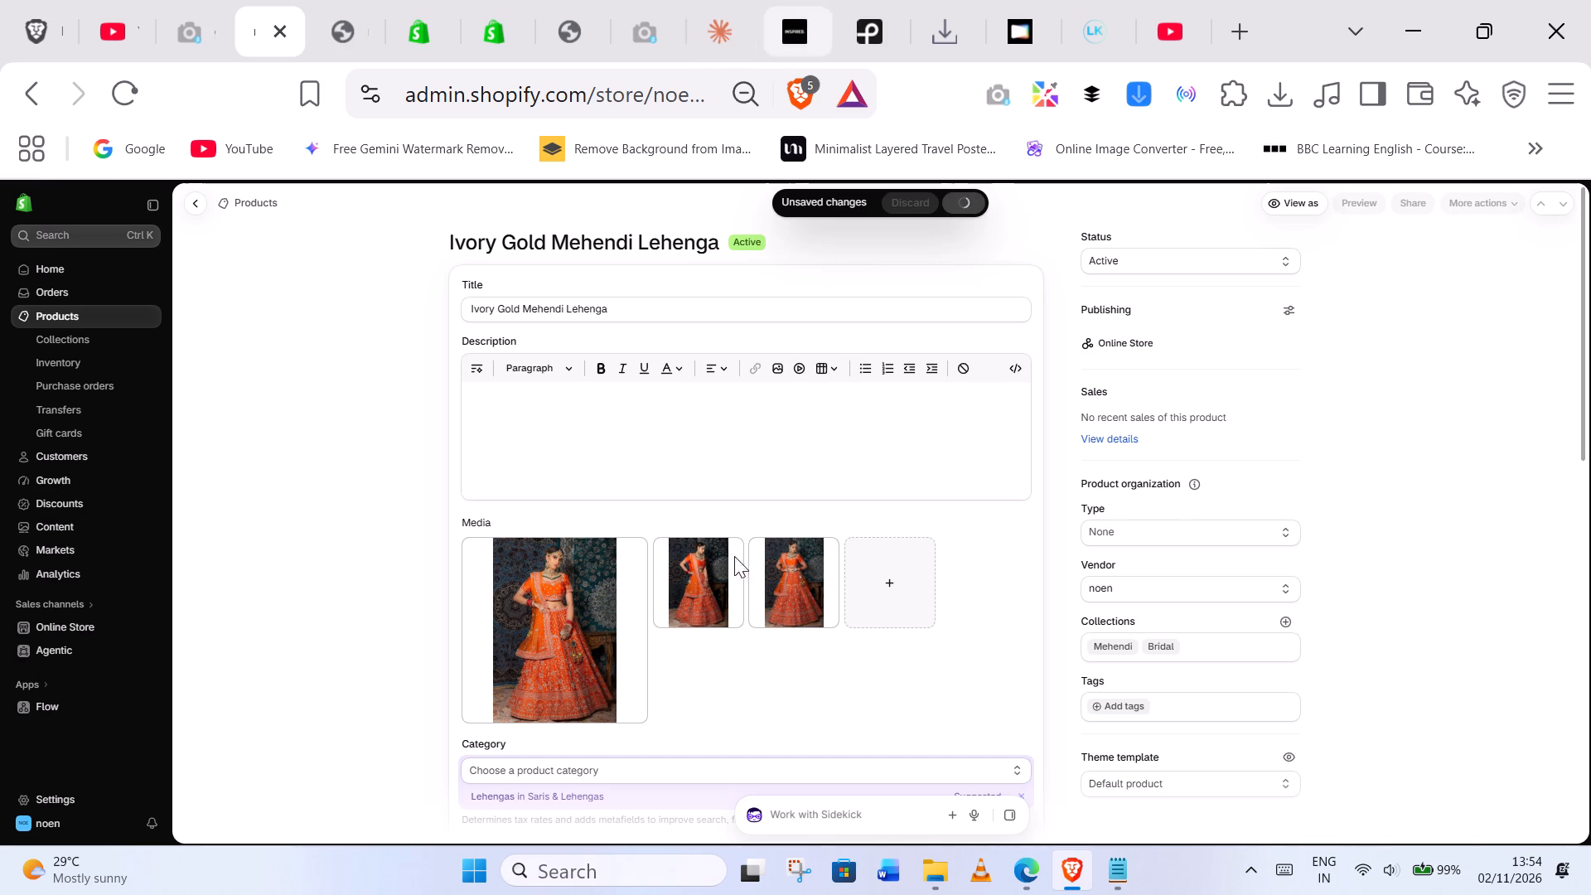
{"action": "right_click", "coordinate": [362, 323]}
{"action": "left_click", "coordinate": [288, 305]}
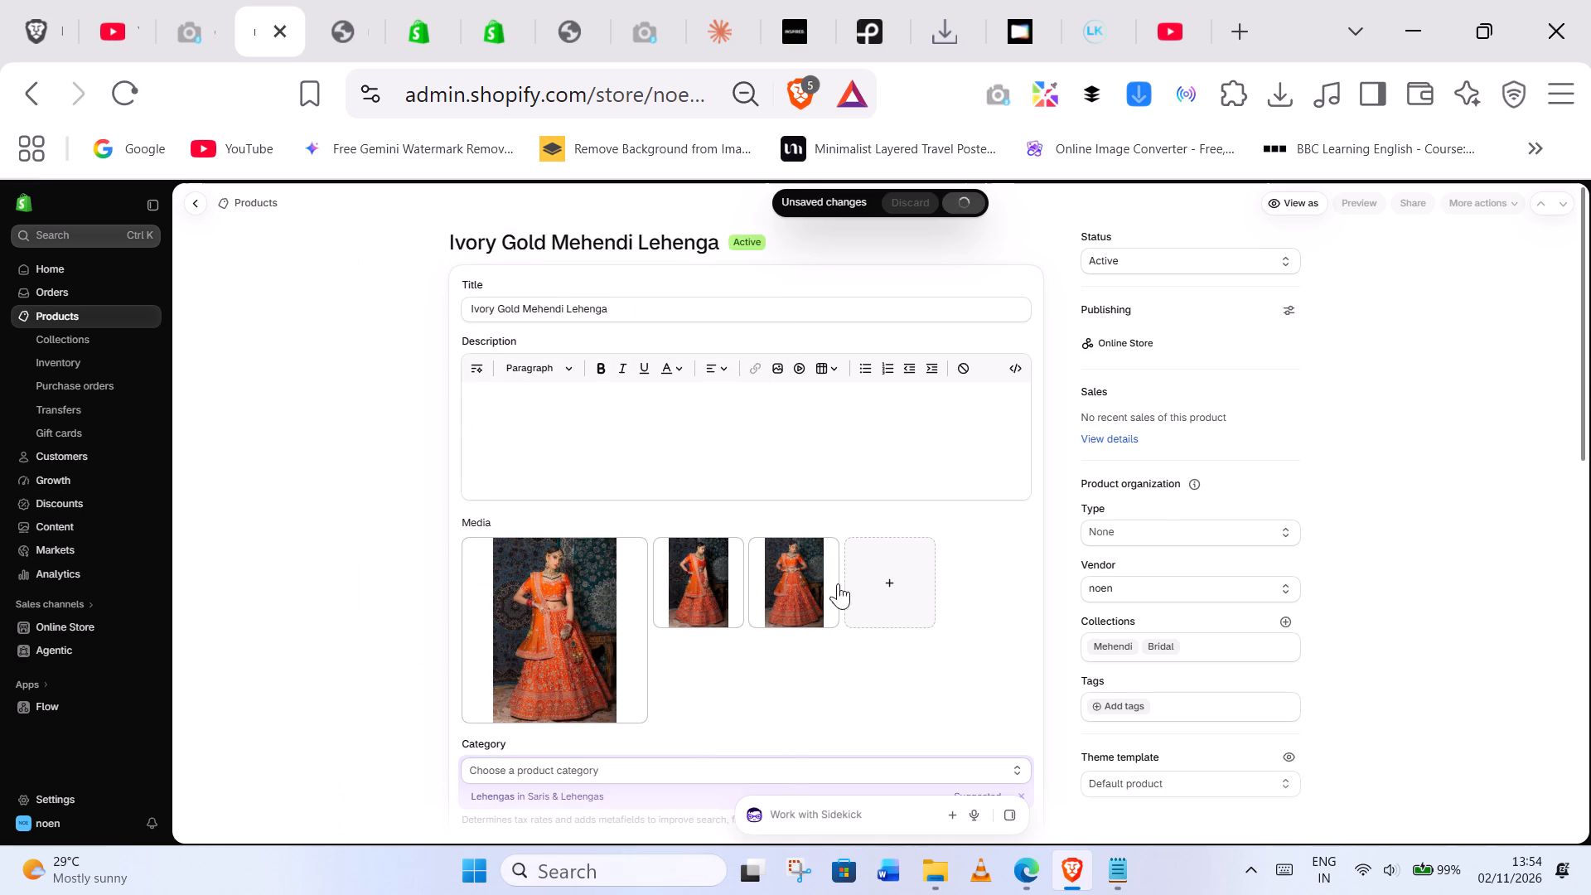
{"action": "scroll", "coordinate": [867, 566], "scroll_direction": "down", "scroll_amount": 1}
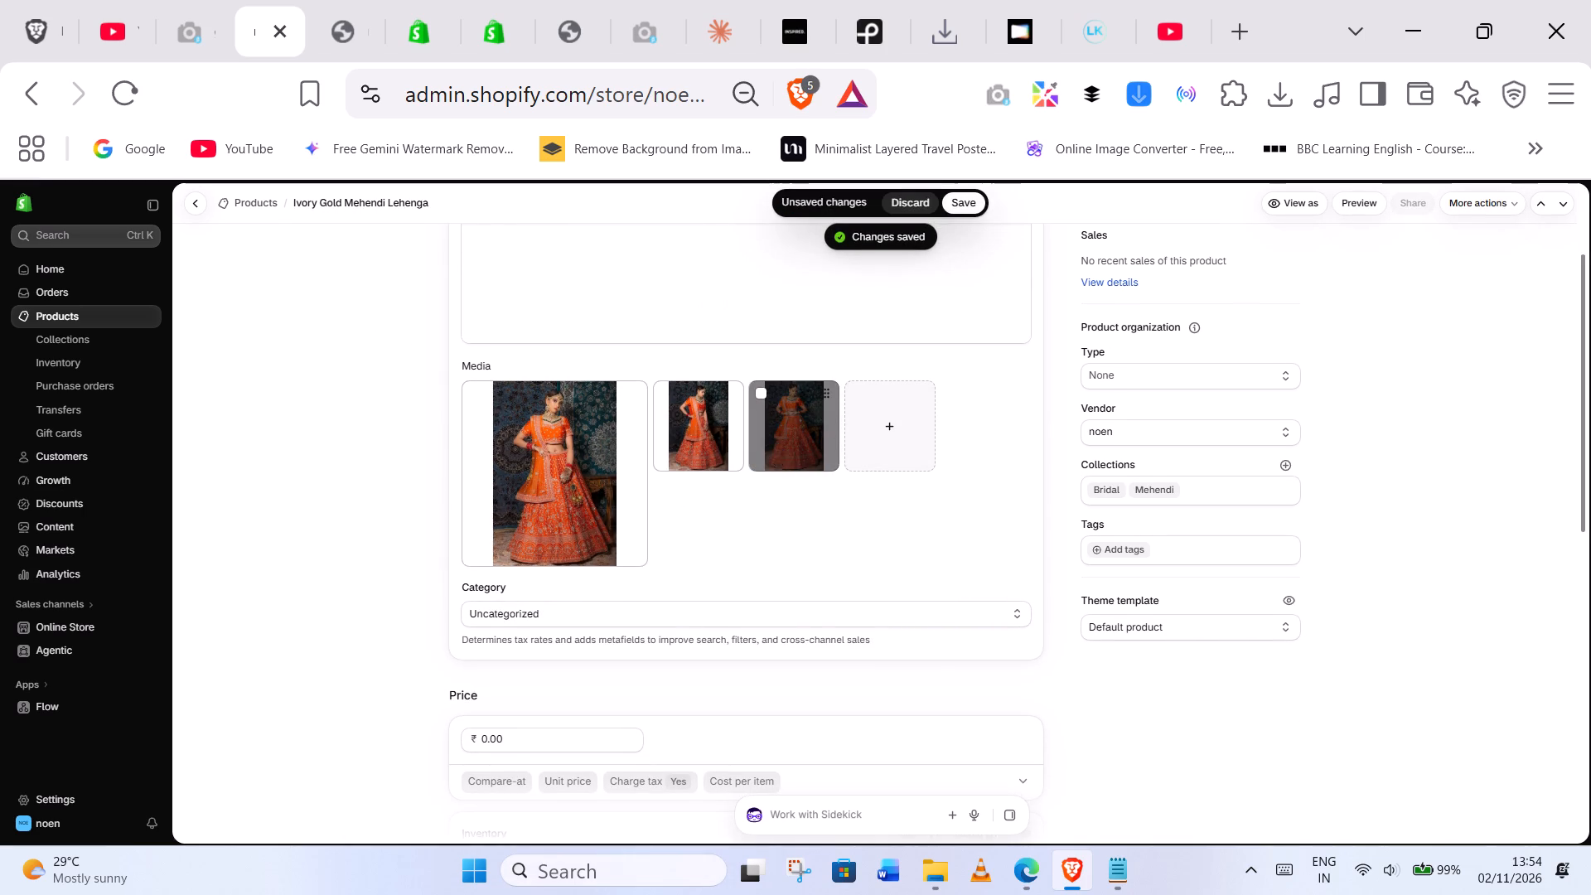
{"action": "left_click", "coordinate": [973, 204]}
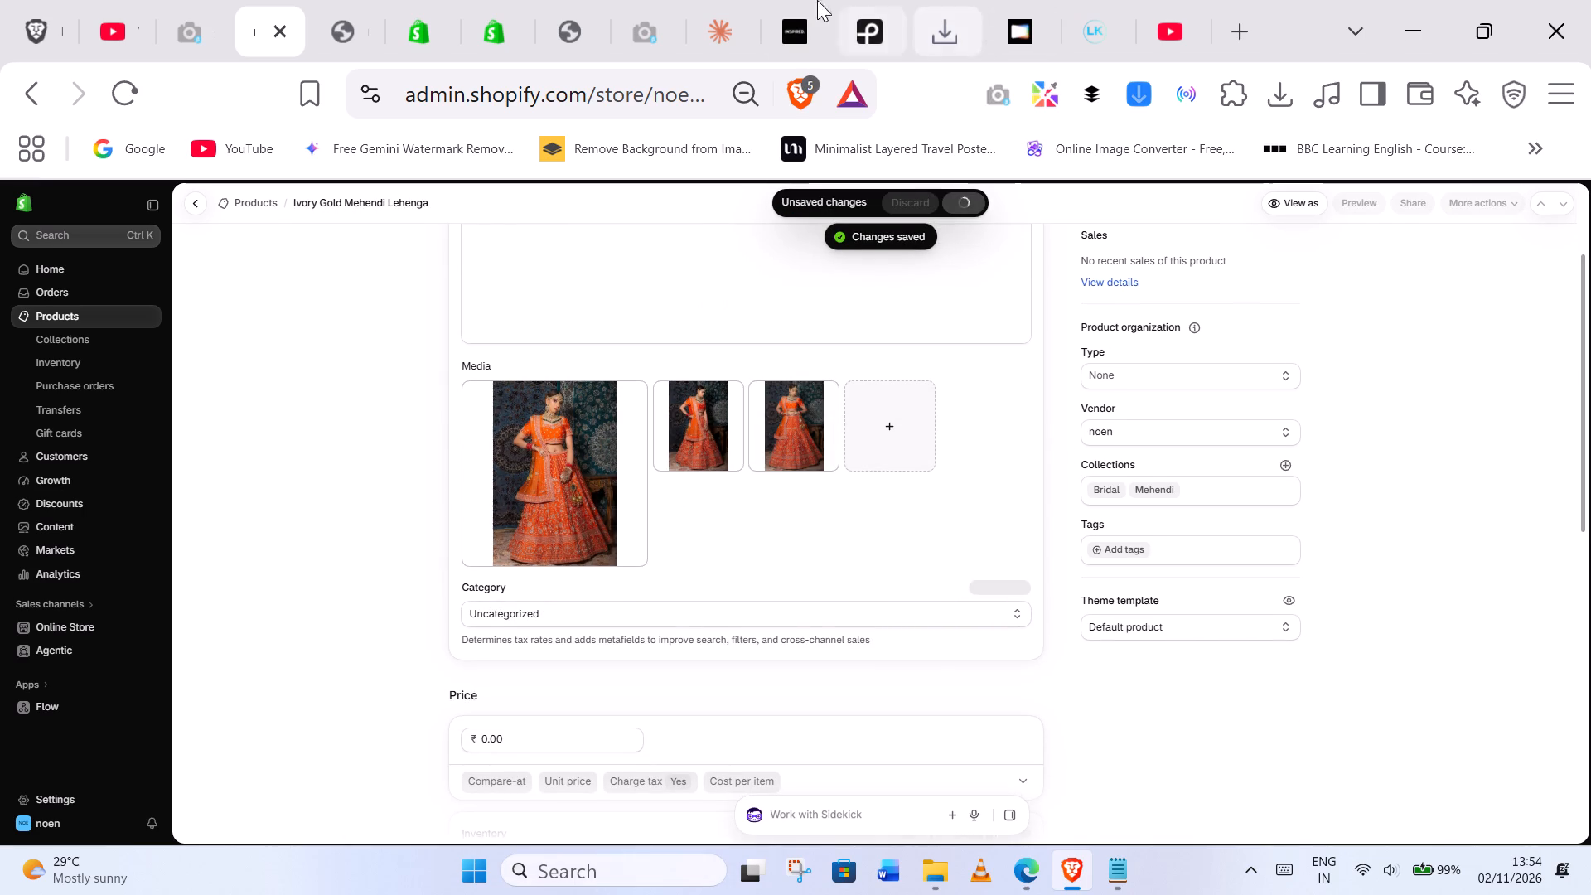
In the Dawn theme editor, examine the products and photos shown in the home page's two New Arrivals grids.
{"action": "left_click", "coordinate": [494, 0]}
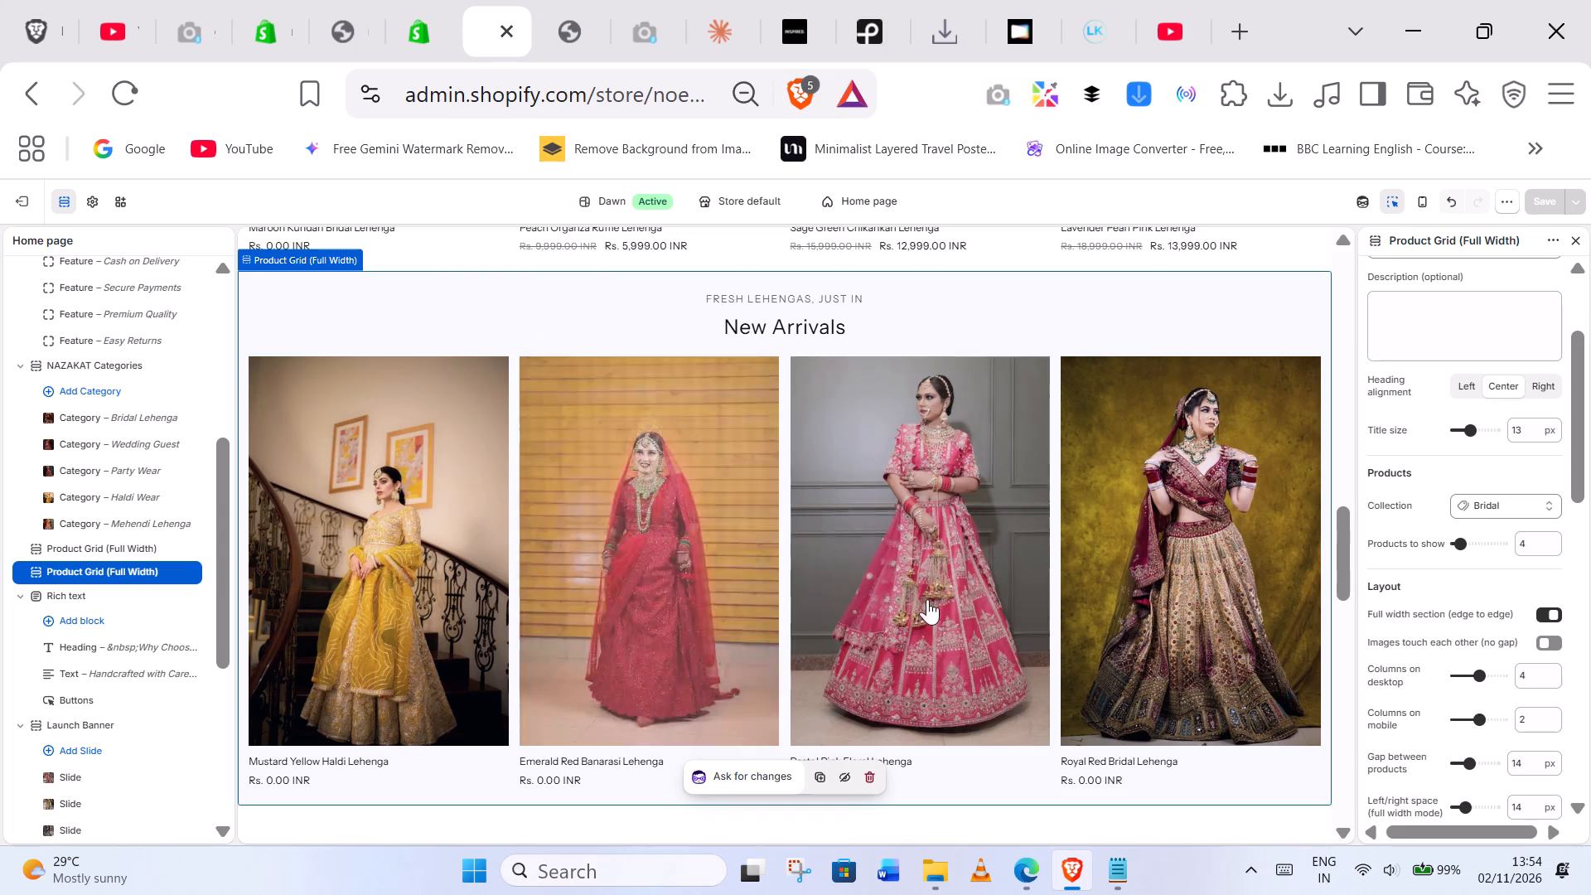
{"action": "scroll", "coordinate": [365, 404], "scroll_direction": "down", "scroll_amount": 9}
{"action": "scroll", "coordinate": [729, 544], "scroll_direction": "up", "scroll_amount": 6}
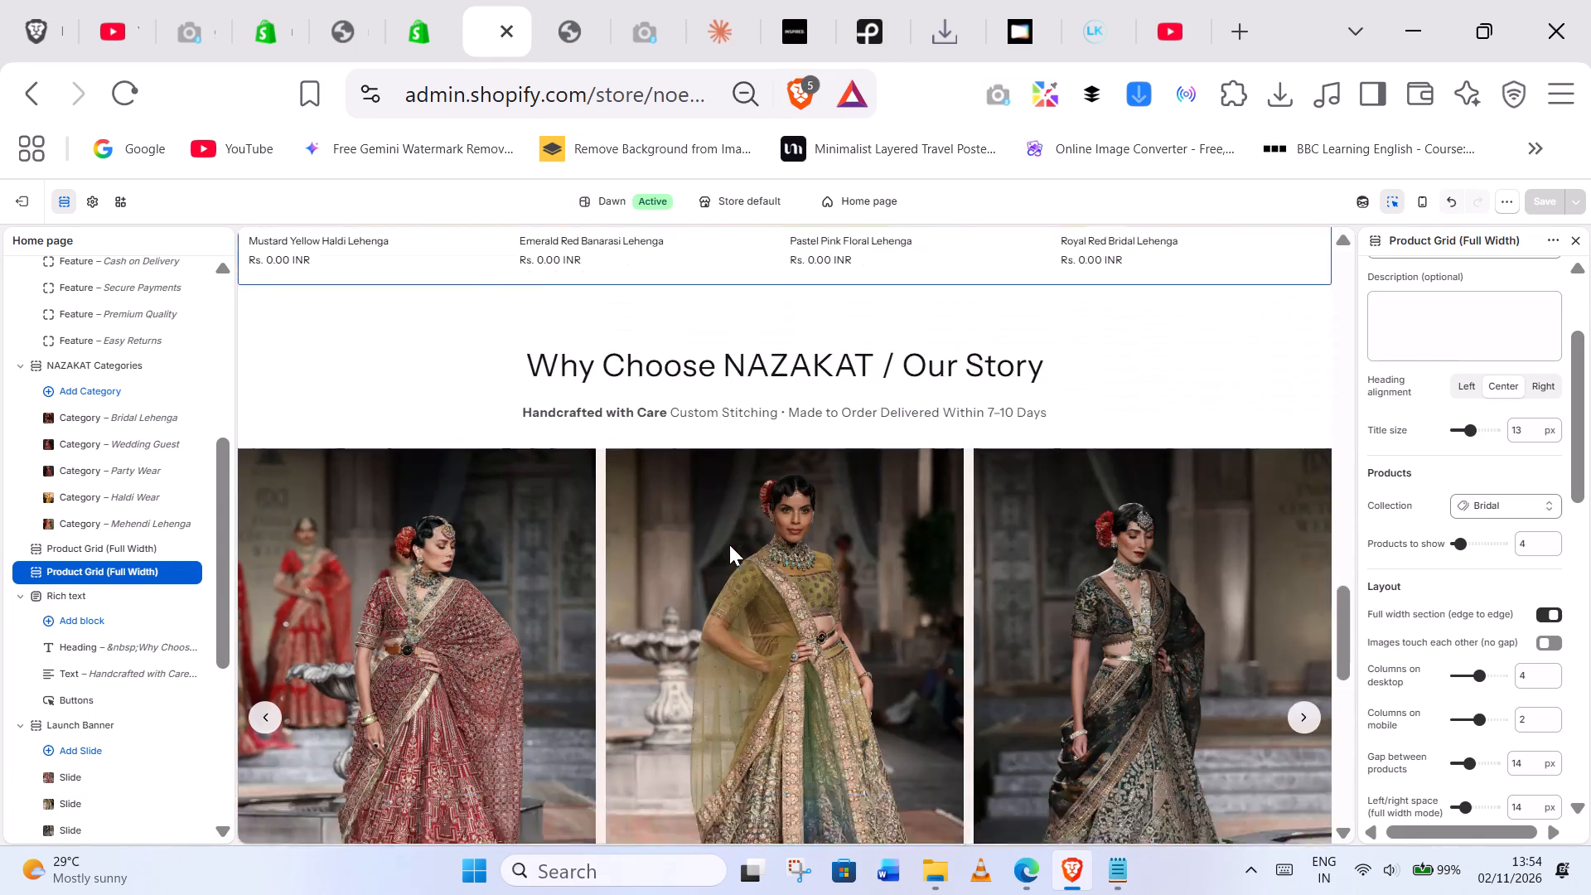
{"action": "scroll", "coordinate": [795, 537], "scroll_direction": "down", "scroll_amount": 2}
{"action": "scroll", "coordinate": [1074, 334], "scroll_direction": "up", "scroll_amount": 5}
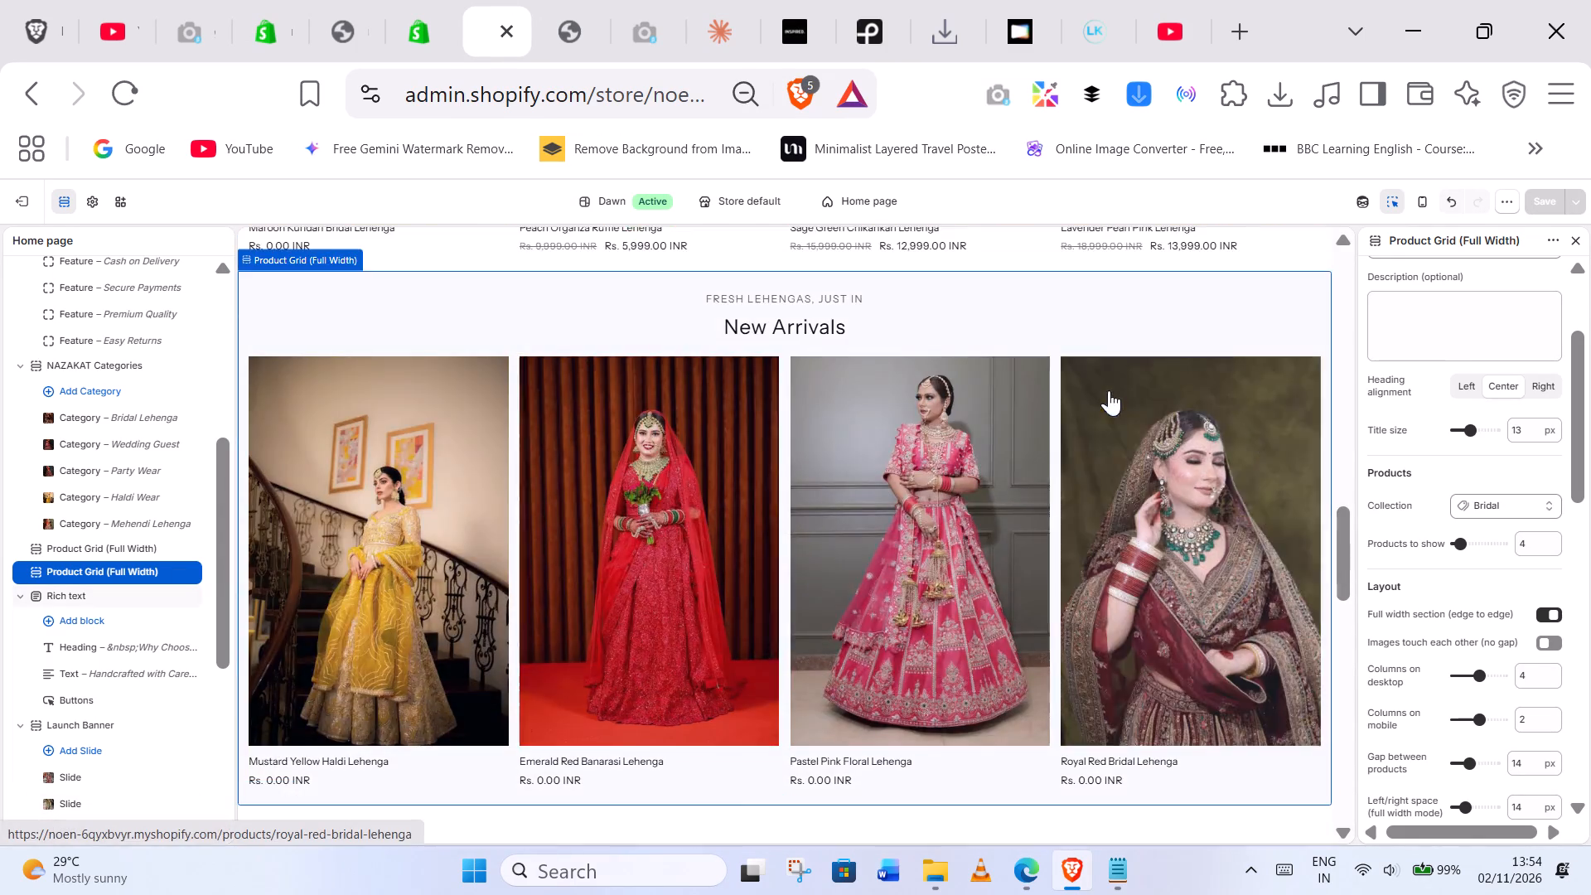
{"action": "scroll", "coordinate": [1123, 409], "scroll_direction": "up", "scroll_amount": 7}
{"action": "scroll", "coordinate": [1115, 399], "scroll_direction": "down", "scroll_amount": 8}
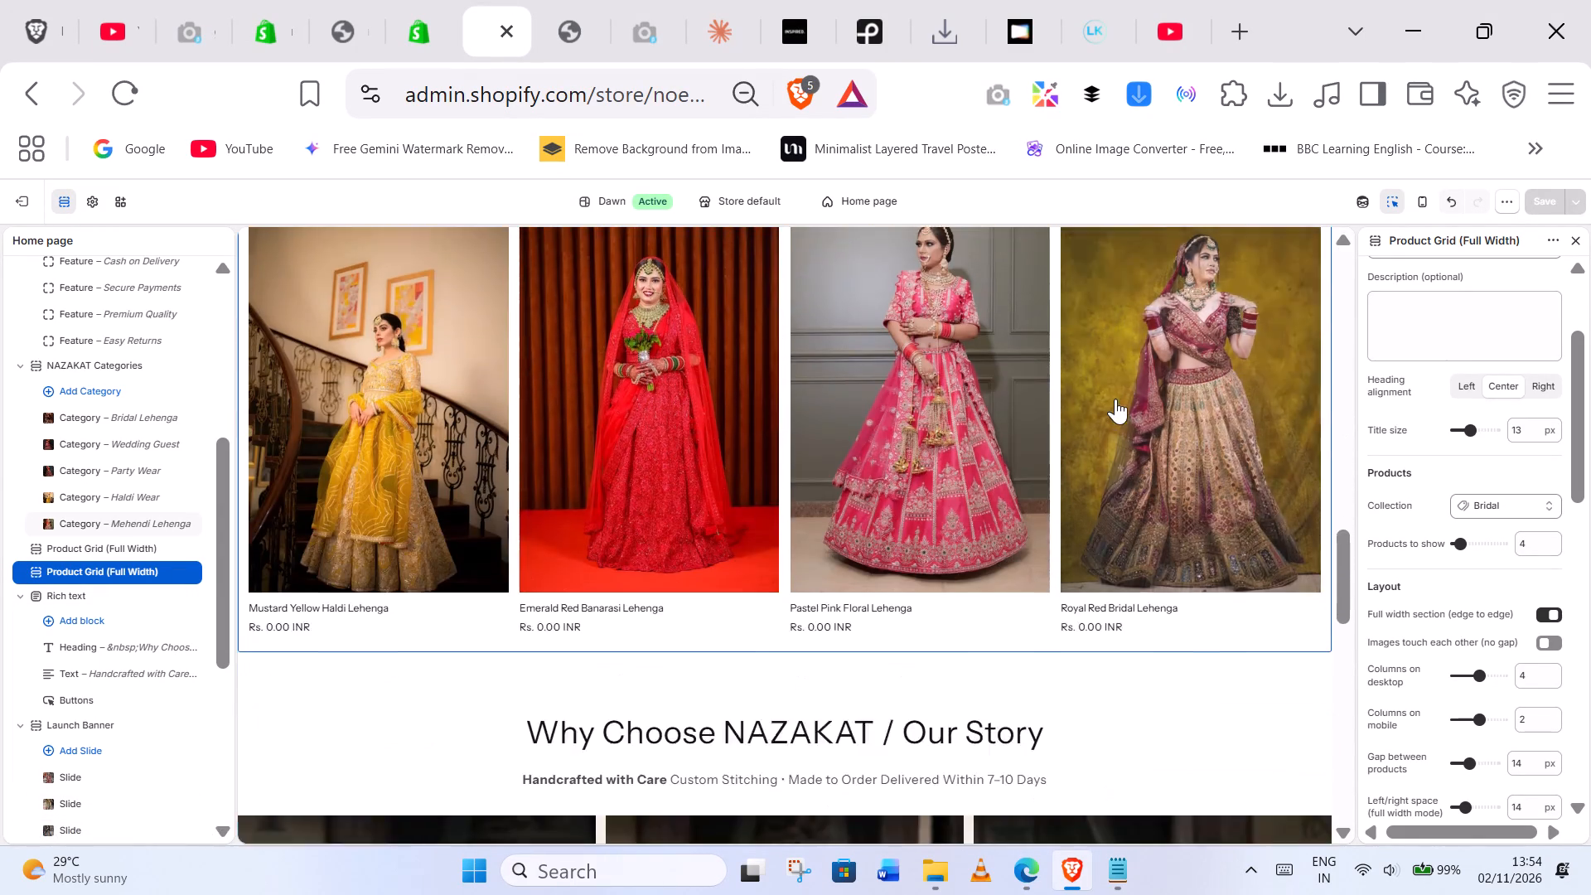
{"action": "scroll", "coordinate": [1115, 399], "scroll_direction": "up", "scroll_amount": 5}
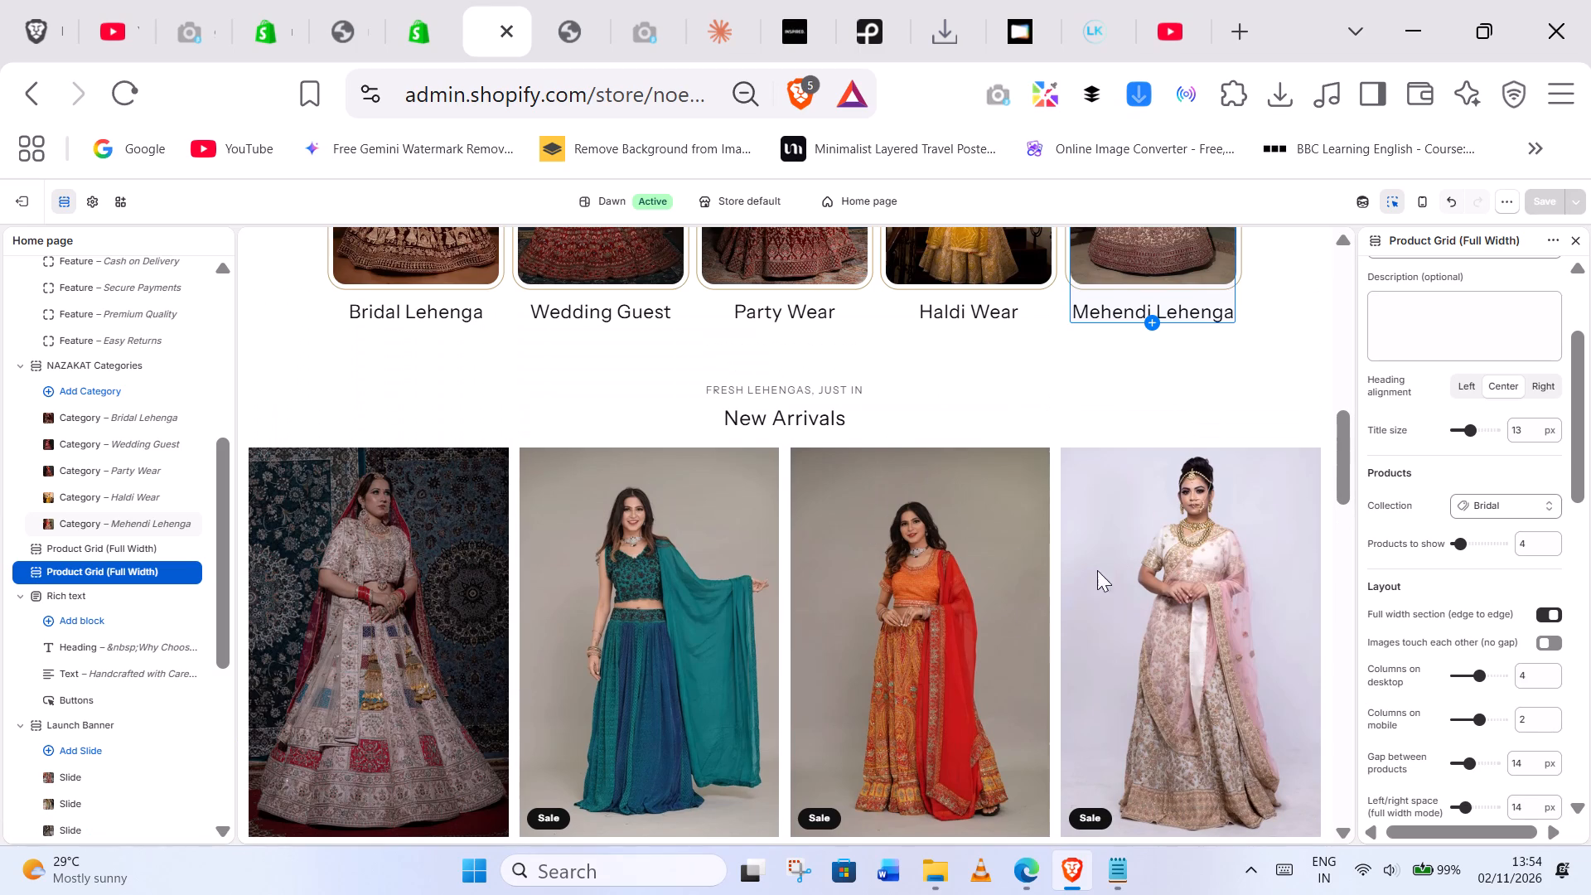
{"action": "scroll", "coordinate": [1129, 422], "scroll_direction": "down", "scroll_amount": 1}
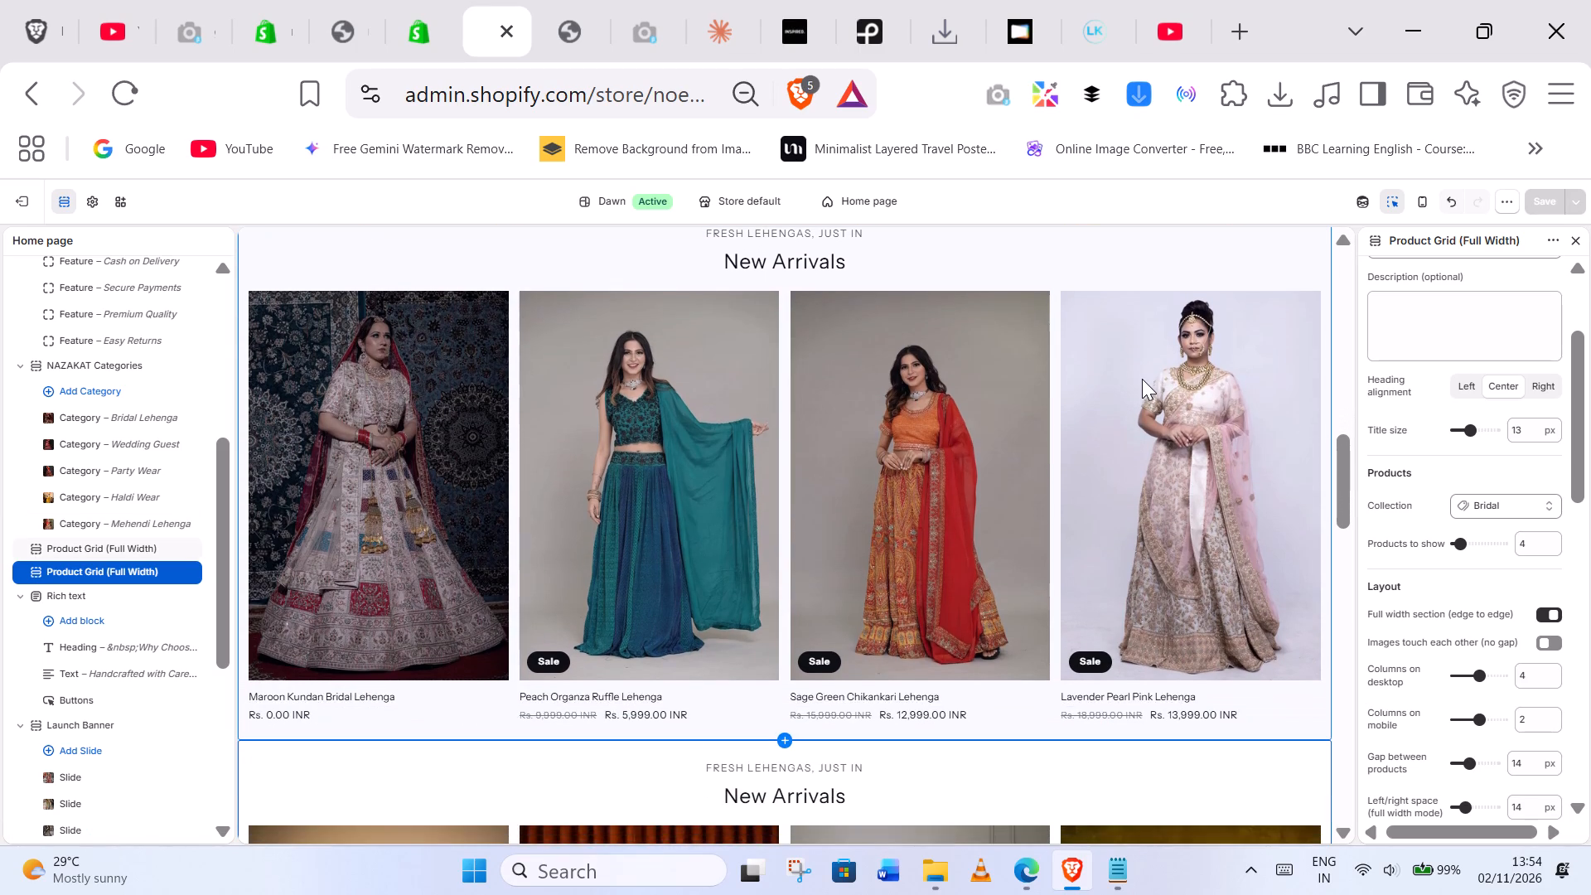
{"action": "scroll", "coordinate": [1087, 402], "scroll_direction": "down", "scroll_amount": 1}
{"action": "scroll", "coordinate": [1006, 388], "scroll_direction": "down", "scroll_amount": 3}
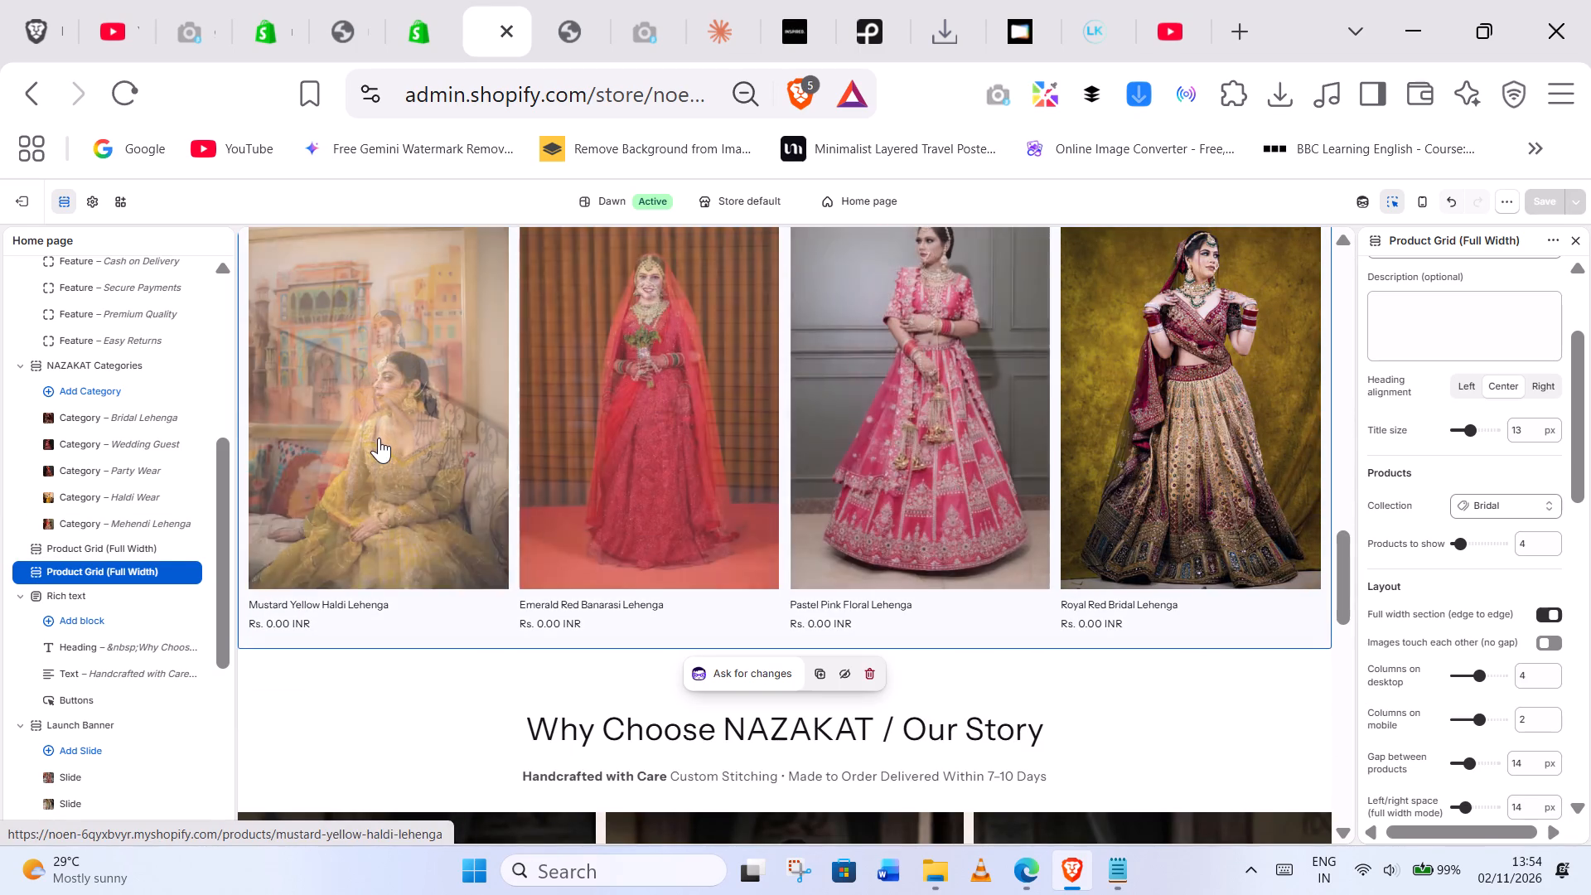
{"action": "scroll", "coordinate": [850, 466], "scroll_direction": "up", "scroll_amount": 3}
{"action": "scroll", "coordinate": [915, 401], "scroll_direction": "up", "scroll_amount": 1}
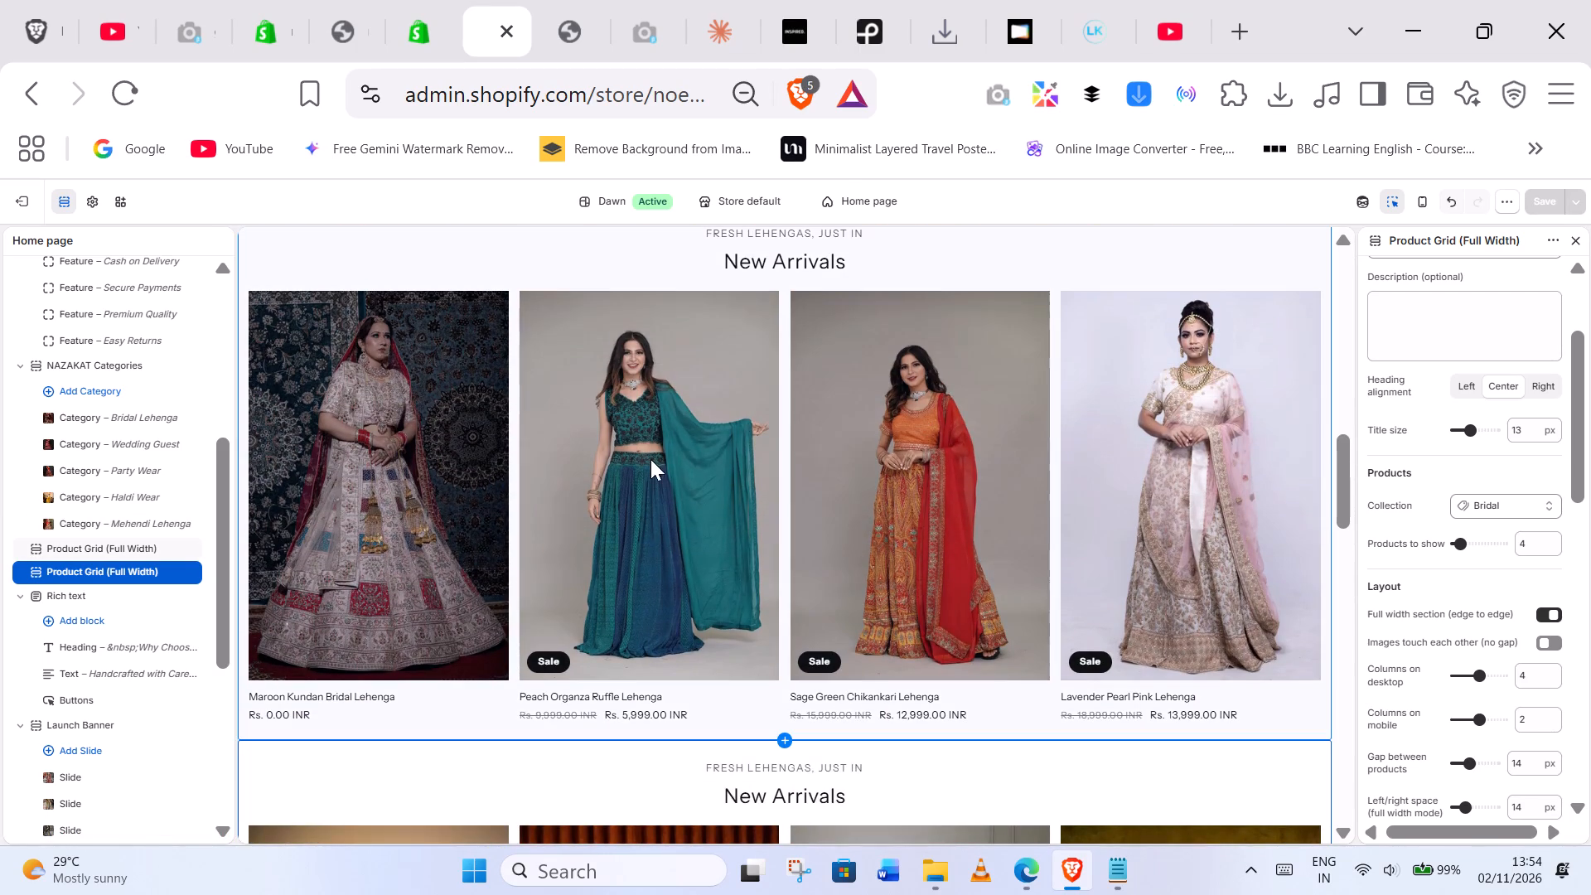
In Shopify admin's product list, open the Peach Organza Ruffle Lehenga to check its collections, and return to the list.
{"action": "left_click", "coordinate": [270, 0]}
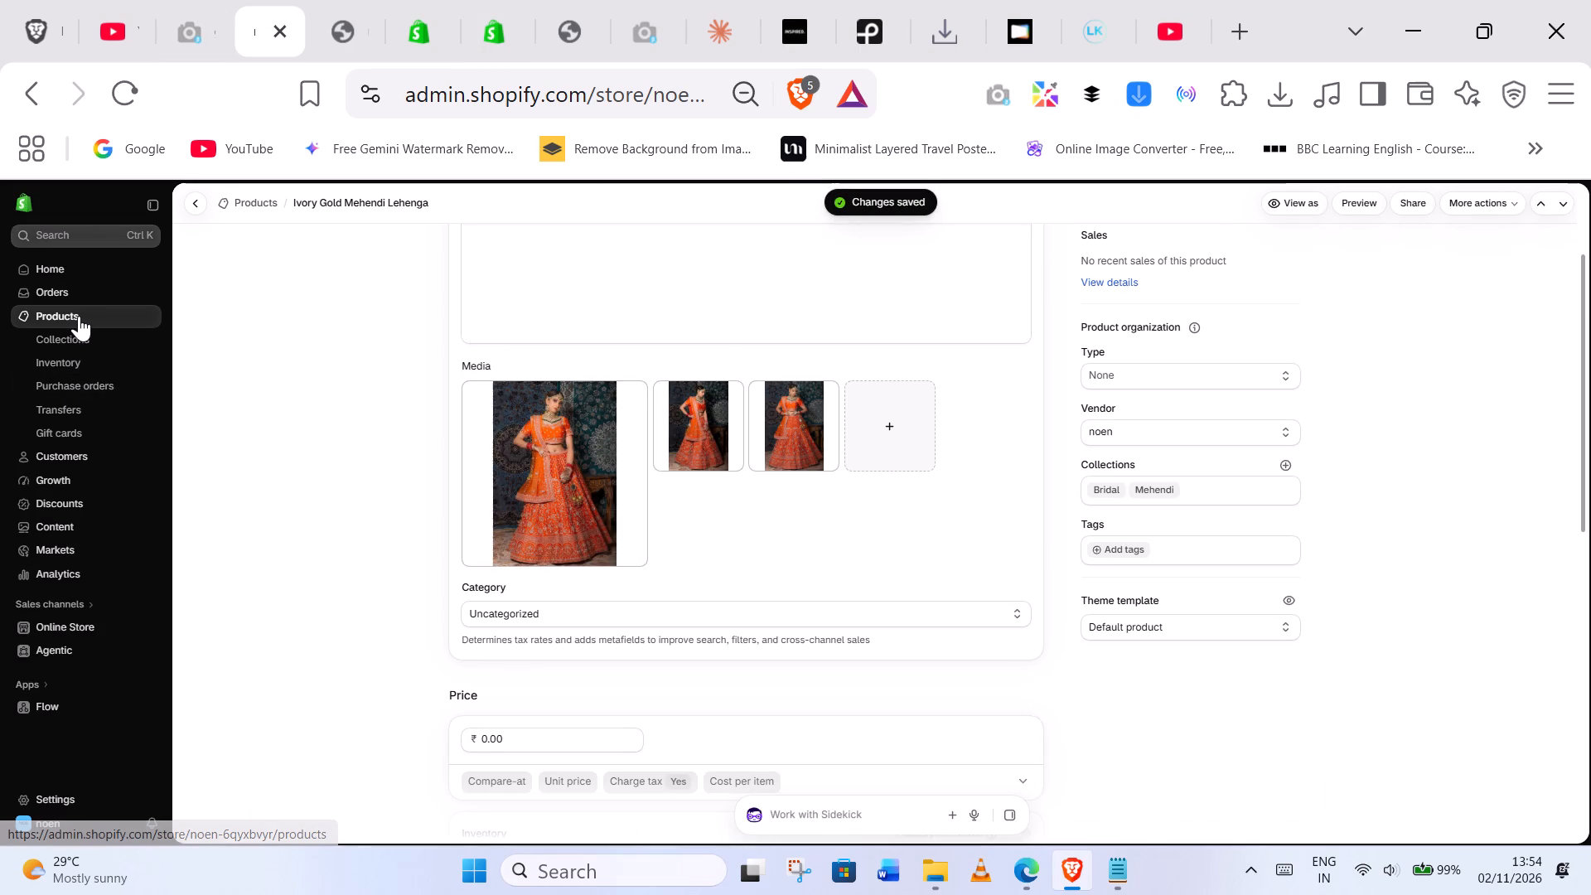
{"action": "left_click", "coordinate": [79, 316]}
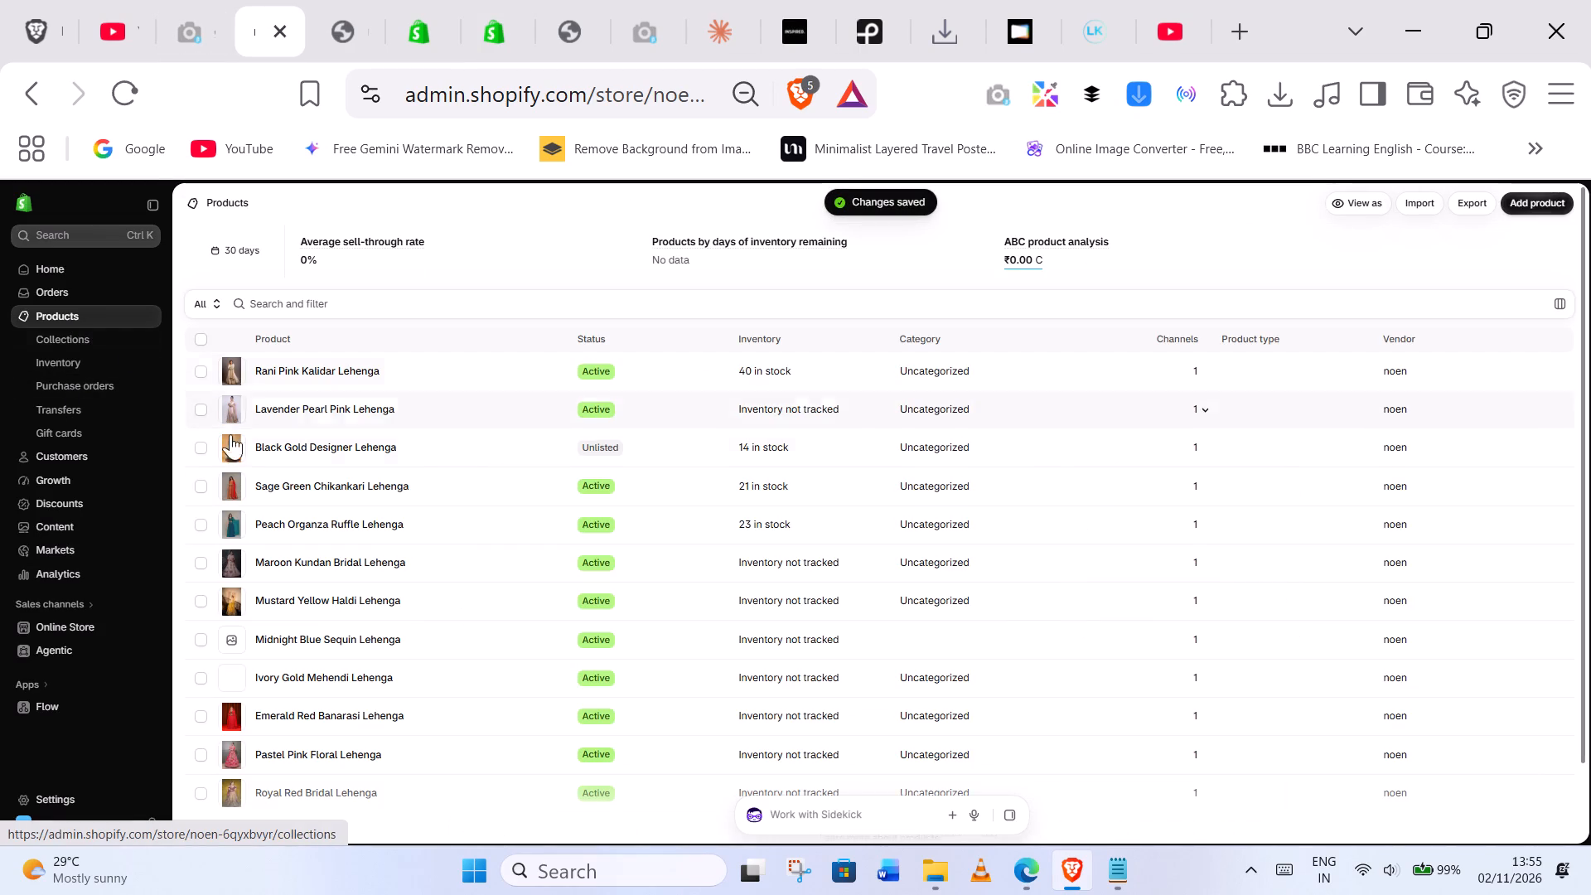
{"action": "left_click", "coordinate": [466, 0]}
{"action": "left_click", "coordinate": [282, 0]}
{"action": "scroll", "coordinate": [265, 361], "scroll_direction": "down", "scroll_amount": 1}
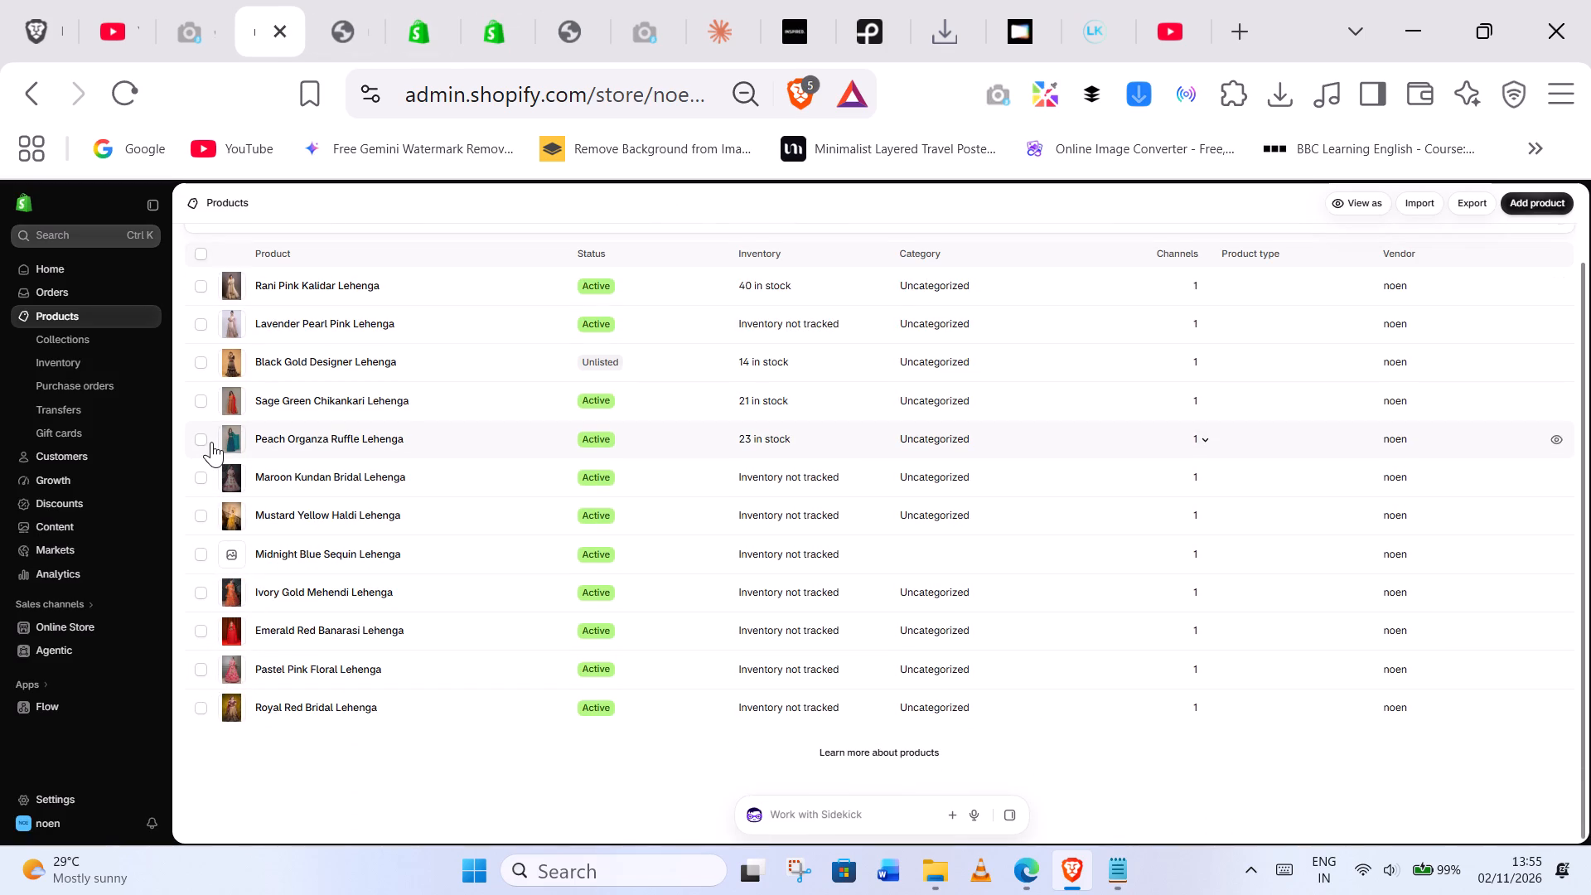
{"action": "left_click", "coordinate": [370, 439]}
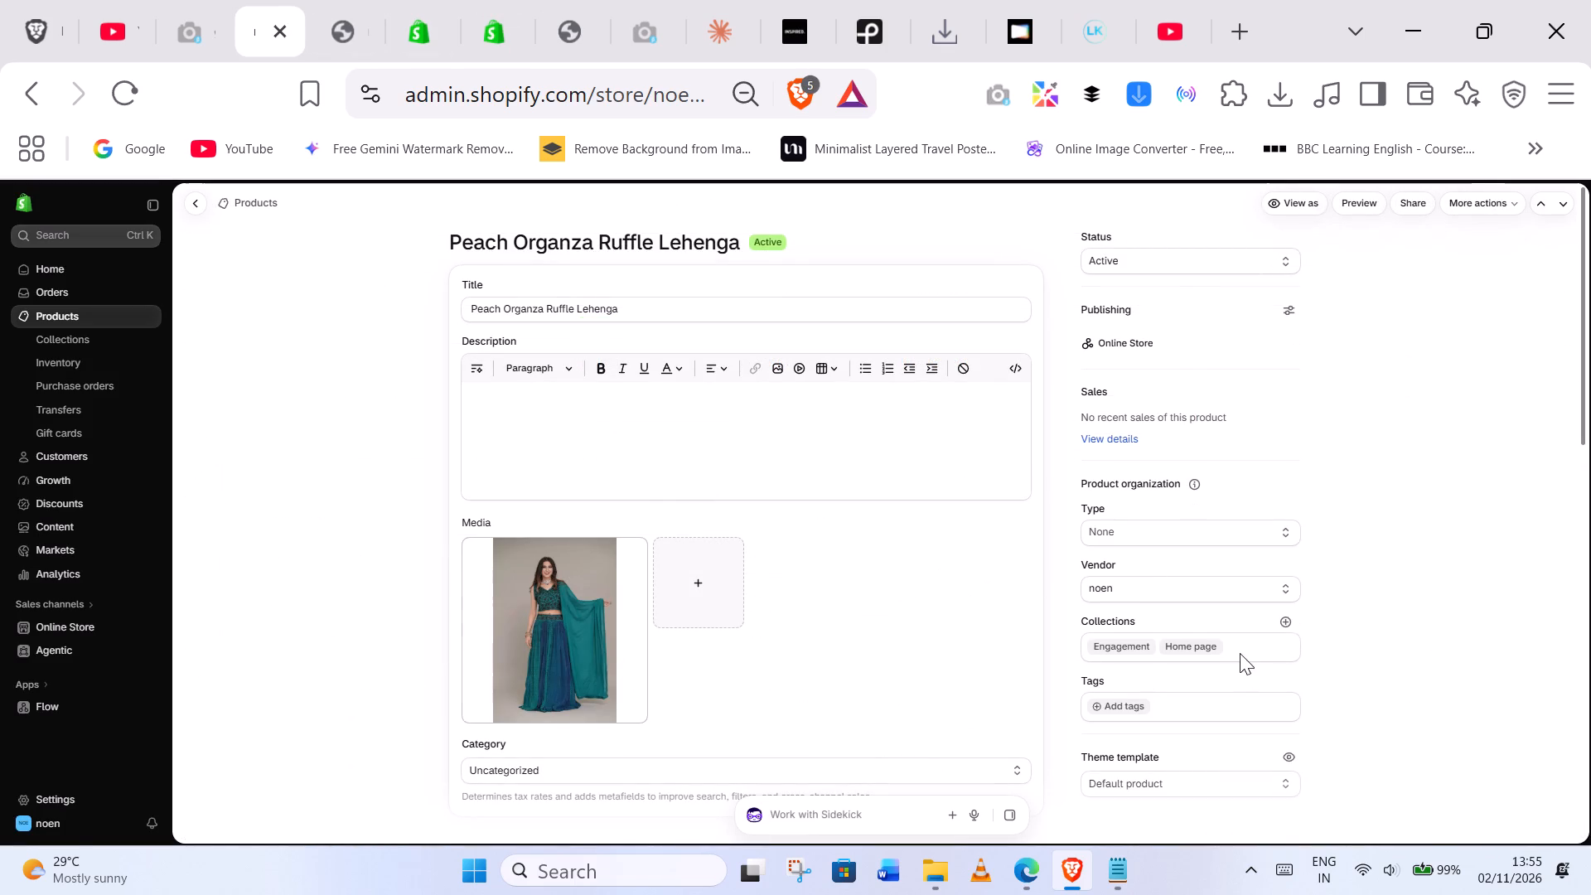
{"action": "left_click", "coordinate": [76, 310]}
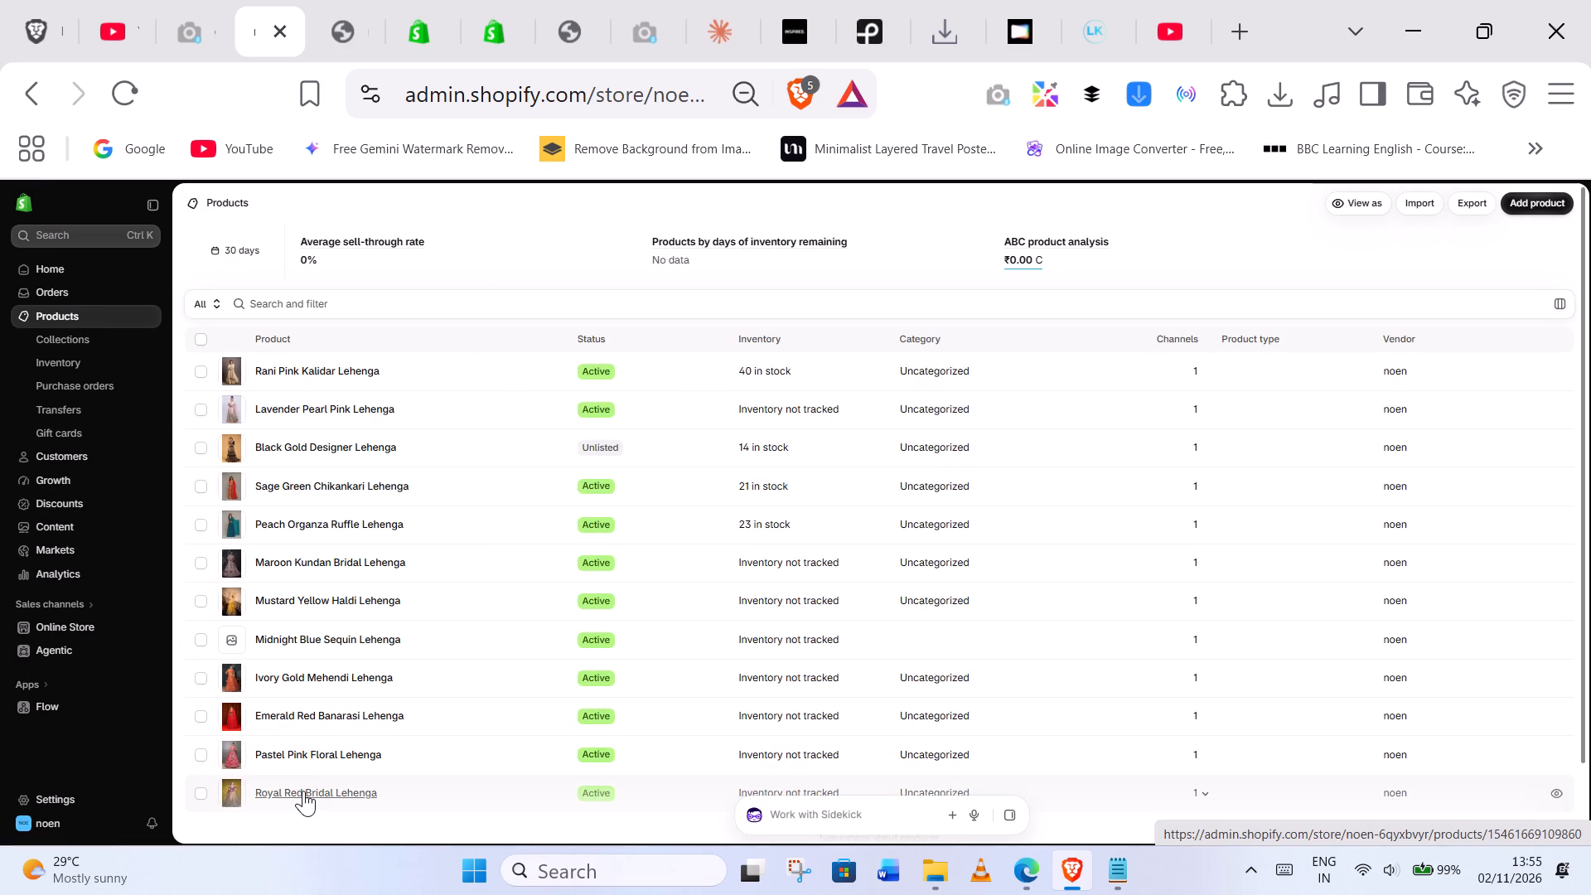
Set the Mustard Yellow Haldi Lehenga's collections to Haldi and Home page, removing Bridal, and save the product.
{"action": "left_click", "coordinate": [288, 597]}
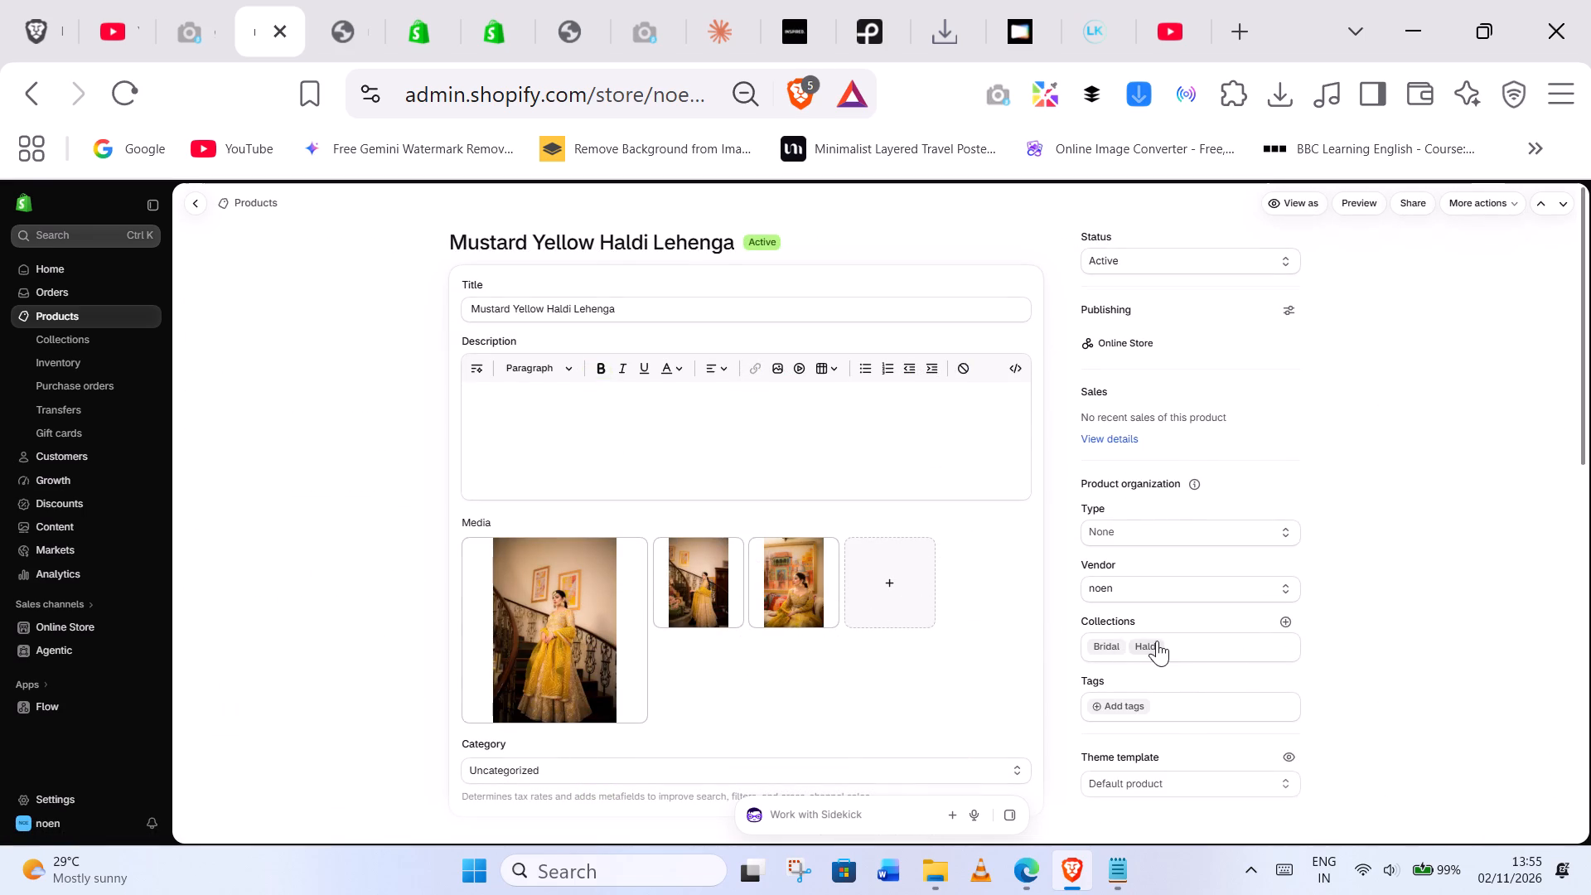
{"action": "left_click", "coordinate": [1156, 643]}
{"action": "left_click", "coordinate": [1282, 622]}
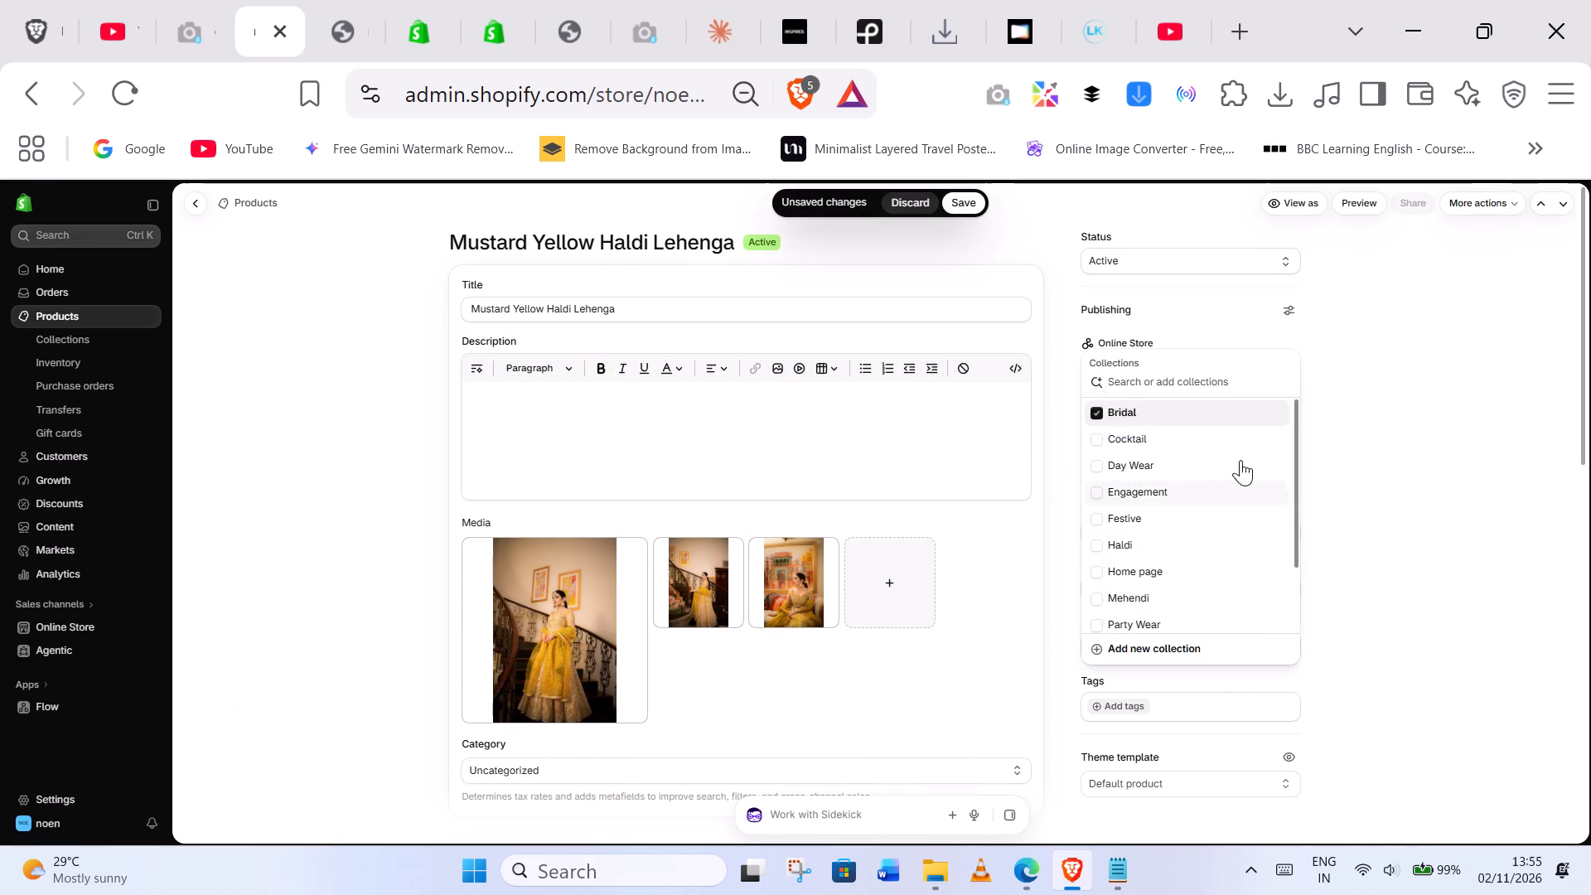
{"action": "left_click", "coordinate": [1136, 569]}
{"action": "left_click", "coordinate": [1120, 421]}
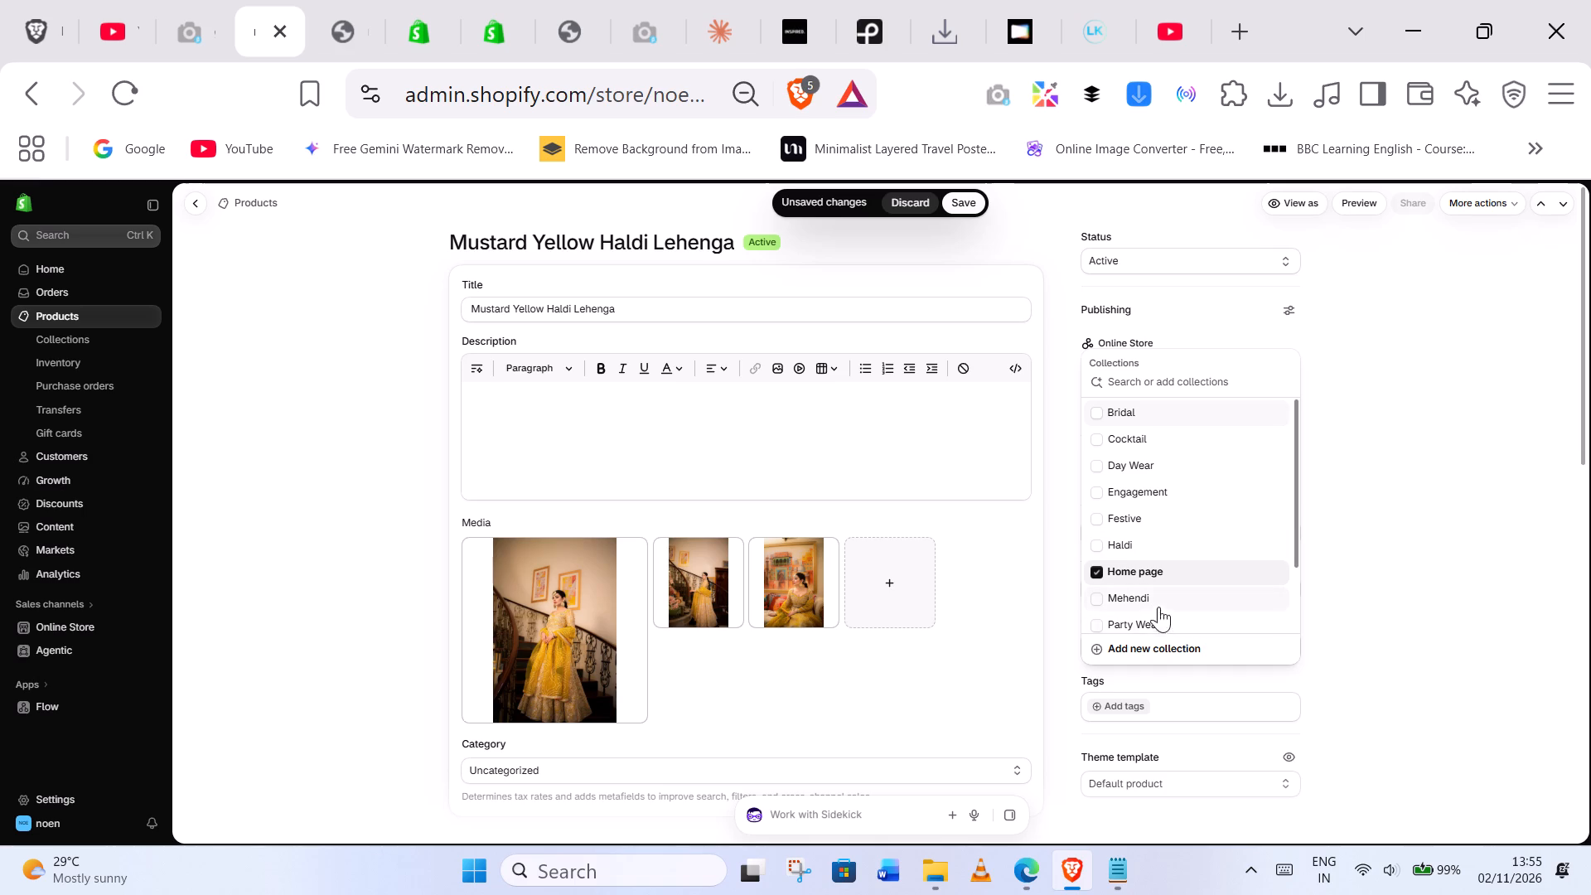
{"action": "left_click_drag", "start_coordinate": [1152, 597], "coordinate": [1121, 544]}
{"action": "left_click", "coordinate": [1121, 544]}
{"action": "left_click", "coordinate": [1355, 520]}
{"action": "double_click", "coordinate": [969, 198]}
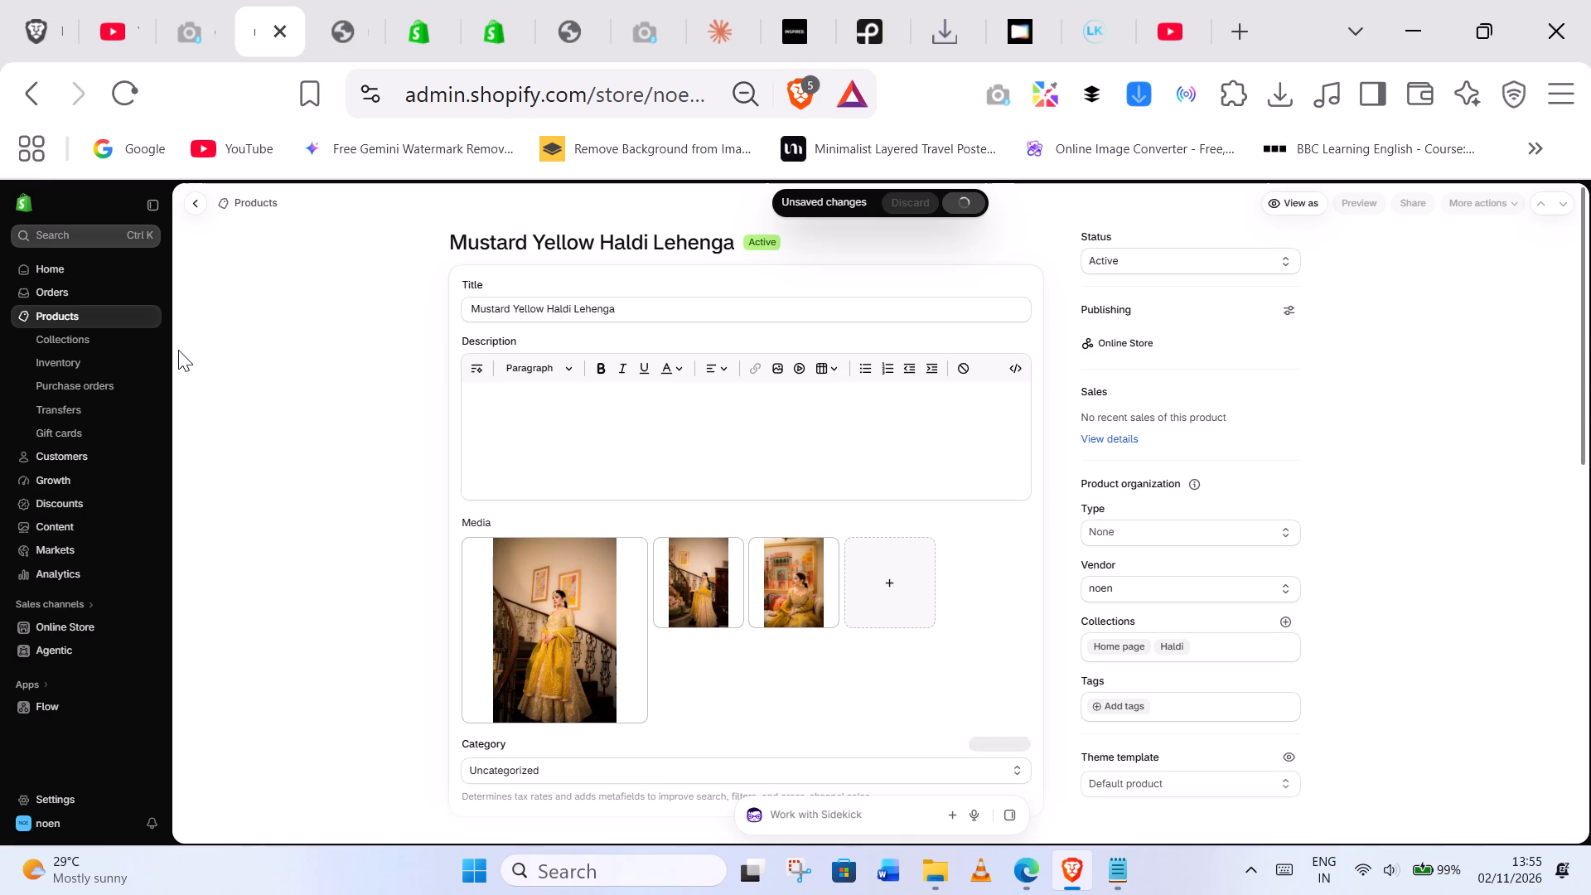
{"action": "right_click", "coordinate": [349, 302]}
{"action": "left_click", "coordinate": [283, 316]}
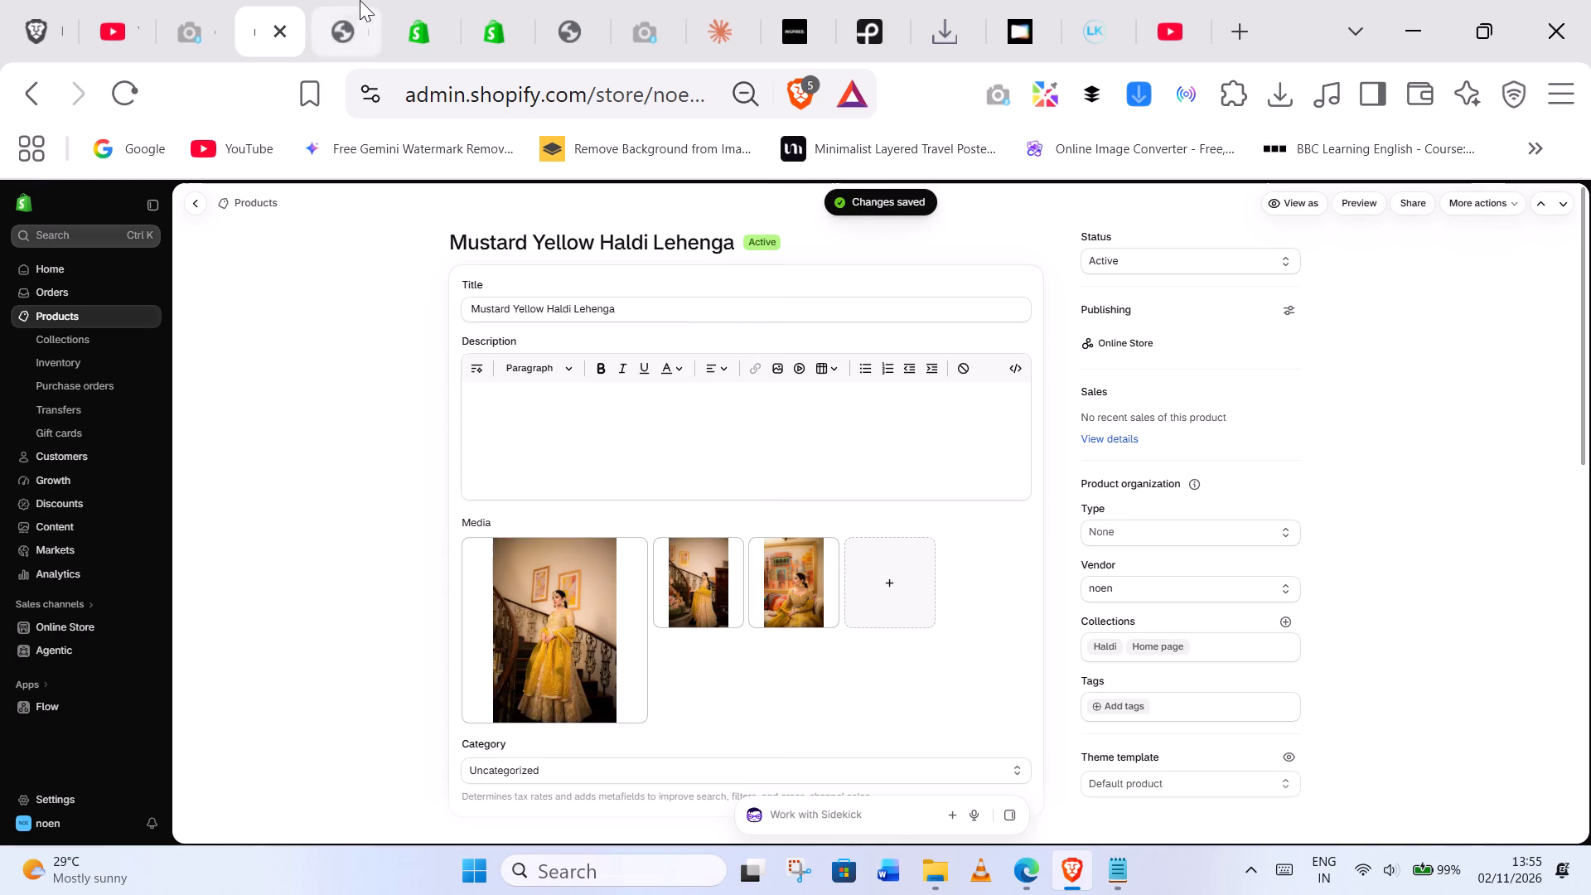
Reload the live storefront home page and examine the products and photos in its two New Arrivals grids.
{"action": "left_click", "coordinate": [360, 0]}
{"action": "left_click", "coordinate": [255, 0]}
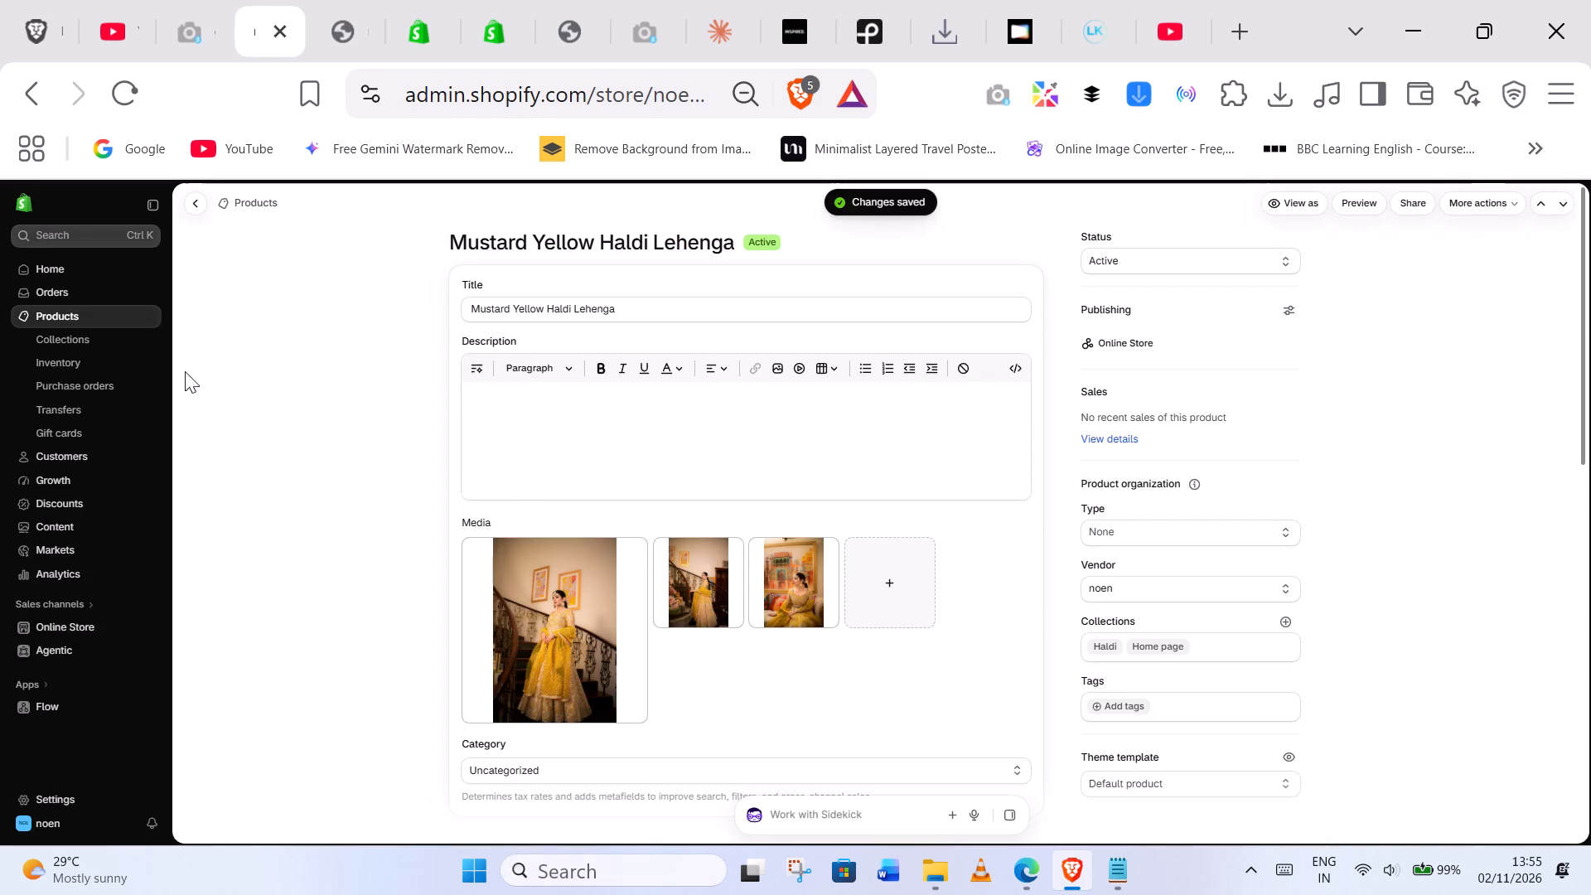
{"action": "left_click", "coordinate": [65, 308]}
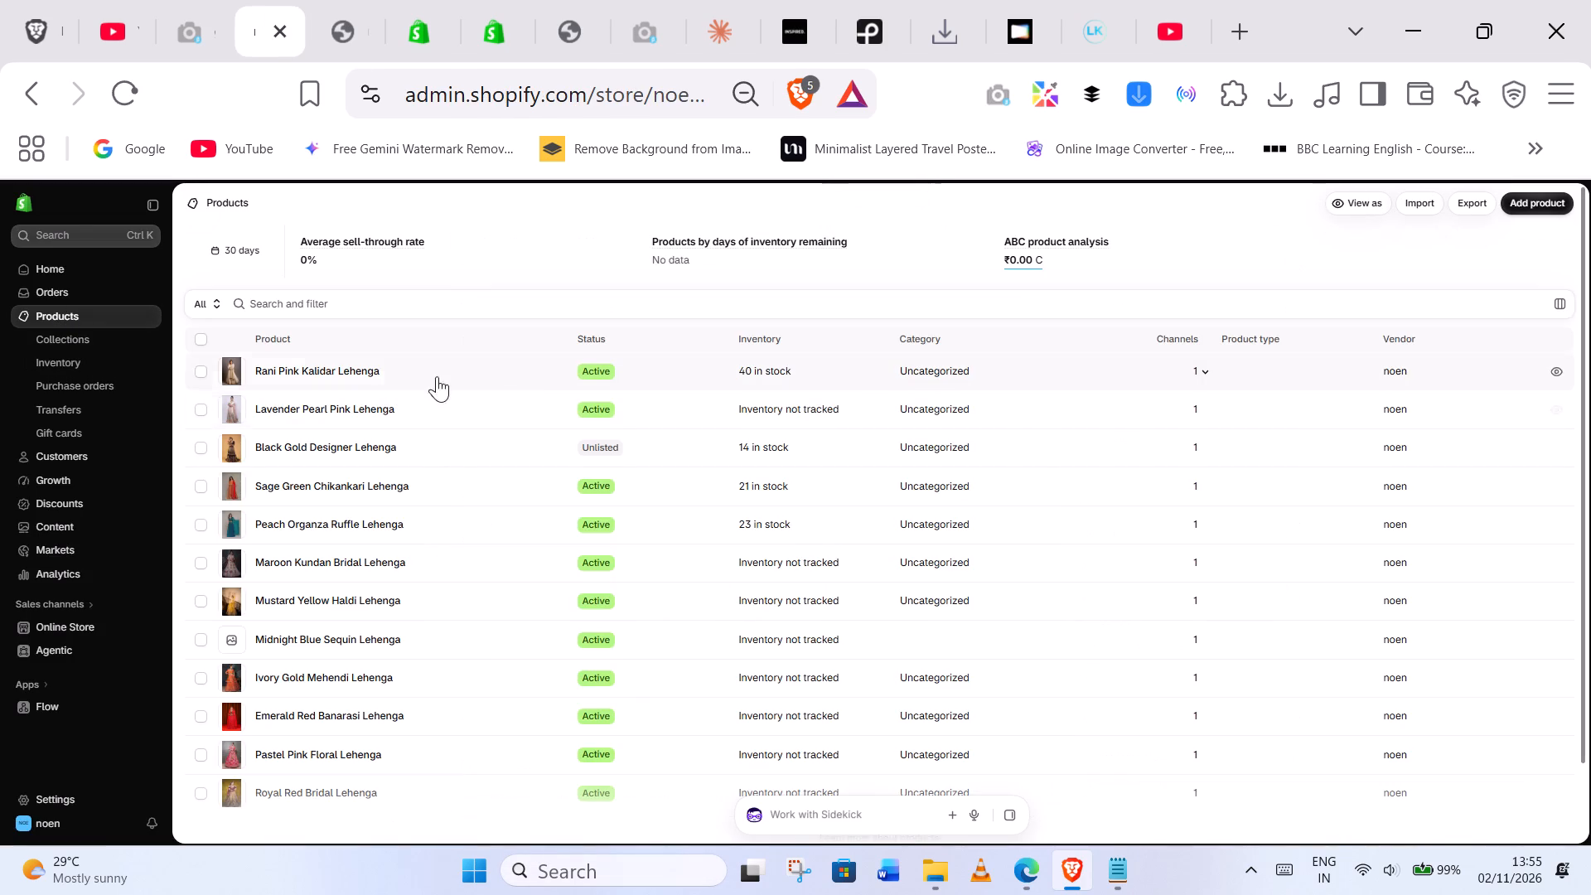
{"action": "left_click", "coordinate": [549, 0]}
{"action": "left_click", "coordinate": [106, 103]}
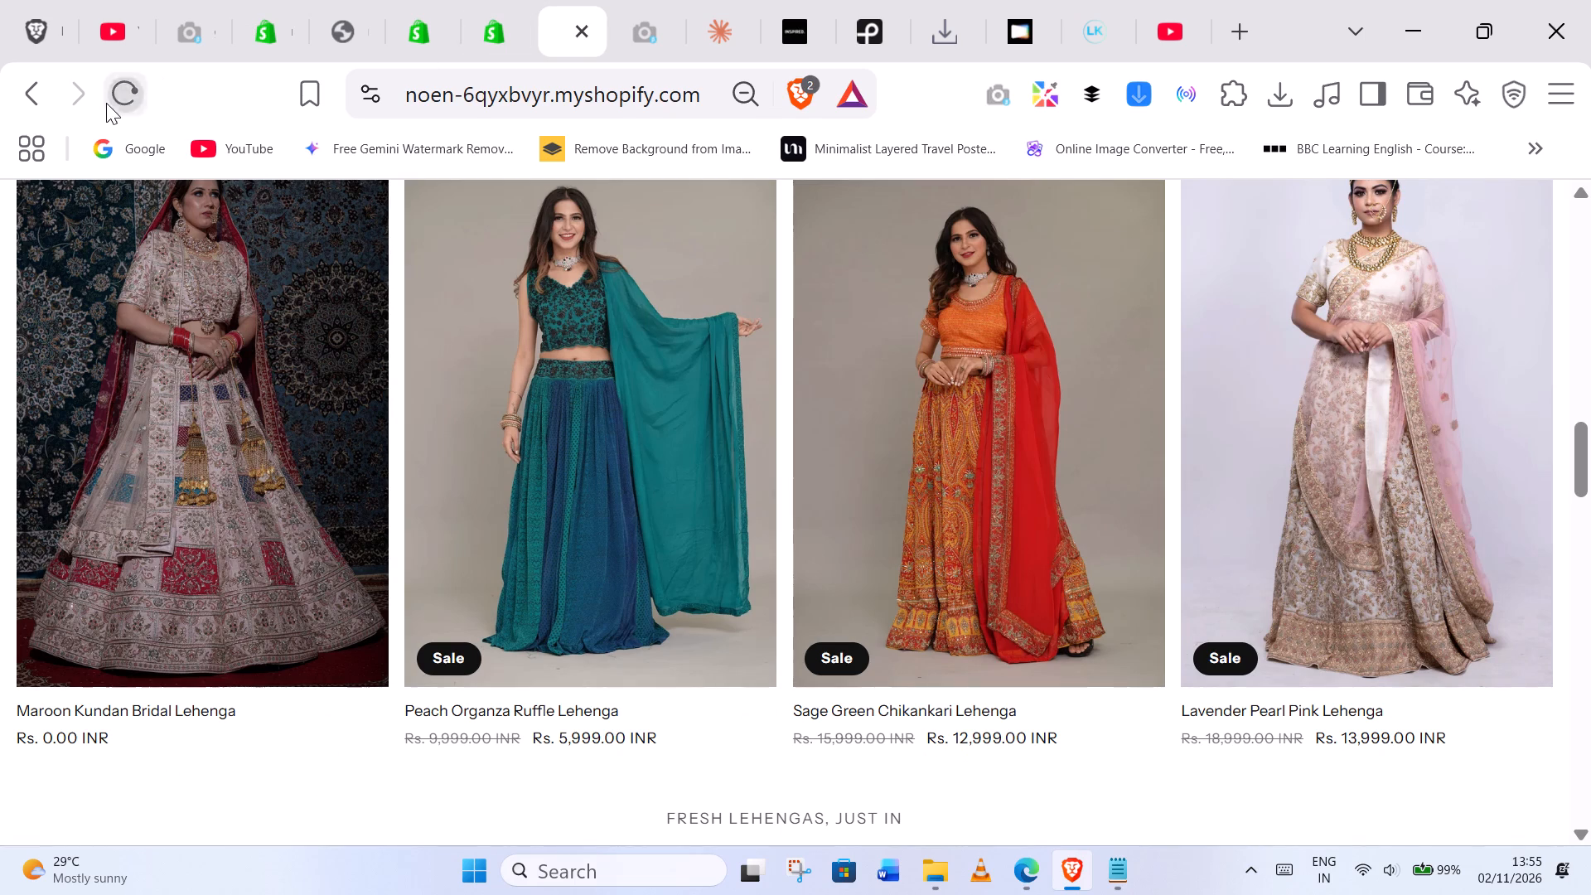
{"action": "left_click", "coordinate": [494, 0]}
{"action": "left_click", "coordinate": [548, 0]}
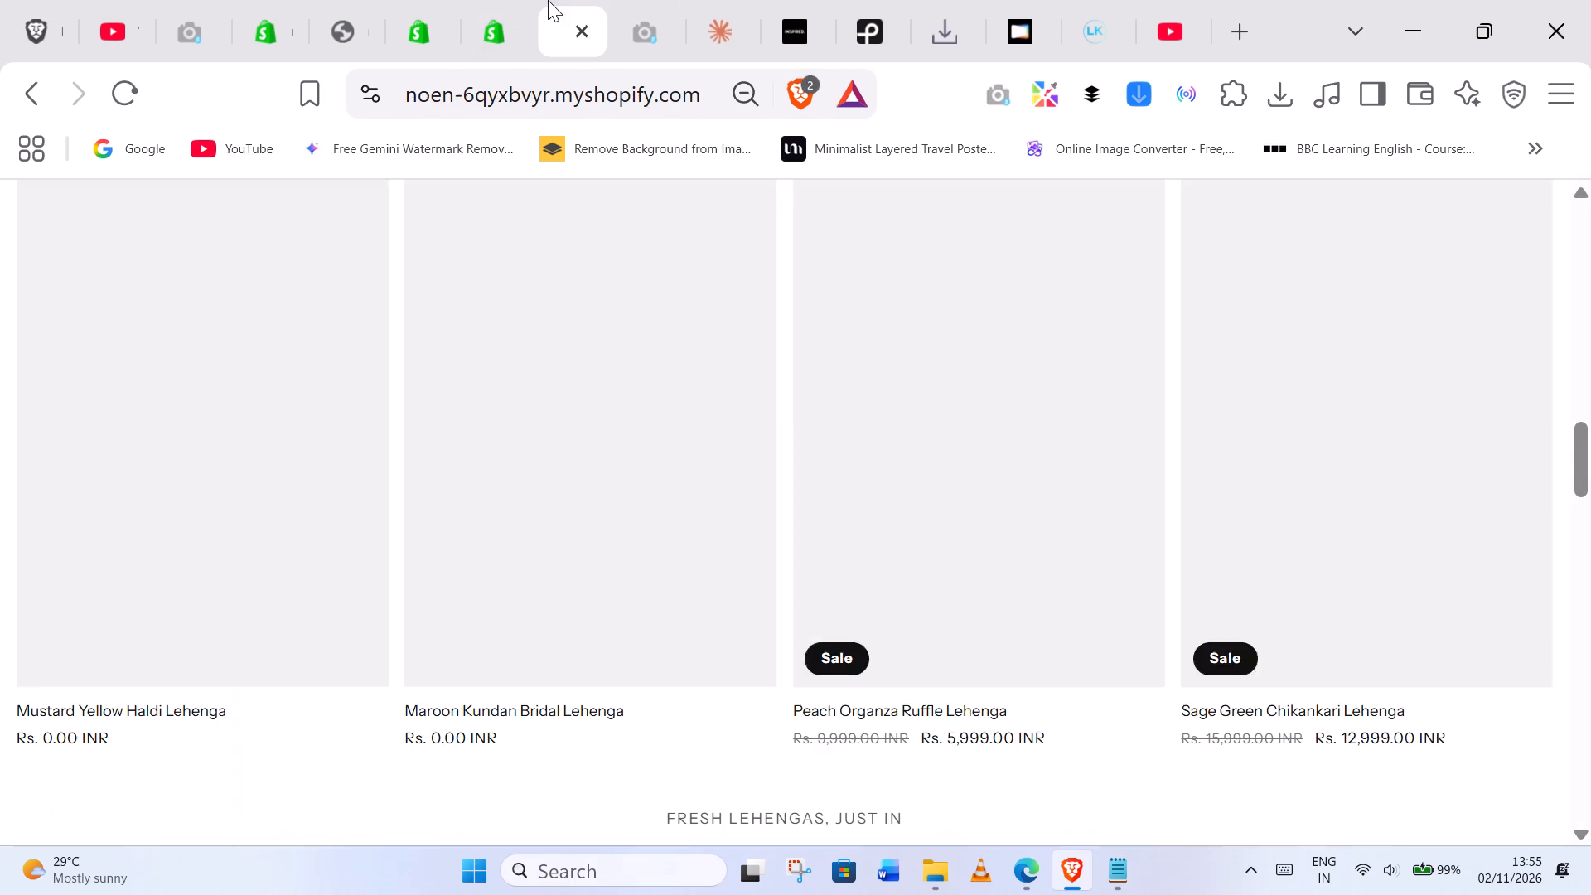
{"action": "scroll", "coordinate": [656, 449], "scroll_direction": "up", "scroll_amount": 3}
{"action": "scroll", "coordinate": [656, 449], "scroll_direction": "down", "scroll_amount": 2}
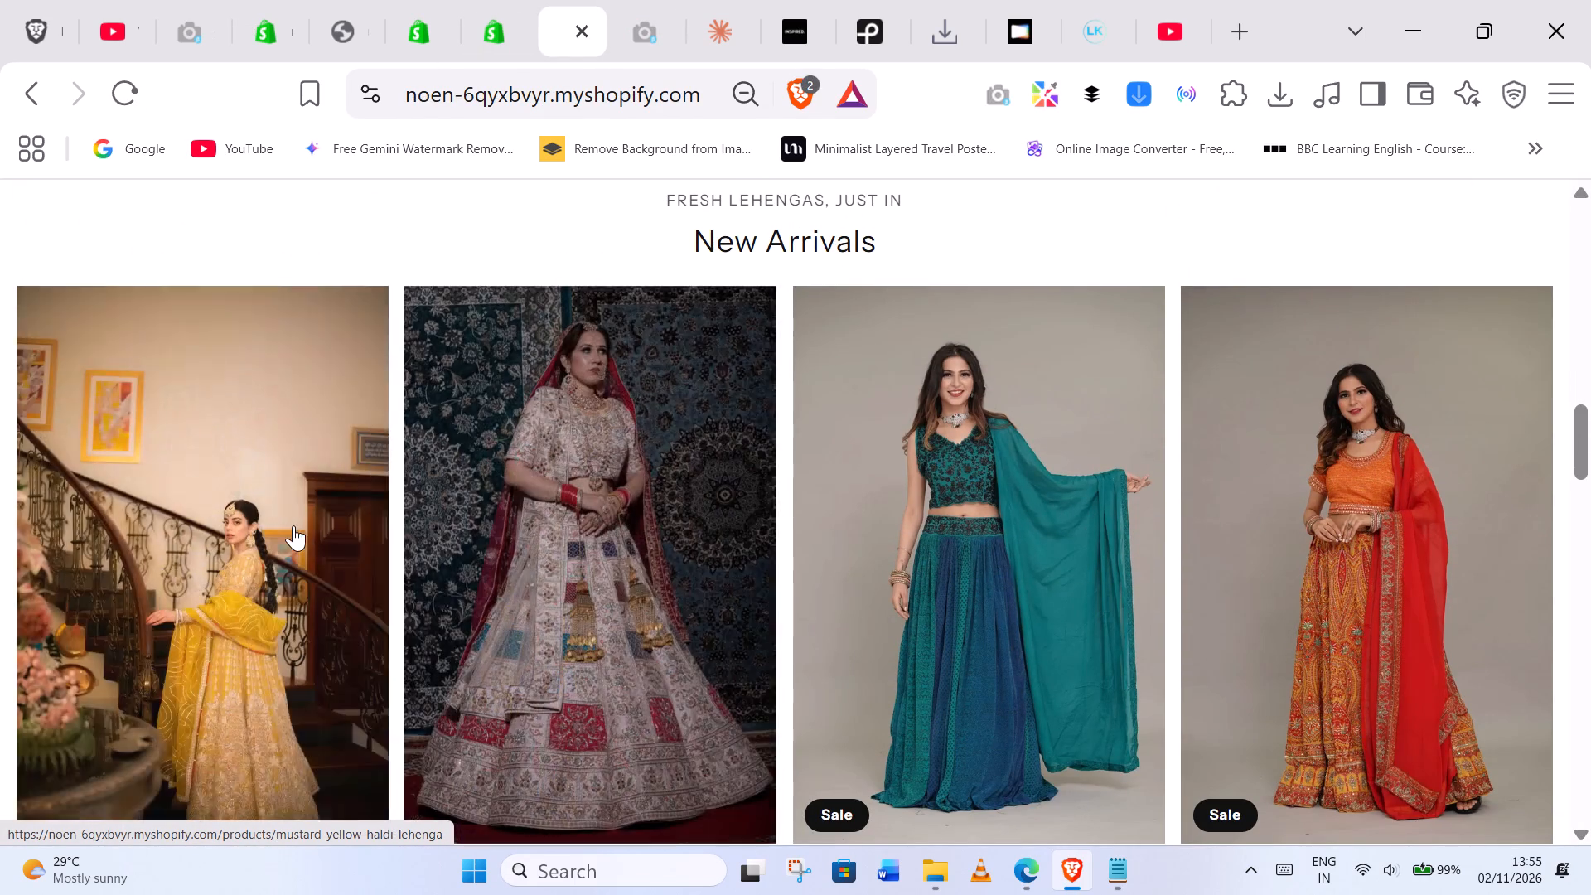
{"action": "scroll", "coordinate": [841, 518], "scroll_direction": "down", "scroll_amount": 4}
{"action": "scroll", "coordinate": [337, 494], "scroll_direction": "down", "scroll_amount": 2}
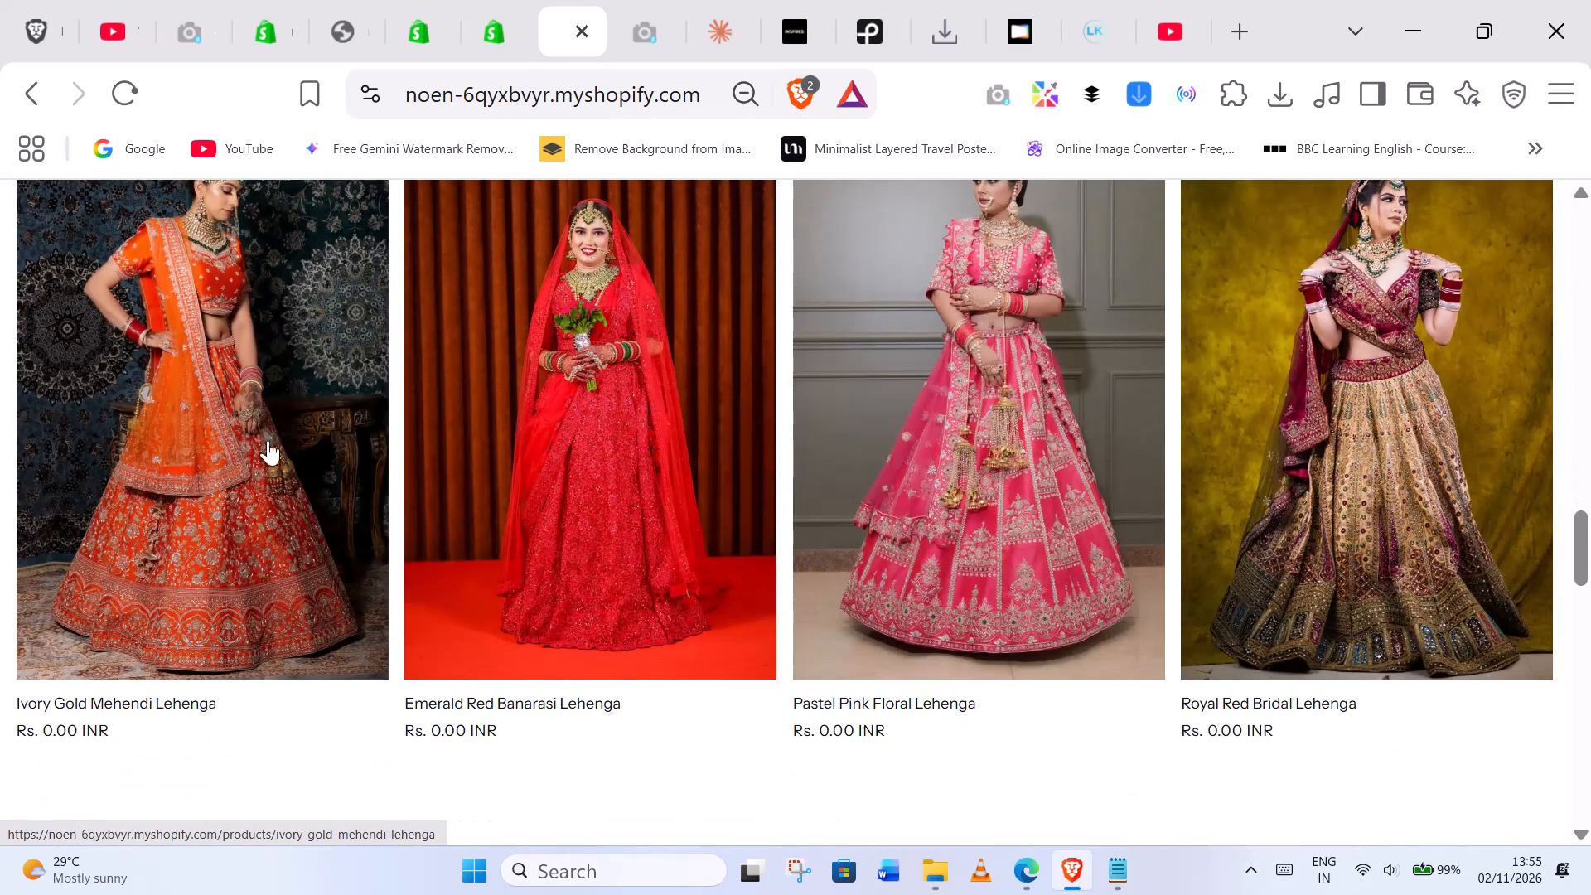
{"action": "scroll", "coordinate": [1314, 450], "scroll_direction": "up", "scroll_amount": 1}
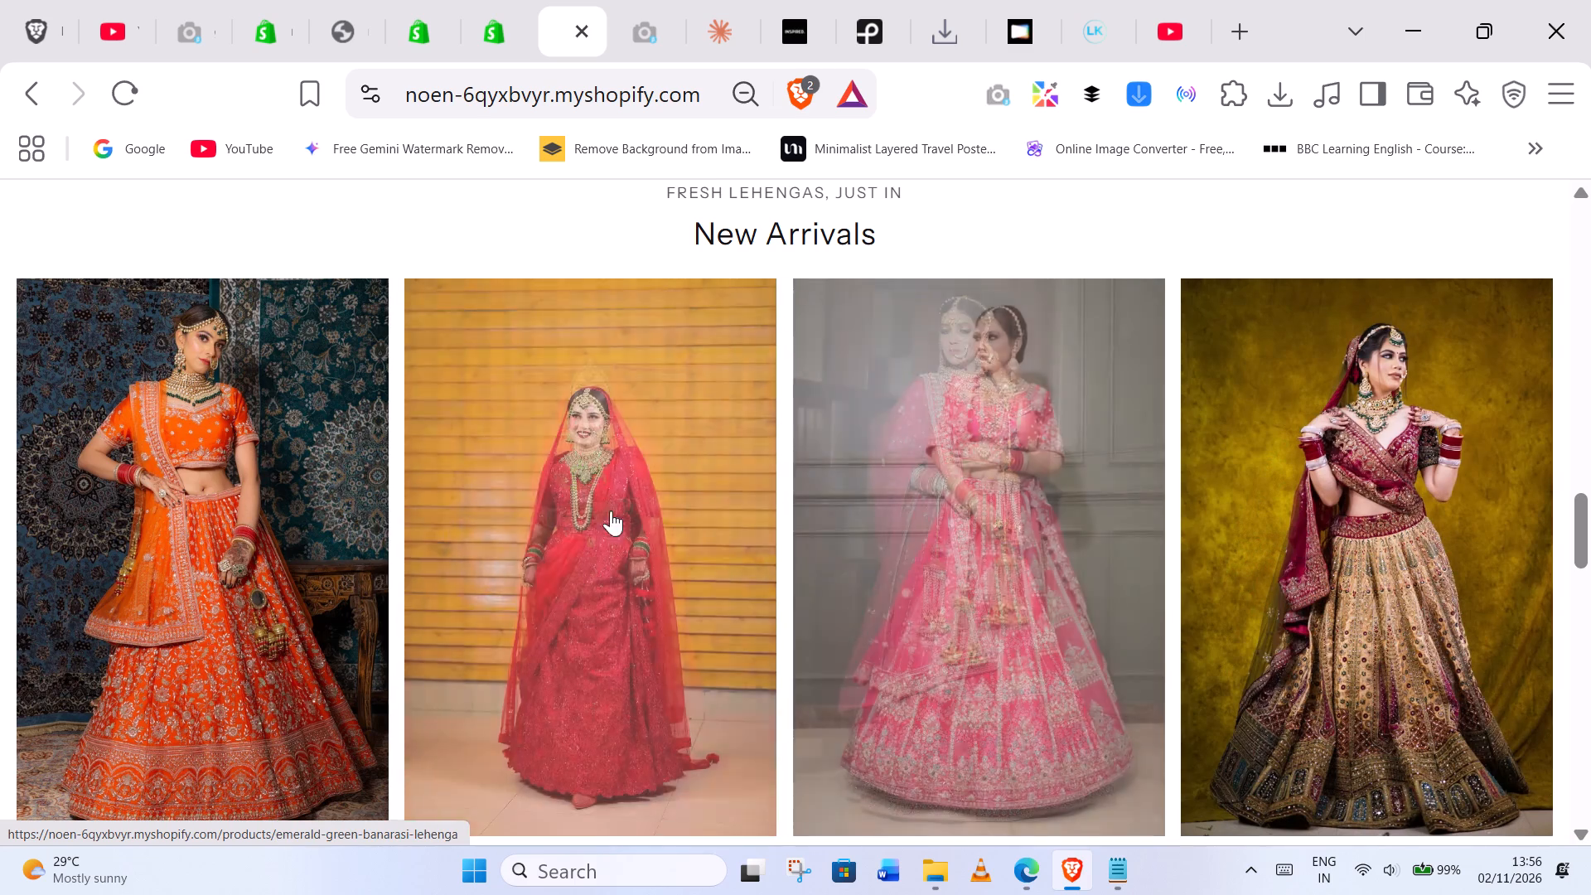
{"action": "scroll", "coordinate": [488, 476], "scroll_direction": "down", "scroll_amount": 6}
Advance the storefront's lehenga photo carousel and examine it together with the Festive Collection section.
{"action": "left_click", "coordinate": [1521, 625]}
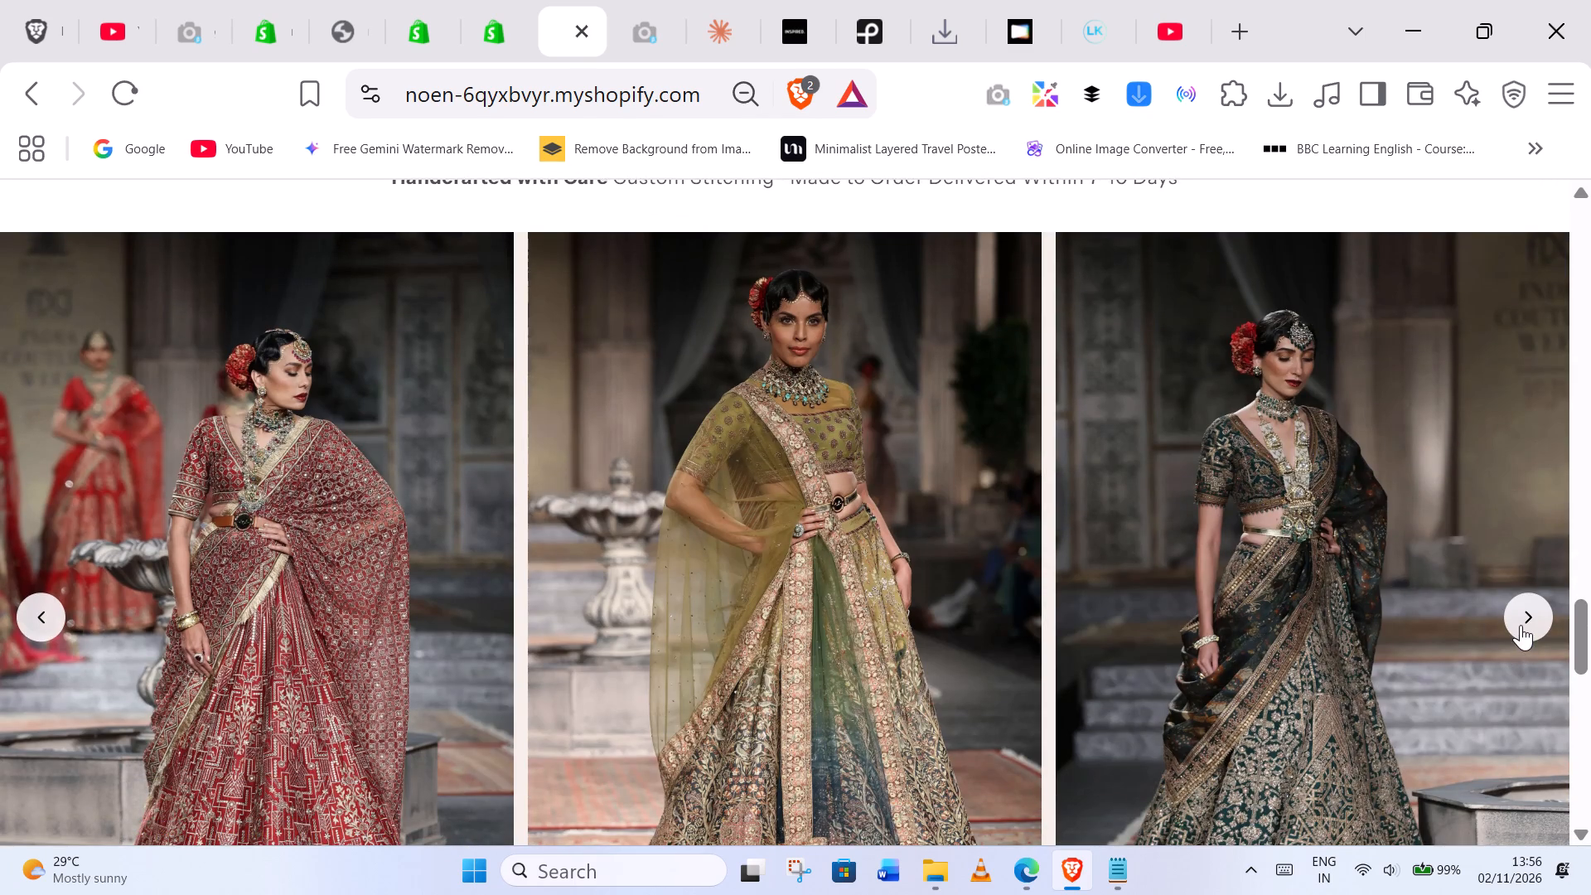
{"action": "left_click", "coordinate": [1521, 625]}
{"action": "scroll", "coordinate": [1501, 610], "scroll_direction": "down", "scroll_amount": 4}
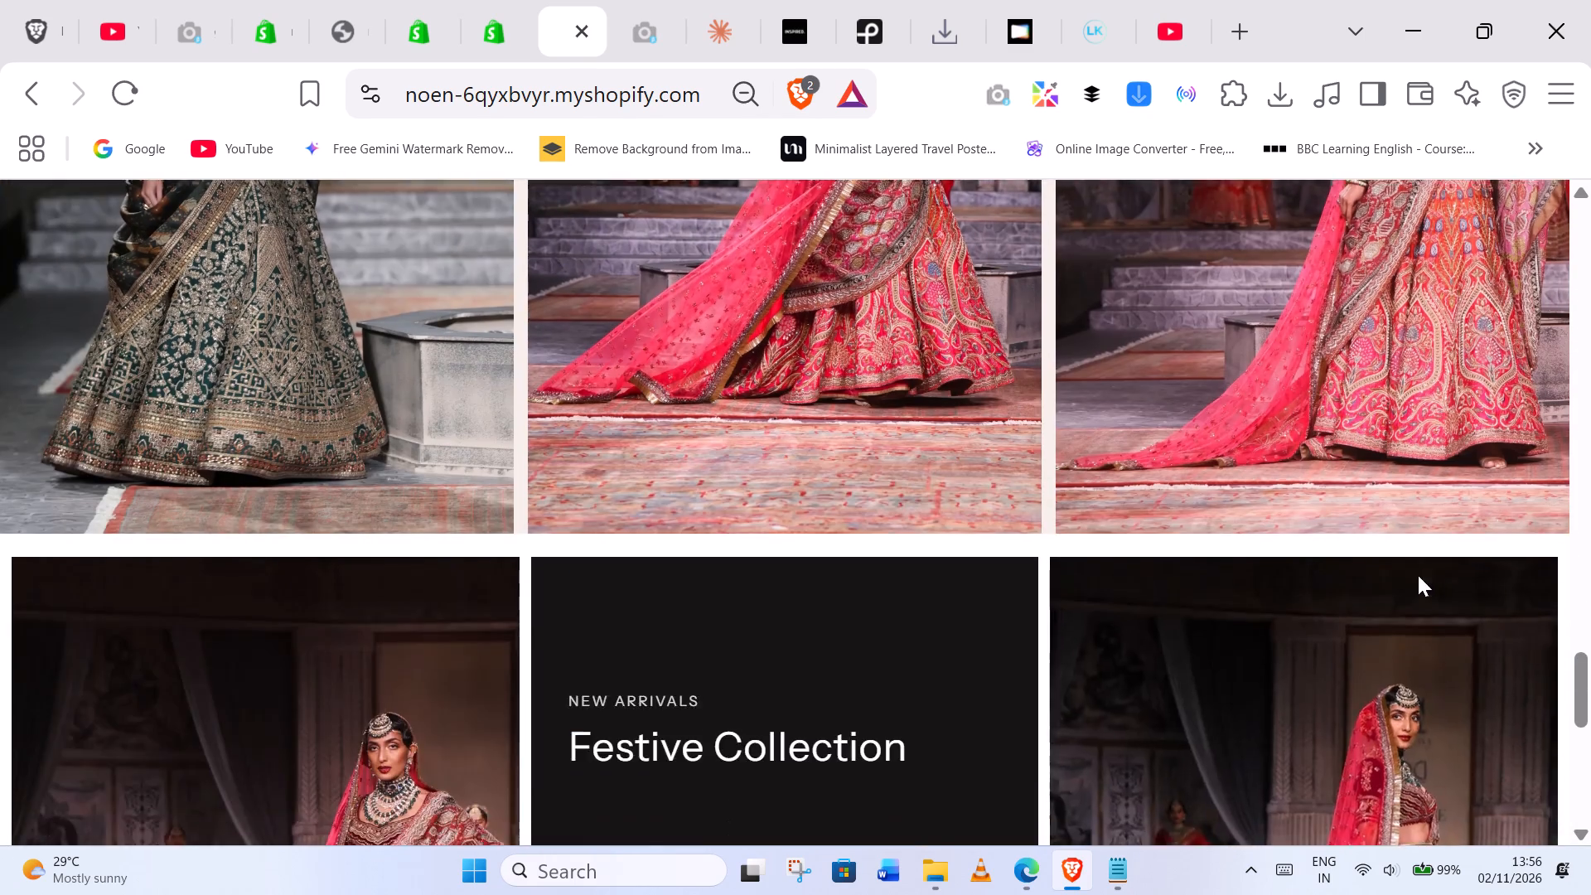
{"action": "scroll", "coordinate": [1418, 575], "scroll_direction": "down", "scroll_amount": 3}
{"action": "scroll", "coordinate": [1399, 571], "scroll_direction": "up", "scroll_amount": 7}
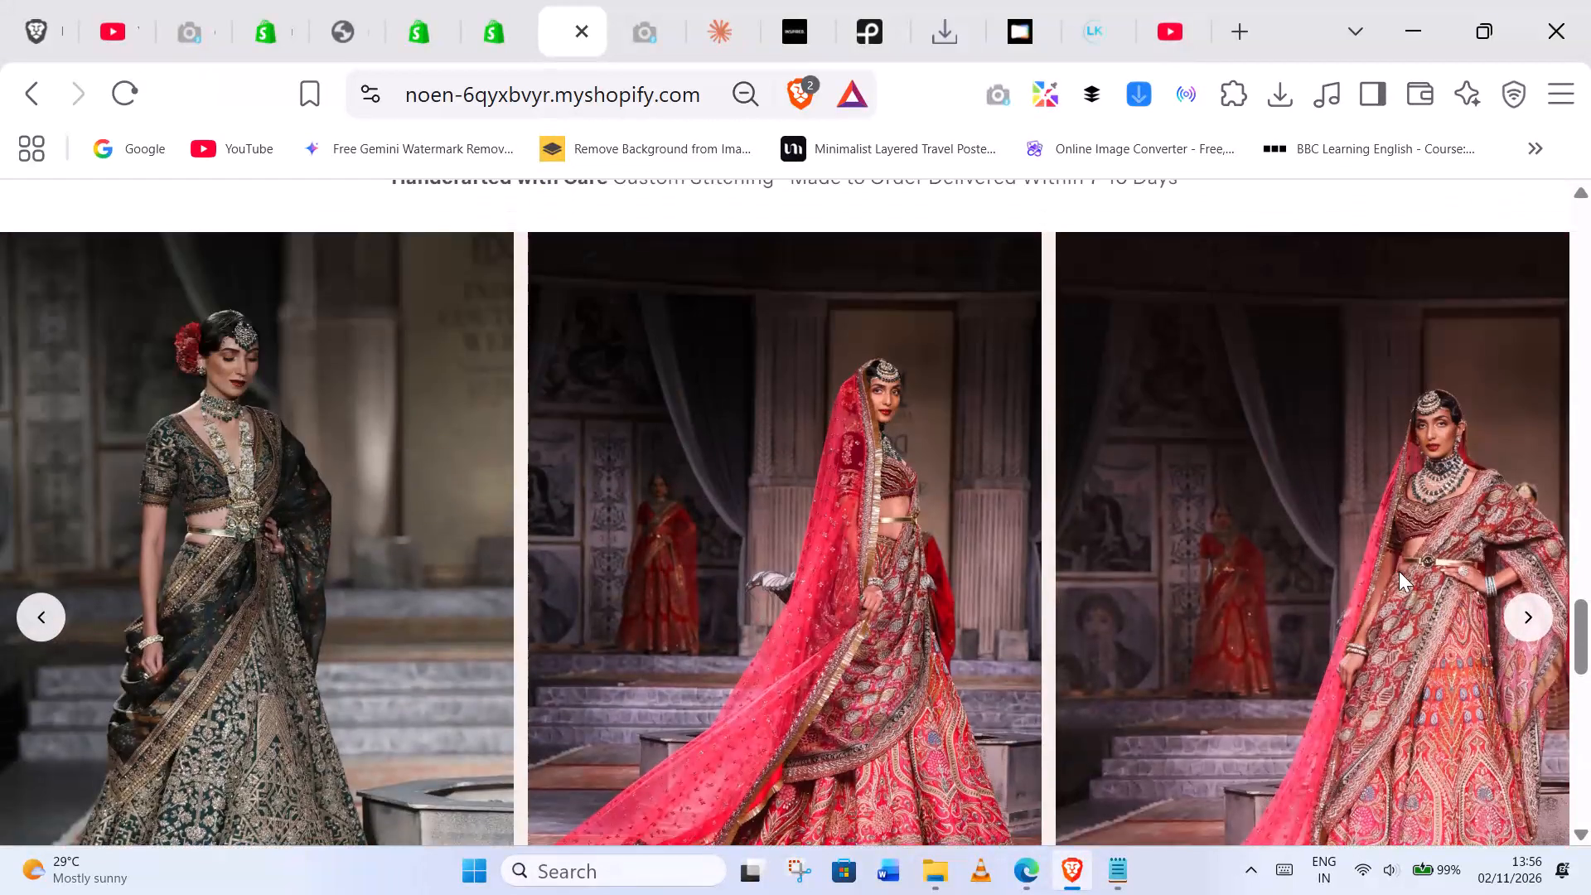
{"action": "scroll", "coordinate": [1399, 571], "scroll_direction": "down", "scroll_amount": 6}
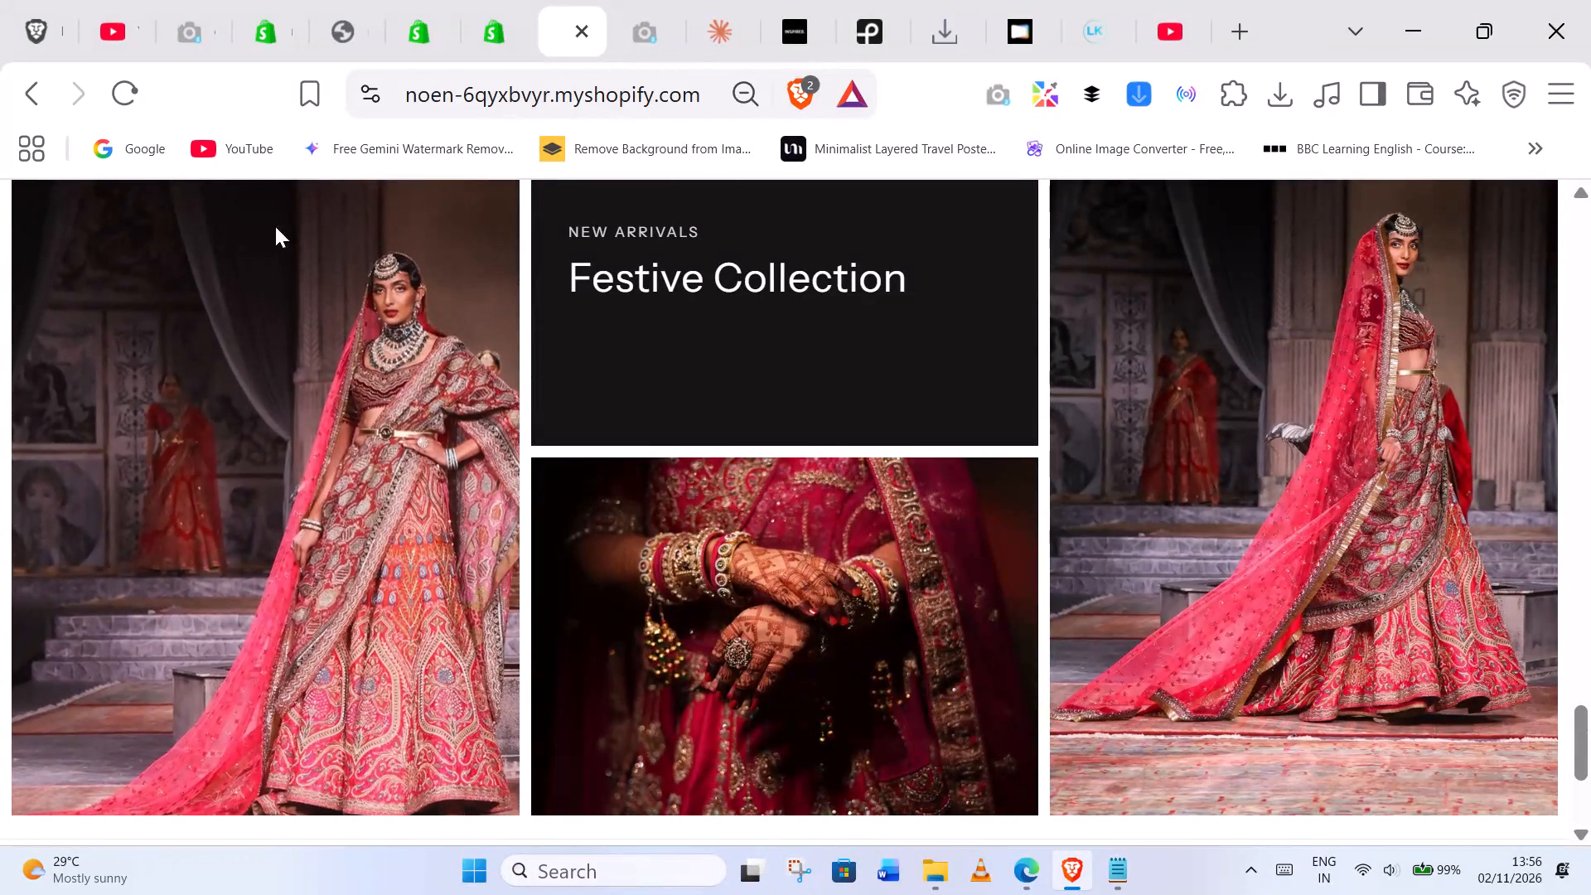
On Pexels, browse the "lehenga simple" photo results for further lehenga product photos.
{"action": "left_click", "coordinate": [886, 0]}
{"action": "scroll", "coordinate": [860, 268], "scroll_direction": "down", "scroll_amount": 4}
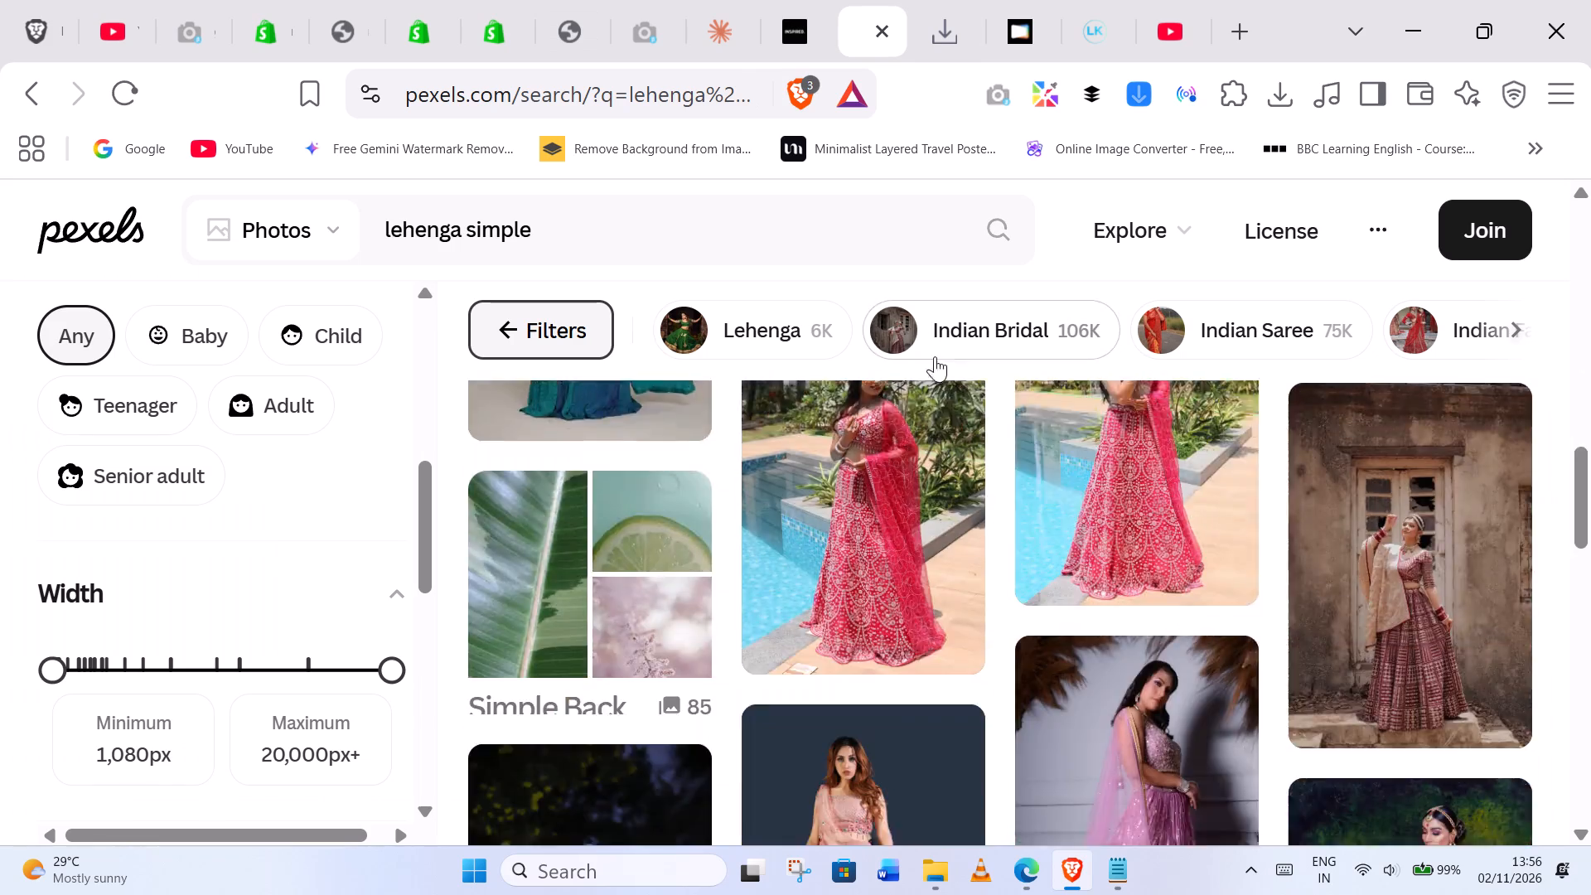
{"action": "scroll", "coordinate": [935, 356], "scroll_direction": "down", "scroll_amount": 3}
{"action": "scroll", "coordinate": [953, 571], "scroll_direction": "up", "scroll_amount": 2}
{"action": "scroll", "coordinate": [1337, 541], "scroll_direction": "down", "scroll_amount": 5}
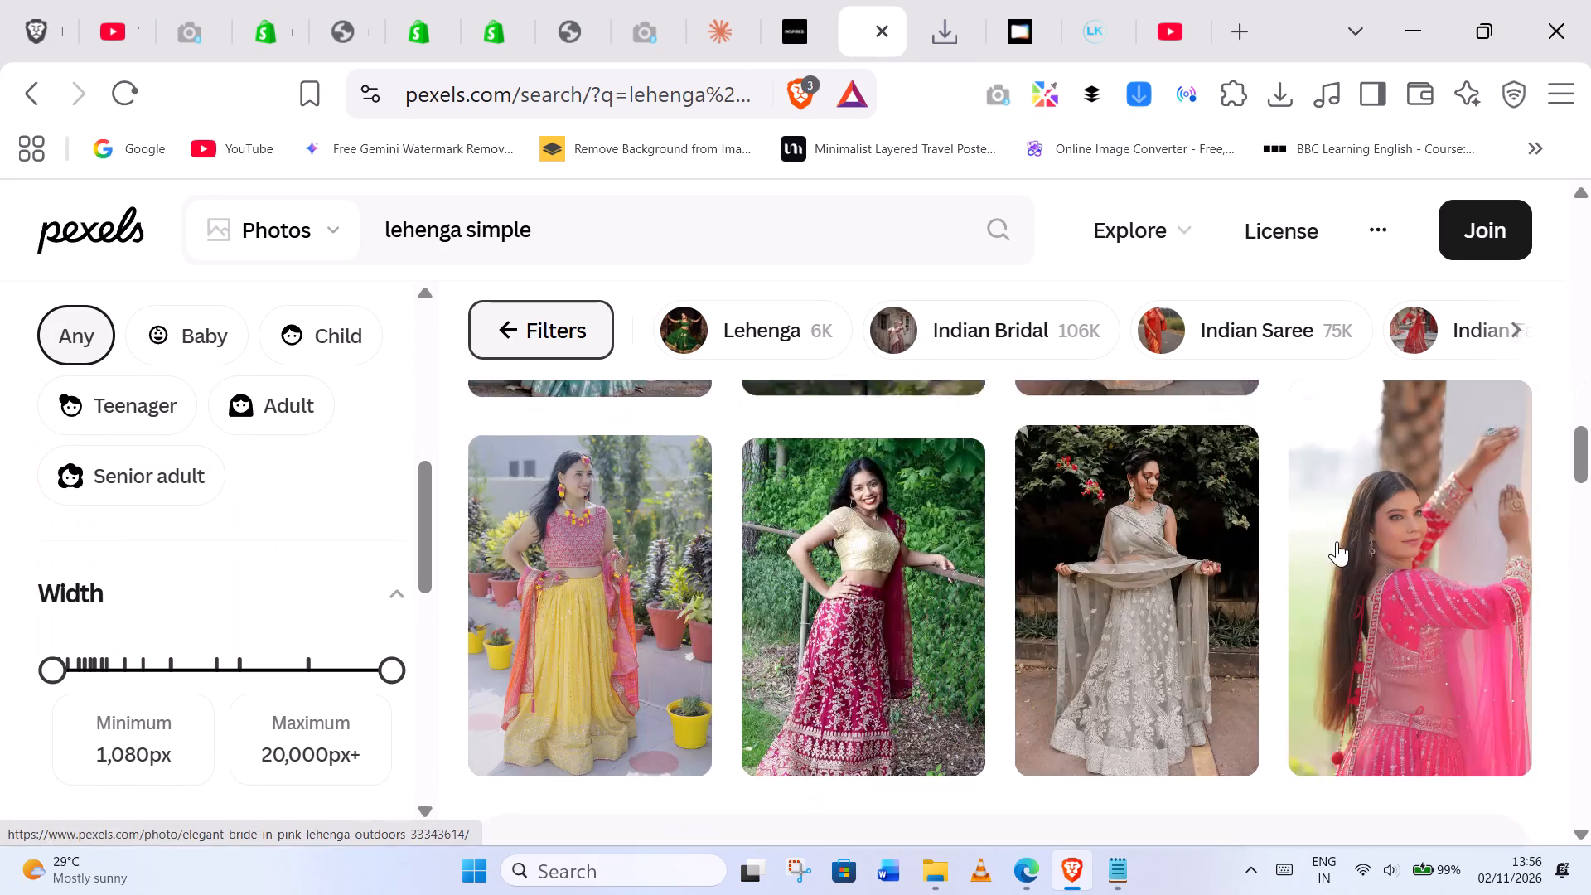
{"action": "scroll", "coordinate": [1337, 541], "scroll_direction": "down", "scroll_amount": 6}
{"action": "scroll", "coordinate": [1337, 541], "scroll_direction": "up", "scroll_amount": 2}
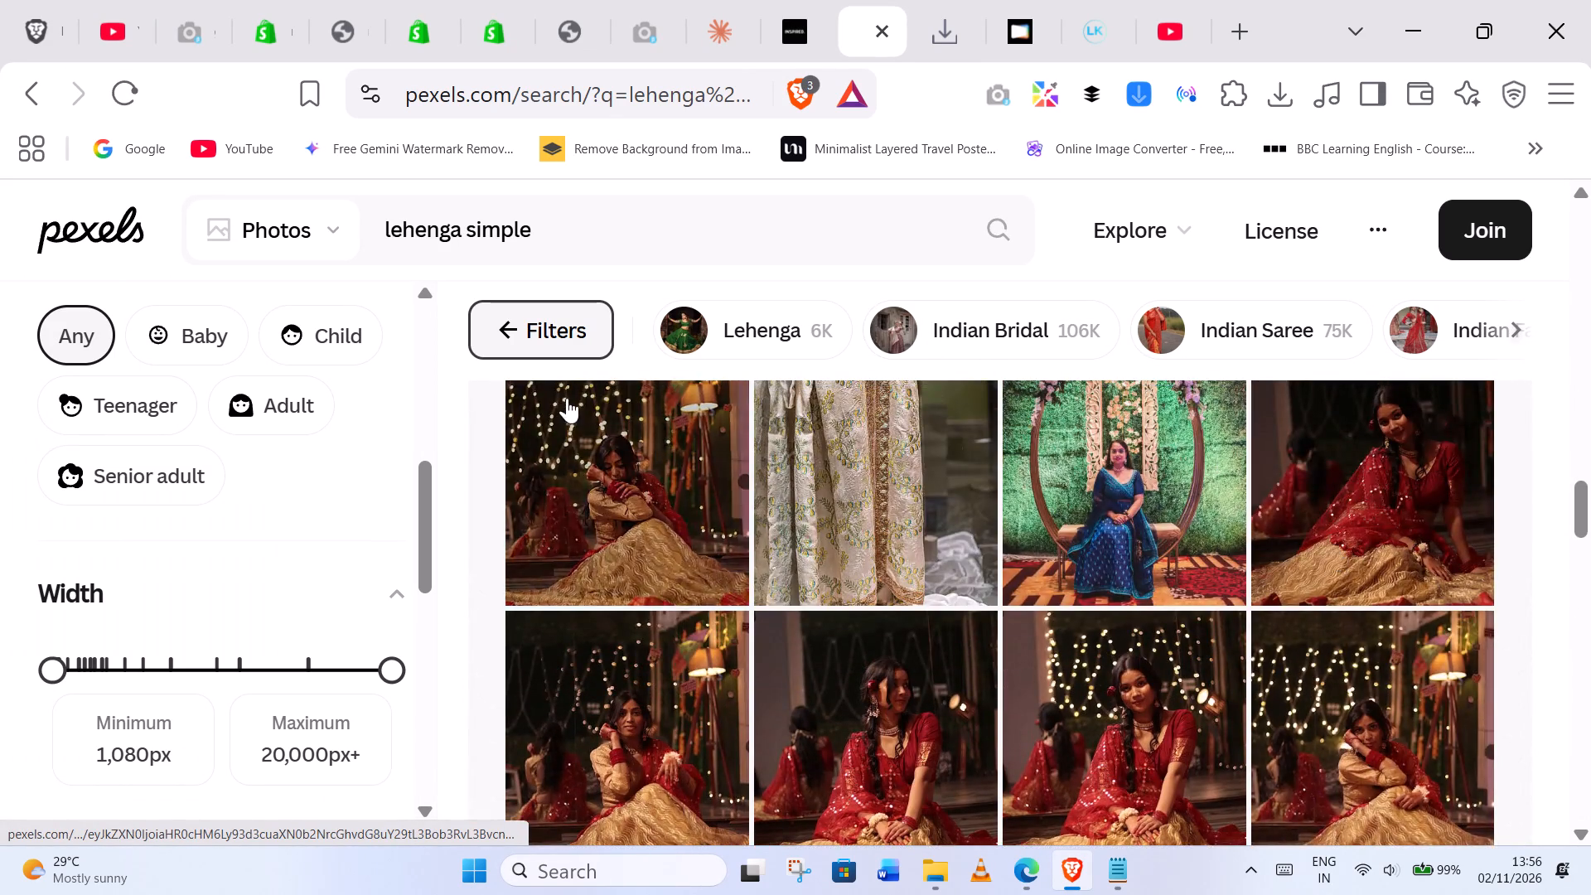
{"action": "scroll", "coordinate": [633, 489], "scroll_direction": "down", "scroll_amount": 2}
{"action": "scroll", "coordinate": [862, 581], "scroll_direction": "down", "scroll_amount": 2}
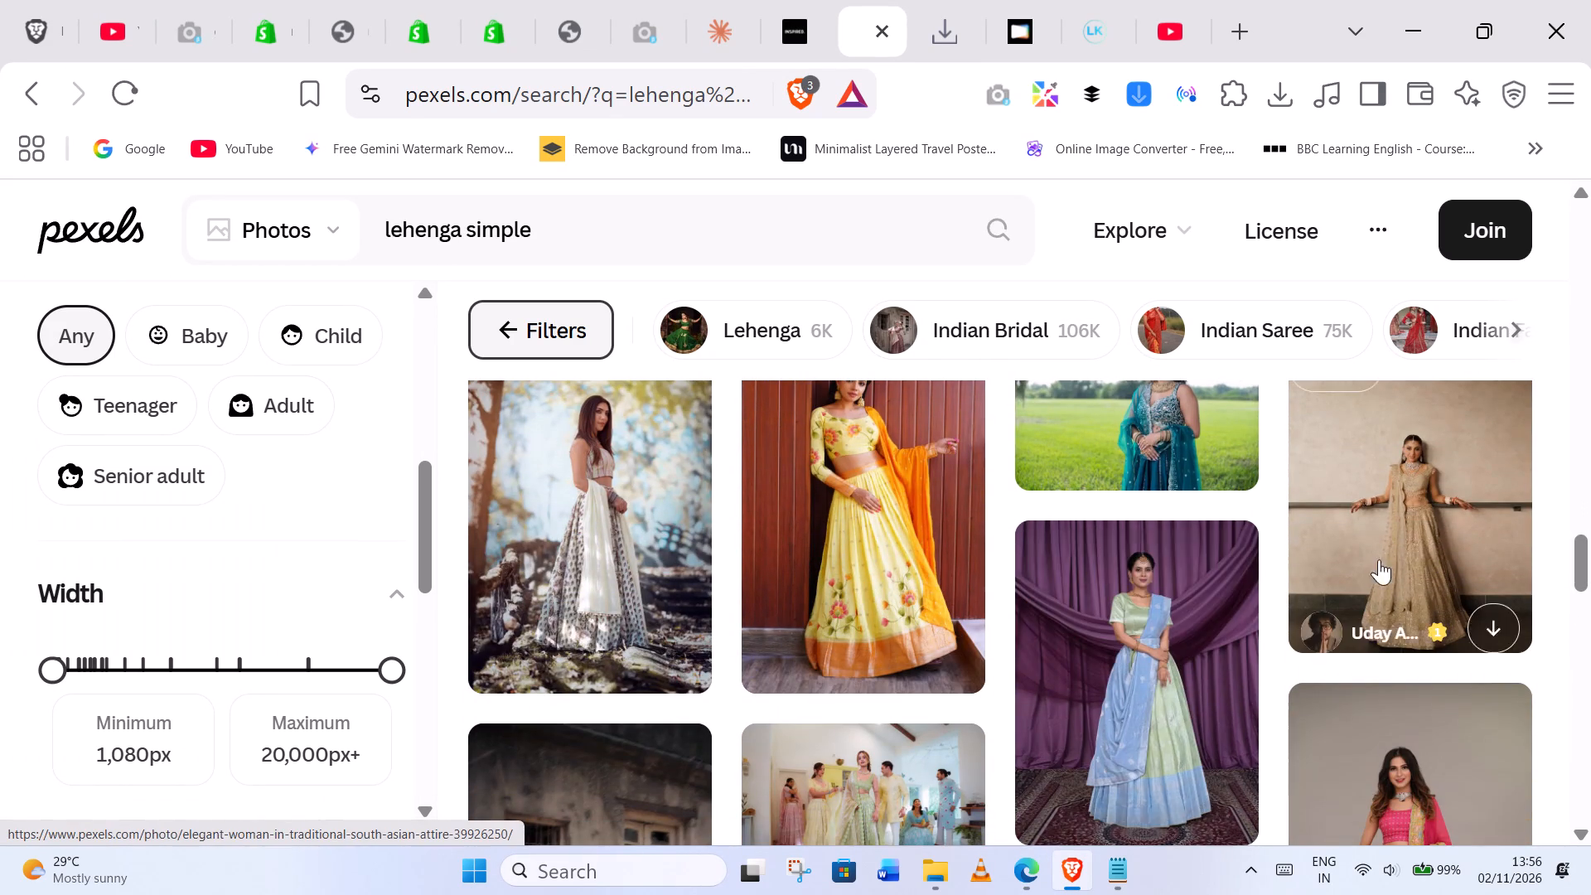
{"action": "scroll", "coordinate": [1027, 491], "scroll_direction": "down", "scroll_amount": 2}
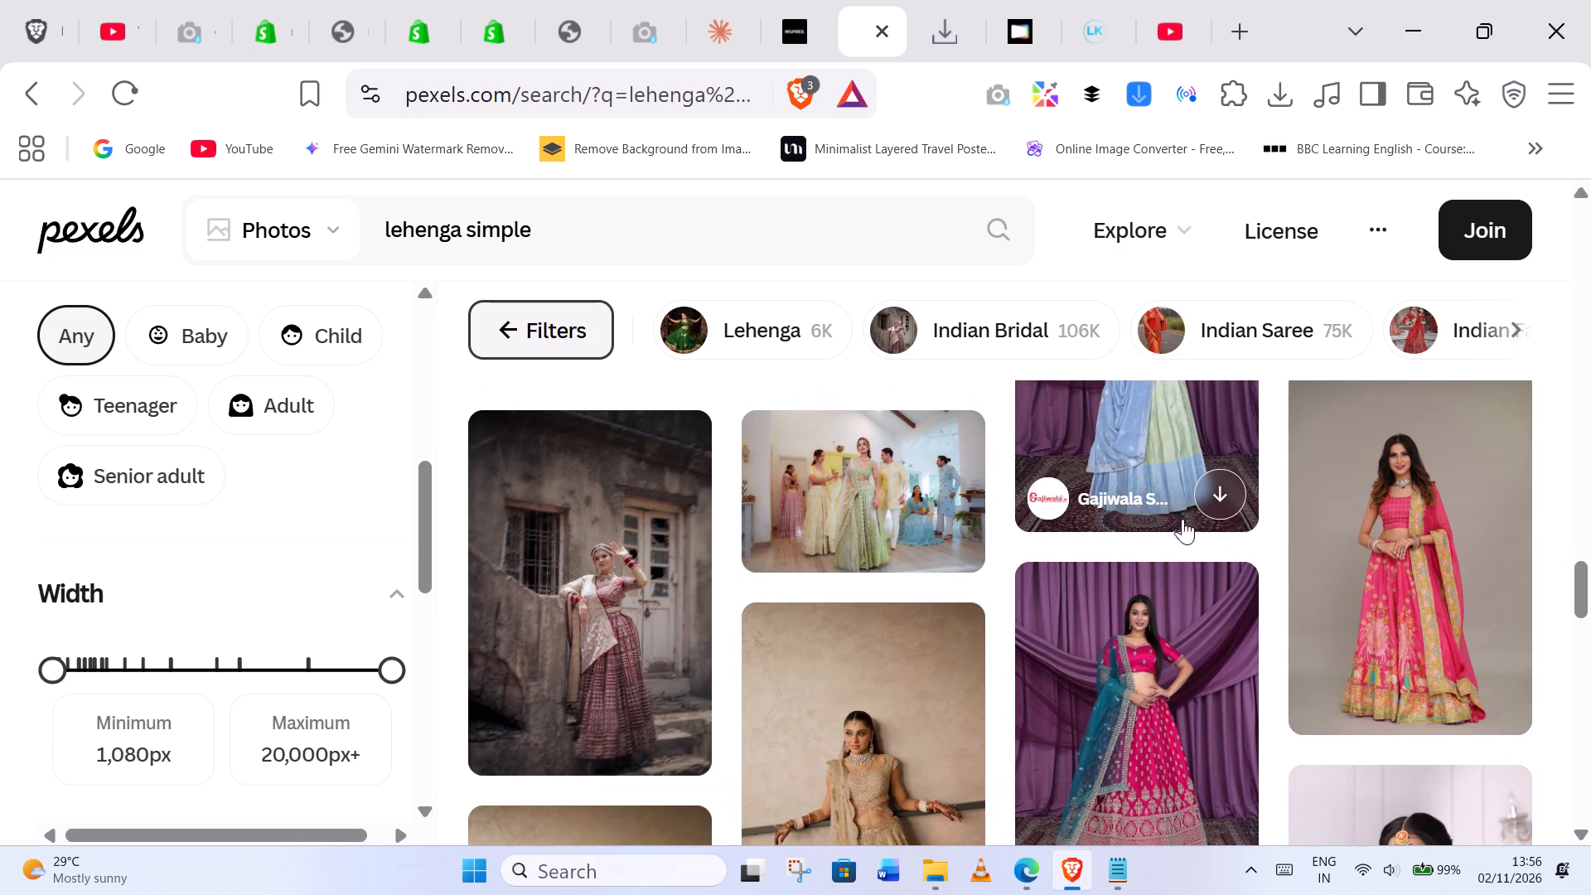
{"action": "scroll", "coordinate": [1305, 518], "scroll_direction": "down", "scroll_amount": 2}
{"action": "scroll", "coordinate": [1303, 519], "scroll_direction": "up", "scroll_amount": 2}
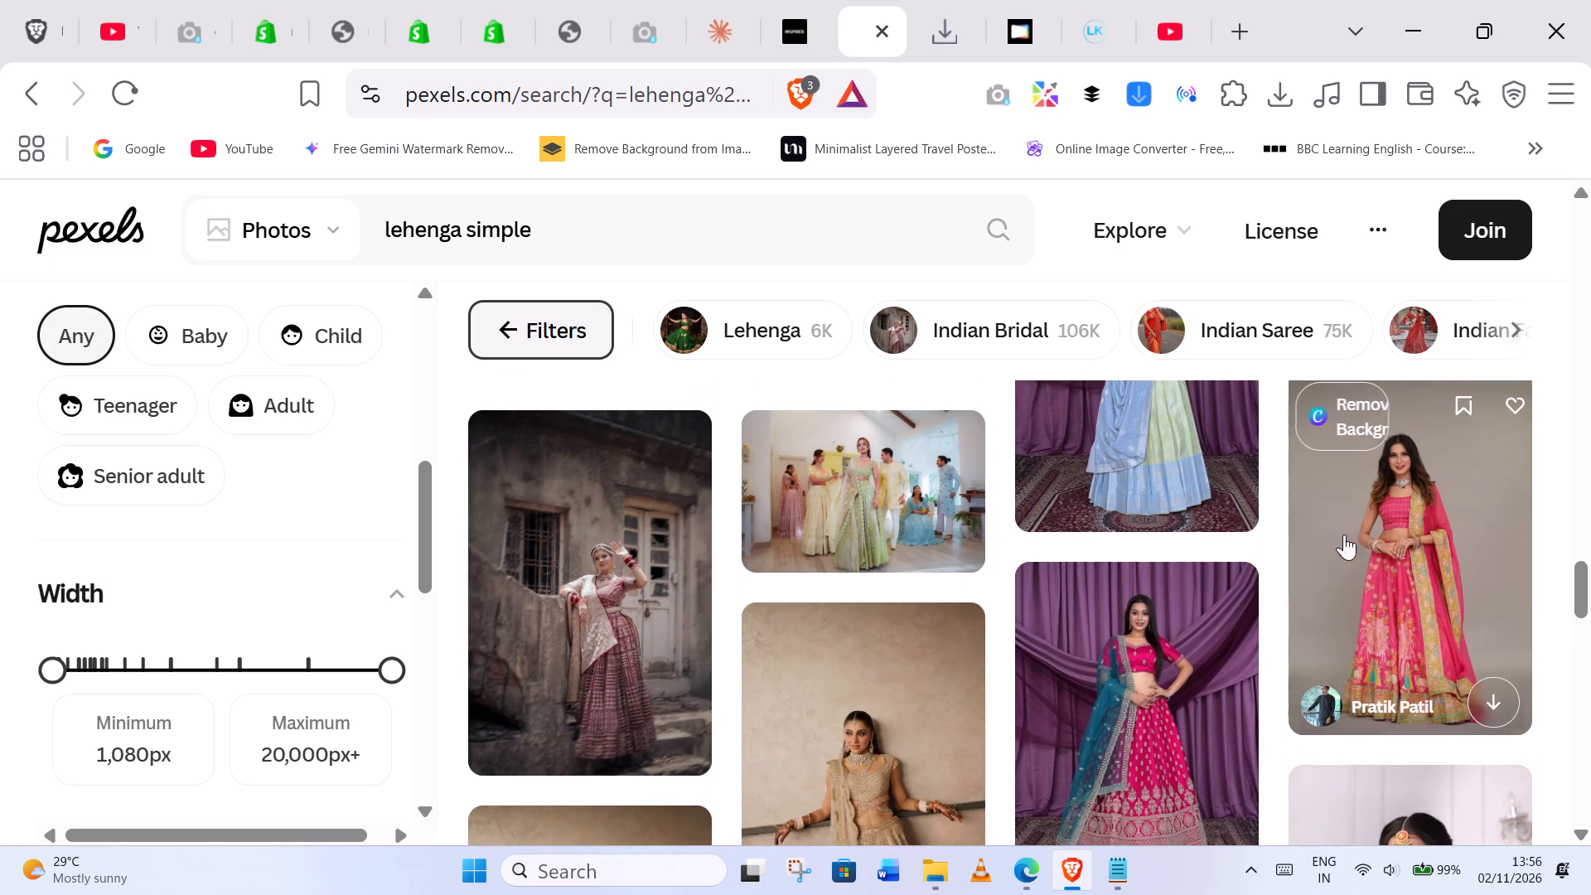
{"action": "scroll", "coordinate": [1412, 522], "scroll_direction": "down", "scroll_amount": 7}
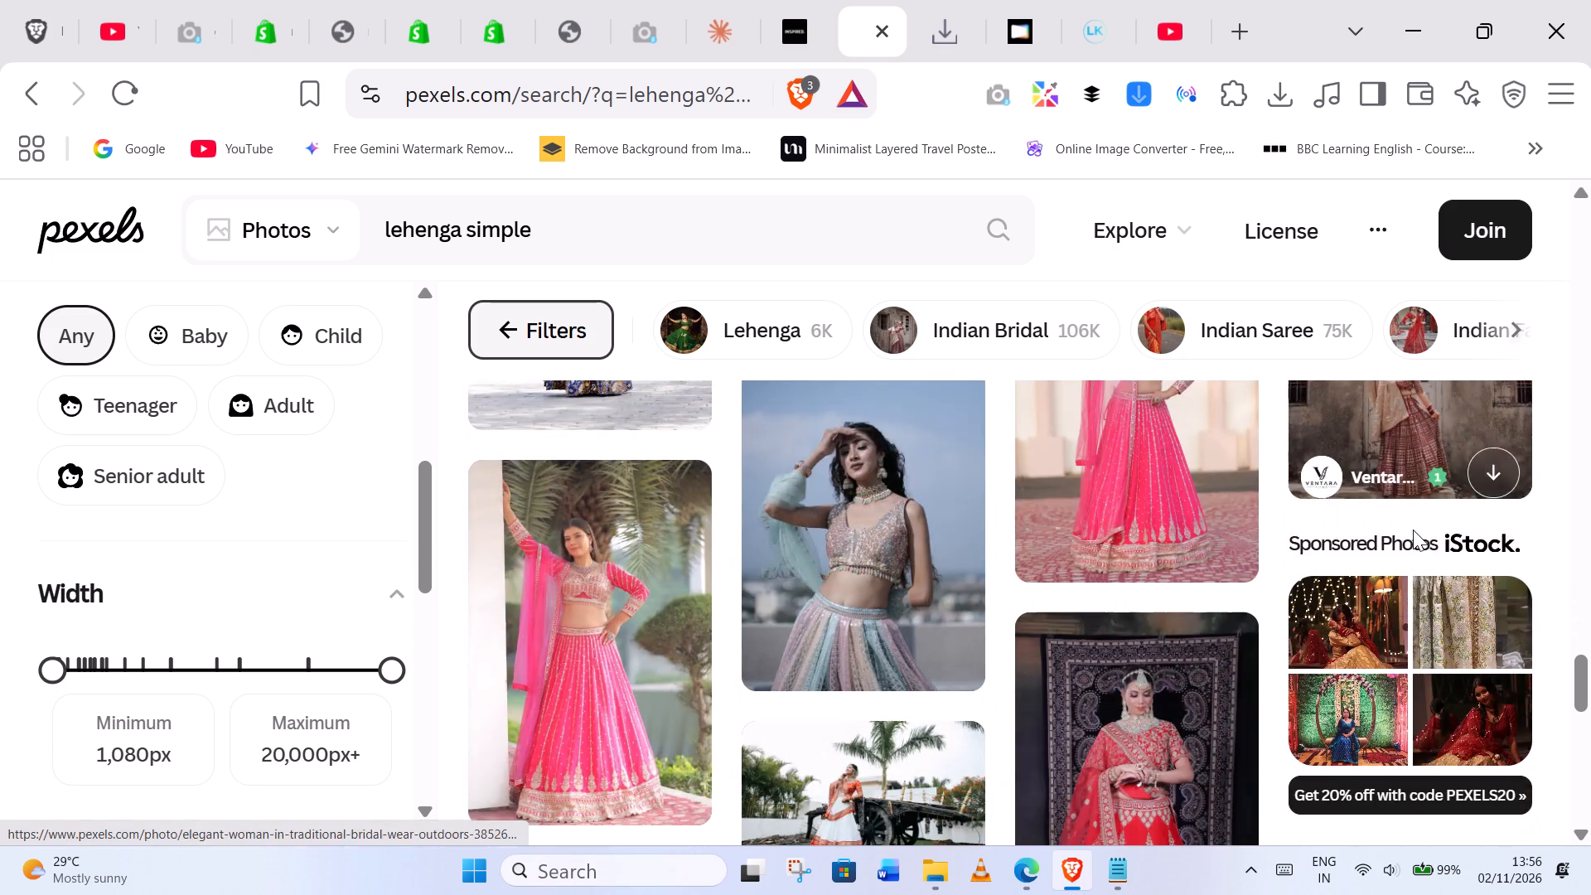
{"action": "scroll", "coordinate": [1120, 575], "scroll_direction": "down", "scroll_amount": 5}
{"action": "scroll", "coordinate": [1107, 659], "scroll_direction": "up", "scroll_amount": 8}
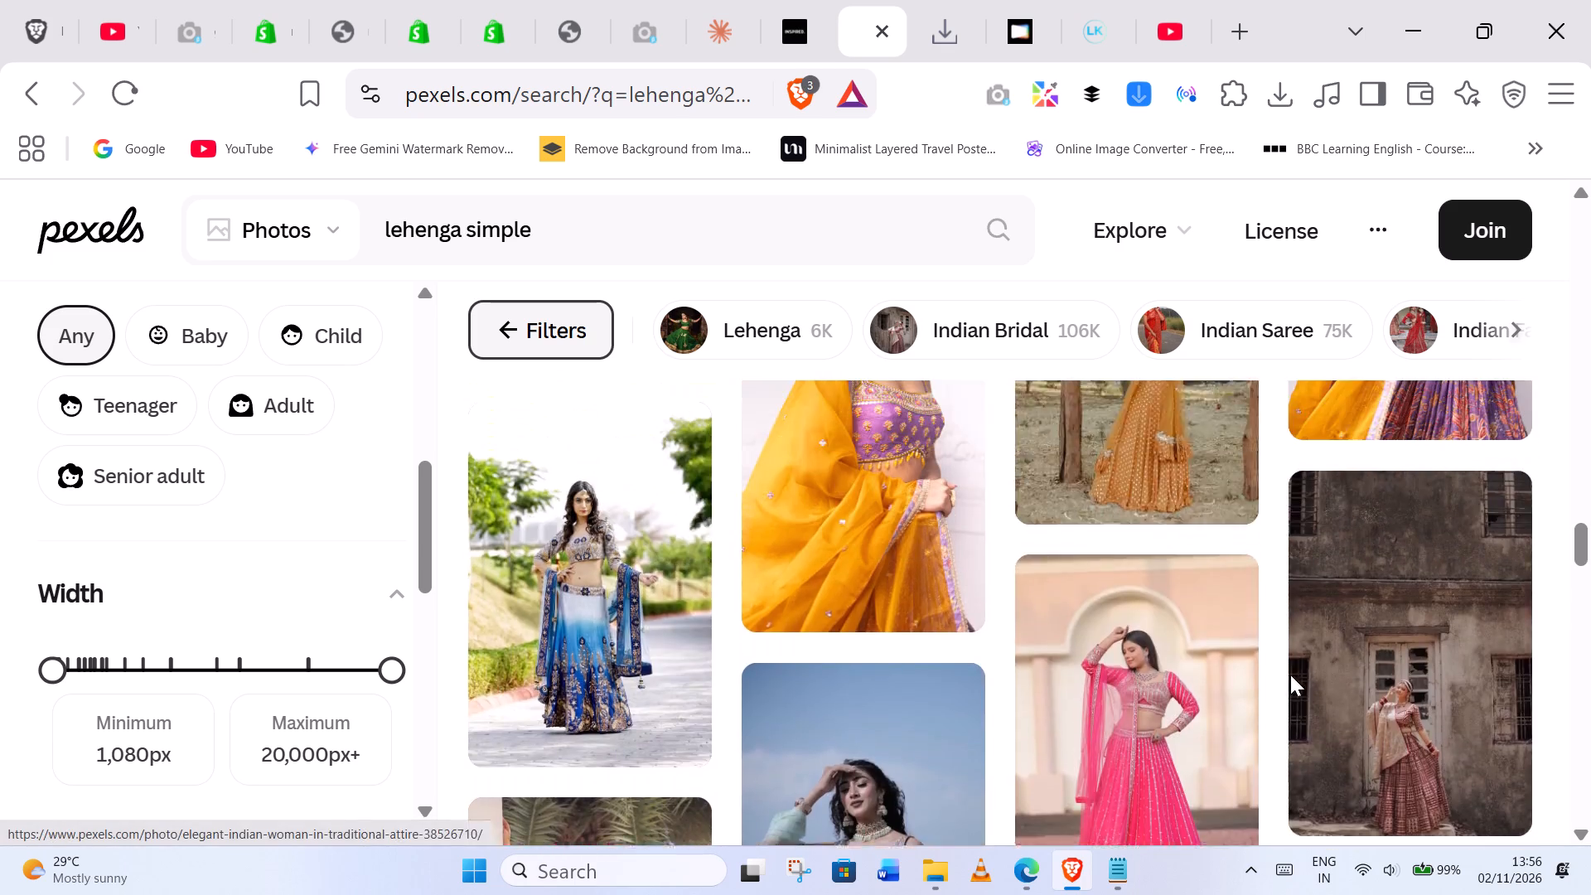
{"action": "scroll", "coordinate": [1527, 637], "scroll_direction": "up", "scroll_amount": 4}
Open the studio photo of the woman in a pink lehenga and view its photographer's gallery.
{"action": "left_click", "coordinate": [1393, 520]}
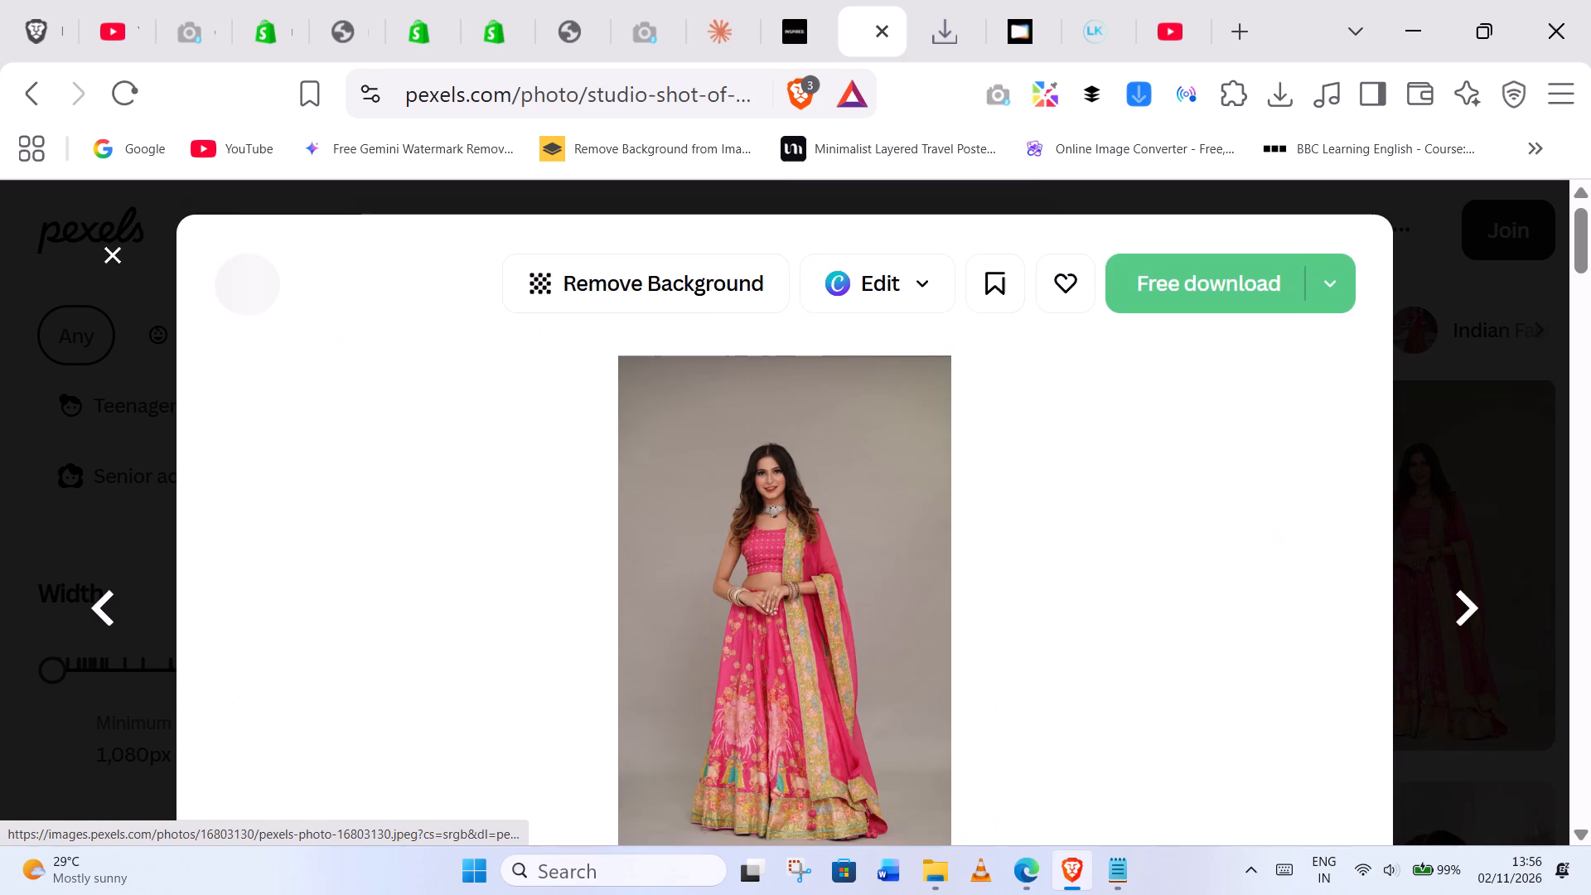
{"action": "scroll", "coordinate": [636, 556], "scroll_direction": "down", "scroll_amount": 10}
{"action": "scroll", "coordinate": [443, 495], "scroll_direction": "up", "scroll_amount": 3}
{"action": "scroll", "coordinate": [443, 495], "scroll_direction": "down", "scroll_amount": 1}
{"action": "scroll", "coordinate": [443, 495], "scroll_direction": "up", "scroll_amount": 3}
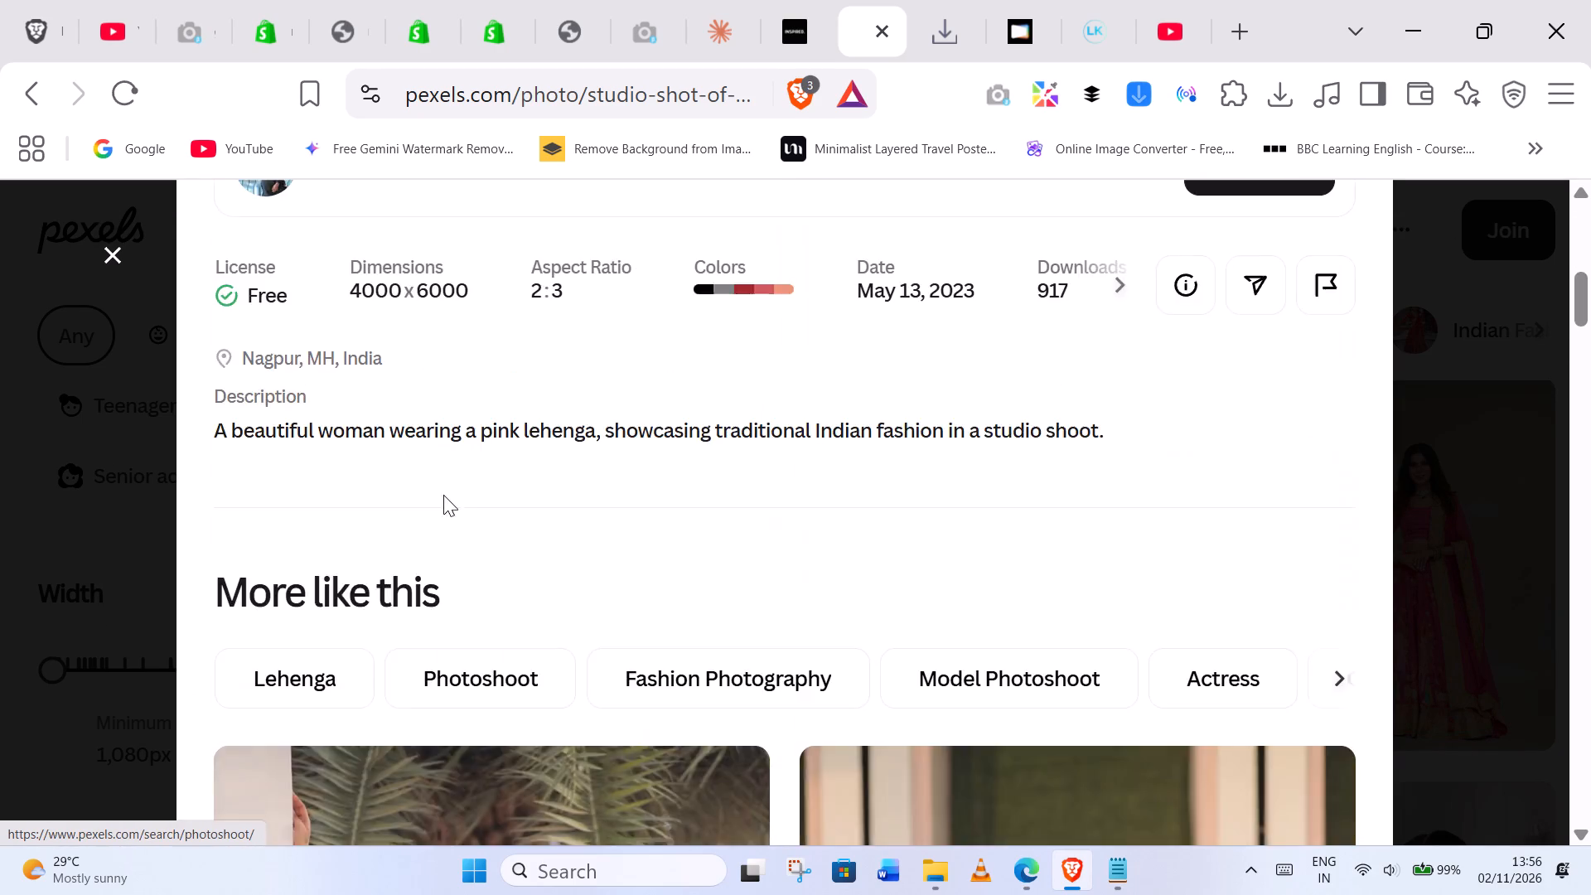
{"action": "scroll", "coordinate": [425, 476], "scroll_direction": "up", "scroll_amount": 7}
{"action": "left_click", "coordinate": [346, 273]}
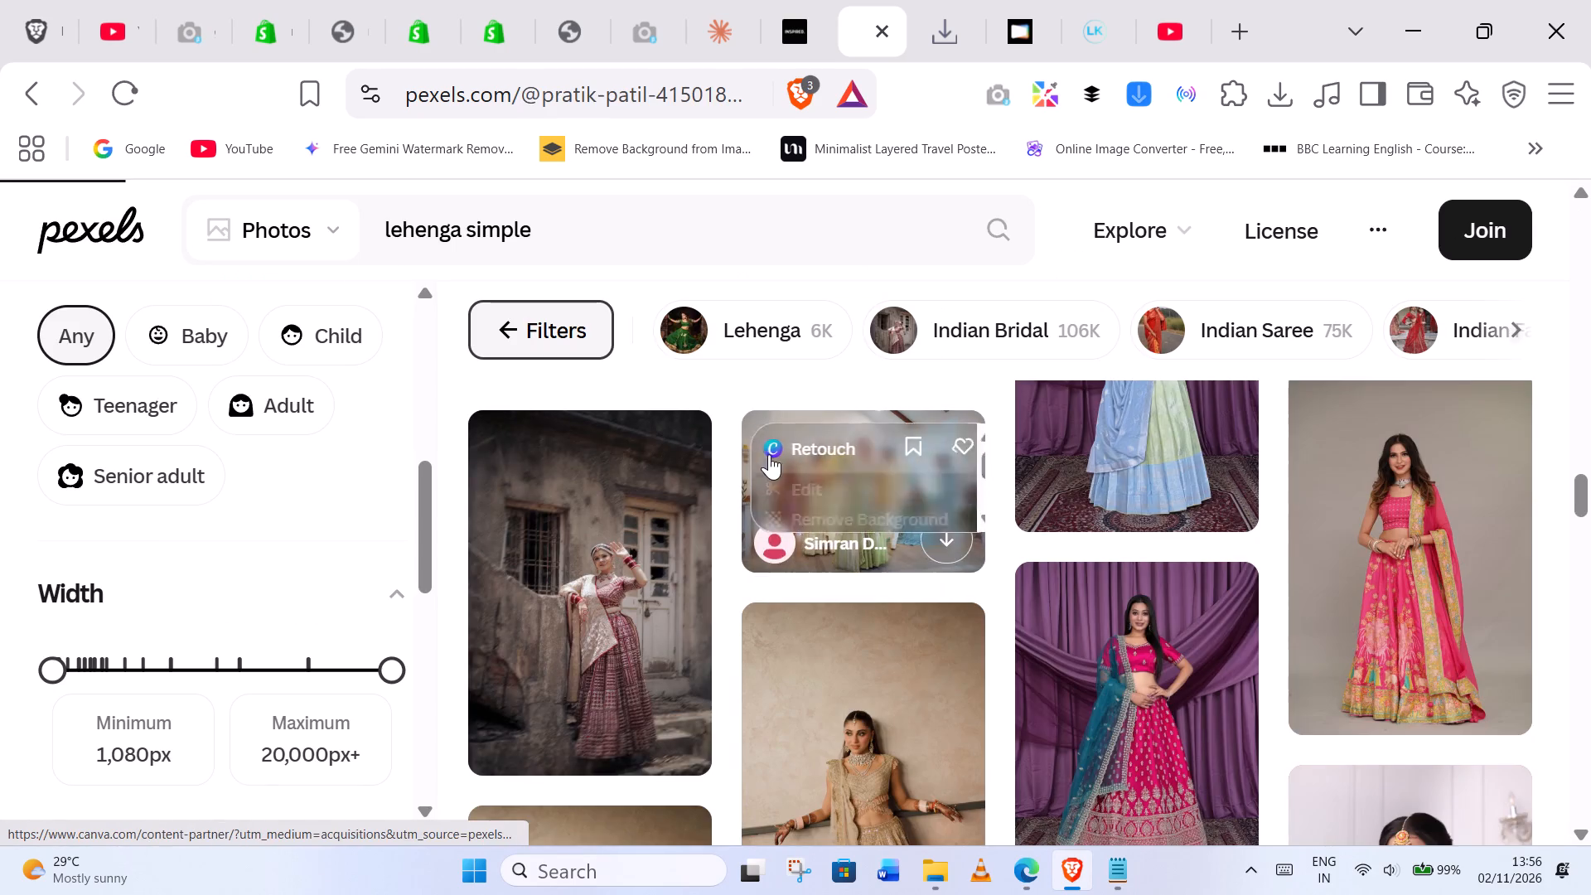
{"action": "scroll", "coordinate": [677, 497], "scroll_direction": "down", "scroll_amount": 5}
{"action": "scroll", "coordinate": [626, 476], "scroll_direction": "up", "scroll_amount": 2}
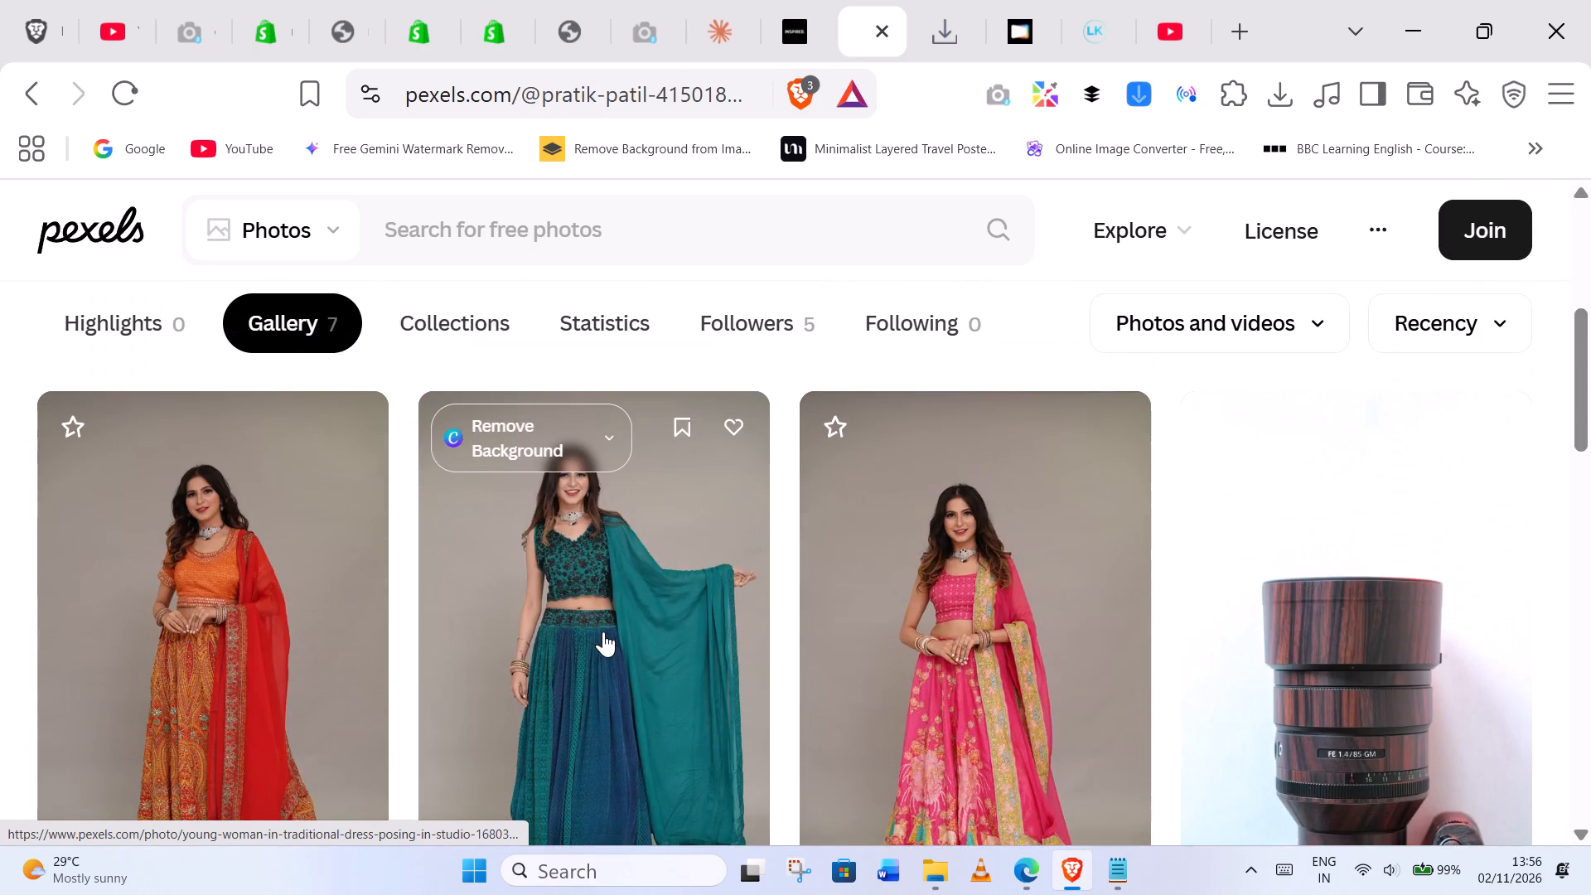
Open the teal and blue lehenga studio photo, examine it and its similar photos, and return to the photographer's gallery.
{"action": "left_click", "coordinate": [606, 631]}
{"action": "scroll", "coordinate": [757, 578], "scroll_direction": "down", "scroll_amount": 9}
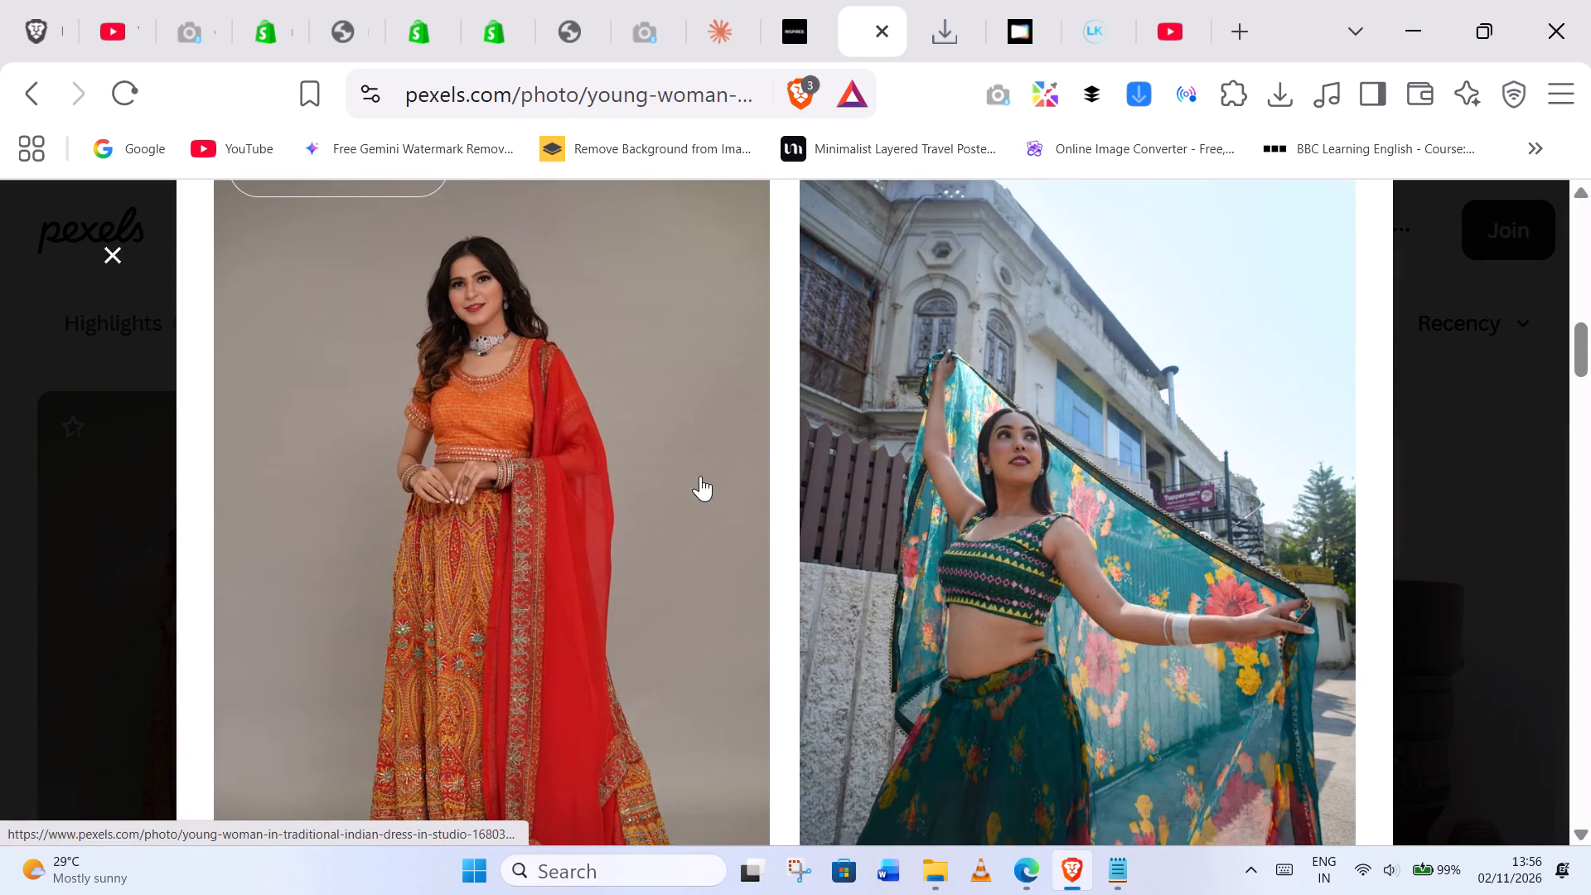
{"action": "scroll", "coordinate": [687, 553], "scroll_direction": "down", "scroll_amount": 5}
{"action": "scroll", "coordinate": [607, 518], "scroll_direction": "up", "scroll_amount": 6}
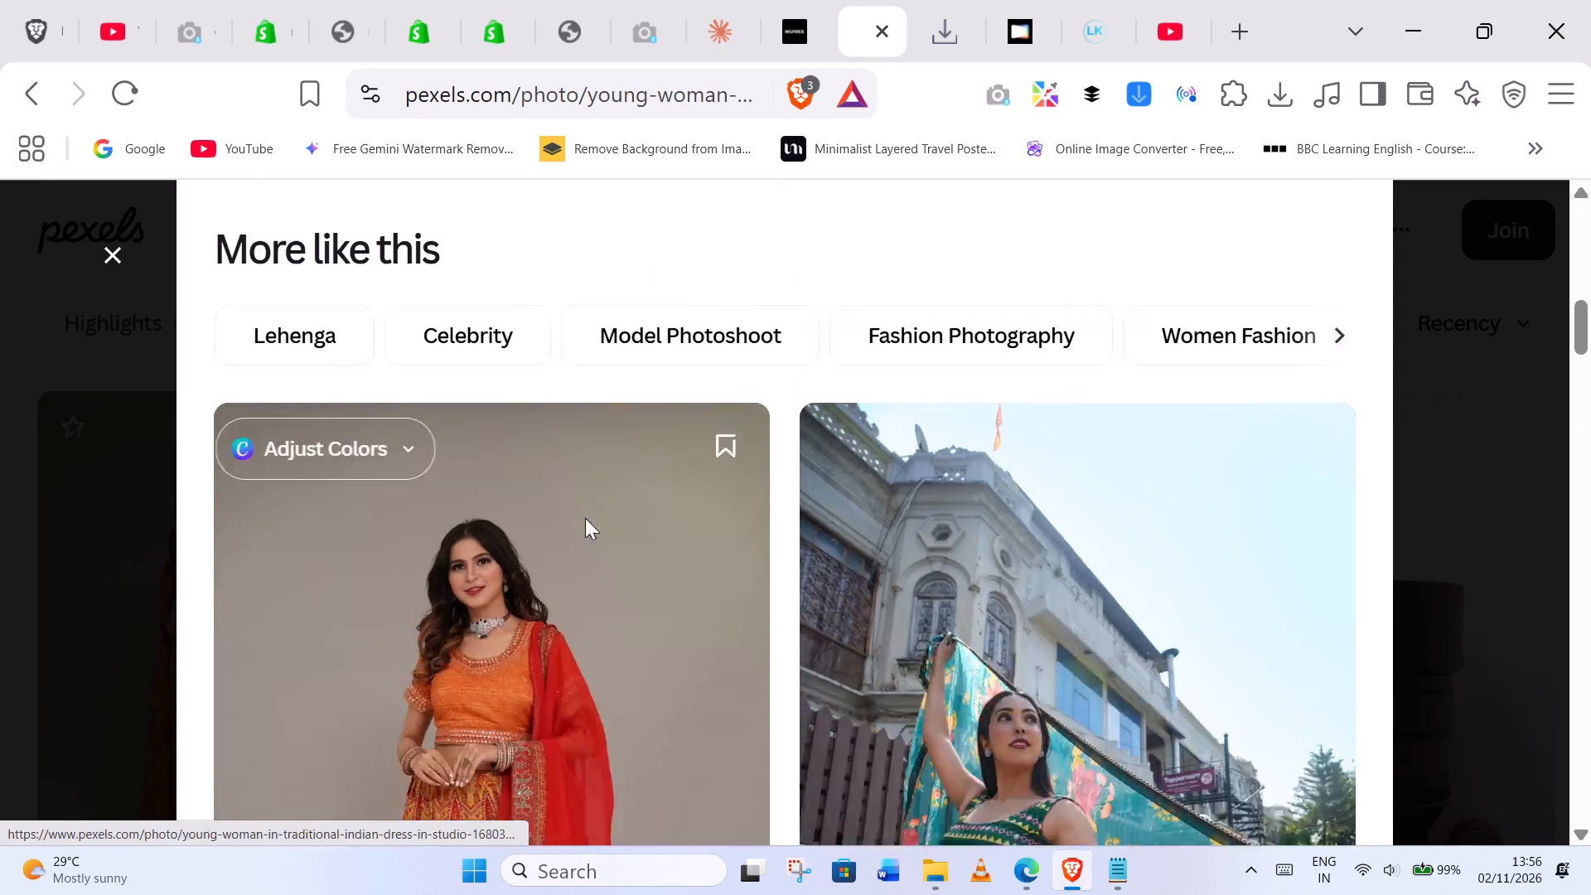
{"action": "scroll", "coordinate": [585, 518], "scroll_direction": "up", "scroll_amount": 11}
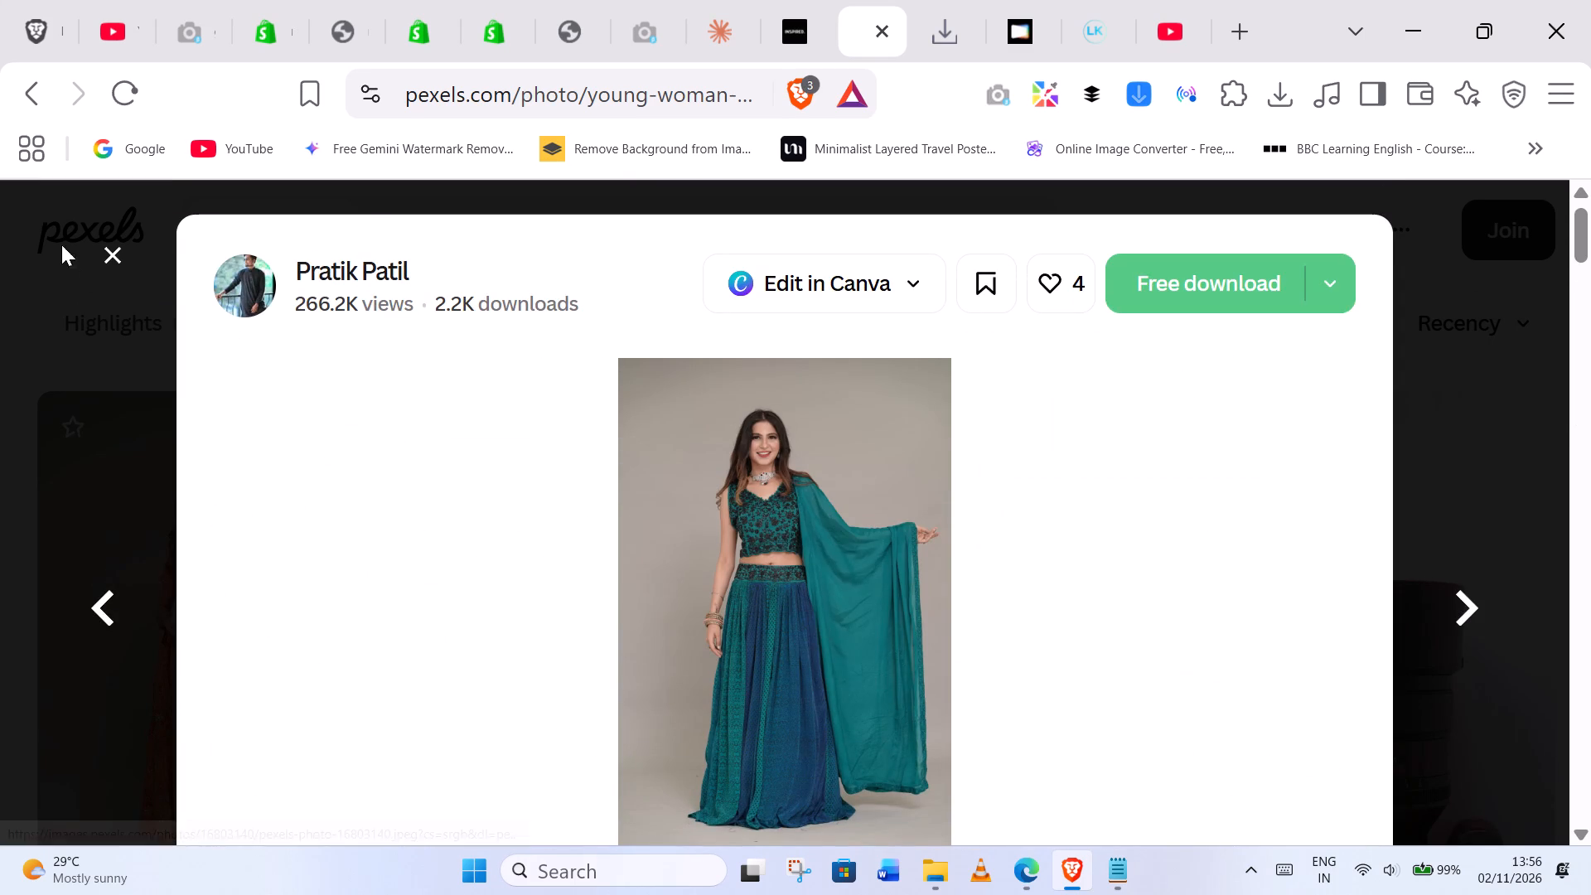
{"action": "left_click", "coordinate": [109, 261]}
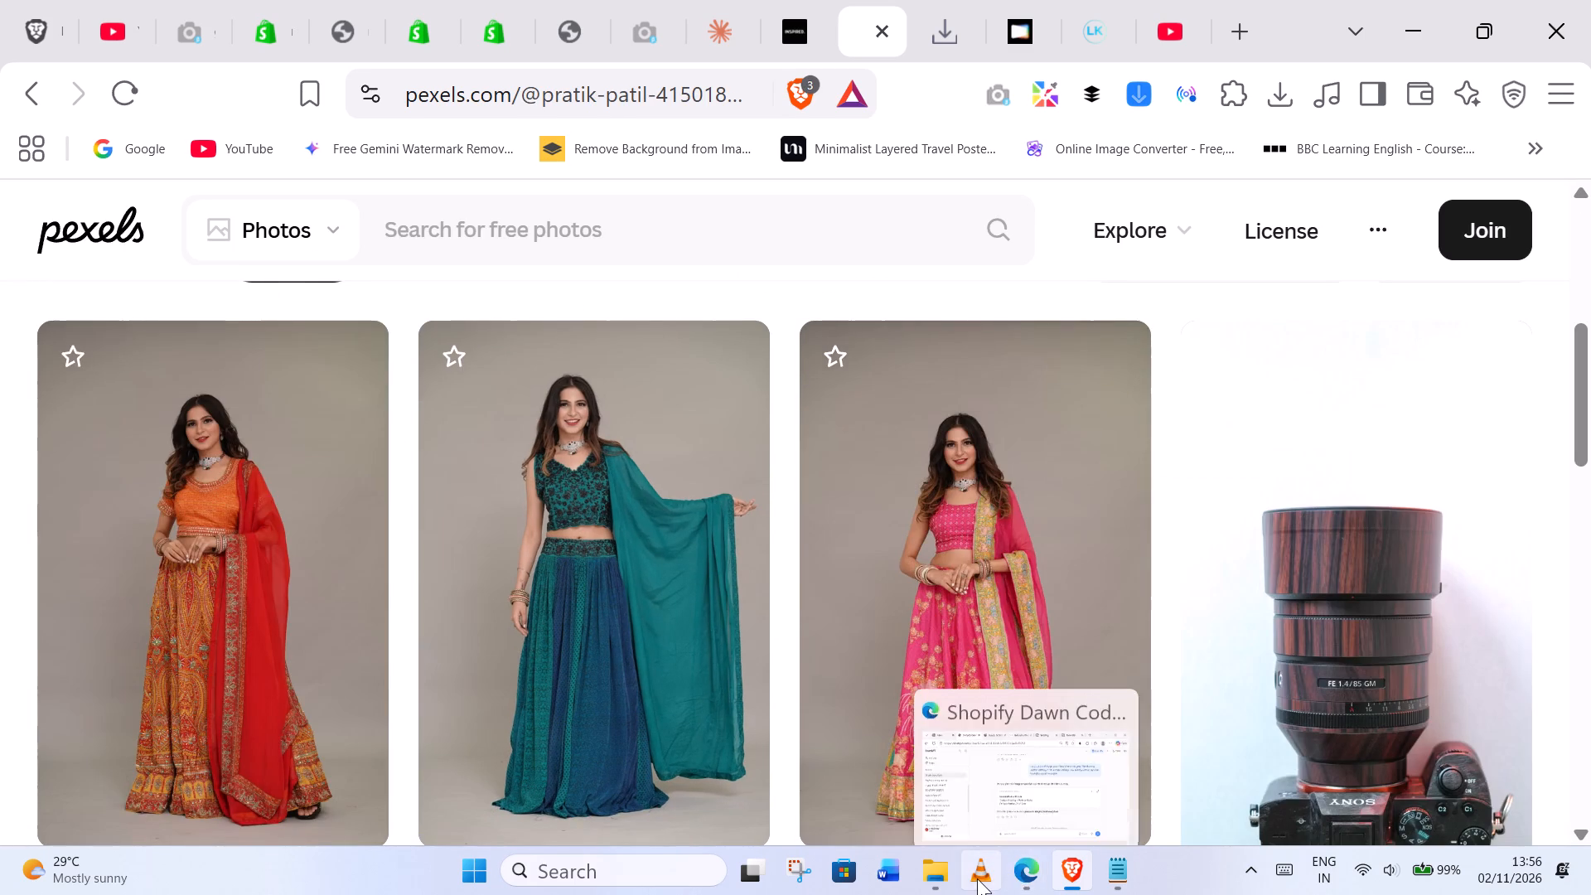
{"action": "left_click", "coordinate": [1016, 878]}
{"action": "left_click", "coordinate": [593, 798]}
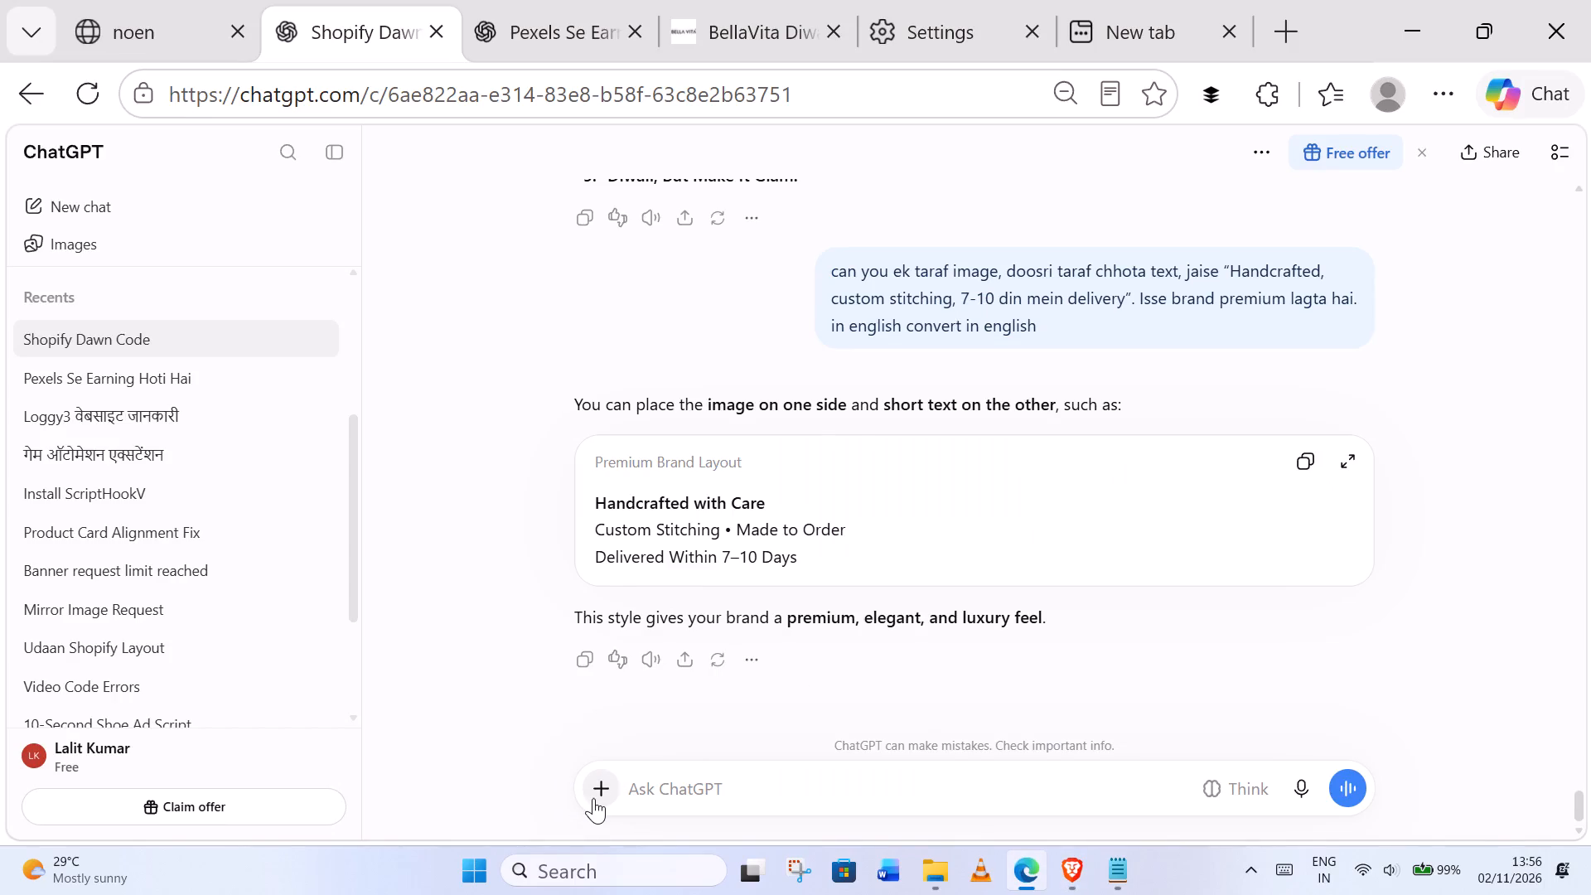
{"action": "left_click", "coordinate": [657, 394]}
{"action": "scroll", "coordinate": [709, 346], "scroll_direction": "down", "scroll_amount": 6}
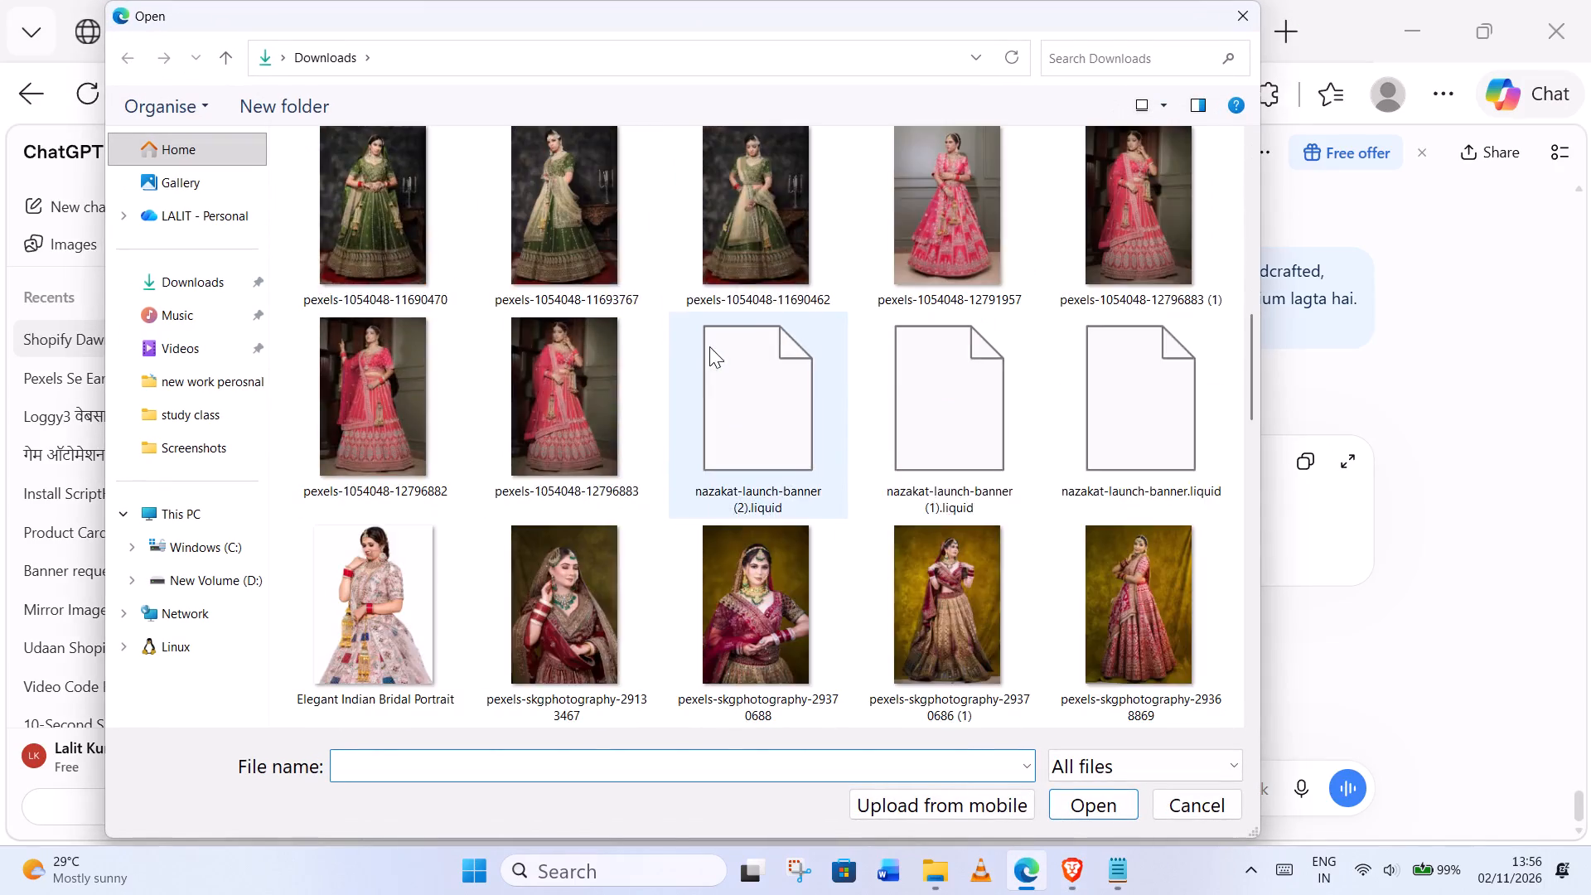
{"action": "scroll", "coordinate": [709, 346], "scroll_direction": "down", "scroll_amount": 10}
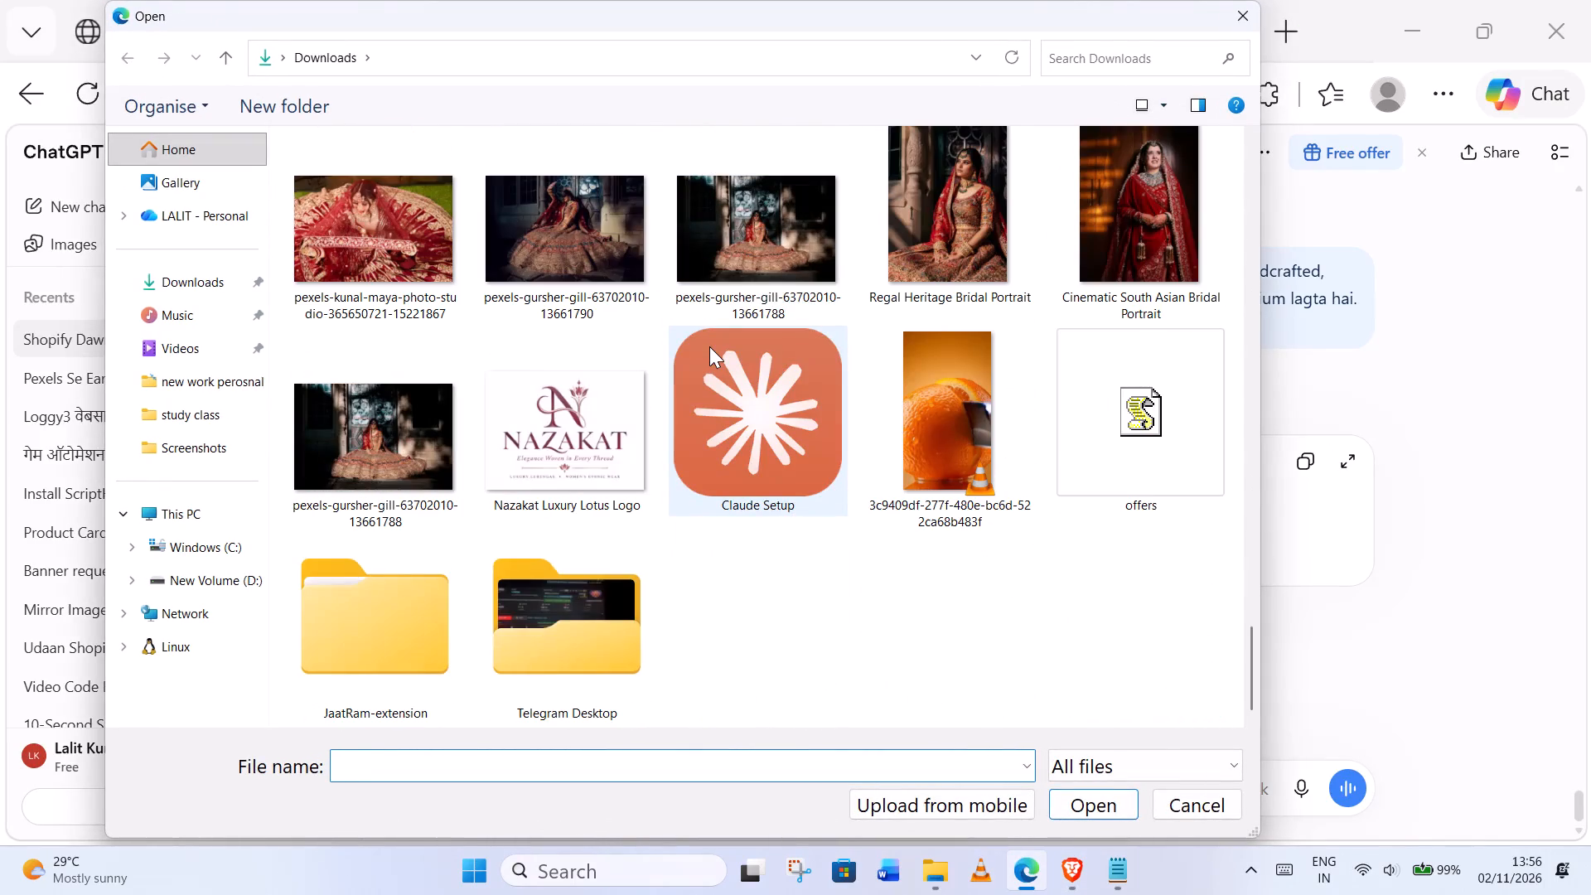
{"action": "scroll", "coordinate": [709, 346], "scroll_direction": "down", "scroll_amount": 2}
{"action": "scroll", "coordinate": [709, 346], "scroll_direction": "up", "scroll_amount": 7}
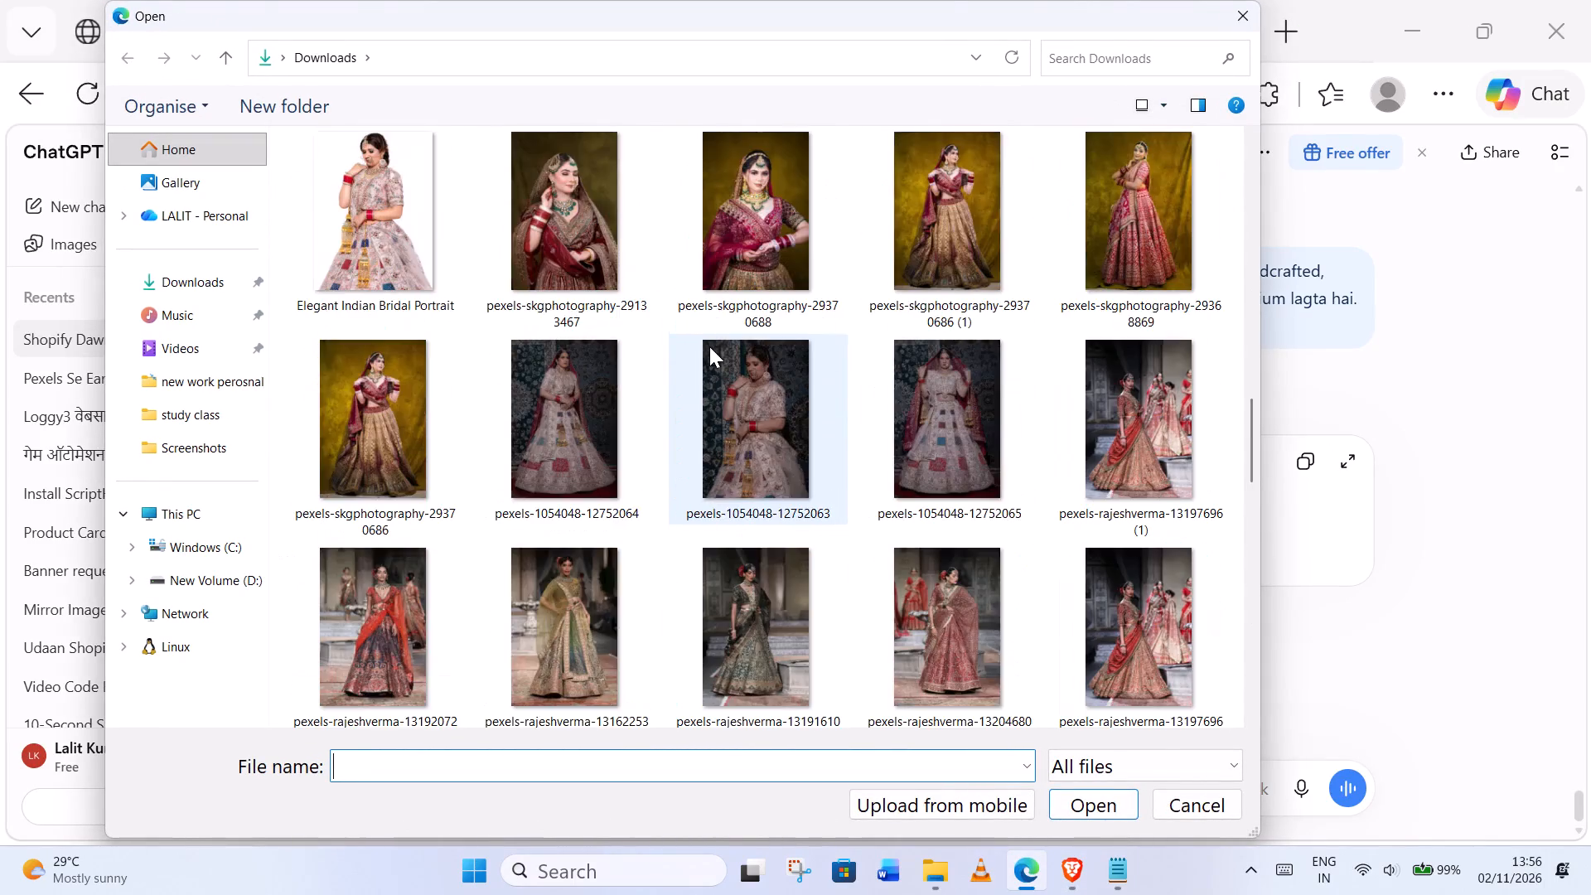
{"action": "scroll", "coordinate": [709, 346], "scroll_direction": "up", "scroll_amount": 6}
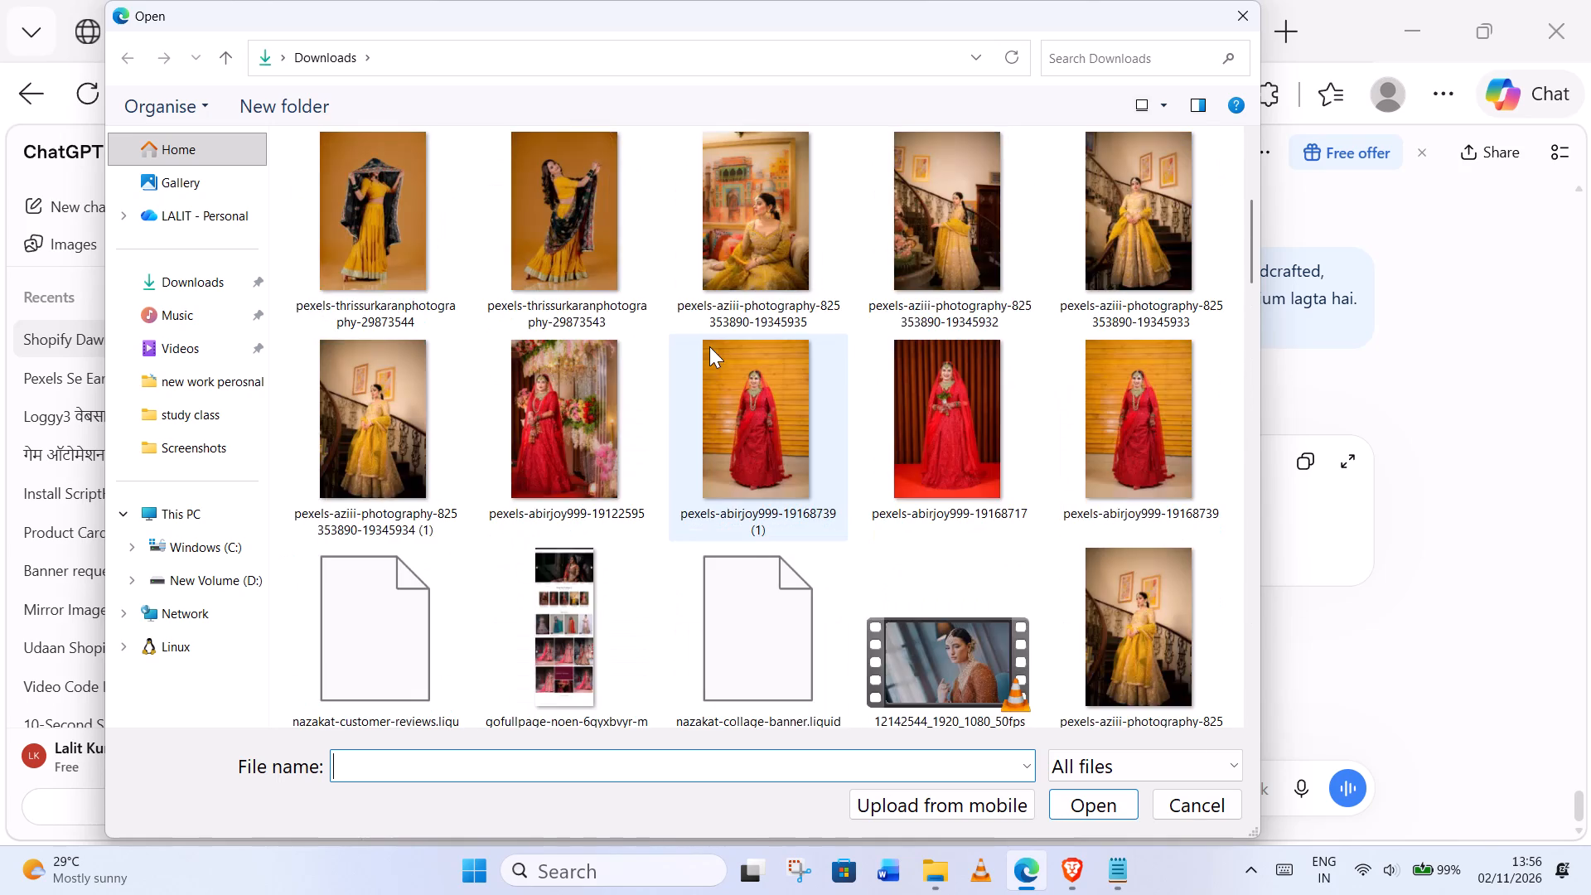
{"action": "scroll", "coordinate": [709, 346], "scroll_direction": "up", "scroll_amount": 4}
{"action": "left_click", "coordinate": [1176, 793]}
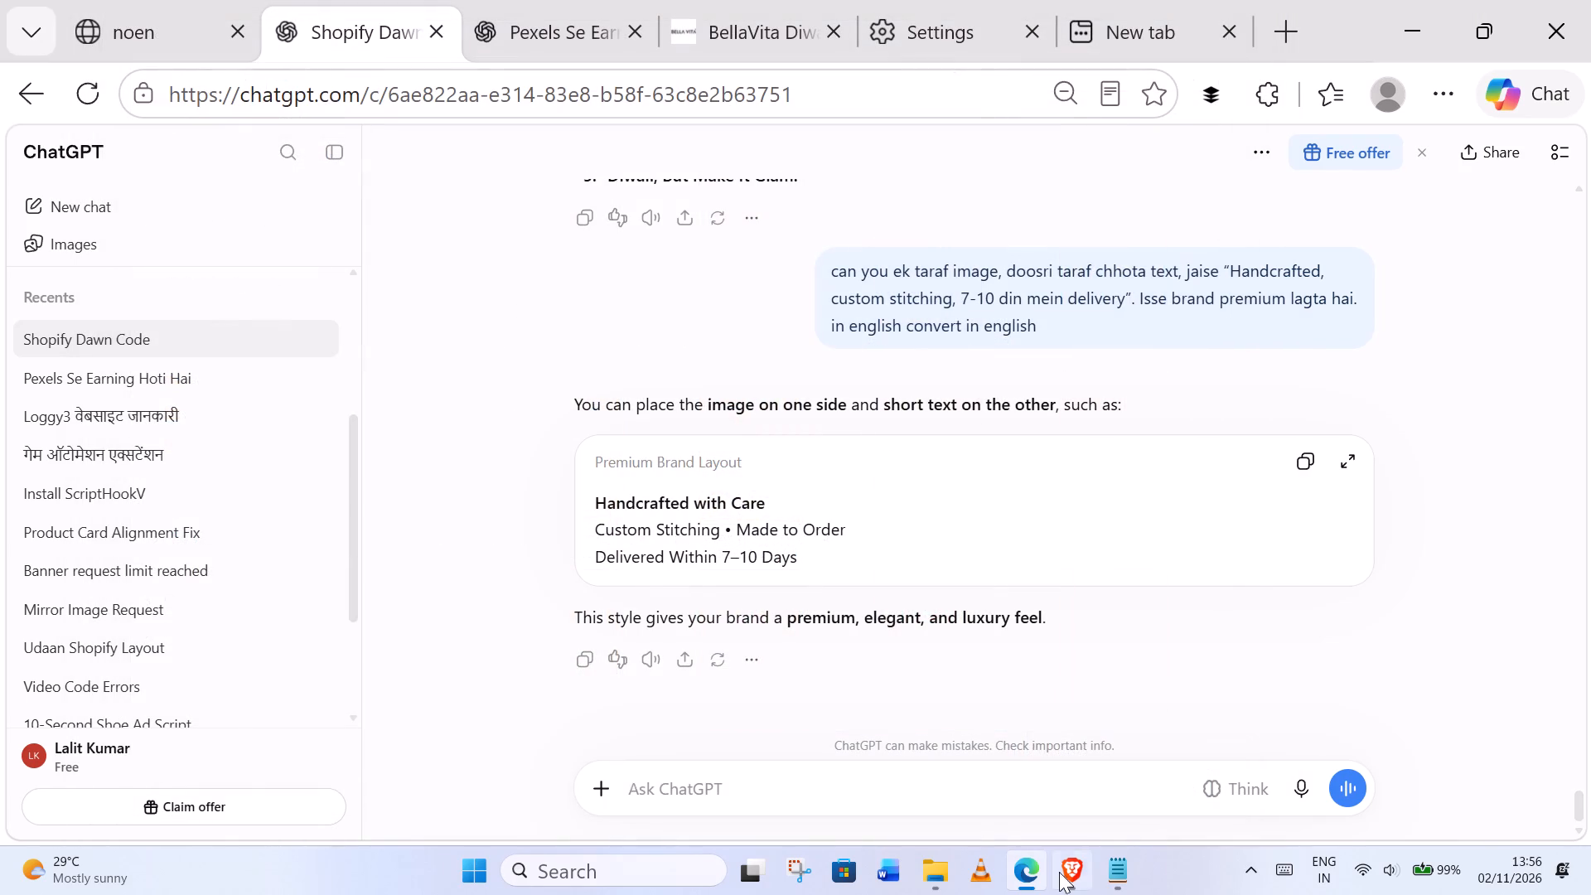
{"action": "left_click", "coordinate": [1066, 873]}
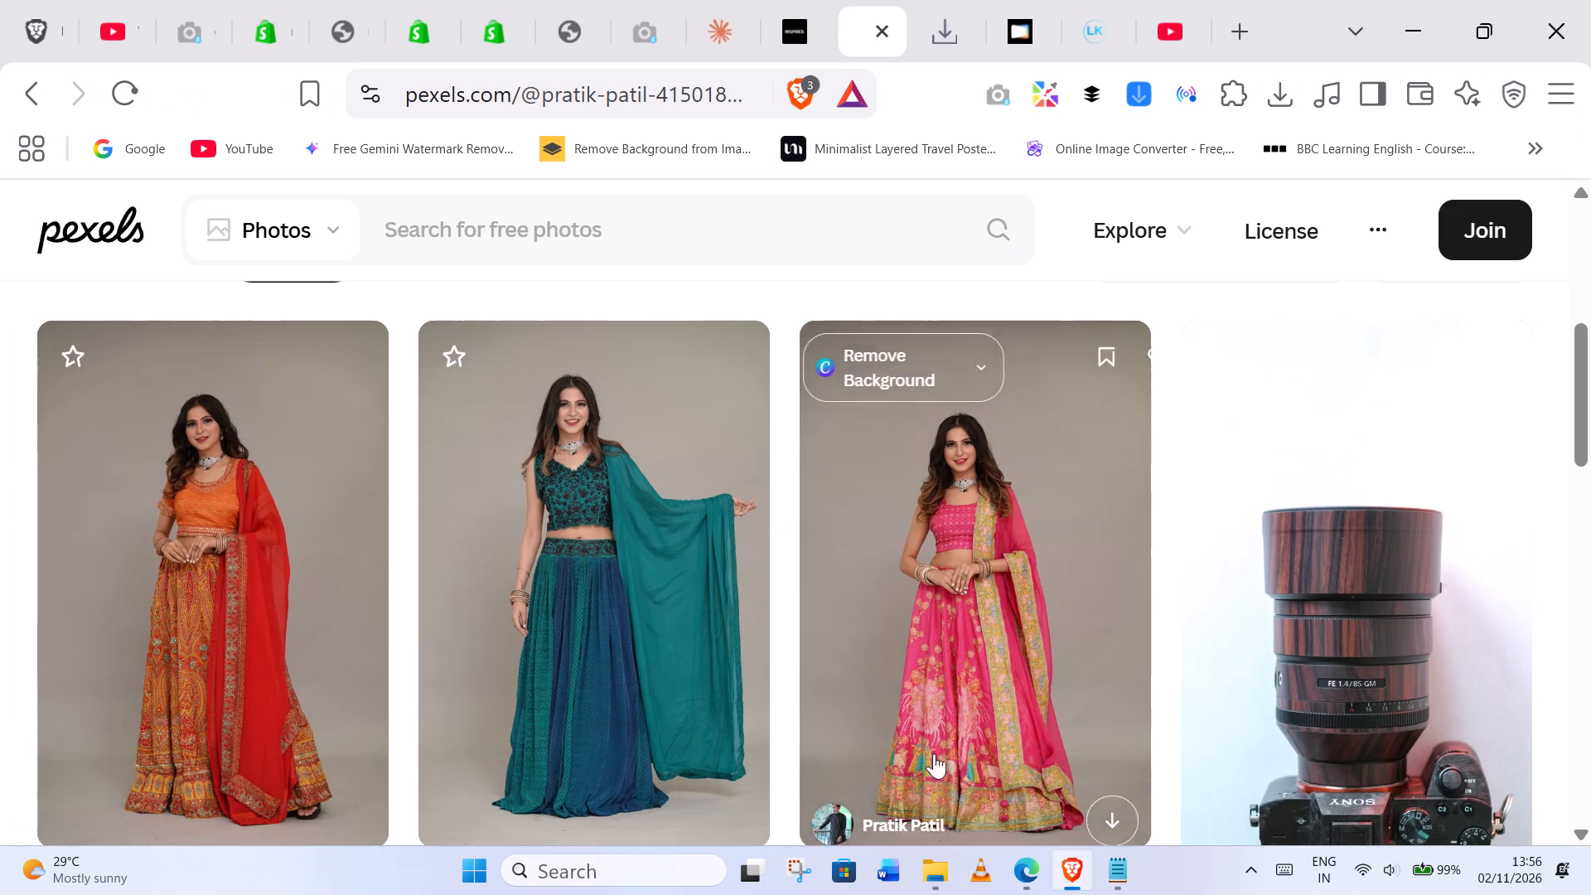
{"action": "left_click", "coordinate": [727, 800]}
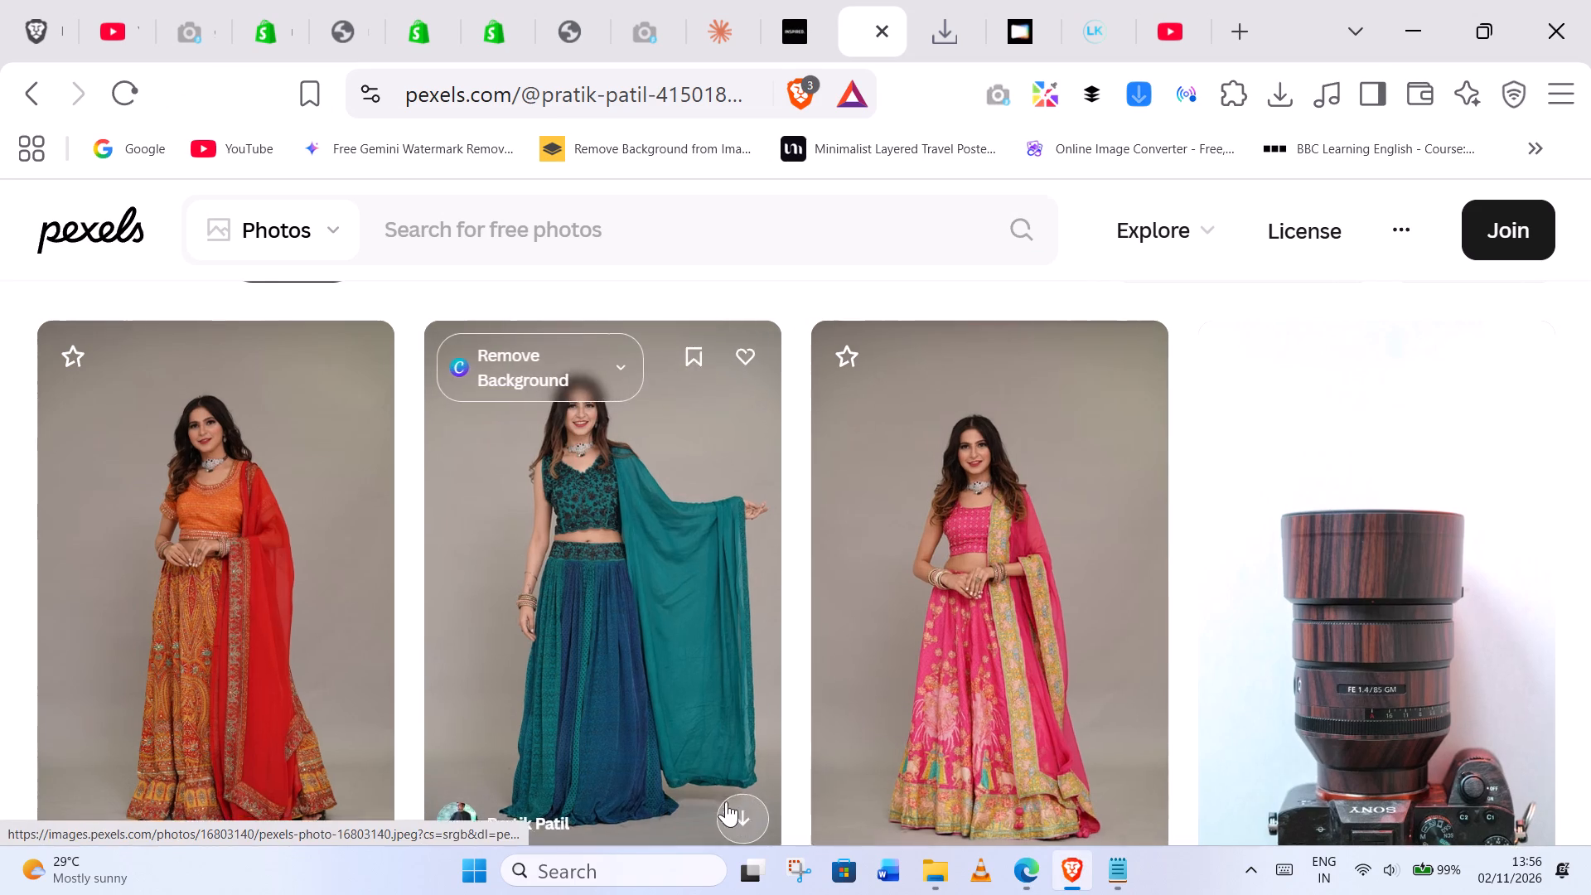
{"action": "double_click", "coordinate": [1165, 213]}
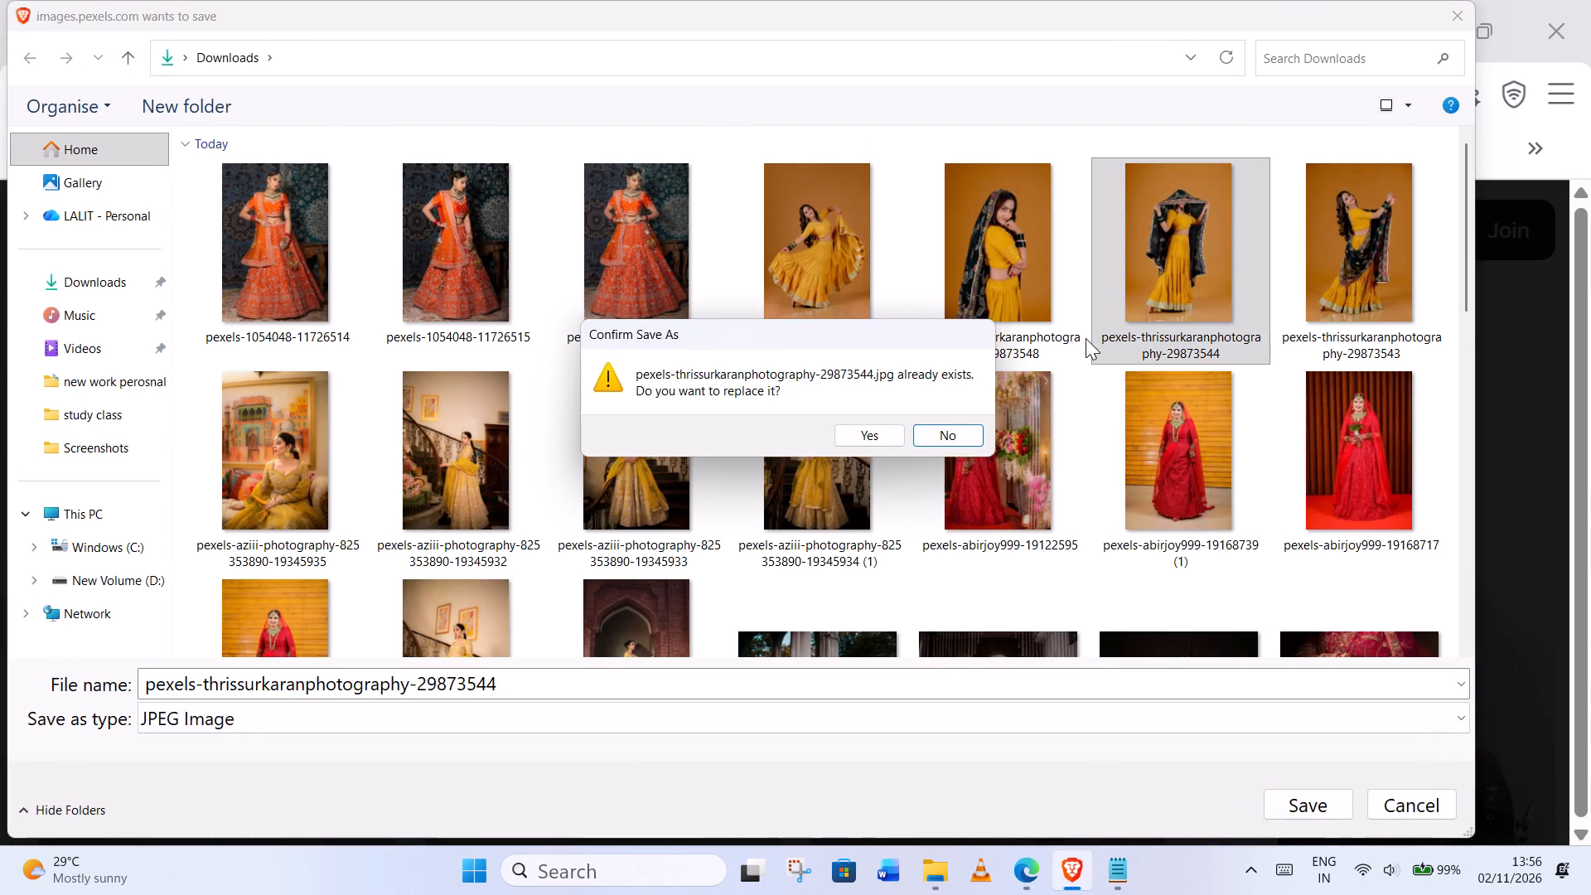
{"action": "left_click", "coordinate": [942, 431]}
{"action": "left_click", "coordinate": [632, 782]}
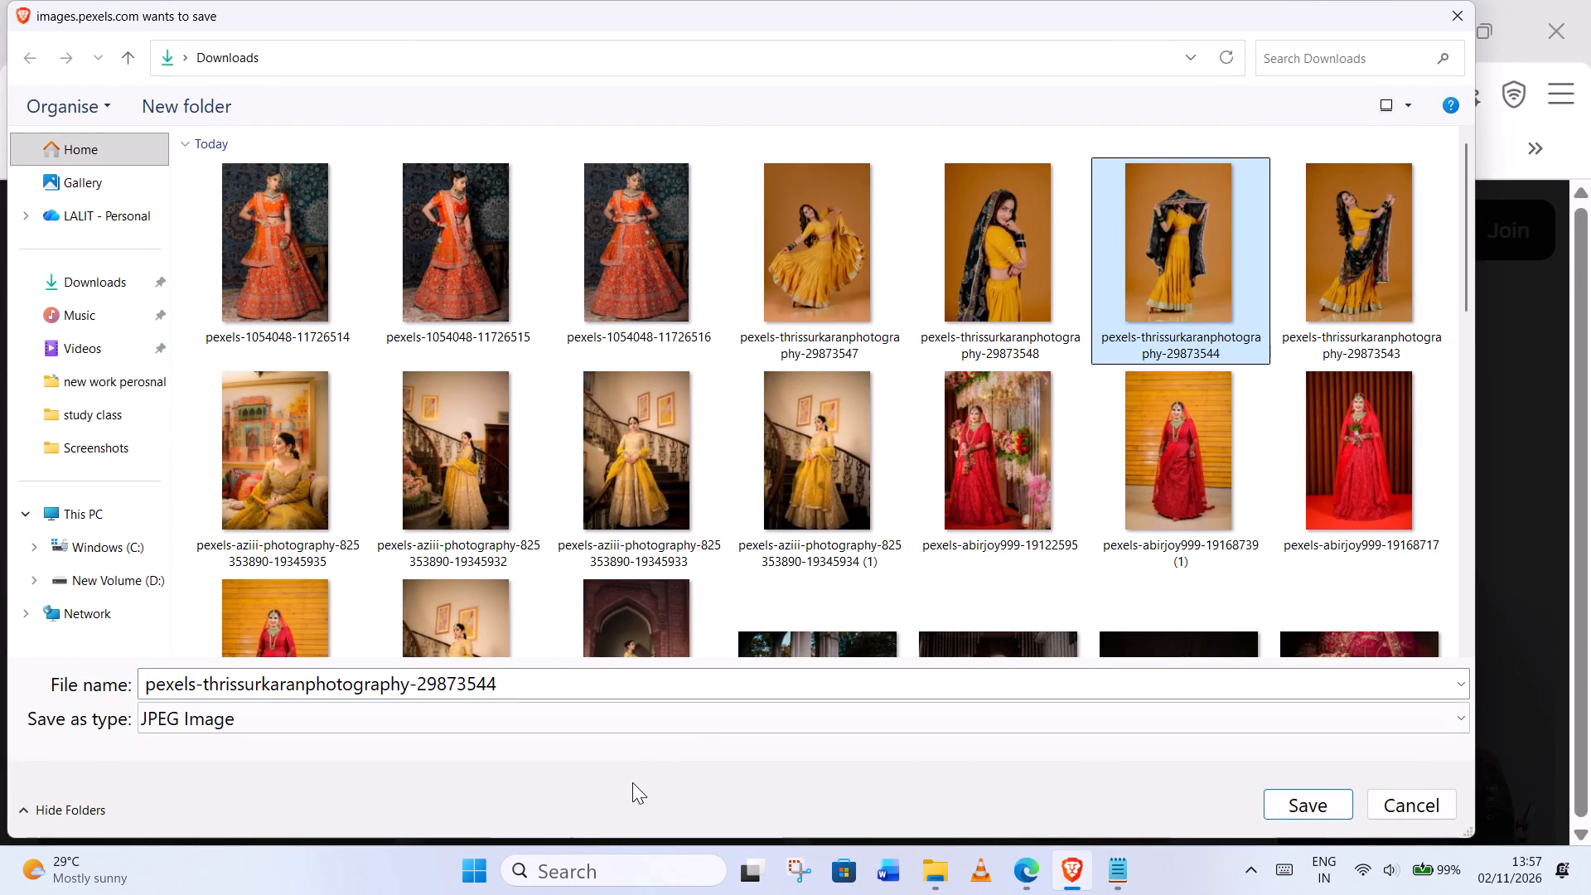
{"action": "left_click", "coordinate": [683, 690]}
{"action": "key", "text": "w"}
{"action": "type", "text": "ww"}
{"action": "key", "text": "w"}
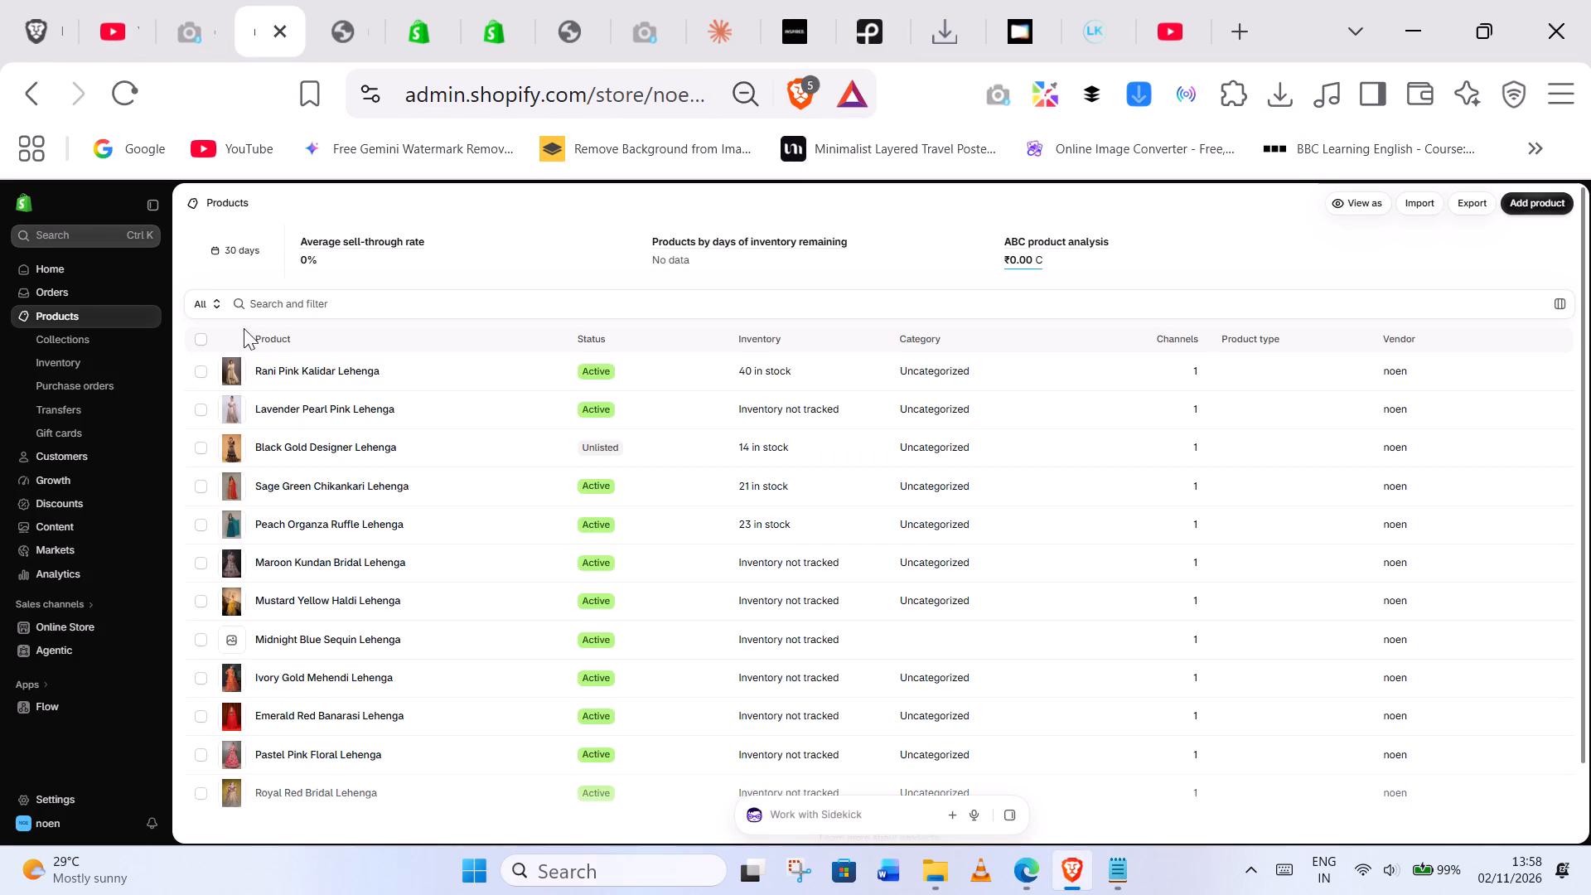
{"action": "left_click", "coordinate": [289, 527]}
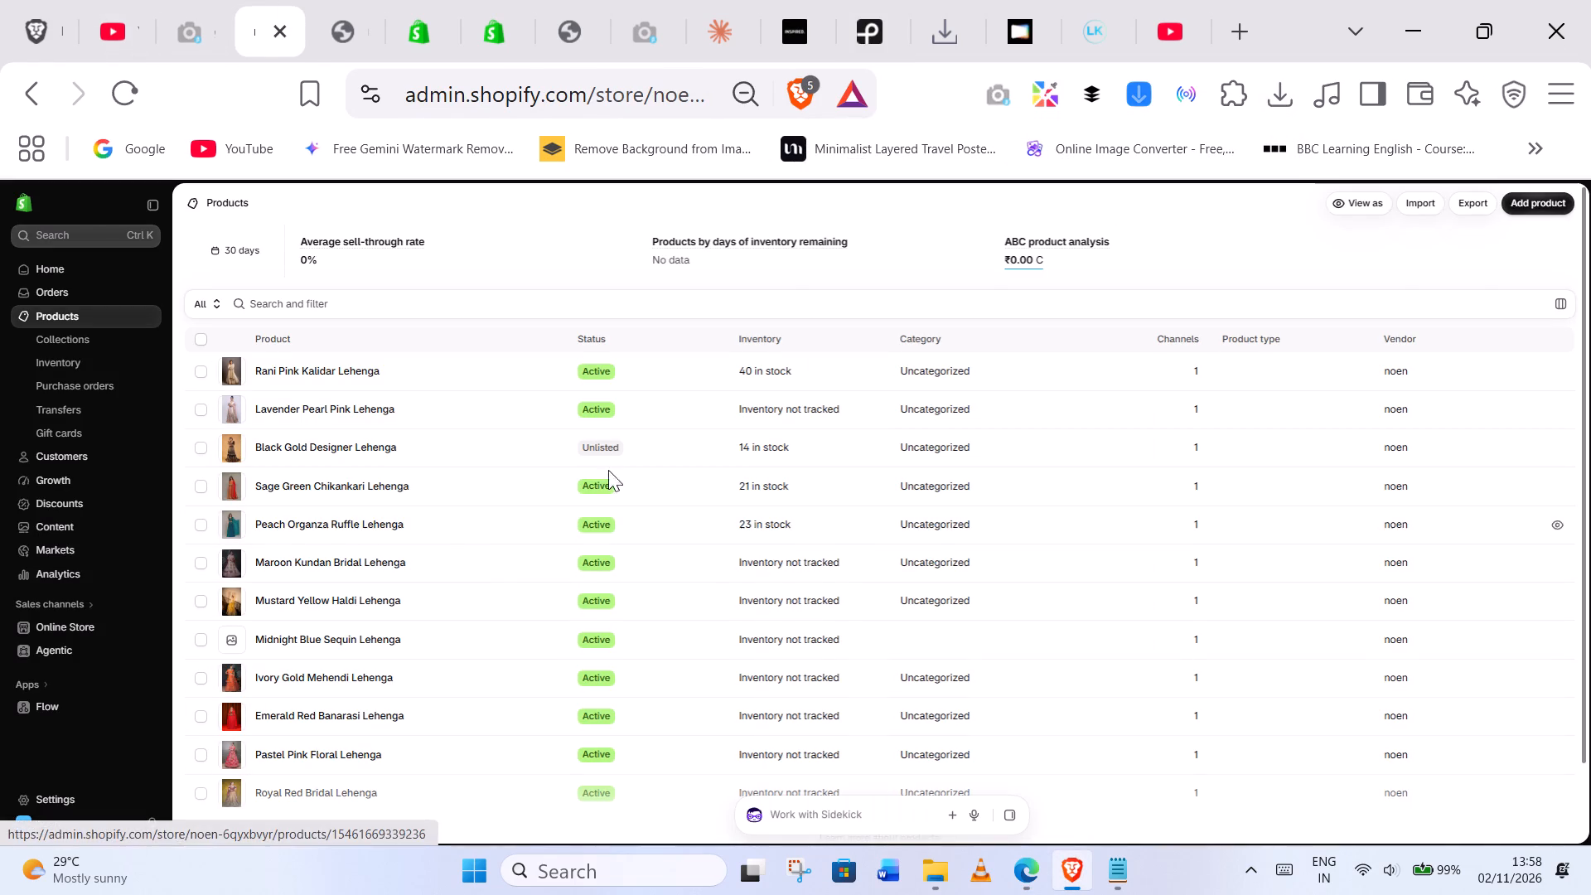
{"action": "left_click", "coordinate": [676, 613]}
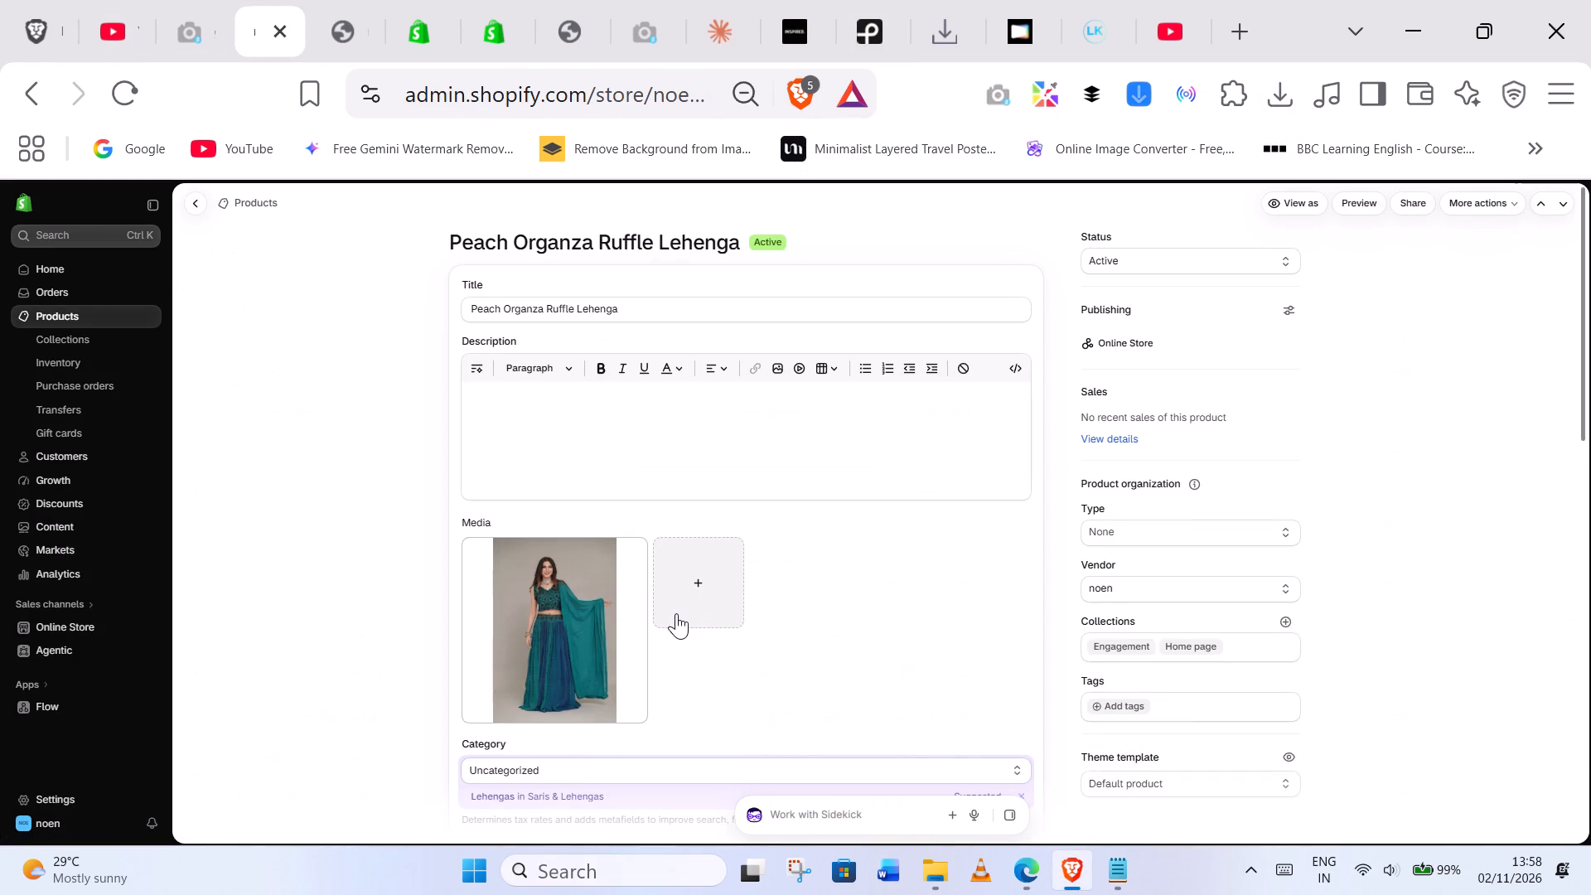
{"action": "left_click", "coordinate": [718, 413]}
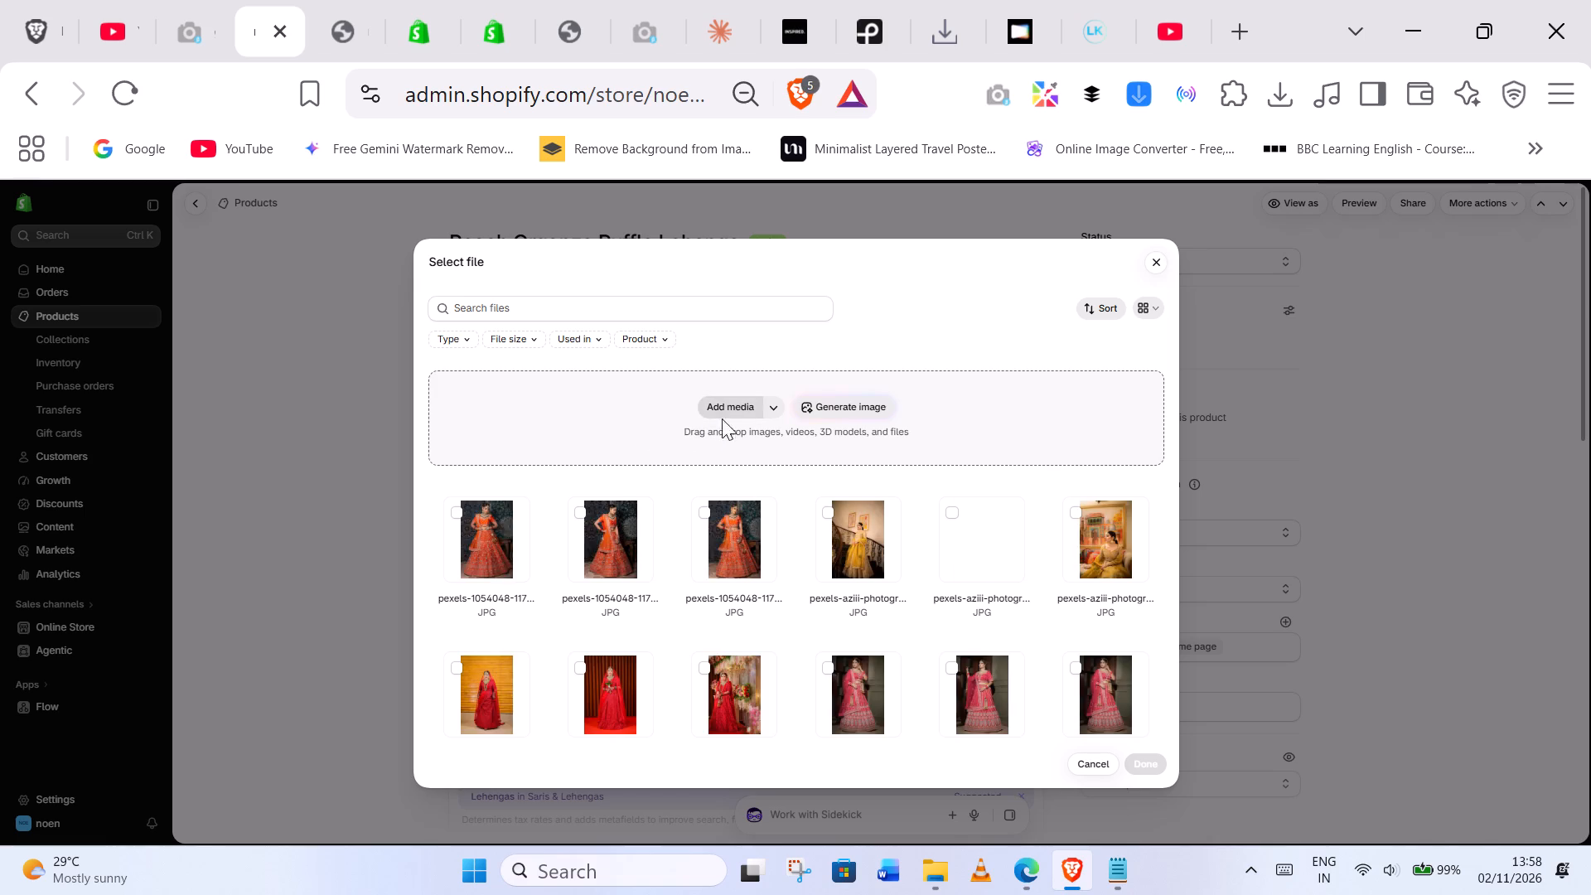
{"action": "double_click", "coordinate": [314, 258]}
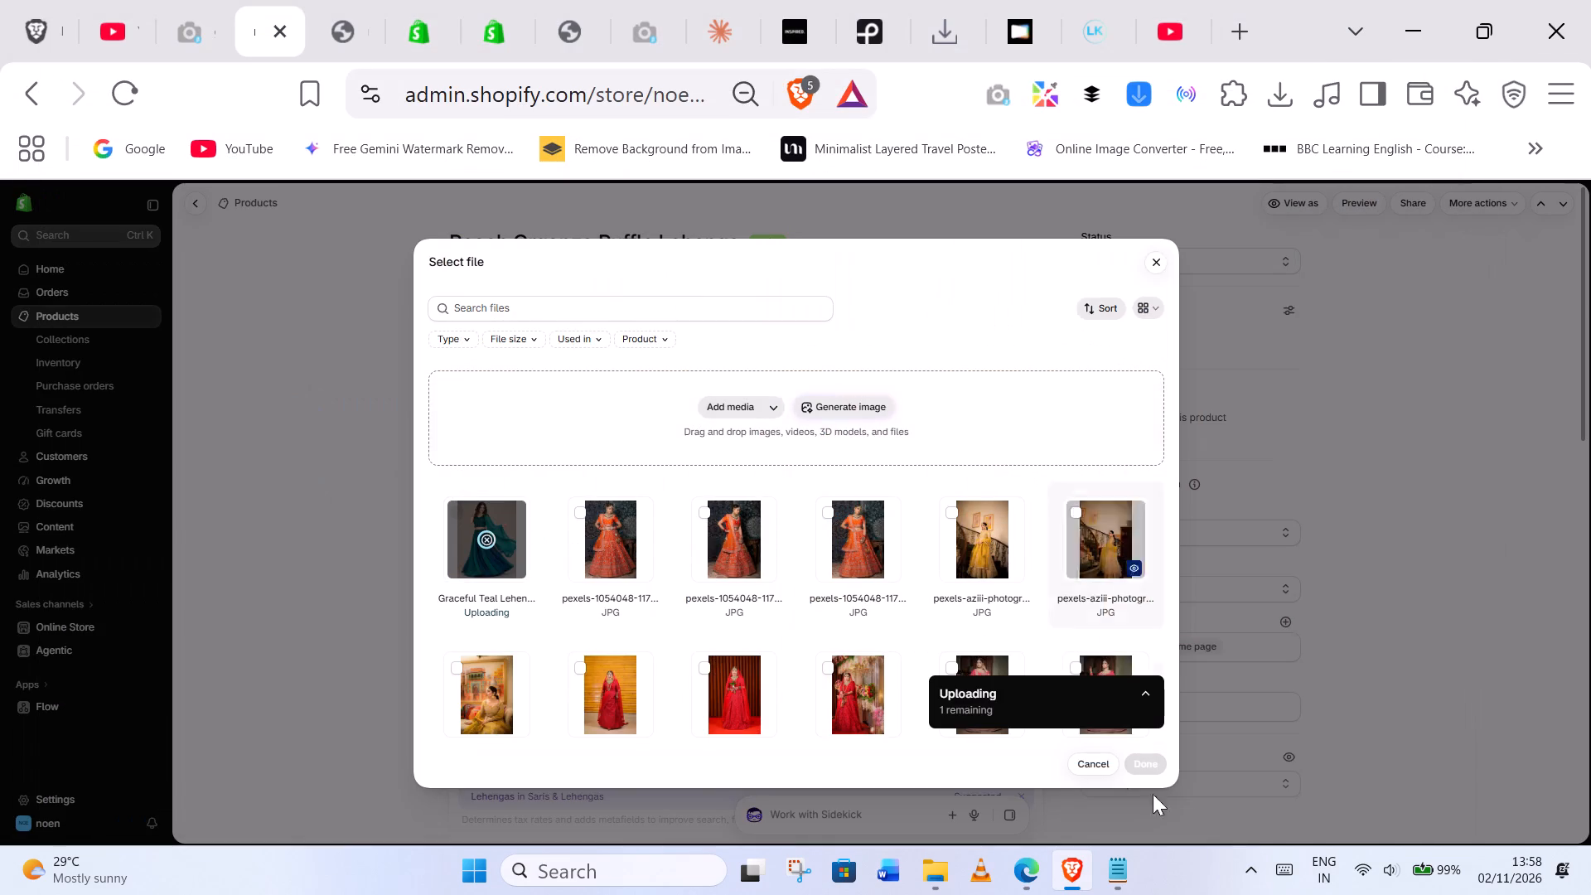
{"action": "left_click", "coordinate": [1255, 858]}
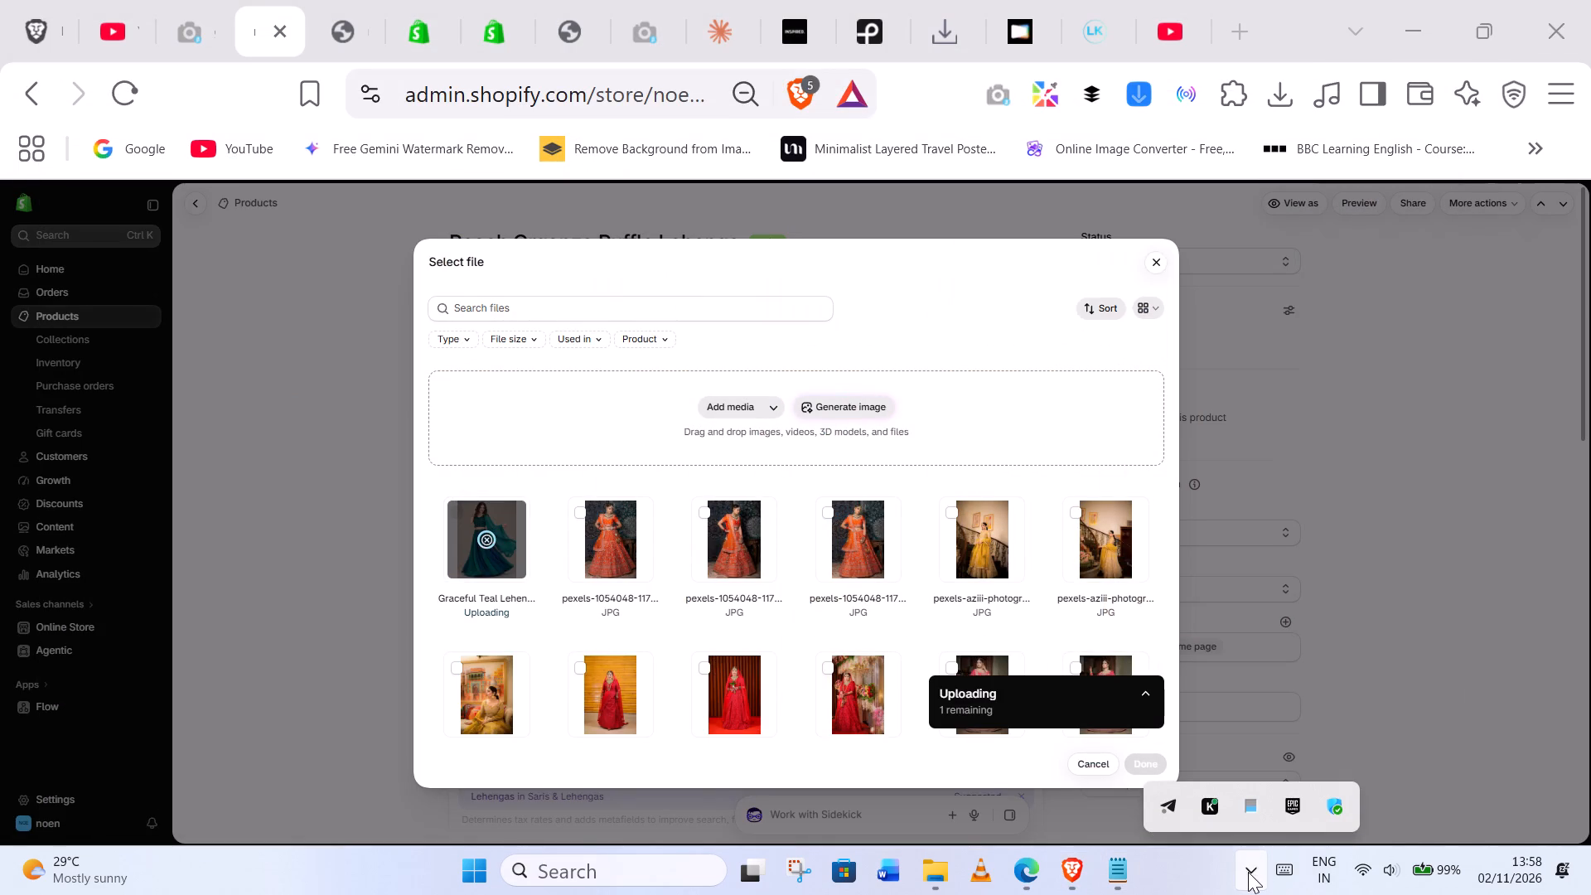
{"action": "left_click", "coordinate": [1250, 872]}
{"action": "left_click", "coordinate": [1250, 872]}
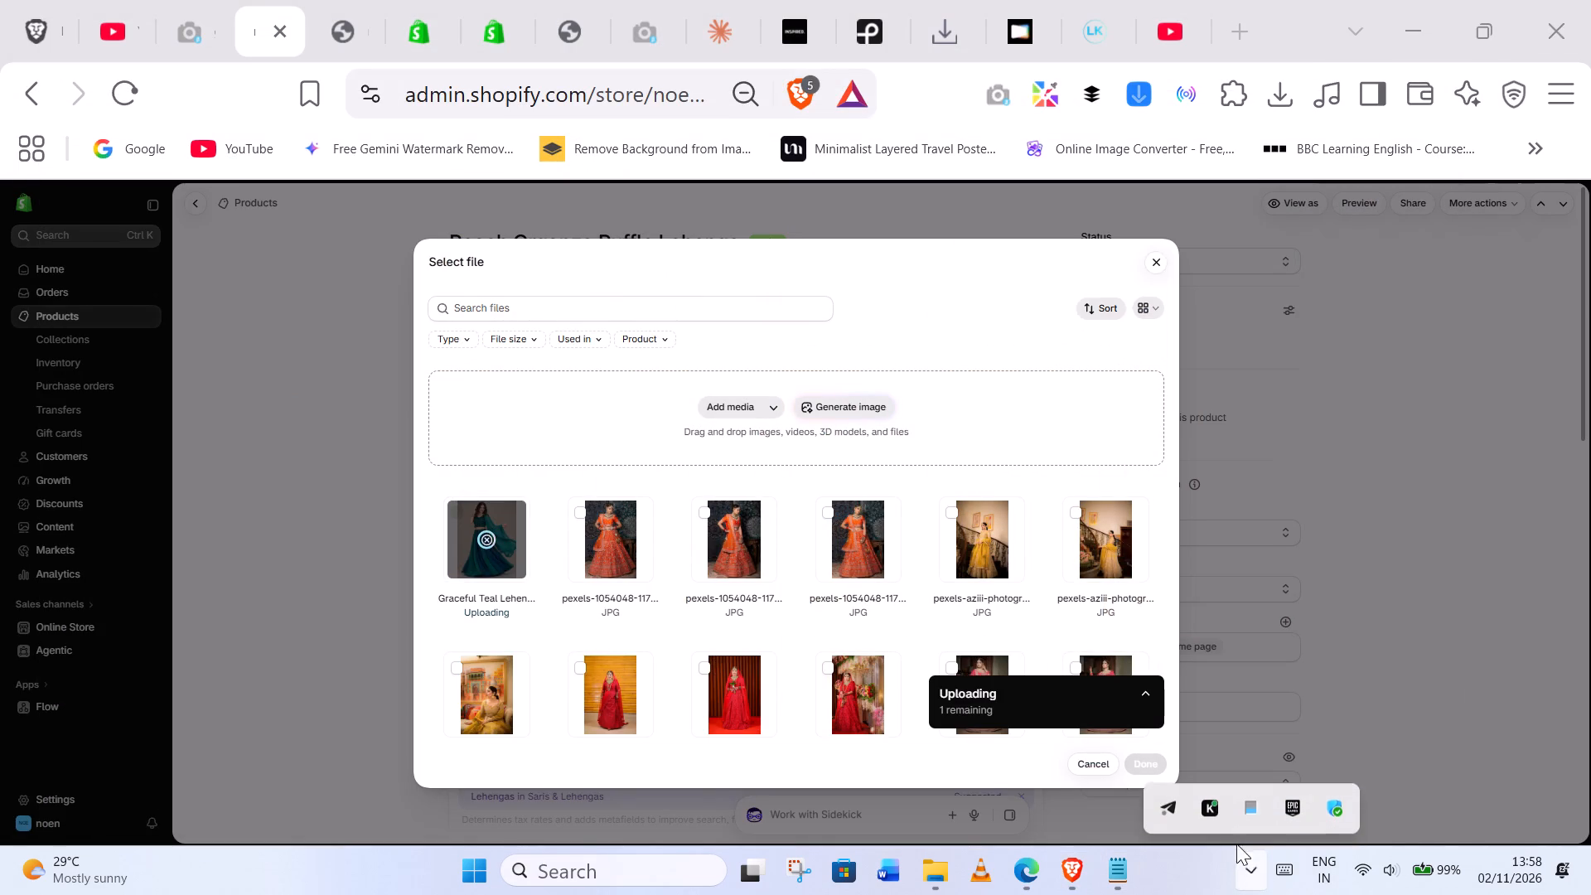
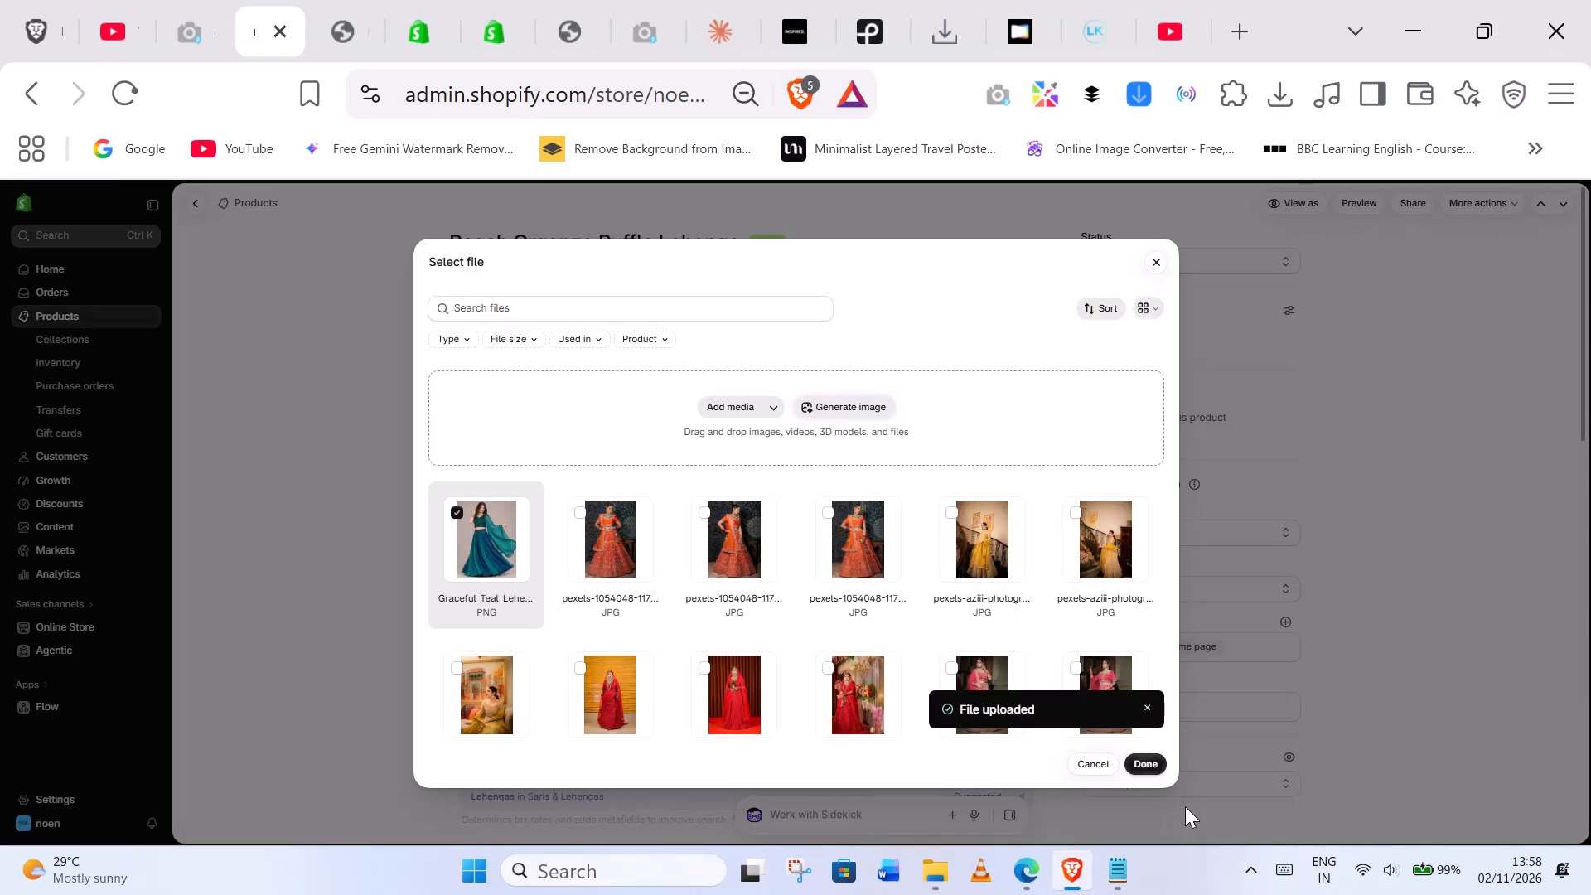
Add the uploaded teal lehenga twirl image to the Peach Organza Ruffle Lehenga's media, save the product and return to the product list.
{"action": "left_click", "coordinate": [1154, 763]}
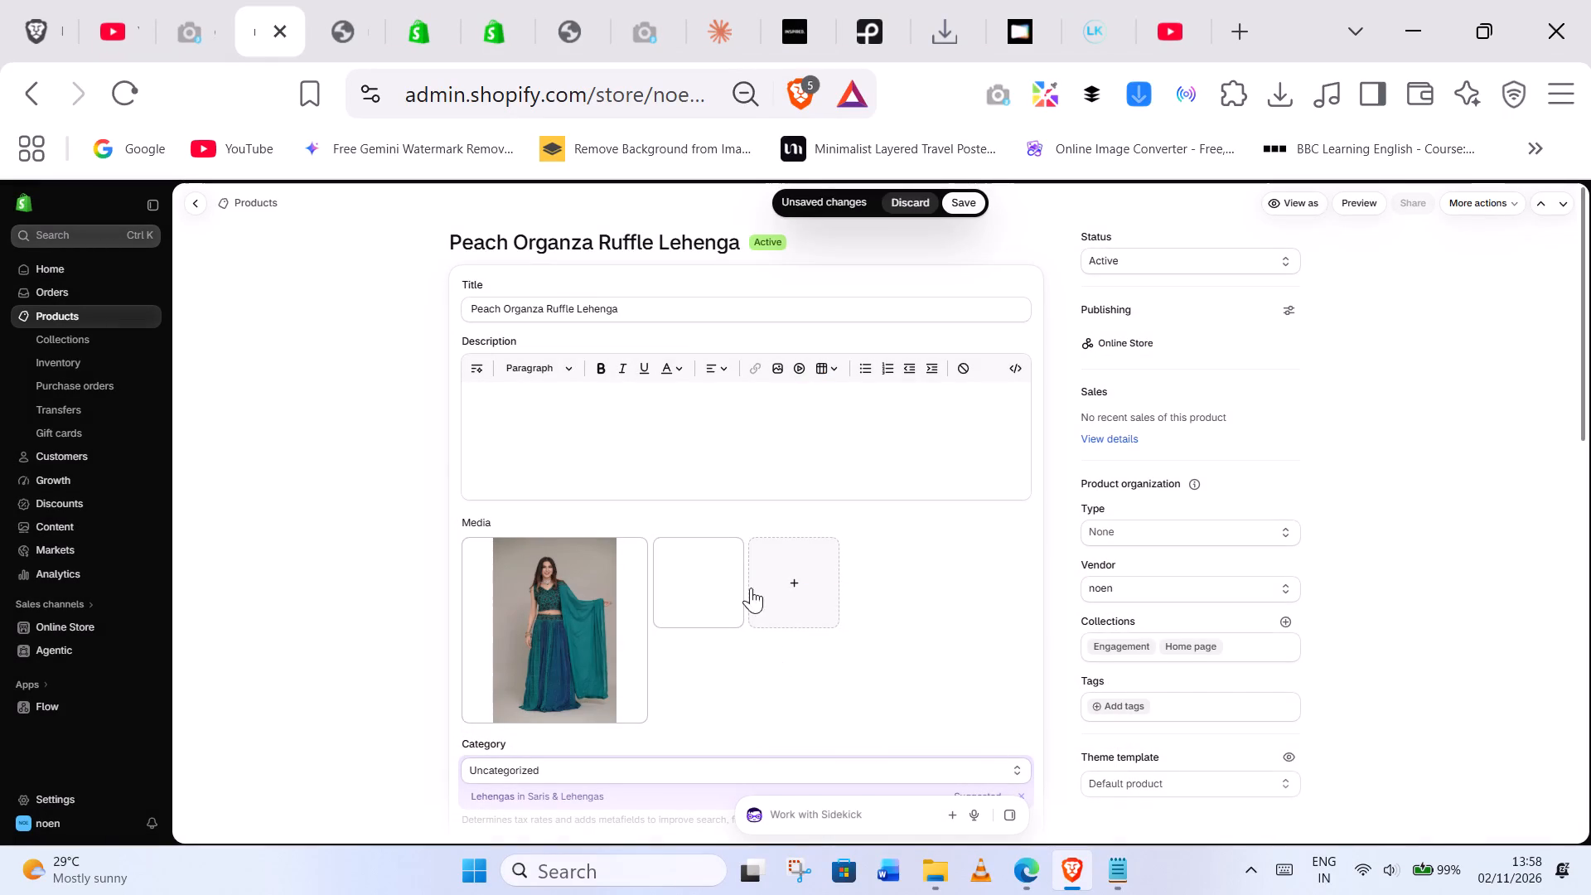
{"action": "double_click", "coordinate": [953, 202]}
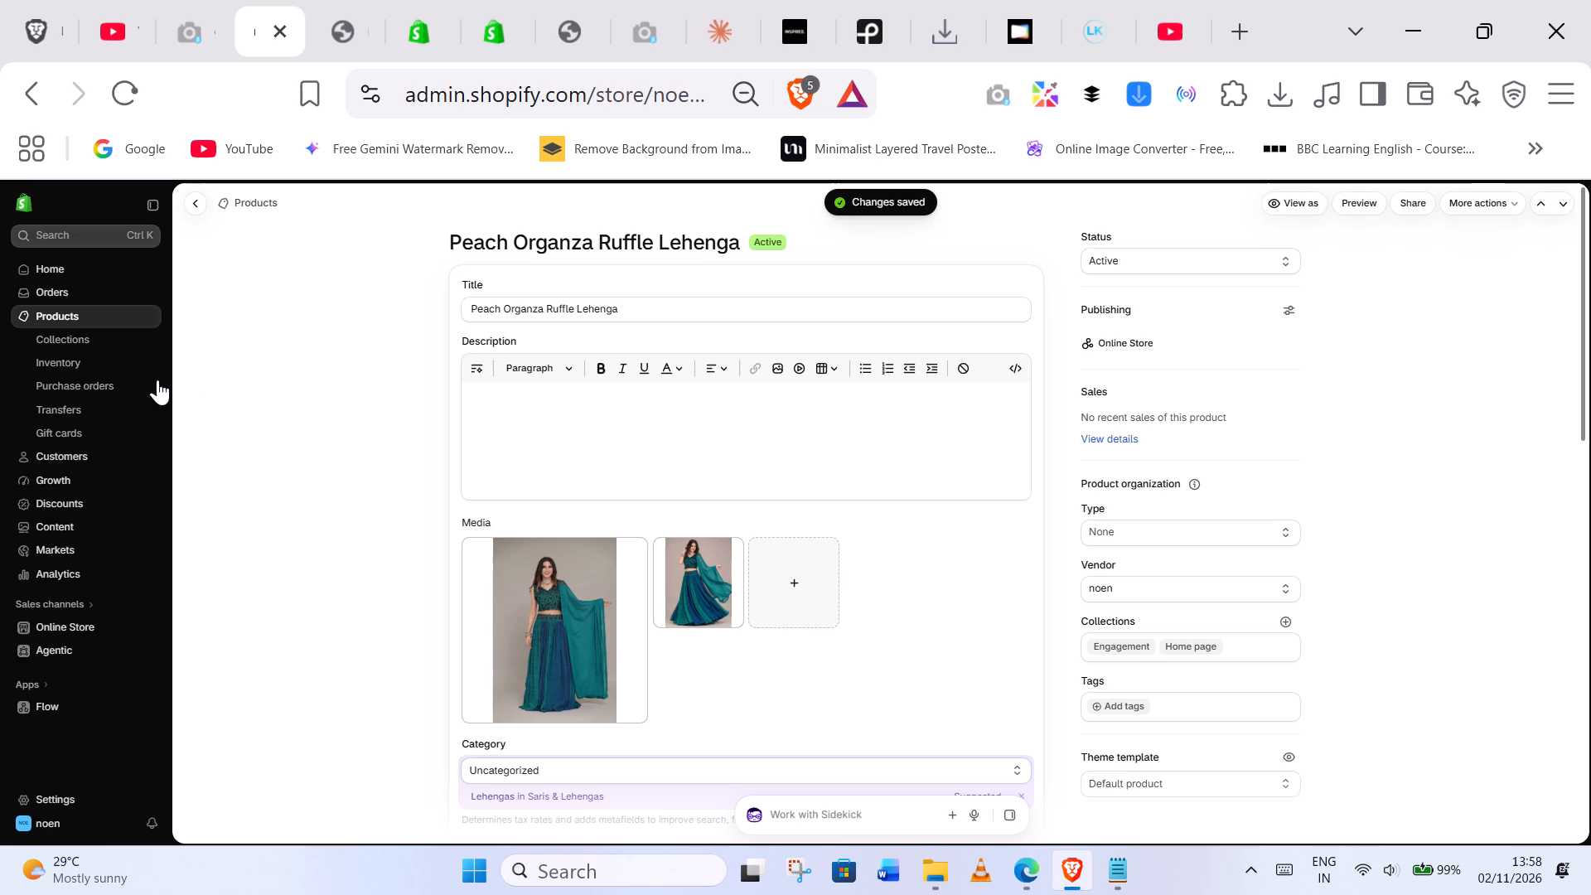
{"action": "left_click", "coordinate": [96, 313]}
Reload the storefront home page and review its sections and product cards, including the Peach Organza Ruffle Lehenga's second photo under New Arrivals.
{"action": "left_click", "coordinate": [323, 0]}
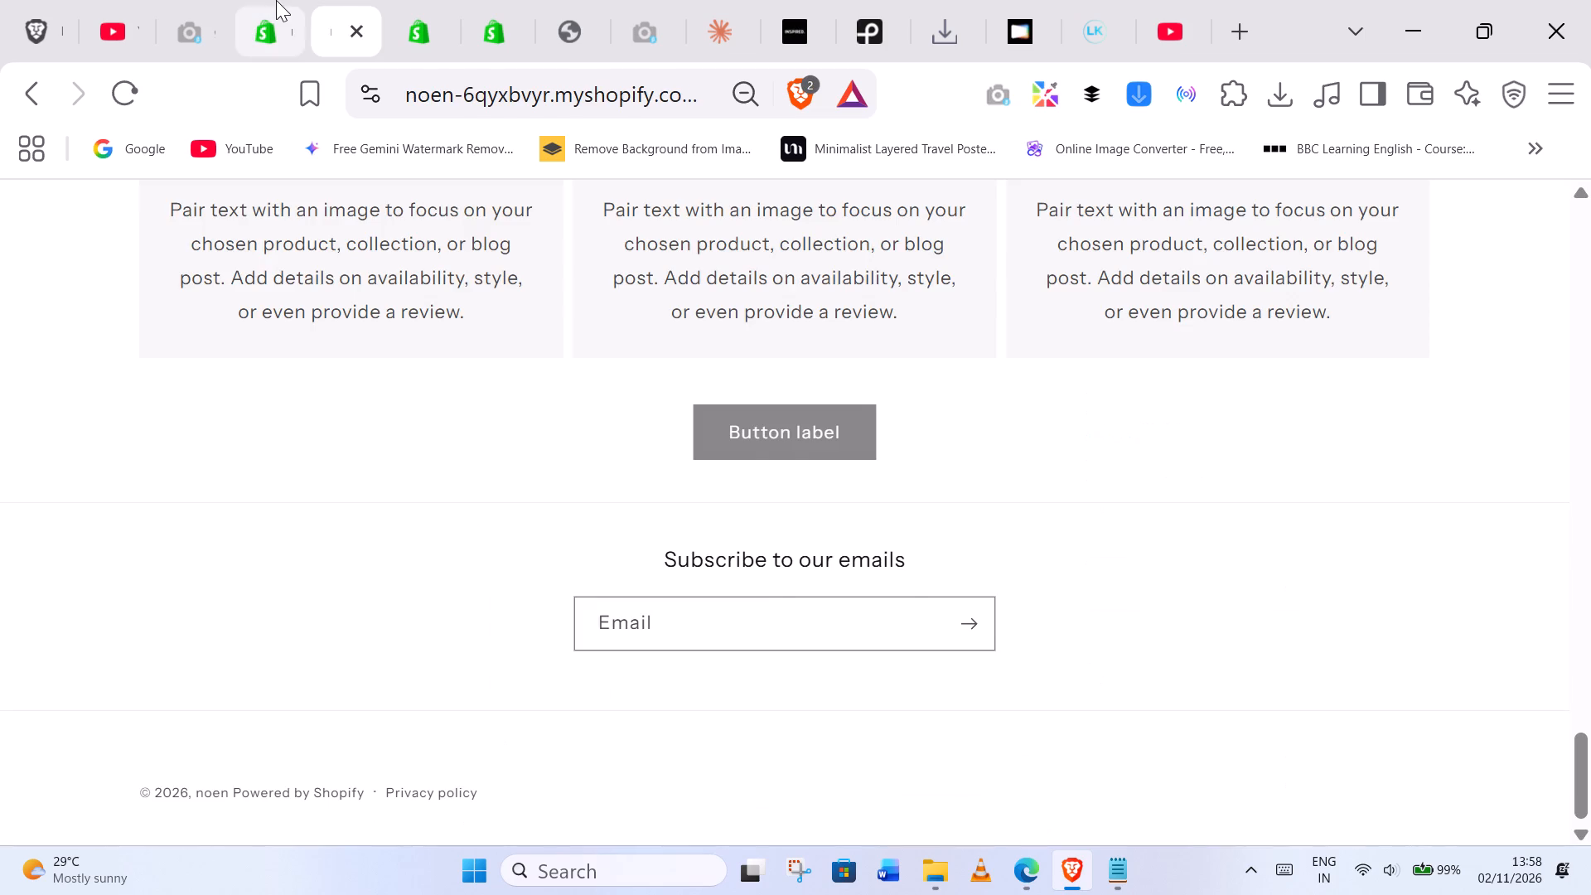
{"action": "left_click", "coordinate": [276, 0]}
{"action": "left_click", "coordinate": [357, 0]}
{"action": "scroll", "coordinate": [495, 389], "scroll_direction": "up", "scroll_amount": 4}
{"action": "left_click", "coordinate": [121, 94]}
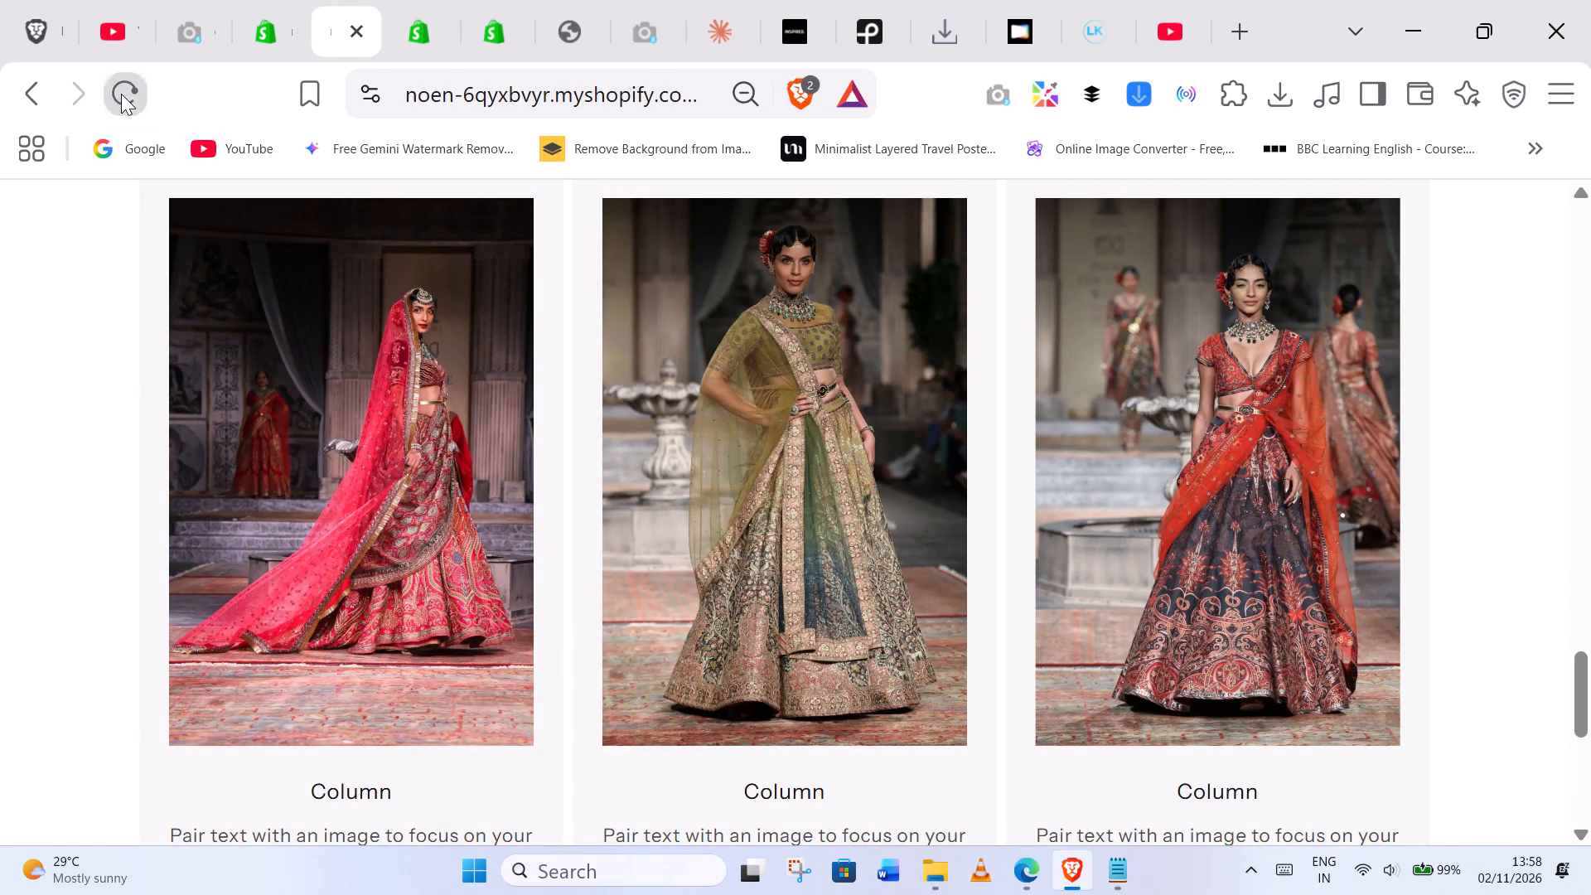
{"action": "scroll", "coordinate": [471, 376], "scroll_direction": "down", "scroll_amount": 6}
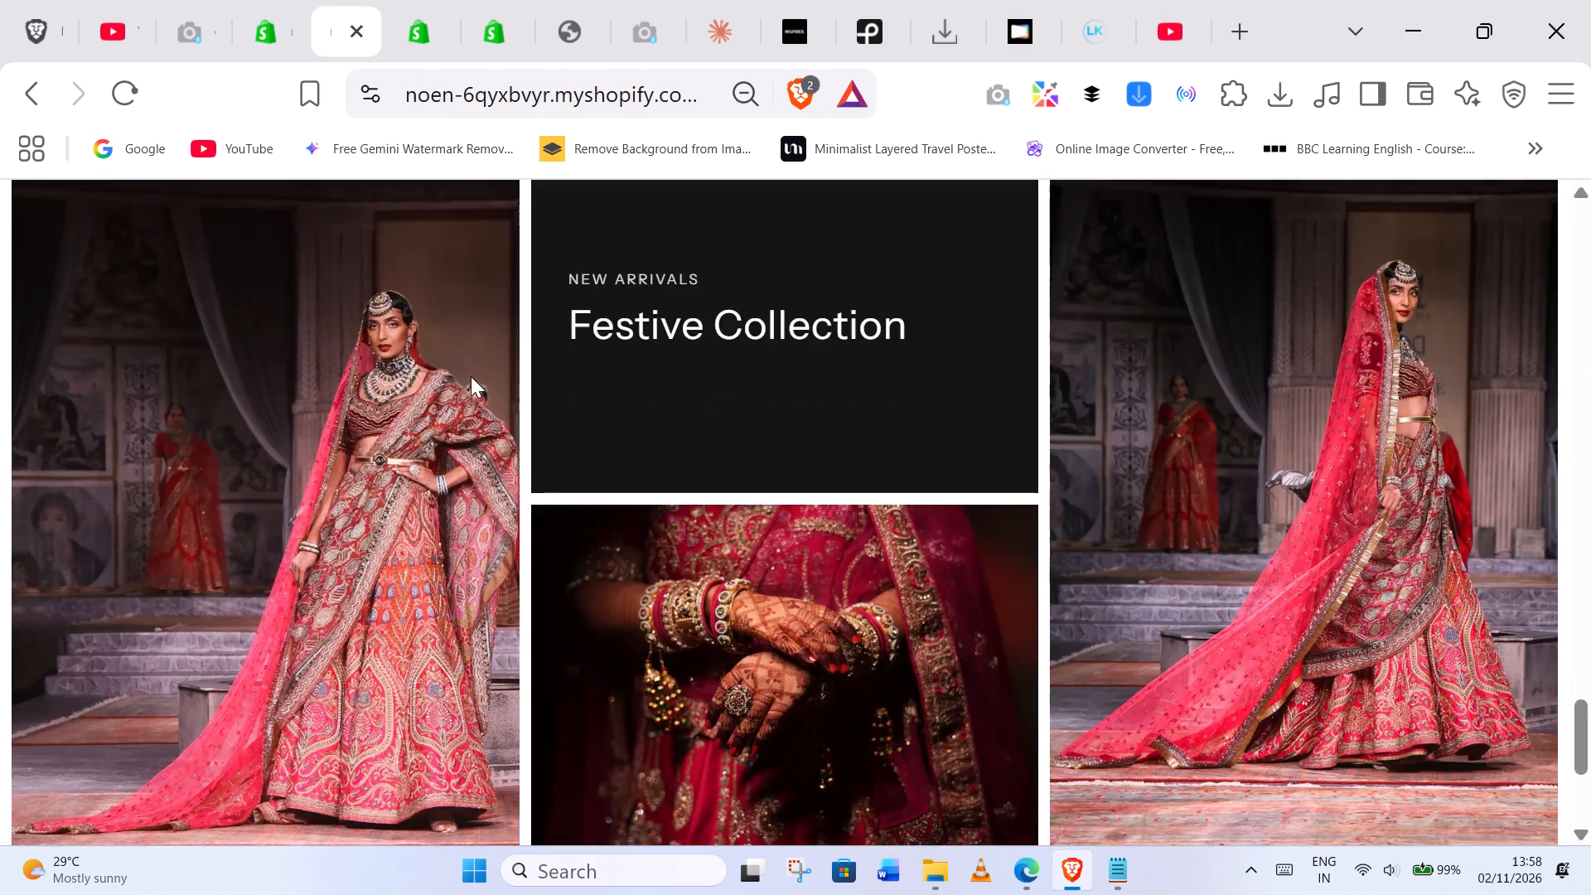
{"action": "scroll", "coordinate": [471, 376], "scroll_direction": "down", "scroll_amount": 5}
{"action": "scroll", "coordinate": [471, 376], "scroll_direction": "up", "scroll_amount": 13}
{"action": "scroll", "coordinate": [471, 375], "scroll_direction": "down", "scroll_amount": 12}
{"action": "scroll", "coordinate": [471, 375], "scroll_direction": "up", "scroll_amount": 2}
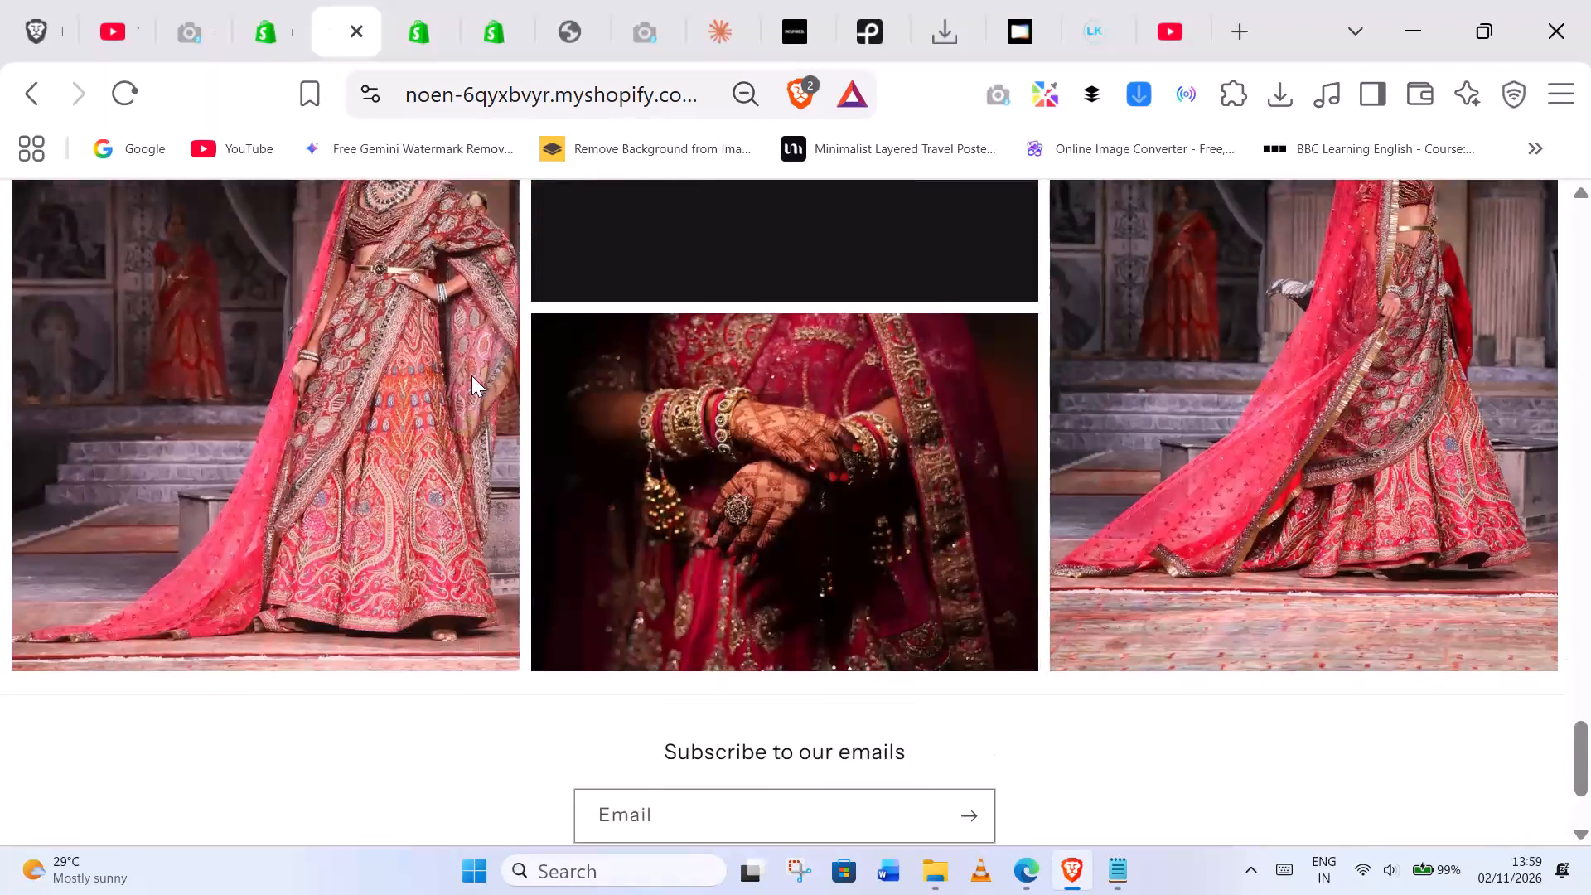
{"action": "scroll", "coordinate": [471, 375], "scroll_direction": "up", "scroll_amount": 10}
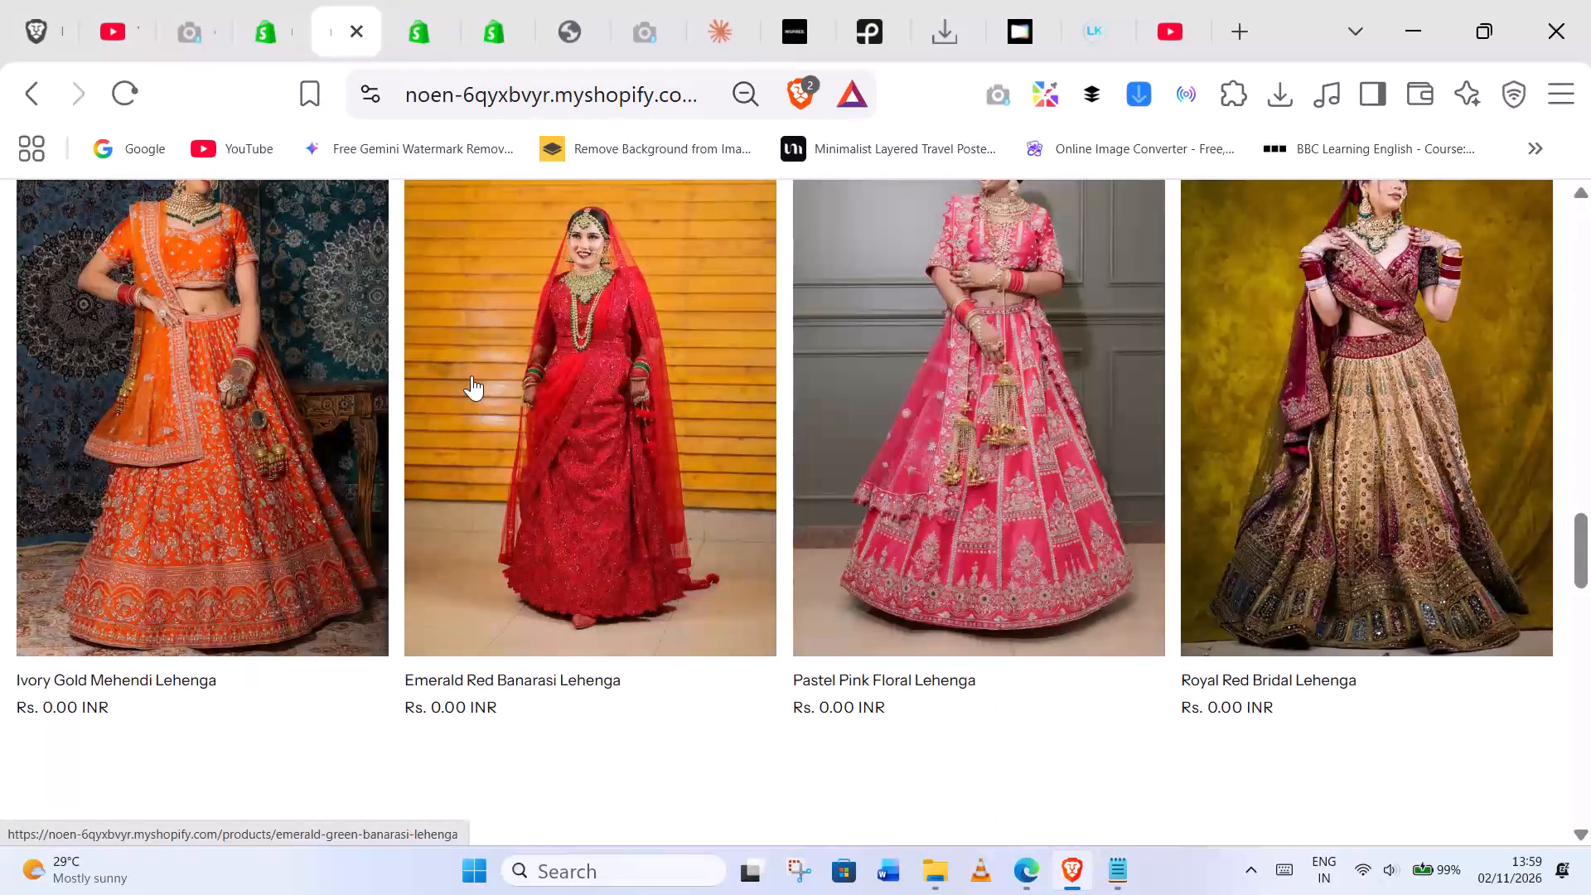
{"action": "scroll", "coordinate": [471, 375], "scroll_direction": "up", "scroll_amount": 1}
{"action": "scroll", "coordinate": [1437, 433], "scroll_direction": "up", "scroll_amount": 4}
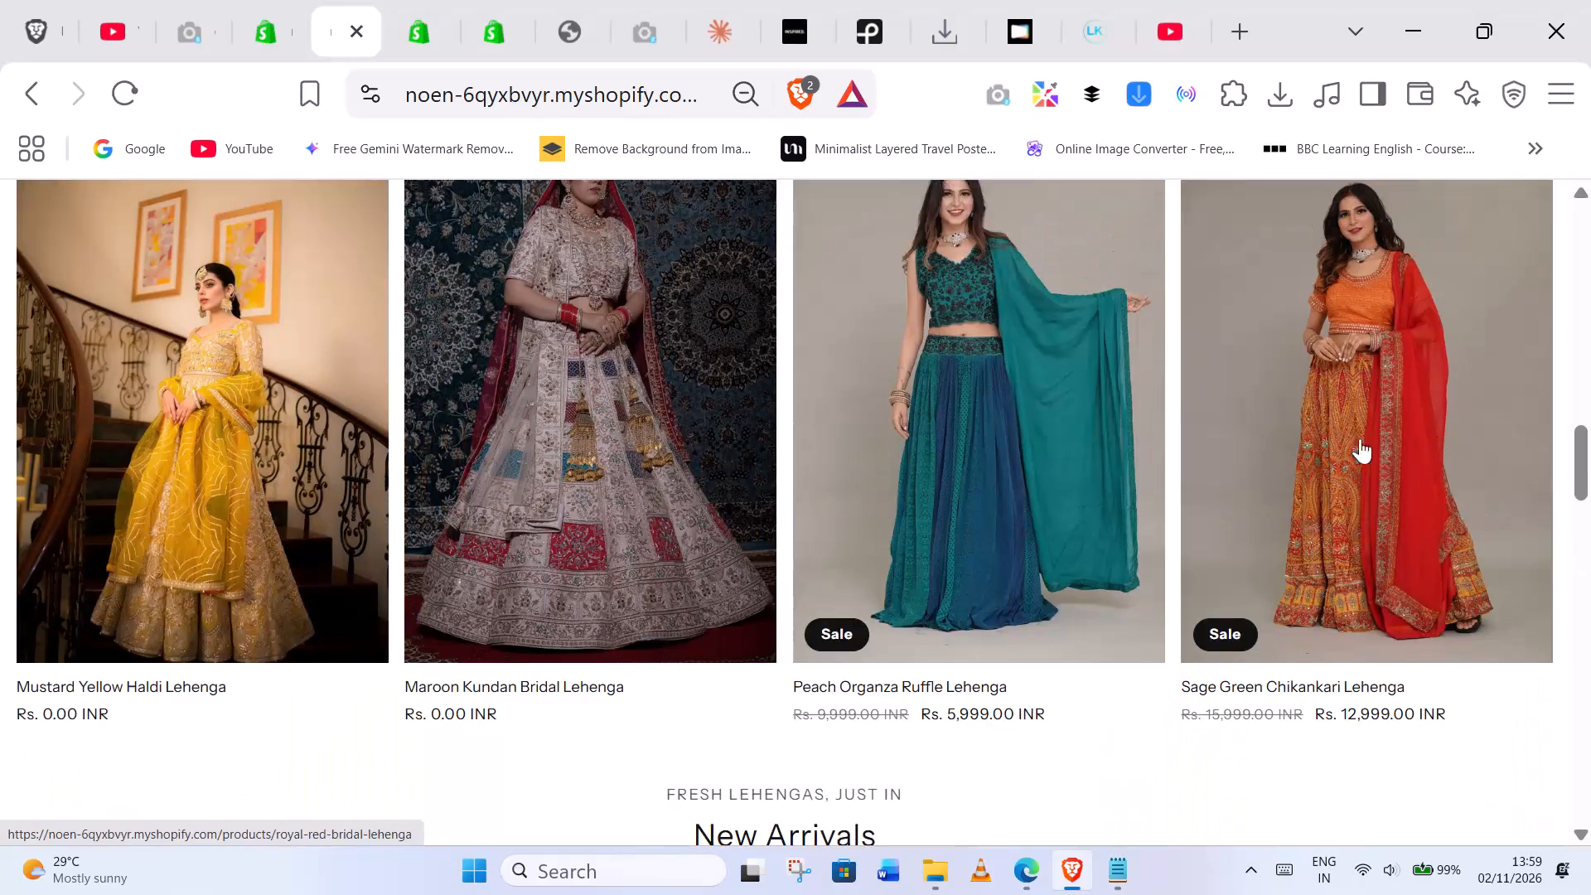
{"action": "scroll", "coordinate": [806, 472], "scroll_direction": "up", "scroll_amount": 1}
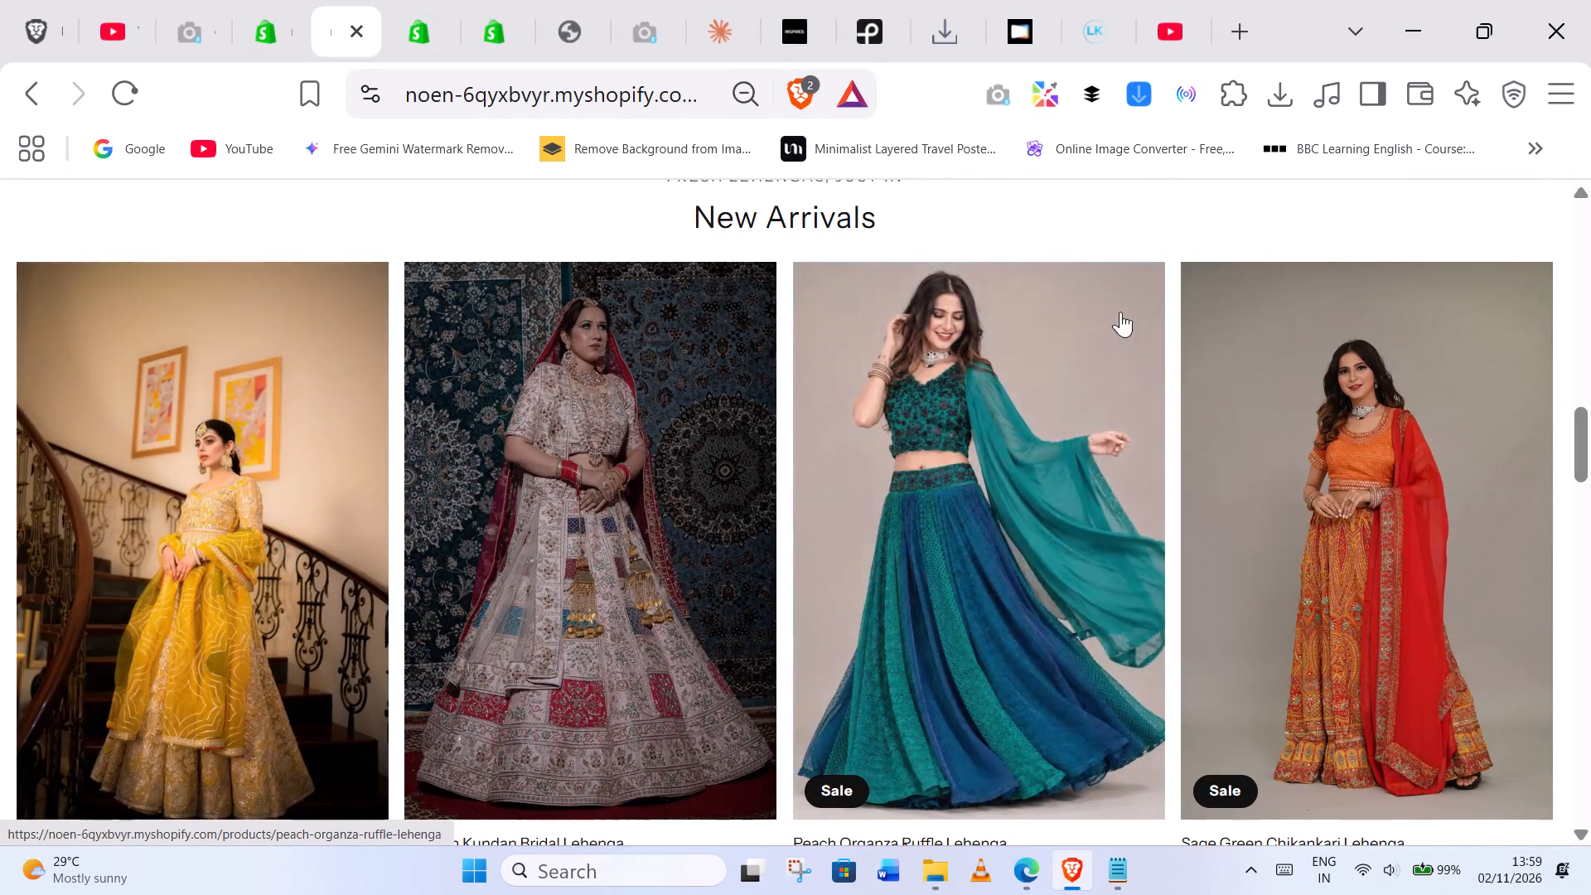
Switch to Pexels and search for photos with the recent search Lehenga.
{"action": "left_click", "coordinate": [890, 0]}
{"action": "scroll", "coordinate": [854, 510], "scroll_direction": "down", "scroll_amount": 3}
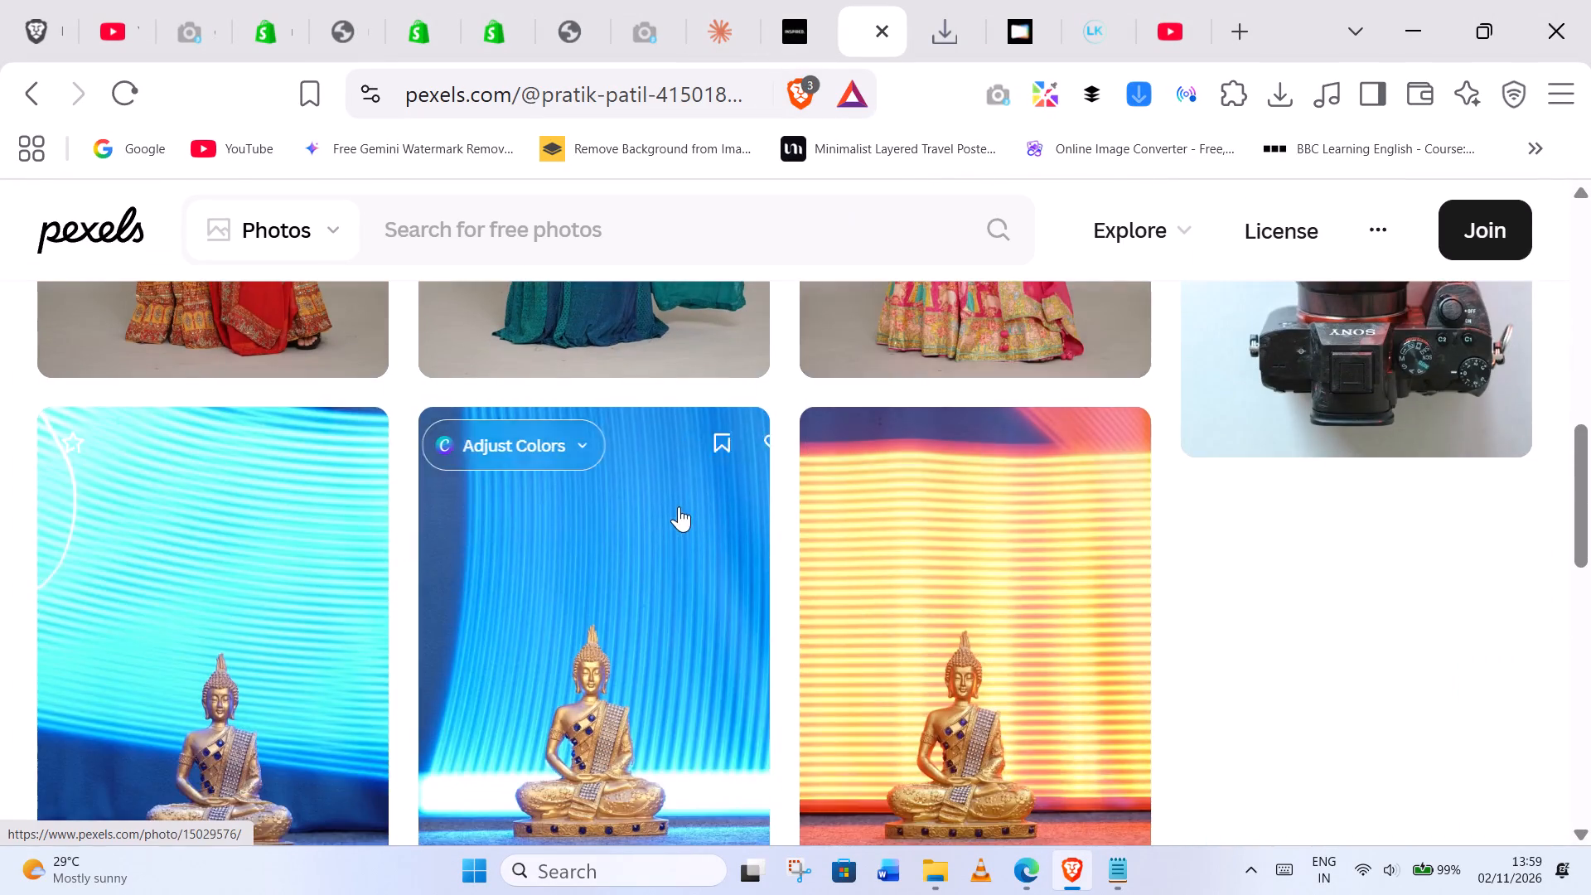
{"action": "scroll", "coordinate": [668, 499], "scroll_direction": "up", "scroll_amount": 7}
{"action": "left_click", "coordinate": [554, 222]}
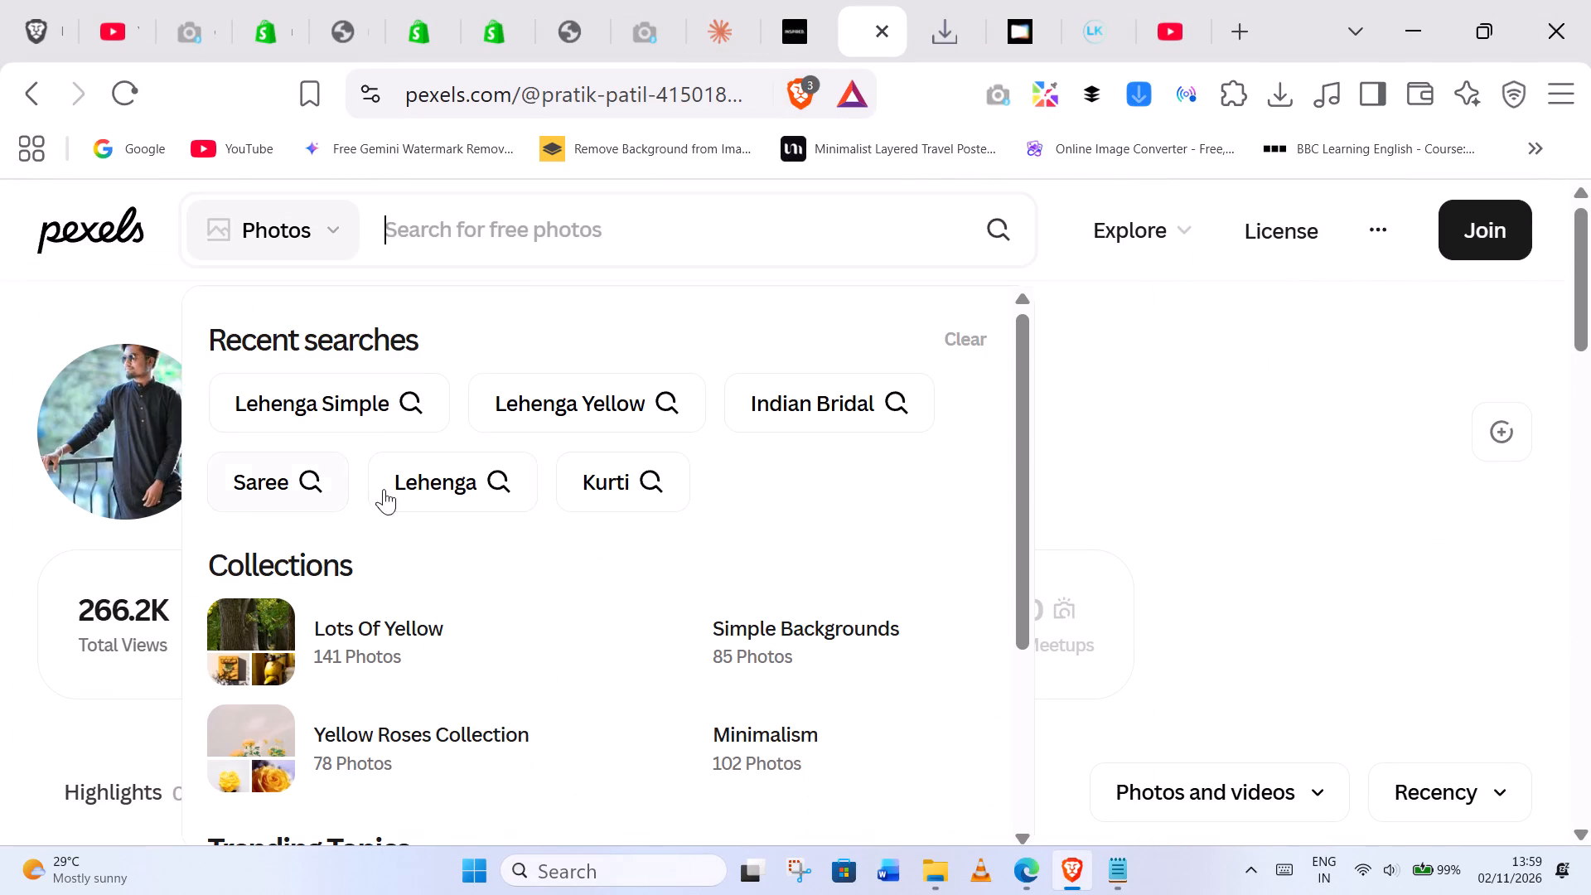
{"action": "double_click", "coordinate": [457, 485]}
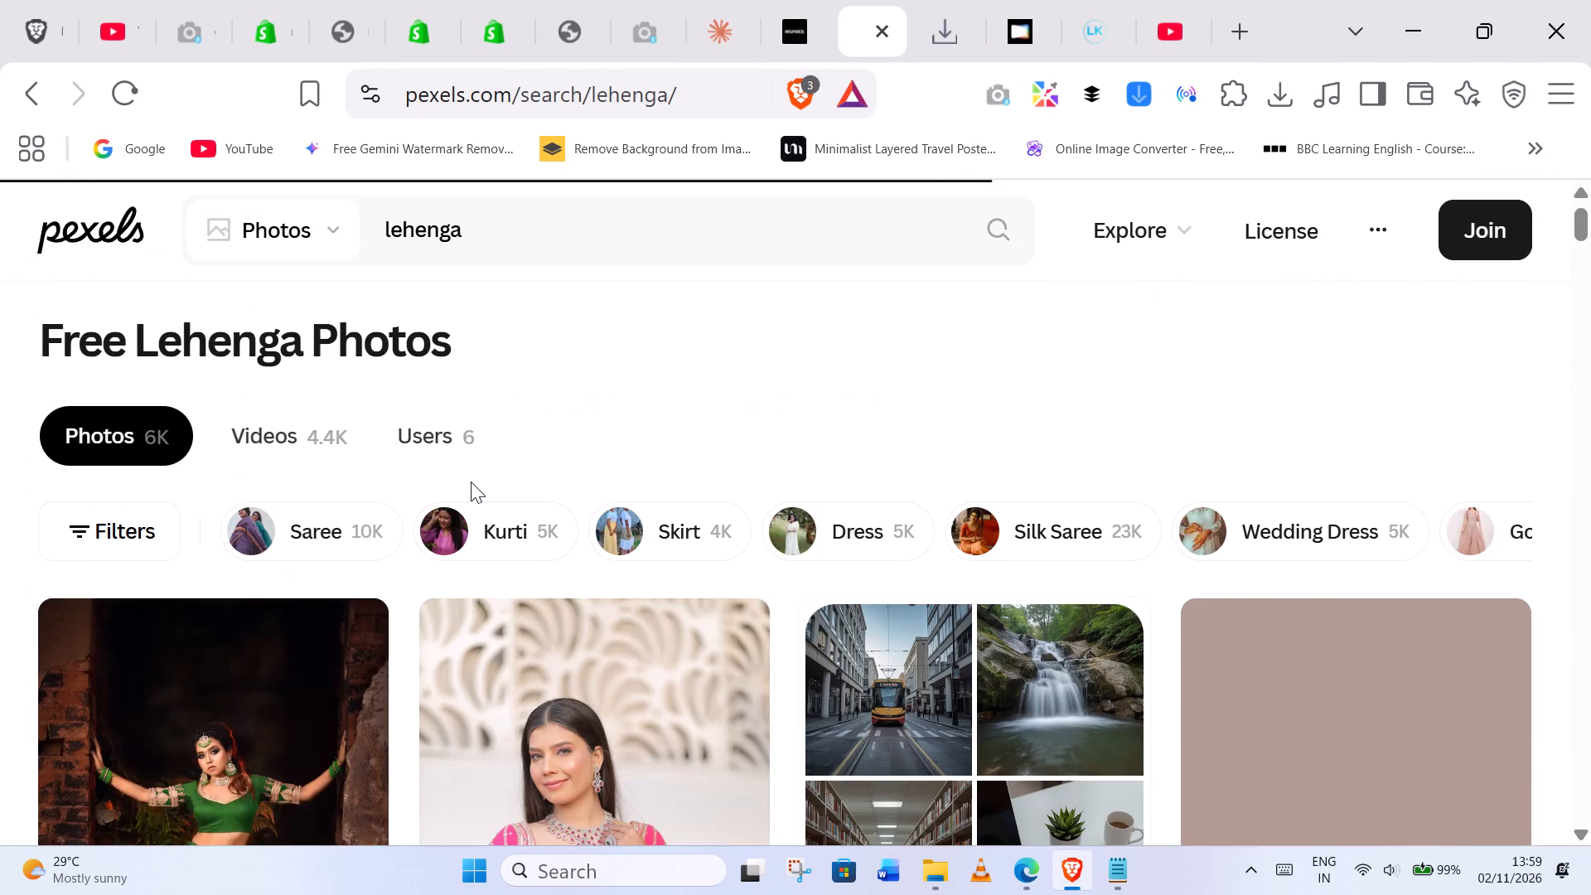
Browse the first lehenga photo results for a suitable product picture.
{"action": "scroll", "coordinate": [482, 714], "scroll_direction": "down", "scroll_amount": 1}
{"action": "scroll", "coordinate": [583, 653], "scroll_direction": "down", "scroll_amount": 2}
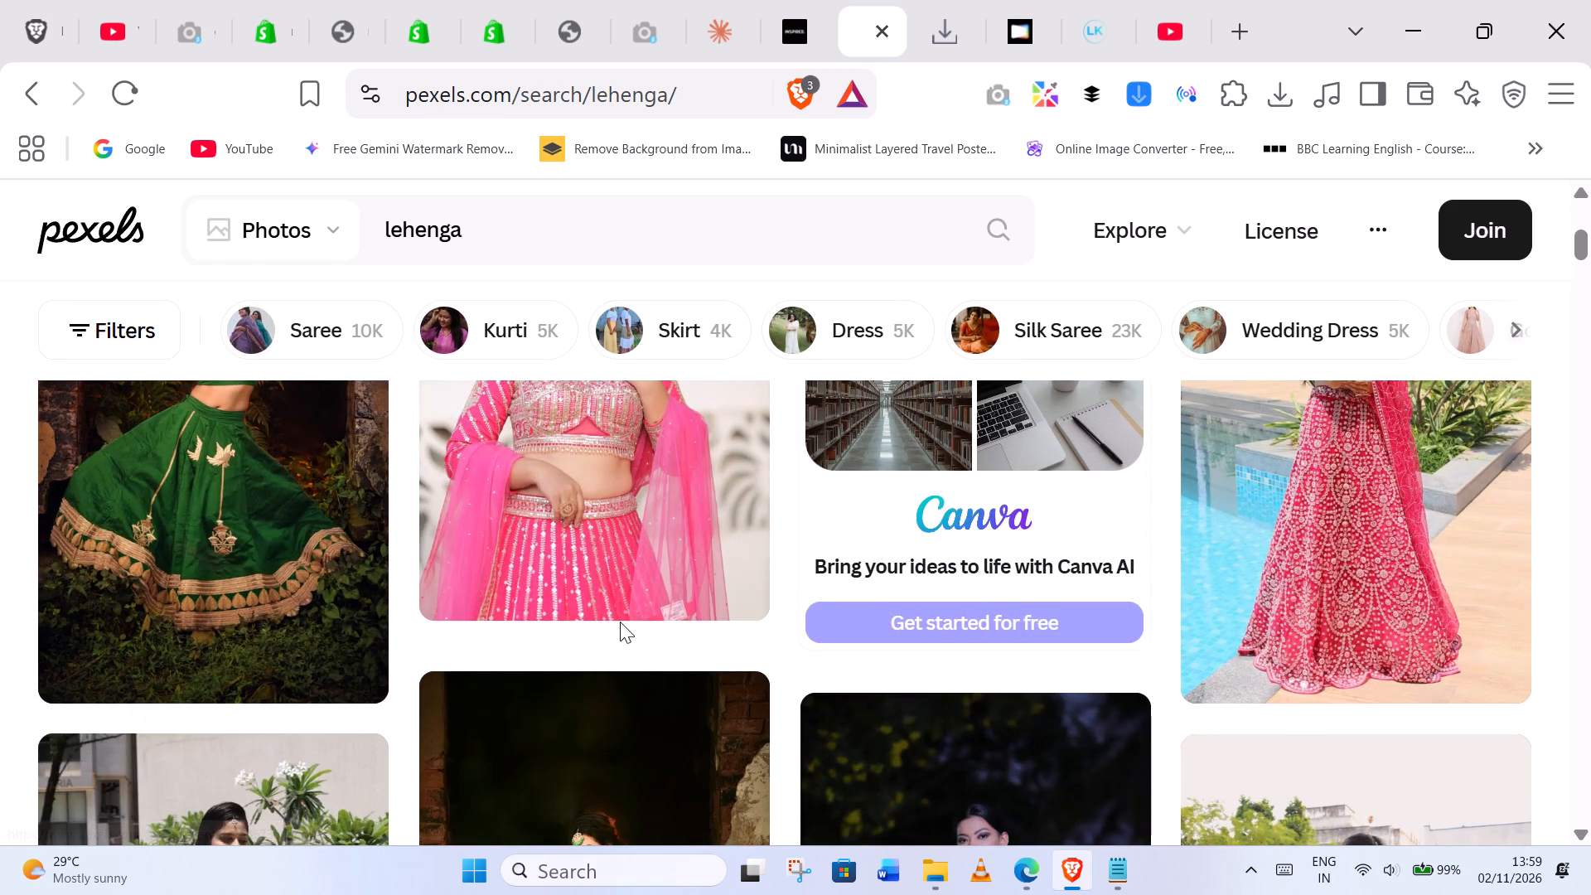
{"action": "scroll", "coordinate": [620, 622], "scroll_direction": "down", "scroll_amount": 4}
{"action": "scroll", "coordinate": [752, 584], "scroll_direction": "up", "scroll_amount": 2}
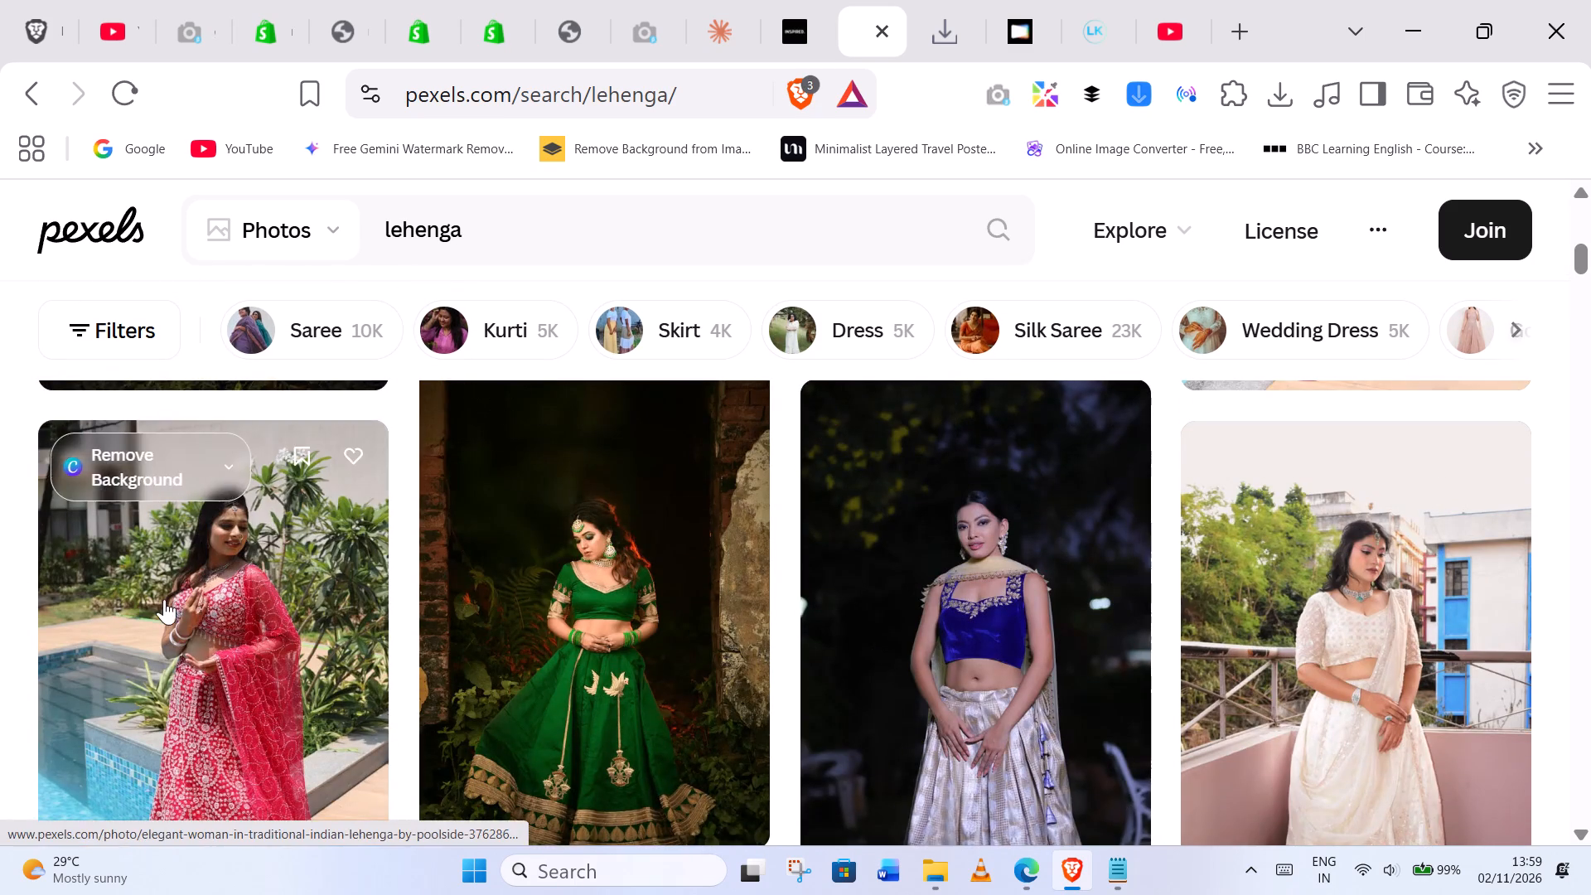
{"action": "scroll", "coordinate": [430, 605], "scroll_direction": "down", "scroll_amount": 6}
{"action": "scroll", "coordinate": [481, 607], "scroll_direction": "up", "scroll_amount": 3}
{"action": "scroll", "coordinate": [481, 607], "scroll_direction": "down", "scroll_amount": 2}
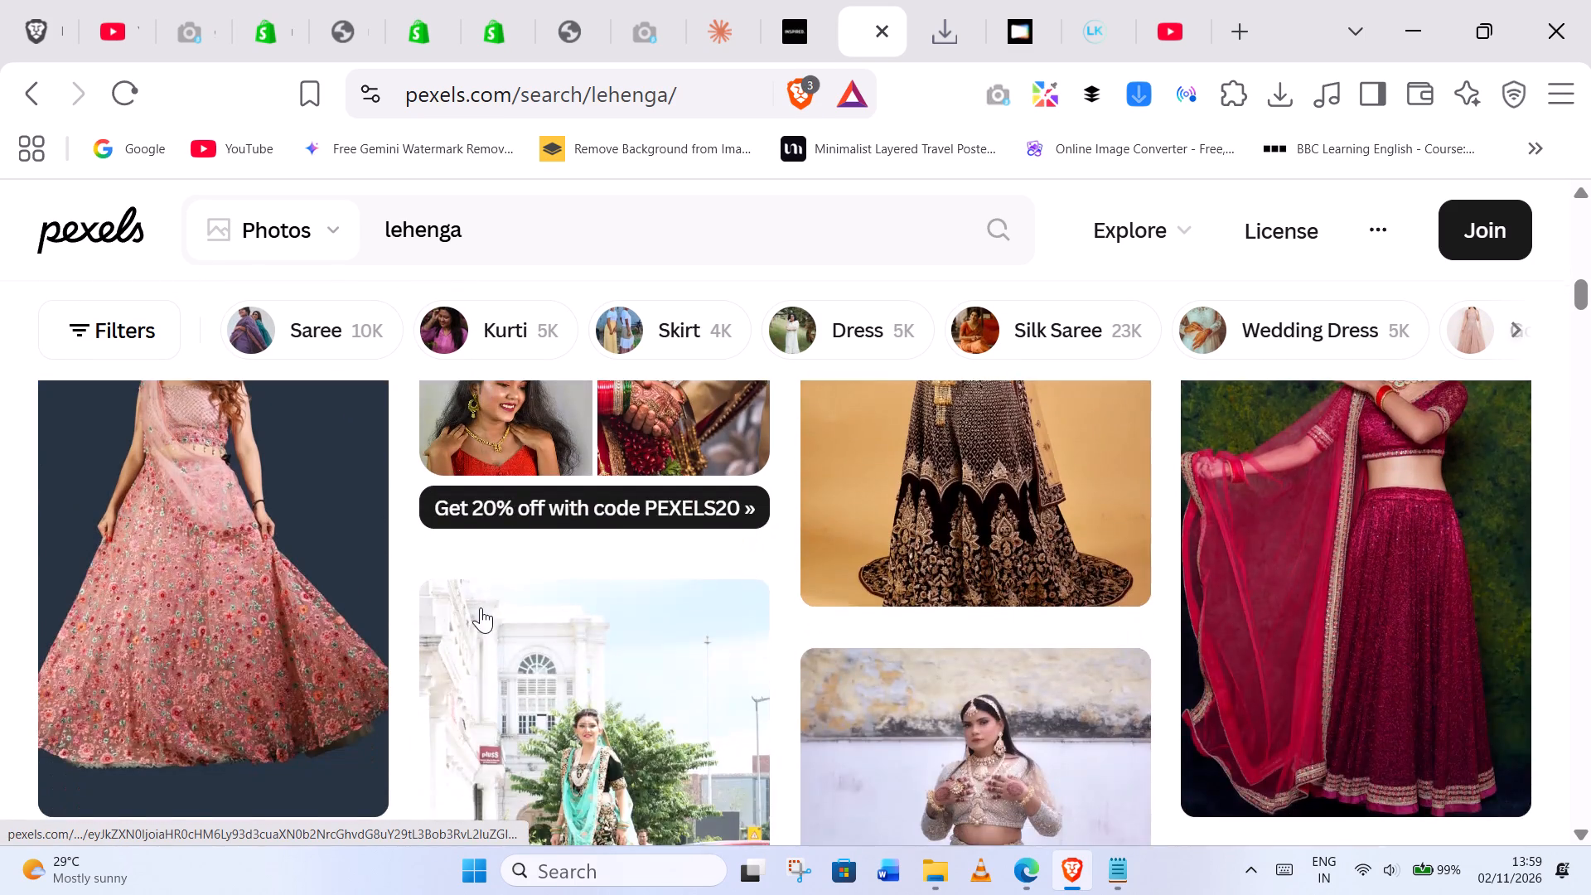
{"action": "scroll", "coordinate": [481, 607], "scroll_direction": "down", "scroll_amount": 5}
{"action": "scroll", "coordinate": [999, 646], "scroll_direction": "up", "scroll_amount": 6}
{"action": "scroll", "coordinate": [999, 646], "scroll_direction": "down", "scroll_amount": 4}
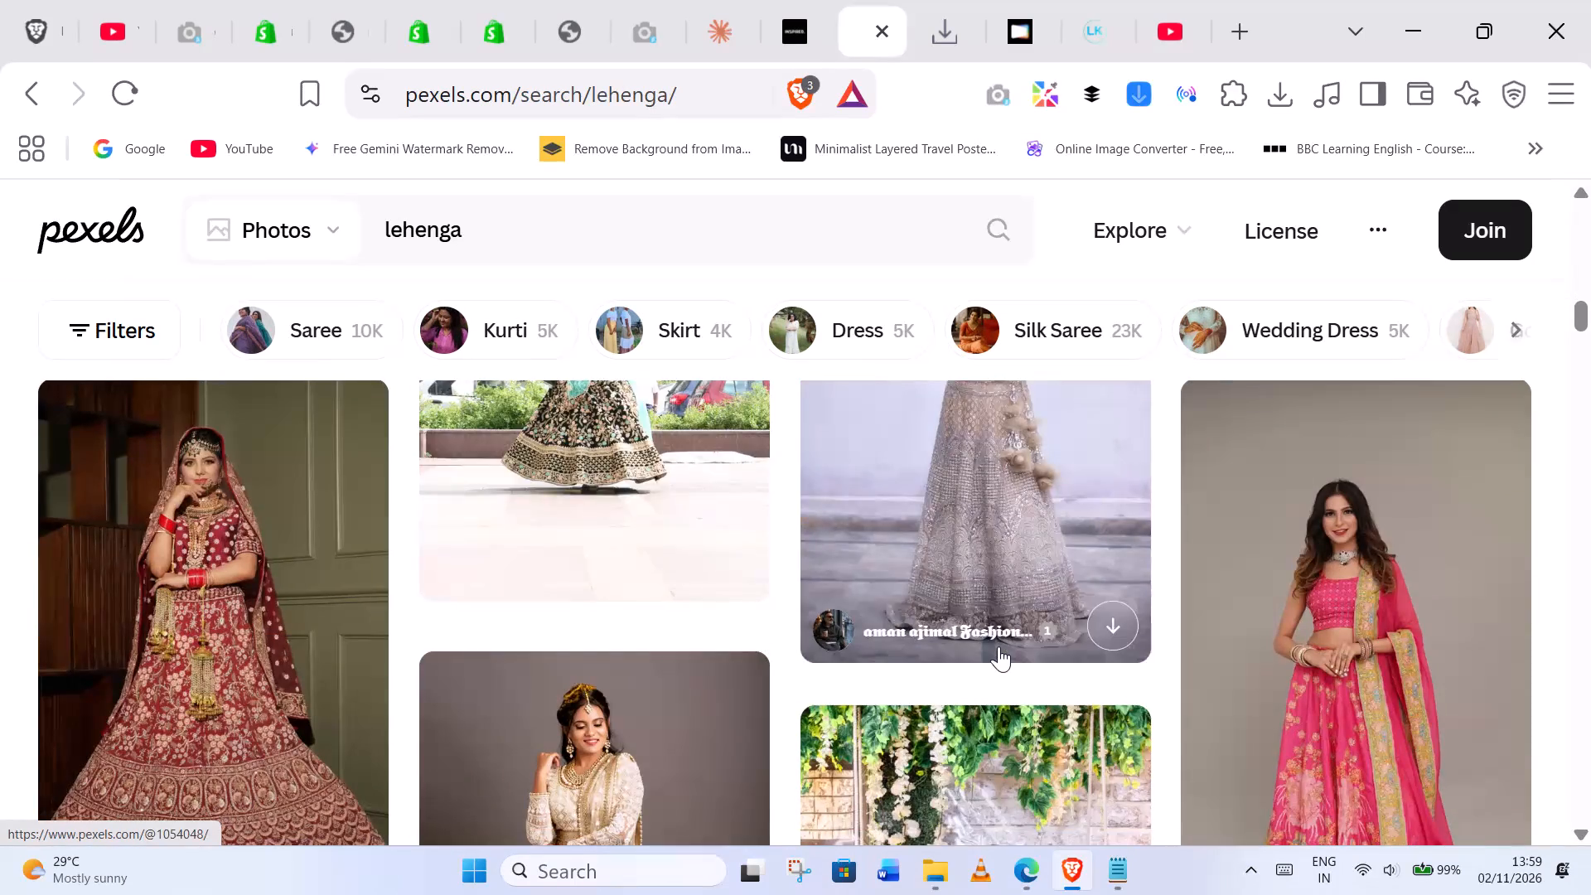
{"action": "scroll", "coordinate": [999, 646], "scroll_direction": "down", "scroll_amount": 1}
{"action": "scroll", "coordinate": [999, 646], "scroll_direction": "up", "scroll_amount": 5}
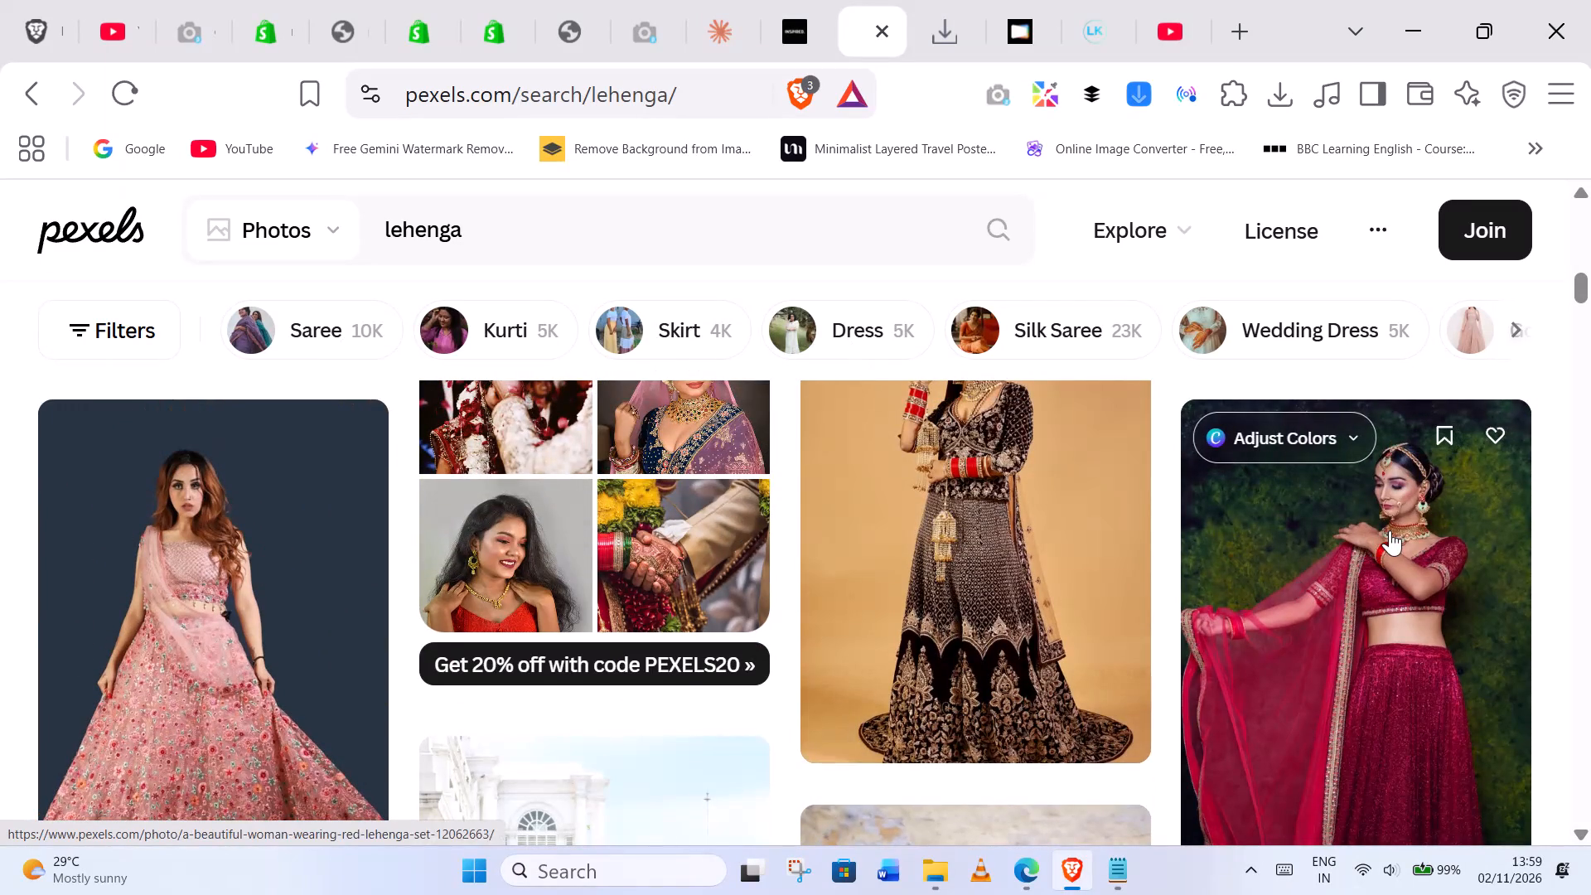
Open the photo of the woman in the red lehenga set with green backdrop, check its similar photos, and close it.
{"action": "left_click", "coordinate": [1390, 530]}
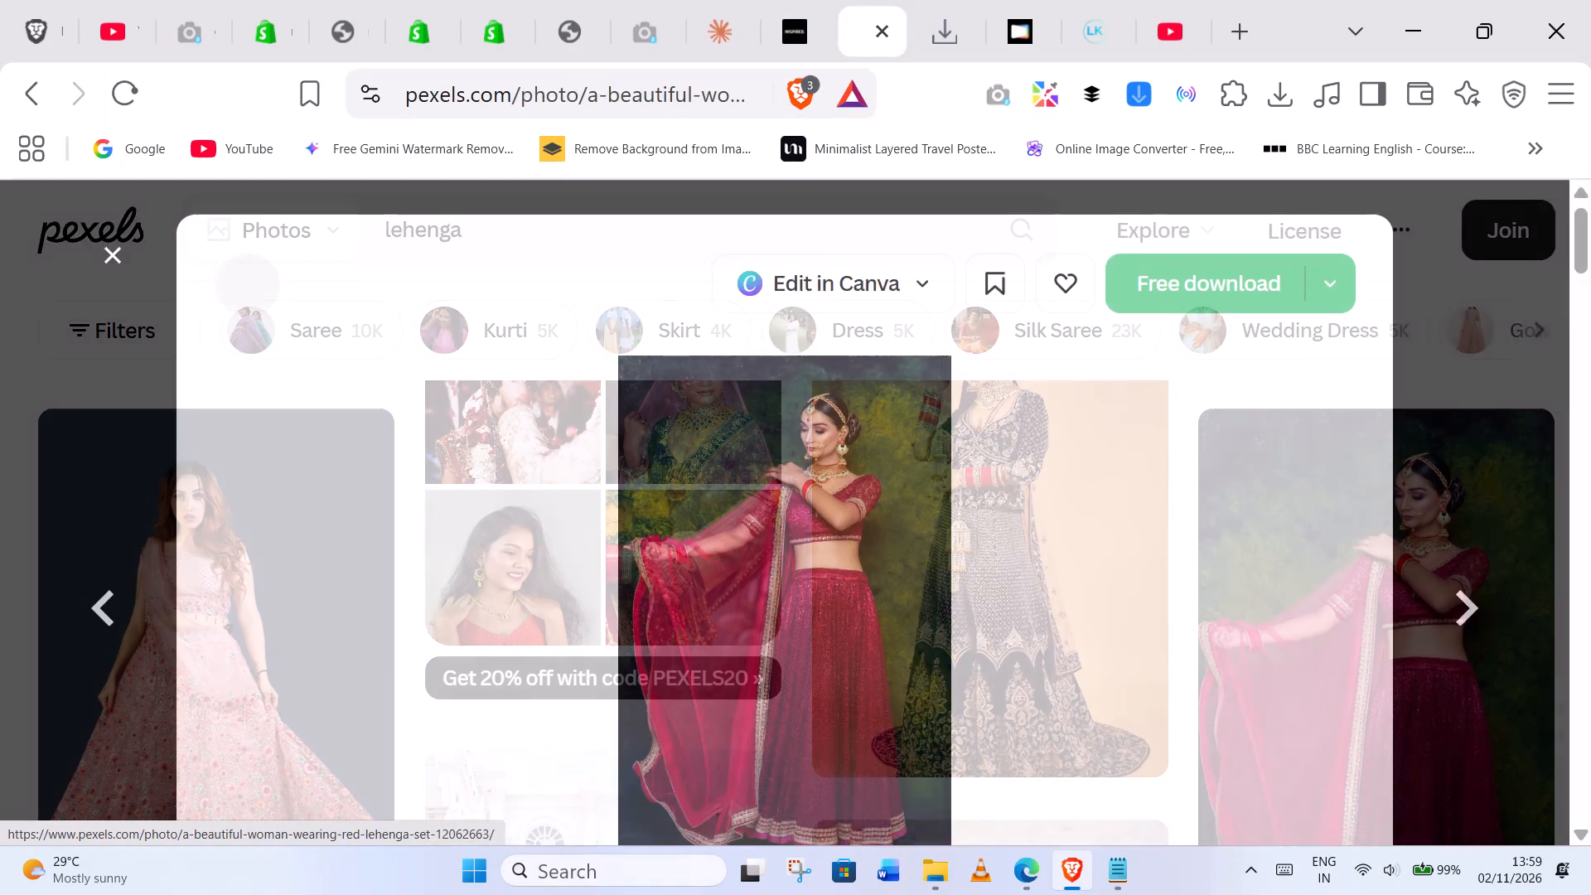
{"action": "scroll", "coordinate": [753, 612], "scroll_direction": "down", "scroll_amount": 7}
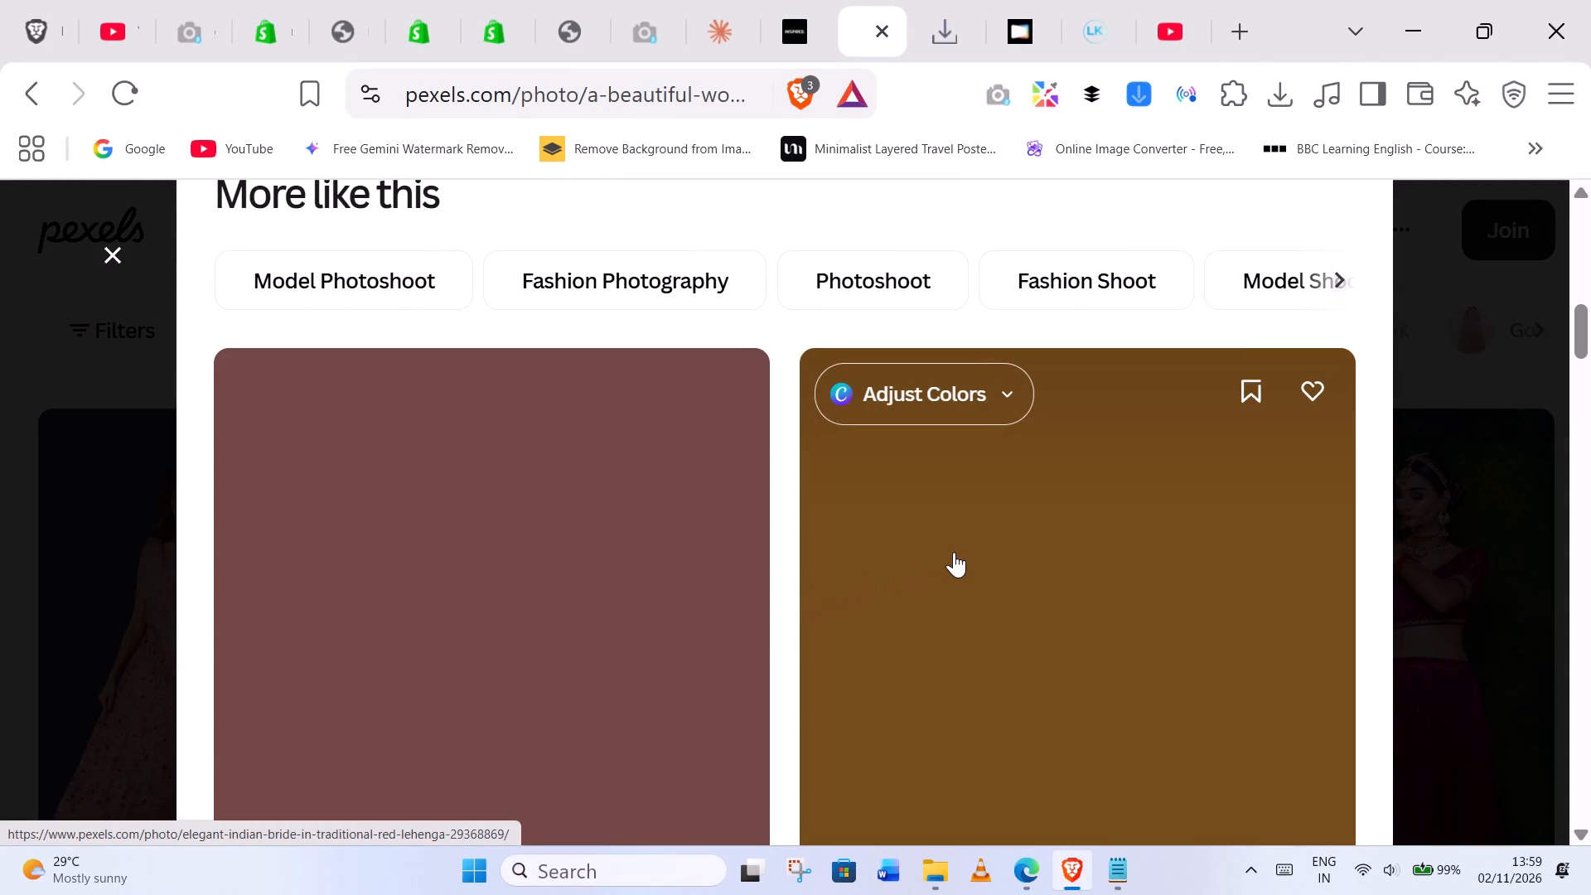
{"action": "scroll", "coordinate": [971, 554], "scroll_direction": "up", "scroll_amount": 2}
{"action": "scroll", "coordinate": [971, 554], "scroll_direction": "down", "scroll_amount": 3}
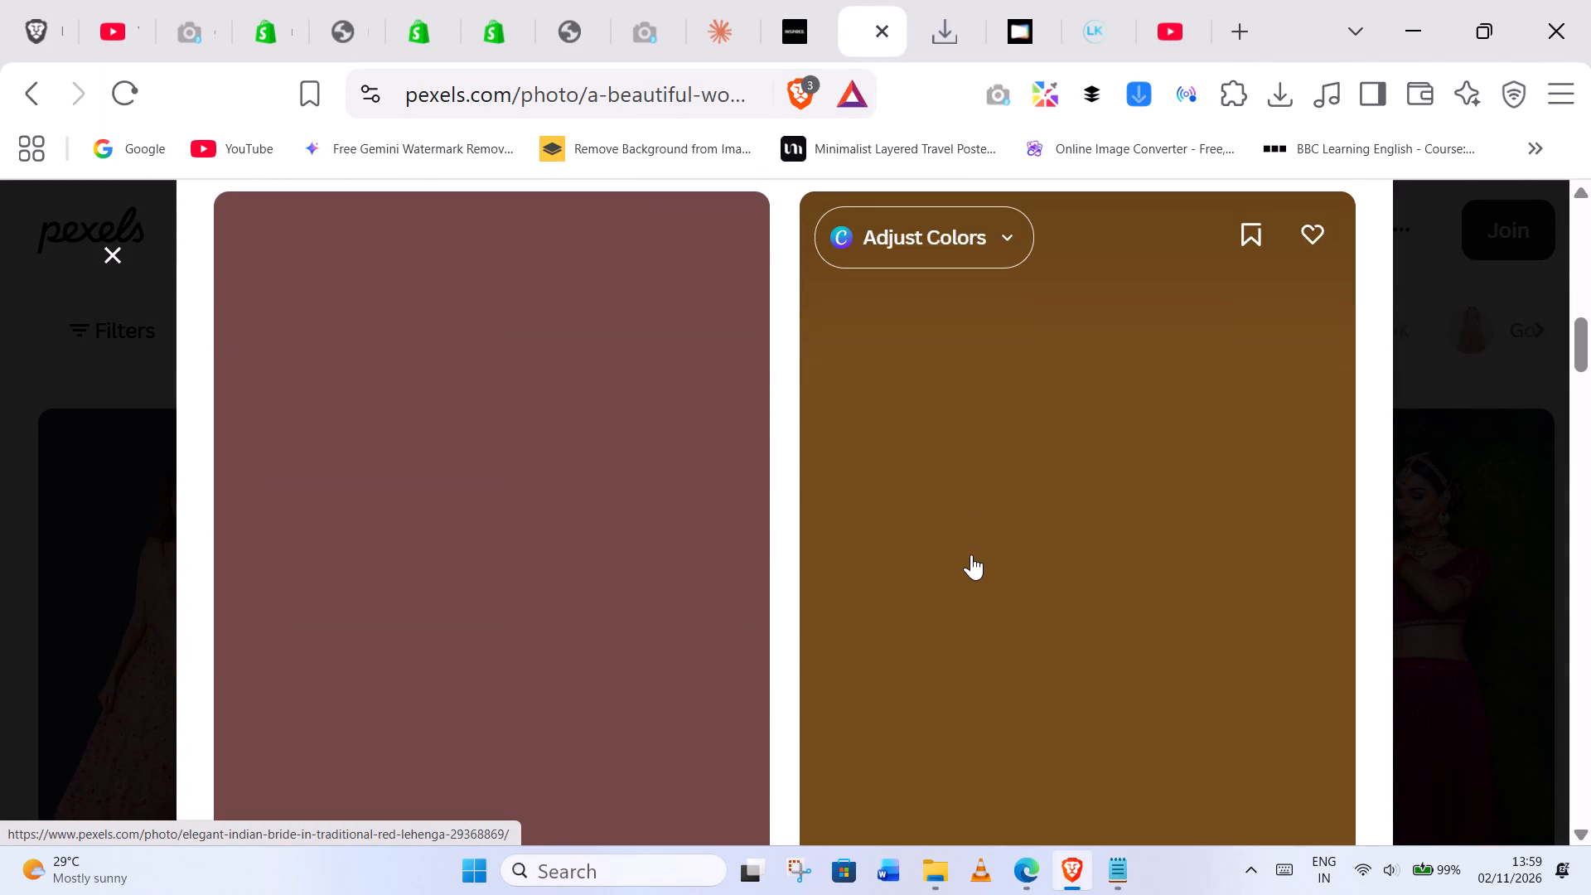
{"action": "left_click", "coordinate": [122, 254]}
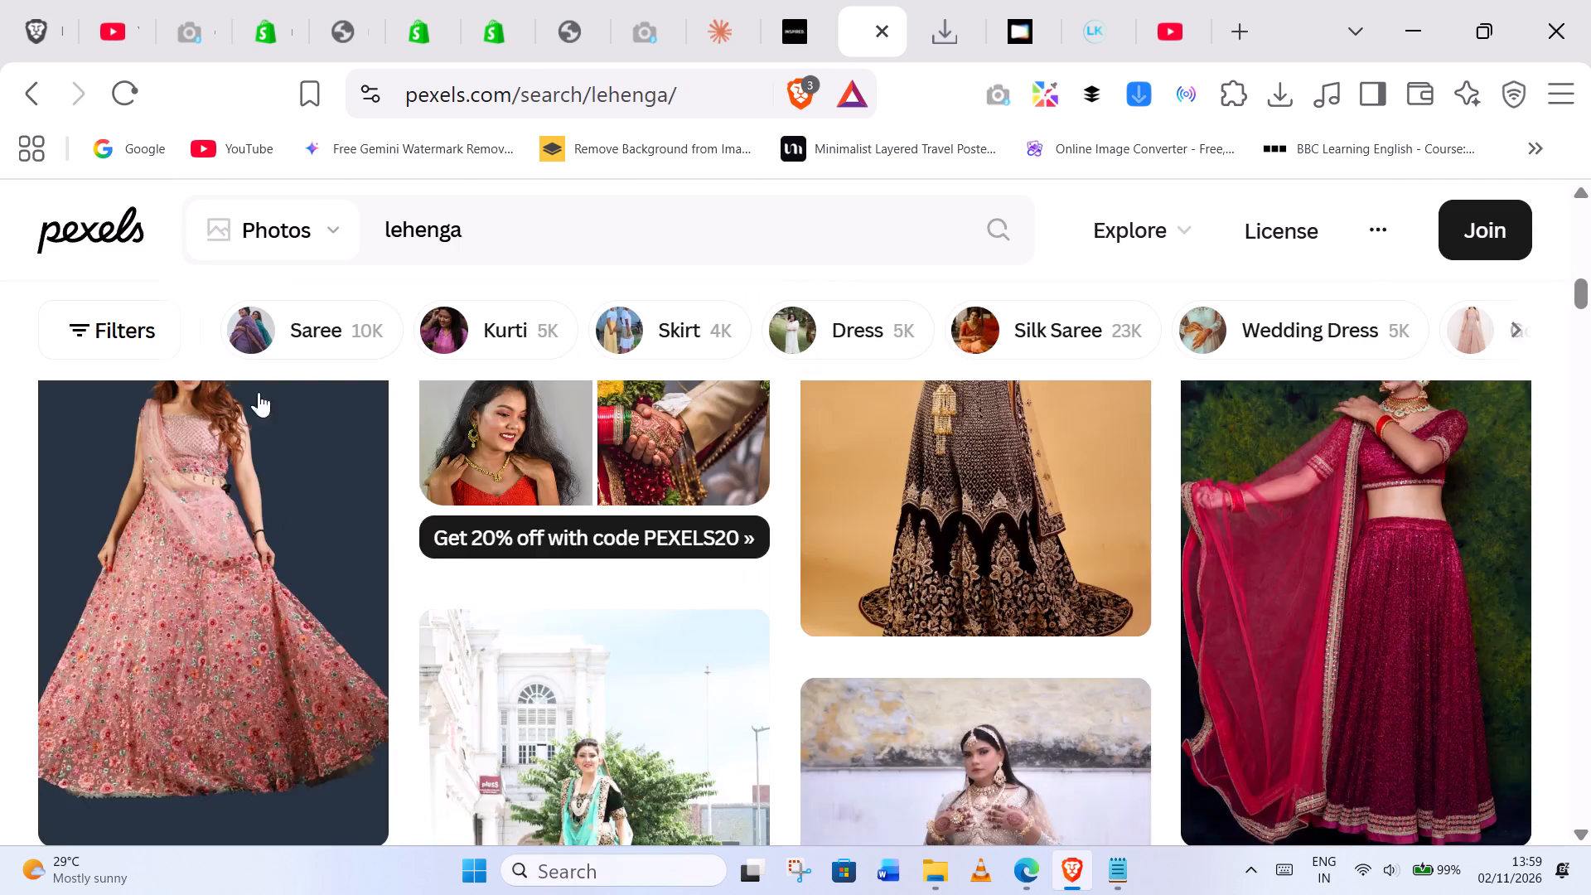
Browse further through the Pexels lehenga photo results for suitable product pictures.
{"action": "scroll", "coordinate": [638, 522], "scroll_direction": "down", "scroll_amount": 13}
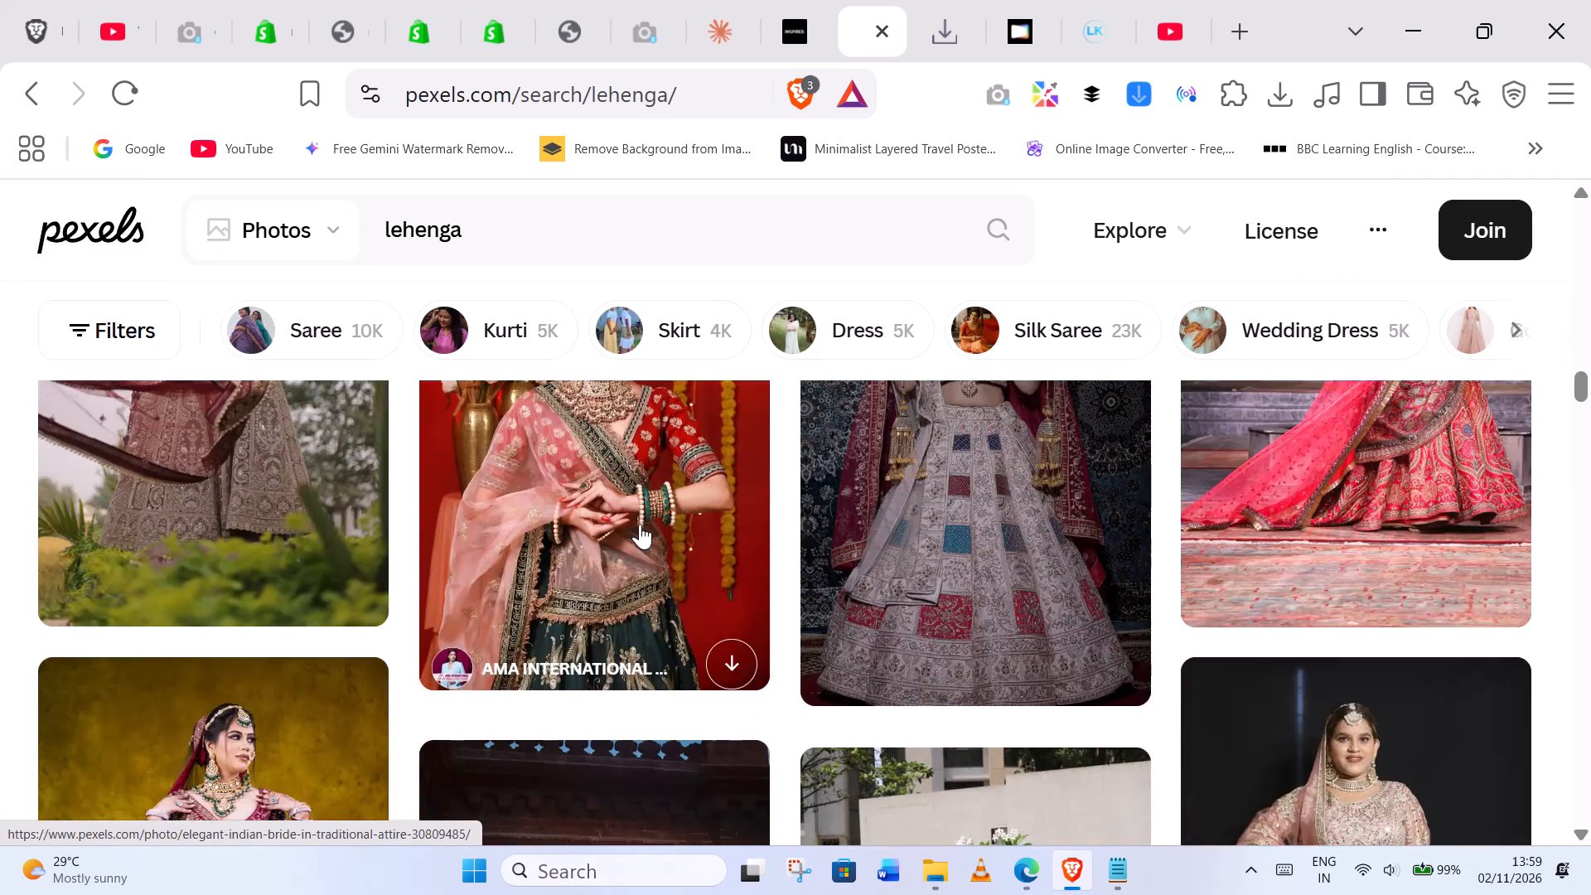
{"action": "scroll", "coordinate": [640, 524], "scroll_direction": "up", "scroll_amount": 1}
{"action": "scroll", "coordinate": [640, 524], "scroll_direction": "down", "scroll_amount": 1}
{"action": "scroll", "coordinate": [640, 524], "scroll_direction": "up", "scroll_amount": 1}
{"action": "scroll", "coordinate": [640, 524], "scroll_direction": "down", "scroll_amount": 6}
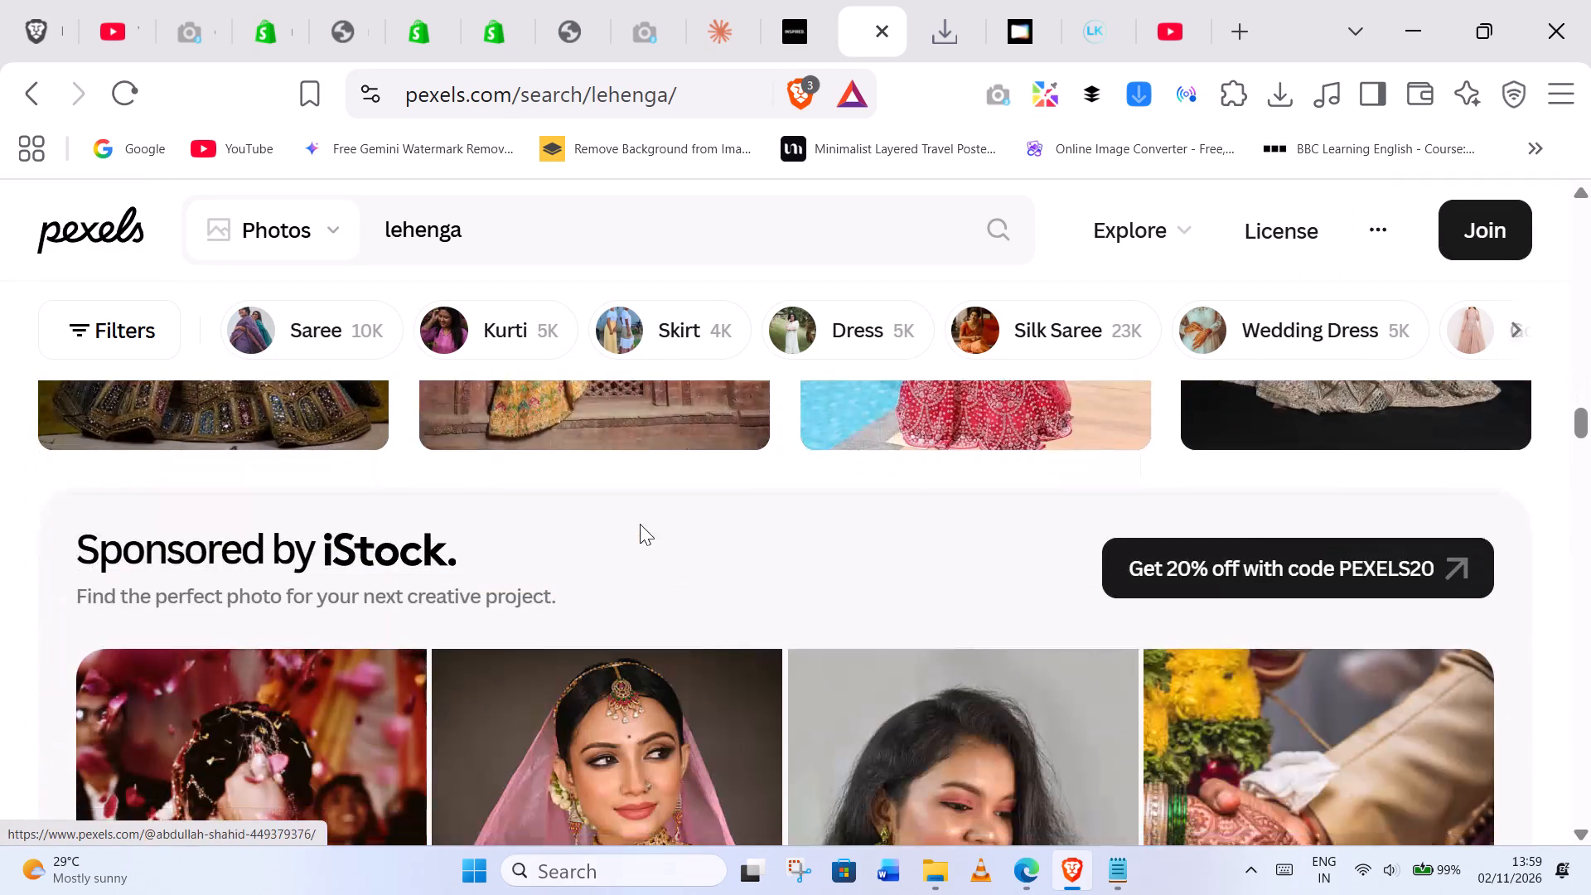
{"action": "scroll", "coordinate": [640, 524], "scroll_direction": "up", "scroll_amount": 2}
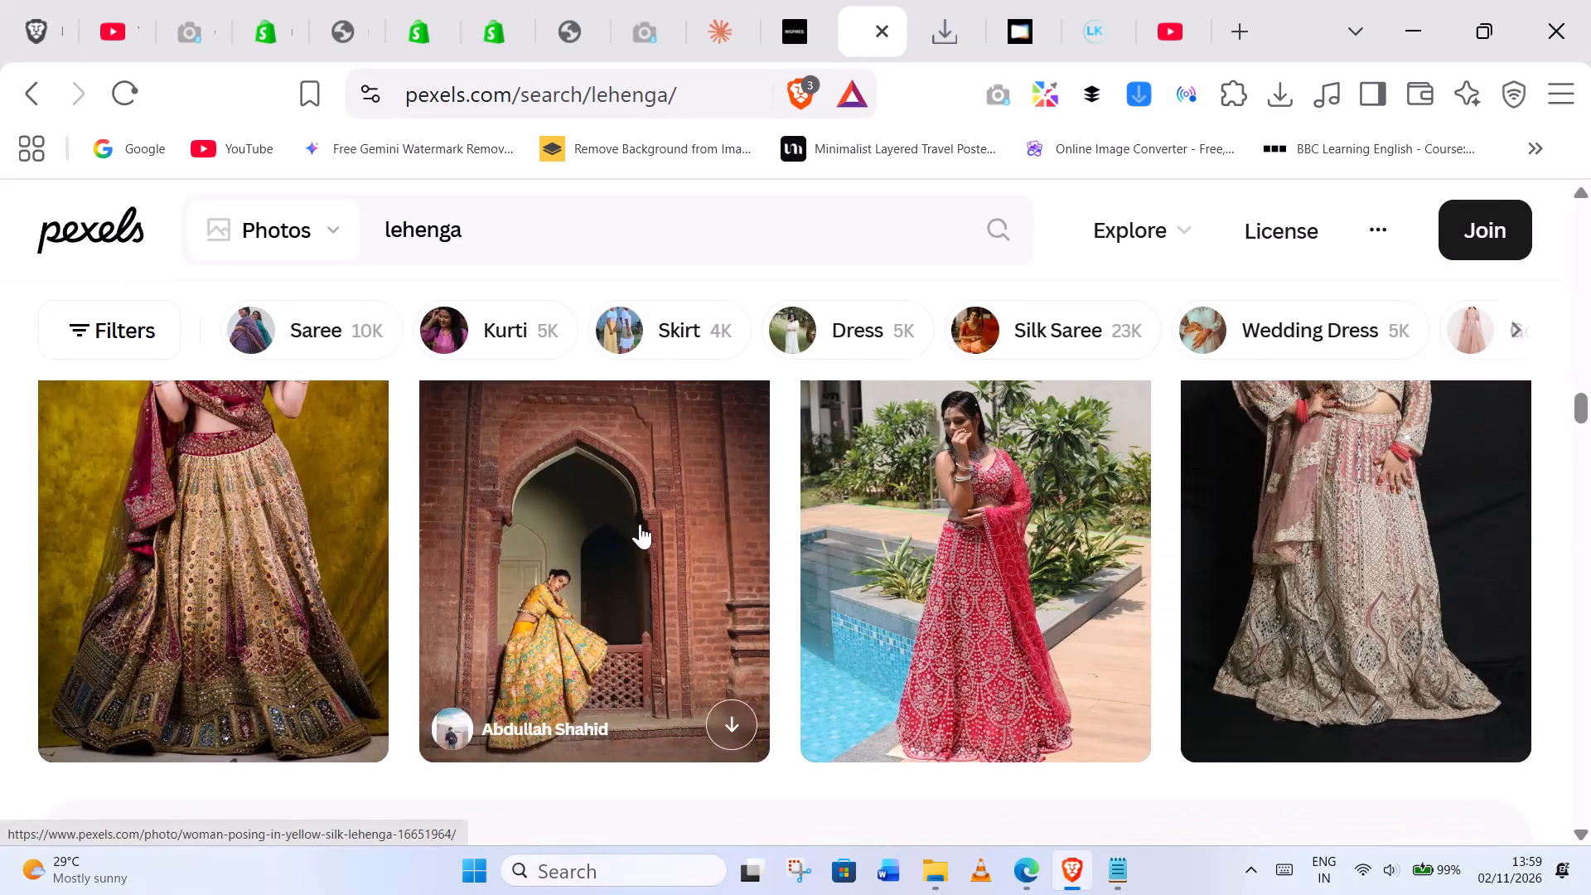
{"action": "scroll", "coordinate": [1224, 660], "scroll_direction": "down", "scroll_amount": 5}
{"action": "scroll", "coordinate": [969, 567], "scroll_direction": "down", "scroll_amount": 3}
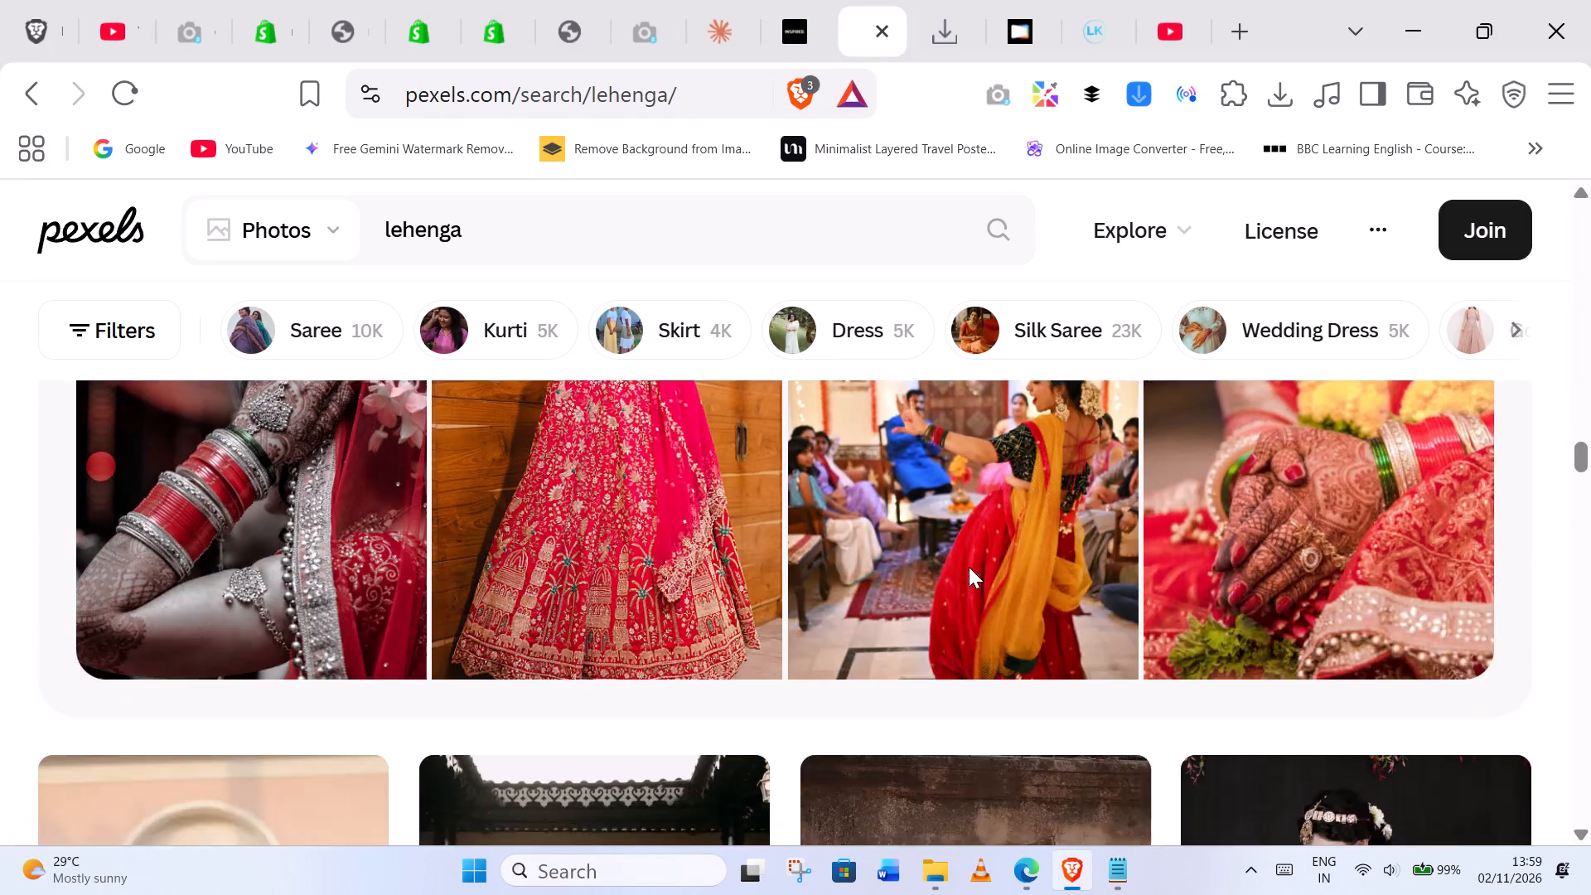
{"action": "scroll", "coordinate": [969, 567], "scroll_direction": "down", "scroll_amount": 3}
{"action": "scroll", "coordinate": [969, 567], "scroll_direction": "up", "scroll_amount": 2}
{"action": "scroll", "coordinate": [969, 567], "scroll_direction": "down", "scroll_amount": 4}
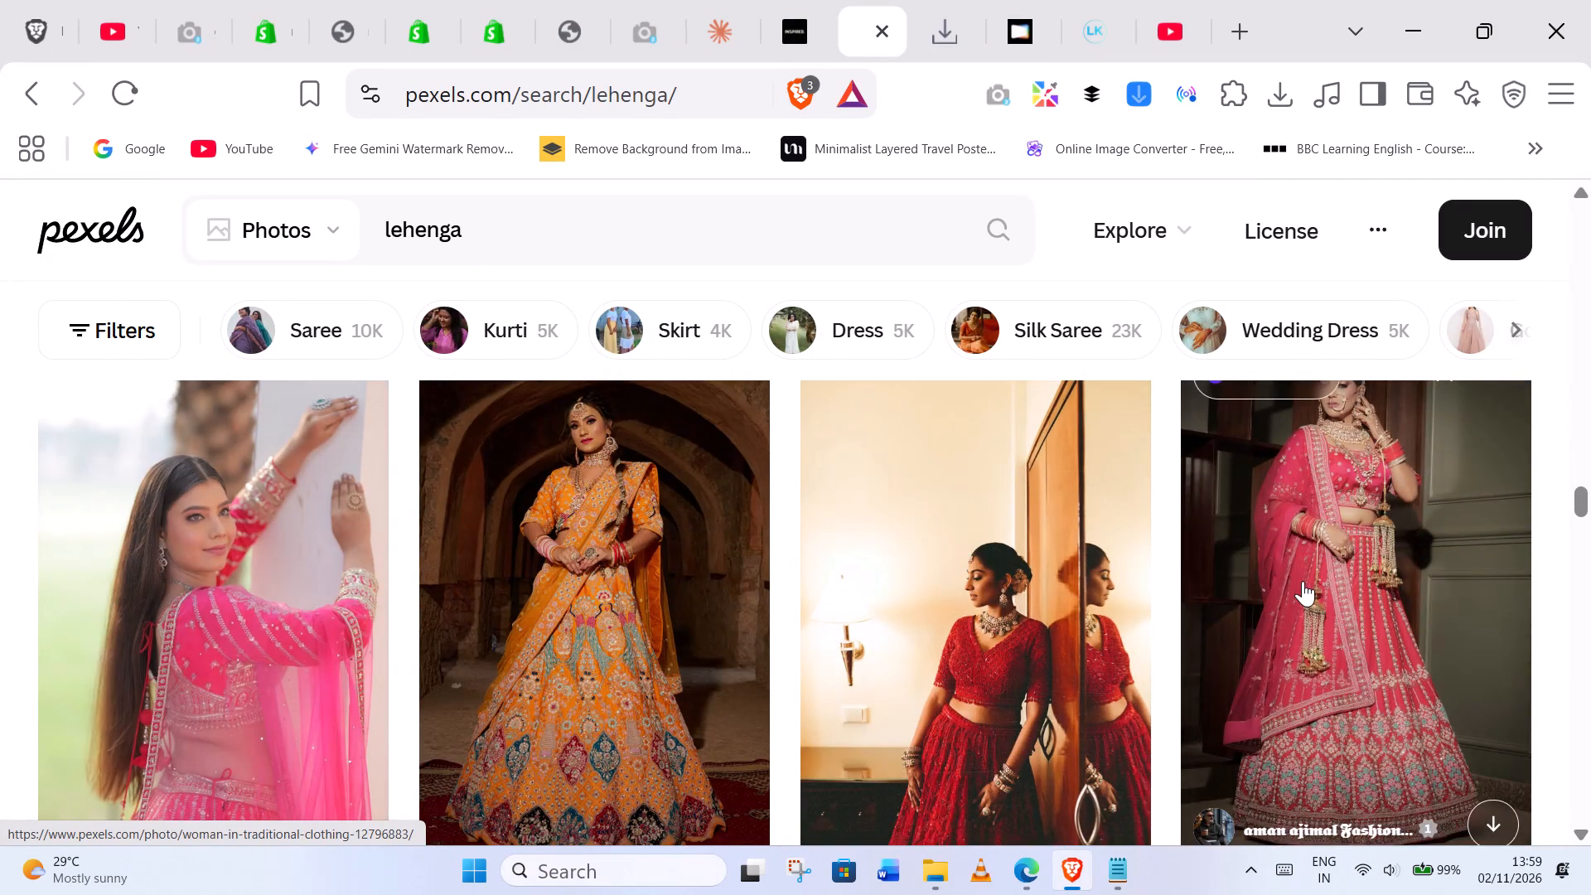
{"action": "scroll", "coordinate": [679, 593], "scroll_direction": "down", "scroll_amount": 5}
{"action": "scroll", "coordinate": [646, 602], "scroll_direction": "up", "scroll_amount": 2}
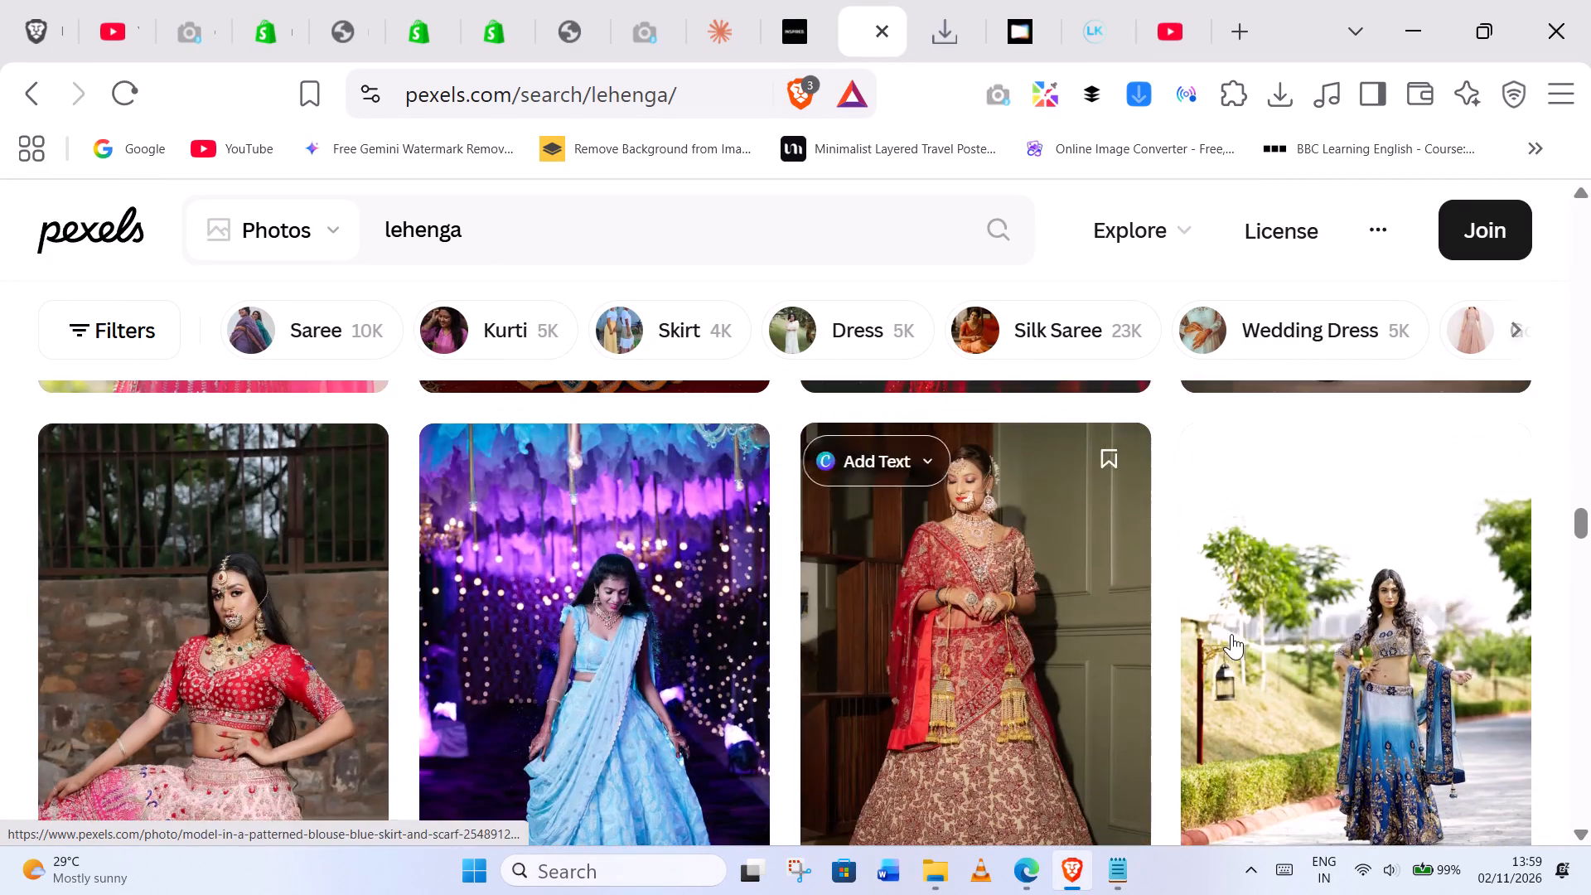
{"action": "scroll", "coordinate": [1243, 635], "scroll_direction": "down", "scroll_amount": 5}
{"action": "scroll", "coordinate": [688, 641], "scroll_direction": "down", "scroll_amount": 1}
{"action": "scroll", "coordinate": [568, 654], "scroll_direction": "up", "scroll_amount": 3}
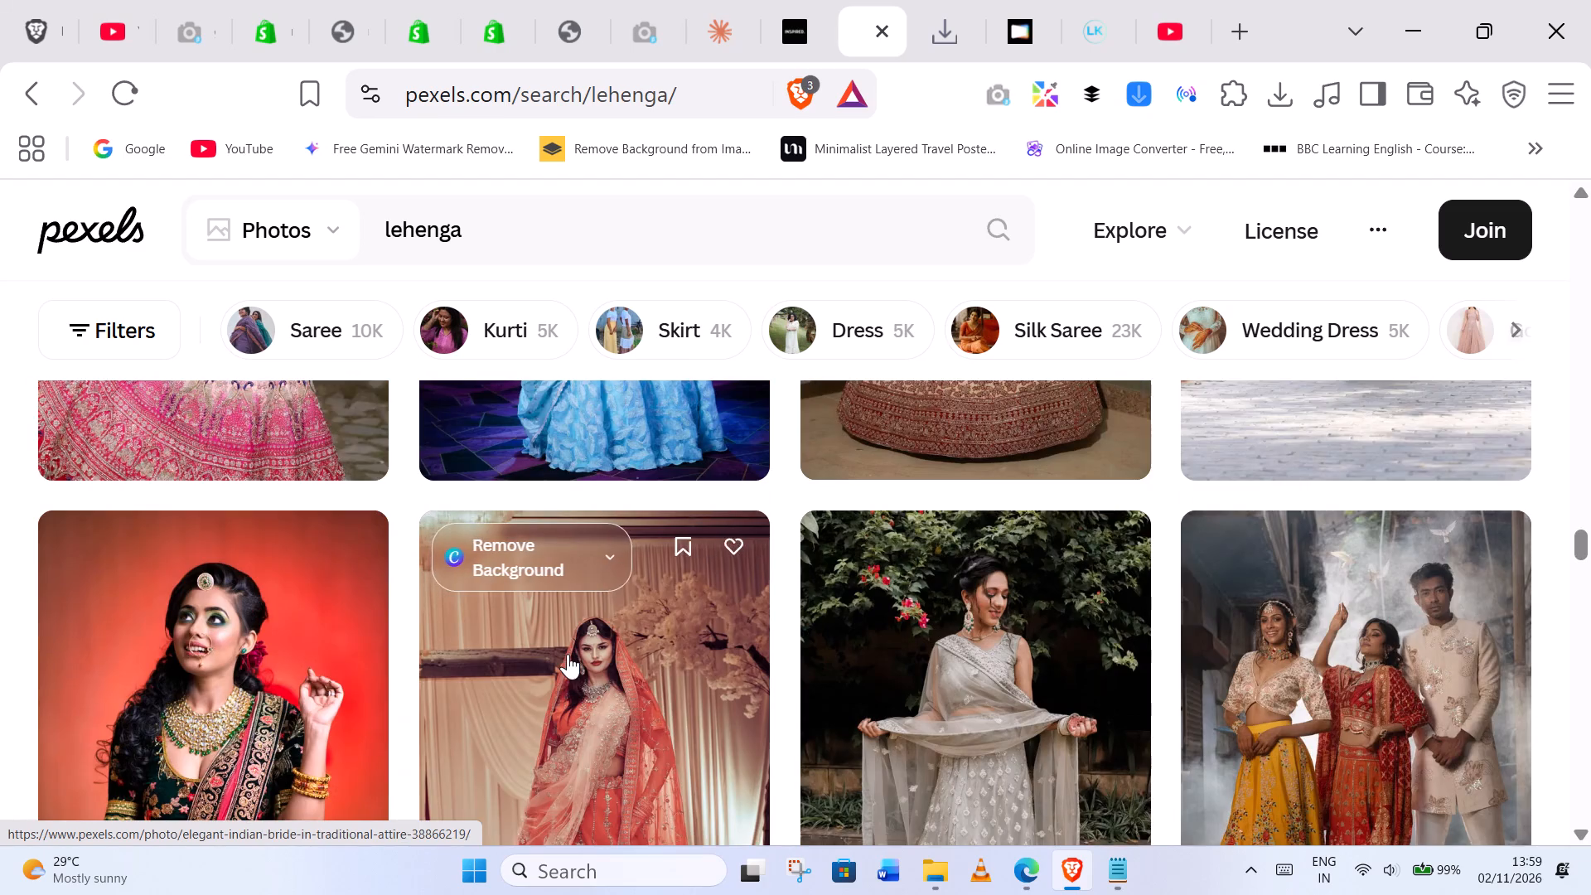
{"action": "scroll", "coordinate": [568, 654], "scroll_direction": "down", "scroll_amount": 1}
{"action": "scroll", "coordinate": [139, 676], "scroll_direction": "down", "scroll_amount": 5}
{"action": "scroll", "coordinate": [657, 605], "scroll_direction": "up", "scroll_amount": 2}
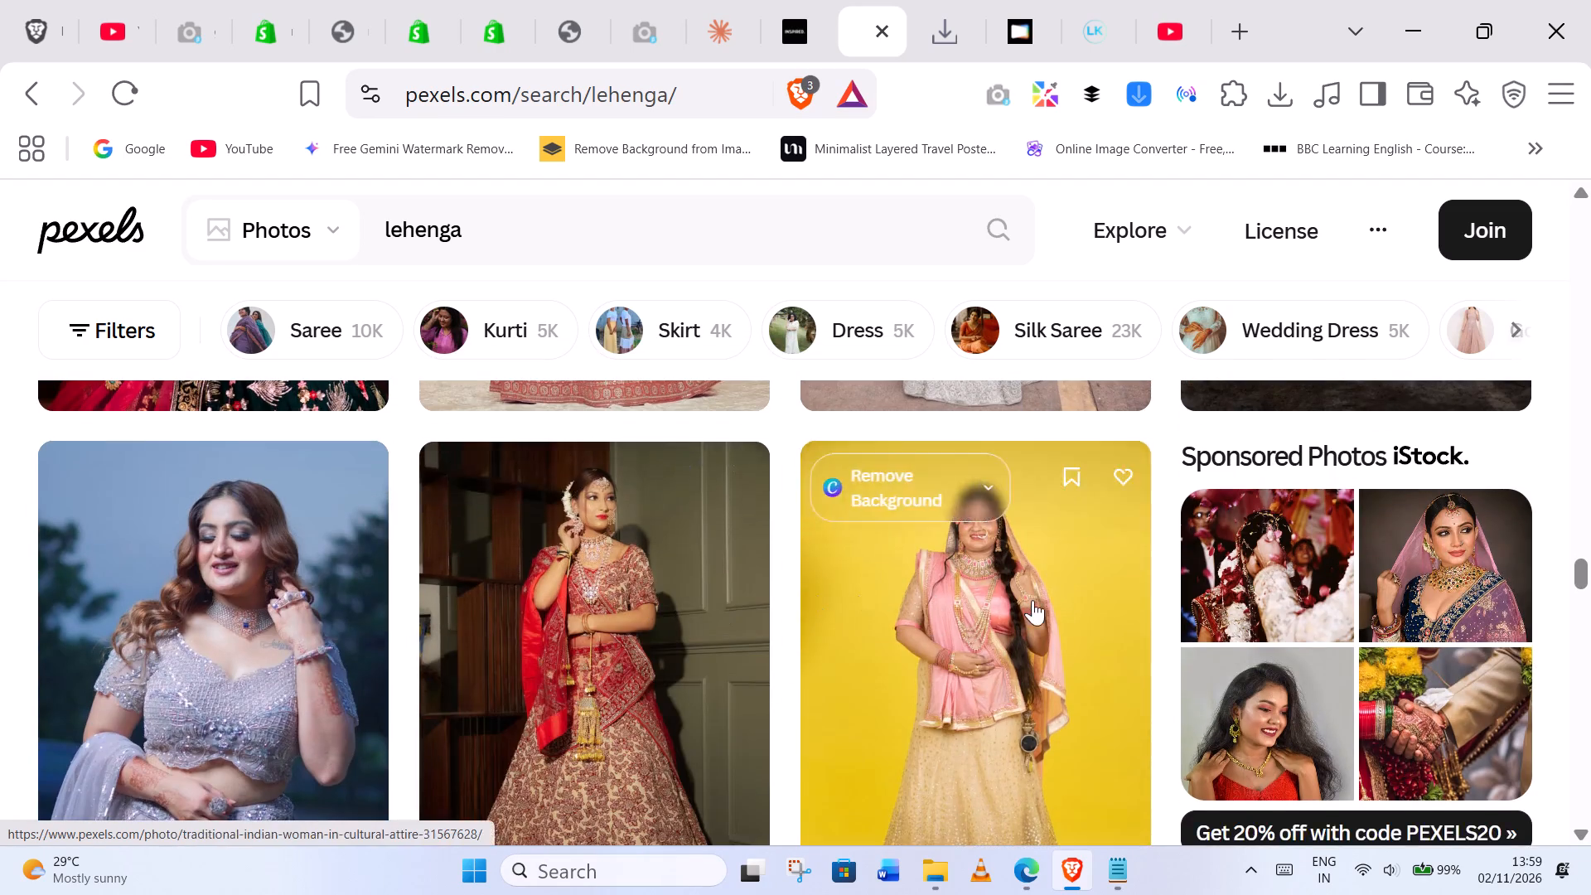
{"action": "scroll", "coordinate": [1032, 600], "scroll_direction": "down", "scroll_amount": 6}
{"action": "scroll", "coordinate": [1032, 600], "scroll_direction": "up", "scroll_amount": 4}
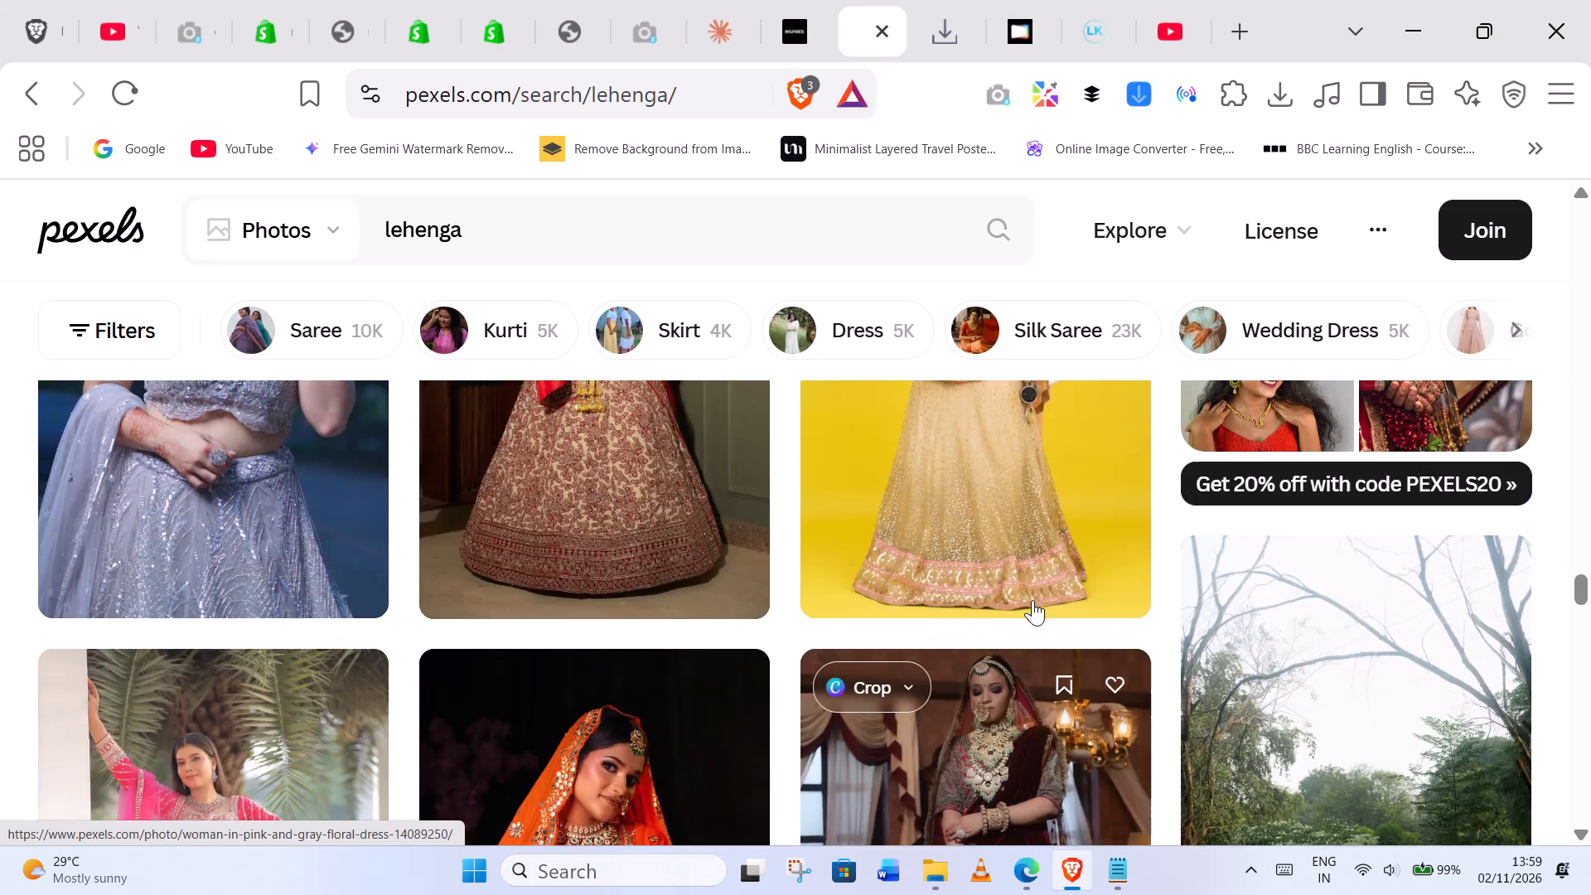
{"action": "scroll", "coordinate": [1032, 600], "scroll_direction": "down", "scroll_amount": 2}
{"action": "scroll", "coordinate": [336, 604], "scroll_direction": "down", "scroll_amount": 4}
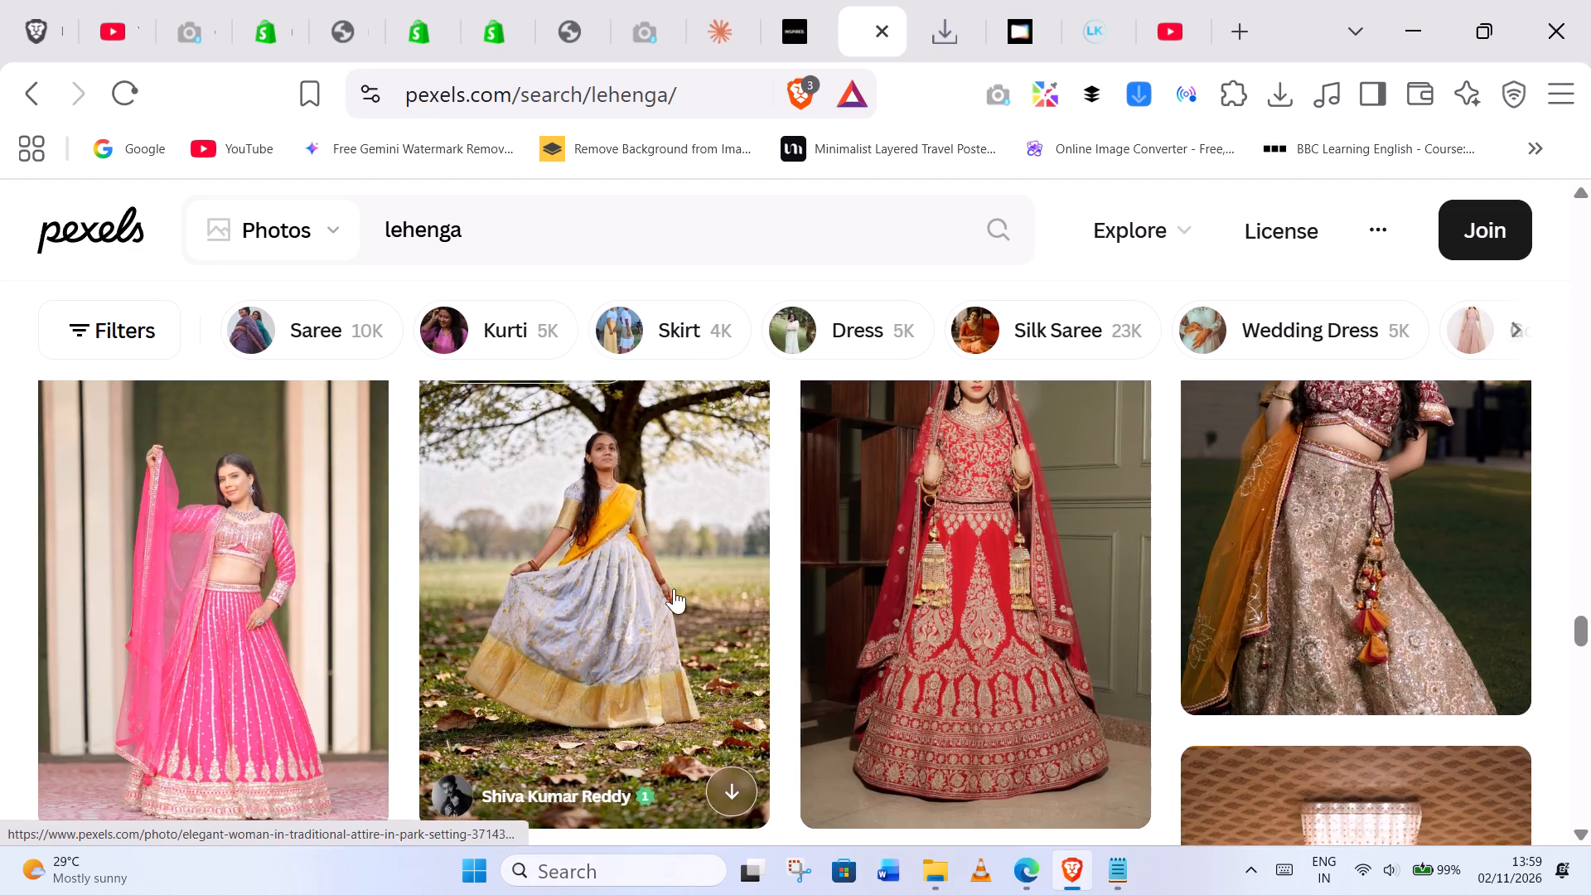
{"action": "scroll", "coordinate": [817, 573], "scroll_direction": "up", "scroll_amount": 2}
{"action": "scroll", "coordinate": [817, 573], "scroll_direction": "down", "scroll_amount": 6}
{"action": "scroll", "coordinate": [817, 573], "scroll_direction": "up", "scroll_amount": 3}
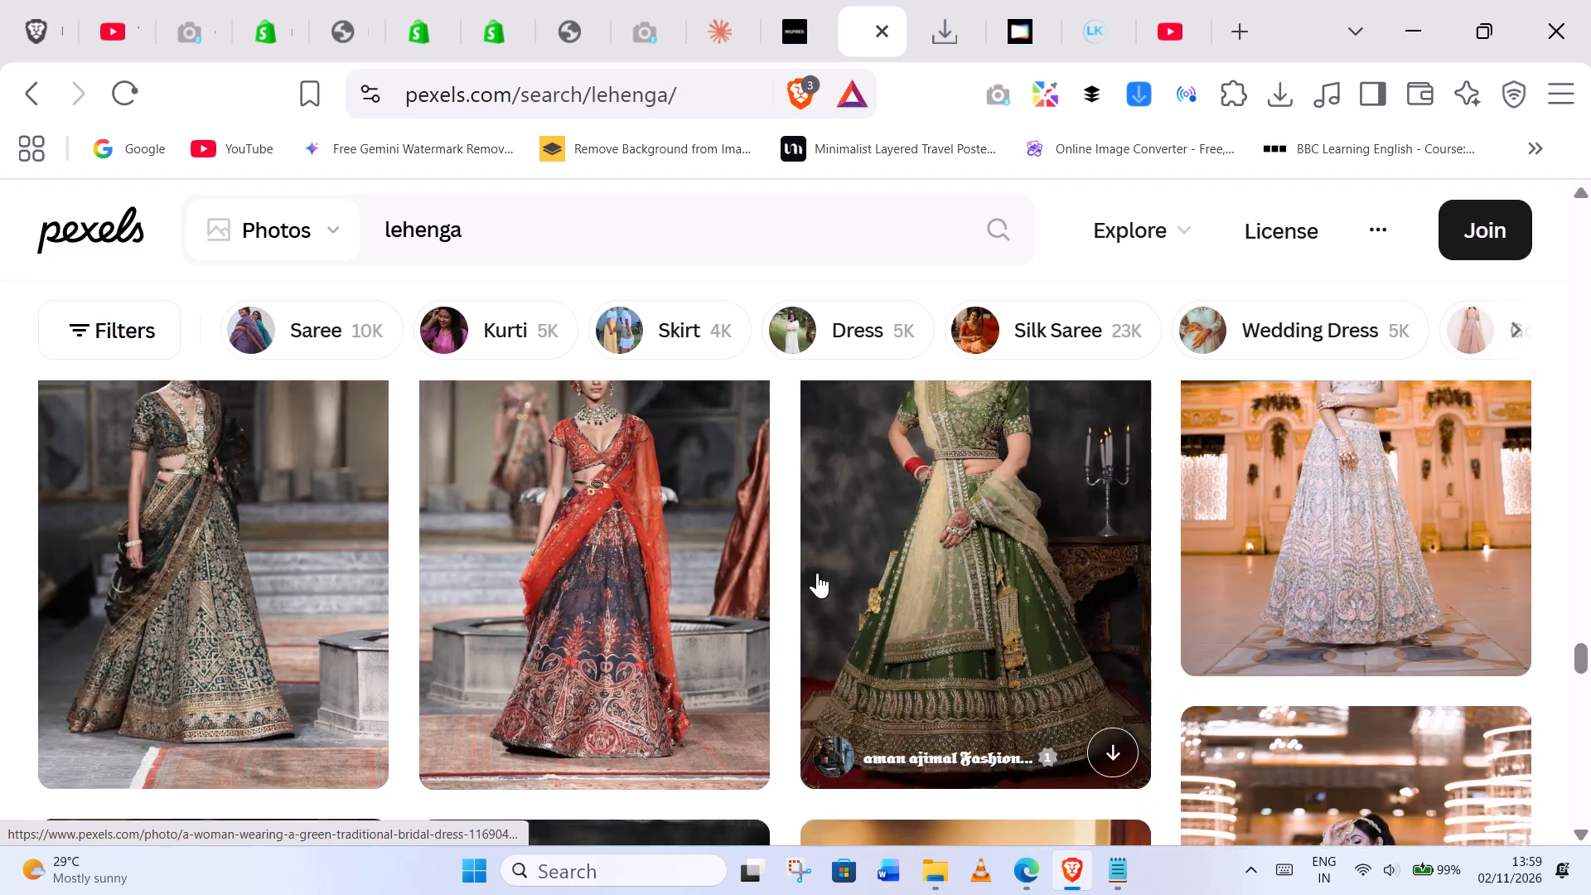
{"action": "scroll", "coordinate": [817, 573], "scroll_direction": "down", "scroll_amount": 6}
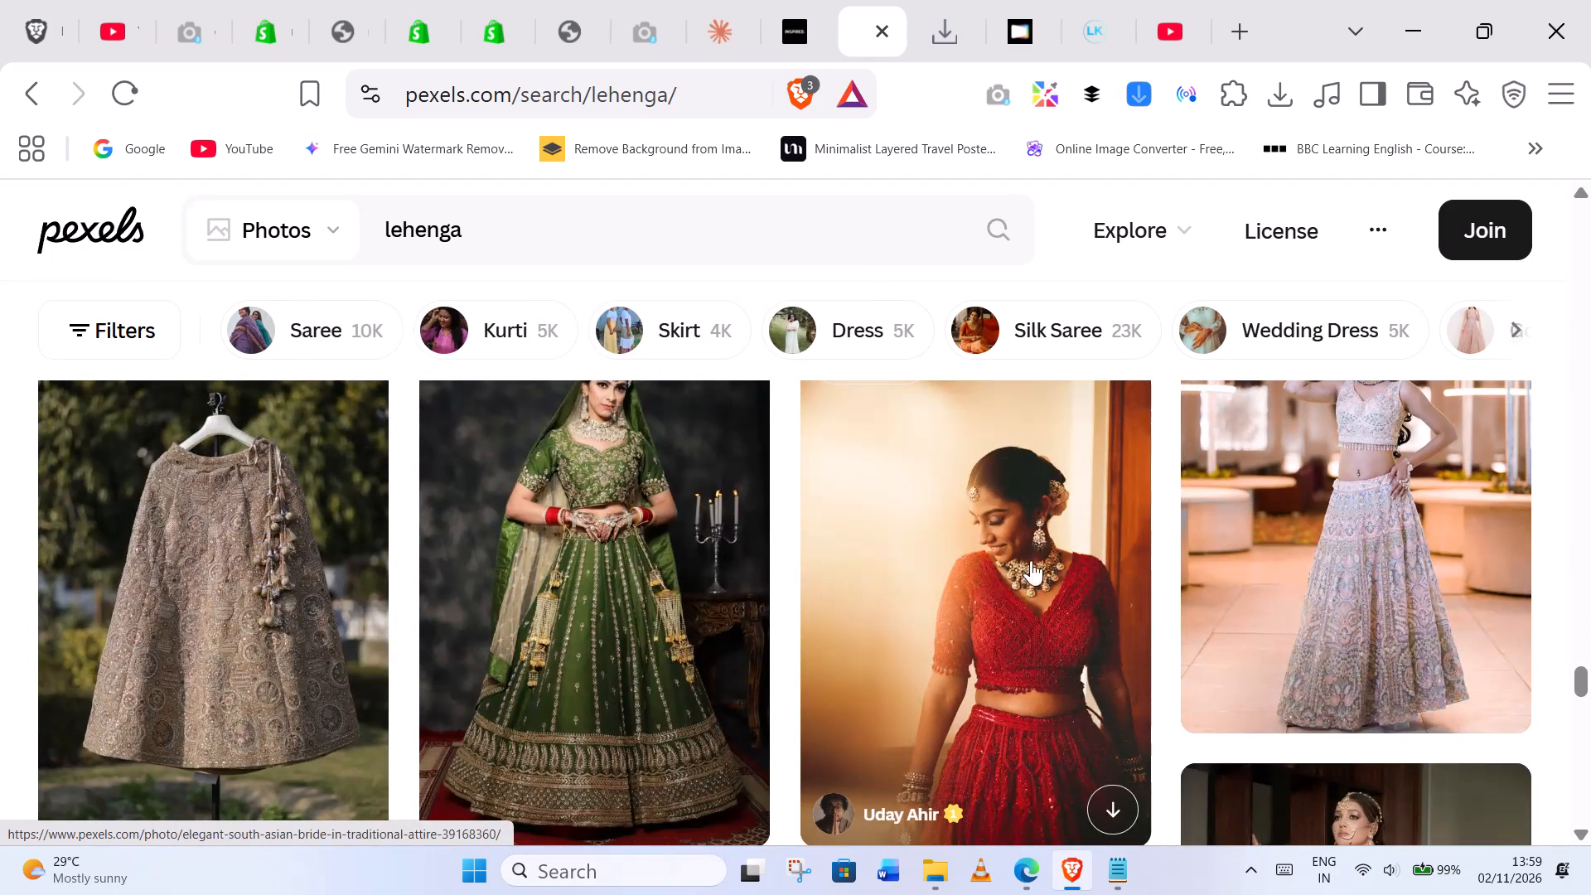
{"action": "scroll", "coordinate": [1031, 560], "scroll_direction": "down", "scroll_amount": 8}
{"action": "scroll", "coordinate": [1031, 560], "scroll_direction": "up", "scroll_amount": 3}
{"action": "scroll", "coordinate": [1031, 560], "scroll_direction": "down", "scroll_amount": 6}
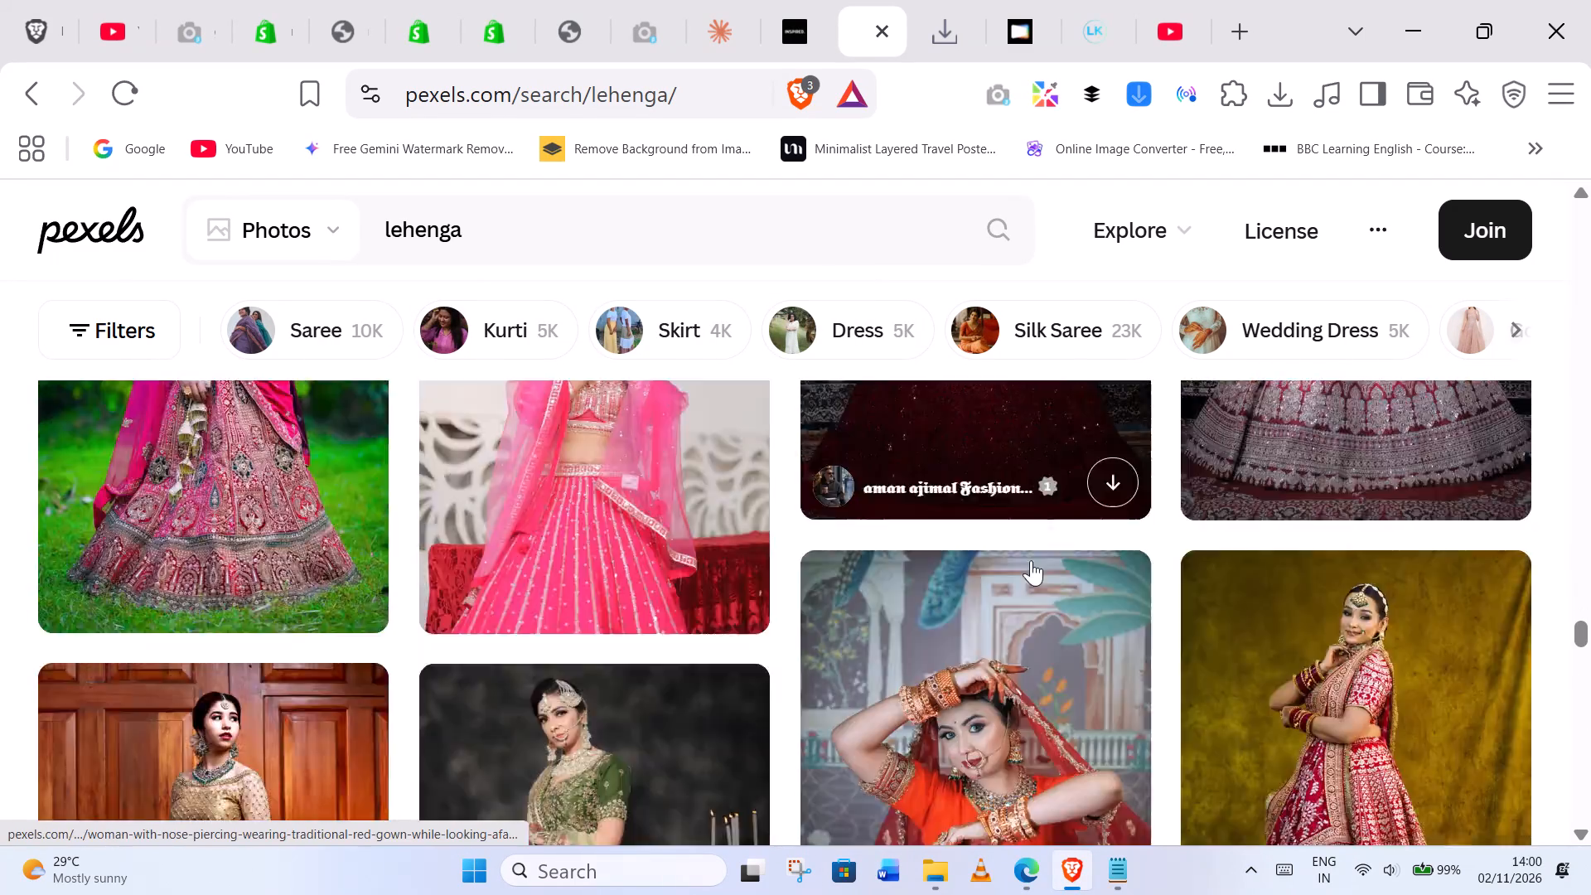
{"action": "scroll", "coordinate": [1031, 560], "scroll_direction": "down", "scroll_amount": 1}
{"action": "scroll", "coordinate": [1031, 560], "scroll_direction": "up", "scroll_amount": 2}
{"action": "scroll", "coordinate": [1031, 560], "scroll_direction": "down", "scroll_amount": 4}
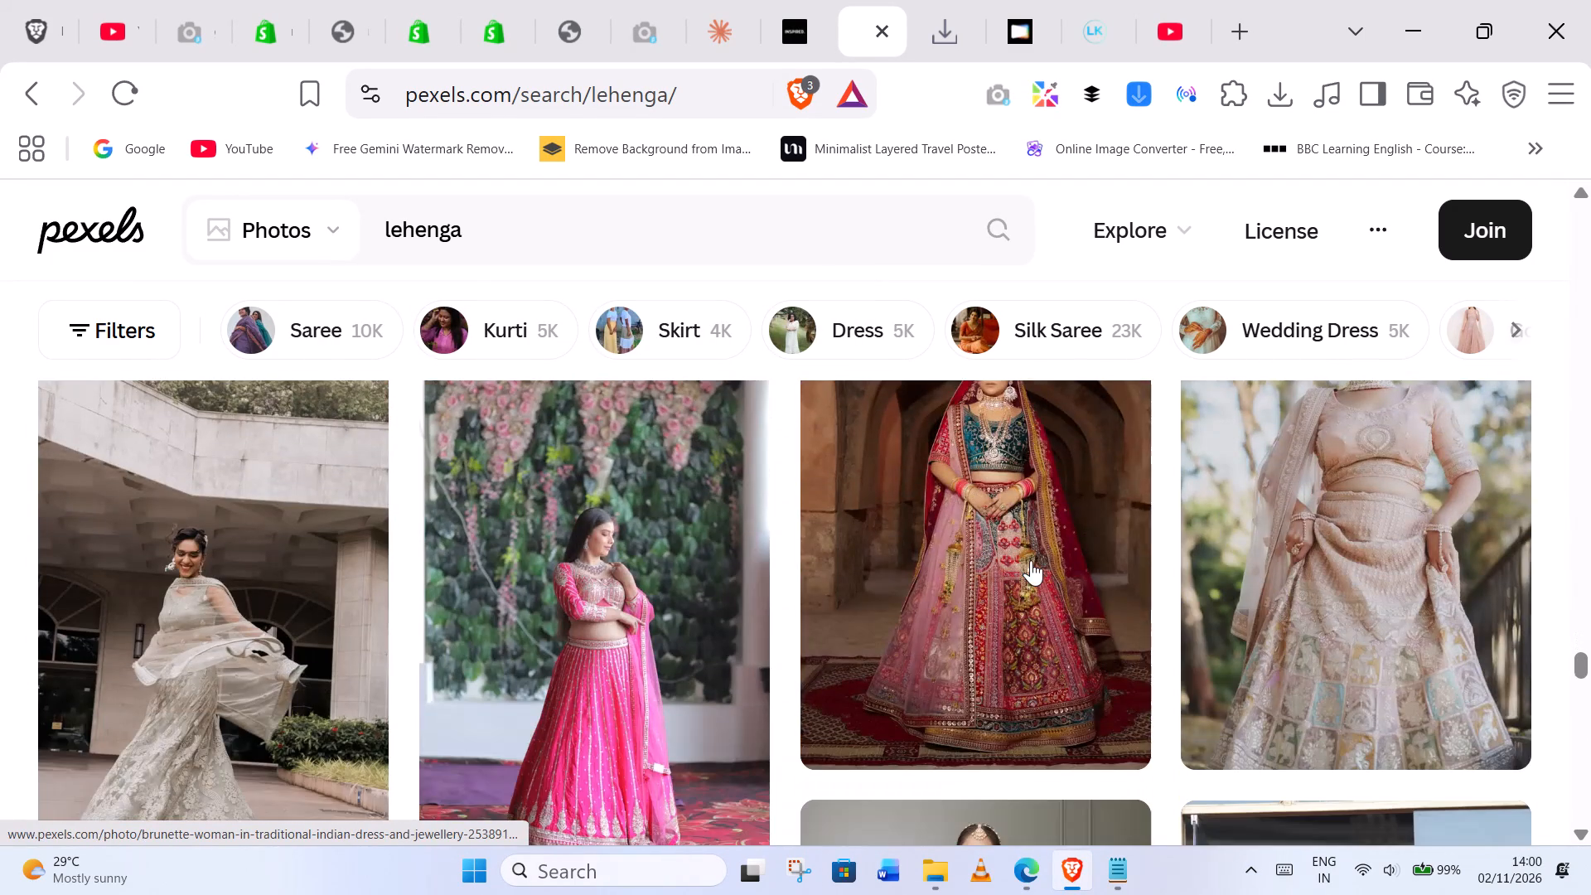
{"action": "scroll", "coordinate": [1031, 560], "scroll_direction": "up", "scroll_amount": 1}
{"action": "scroll", "coordinate": [1031, 560], "scroll_direction": "down", "scroll_amount": 4}
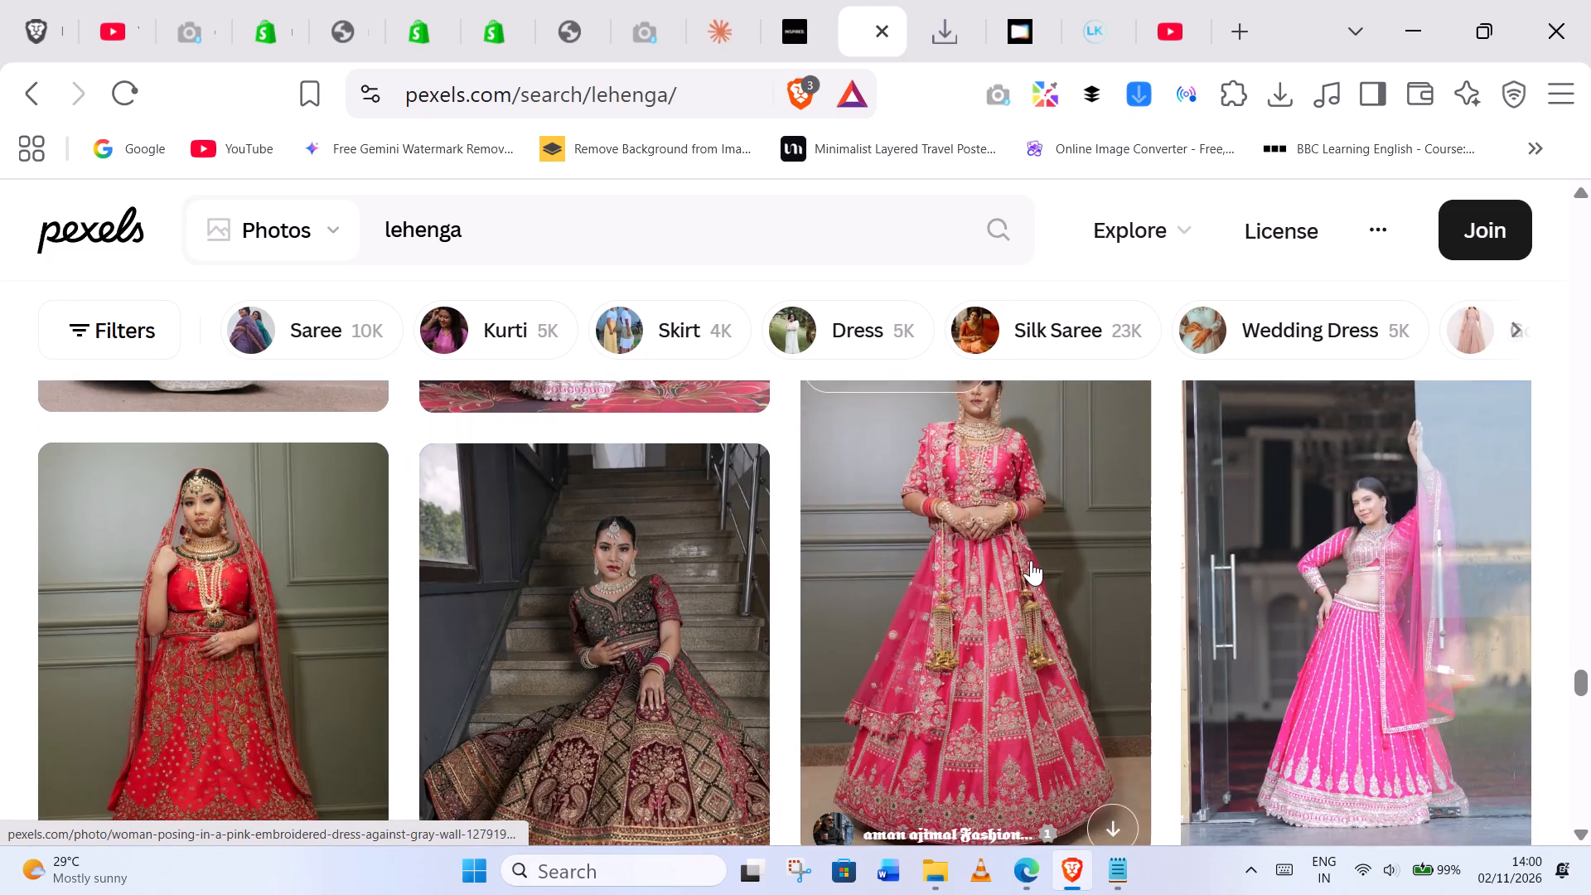
{"action": "scroll", "coordinate": [1031, 560], "scroll_direction": "down", "scroll_amount": 6}
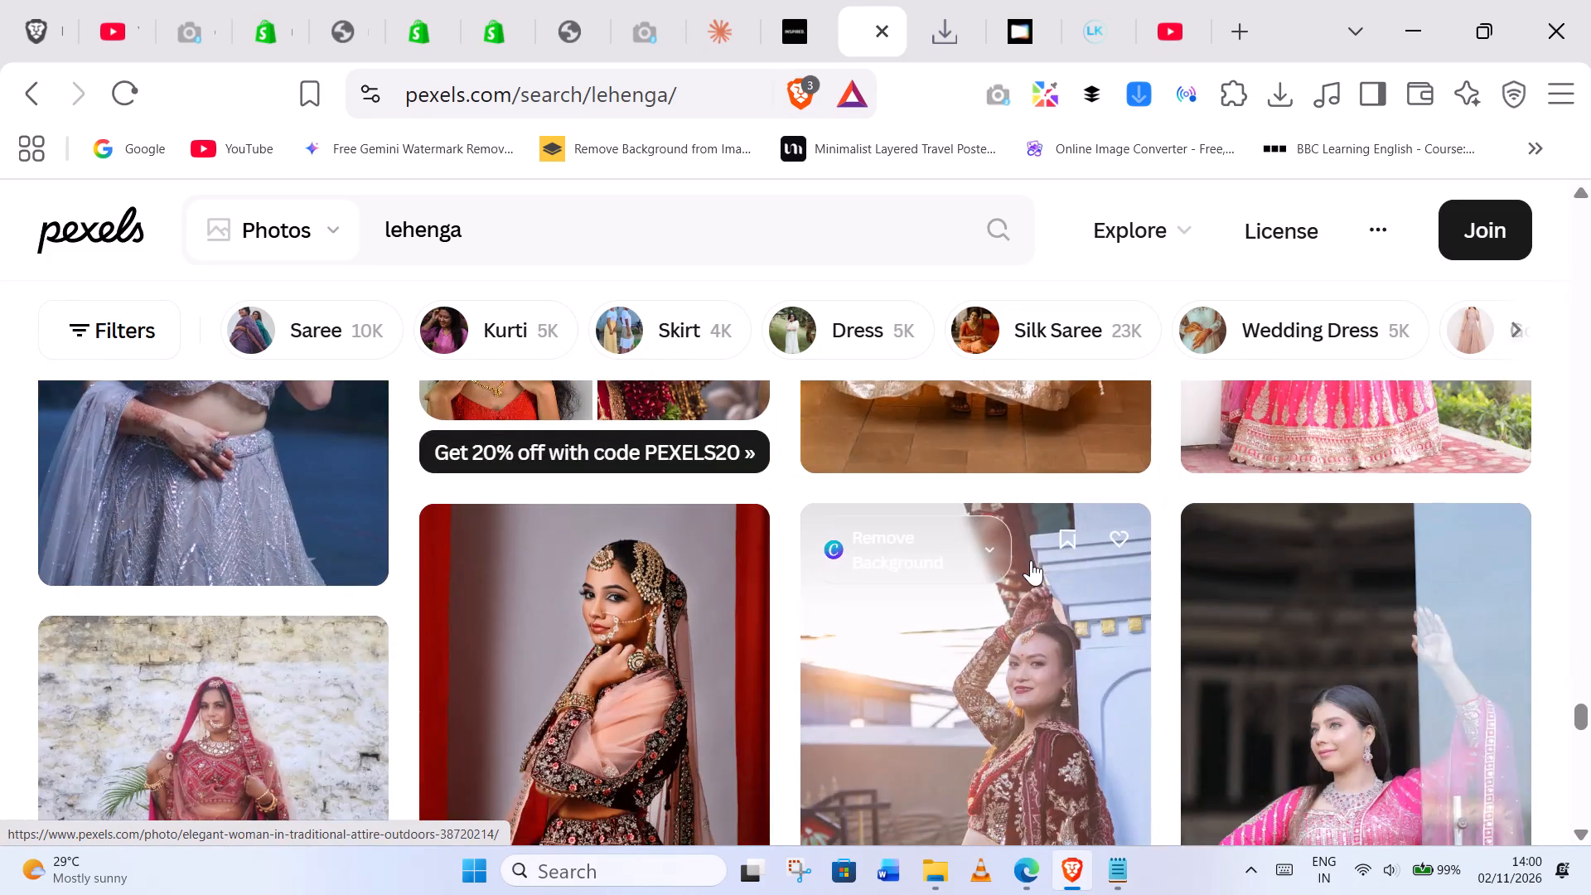
{"action": "scroll", "coordinate": [1031, 560], "scroll_direction": "up", "scroll_amount": 1}
{"action": "scroll", "coordinate": [1031, 560], "scroll_direction": "down", "scroll_amount": 7}
{"action": "scroll", "coordinate": [1031, 560], "scroll_direction": "up", "scroll_amount": 2}
{"action": "scroll", "coordinate": [1031, 560], "scroll_direction": "down", "scroll_amount": 9}
{"action": "scroll", "coordinate": [1031, 560], "scroll_direction": "up", "scroll_amount": 2}
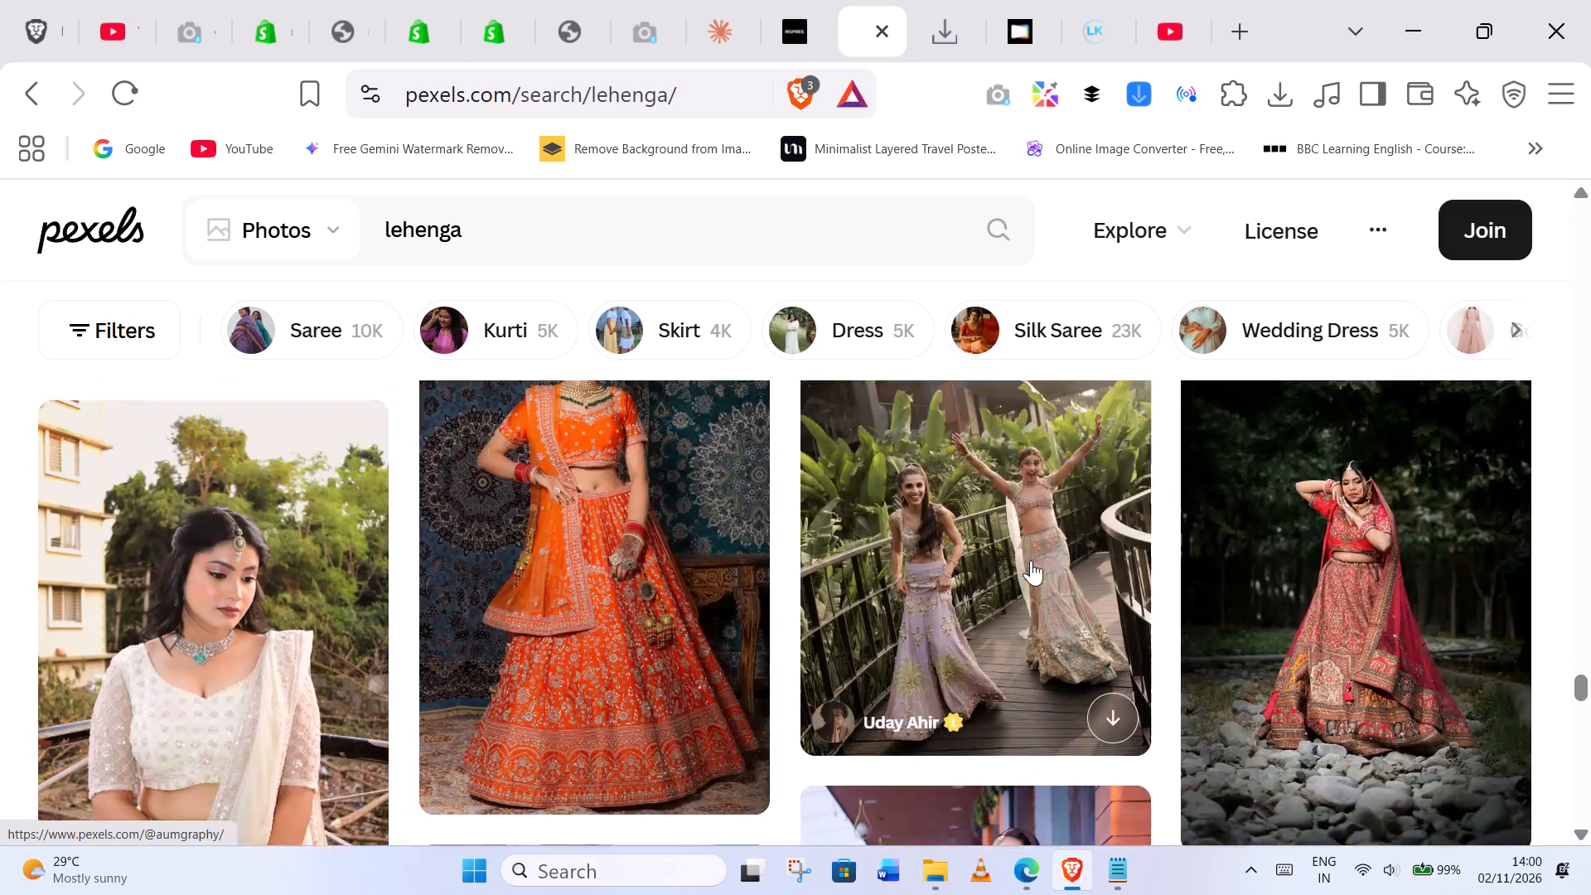
{"action": "scroll", "coordinate": [1031, 560], "scroll_direction": "down", "scroll_amount": 9}
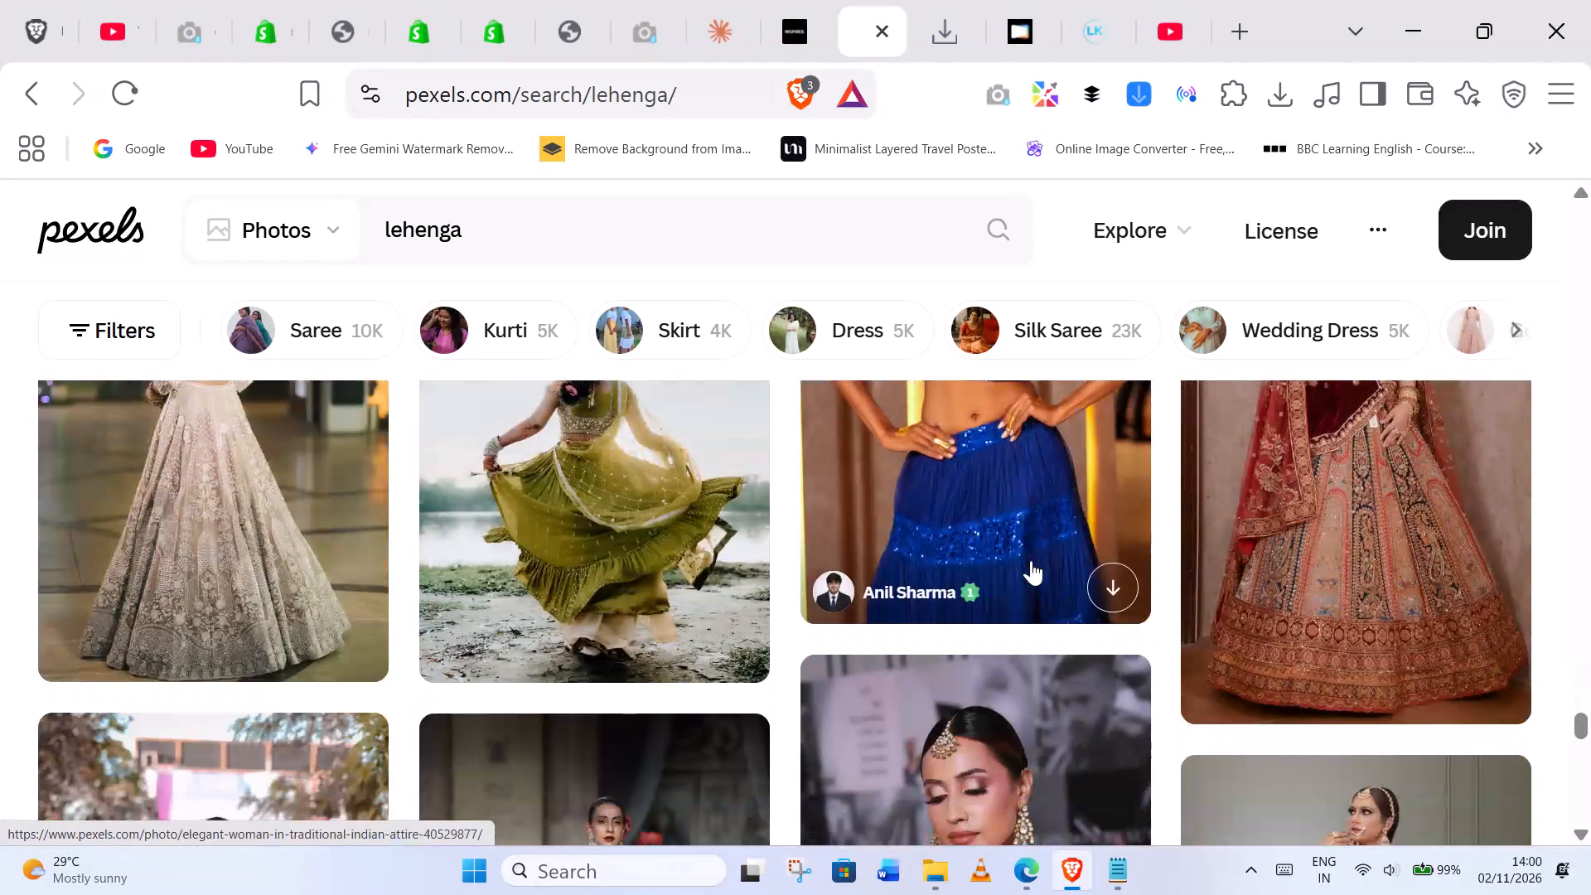
{"action": "scroll", "coordinate": [1031, 560], "scroll_direction": "up", "scroll_amount": 2}
{"action": "scroll", "coordinate": [1031, 560], "scroll_direction": "down", "scroll_amount": 7}
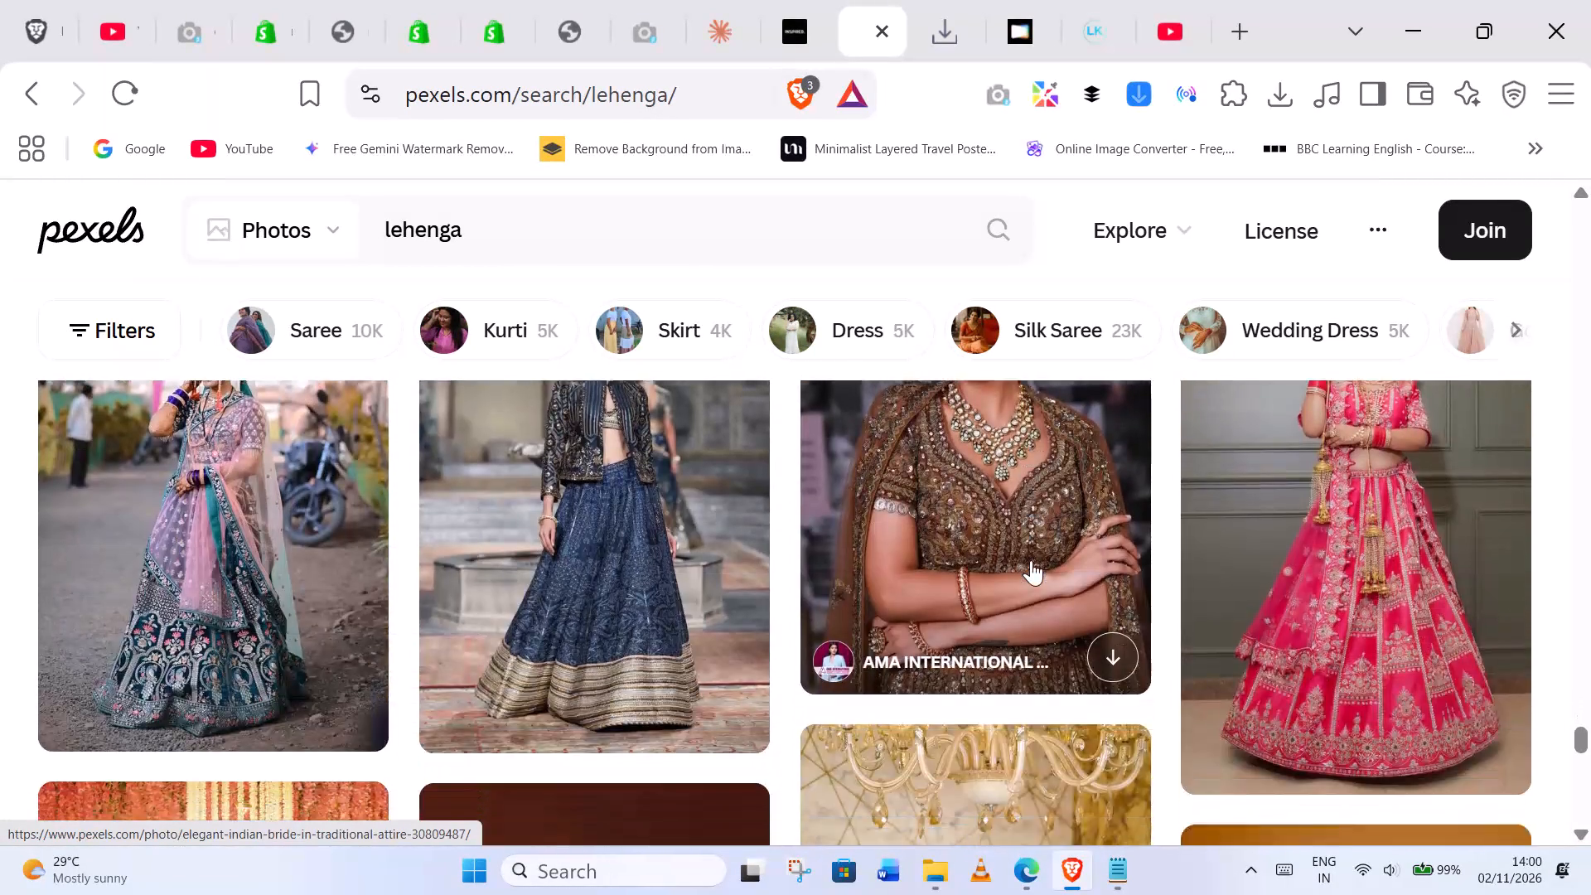
{"action": "scroll", "coordinate": [1031, 560], "scroll_direction": "down", "scroll_amount": 1}
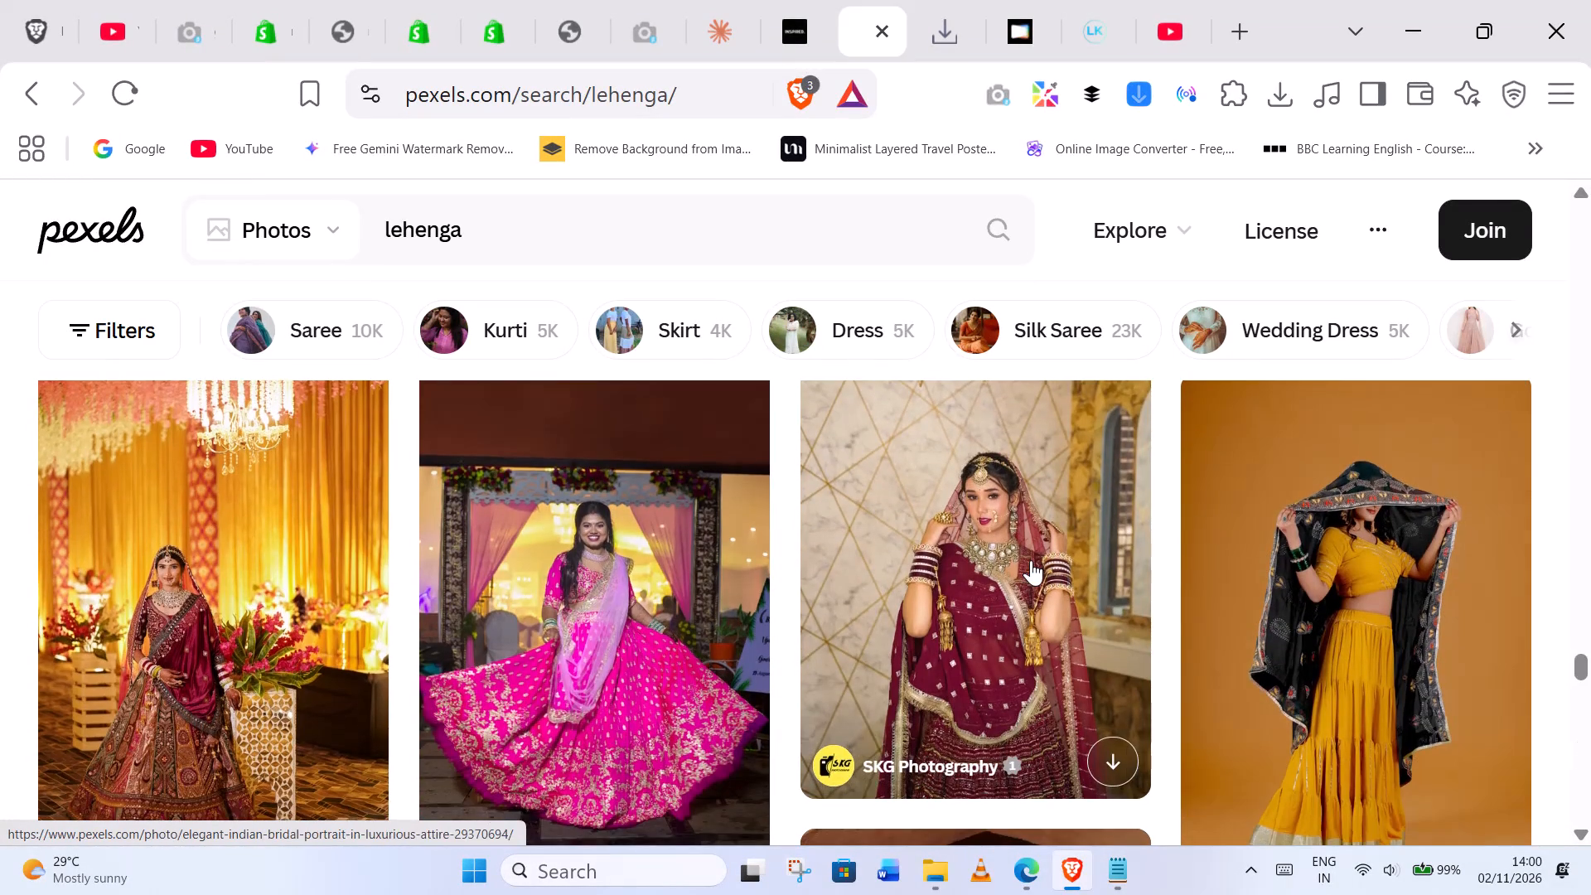
Switch to the storefront preview and review the product cards in the New Arrivals sections.
{"action": "left_click", "coordinate": [110, 0]}
{"action": "left_click", "coordinate": [179, 0]}
{"action": "left_click", "coordinate": [271, 0]}
{"action": "left_click", "coordinate": [364, 0]}
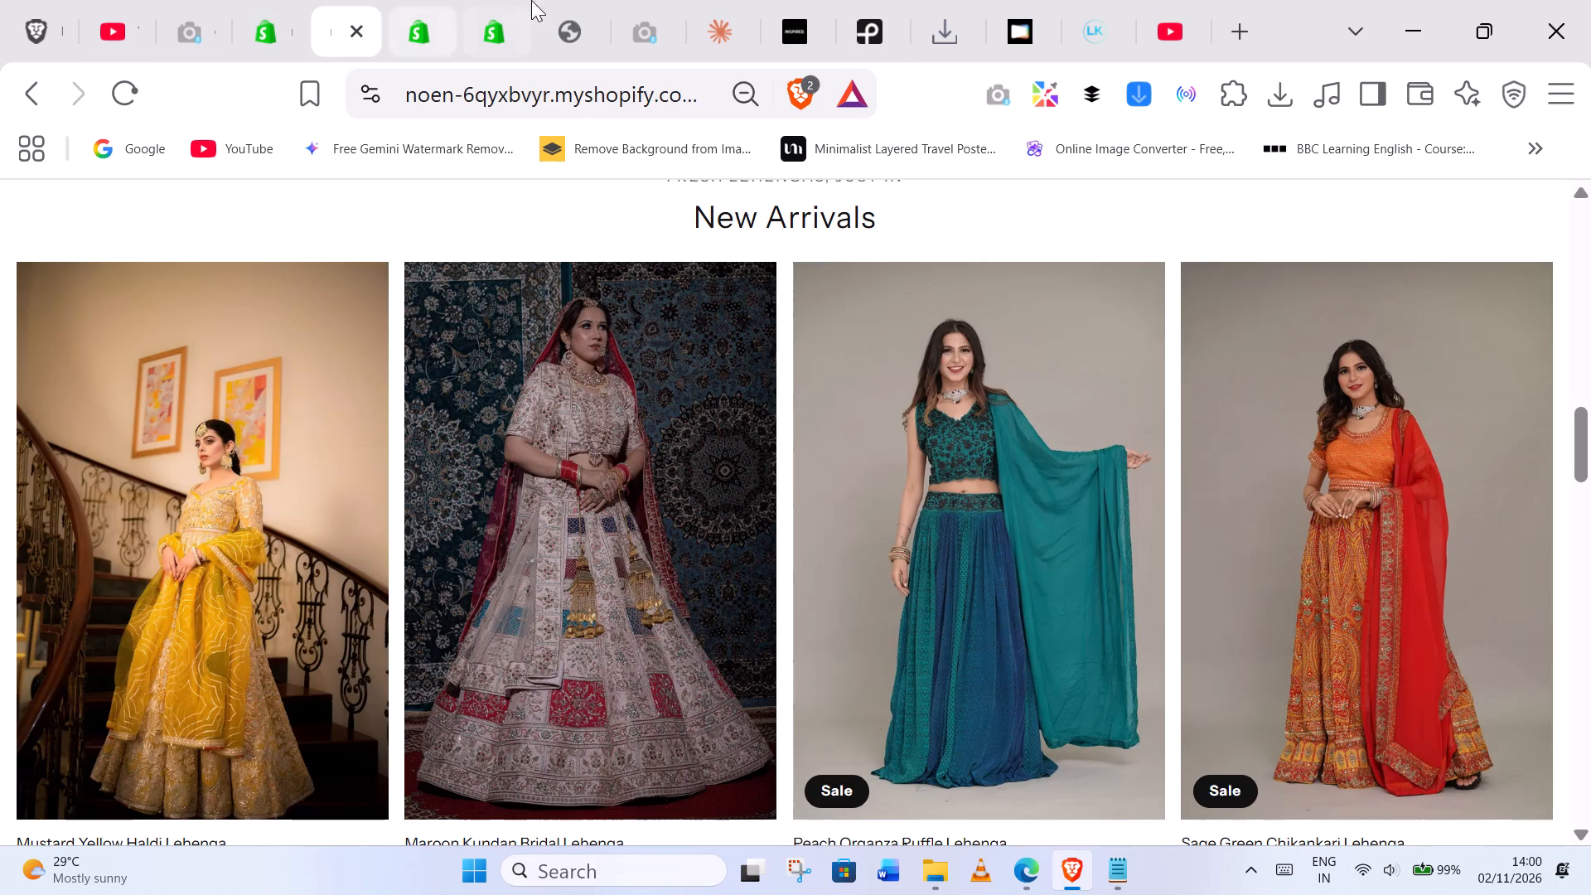
{"action": "scroll", "coordinate": [434, 558], "scroll_direction": "down", "scroll_amount": 5}
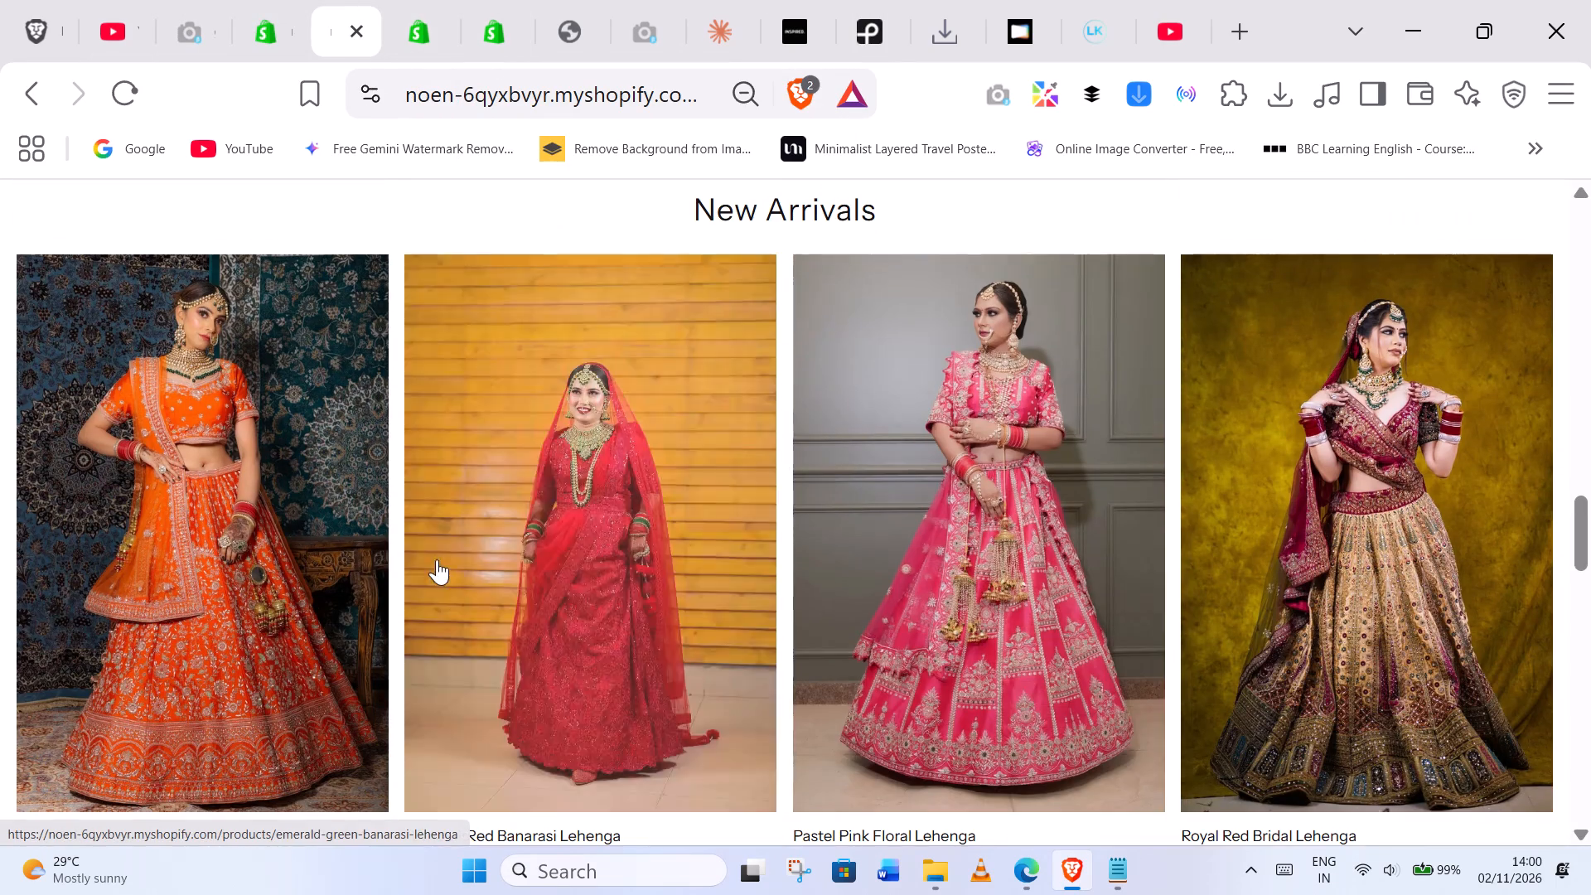
{"action": "scroll", "coordinate": [394, 476], "scroll_direction": "up", "scroll_amount": 5}
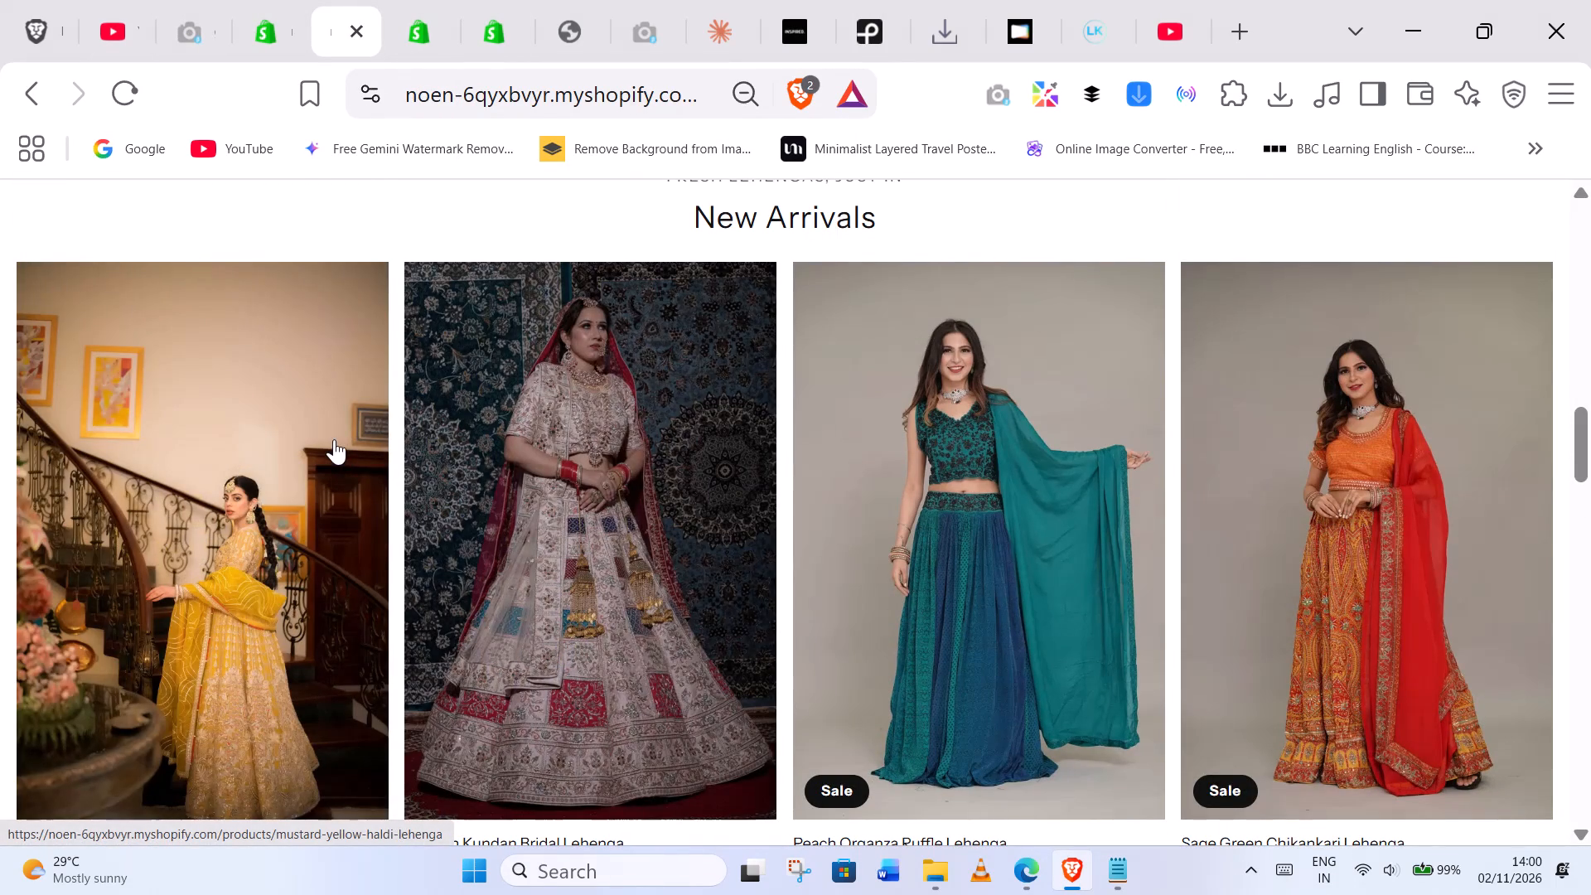
In Shopify admin, upload the four yellow-lehenga photos ending 29873543, 29873544, 29873547 and 29873548 to the Midnight Blue Sequin Lehenga product's media.
{"action": "left_click", "coordinate": [226, 0]}
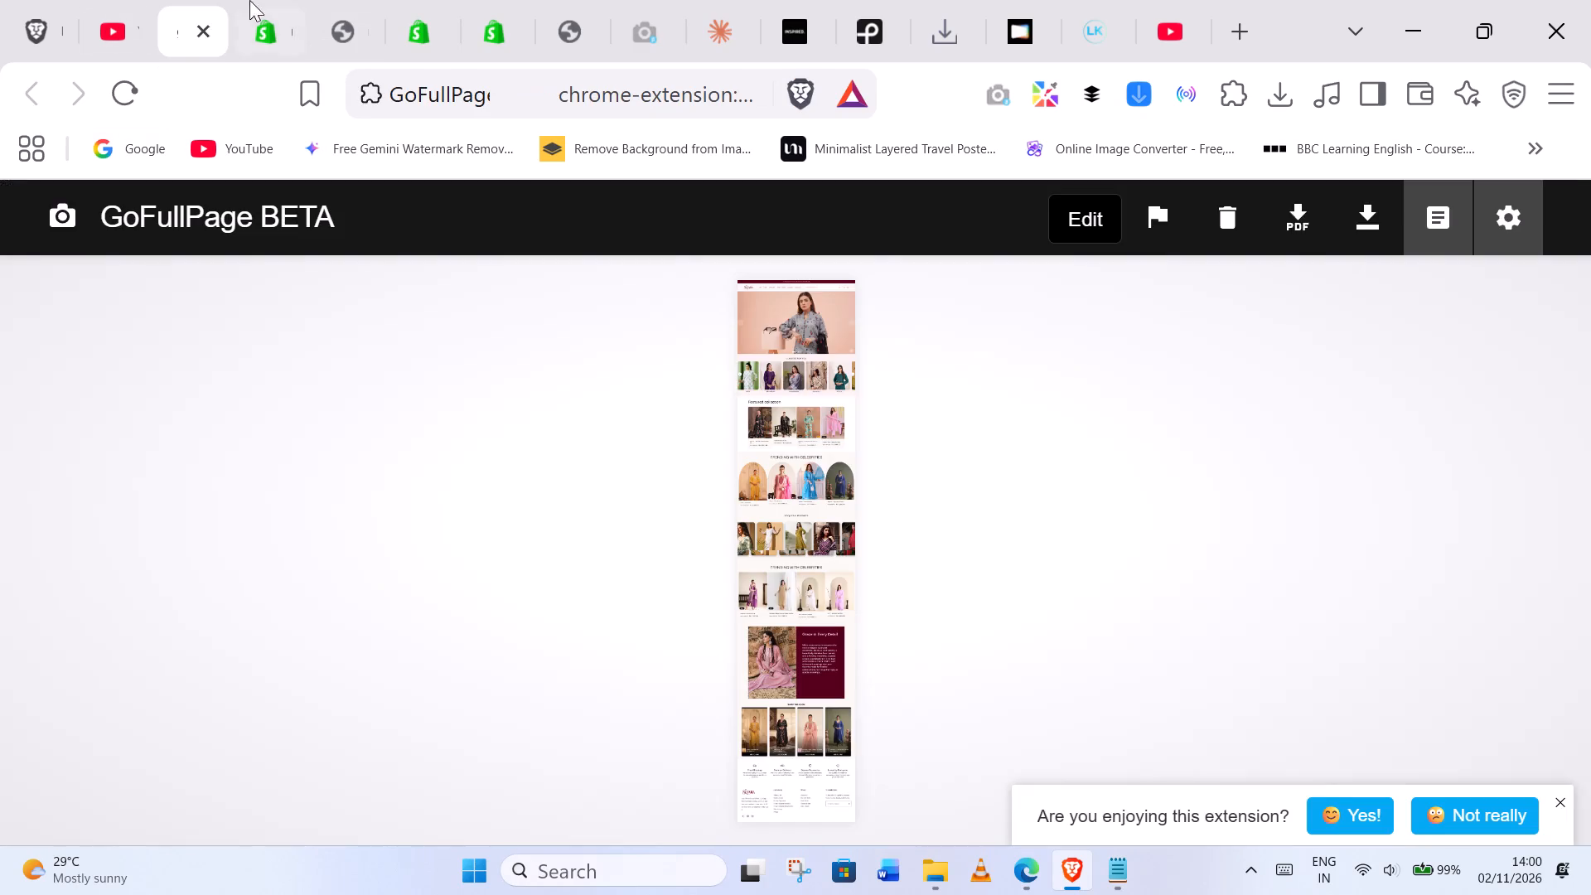
{"action": "left_click", "coordinate": [278, 0]}
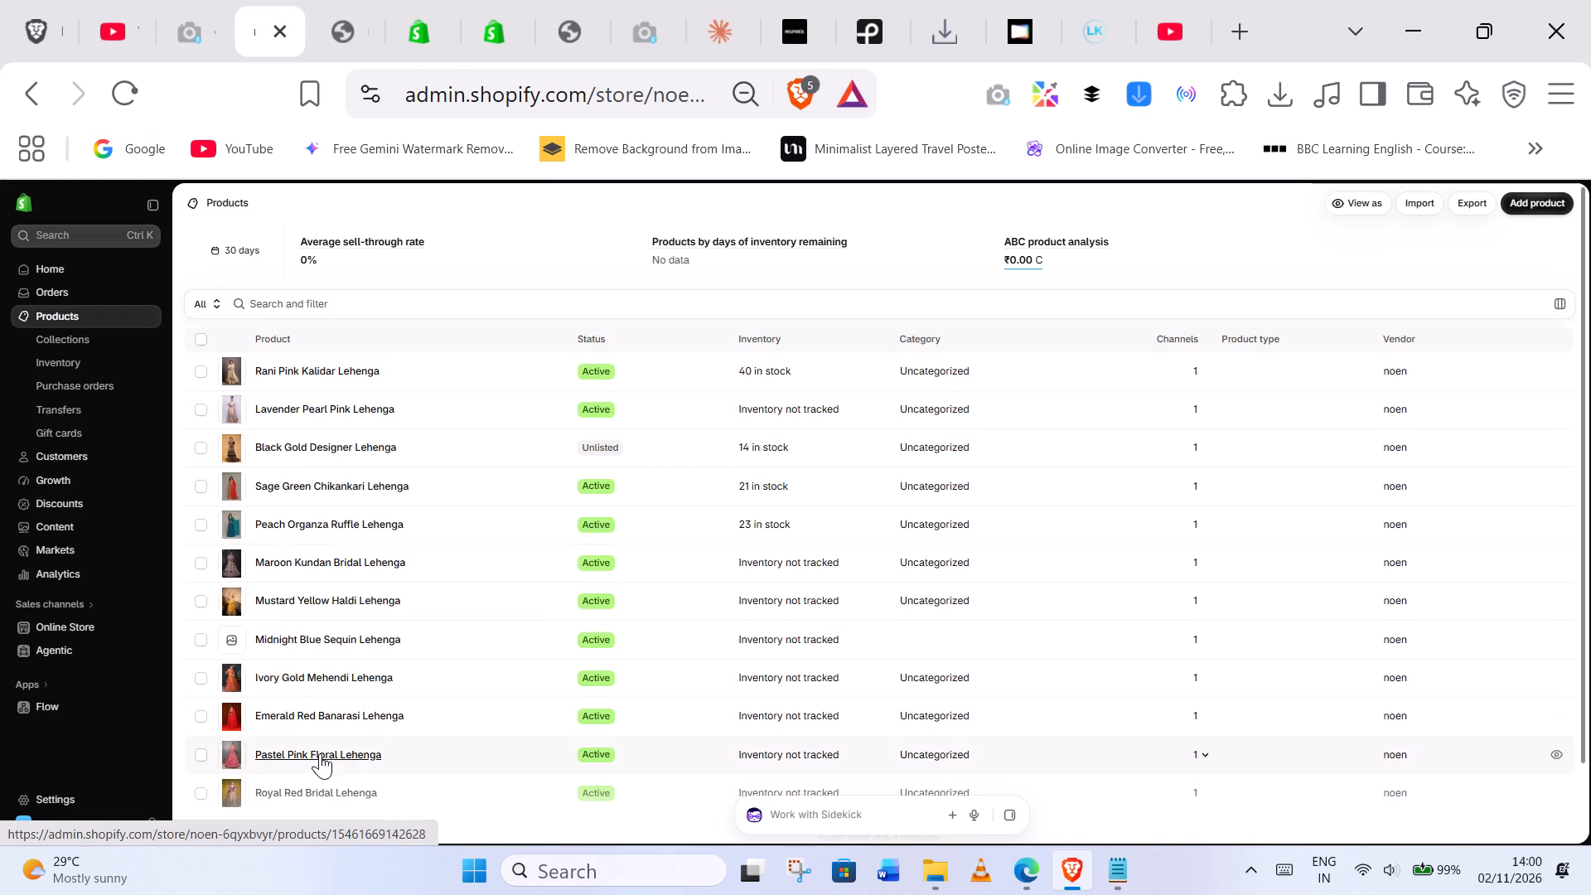
{"action": "left_click", "coordinate": [262, 639]}
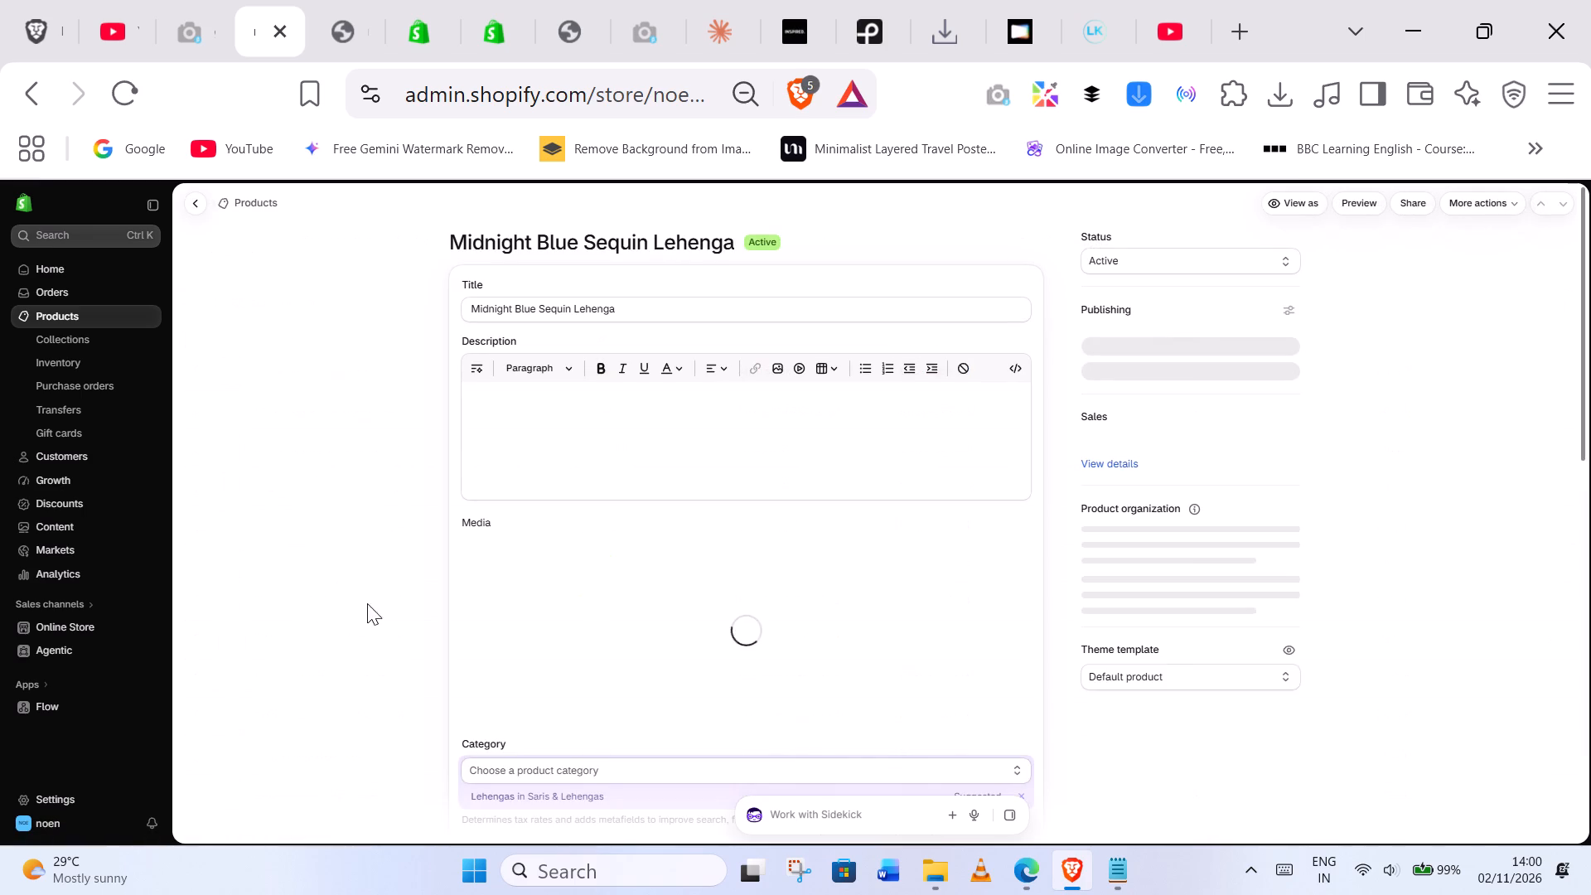
{"action": "left_click", "coordinate": [732, 570]}
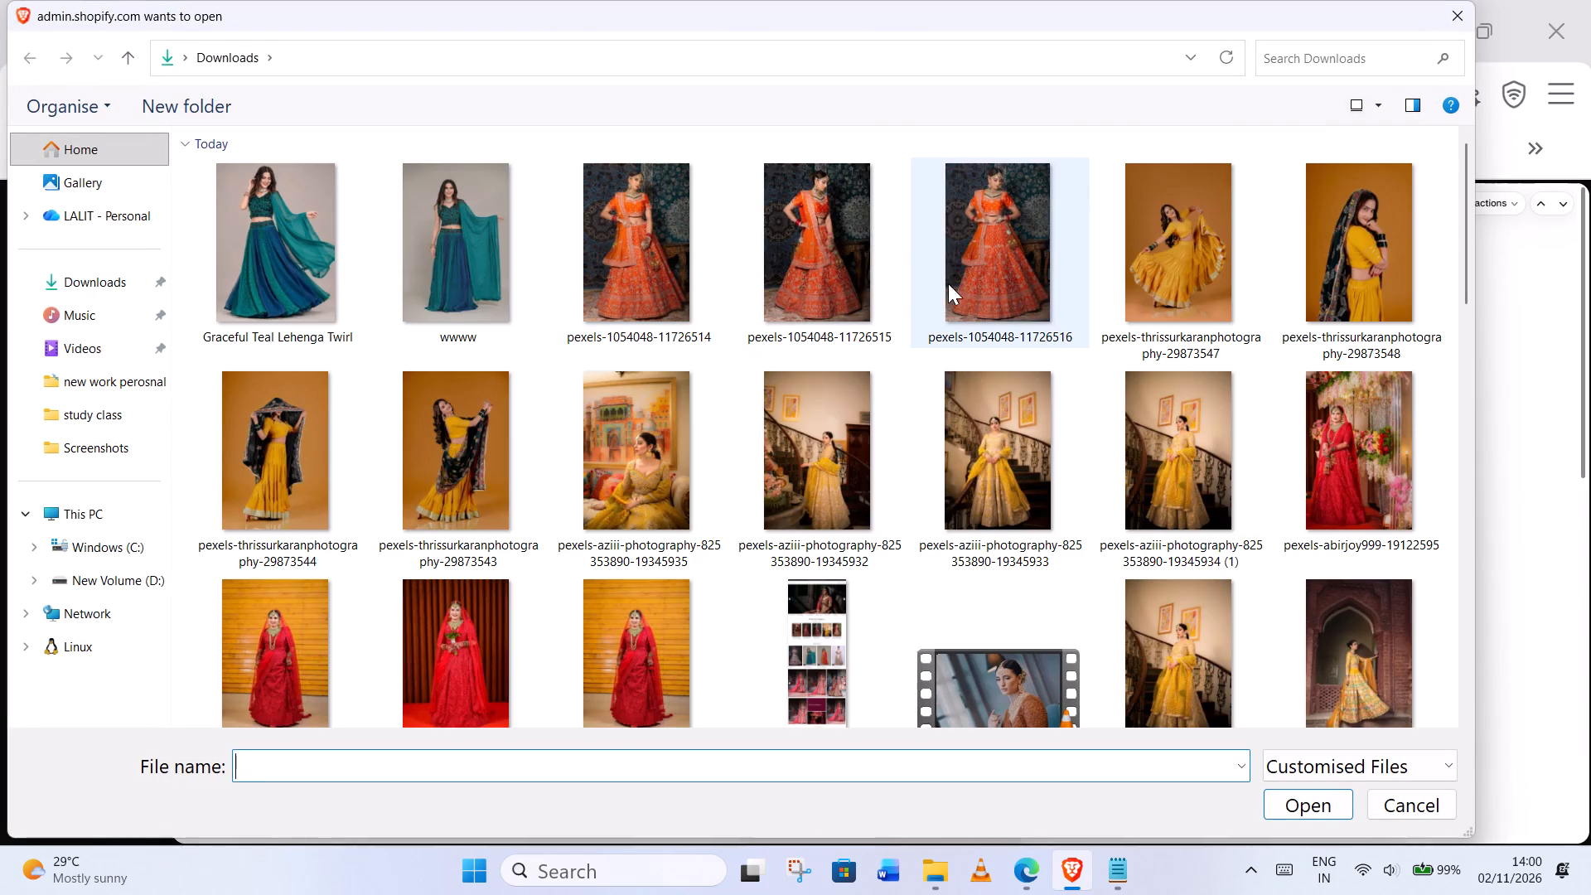
{"action": "left_click", "coordinate": [460, 452], "text": "ctrl"}
{"action": "left_click", "coordinate": [364, 443], "text": "ctrl"}
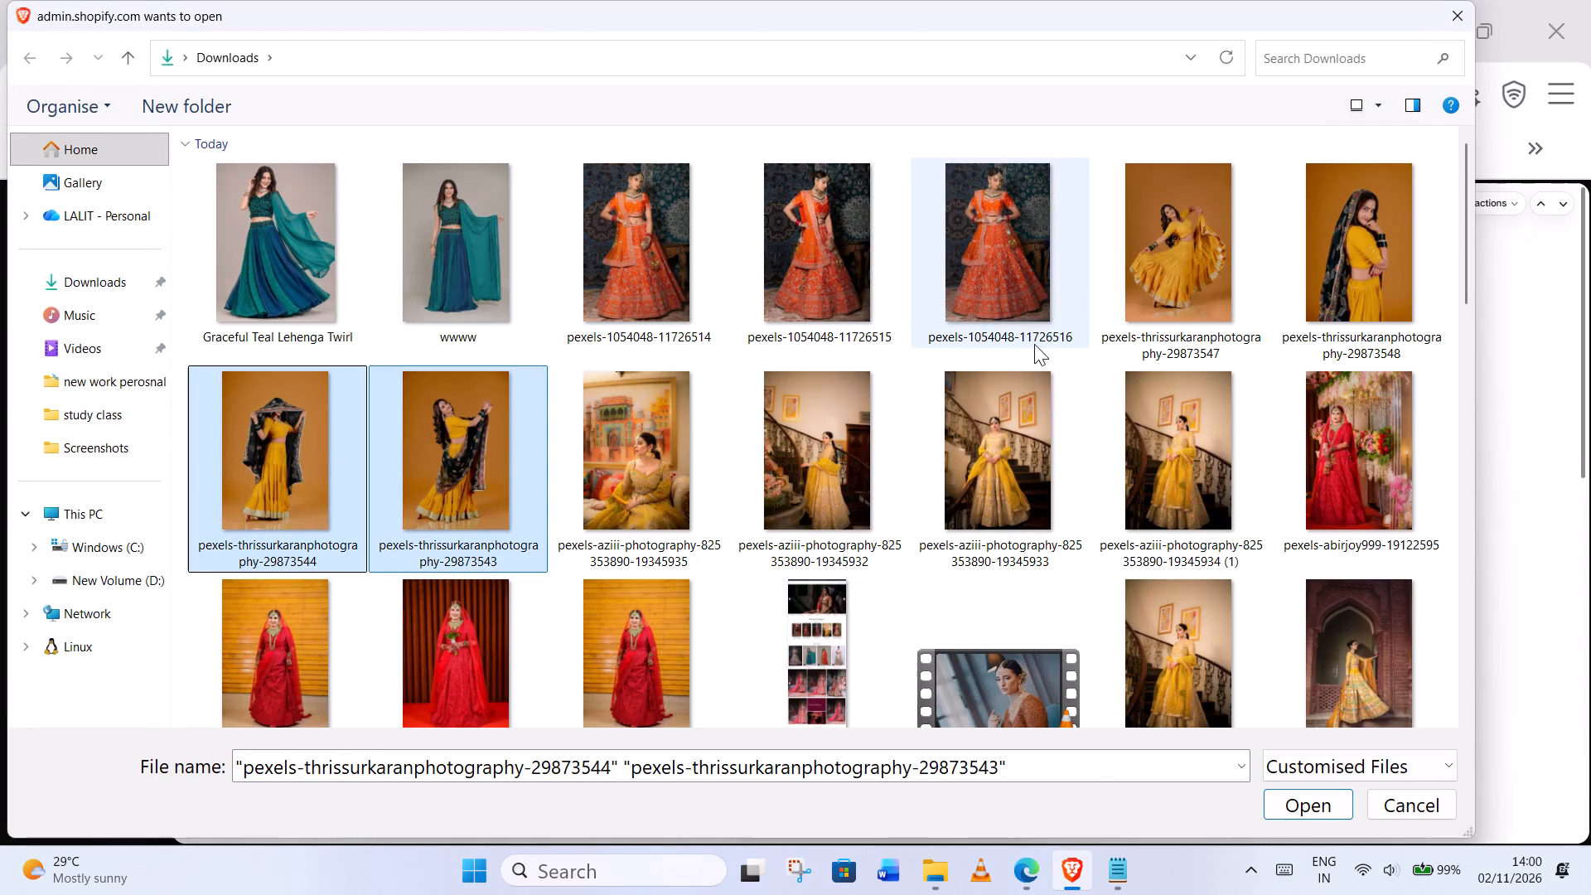
{"action": "left_click", "coordinate": [1376, 258], "text": "ctrl"}
{"action": "left_click", "coordinate": [1142, 252], "text": "ctrl"}
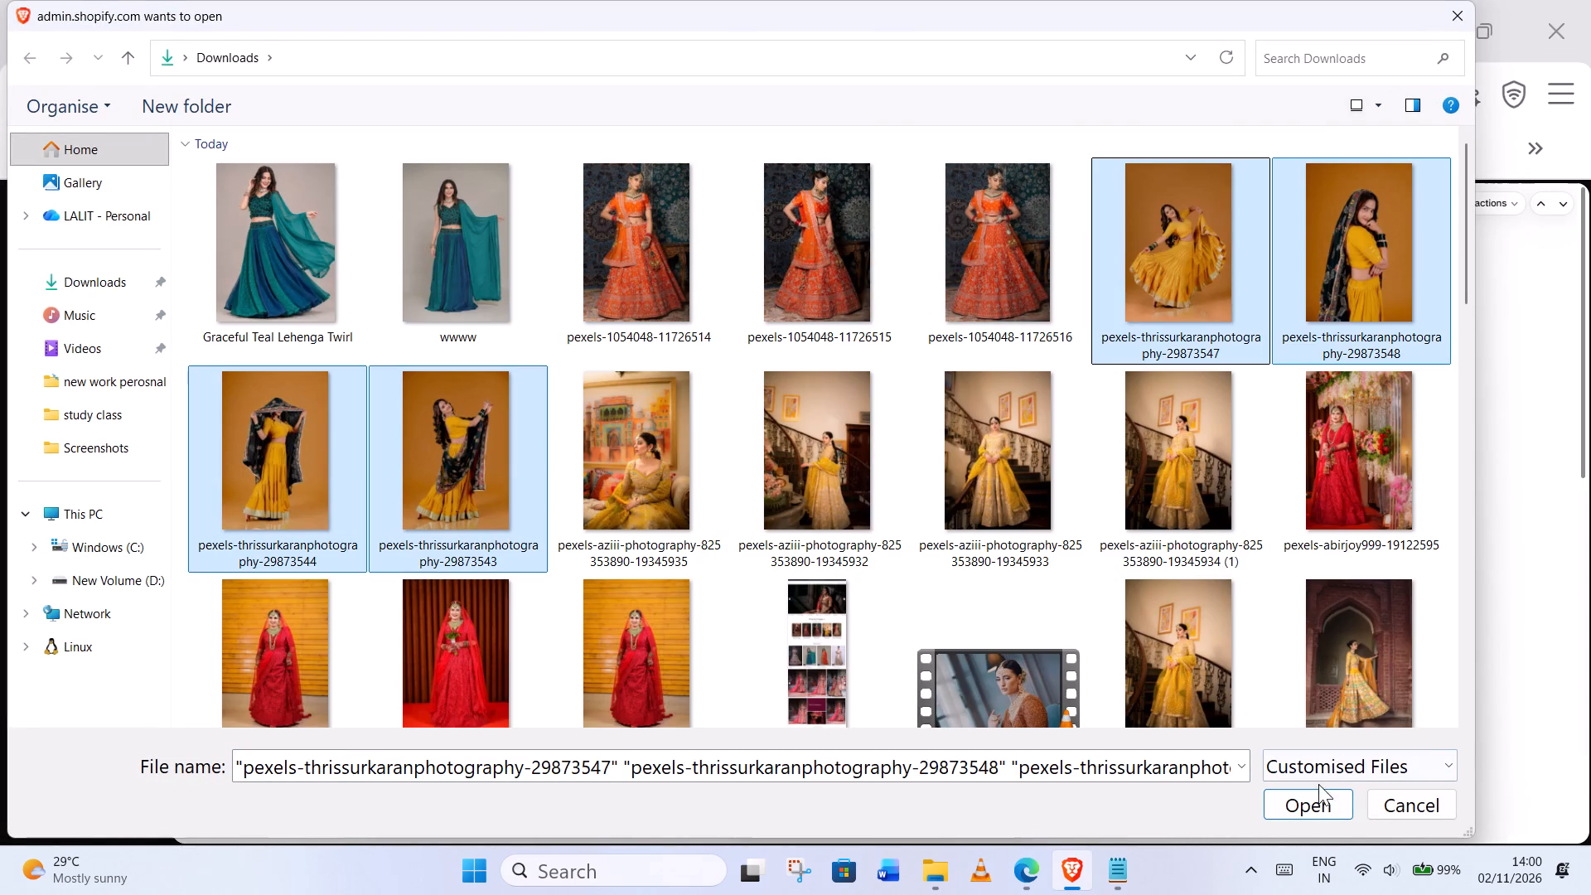
{"action": "left_click", "coordinate": [1293, 805]}
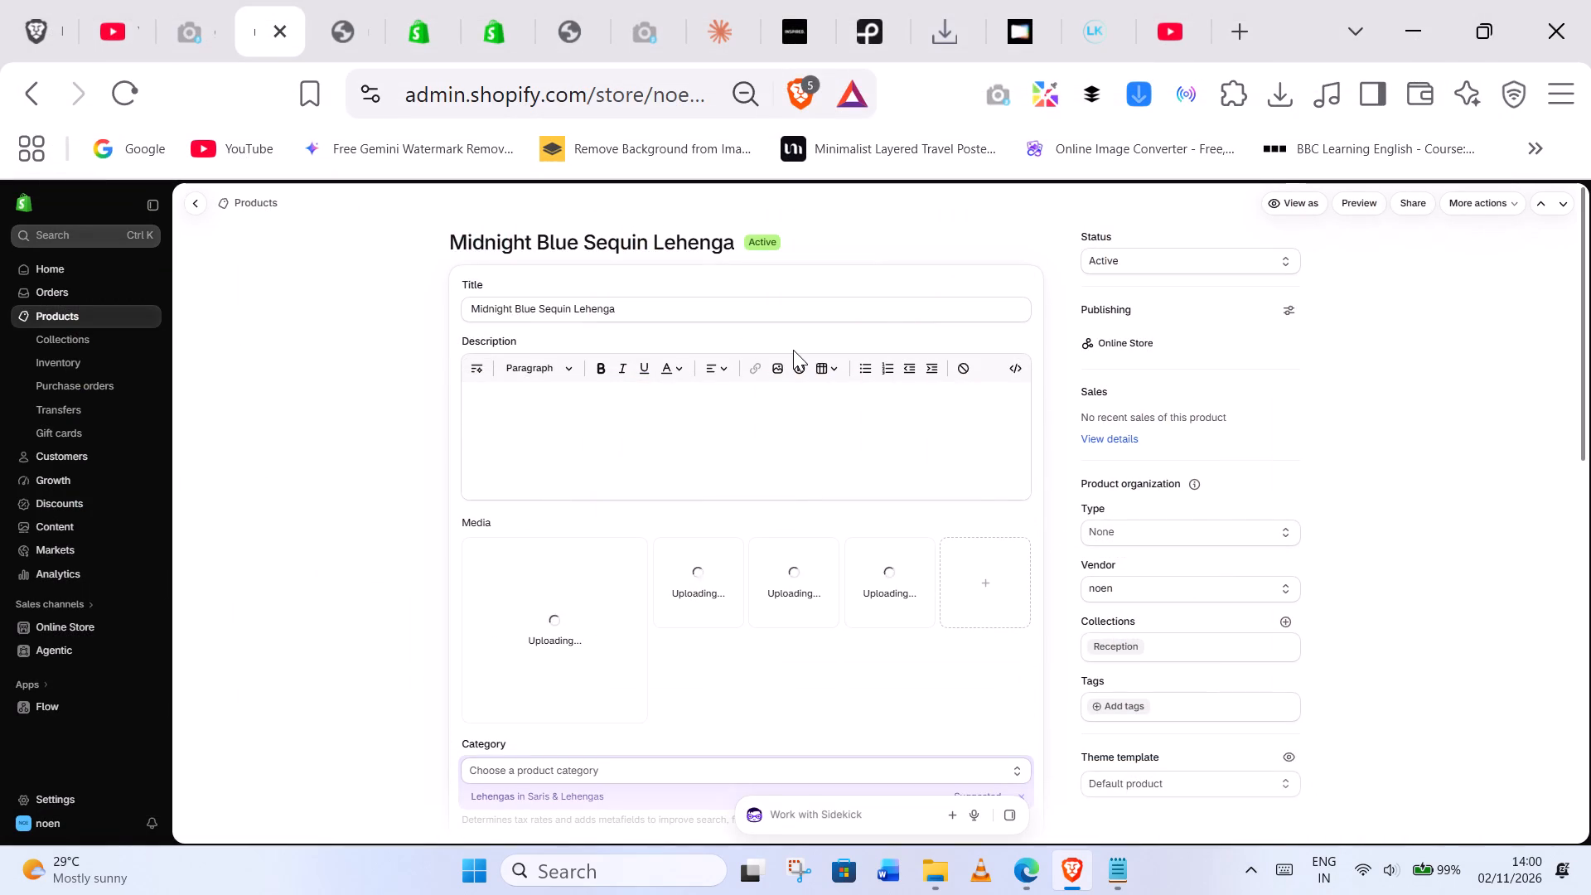
{"action": "left_click", "coordinate": [645, 0]}
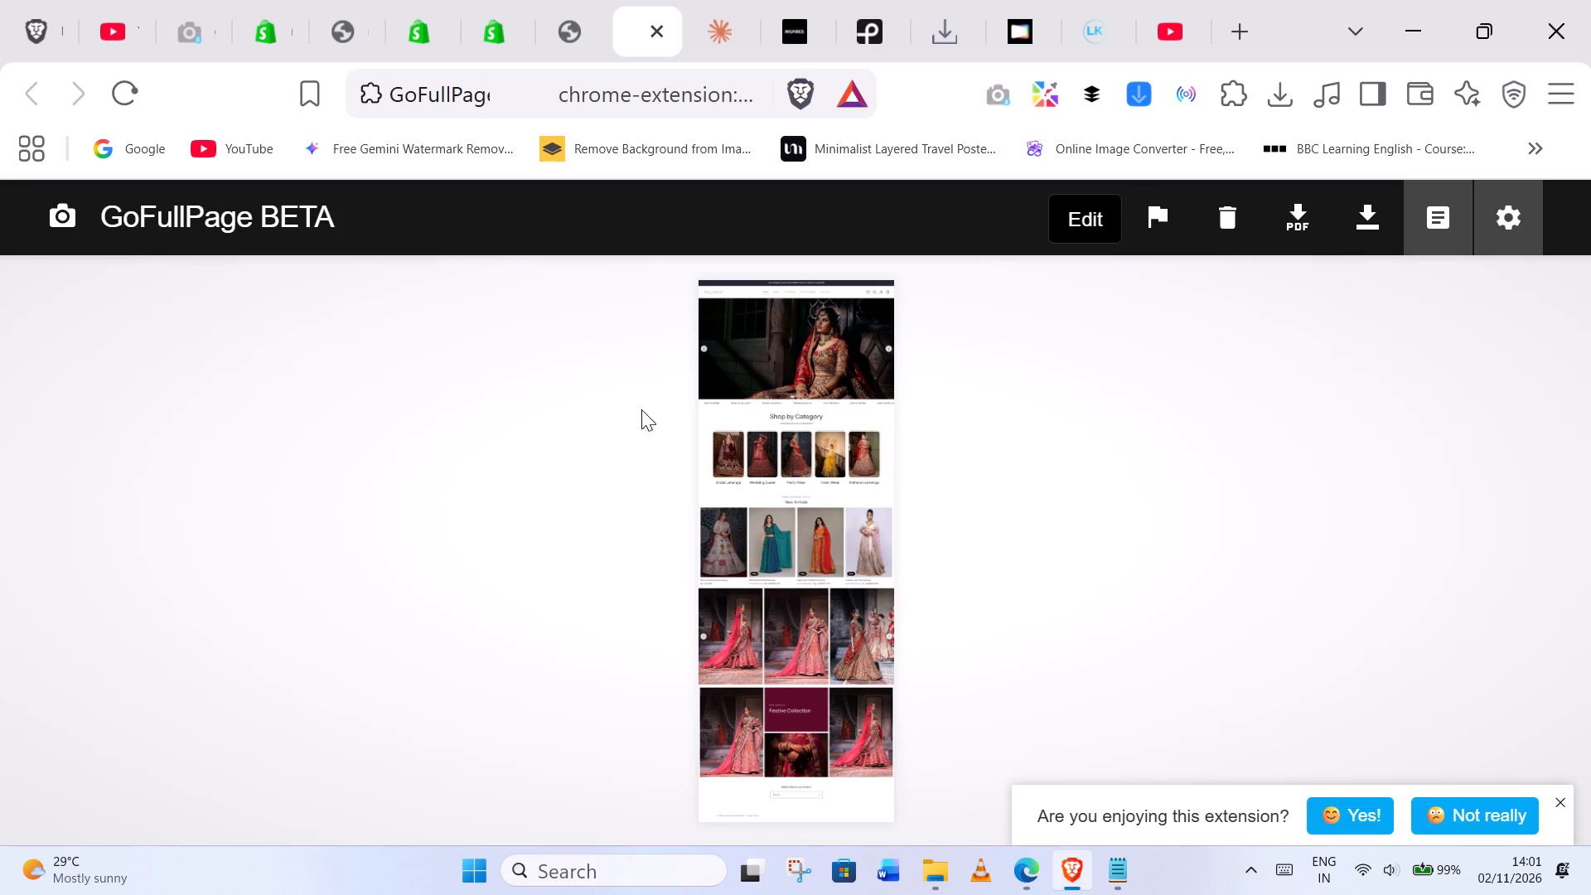
{"action": "left_click", "coordinate": [268, 0]}
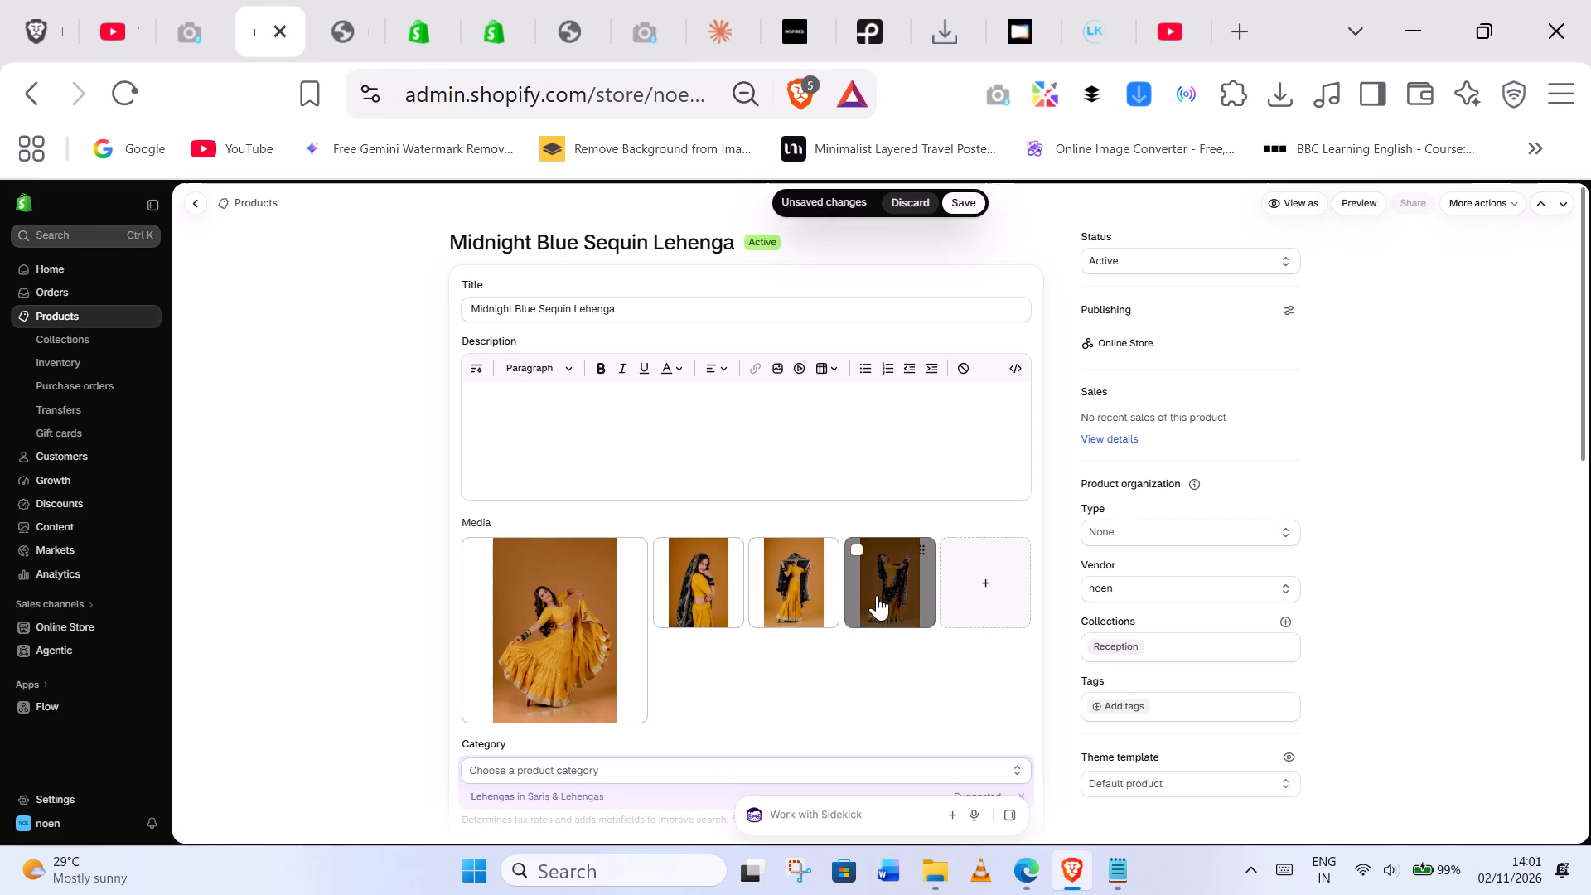
{"action": "left_click_drag", "start_coordinate": [885, 582], "coordinate": [528, 600]}
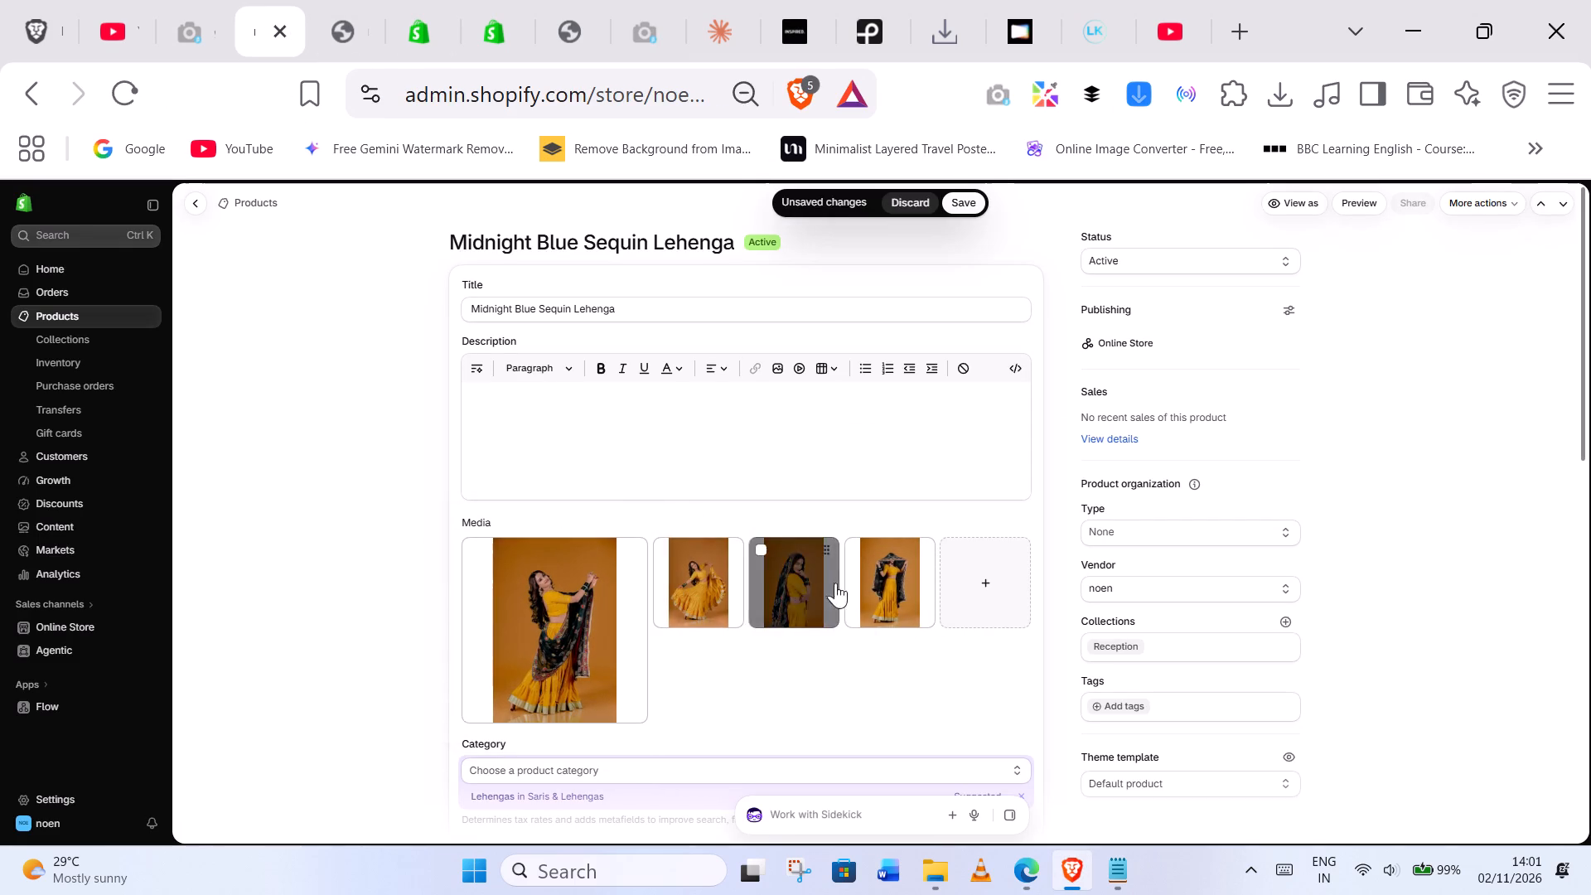
{"action": "left_click_drag", "start_coordinate": [892, 587], "coordinate": [646, 587]}
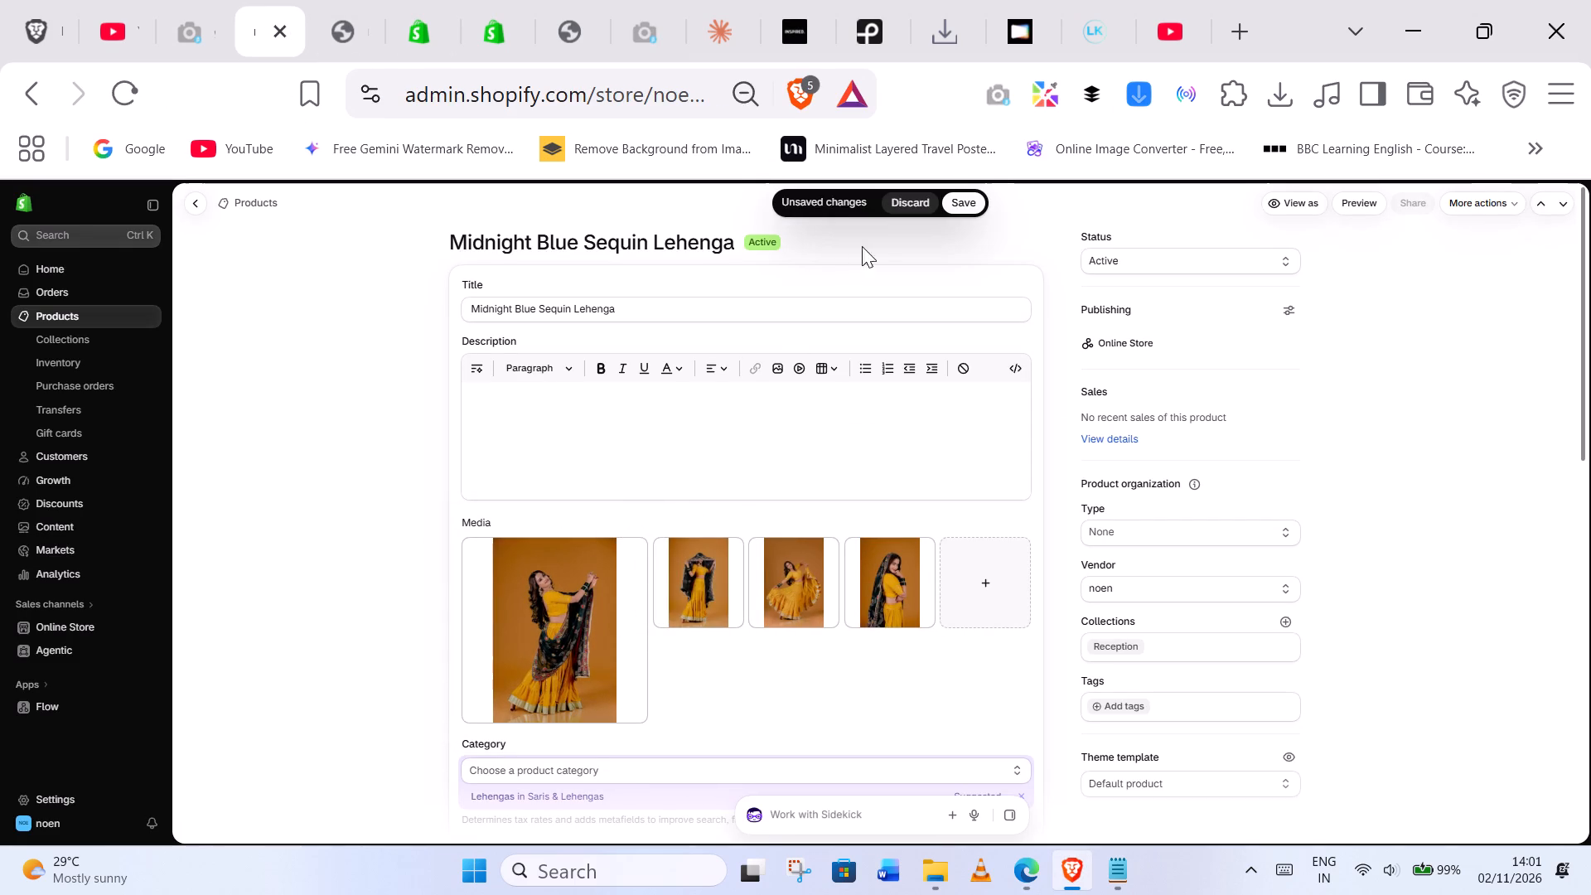
{"action": "double_click", "coordinate": [960, 204]}
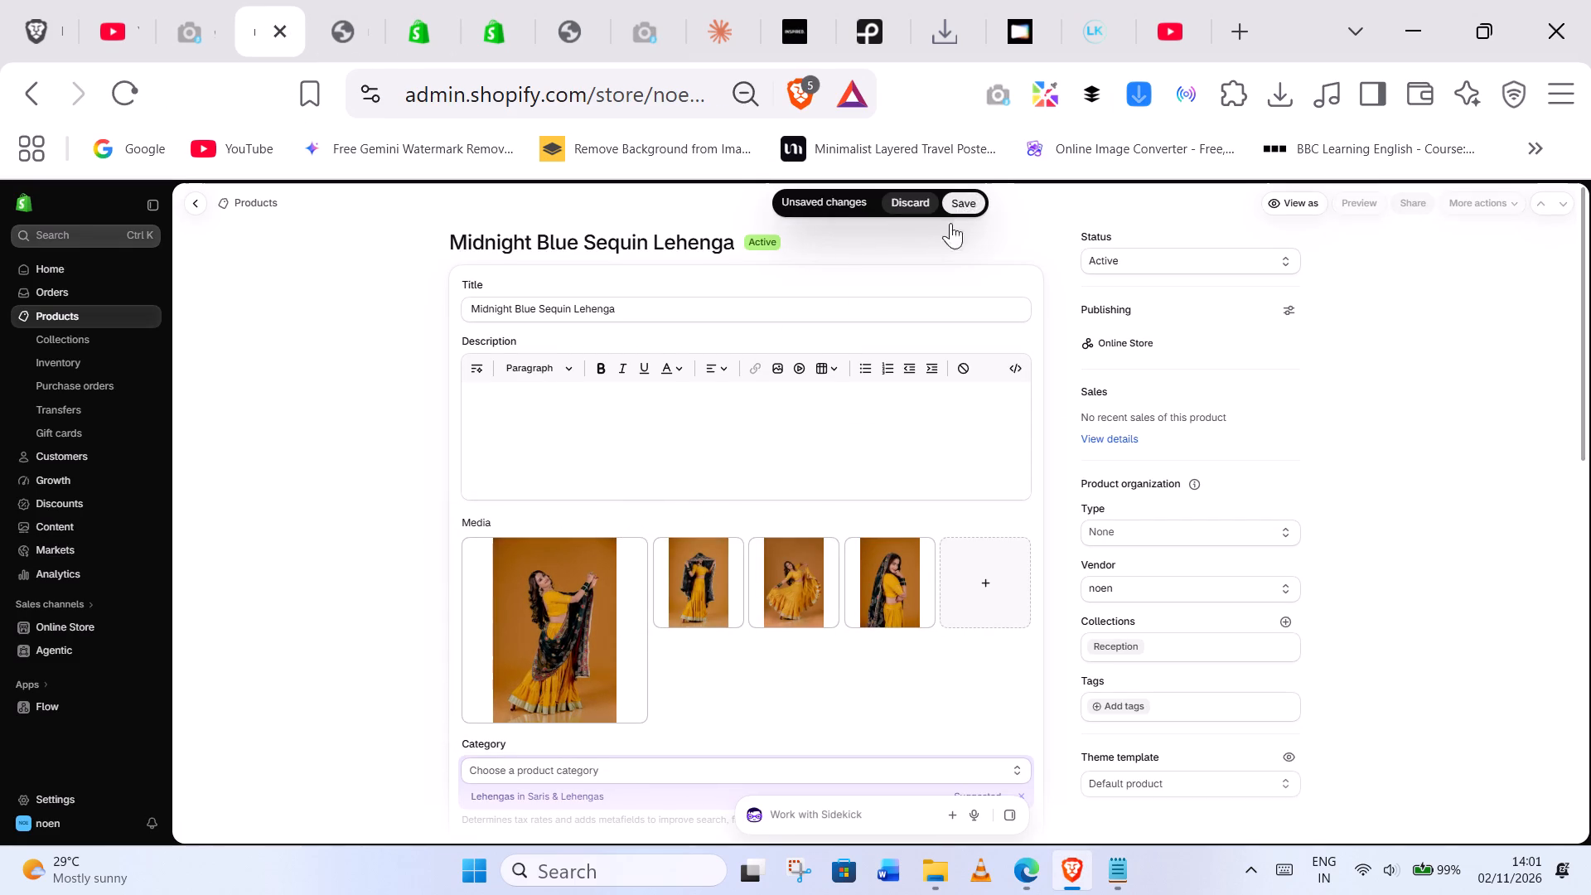
Check the progress of the yellow lehenga image generation in ChatGPT.
{"action": "key", "text": "alt+Tab"}
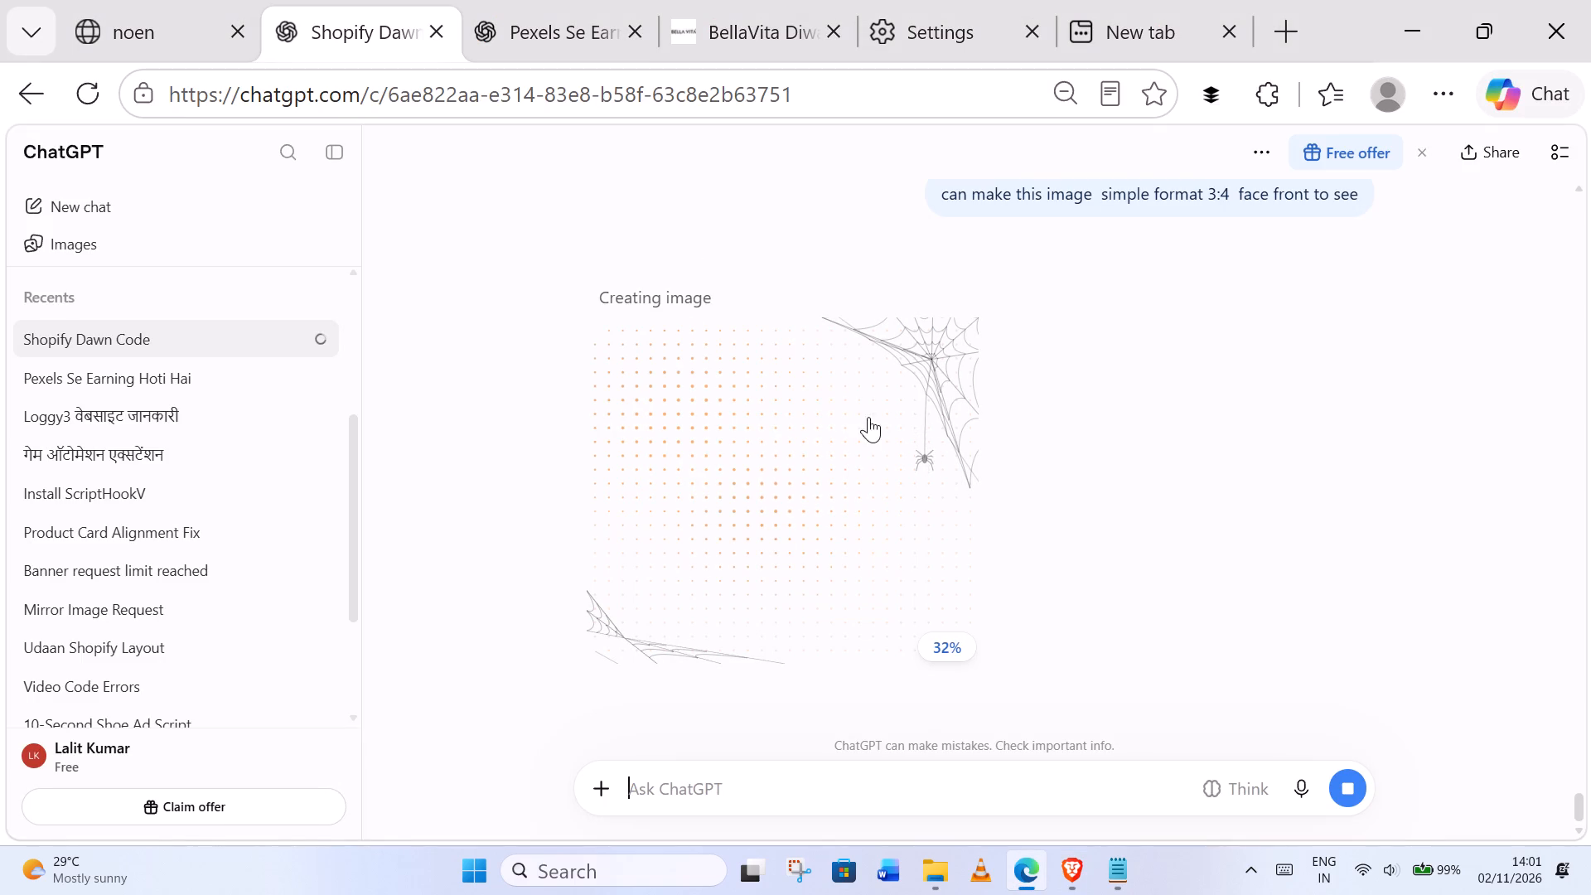
{"action": "scroll", "coordinate": [844, 389], "scroll_direction": "down", "scroll_amount": 5}
{"action": "key", "text": "alt+Tab"}
Reload the storefront preview in Brave and review the New Arrivals product rows.
{"action": "left_click", "coordinate": [564, 0]}
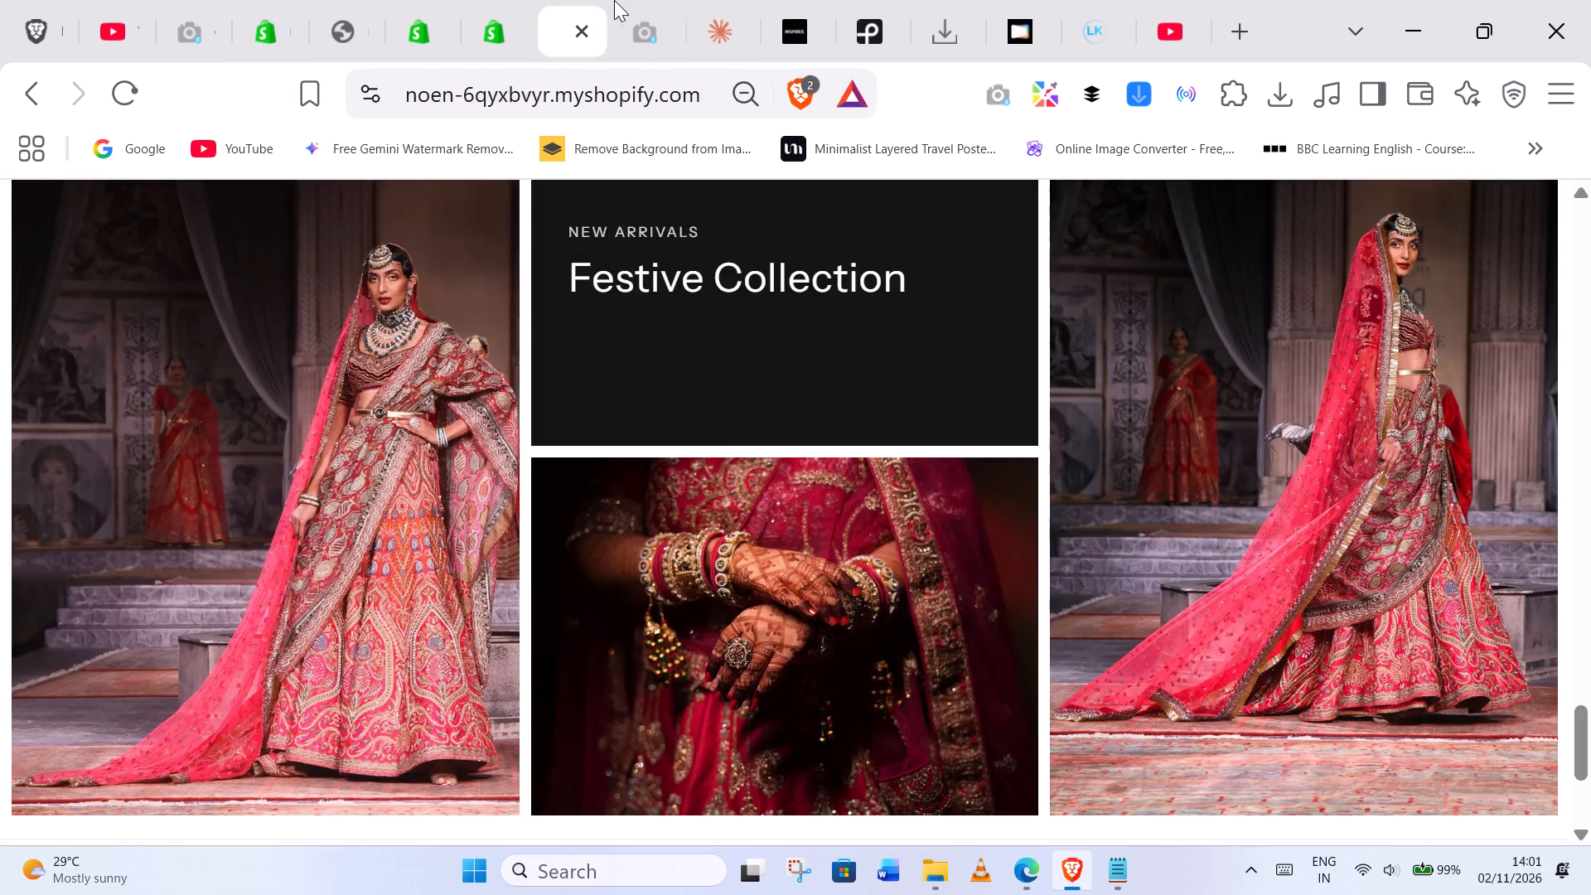
{"action": "left_click", "coordinate": [734, 0]}
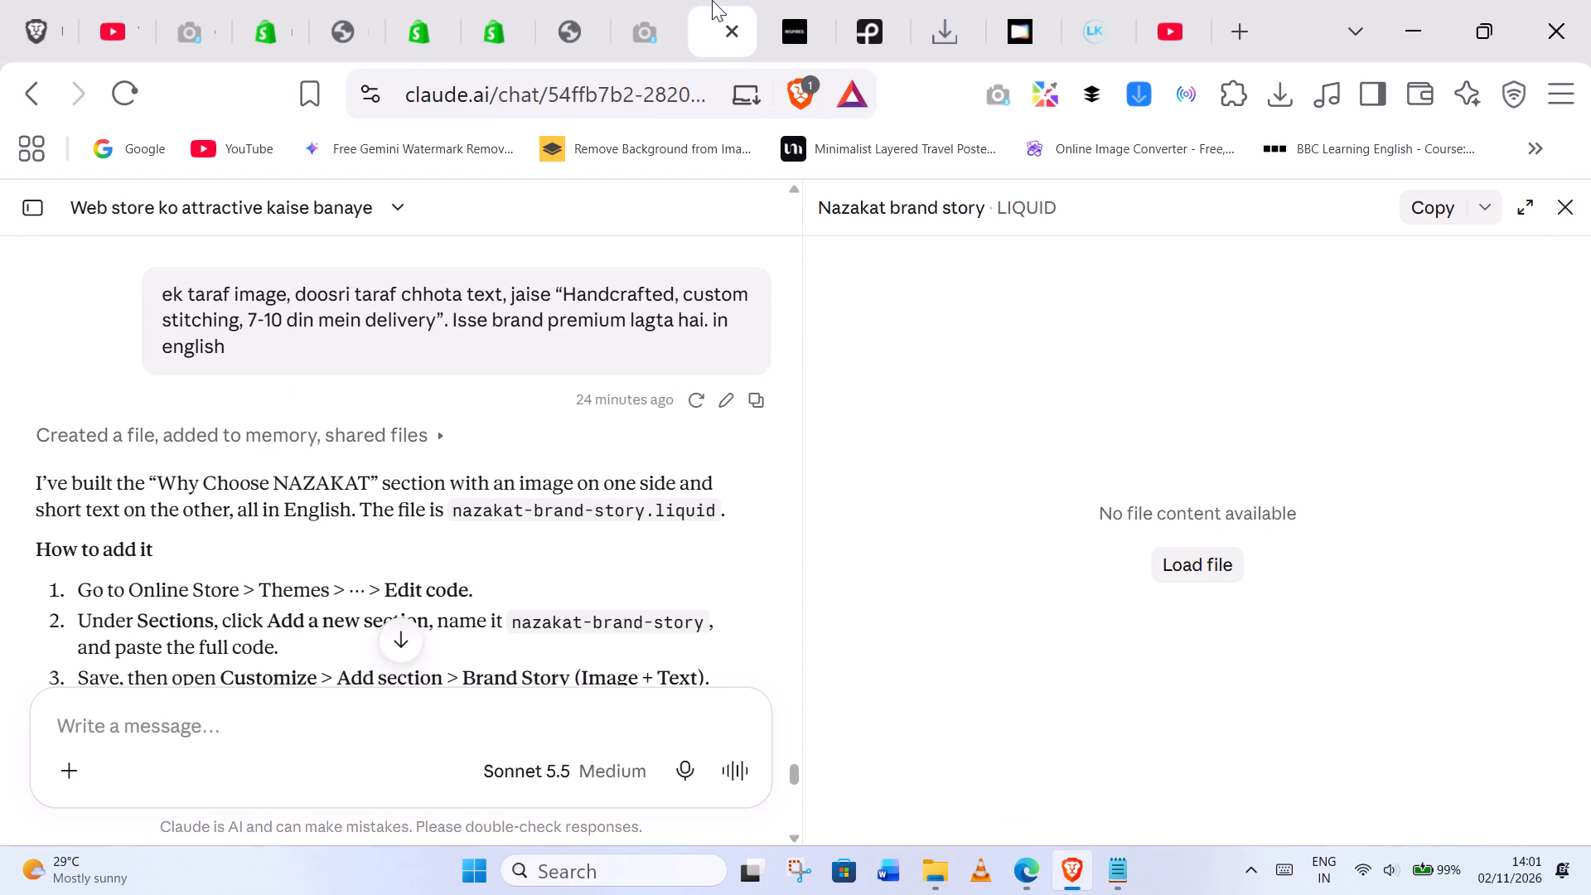
{"action": "left_click", "coordinate": [646, 0]}
{"action": "left_click", "coordinate": [561, 0]}
{"action": "left_click", "coordinate": [121, 98]}
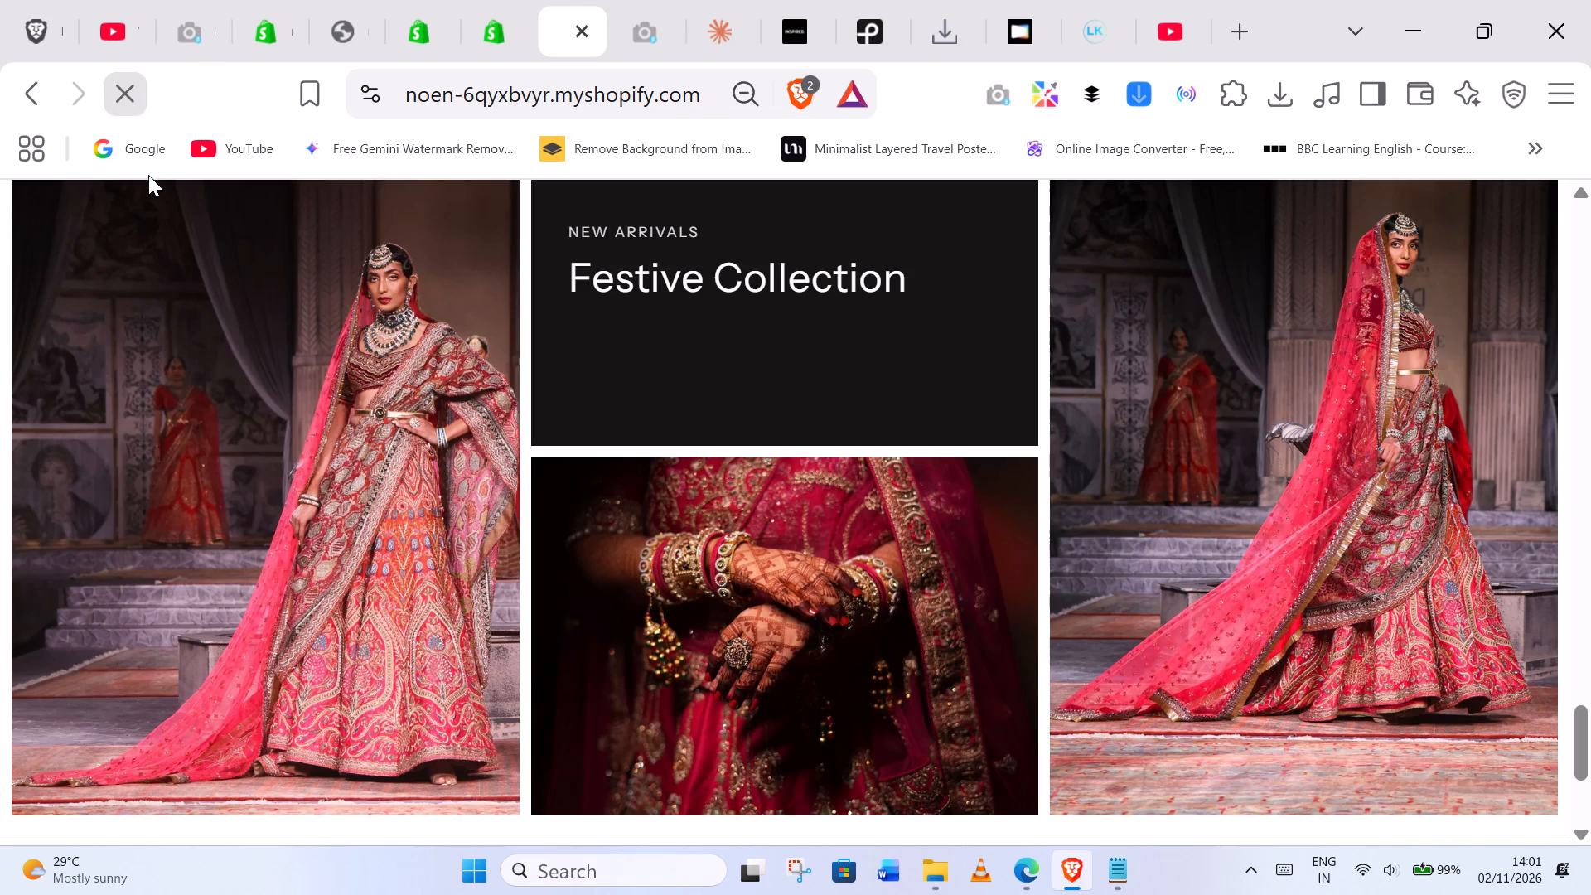
{"action": "scroll", "coordinate": [626, 472], "scroll_direction": "up", "scroll_amount": 12}
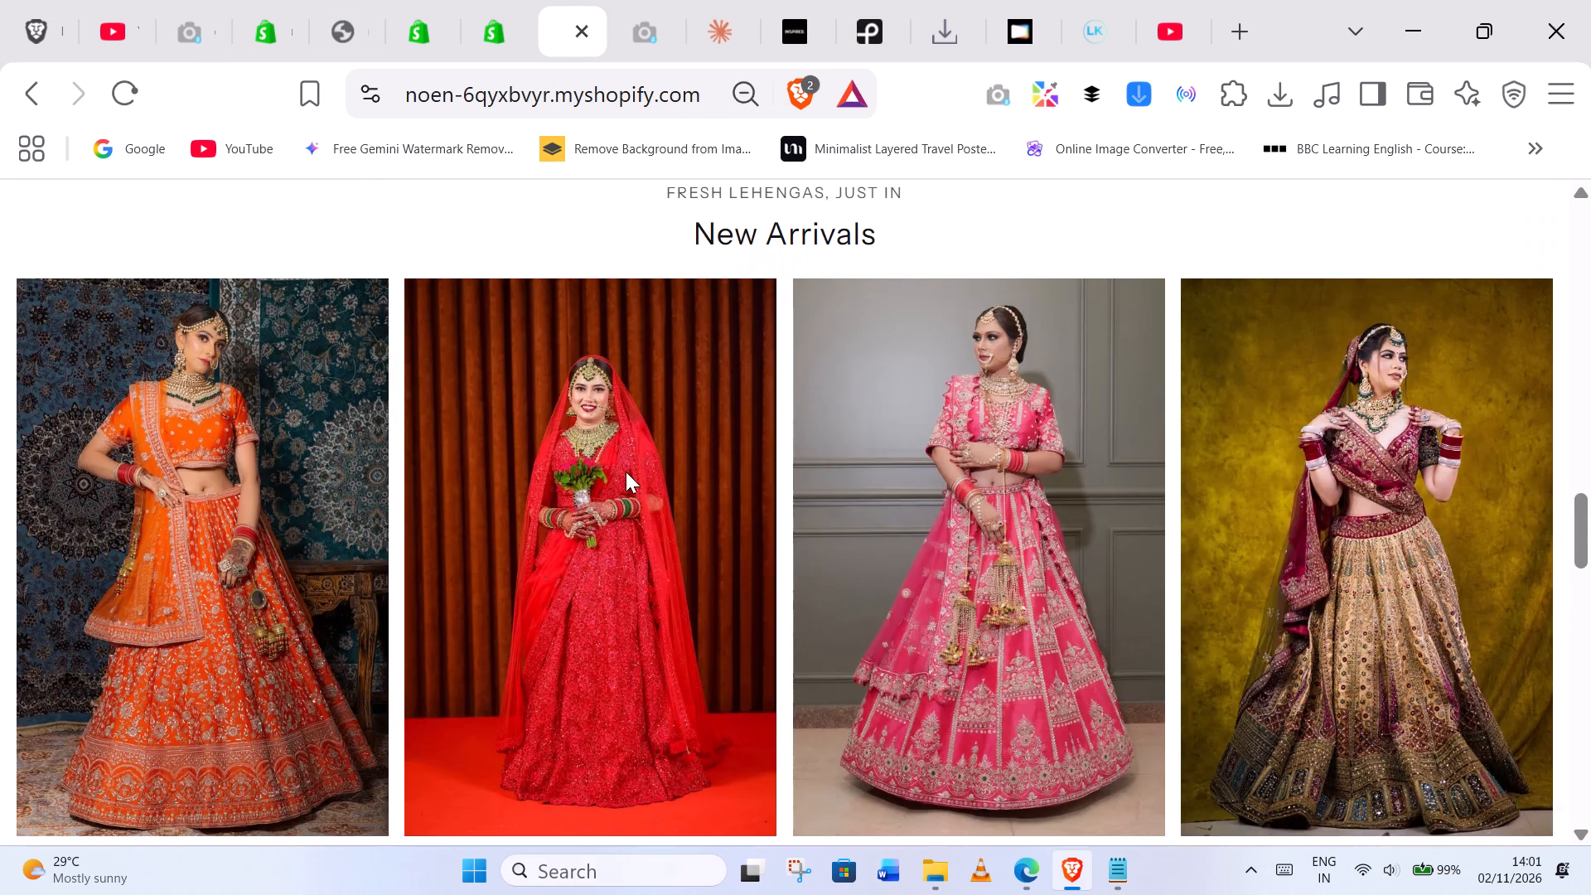
{"action": "scroll", "coordinate": [626, 472], "scroll_direction": "up", "scroll_amount": 5}
{"action": "scroll", "coordinate": [96, 408], "scroll_direction": "down", "scroll_amount": 4}
{"action": "scroll", "coordinate": [281, 459], "scroll_direction": "down", "scroll_amount": 2}
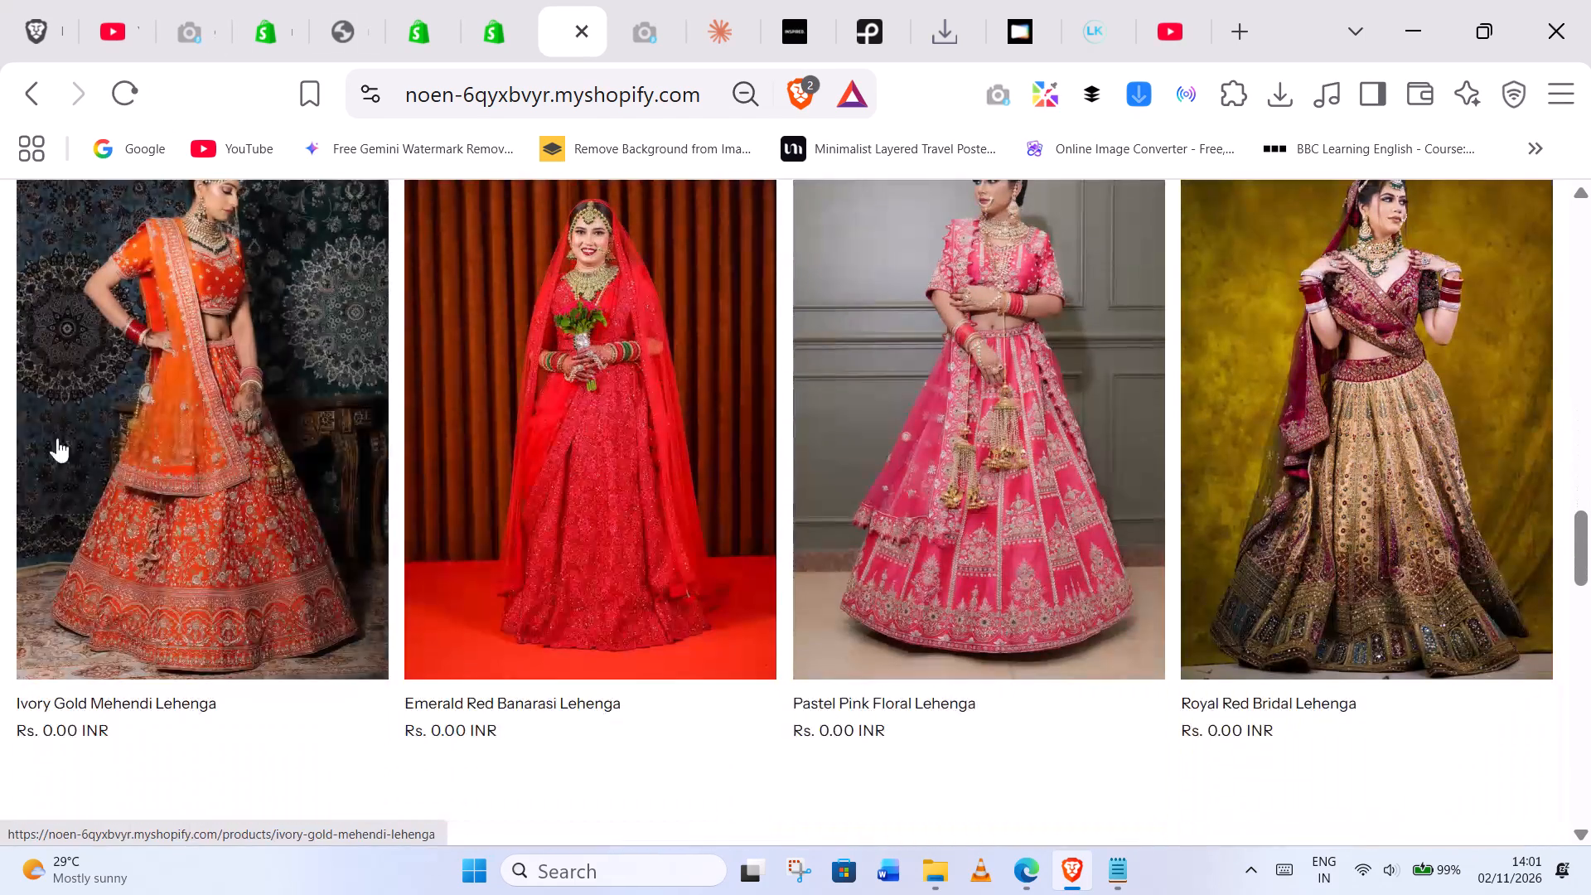
{"action": "scroll", "coordinate": [177, 513], "scroll_direction": "up", "scroll_amount": 5}
In the Dawn theme editor, move the Home page collection's Product Grid (Full Width) section below the Bridal collection's grid, save, and review both grids.
{"action": "left_click", "coordinate": [379, 0]}
{"action": "left_click_drag", "start_coordinate": [472, 0], "coordinate": [481, 0]}
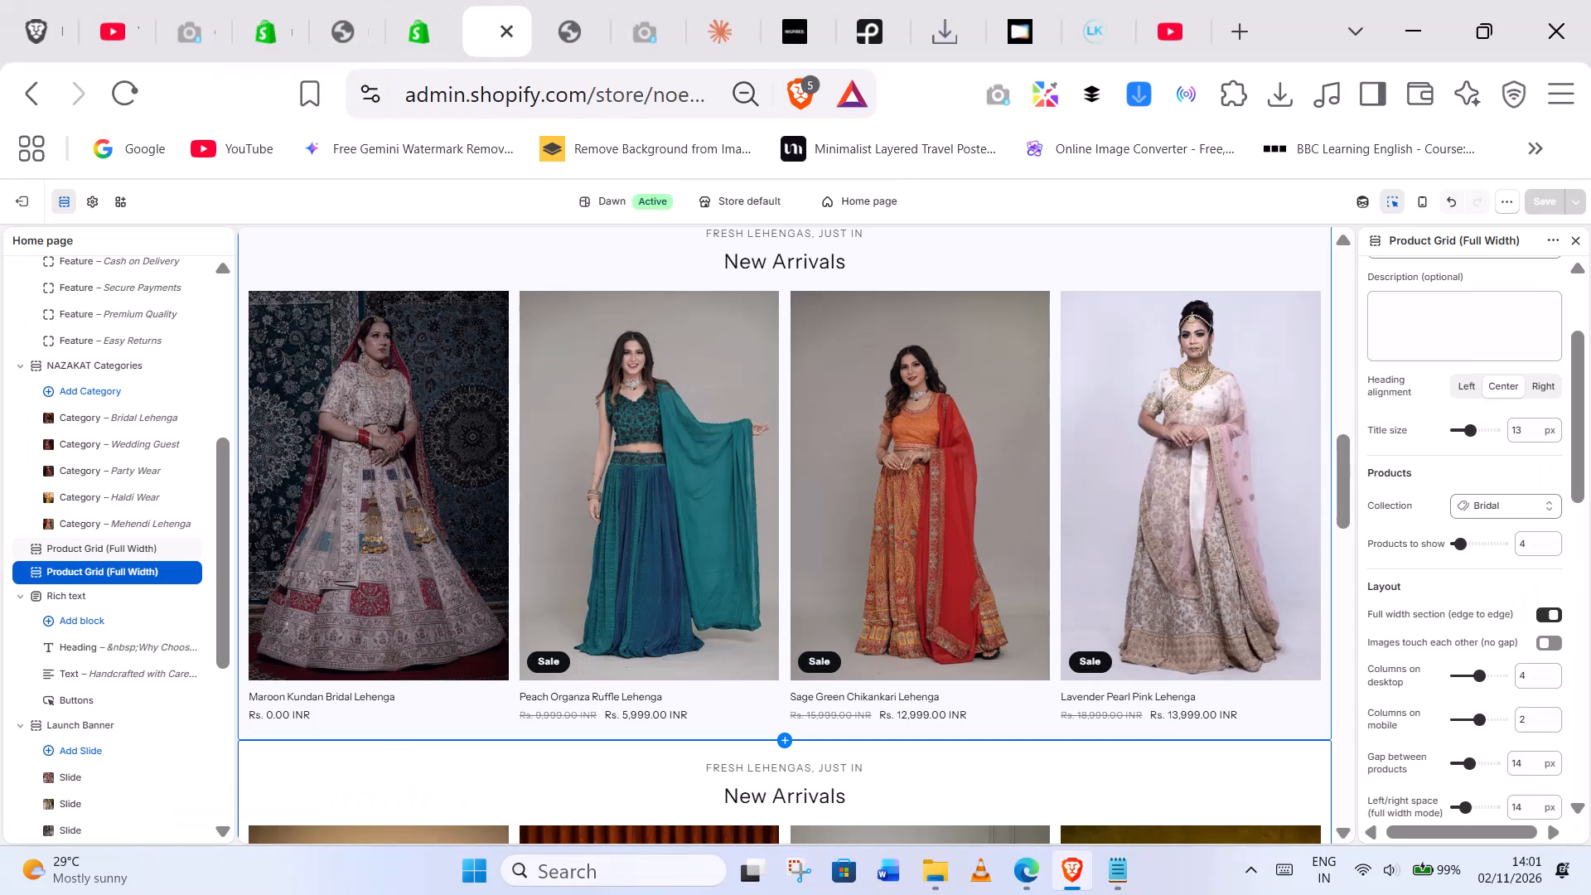
{"action": "left_click", "coordinate": [76, 551]}
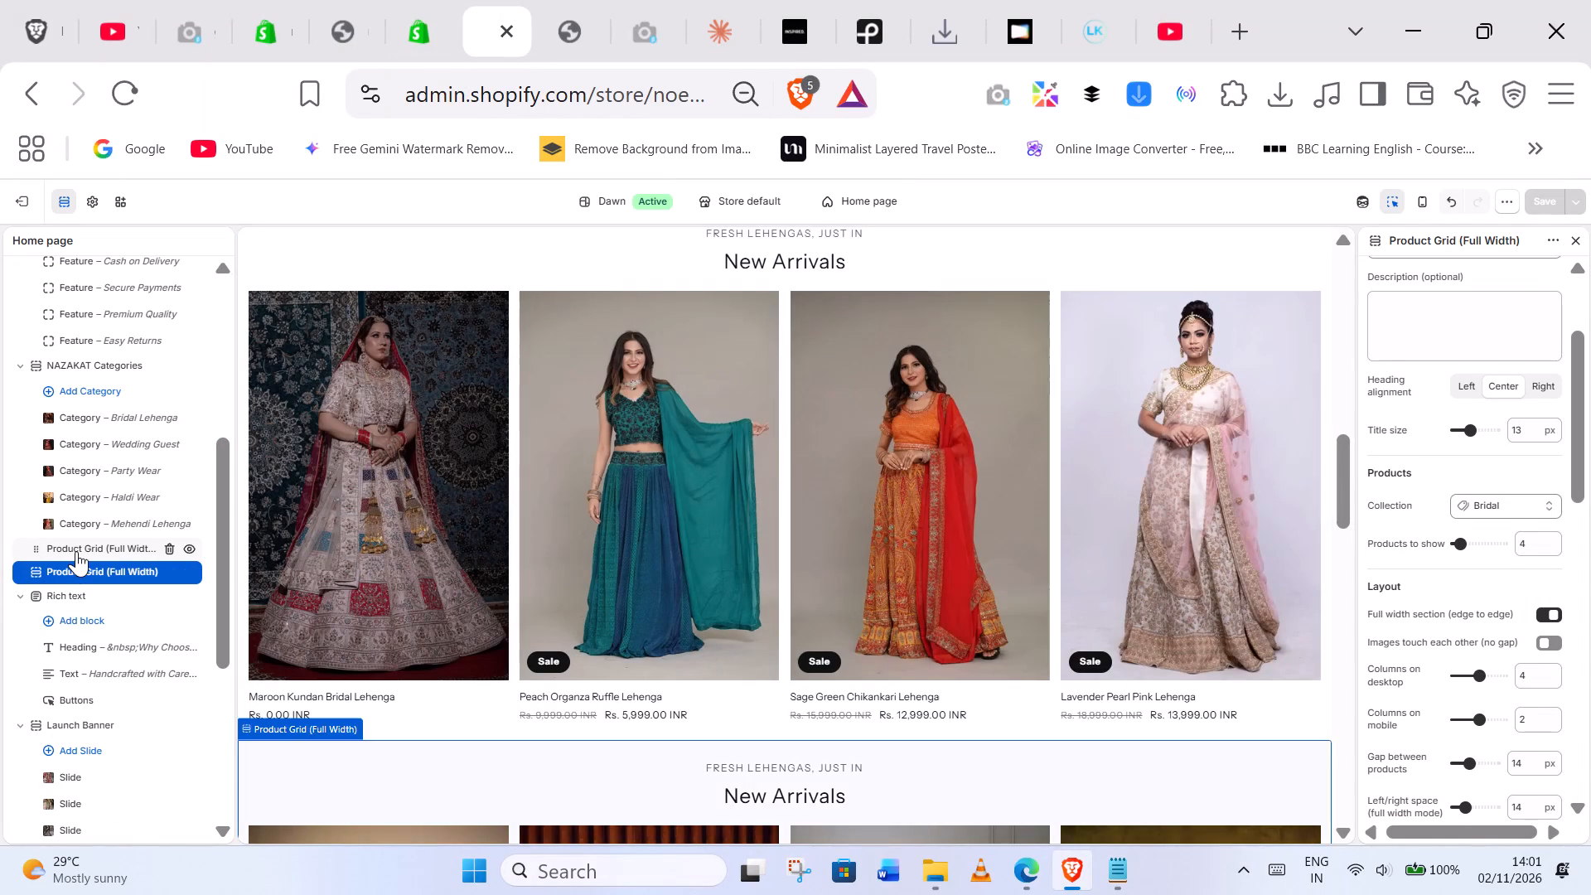
{"action": "left_click_drag", "start_coordinate": [35, 548], "coordinate": [37, 562]}
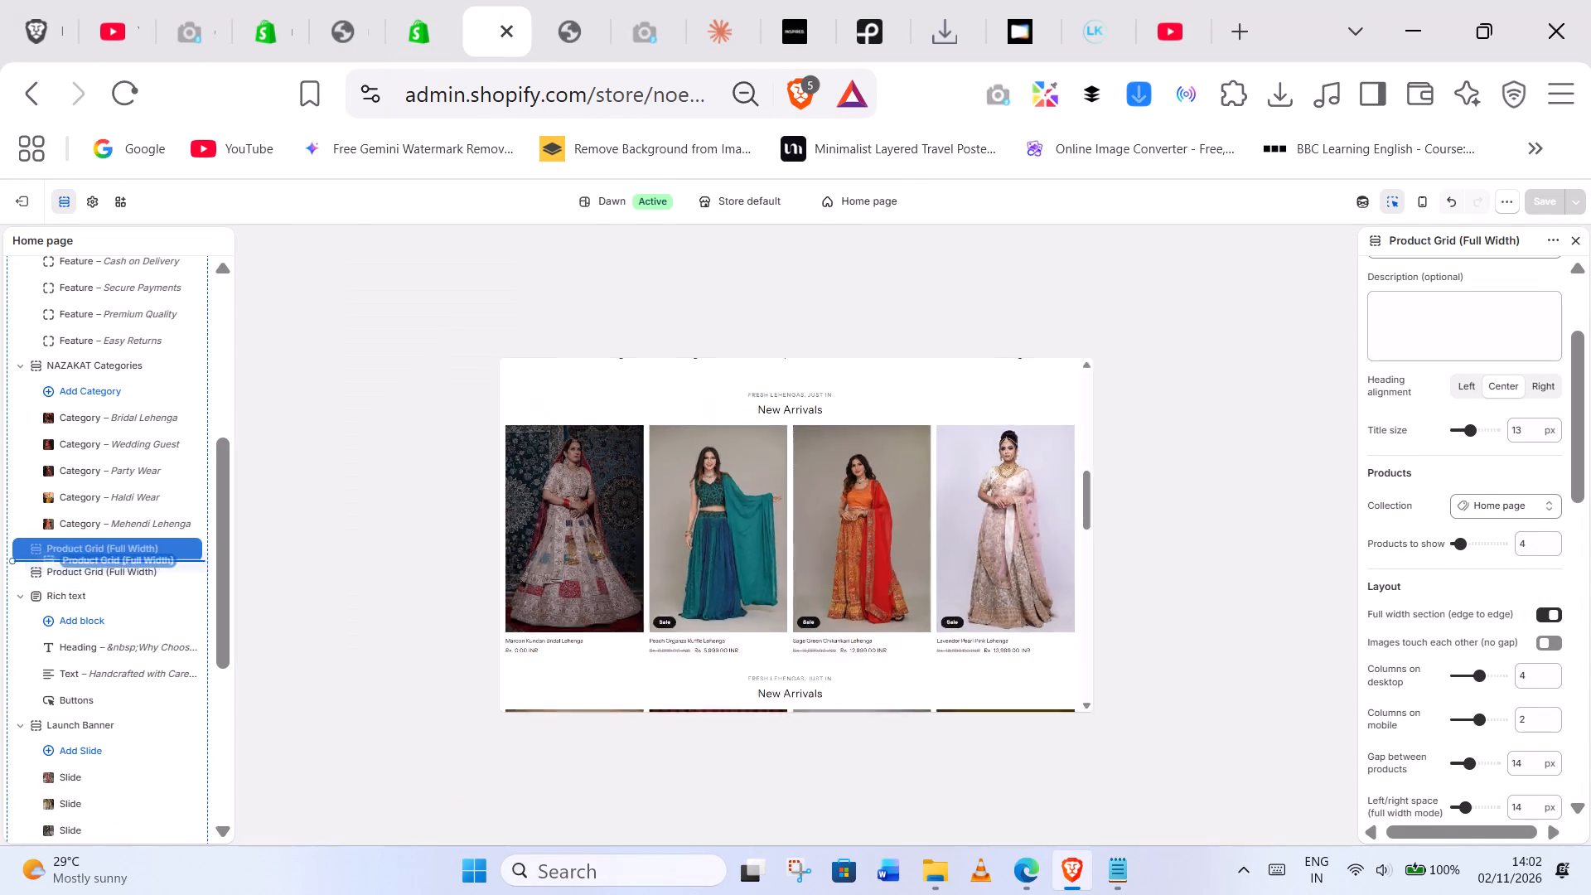
{"action": "left_click_drag", "start_coordinate": [37, 562], "coordinate": [36, 581]}
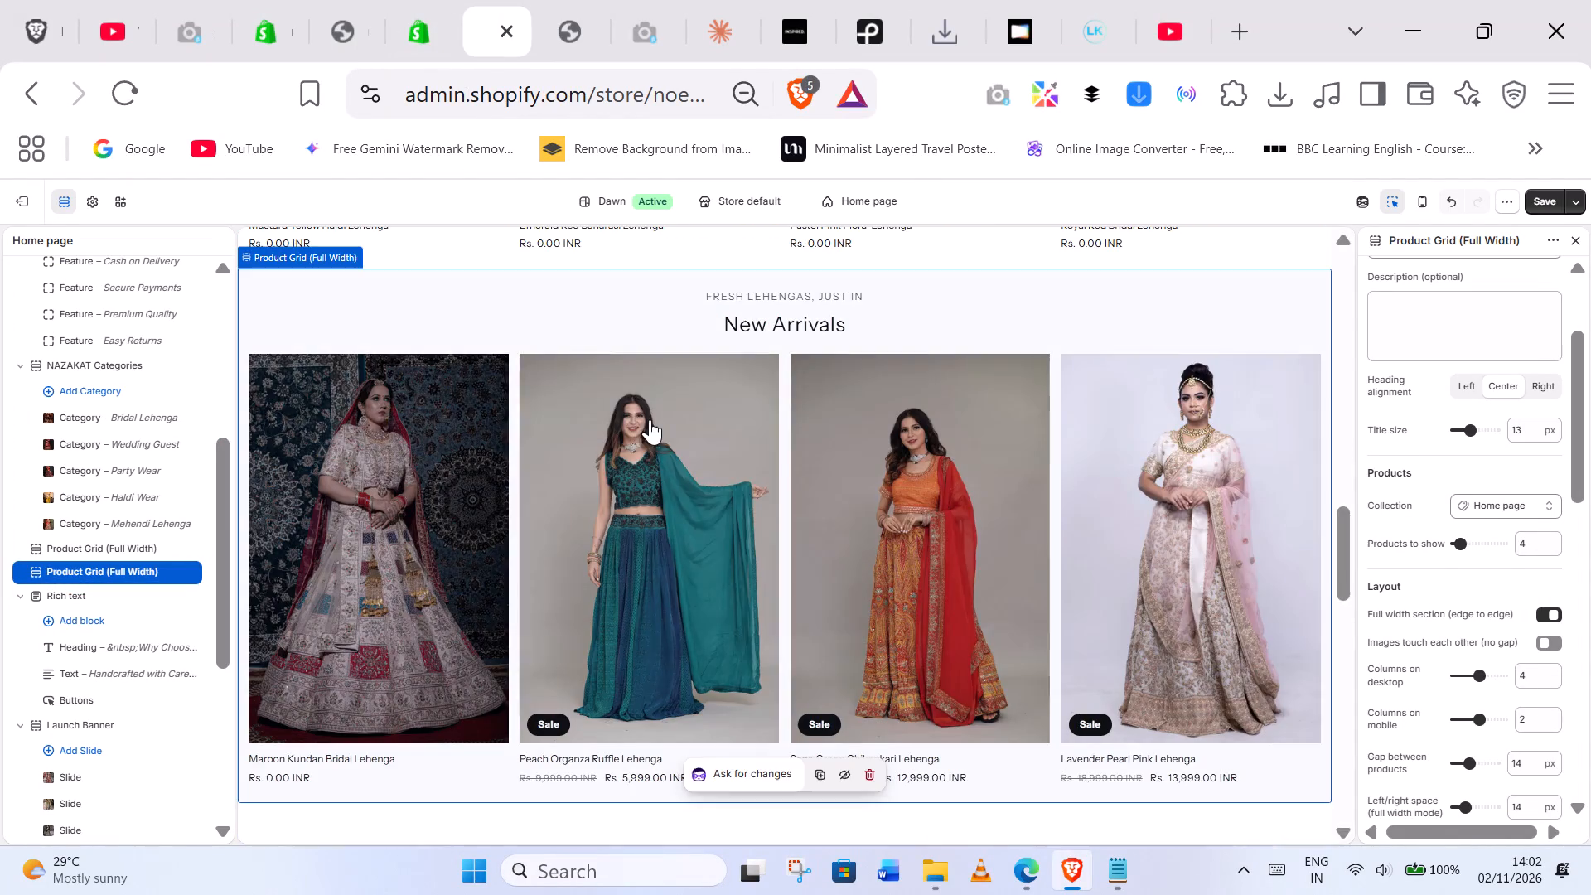
{"action": "scroll", "coordinate": [658, 415], "scroll_direction": "down", "scroll_amount": 5}
{"action": "scroll", "coordinate": [658, 415], "scroll_direction": "up", "scroll_amount": 8}
{"action": "scroll", "coordinate": [658, 415], "scroll_direction": "down", "scroll_amount": 1}
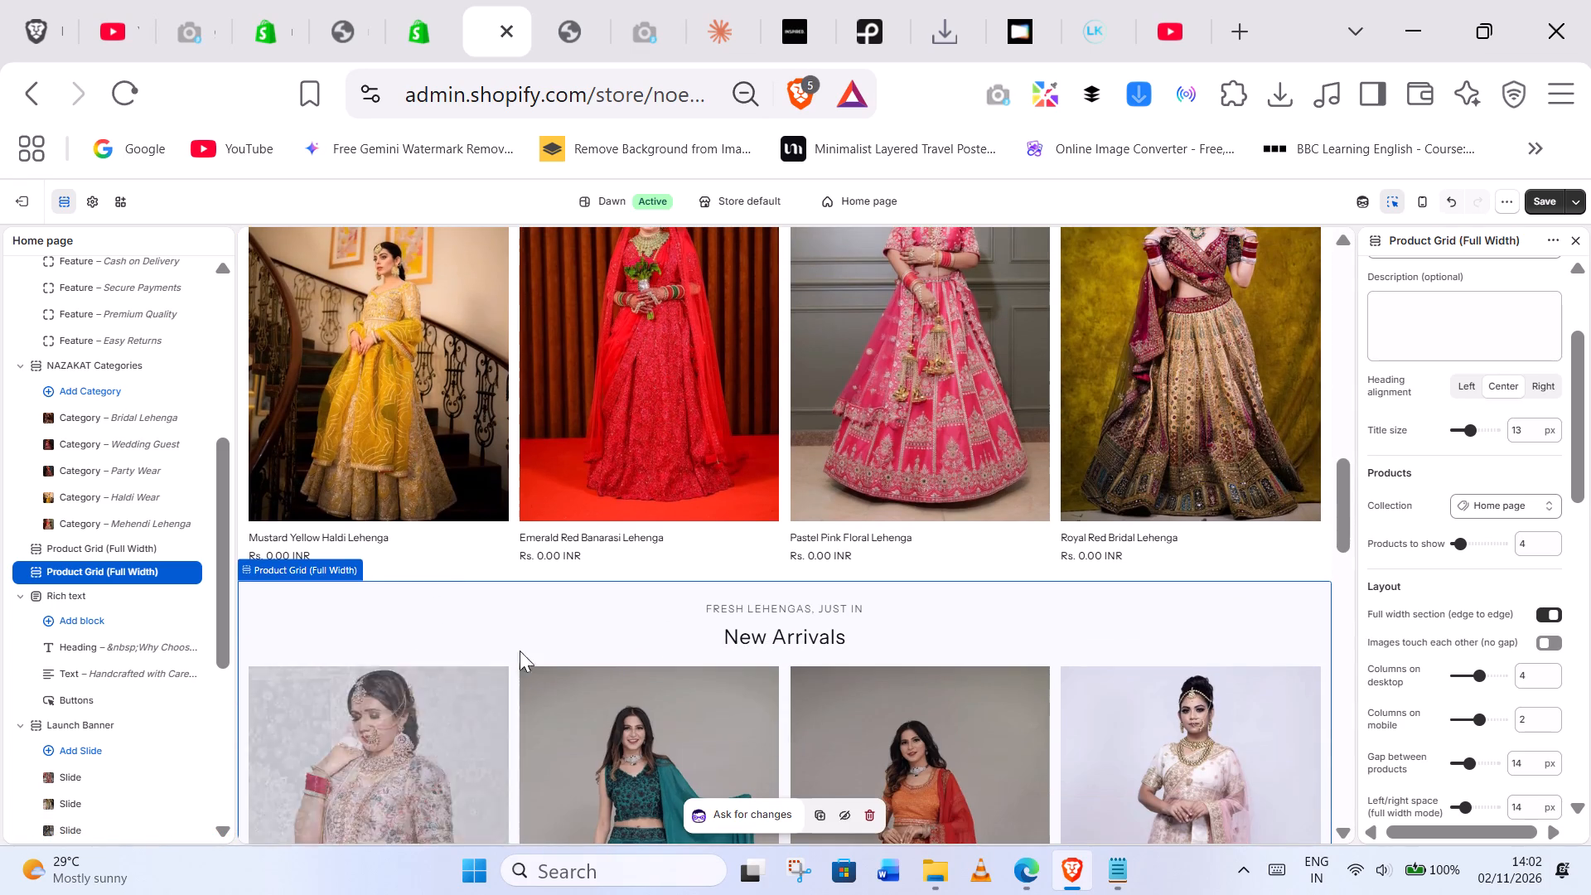
{"action": "left_click", "coordinate": [1531, 203]}
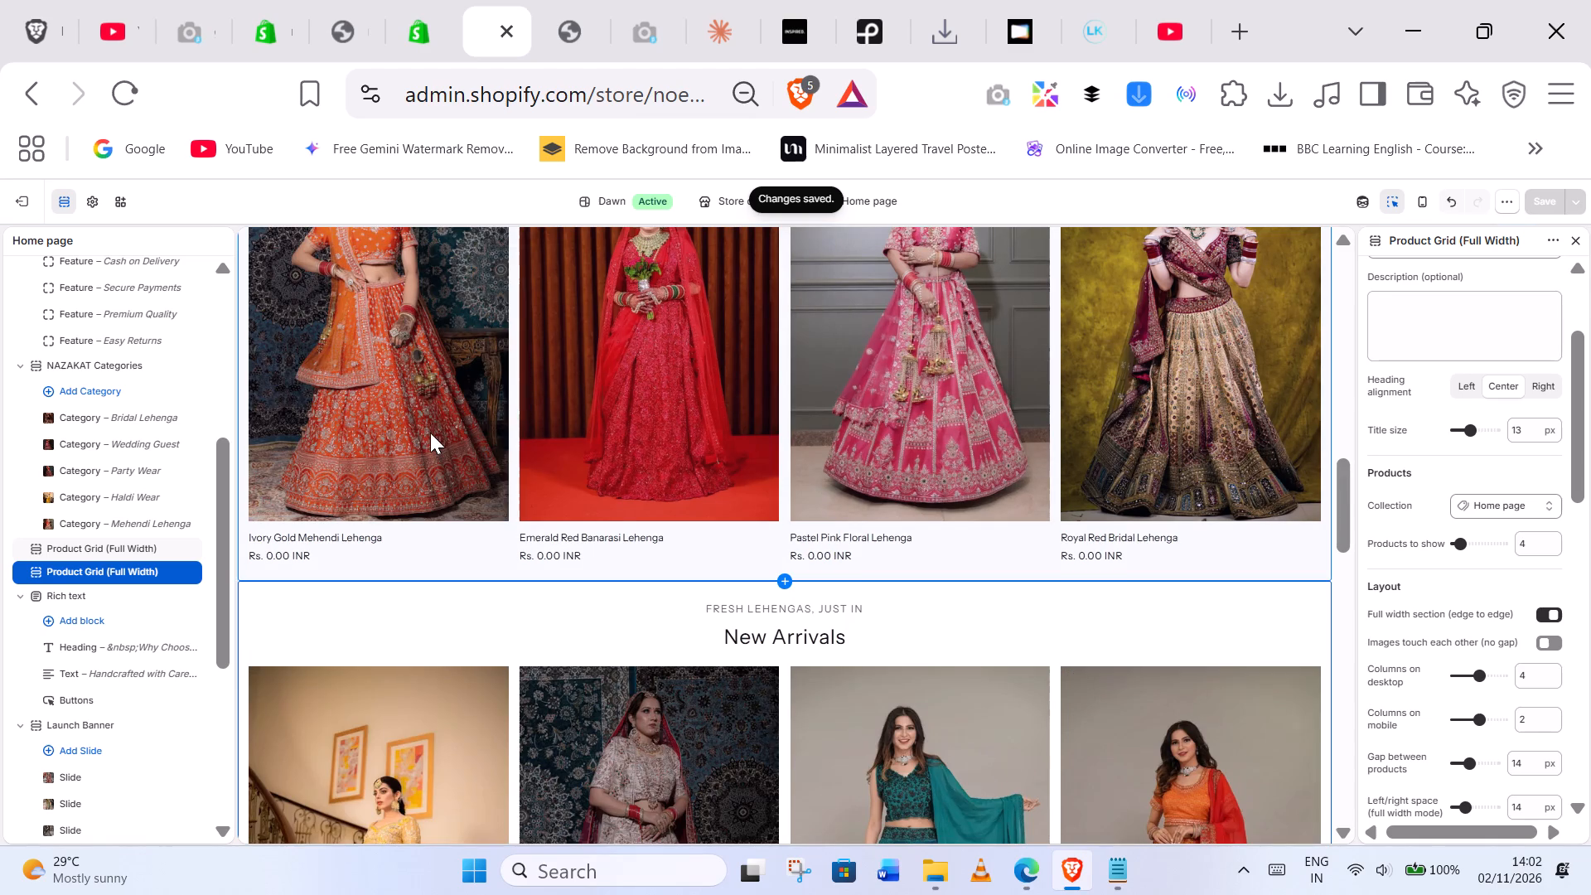
{"action": "scroll", "coordinate": [430, 433], "scroll_direction": "up", "scroll_amount": 2}
{"action": "scroll", "coordinate": [431, 431], "scroll_direction": "down", "scroll_amount": 2}
{"action": "scroll", "coordinate": [983, 418], "scroll_direction": "down", "scroll_amount": 3}
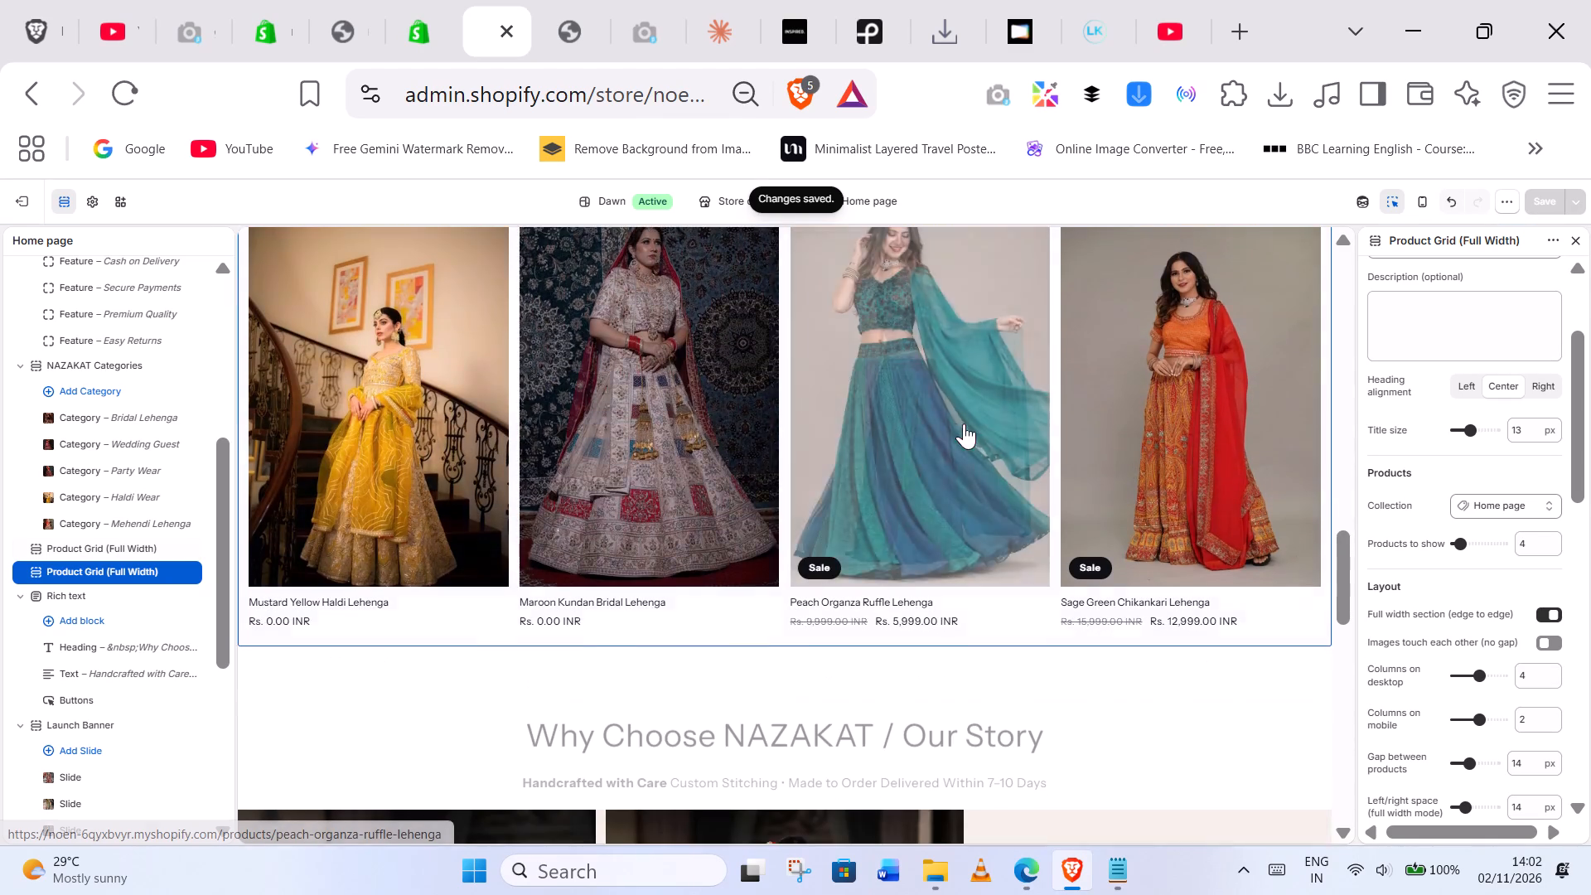
Return to the Midnight Blue Sequin Lehenga product in Shopify admin and save its pending changes.
{"action": "left_click", "coordinate": [163, 0]}
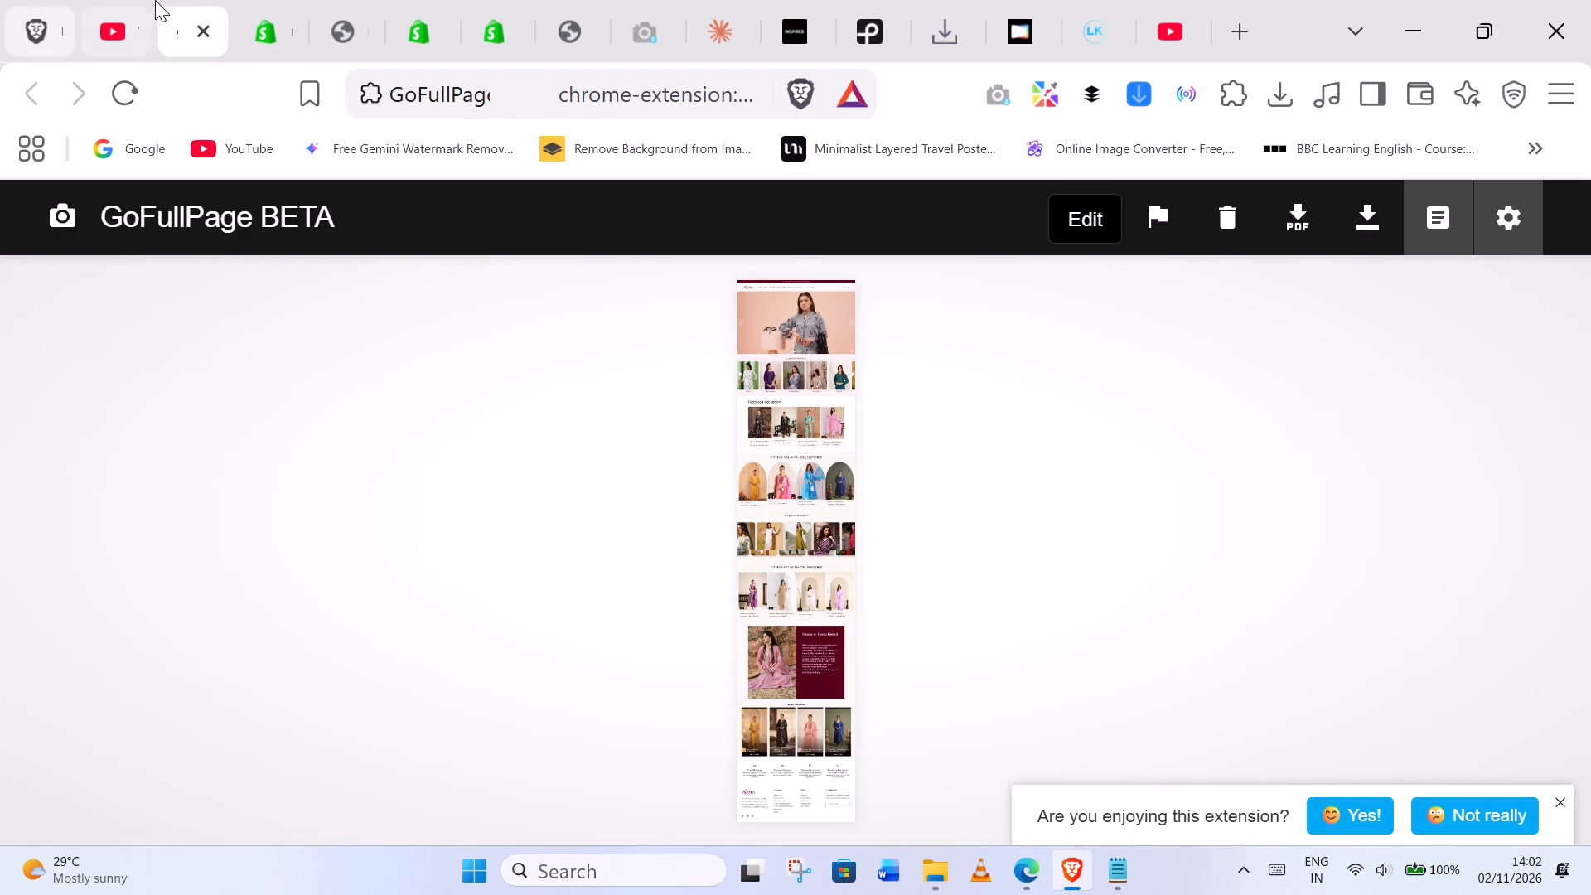
{"action": "left_click", "coordinate": [300, 0]}
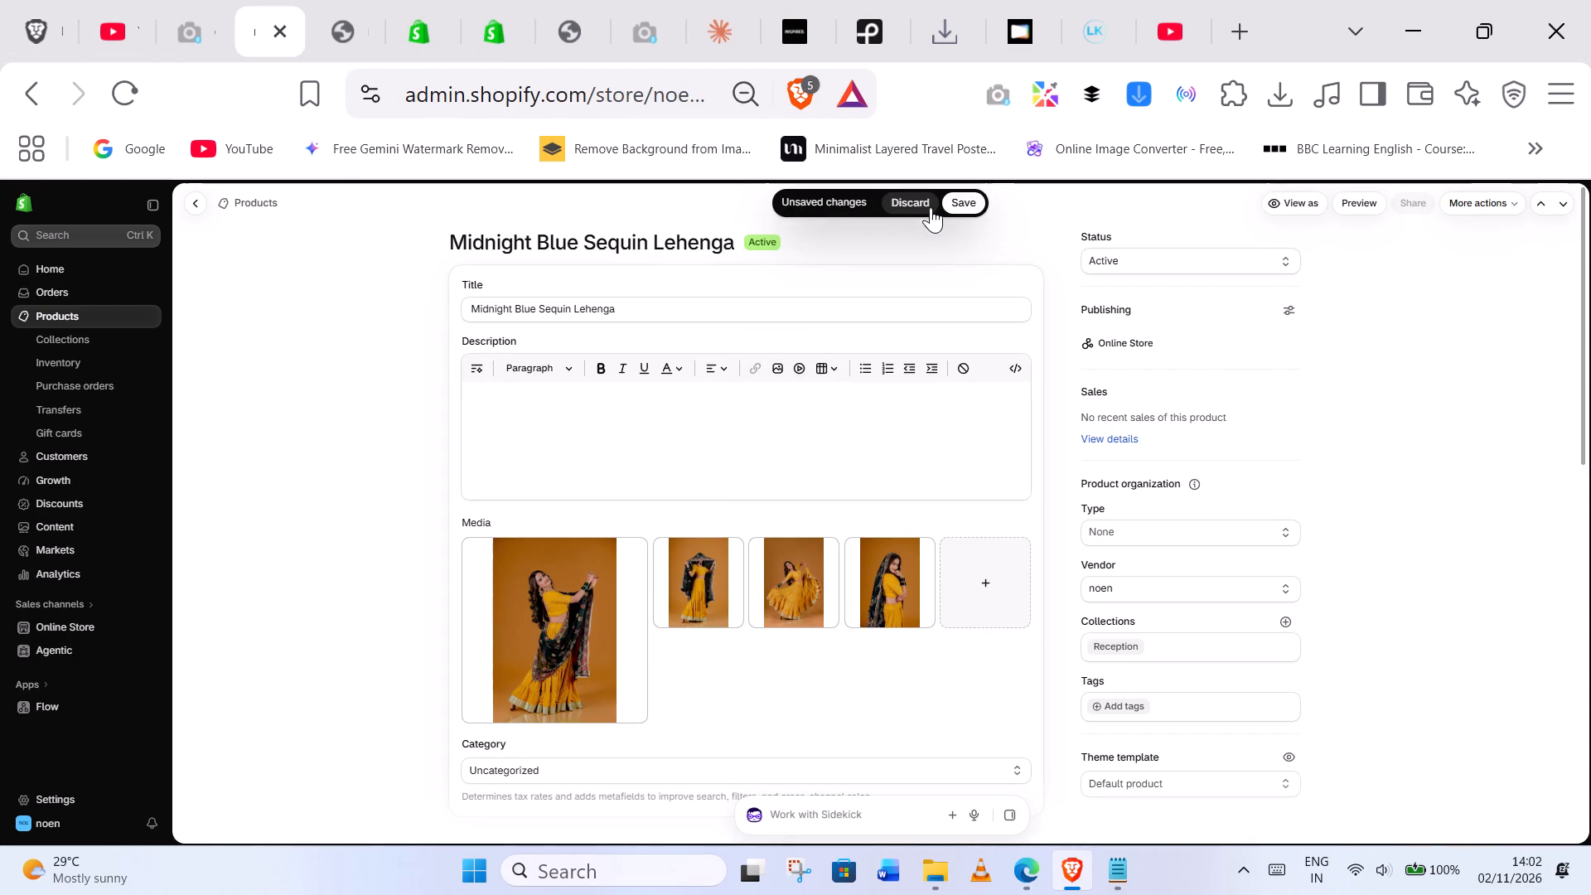
{"action": "left_click", "coordinate": [971, 209]}
Switch to ChatGPT in Edge and examine the generated yellow lehenga image.
{"action": "left_click", "coordinate": [1029, 869]}
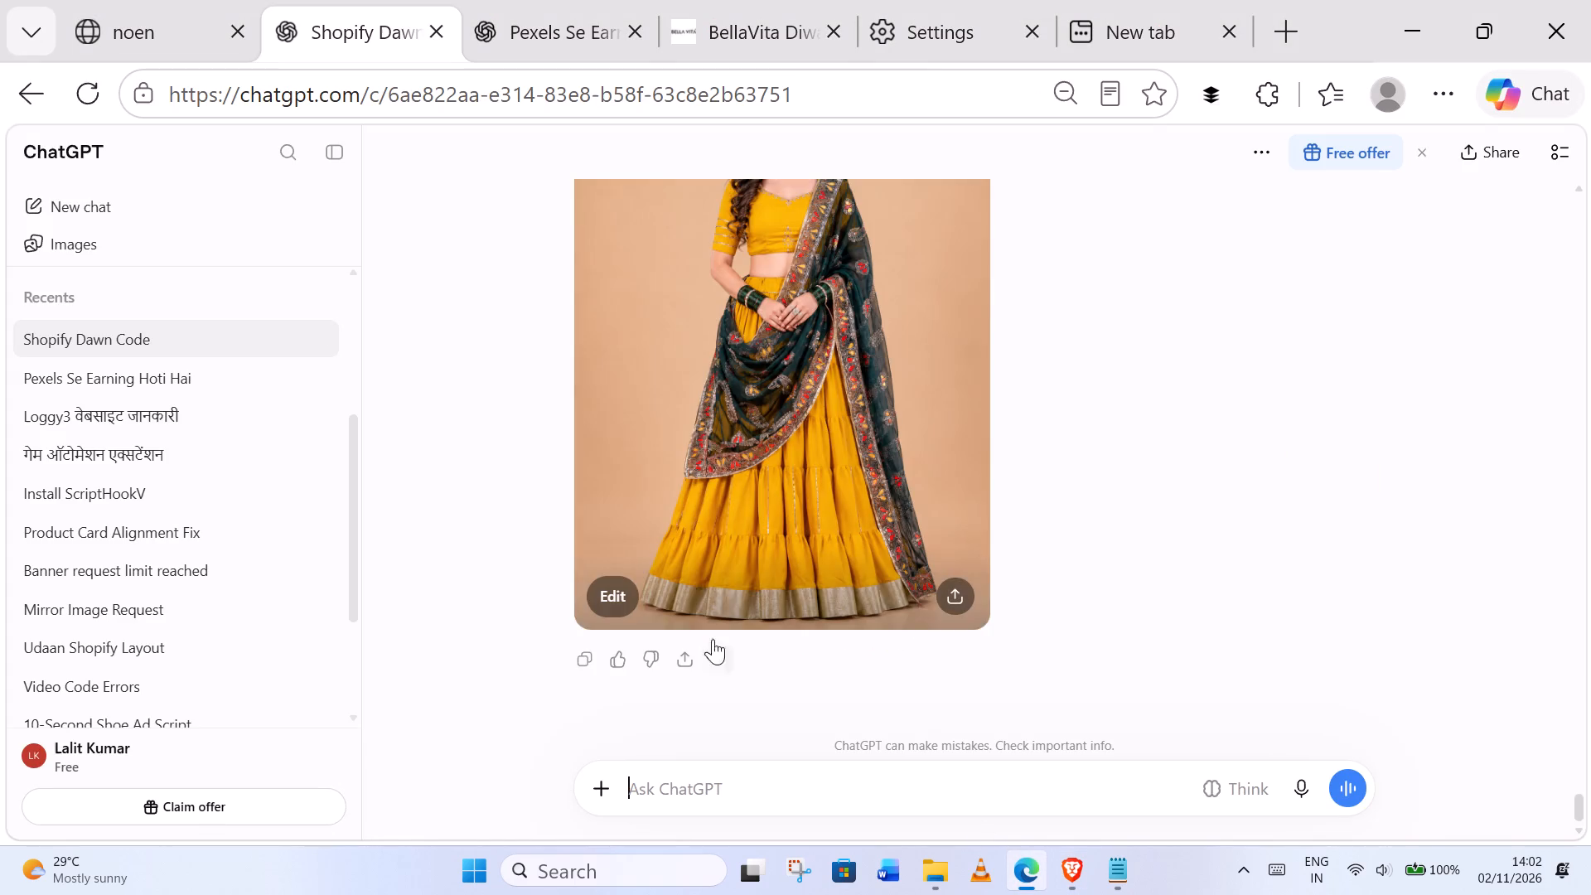
{"action": "scroll", "coordinate": [722, 500], "scroll_direction": "up", "scroll_amount": 2}
{"action": "scroll", "coordinate": [851, 529], "scroll_direction": "down", "scroll_amount": 3}
{"action": "left_click", "coordinate": [564, 10]}
{"action": "left_click", "coordinate": [762, 29]}
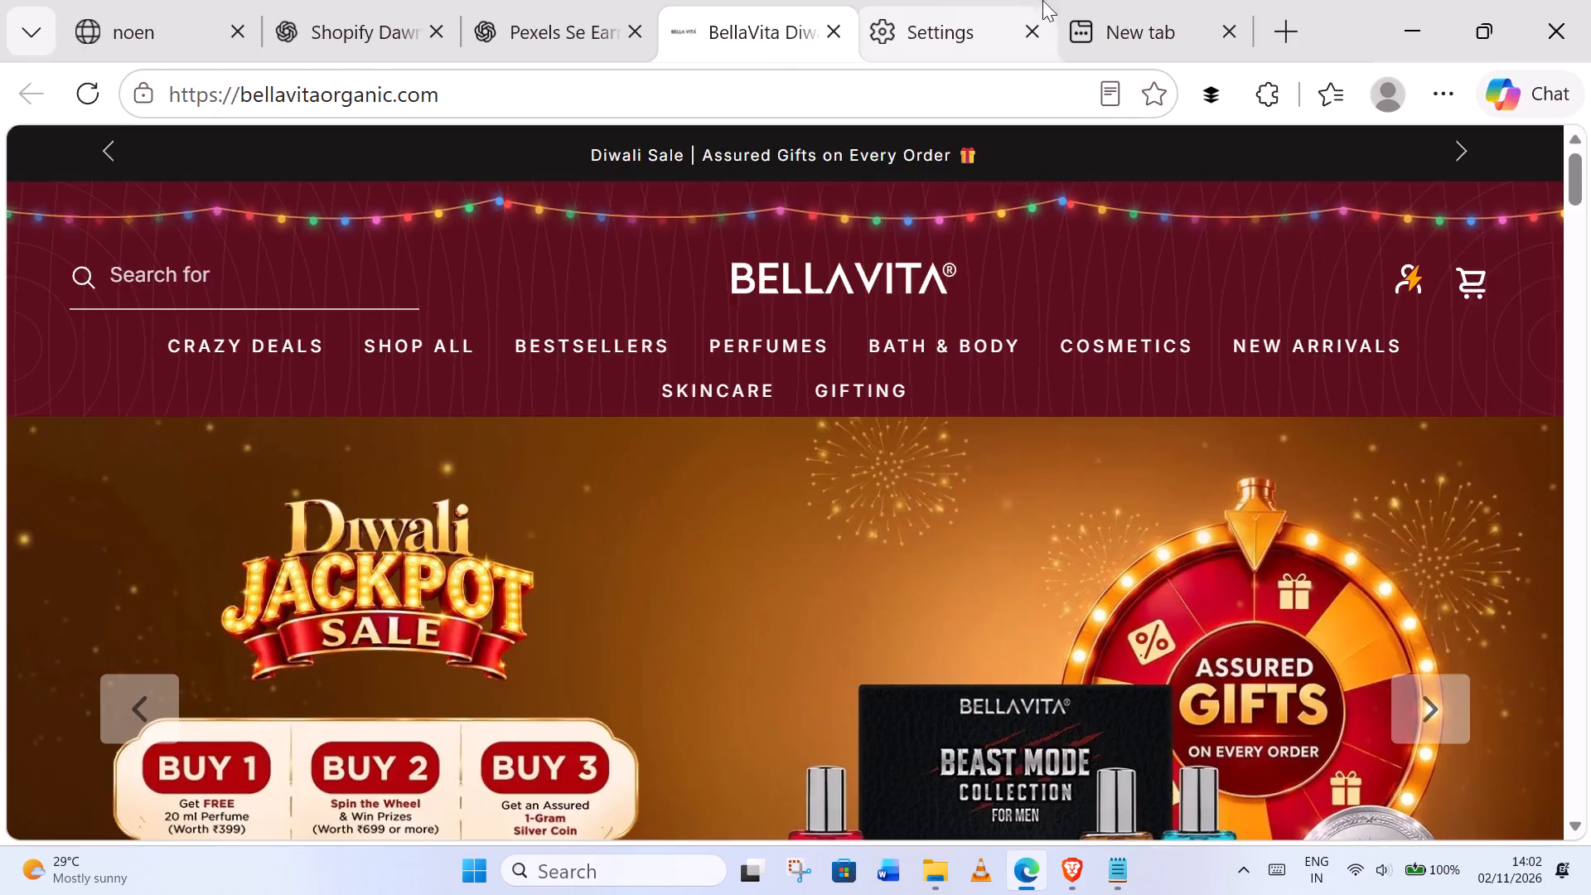
{"action": "left_click", "coordinate": [1047, 0]}
{"action": "left_click", "coordinate": [1237, 0]}
{"action": "left_click", "coordinate": [1412, 28]}
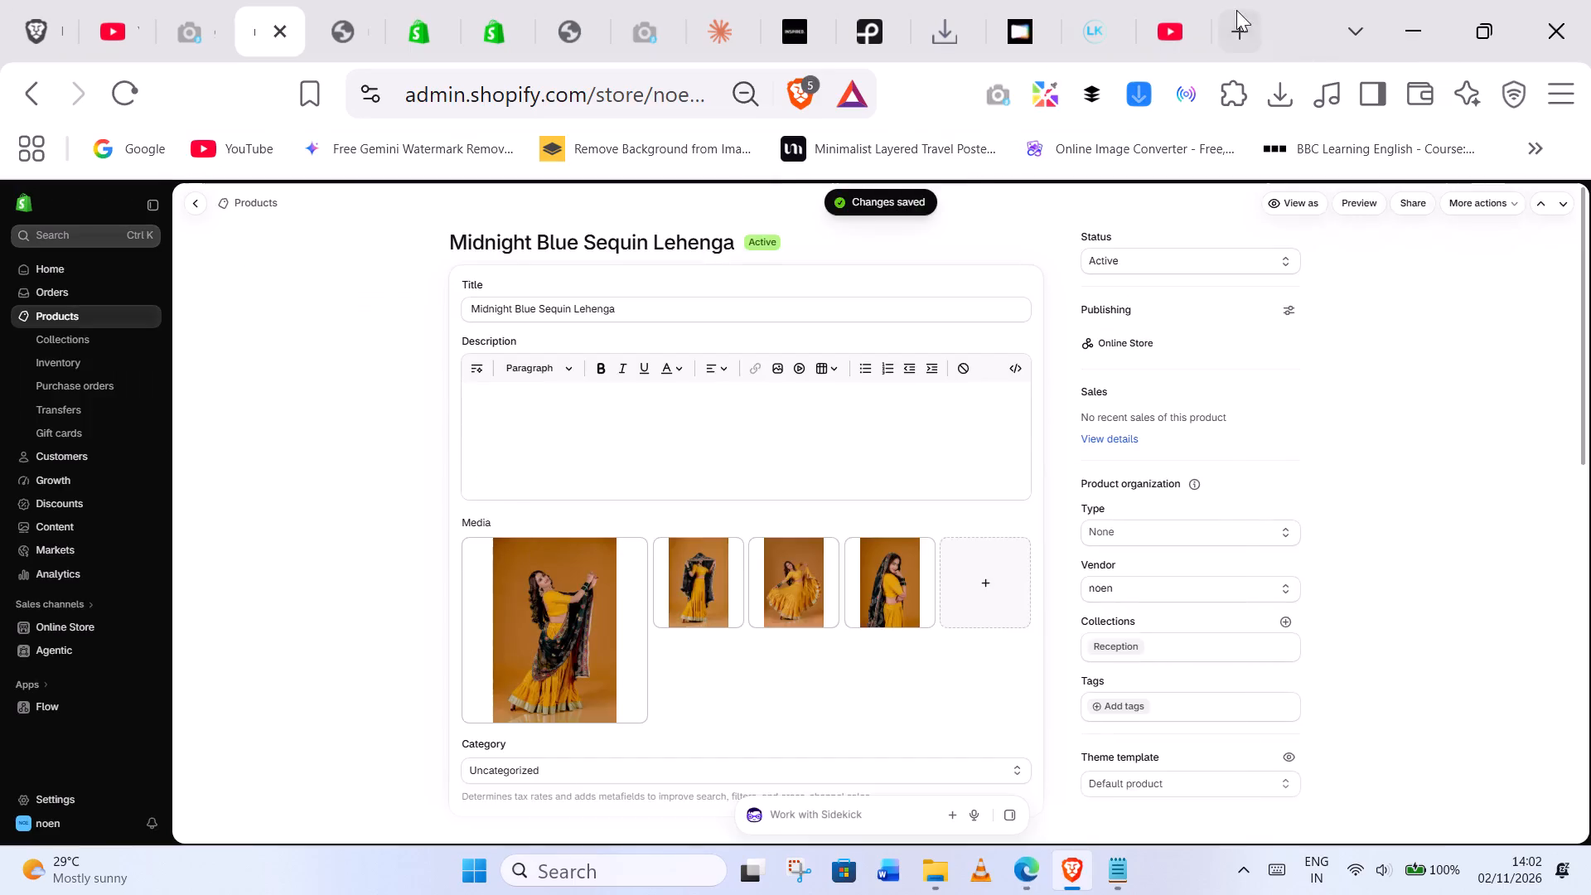
{"action": "left_click", "coordinate": [1236, 10]}
{"action": "left_click", "coordinate": [128, 151]}
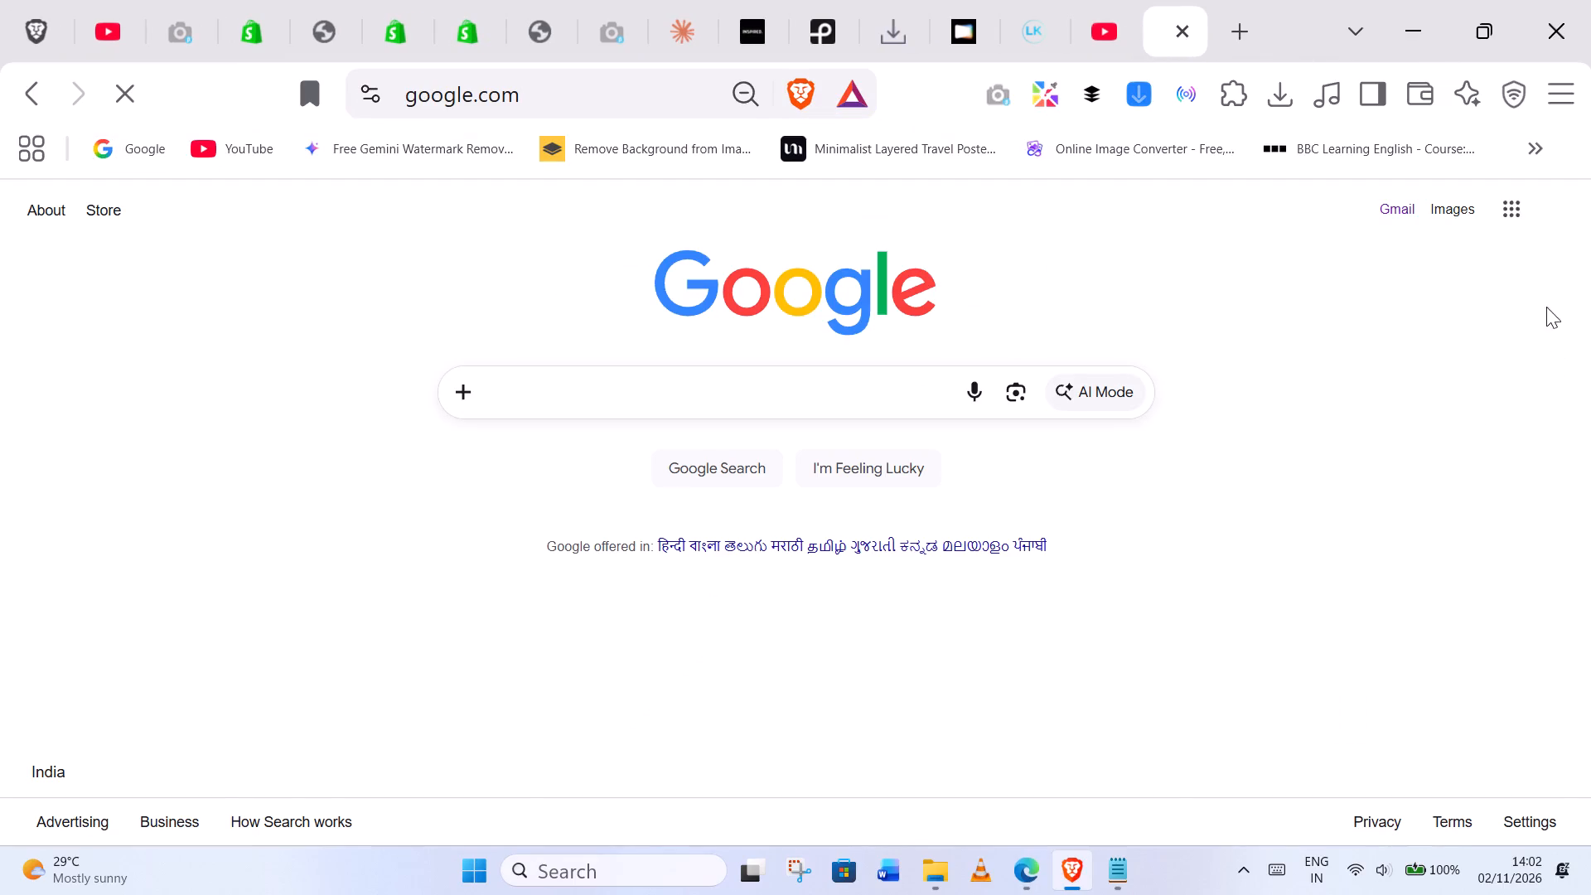
{"action": "left_click", "coordinate": [1550, 210]}
{"action": "left_click", "coordinate": [1507, 225]}
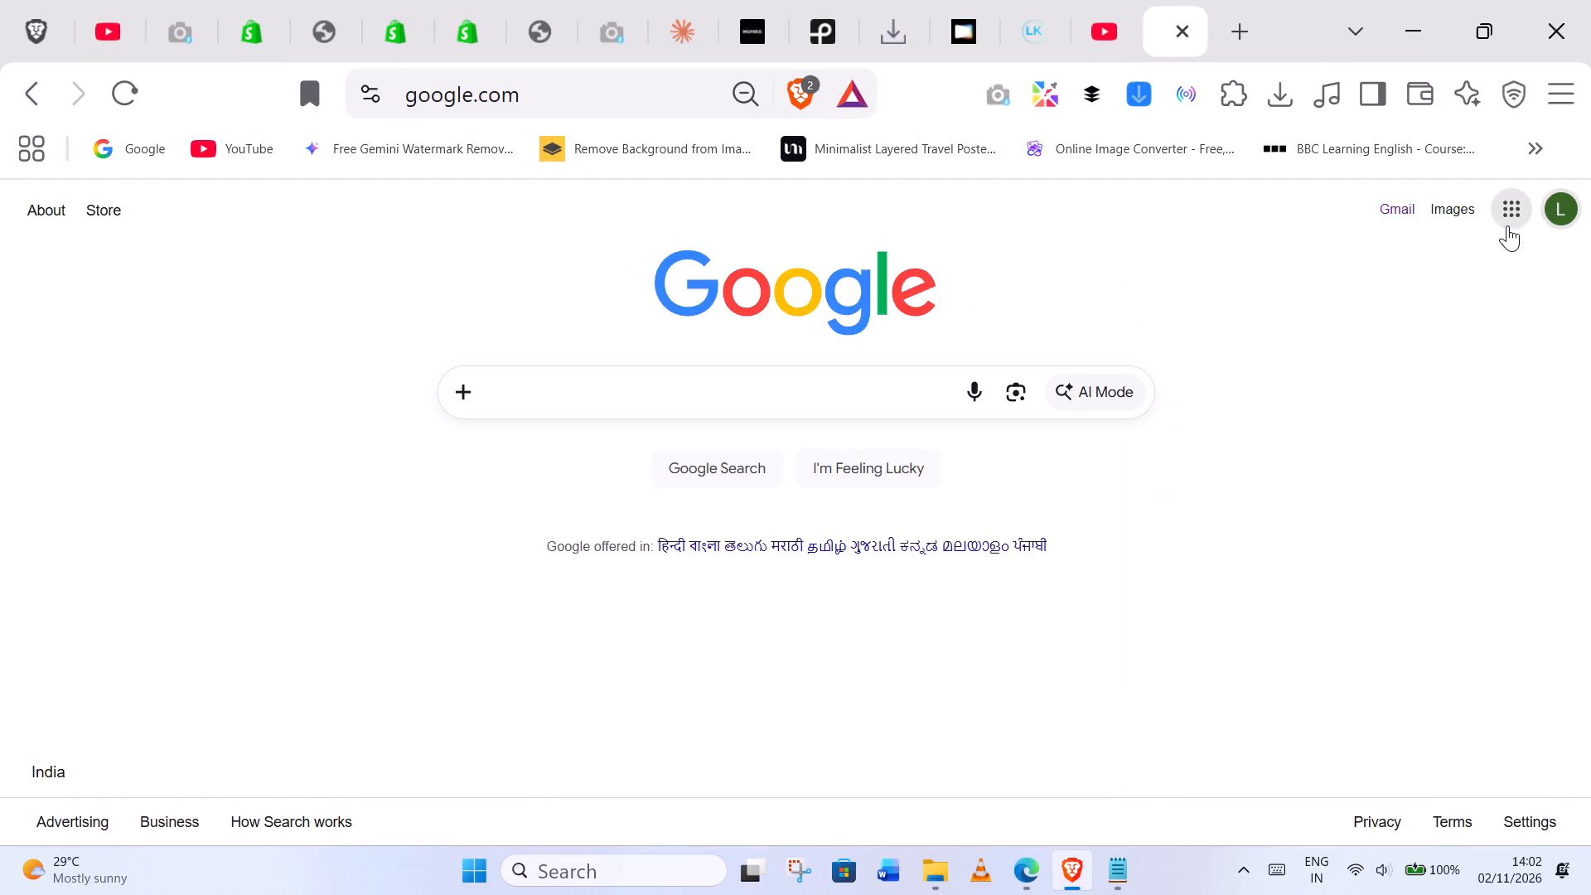
{"action": "left_click", "coordinate": [1567, 204]}
{"action": "left_click", "coordinate": [1326, 354]}
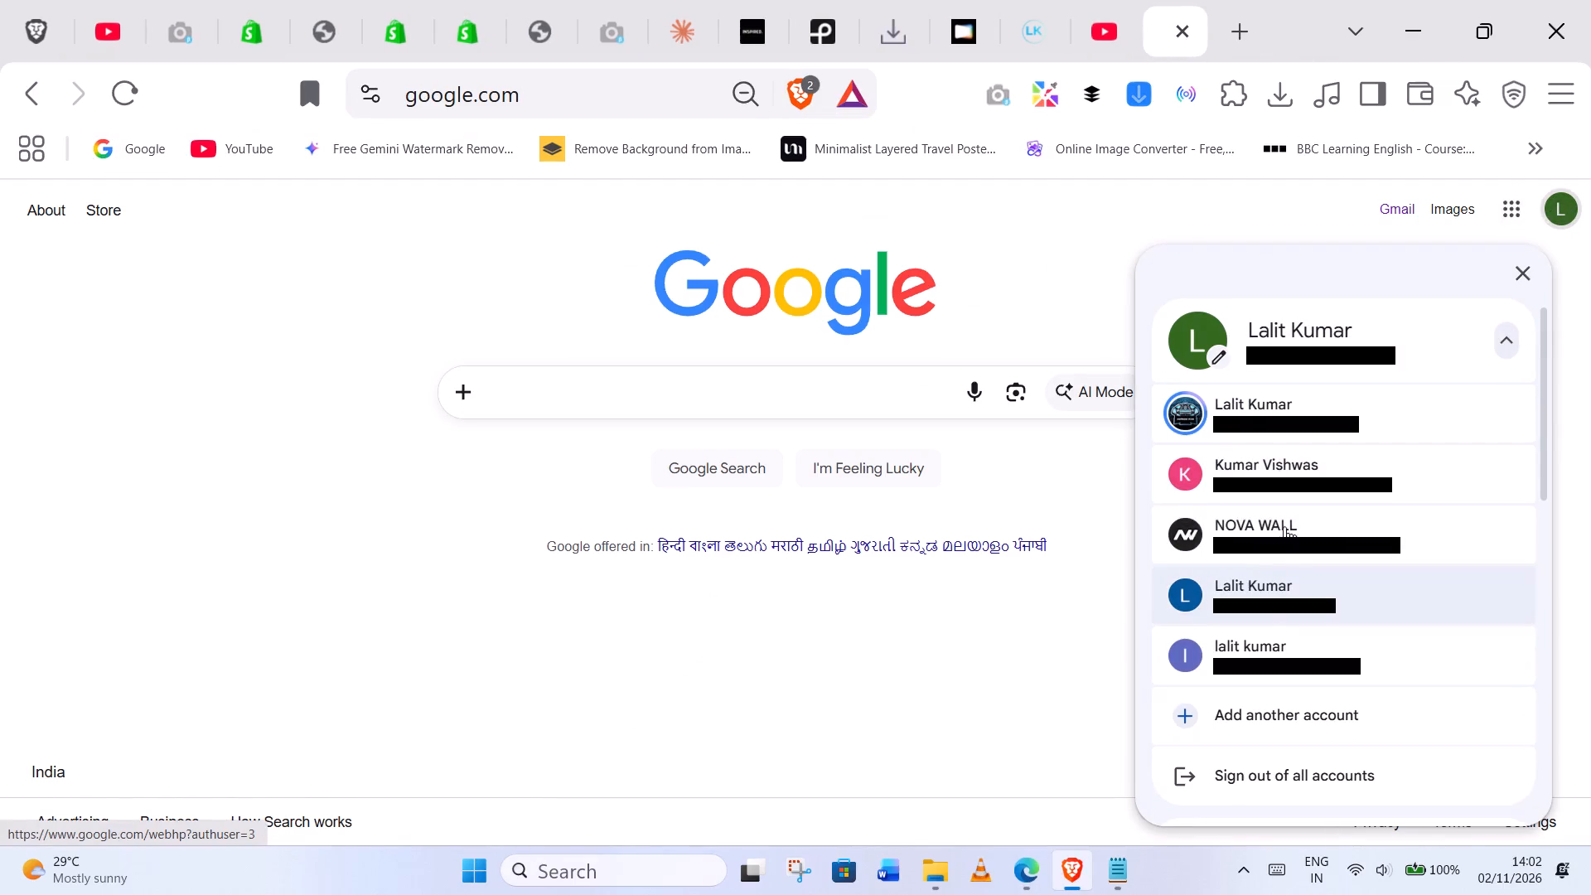
{"action": "left_click", "coordinate": [1259, 406]}
{"action": "left_click", "coordinate": [1074, 713]}
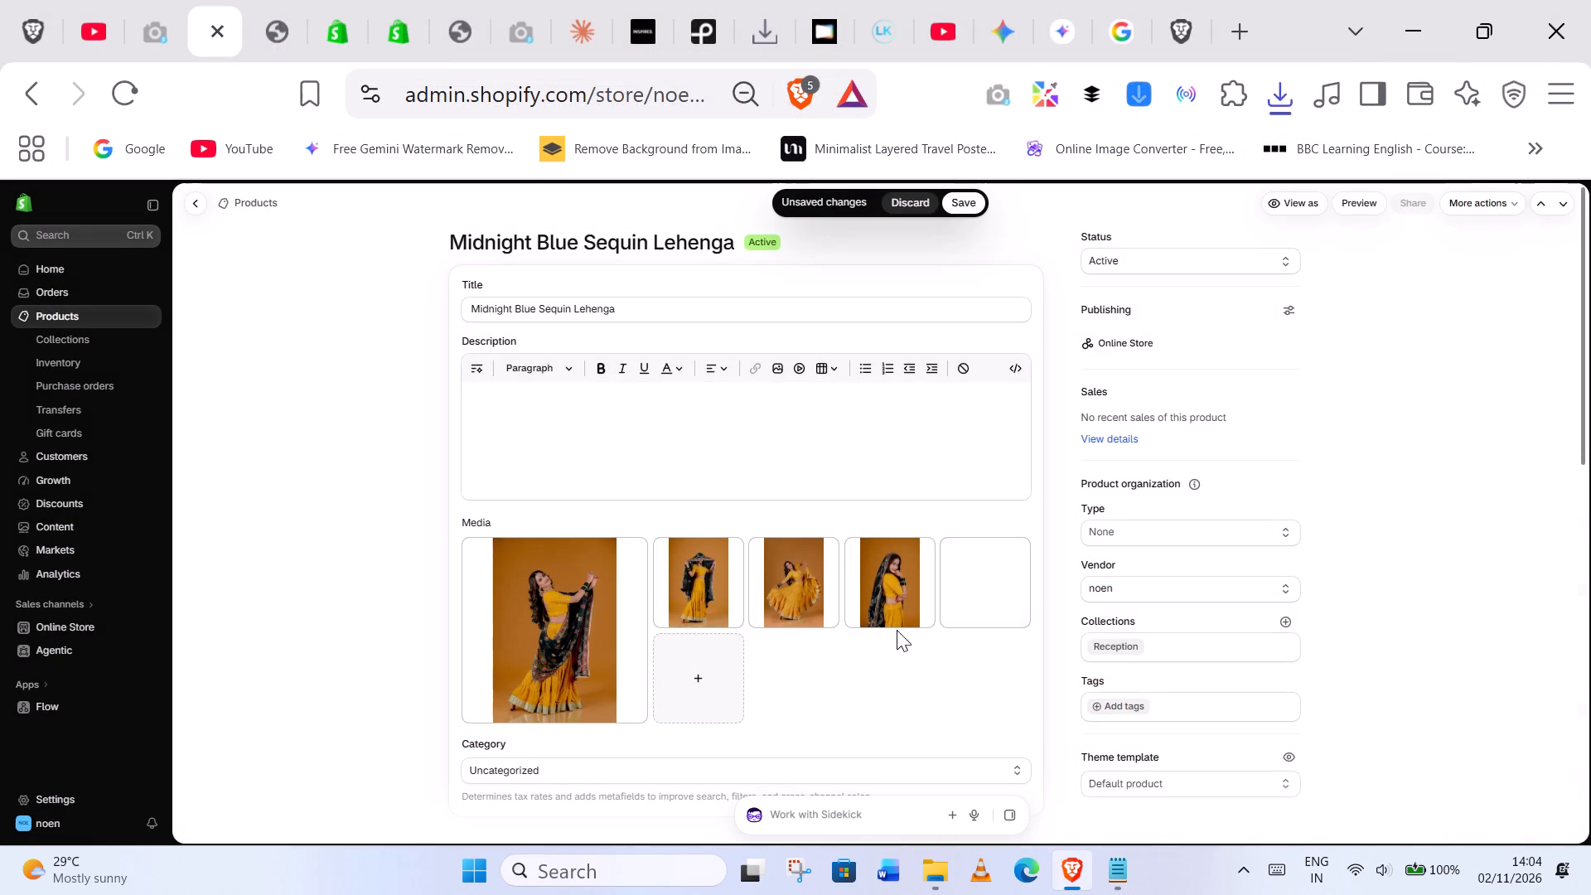
{"action": "left_click_drag", "start_coordinate": [890, 578], "coordinate": [712, 569]}
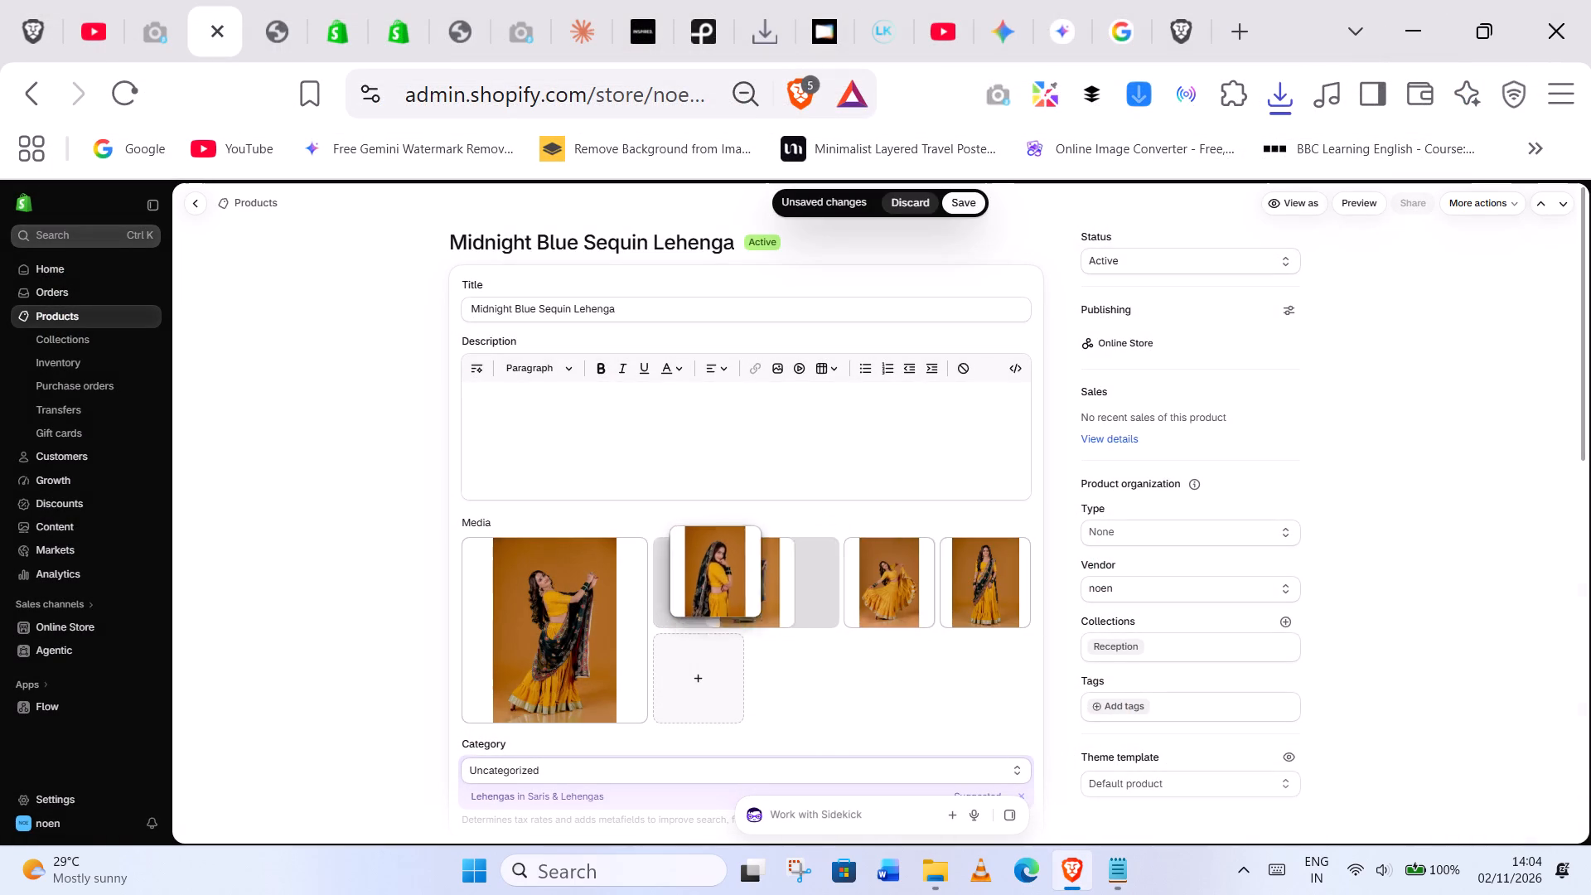
{"action": "left_click_drag", "start_coordinate": [712, 569], "coordinate": [698, 575]}
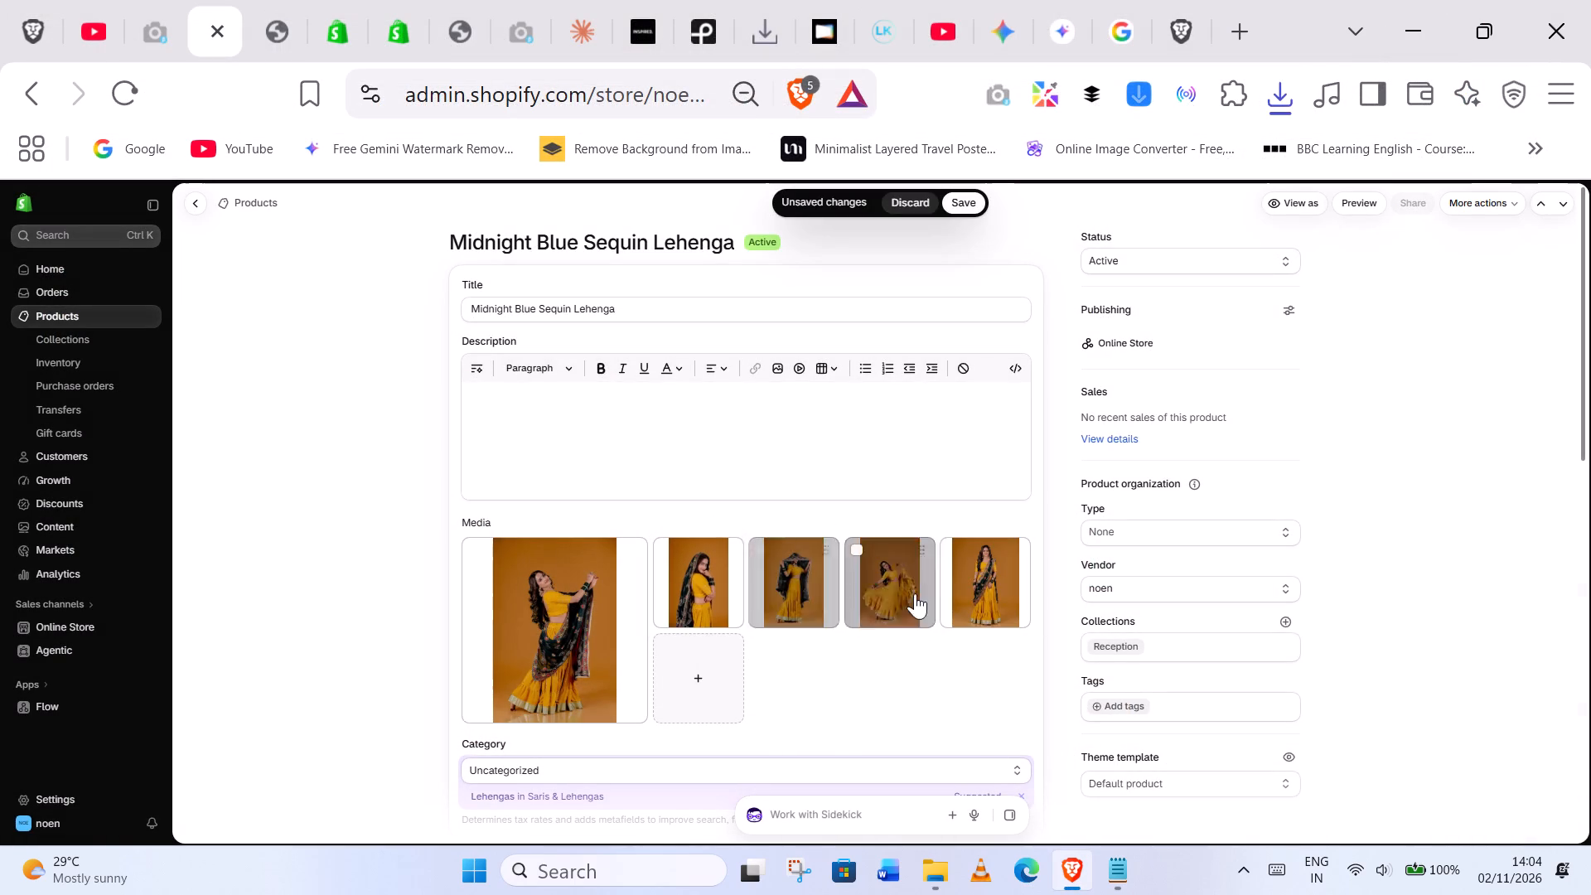
{"action": "left_click_drag", "start_coordinate": [970, 578], "coordinate": [563, 586]}
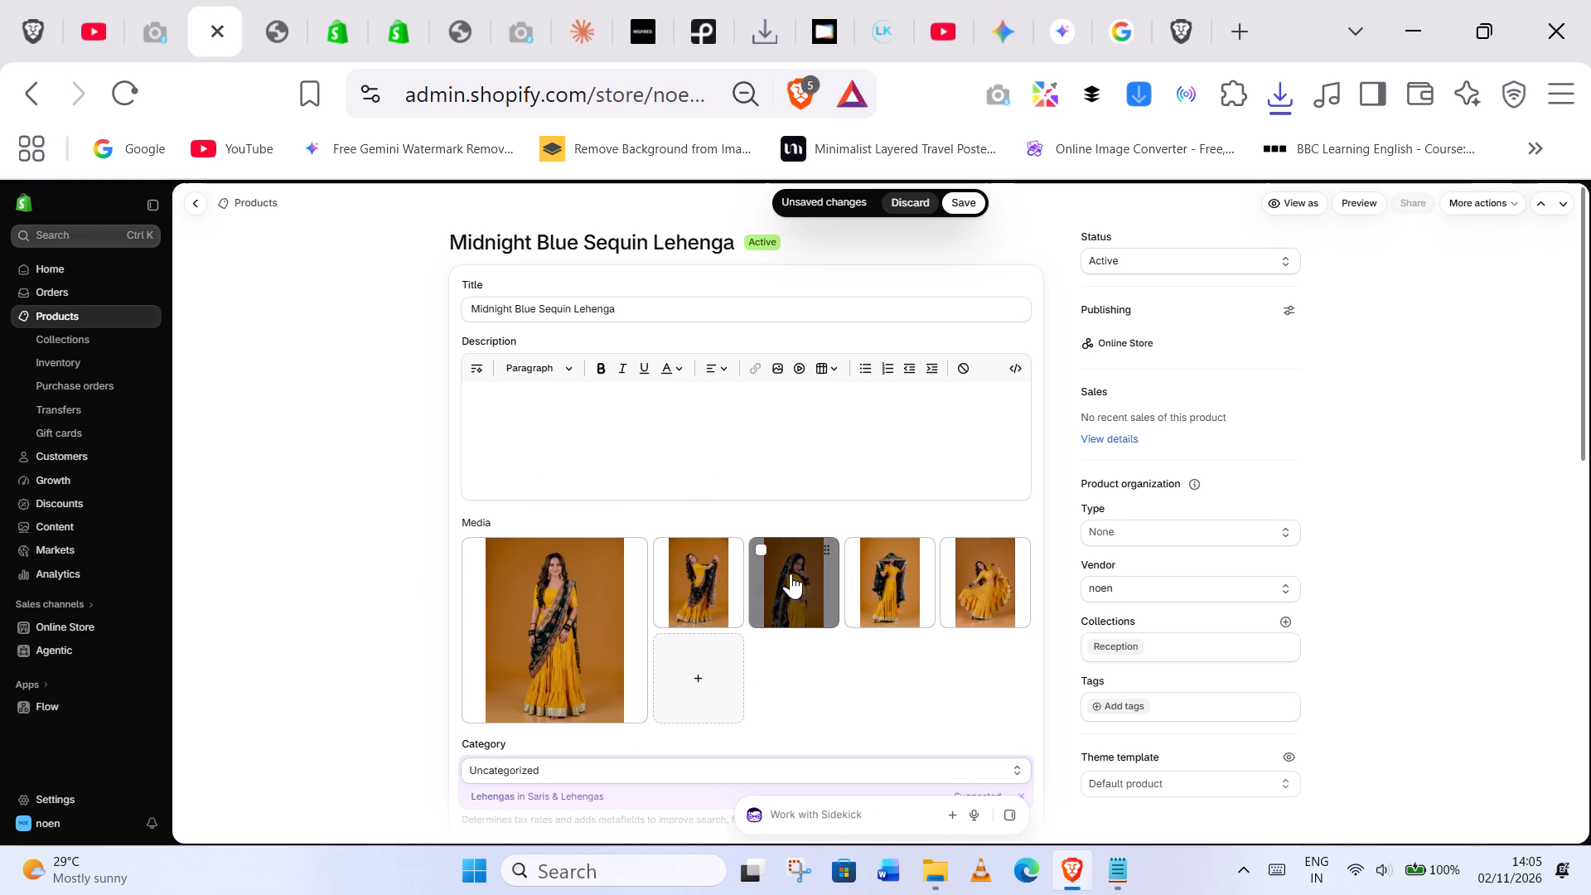
{"action": "triple_click", "coordinate": [966, 209]}
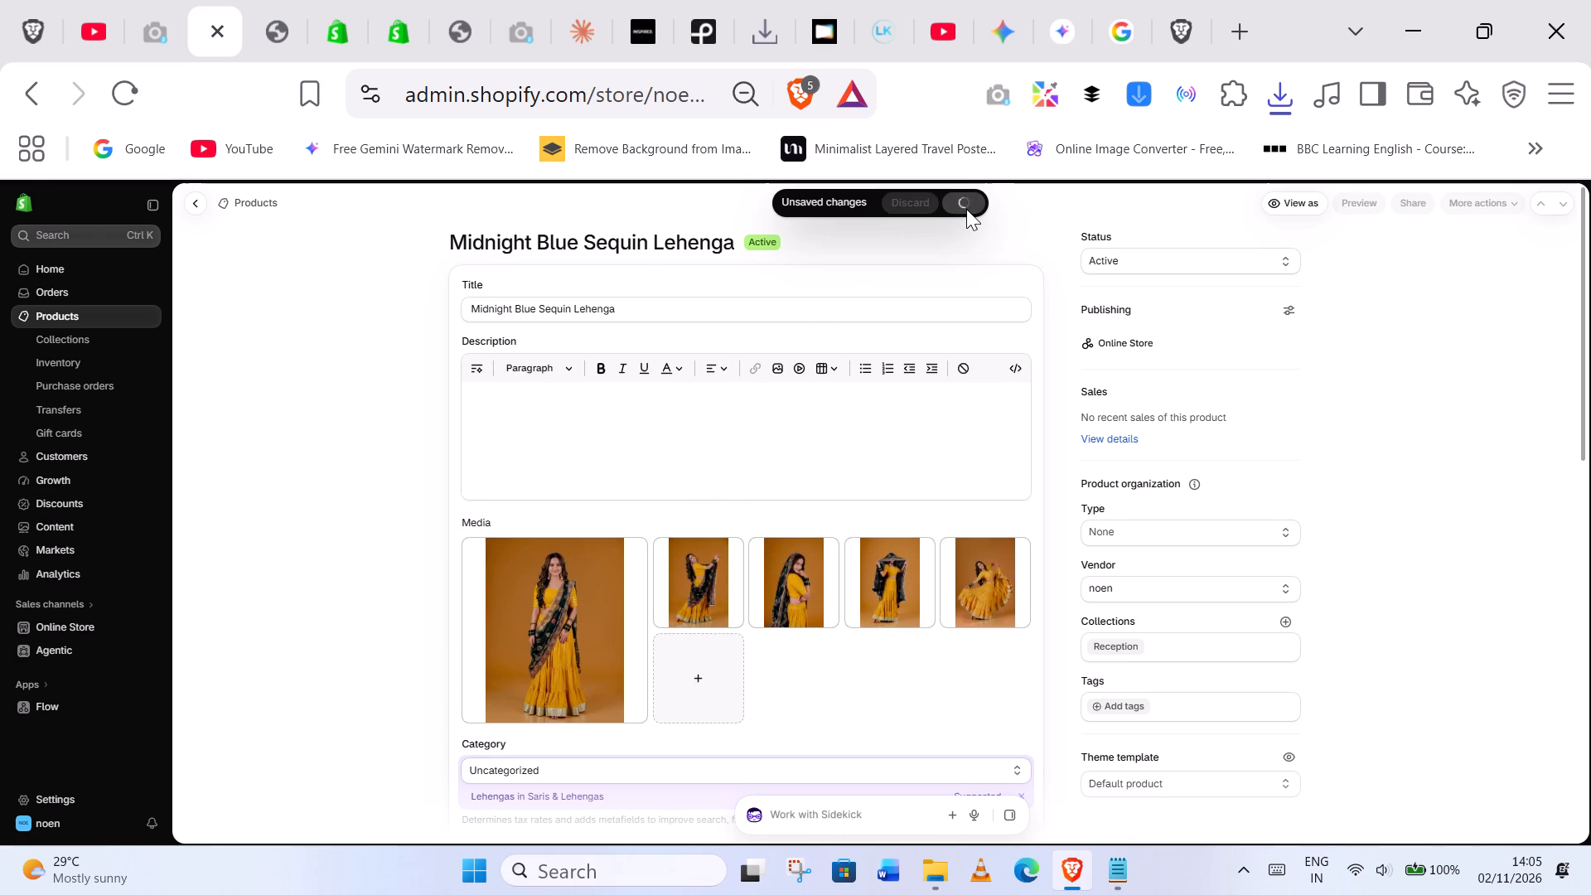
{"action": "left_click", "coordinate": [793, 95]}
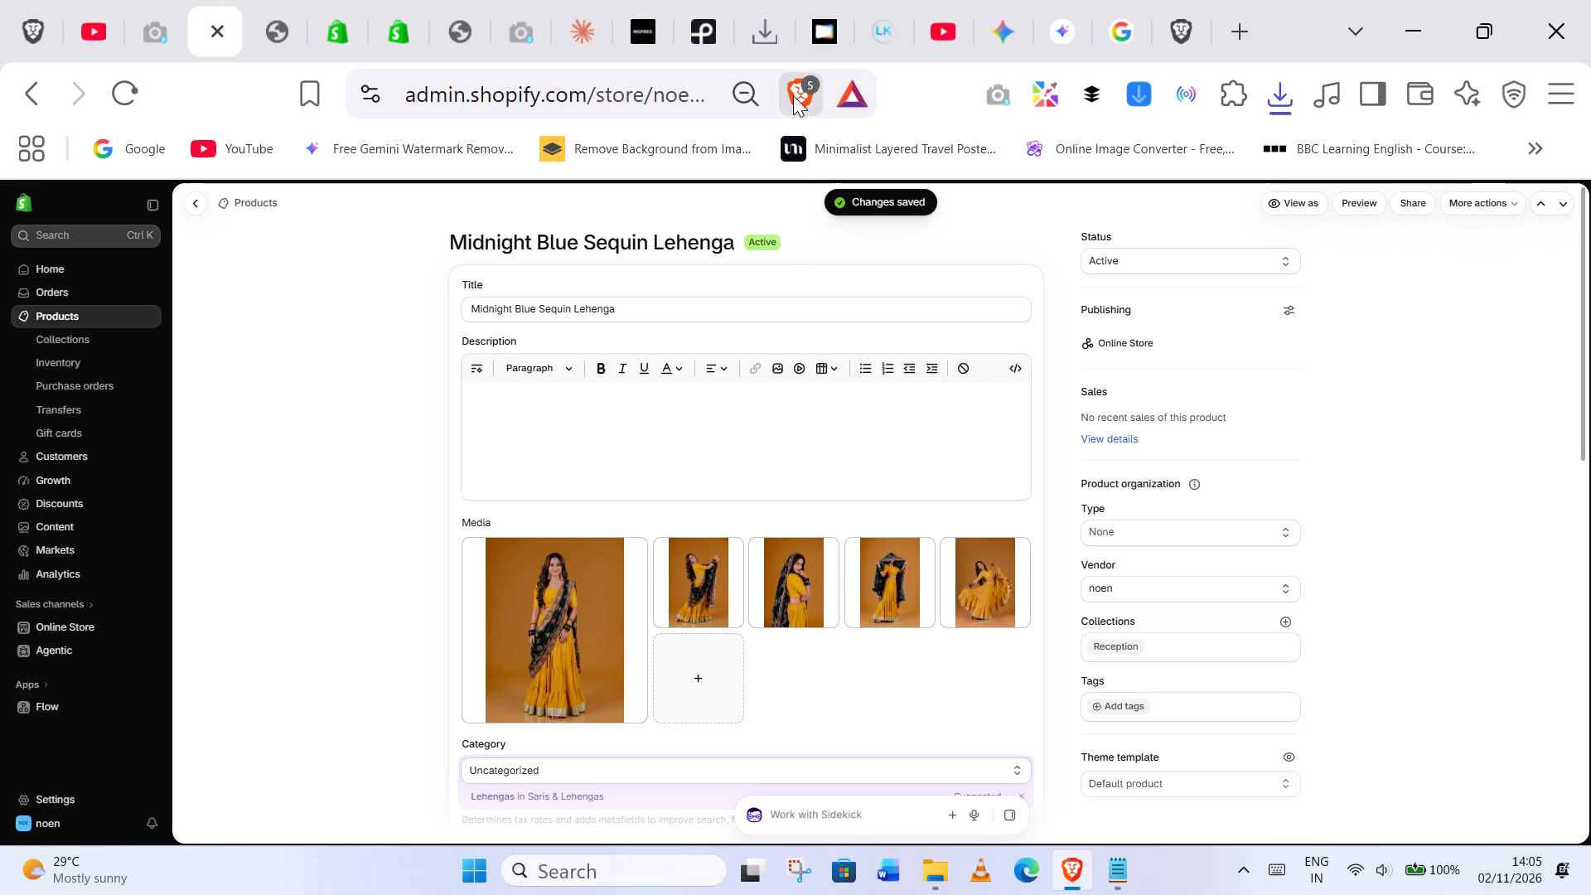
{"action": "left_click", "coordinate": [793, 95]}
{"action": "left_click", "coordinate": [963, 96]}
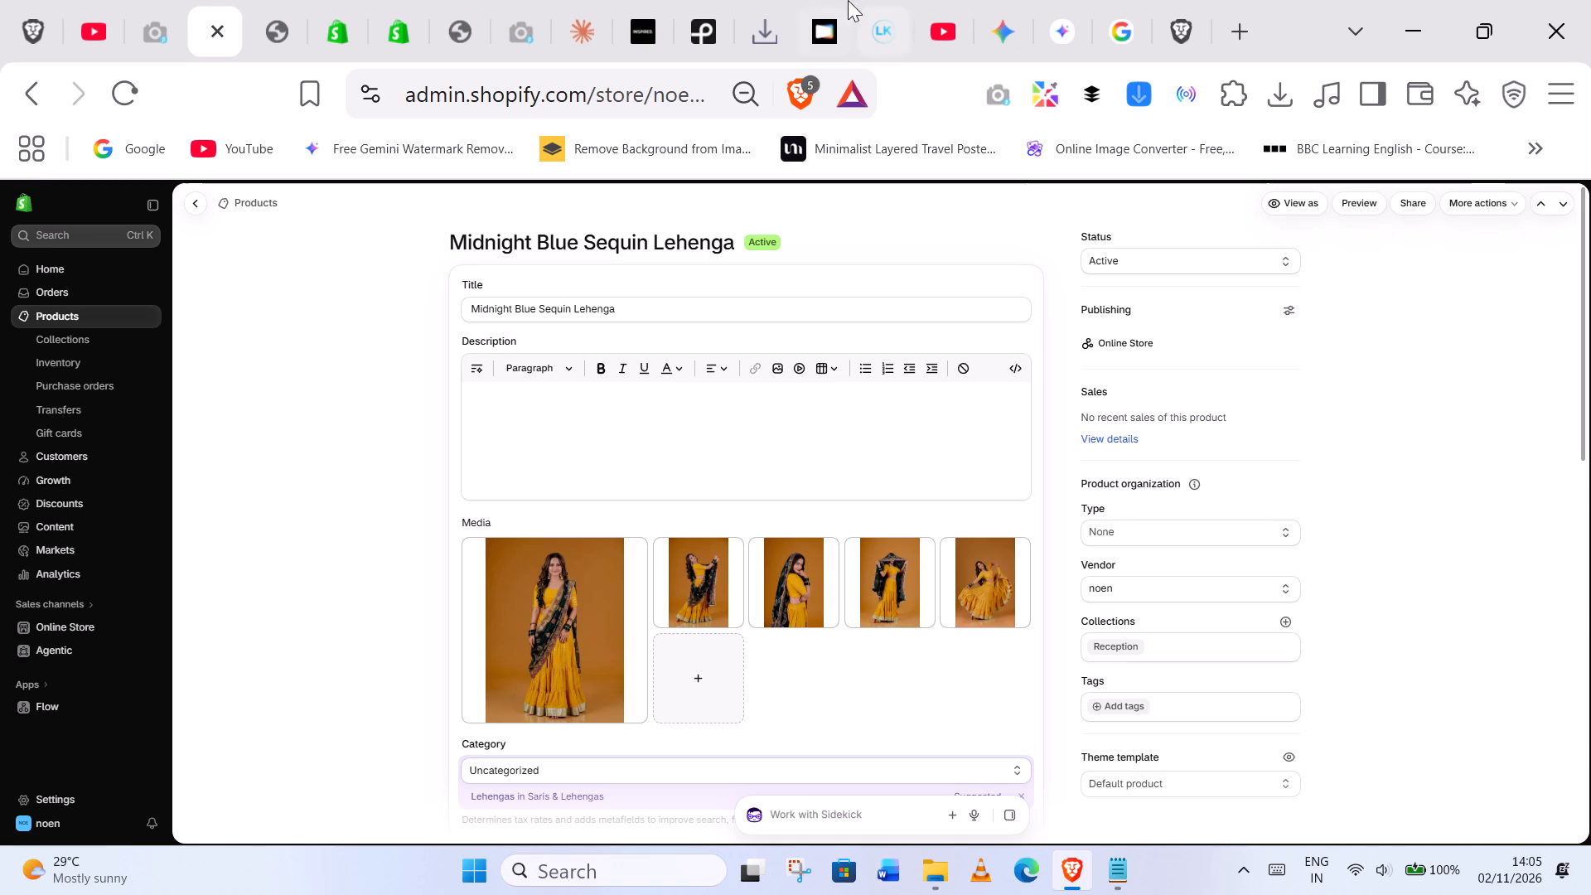
Switch to the open LayoutKart website.
{"action": "left_click", "coordinate": [918, 0]}
{"action": "left_click", "coordinate": [886, 0]}
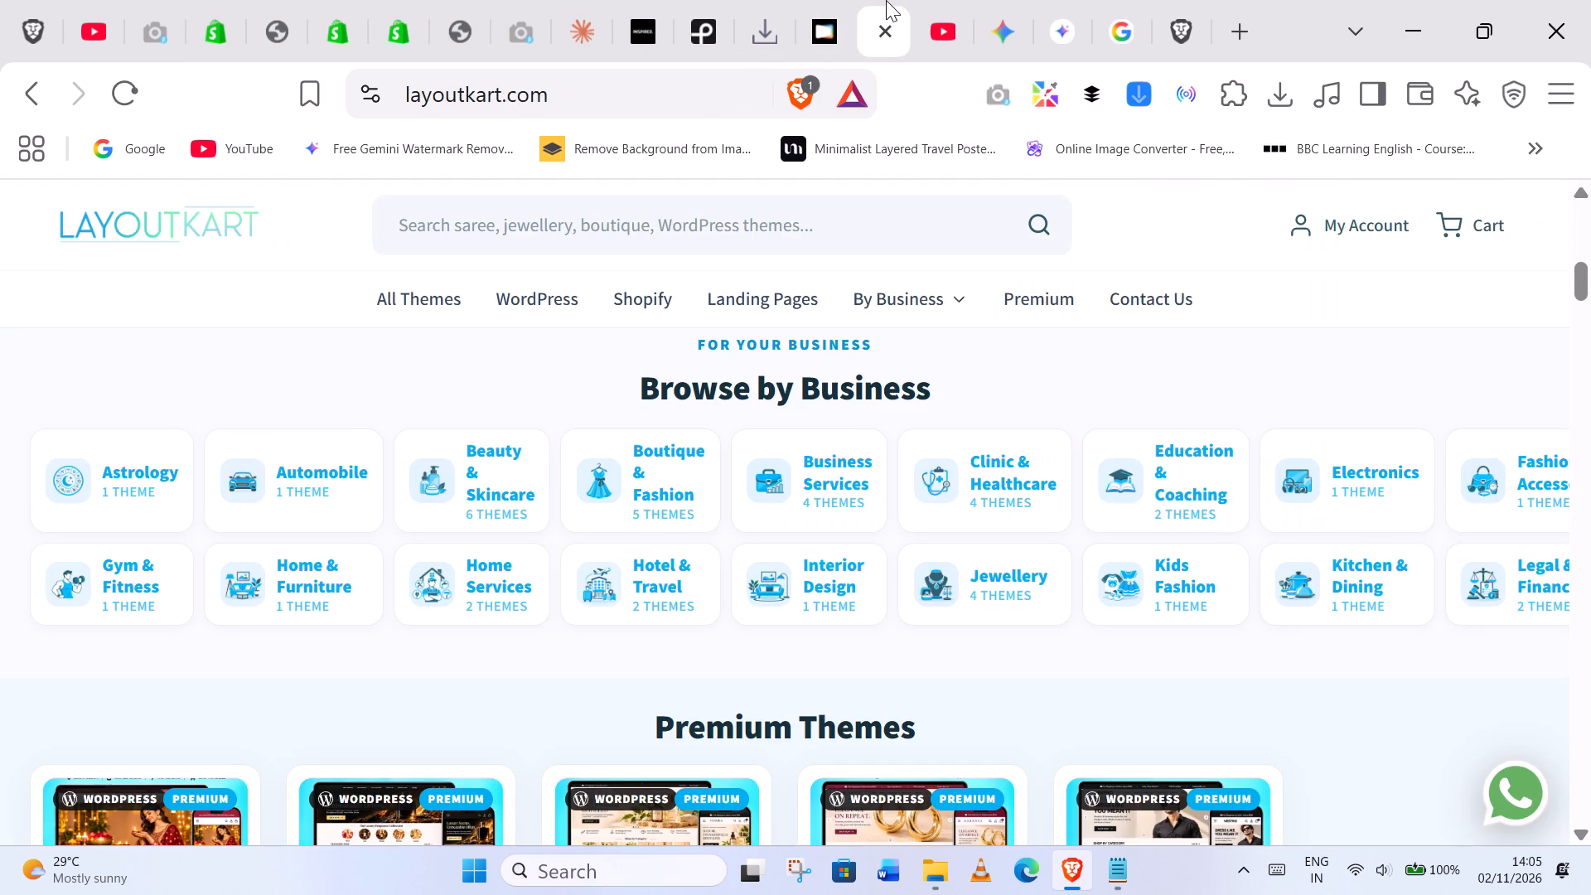
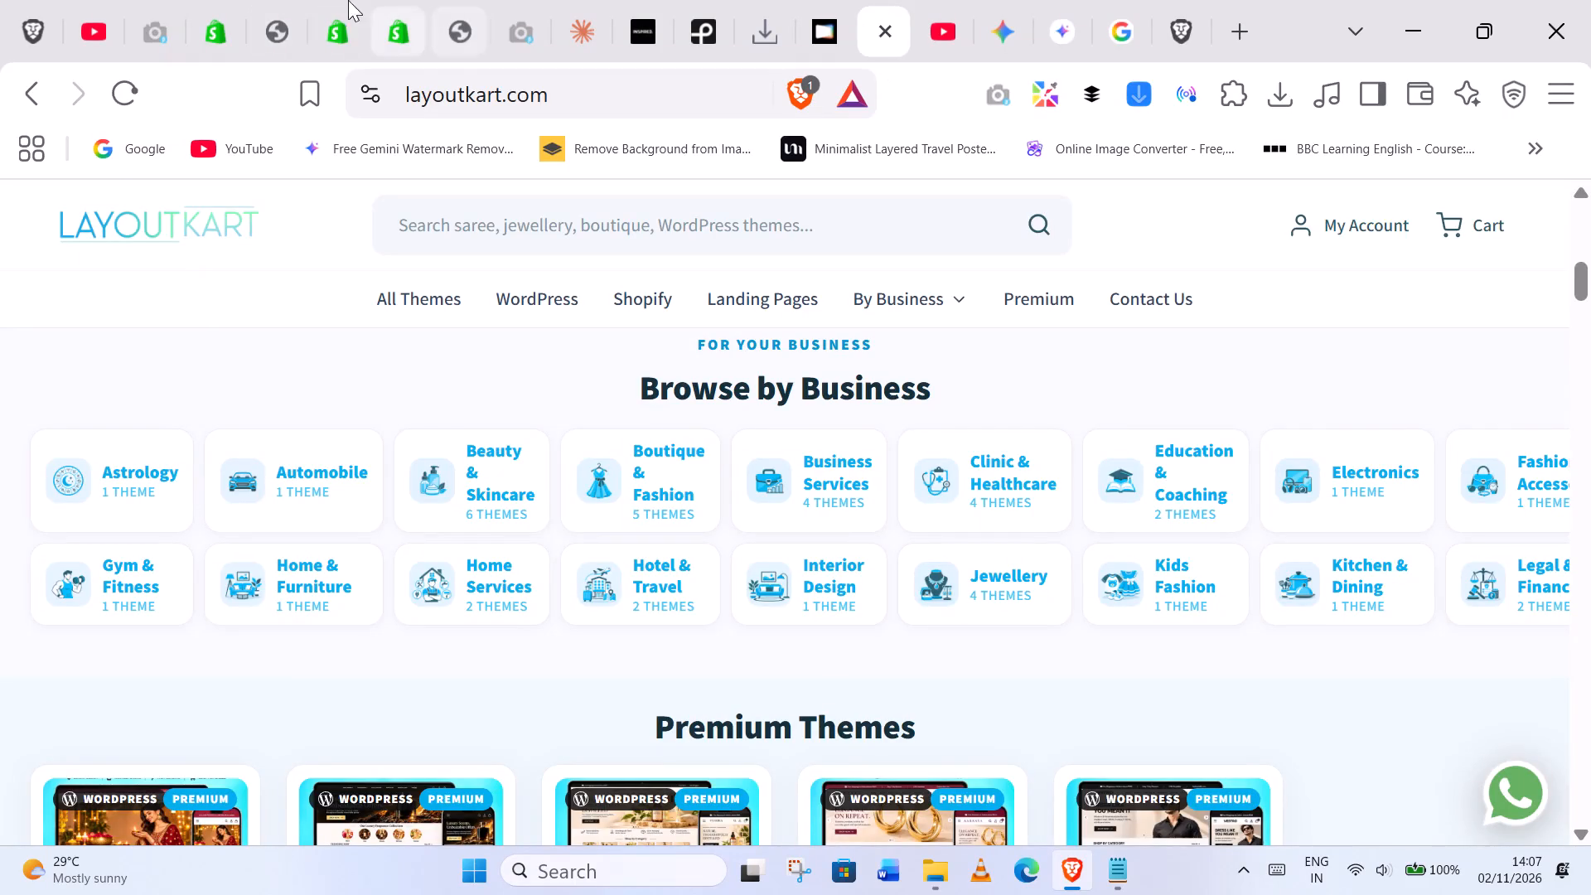
Add the Midnight Blue Sequin Lehenga product to the Bridal and Mehendi collections and save it.
{"action": "left_click", "coordinate": [164, 0]}
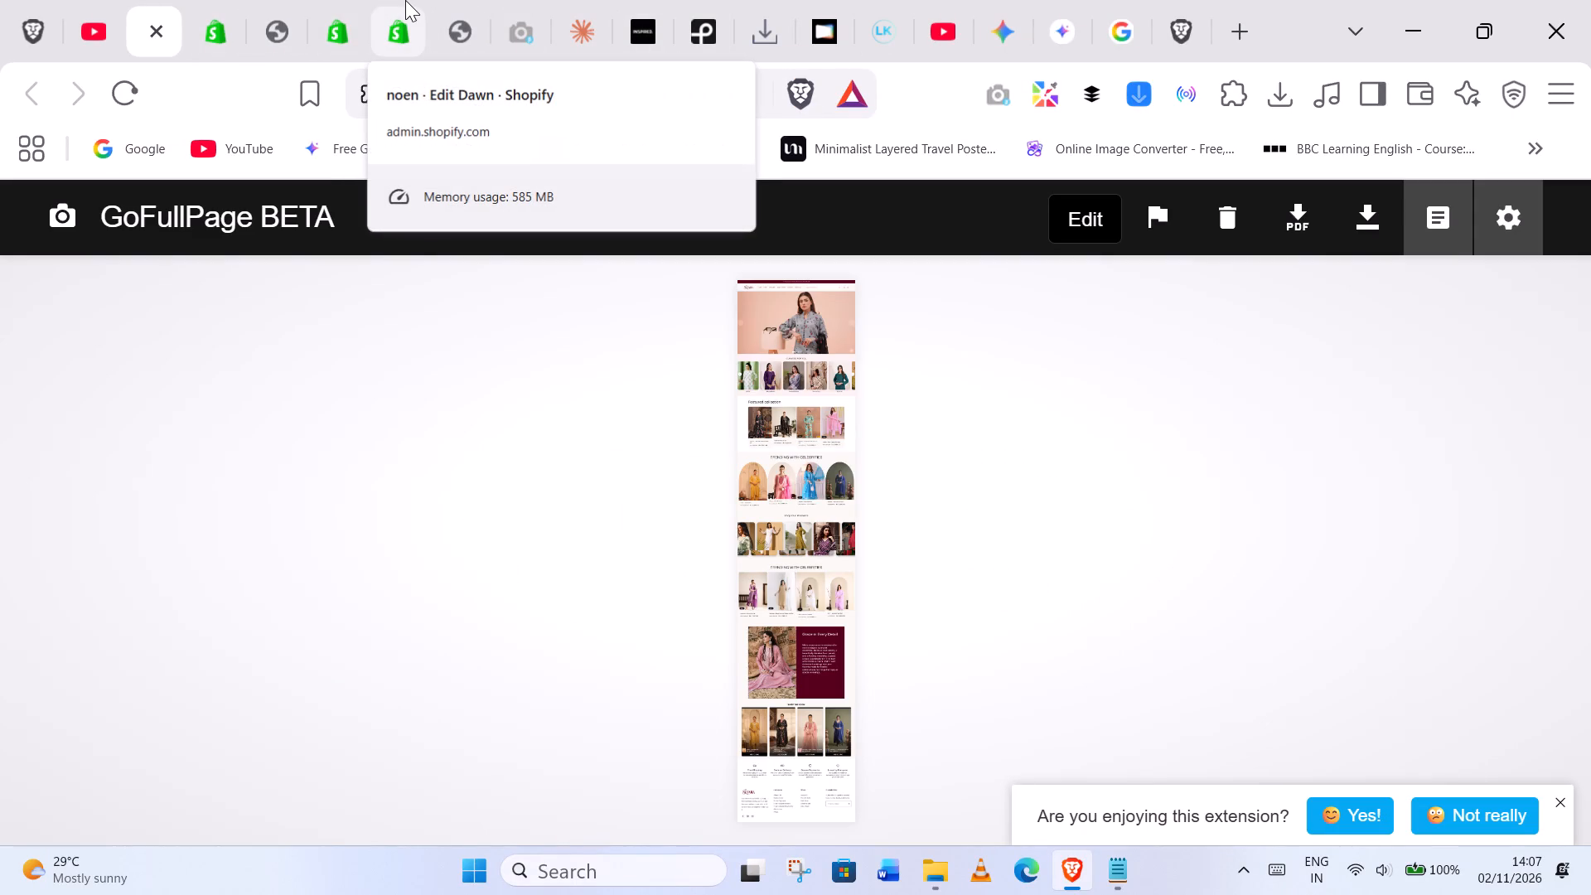
{"action": "left_click", "coordinate": [192, 0]}
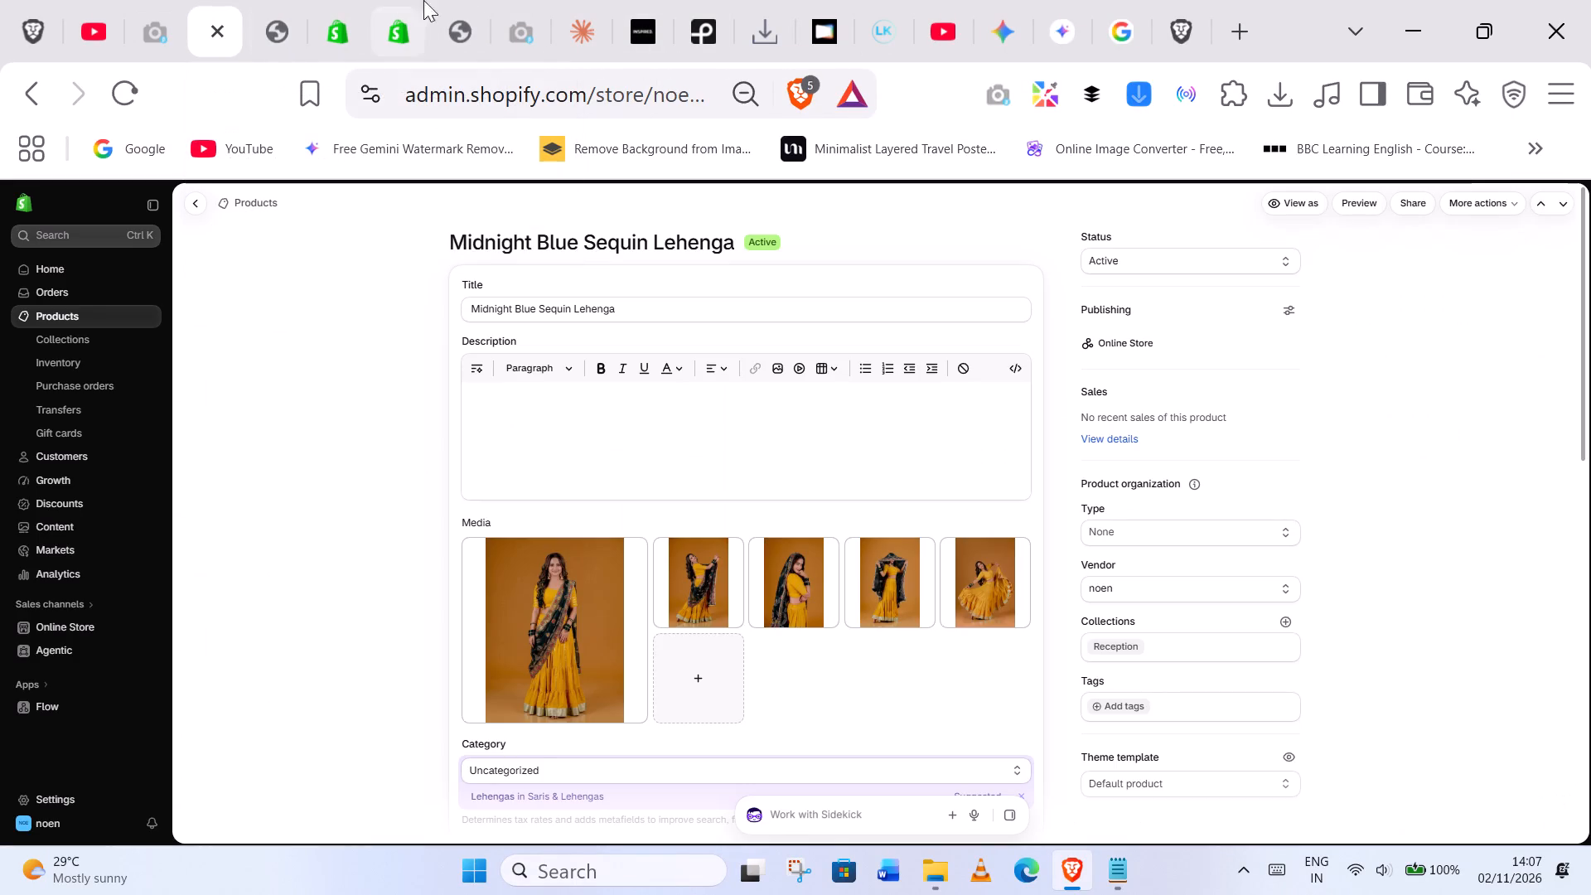
{"action": "left_click", "coordinate": [510, 0]}
{"action": "left_click", "coordinate": [453, 0]}
{"action": "left_click", "coordinate": [187, 0]}
{"action": "left_click", "coordinate": [1287, 617]}
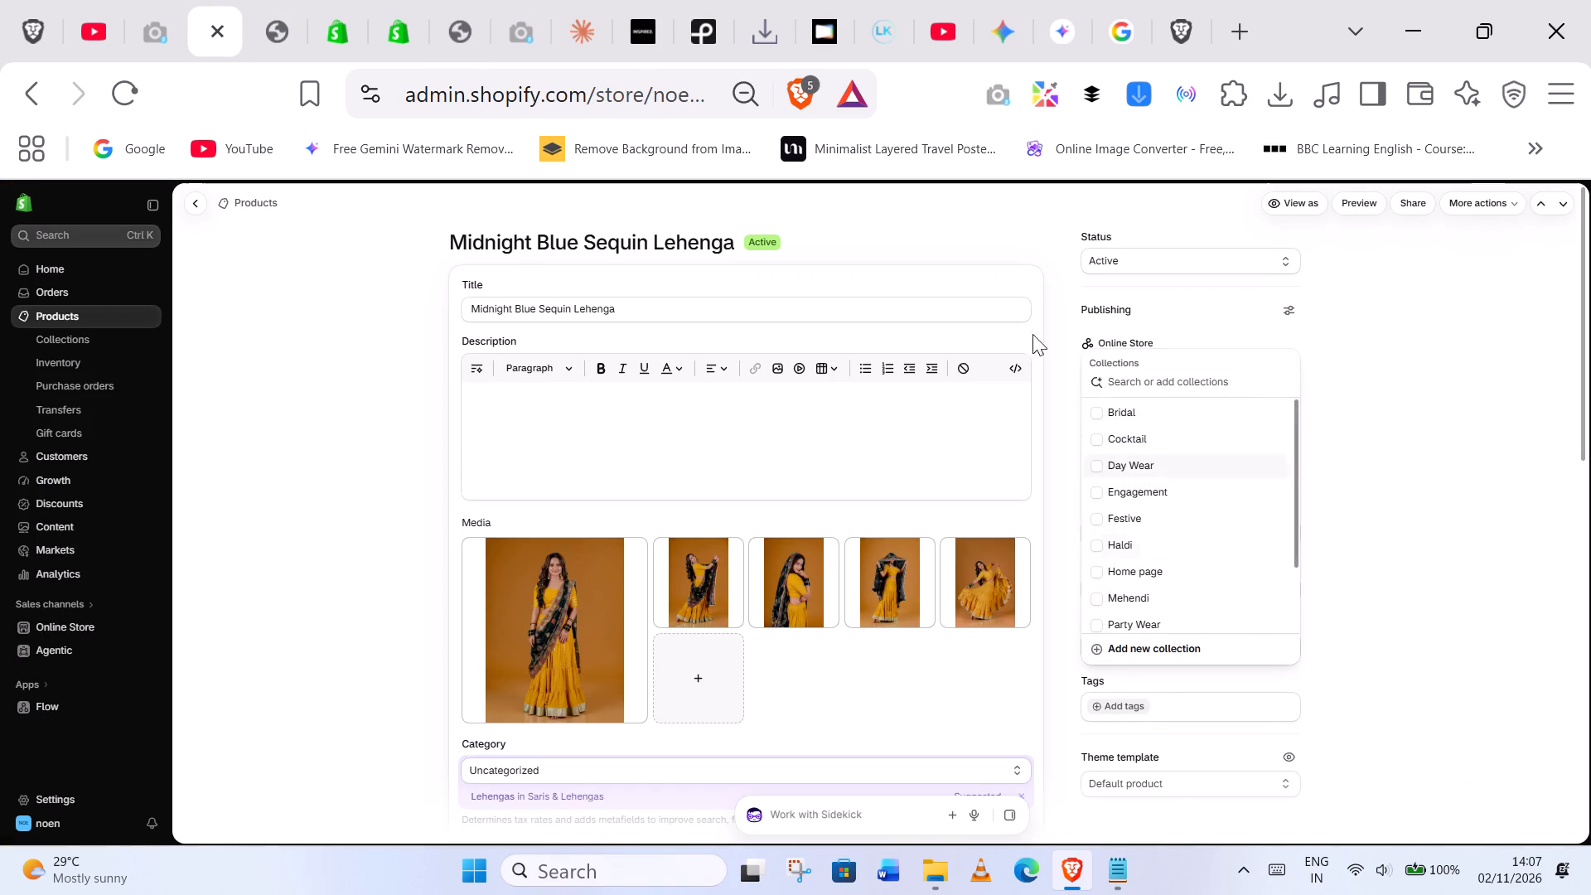
{"action": "left_click", "coordinate": [432, 0]}
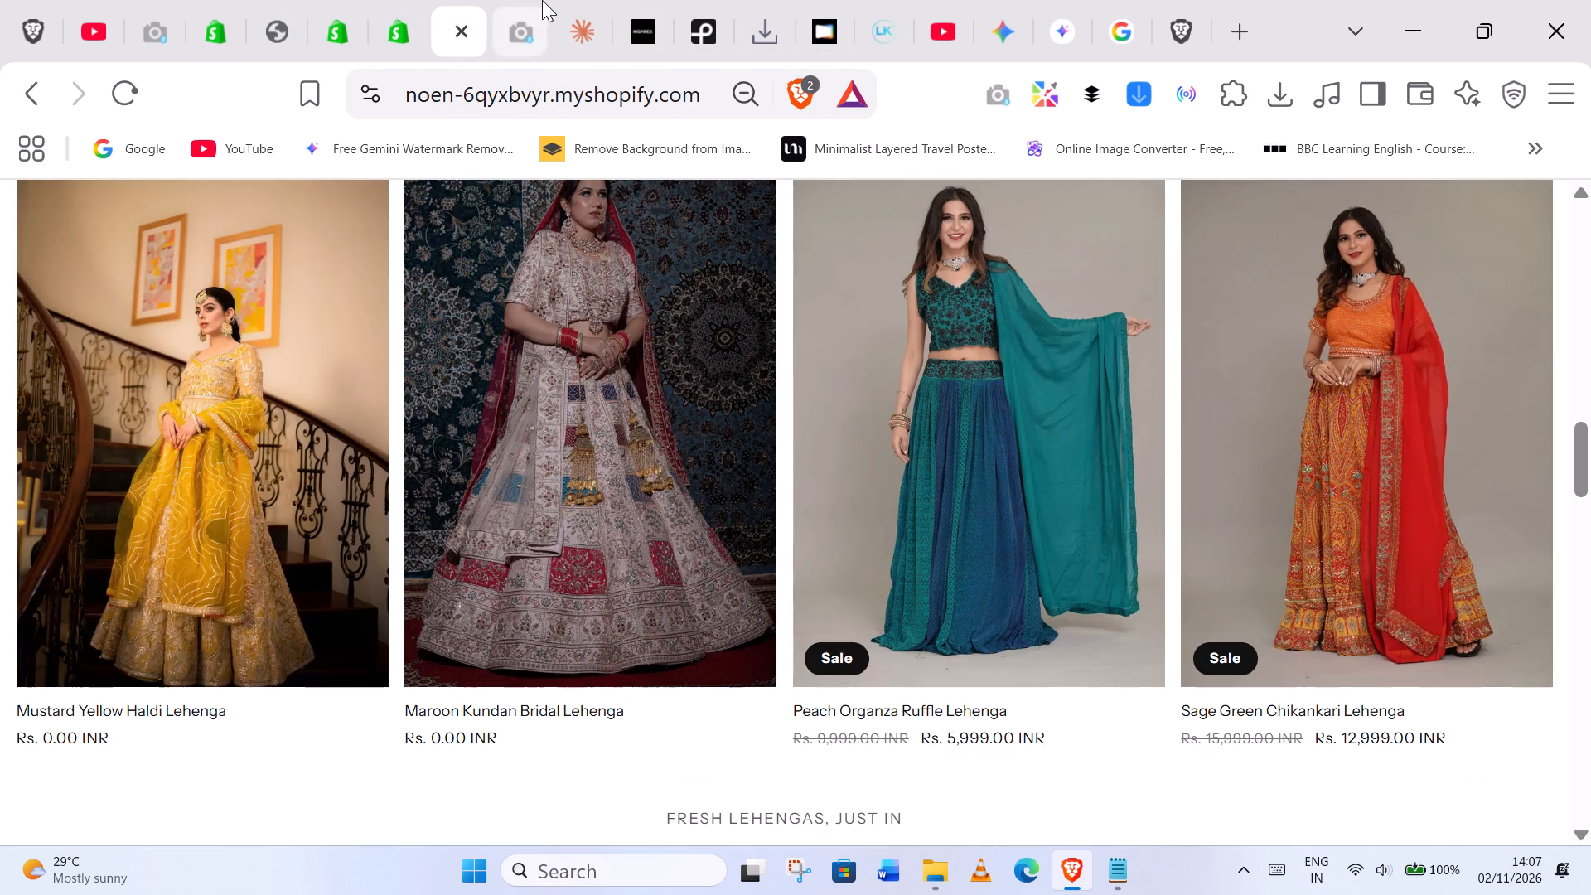
{"action": "left_click", "coordinate": [542, 0]}
{"action": "left_click", "coordinate": [440, 0]}
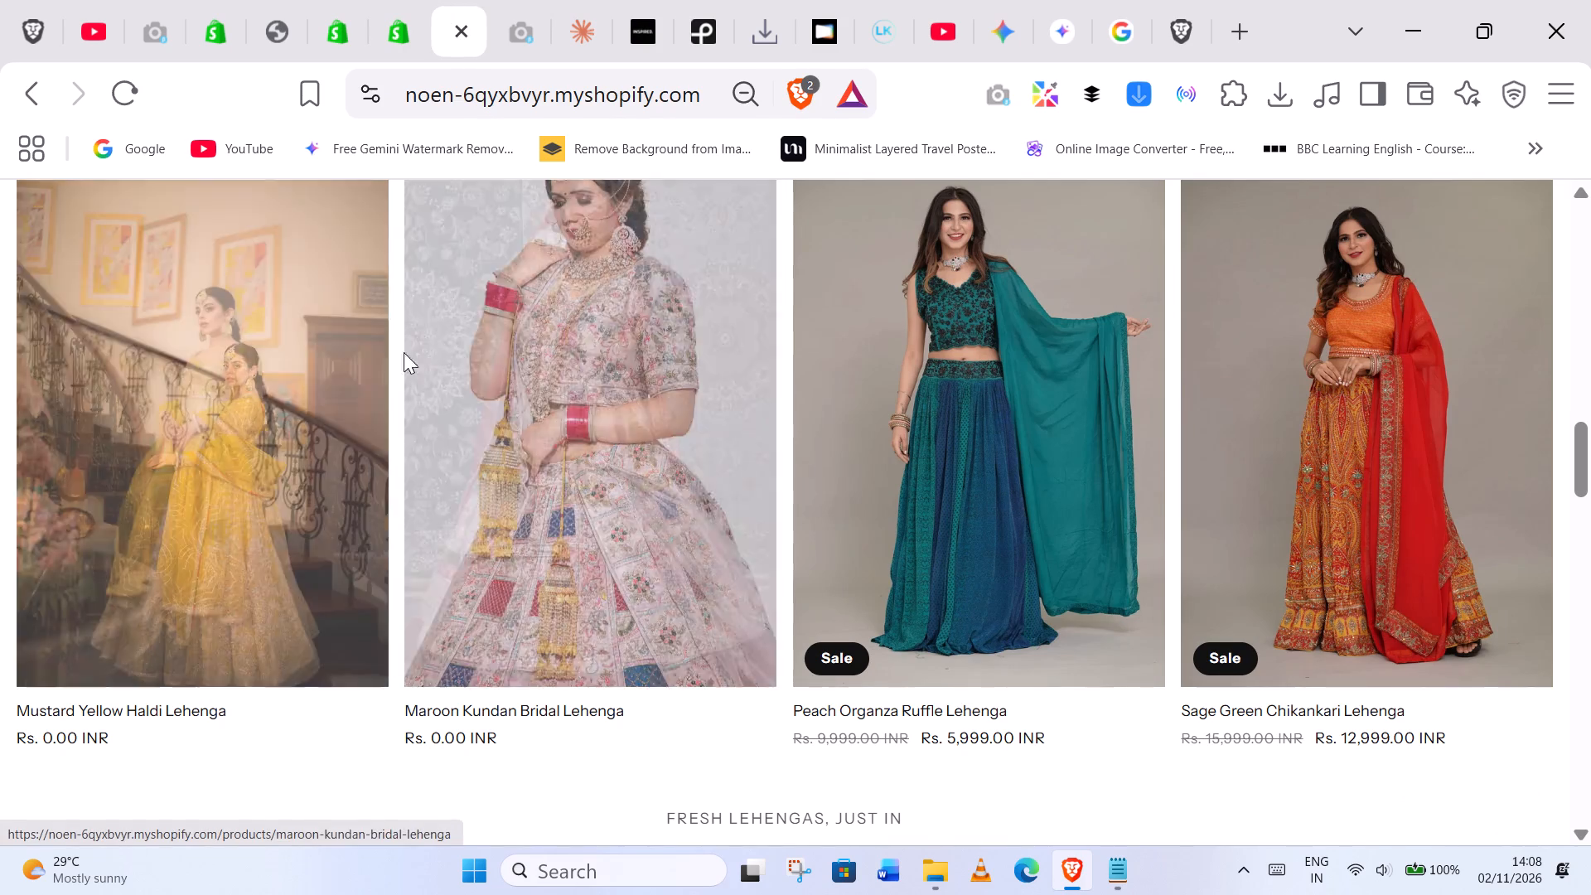
{"action": "left_click", "coordinate": [85, 0]}
{"action": "left_click", "coordinate": [220, 0]}
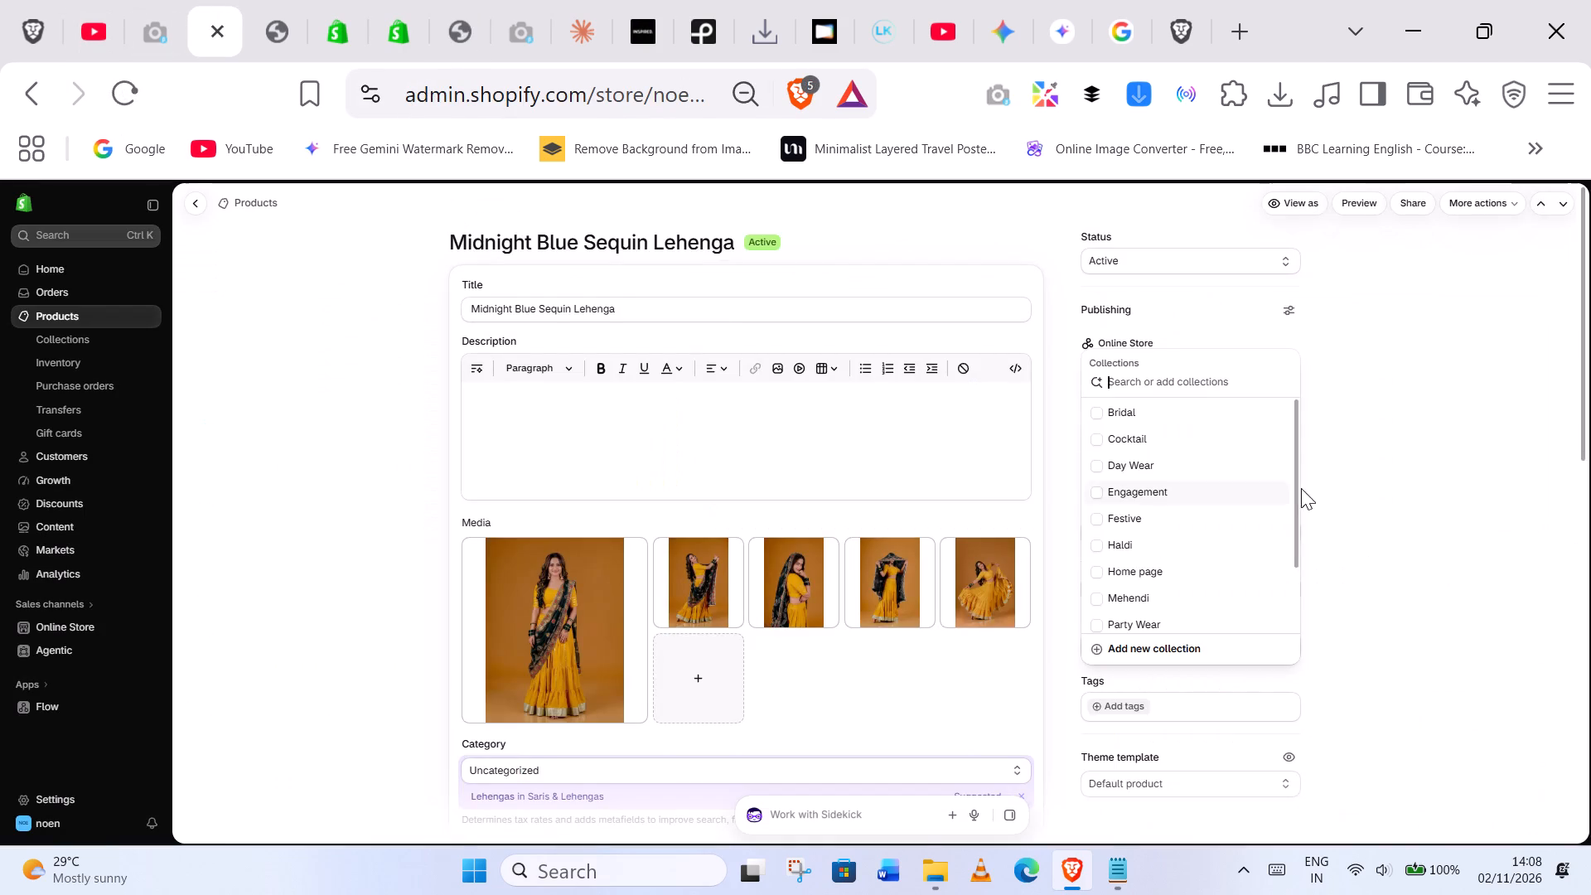
{"action": "left_click", "coordinate": [1143, 412]}
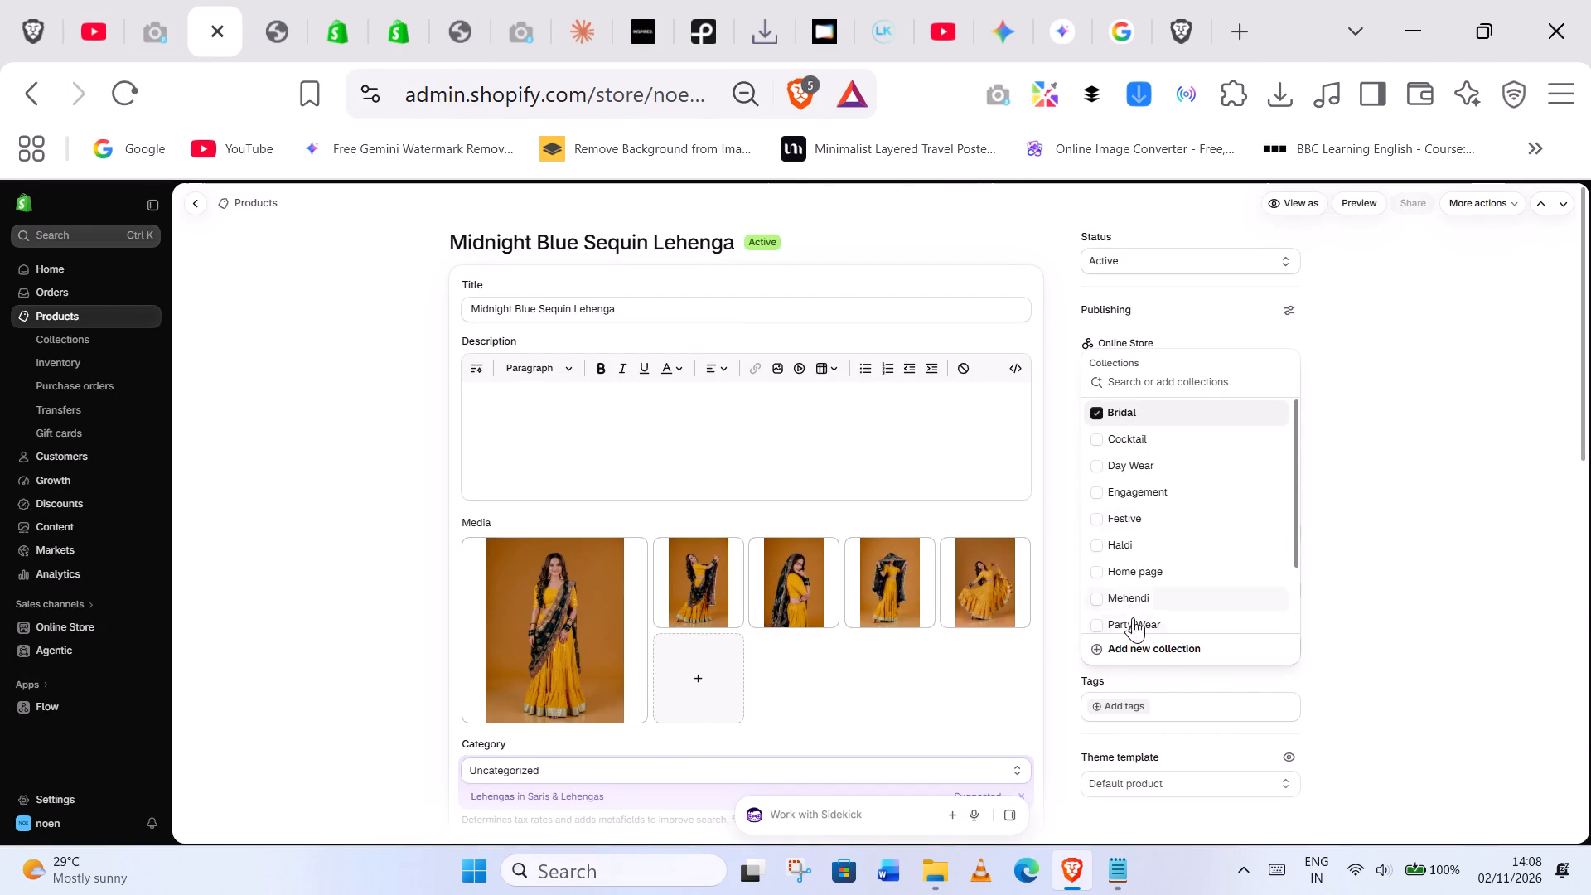
{"action": "left_click", "coordinate": [1152, 601]}
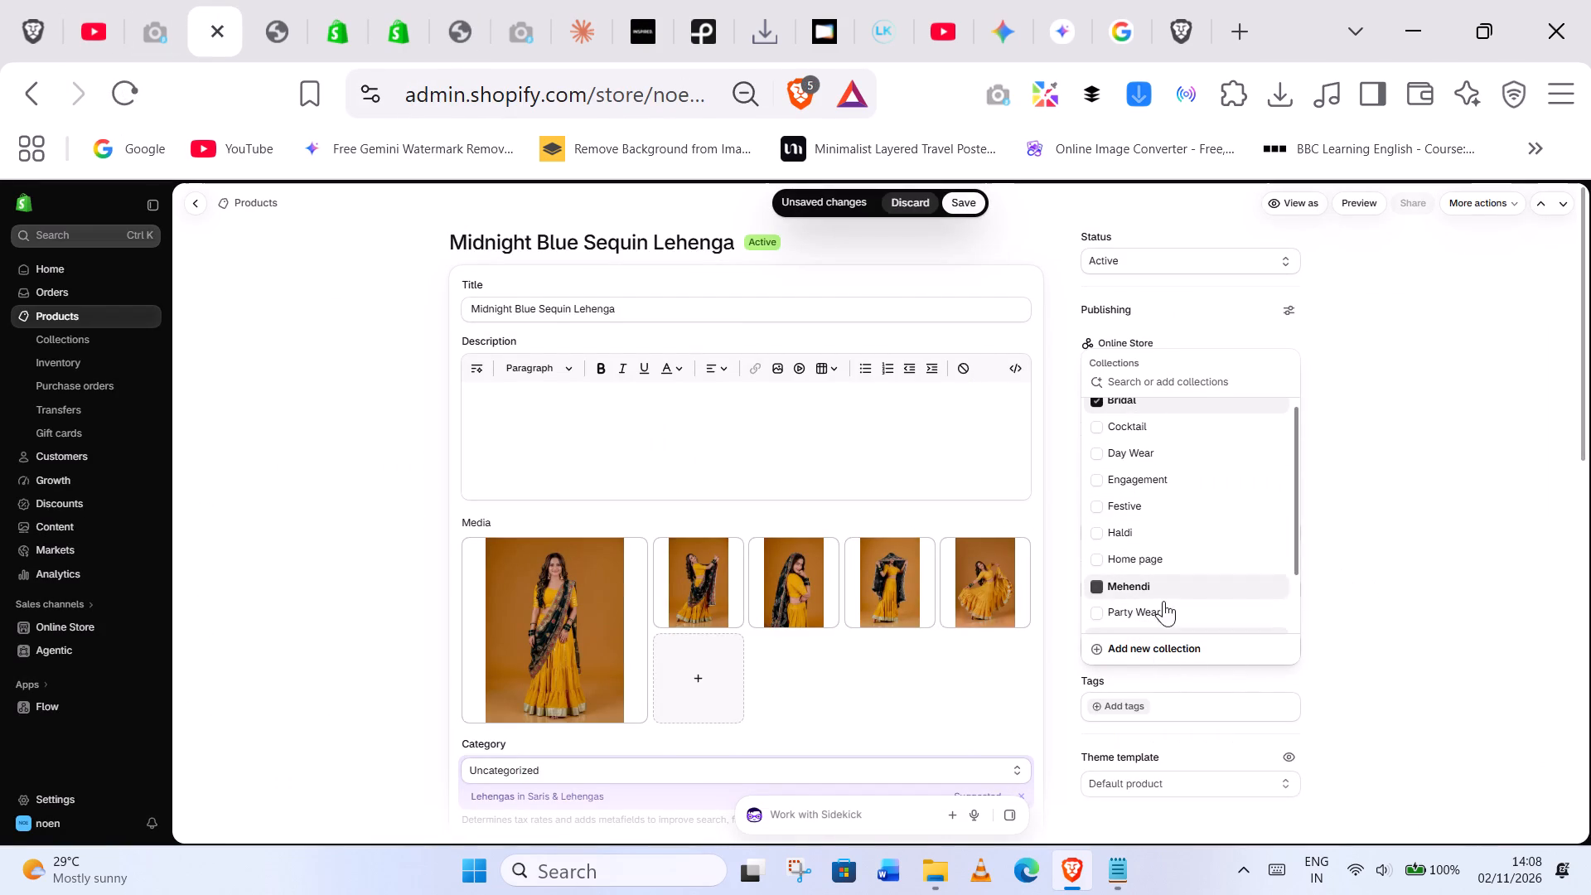
{"action": "left_click", "coordinate": [1379, 557]}
{"action": "left_click", "coordinate": [958, 205]}
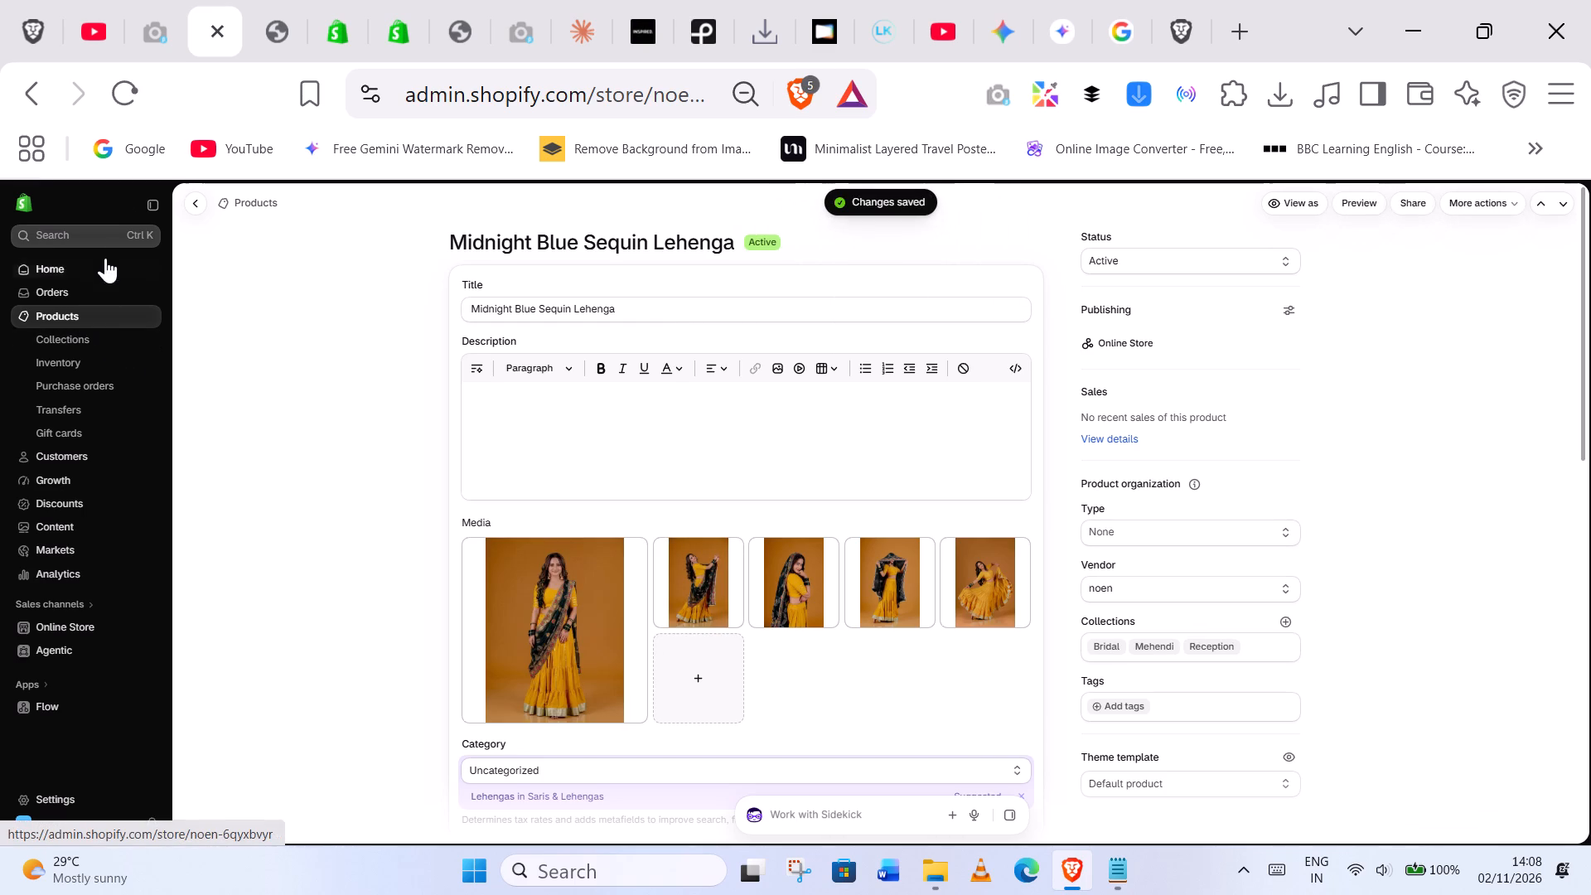
Replace the Home page collection with Festive on the Maroon Kundan Bridal Lehenga product and save it.
{"action": "left_click", "coordinate": [447, 0]}
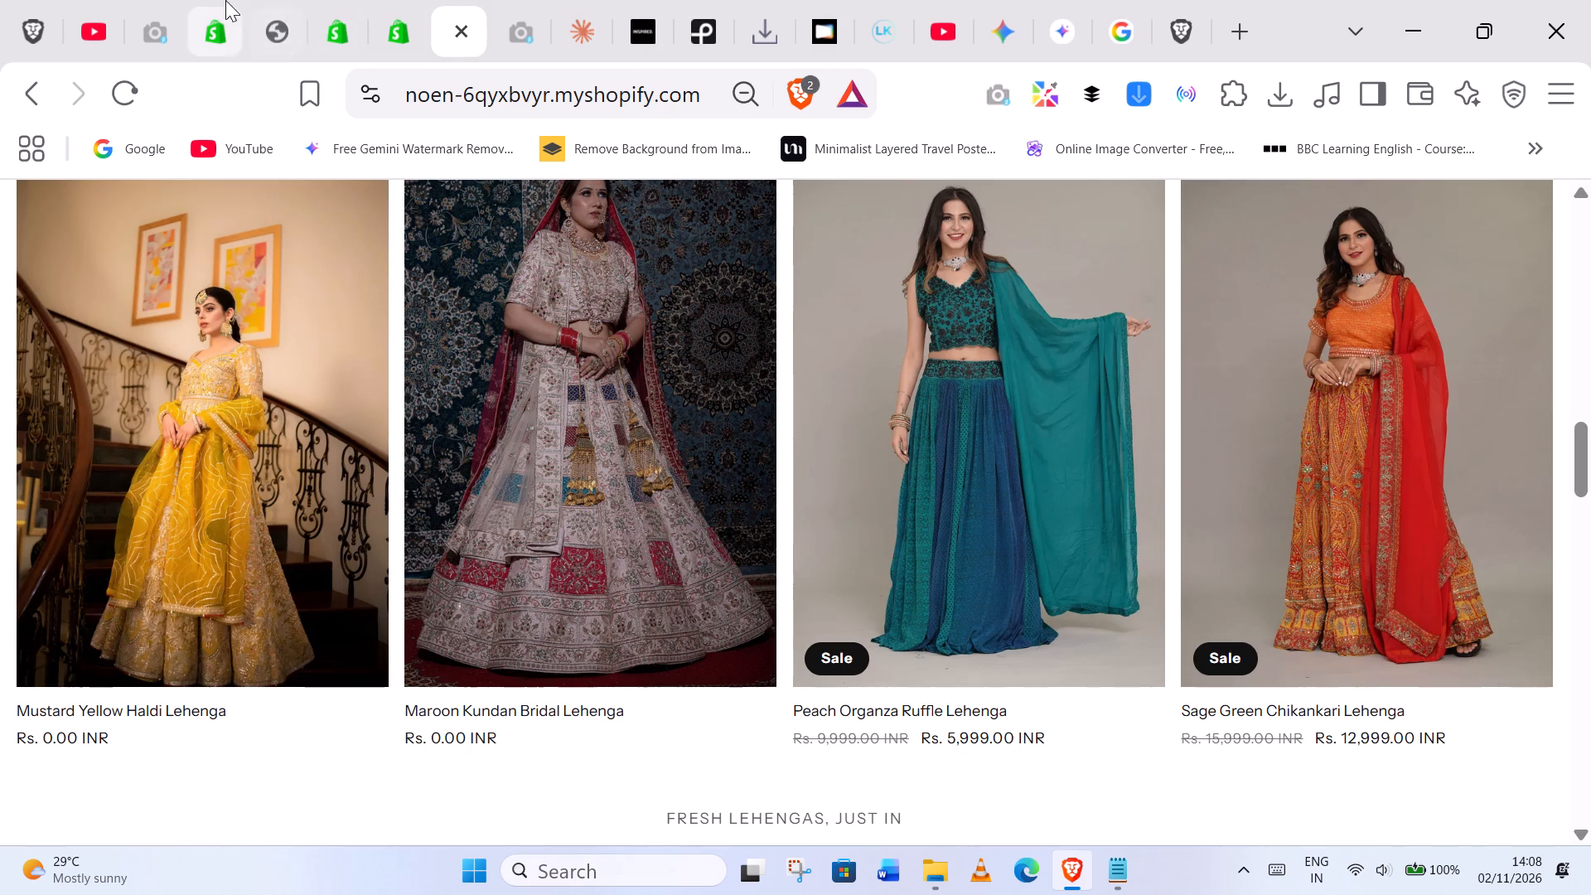
{"action": "left_click", "coordinate": [225, 0]}
{"action": "left_click", "coordinate": [57, 317]}
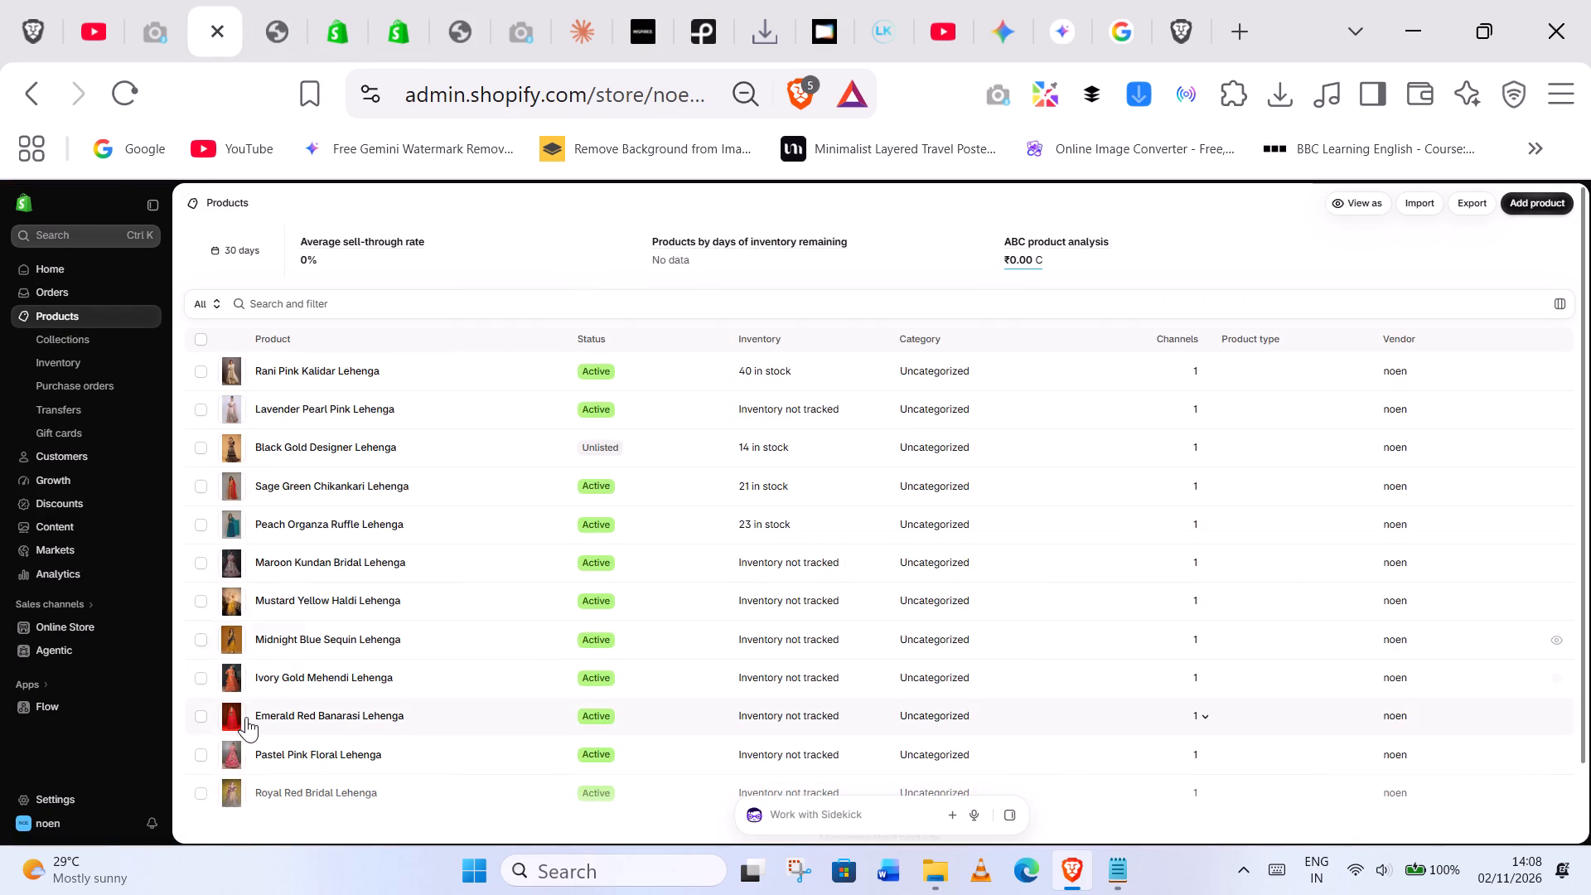
{"action": "left_click", "coordinate": [270, 558]}
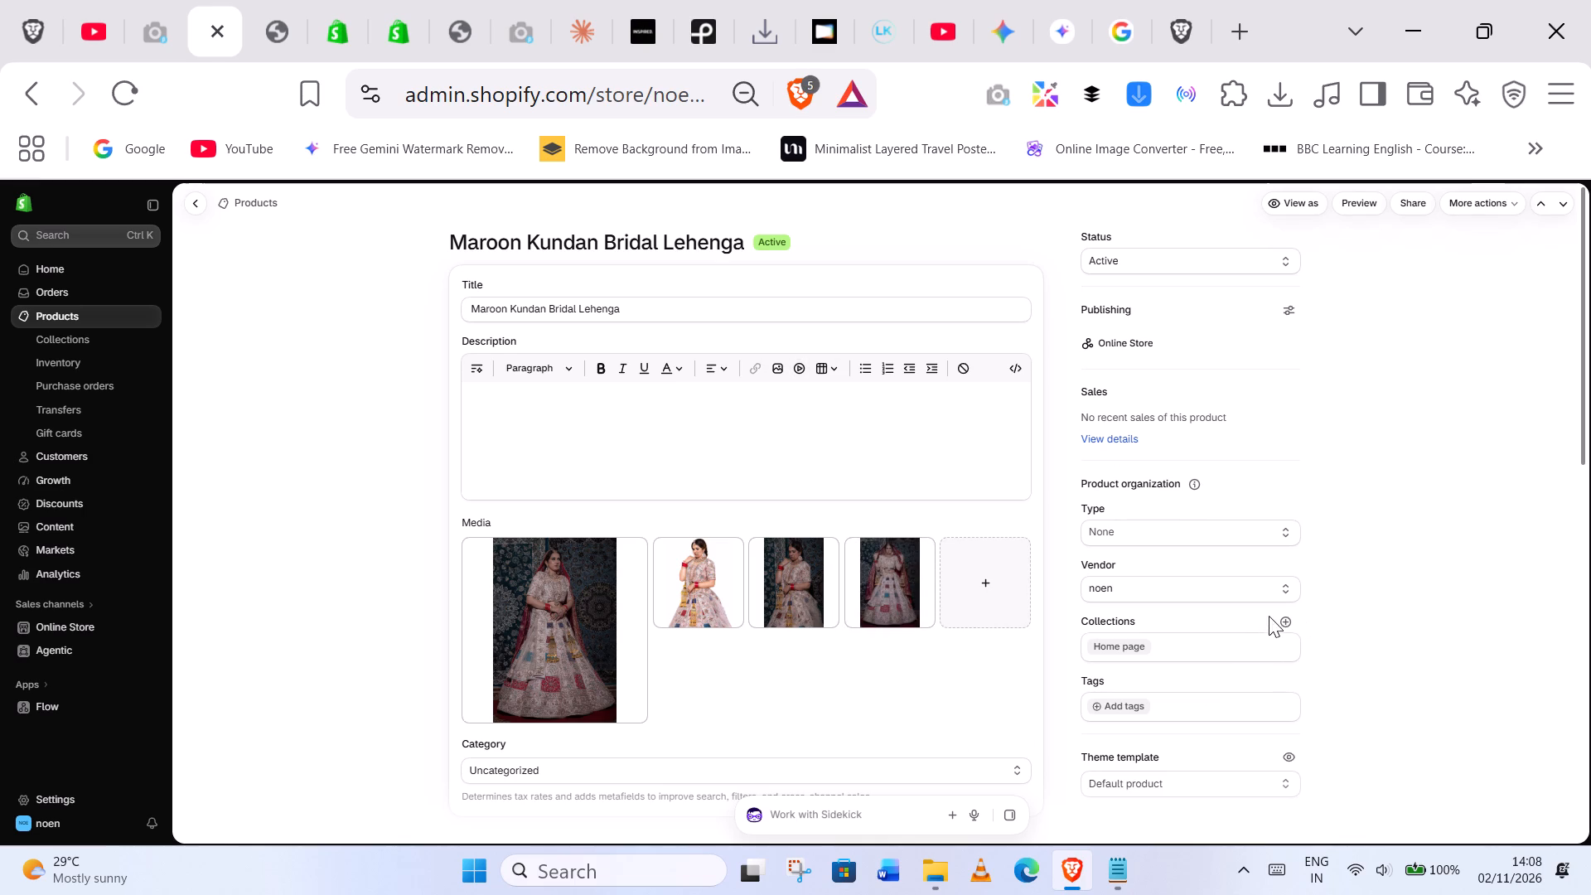
{"action": "left_click", "coordinate": [1141, 647]}
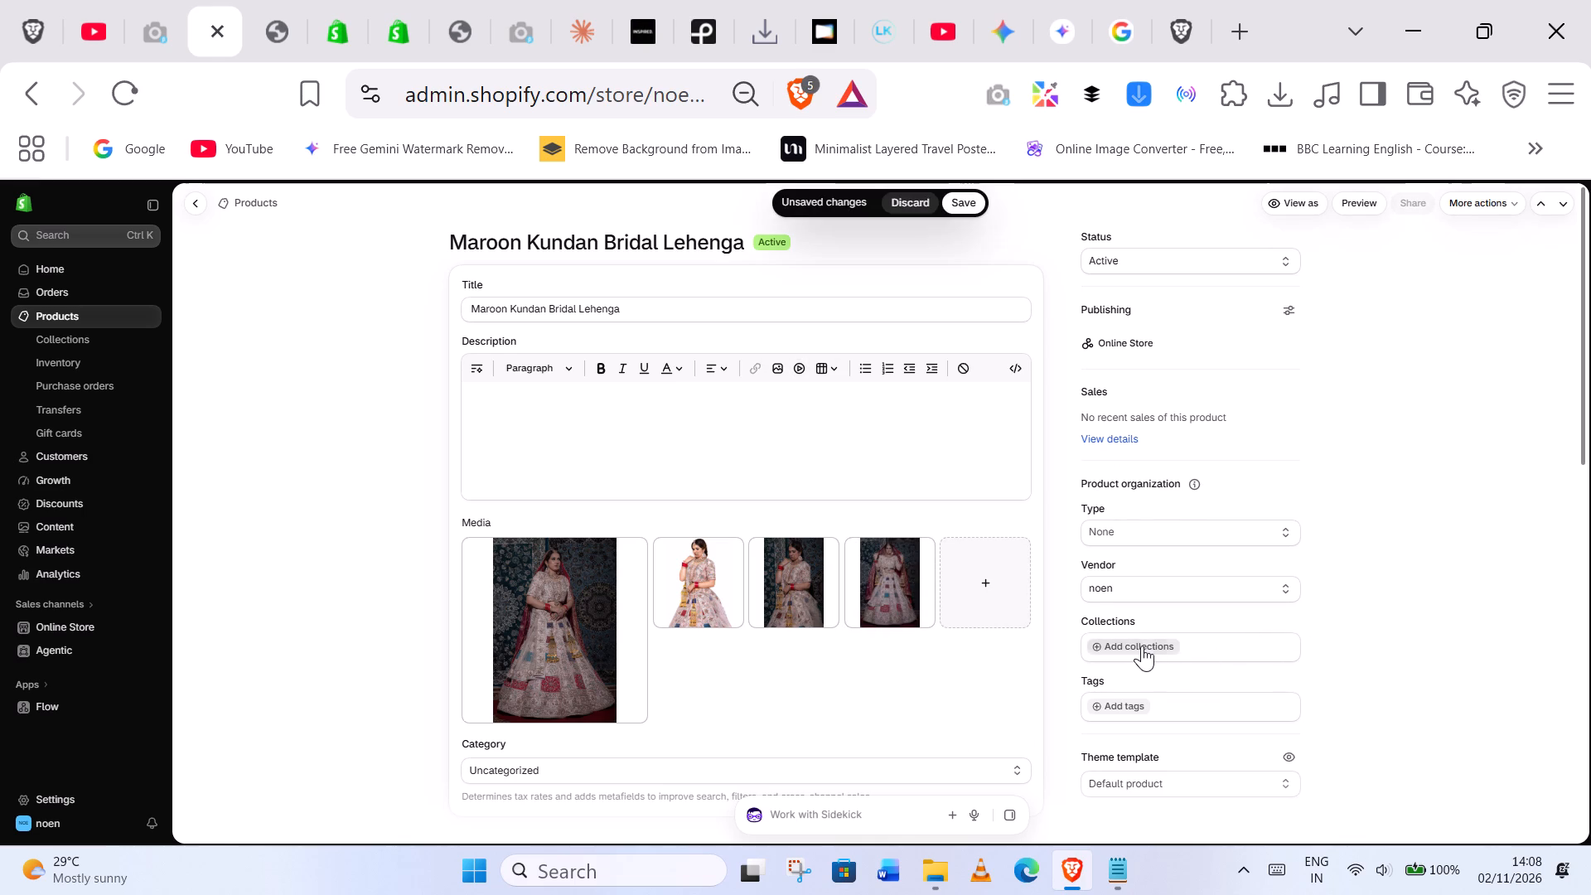
{"action": "left_click", "coordinate": [1142, 646]}
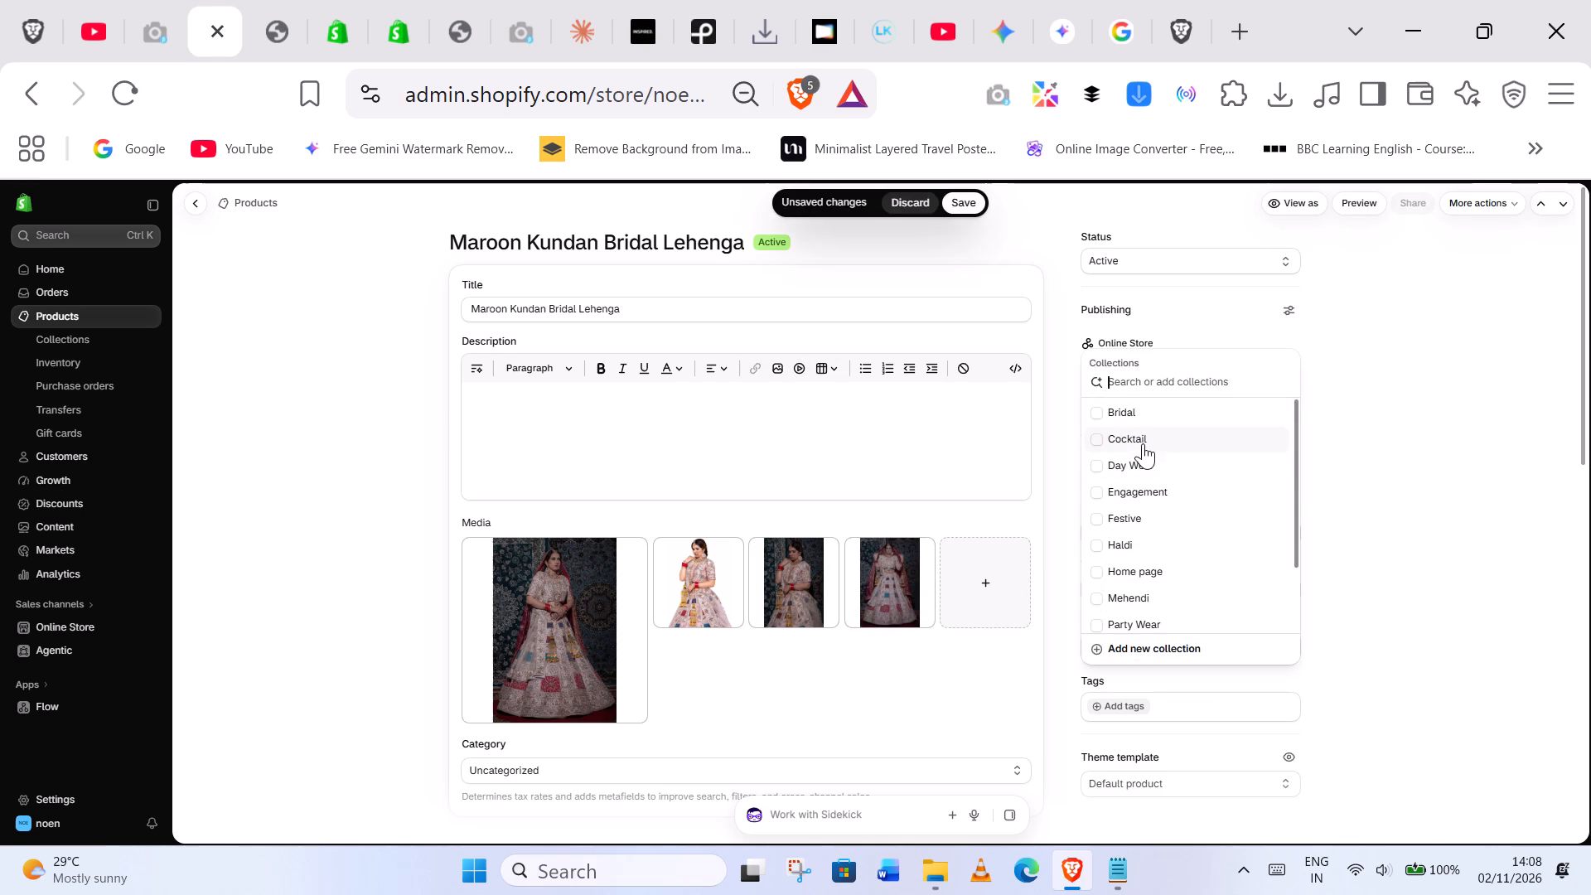
{"action": "left_click", "coordinate": [1163, 625]}
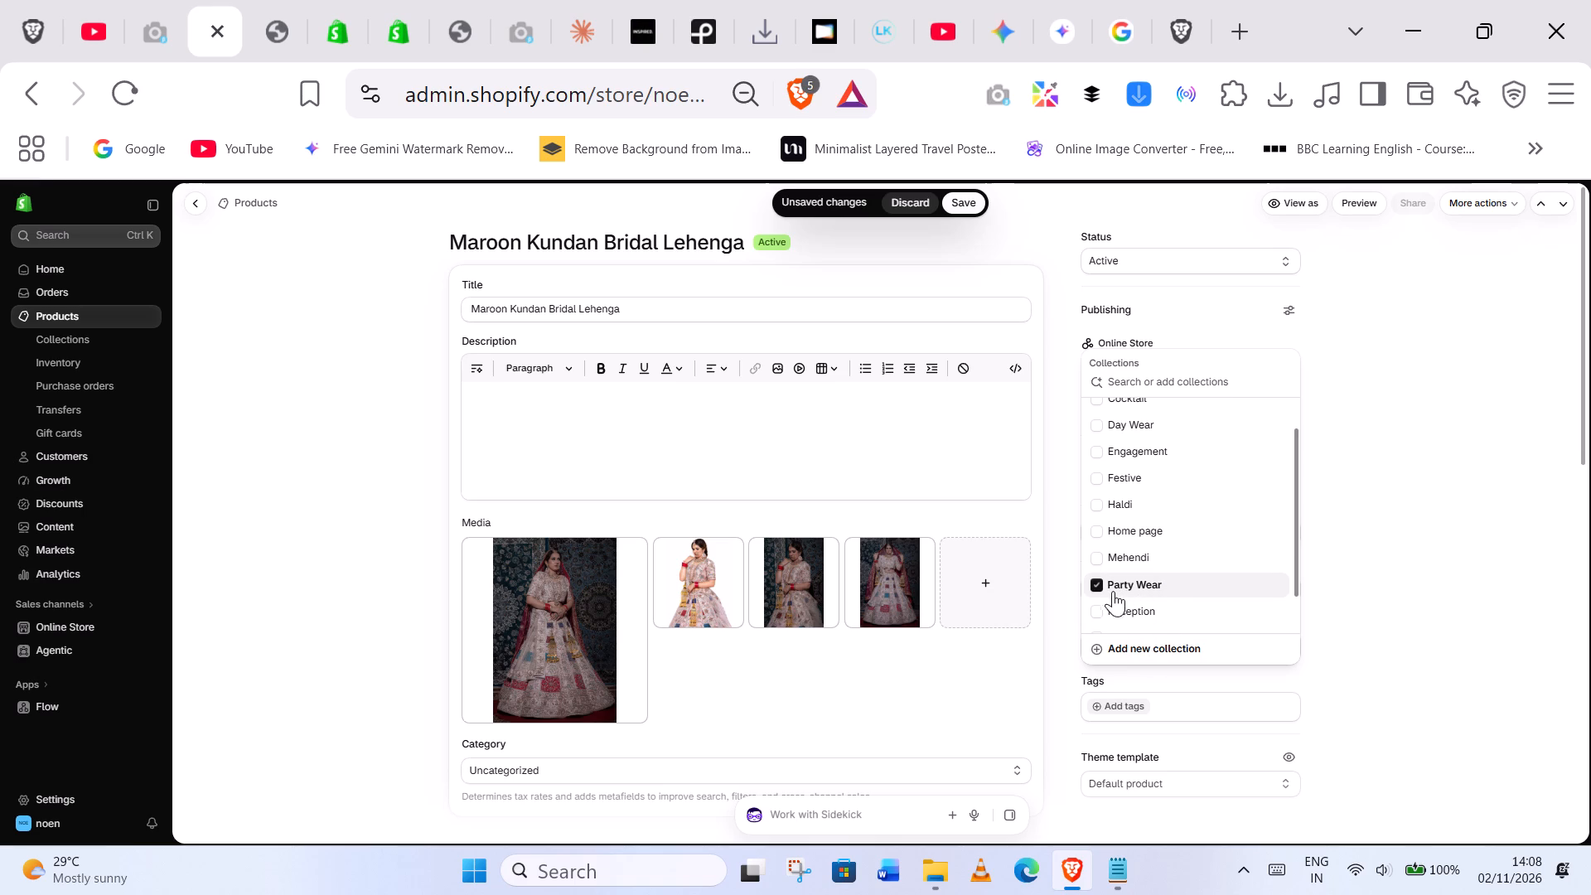
{"action": "left_click", "coordinate": [1103, 587]}
{"action": "left_click", "coordinate": [1099, 468]}
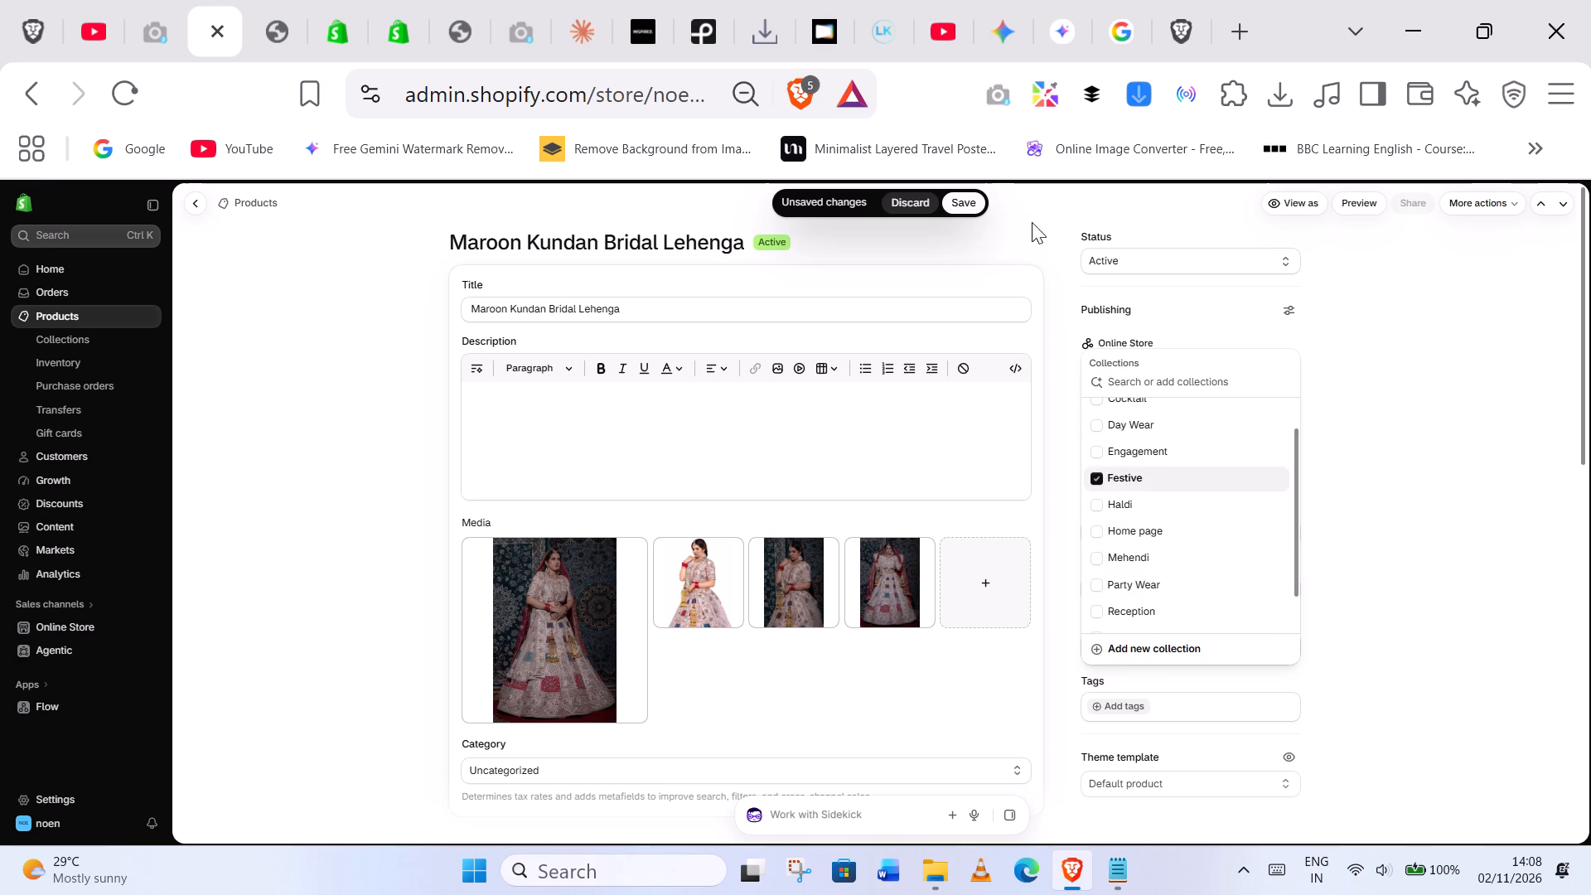
{"action": "left_click", "coordinate": [967, 206]}
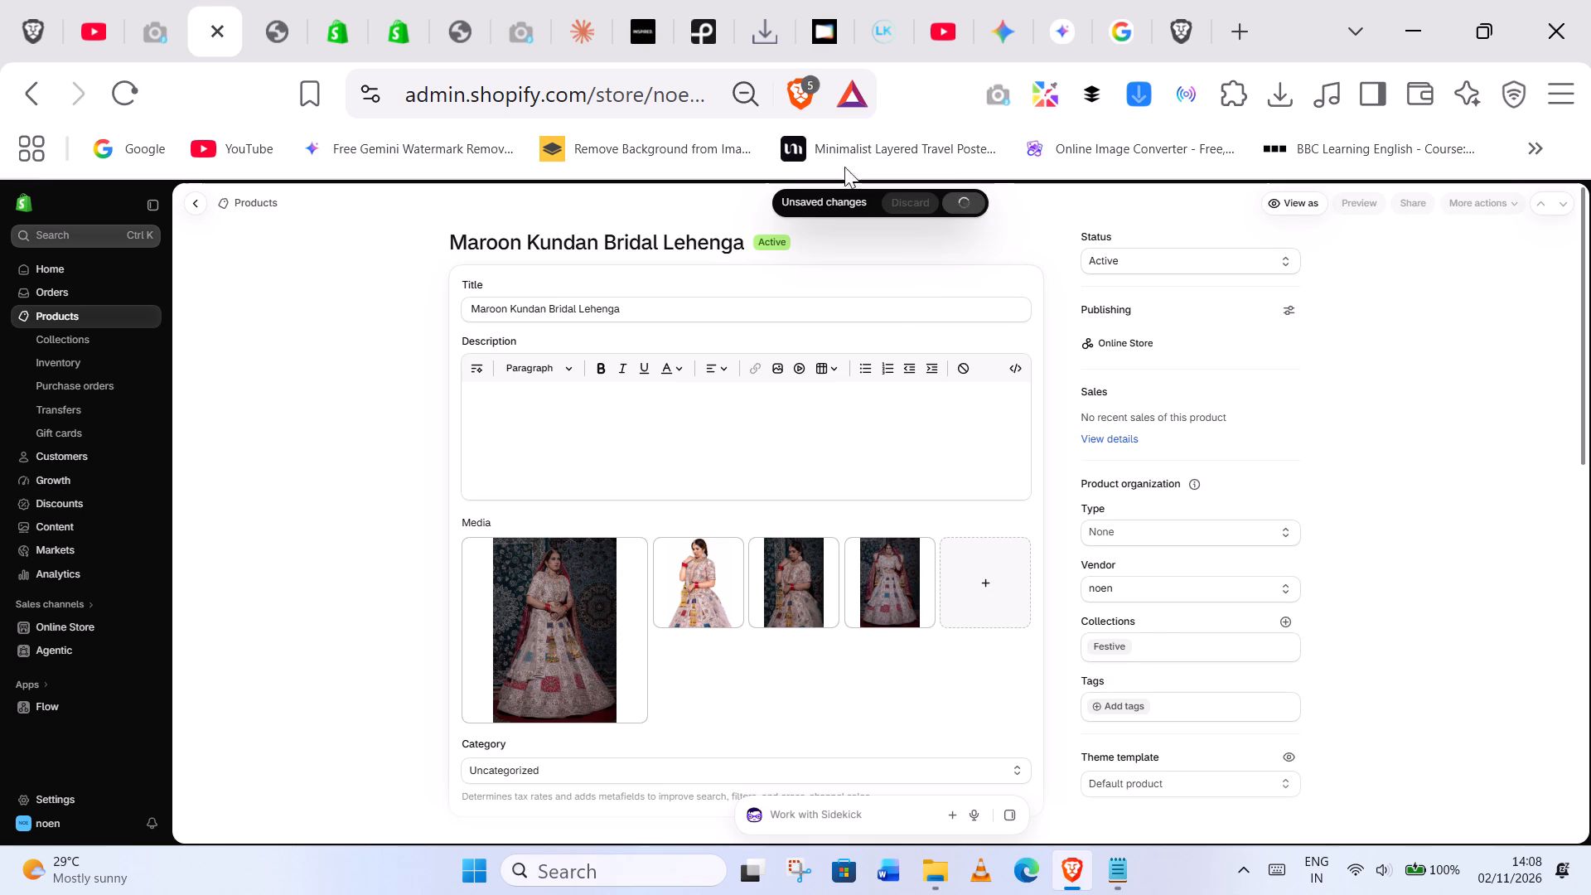
Reload the storefront to check the New Arrivals grids, and remove the Midnight Blue Sequin Lehenga from the Reception collection, saving the product.
{"action": "left_click", "coordinate": [462, 7]}
{"action": "left_click", "coordinate": [80, 100]}
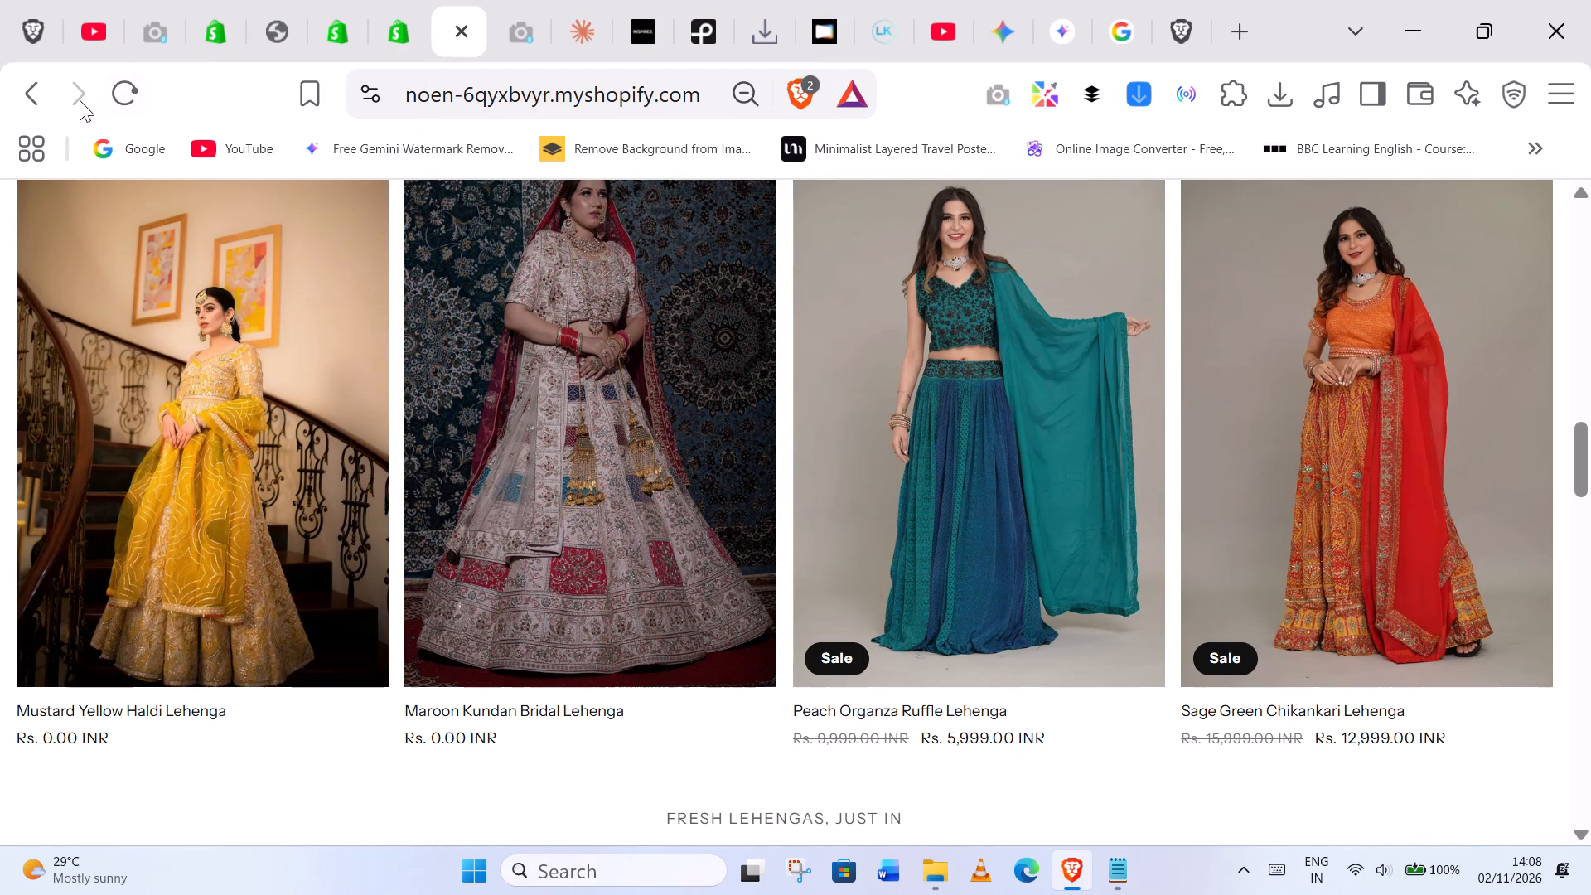
{"action": "left_click", "coordinate": [123, 90]}
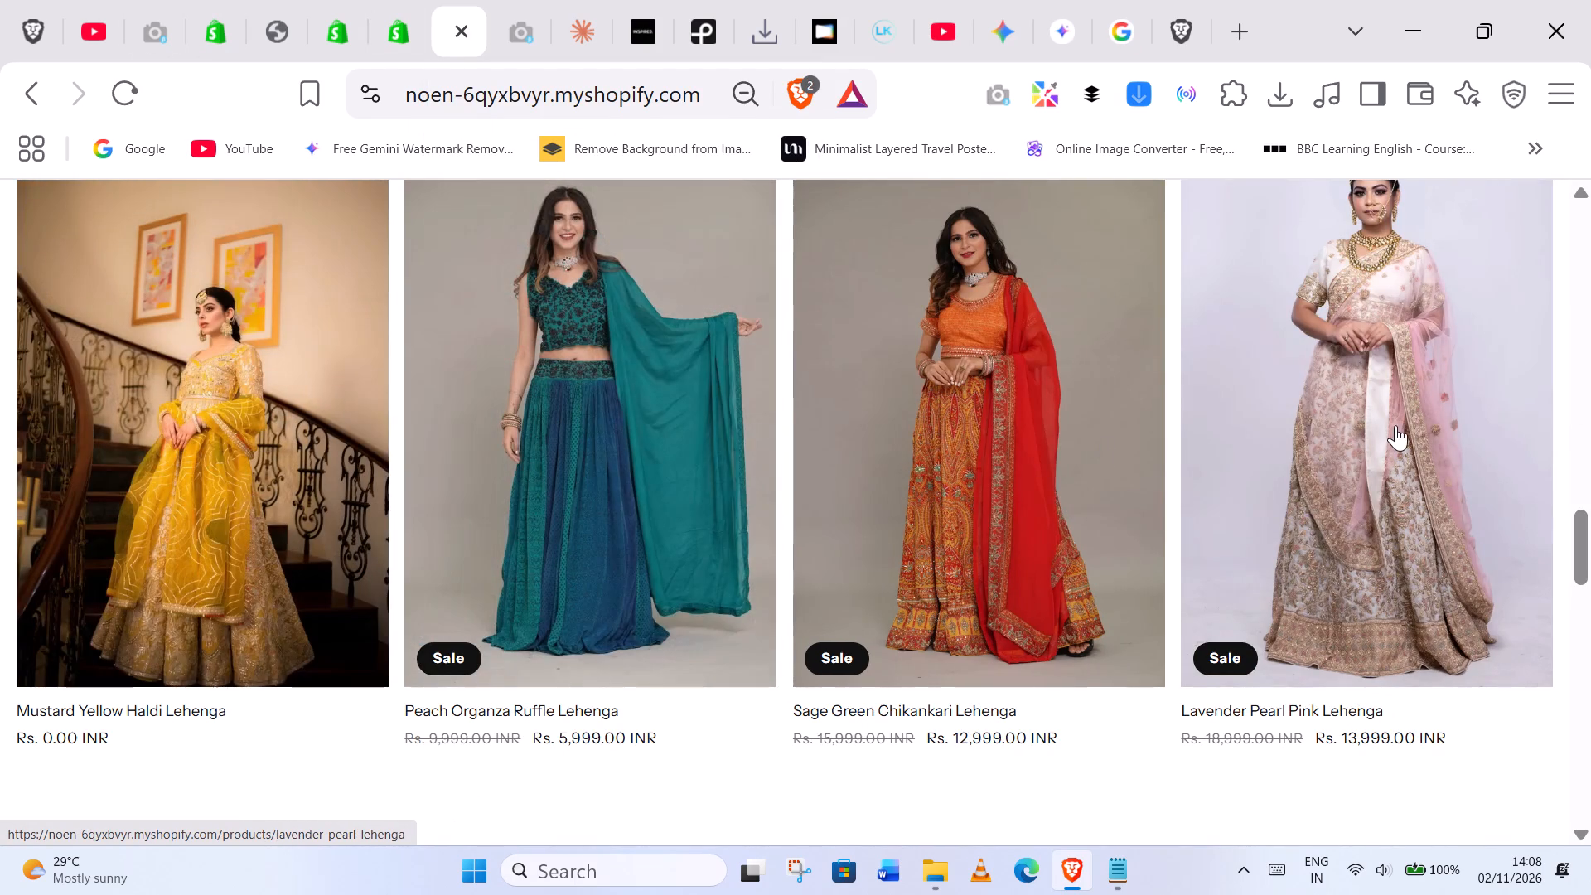
{"action": "scroll", "coordinate": [1395, 425], "scroll_direction": "up", "scroll_amount": 2}
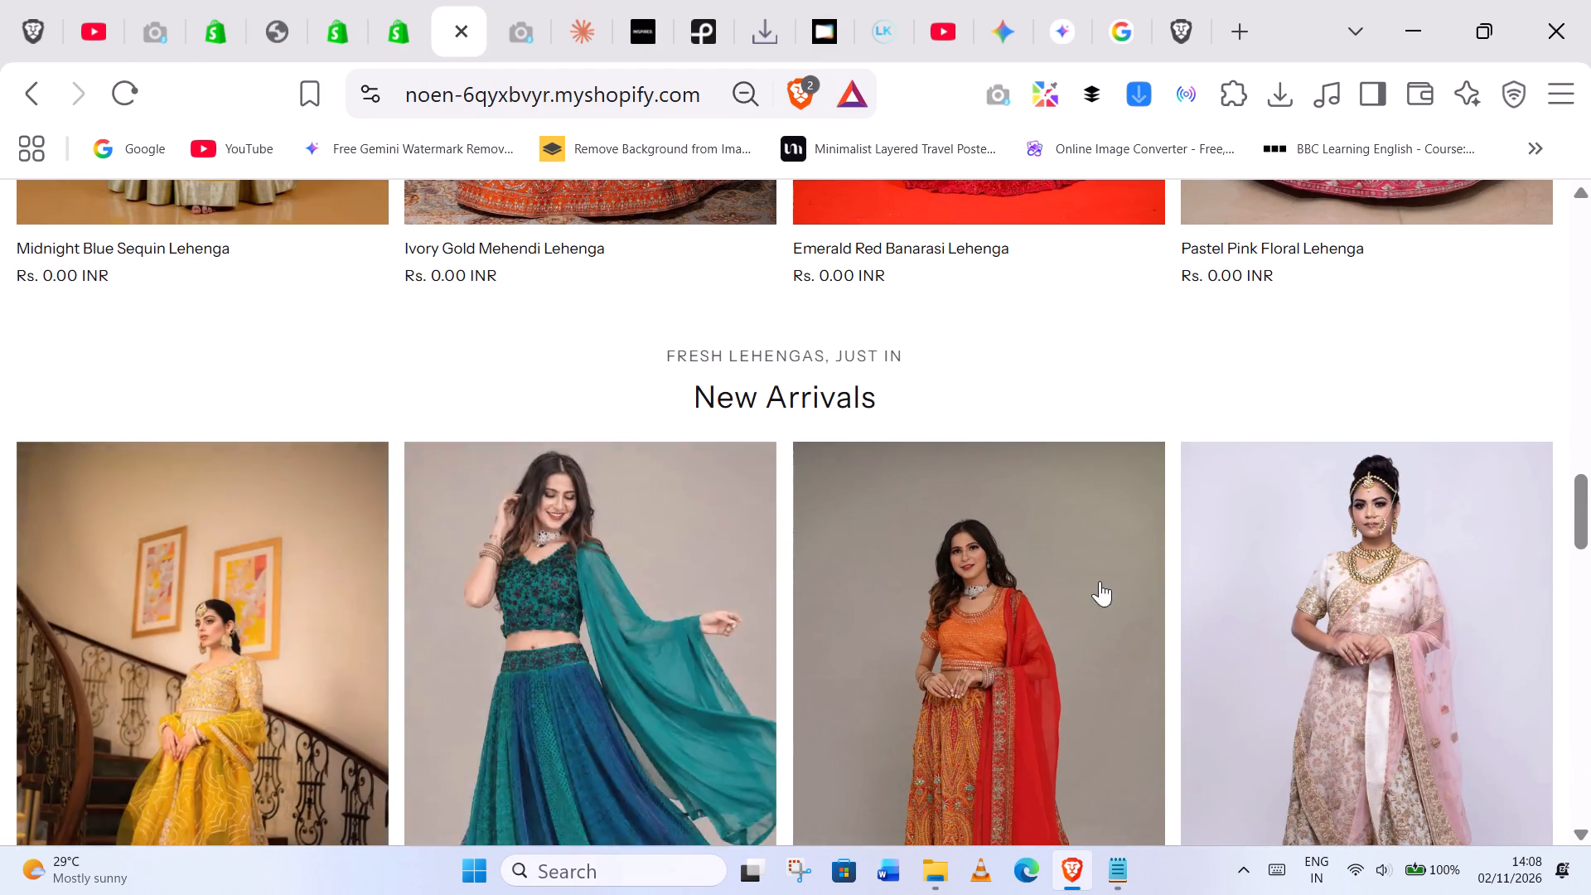
{"action": "scroll", "coordinate": [1053, 457], "scroll_direction": "up", "scroll_amount": 3}
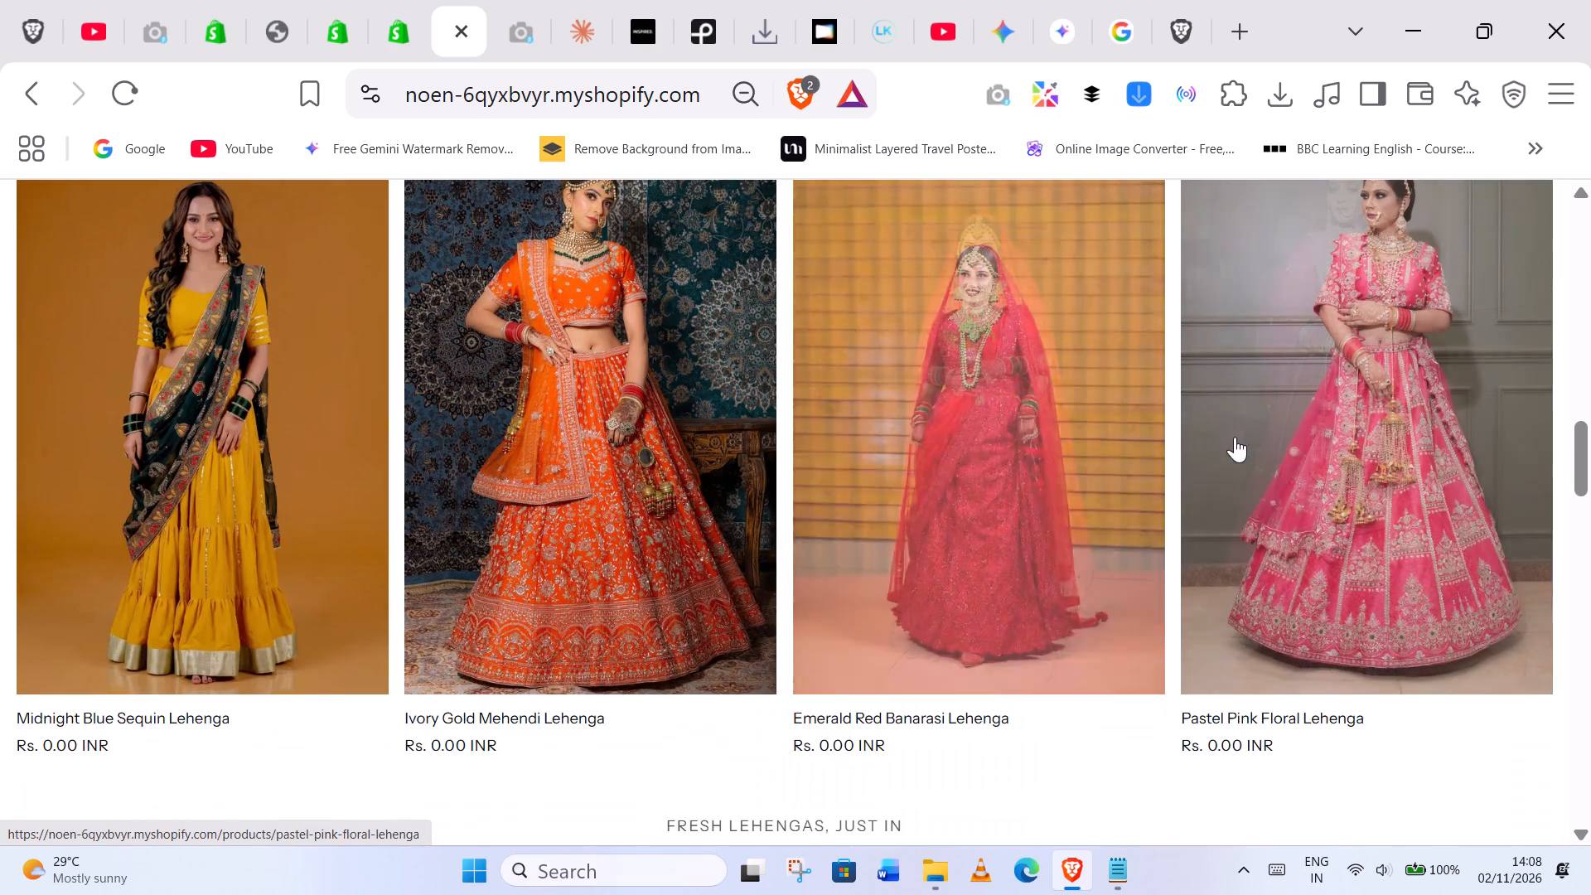
{"action": "scroll", "coordinate": [1235, 437], "scroll_direction": "up", "scroll_amount": 1}
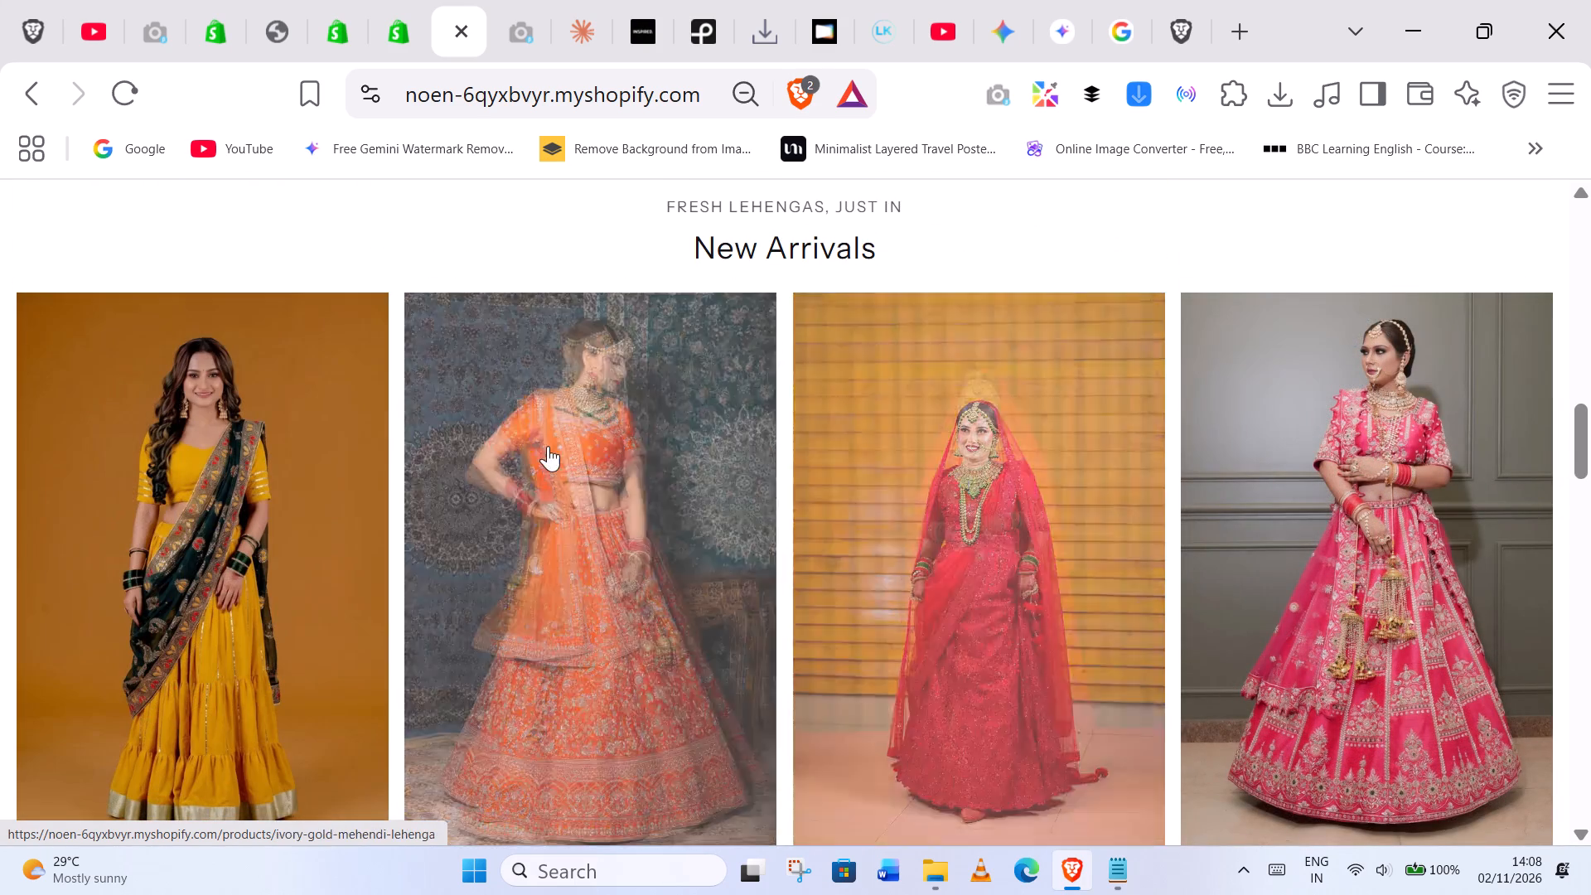
{"action": "left_click", "coordinate": [230, 0]}
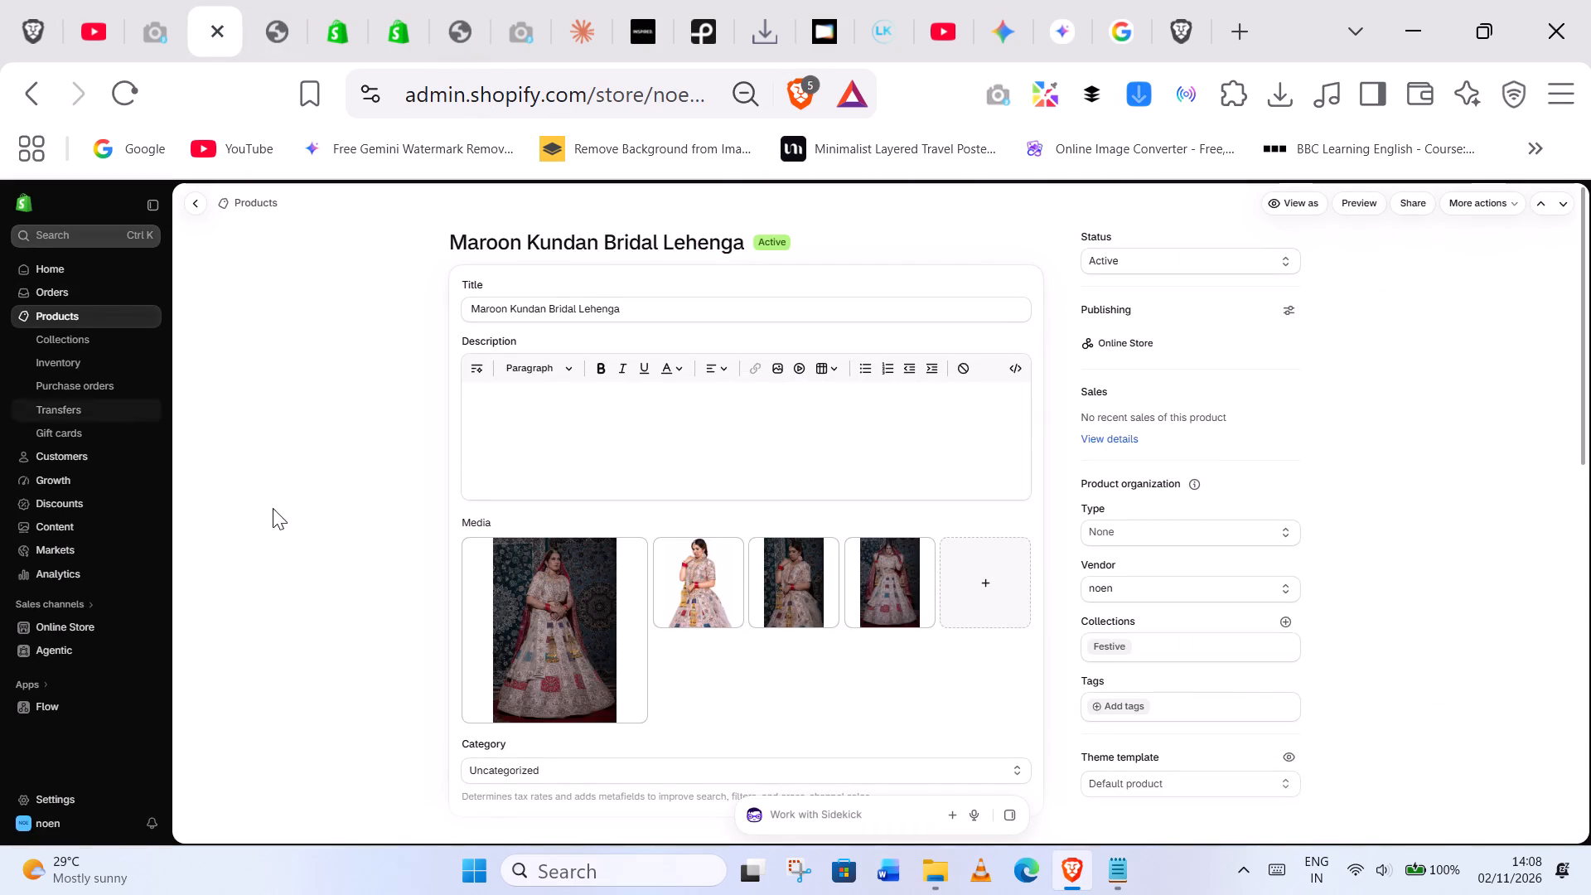
{"action": "left_click", "coordinate": [59, 318]}
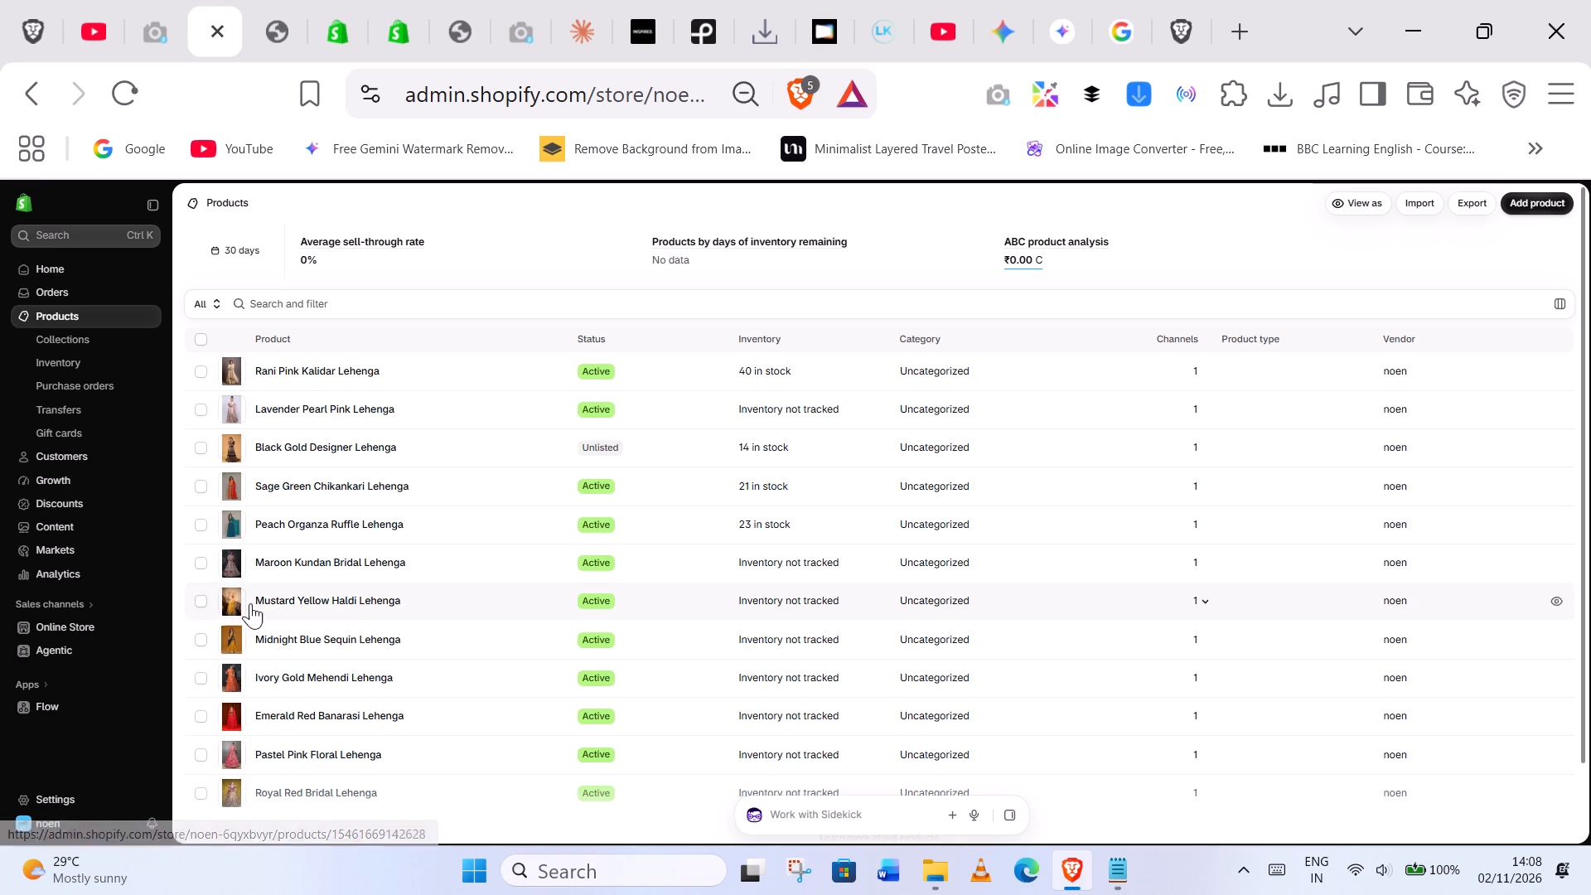
{"action": "scroll", "coordinate": [297, 510], "scroll_direction": "down", "scroll_amount": 2}
{"action": "left_click", "coordinate": [285, 554]}
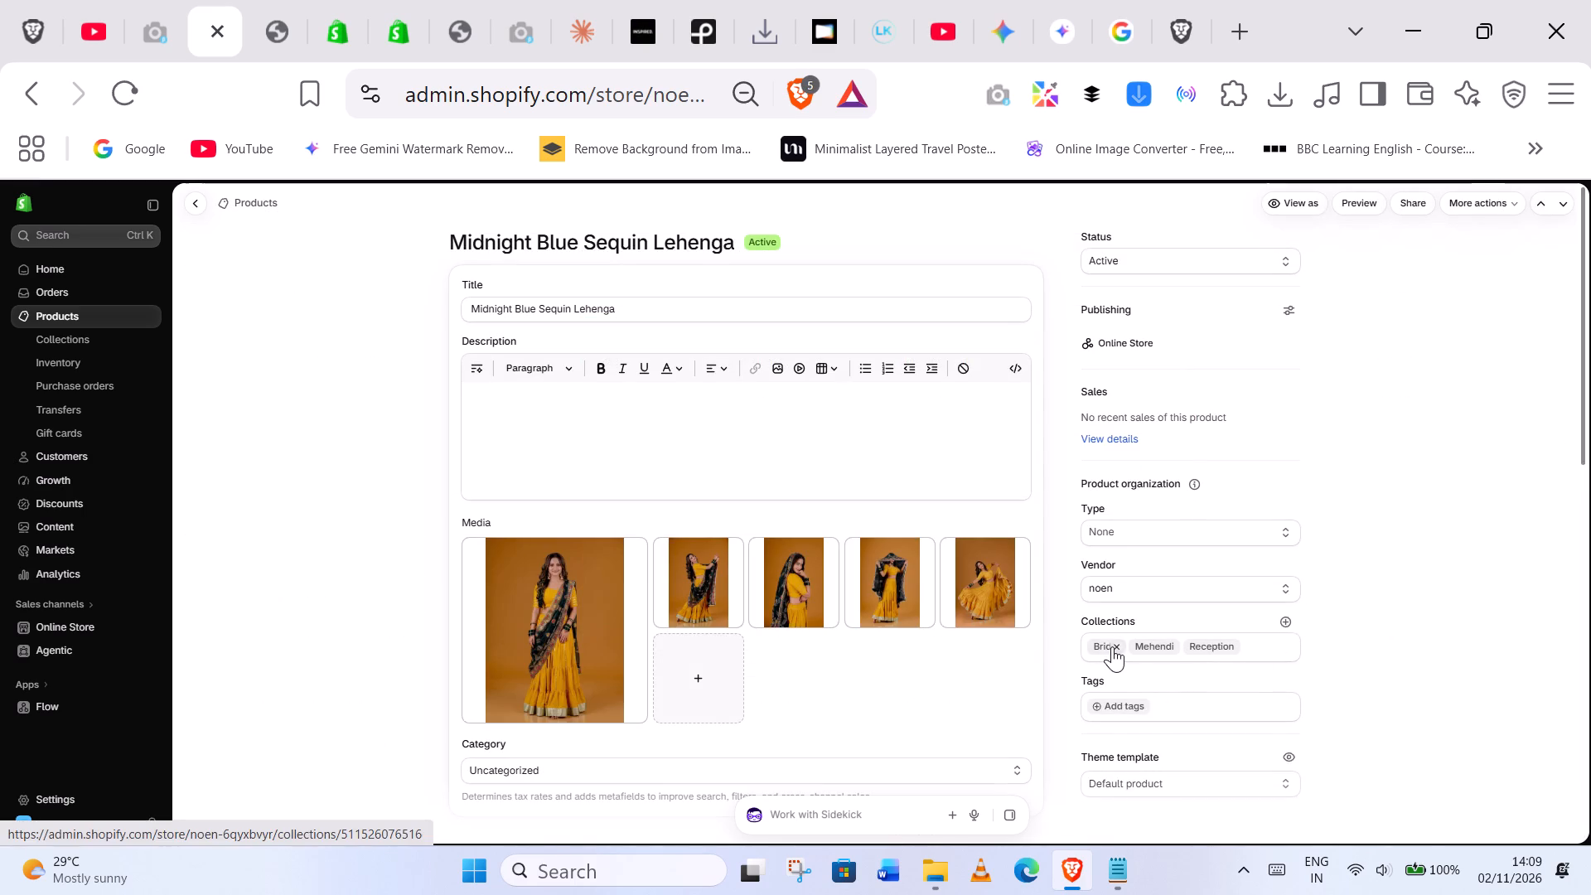
{"action": "left_click", "coordinate": [1236, 643]}
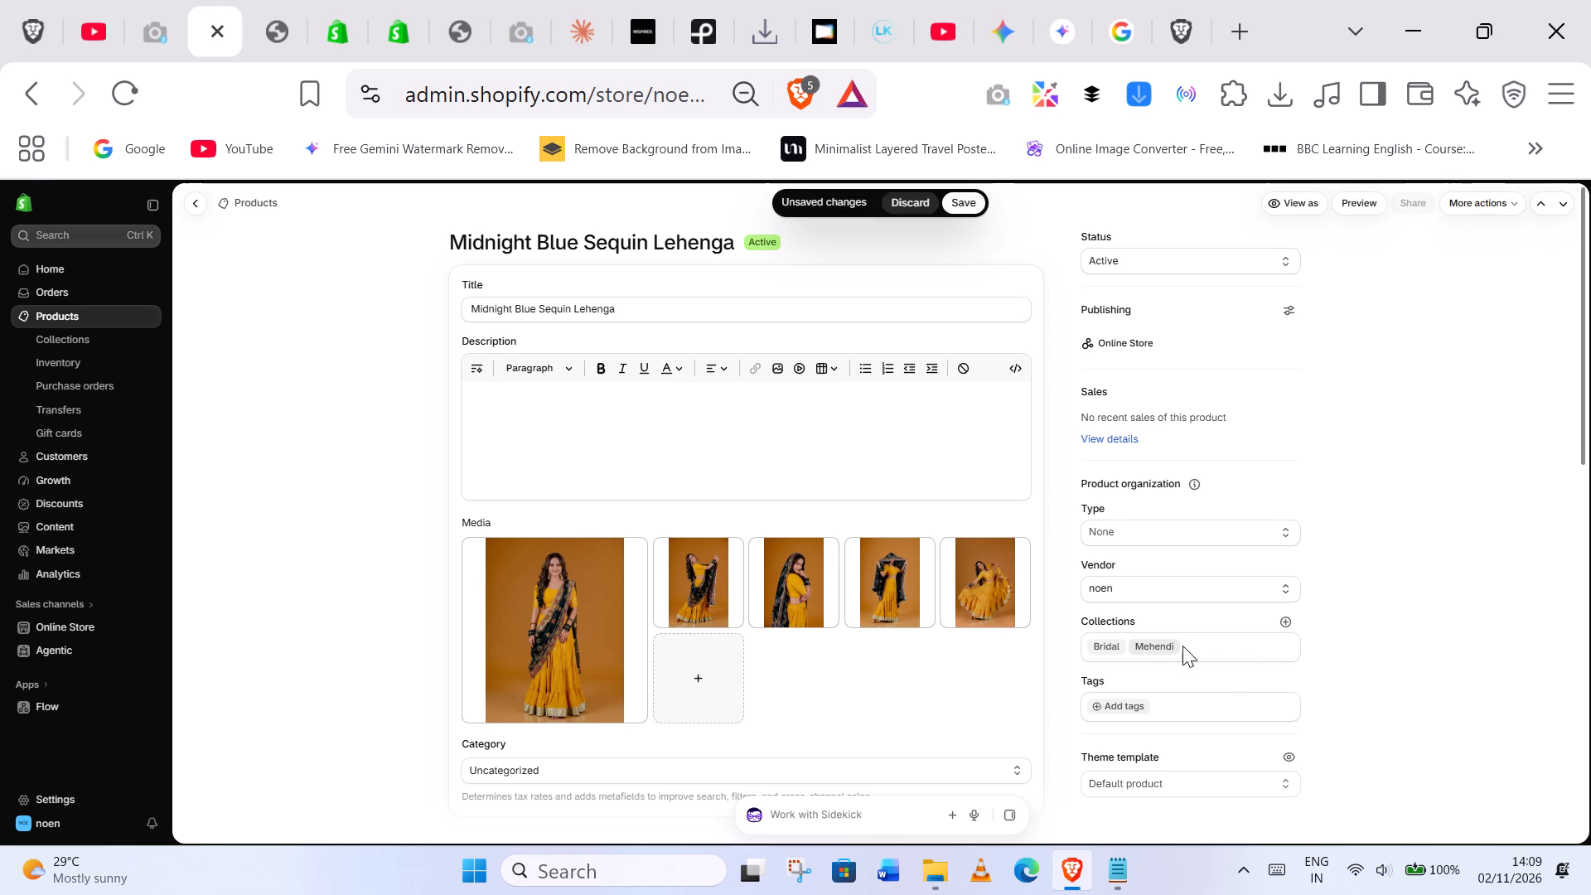
{"action": "left_click", "coordinate": [972, 192]}
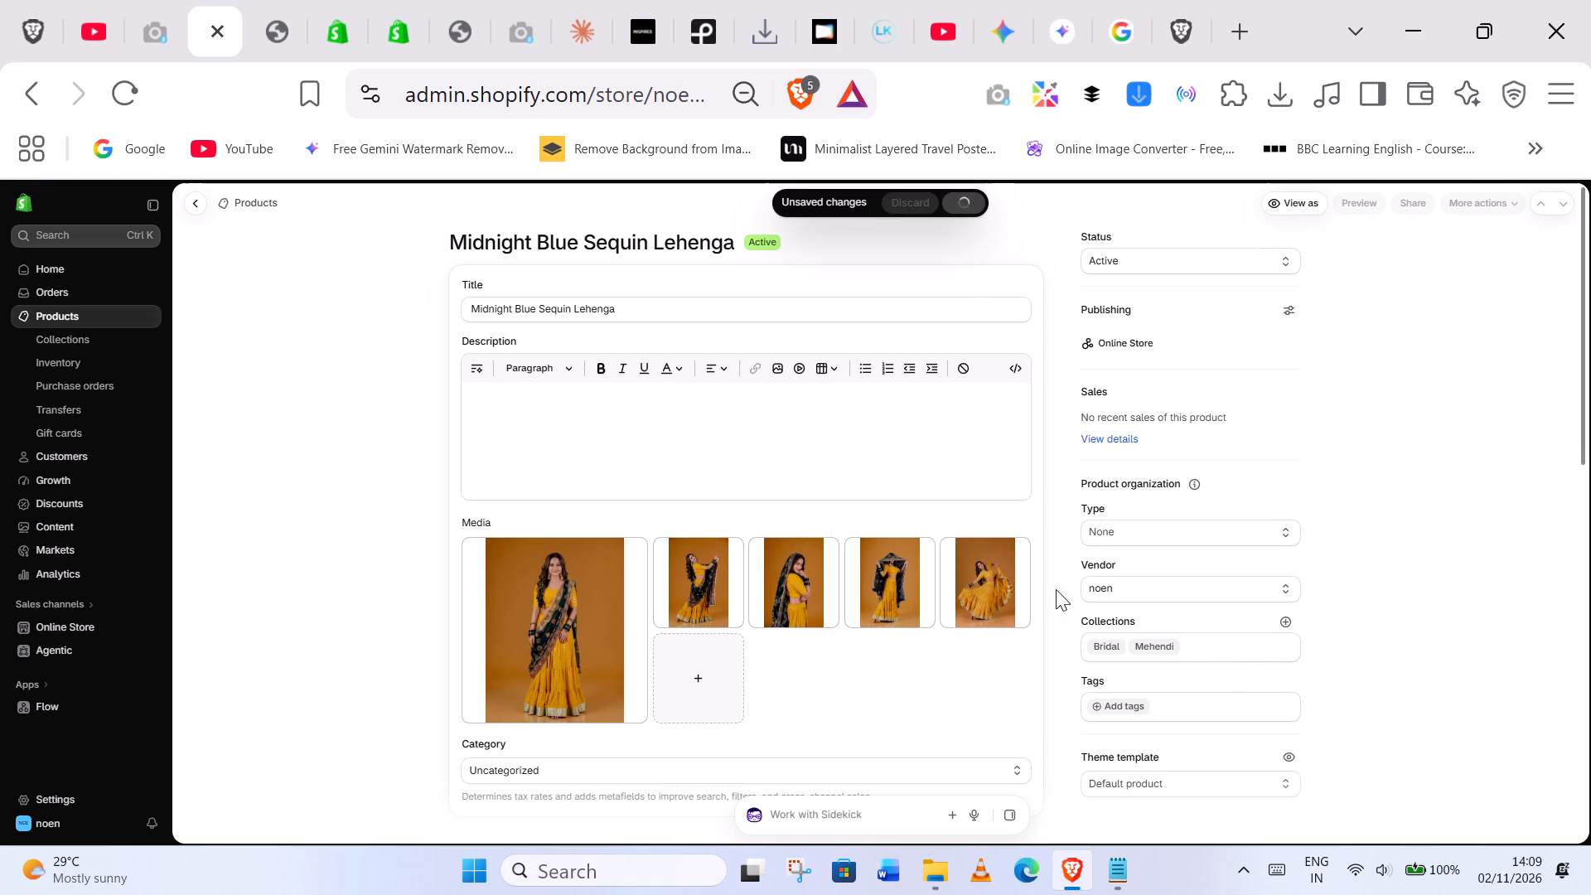
Reload the storefront and examine the products in its two New Arrivals grids.
{"action": "left_click", "coordinate": [305, 0]}
{"action": "left_click", "coordinate": [354, 0]}
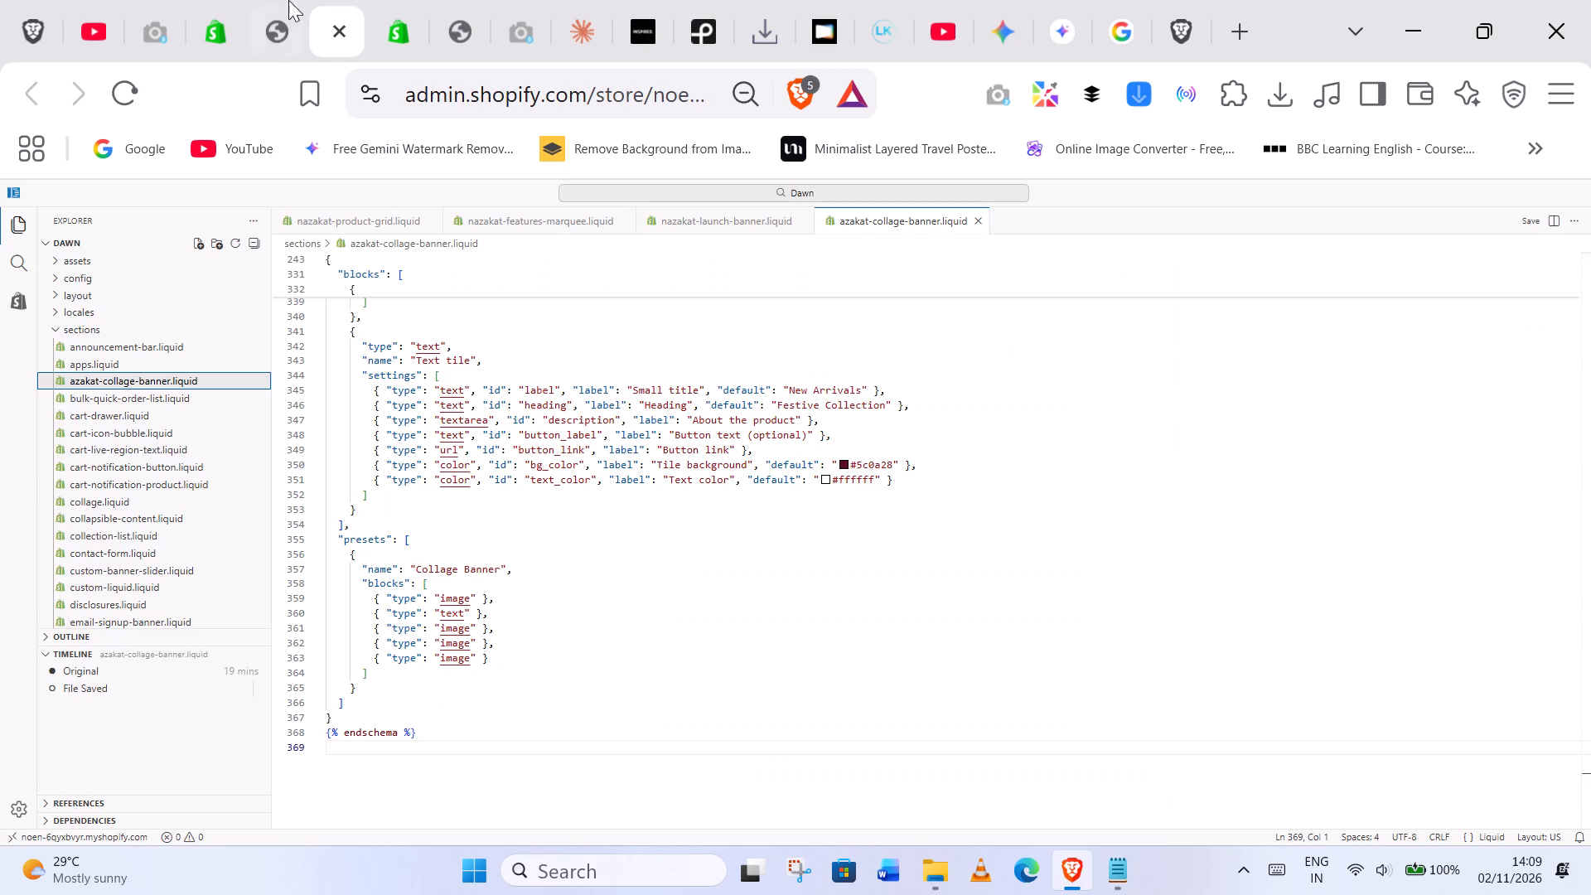
{"action": "left_click", "coordinate": [285, 0]}
{"action": "left_click", "coordinate": [114, 94]}
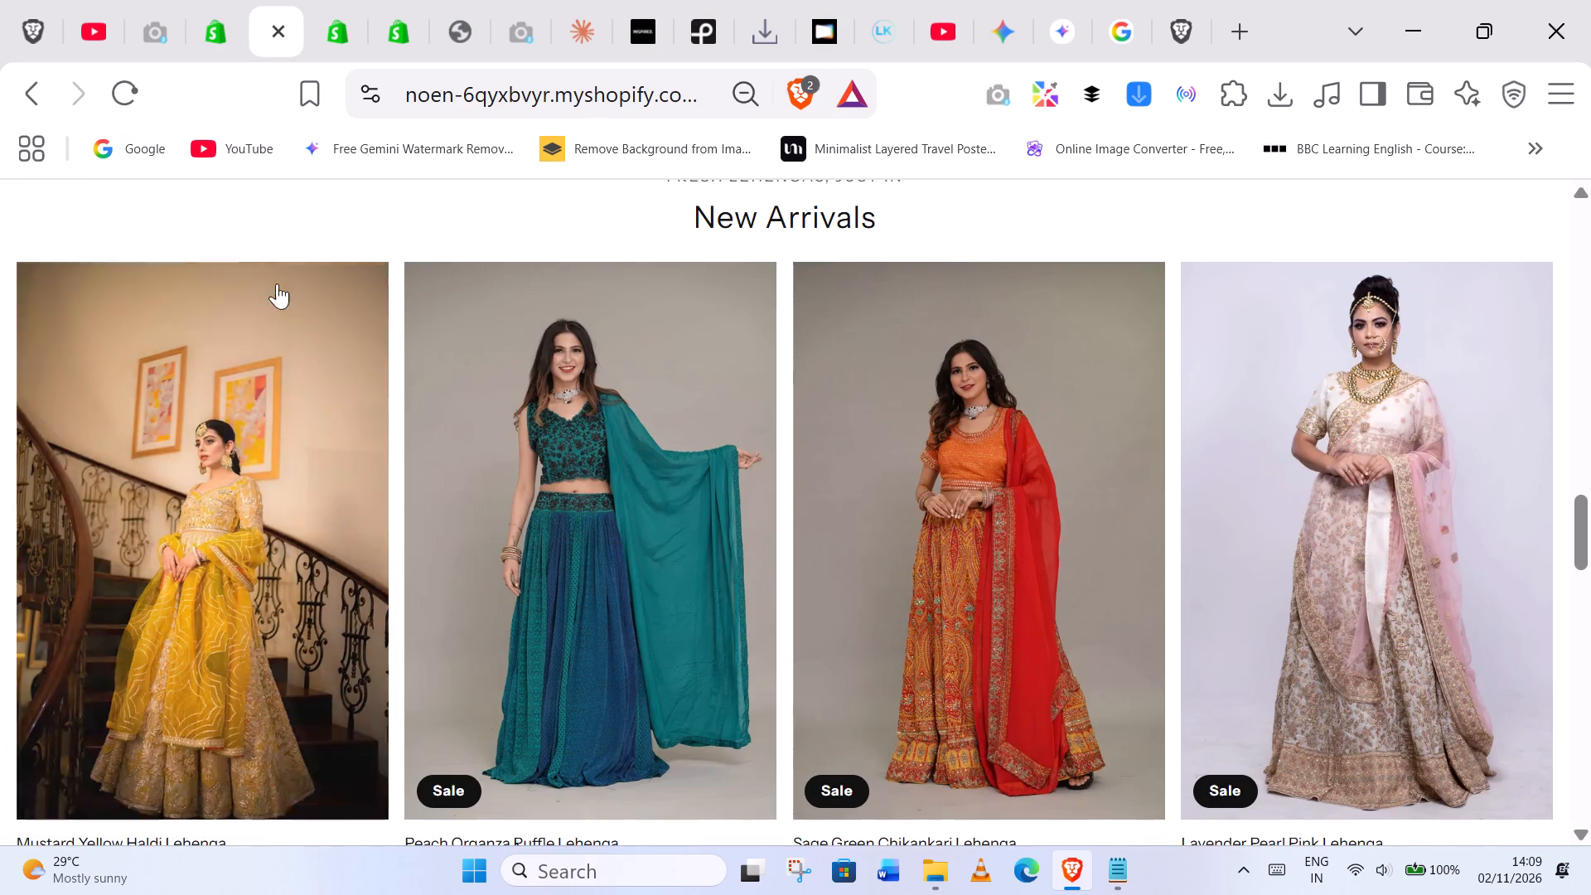
{"action": "scroll", "coordinate": [281, 337], "scroll_direction": "down", "scroll_amount": 5}
{"action": "scroll", "coordinate": [281, 337], "scroll_direction": "up", "scroll_amount": 6}
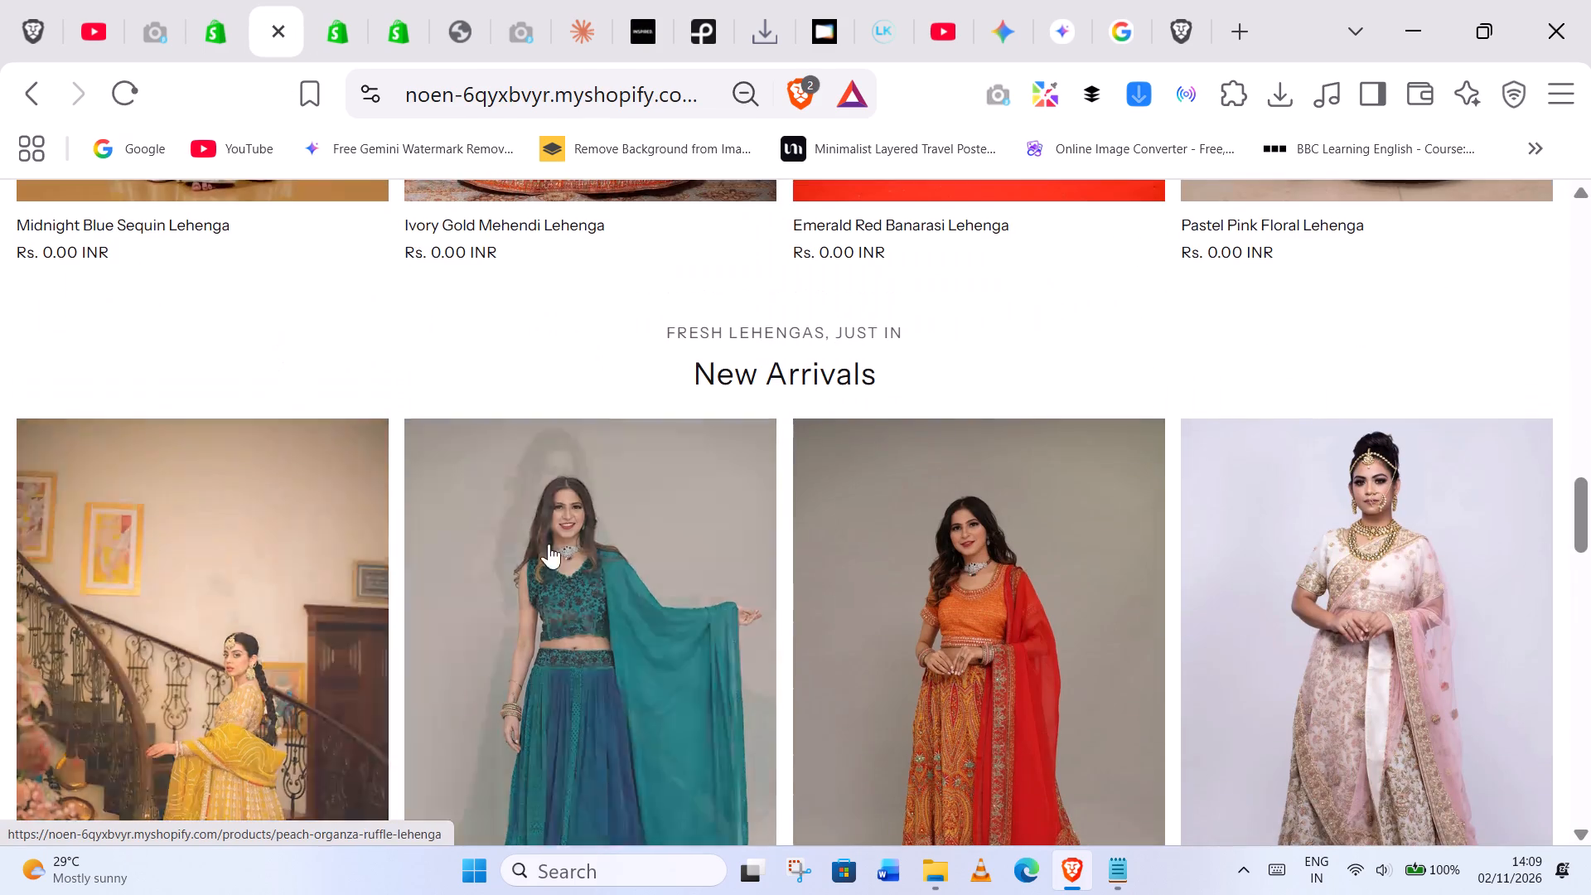
{"action": "scroll", "coordinate": [559, 544], "scroll_direction": "down", "scroll_amount": 1}
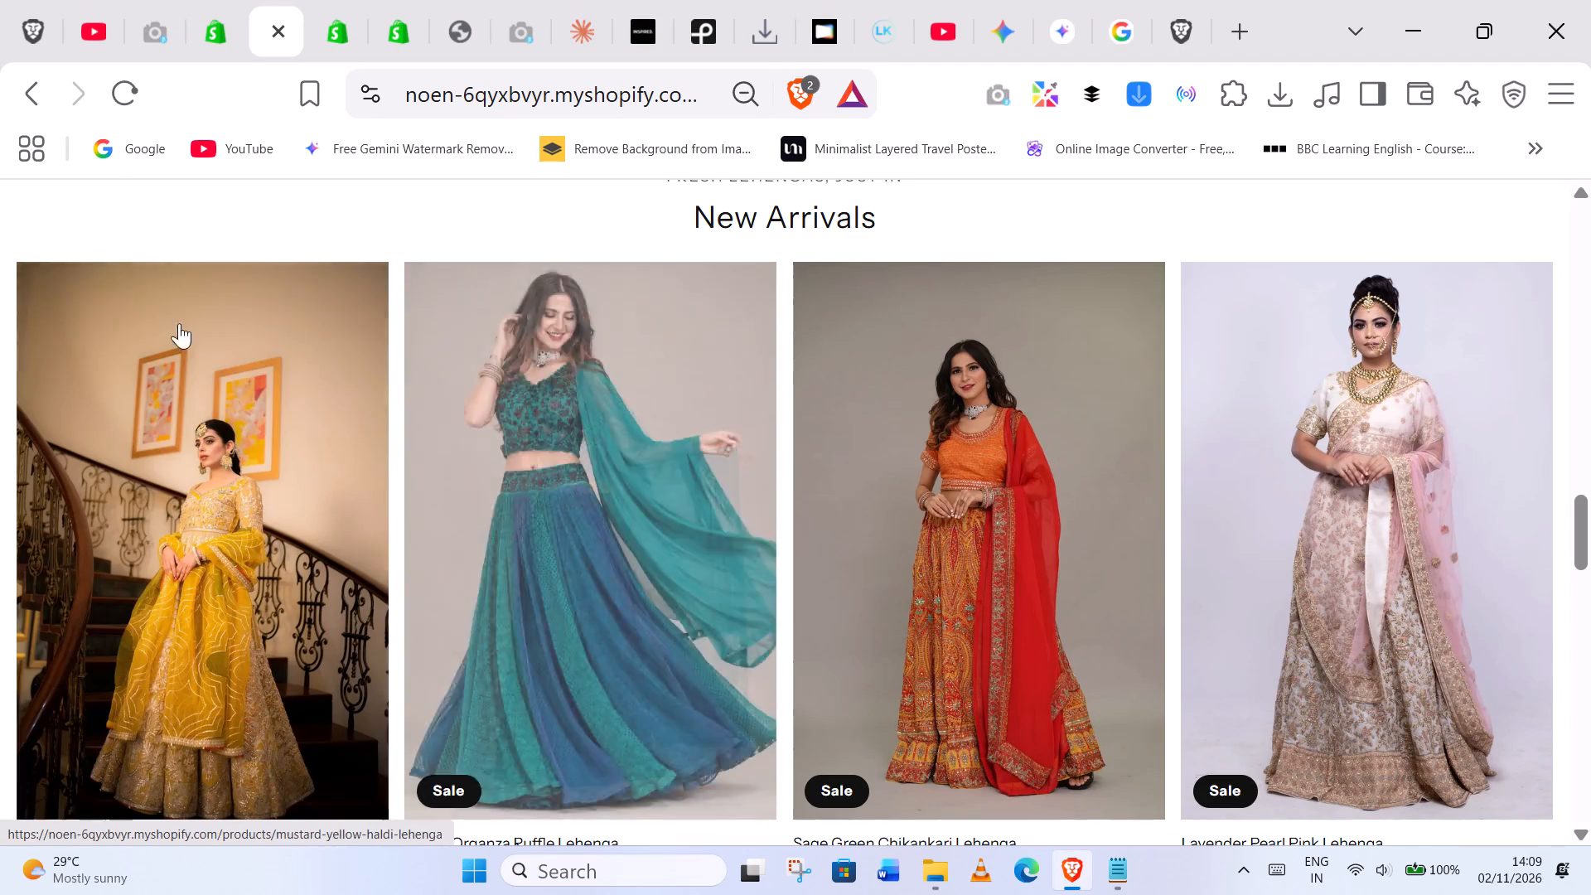
Recheck the New Arrivals grids, replace the Home page collection with Bridal on the Lavender Pearl Pink Lehenga product, and save it.
{"action": "left_click", "coordinate": [224, 0]}
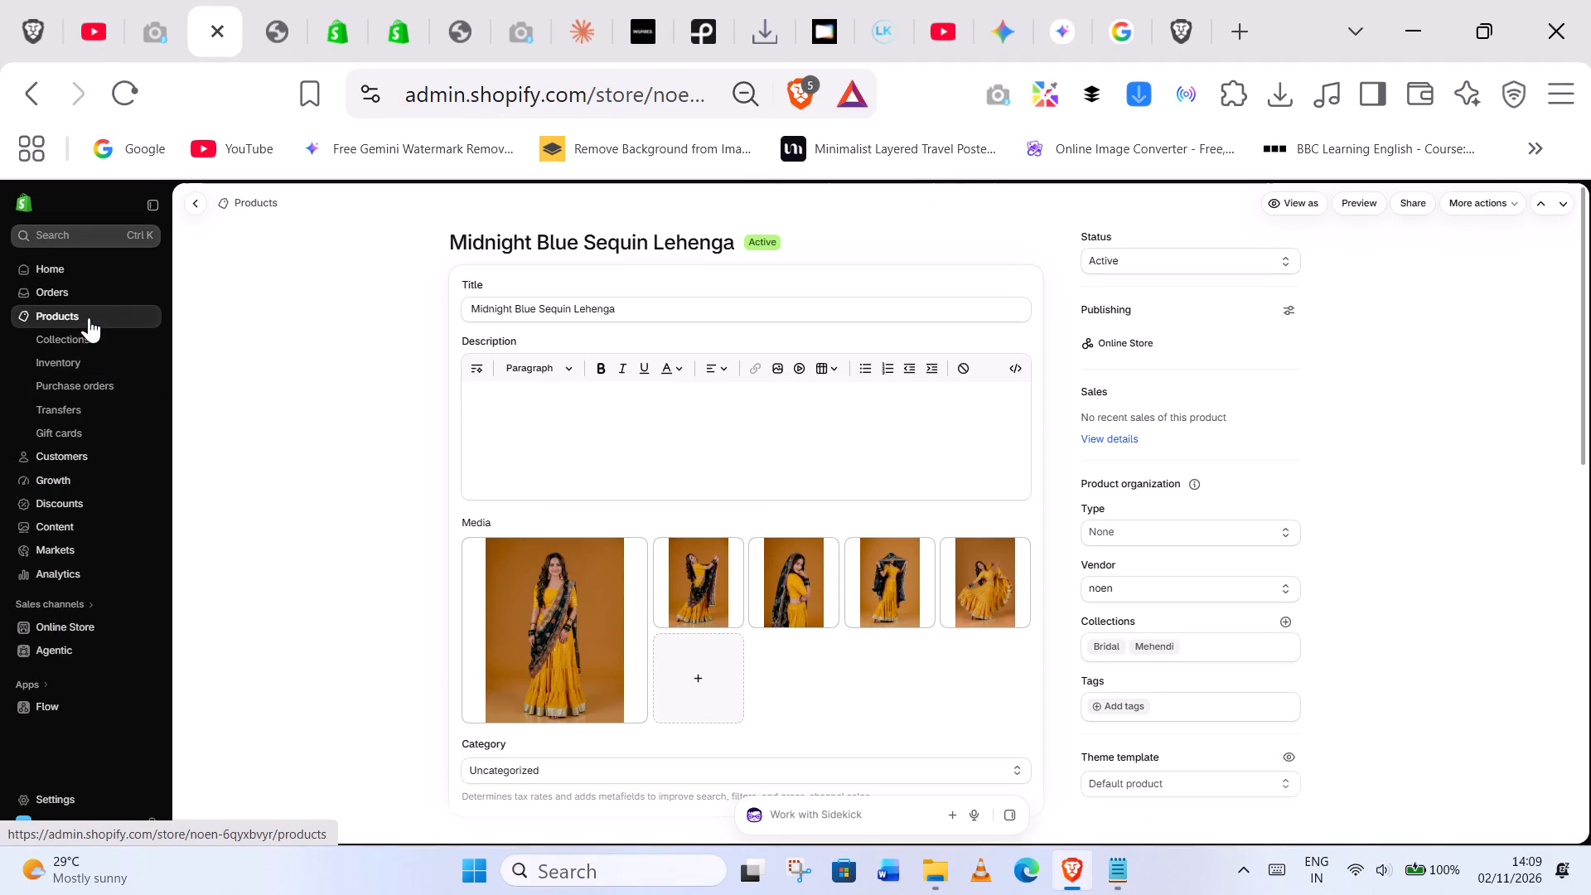
{"action": "left_click", "coordinate": [89, 317]}
{"action": "left_click", "coordinate": [348, 0]}
{"action": "left_click", "coordinate": [433, 0]}
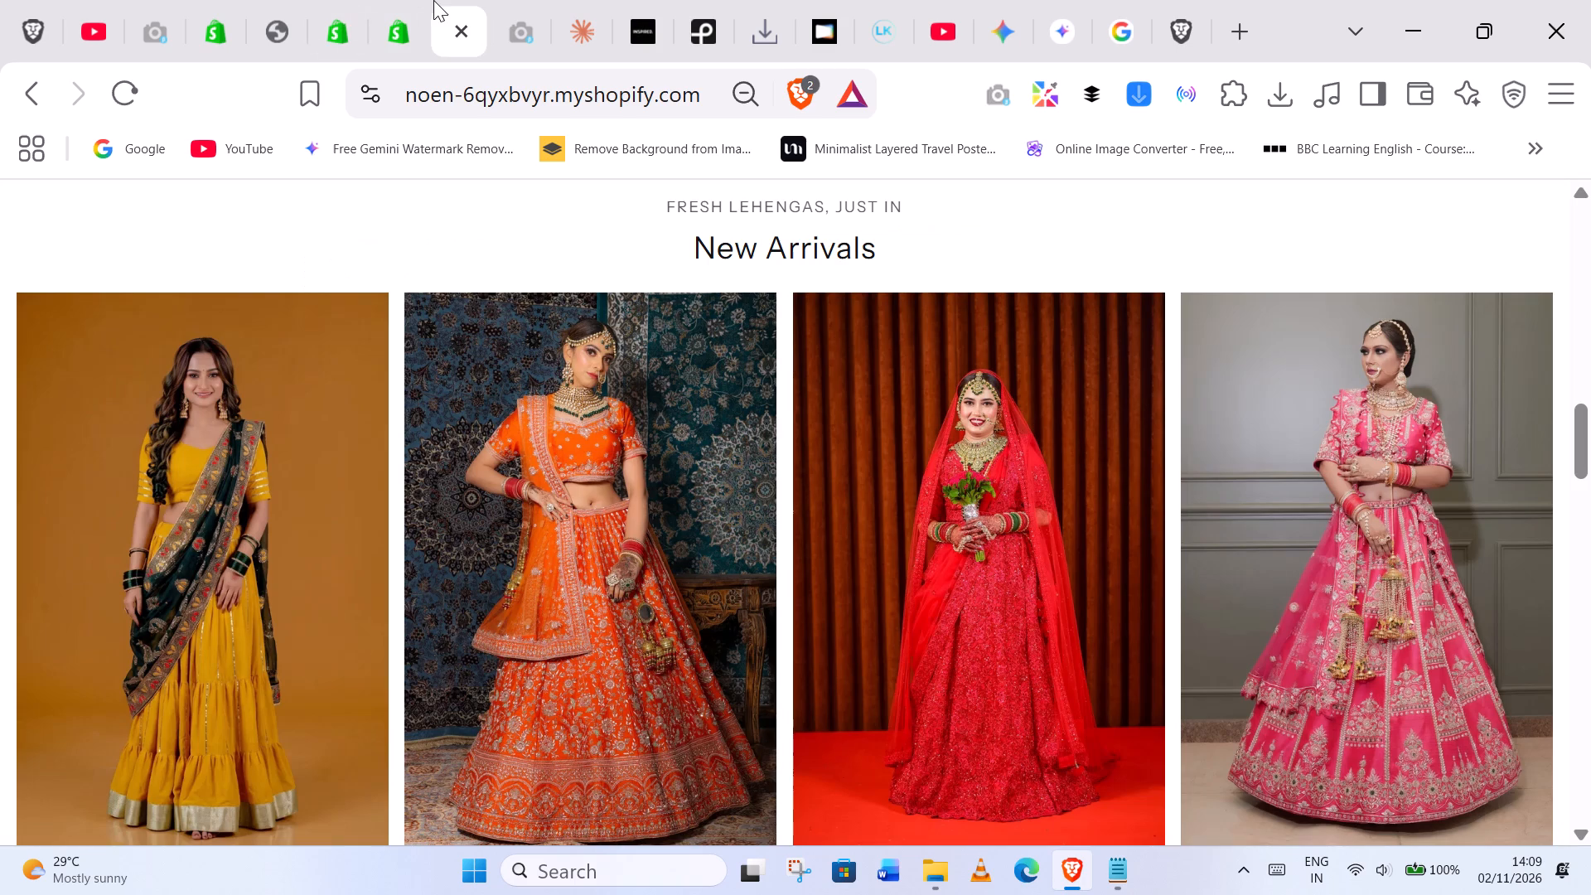
{"action": "left_click", "coordinate": [240, 0]}
{"action": "left_click", "coordinate": [263, 7]}
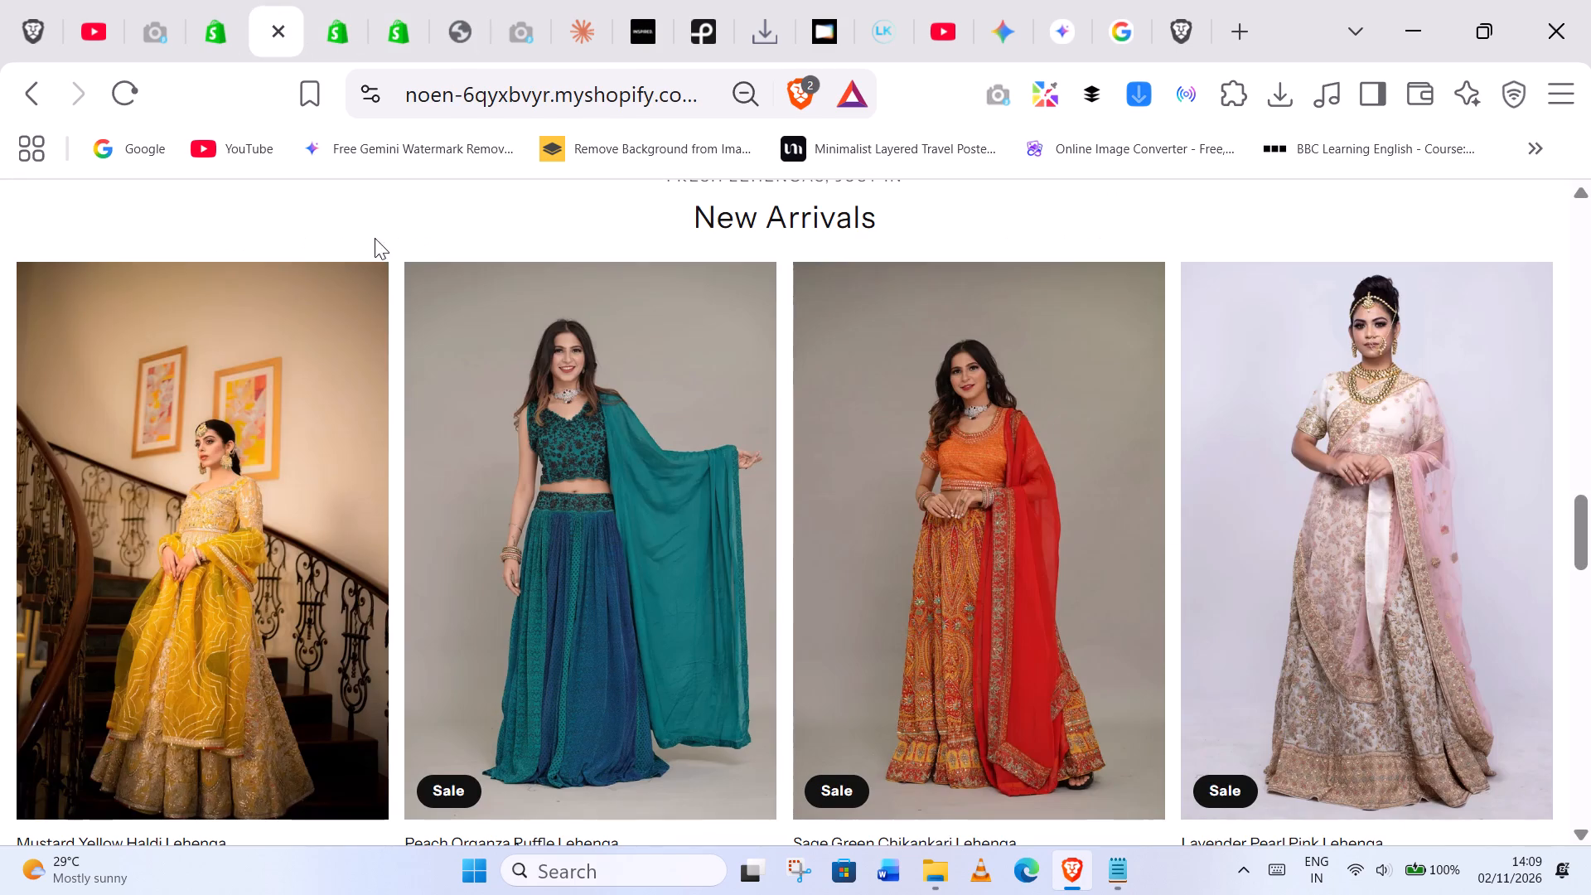
{"action": "scroll", "coordinate": [379, 243], "scroll_direction": "down", "scroll_amount": 2}
{"action": "left_click", "coordinate": [190, 0]}
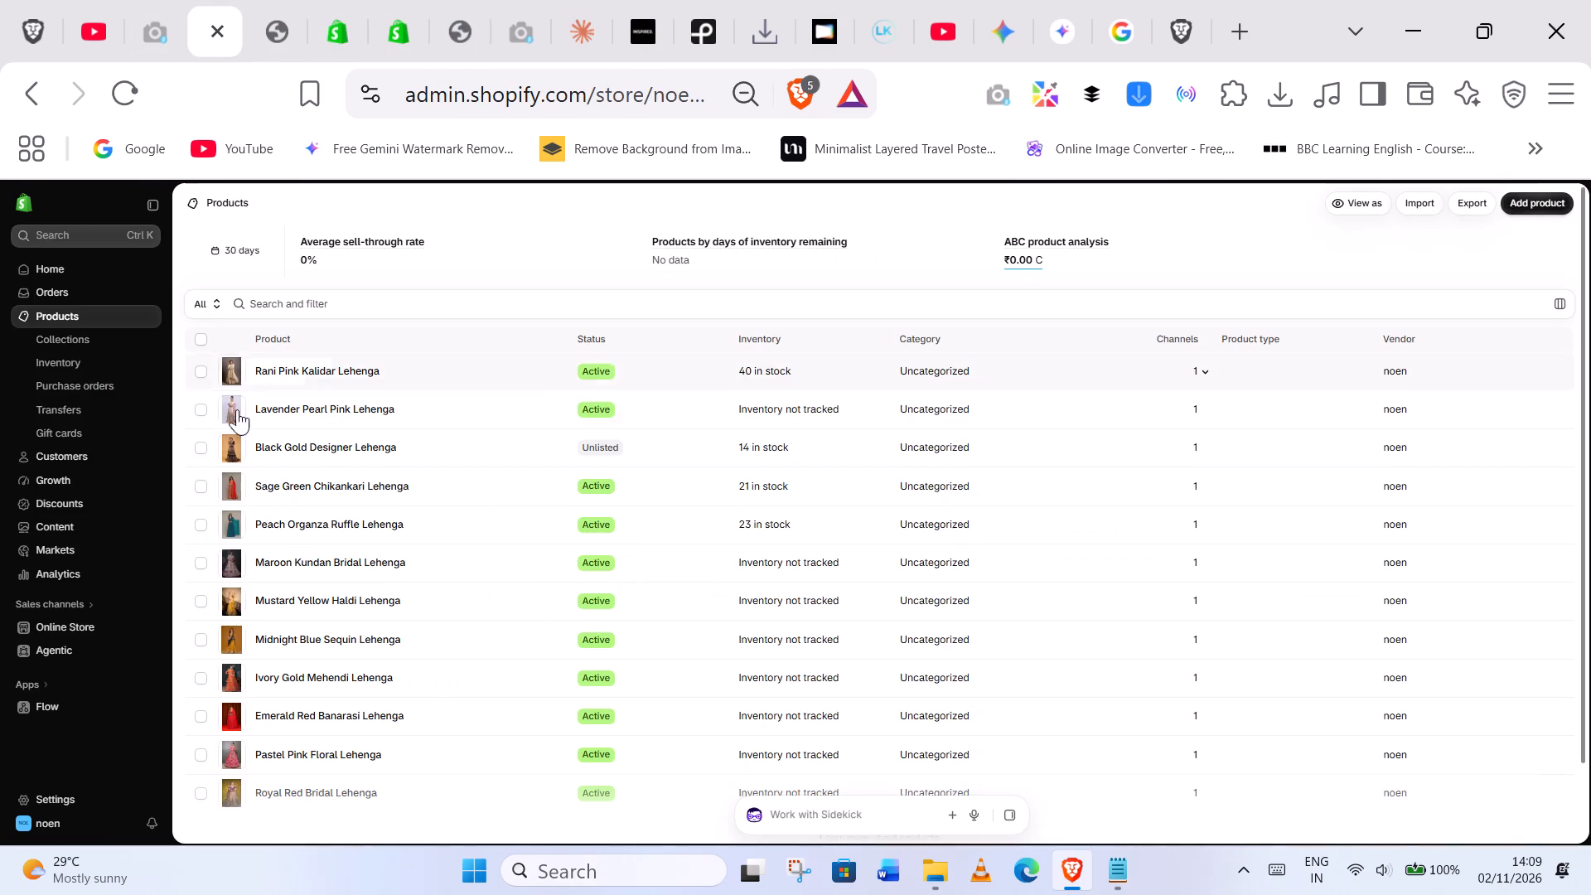
{"action": "left_click", "coordinate": [367, 403]}
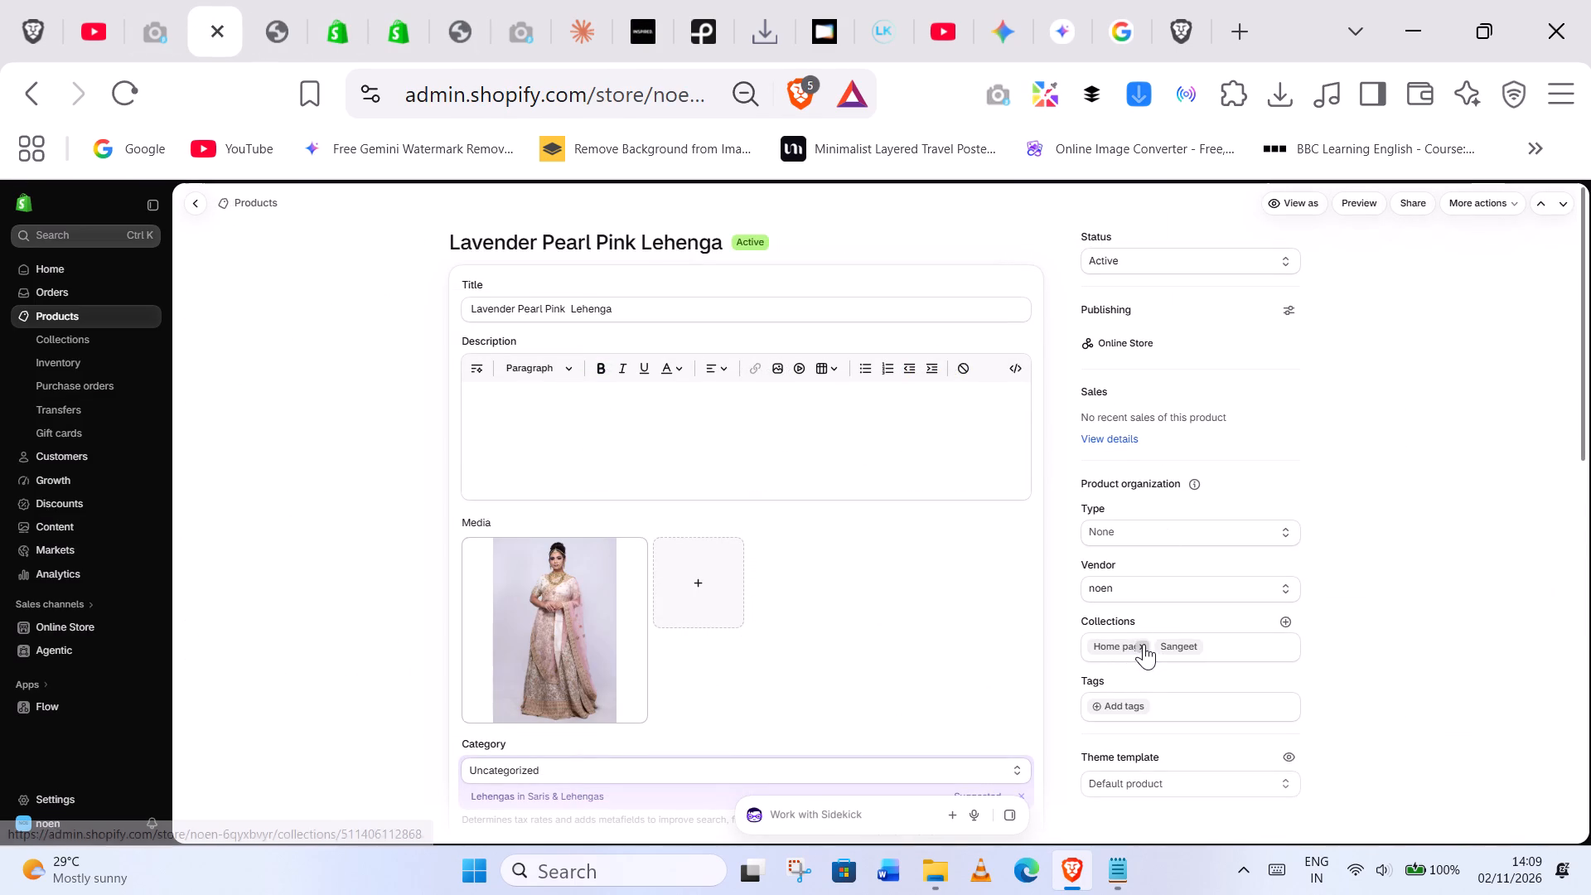
{"action": "left_click", "coordinate": [1144, 644]}
{"action": "left_click", "coordinate": [1286, 622]}
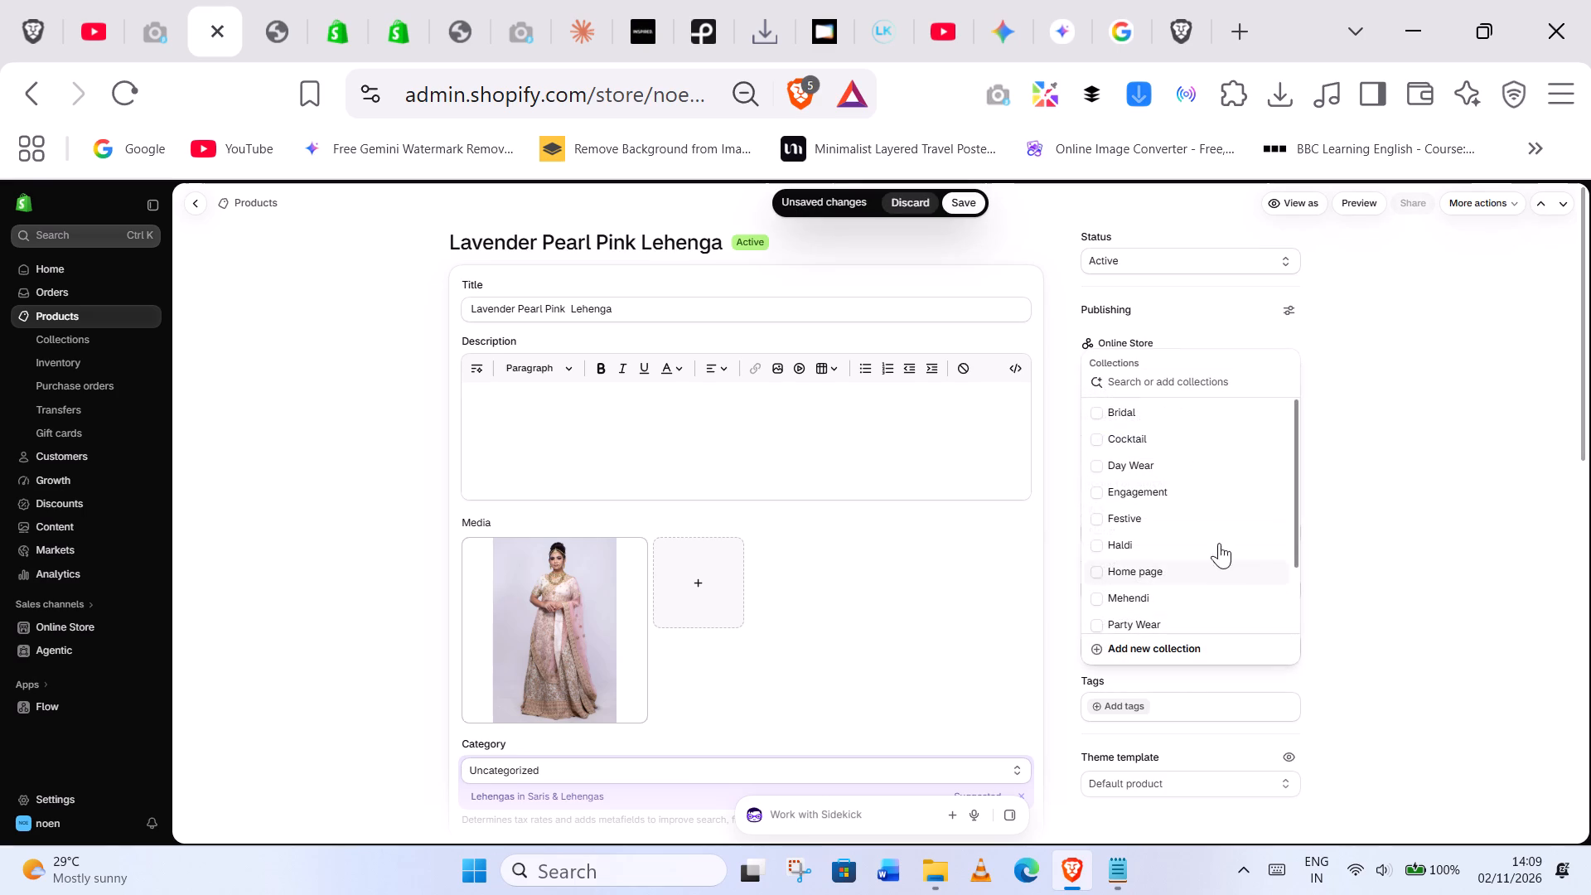
{"action": "left_click", "coordinate": [1153, 421]}
{"action": "left_click", "coordinate": [1378, 470]}
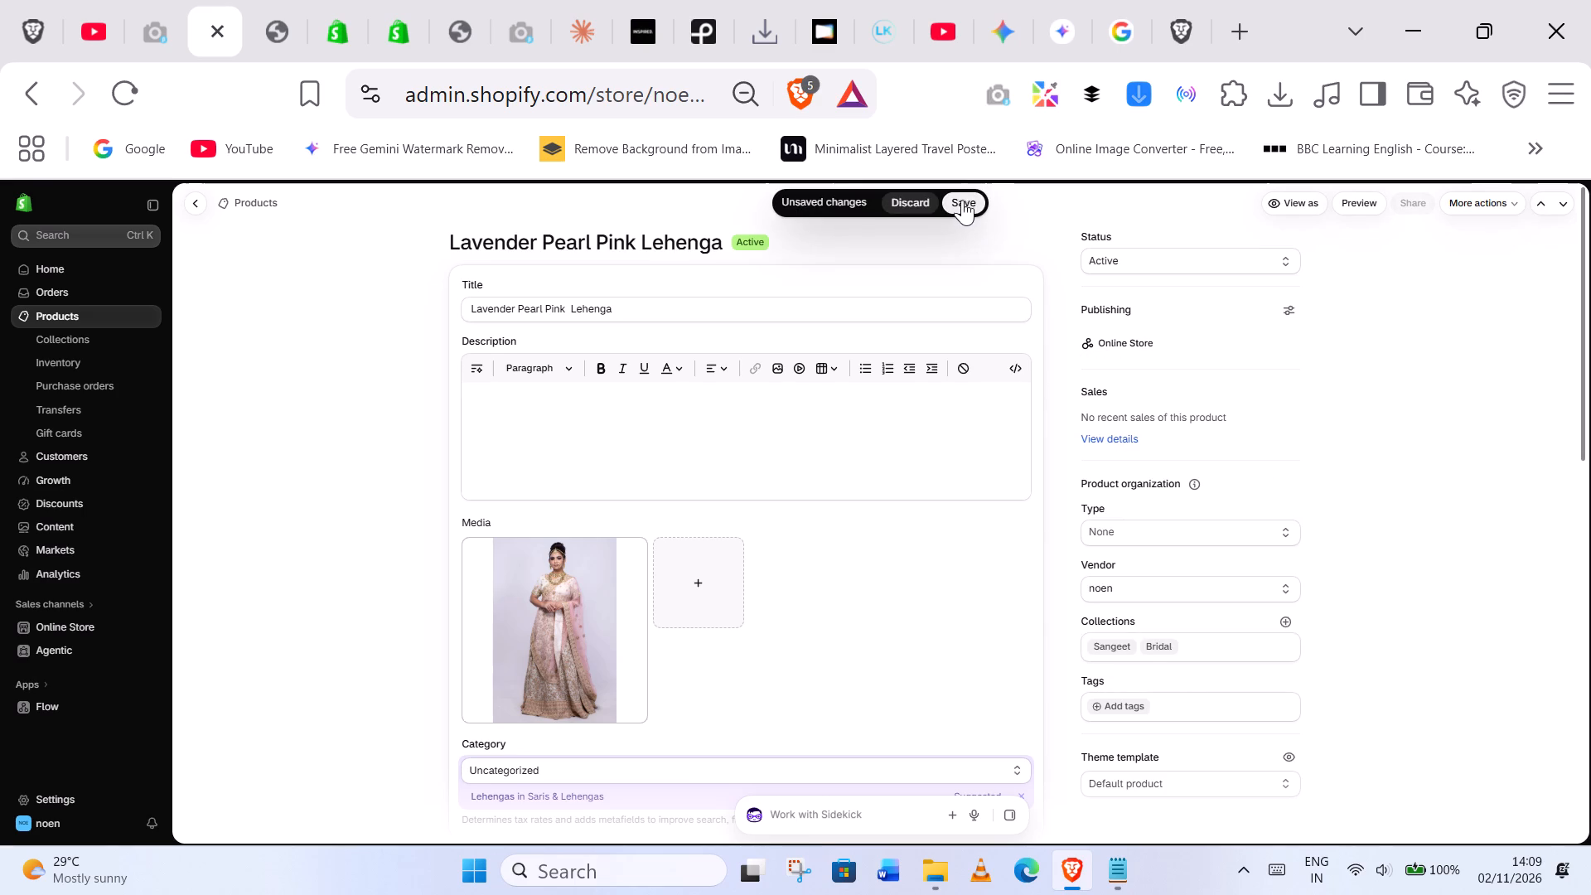
{"action": "left_click", "coordinate": [962, 199]}
Replace the Bridal collection with Home page on the Midnight Blue Sequin Lehenga product, keeping Mehendi, and save it.
{"action": "left_click", "coordinate": [488, 0]}
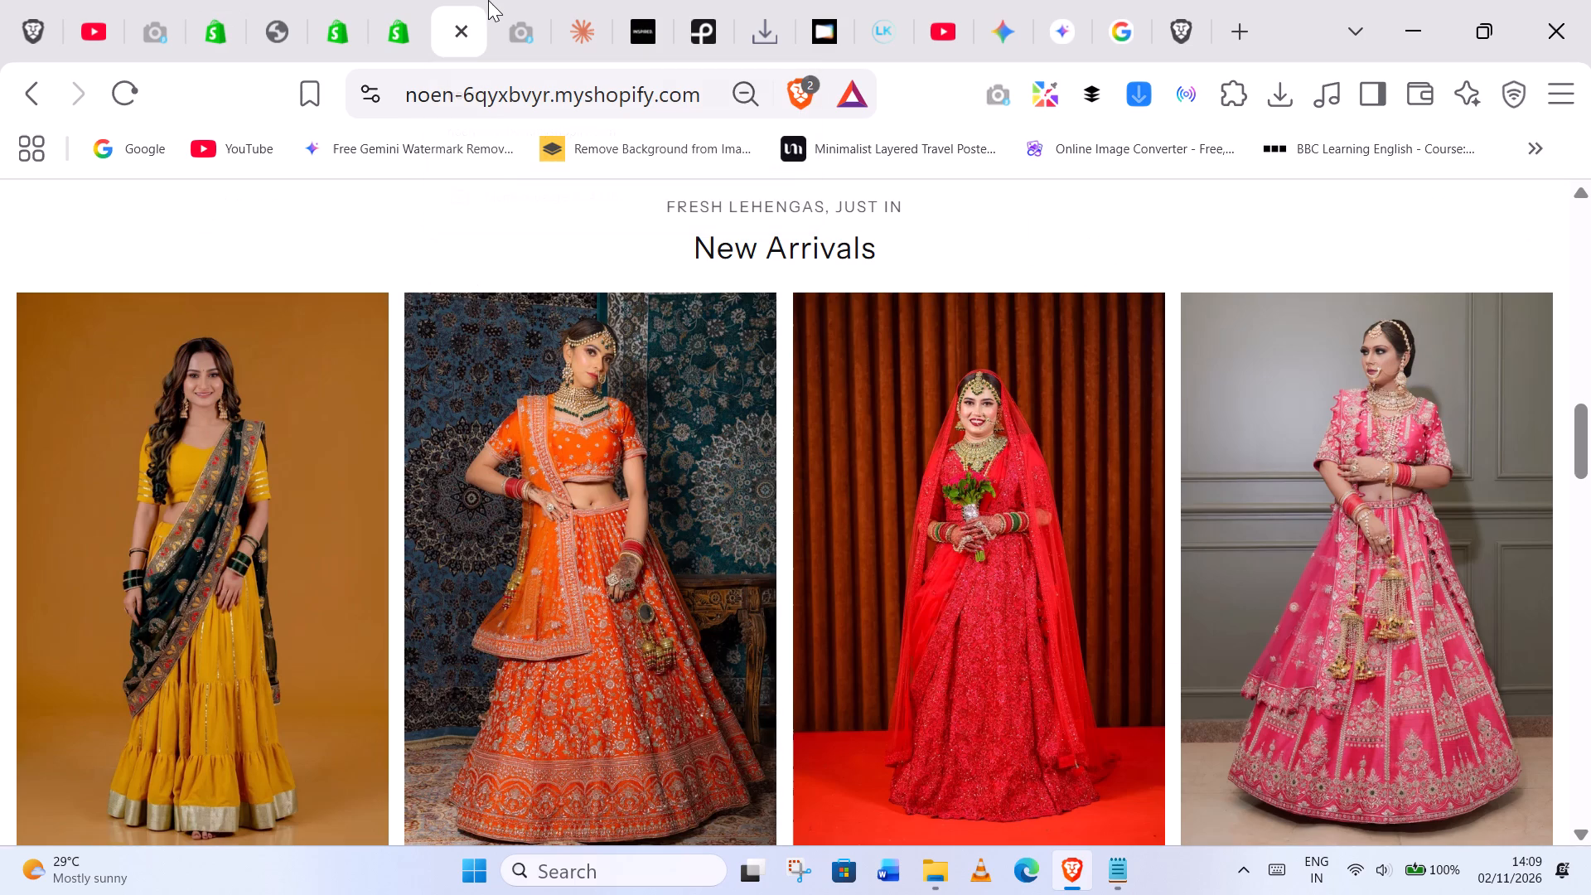
{"action": "scroll", "coordinate": [509, 425], "scroll_direction": "down", "scroll_amount": 3}
{"action": "scroll", "coordinate": [509, 425], "scroll_direction": "up", "scroll_amount": 4}
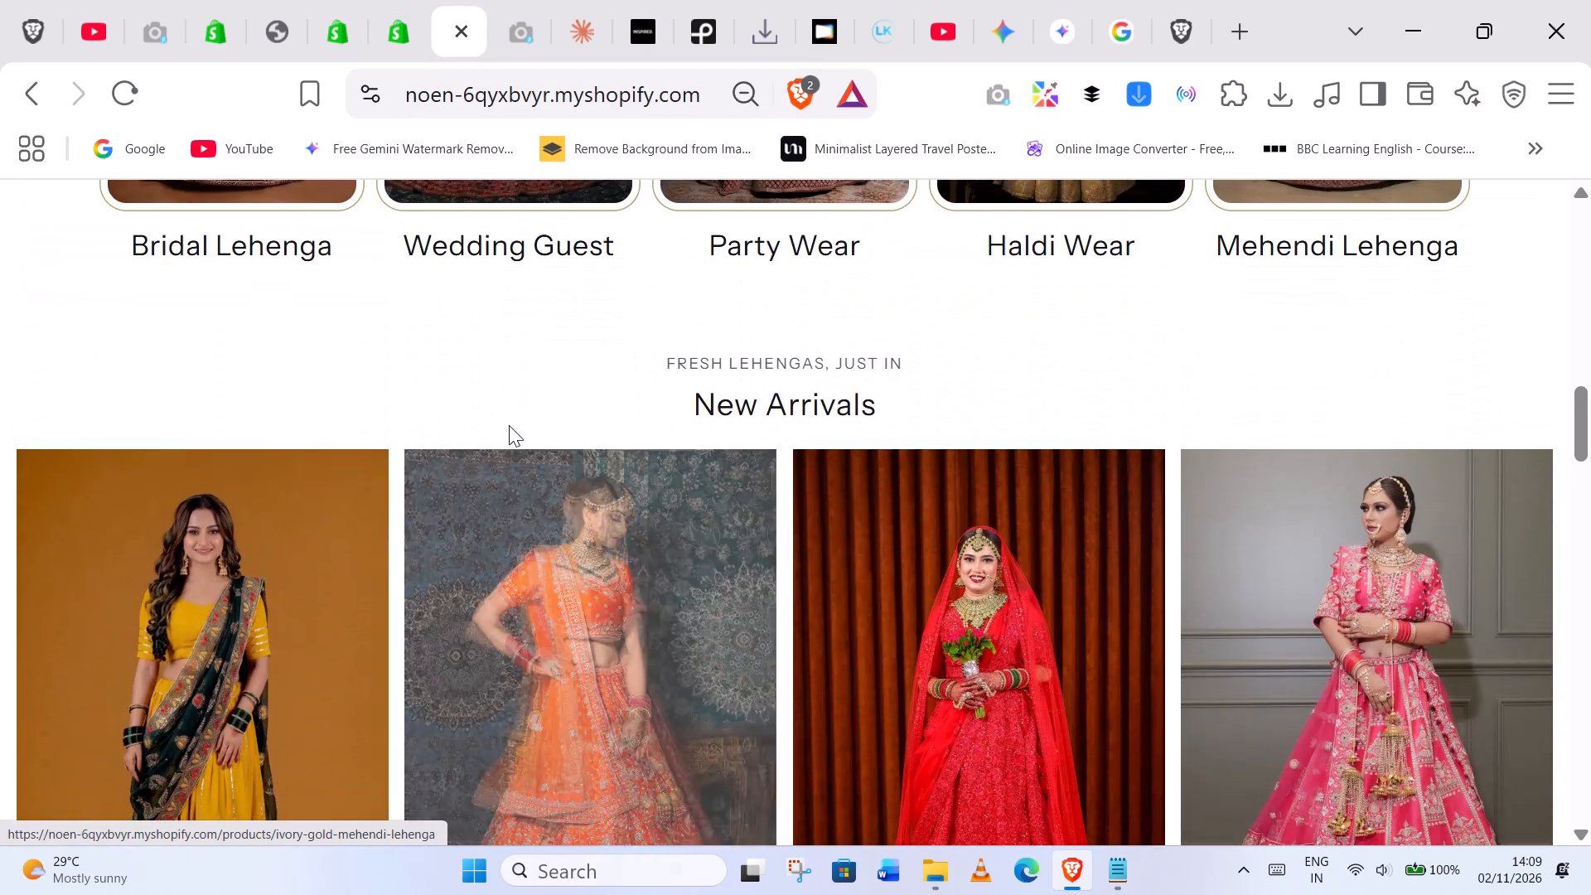
{"action": "scroll", "coordinate": [509, 425], "scroll_direction": "down", "scroll_amount": 5}
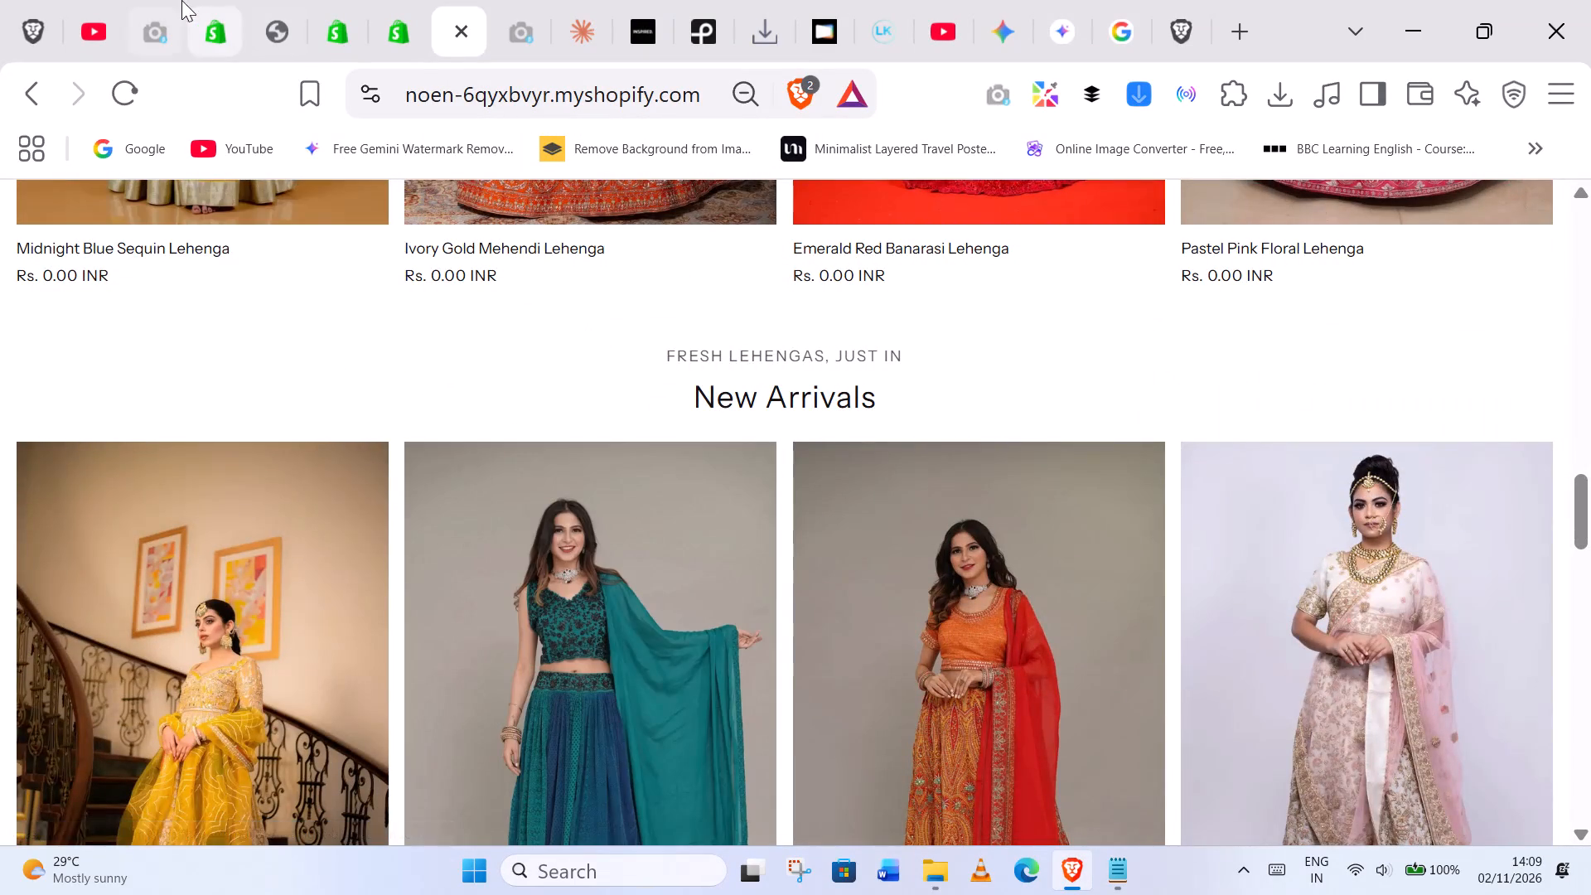
{"action": "left_click", "coordinate": [166, 0]}
{"action": "left_click", "coordinate": [197, 0]}
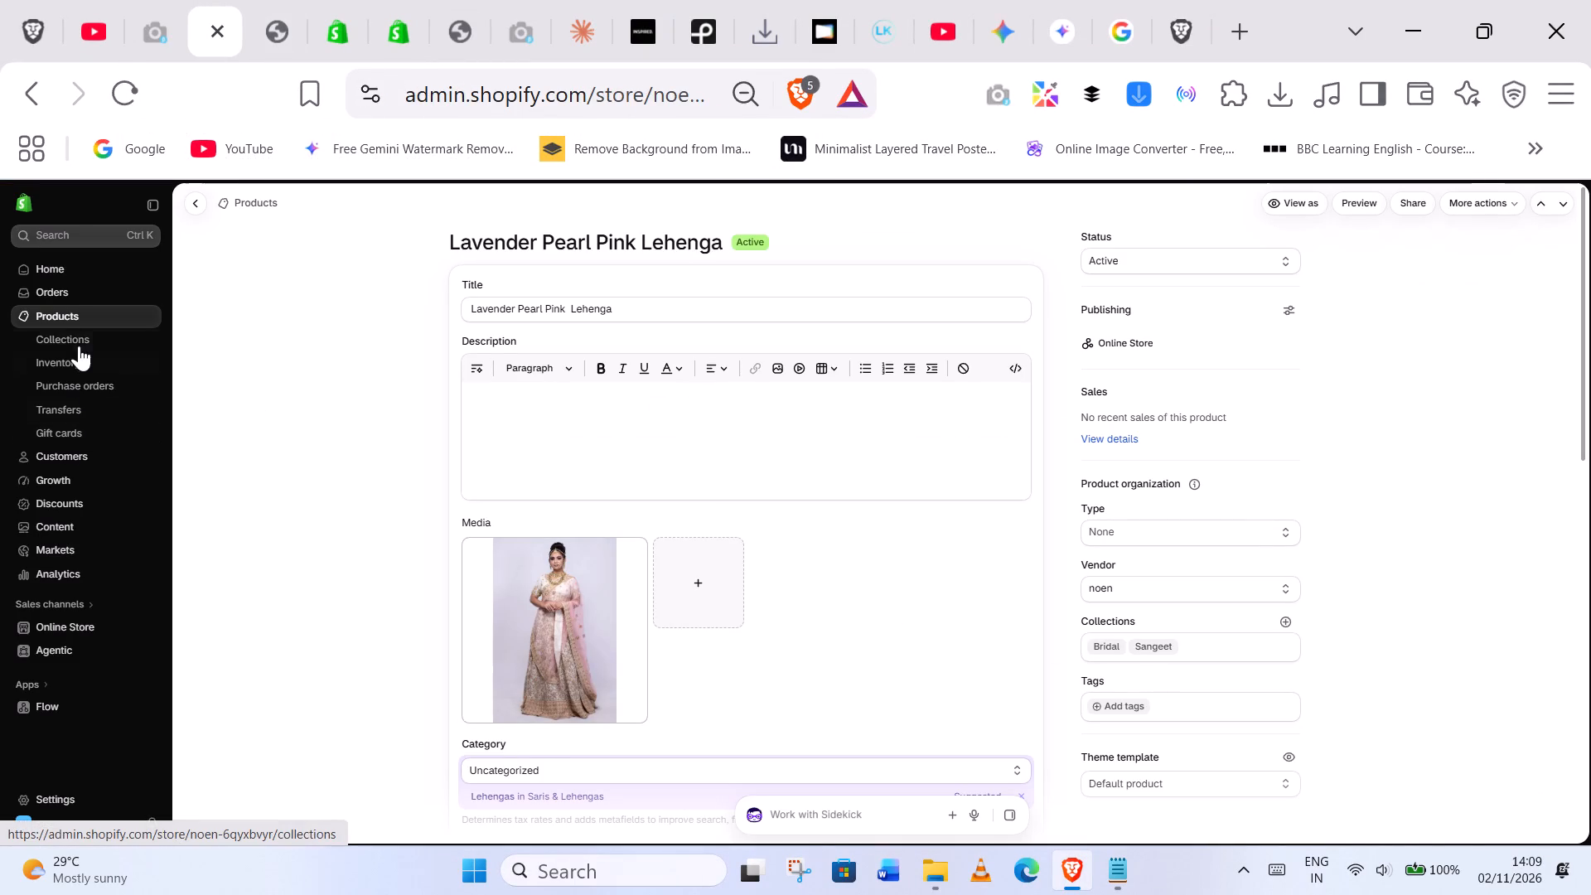
{"action": "left_click", "coordinate": [70, 322]}
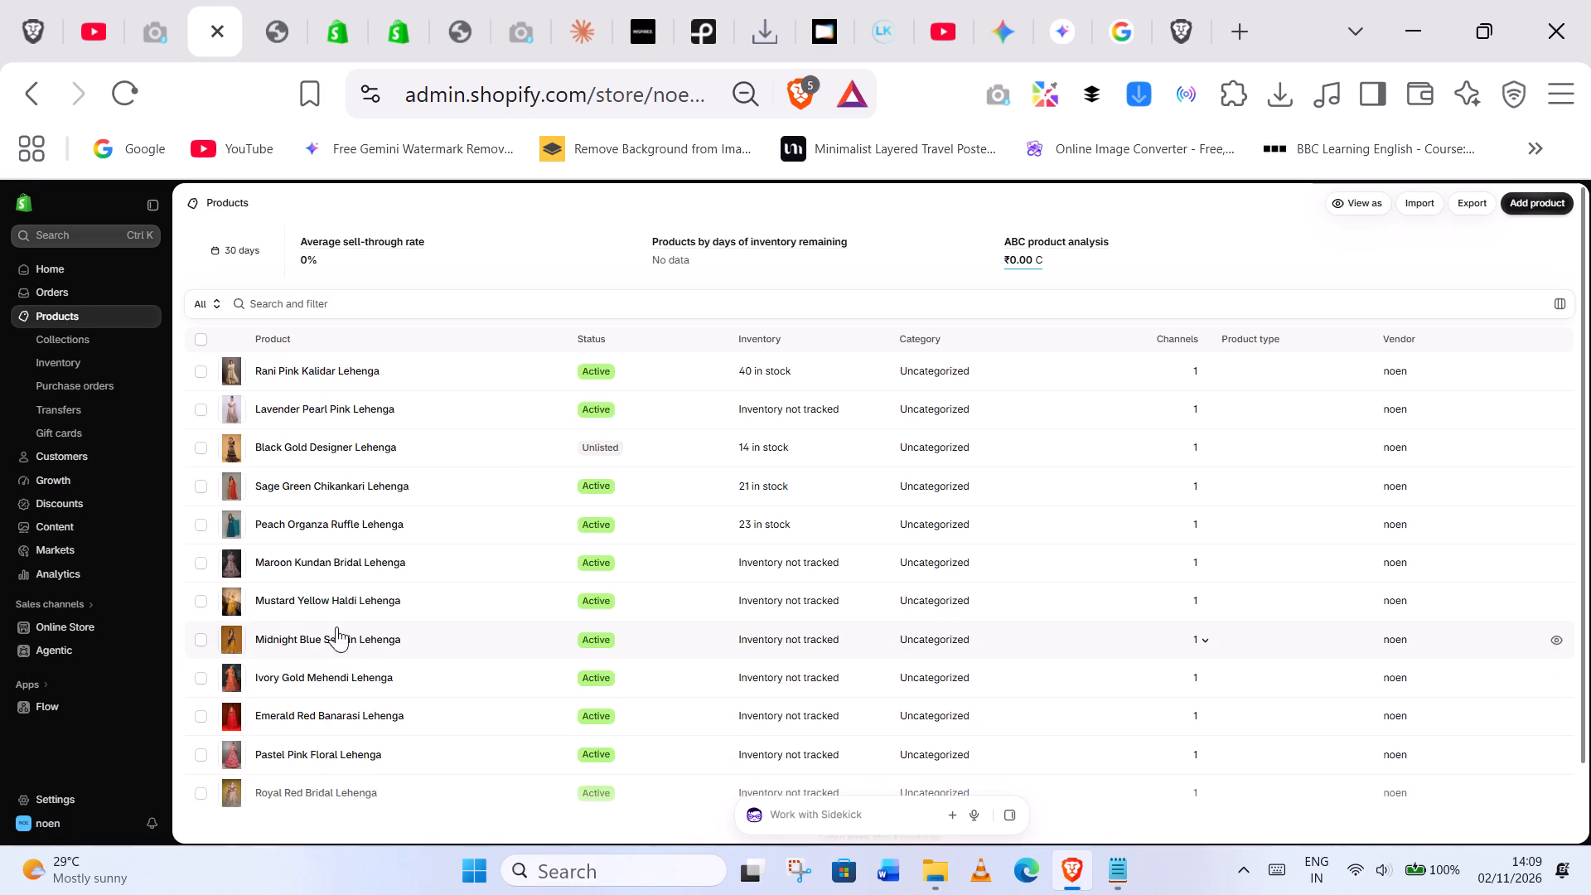
{"action": "left_click", "coordinate": [284, 644]}
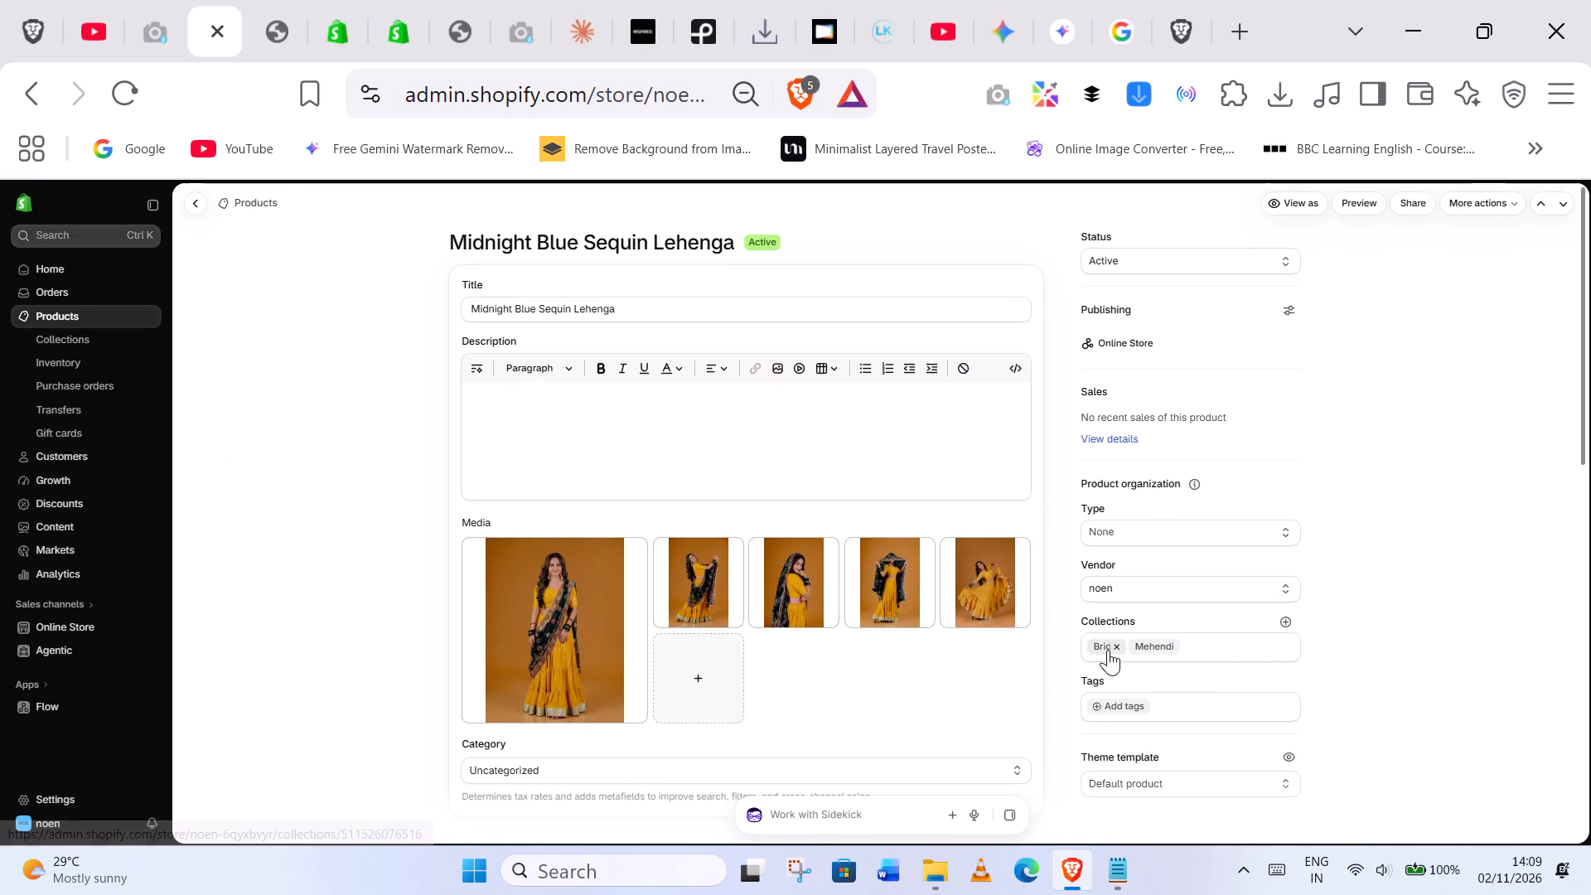
{"action": "left_click", "coordinate": [1116, 650]}
{"action": "left_click", "coordinate": [1279, 622]}
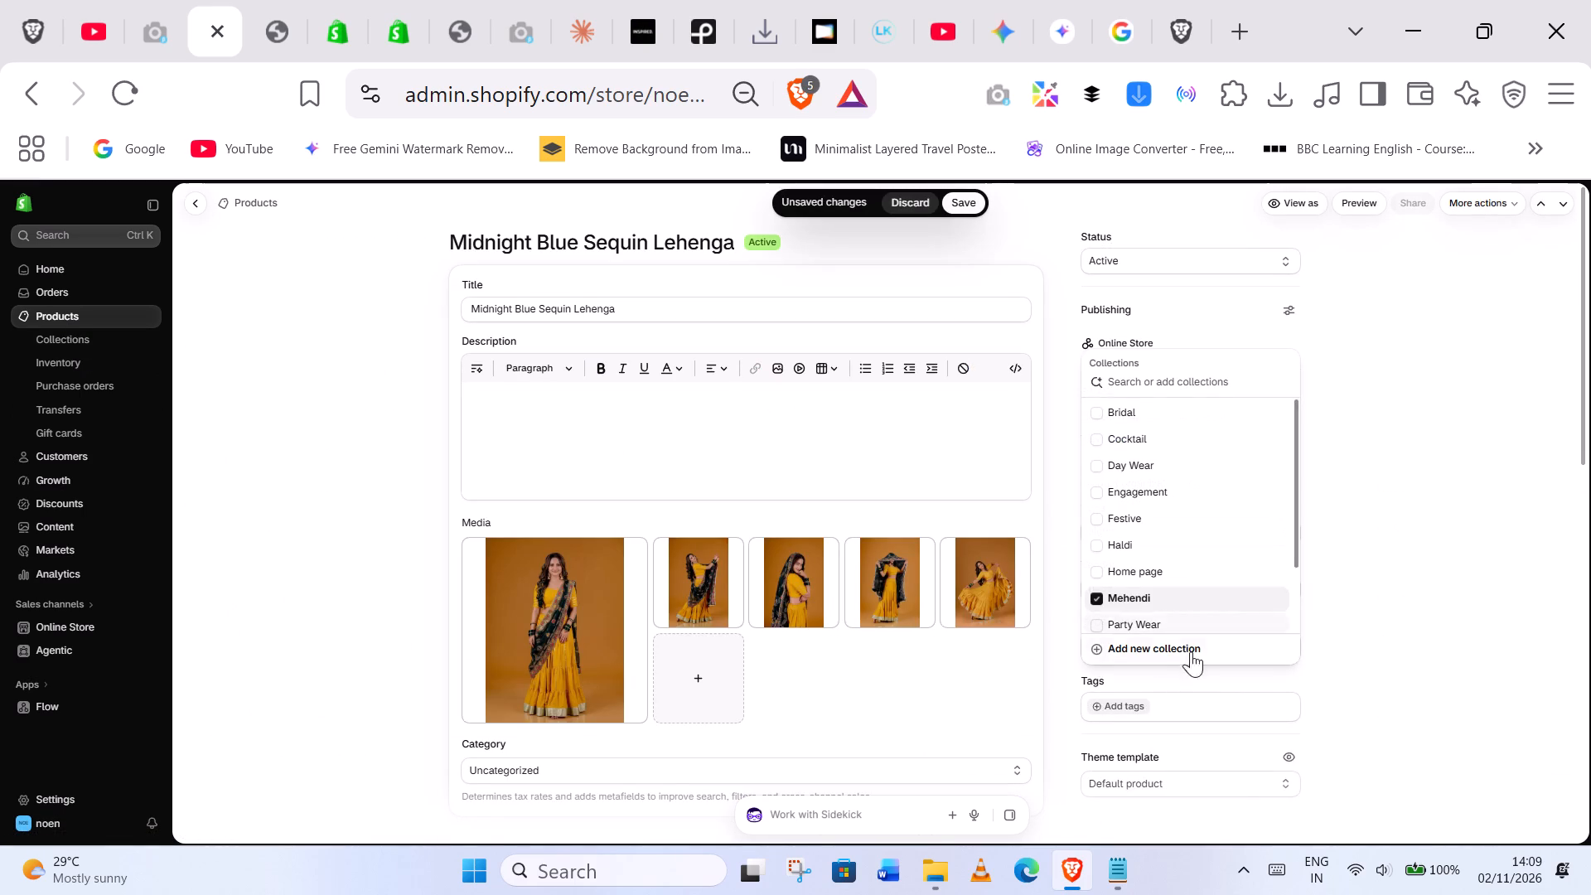
{"action": "left_click", "coordinate": [1123, 574]}
{"action": "left_click", "coordinate": [968, 198]}
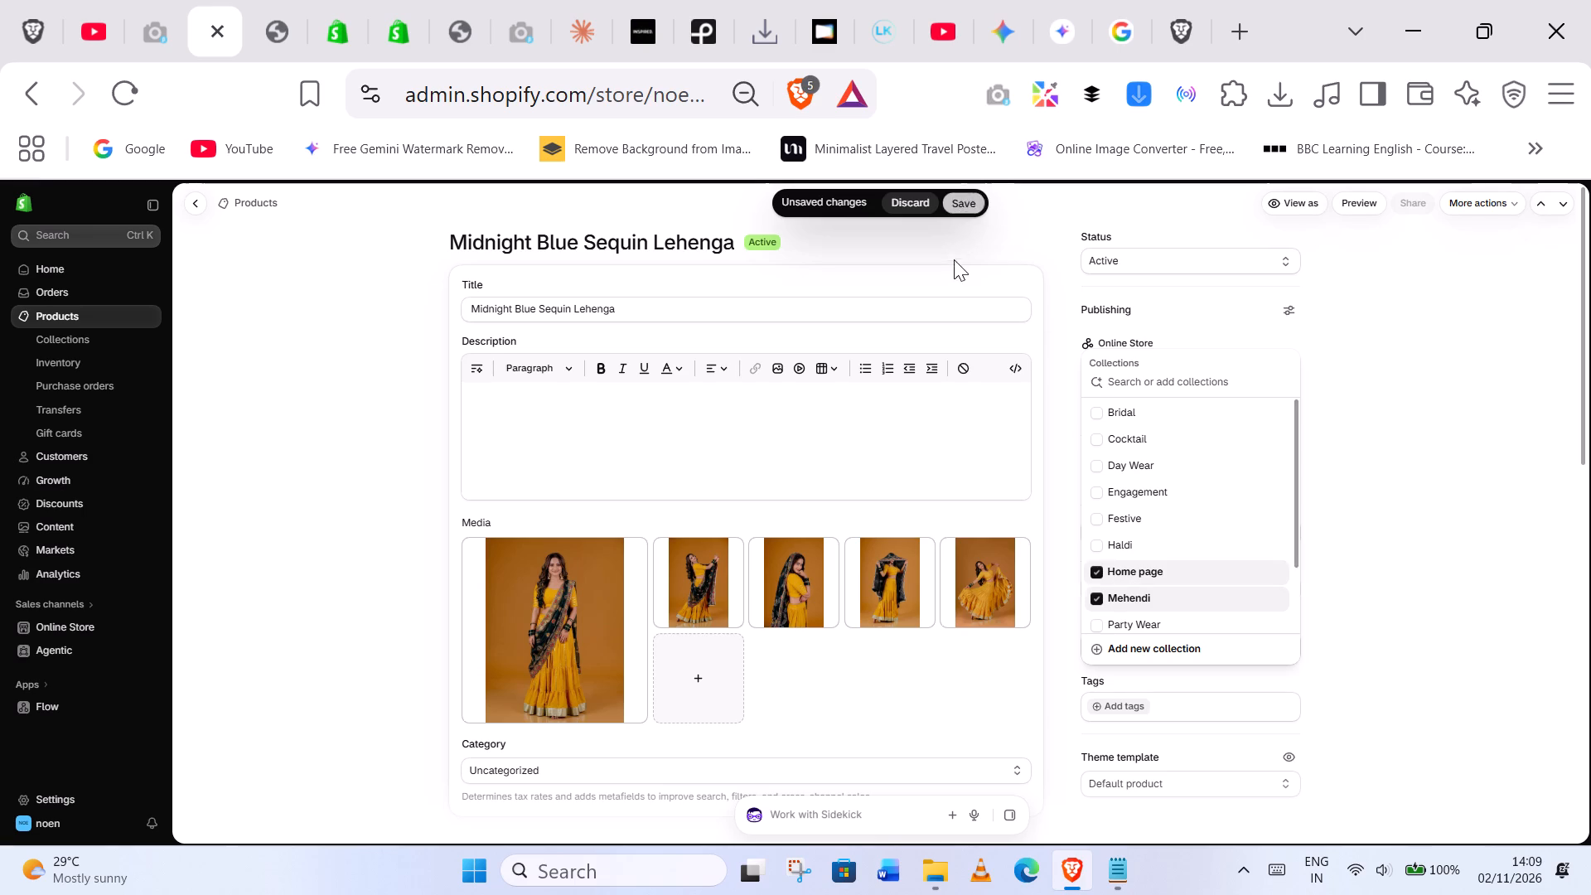
Reload the storefront home page and look it over from the New Arrivals grids back up to the header.
{"action": "left_click", "coordinate": [476, 0]}
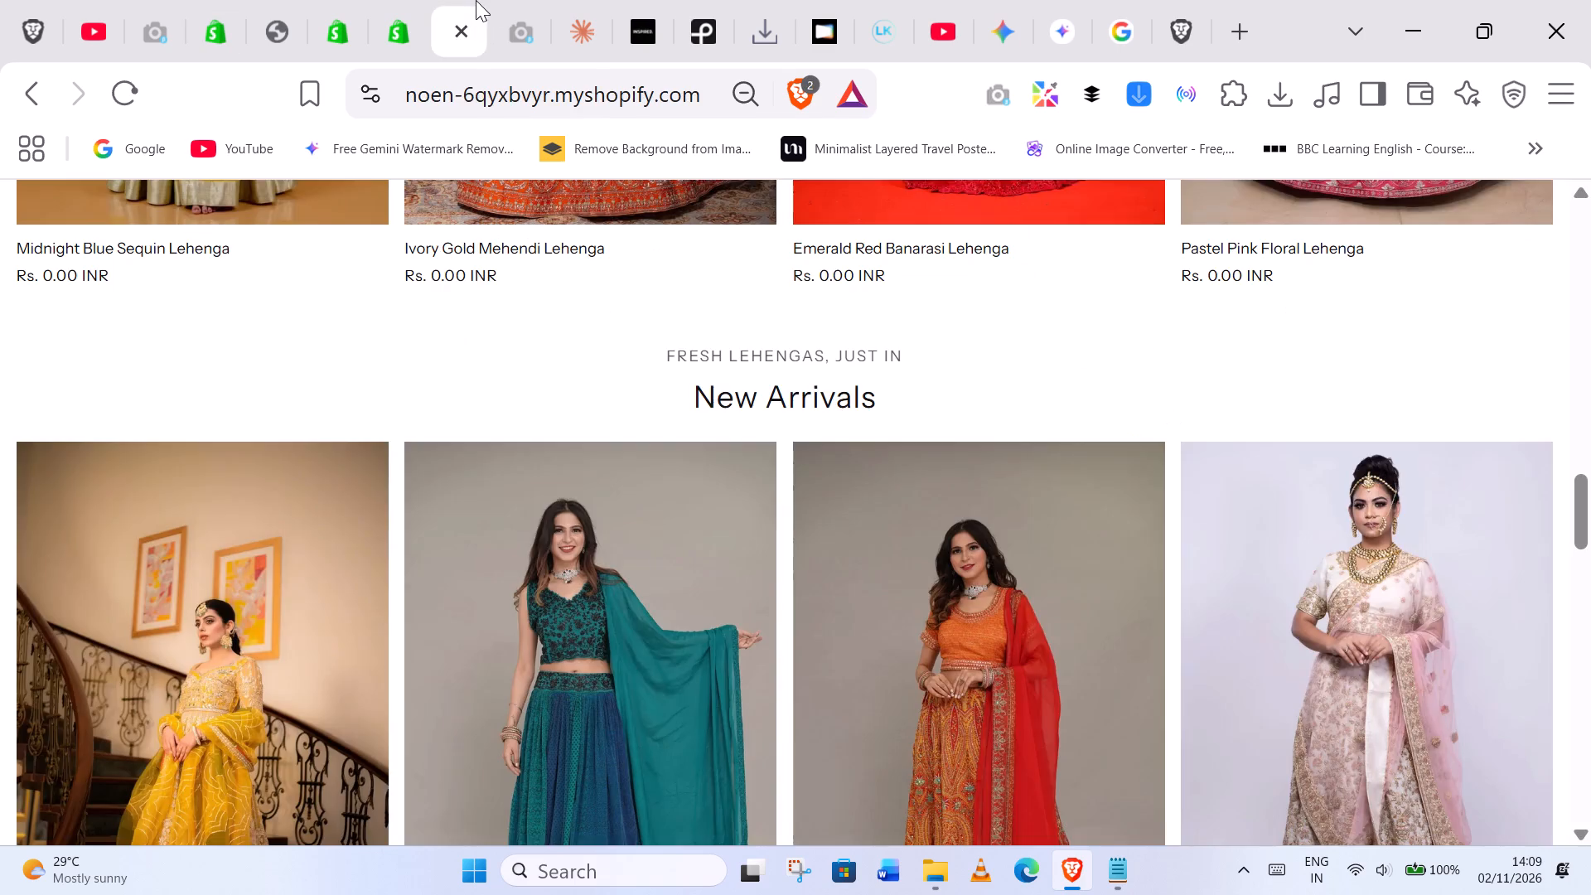
{"action": "left_click", "coordinate": [543, 0]}
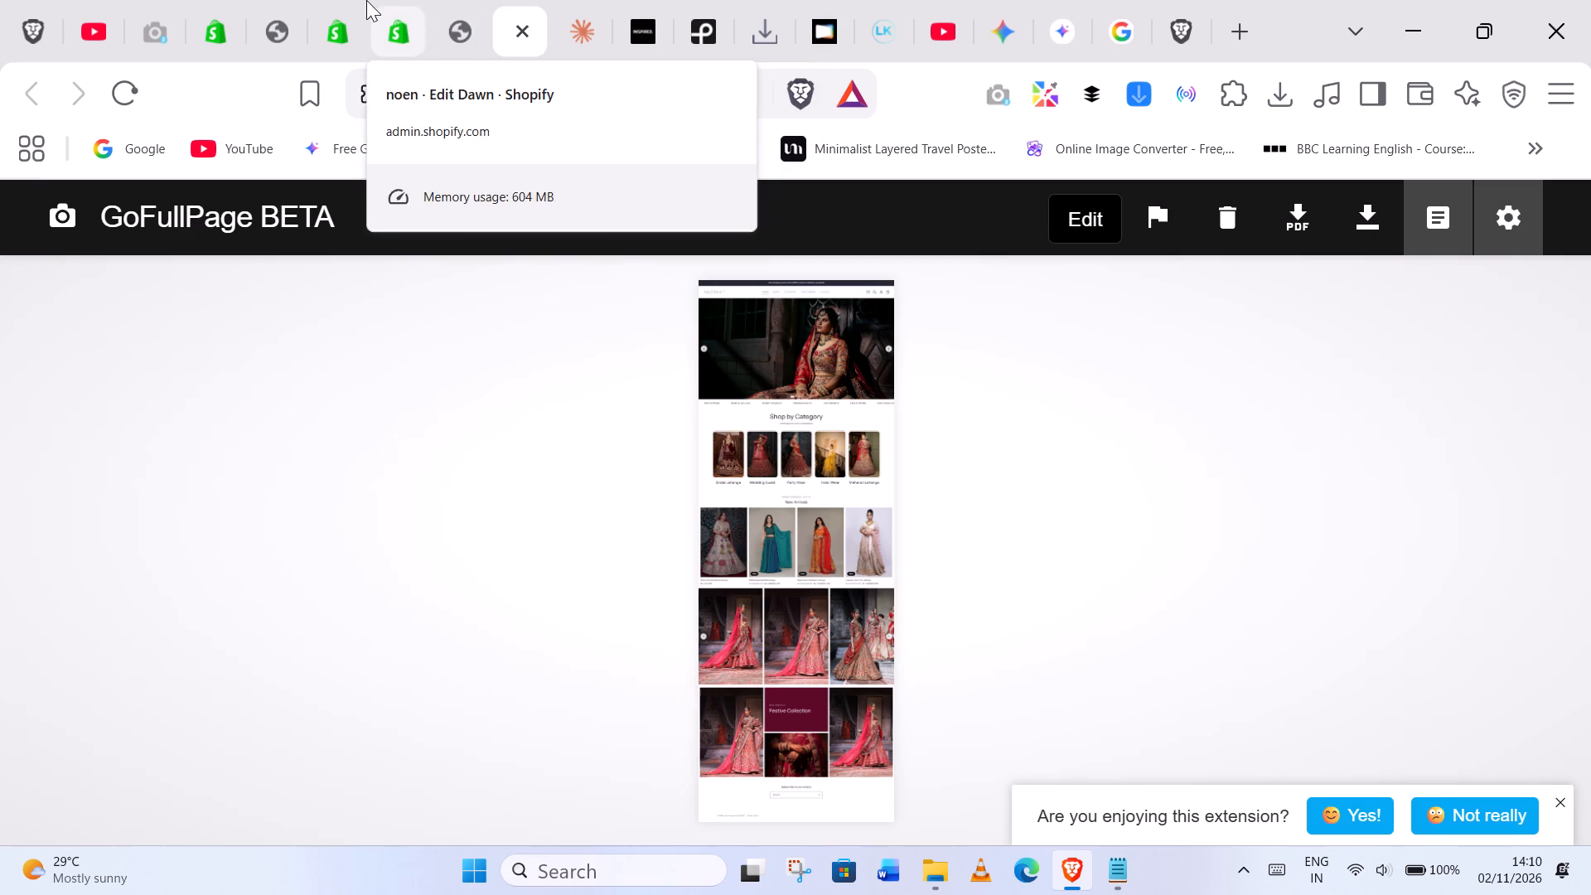
{"action": "left_click", "coordinate": [470, 0]}
{"action": "left_click", "coordinate": [133, 86]}
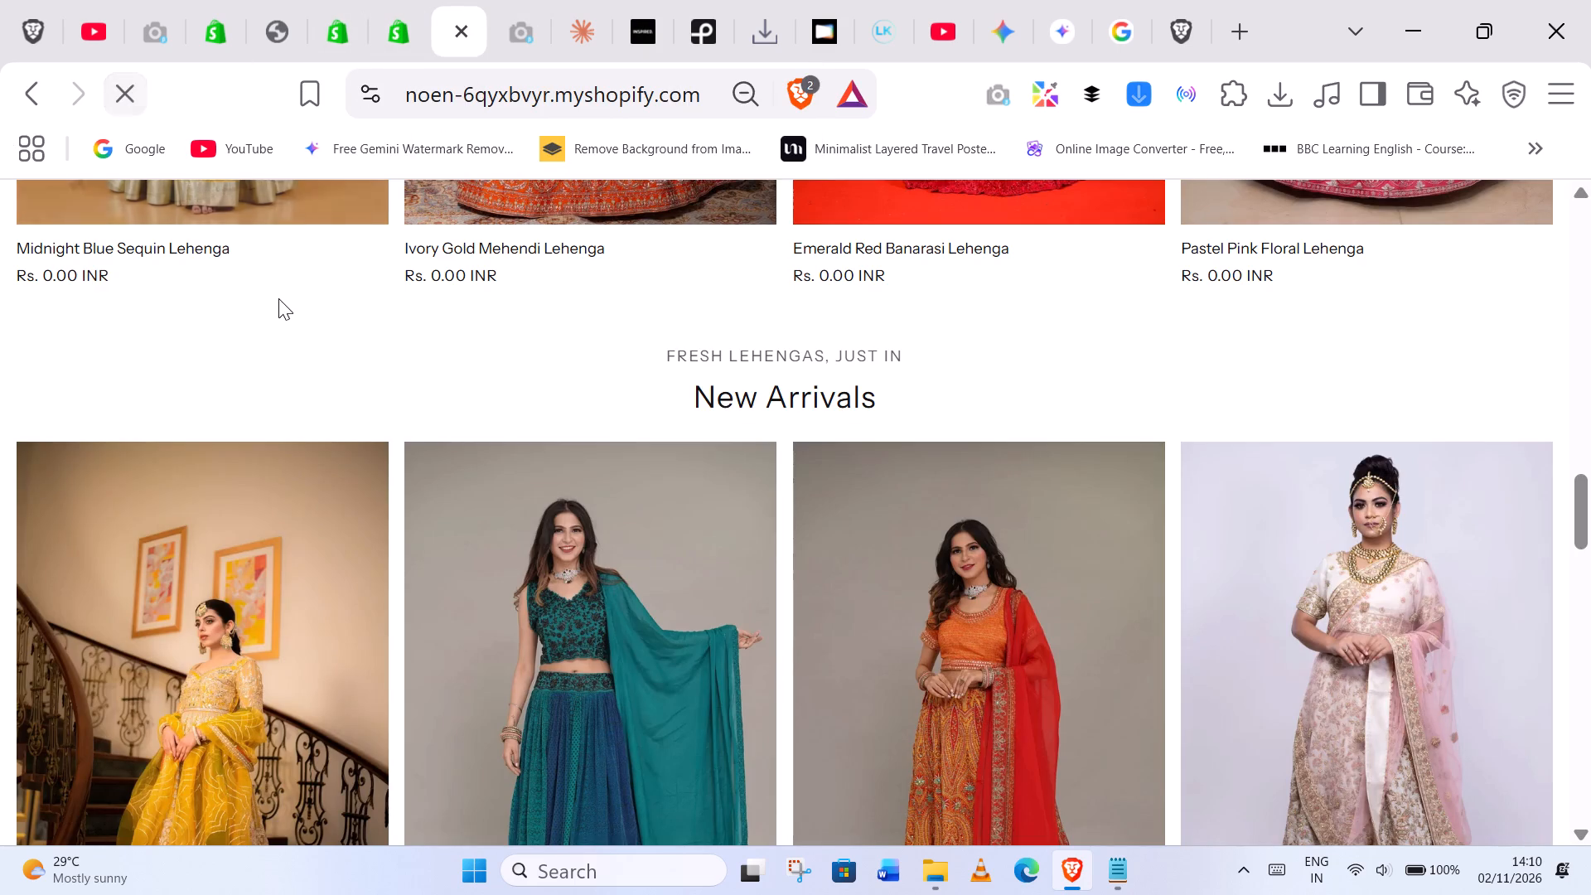
{"action": "scroll", "coordinate": [393, 393], "scroll_direction": "down", "scroll_amount": 2}
{"action": "scroll", "coordinate": [399, 451], "scroll_direction": "up", "scroll_amount": 2}
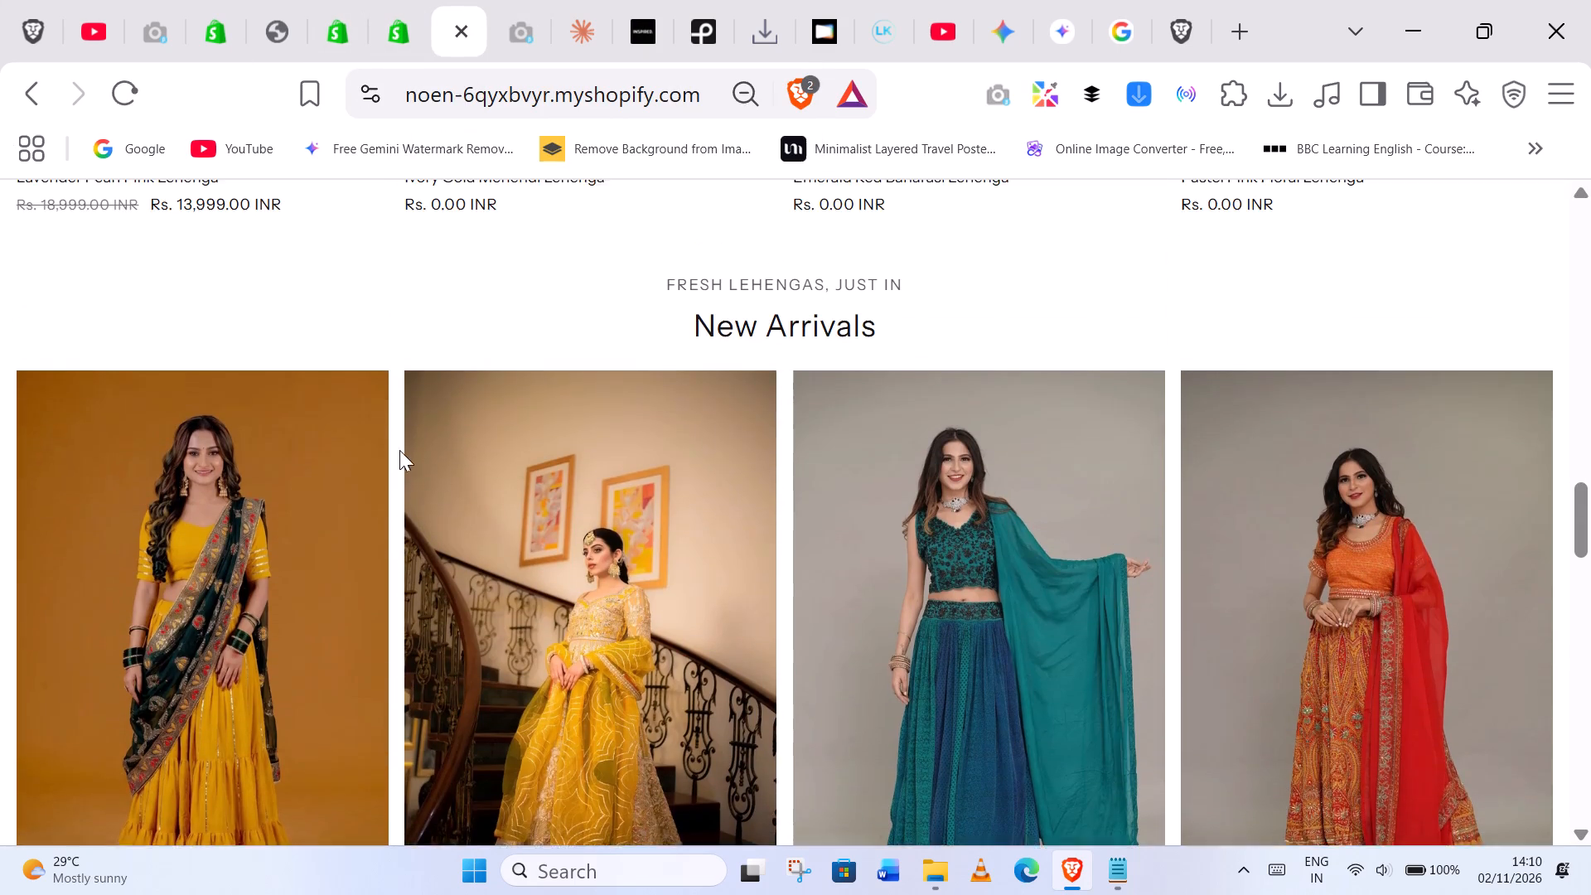
{"action": "scroll", "coordinate": [344, 325], "scroll_direction": "up", "scroll_amount": 9}
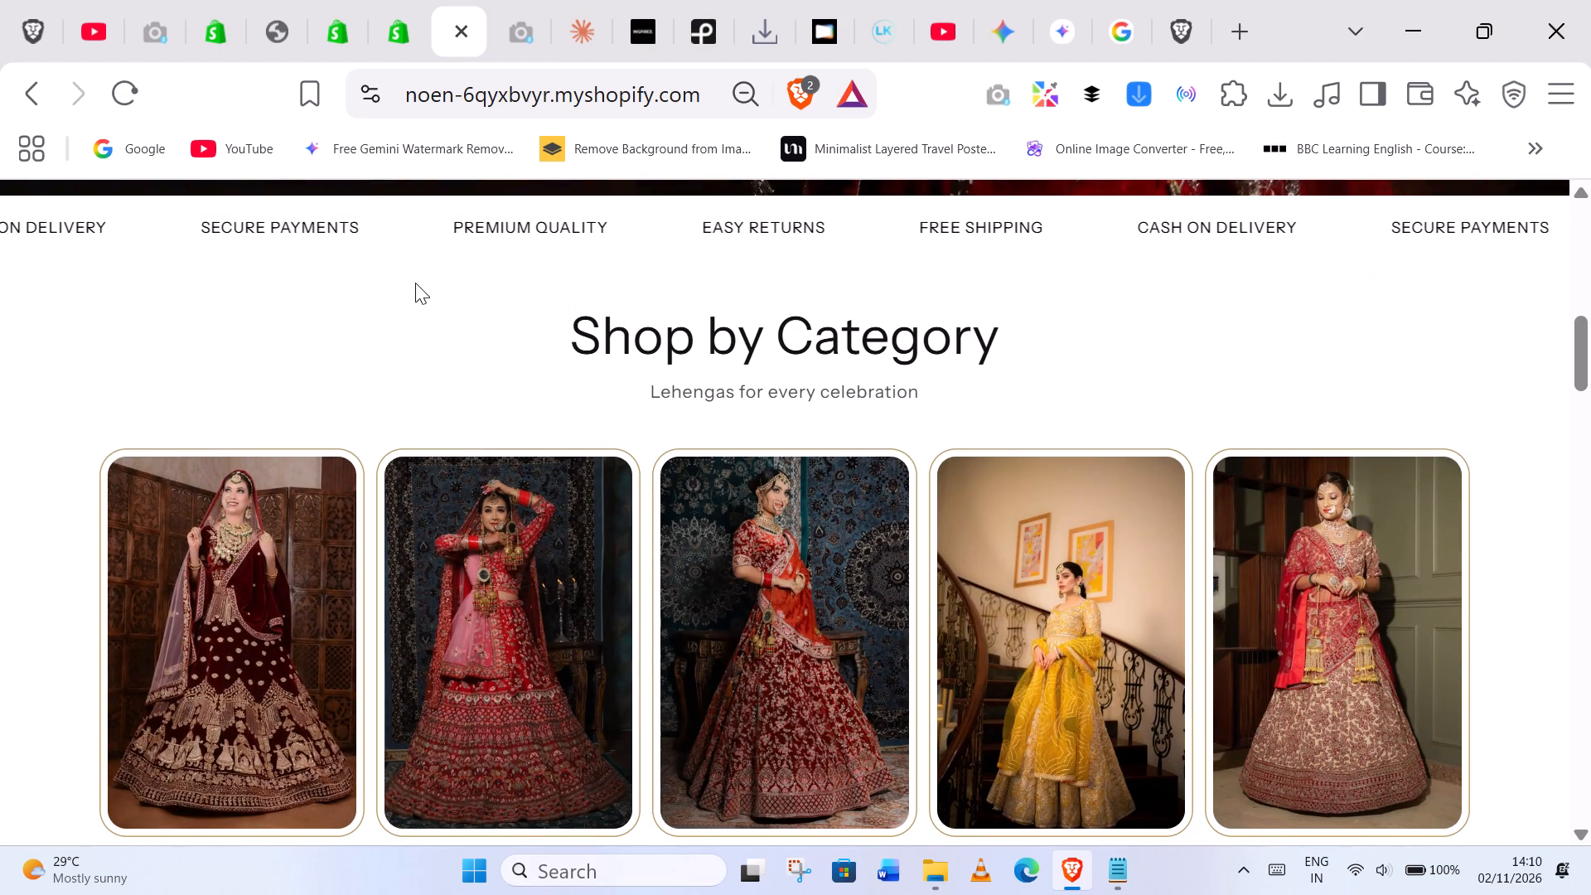
{"action": "scroll", "coordinate": [415, 283], "scroll_direction": "up", "scroll_amount": 10}
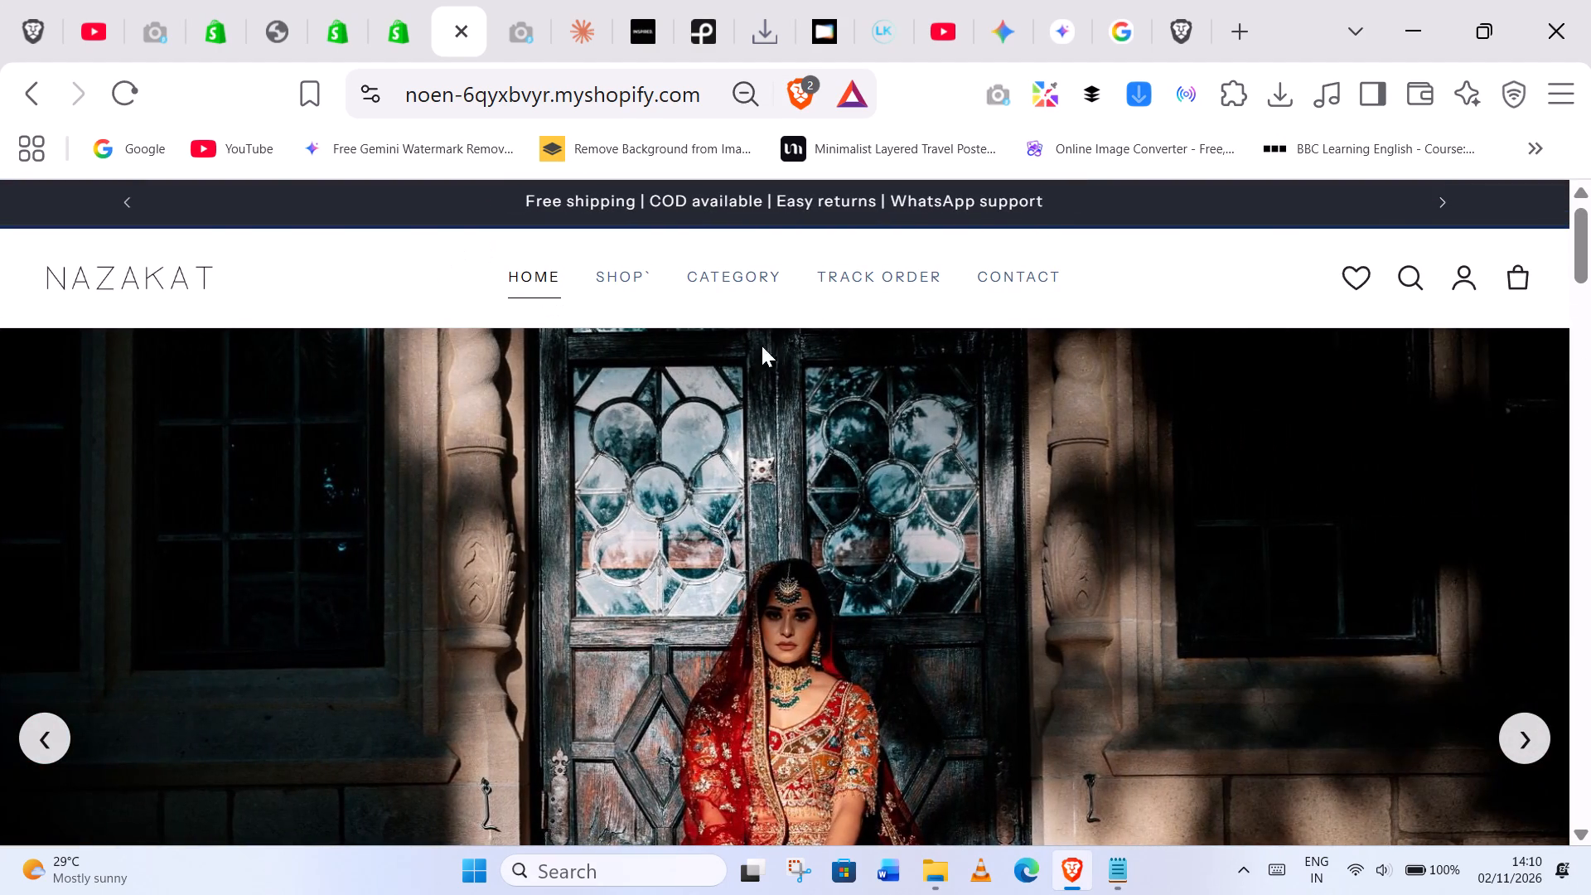
Examine the product line-up in both New Arrivals grids on the storefront home page.
{"action": "scroll", "coordinate": [554, 315], "scroll_direction": "down", "scroll_amount": 1}
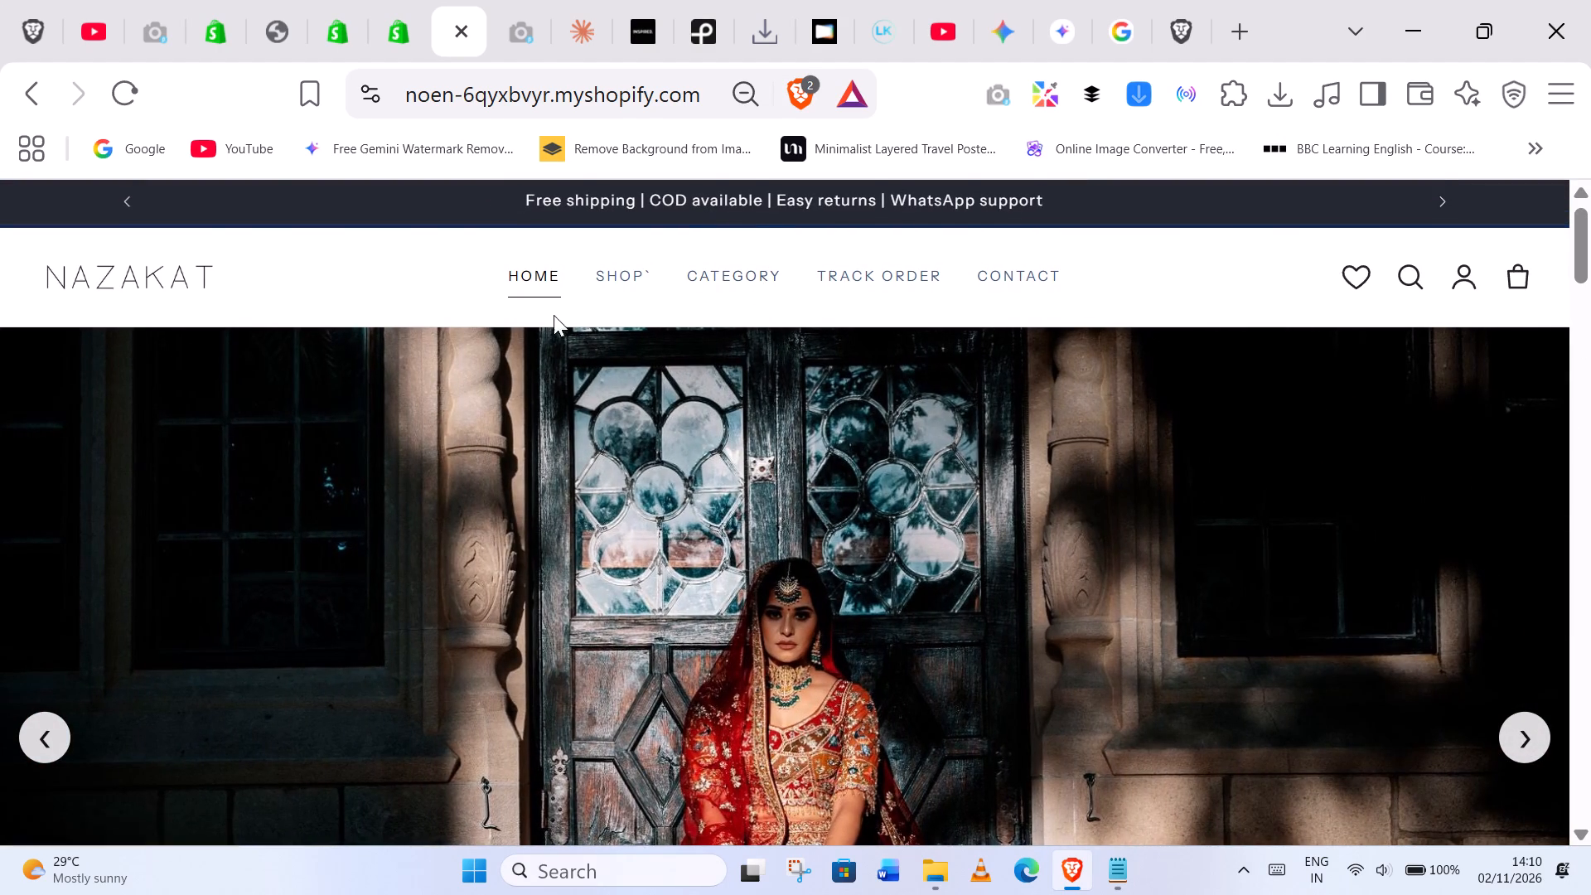
{"action": "scroll", "coordinate": [554, 315], "scroll_direction": "down", "scroll_amount": 2}
{"action": "scroll", "coordinate": [730, 411], "scroll_direction": "down", "scroll_amount": 4}
{"action": "scroll", "coordinate": [893, 393], "scroll_direction": "down", "scroll_amount": 2}
{"action": "scroll", "coordinate": [1075, 389], "scroll_direction": "down", "scroll_amount": 2}
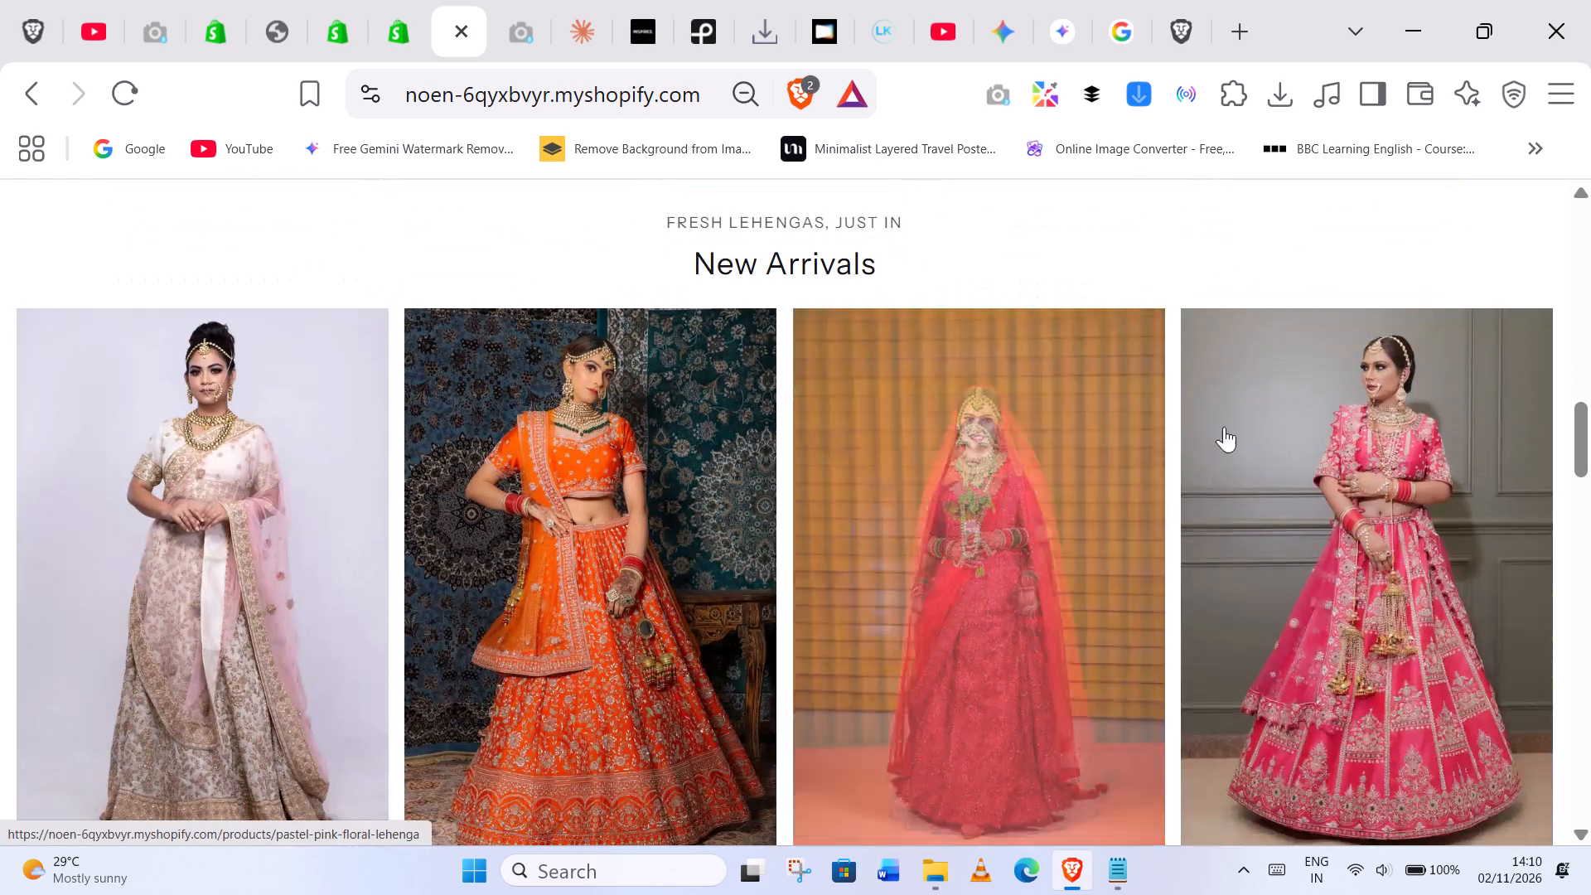
{"action": "scroll", "coordinate": [935, 405], "scroll_direction": "down", "scroll_amount": 1}
{"action": "scroll", "coordinate": [858, 449], "scroll_direction": "up", "scroll_amount": 1}
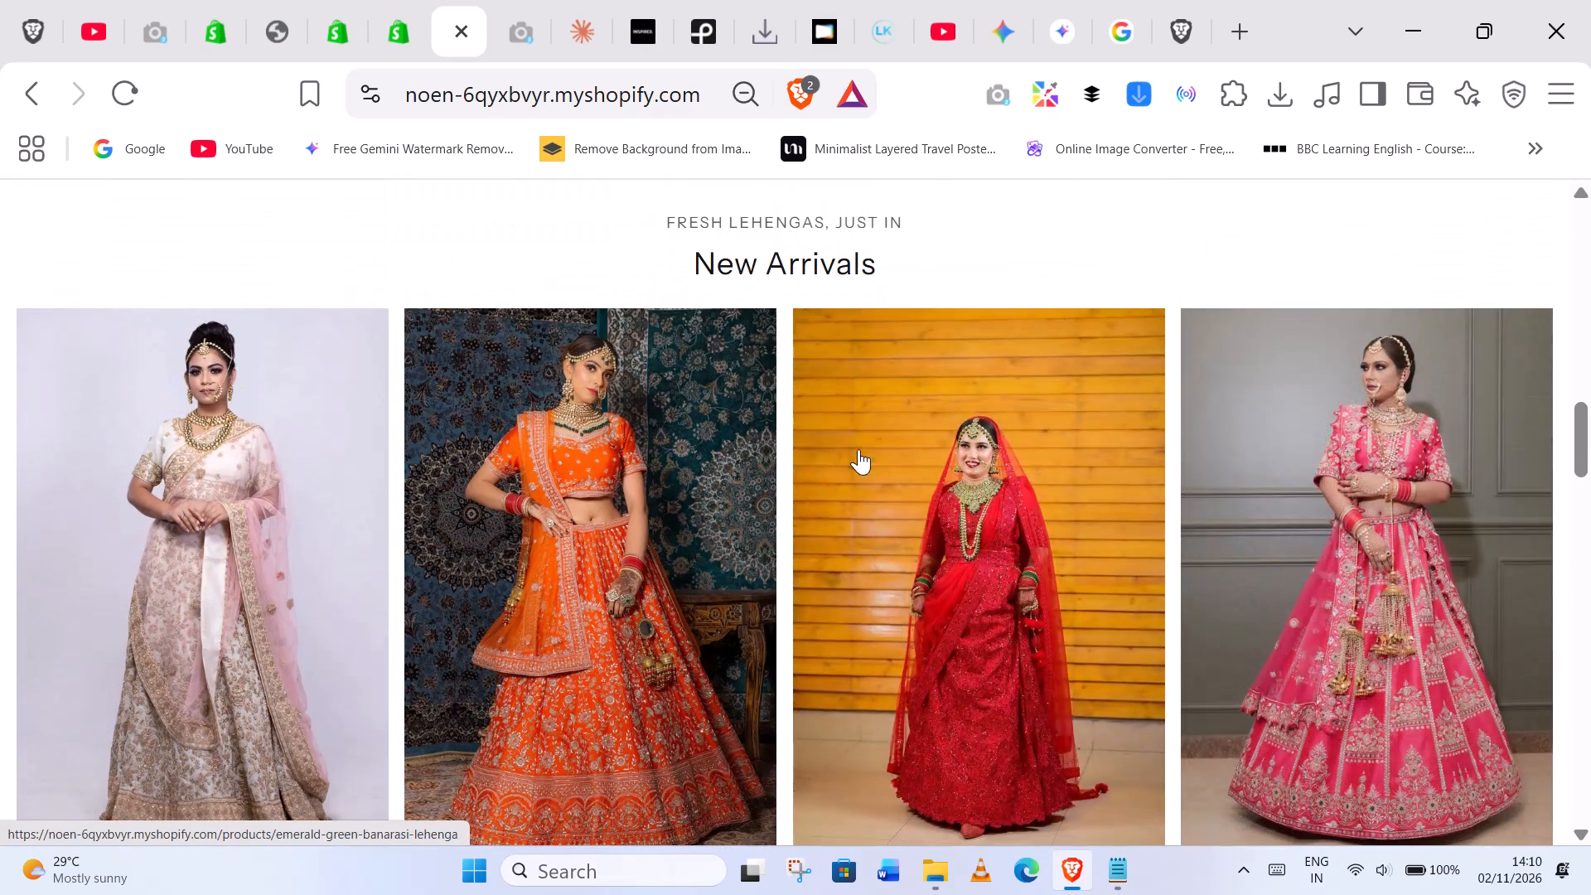
{"action": "scroll", "coordinate": [887, 429], "scroll_direction": "down", "scroll_amount": 4}
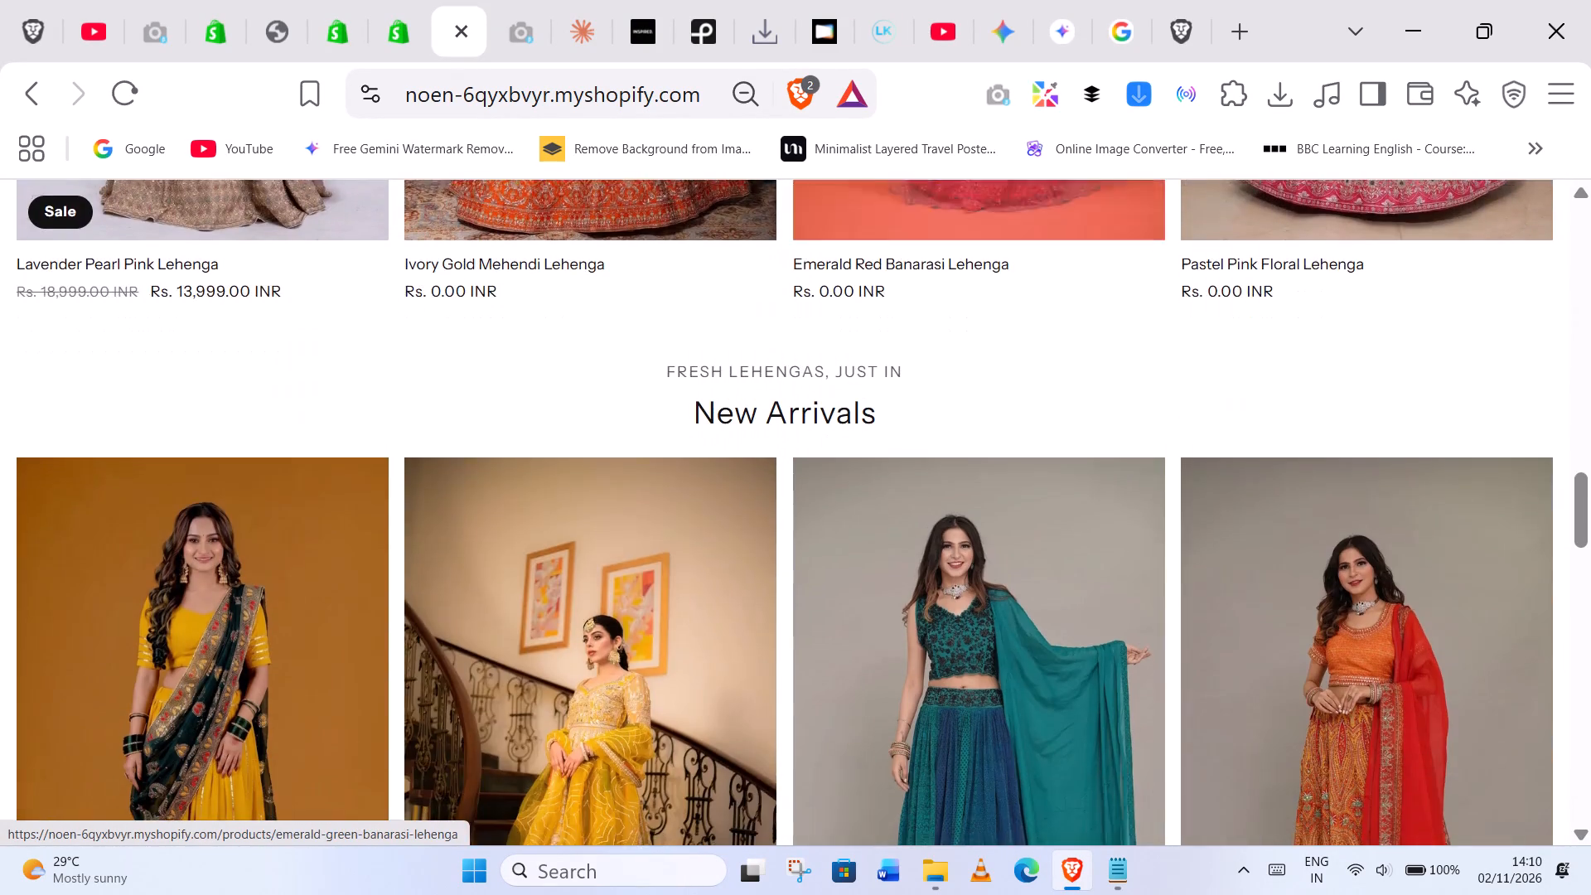
{"action": "scroll", "coordinate": [592, 386], "scroll_direction": "down", "scroll_amount": 3}
{"action": "scroll", "coordinate": [722, 367], "scroll_direction": "up", "scroll_amount": 1}
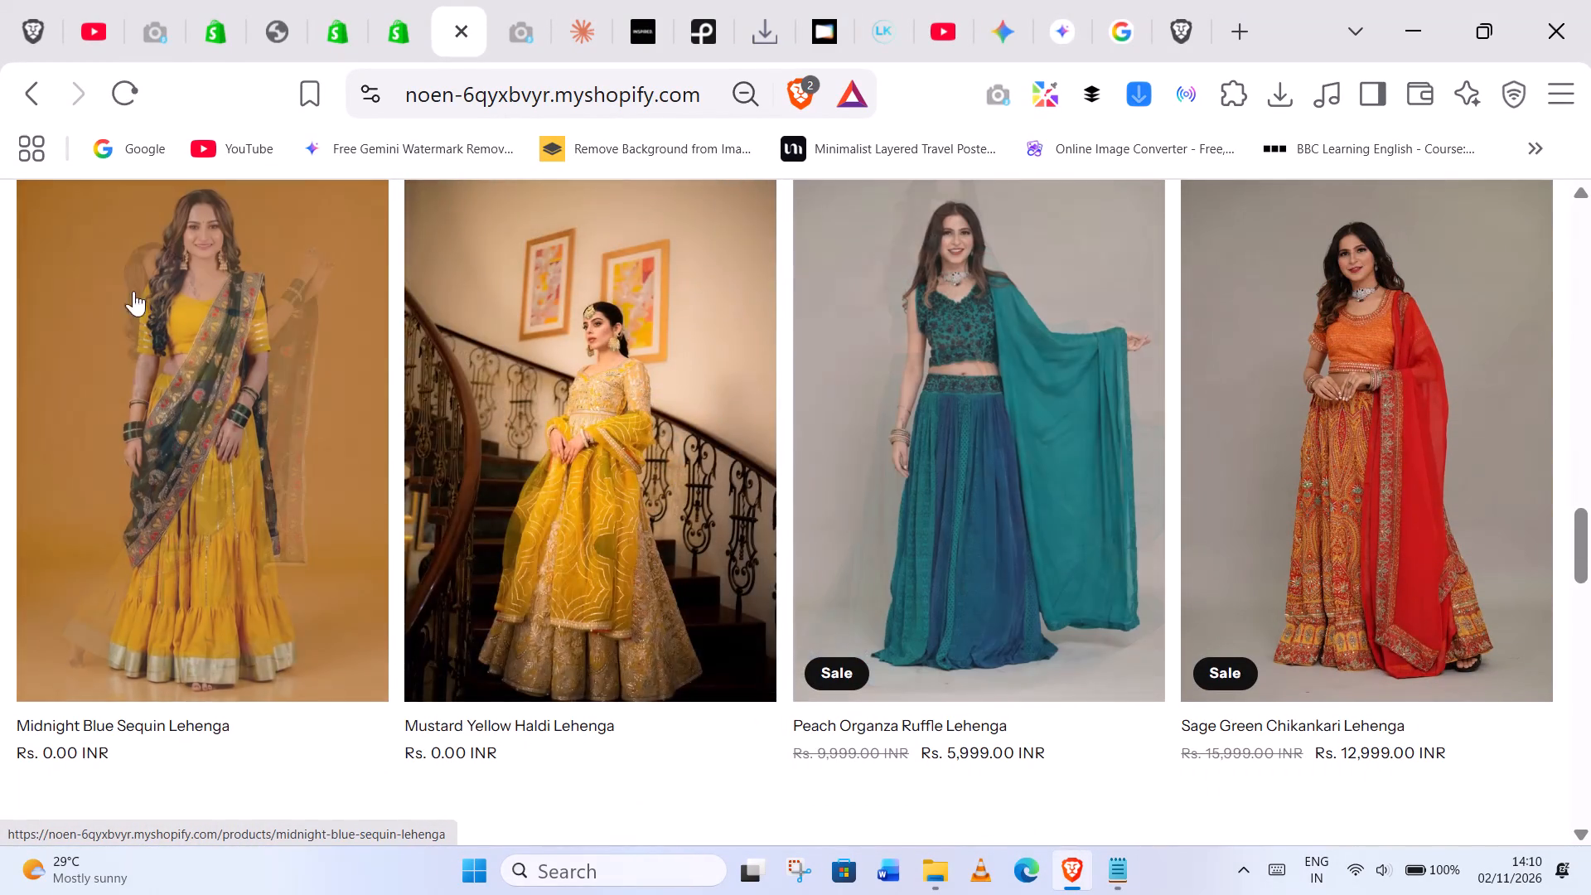
{"action": "scroll", "coordinate": [994, 484], "scroll_direction": "down", "scroll_amount": 2}
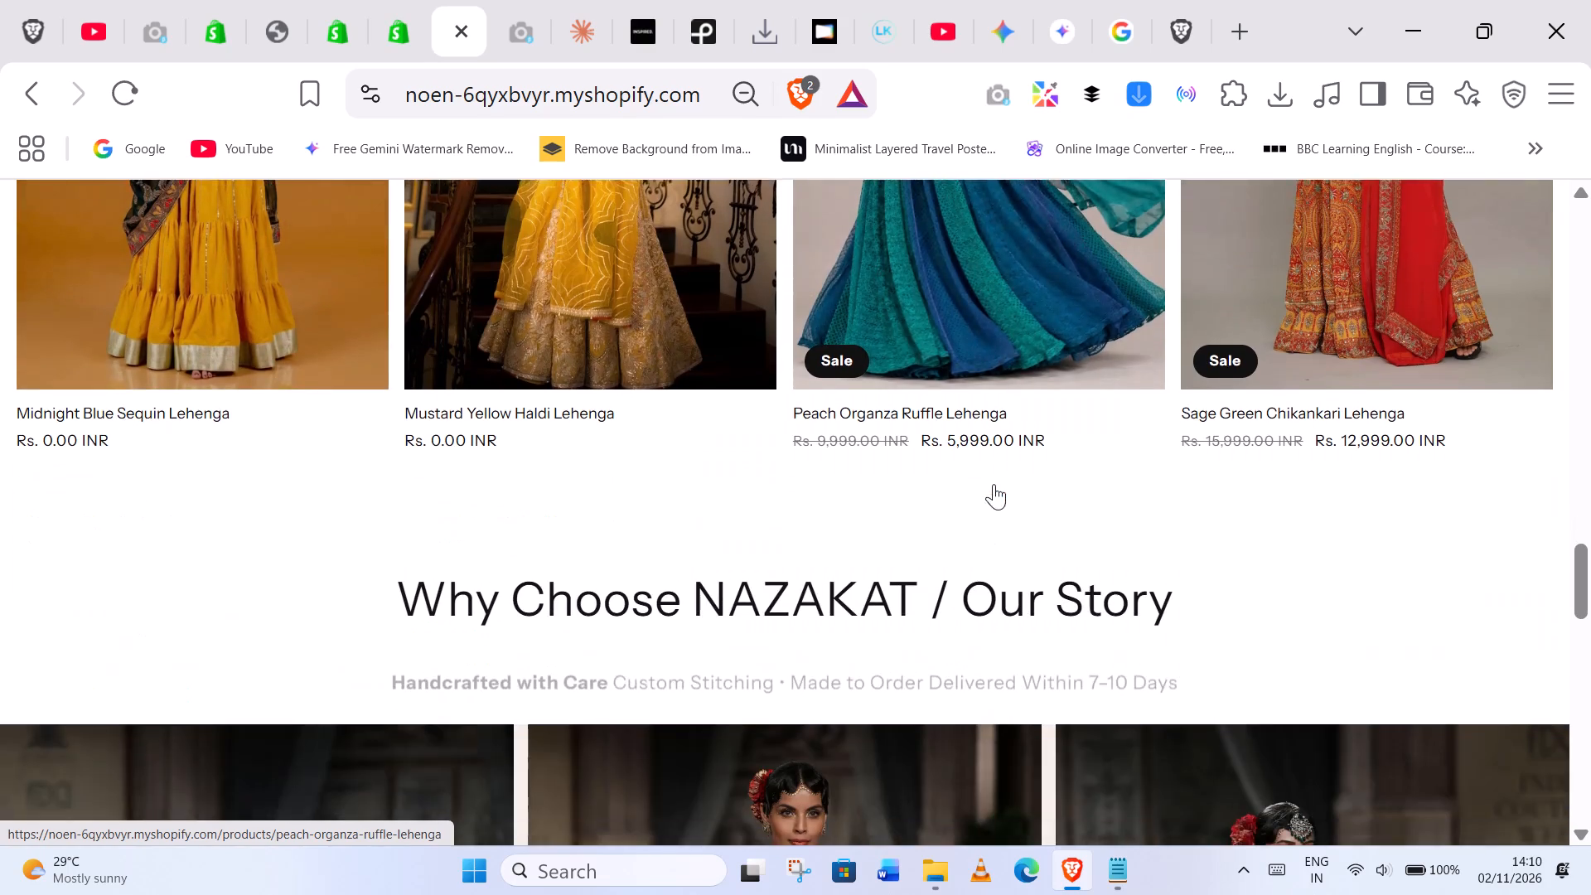
Examine the Why Choose NAZAKAT image carousel, advancing its slides, and the Festive Collection collage on the storefront.
{"action": "scroll", "coordinate": [1050, 472], "scroll_direction": "down", "scroll_amount": 2}
{"action": "scroll", "coordinate": [405, 356], "scroll_direction": "down", "scroll_amount": 2}
{"action": "scroll", "coordinate": [694, 389], "scroll_direction": "down", "scroll_amount": 2}
{"action": "scroll", "coordinate": [772, 378], "scroll_direction": "down", "scroll_amount": 4}
{"action": "scroll", "coordinate": [235, 325], "scroll_direction": "up", "scroll_amount": 1}
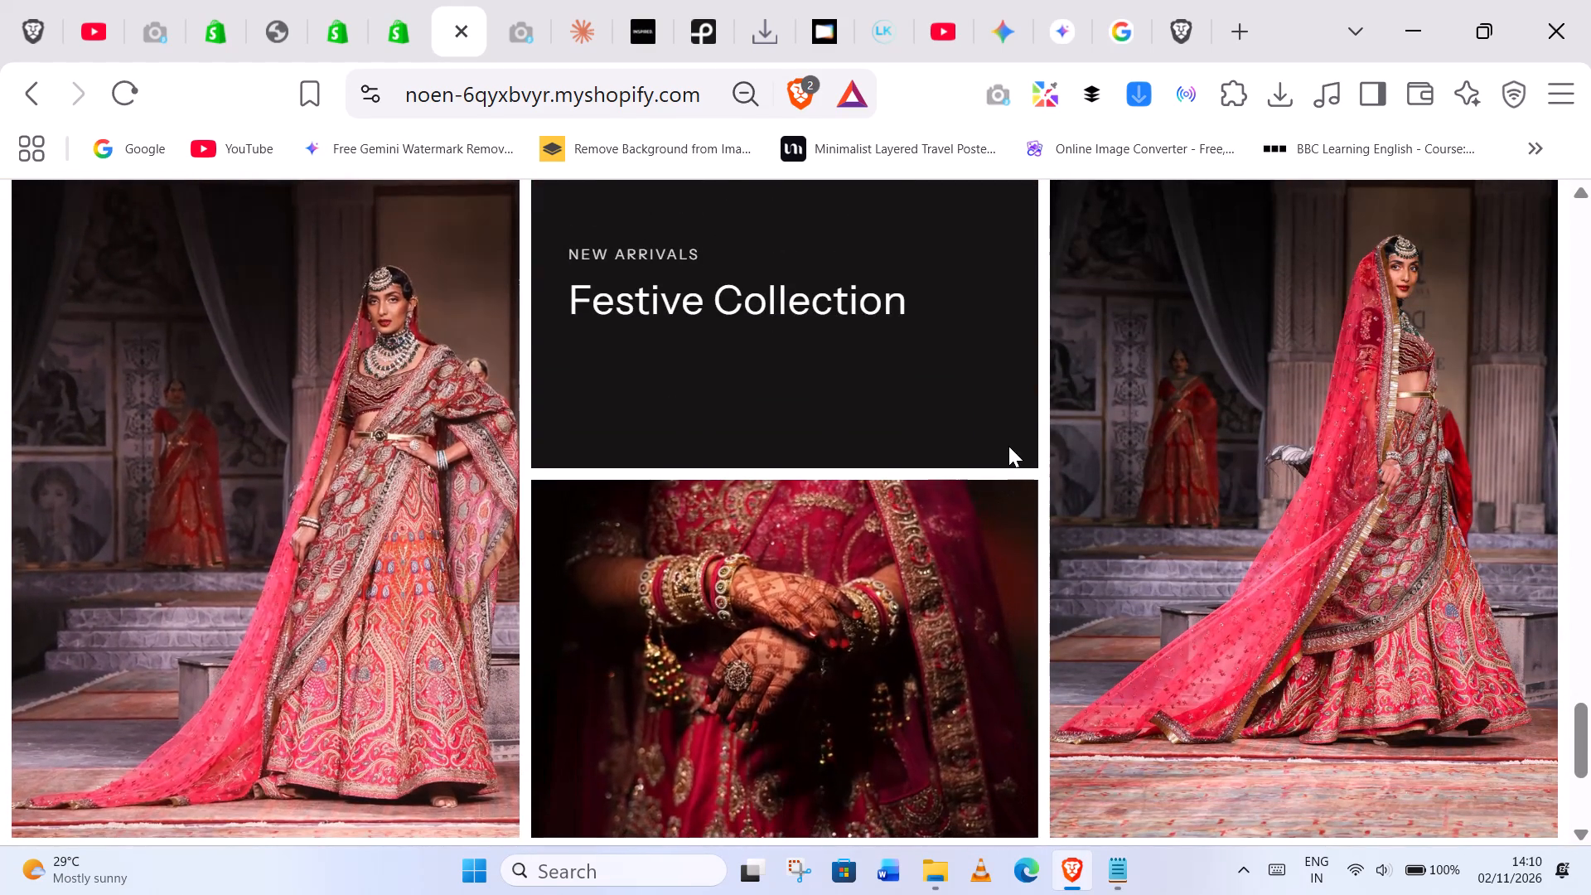
{"action": "scroll", "coordinate": [1008, 422], "scroll_direction": "up", "scroll_amount": 1}
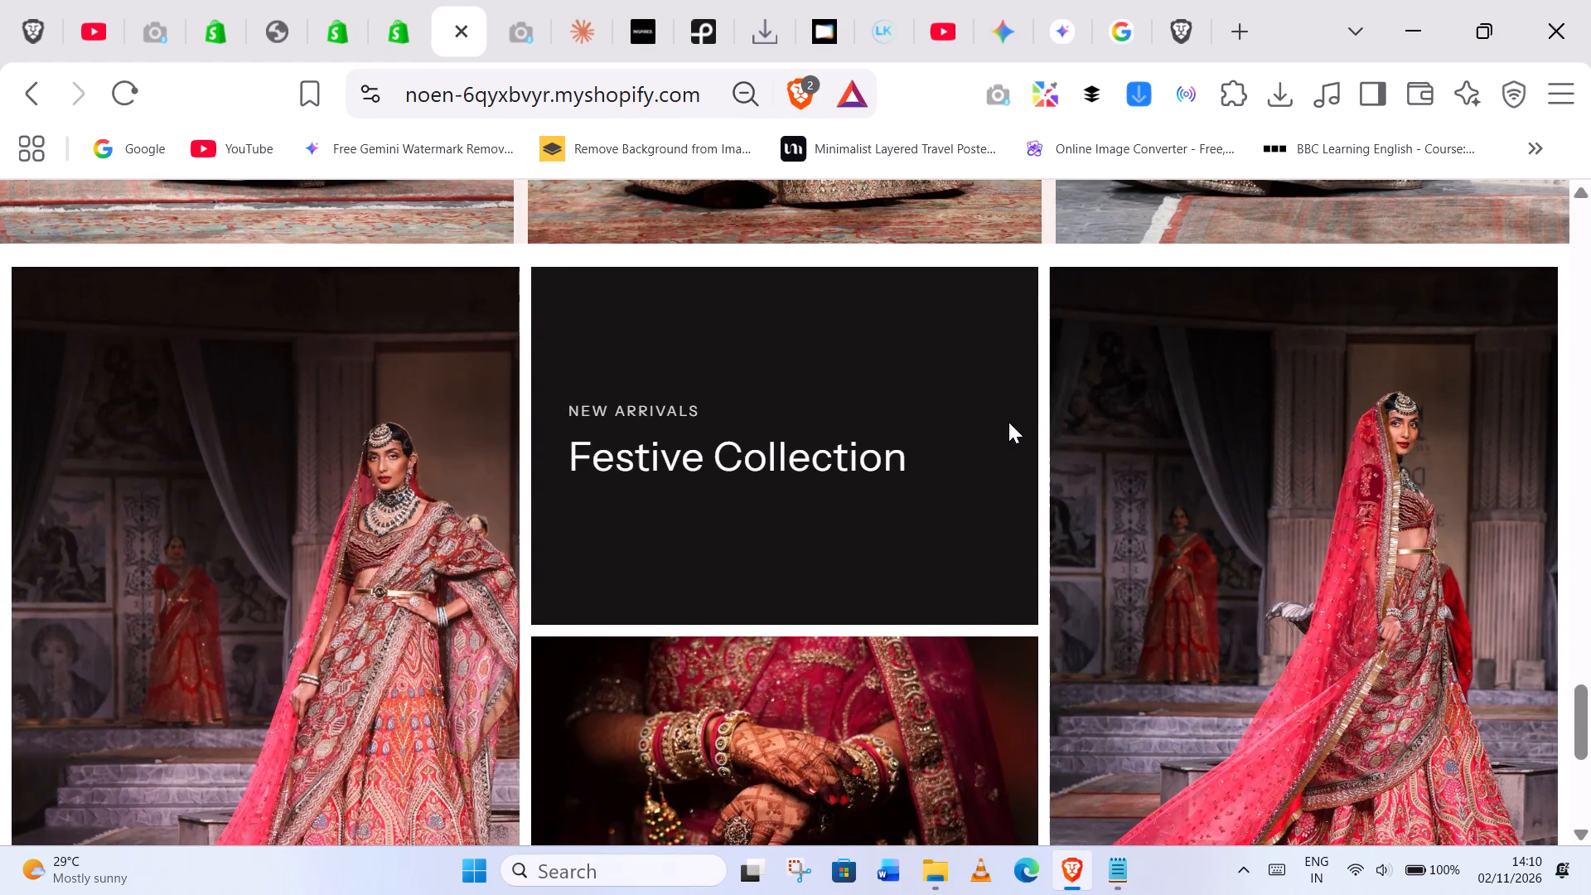
{"action": "scroll", "coordinate": [1008, 422], "scroll_direction": "up", "scroll_amount": 5}
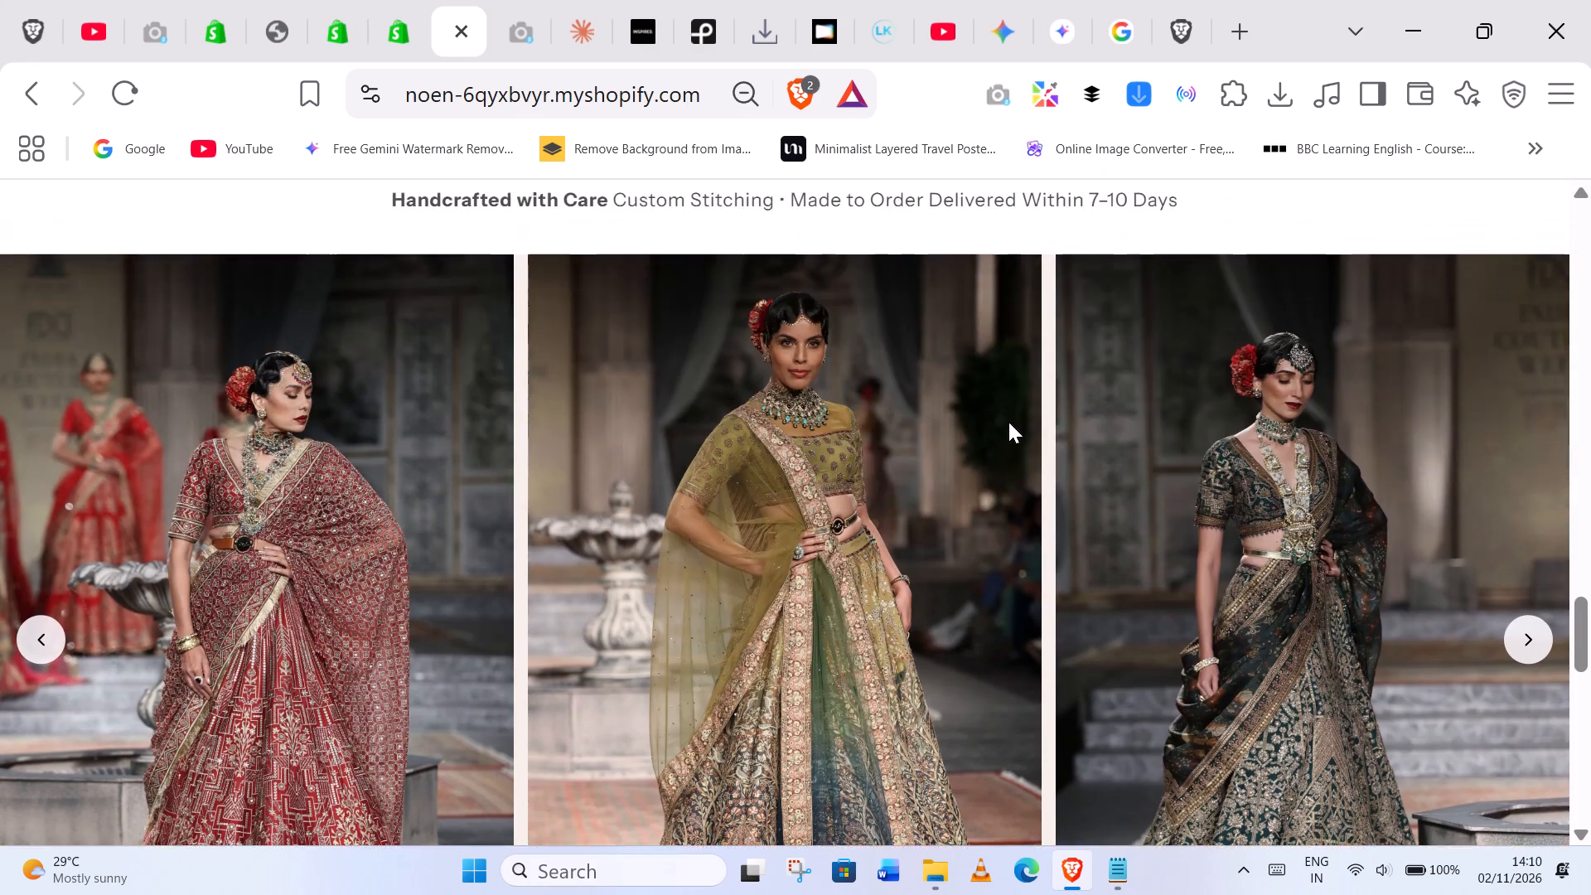
{"action": "scroll", "coordinate": [1008, 422], "scroll_direction": "down", "scroll_amount": 2}
{"action": "left_click", "coordinate": [1529, 327]}
{"action": "left_click", "coordinate": [1529, 327]}
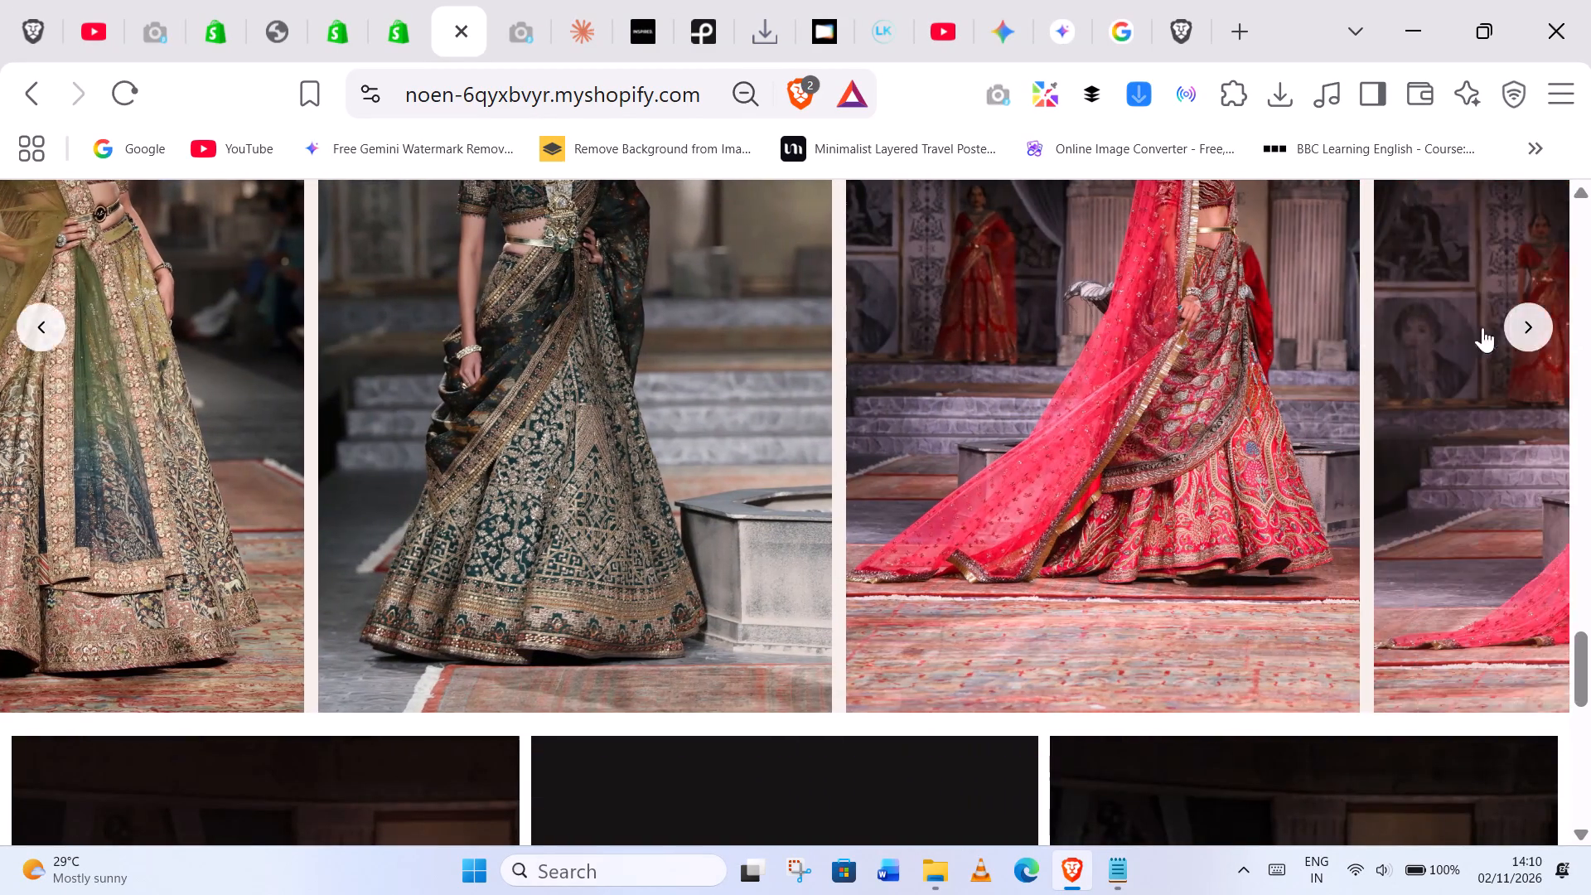
Look over the bottom of the storefront home page, from the Festive Collection collage down to the email subscription and footer.
{"action": "scroll", "coordinate": [270, 421], "scroll_direction": "up", "scroll_amount": 4}
{"action": "scroll", "coordinate": [278, 423], "scroll_direction": "down", "scroll_amount": 13}
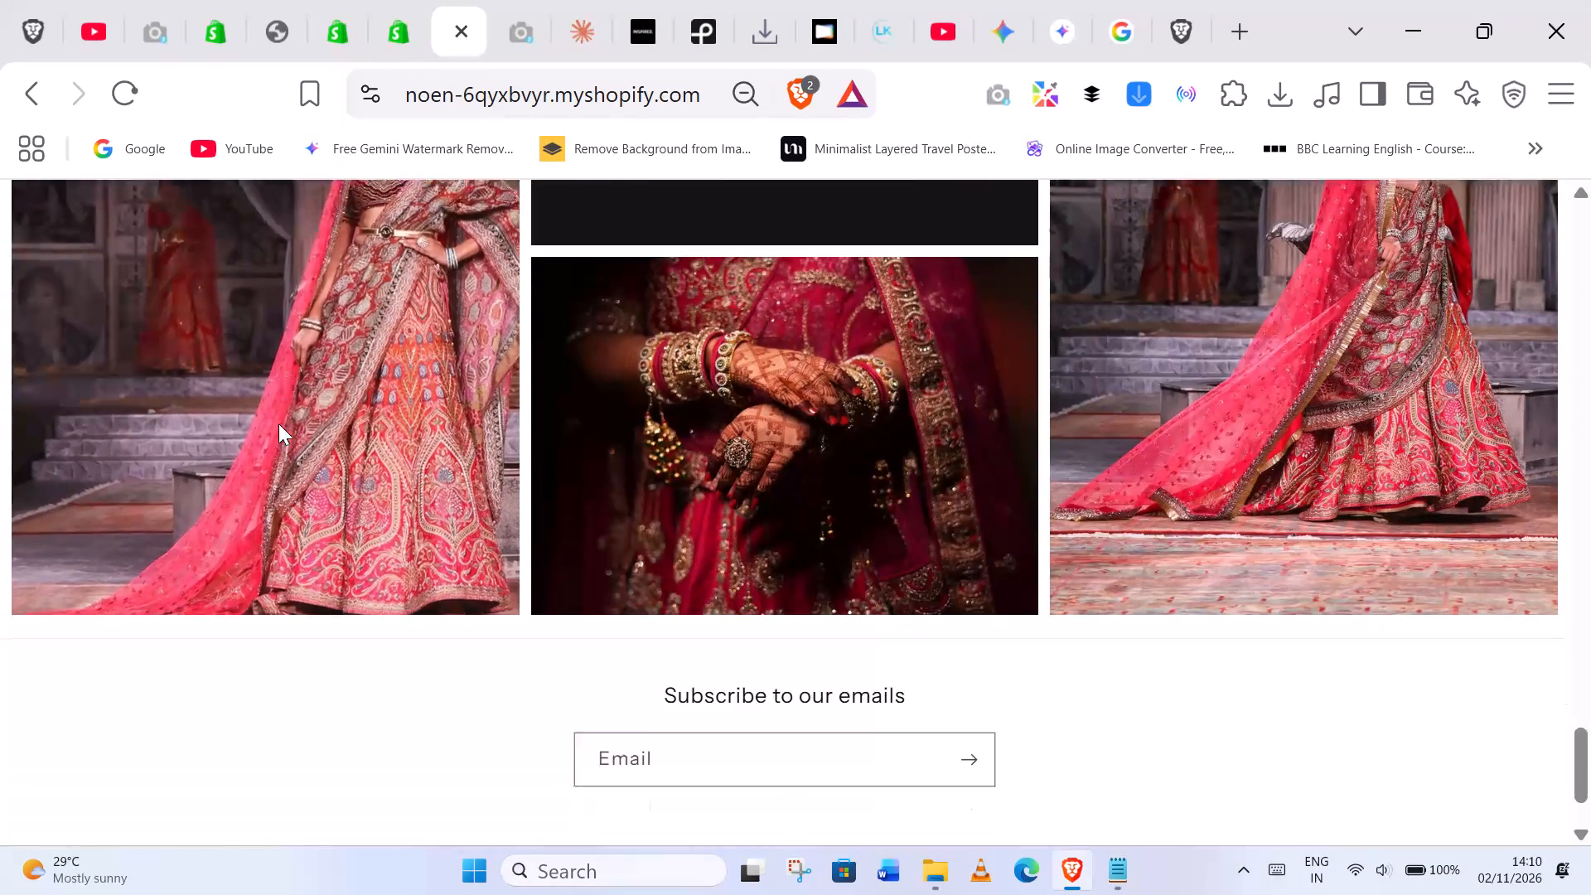
{"action": "scroll", "coordinate": [278, 423], "scroll_direction": "down", "scroll_amount": 1}
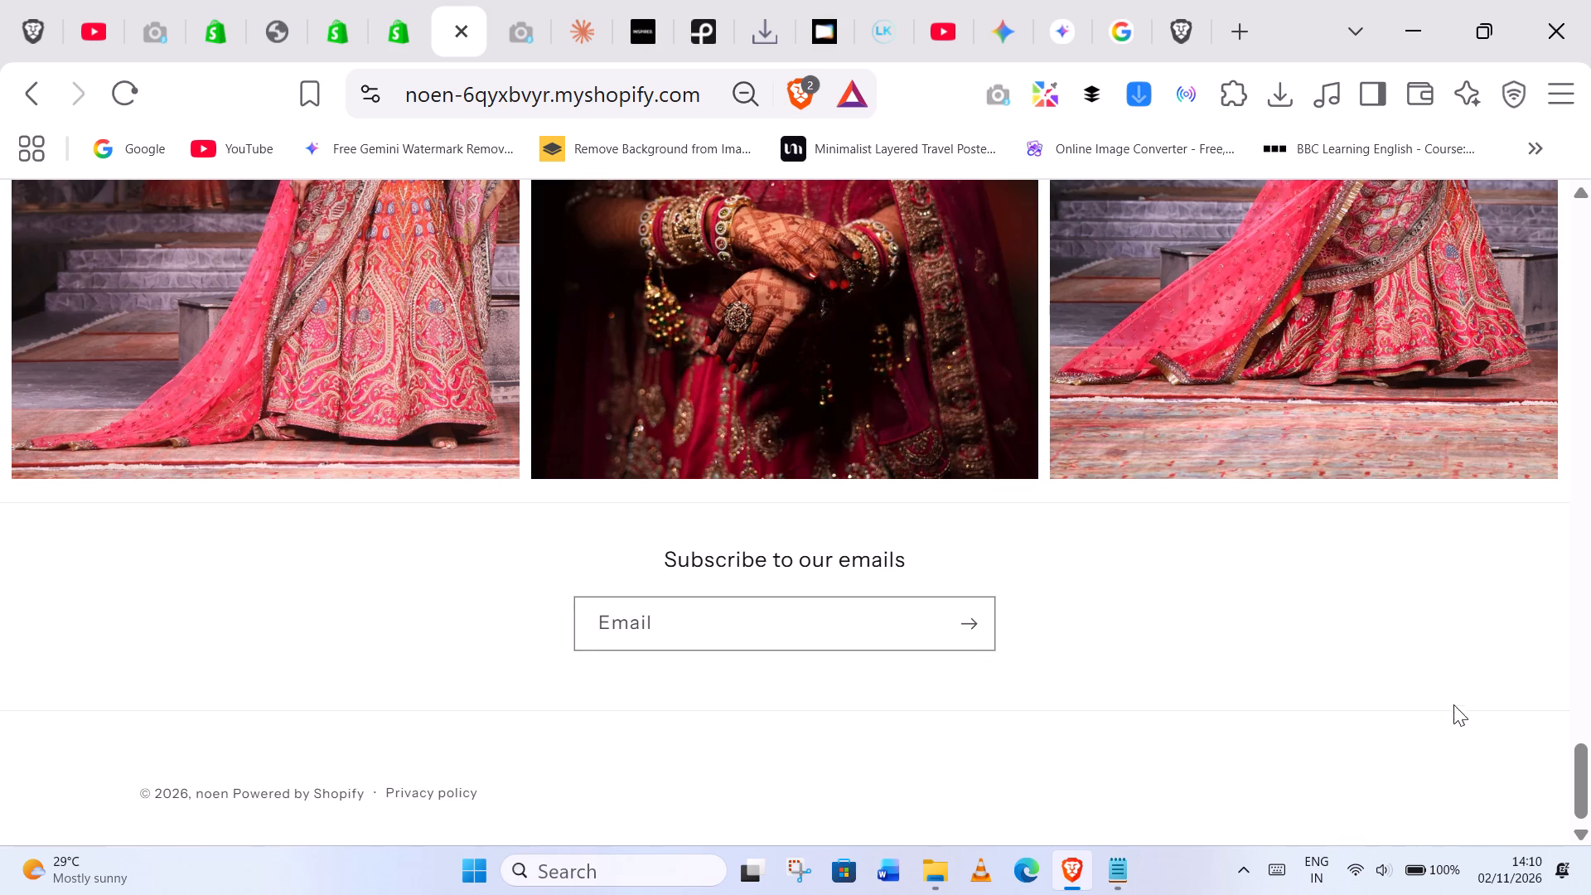
{"action": "left_click", "coordinate": [1243, 859]}
{"action": "left_click", "coordinate": [1243, 859]}
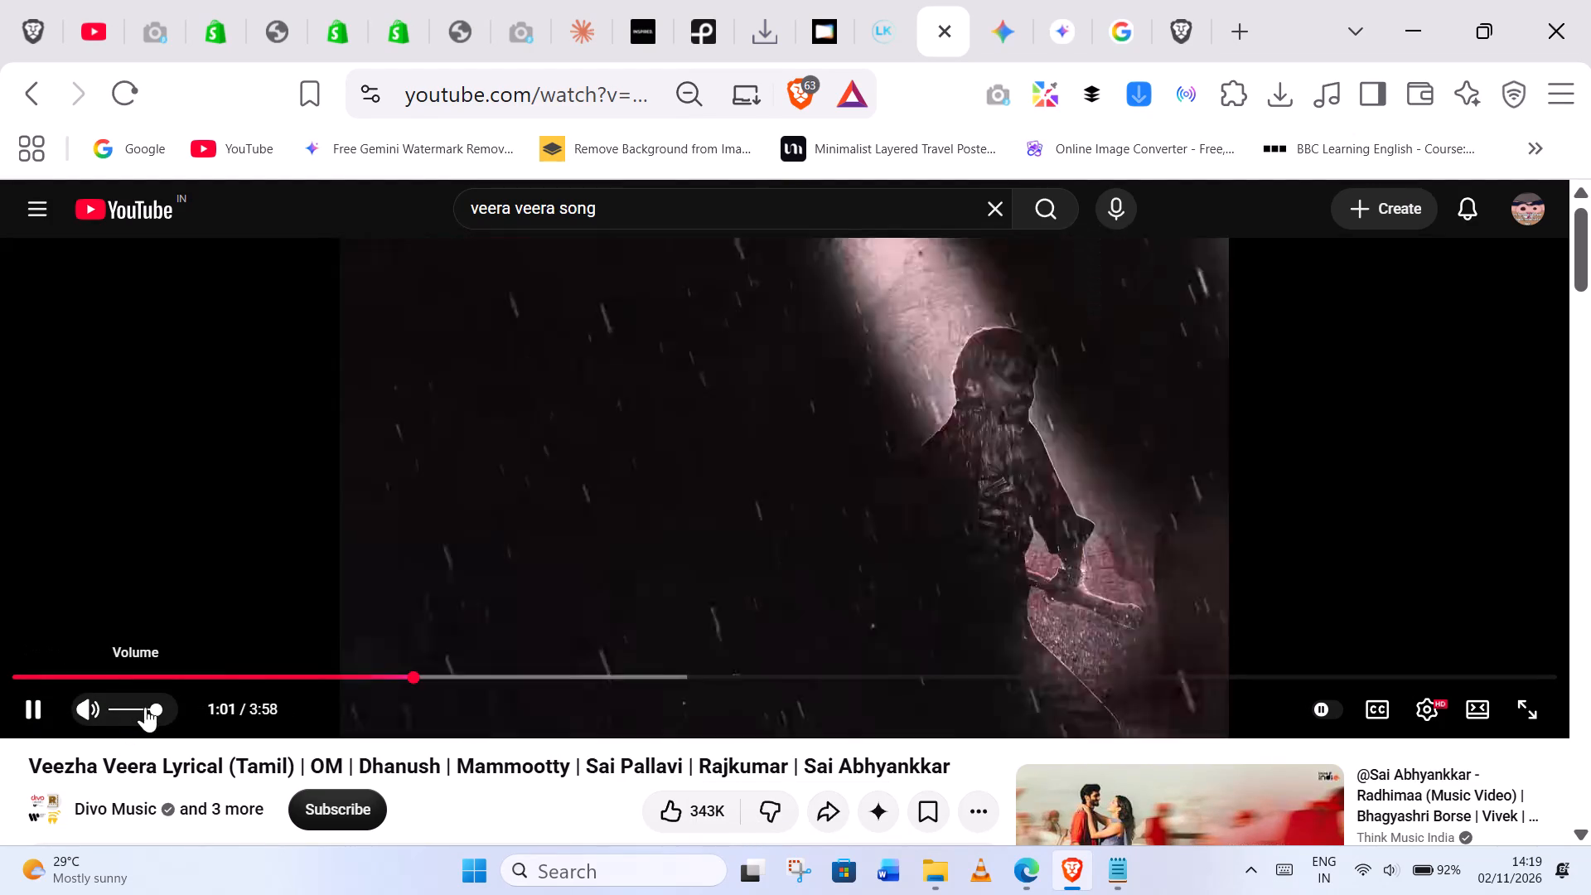
Adjust the YouTube player's volume slightly and pause the Veezha Veera video.
{"action": "left_click", "coordinate": [145, 707]}
{"action": "left_click", "coordinate": [320, 762]}
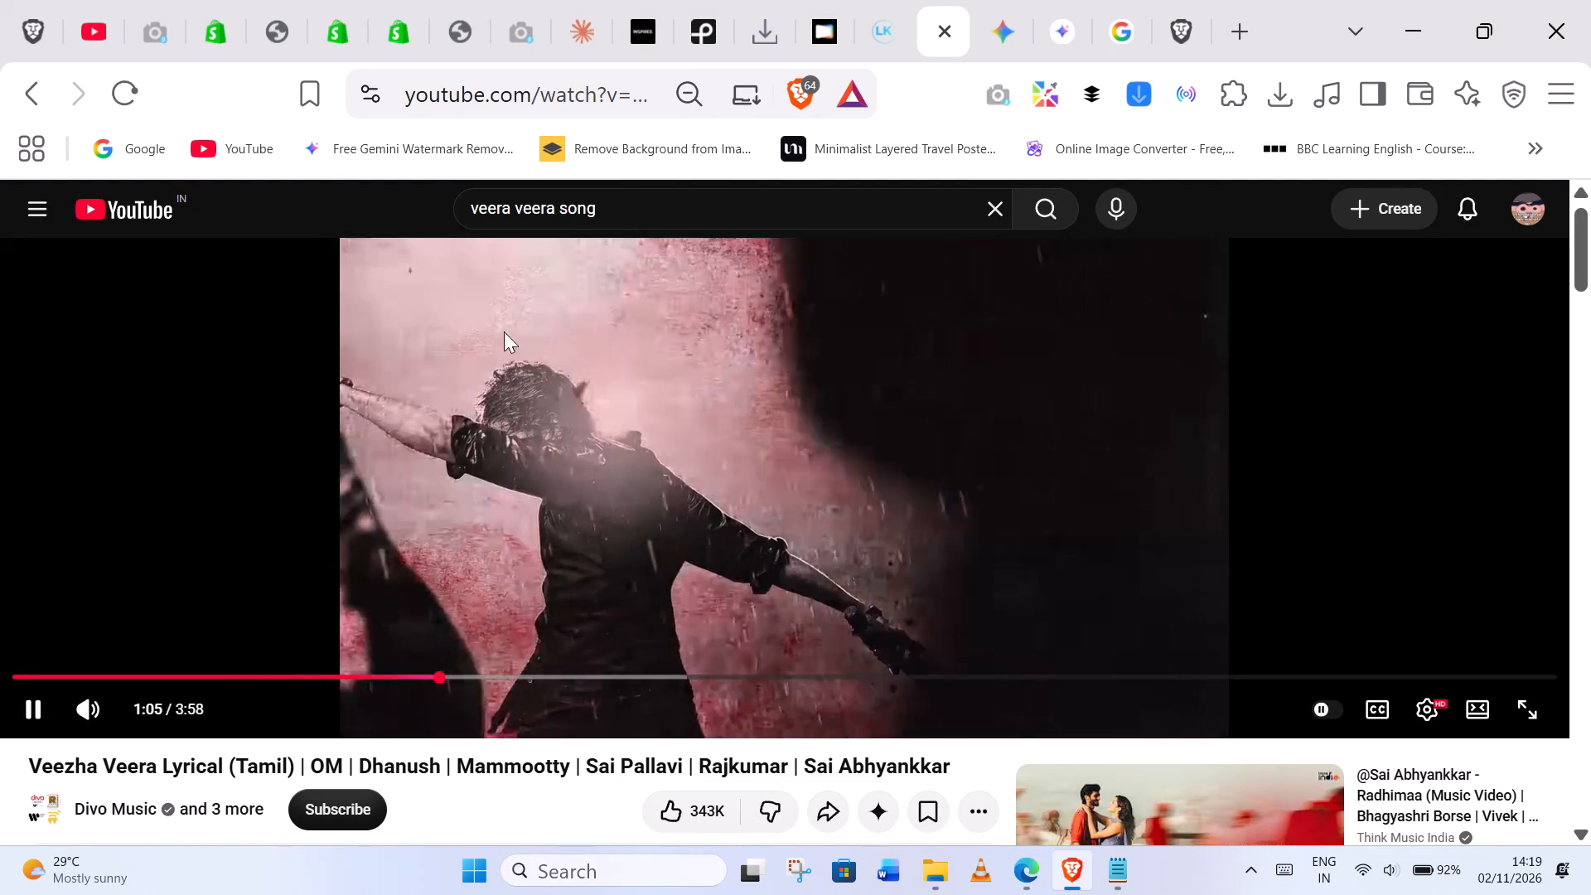
{"action": "left_click", "coordinate": [612, 208]}
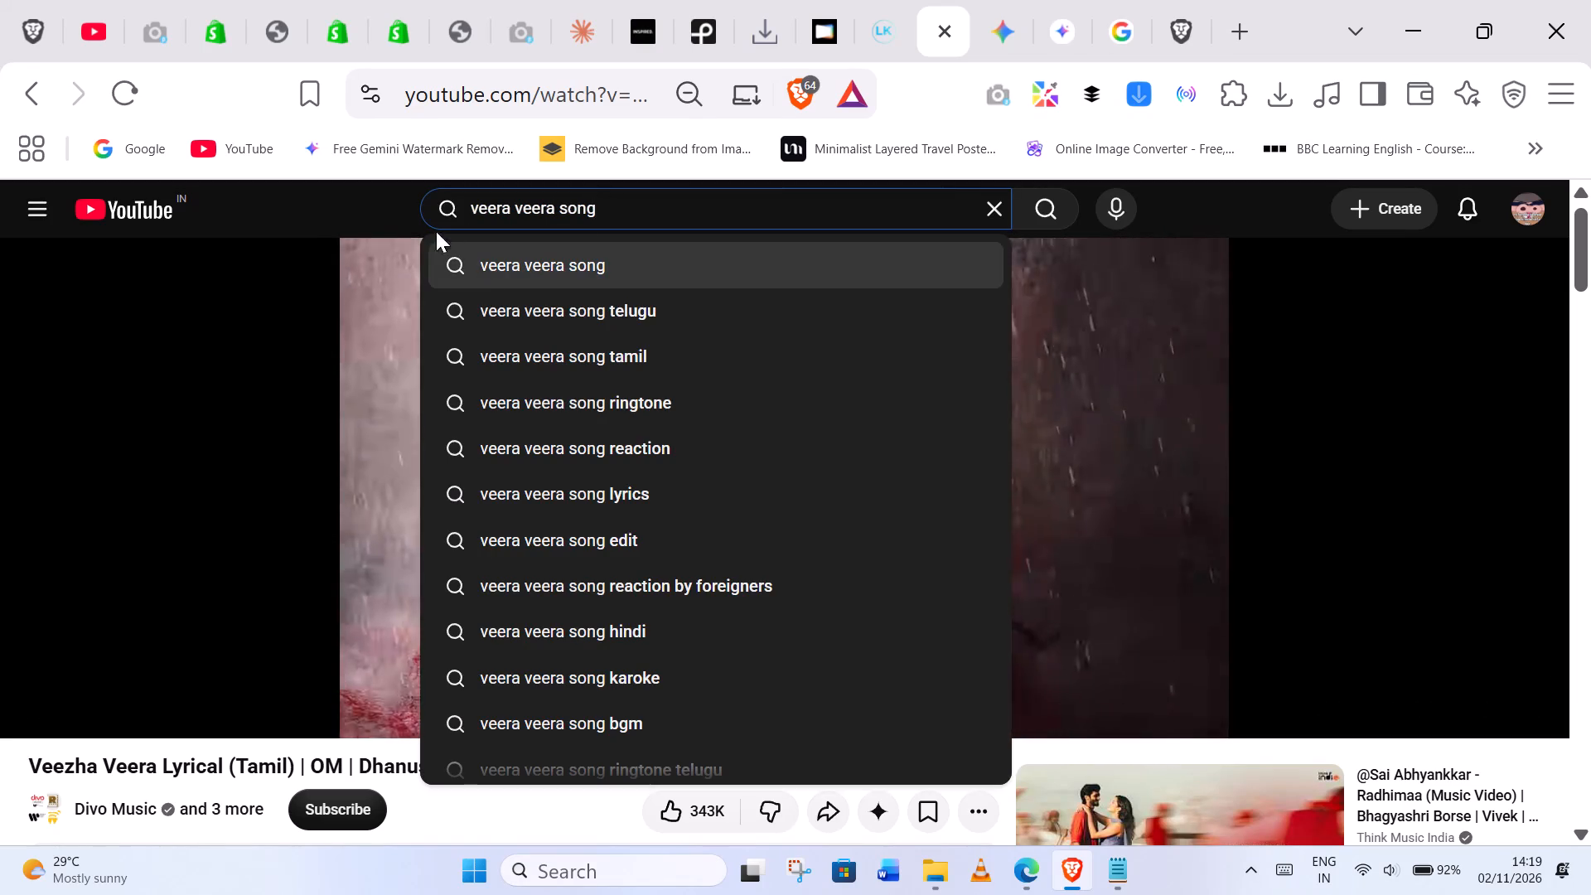
{"action": "left_click", "coordinate": [370, 209]}
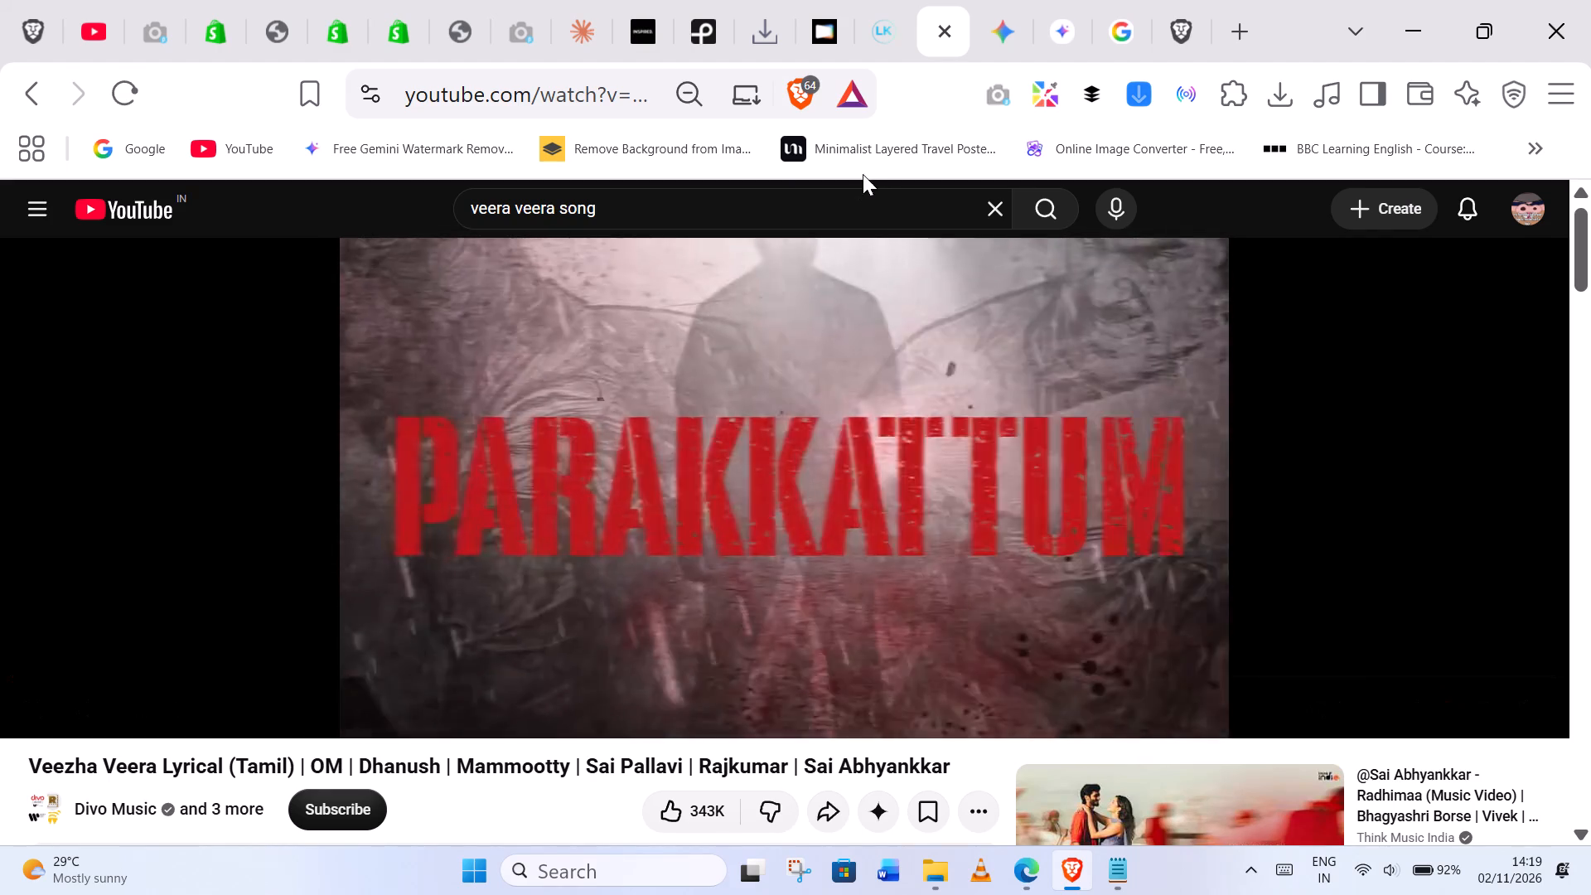
{"action": "scroll", "coordinate": [986, 314], "scroll_direction": "down", "scroll_amount": 2}
{"action": "scroll", "coordinate": [617, 286], "scroll_direction": "up", "scroll_amount": 4}
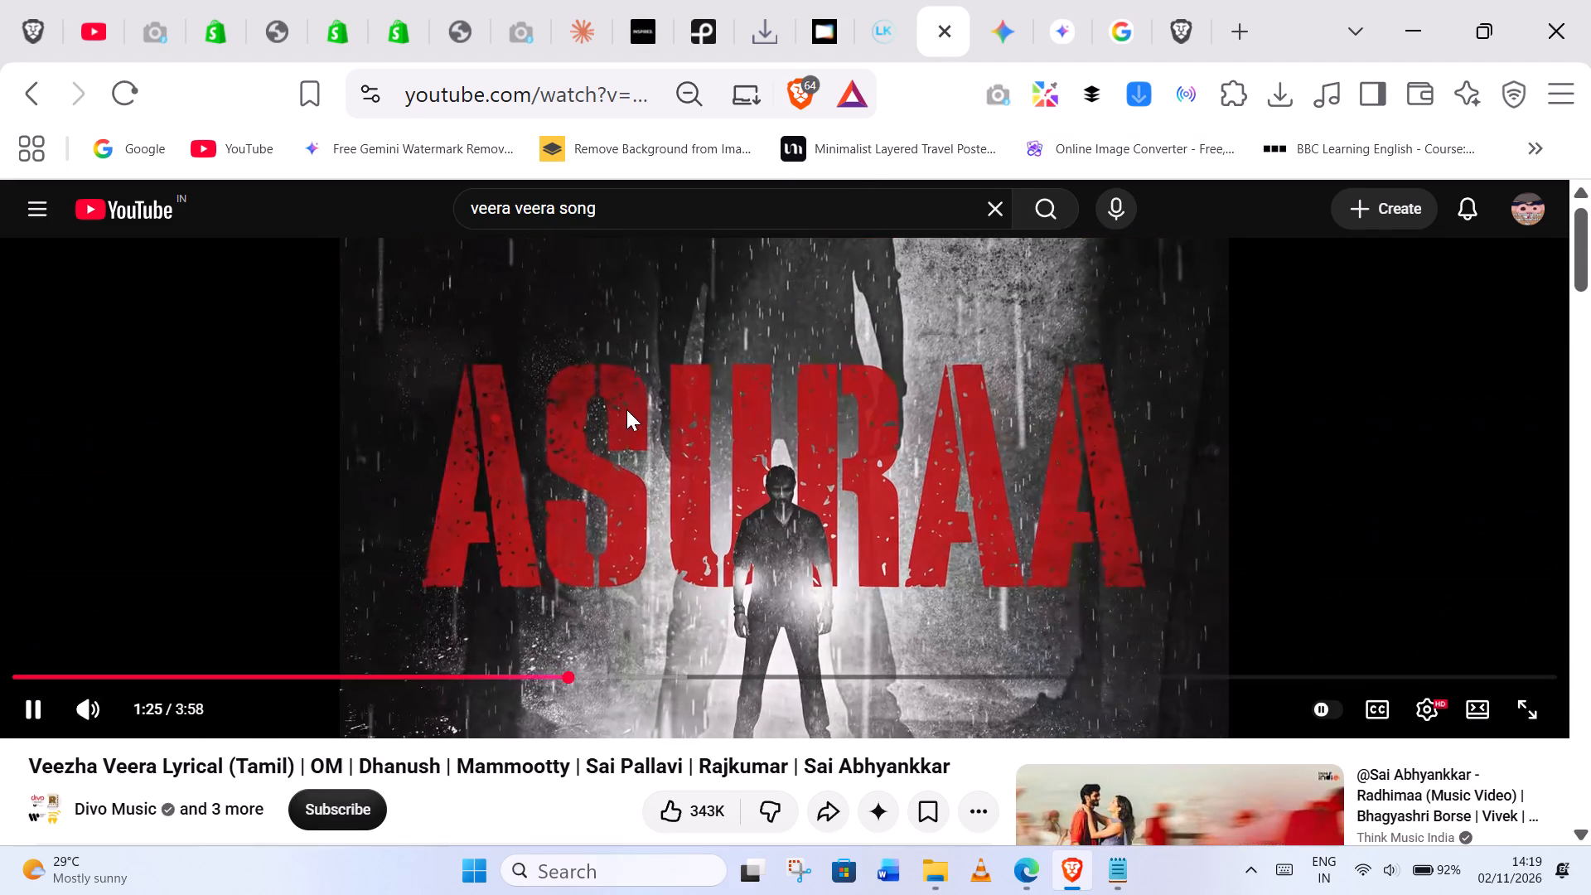
{"action": "left_click", "coordinate": [635, 415]}
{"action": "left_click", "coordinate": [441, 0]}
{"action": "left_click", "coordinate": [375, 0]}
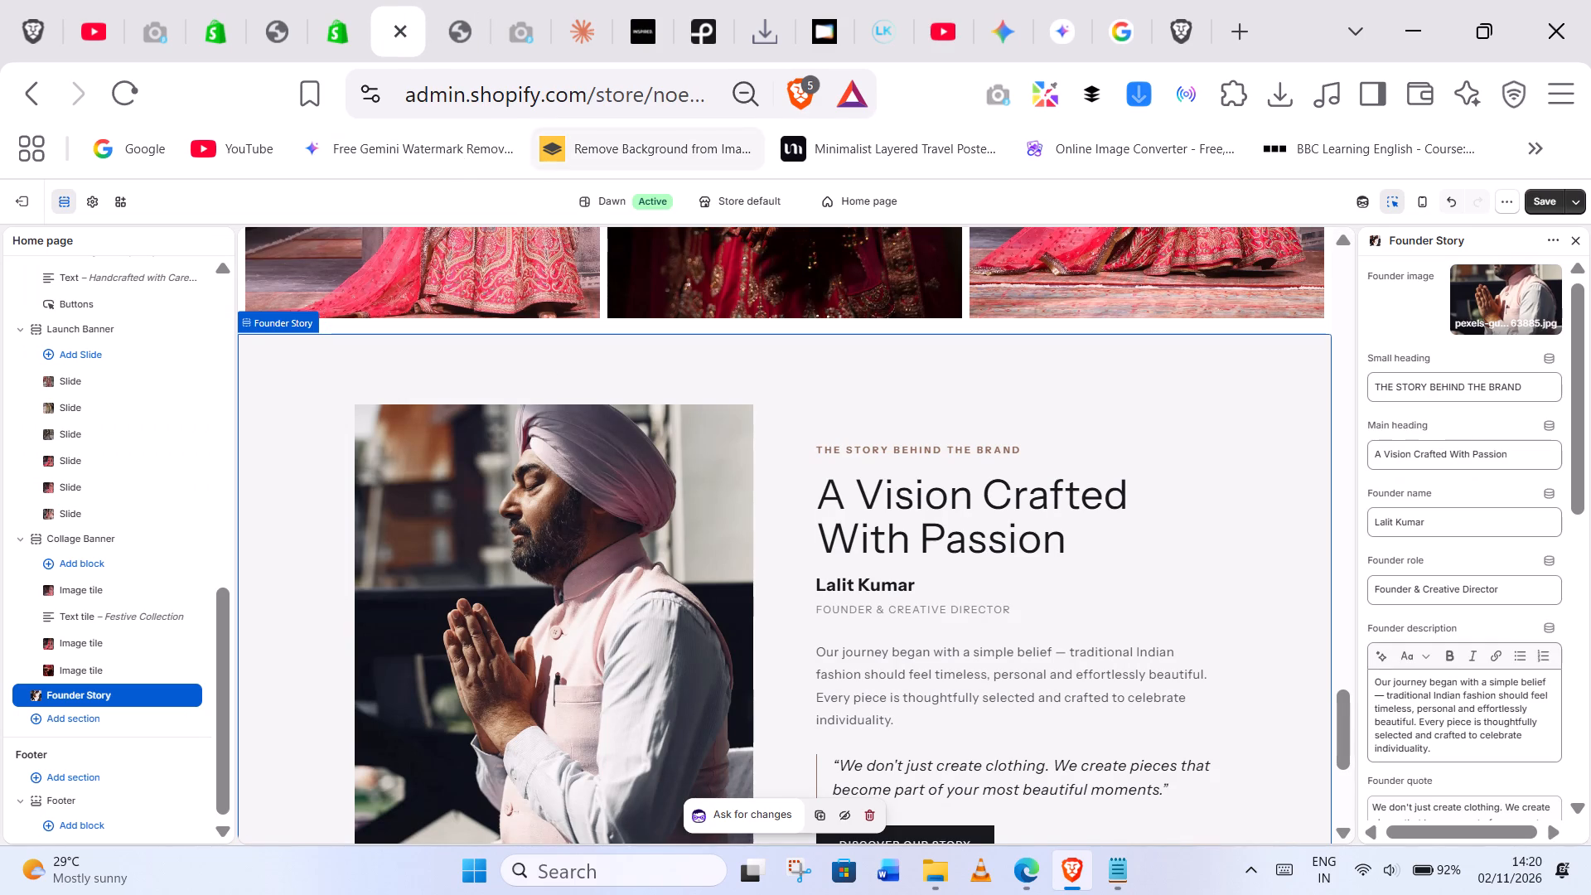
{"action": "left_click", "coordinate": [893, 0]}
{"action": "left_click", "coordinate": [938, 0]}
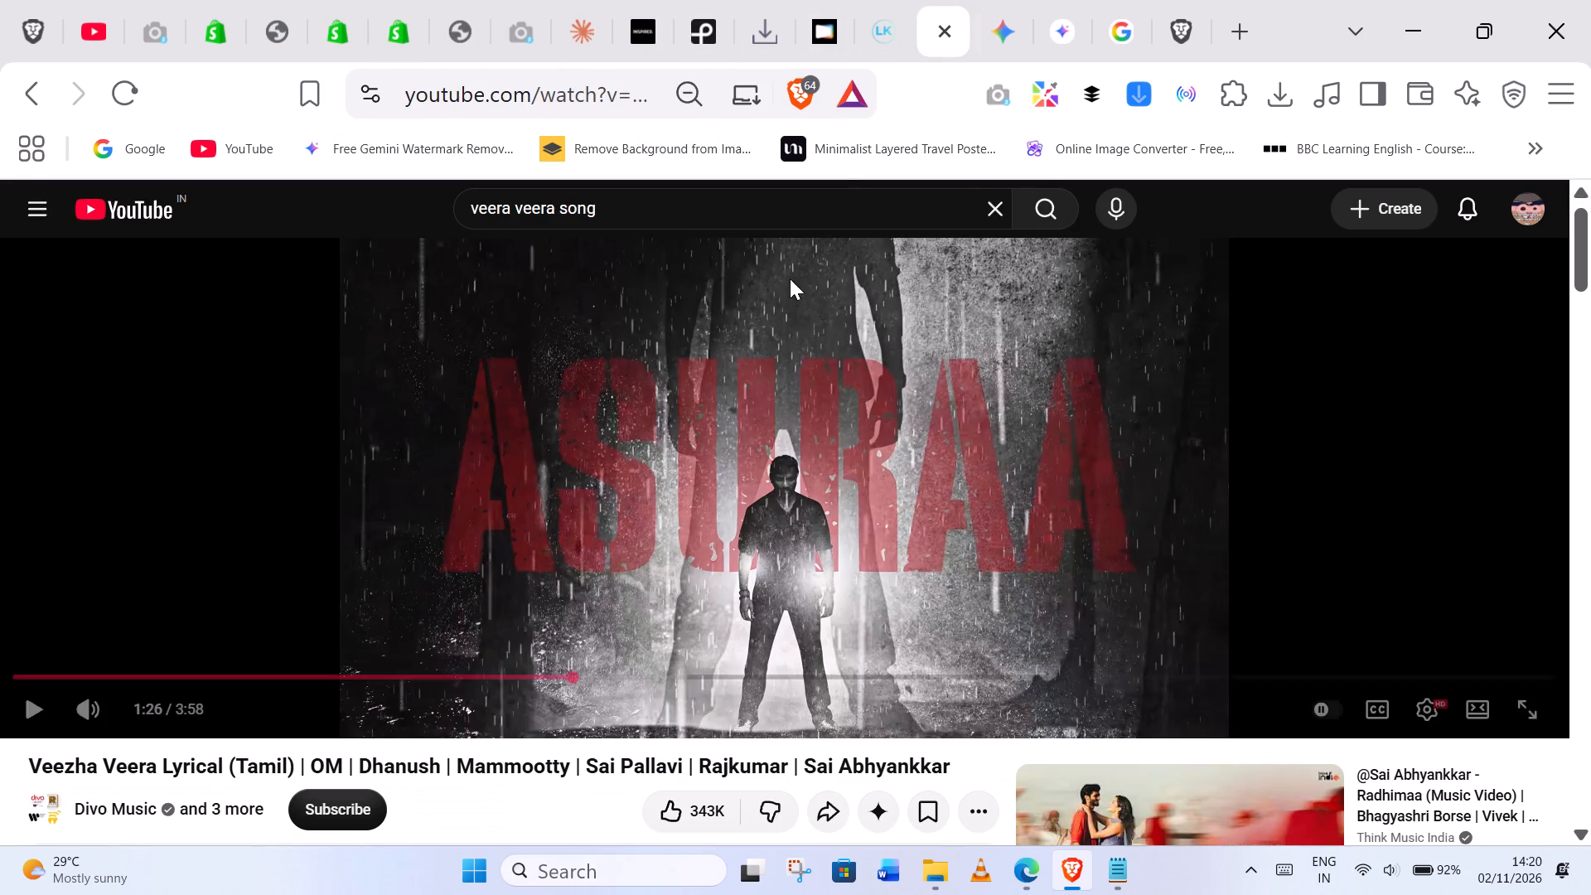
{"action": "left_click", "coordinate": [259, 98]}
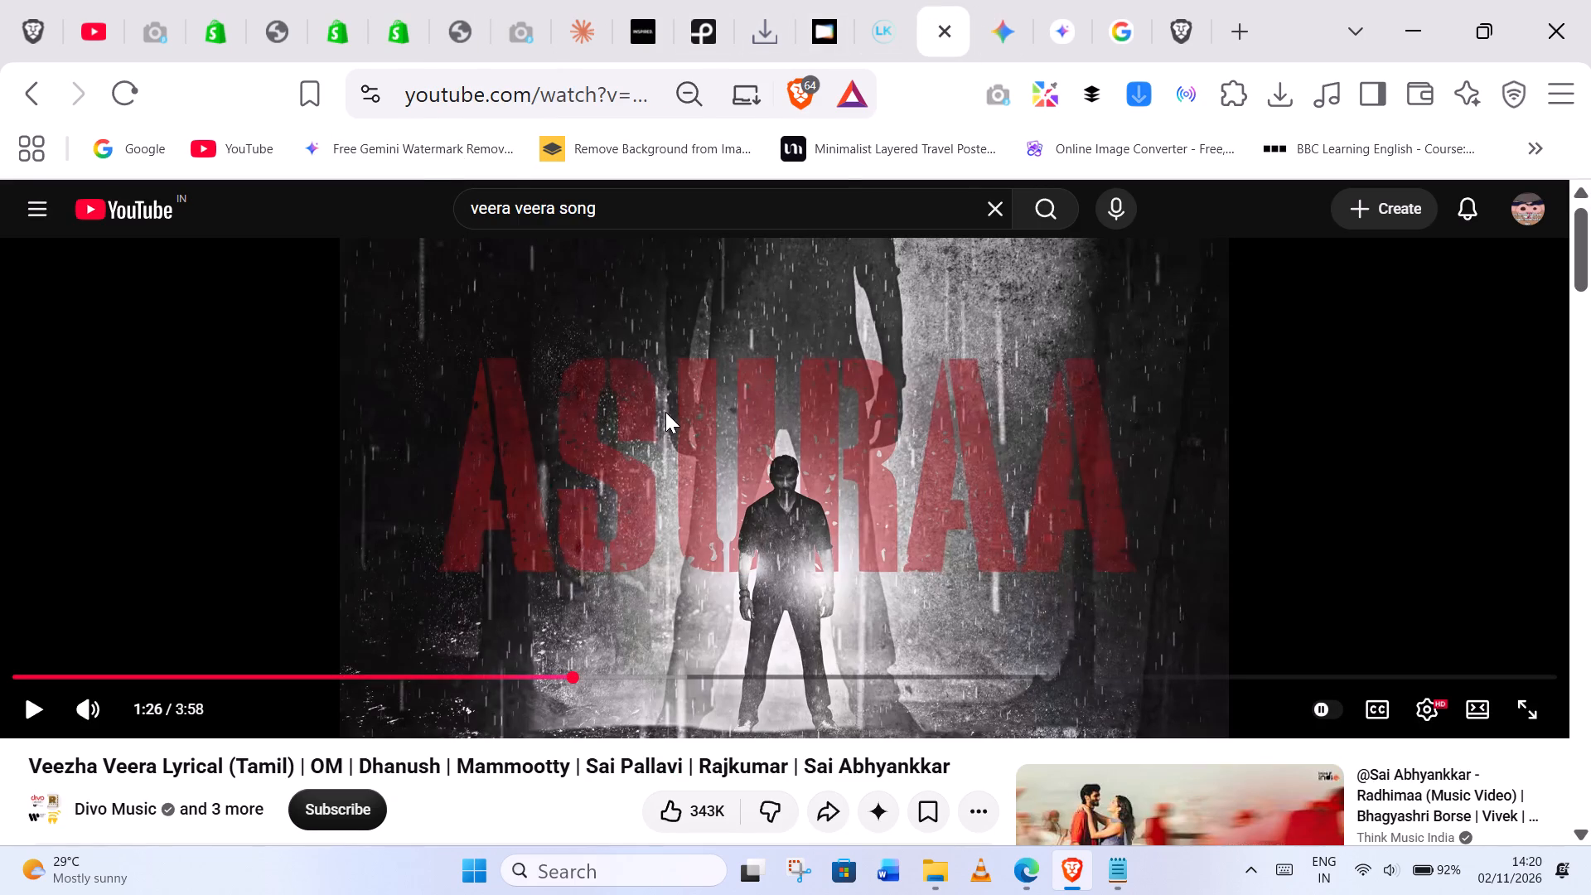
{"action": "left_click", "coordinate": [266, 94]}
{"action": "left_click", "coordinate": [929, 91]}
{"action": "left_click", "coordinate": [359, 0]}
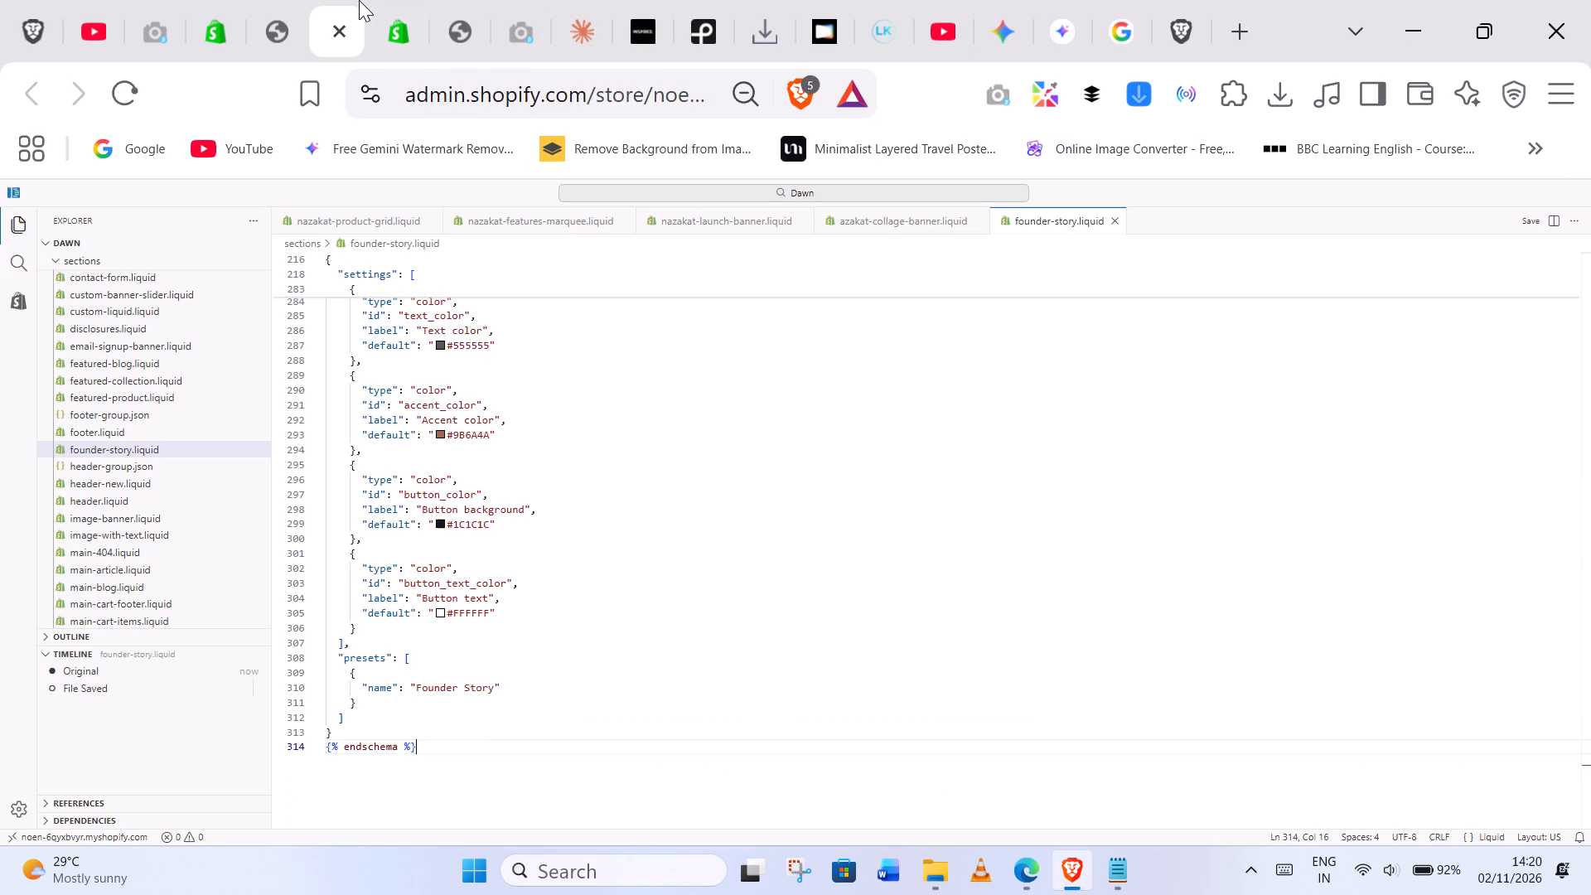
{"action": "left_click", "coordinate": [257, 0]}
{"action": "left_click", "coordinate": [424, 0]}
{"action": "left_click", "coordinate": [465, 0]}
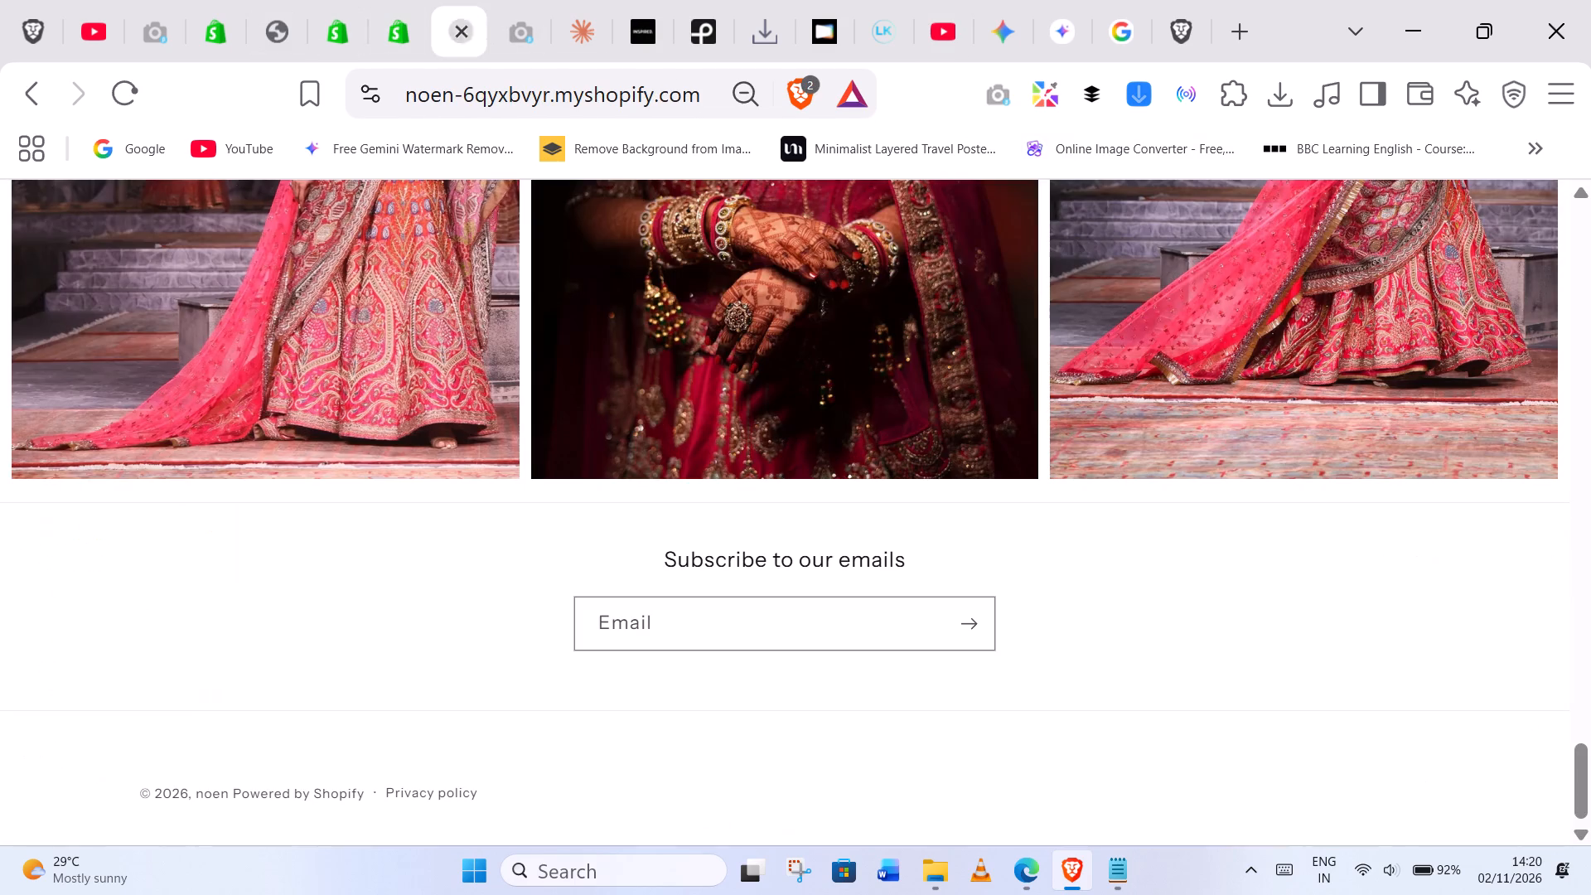
Return to the theme editor and review the home page preview's category and product sections above the Founder Story.
{"action": "left_click", "coordinate": [383, 0]}
{"action": "scroll", "coordinate": [492, 574], "scroll_direction": "up", "scroll_amount": 14}
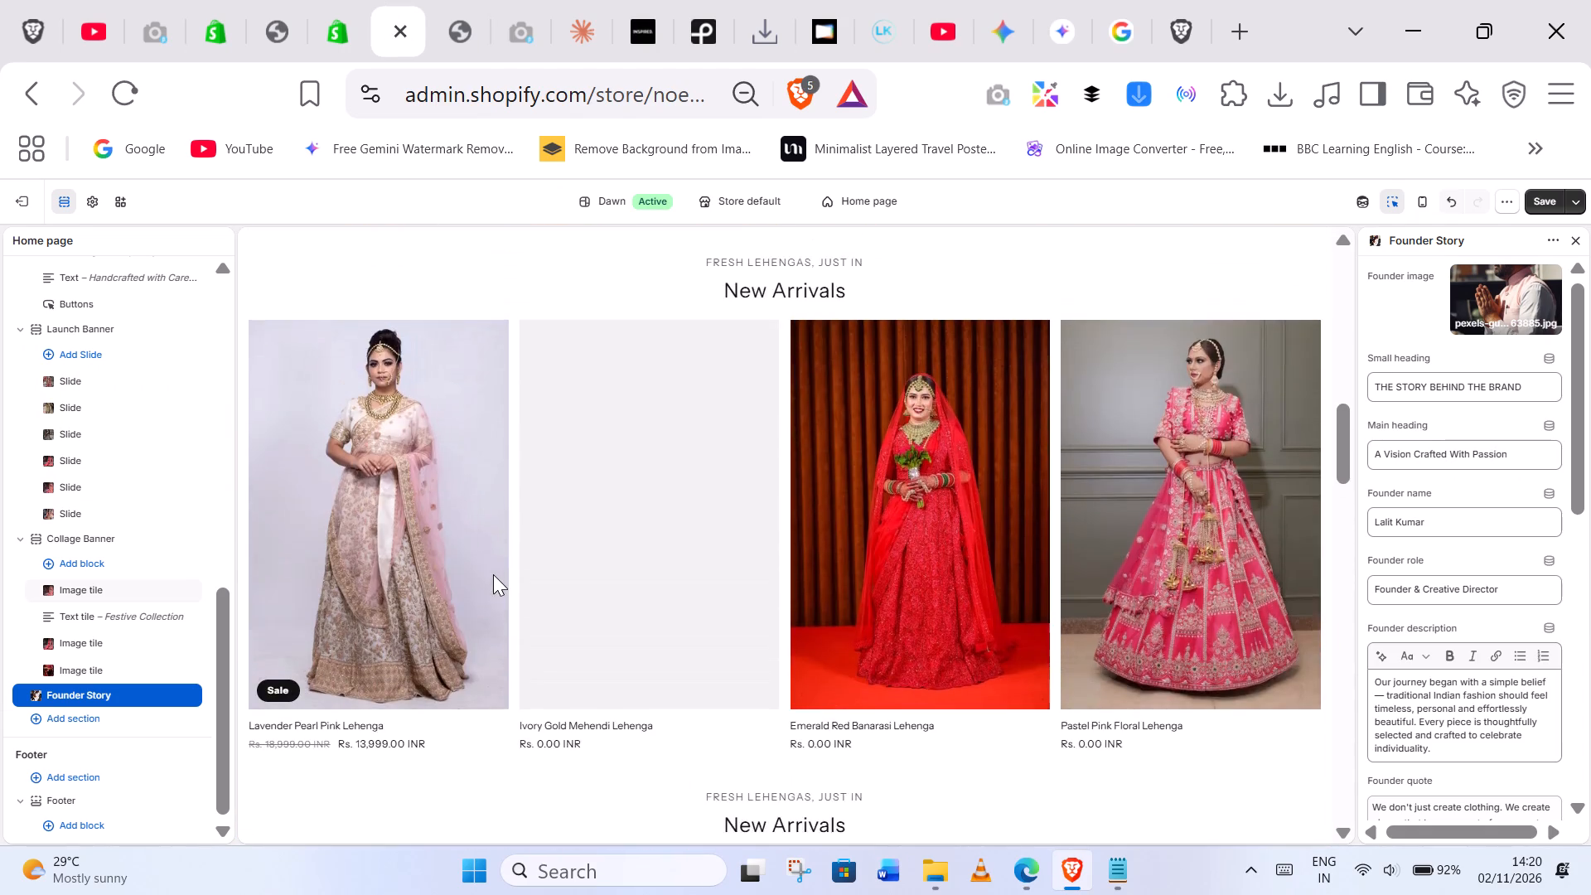
{"action": "scroll", "coordinate": [493, 574], "scroll_direction": "up", "scroll_amount": 7}
{"action": "scroll", "coordinate": [493, 574], "scroll_direction": "down", "scroll_amount": 7}
{"action": "scroll", "coordinate": [493, 574], "scroll_direction": "up", "scroll_amount": 3}
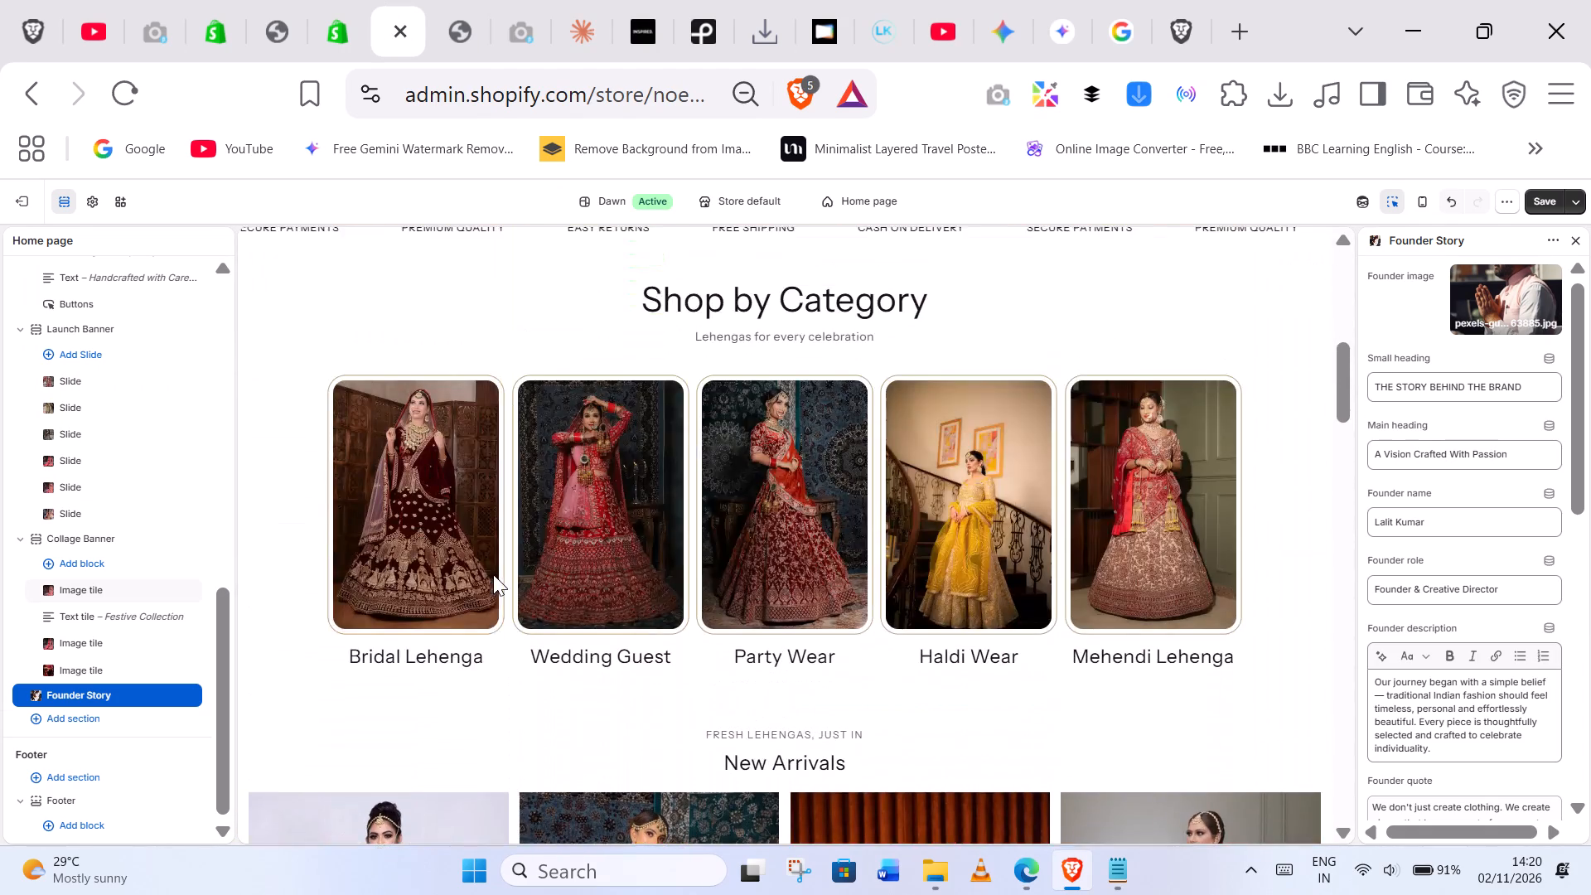
{"action": "scroll", "coordinate": [493, 574], "scroll_direction": "down", "scroll_amount": 7}
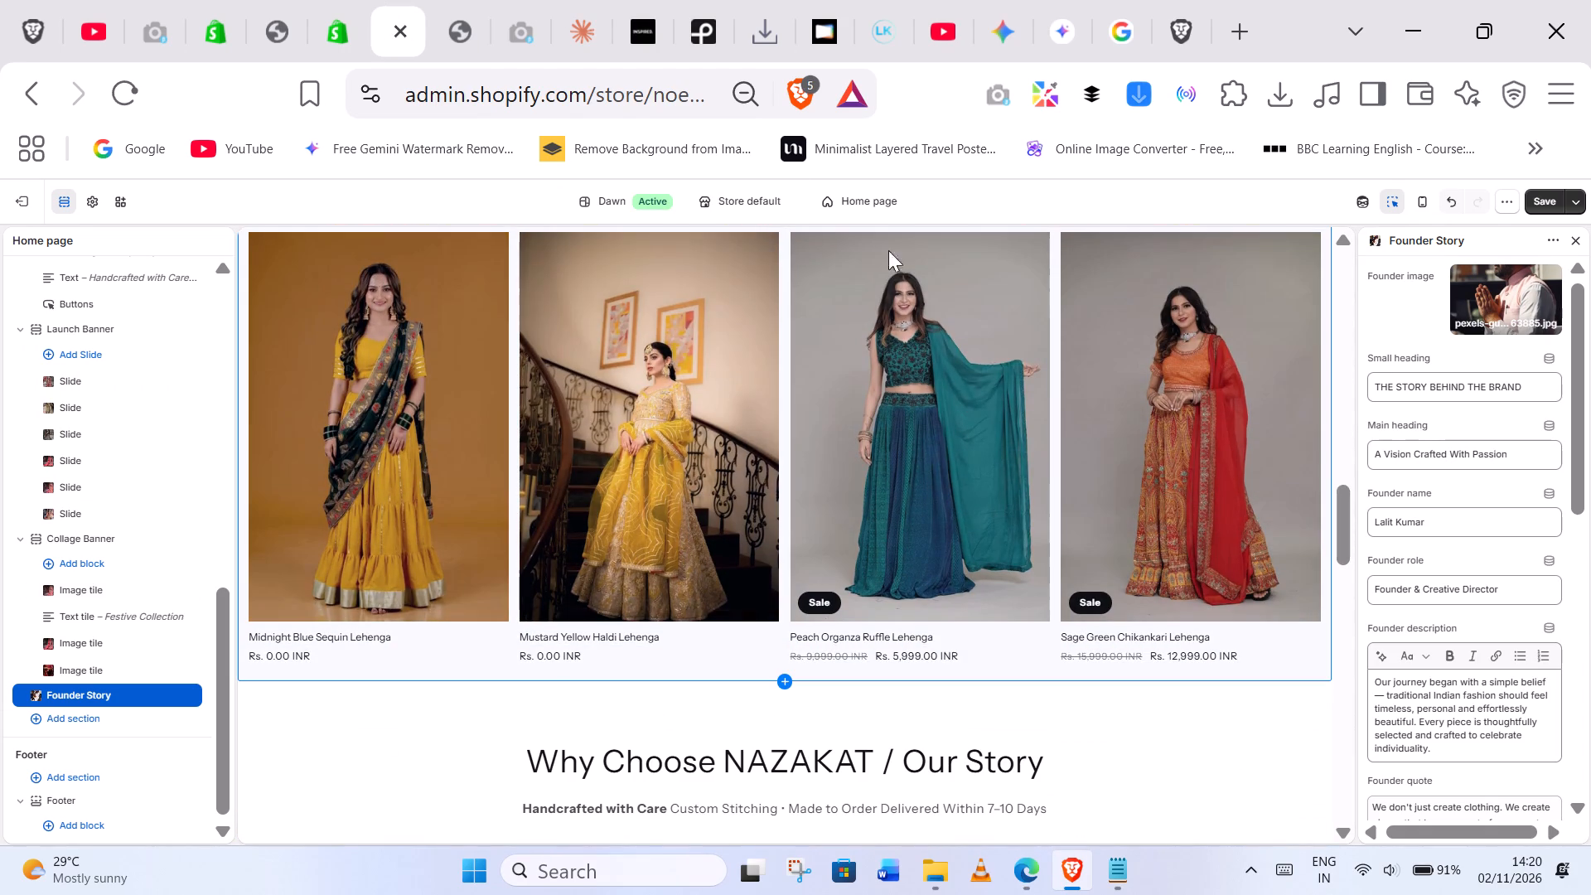
Return to the YouTube tab and resume the paused Veezha Veera video.
{"action": "left_click", "coordinate": [762, 0]}
{"action": "left_click", "coordinate": [951, 0]}
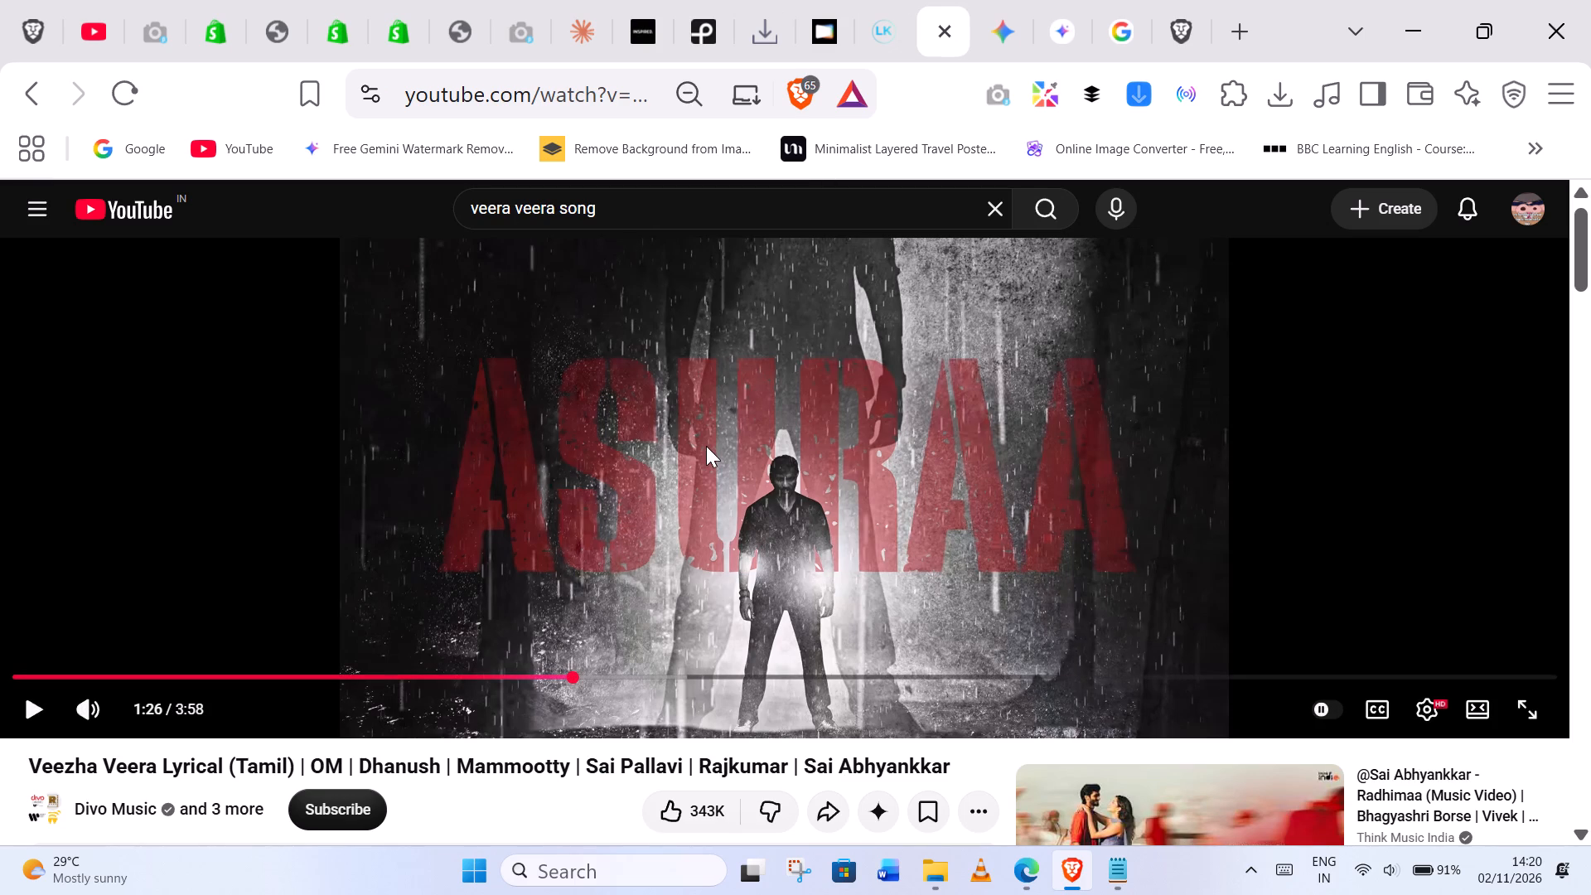
{"action": "left_click", "coordinate": [477, 506]}
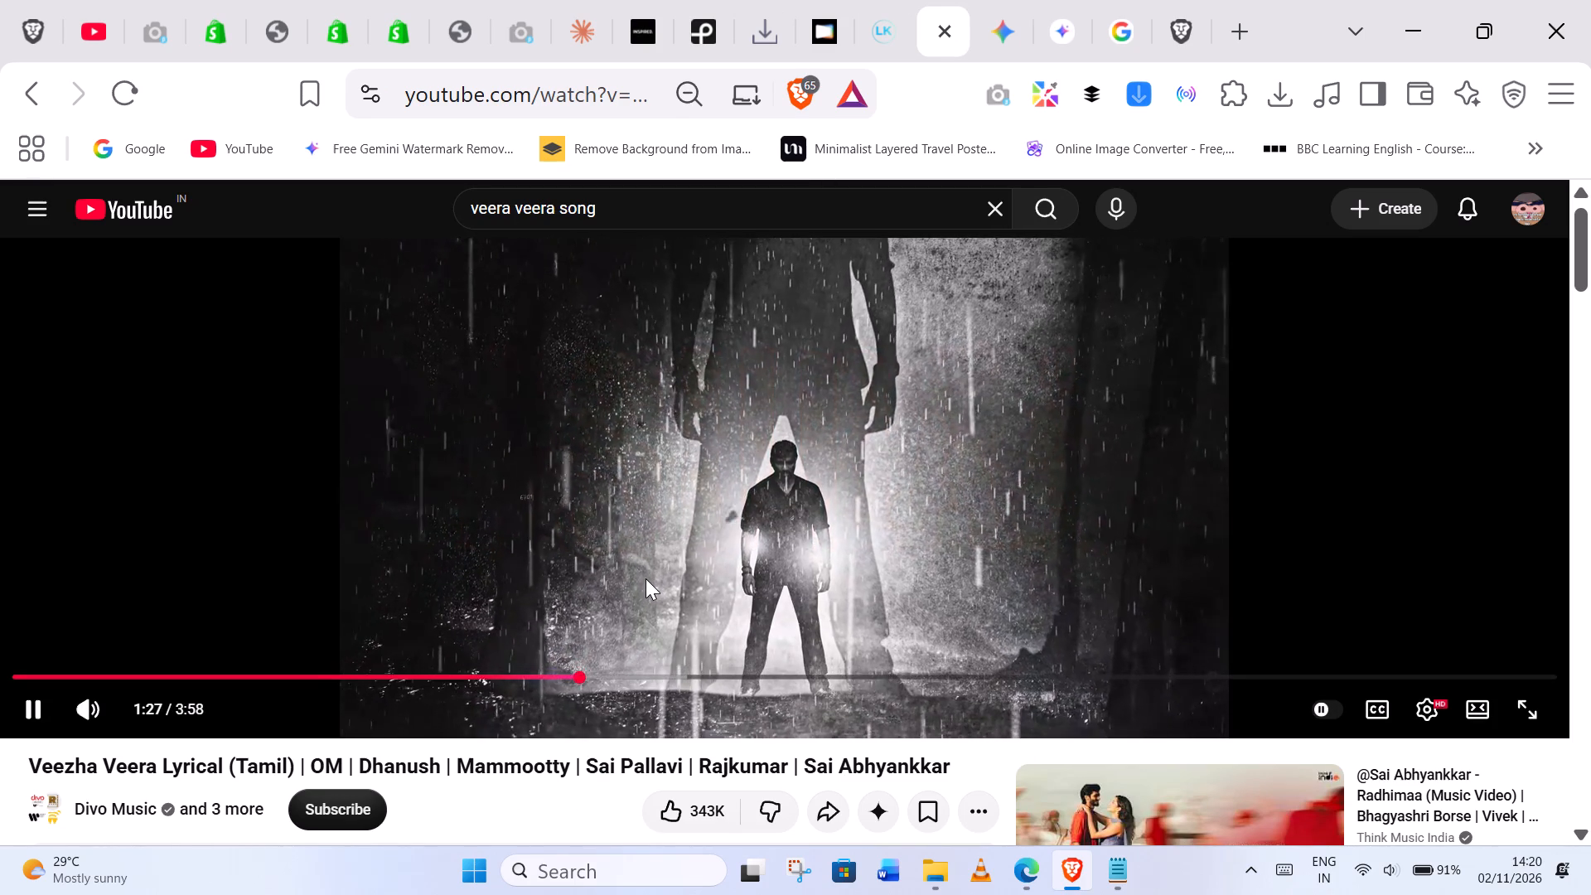
Search YouTube for "veera veera song reel".
{"action": "left_click", "coordinate": [645, 206]}
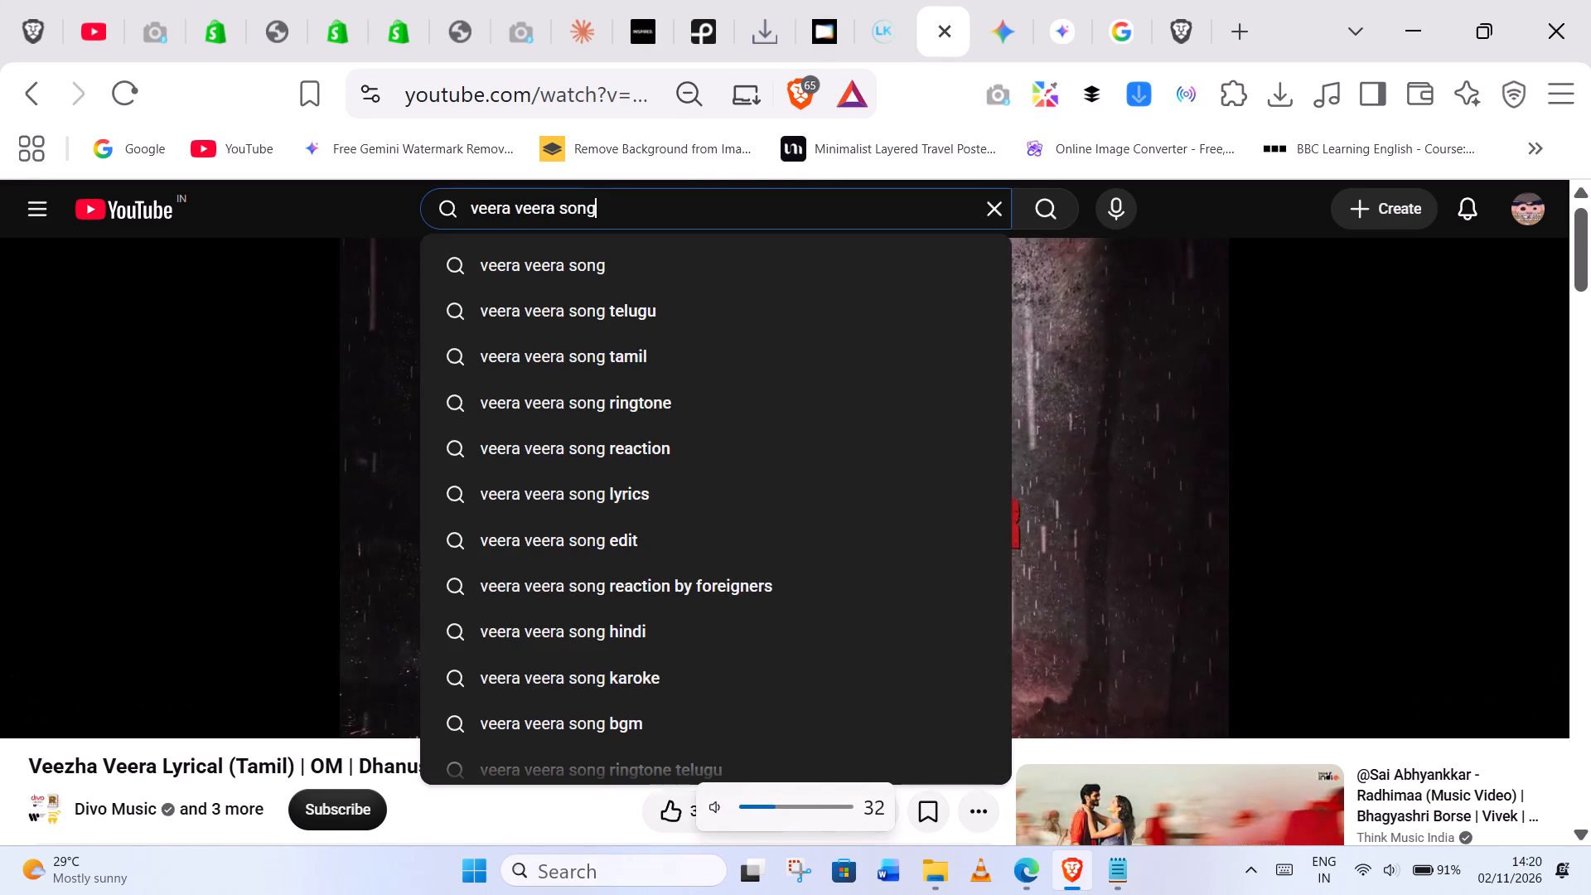
{"action": "key", "text": "space"}
{"action": "type", "text": "reel"}
{"action": "key", "text": "Return"}
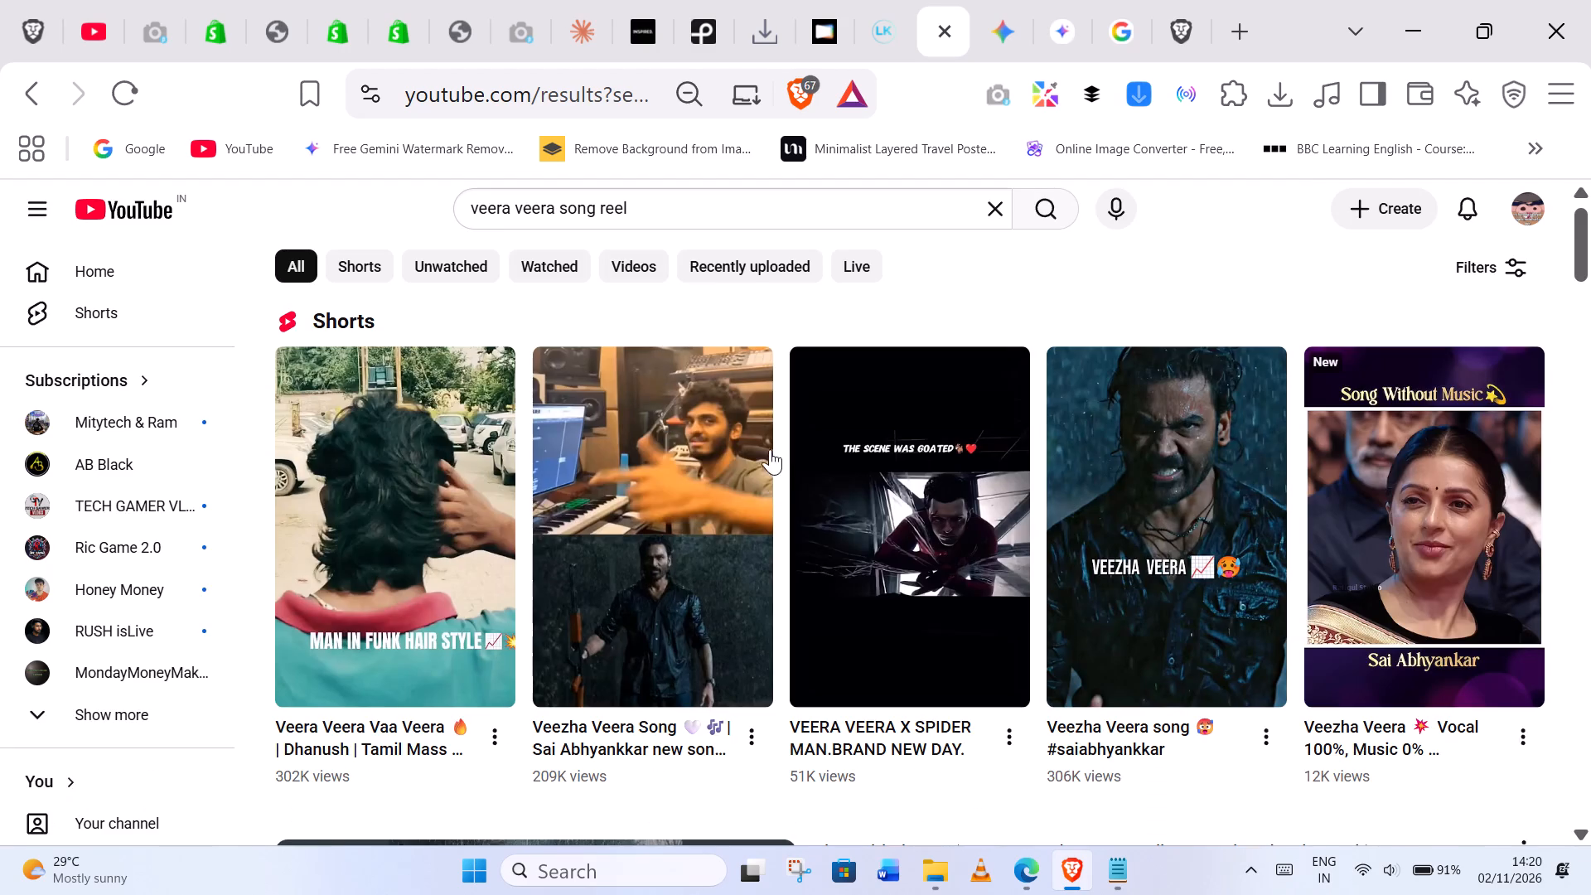
Replace the YouTube search with "om theme" and open The Wild Theme official music video from the results.
{"action": "left_click", "coordinate": [679, 216], "text": "ctrl"}
{"action": "key", "text": "ctrl+a"}
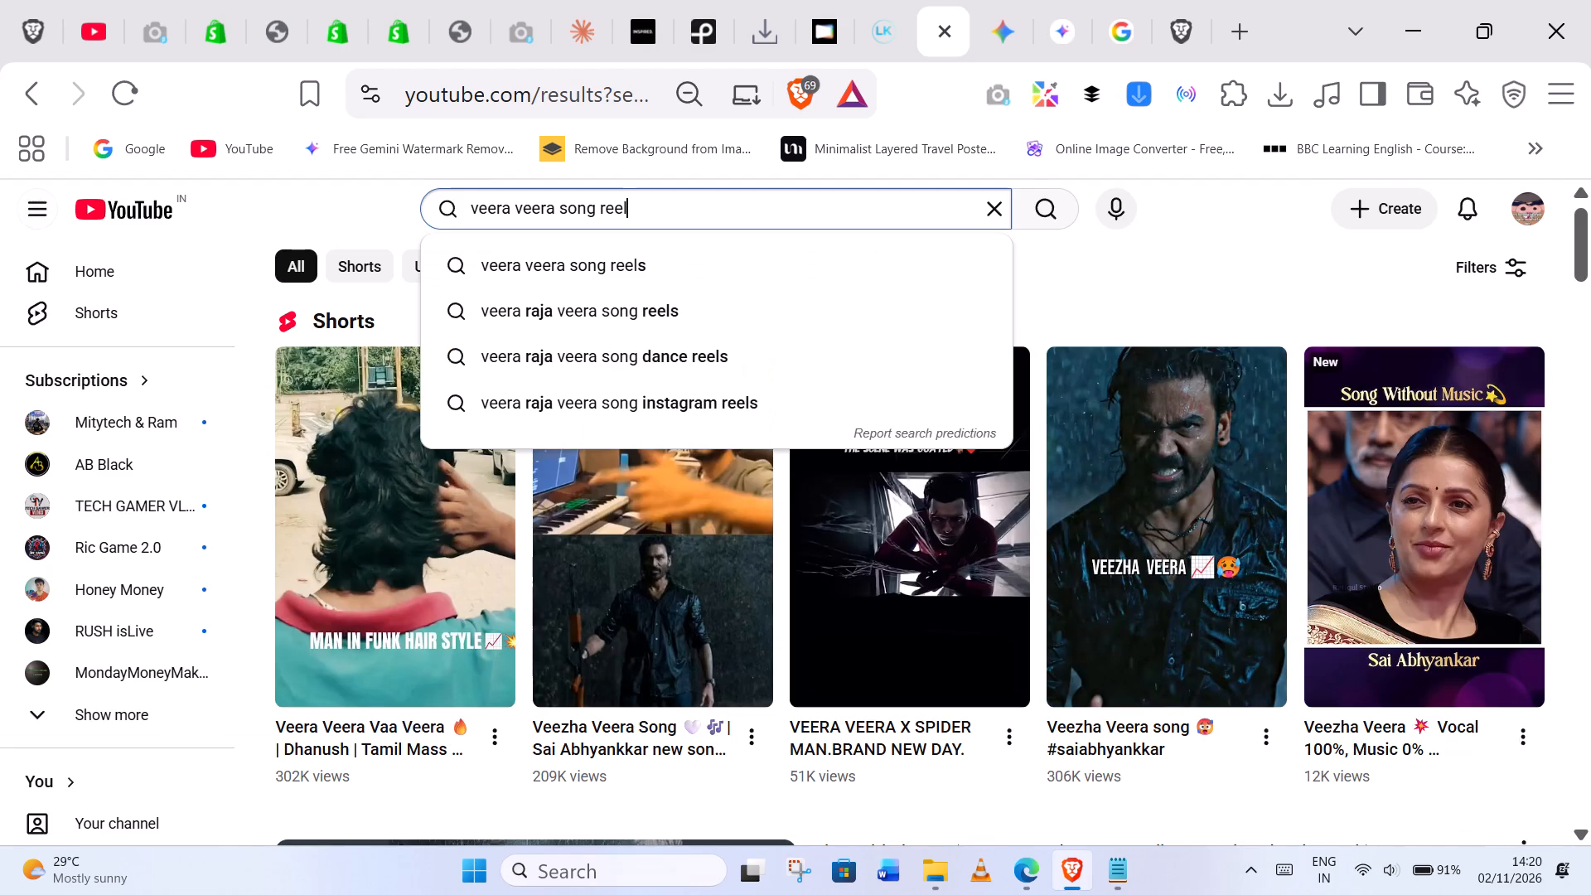
{"action": "type", "text": "mo thme"}
{"action": "key", "text": "BackSpace"}
{"action": "key", "text": "BackSpace"}
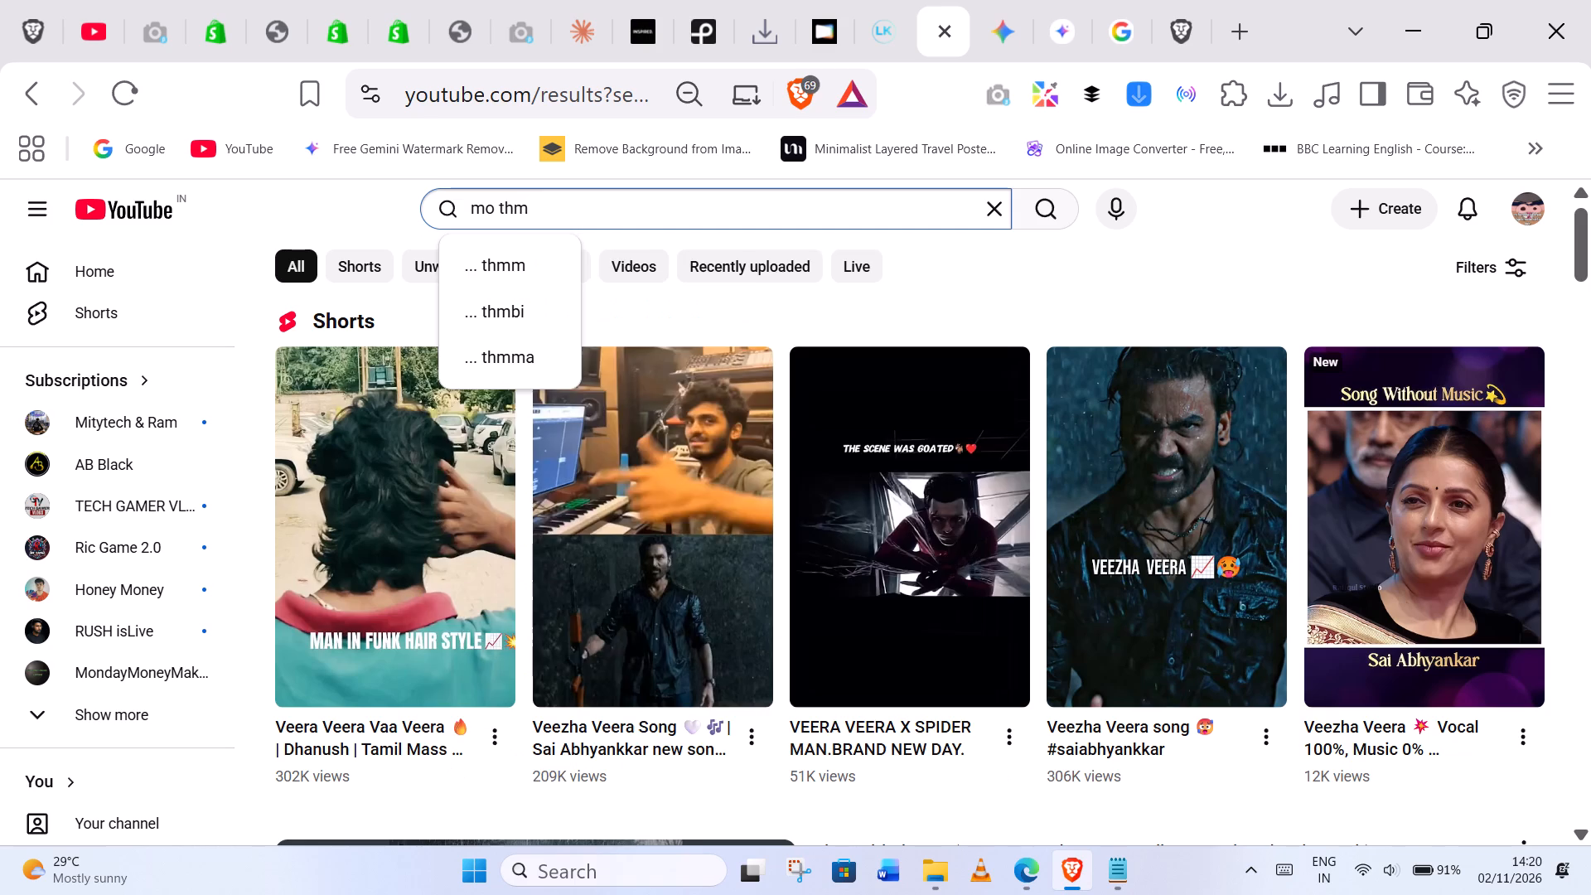
{"action": "key", "text": "BackSpace"}
{"action": "key", "text": "BackSpace"}
{"action": "key", "text": "BackSpace"}
{"action": "key", "text": "BackSpace"}
{"action": "key", "text": "BackSpace"}
{"action": "key", "text": "BackSpace"}
{"action": "type", "text": "om ht"}
{"action": "key", "text": "BackSpace"}
{"action": "key", "text": "BackSpace"}
{"action": "type", "text": "theme"}
{"action": "key", "text": "Return"}
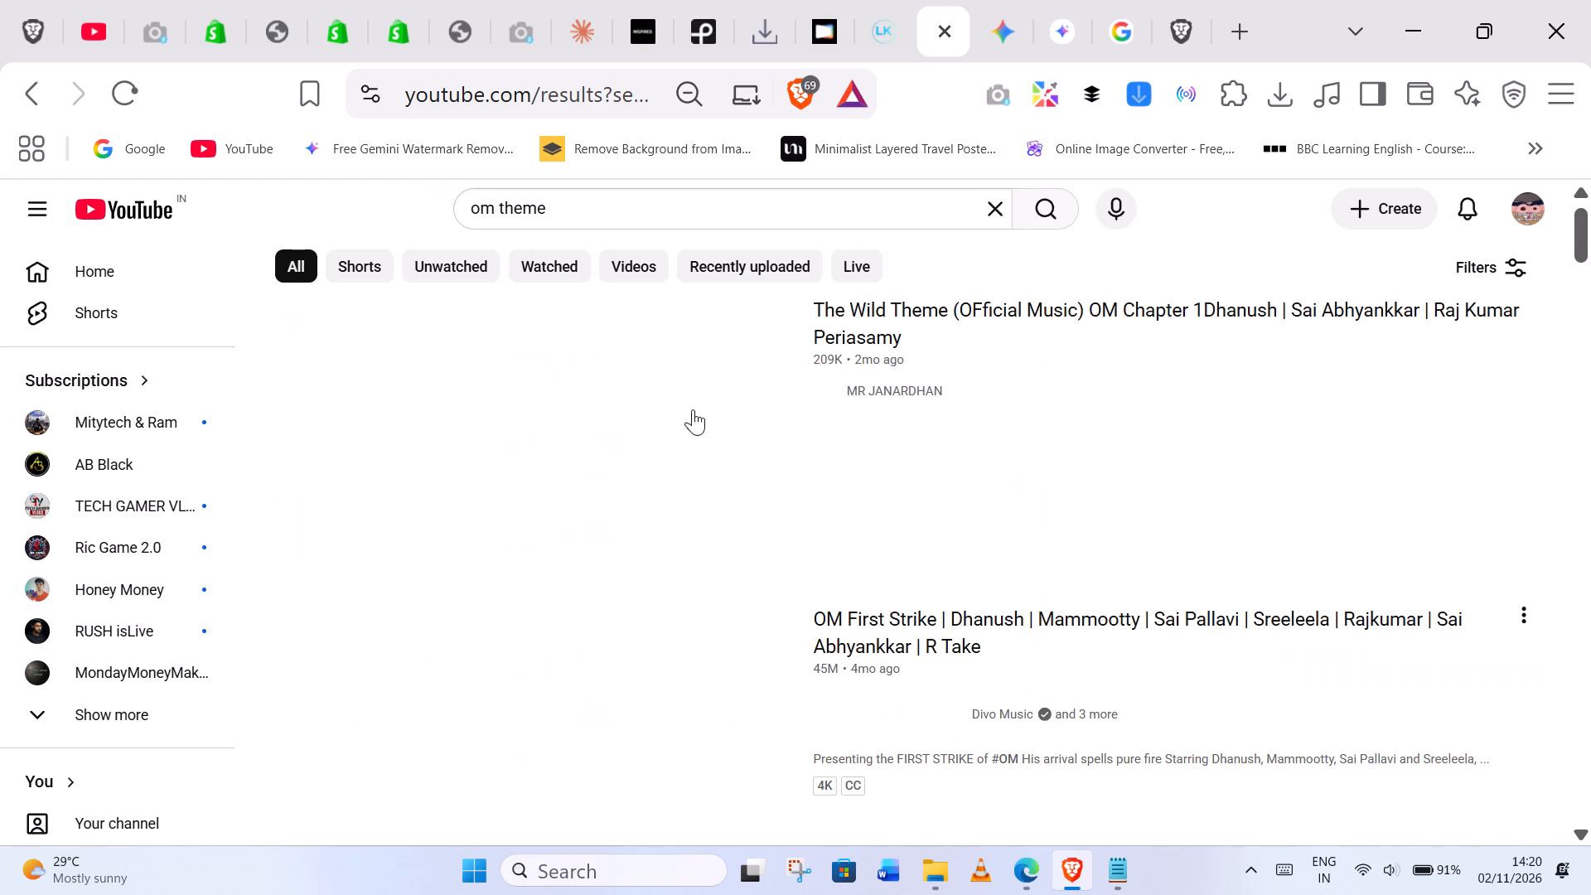
{"action": "left_click", "coordinate": [522, 448]}
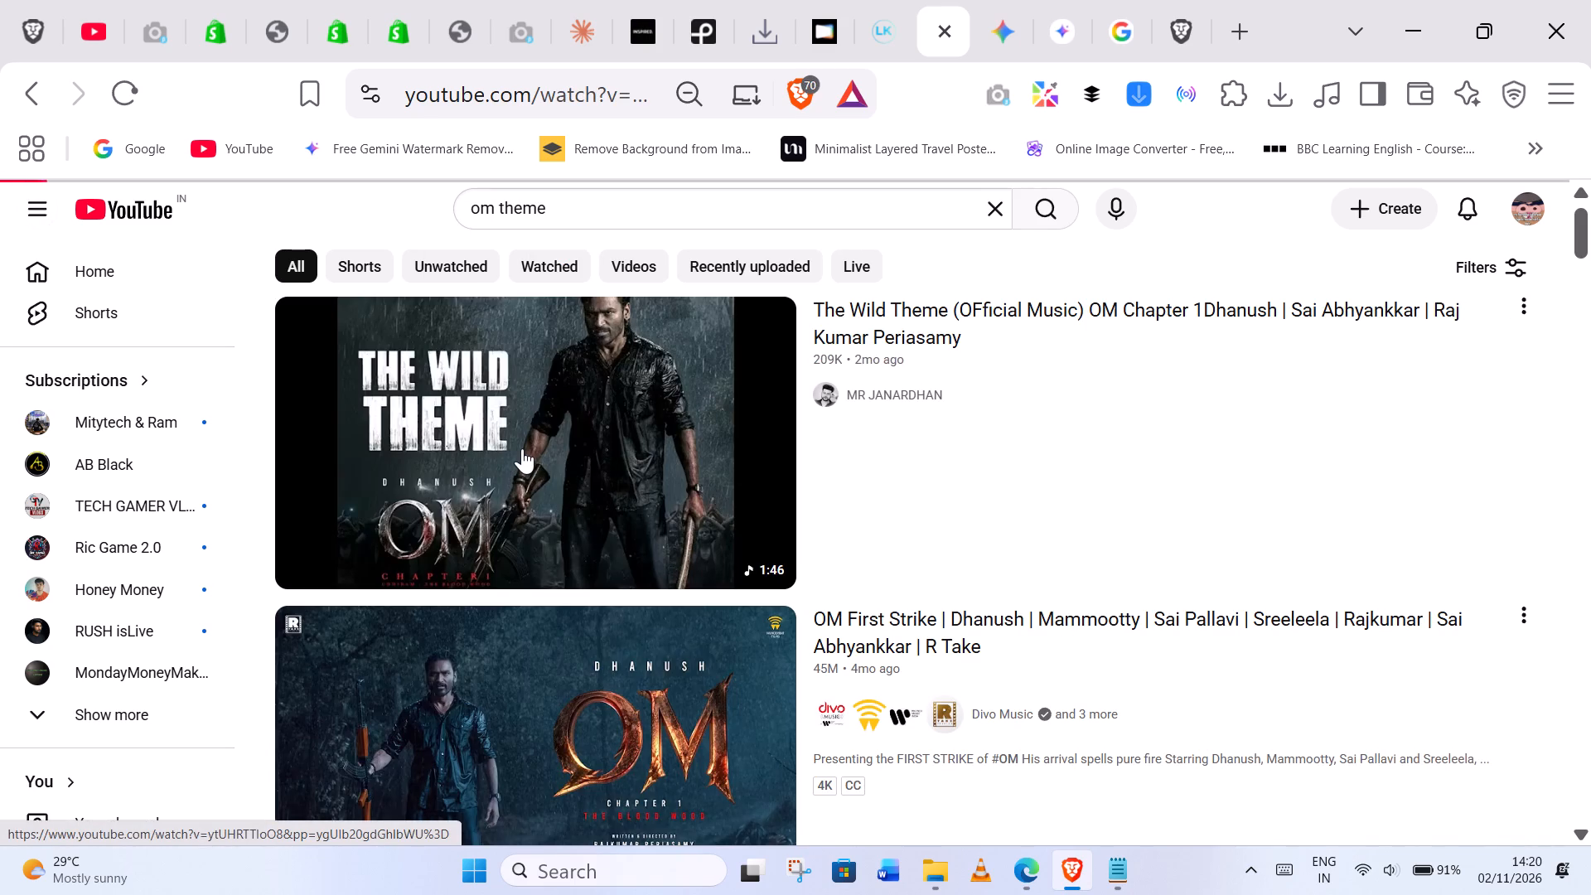
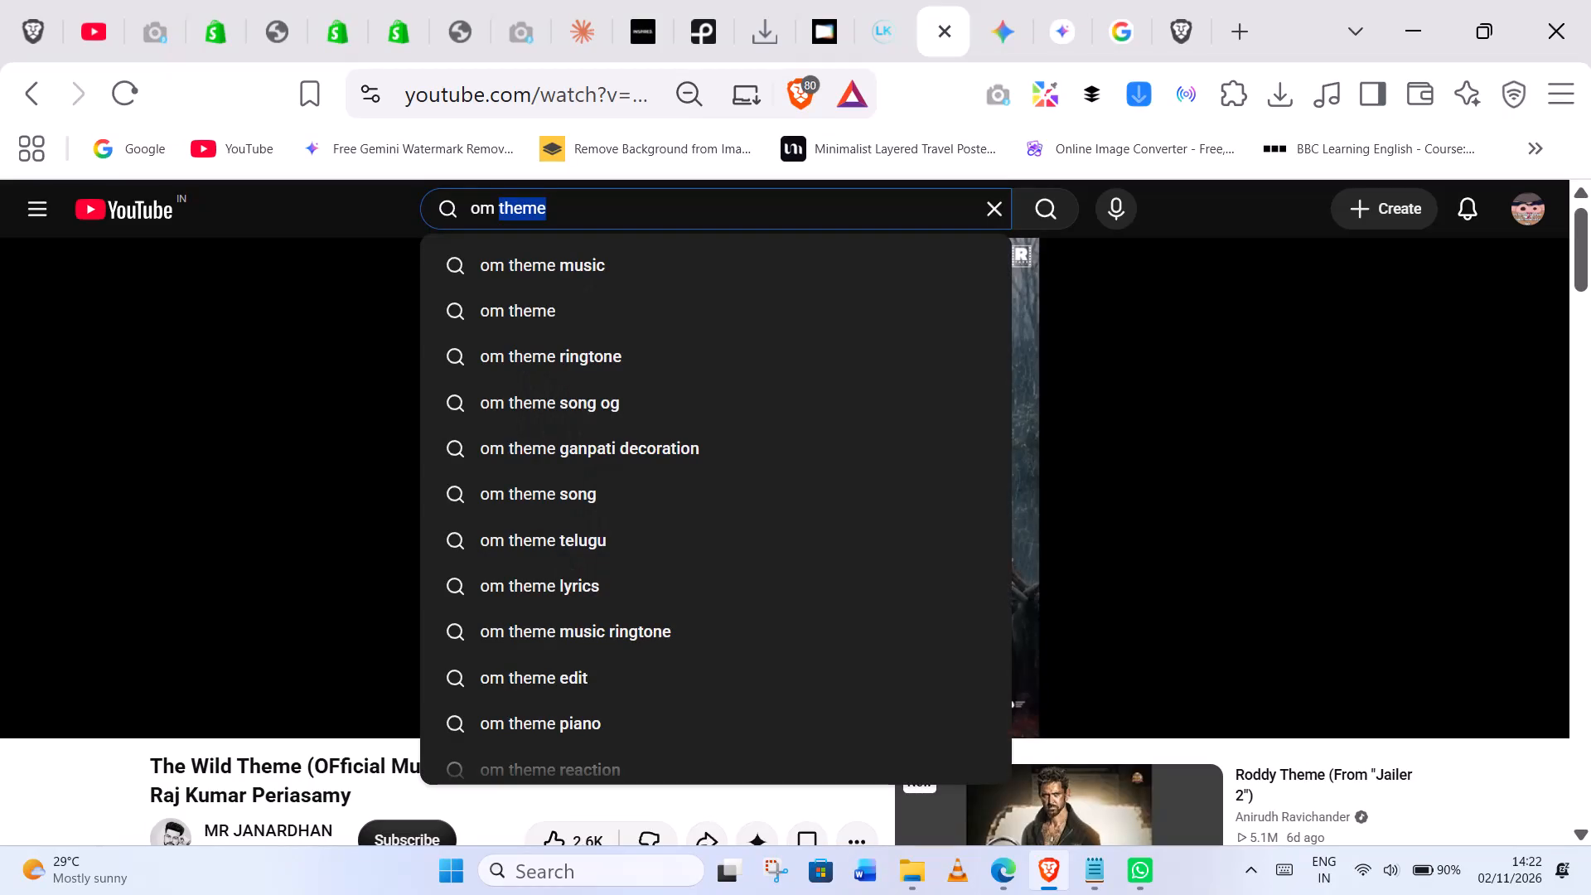
Jump The Wild Theme video back to about 0:51 and pause it.
{"action": "left_click", "coordinate": [370, 226]}
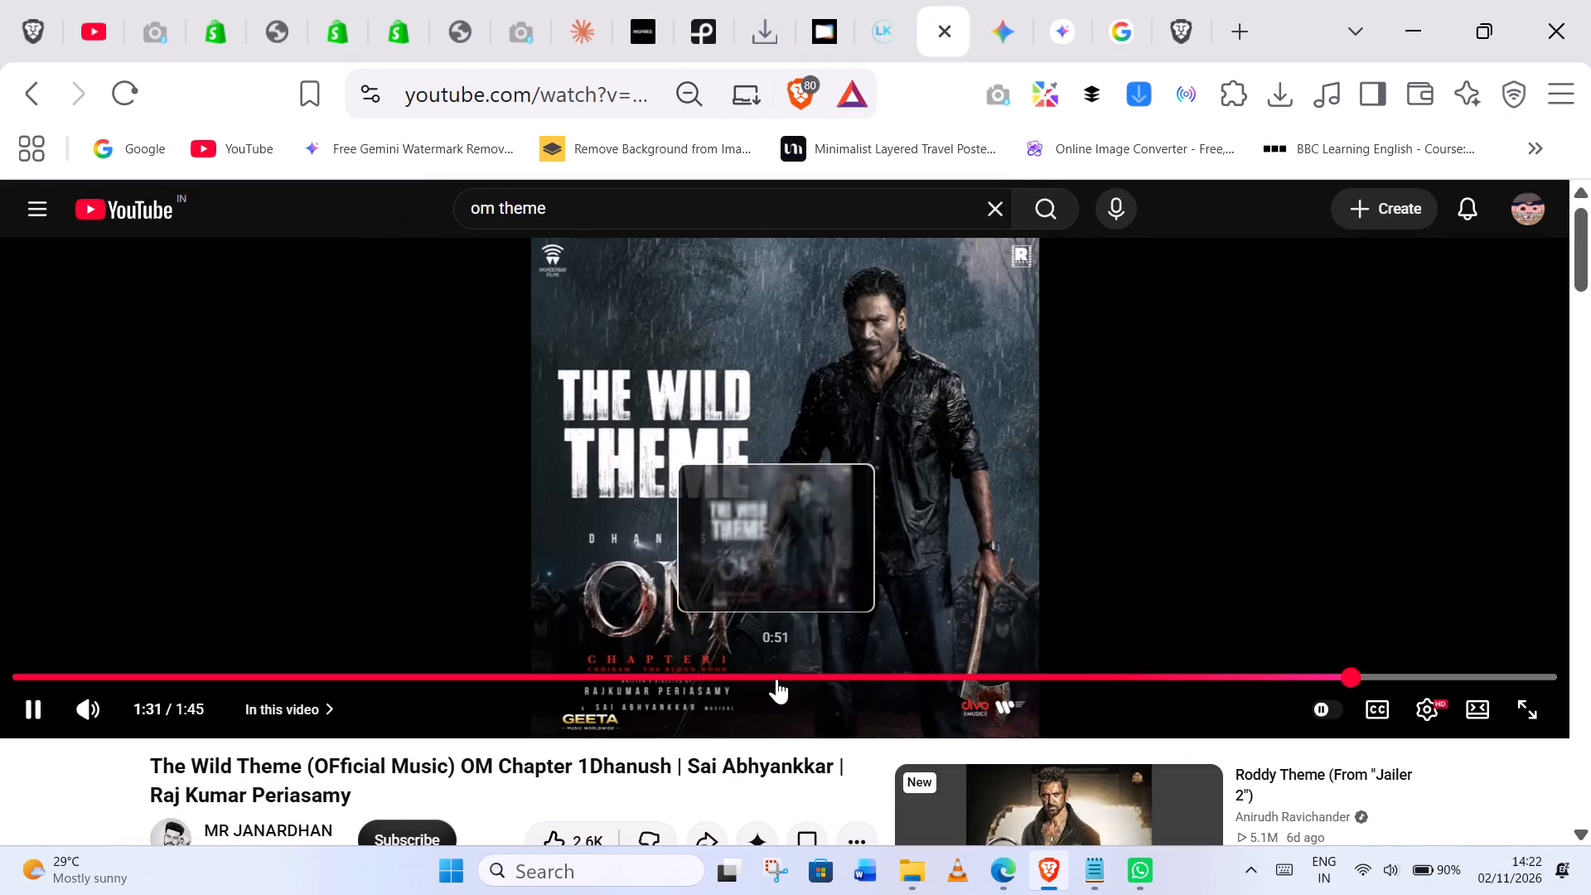
{"action": "left_click", "coordinate": [777, 673]}
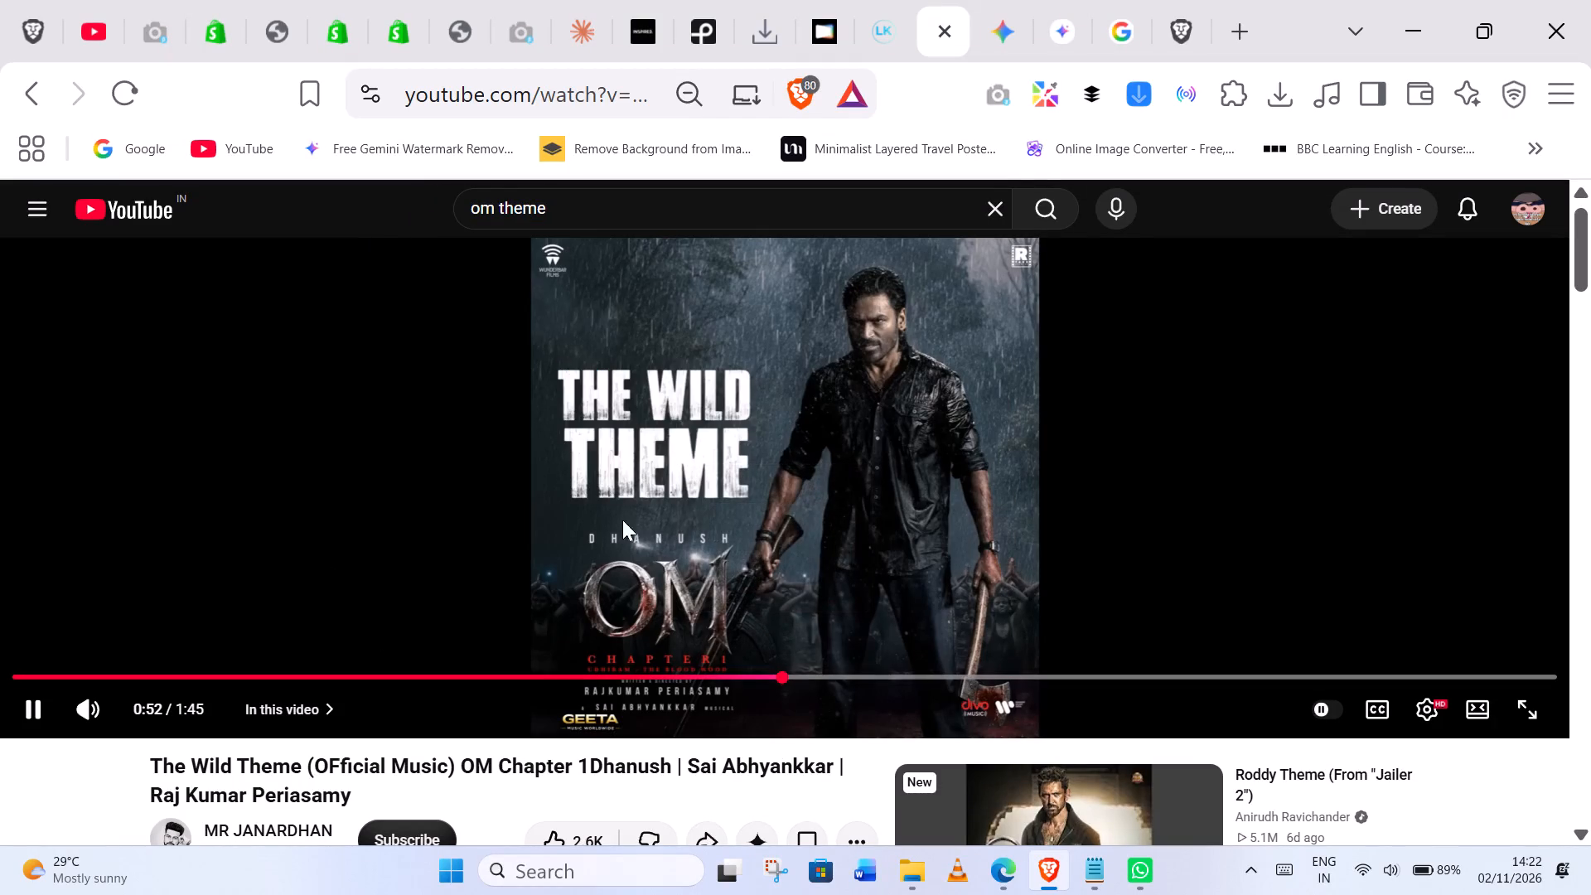
{"action": "scroll", "coordinate": [565, 423], "scroll_direction": "down", "scroll_amount": 2}
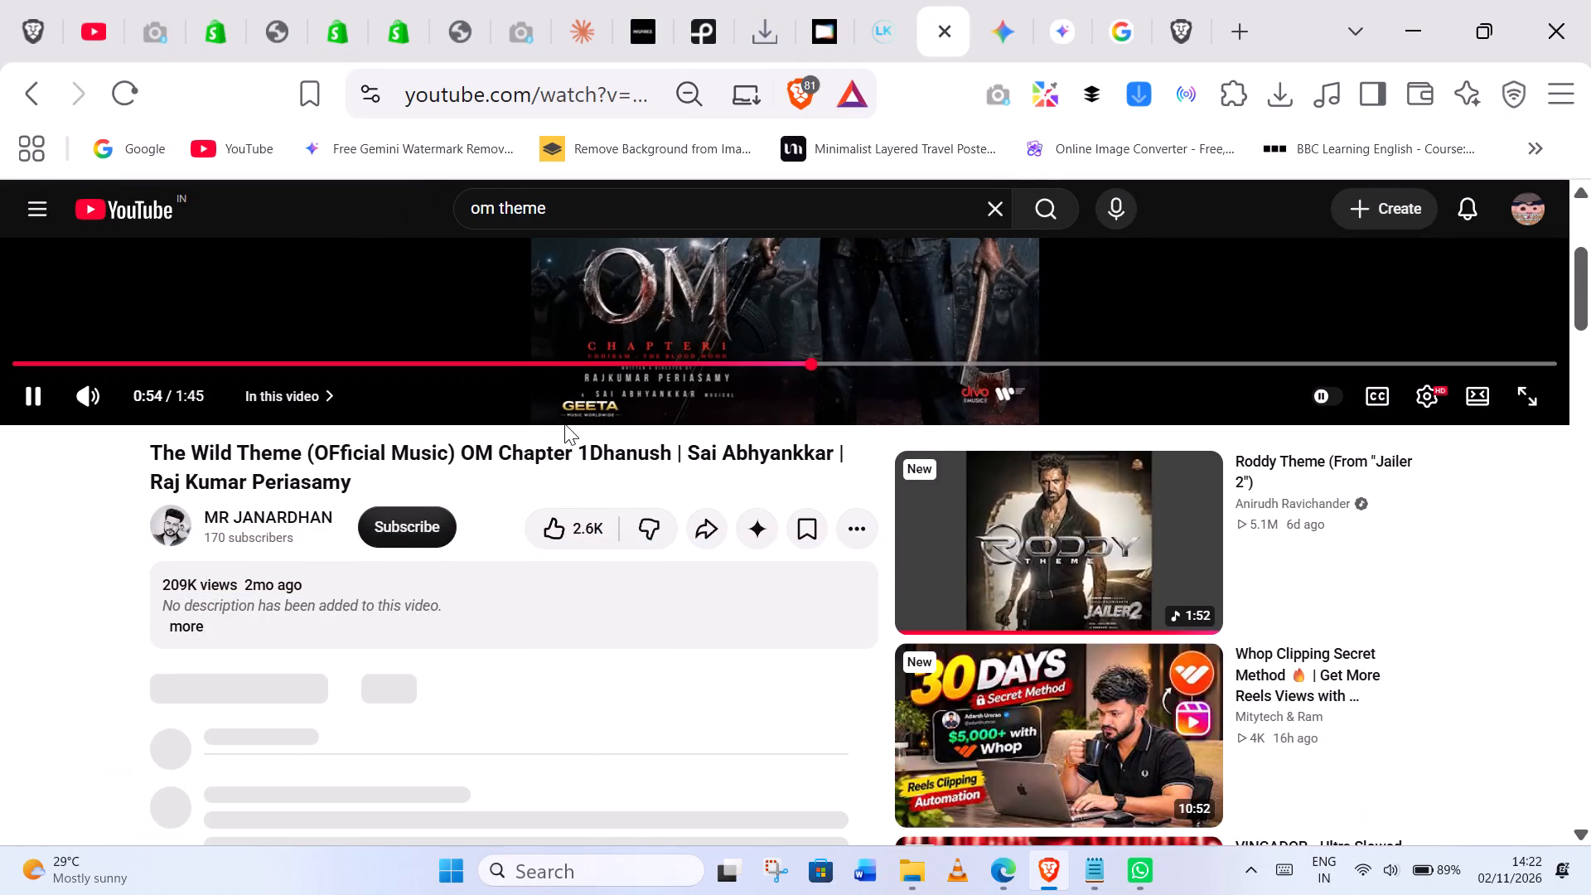
{"action": "scroll", "coordinate": [564, 423], "scroll_direction": "up", "scroll_amount": 1}
{"action": "scroll", "coordinate": [564, 423], "scroll_direction": "down", "scroll_amount": 1}
{"action": "scroll", "coordinate": [566, 423], "scroll_direction": "up", "scroll_amount": 4}
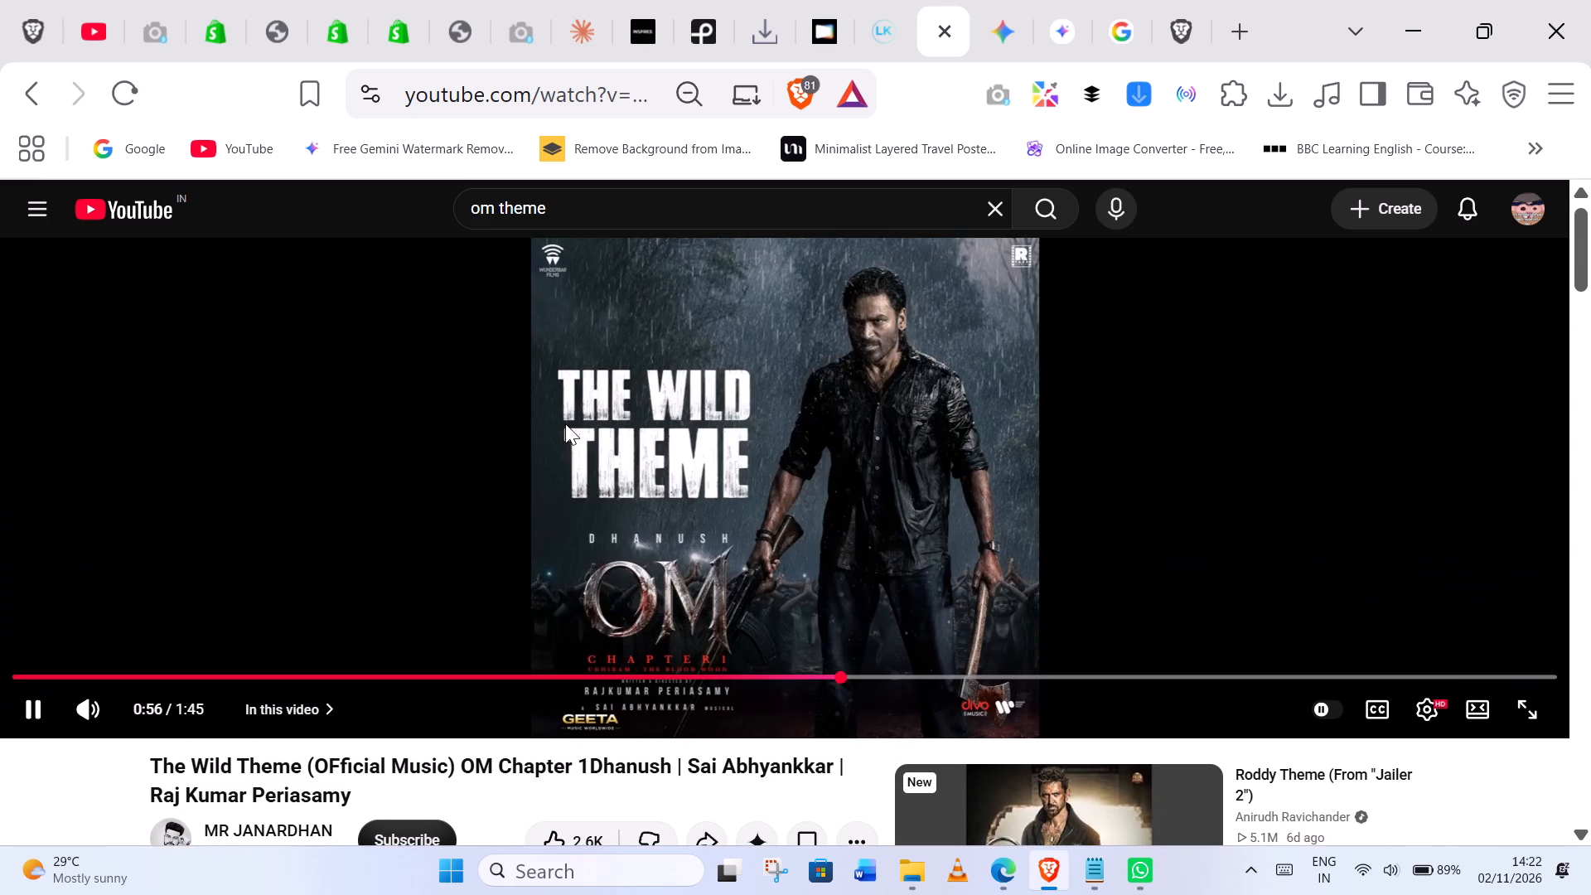
{"action": "left_click", "coordinate": [645, 339]}
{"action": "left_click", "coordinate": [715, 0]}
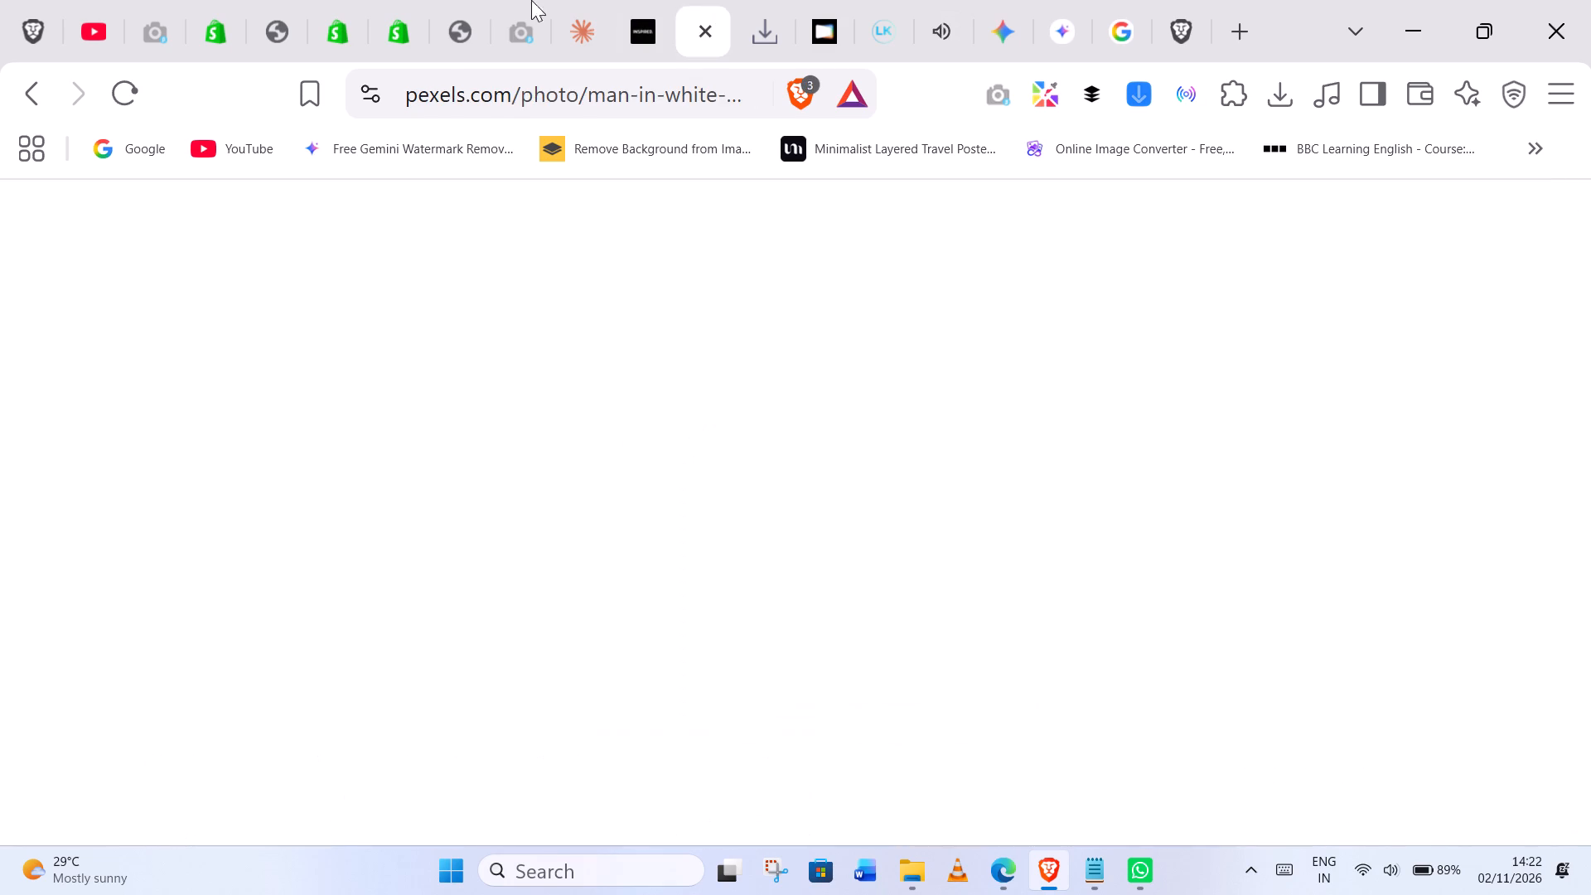
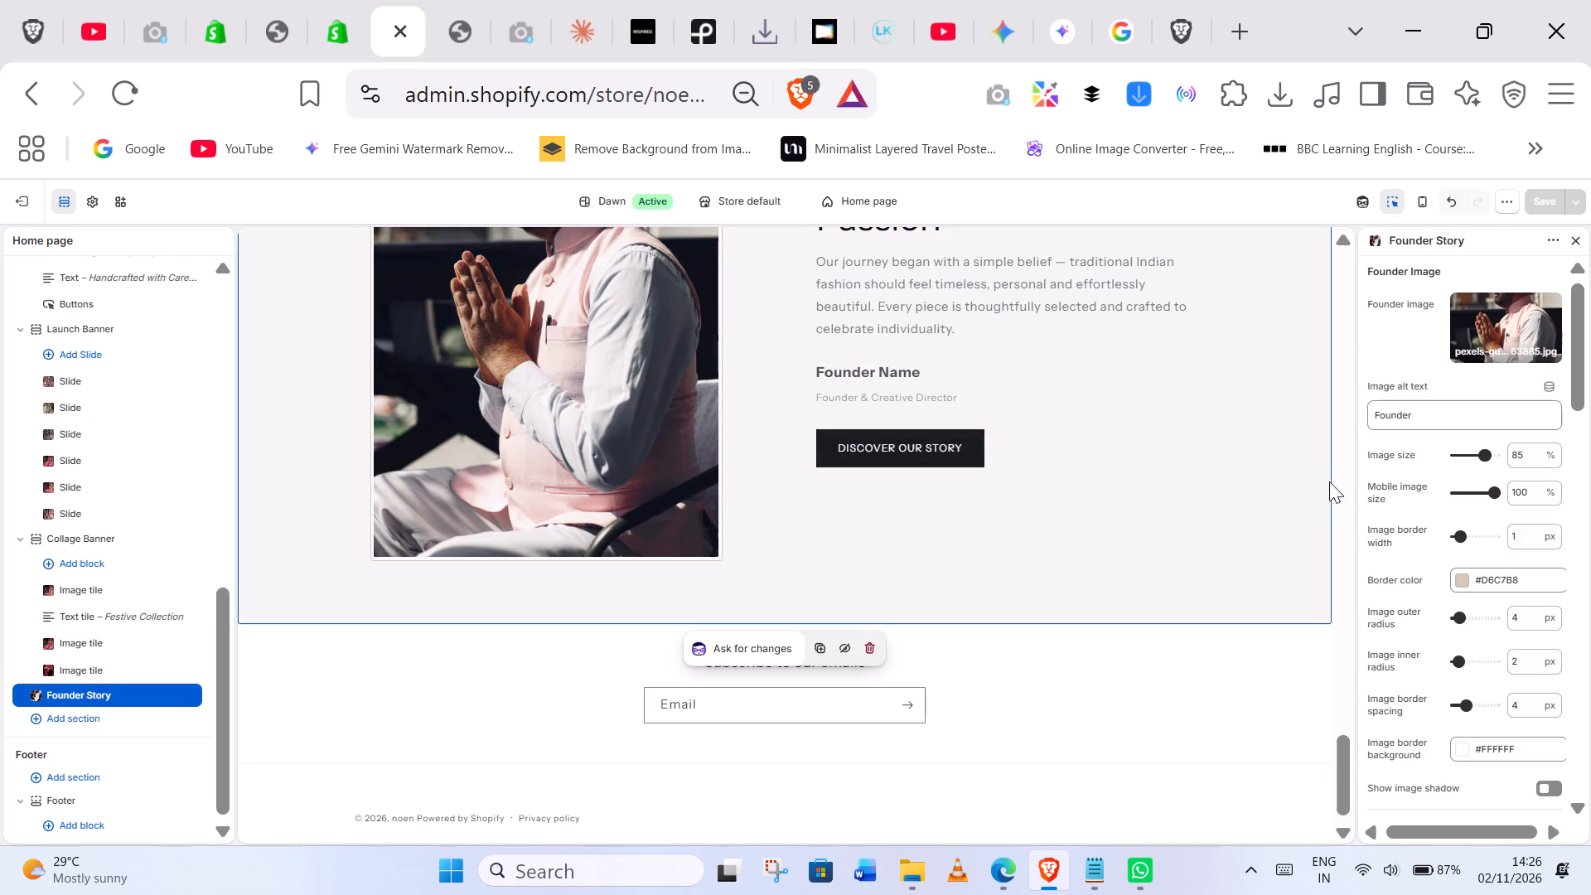
{"action": "scroll", "coordinate": [1210, 443], "scroll_direction": "up", "scroll_amount": 1}
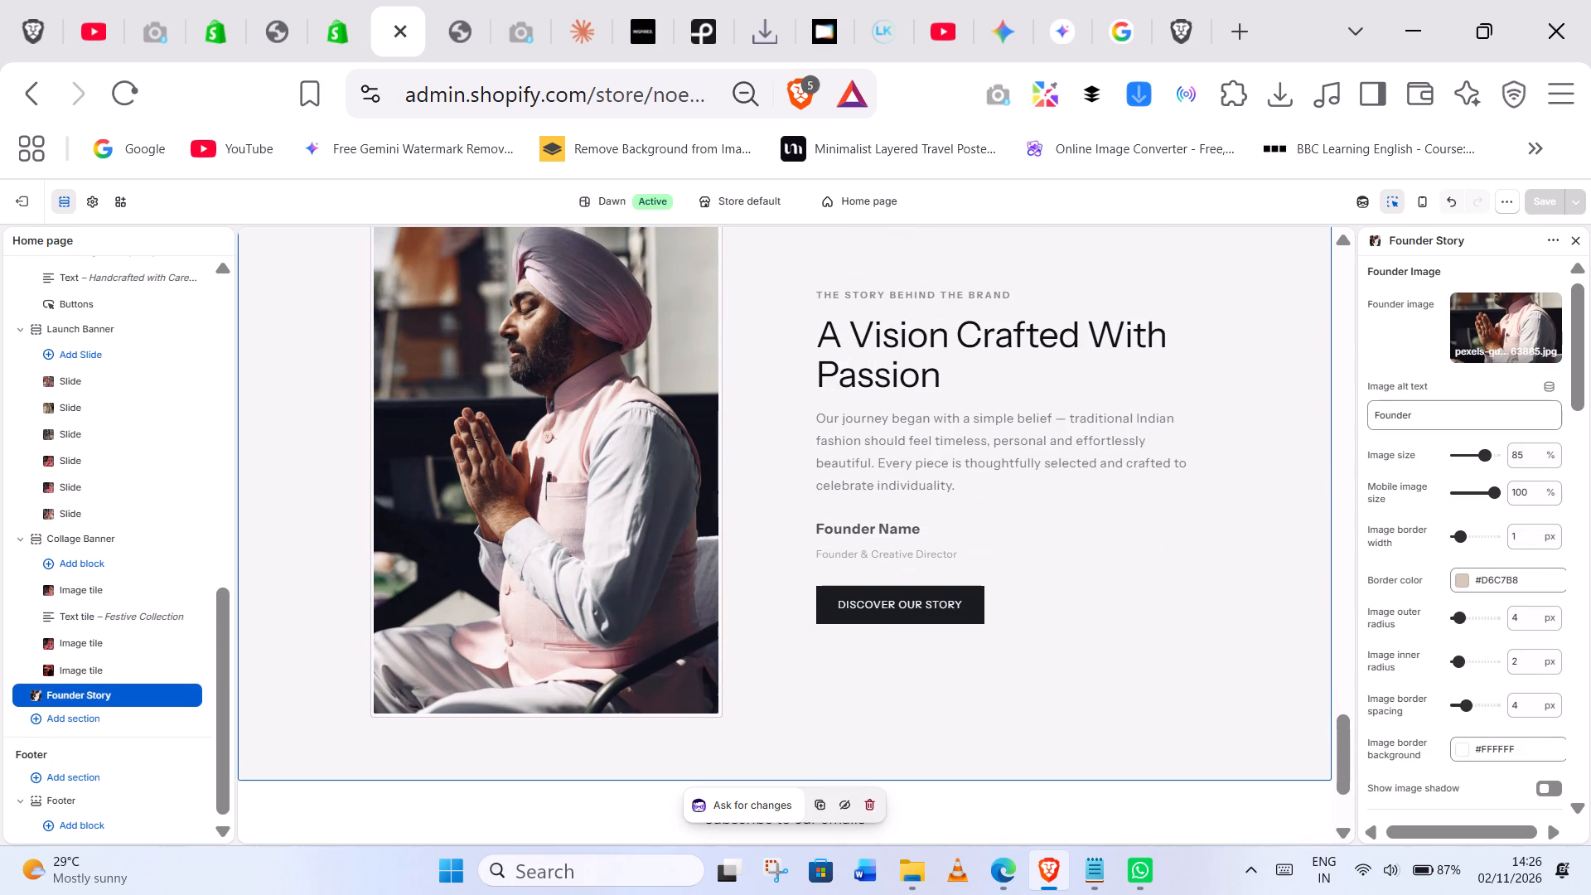
{"action": "left_click_drag", "start_coordinate": [1486, 452], "coordinate": [1468, 453]}
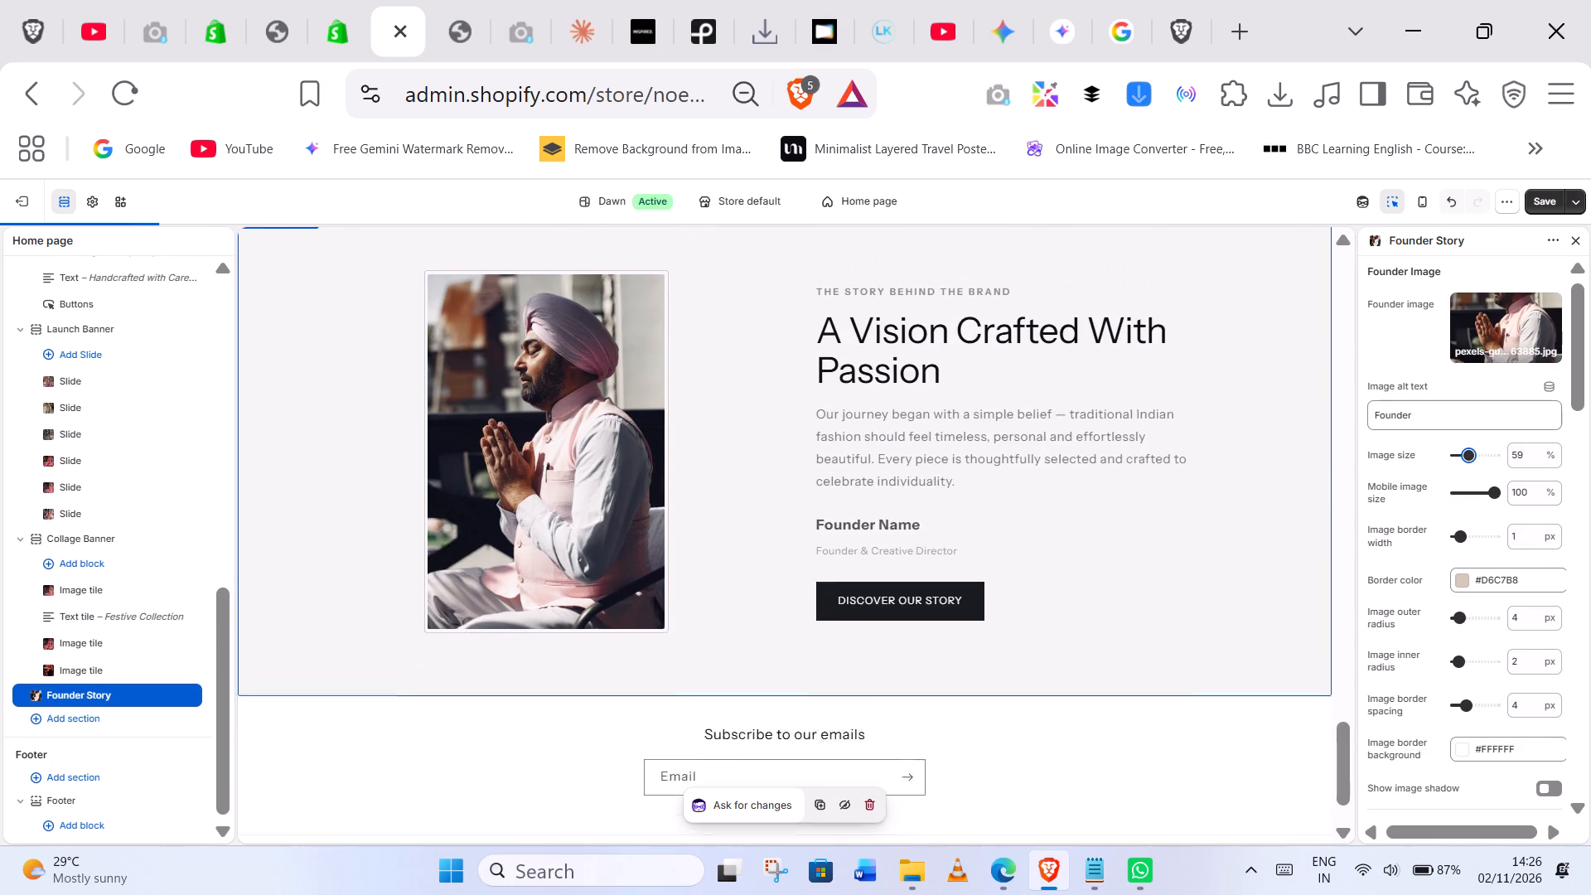
{"action": "scroll", "coordinate": [1080, 460], "scroll_direction": "up", "scroll_amount": 2}
{"action": "scroll", "coordinate": [1076, 459], "scroll_direction": "down", "scroll_amount": 1}
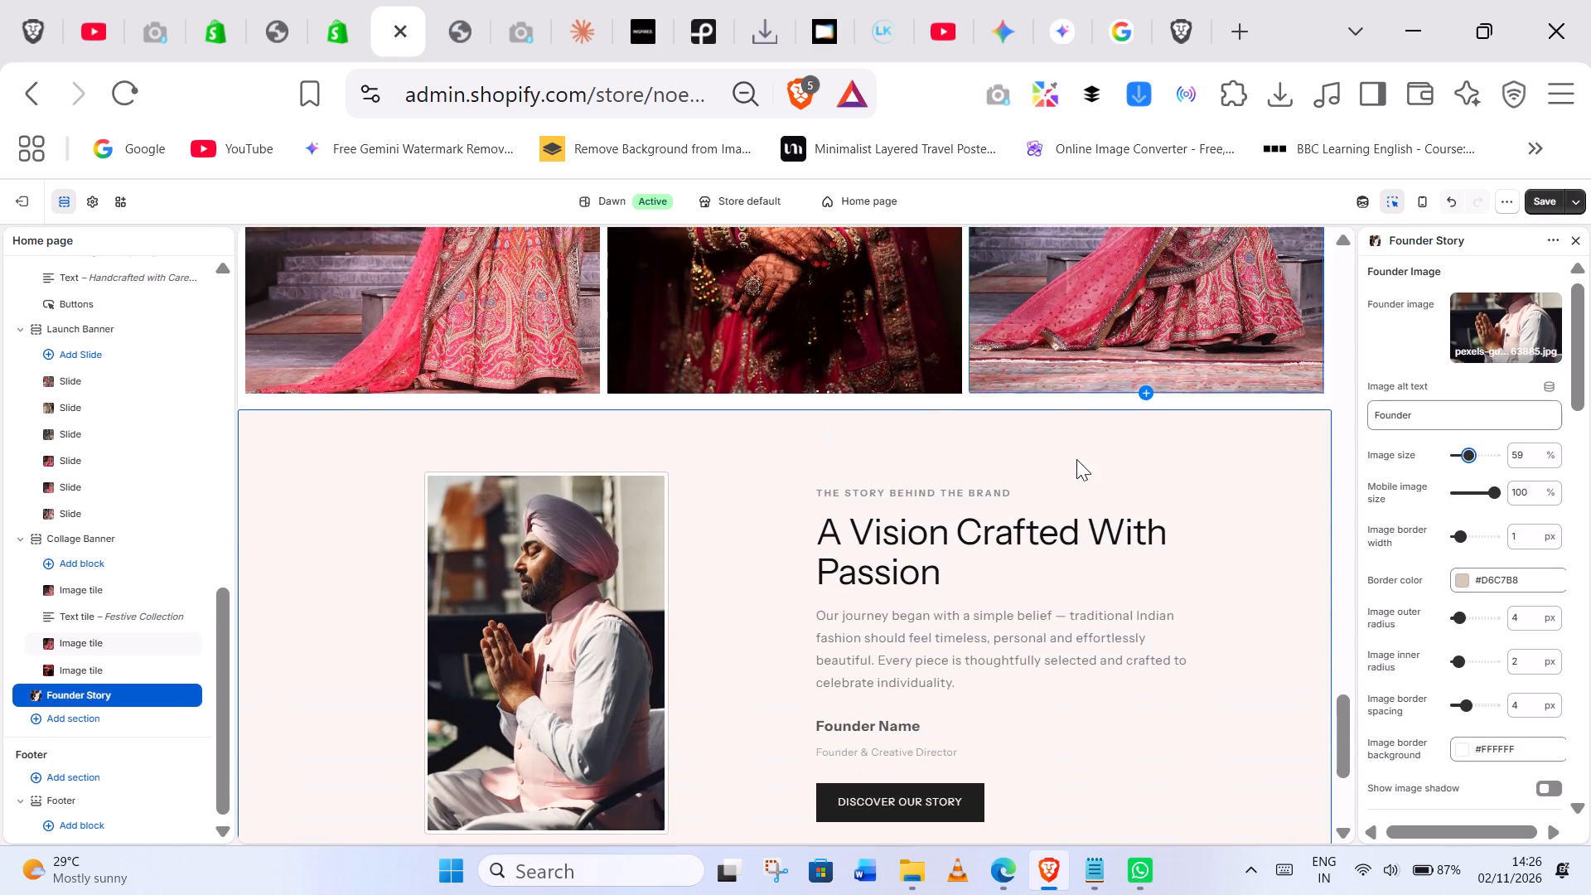
{"action": "triple_click", "coordinate": [1542, 201]}
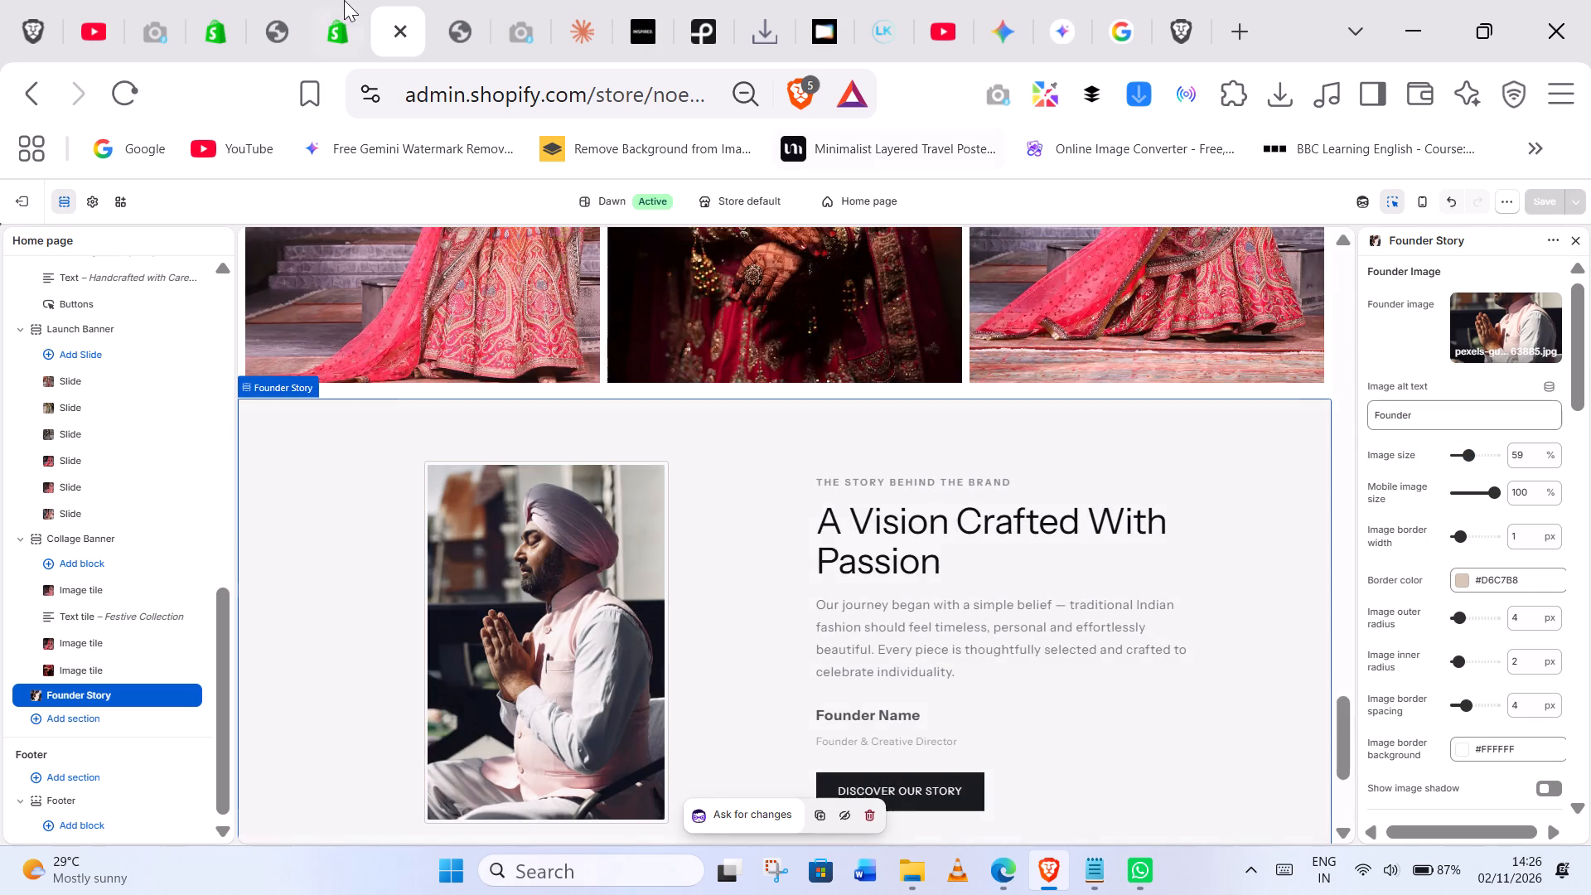
Reload the live storefront page and examine the Founder Story section's image, text and spacing.
{"action": "left_click", "coordinate": [443, 0]}
{"action": "left_click", "coordinate": [114, 95]}
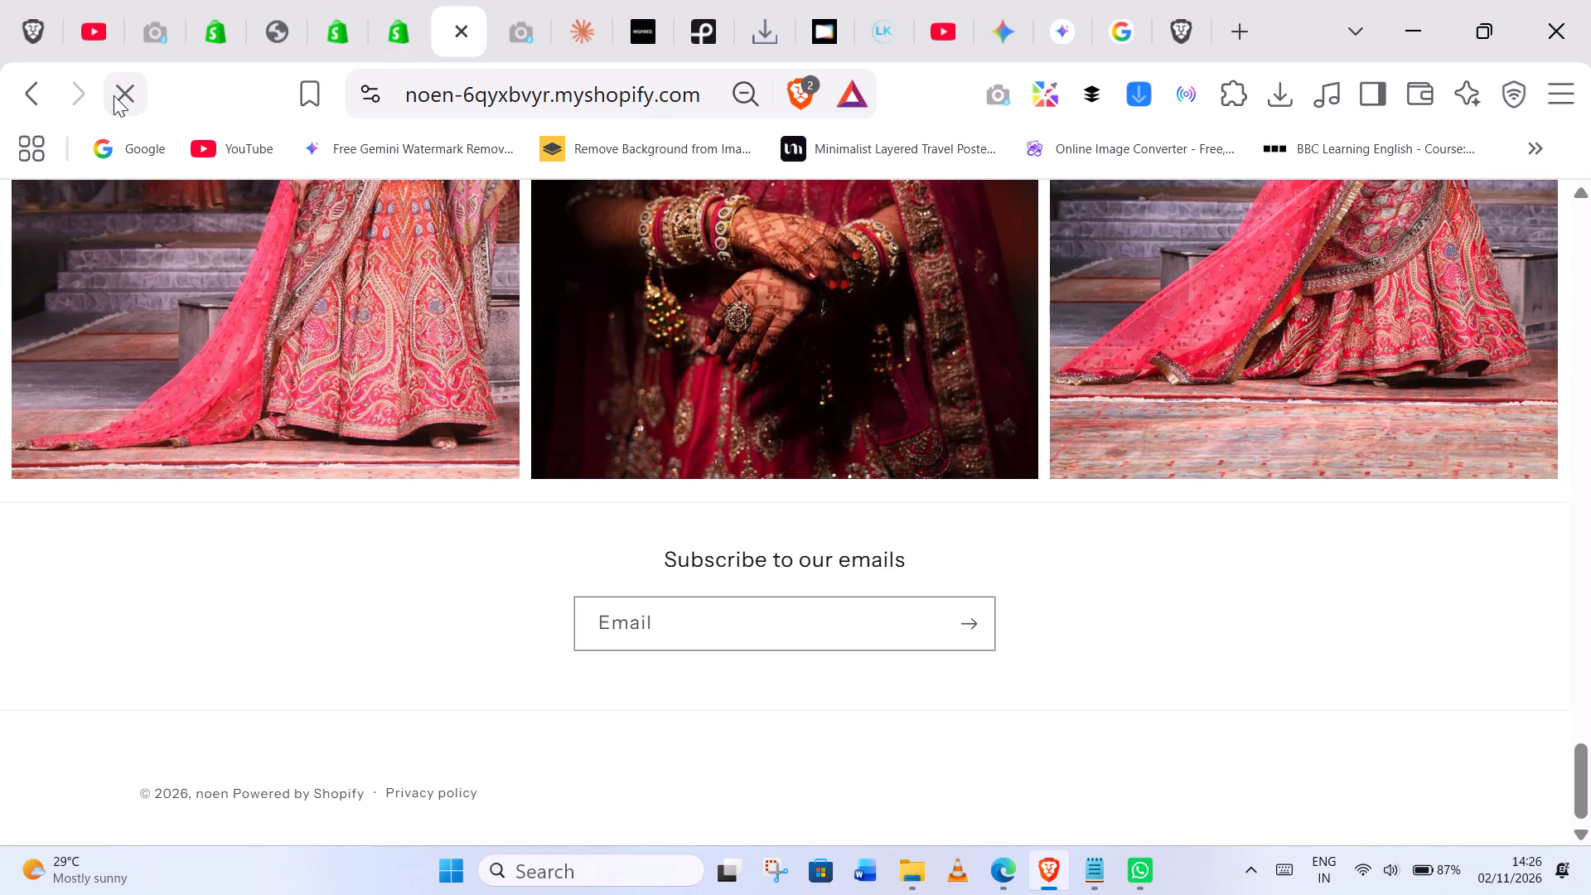
{"action": "scroll", "coordinate": [395, 299], "scroll_direction": "down", "scroll_amount": 3}
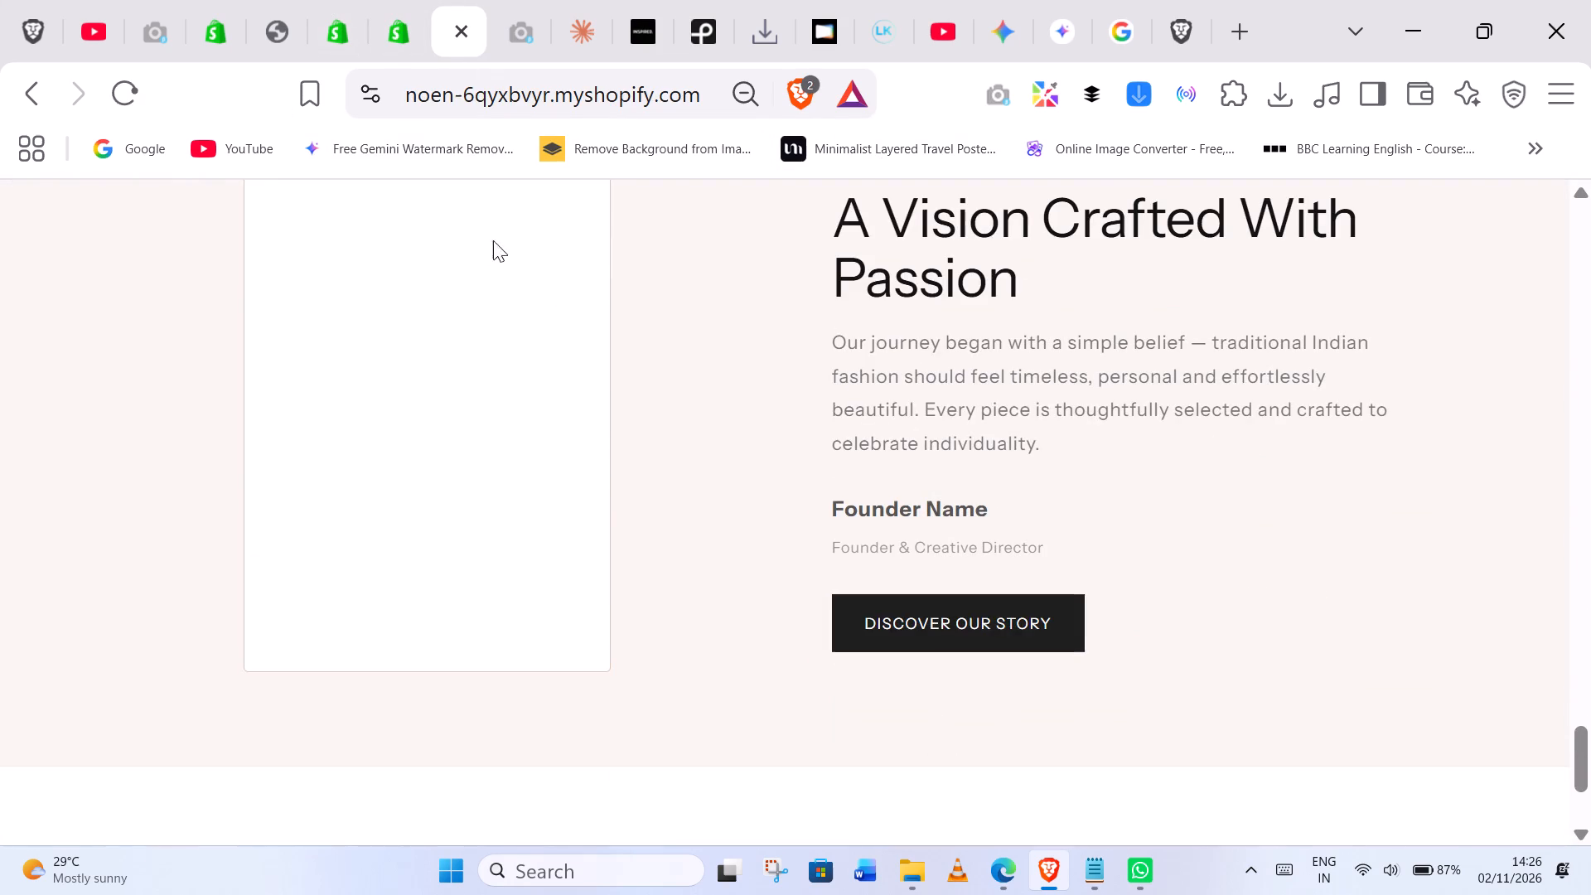
{"action": "scroll", "coordinate": [937, 400], "scroll_direction": "up", "scroll_amount": 1}
{"action": "scroll", "coordinate": [952, 409], "scroll_direction": "down", "scroll_amount": 1}
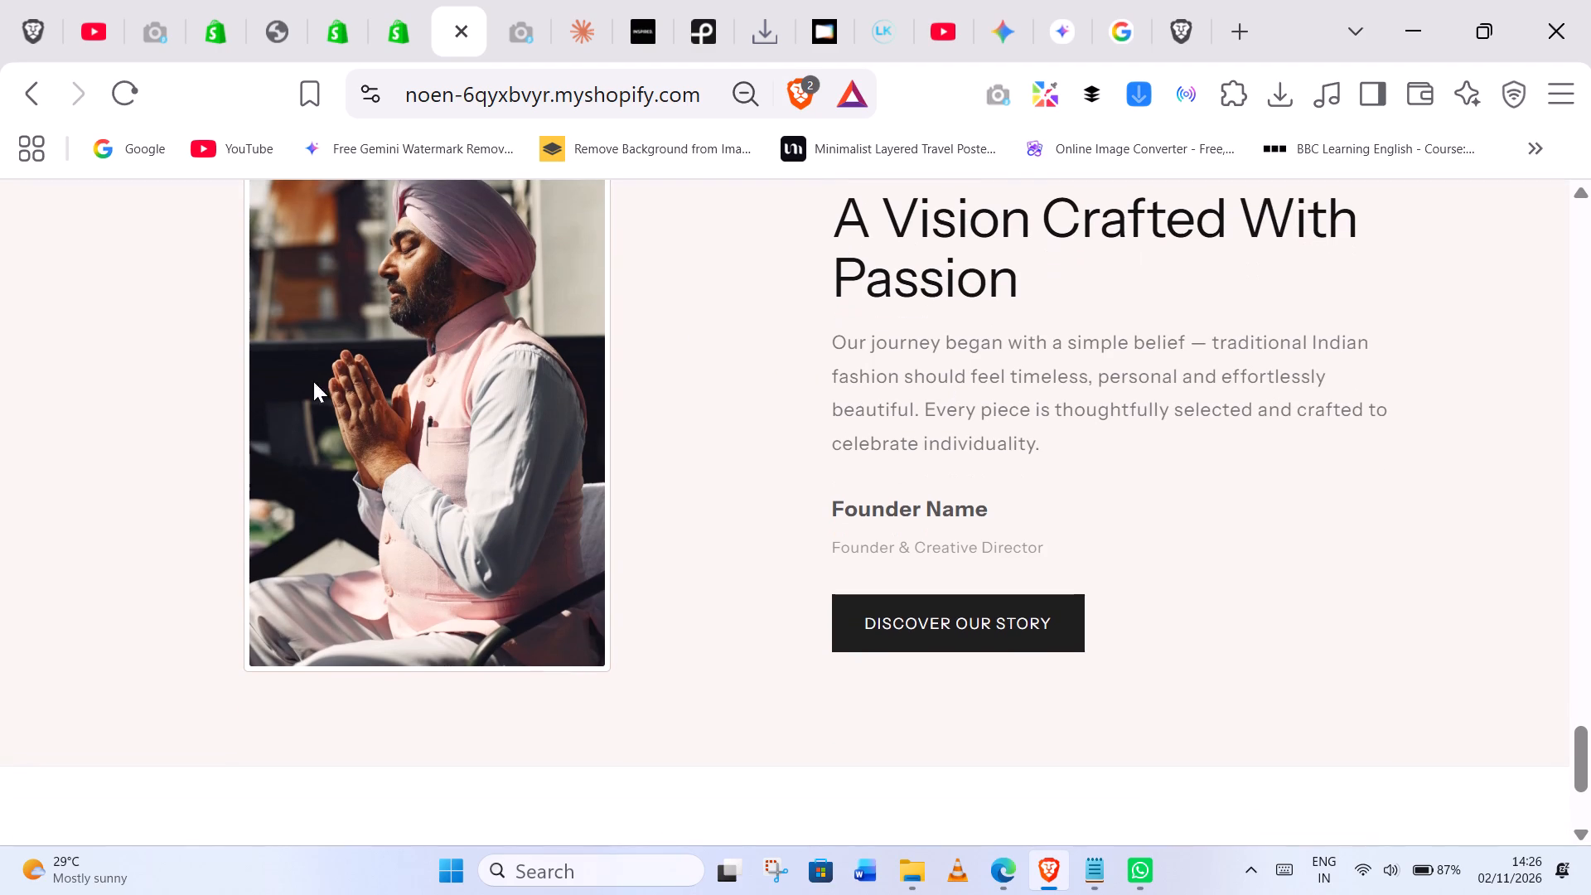
{"action": "left_click", "coordinate": [955, 535]}
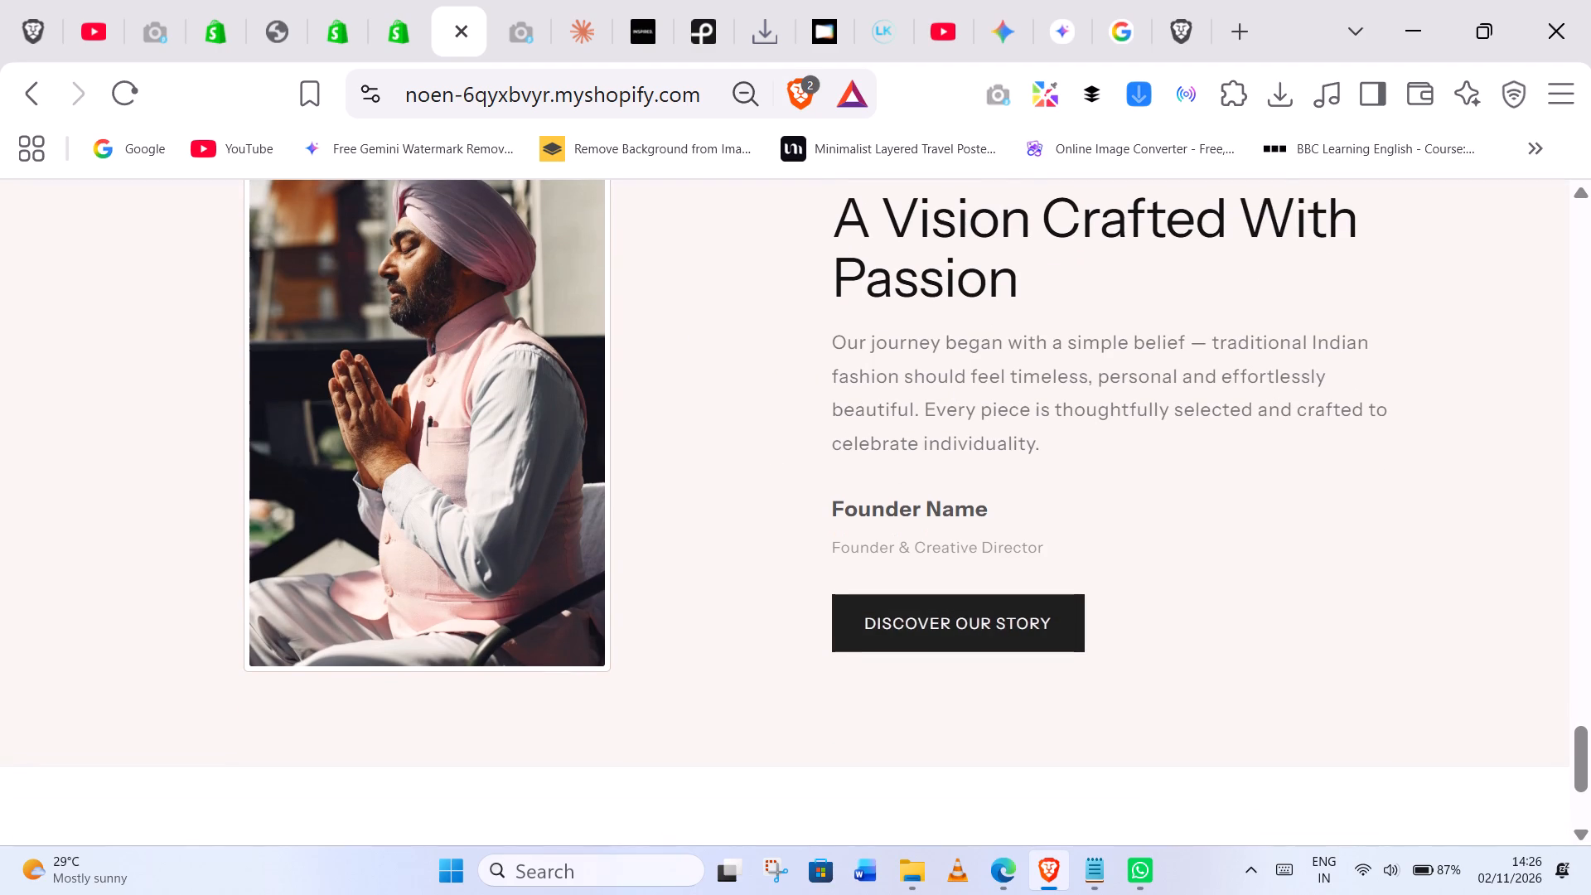
{"action": "scroll", "coordinate": [872, 249], "scroll_direction": "down", "scroll_amount": 1}
{"action": "scroll", "coordinate": [872, 249], "scroll_direction": "up", "scroll_amount": 6}
{"action": "scroll", "coordinate": [873, 249], "scroll_direction": "down", "scroll_amount": 6}
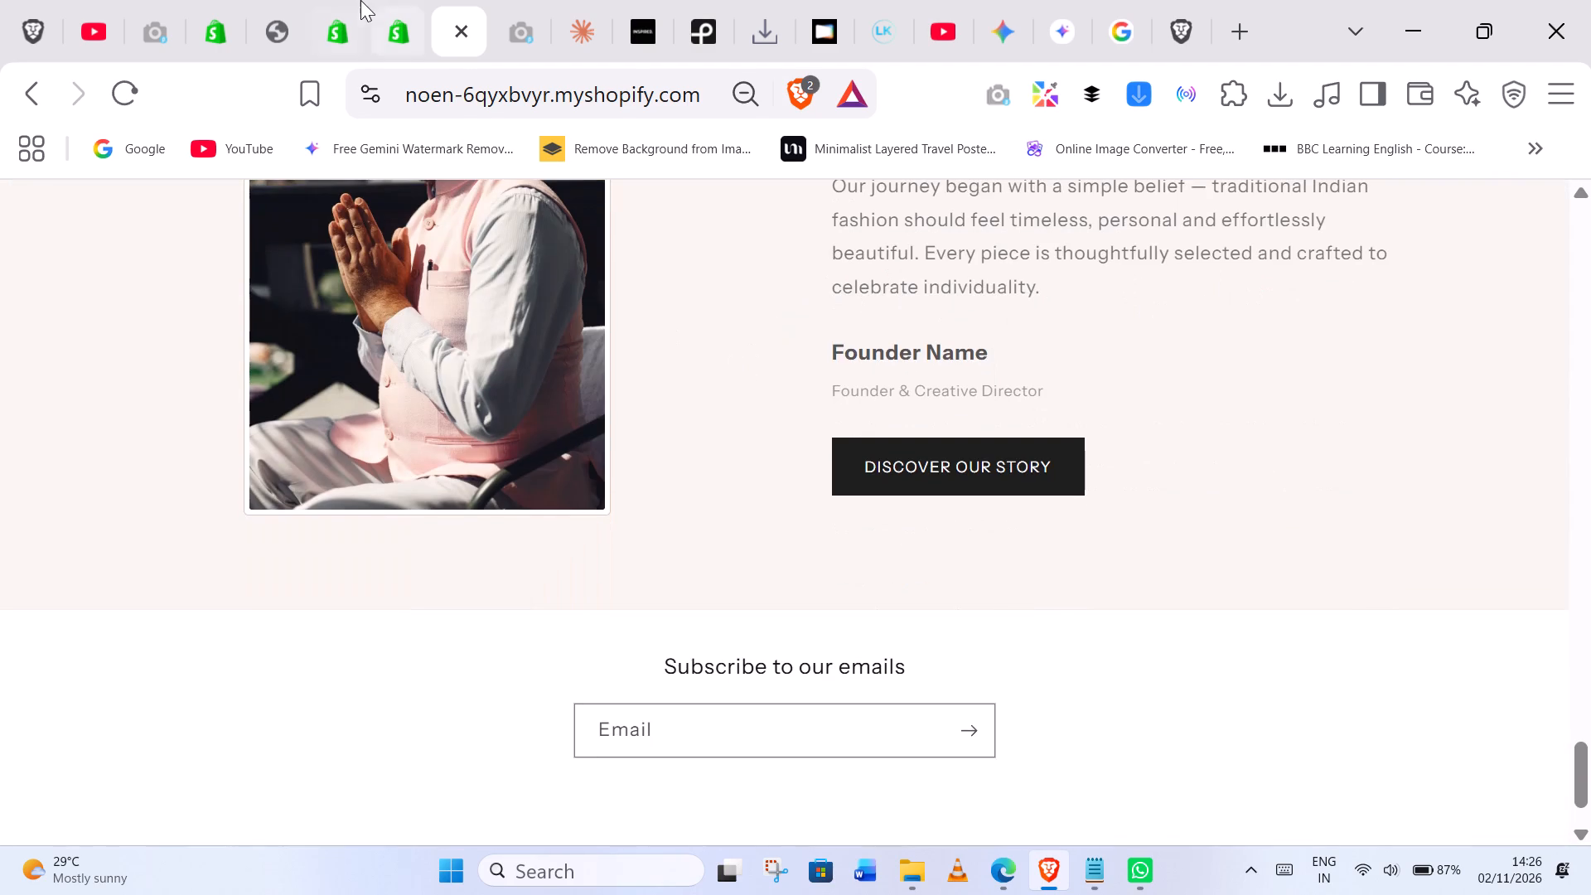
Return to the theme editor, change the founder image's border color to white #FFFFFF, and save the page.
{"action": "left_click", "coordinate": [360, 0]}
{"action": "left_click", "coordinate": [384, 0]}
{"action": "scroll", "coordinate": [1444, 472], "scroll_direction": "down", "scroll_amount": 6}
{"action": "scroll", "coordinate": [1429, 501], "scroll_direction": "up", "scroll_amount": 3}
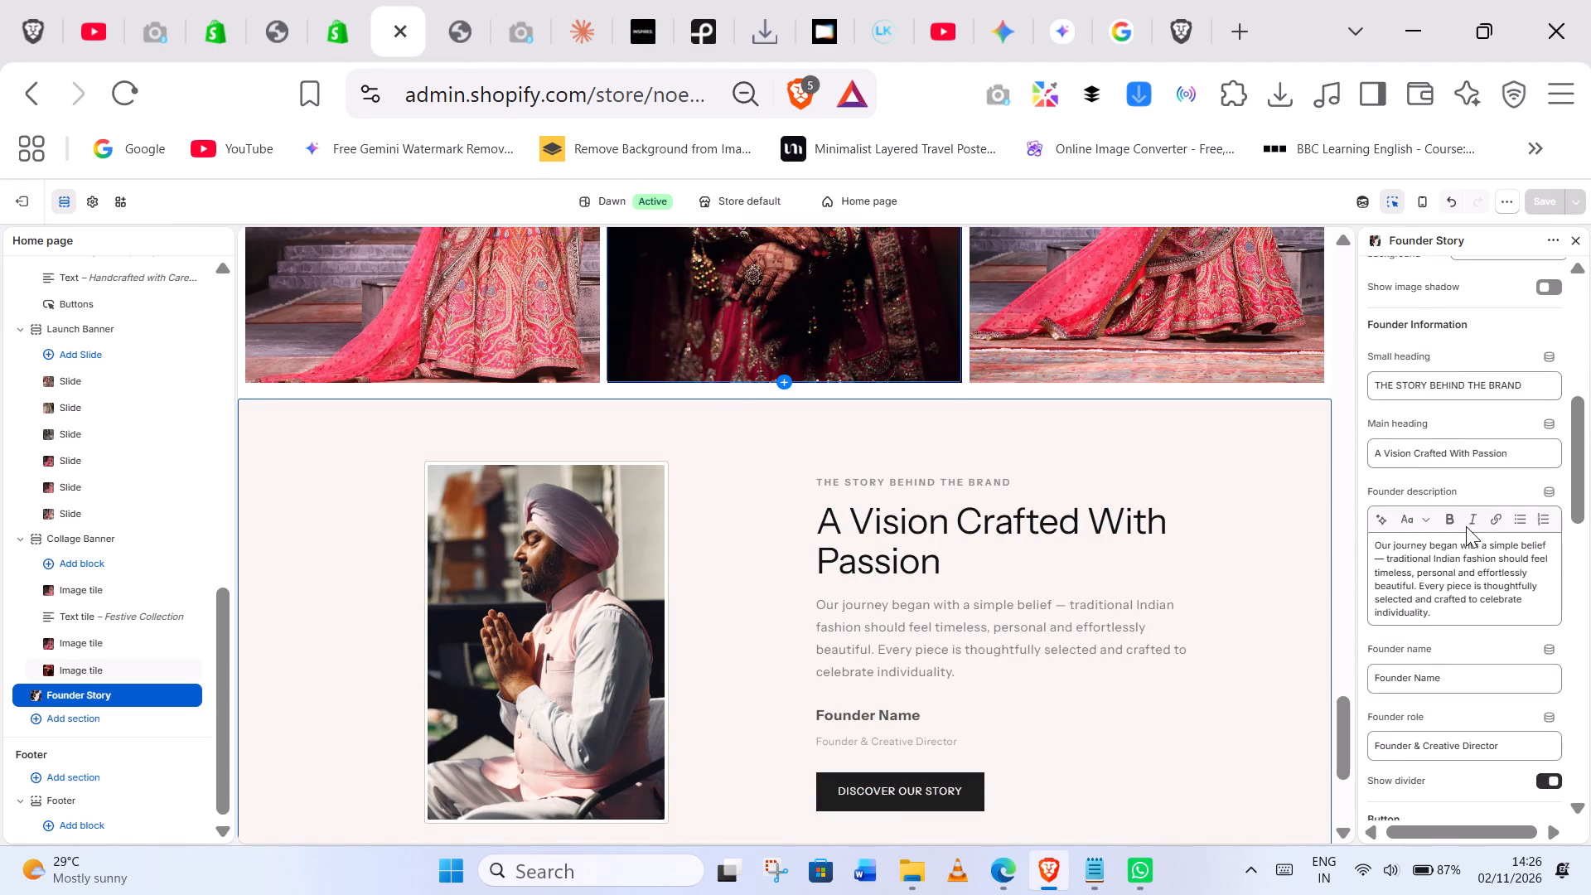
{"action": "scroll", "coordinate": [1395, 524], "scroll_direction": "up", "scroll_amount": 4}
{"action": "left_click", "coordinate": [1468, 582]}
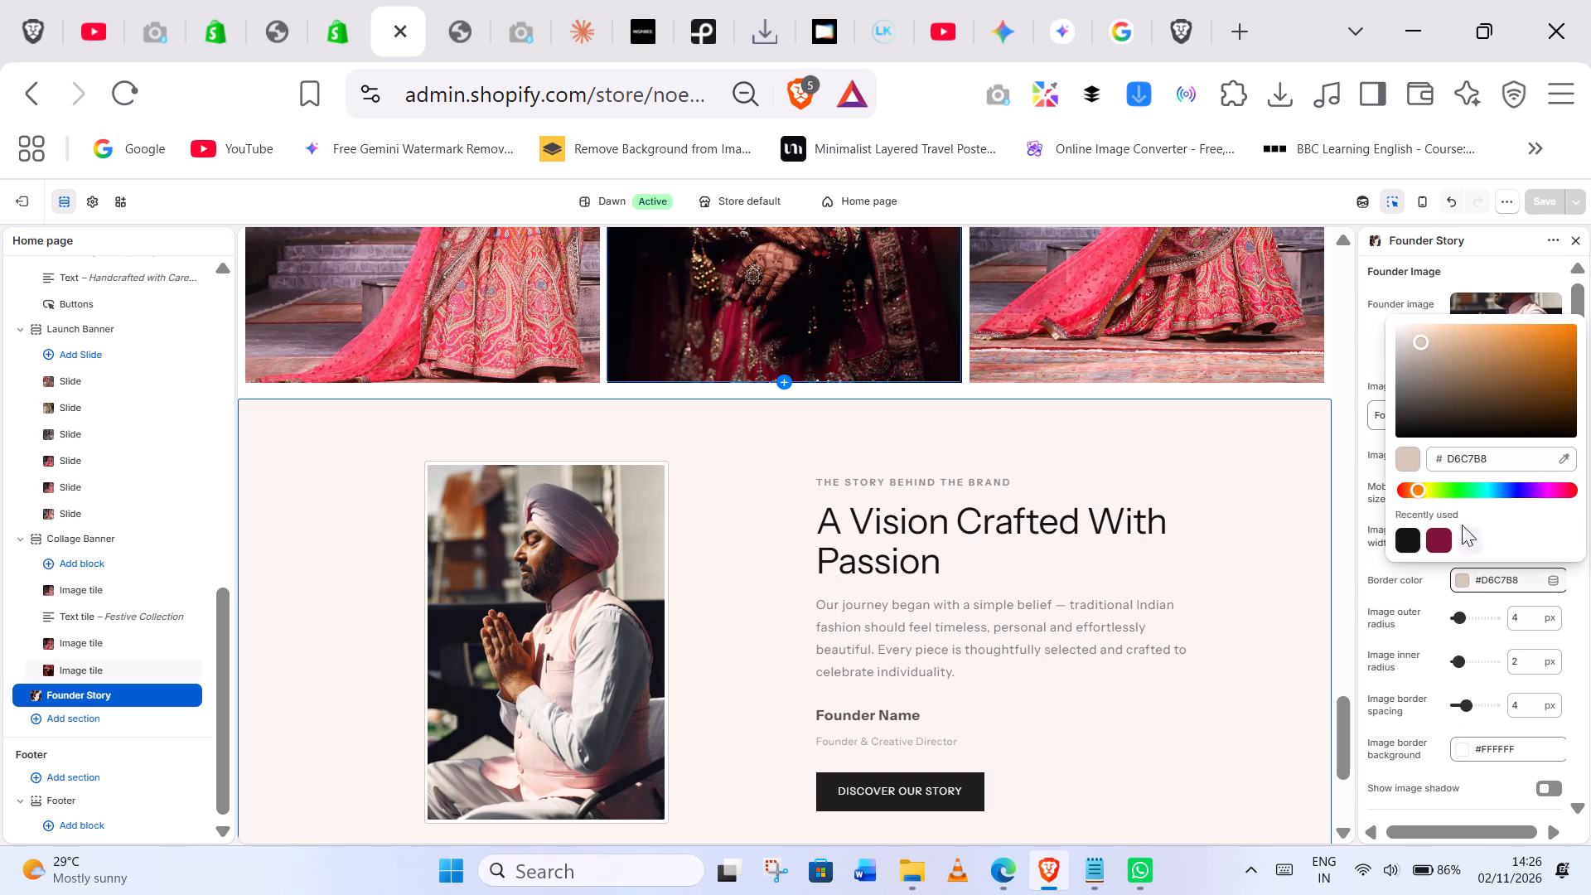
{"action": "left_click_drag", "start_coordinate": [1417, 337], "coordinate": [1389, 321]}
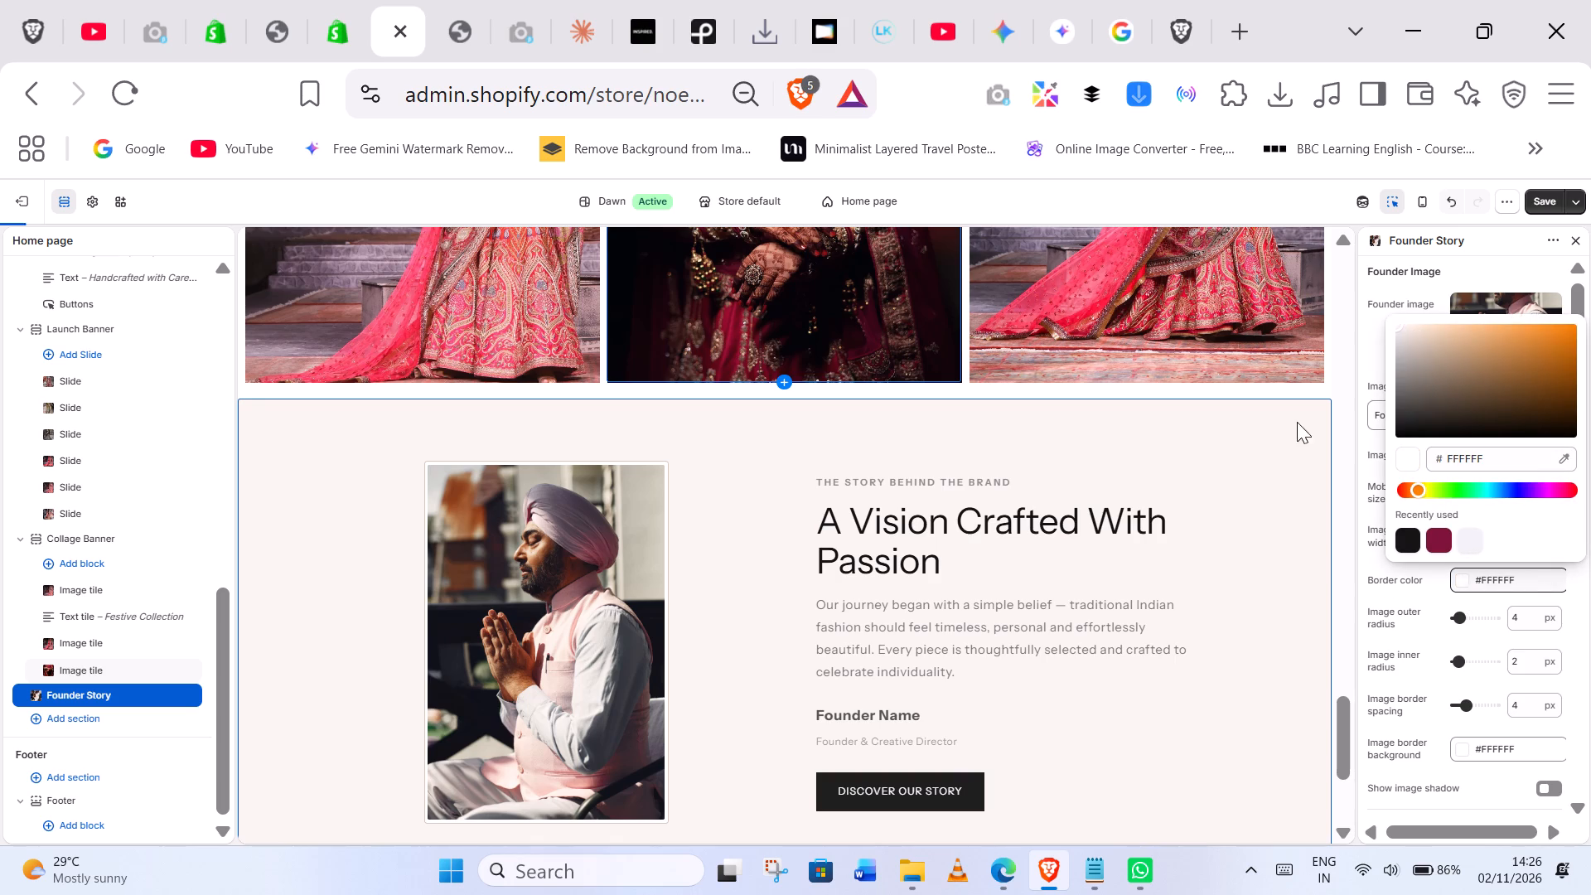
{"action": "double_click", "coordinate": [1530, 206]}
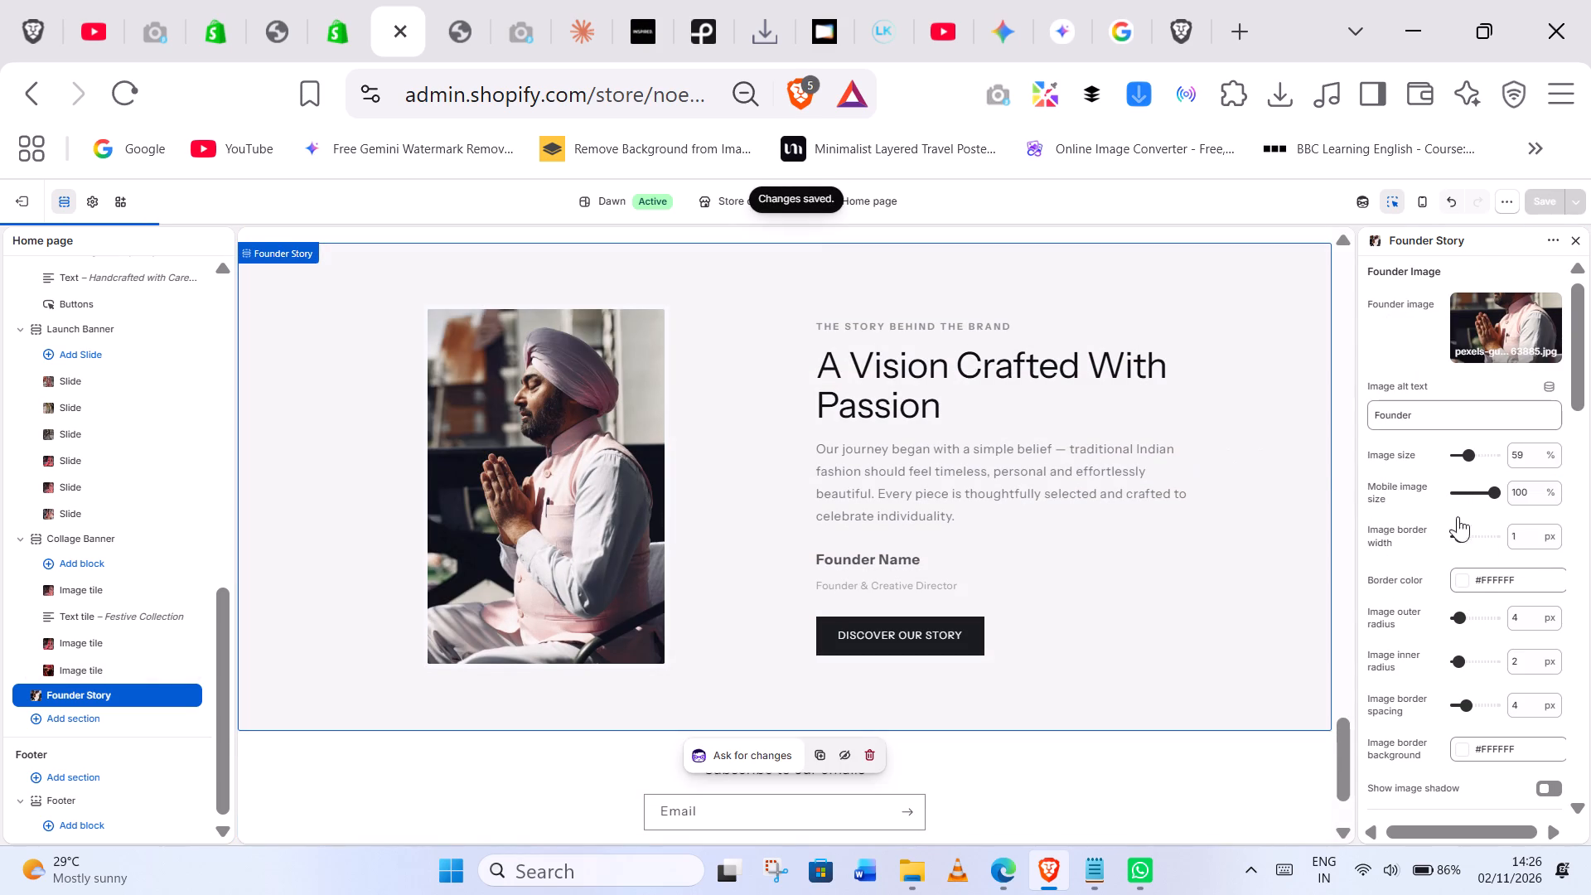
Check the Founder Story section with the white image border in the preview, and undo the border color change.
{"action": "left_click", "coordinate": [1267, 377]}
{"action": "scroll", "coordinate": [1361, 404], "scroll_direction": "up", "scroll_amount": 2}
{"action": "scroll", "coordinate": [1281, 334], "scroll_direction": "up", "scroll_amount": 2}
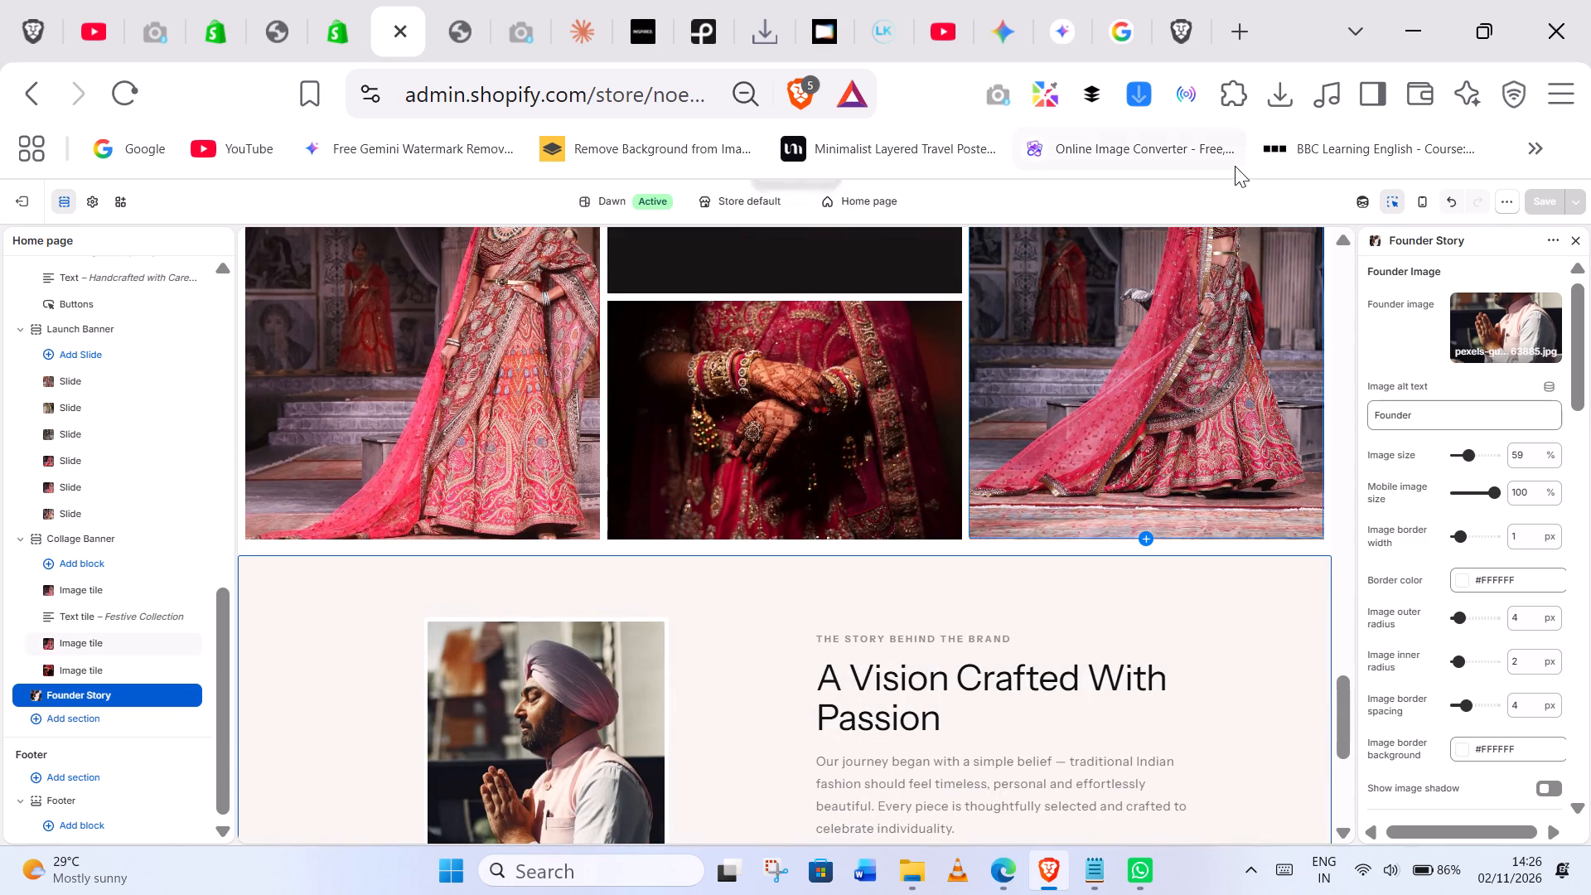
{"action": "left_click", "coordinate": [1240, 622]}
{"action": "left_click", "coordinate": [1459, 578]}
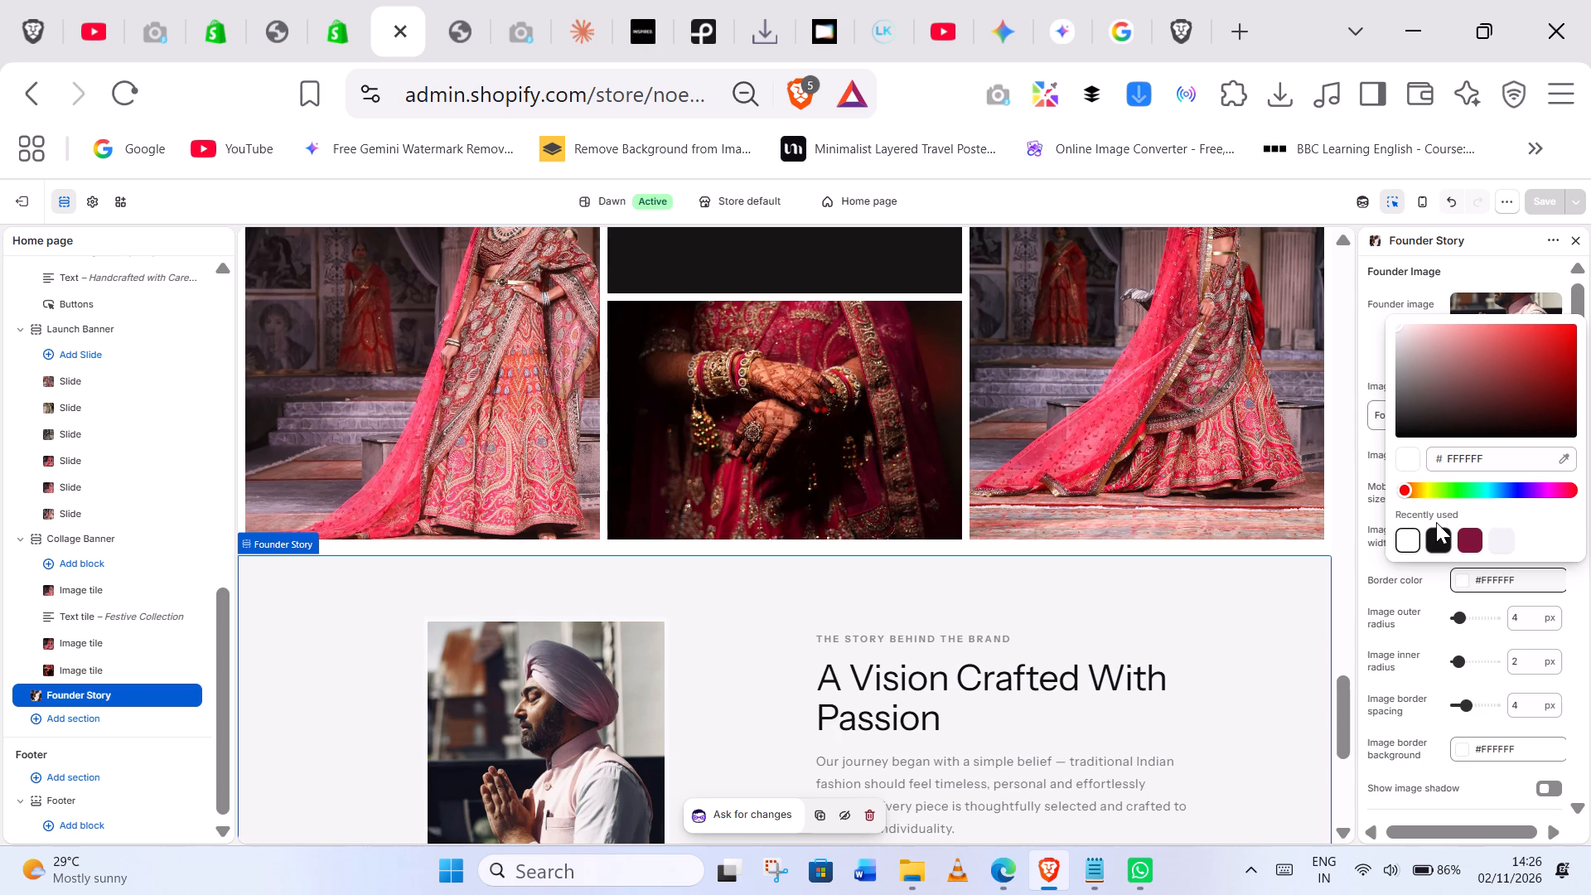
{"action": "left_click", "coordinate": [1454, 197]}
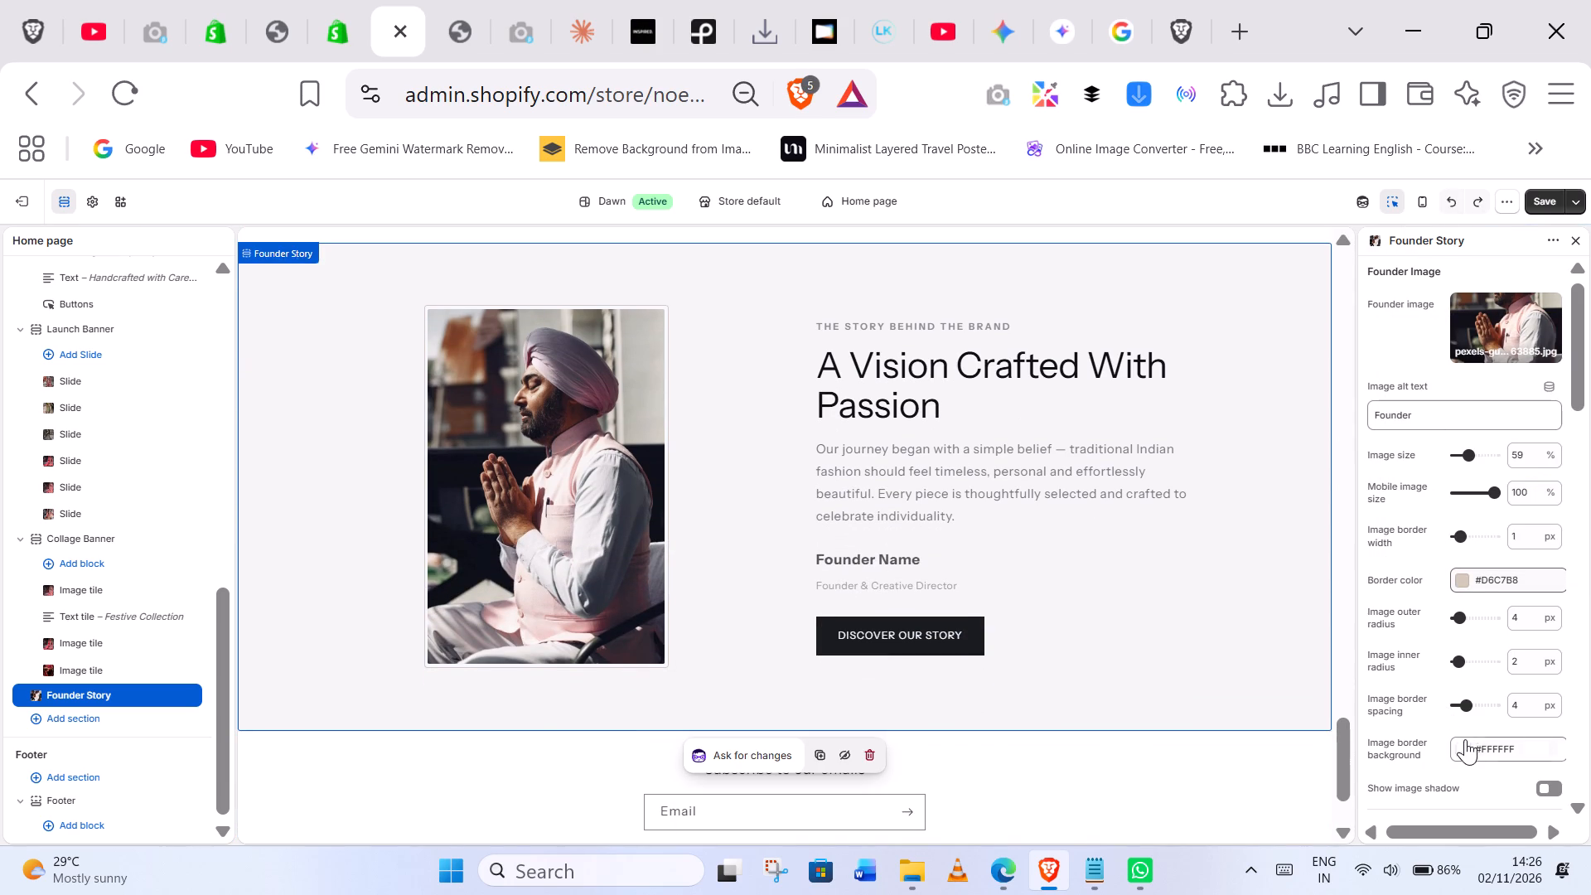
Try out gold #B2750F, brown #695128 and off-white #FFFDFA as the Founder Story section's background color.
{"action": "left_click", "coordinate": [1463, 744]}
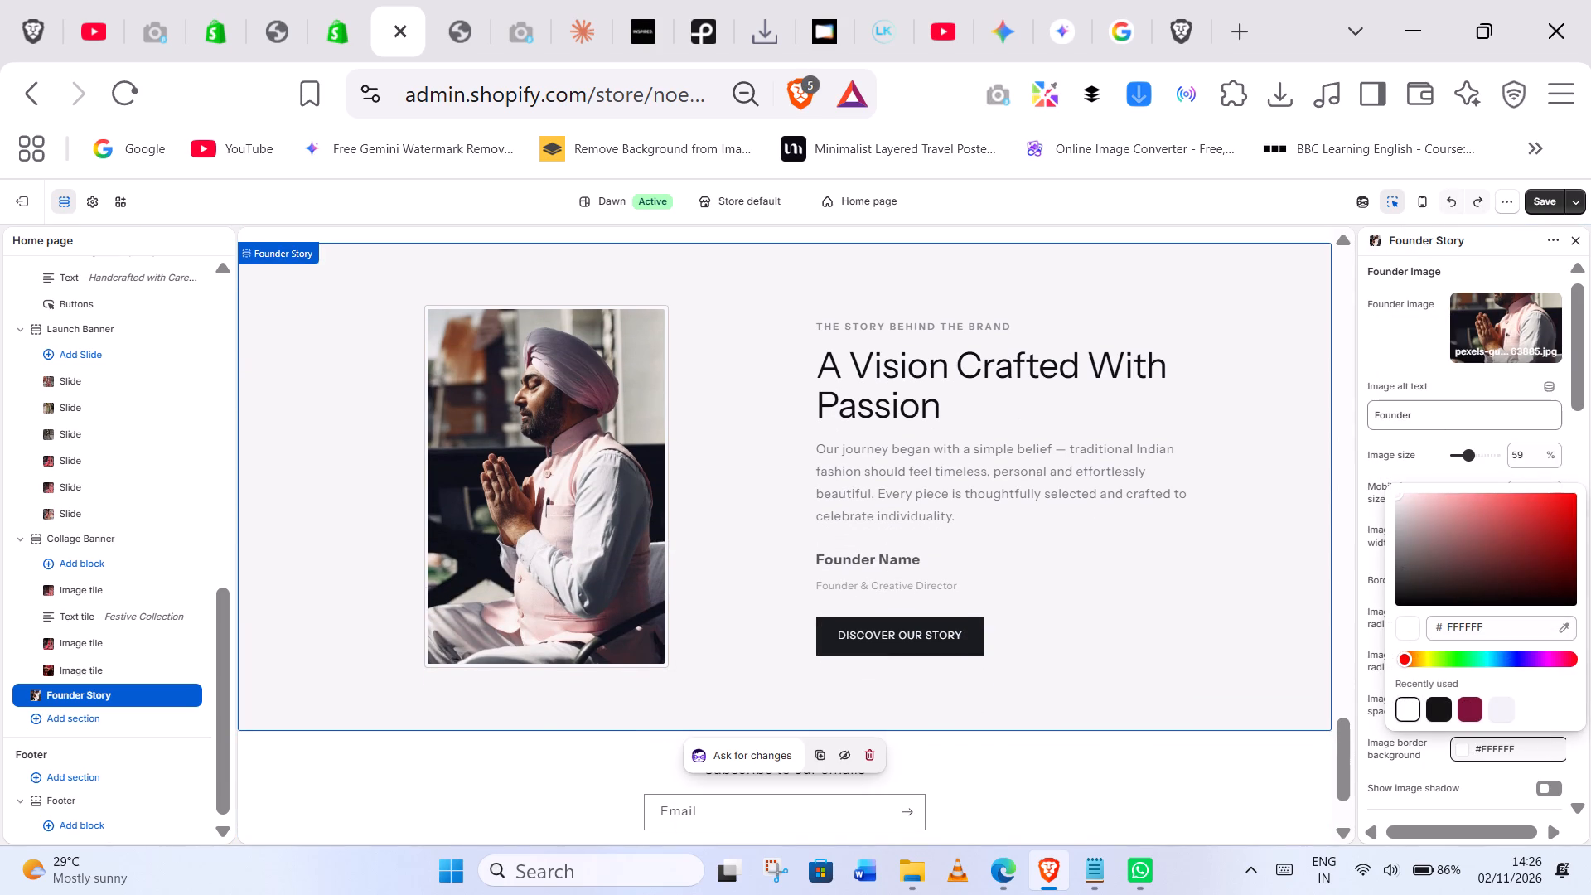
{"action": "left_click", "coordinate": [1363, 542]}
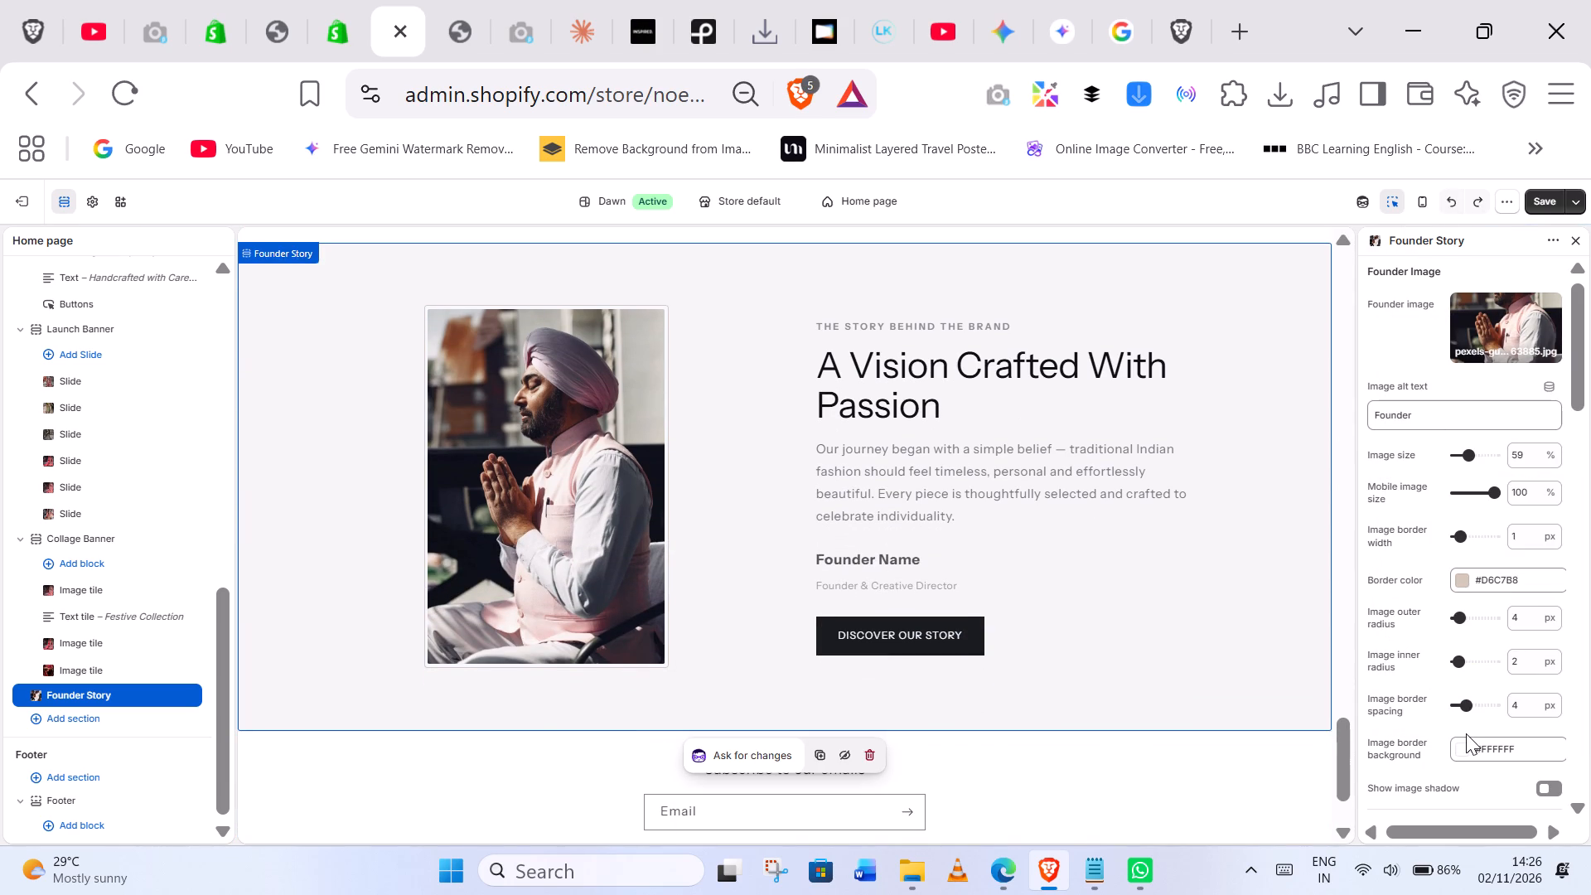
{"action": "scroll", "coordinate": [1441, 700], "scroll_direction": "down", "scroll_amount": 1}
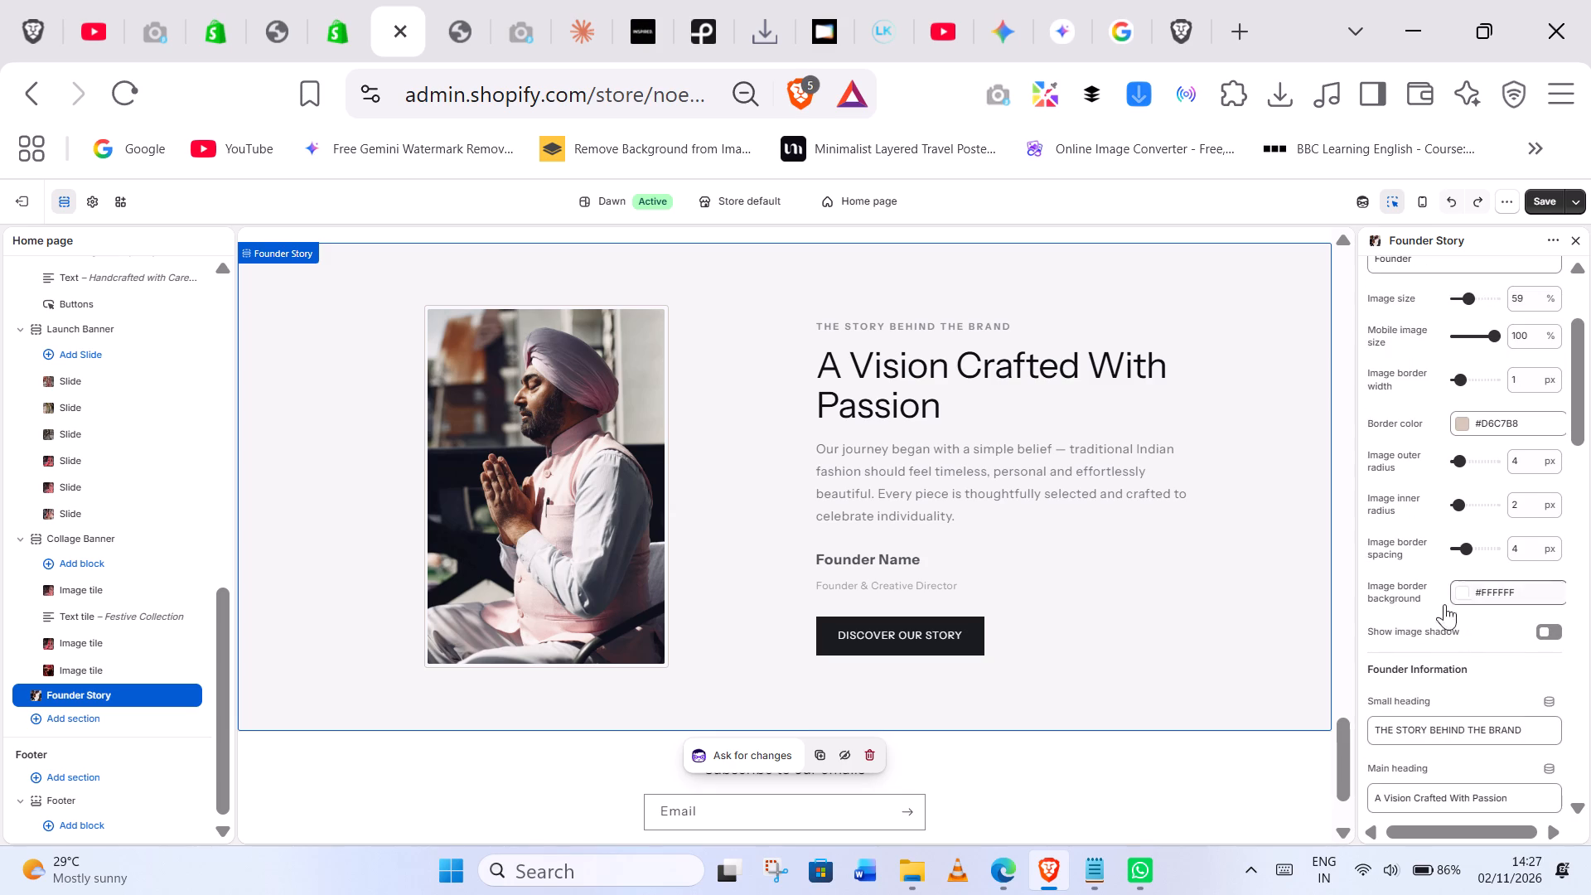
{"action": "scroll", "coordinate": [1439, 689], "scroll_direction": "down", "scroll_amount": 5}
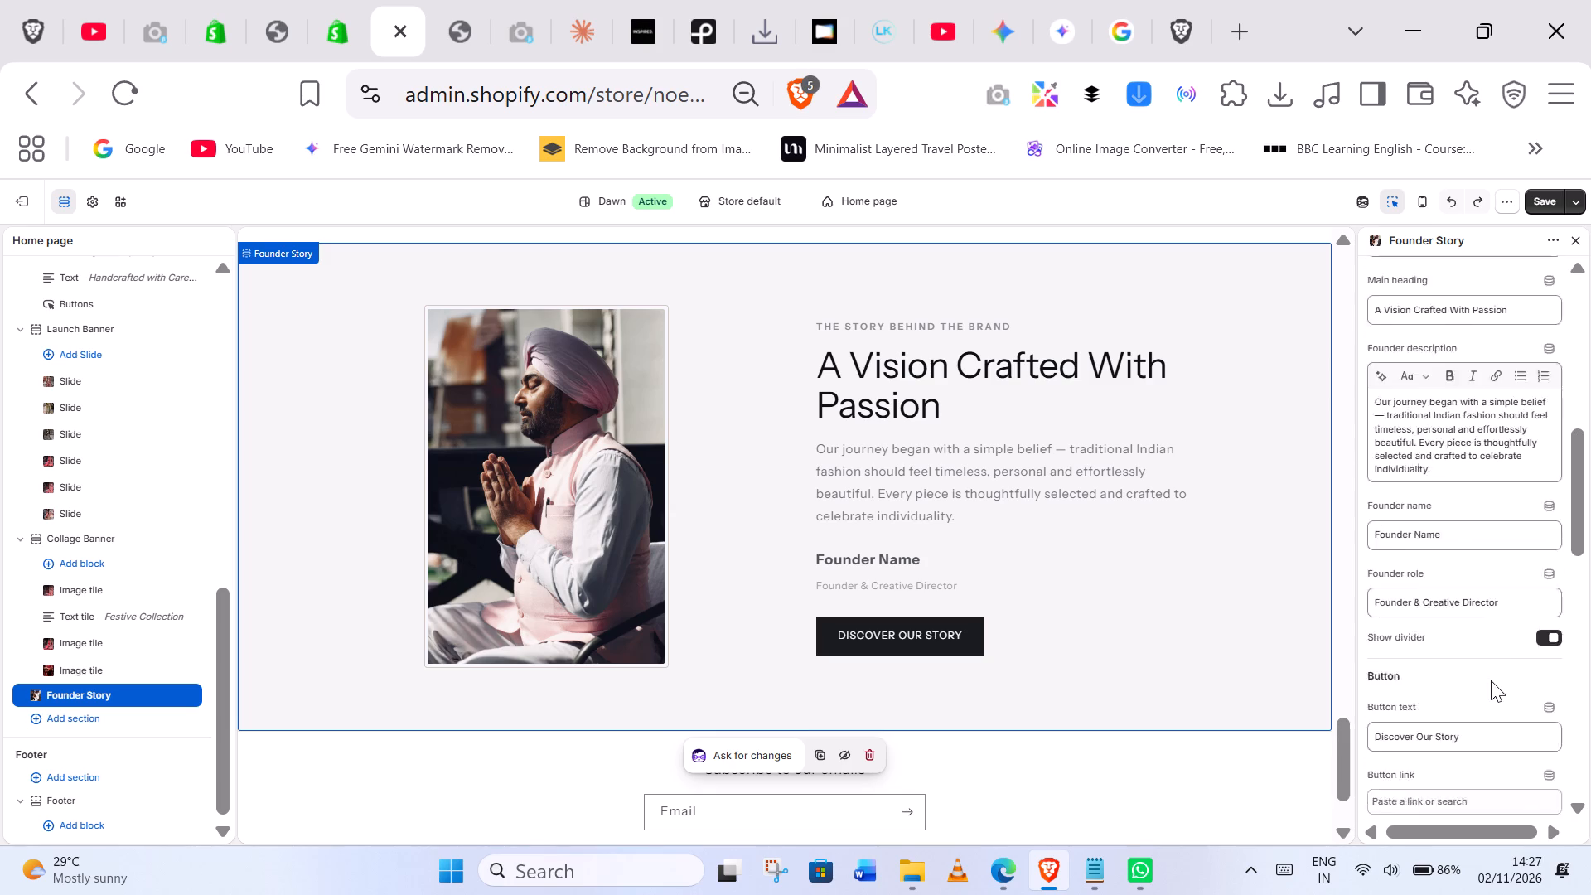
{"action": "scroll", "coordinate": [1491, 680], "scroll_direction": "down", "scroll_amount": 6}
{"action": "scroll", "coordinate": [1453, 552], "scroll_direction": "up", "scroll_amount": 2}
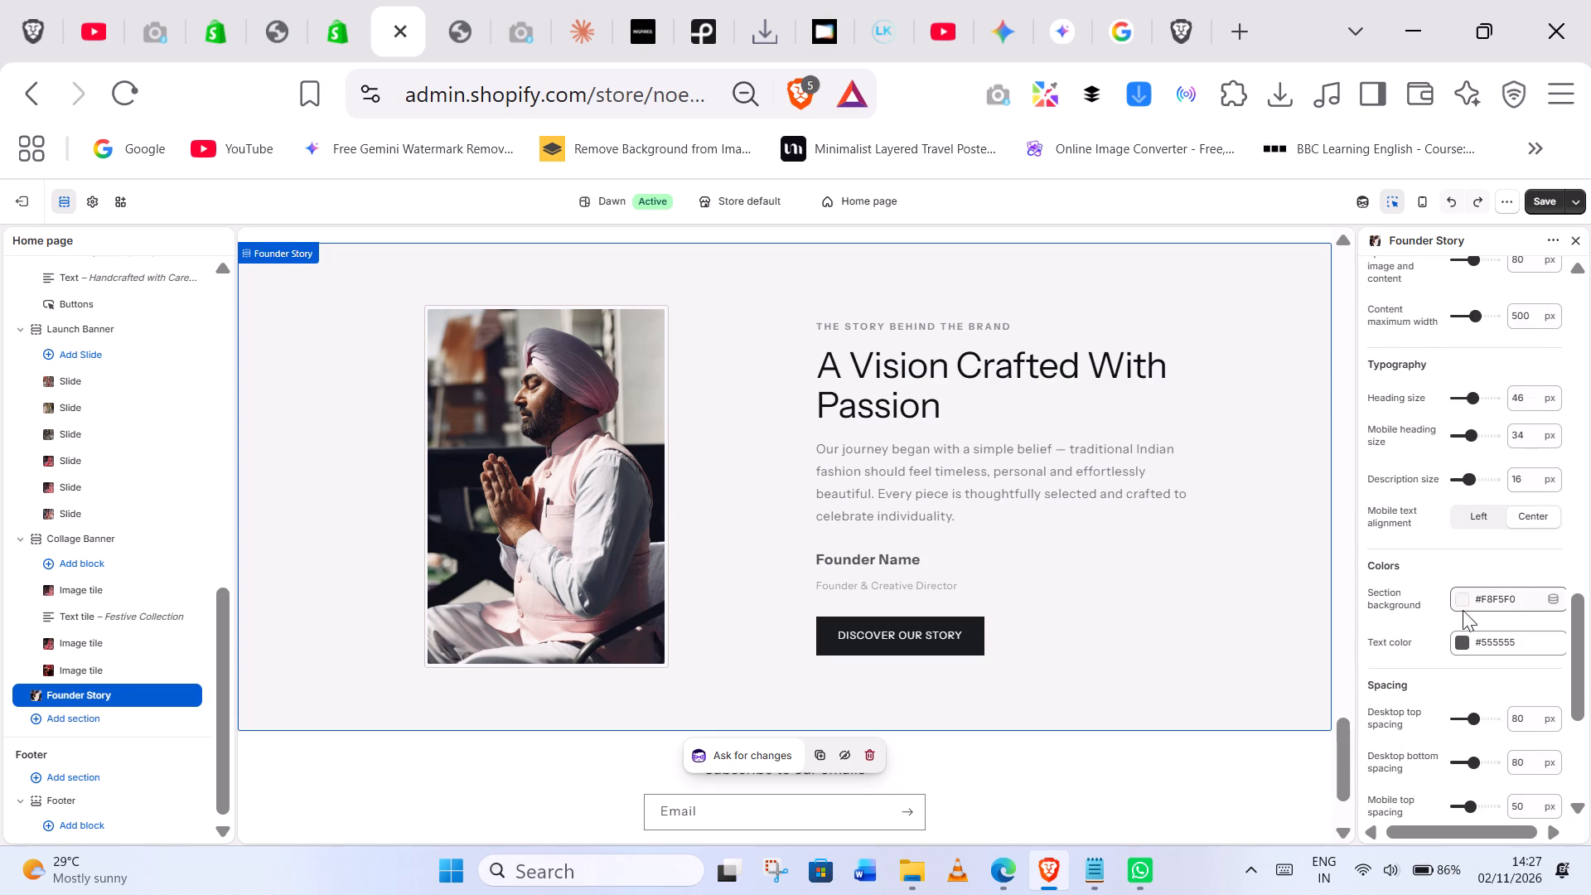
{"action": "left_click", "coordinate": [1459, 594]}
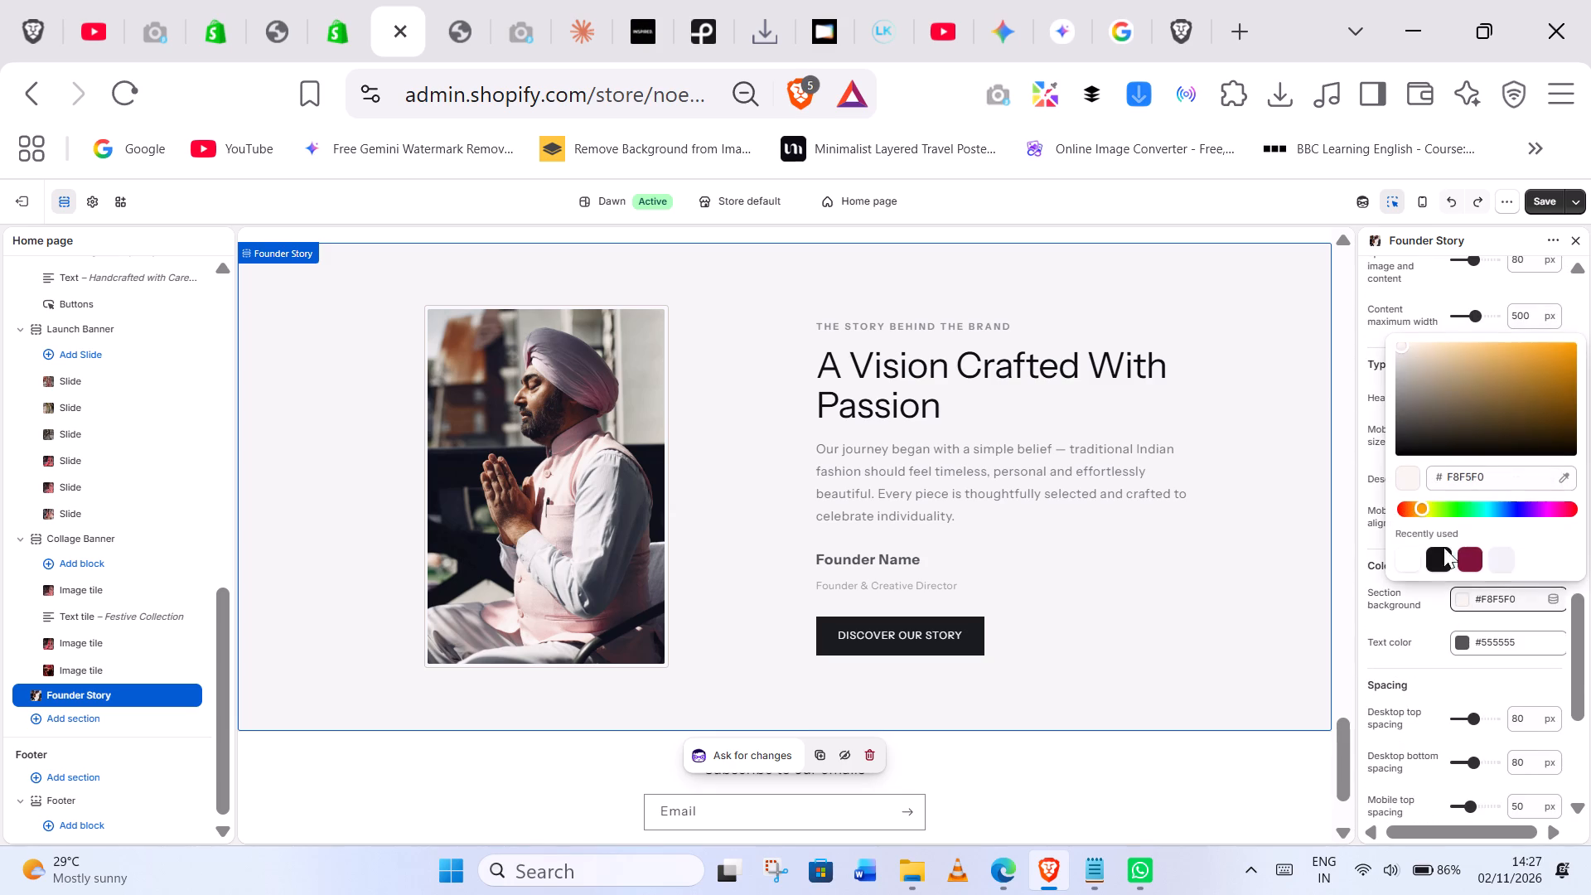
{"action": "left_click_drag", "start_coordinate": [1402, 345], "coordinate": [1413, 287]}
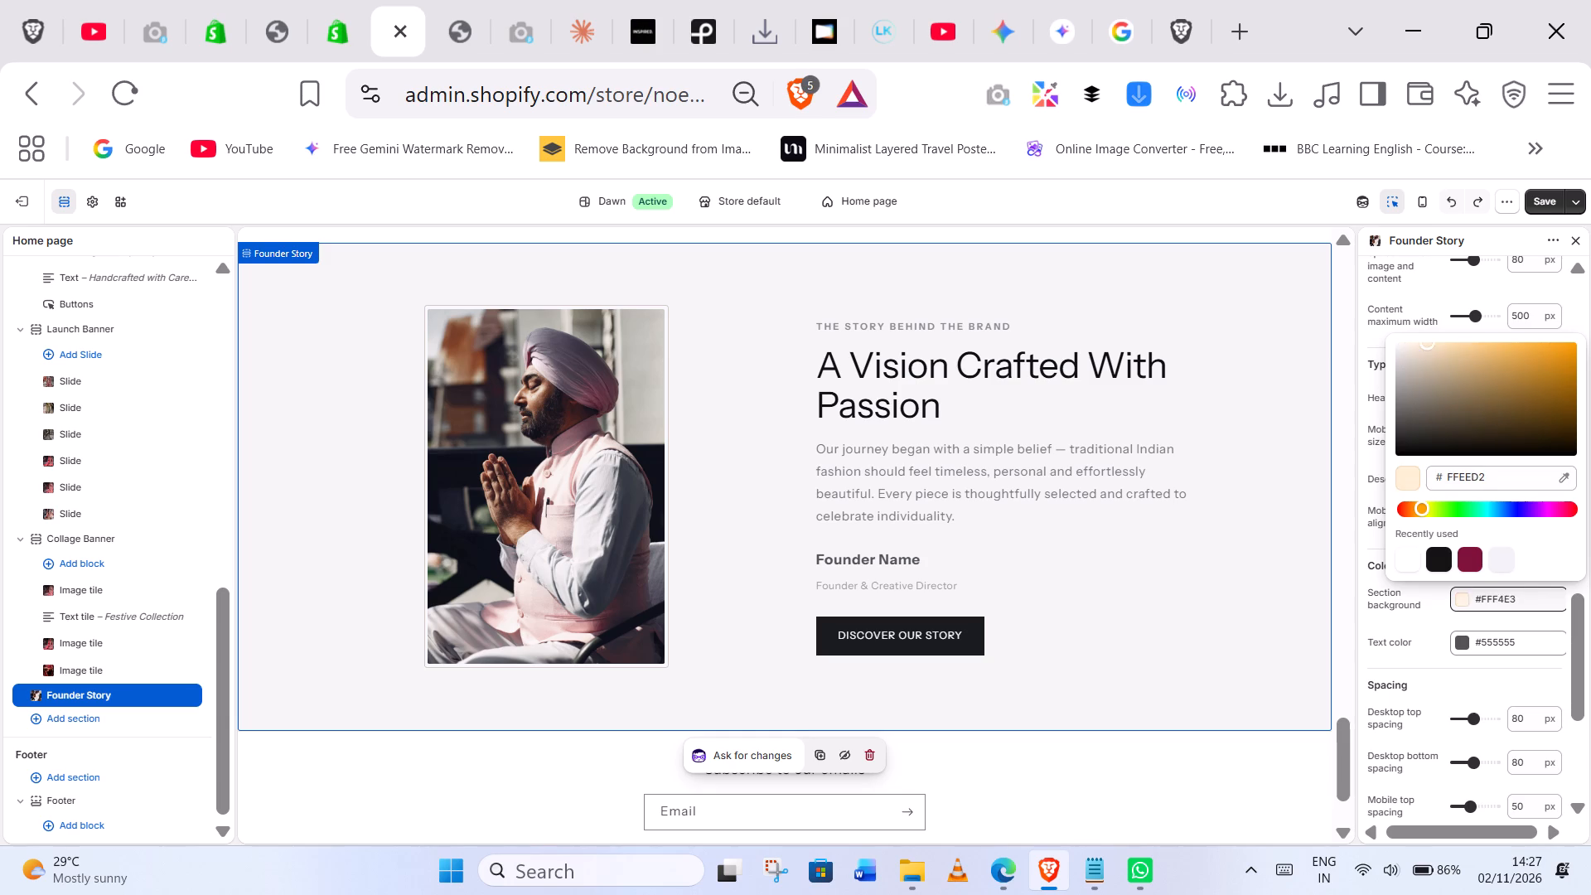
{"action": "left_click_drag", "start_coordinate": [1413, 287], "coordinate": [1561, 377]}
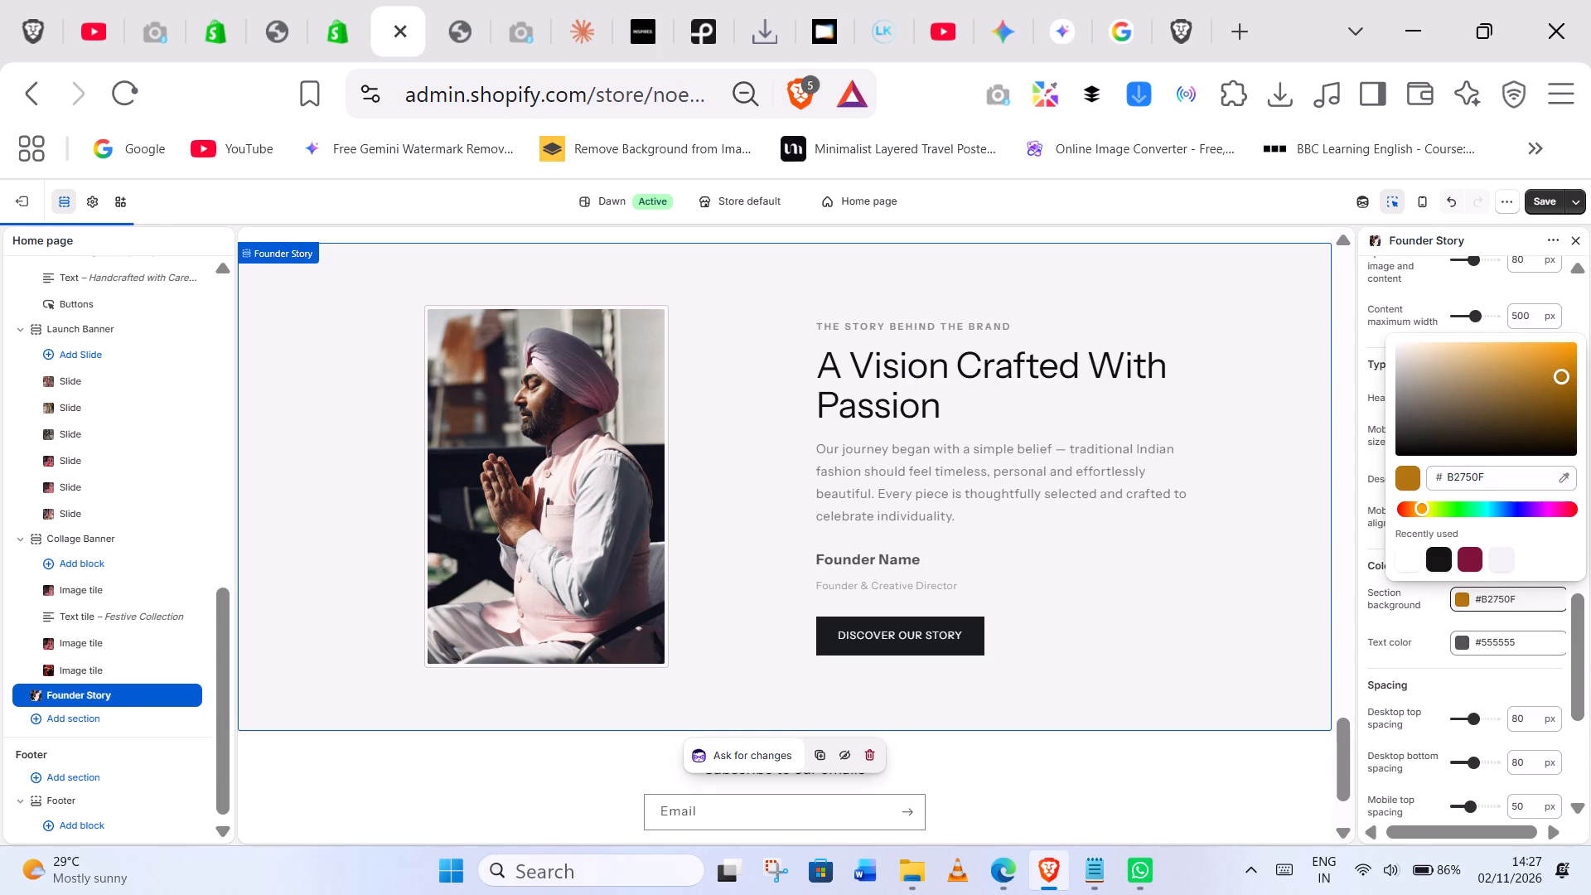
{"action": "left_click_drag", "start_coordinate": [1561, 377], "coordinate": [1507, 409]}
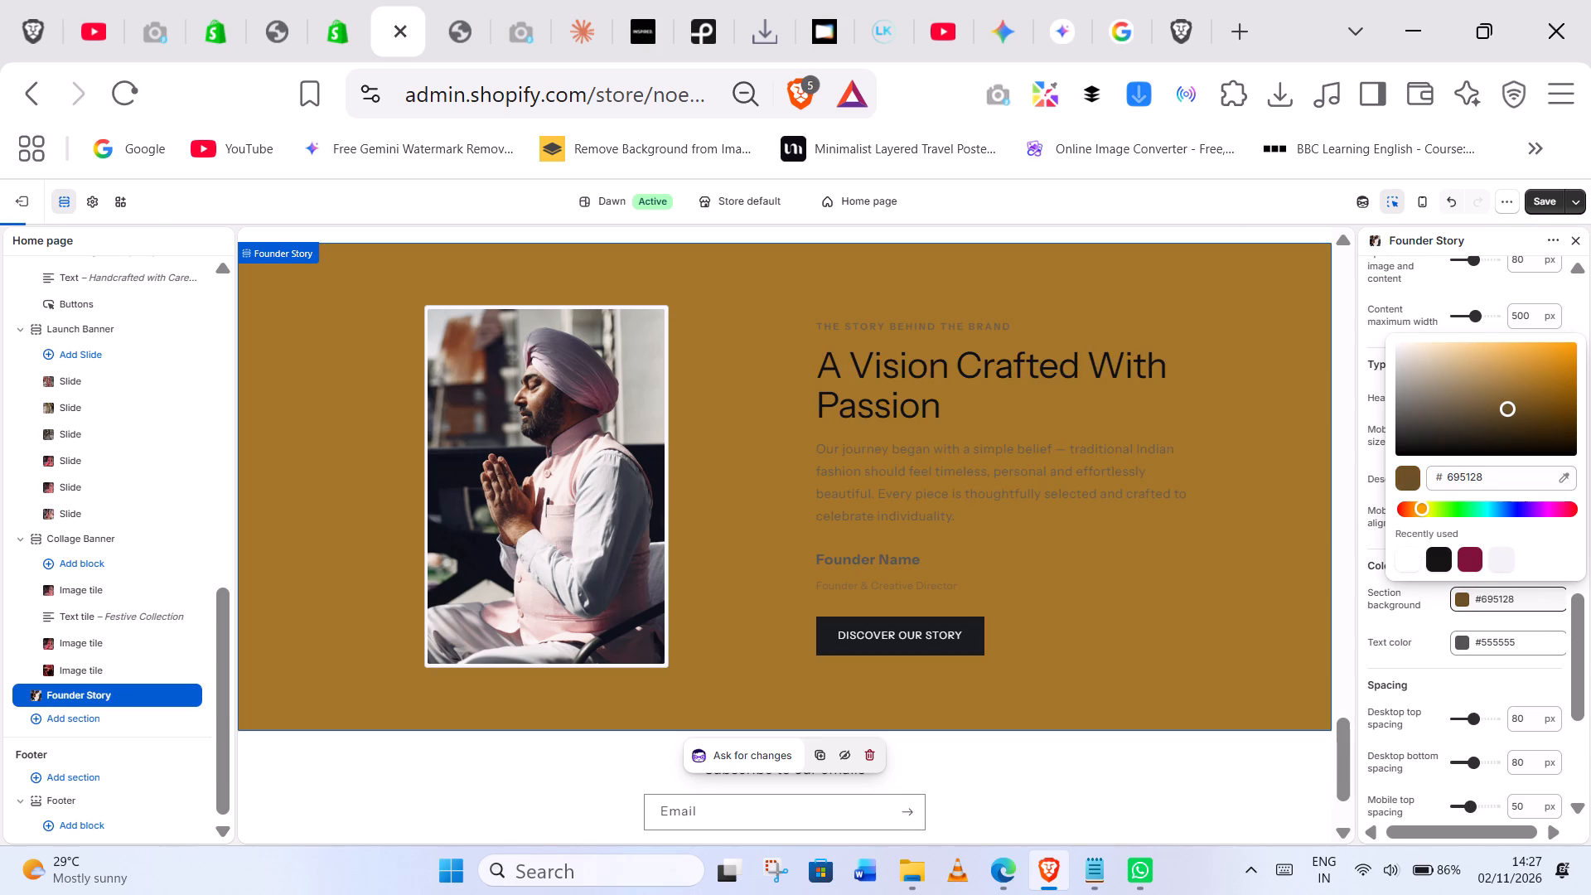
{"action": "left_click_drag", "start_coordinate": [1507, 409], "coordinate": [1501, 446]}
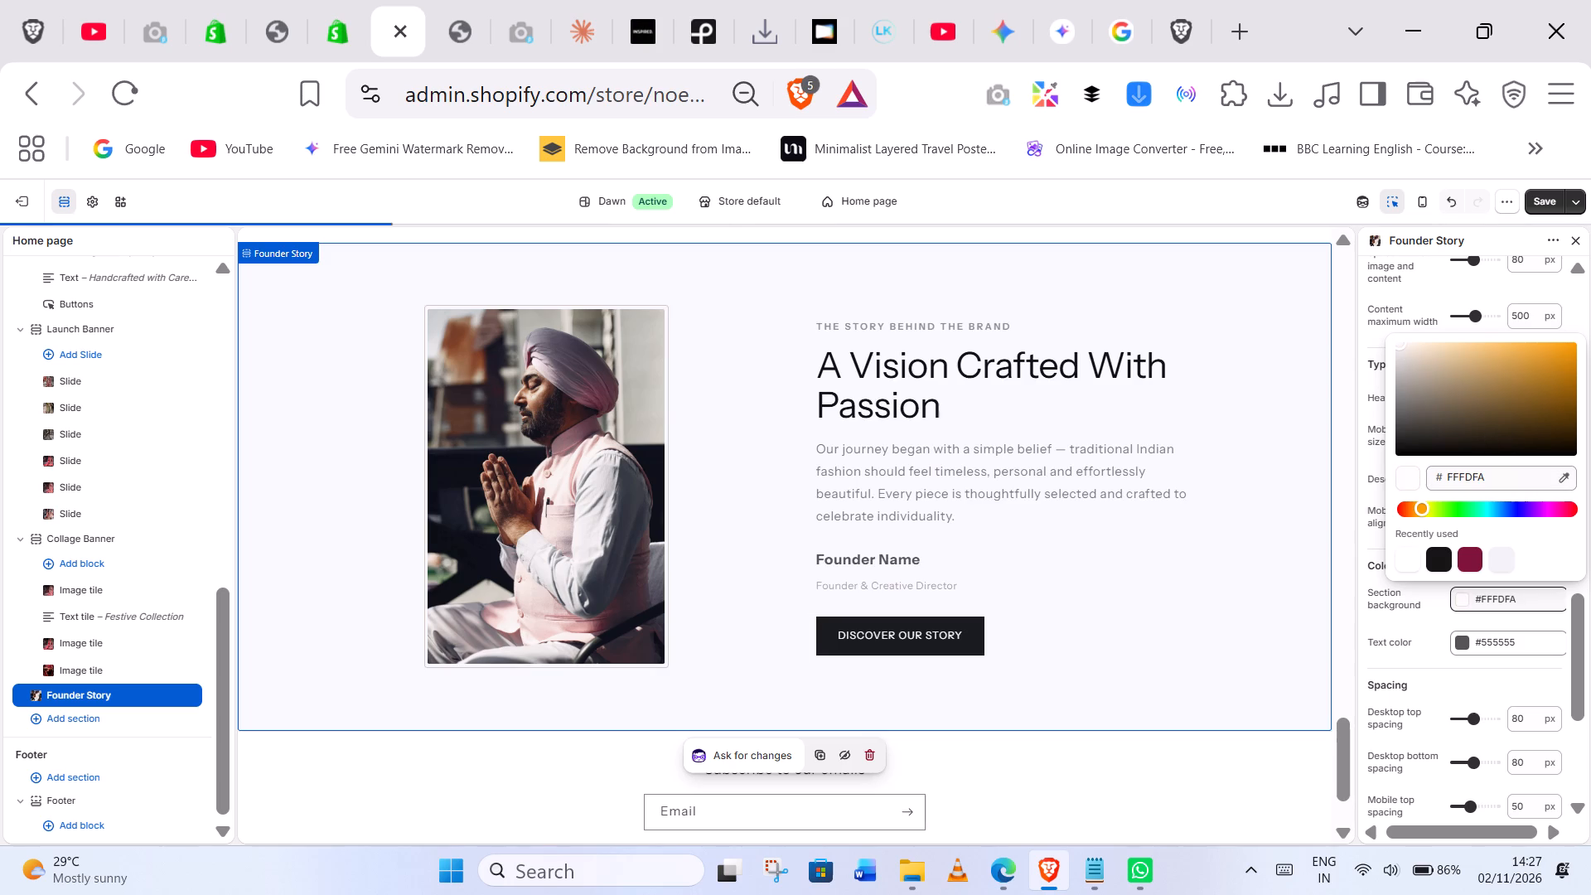
Set the Founder Story section's background color to white #FFFFFF and save the home page.
{"action": "left_click_drag", "start_coordinate": [1495, 465], "coordinate": [1467, 465]}
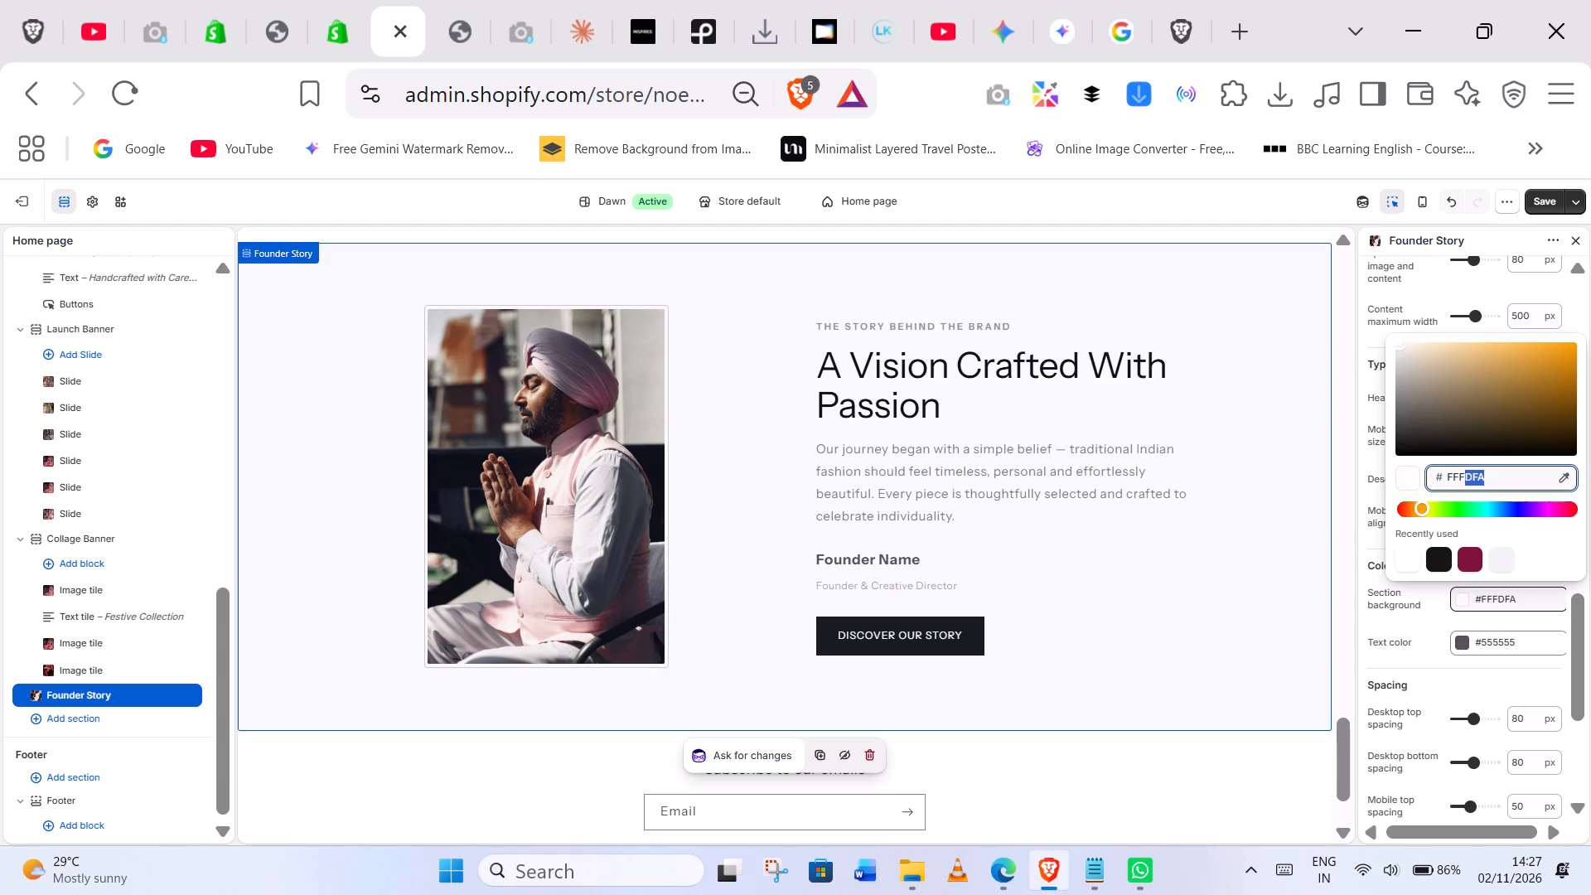
{"action": "type", "text": "fffff\\"}
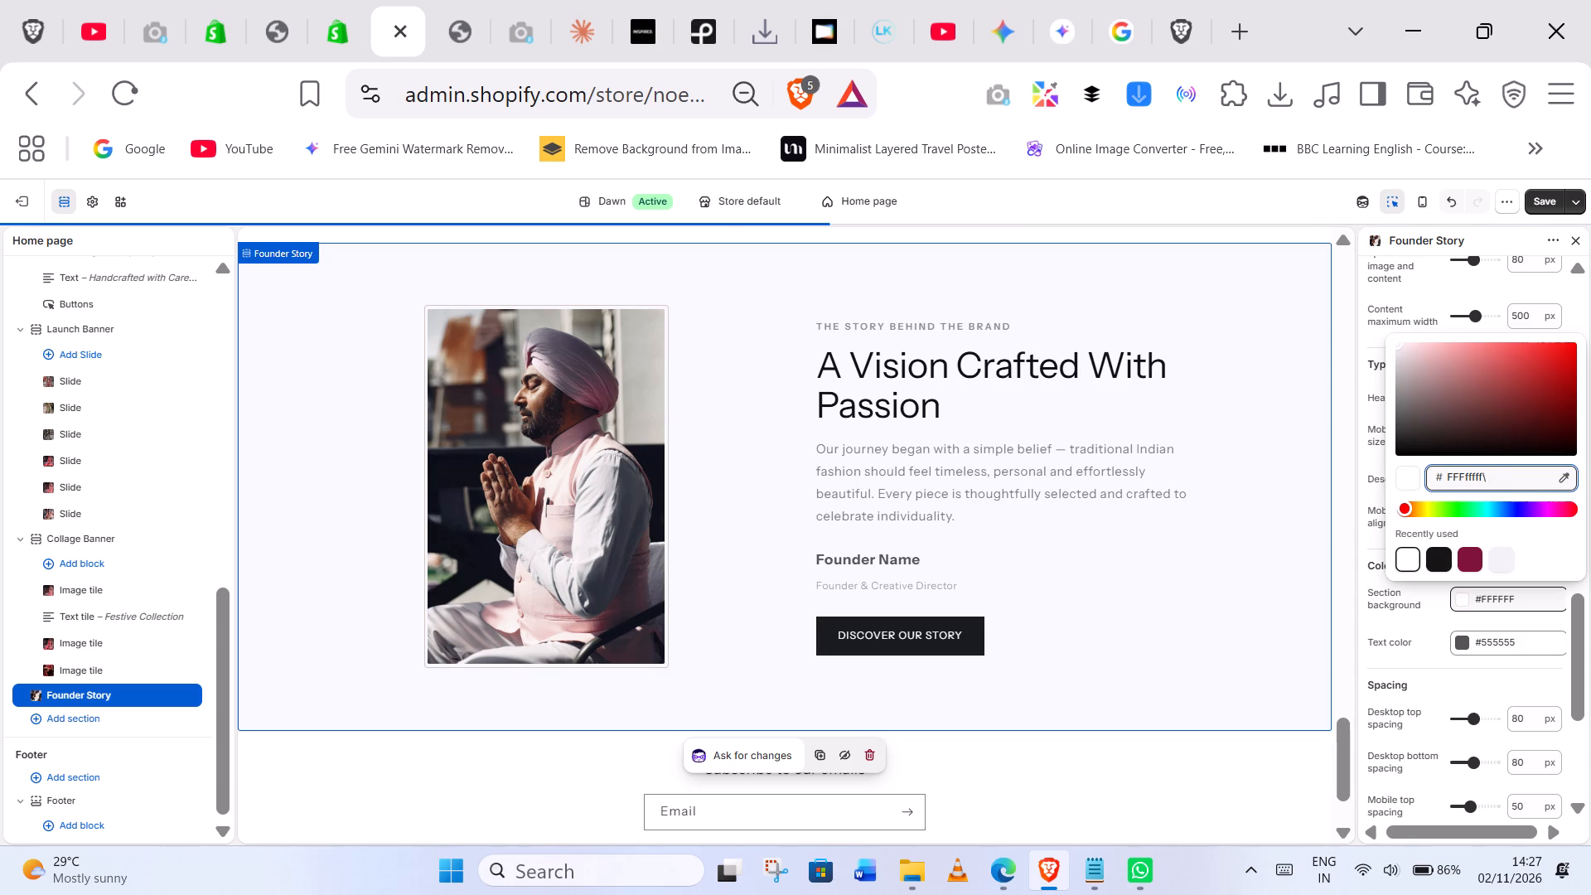
{"action": "key", "text": "BackSpace"}
{"action": "key", "text": "Return"}
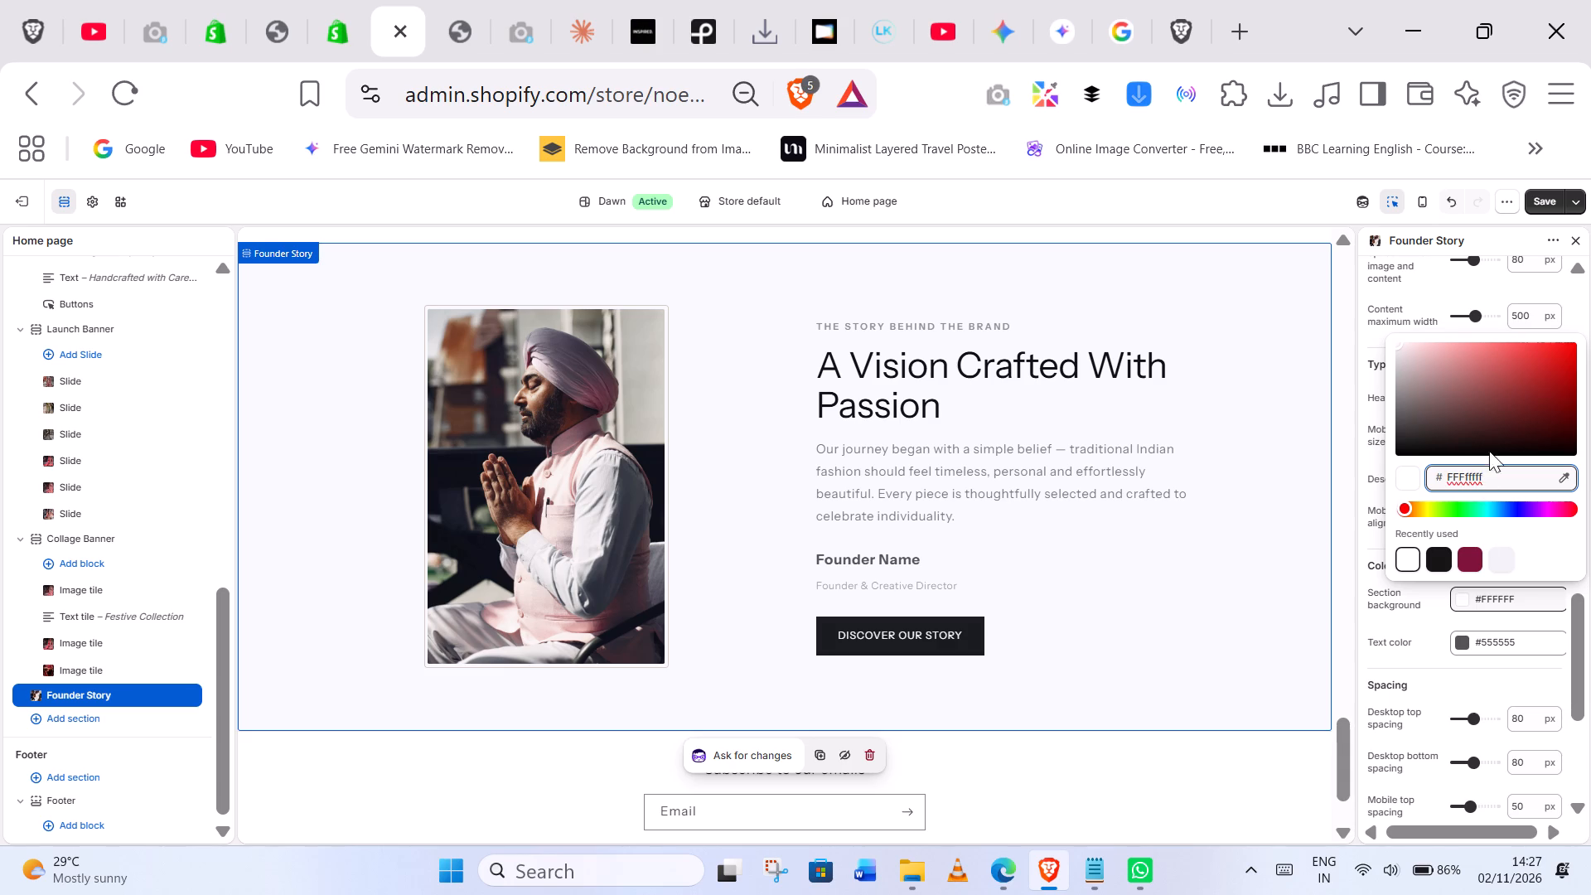
{"action": "left_click", "coordinate": [1538, 216]}
{"action": "left_click", "coordinate": [1538, 194]}
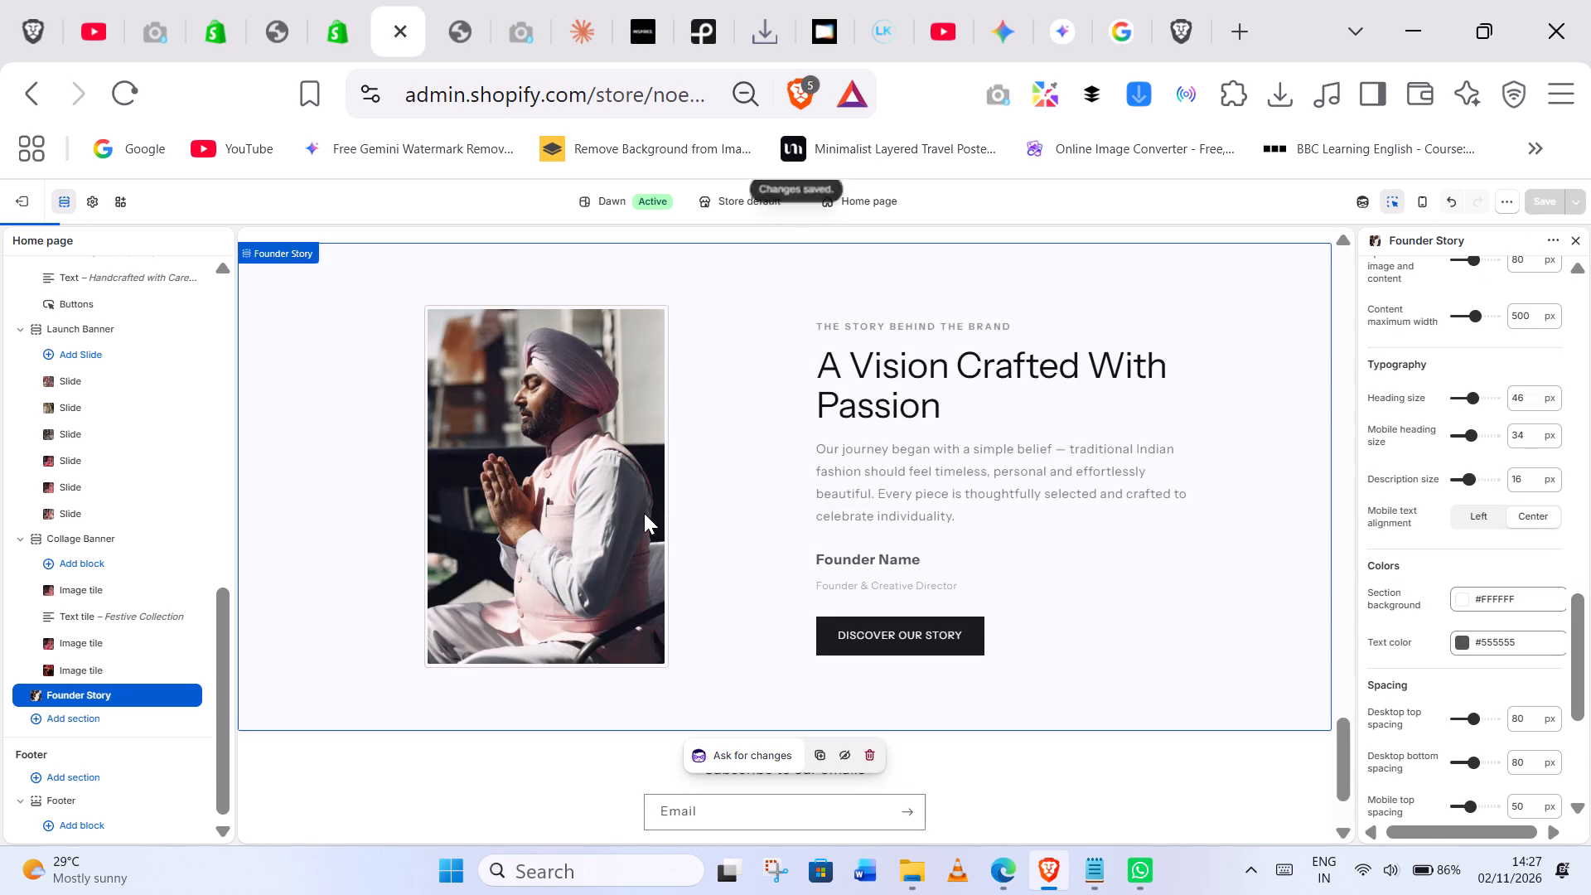
Review the home page preview from the hero banner down to the Founder Story section and footer.
{"action": "scroll", "coordinate": [647, 513], "scroll_direction": "up", "scroll_amount": 3}
{"action": "scroll", "coordinate": [728, 327], "scroll_direction": "up", "scroll_amount": 4}
{"action": "scroll", "coordinate": [644, 560], "scroll_direction": "up", "scroll_amount": 5}
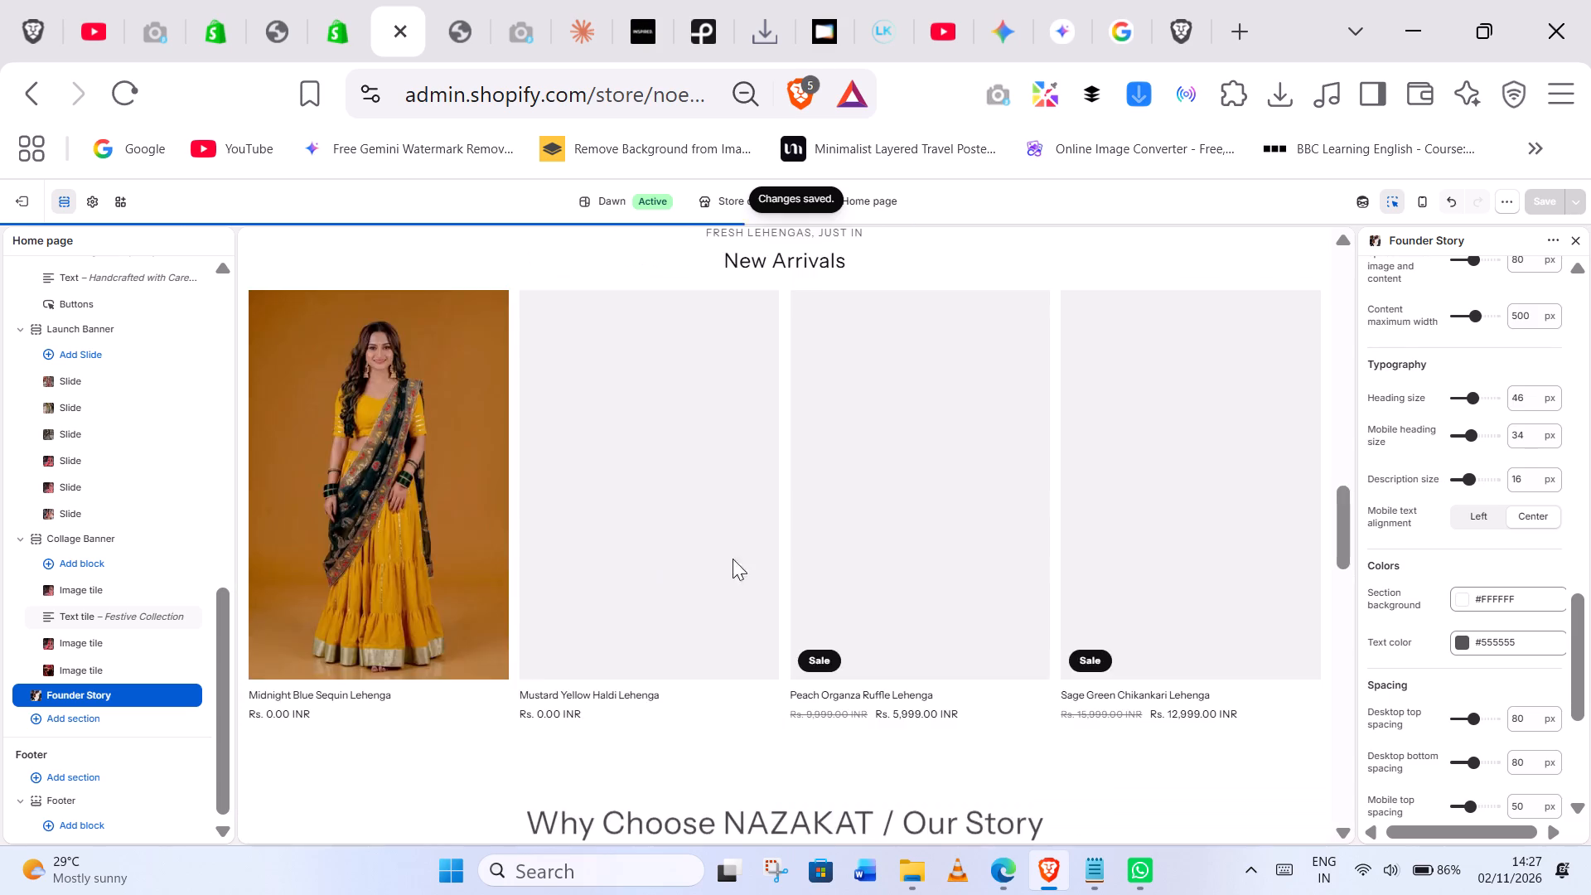
{"action": "scroll", "coordinate": [744, 555], "scroll_direction": "up", "scroll_amount": 6}
{"action": "scroll", "coordinate": [721, 443], "scroll_direction": "up", "scroll_amount": 20}
{"action": "scroll", "coordinate": [721, 443], "scroll_direction": "up", "scroll_amount": 2}
{"action": "scroll", "coordinate": [721, 440], "scroll_direction": "down", "scroll_amount": 5}
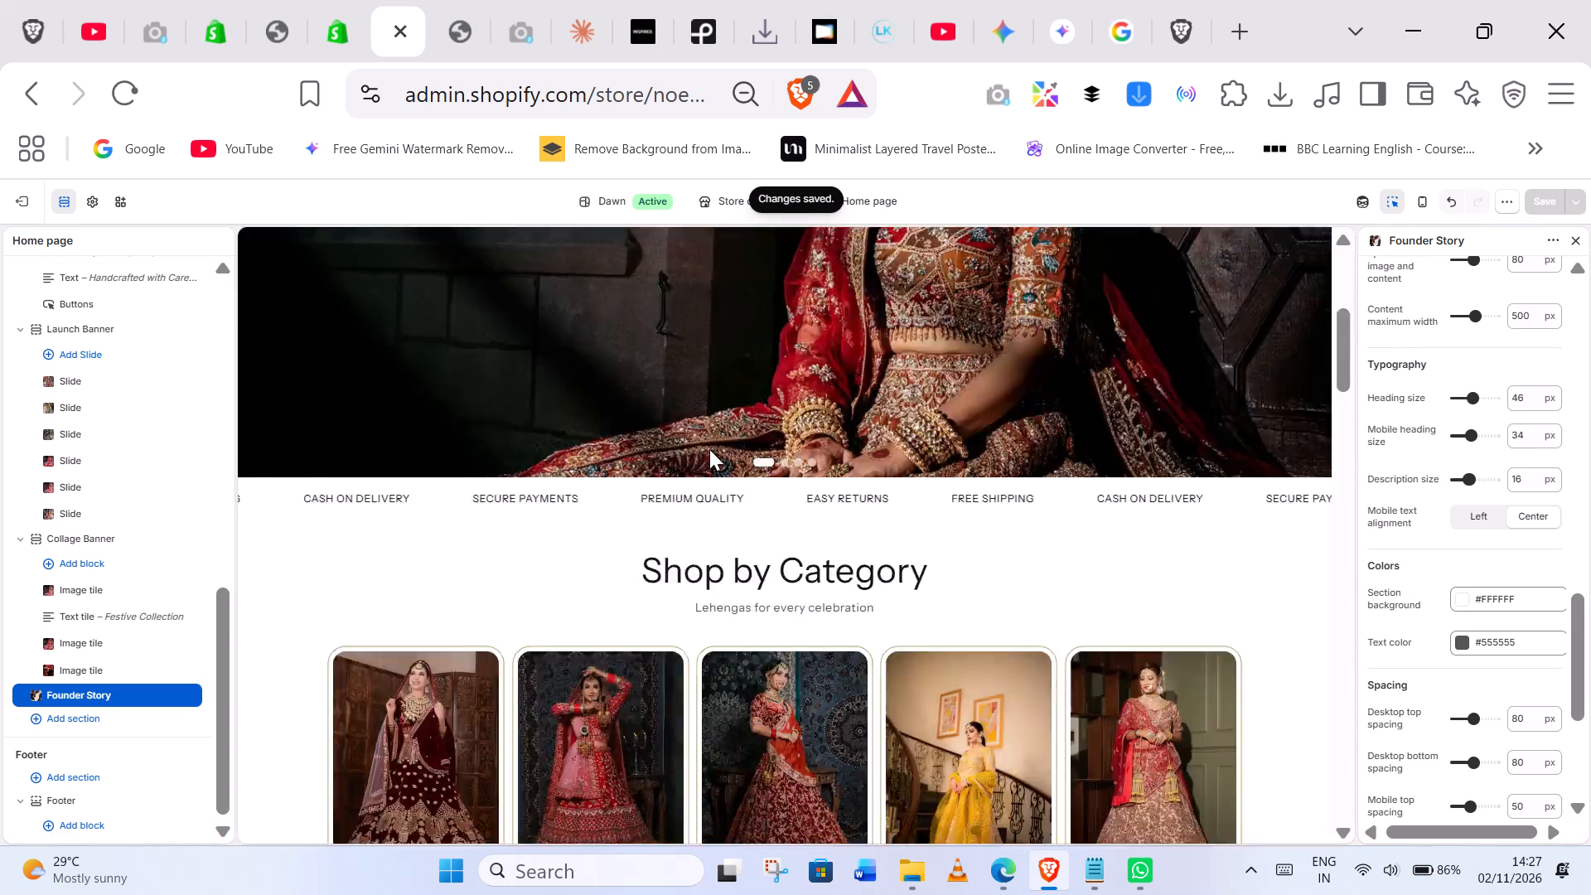
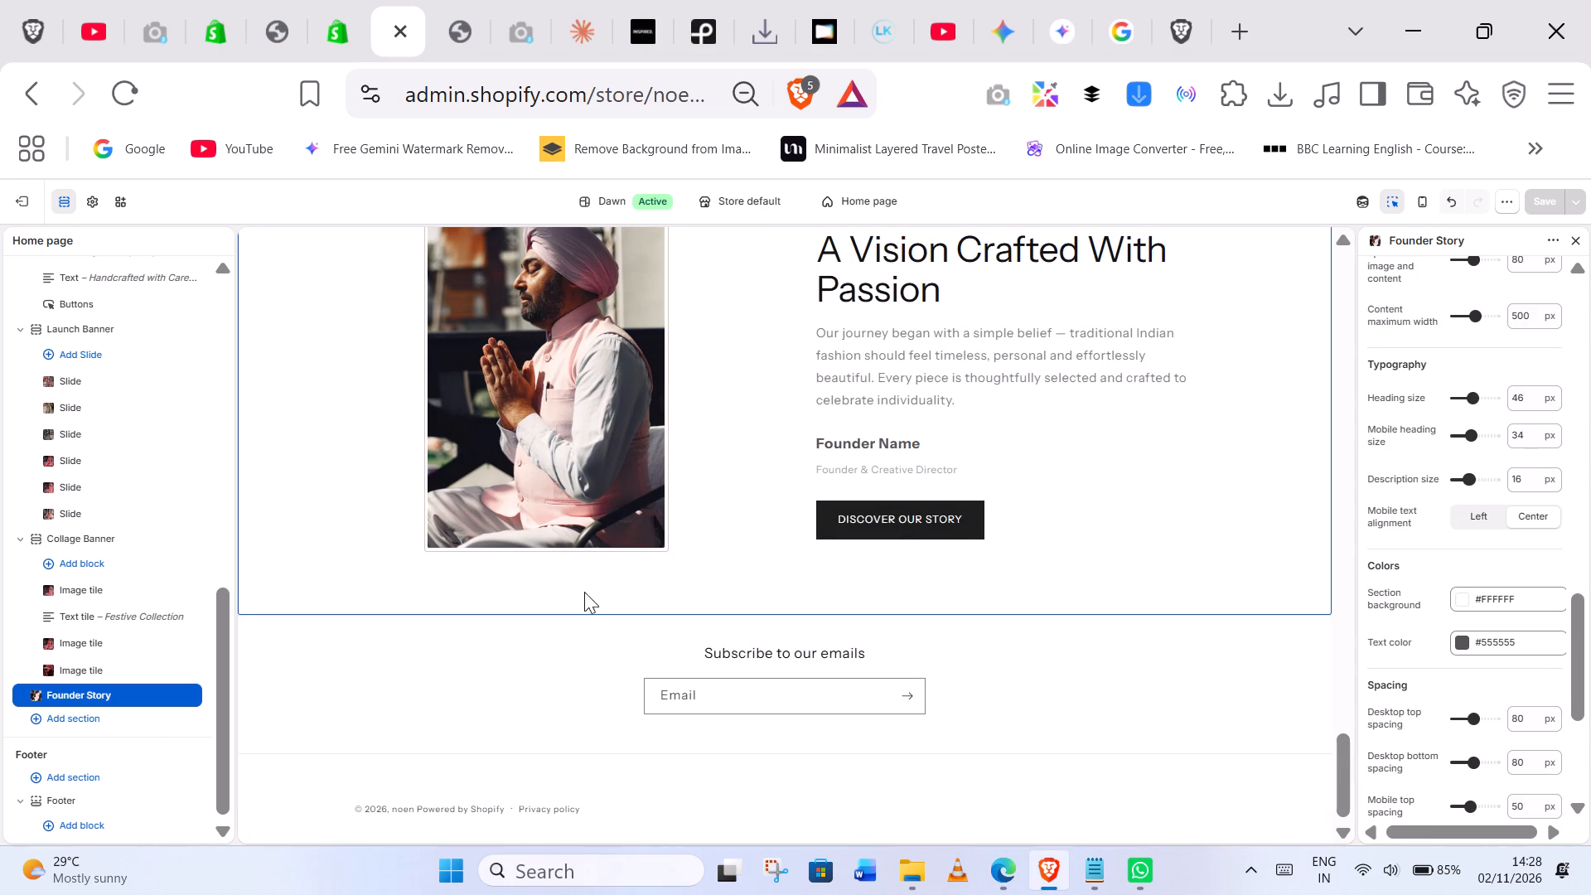
{"action": "scroll", "coordinate": [648, 480], "scroll_direction": "up", "scroll_amount": 4}
{"action": "scroll", "coordinate": [902, 512], "scroll_direction": "up", "scroll_amount": 4}
{"action": "scroll", "coordinate": [985, 520], "scroll_direction": "up", "scroll_amount": 7}
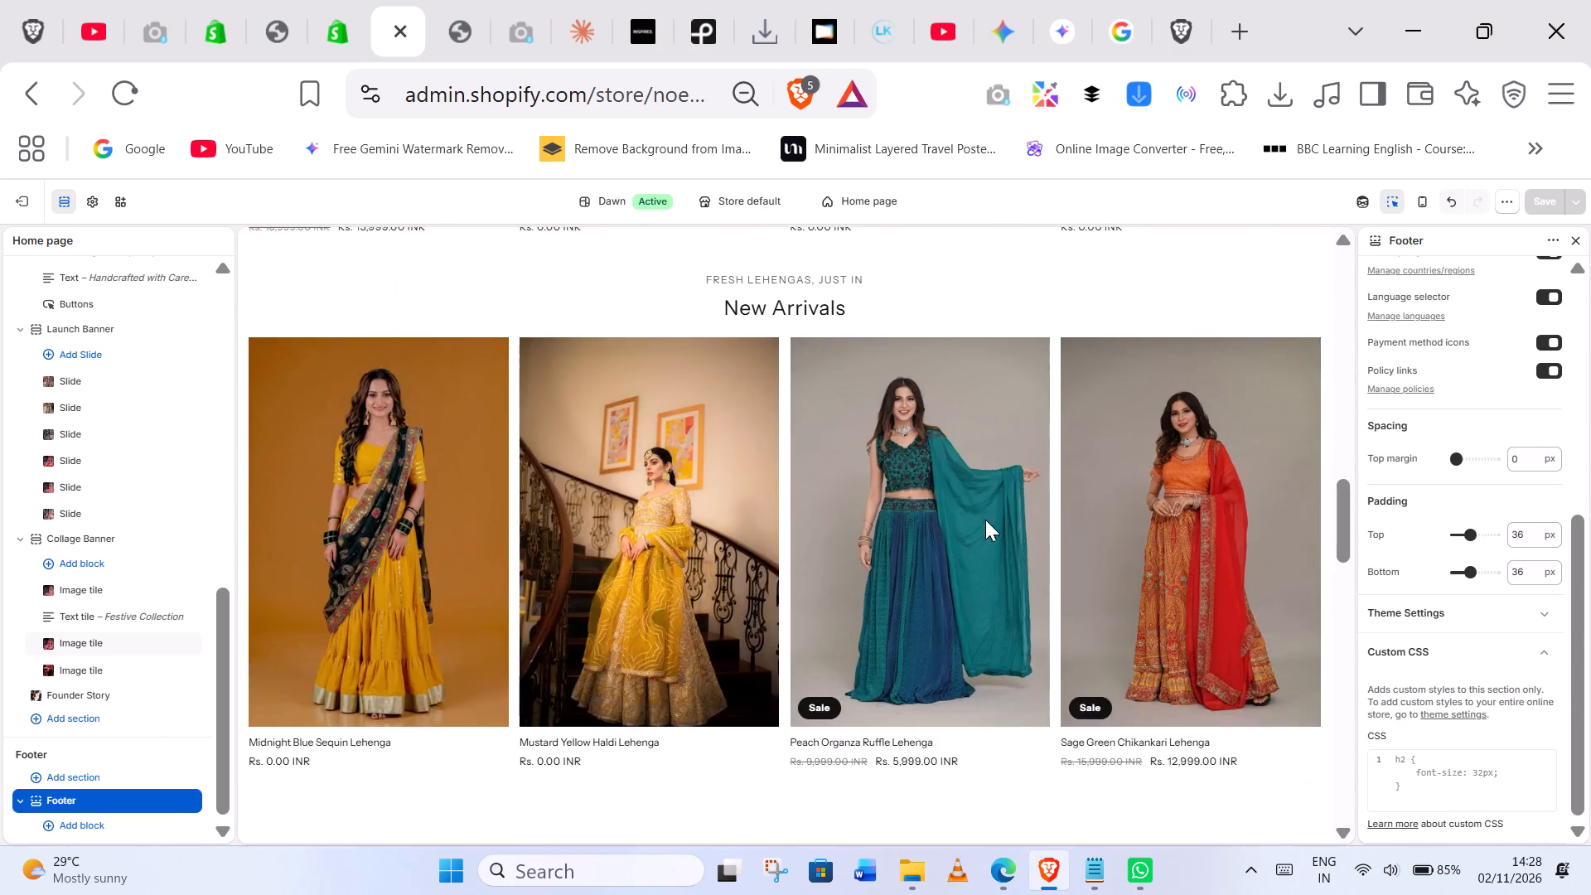
{"action": "scroll", "coordinate": [883, 467], "scroll_direction": "up", "scroll_amount": 4}
{"action": "scroll", "coordinate": [710, 433], "scroll_direction": "up", "scroll_amount": 7}
{"action": "scroll", "coordinate": [709, 433], "scroll_direction": "down", "scroll_amount": 11}
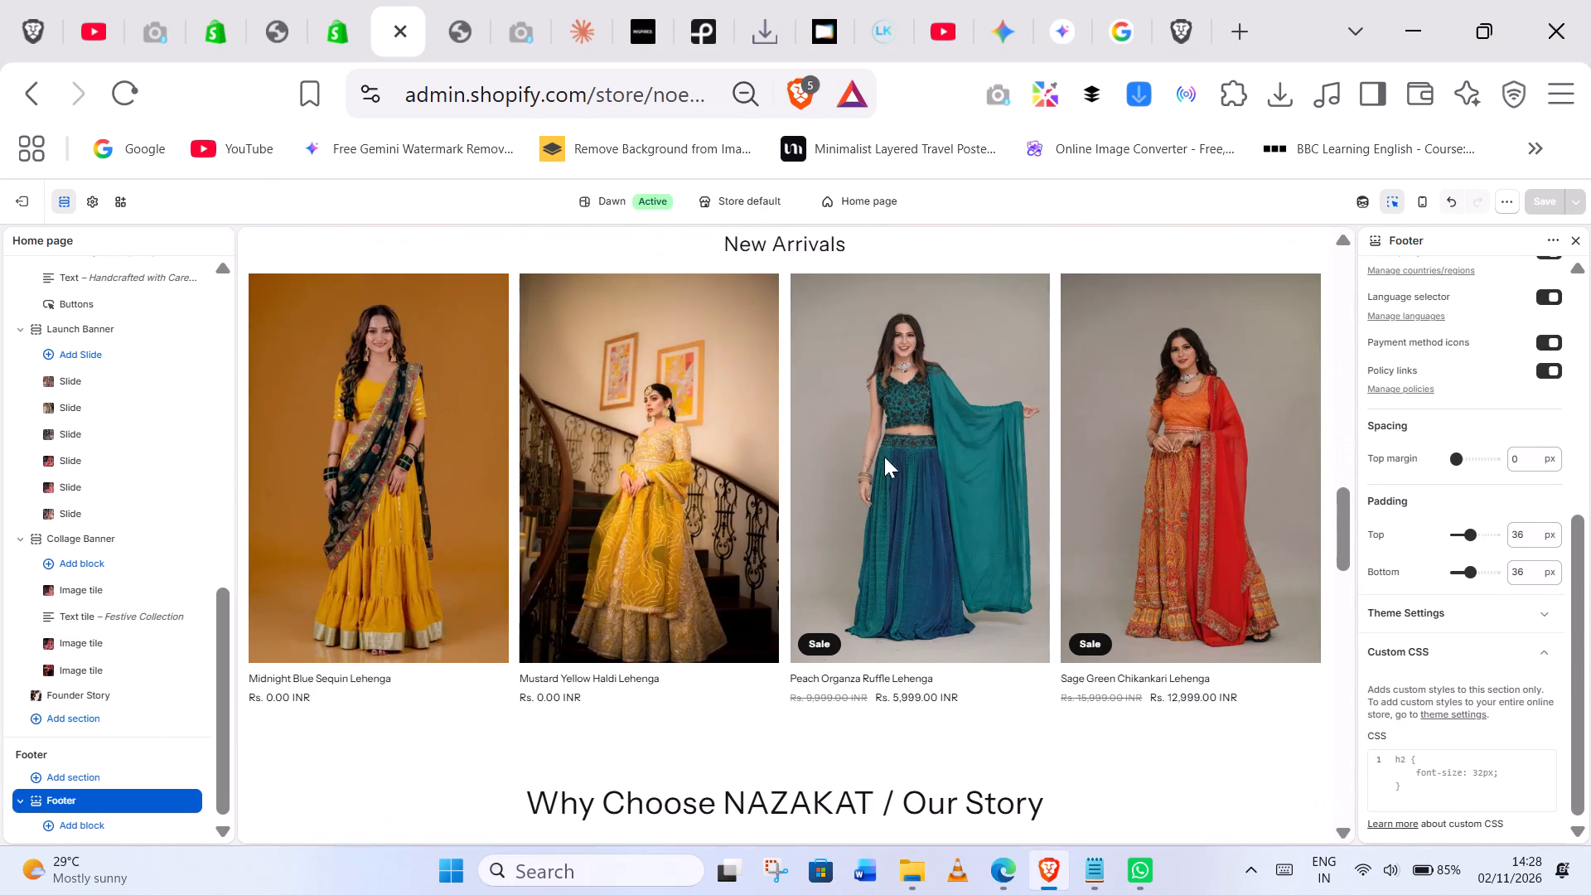
{"action": "left_click", "coordinate": [219, 0]}
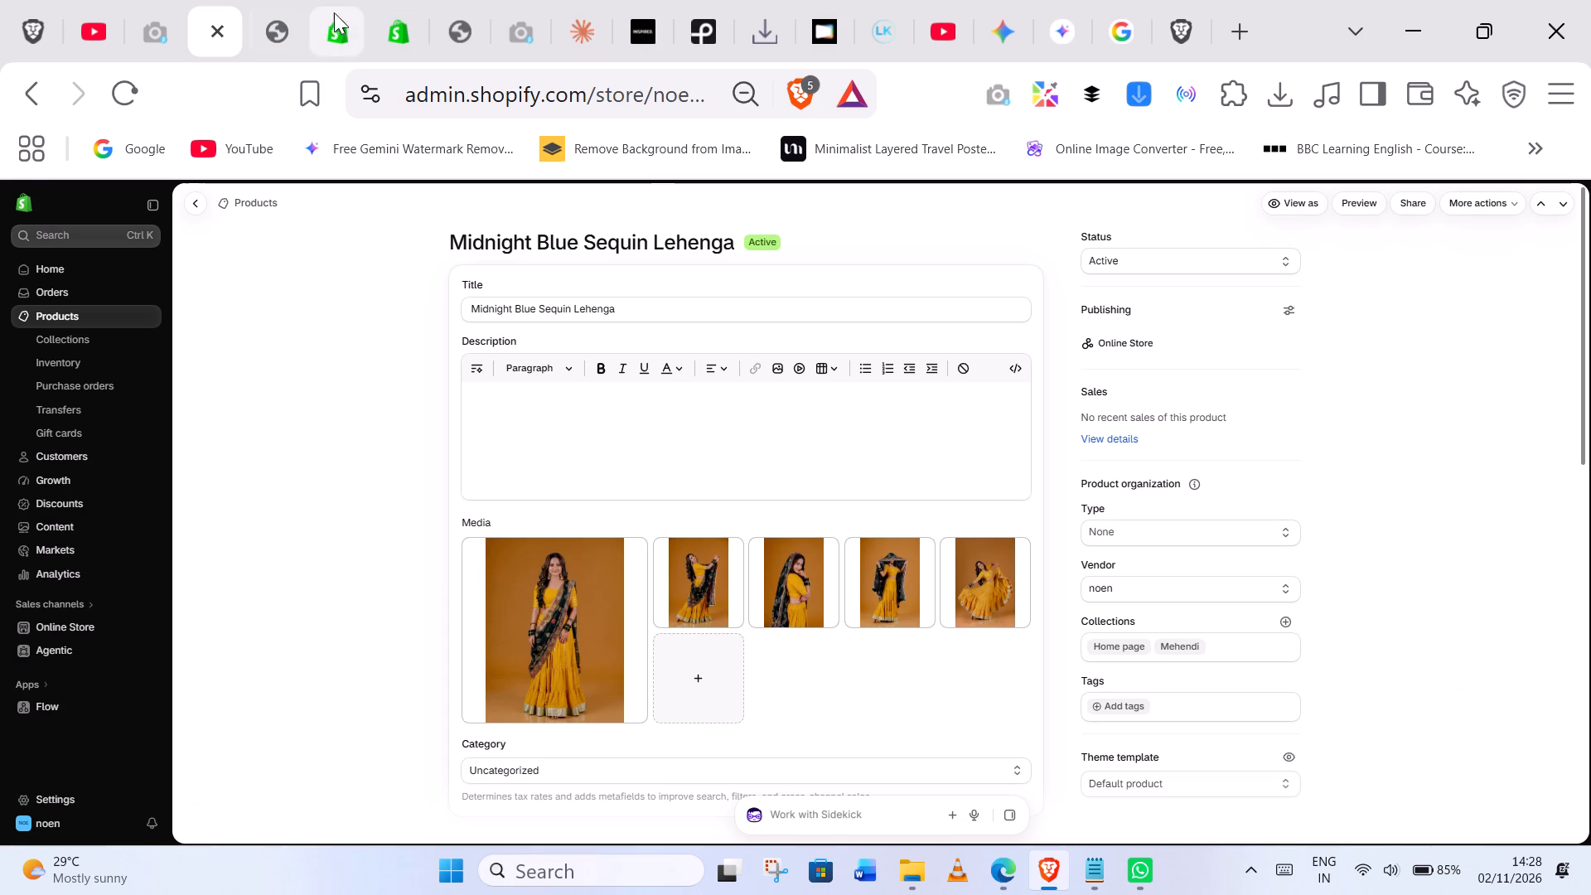
{"action": "left_click", "coordinate": [697, 671]}
{"action": "left_click", "coordinate": [738, 406]}
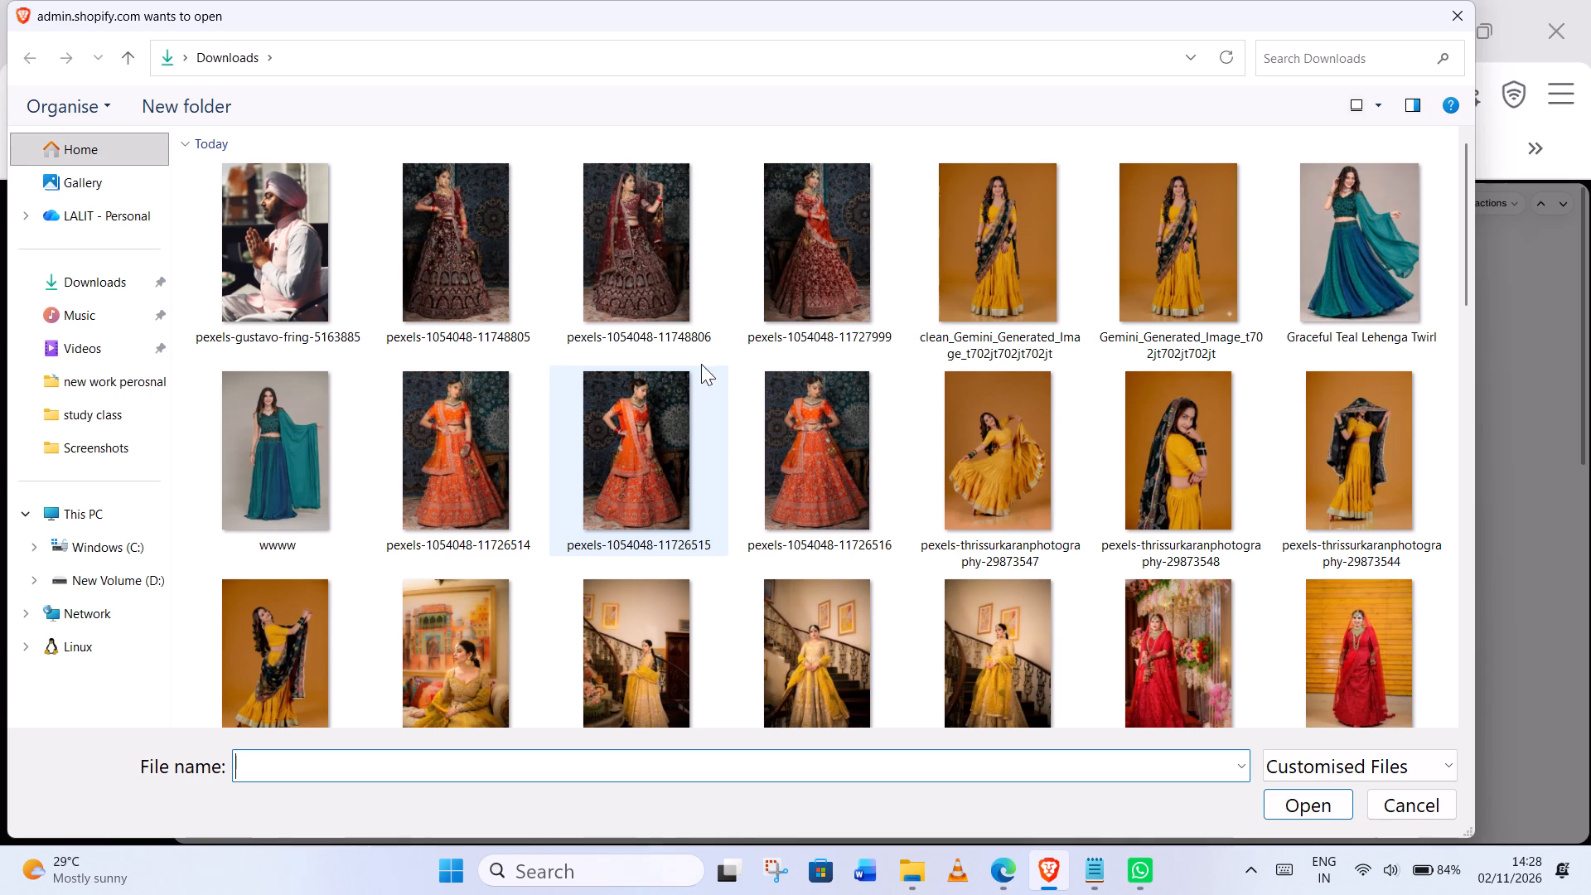
{"action": "left_click", "coordinate": [811, 244], "text": "ctrl"}
{"action": "left_click", "coordinate": [695, 266], "text": "ctrl"}
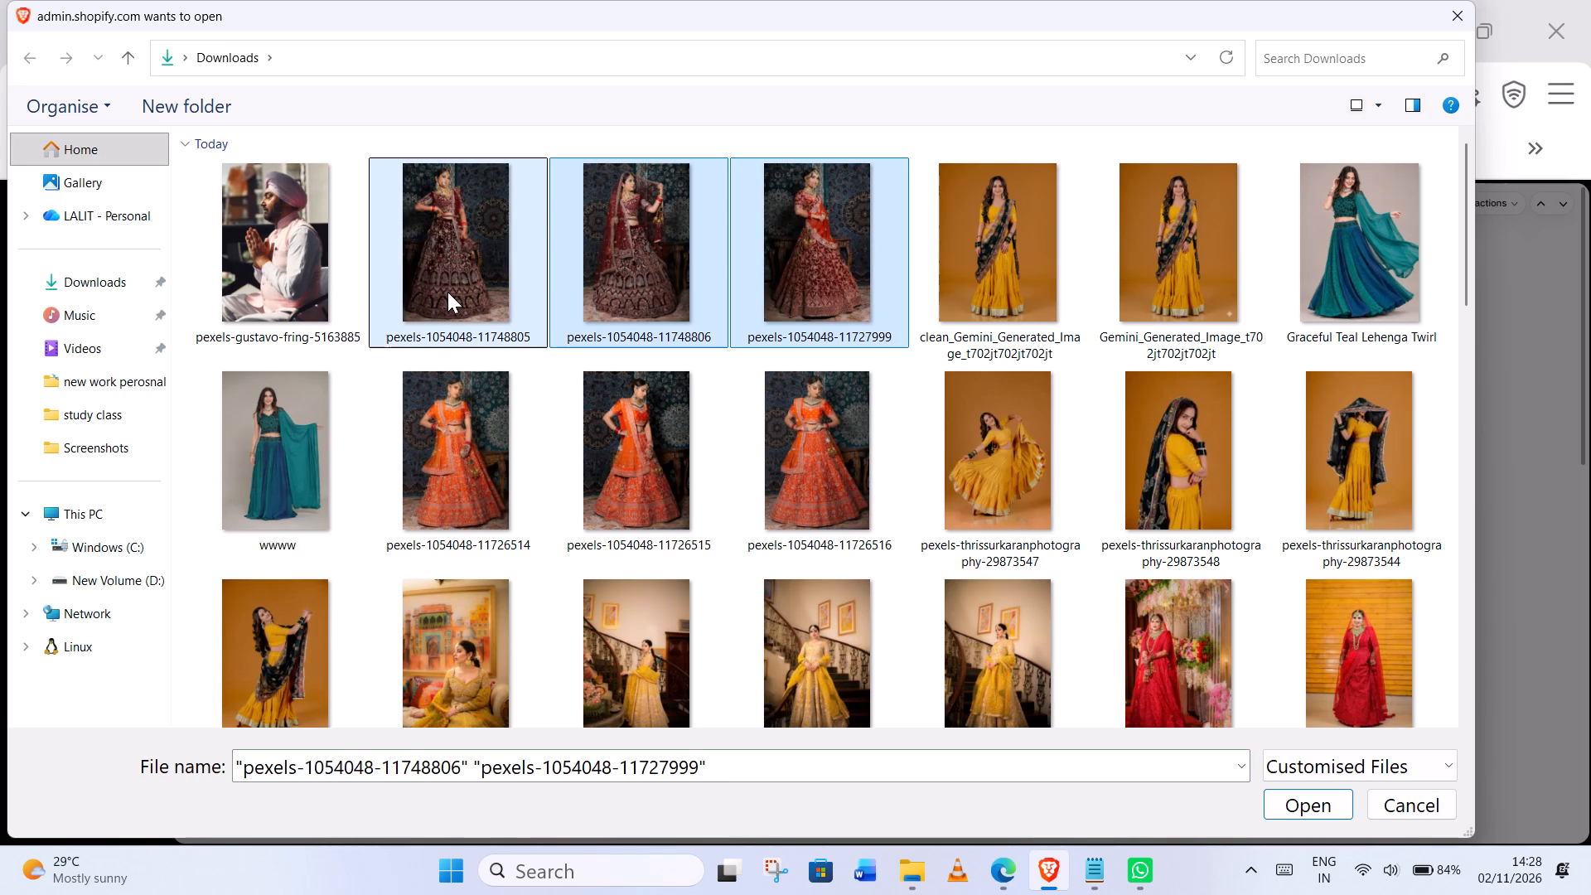
{"action": "left_click", "coordinate": [447, 292], "text": "ctrl"}
{"action": "left_click", "coordinate": [1278, 801]}
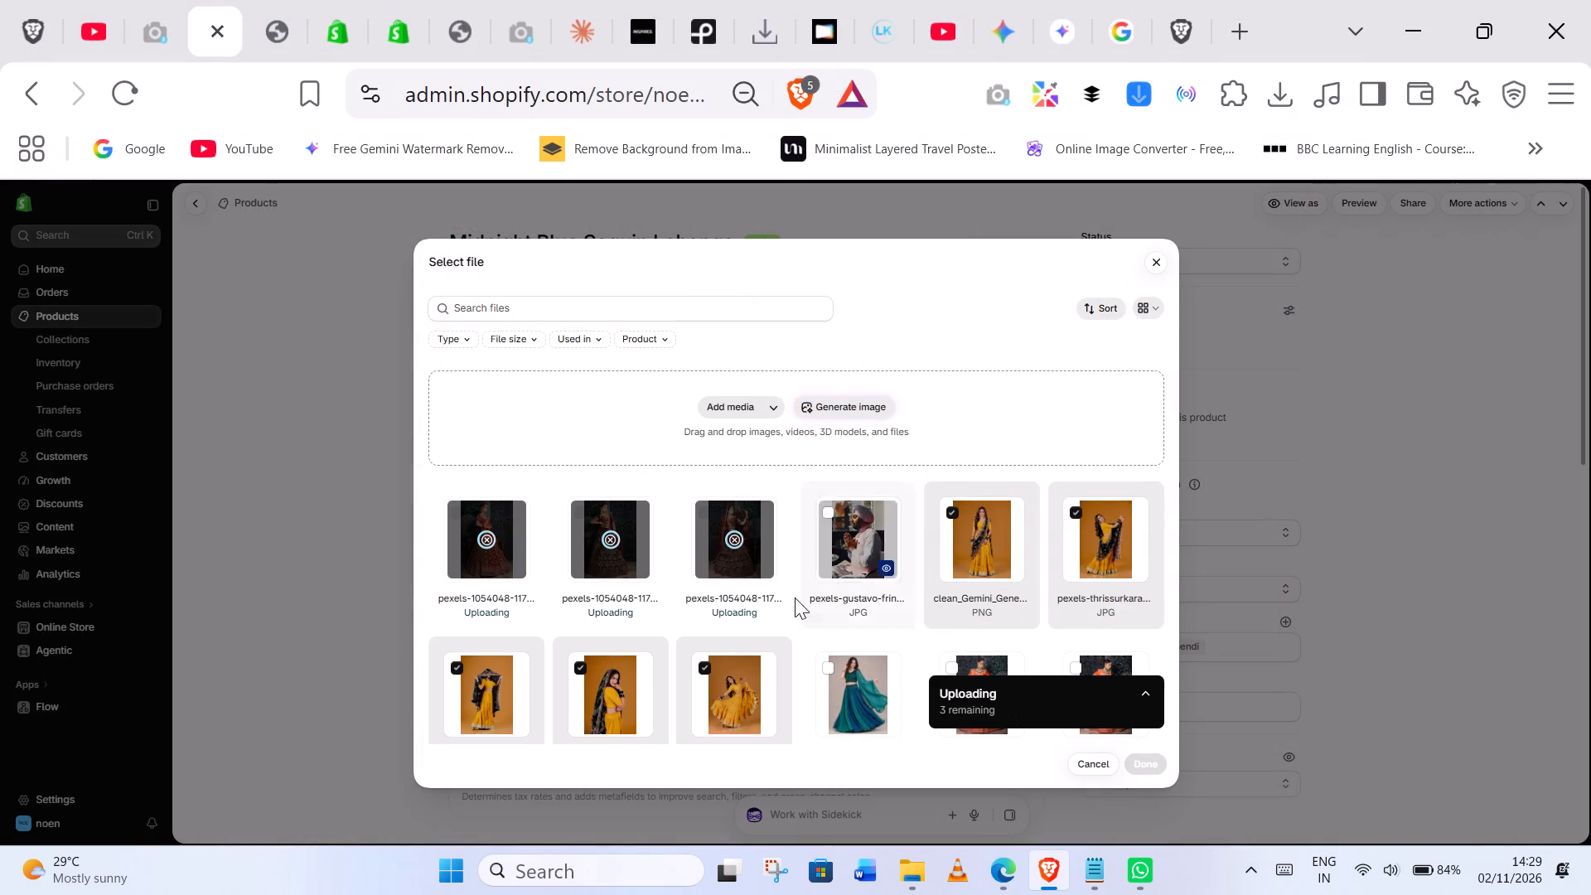
Deselect the five yellow lehenga images so only the three new red lehenga photos form the product's media, and save the product.
{"action": "left_click", "coordinate": [951, 514]}
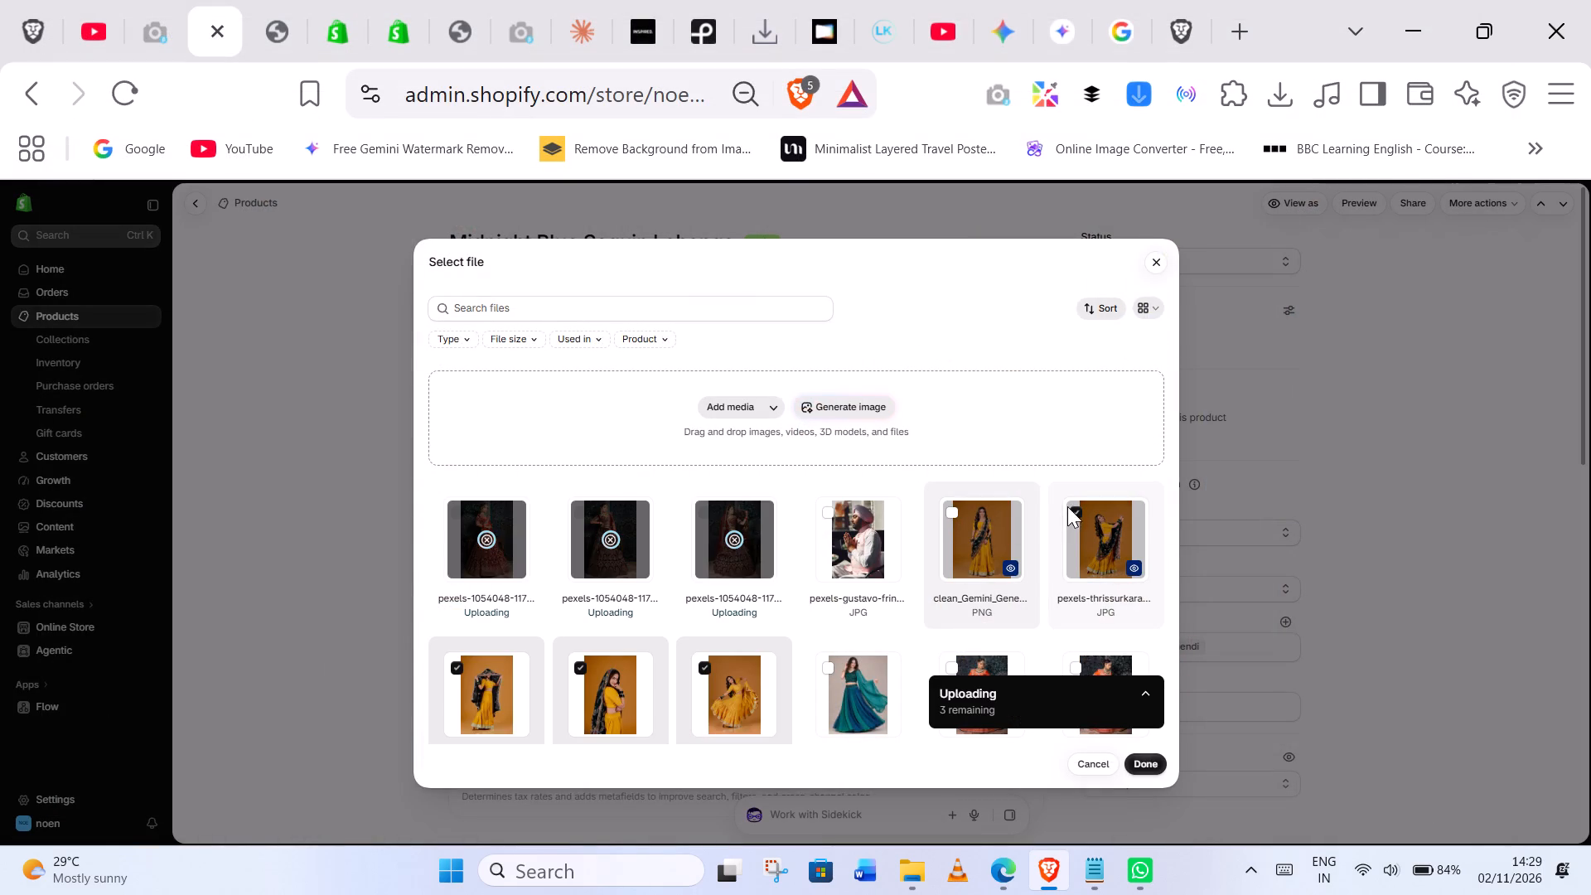
{"action": "left_click", "coordinate": [1076, 515]}
{"action": "left_click", "coordinate": [705, 668]}
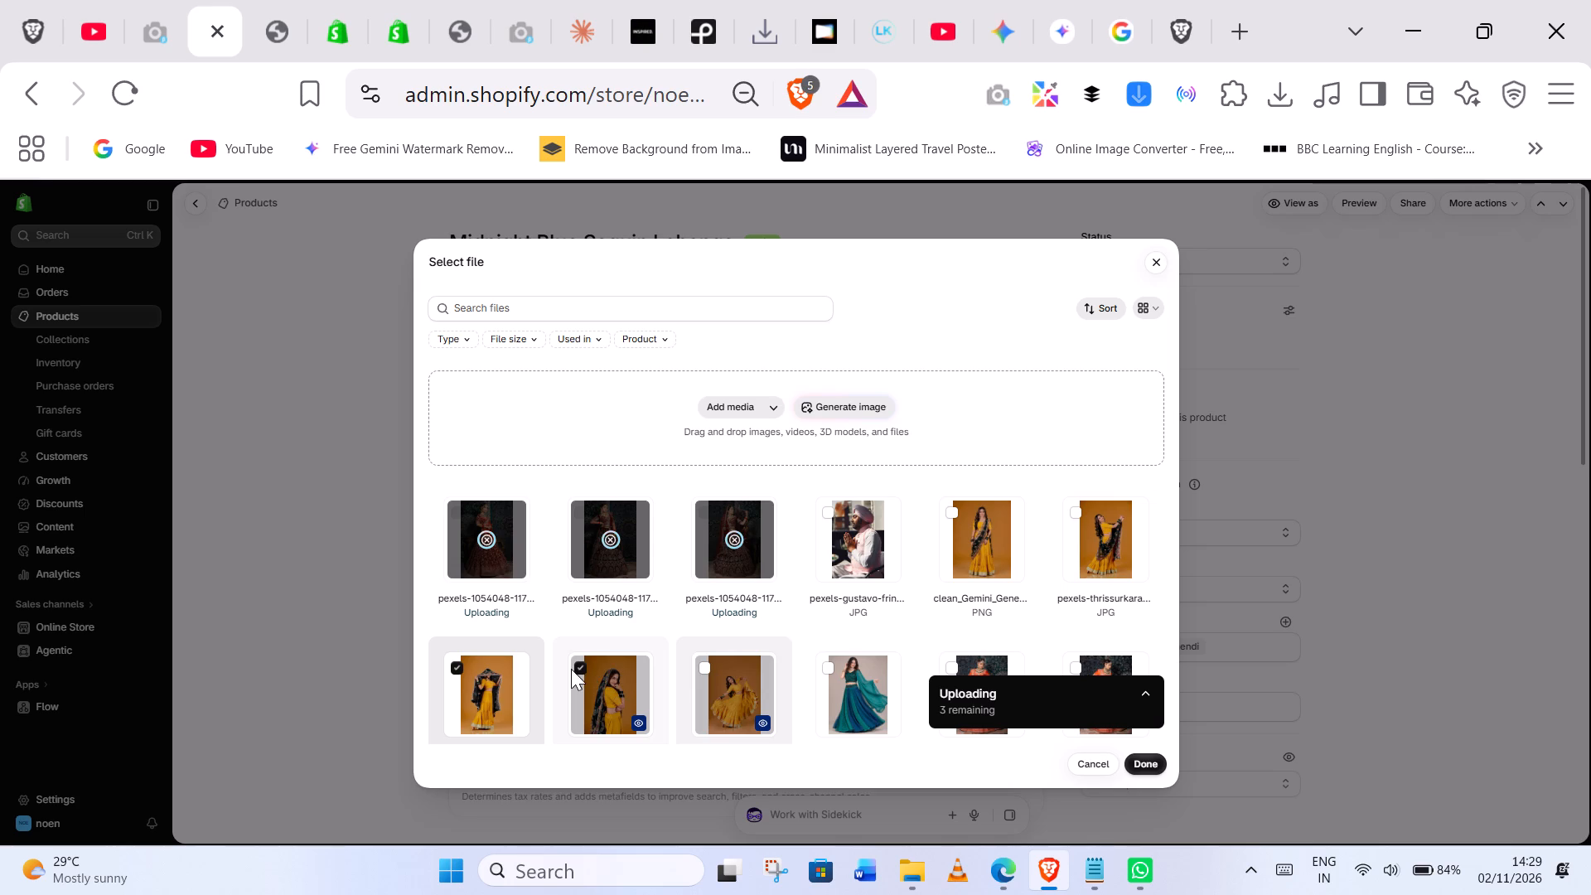
{"action": "left_click", "coordinate": [571, 669]}
{"action": "left_click", "coordinate": [588, 668]}
{"action": "left_click", "coordinate": [574, 669]}
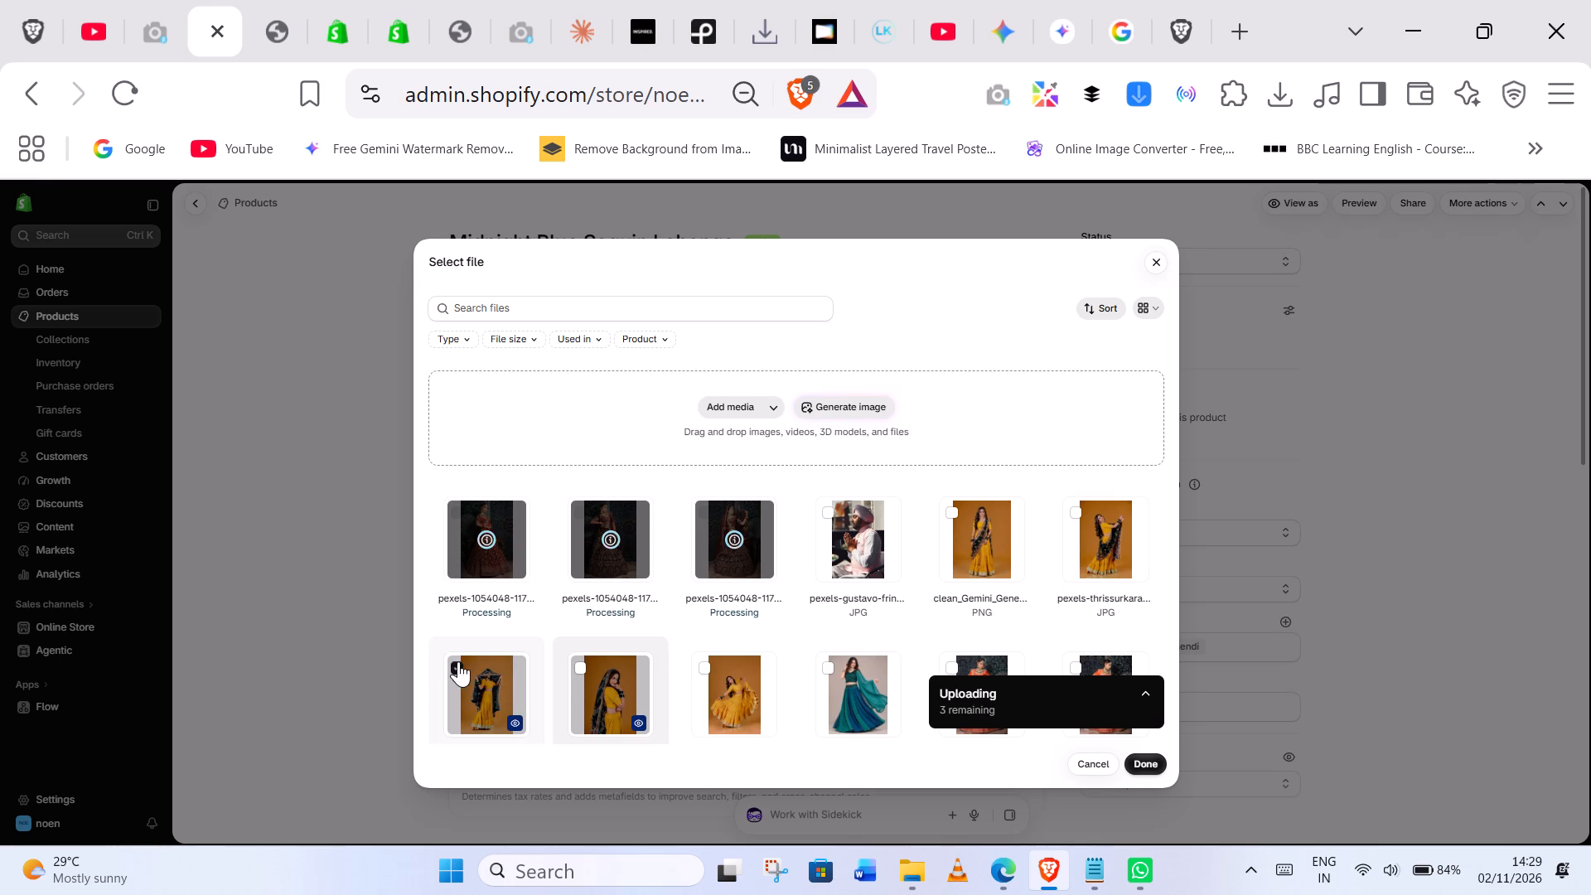
{"action": "left_click", "coordinate": [458, 661]}
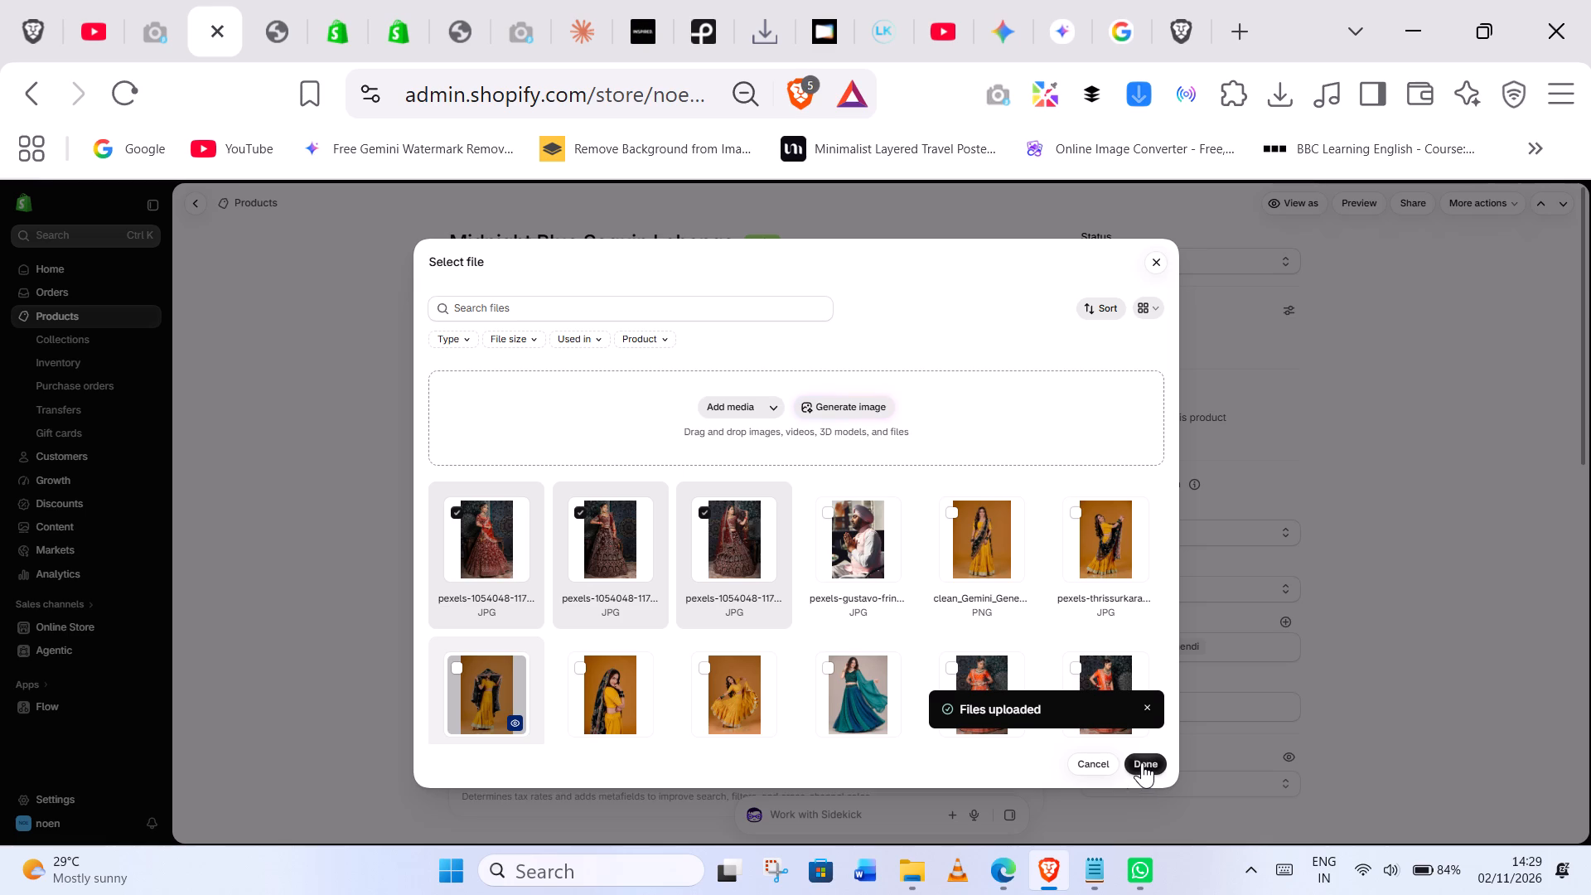
{"action": "left_click", "coordinate": [1142, 762]}
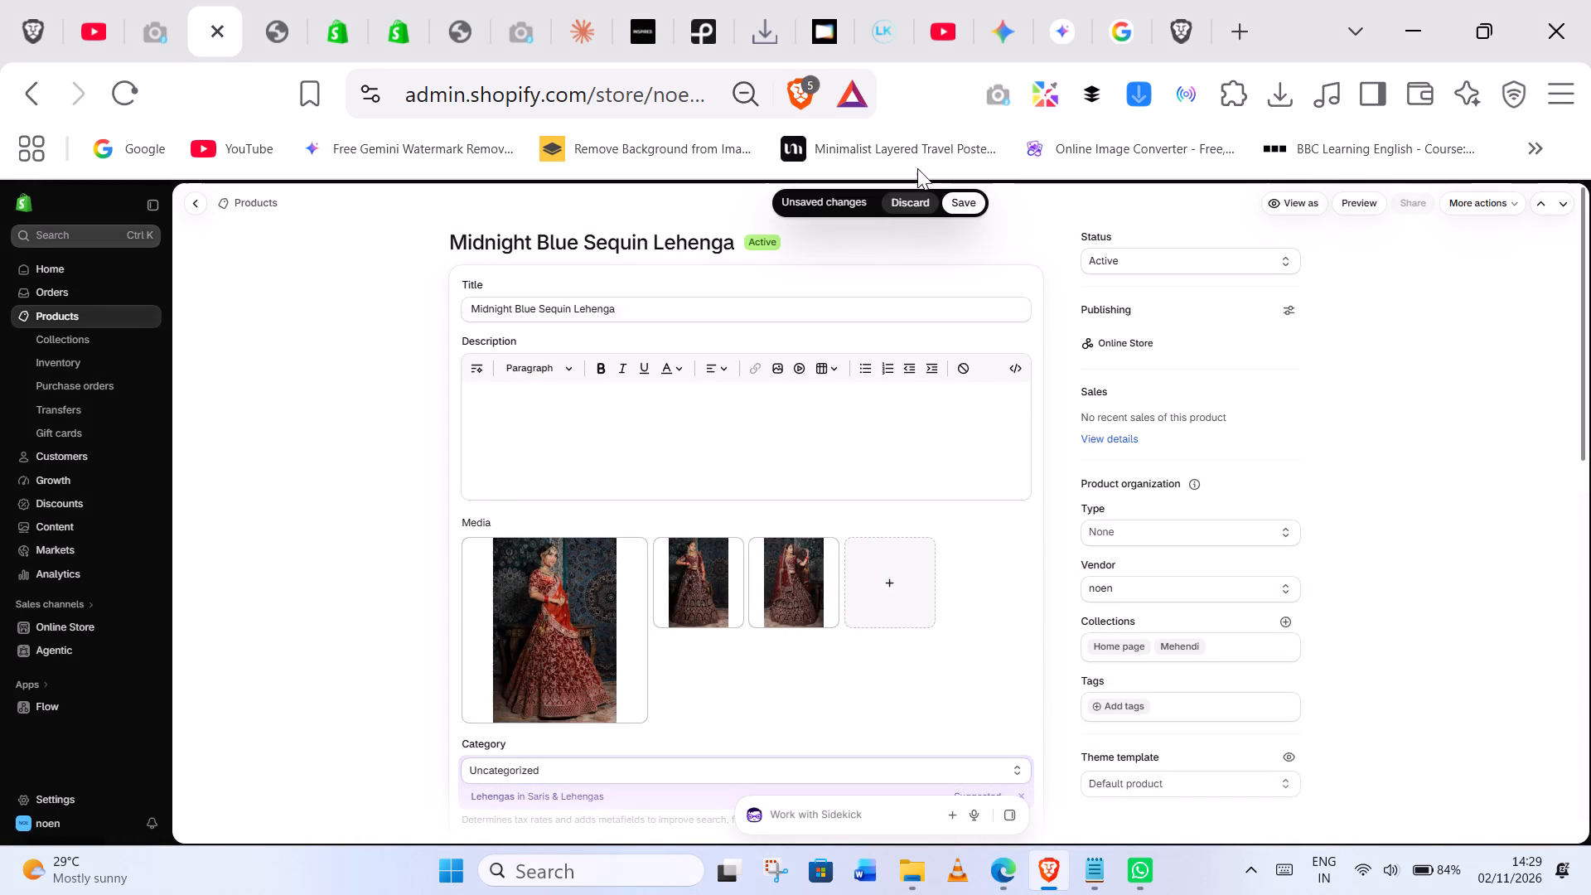
{"action": "left_click", "coordinate": [964, 200]}
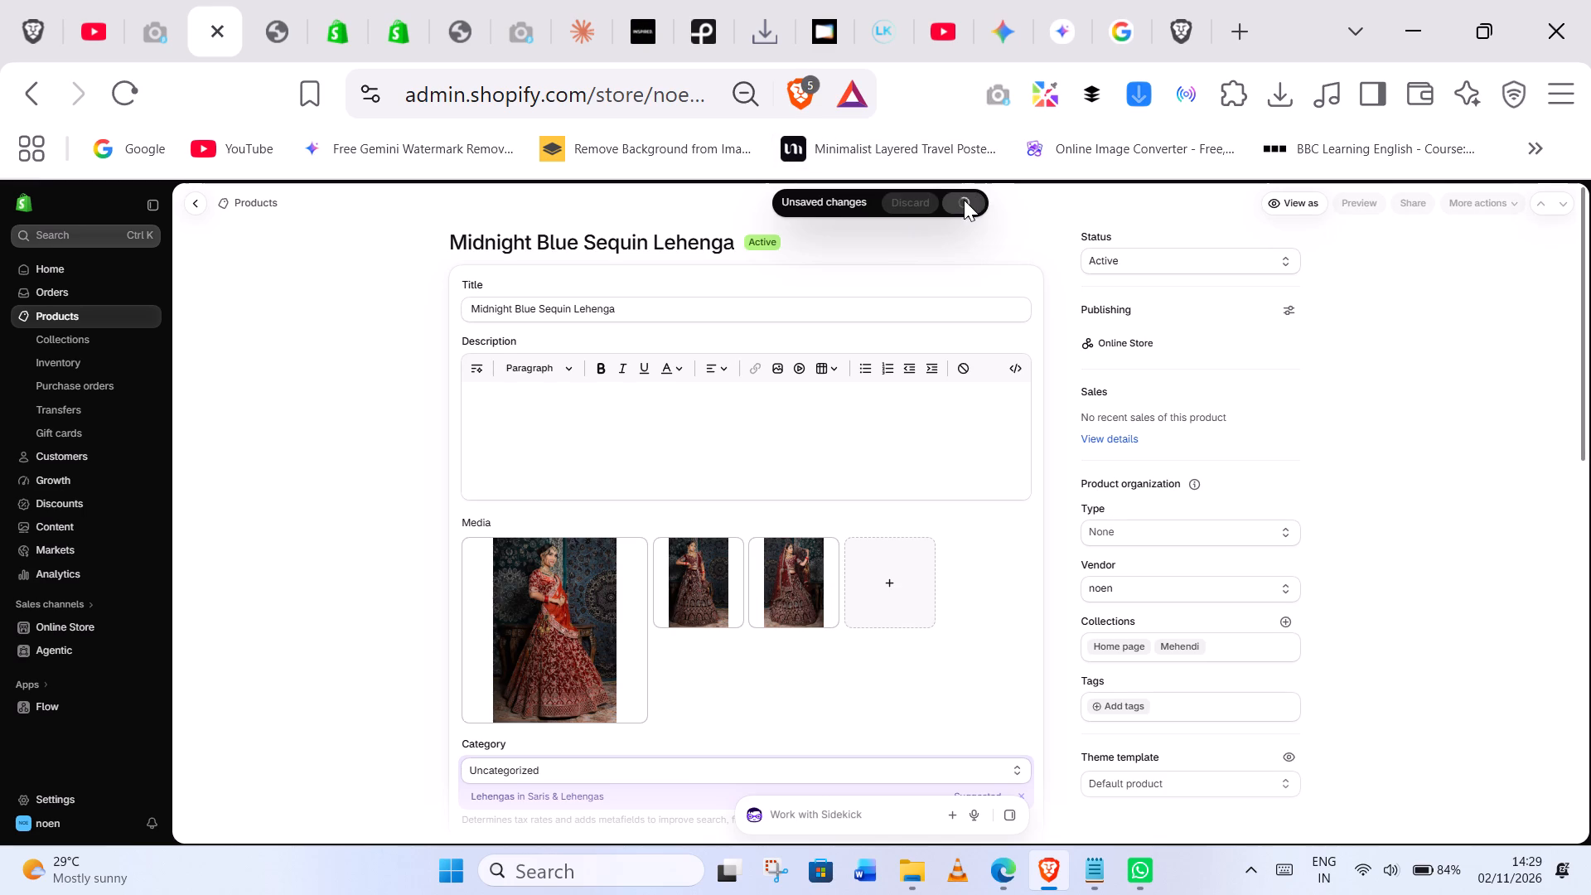
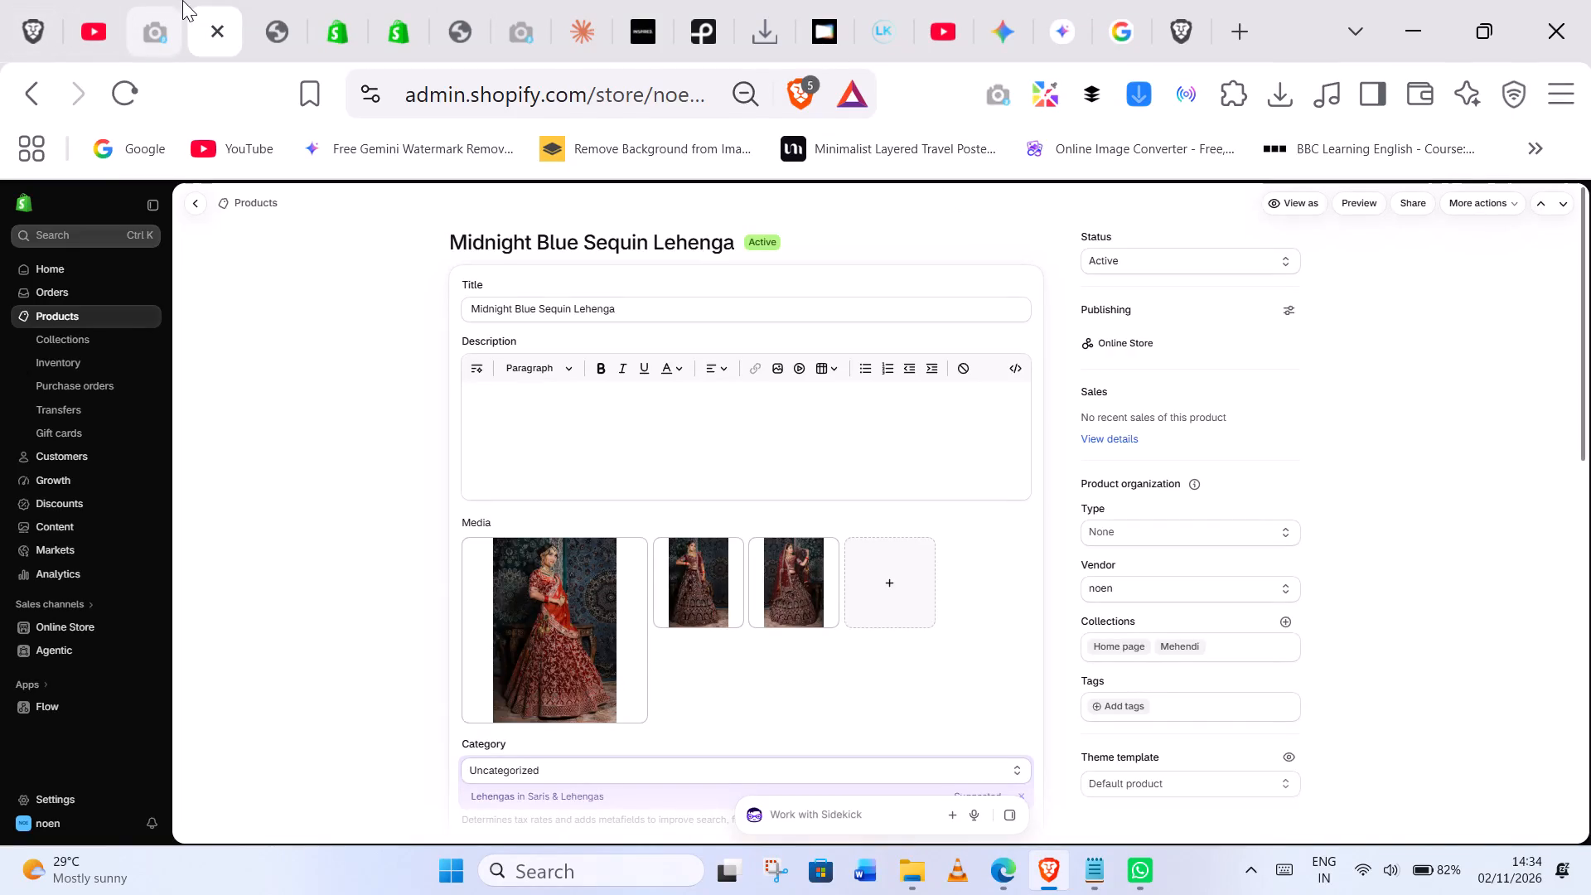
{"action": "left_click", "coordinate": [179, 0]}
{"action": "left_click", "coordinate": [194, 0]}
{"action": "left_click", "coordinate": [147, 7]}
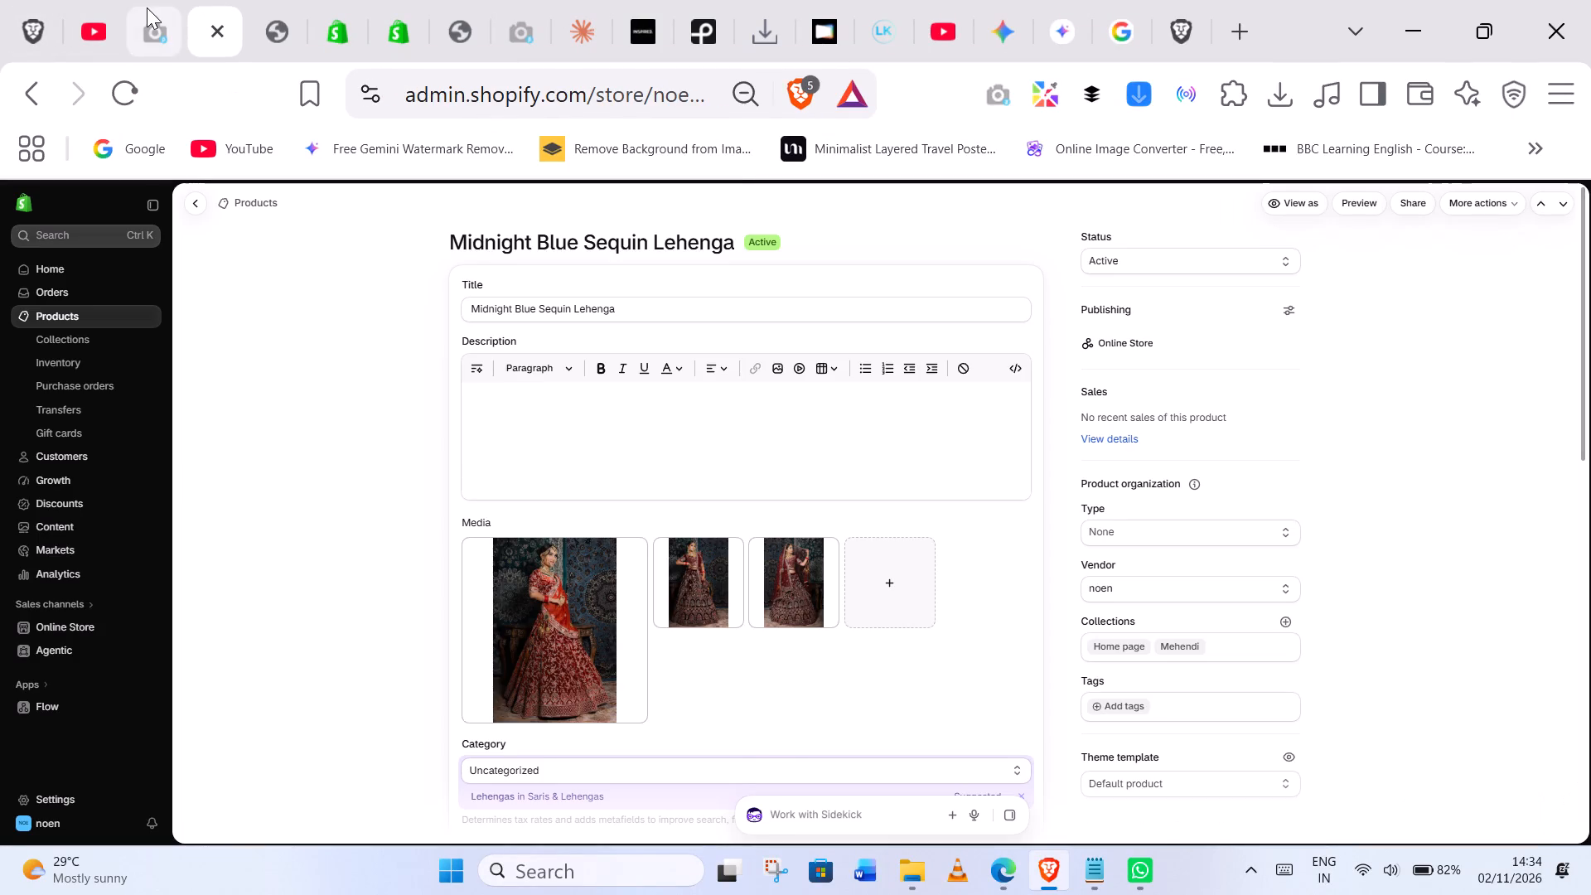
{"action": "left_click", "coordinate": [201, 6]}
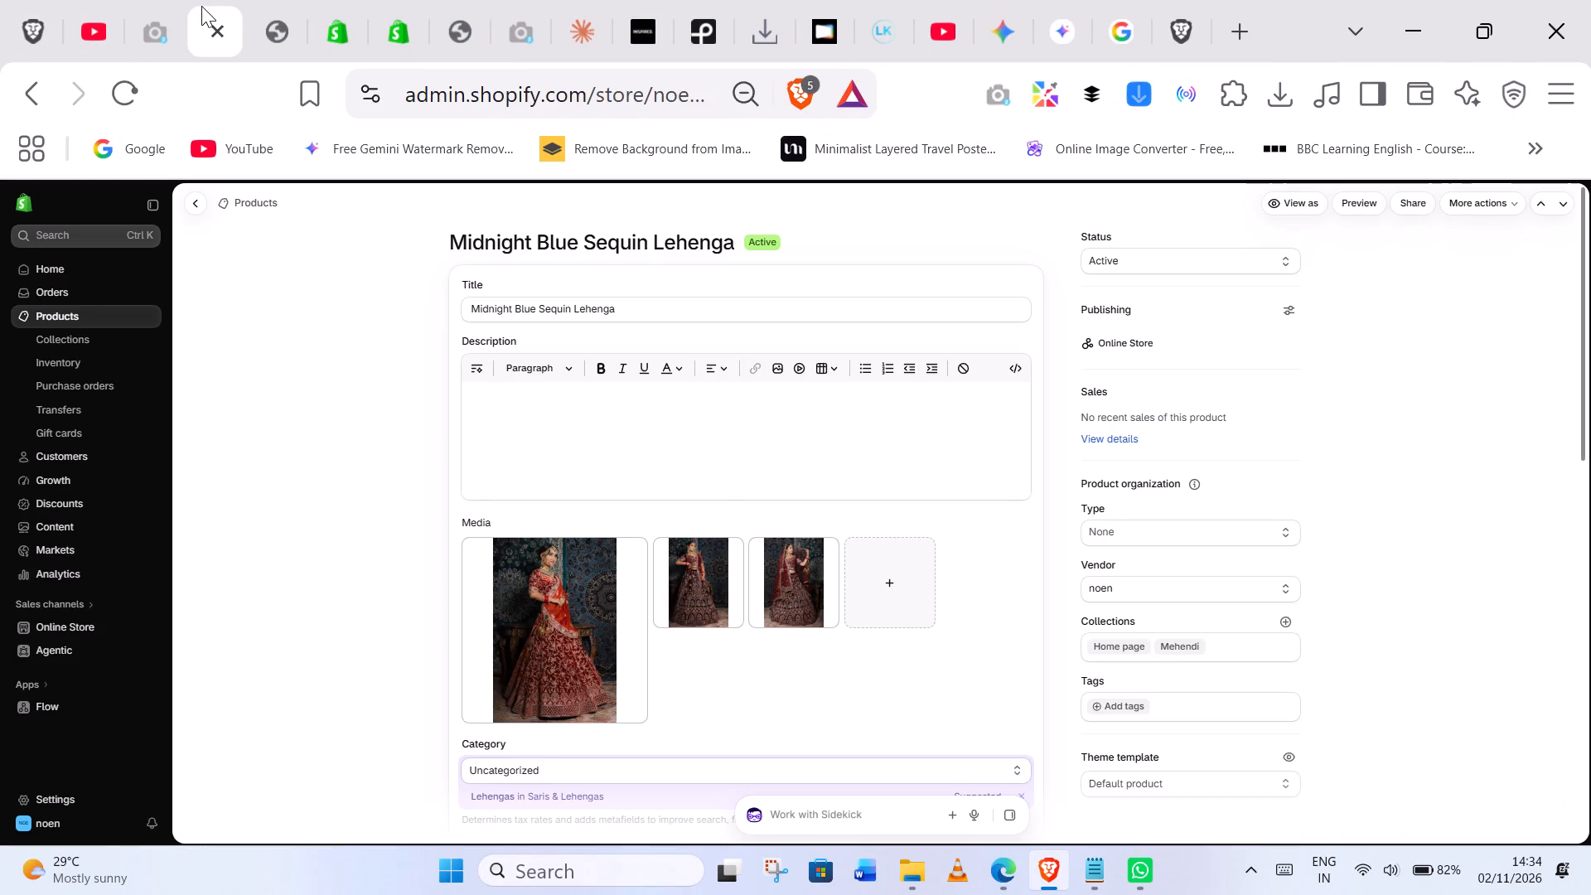
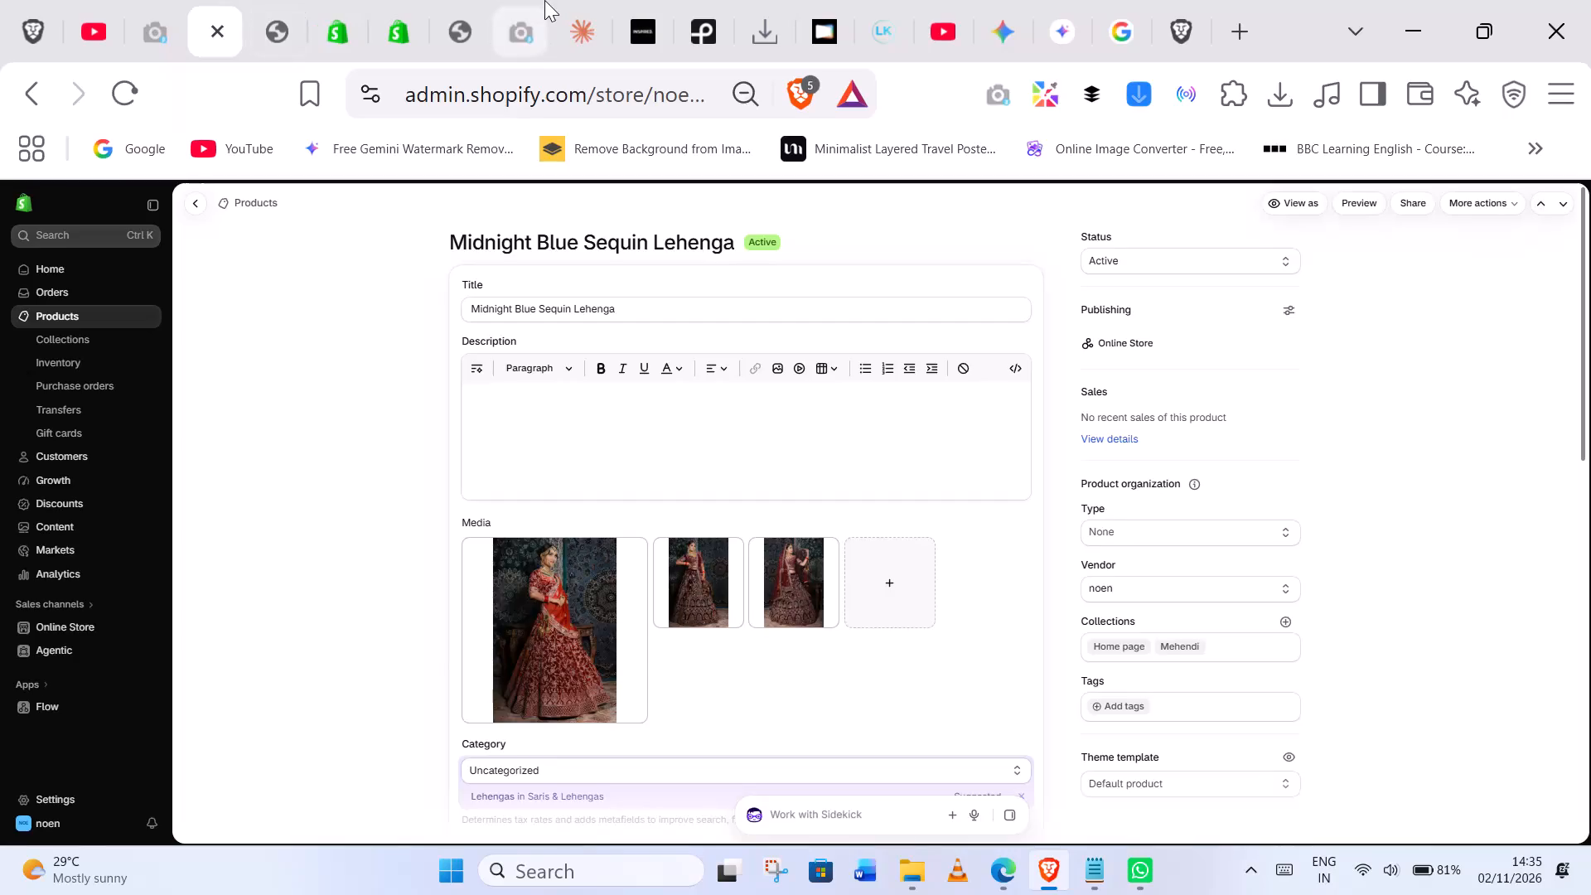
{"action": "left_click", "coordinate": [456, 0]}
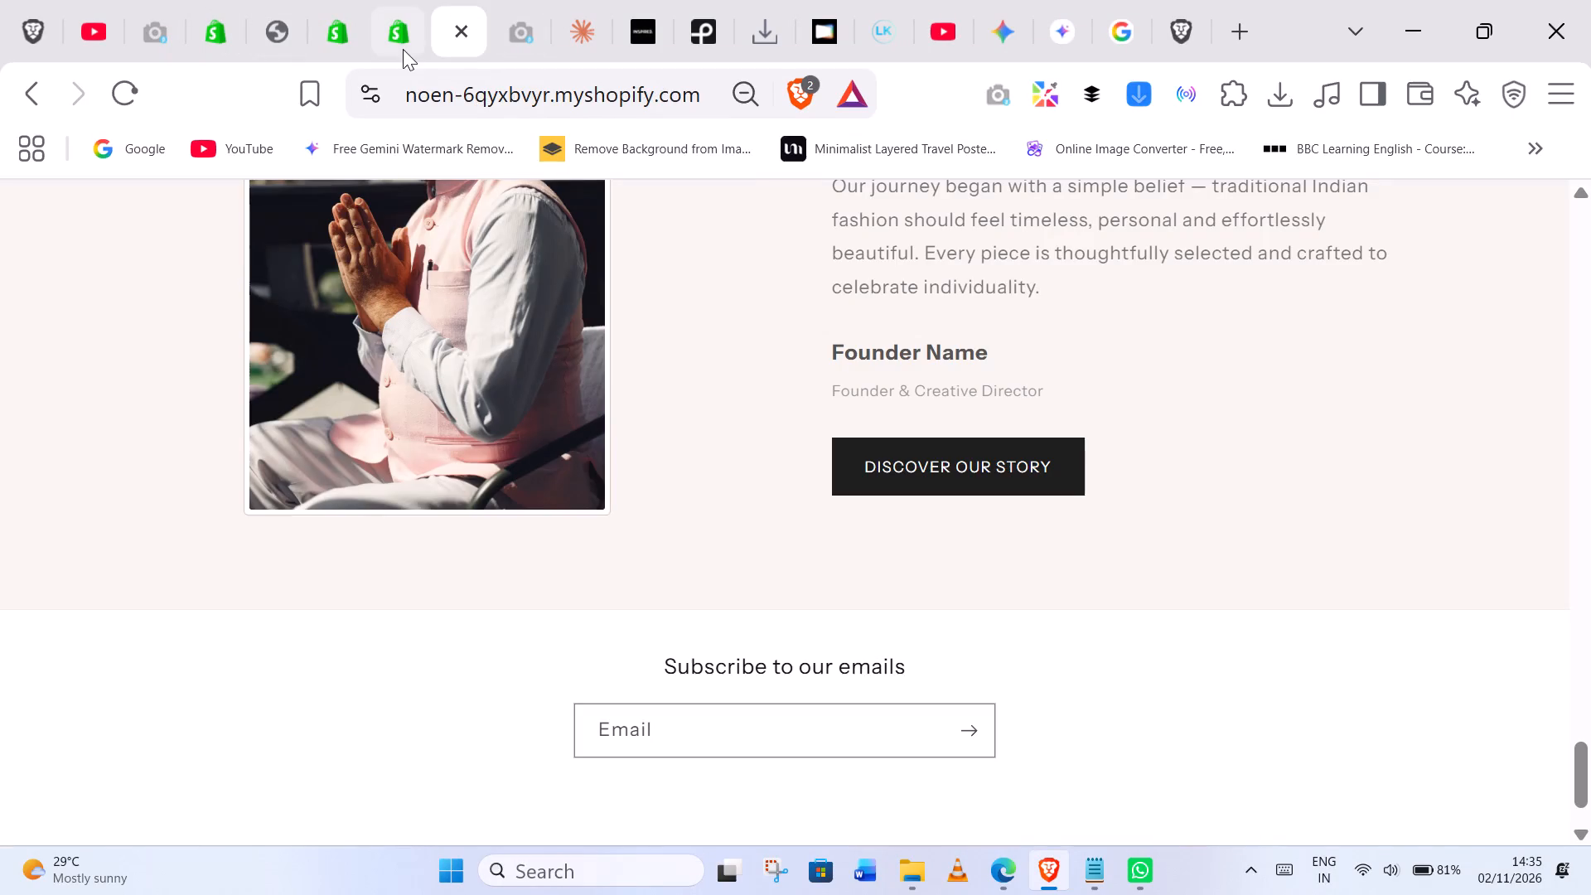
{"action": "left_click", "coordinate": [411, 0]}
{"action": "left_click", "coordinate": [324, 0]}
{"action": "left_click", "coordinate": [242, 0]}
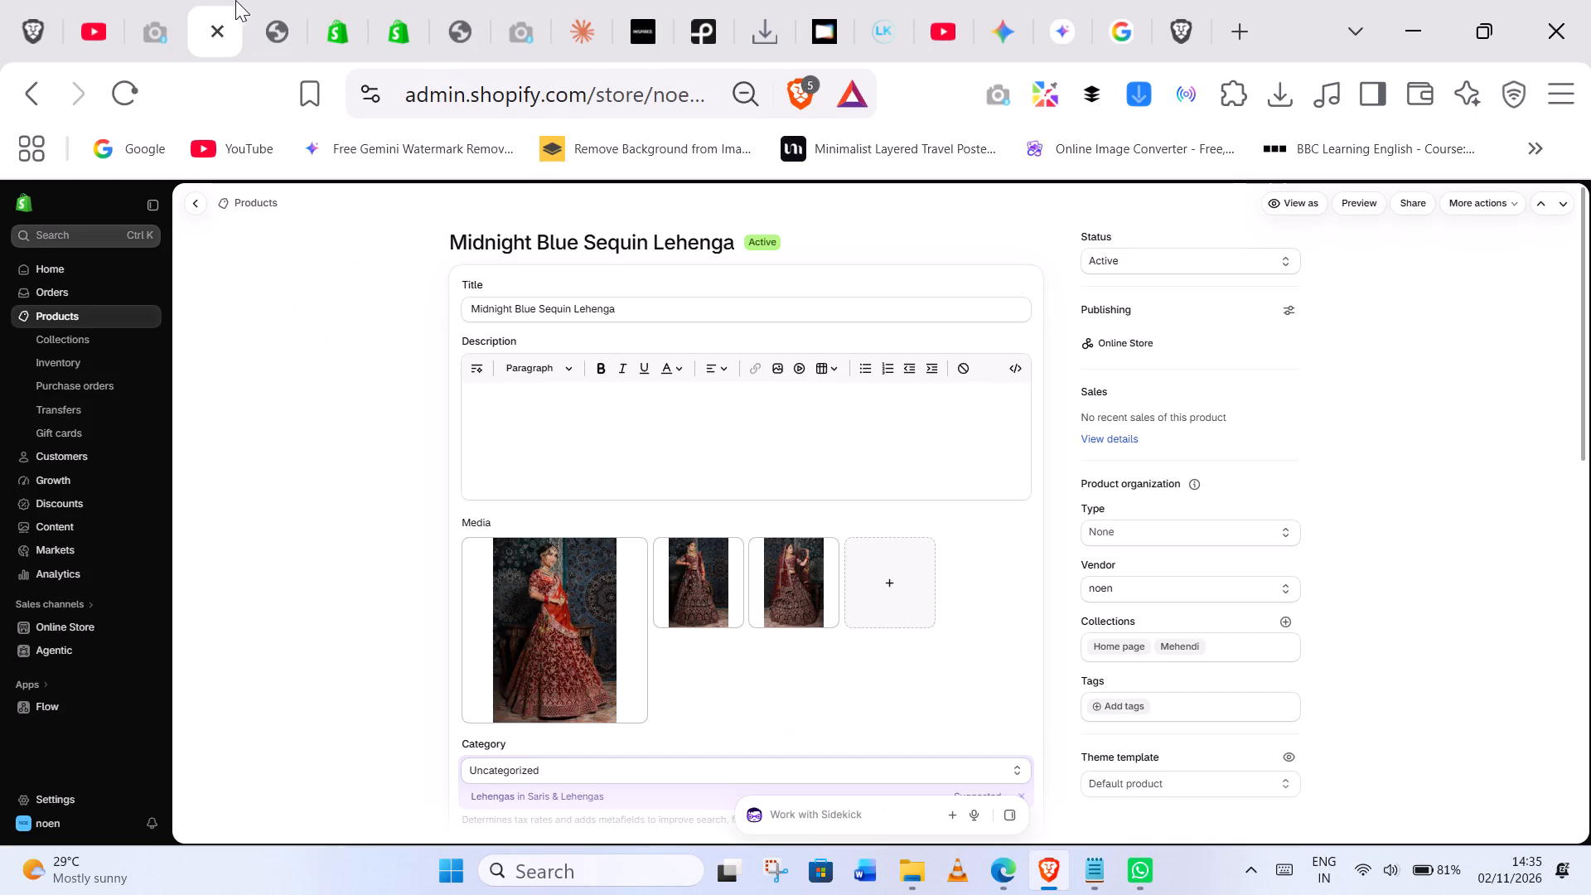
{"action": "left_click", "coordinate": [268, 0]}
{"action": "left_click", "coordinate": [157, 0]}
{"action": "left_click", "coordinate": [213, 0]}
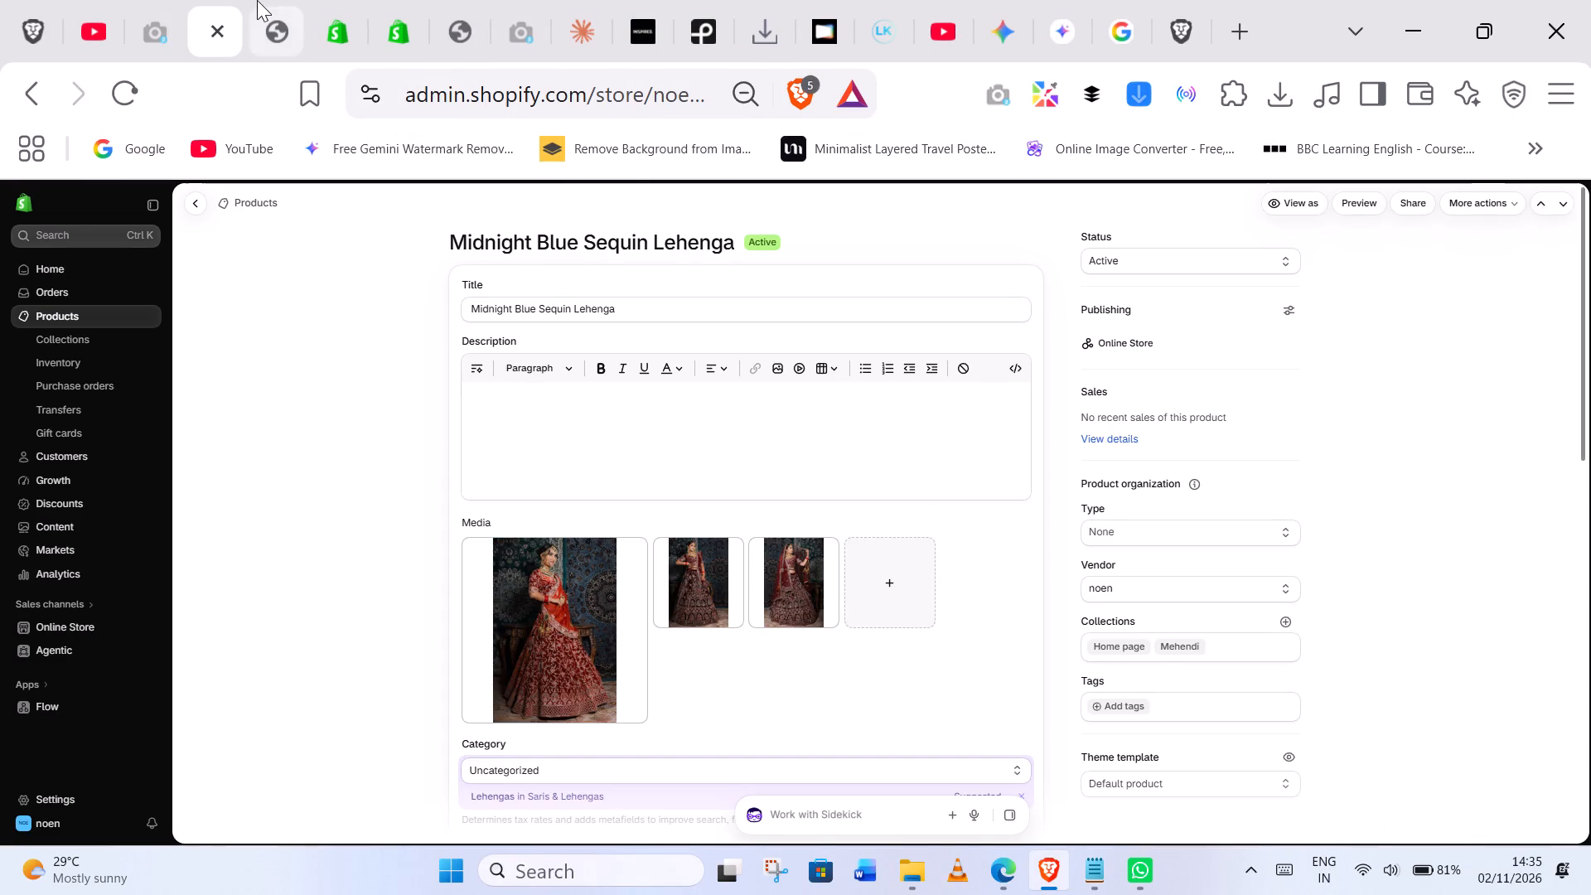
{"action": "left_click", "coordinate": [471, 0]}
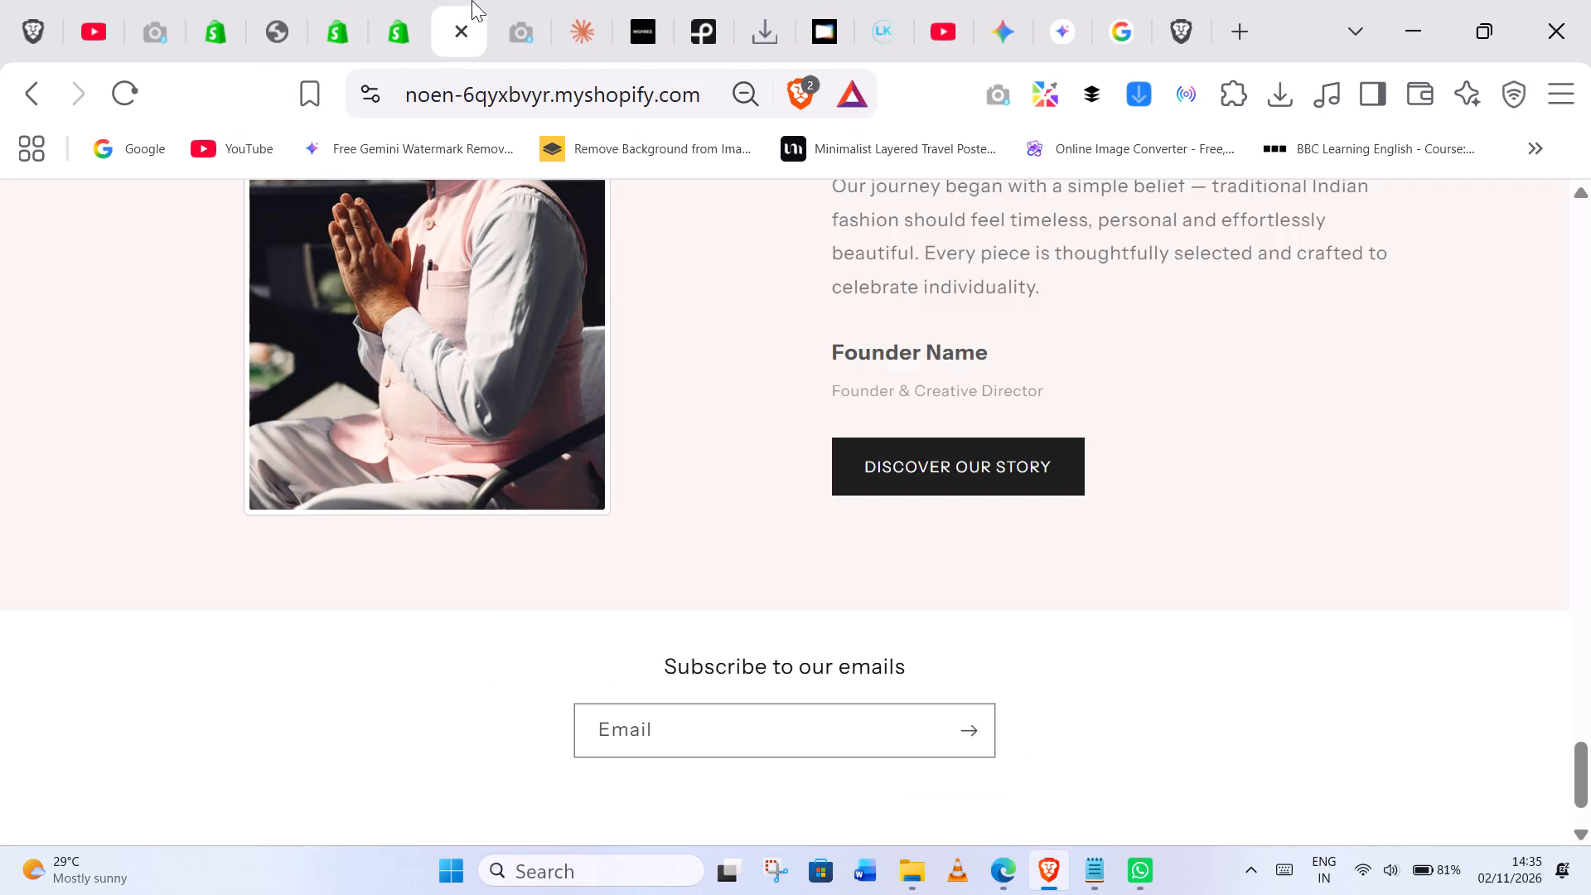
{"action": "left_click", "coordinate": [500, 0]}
Return to the Dawn home page theme editor and reload it to refresh the product images.
{"action": "left_click", "coordinate": [393, 0]}
{"action": "scroll", "coordinate": [524, 353], "scroll_direction": "down", "scroll_amount": 2}
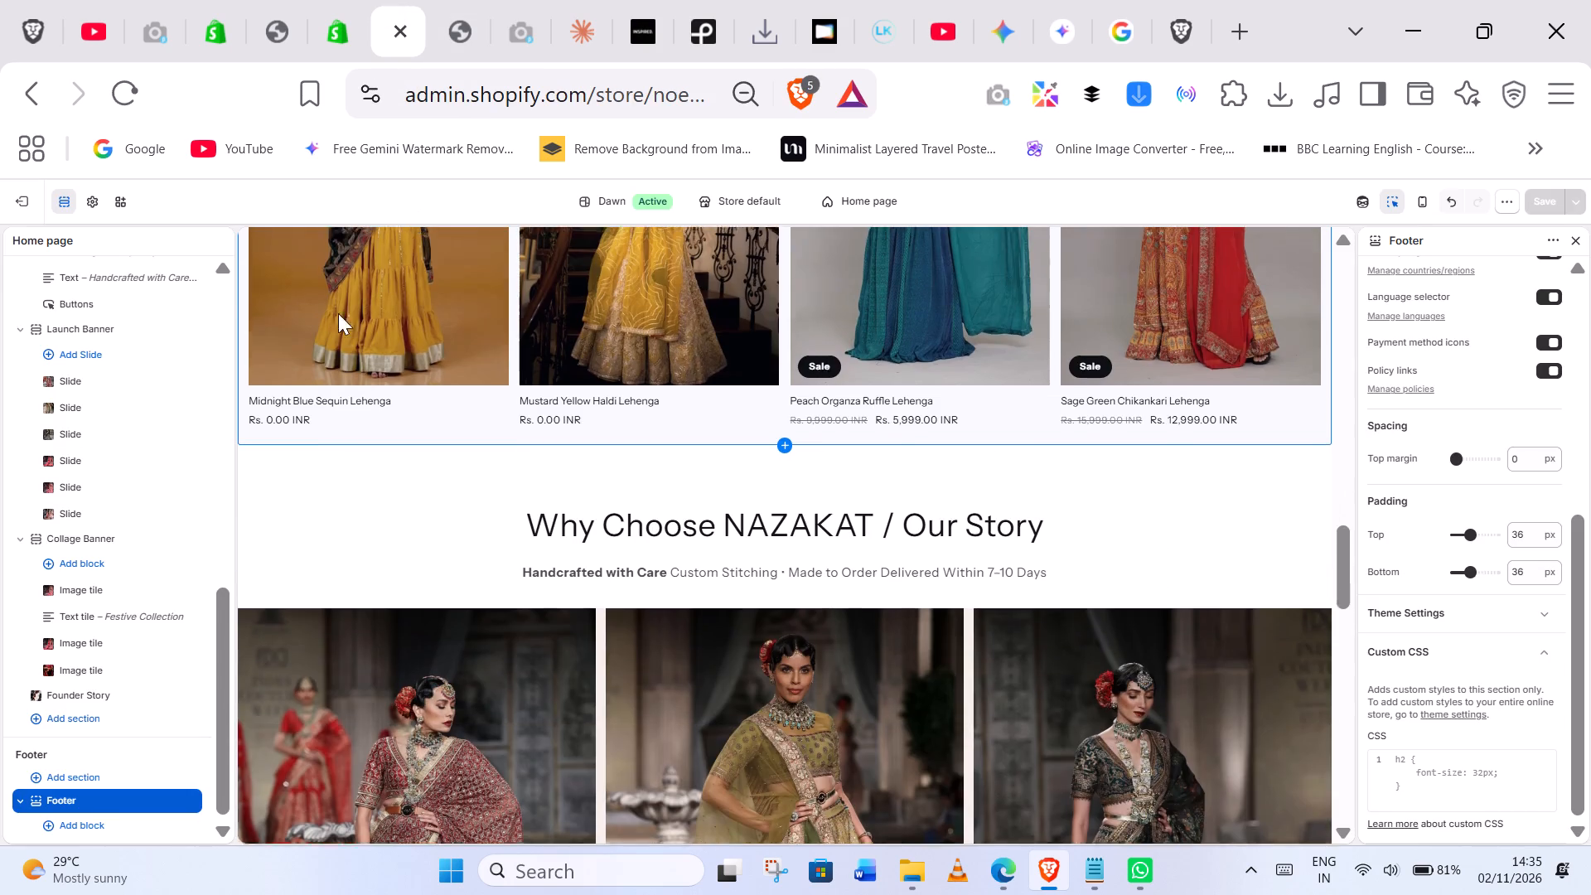
{"action": "scroll", "coordinate": [232, 277], "scroll_direction": "up", "scroll_amount": 3}
{"action": "scroll", "coordinate": [405, 319], "scroll_direction": "up", "scroll_amount": 5}
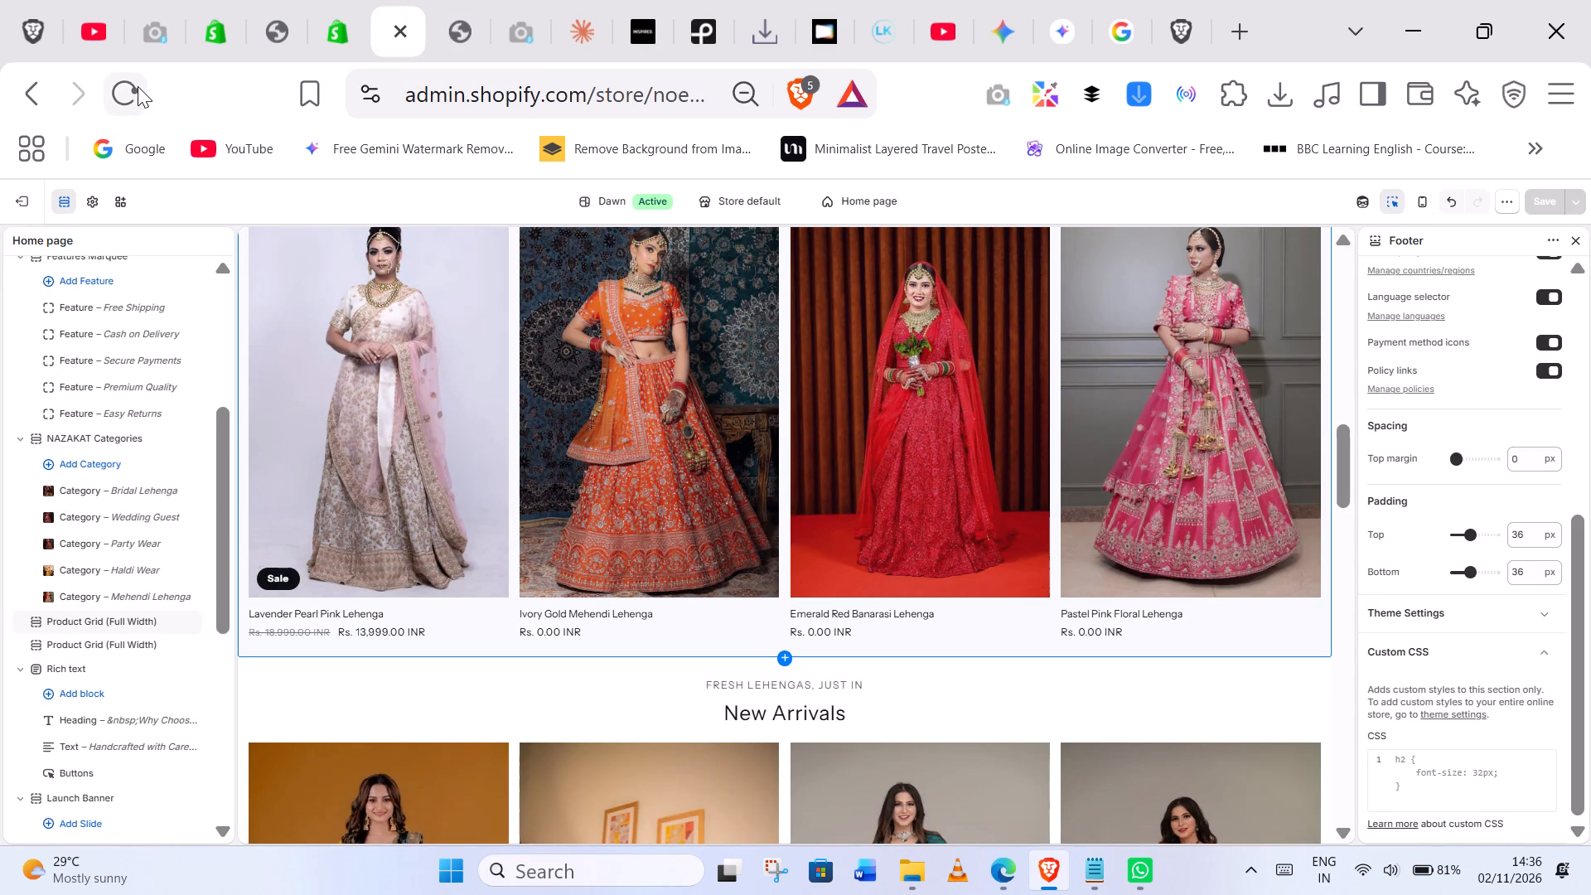
{"action": "left_click", "coordinate": [138, 86]}
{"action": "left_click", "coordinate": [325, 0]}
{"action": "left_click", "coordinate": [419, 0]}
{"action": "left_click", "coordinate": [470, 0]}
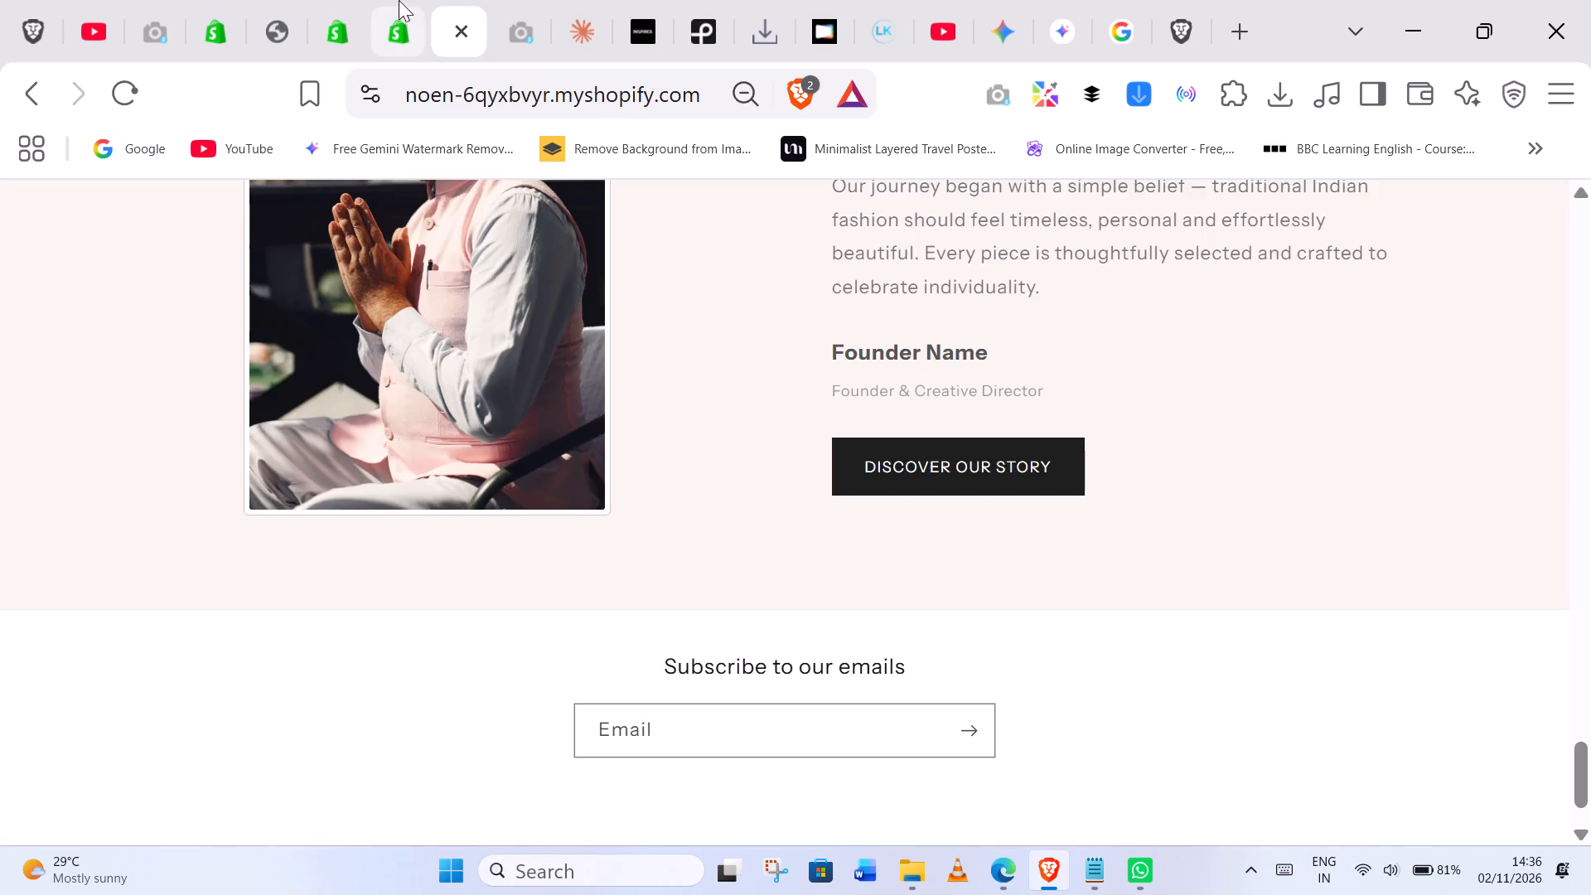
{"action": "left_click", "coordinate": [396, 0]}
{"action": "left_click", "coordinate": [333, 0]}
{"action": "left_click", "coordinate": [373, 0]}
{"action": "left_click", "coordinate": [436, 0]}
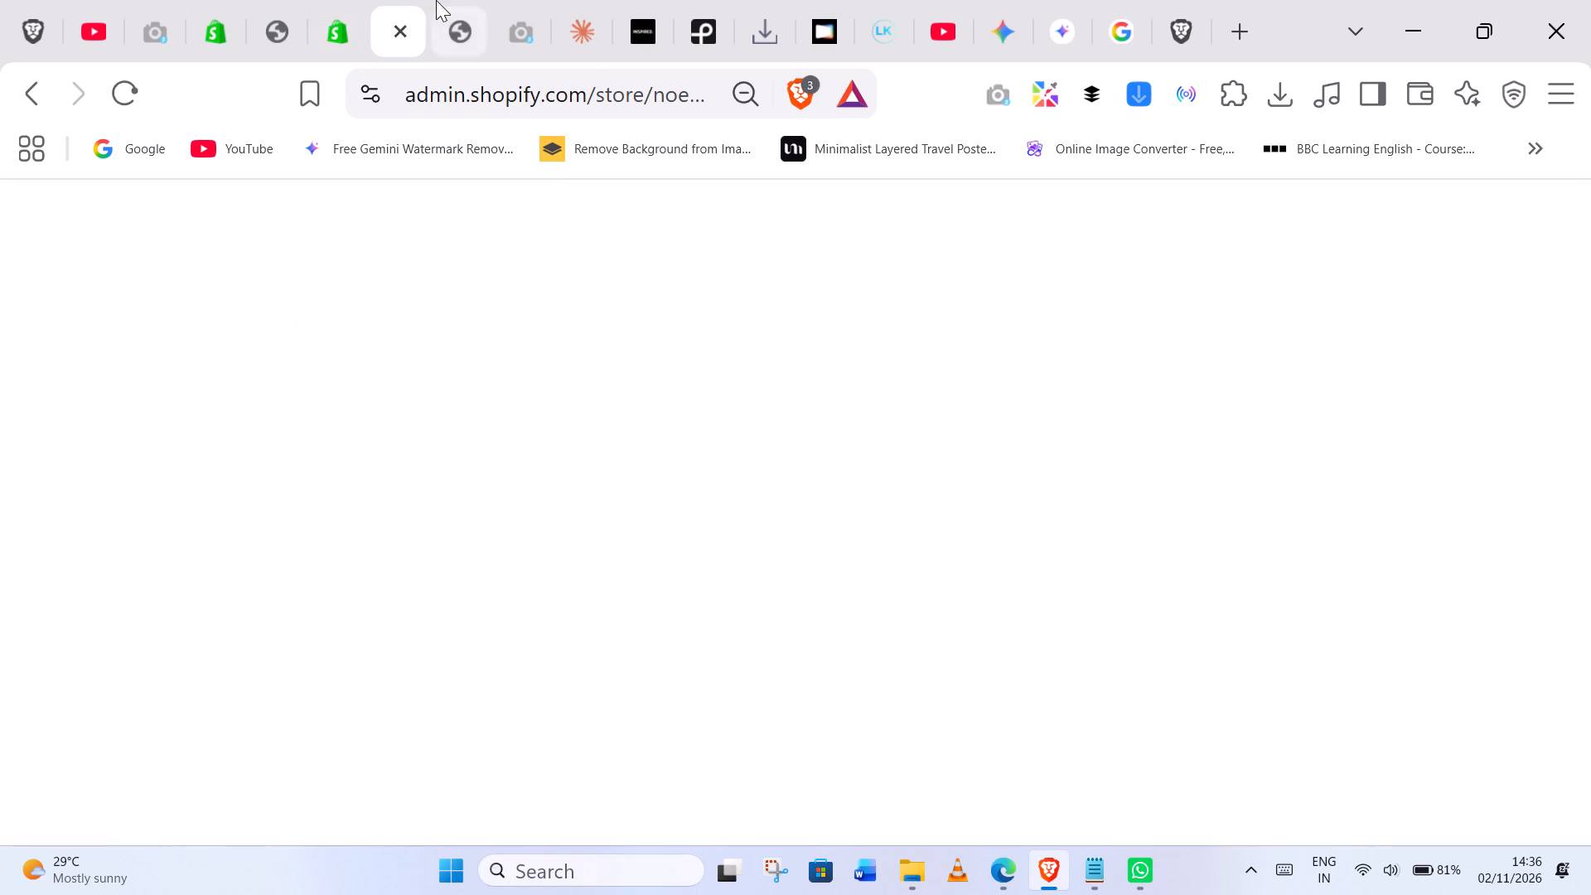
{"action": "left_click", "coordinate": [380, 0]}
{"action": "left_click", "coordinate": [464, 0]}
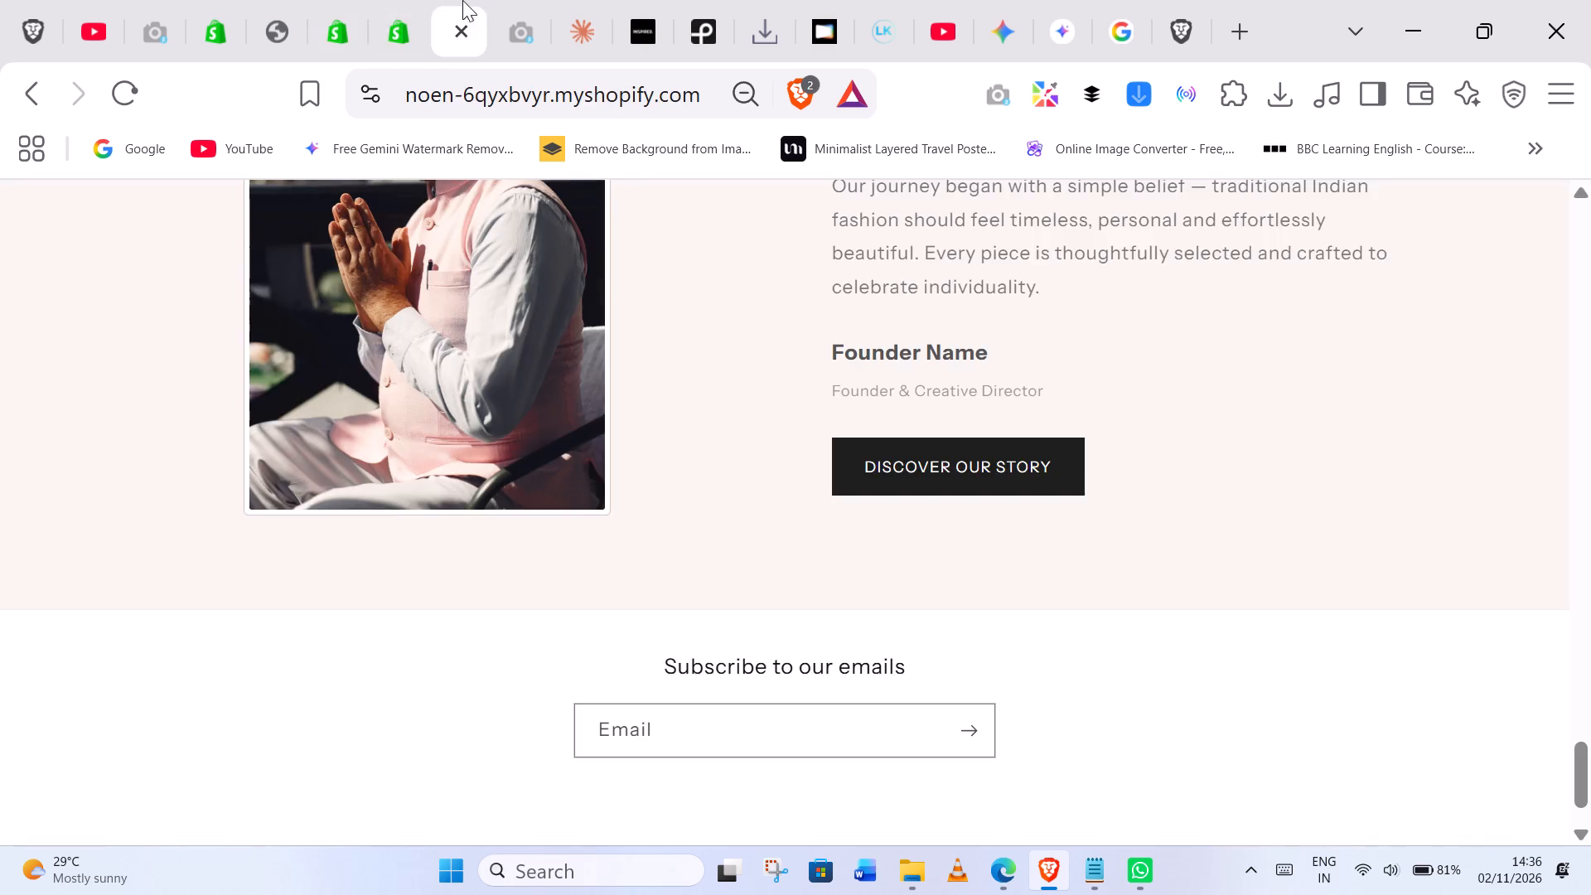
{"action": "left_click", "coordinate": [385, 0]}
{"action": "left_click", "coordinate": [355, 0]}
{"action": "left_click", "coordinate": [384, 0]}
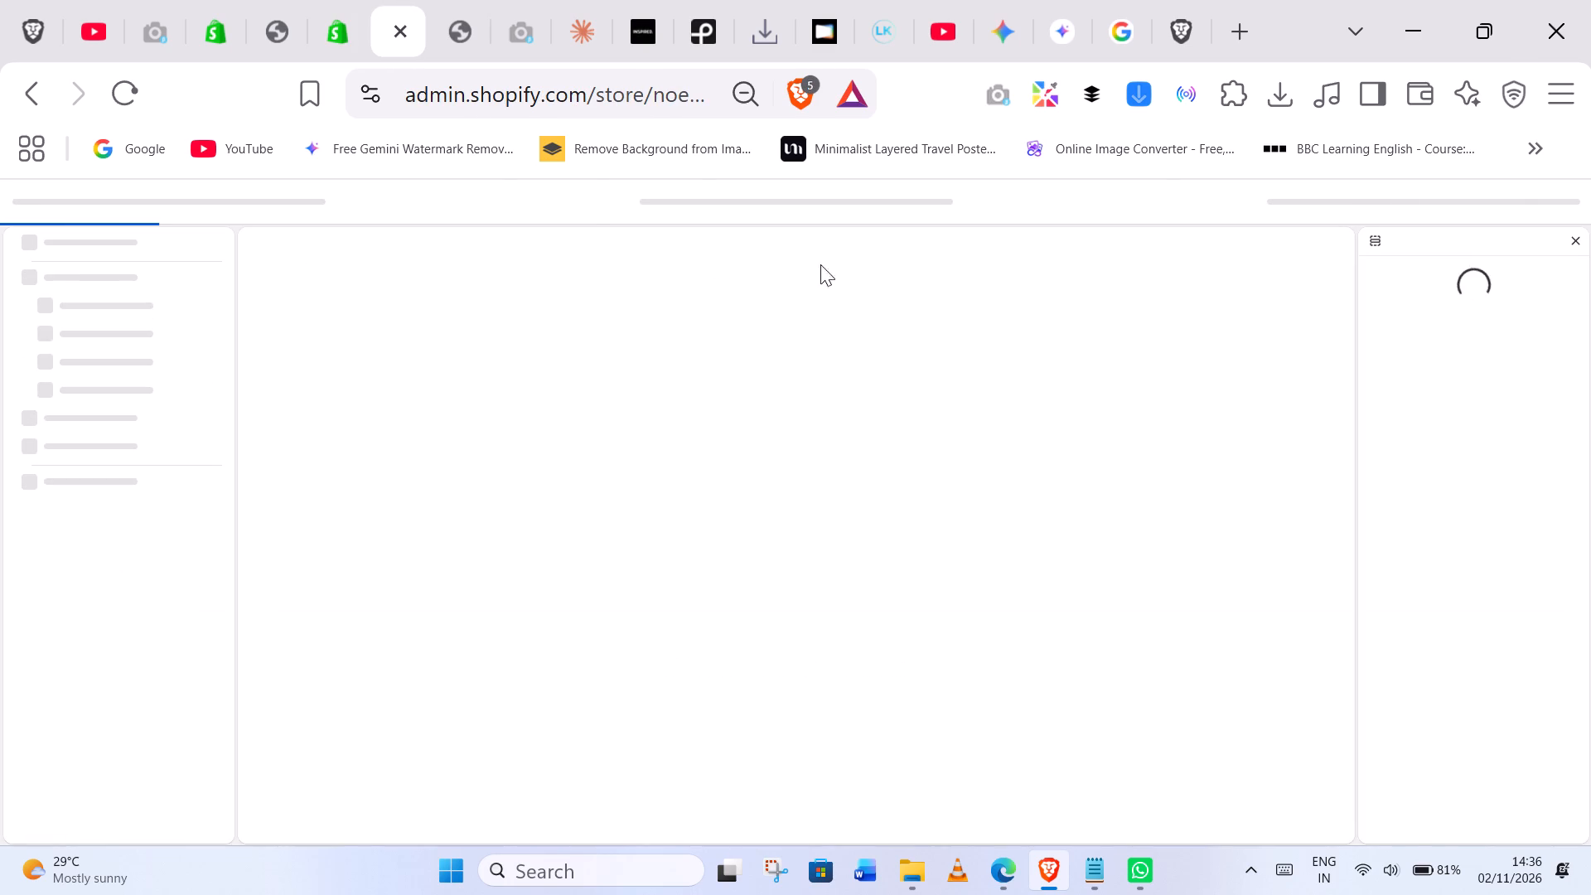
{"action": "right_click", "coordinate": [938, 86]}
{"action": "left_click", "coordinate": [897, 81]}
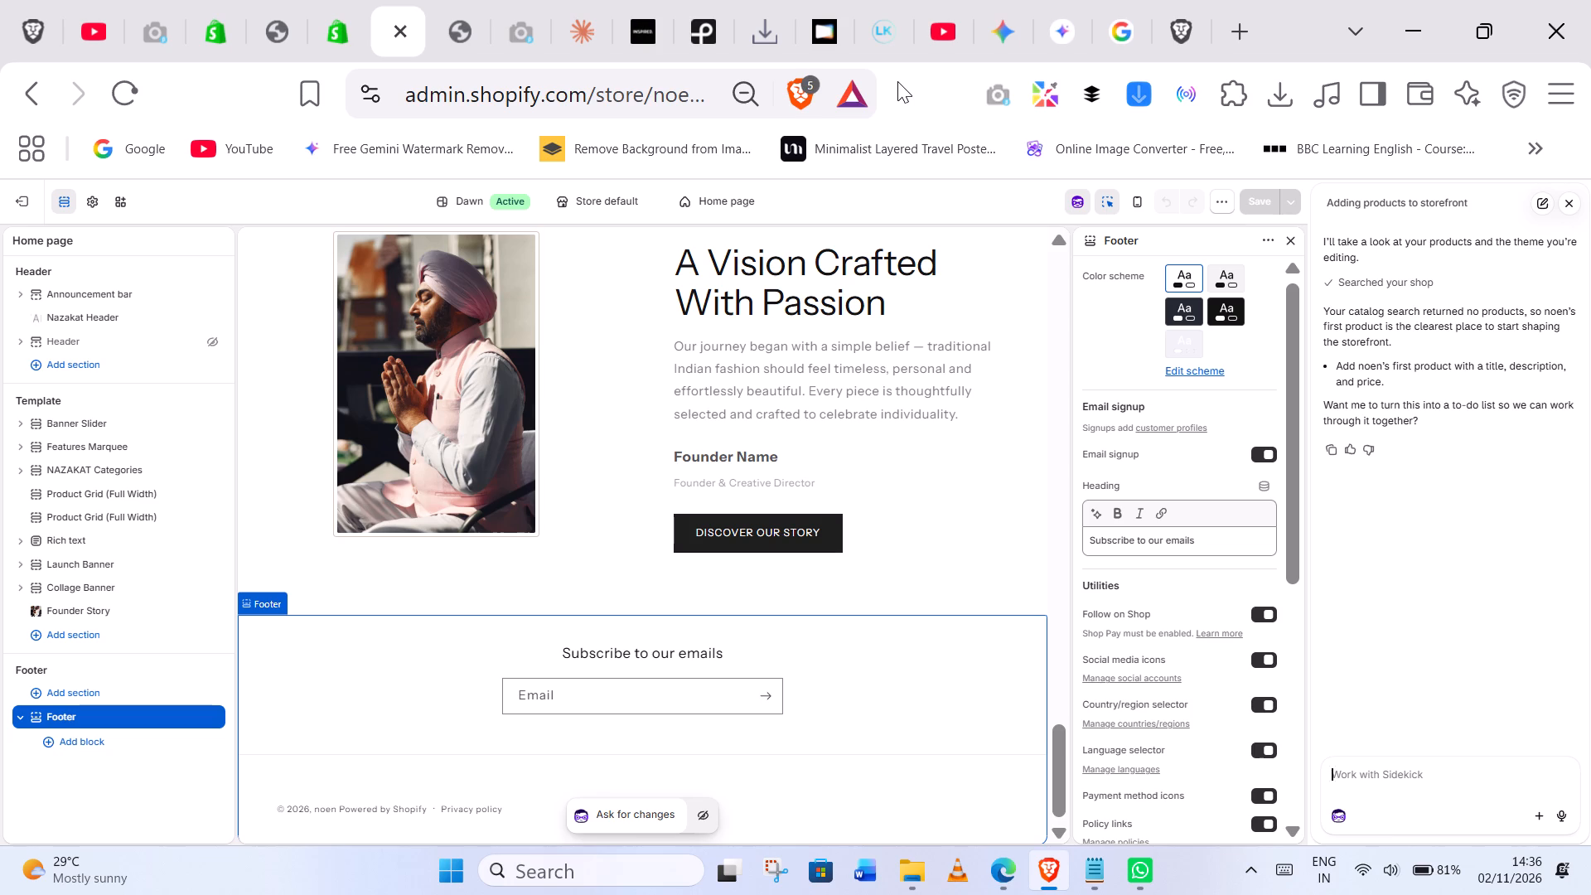
{"action": "scroll", "coordinate": [456, 457], "scroll_direction": "up", "scroll_amount": 6}
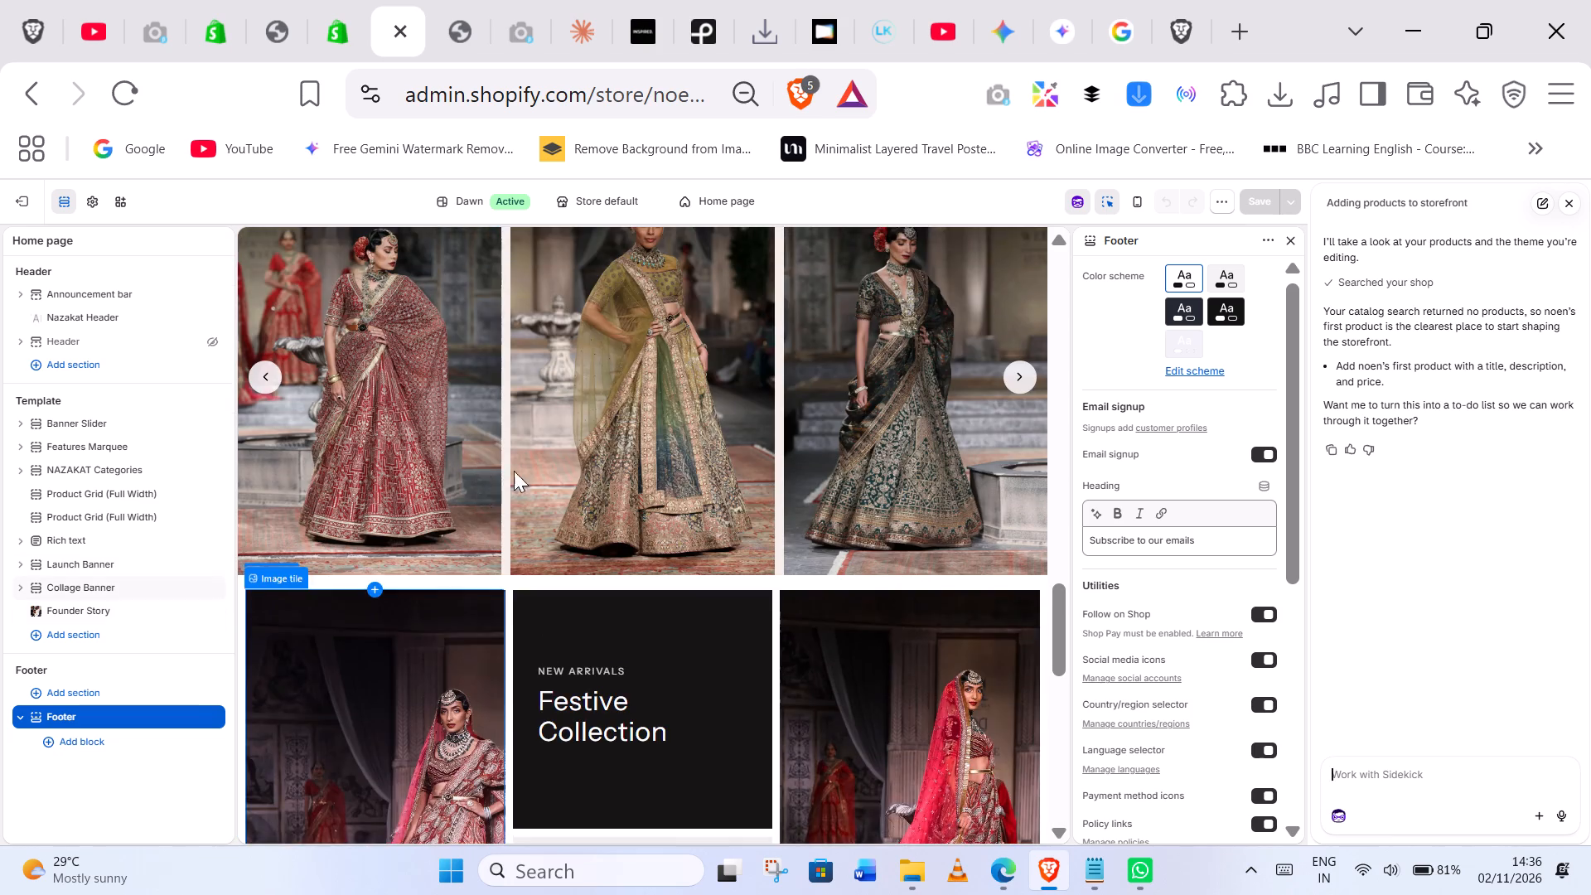
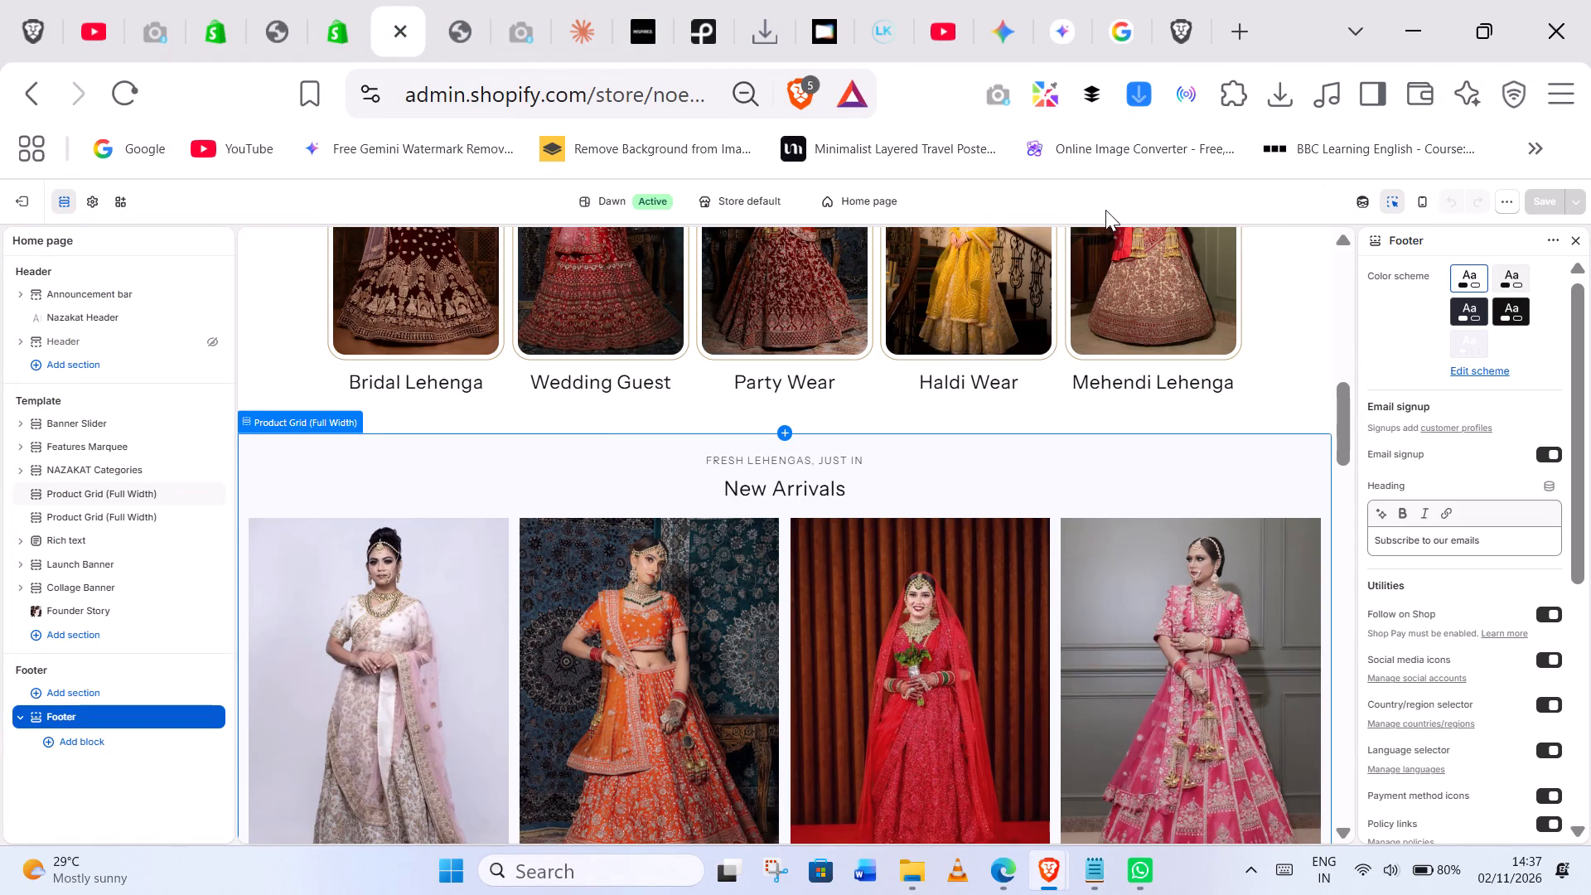
Review the home page product grids in the theme editor, the storefront preview and the Midnight Blue Sequin Lehenga product page.
{"action": "scroll", "coordinate": [537, 751], "scroll_direction": "down", "scroll_amount": 4}
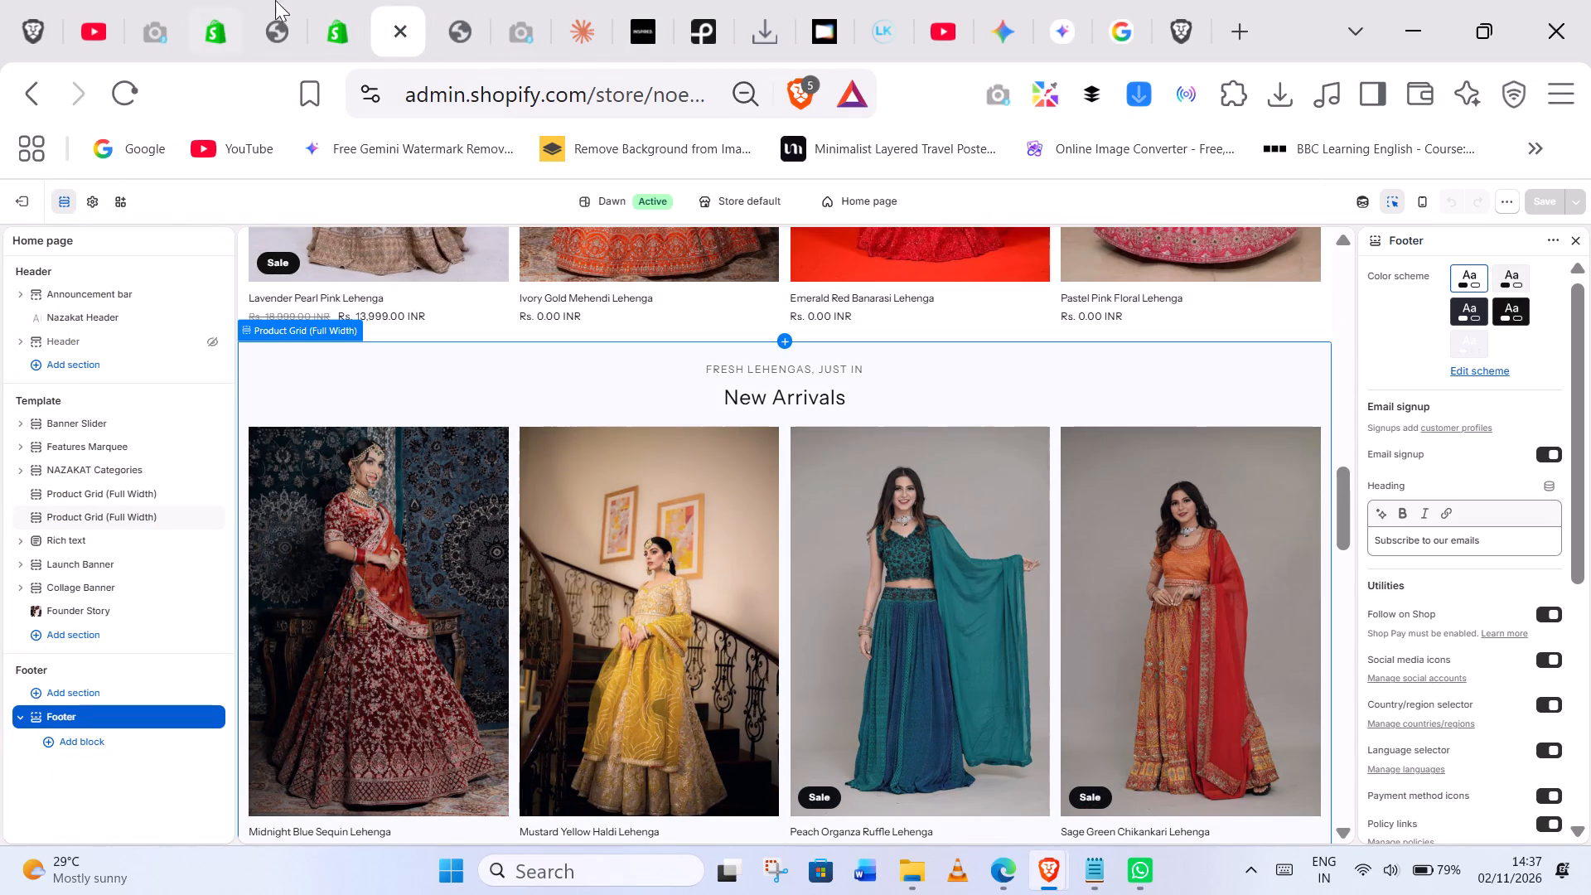
{"action": "left_click", "coordinate": [344, 0]}
{"action": "left_click", "coordinate": [287, 0]}
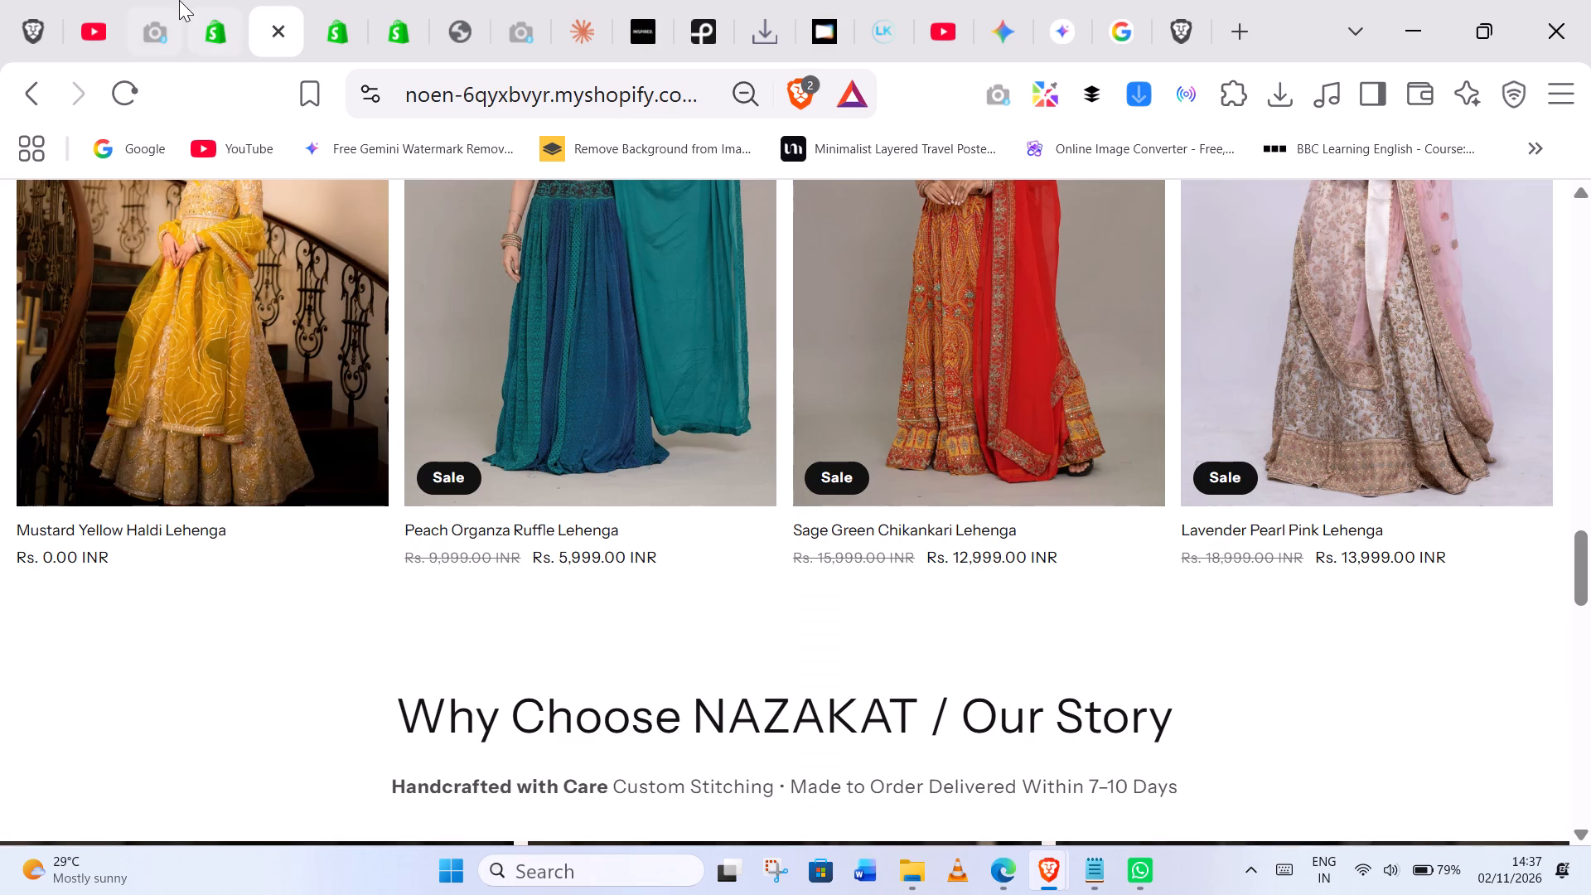
{"action": "left_click", "coordinate": [213, 0]}
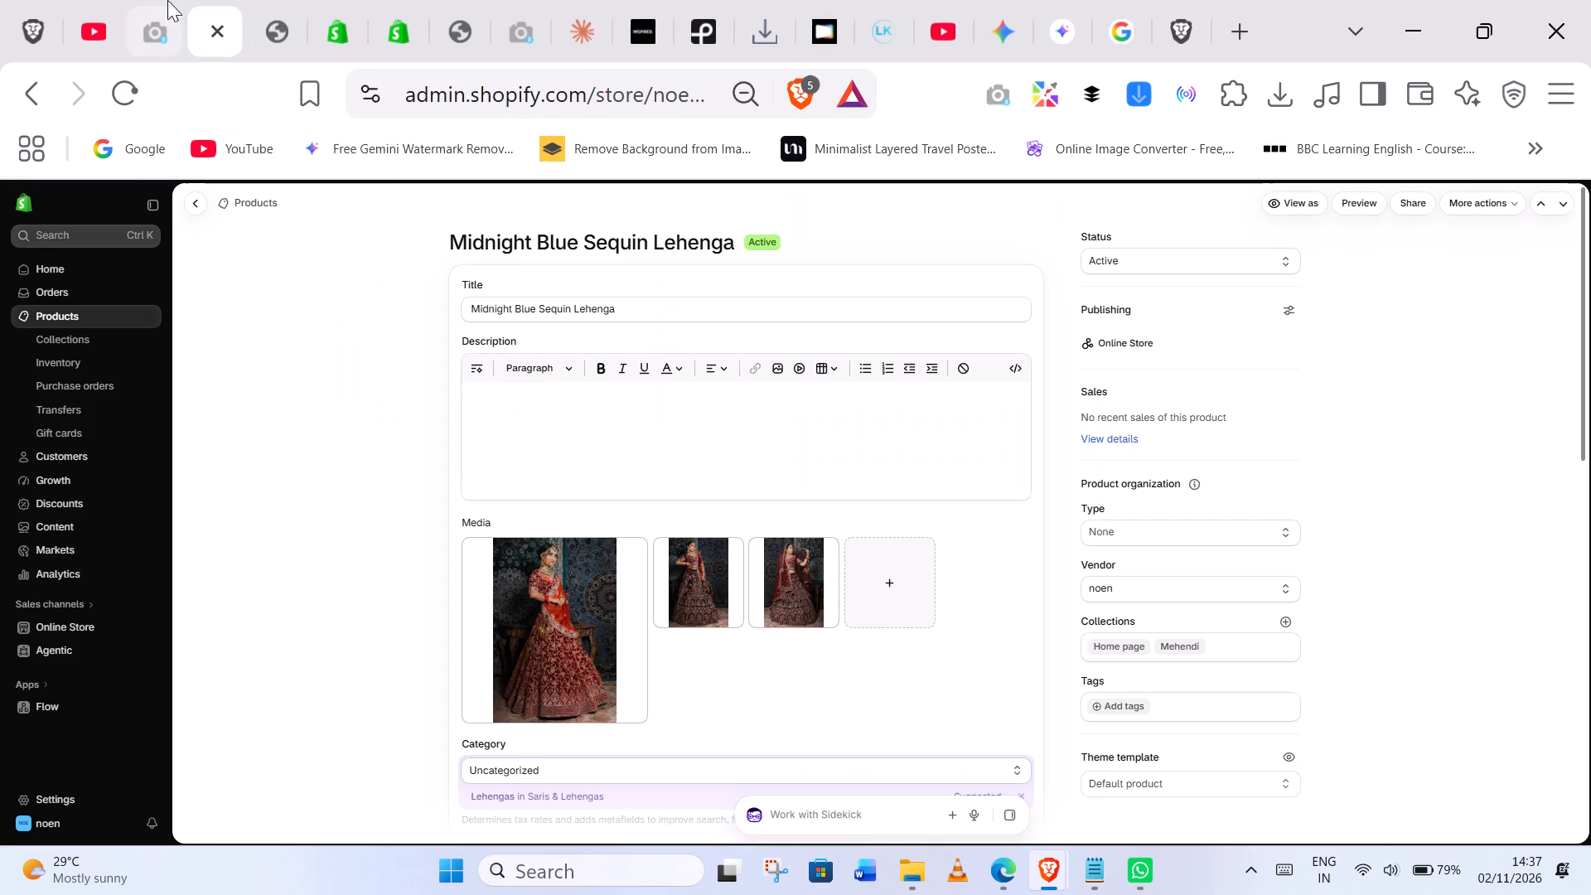
Switch to Pexels, close the open photo of the man in the turban, and search for "indian bridal" photos.
{"action": "left_click", "coordinate": [693, 0]}
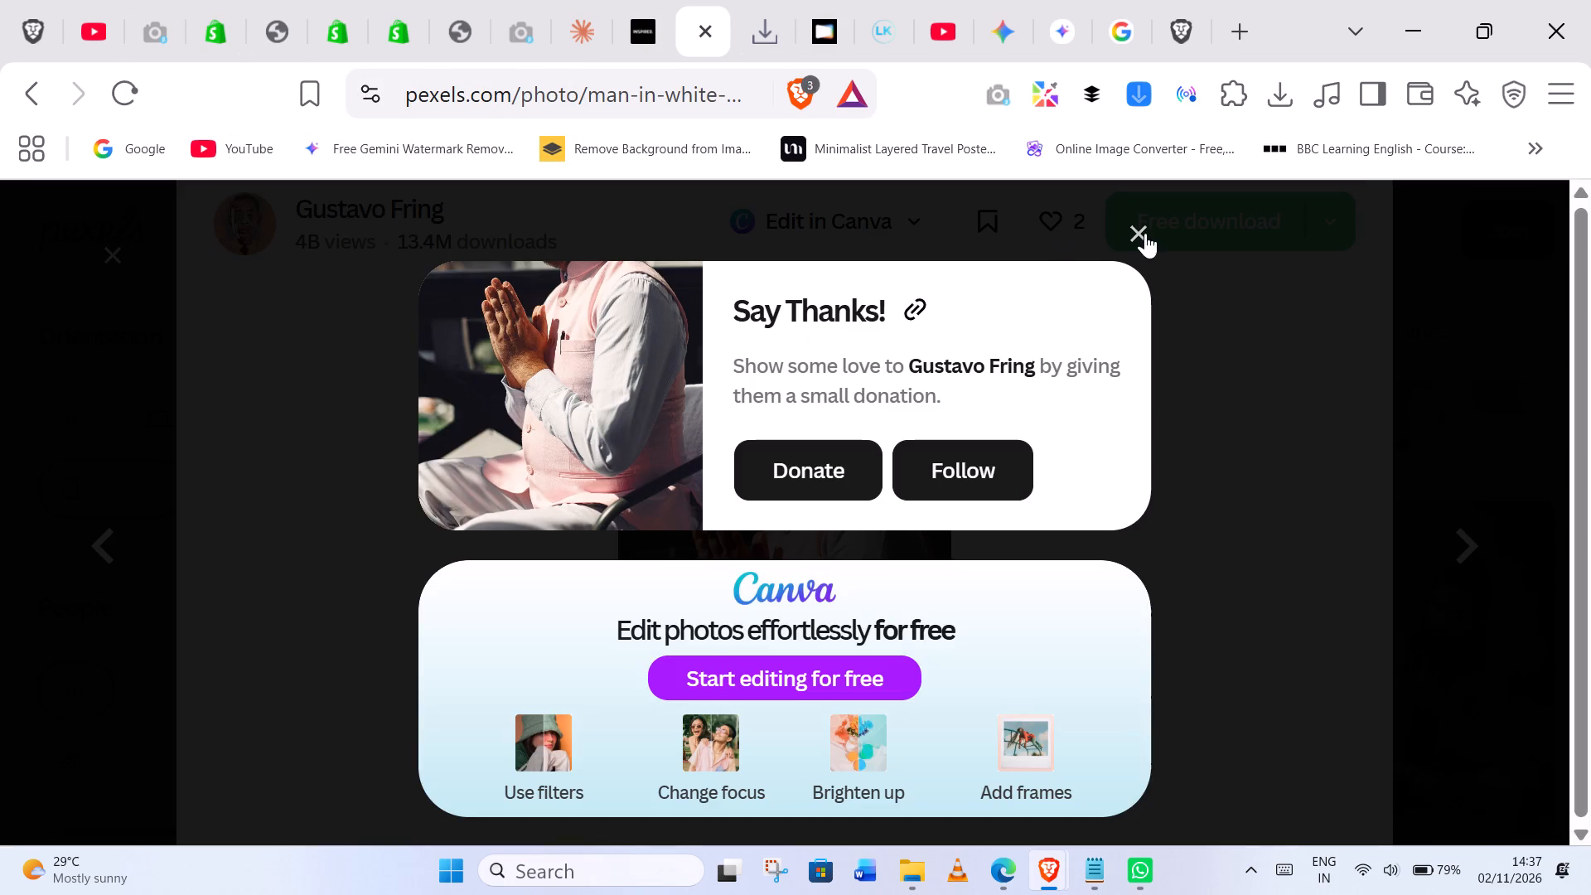
{"action": "left_click", "coordinate": [1145, 233]}
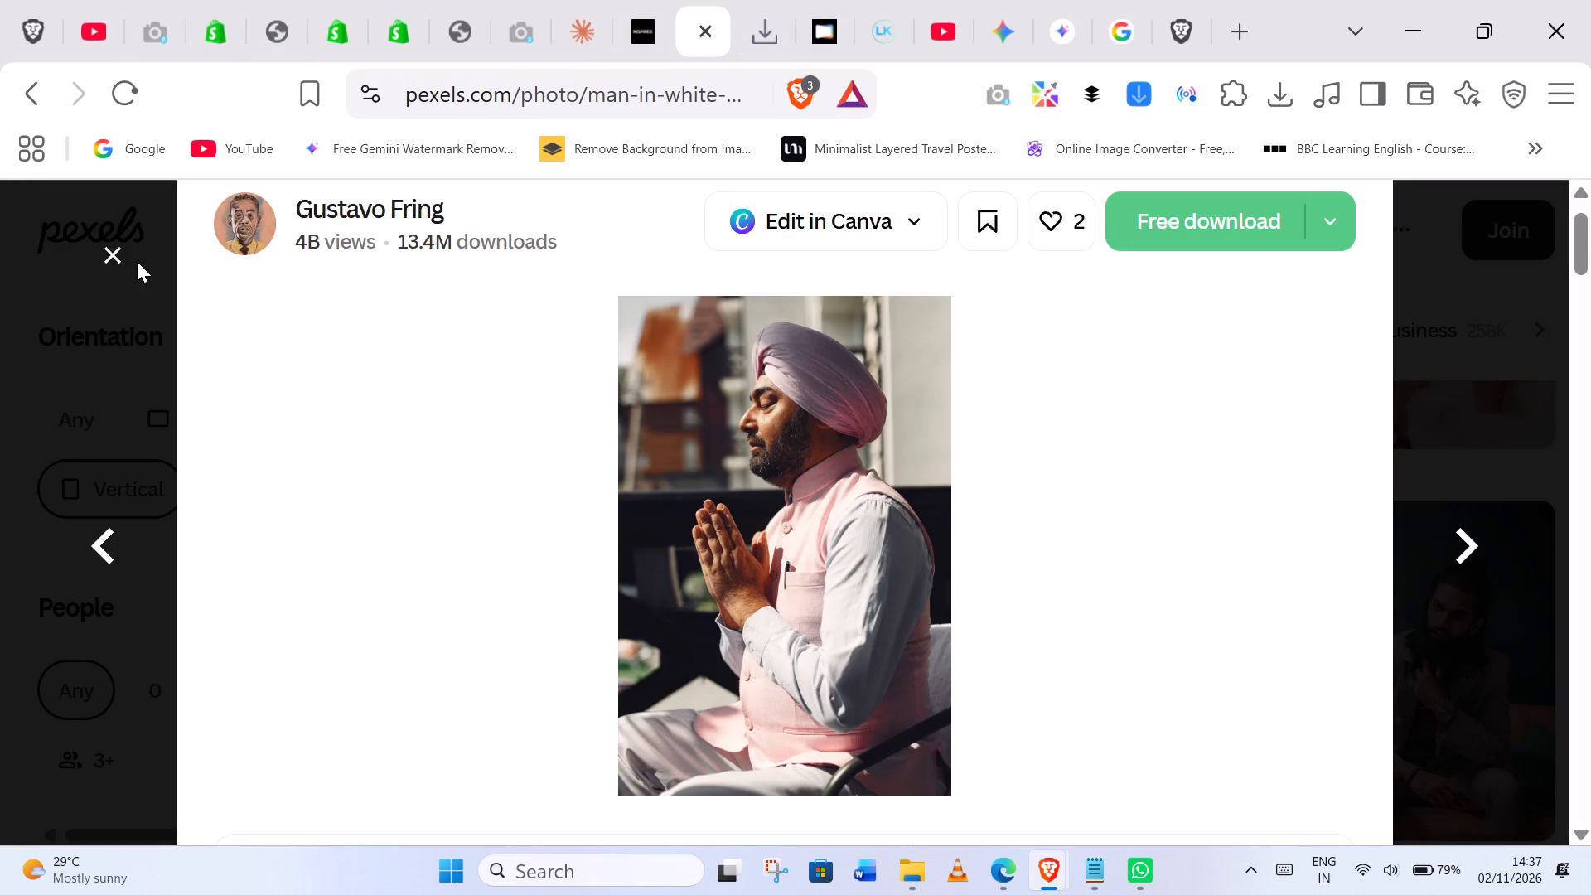
{"action": "left_click", "coordinate": [122, 263]}
{"action": "left_click", "coordinate": [122, 263]}
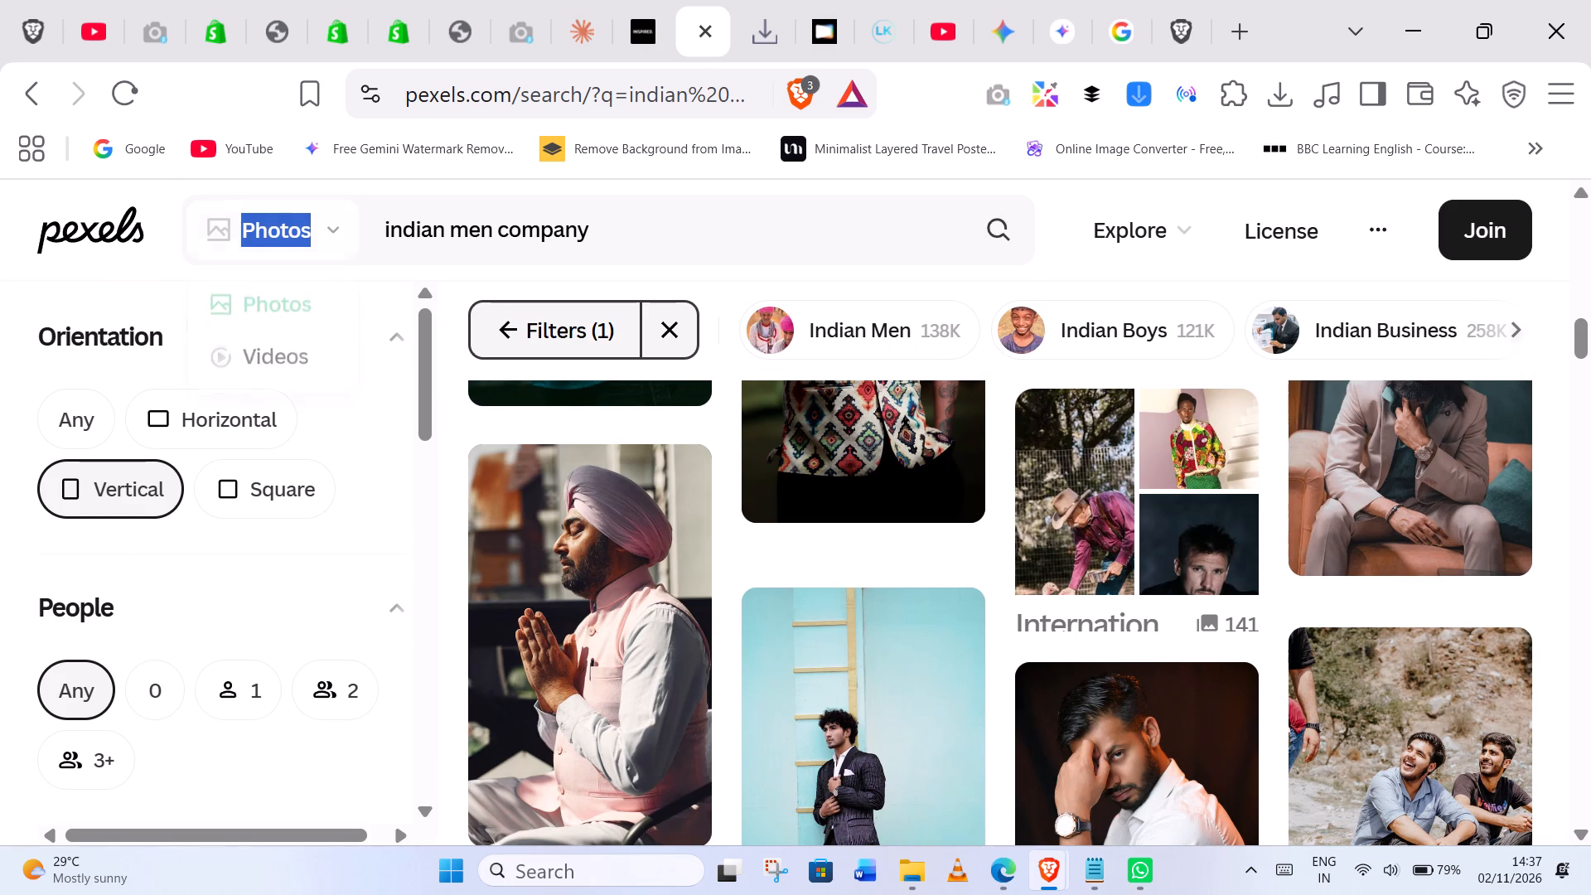
{"action": "triple_click", "coordinate": [551, 242]}
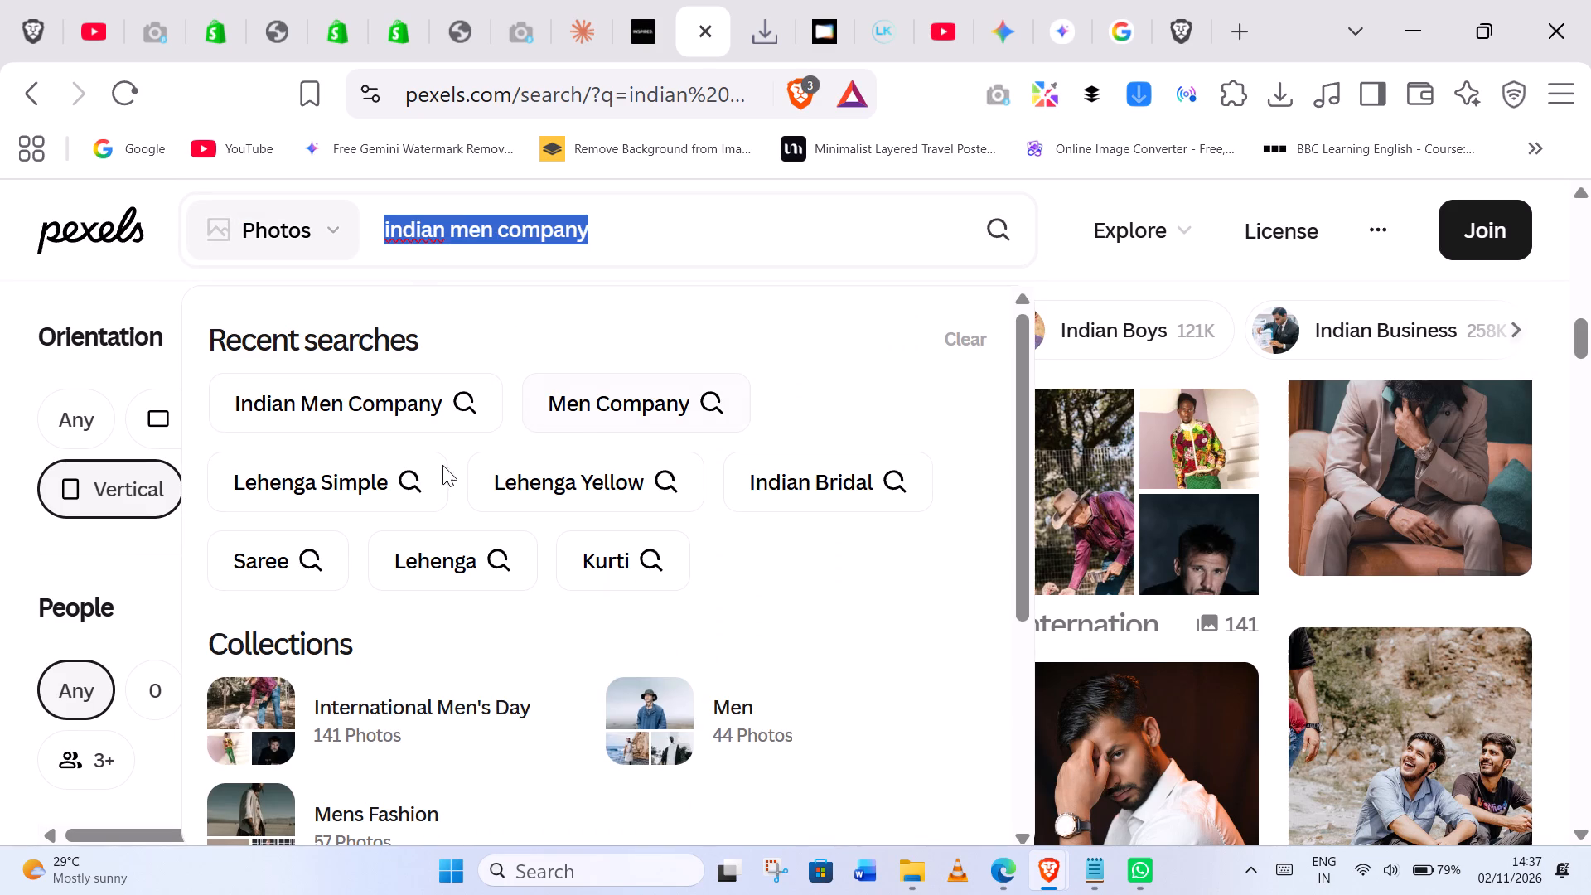
{"action": "key", "text": "BackSpace"}
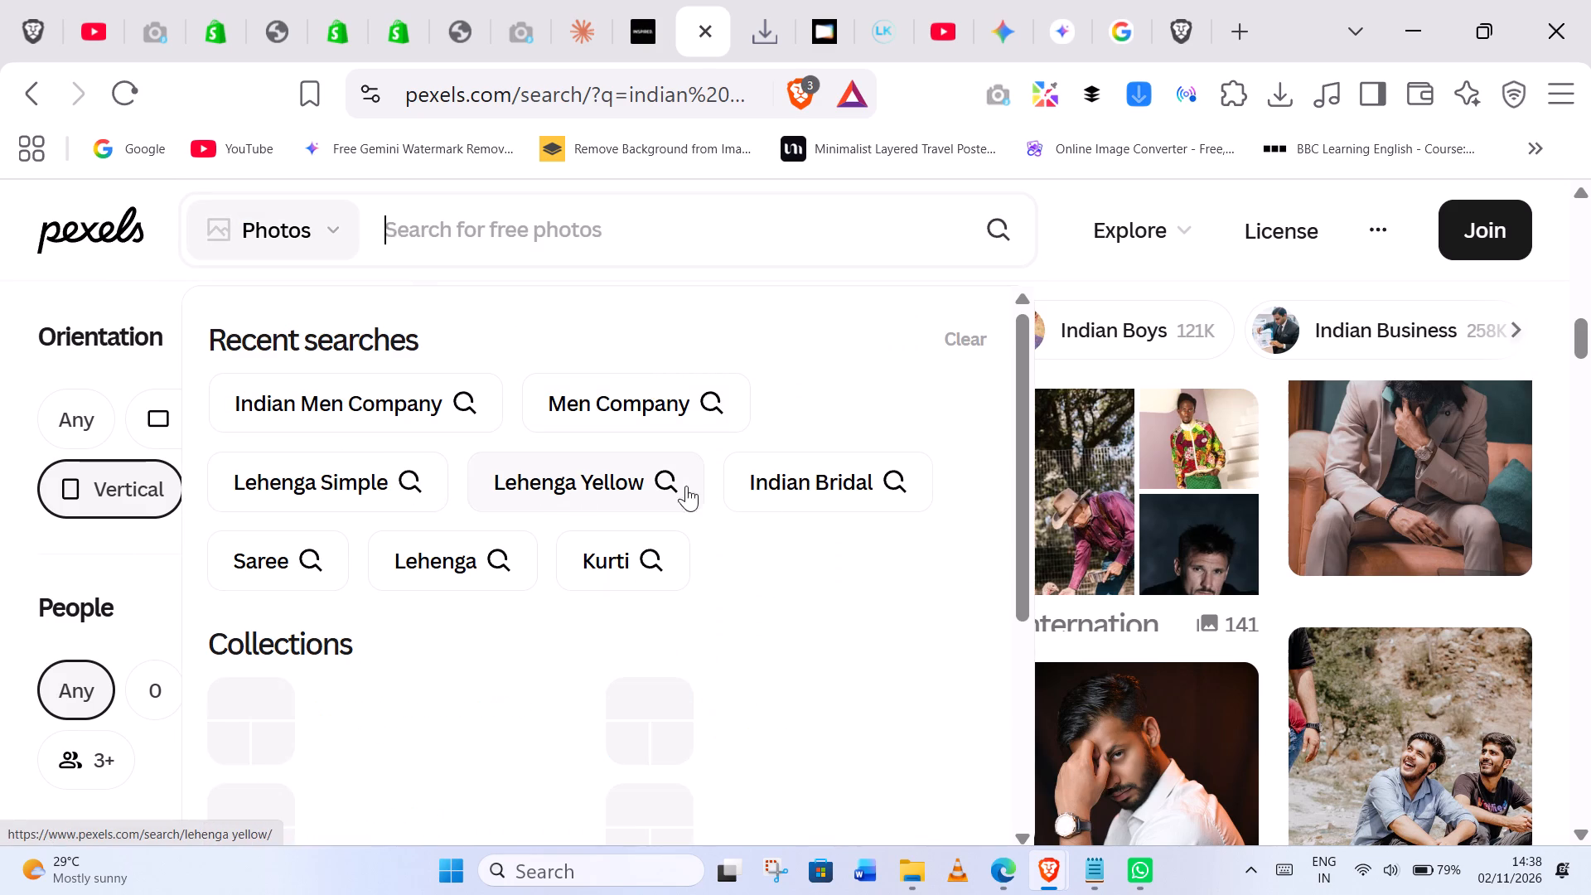
{"action": "left_click", "coordinate": [770, 481]}
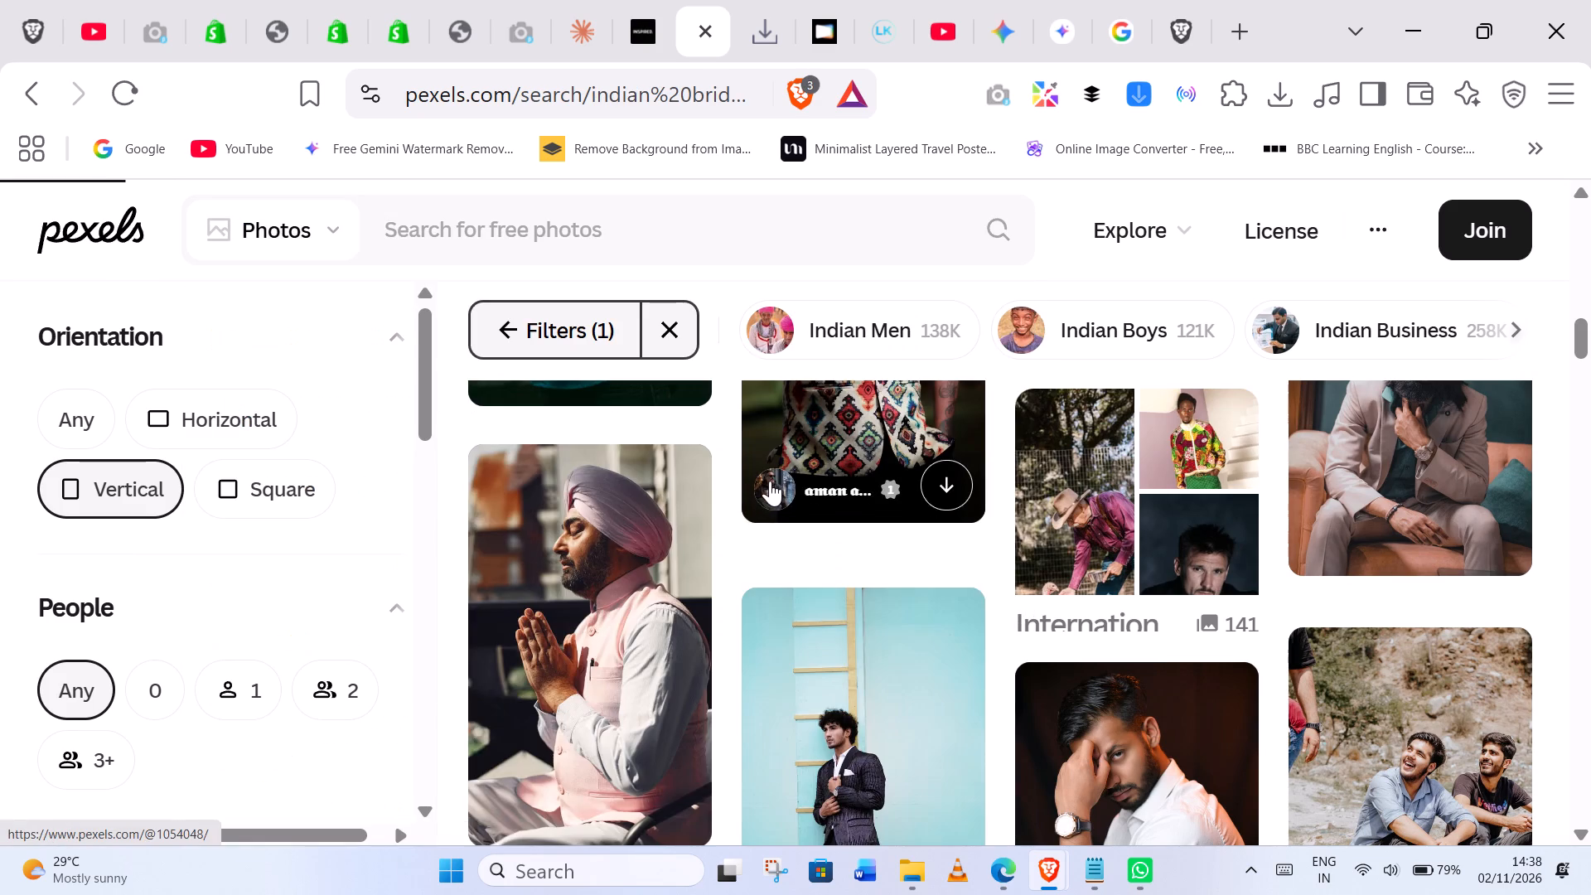
Browse the indian bridal search results for suitable lehenga photos.
{"action": "scroll", "coordinate": [770, 502], "scroll_direction": "down", "scroll_amount": 3}
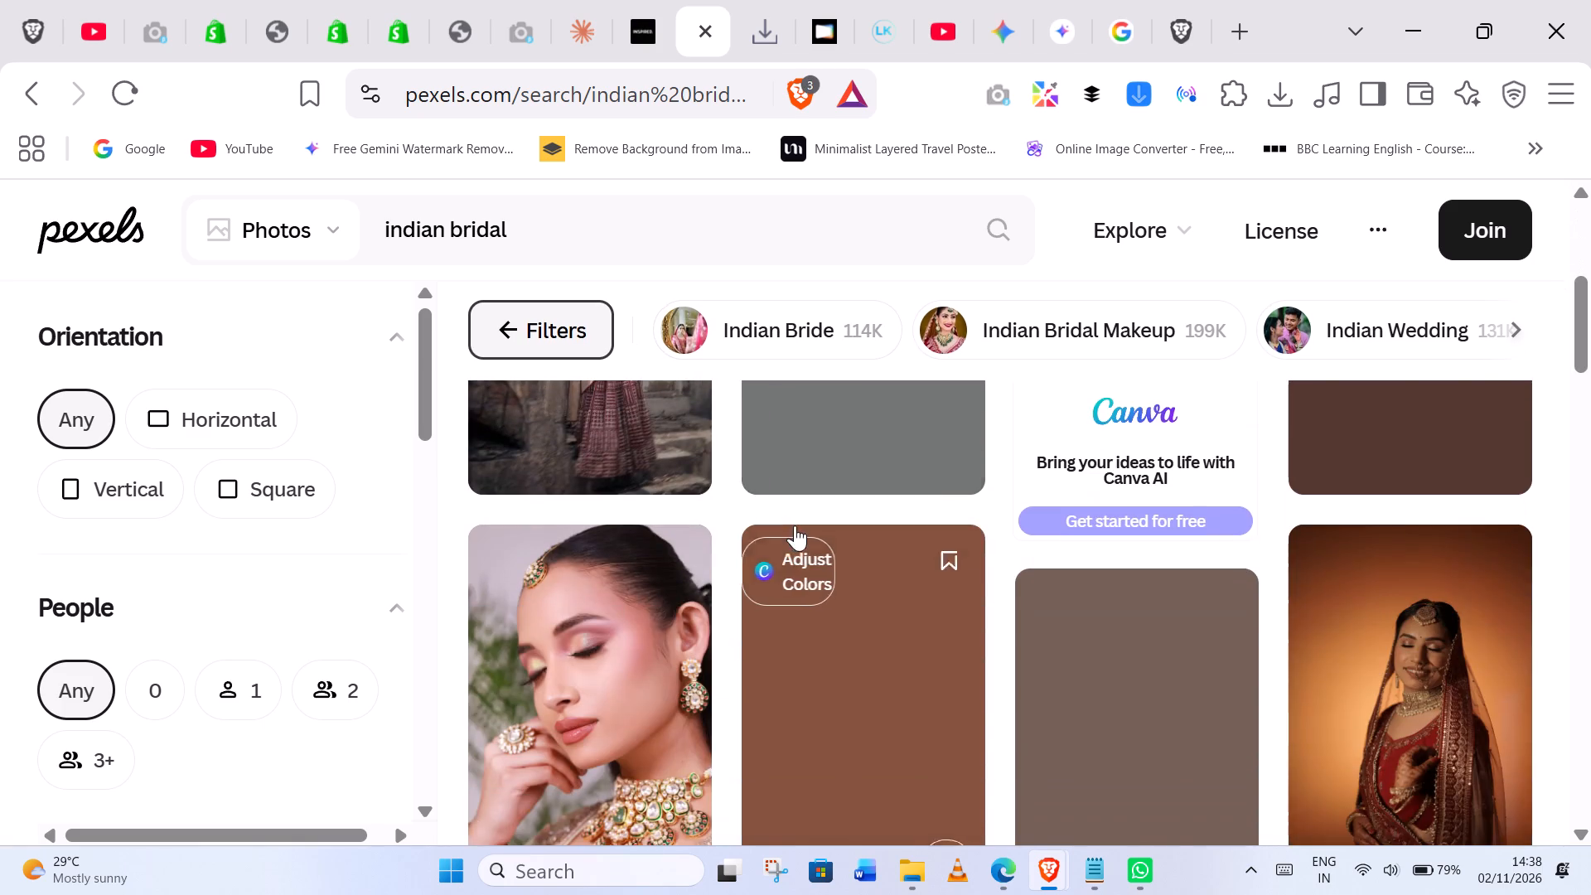
{"action": "scroll", "coordinate": [795, 525], "scroll_direction": "down", "scroll_amount": 2}
{"action": "scroll", "coordinate": [1069, 515], "scroll_direction": "down", "scroll_amount": 2}
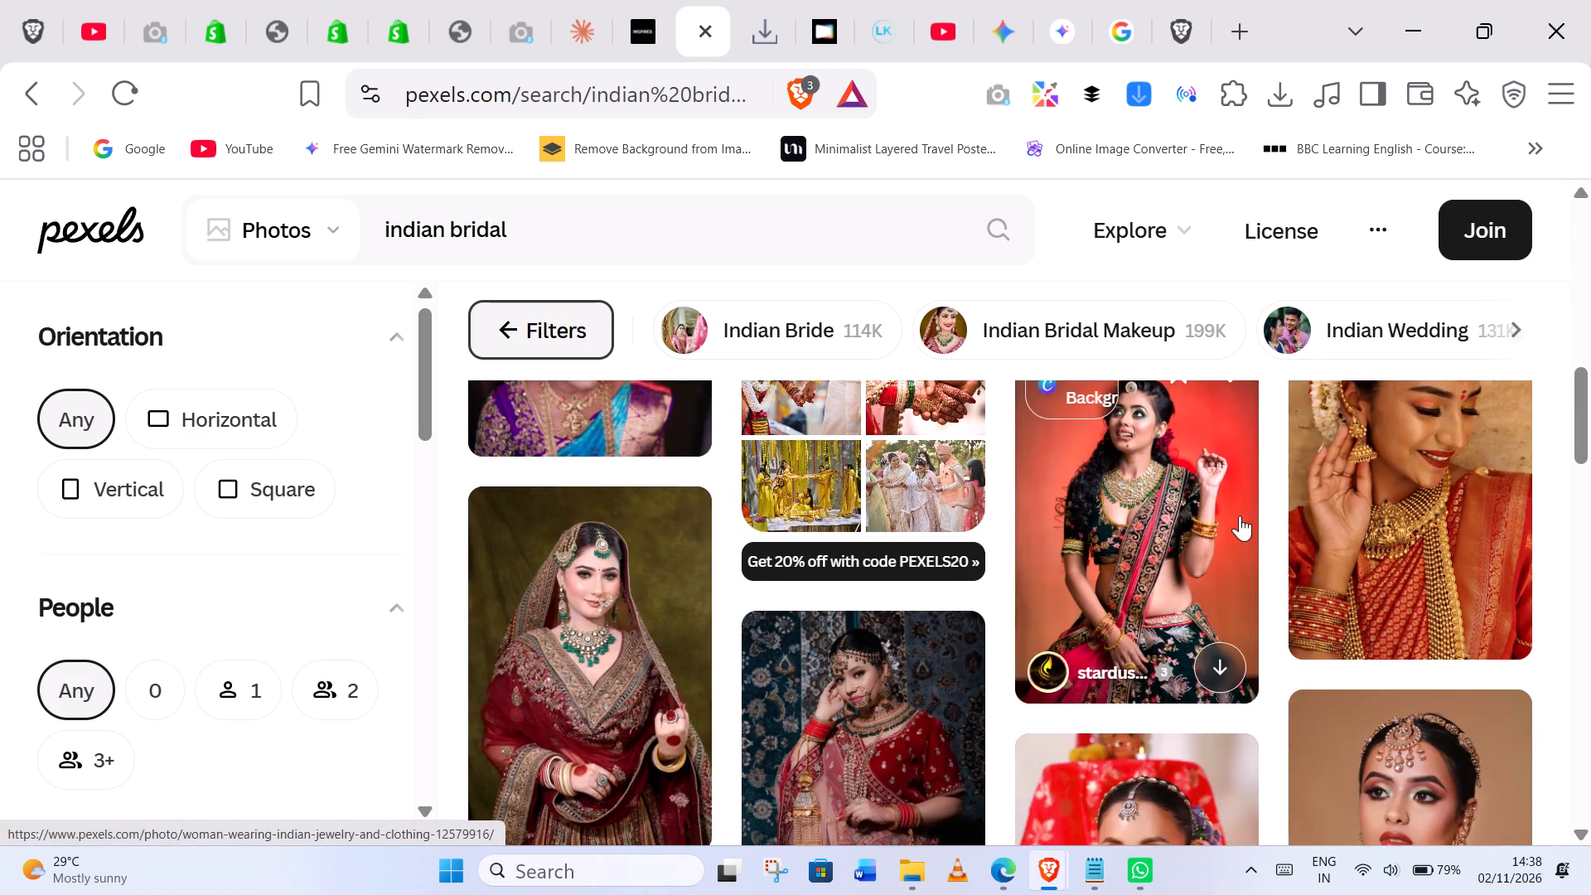
{"action": "scroll", "coordinate": [1115, 492], "scroll_direction": "down", "scroll_amount": 3}
{"action": "scroll", "coordinate": [698, 509], "scroll_direction": "up", "scroll_amount": 3}
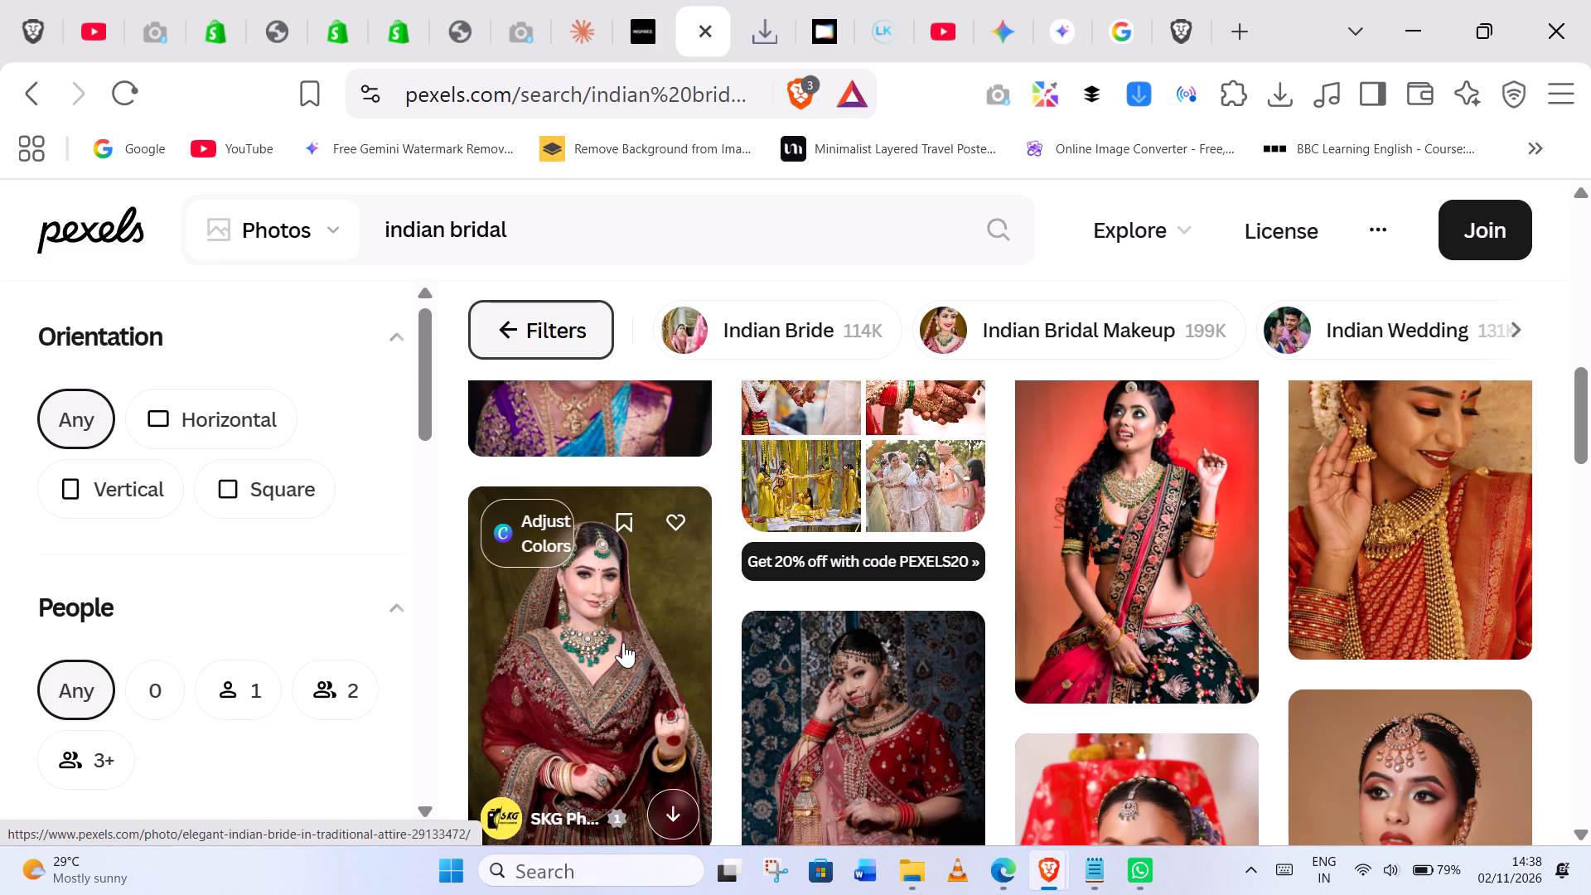
{"action": "scroll", "coordinate": [941, 346], "scroll_direction": "down", "scroll_amount": 3}
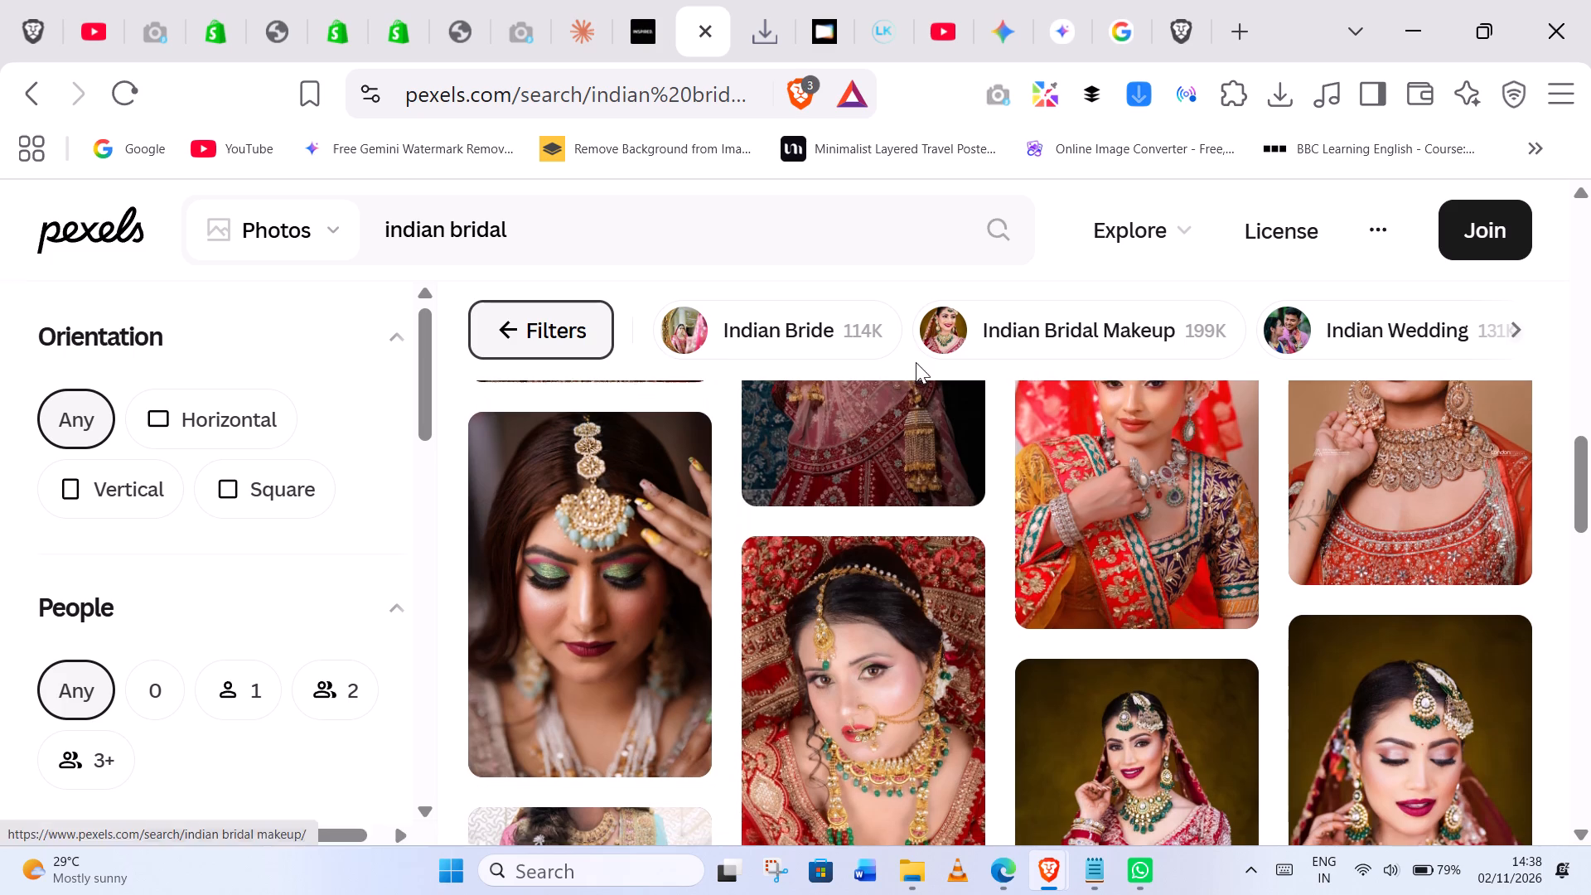
{"action": "scroll", "coordinate": [904, 633], "scroll_direction": "down", "scroll_amount": 1}
{"action": "scroll", "coordinate": [594, 566], "scroll_direction": "down", "scroll_amount": 2}
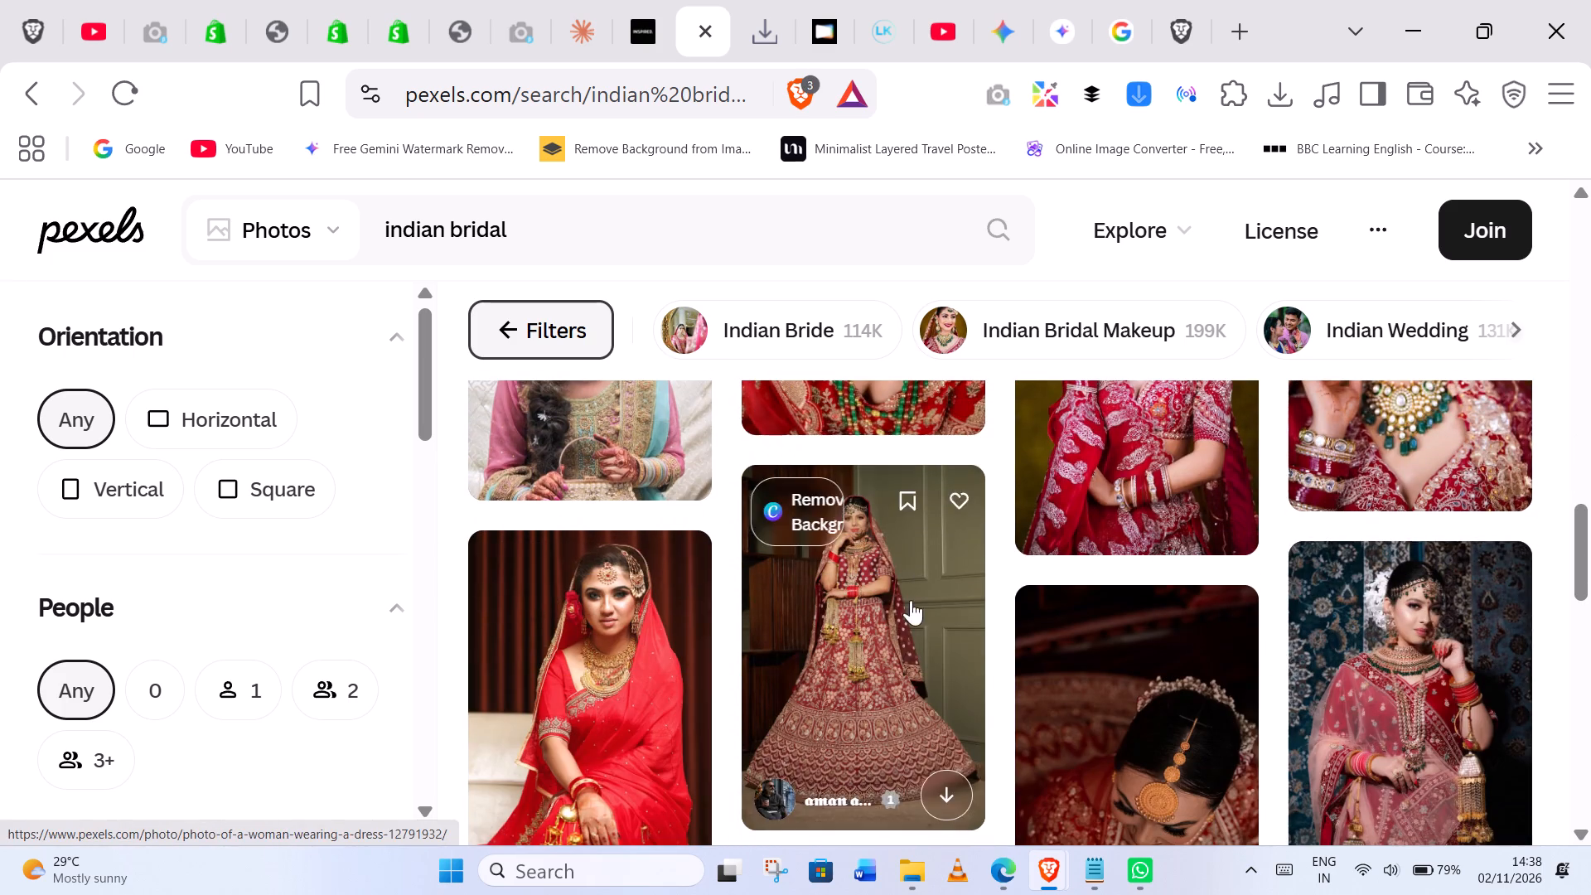
{"action": "scroll", "coordinate": [1461, 641], "scroll_direction": "down", "scroll_amount": 1}
{"action": "scroll", "coordinate": [933, 563], "scroll_direction": "down", "scroll_amount": 4}
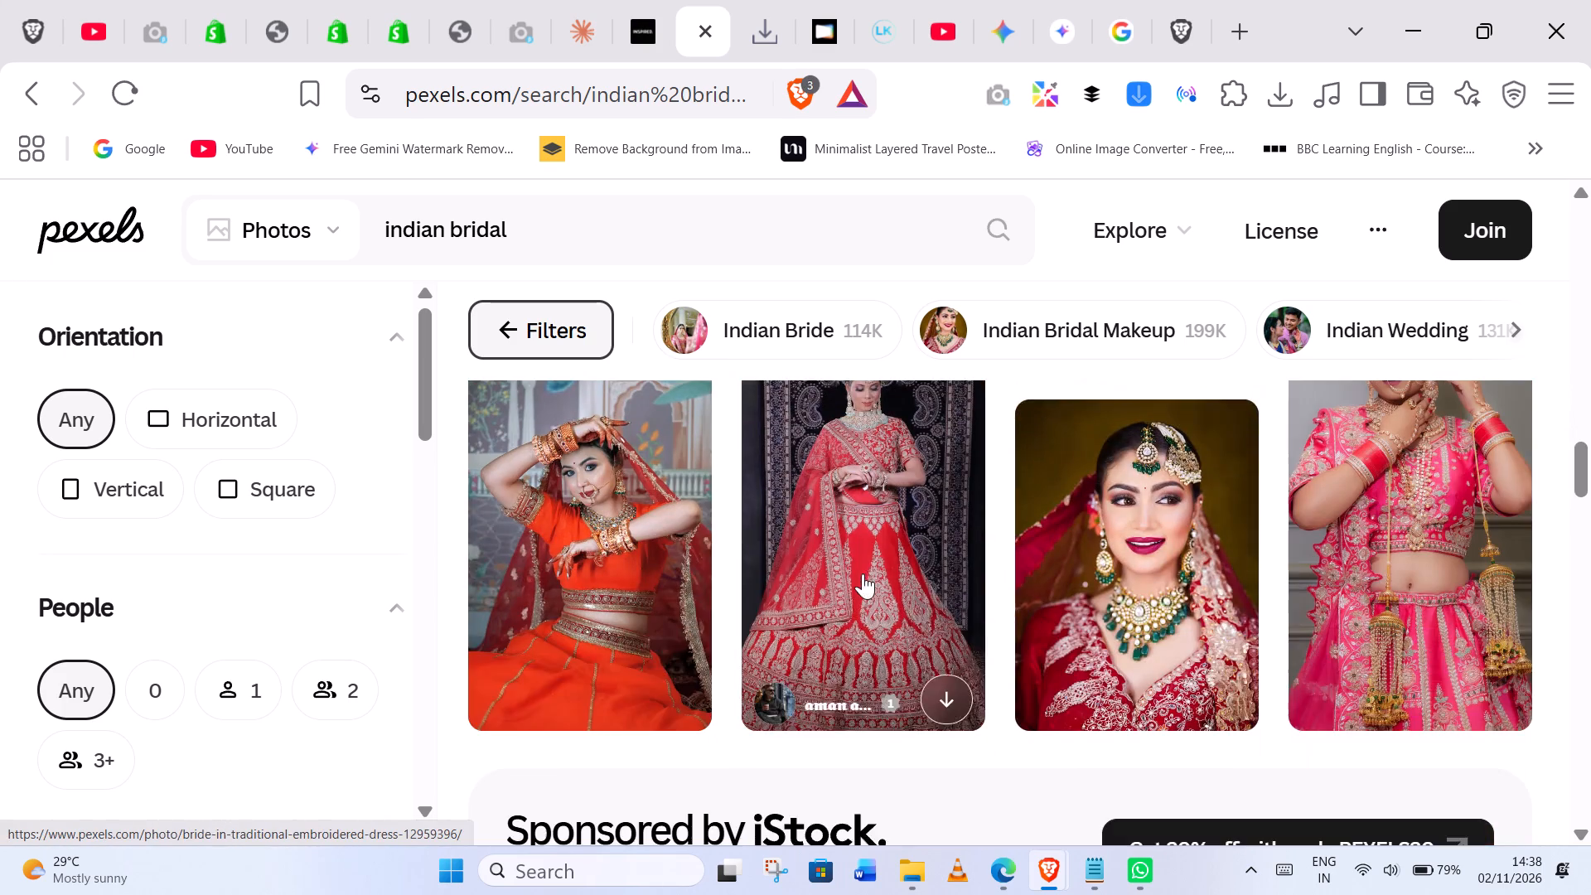
{"action": "scroll", "coordinate": [859, 571], "scroll_direction": "up", "scroll_amount": 1}
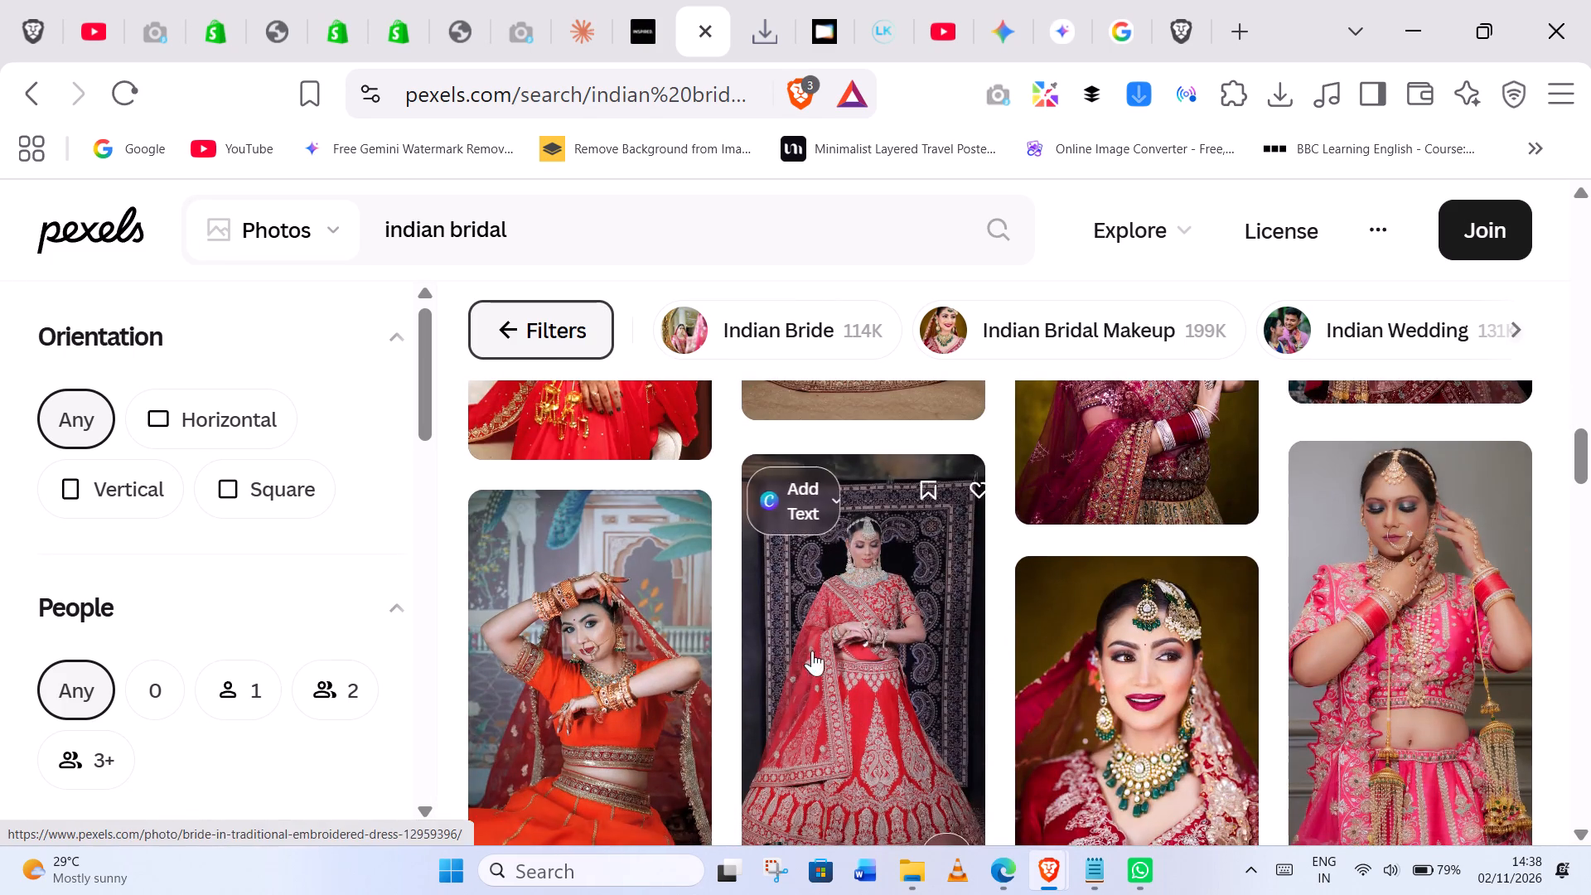
{"action": "scroll", "coordinate": [828, 644], "scroll_direction": "down", "scroll_amount": 6}
{"action": "scroll", "coordinate": [945, 613], "scroll_direction": "down", "scroll_amount": 5}
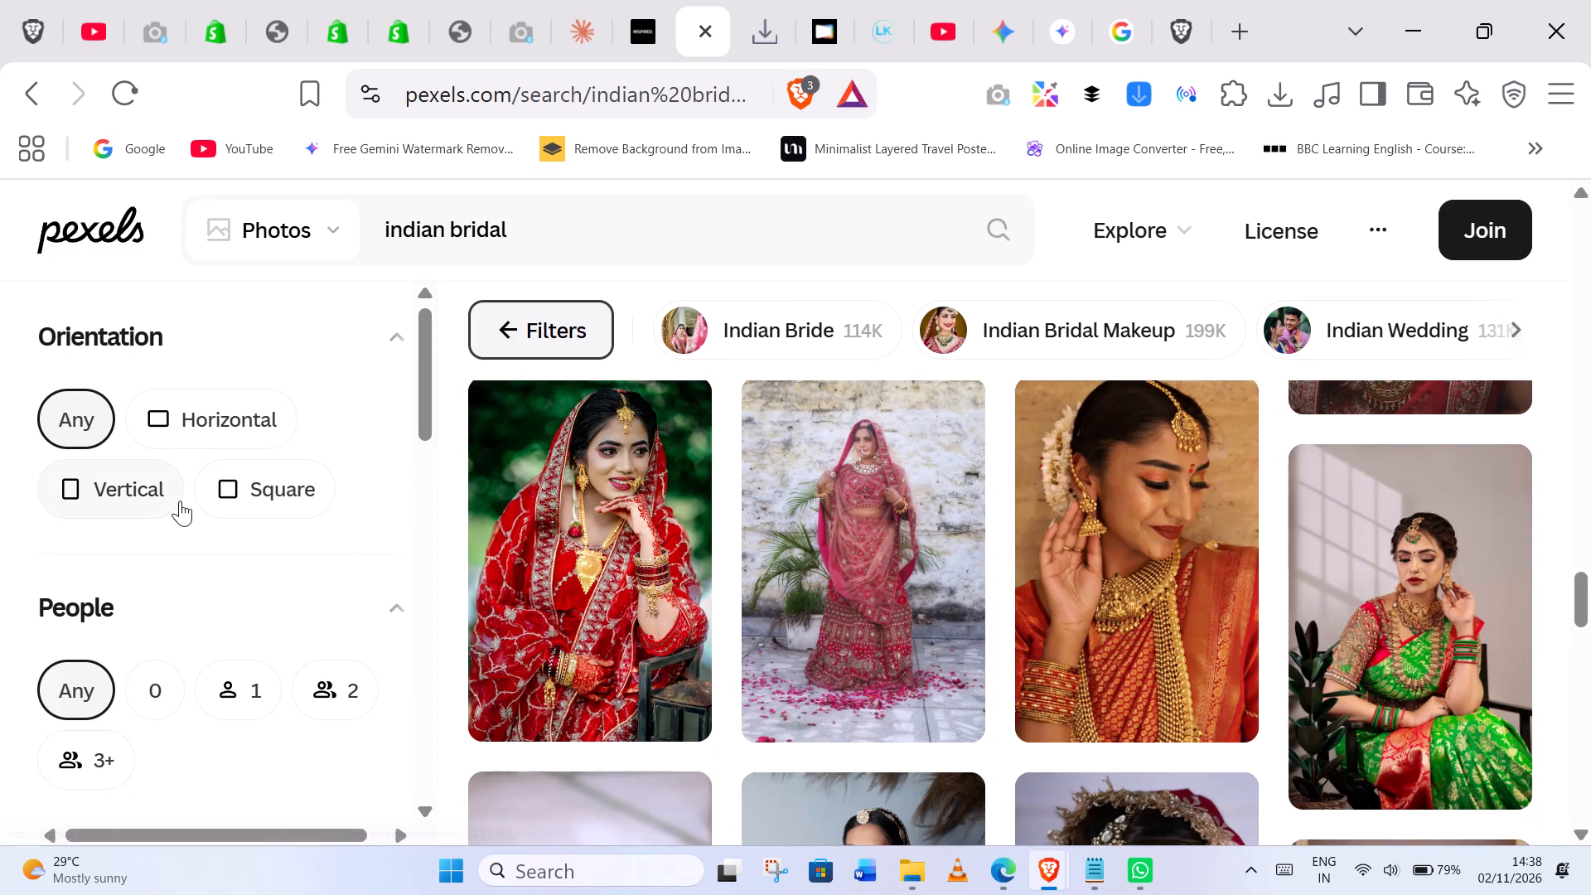
Filter the indian bridal results to vertical orientation.
{"action": "left_click", "coordinate": [180, 501]}
{"action": "left_click", "coordinate": [120, 491]}
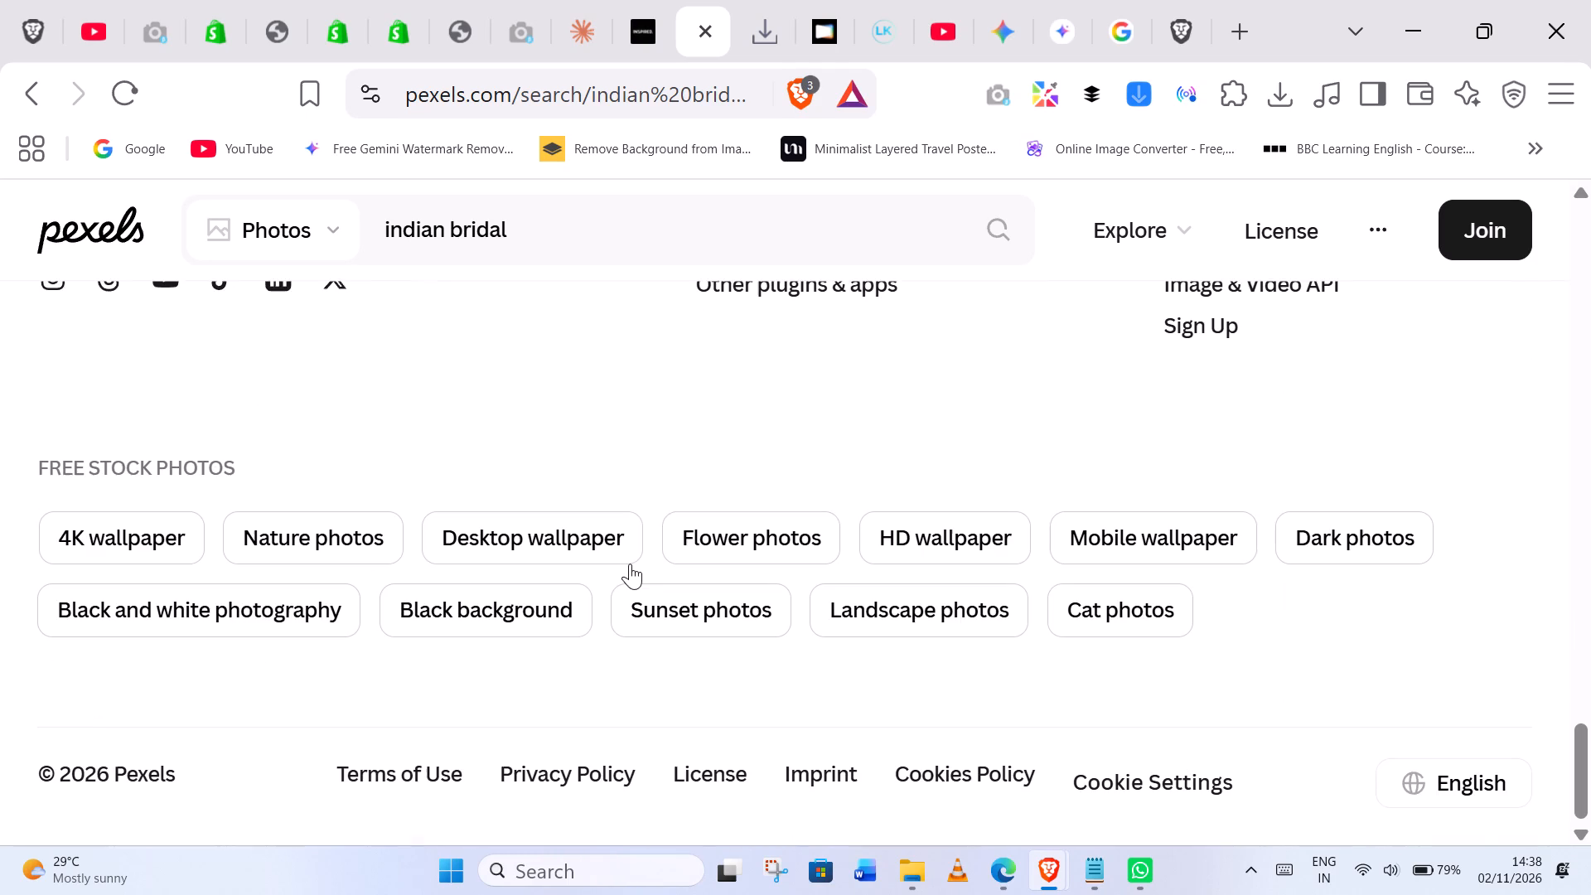
Browse the vertical indian bridal photos for a suitable bride in a lehenga.
{"action": "scroll", "coordinate": [810, 494], "scroll_direction": "up", "scroll_amount": 8}
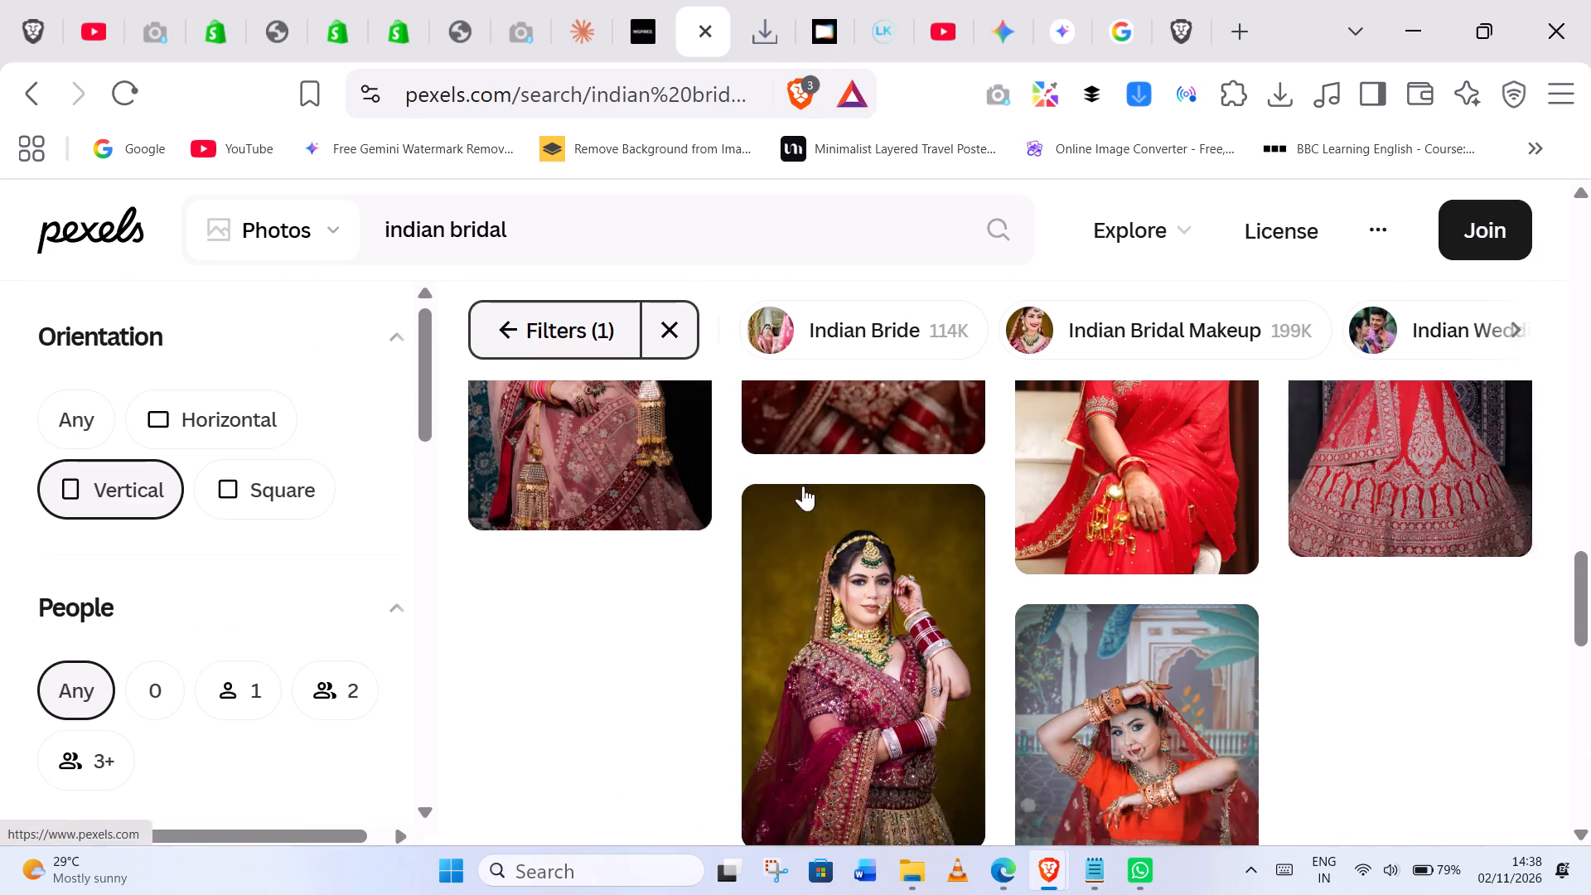
{"action": "scroll", "coordinate": [1319, 532], "scroll_direction": "down", "scroll_amount": 2}
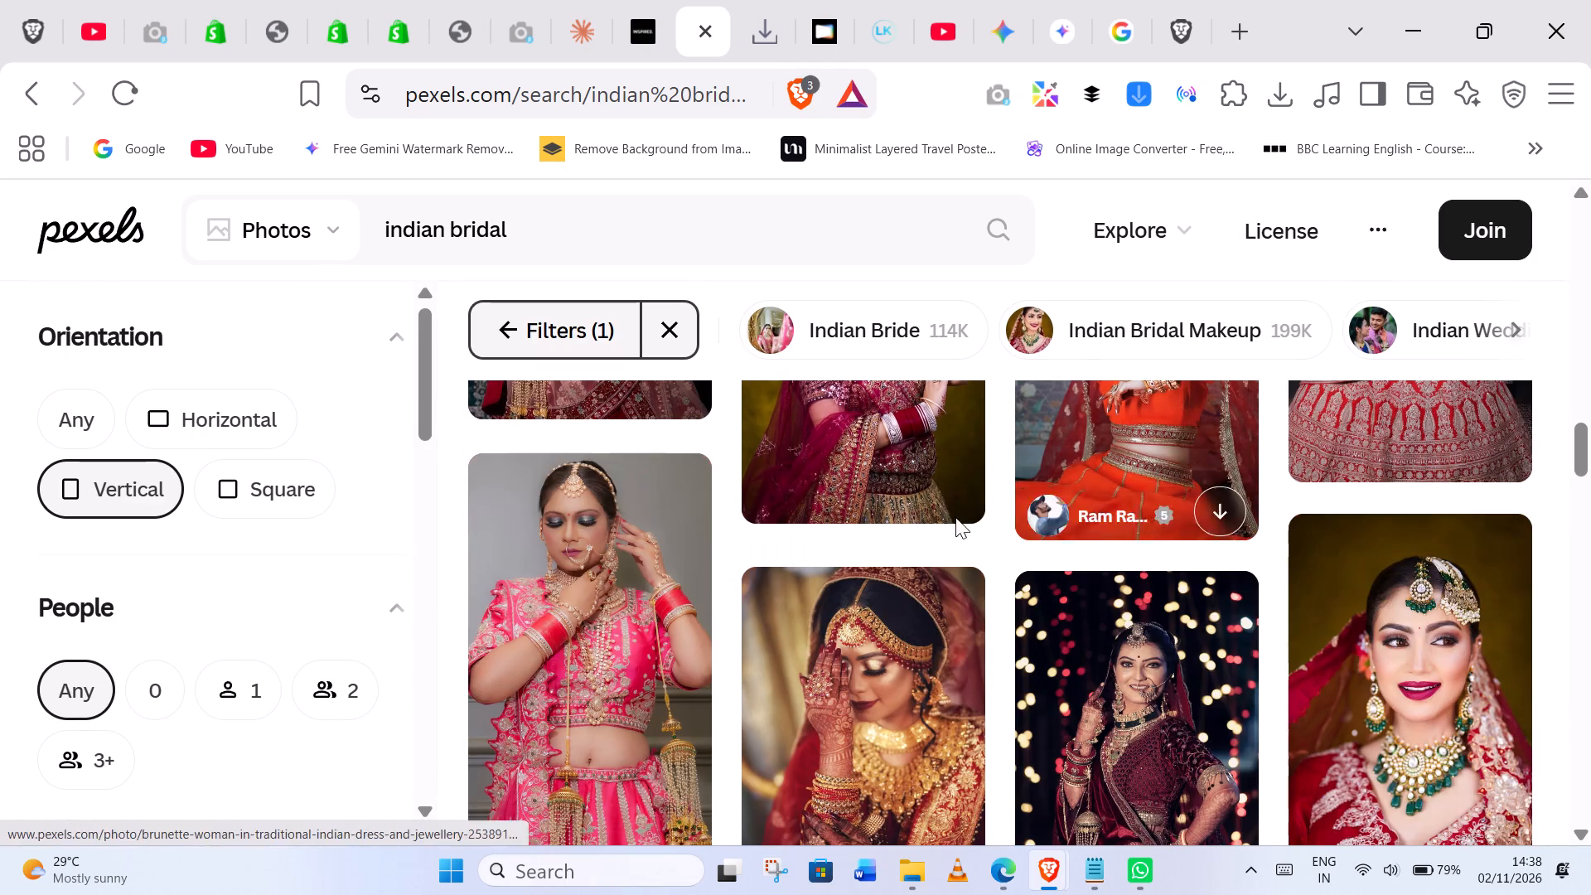
{"action": "scroll", "coordinate": [536, 597], "scroll_direction": "down", "scroll_amount": 3}
{"action": "scroll", "coordinate": [1116, 447], "scroll_direction": "up", "scroll_amount": 2}
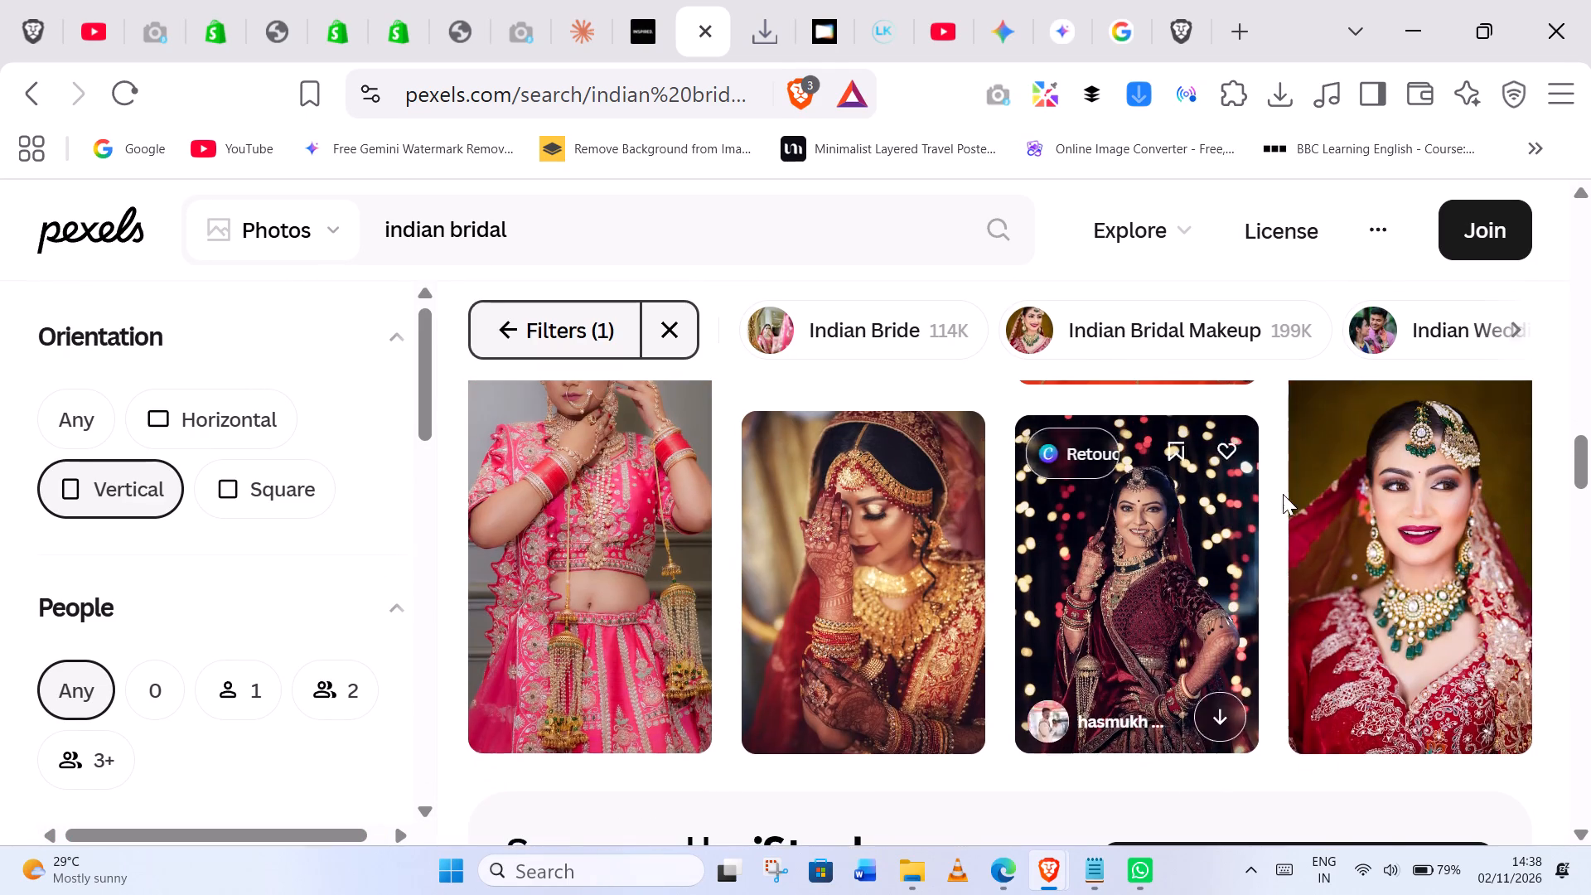
{"action": "scroll", "coordinate": [1127, 555], "scroll_direction": "down", "scroll_amount": 2}
{"action": "scroll", "coordinate": [883, 515], "scroll_direction": "down", "scroll_amount": 3}
{"action": "scroll", "coordinate": [685, 529], "scroll_direction": "down", "scroll_amount": 2}
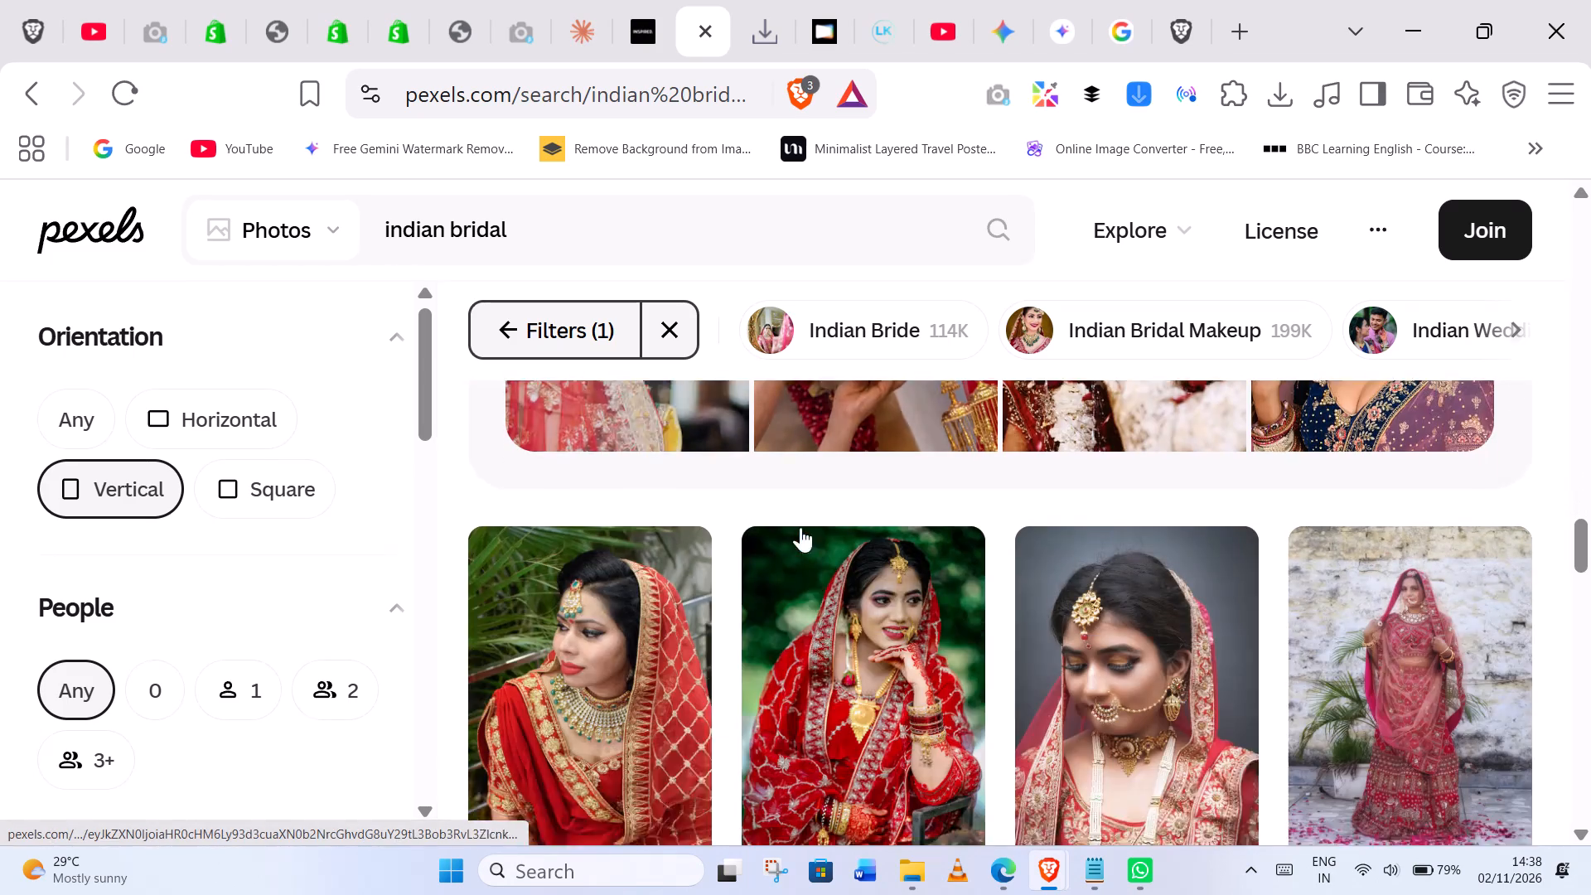
{"action": "scroll", "coordinate": [909, 545], "scroll_direction": "down", "scroll_amount": 4}
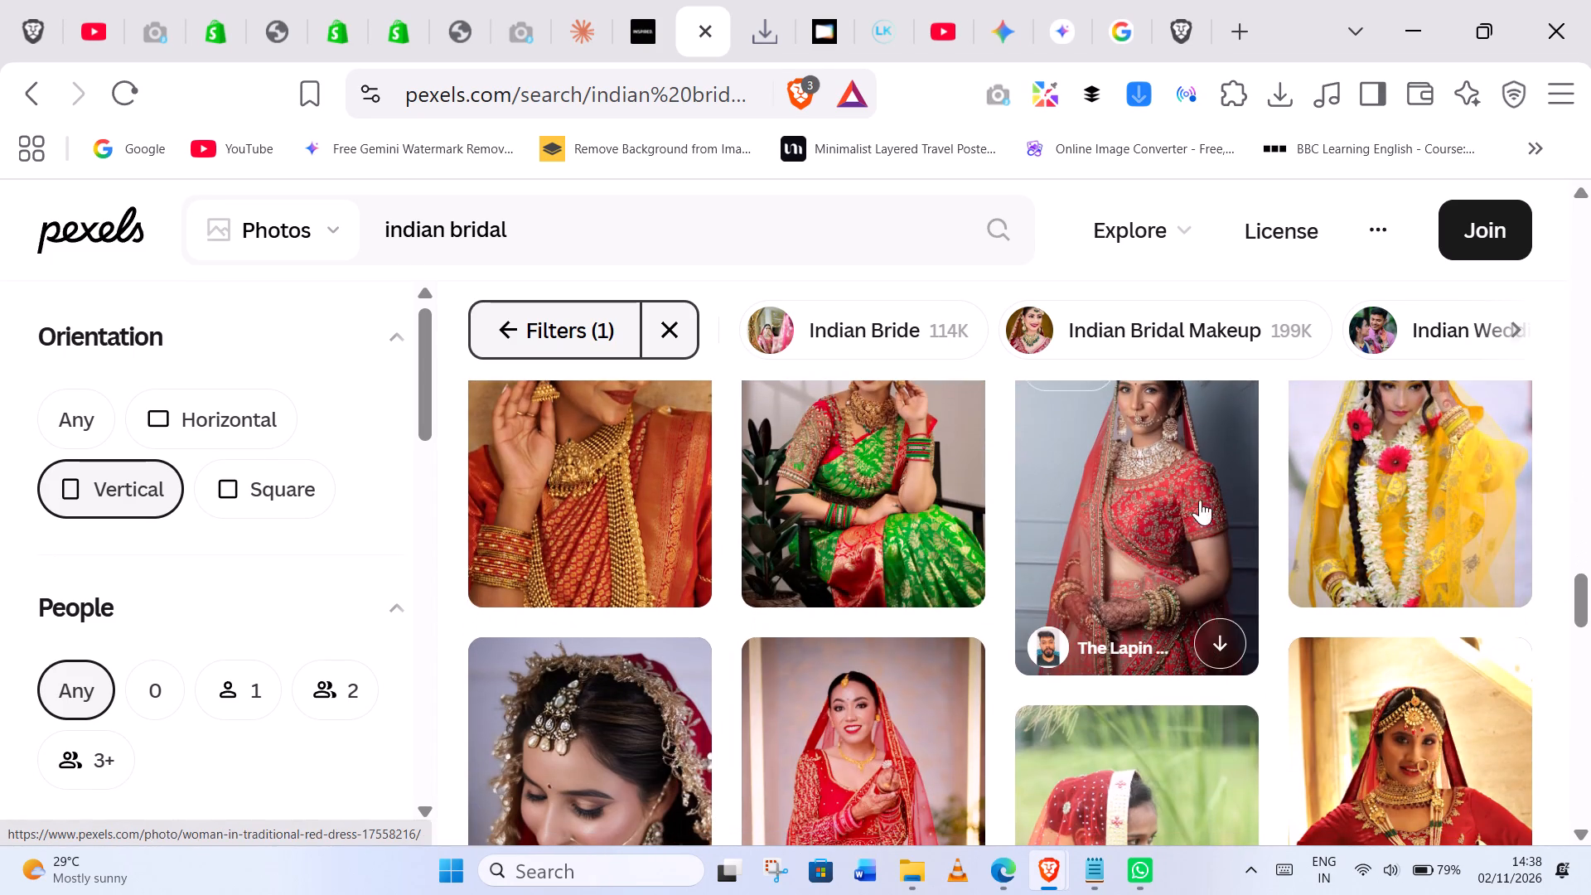
{"action": "scroll", "coordinate": [1125, 488], "scroll_direction": "up", "scroll_amount": 1}
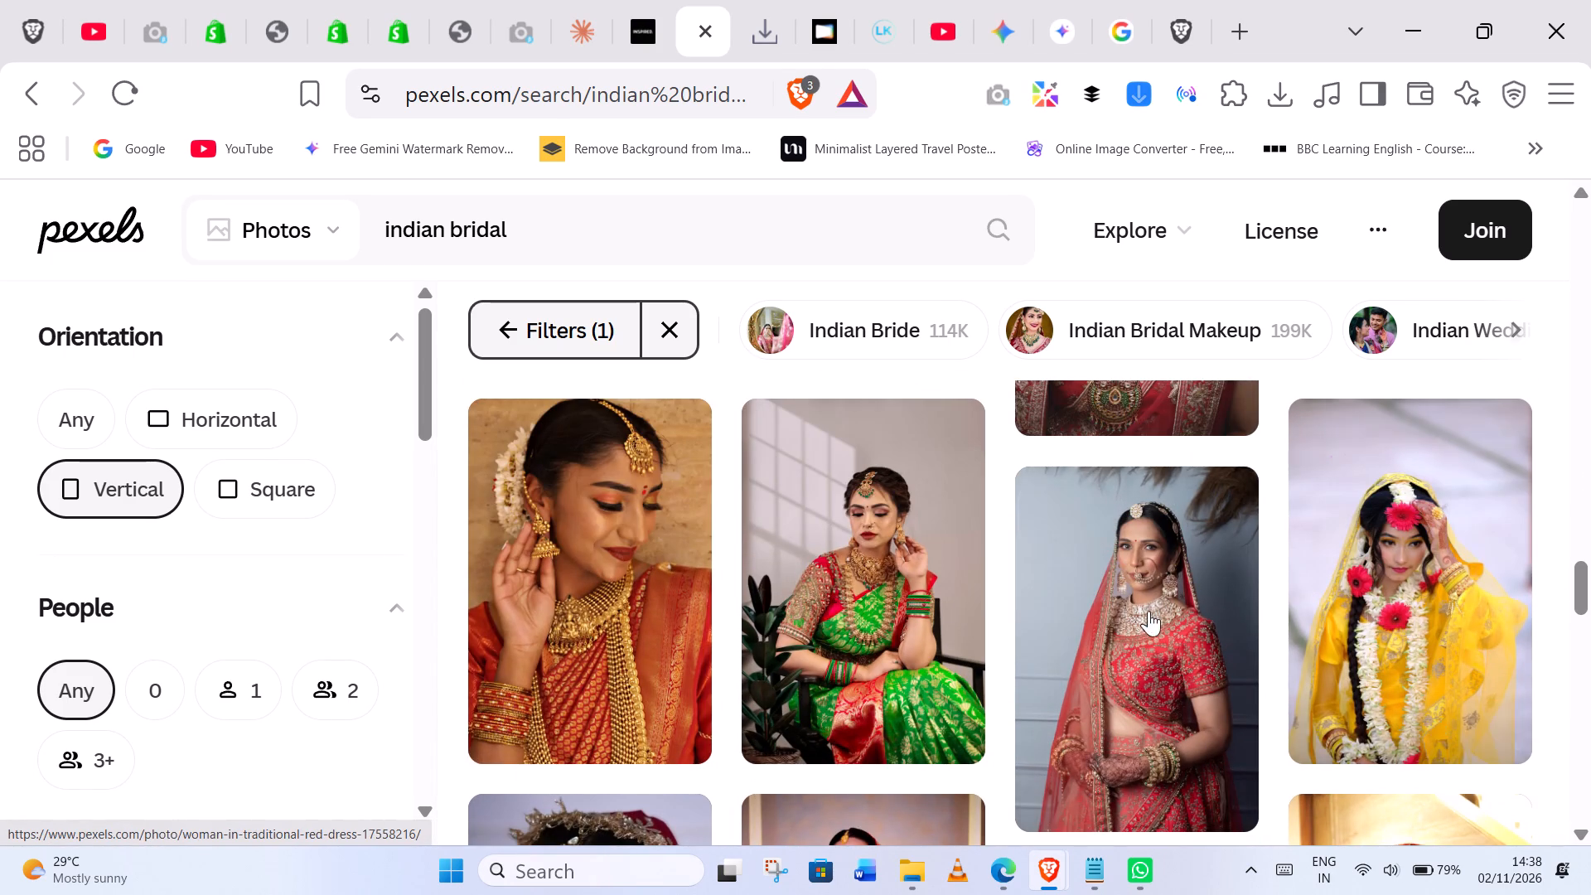
Download the photo of the bride in red against the grey-blue wall at Large 1920x2880 into Downloads.
{"action": "left_click", "coordinate": [1126, 626]}
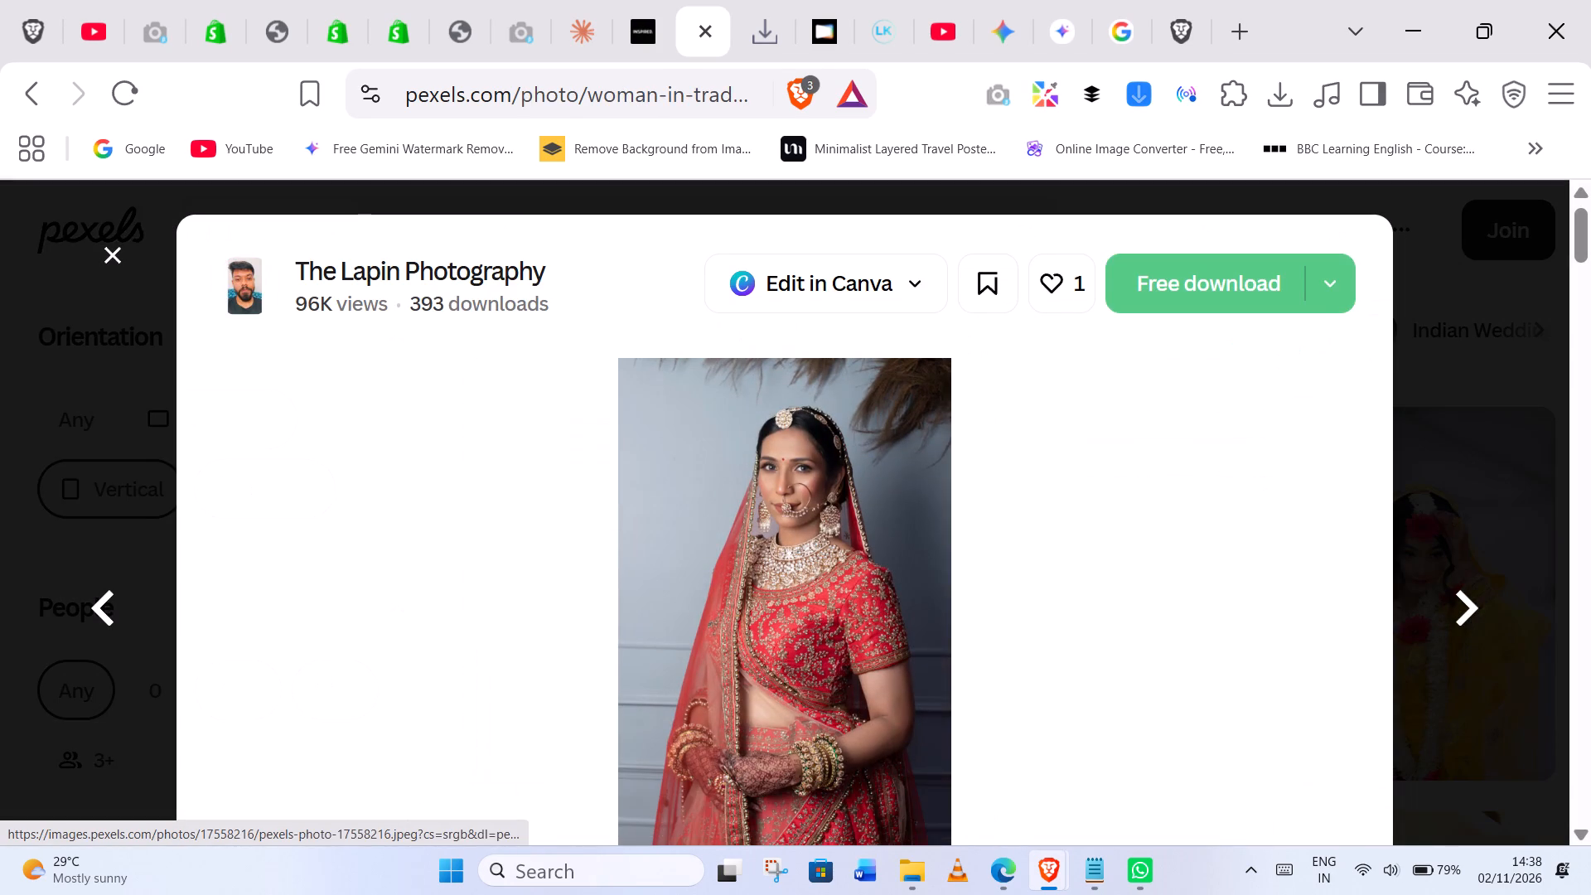
{"action": "left_click", "coordinate": [1331, 289]}
{"action": "scroll", "coordinate": [699, 534], "scroll_direction": "down", "scroll_amount": 6}
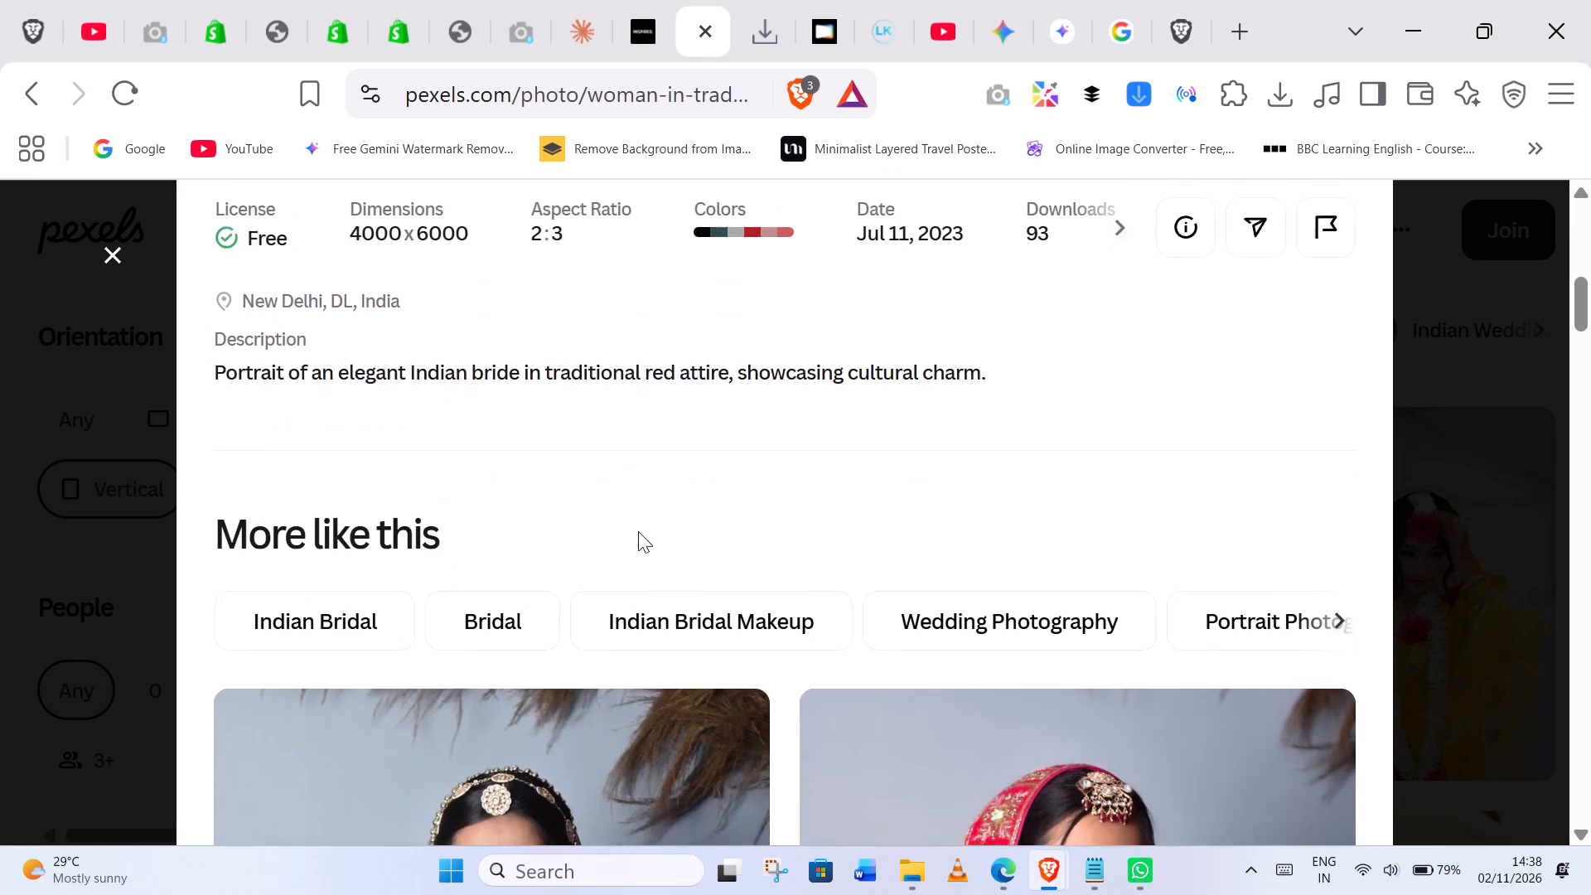
{"action": "scroll", "coordinate": [638, 531], "scroll_direction": "down", "scroll_amount": 2}
{"action": "scroll", "coordinate": [1040, 505], "scroll_direction": "up", "scroll_amount": 8}
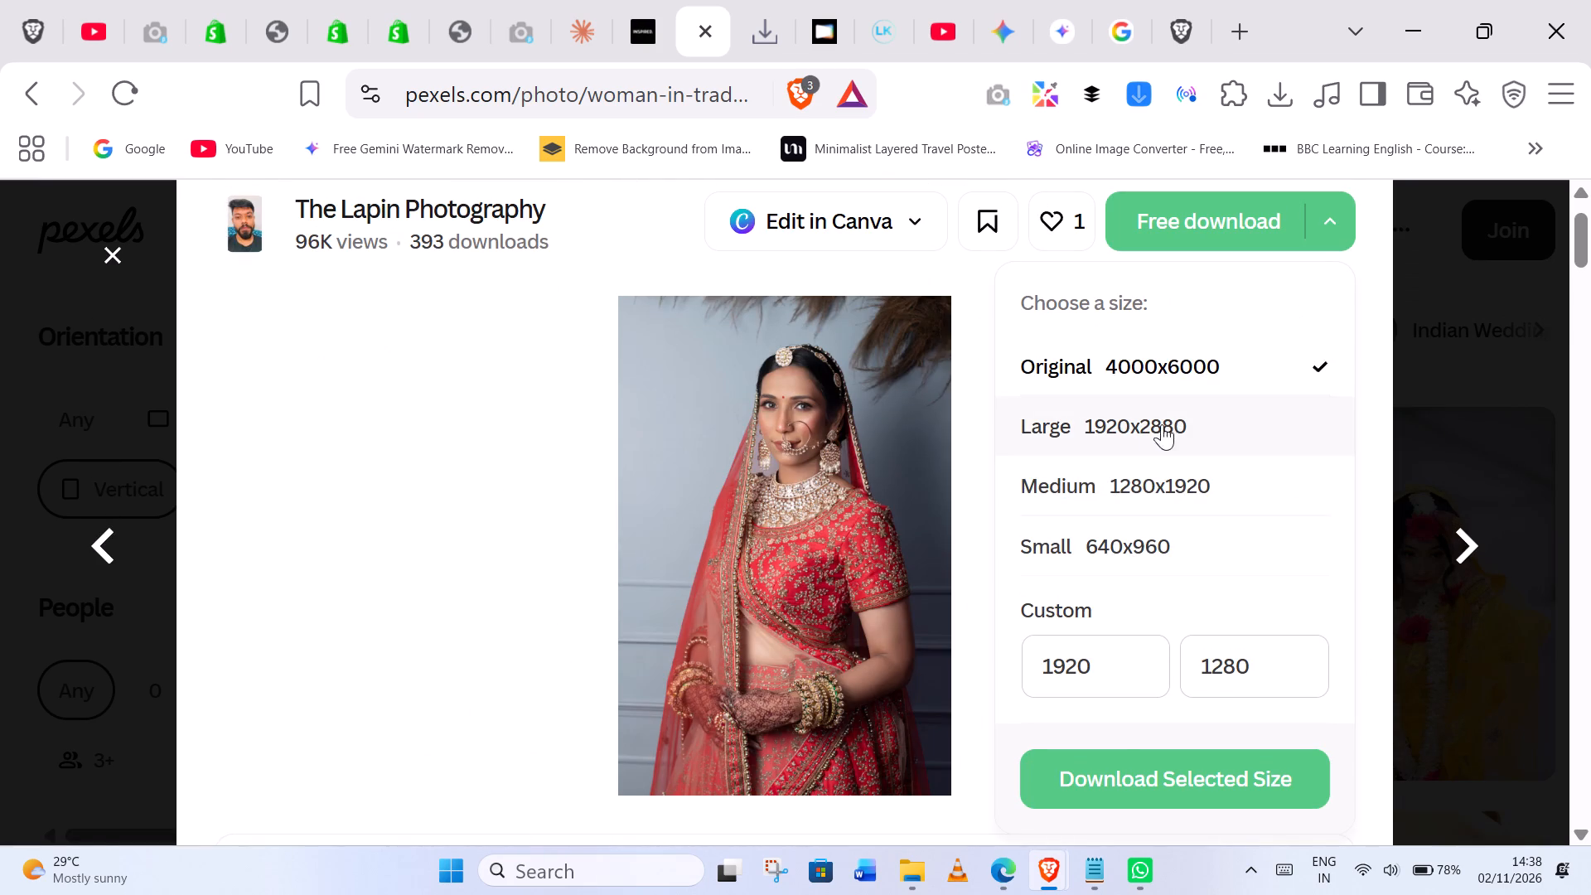
{"action": "left_click", "coordinate": [1149, 430]}
{"action": "left_click", "coordinate": [1138, 779]}
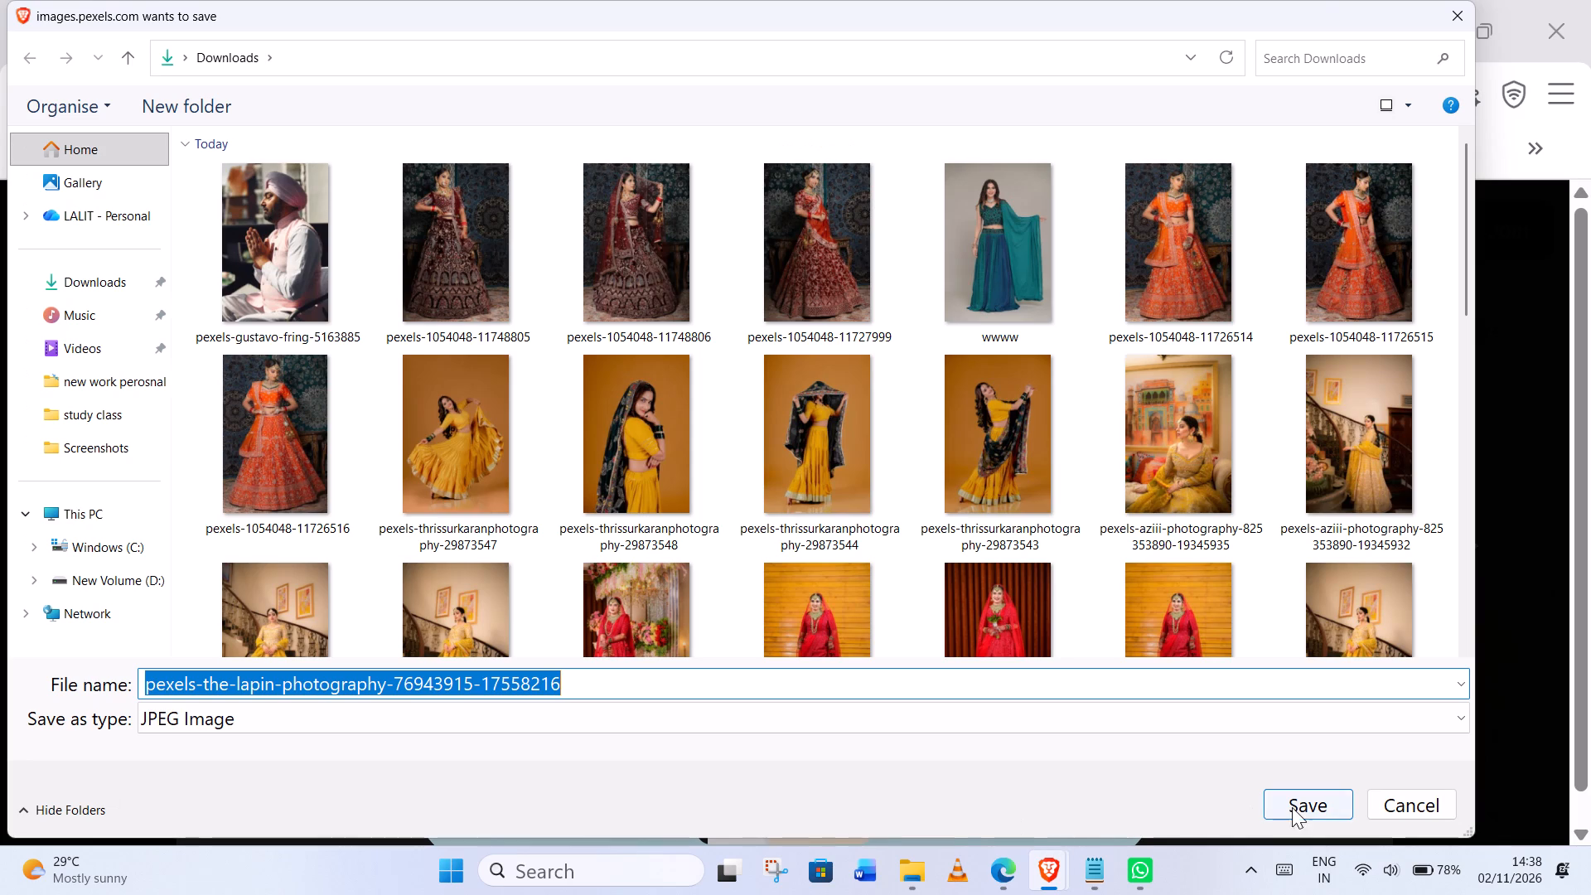
{"action": "left_click", "coordinate": [1294, 807]}
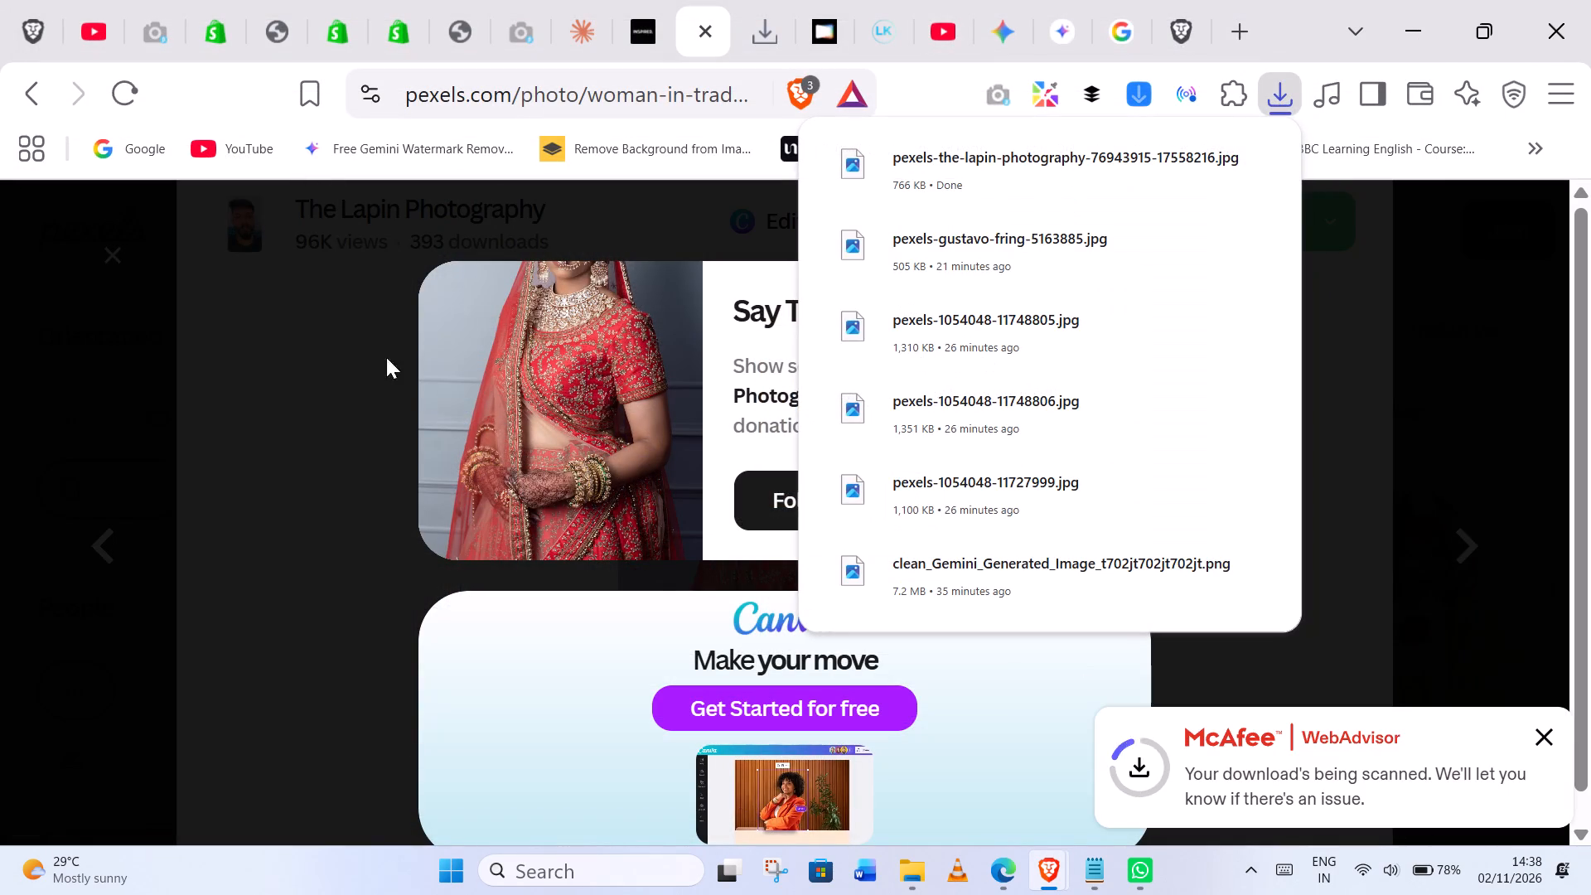
{"action": "left_click", "coordinate": [344, 361]}
Download the similar photo of the same bride looking down and holding her veil, at Large 1920x2880.
{"action": "scroll", "coordinate": [605, 501], "scroll_direction": "down", "scroll_amount": 6}
{"action": "left_click", "coordinate": [526, 665]}
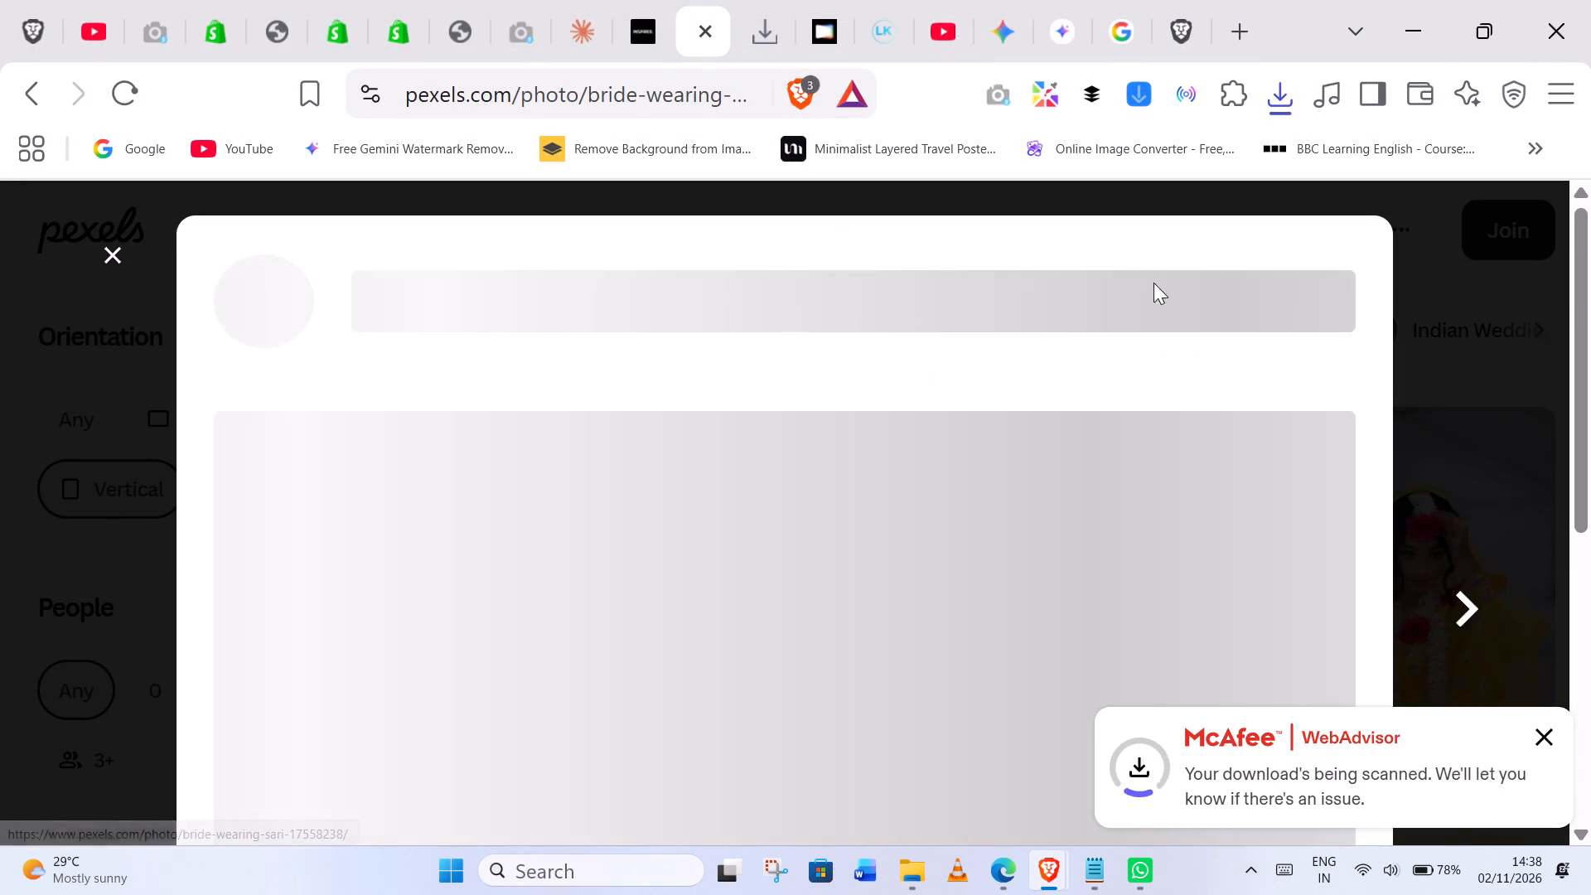
{"action": "left_click", "coordinate": [1349, 274]}
{"action": "left_click", "coordinate": [1160, 426]}
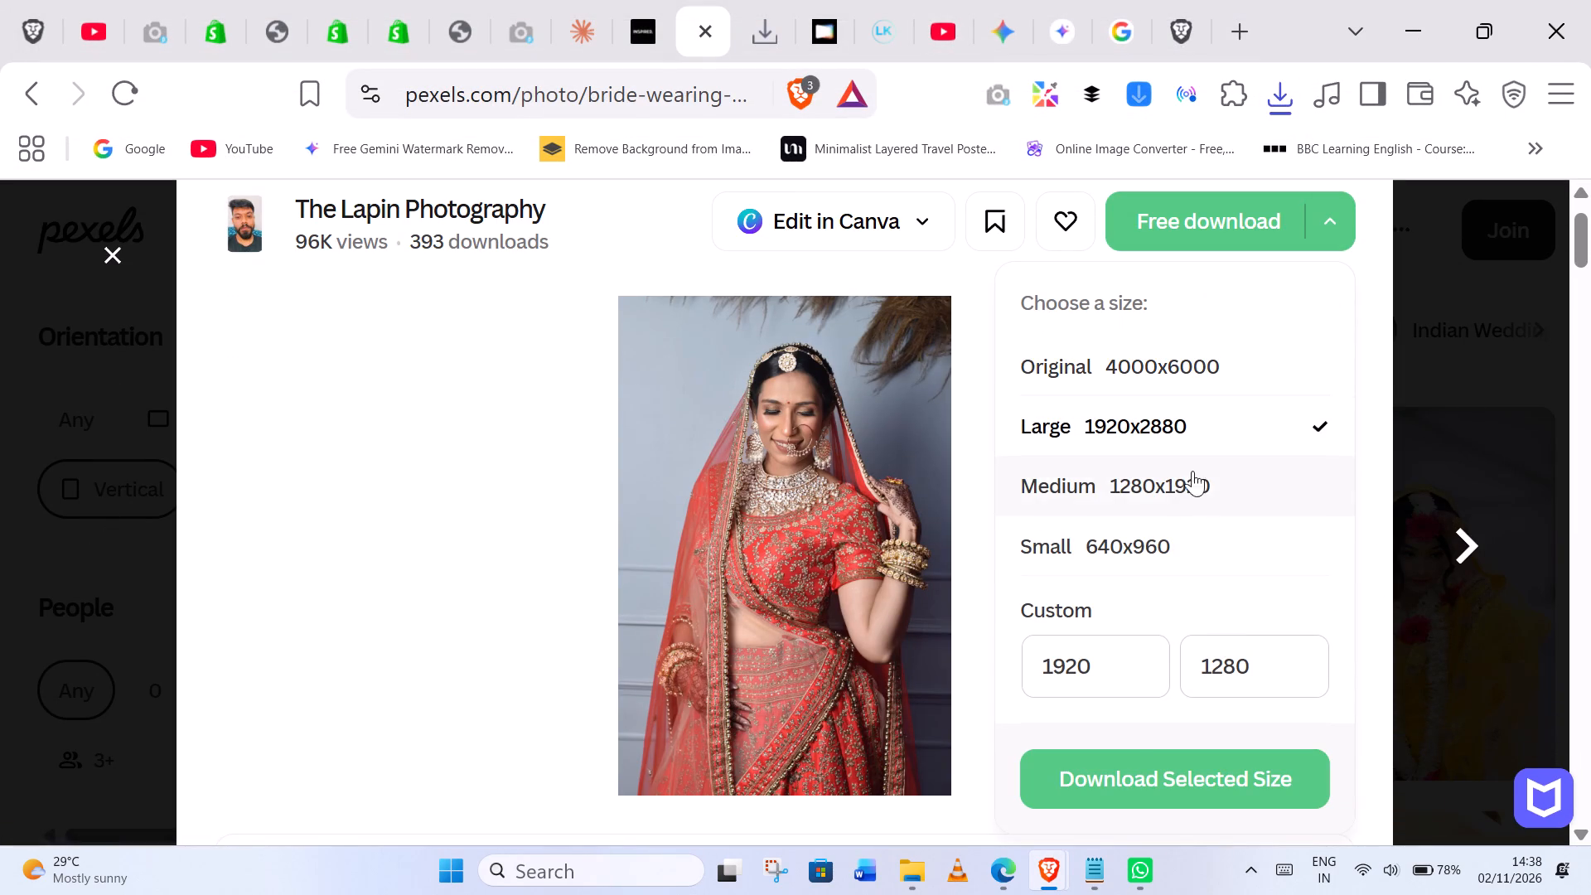
{"action": "left_click", "coordinate": [1200, 772]}
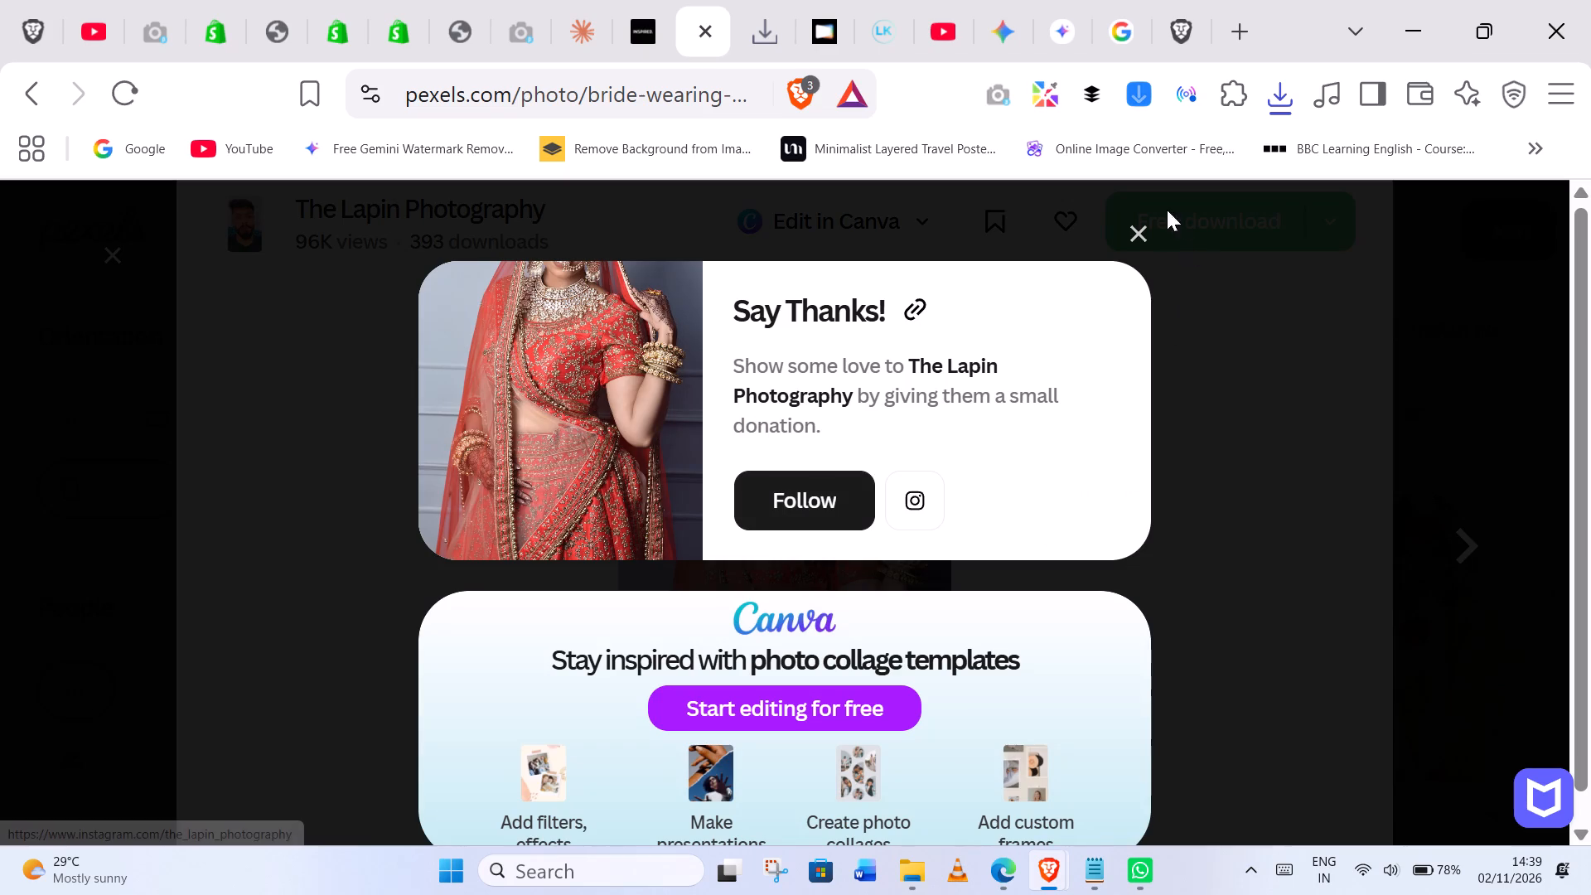
{"action": "left_click", "coordinate": [1283, 800]}
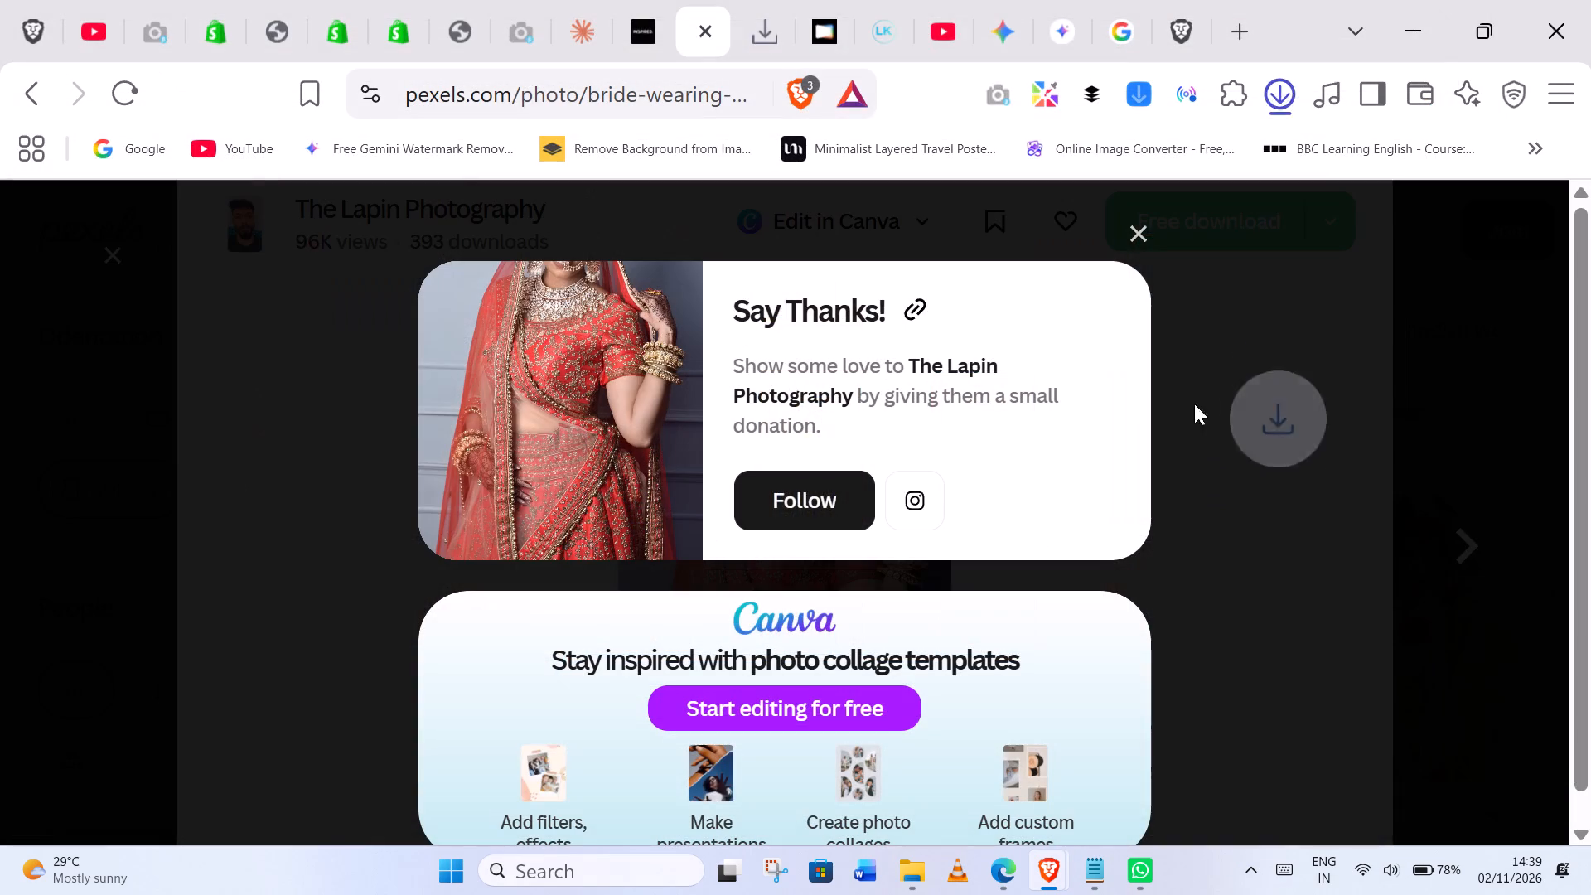
{"action": "left_click", "coordinate": [1134, 235]}
Browse the similar bridal photos and preview the one of the bride in a pink embroidered veil looking down.
{"action": "scroll", "coordinate": [915, 489], "scroll_direction": "down", "scroll_amount": 4}
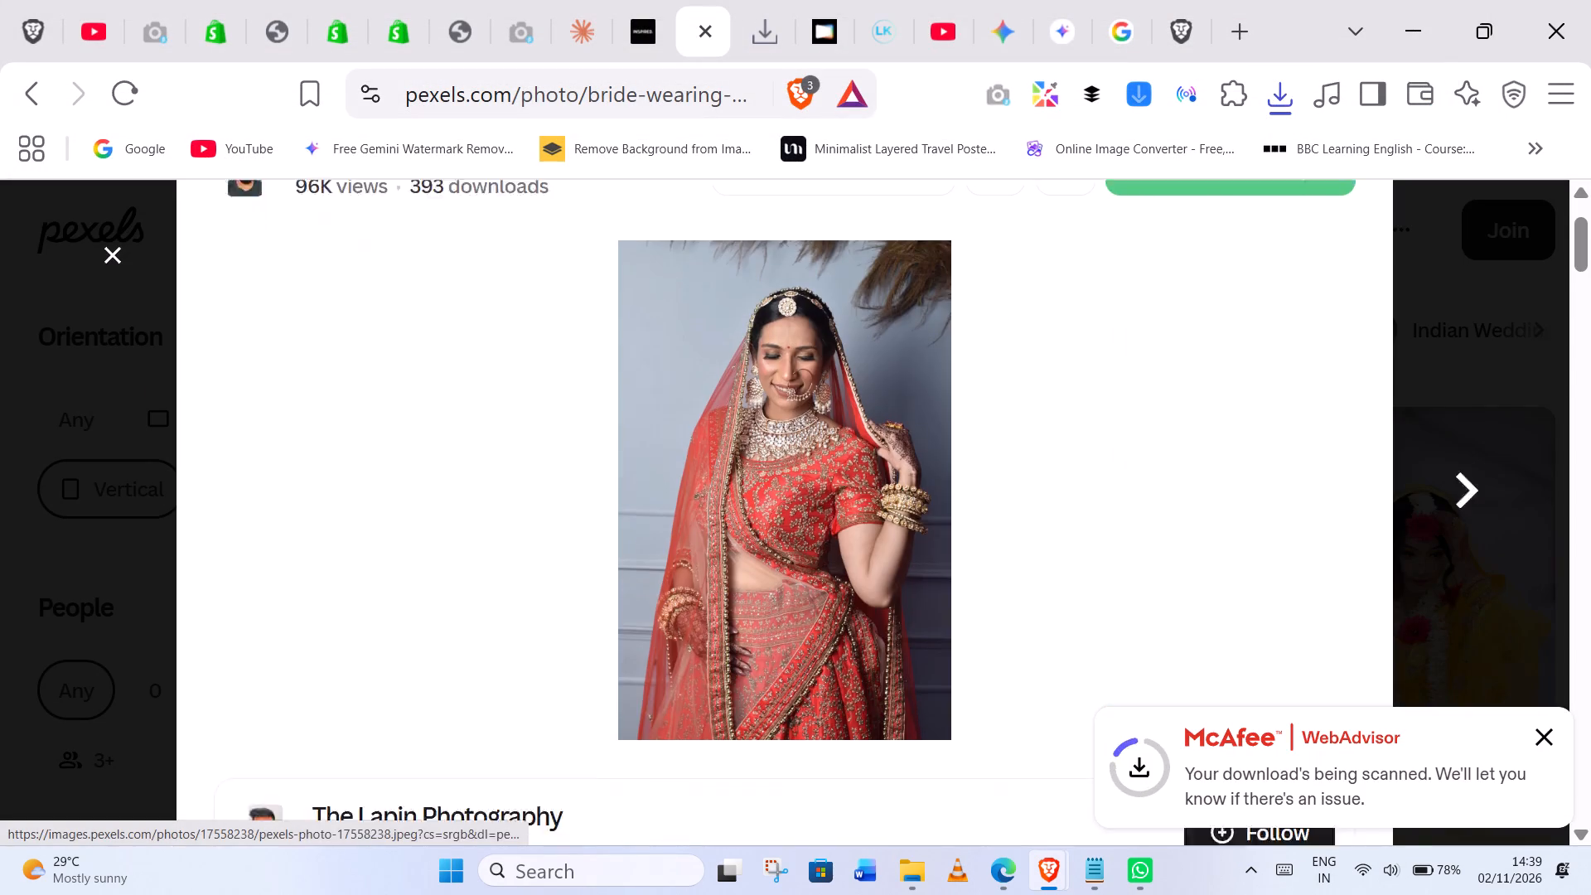
{"action": "scroll", "coordinate": [913, 490], "scroll_direction": "down", "scroll_amount": 4}
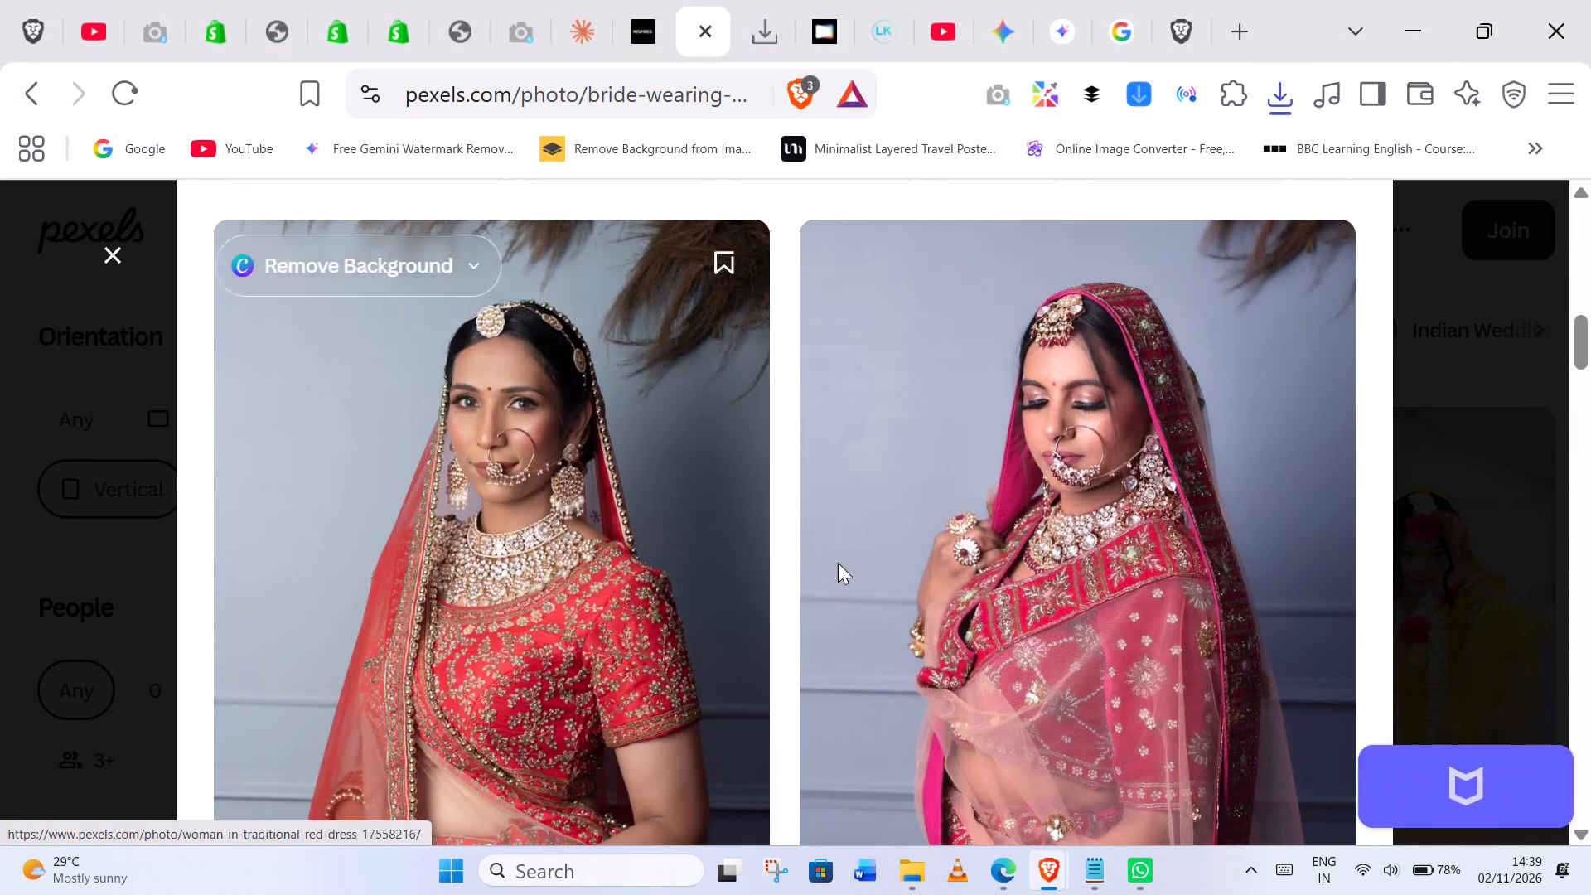
{"action": "scroll", "coordinate": [1026, 477], "scroll_direction": "down", "scroll_amount": 6}
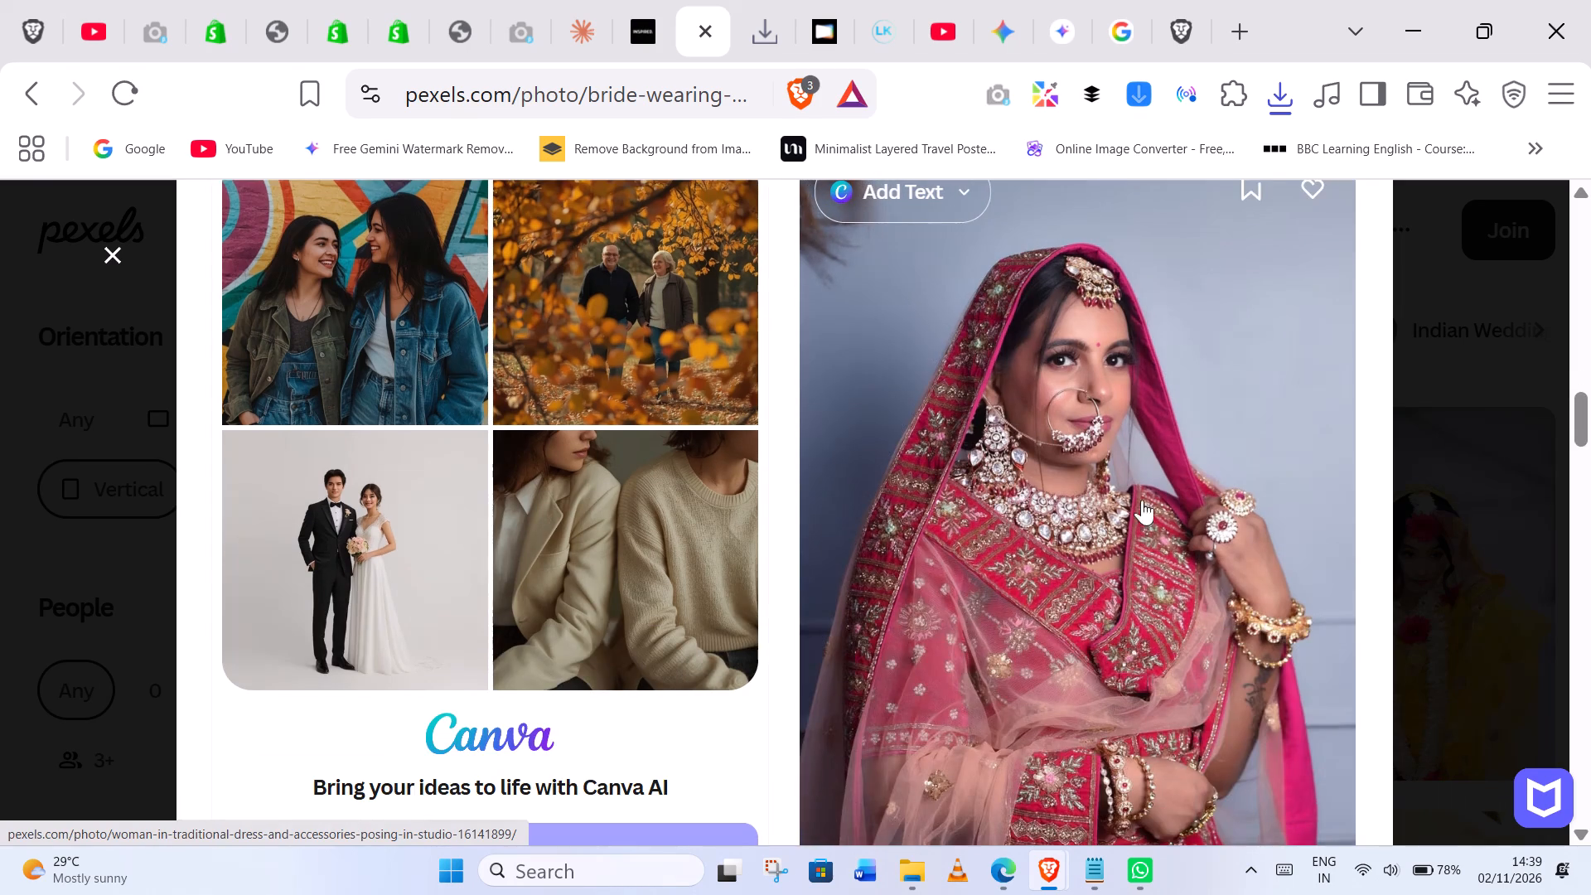
{"action": "scroll", "coordinate": [1131, 477], "scroll_direction": "up", "scroll_amount": 6}
{"action": "left_click", "coordinate": [1065, 526]}
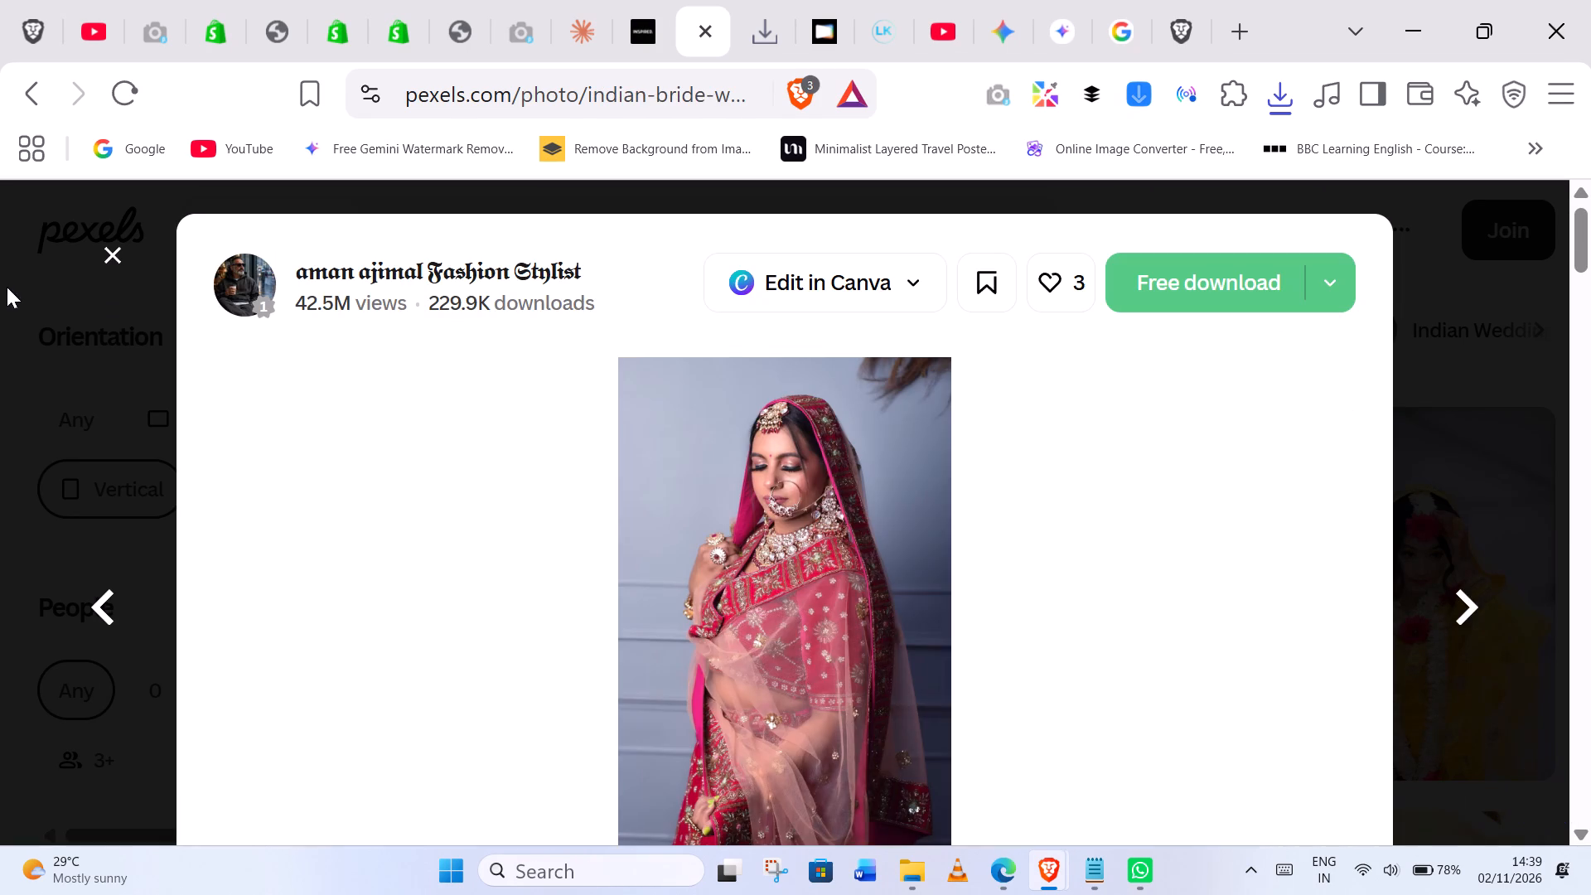
{"action": "left_click", "coordinate": [104, 252]}
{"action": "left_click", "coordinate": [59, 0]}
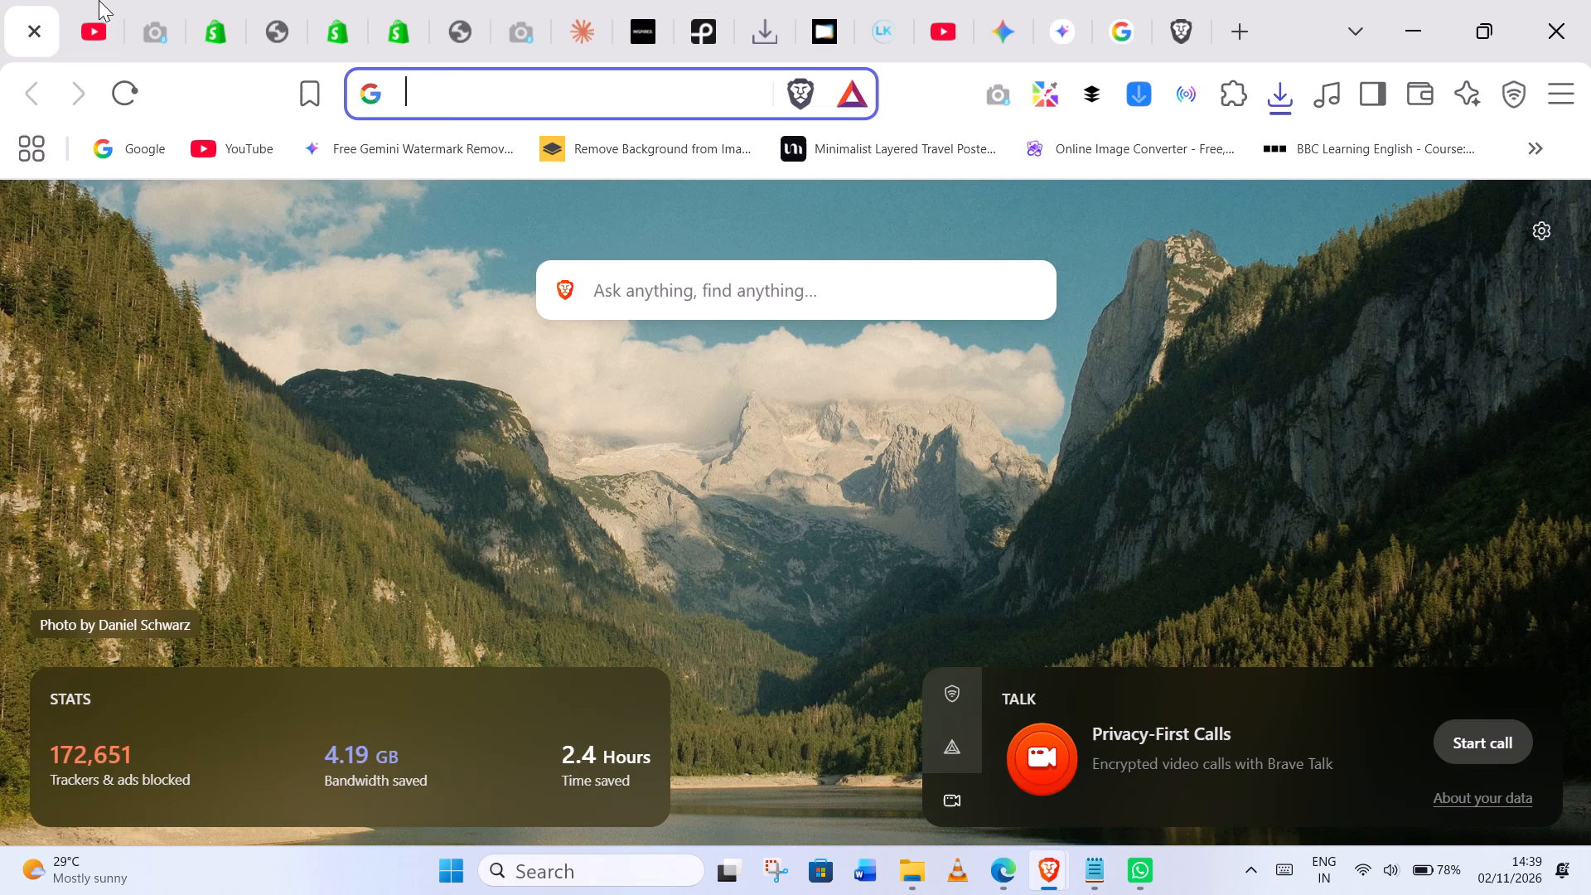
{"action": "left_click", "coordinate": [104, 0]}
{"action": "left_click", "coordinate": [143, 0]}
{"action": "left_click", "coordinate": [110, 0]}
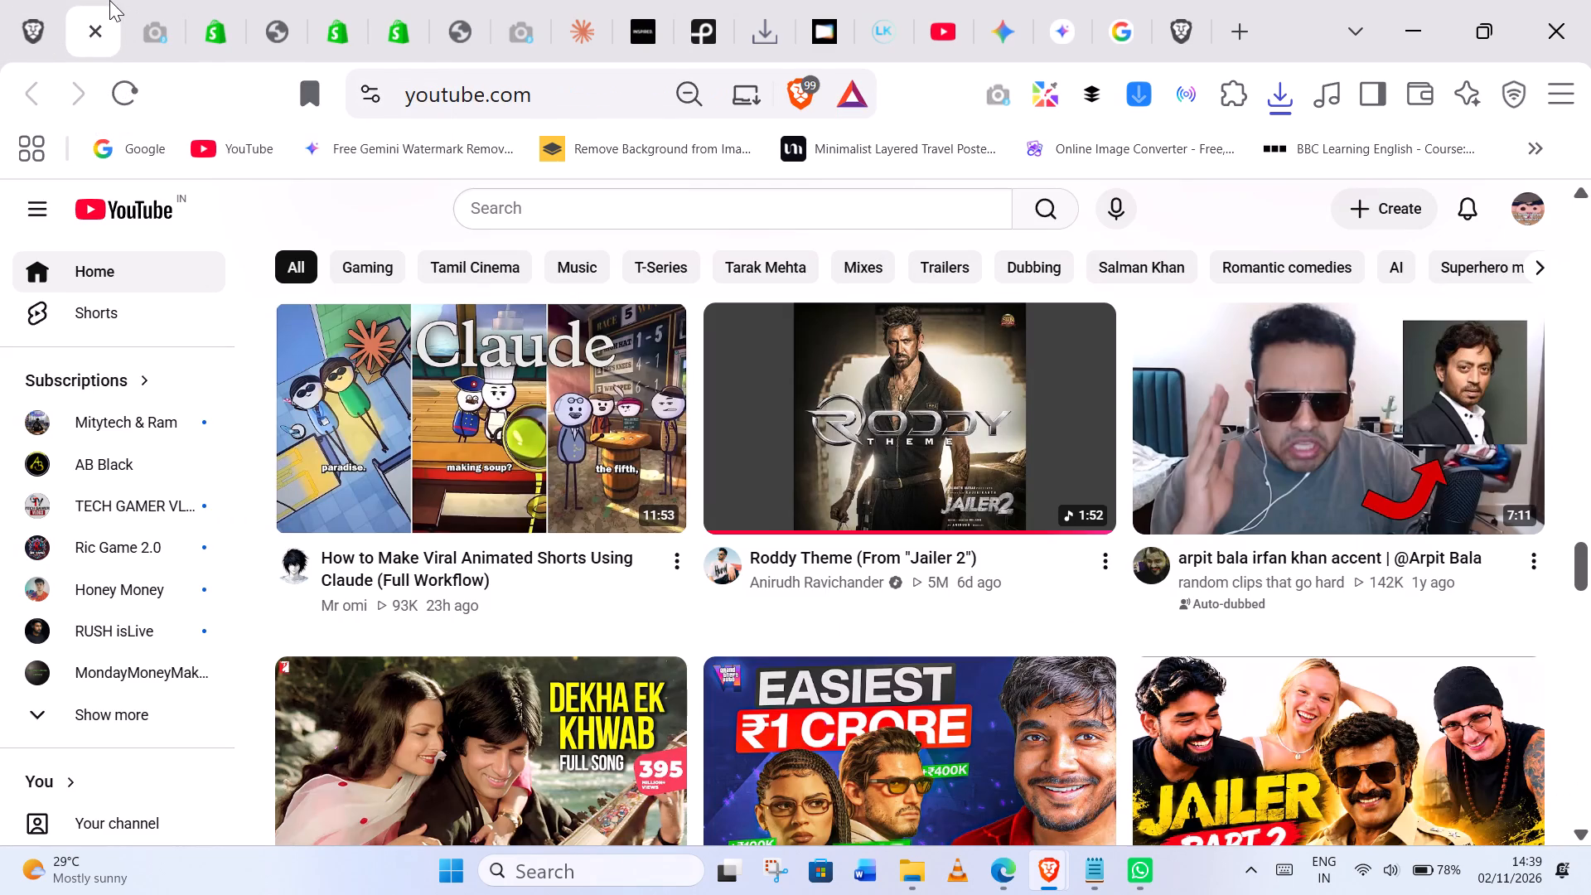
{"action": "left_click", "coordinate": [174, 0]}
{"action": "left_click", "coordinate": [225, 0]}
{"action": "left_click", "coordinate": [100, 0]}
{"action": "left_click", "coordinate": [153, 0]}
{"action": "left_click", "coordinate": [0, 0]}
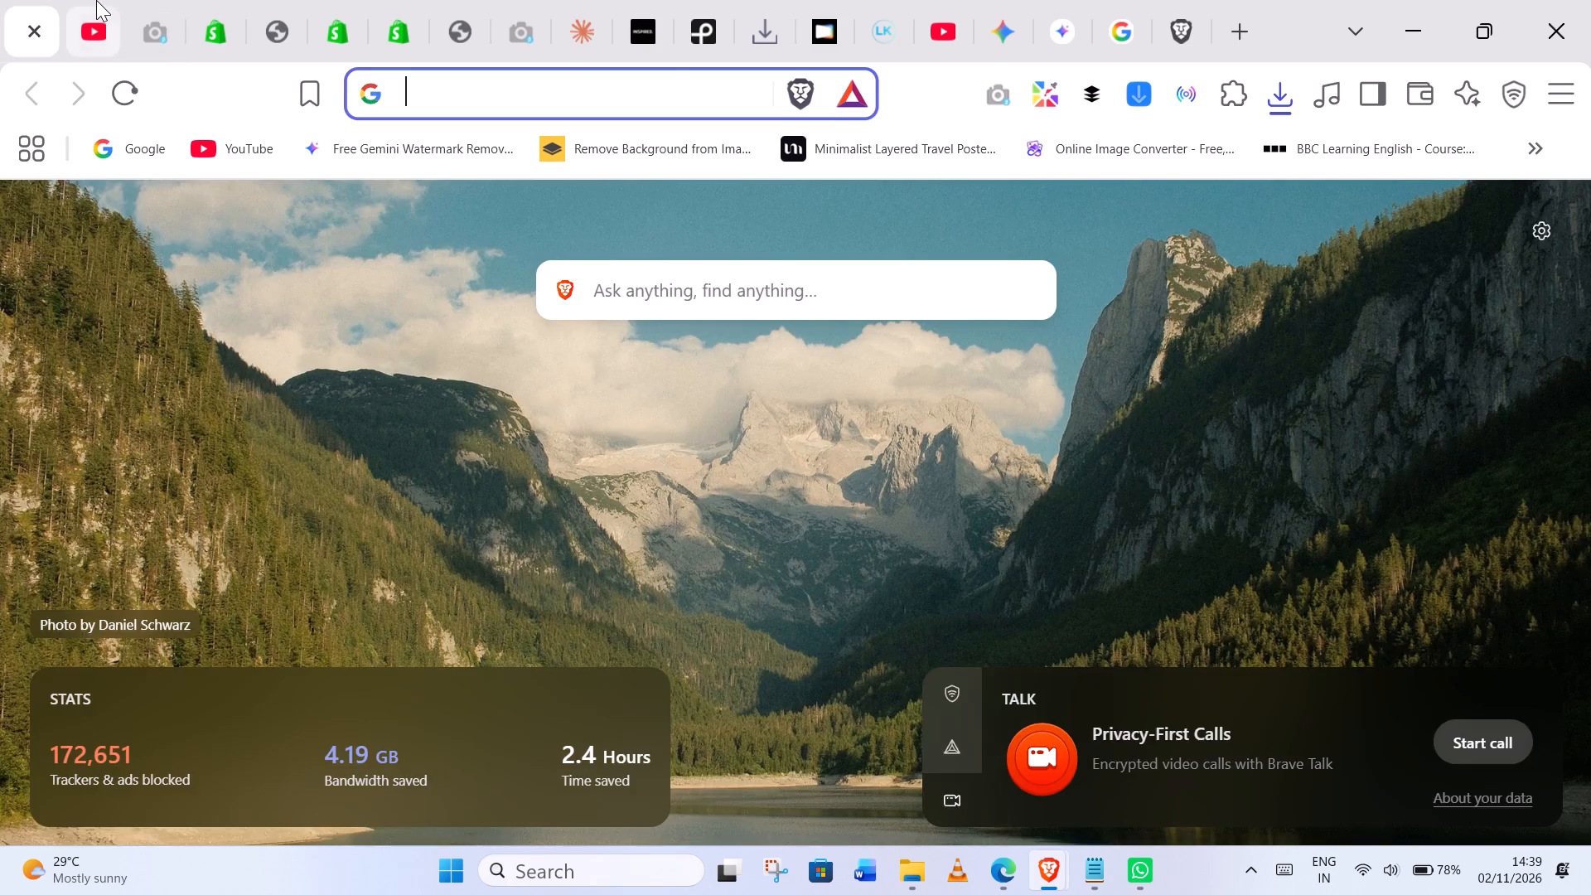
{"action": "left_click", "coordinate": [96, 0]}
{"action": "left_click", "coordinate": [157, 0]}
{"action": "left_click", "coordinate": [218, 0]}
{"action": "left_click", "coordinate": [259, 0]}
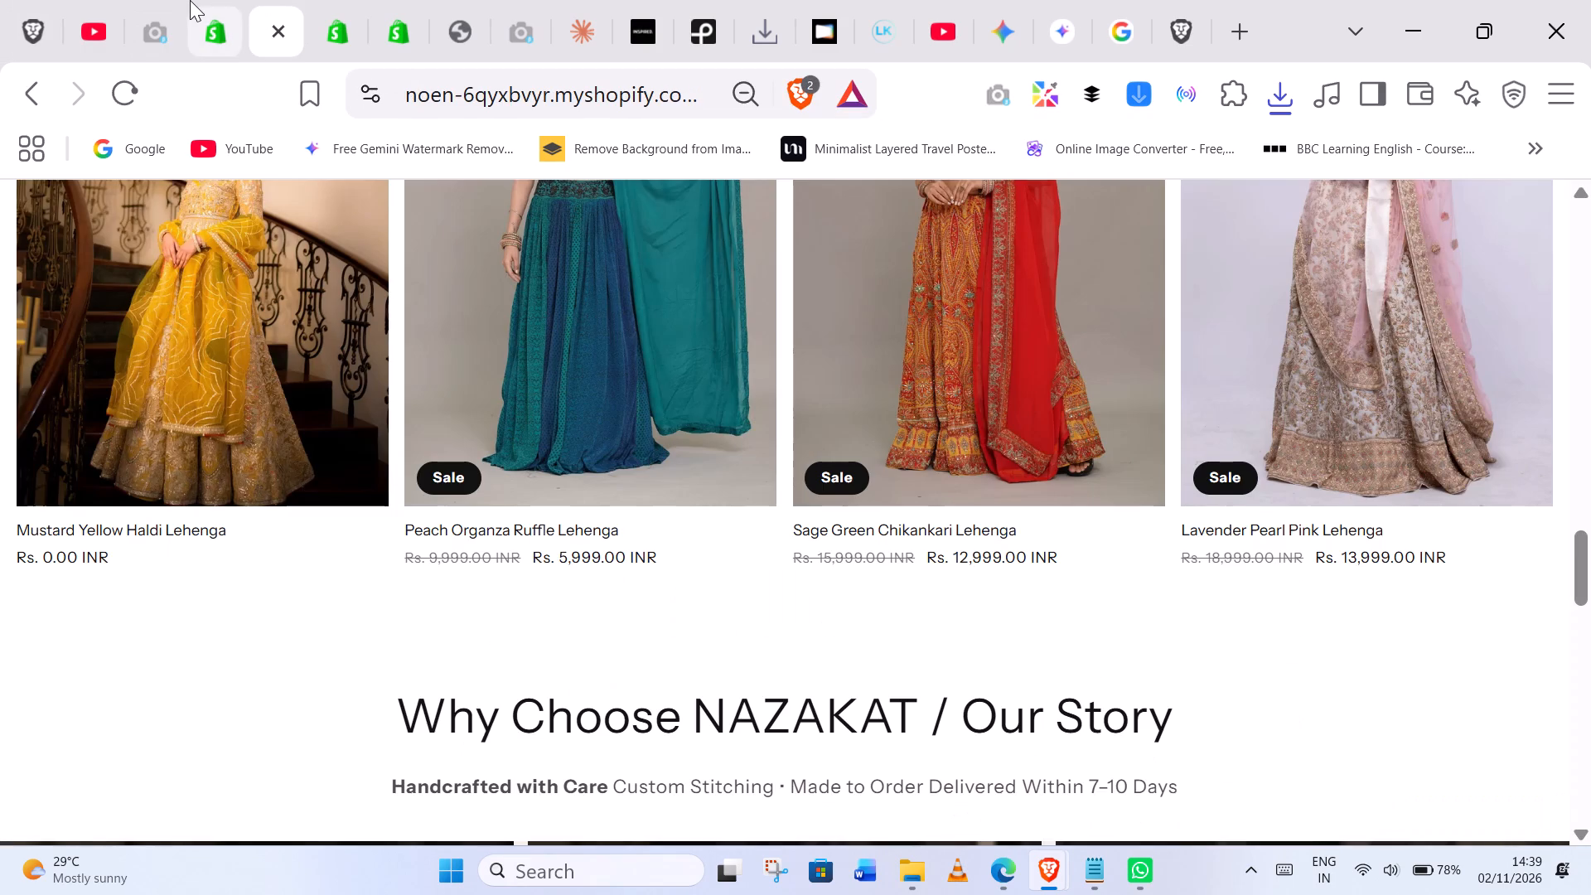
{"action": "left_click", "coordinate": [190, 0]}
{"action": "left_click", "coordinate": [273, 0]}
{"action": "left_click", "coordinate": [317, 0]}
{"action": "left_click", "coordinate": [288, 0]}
In the Shopify admin, upload the two downloaded red-bride photos (17558238 and 17558216) to the Peach Organza Ruffle Lehenga product's media.
{"action": "left_click", "coordinate": [212, 0]}
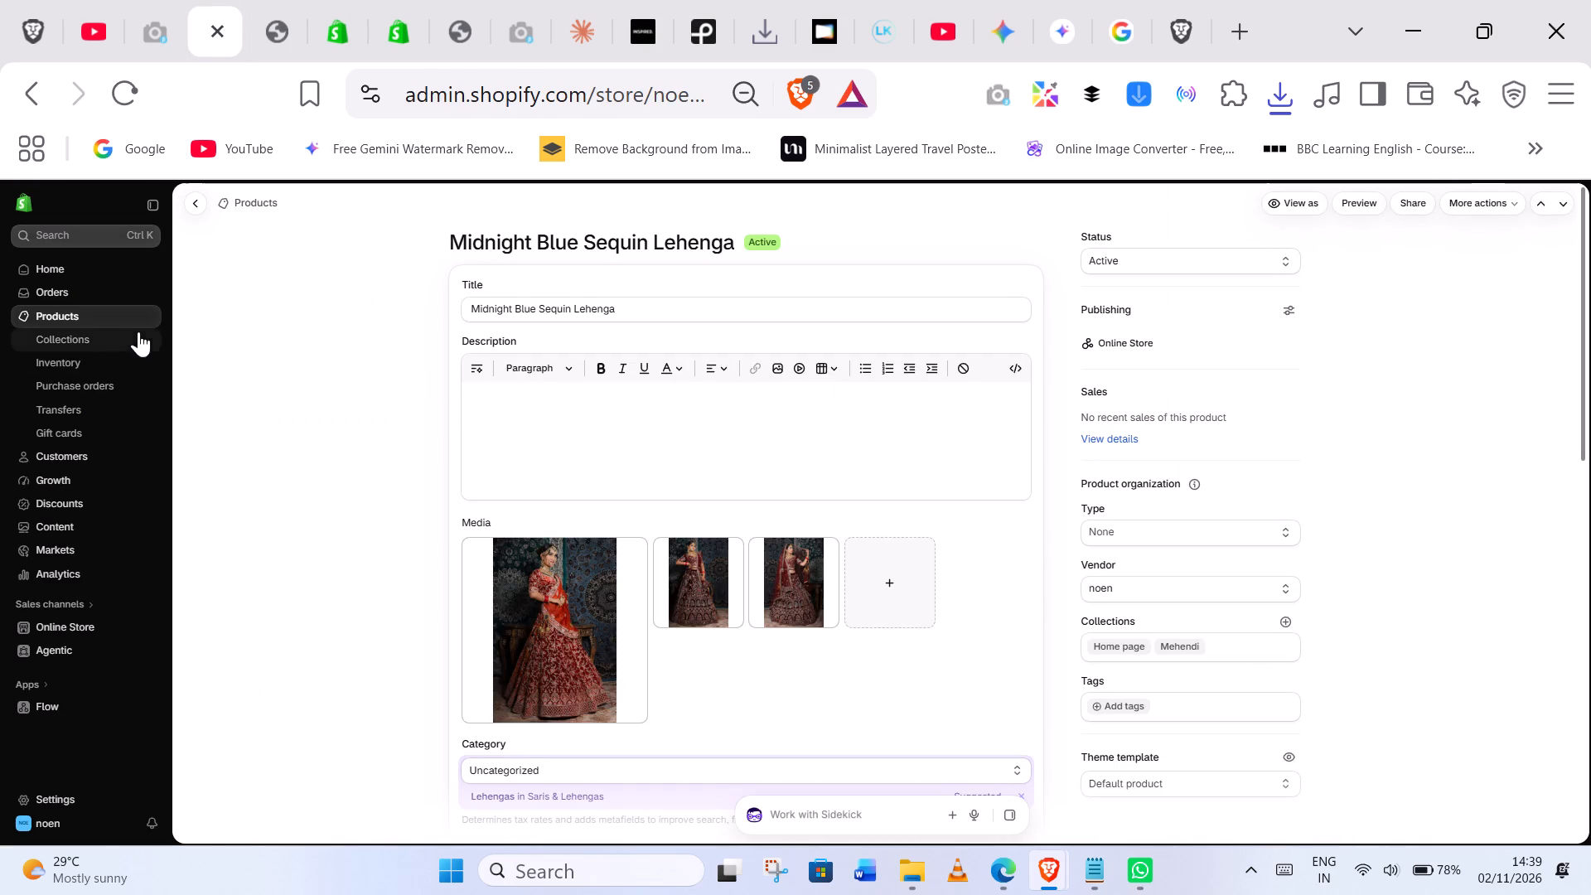
{"action": "double_click", "coordinate": [89, 312]}
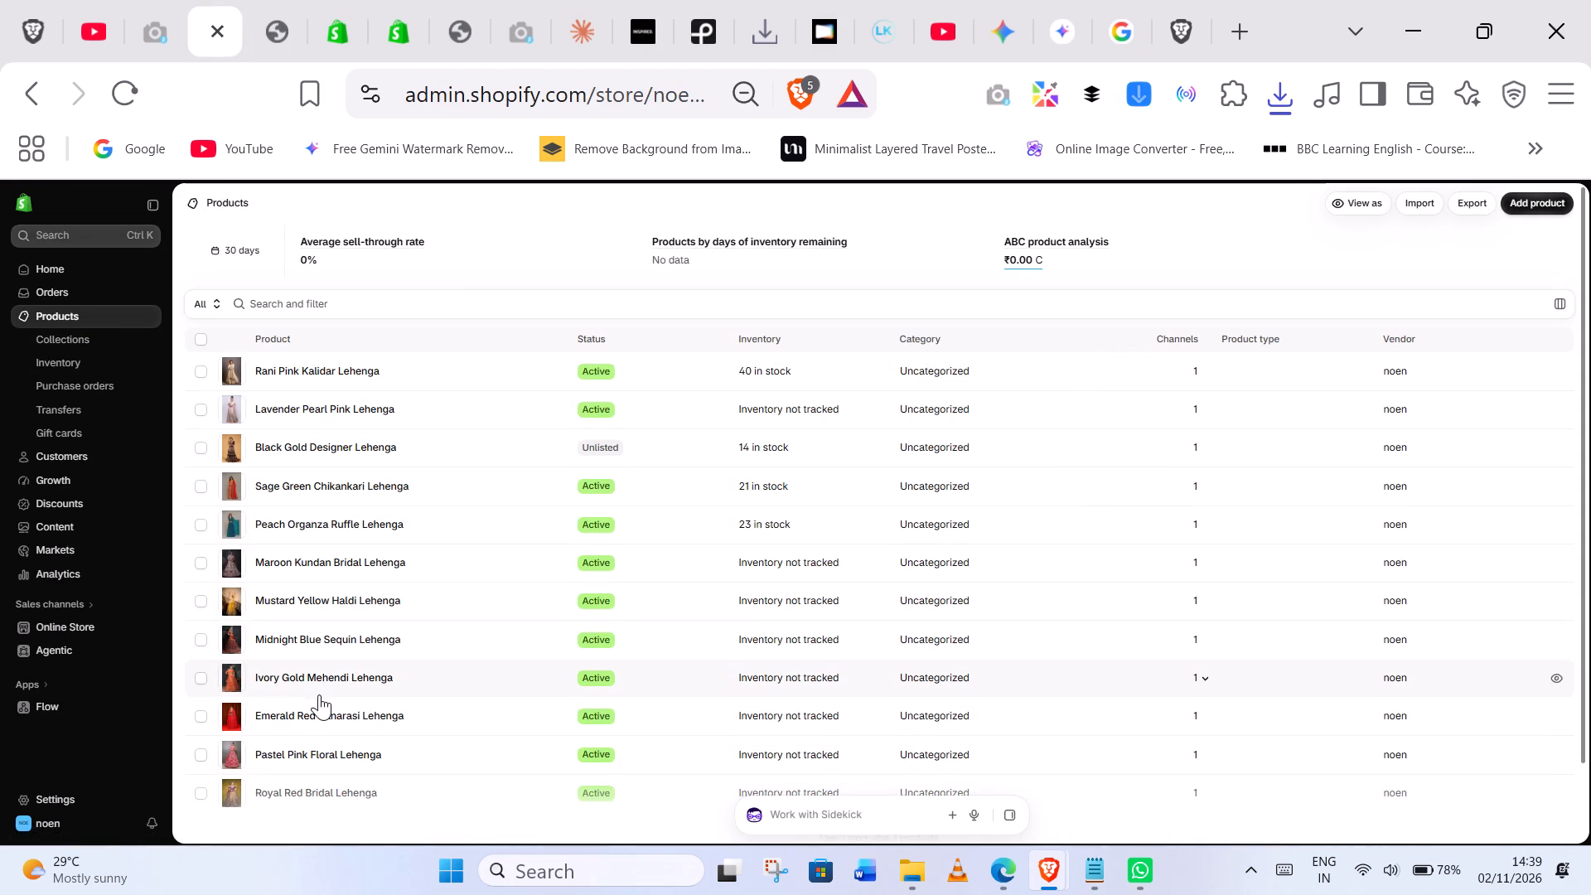
{"action": "left_click", "coordinate": [268, 530]}
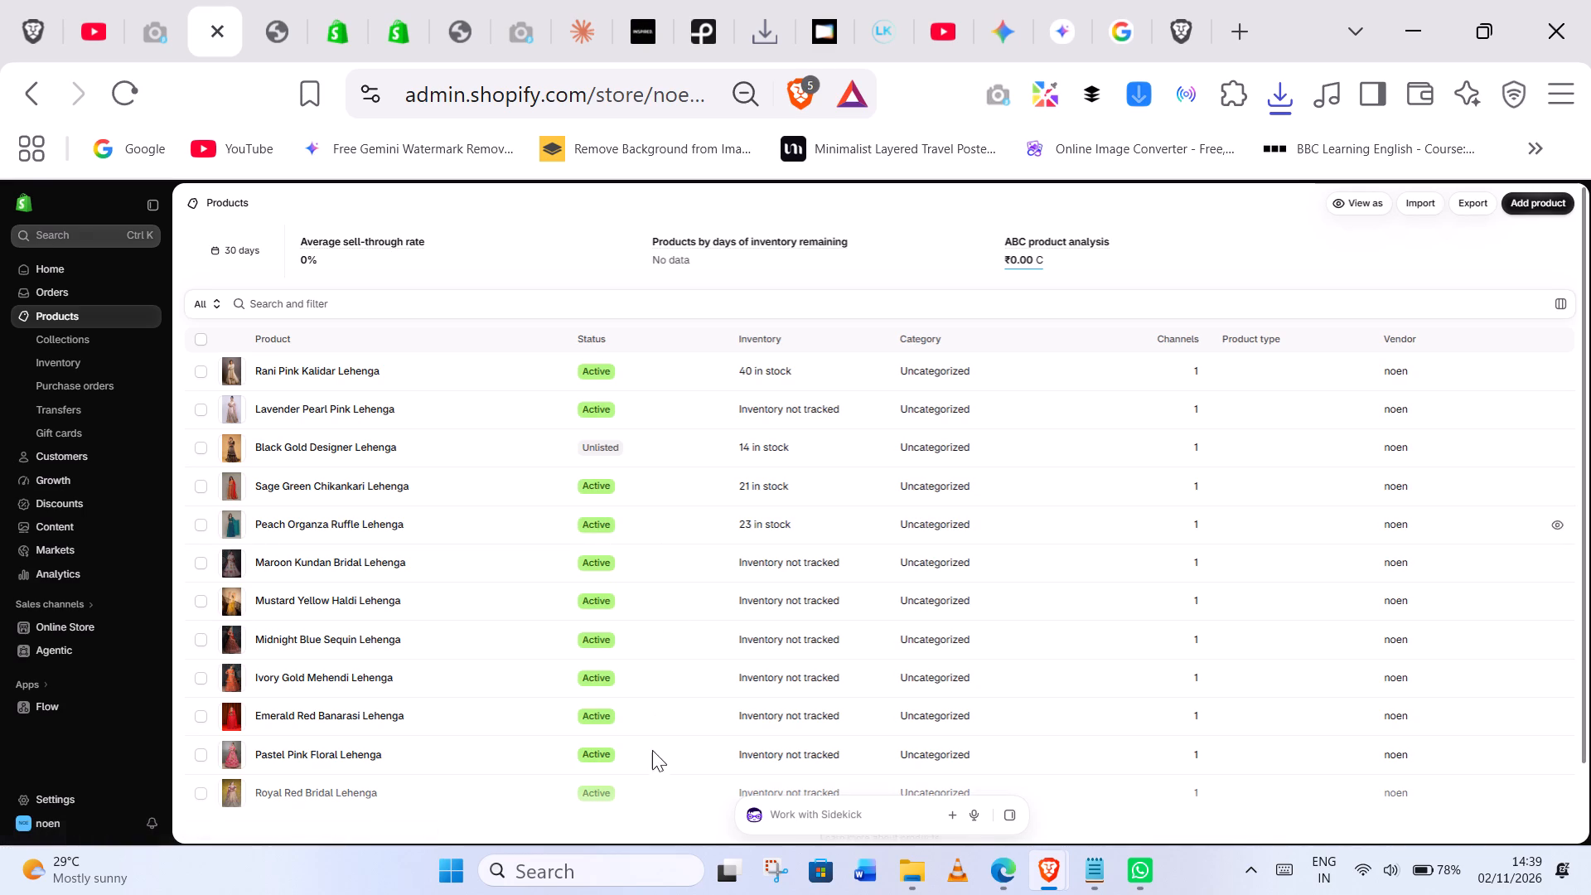
{"action": "left_click", "coordinate": [782, 574]}
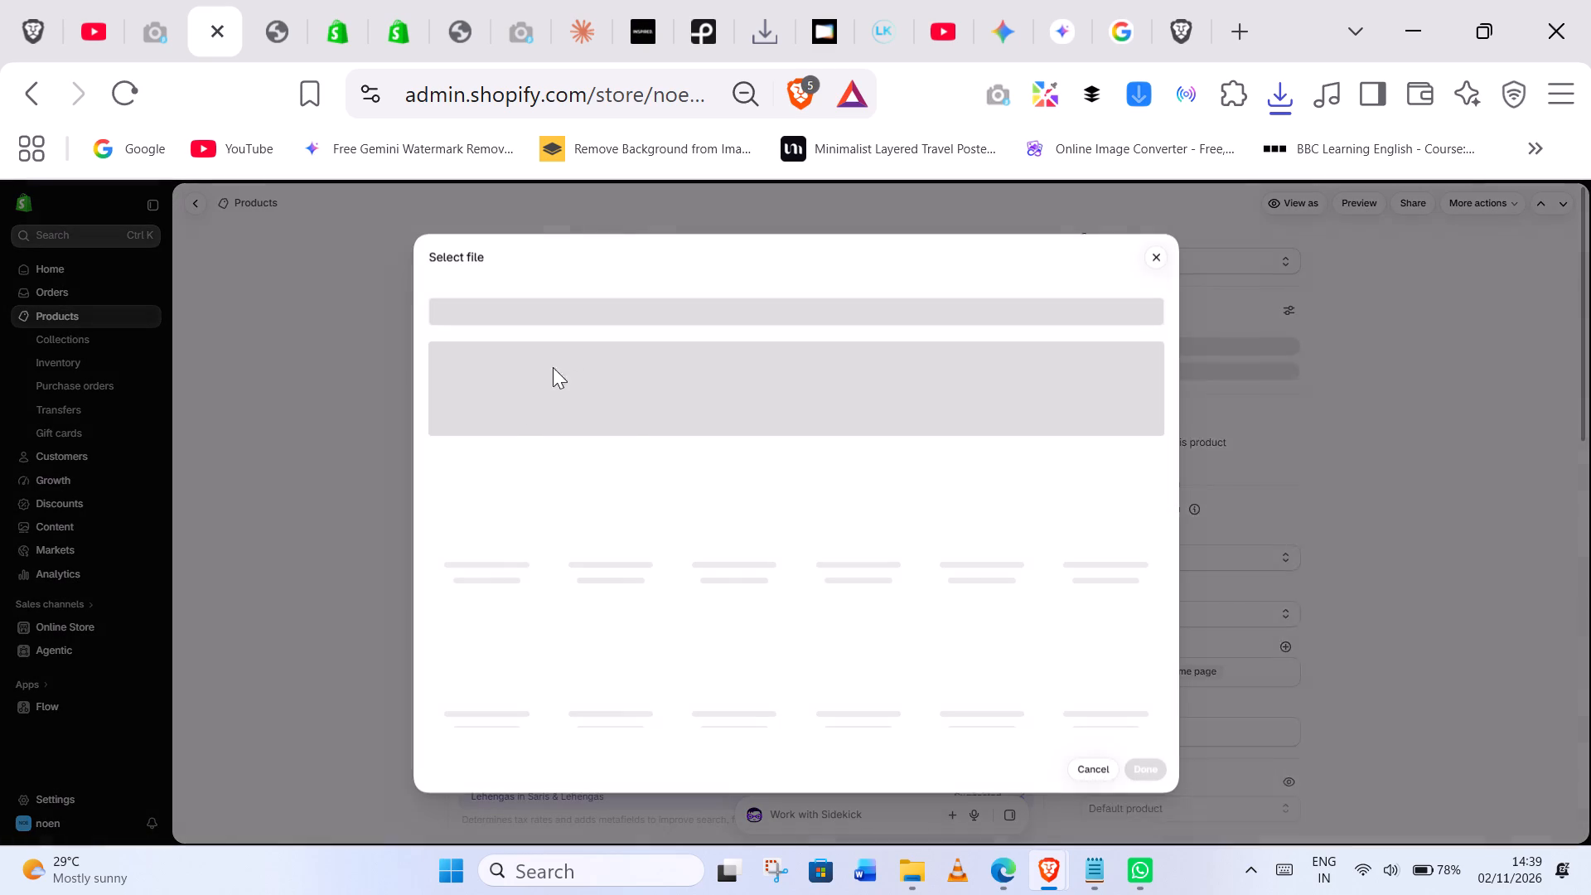
{"action": "left_click", "coordinate": [713, 406]}
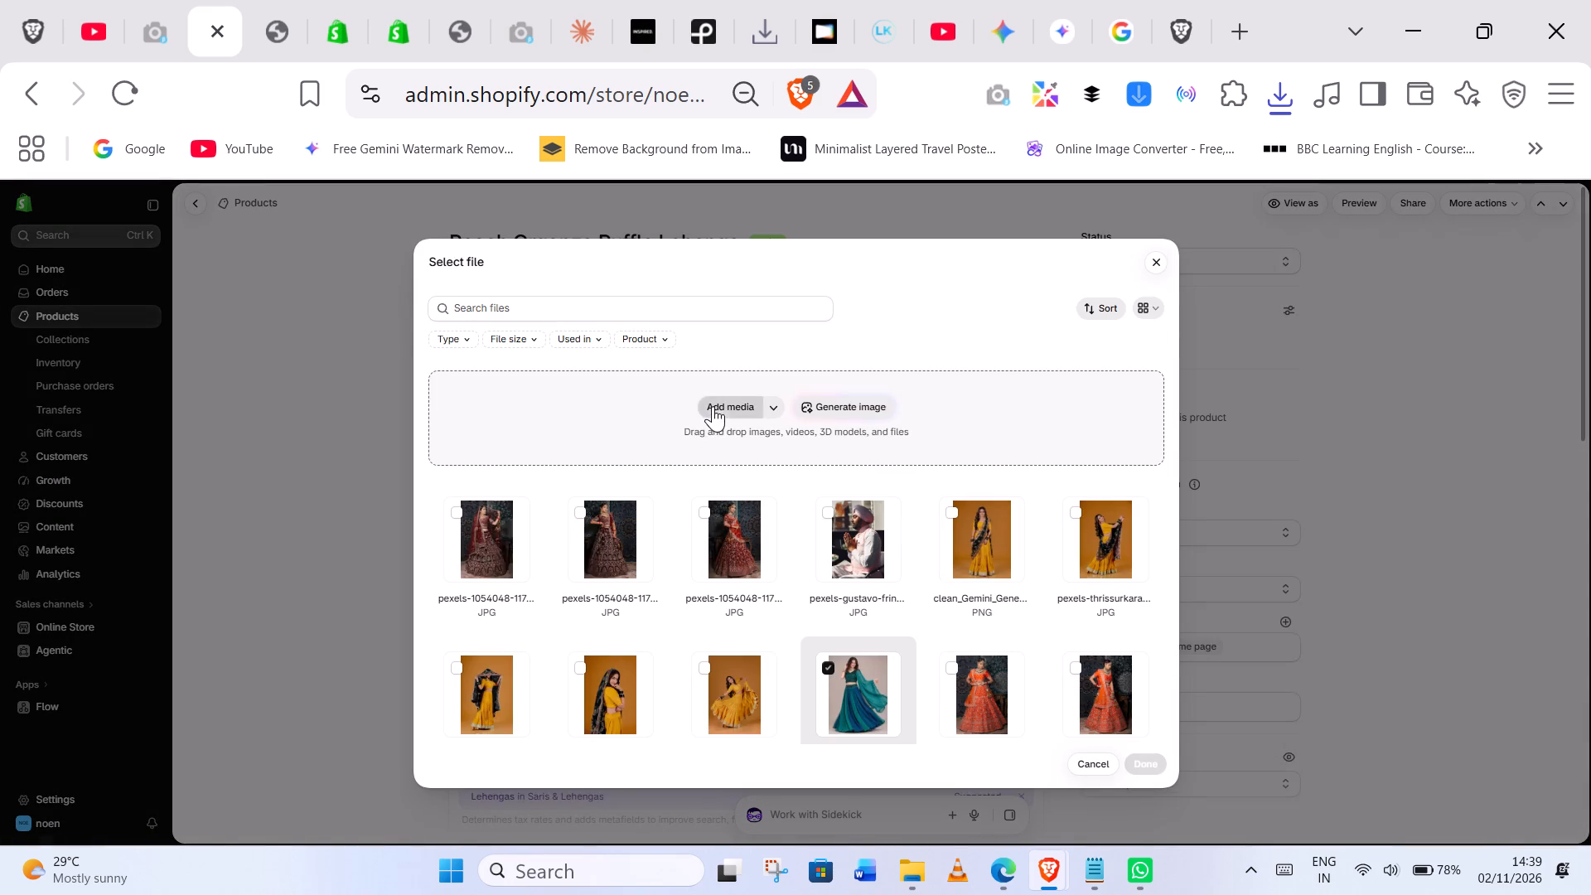
{"action": "left_click", "coordinate": [463, 270], "text": "ctrl"}
{"action": "left_click", "coordinate": [251, 263], "text": "ctrl"}
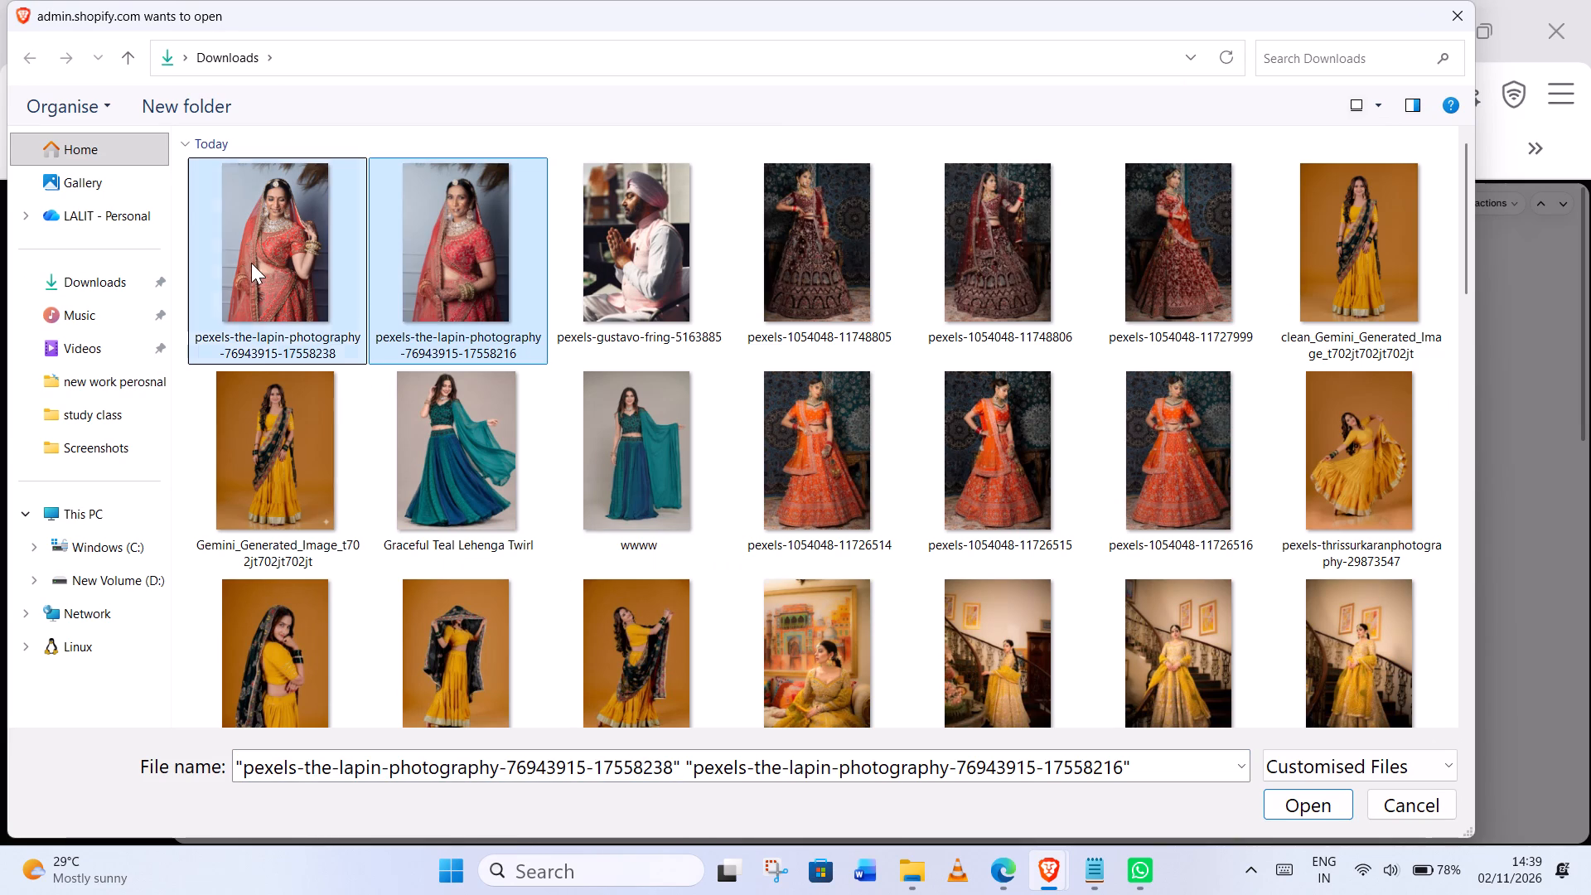
{"action": "left_click", "coordinate": [1305, 795]}
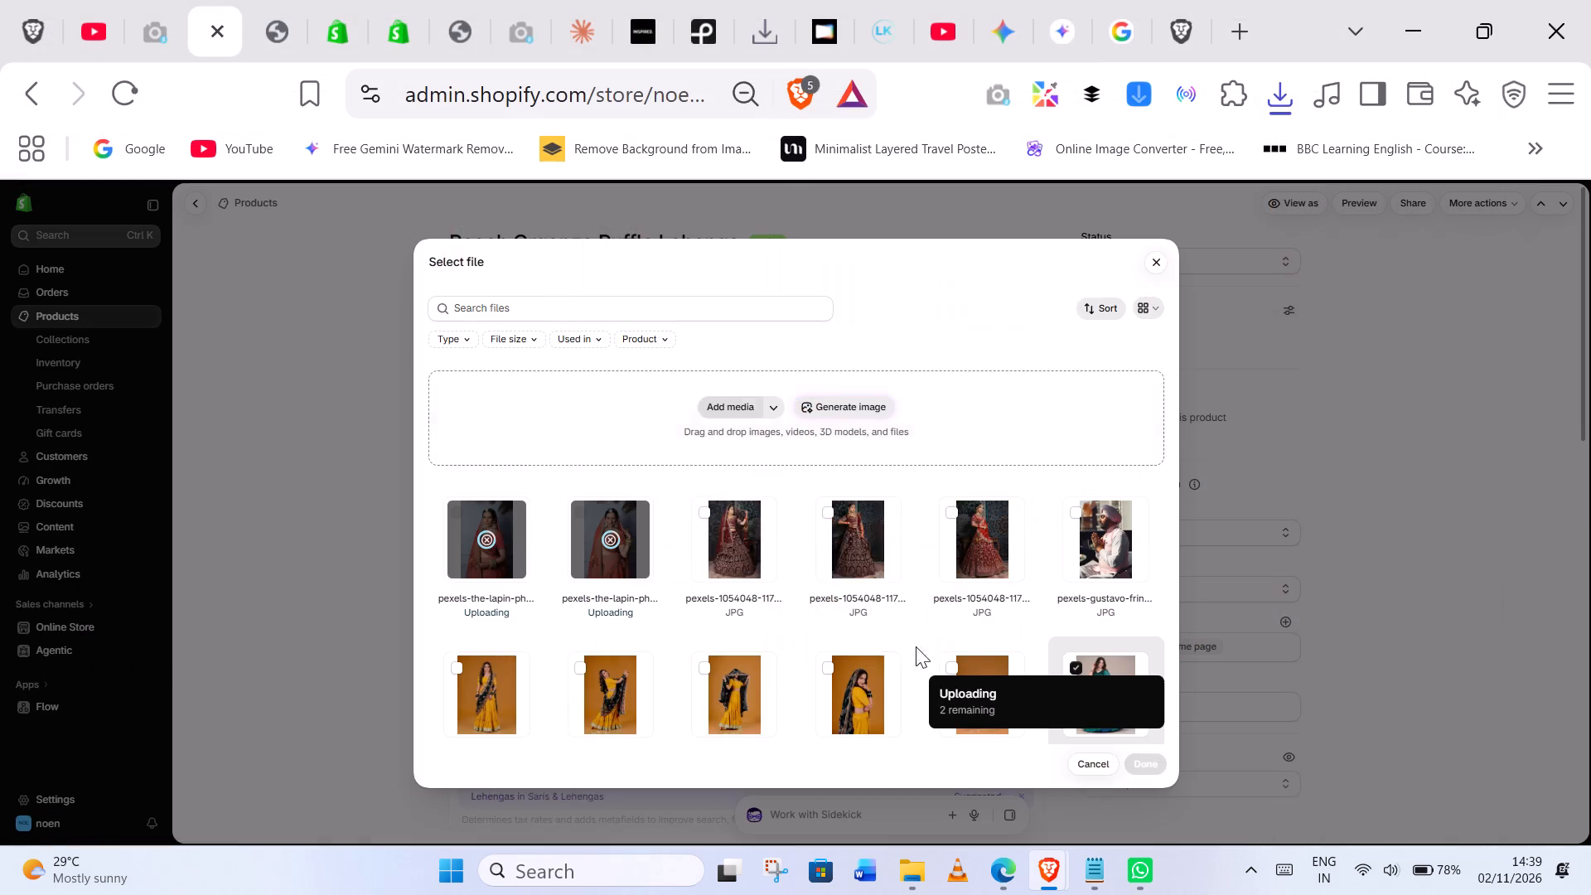
{"action": "left_click", "coordinate": [572, 670]}
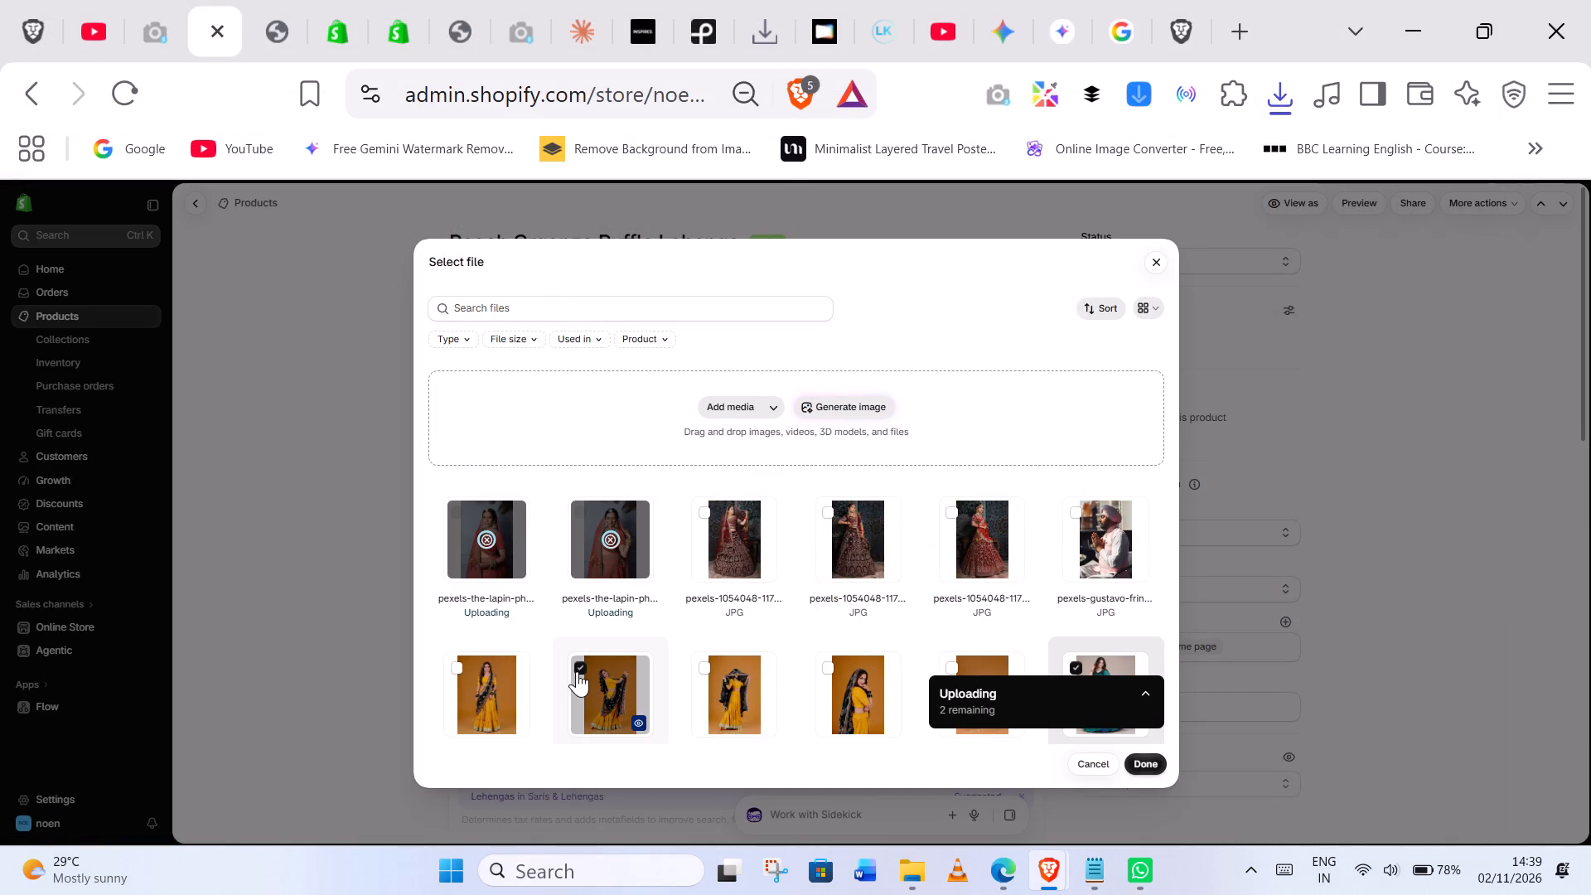
{"action": "left_click", "coordinate": [577, 671]}
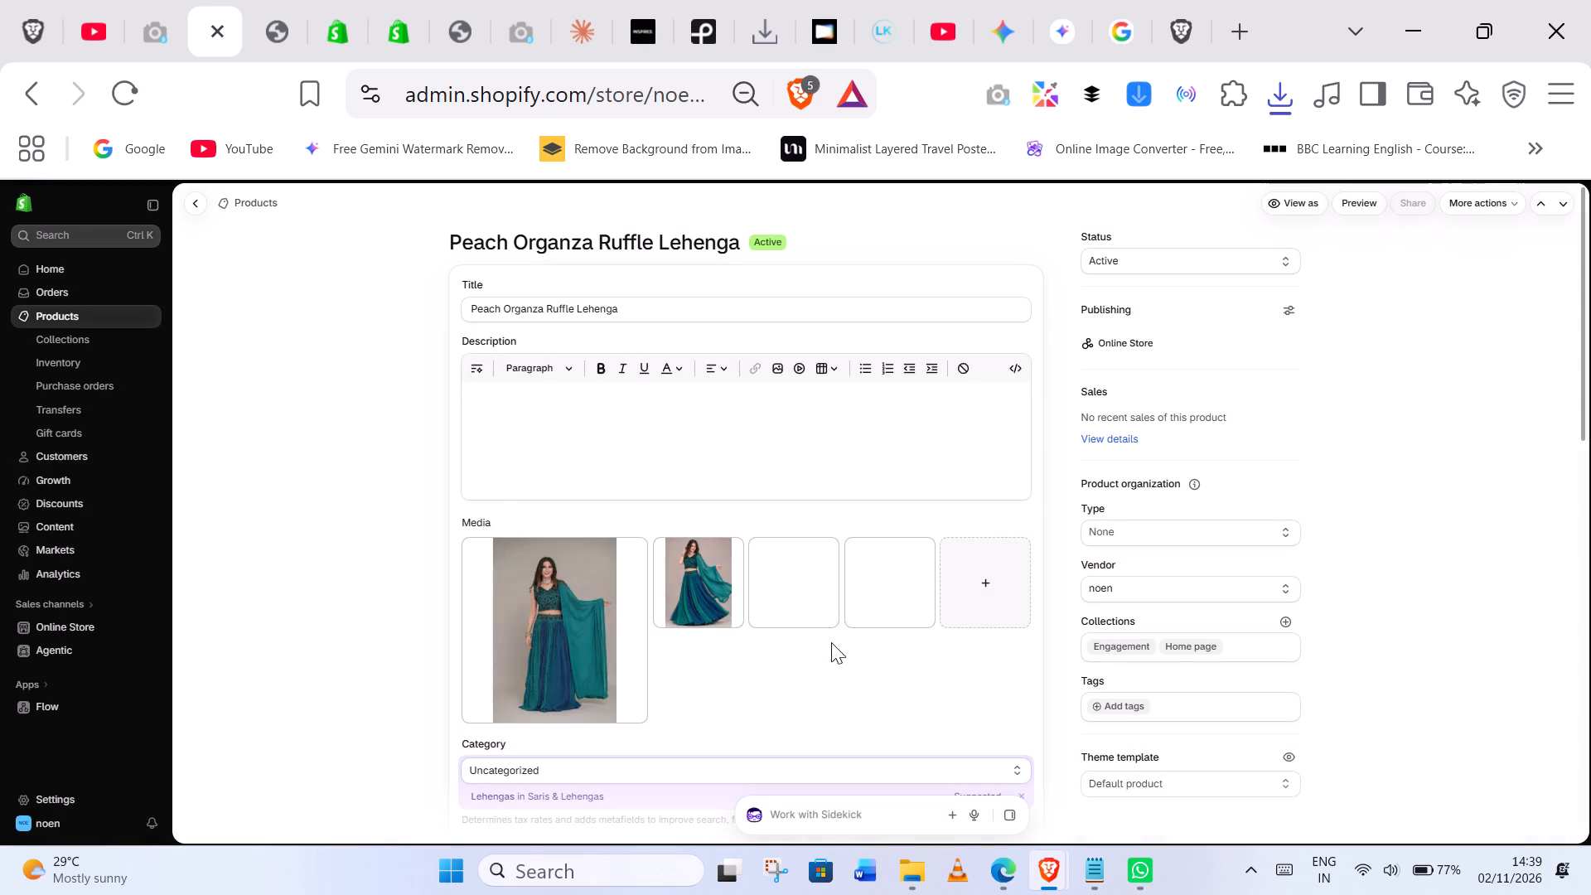
Remove the two teal lehenga photos from the Peach Organza Ruffle Lehenga's media and save the product.
{"action": "left_click", "coordinate": [662, 549]}
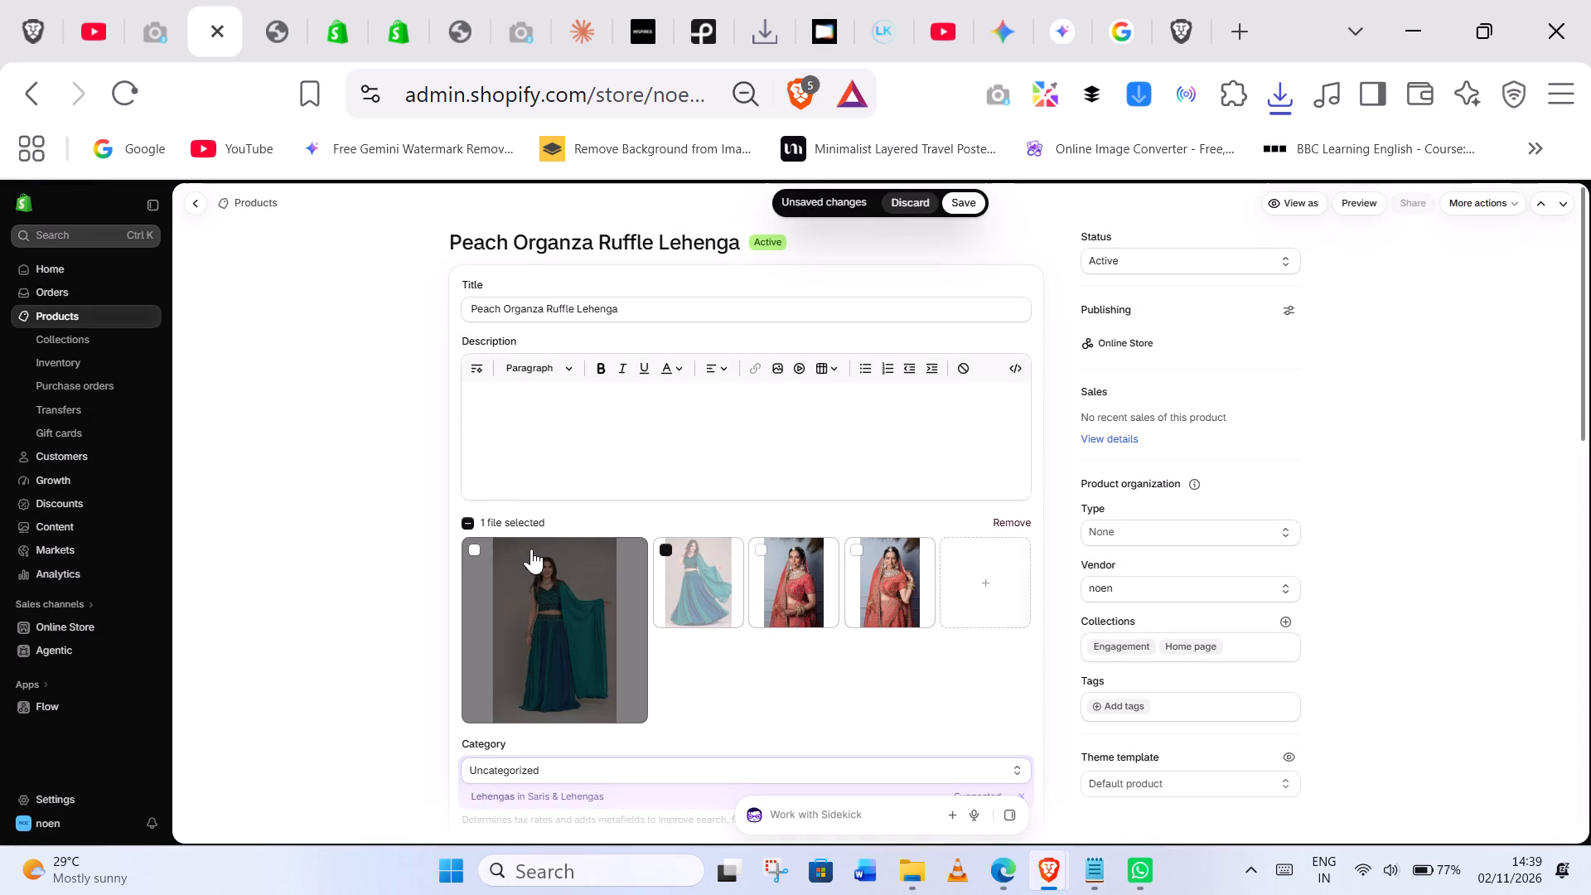
{"action": "left_click", "coordinate": [476, 544]}
{"action": "left_click", "coordinate": [1000, 520]}
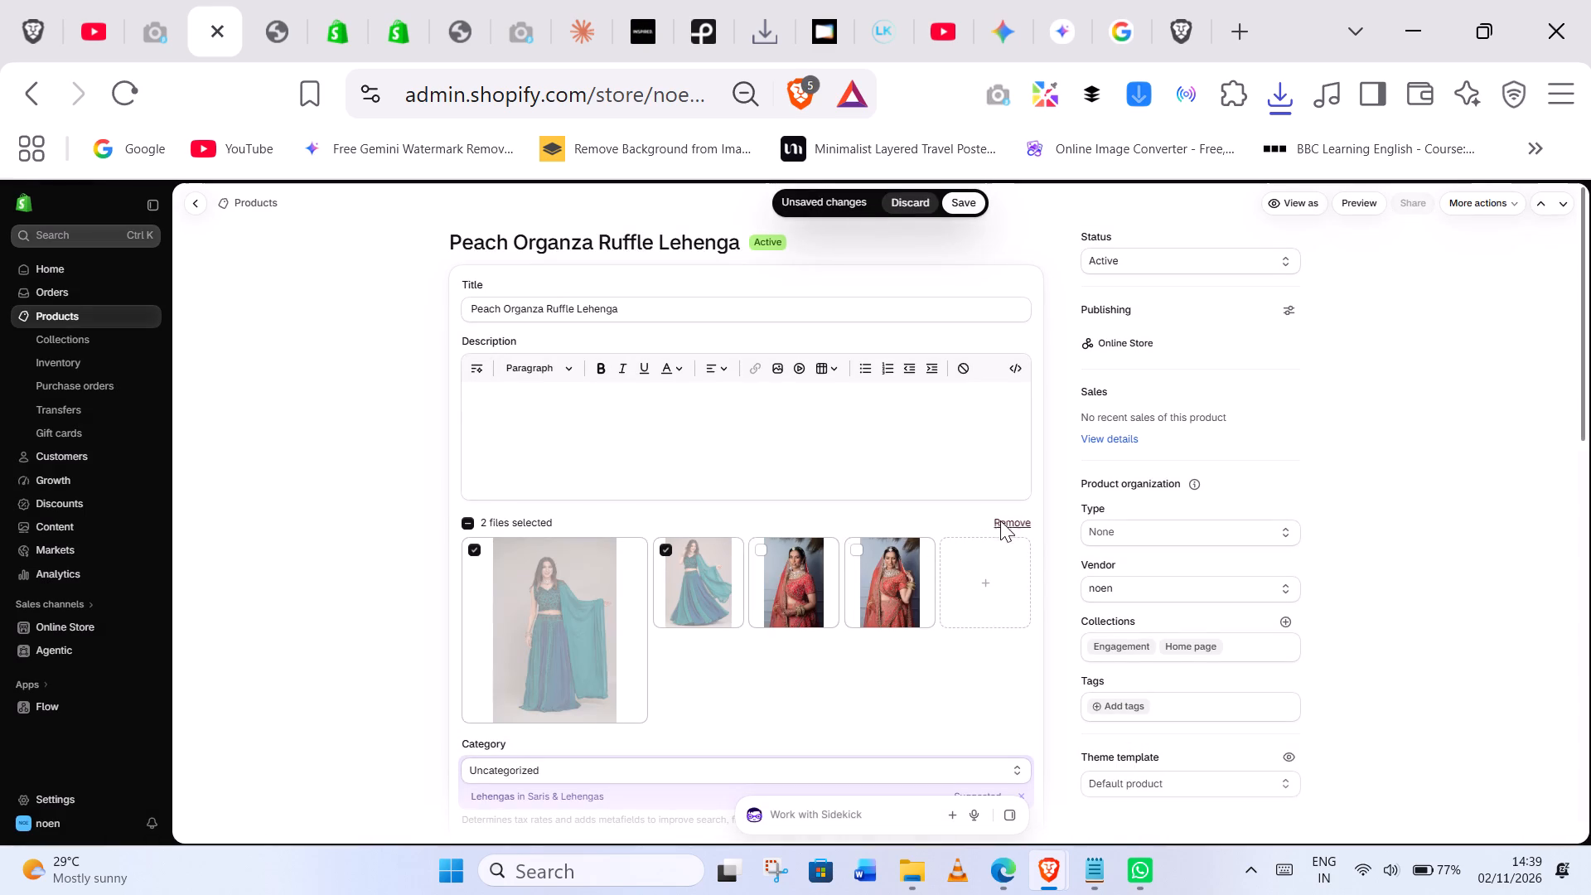
{"action": "left_click_drag", "start_coordinate": [699, 585], "coordinate": [686, 579]}
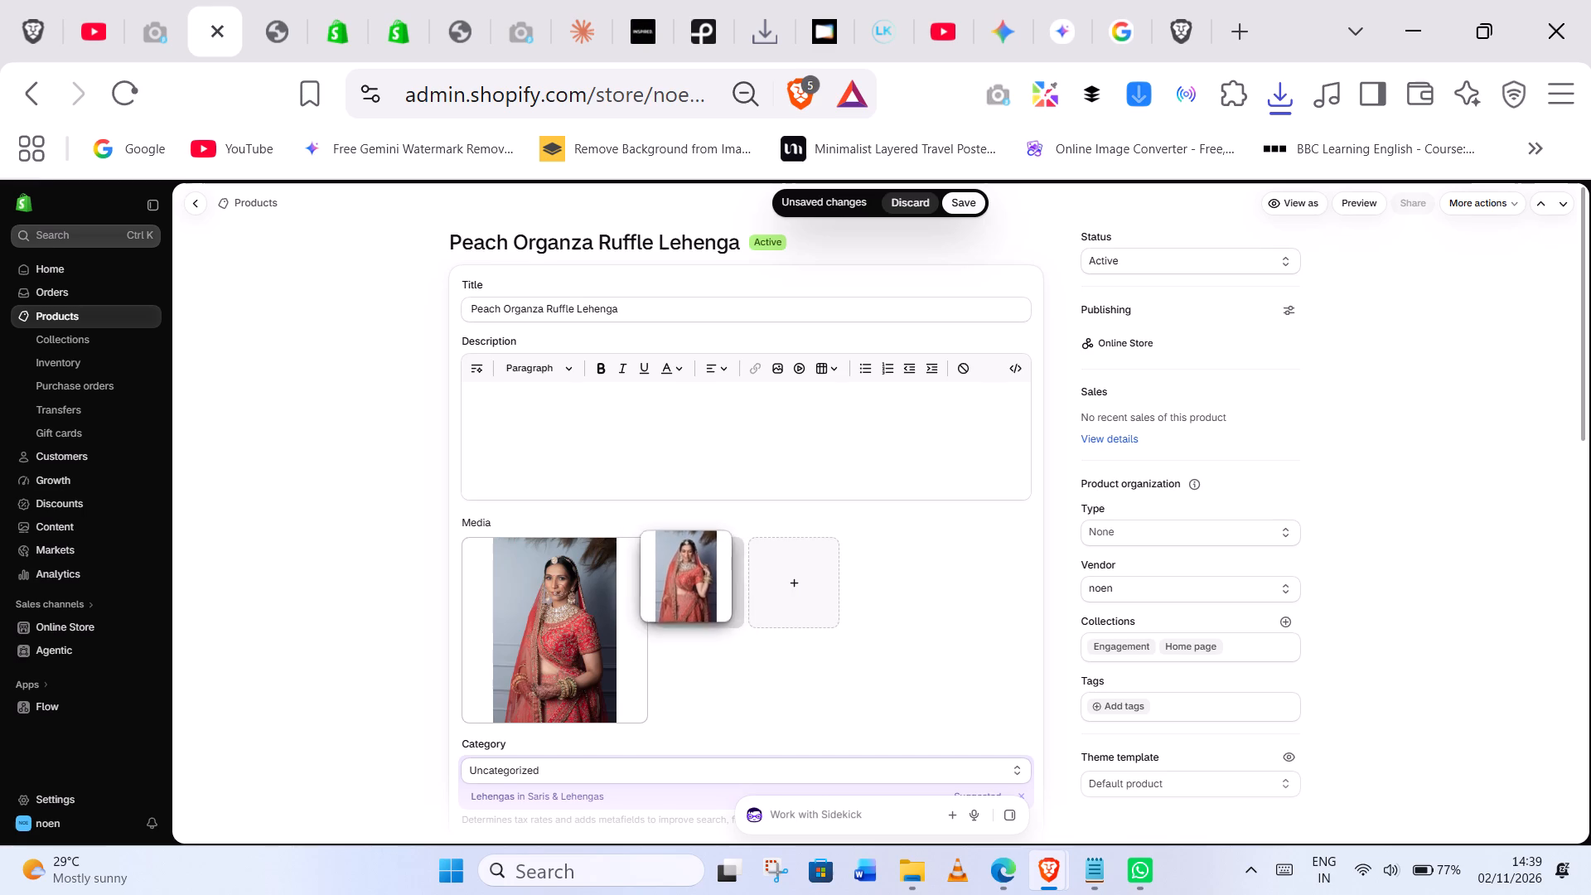
{"action": "double_click", "coordinate": [952, 212]}
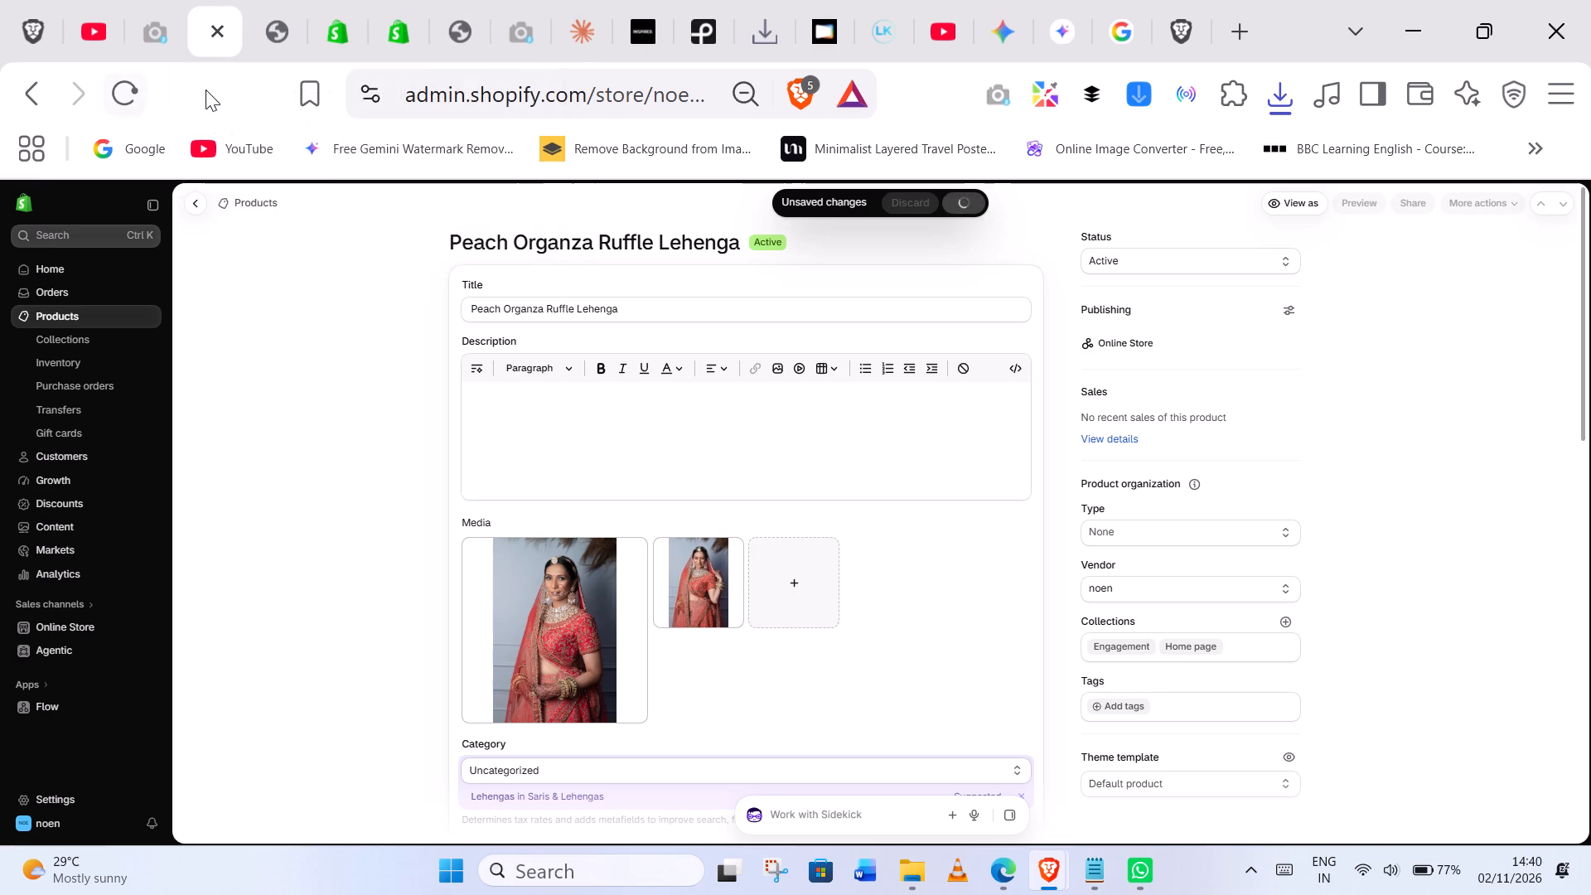
Switch to the Dawn theme editor and reload the home page there.
{"action": "left_click", "coordinate": [442, 0]}
{"action": "left_click", "coordinate": [380, 0]}
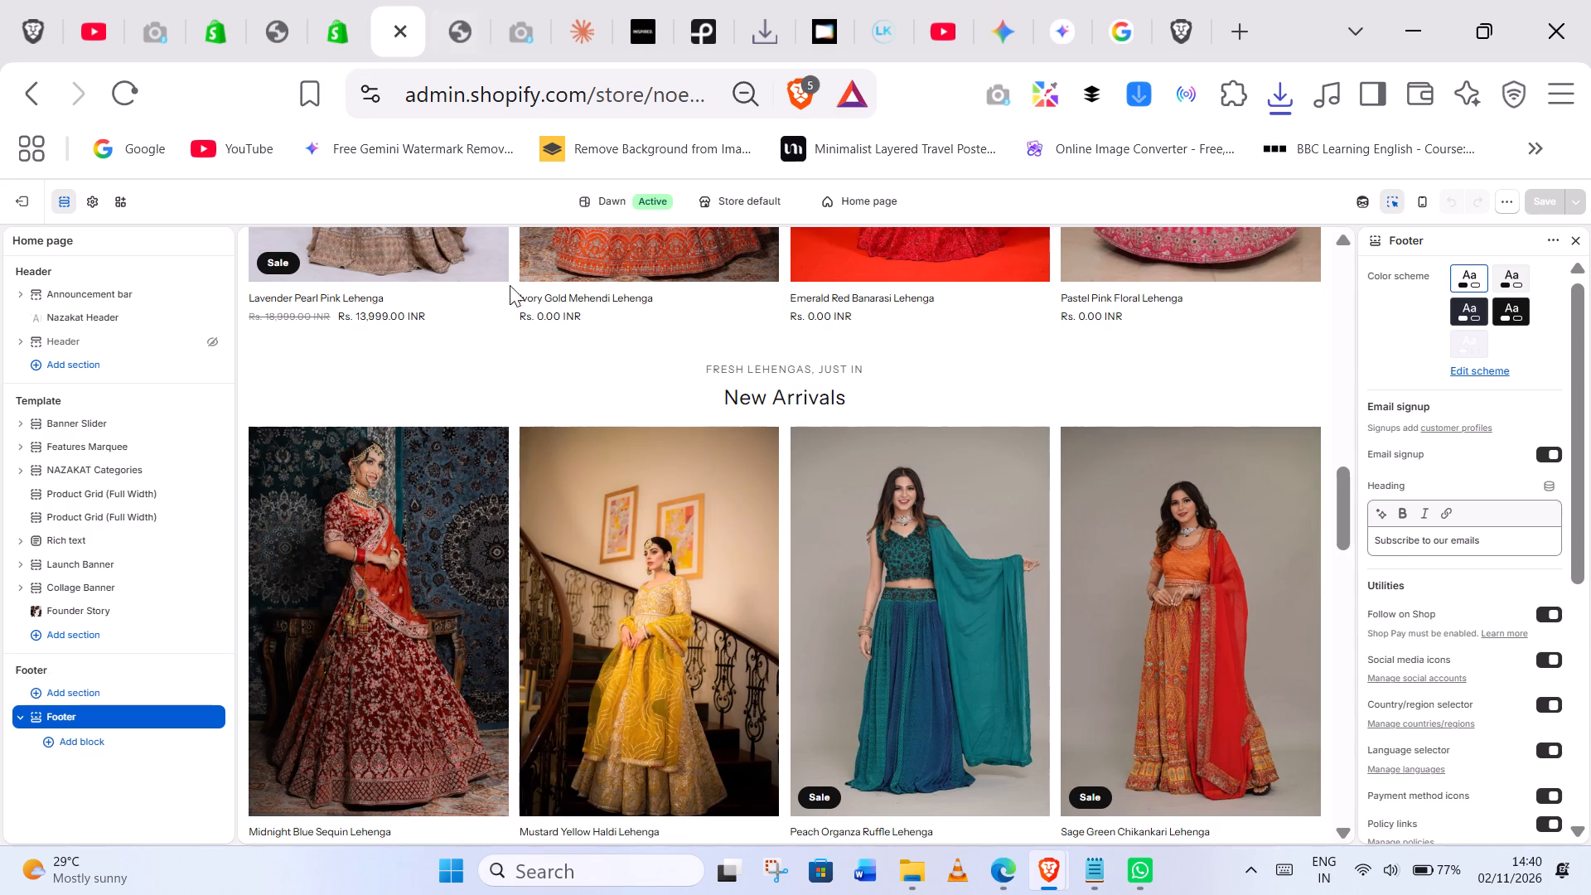
{"action": "left_click", "coordinate": [130, 97]}
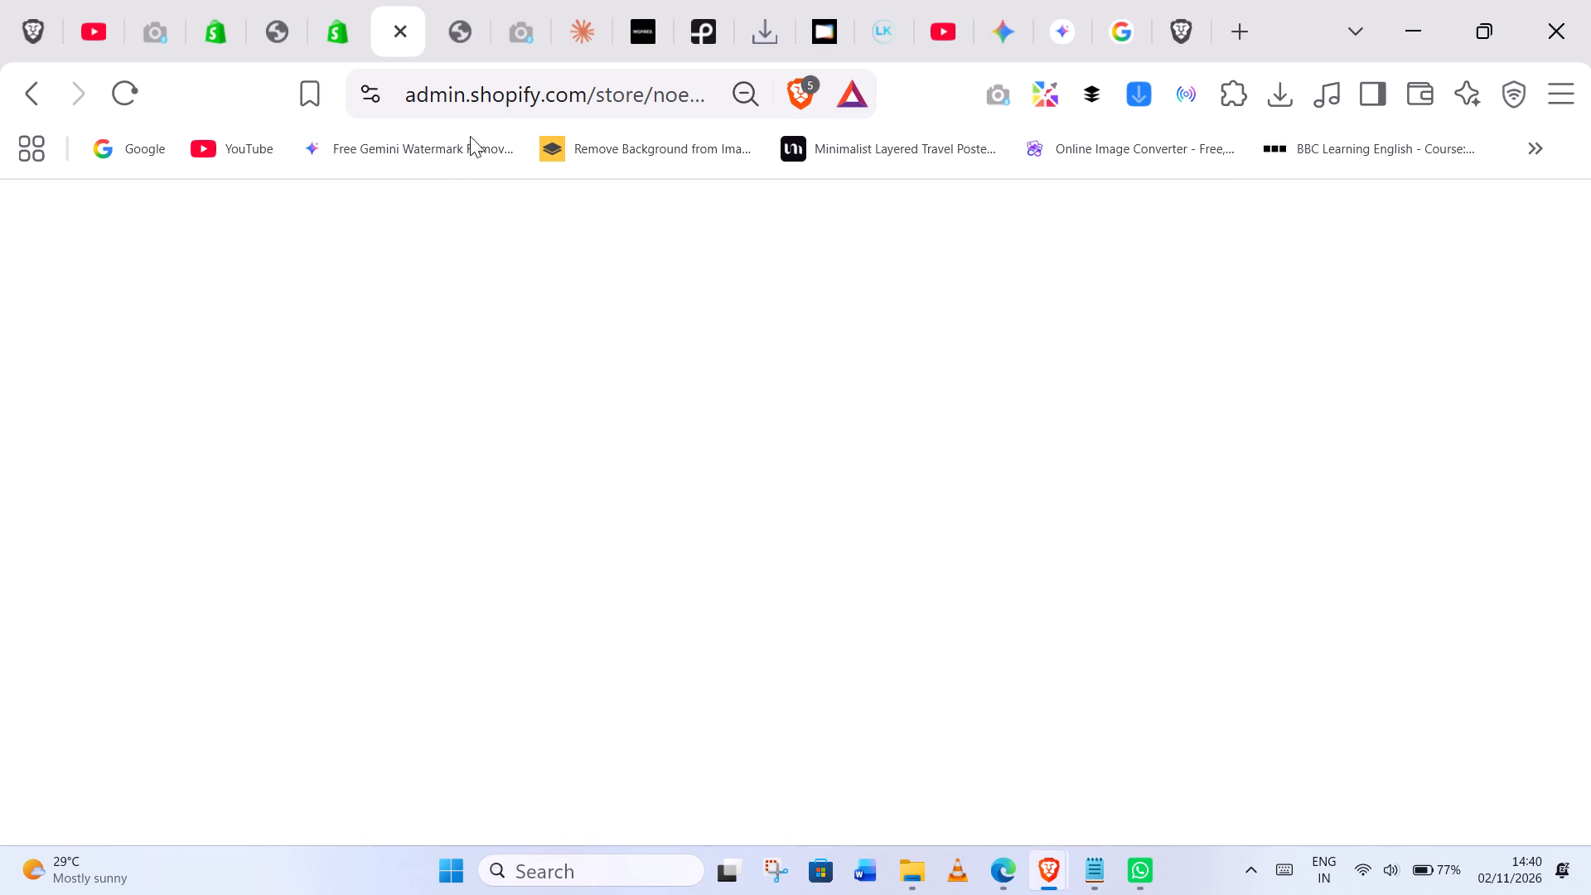
Refresh the live storefront and check the product photos in the two New Arrivals grids.
{"action": "left_click", "coordinate": [434, 0]}
{"action": "left_click", "coordinate": [375, 0]}
{"action": "left_click", "coordinate": [433, 0]}
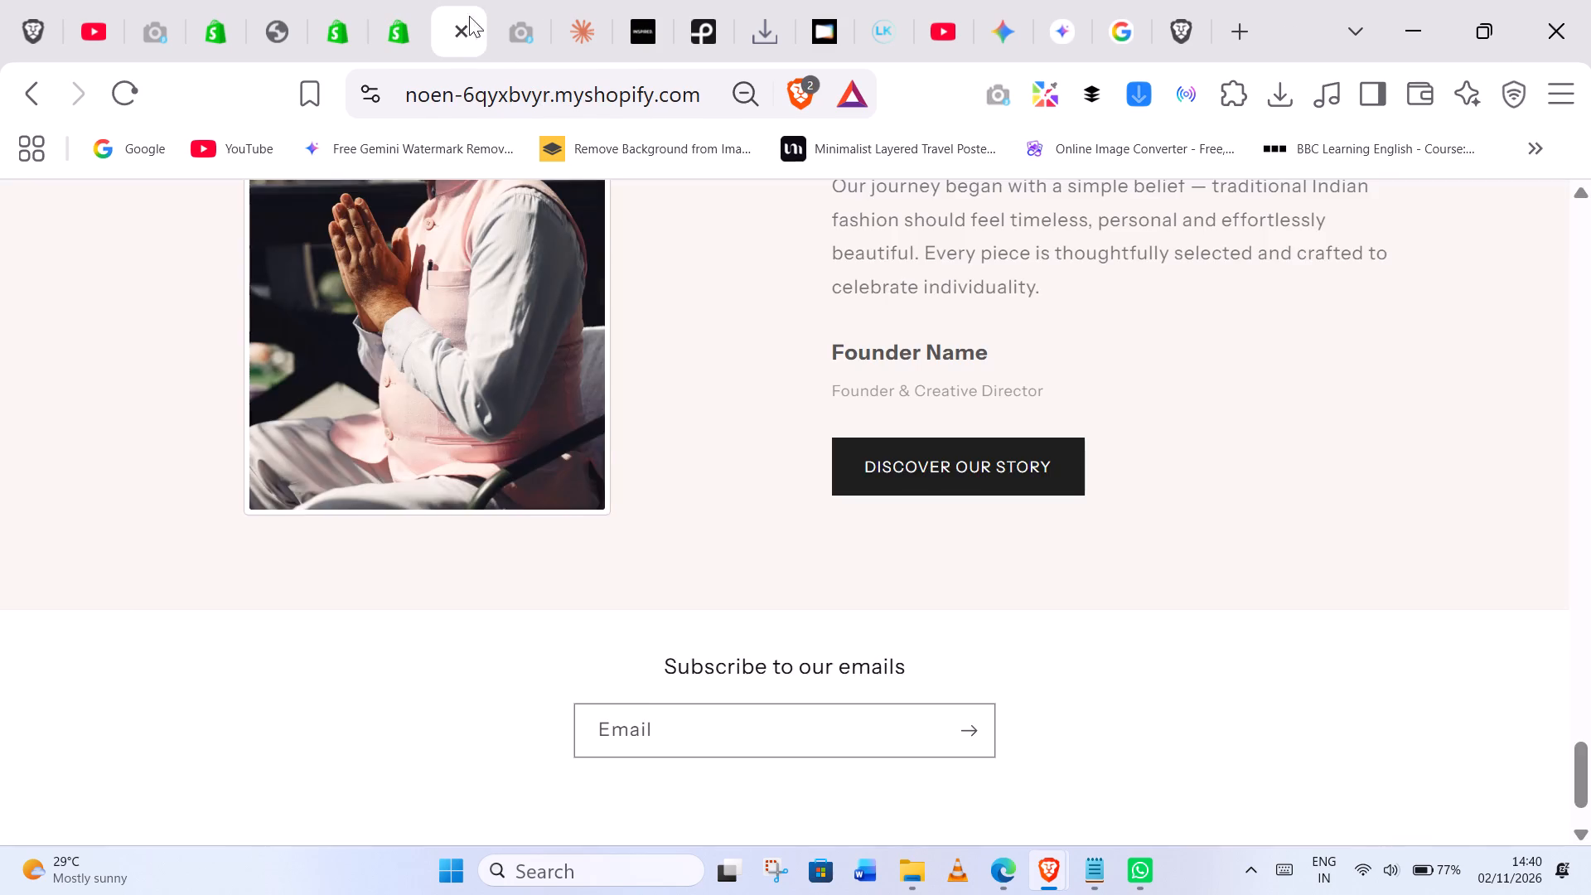
{"action": "scroll", "coordinate": [659, 696], "scroll_direction": "up", "scroll_amount": 14}
{"action": "scroll", "coordinate": [659, 696], "scroll_direction": "down", "scroll_amount": 3}
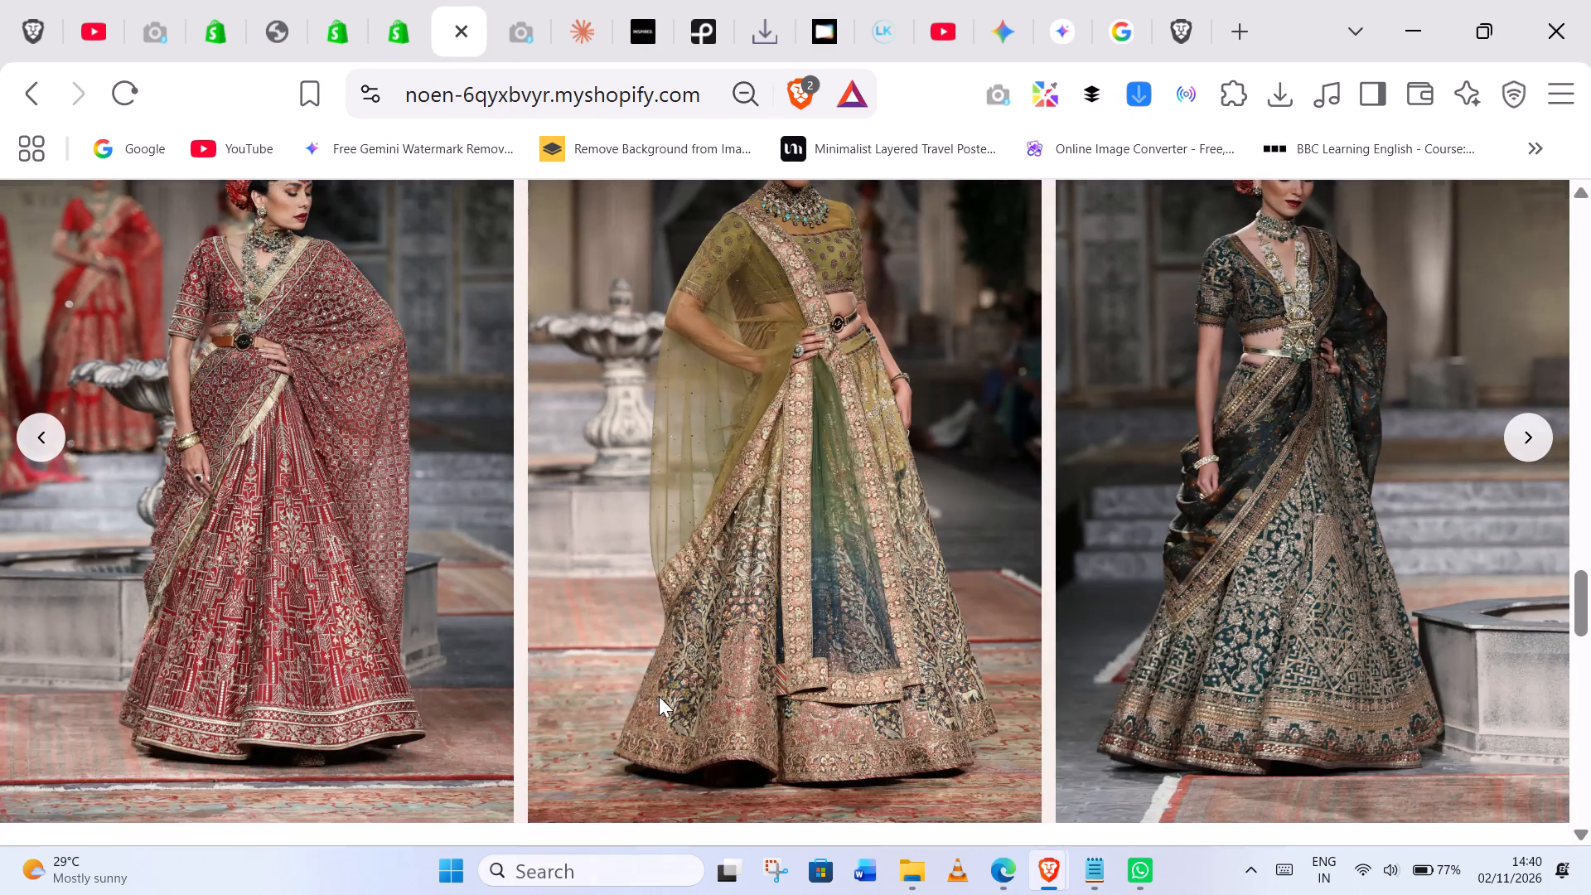
{"action": "scroll", "coordinate": [948, 727], "scroll_direction": "up", "scroll_amount": 8}
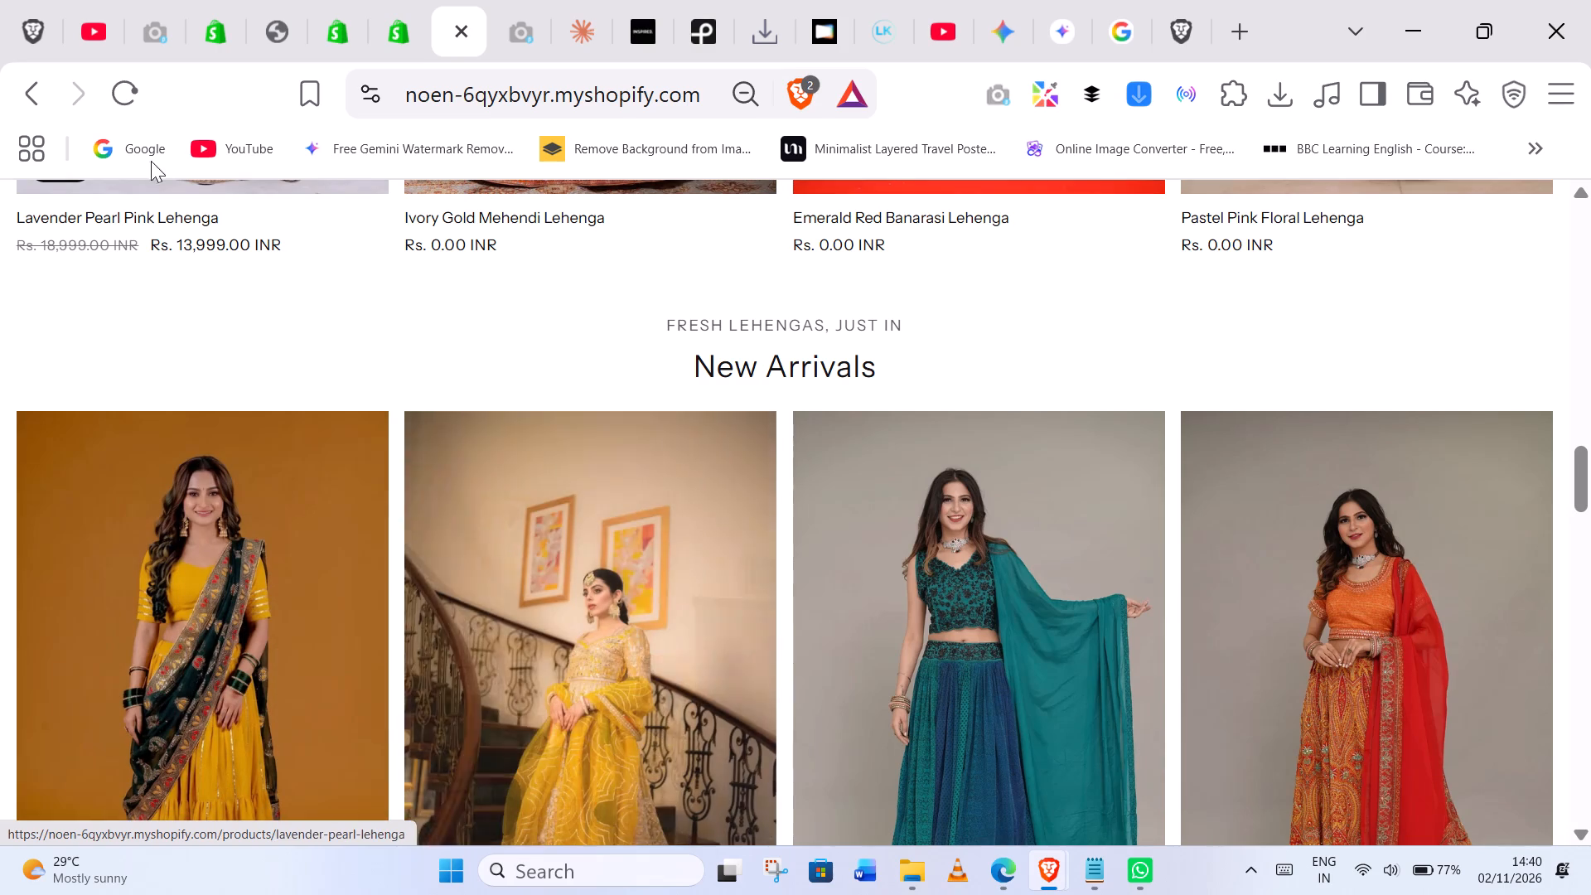
{"action": "left_click", "coordinate": [140, 94]}
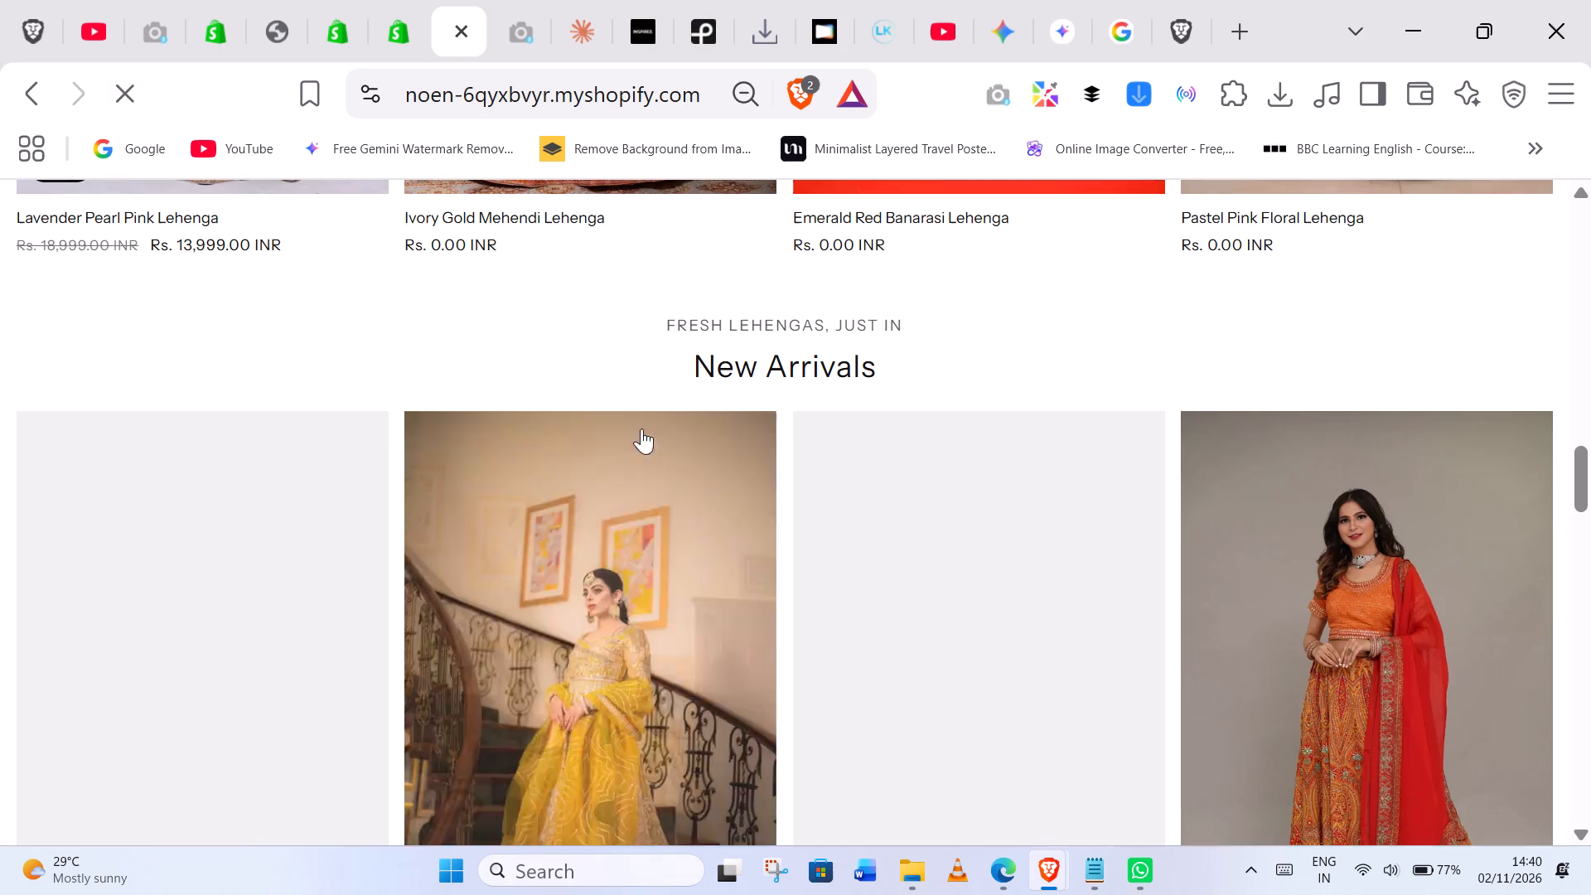
{"action": "scroll", "coordinate": [486, 275], "scroll_direction": "down", "scroll_amount": 2}
{"action": "scroll", "coordinate": [389, 346], "scroll_direction": "up", "scroll_amount": 1}
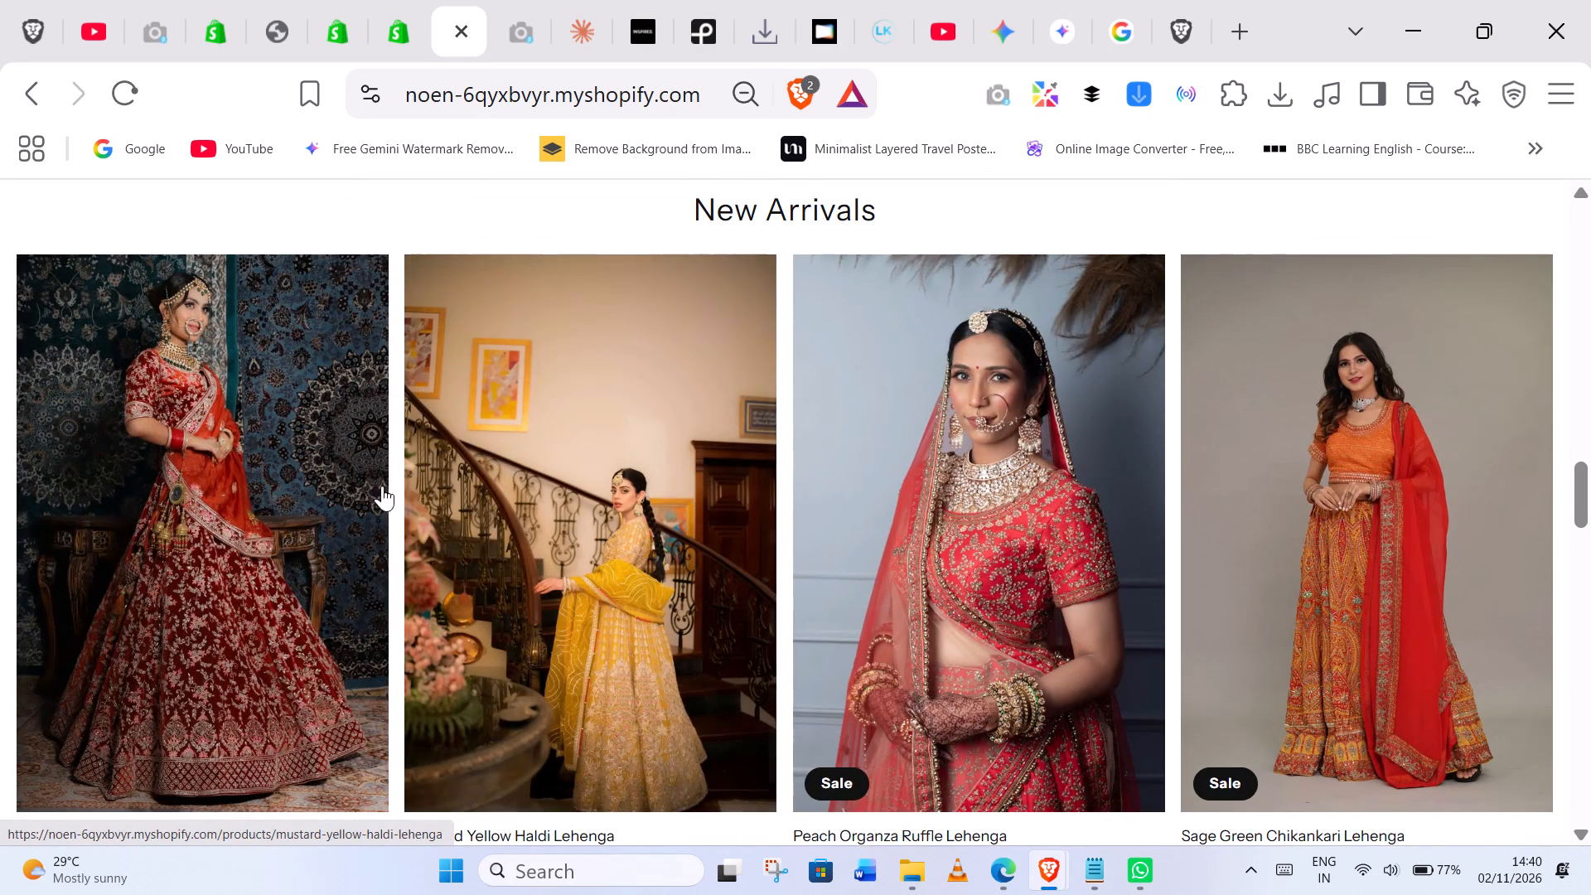
{"action": "scroll", "coordinate": [994, 428], "scroll_direction": "up", "scroll_amount": 4}
{"action": "scroll", "coordinate": [312, 380], "scroll_direction": "up", "scroll_amount": 1}
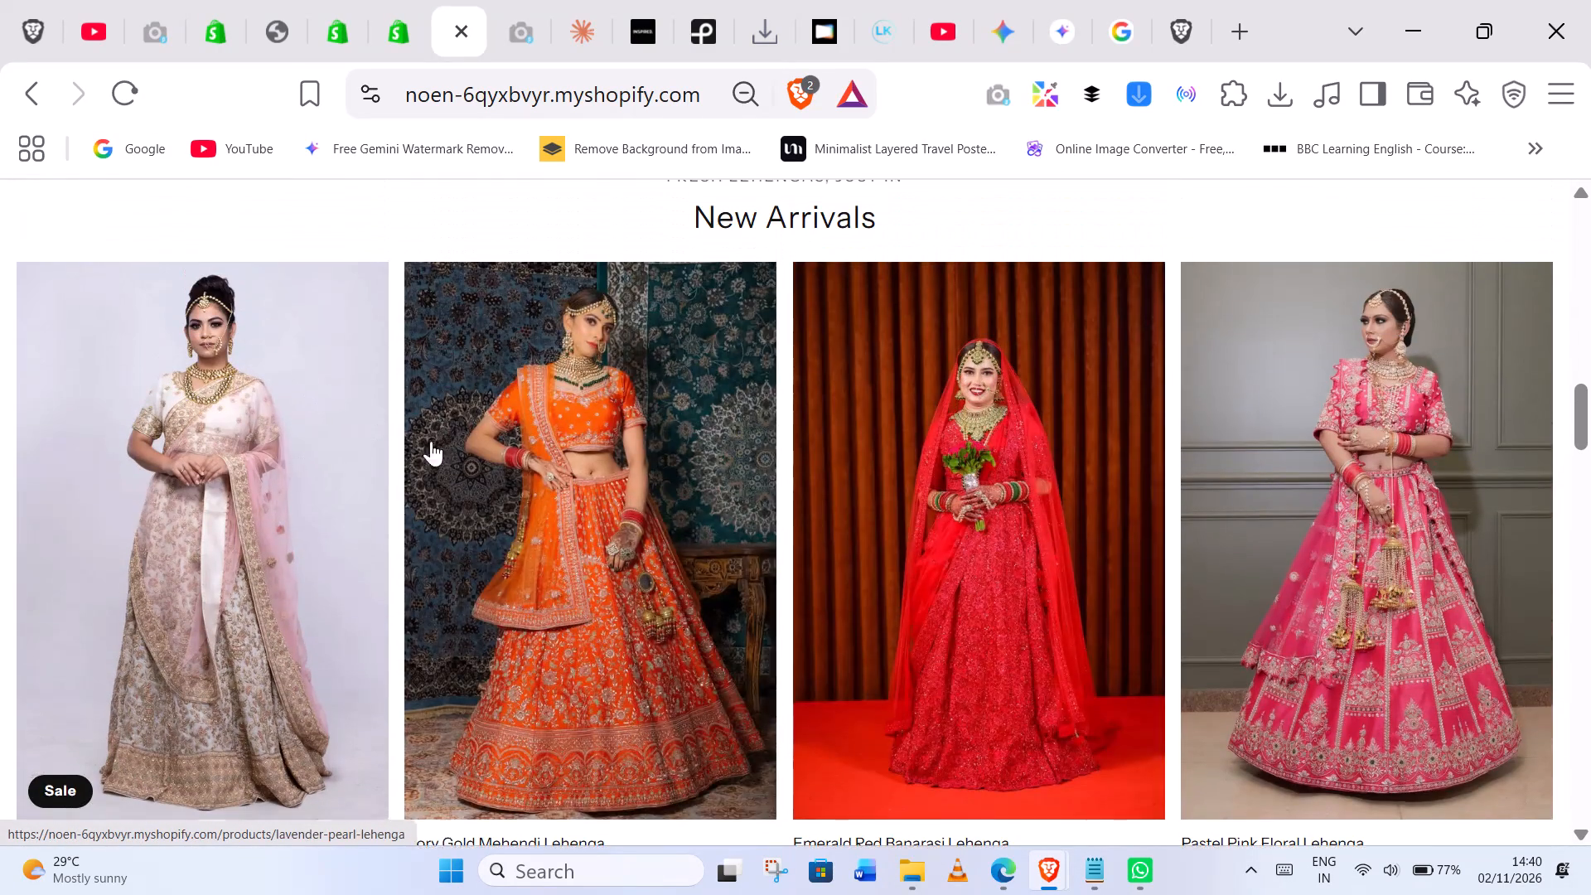
{"action": "scroll", "coordinate": [232, 262], "scroll_direction": "up", "scroll_amount": 3}
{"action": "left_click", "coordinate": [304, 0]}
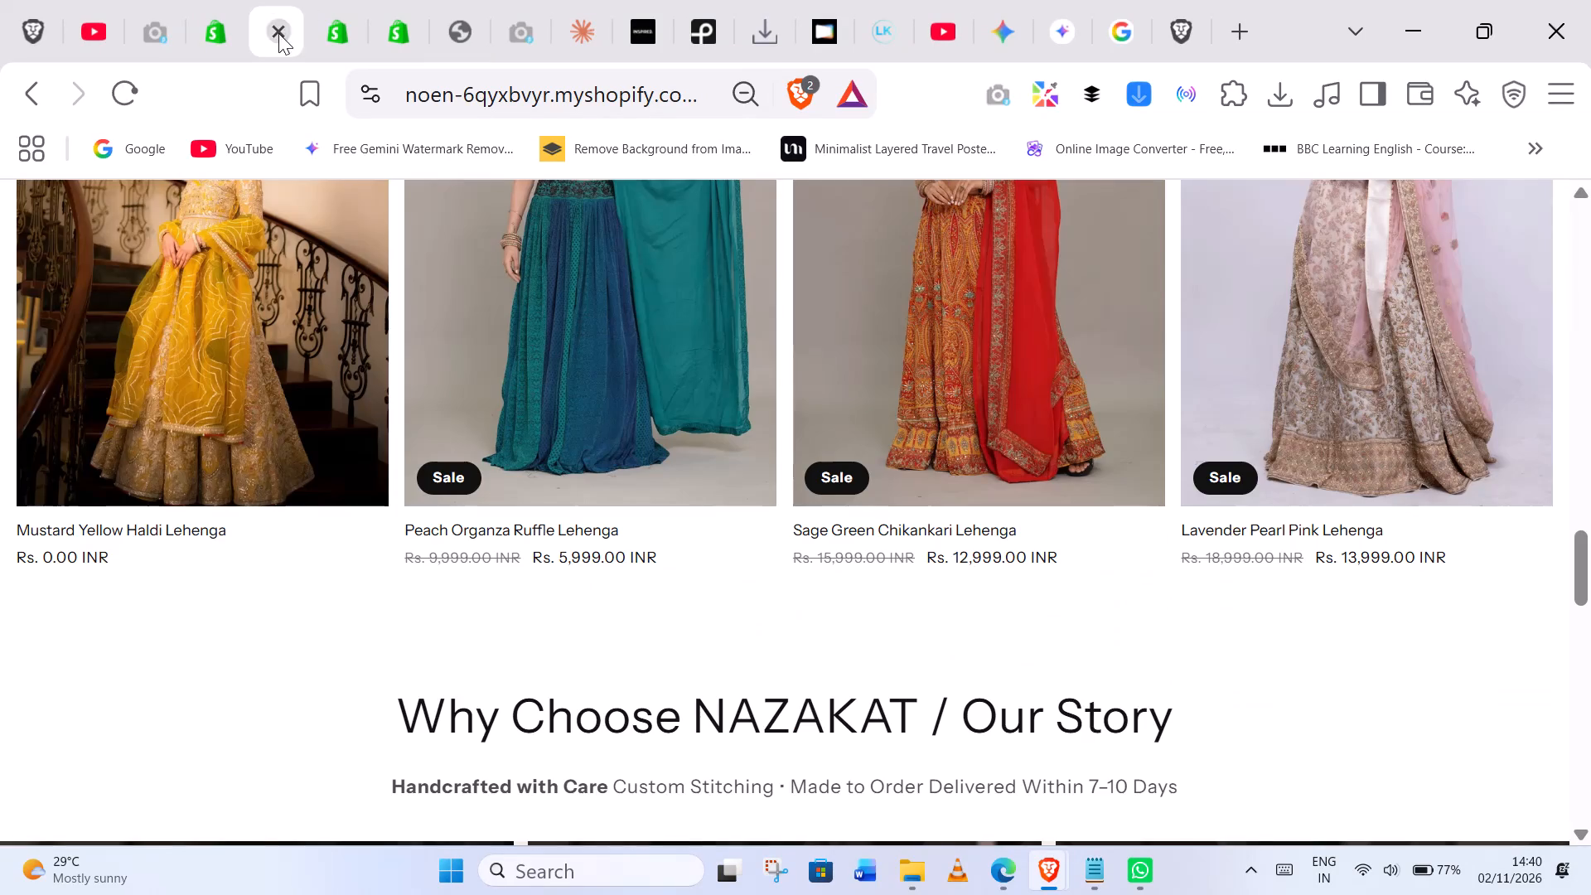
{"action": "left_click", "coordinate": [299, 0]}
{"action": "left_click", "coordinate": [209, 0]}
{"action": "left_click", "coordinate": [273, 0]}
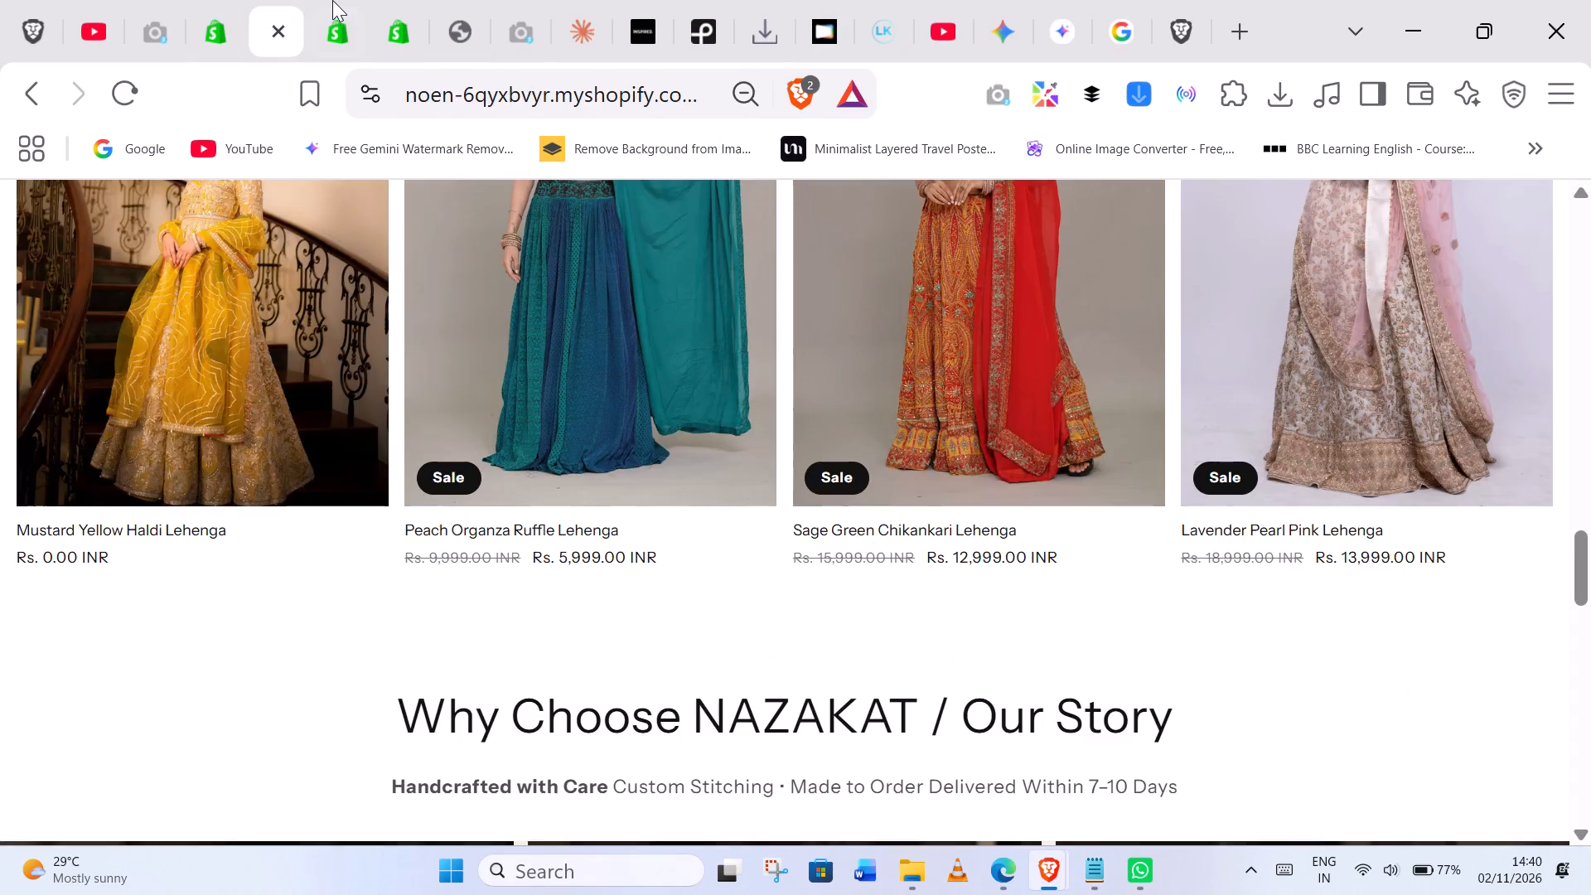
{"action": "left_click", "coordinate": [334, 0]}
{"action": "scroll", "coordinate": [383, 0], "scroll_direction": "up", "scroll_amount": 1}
Return to the home page theme editor and close the Sidekick chat.
{"action": "left_click", "coordinate": [386, 0]}
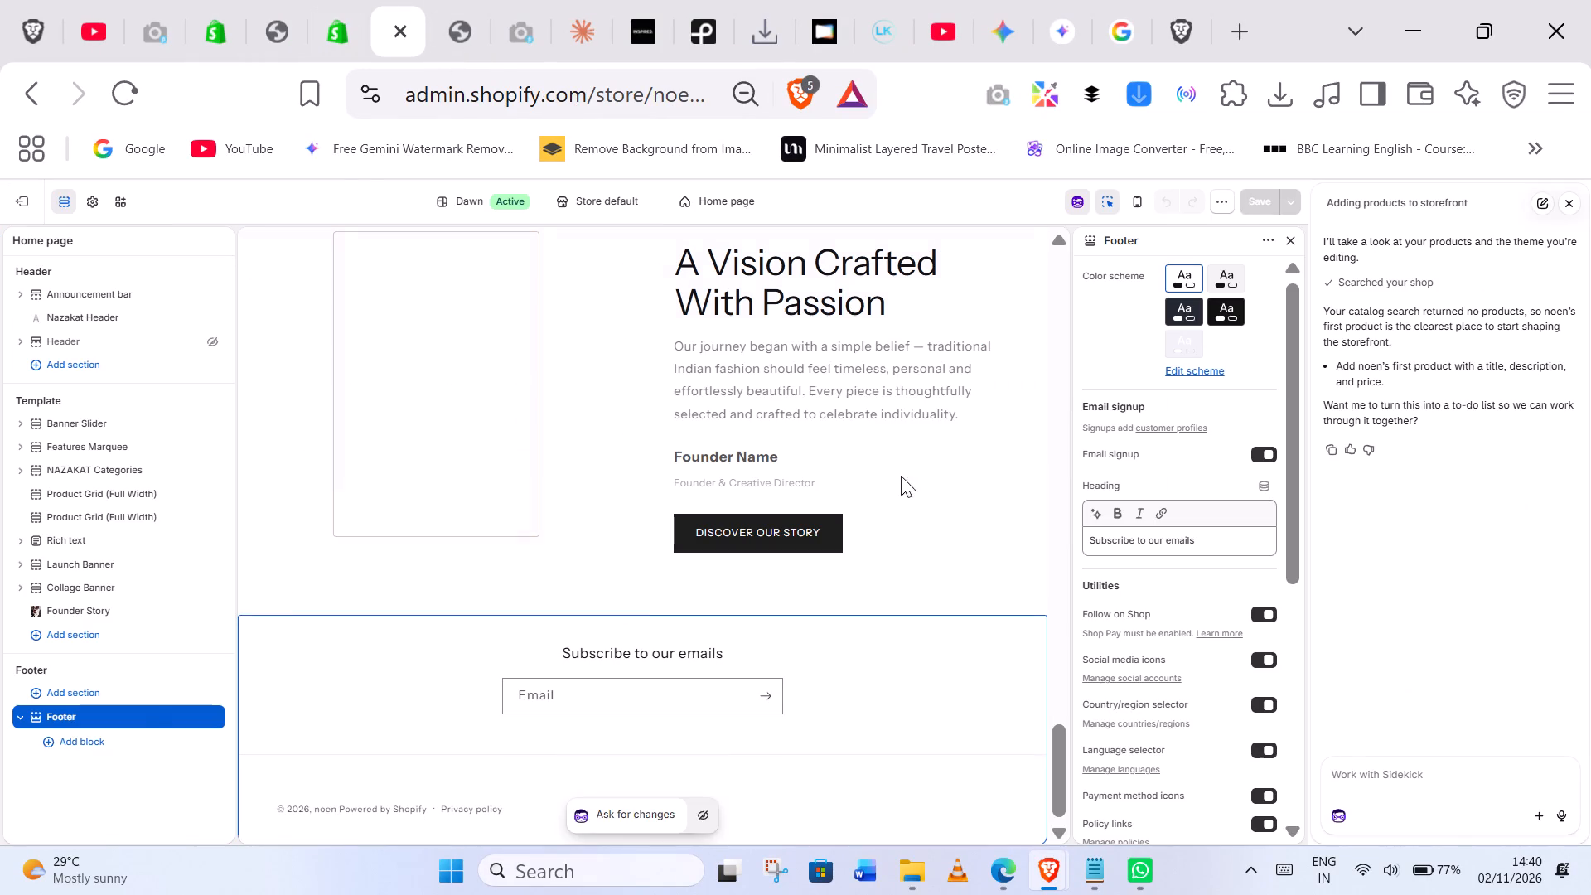
{"action": "left_click", "coordinate": [1570, 197]}
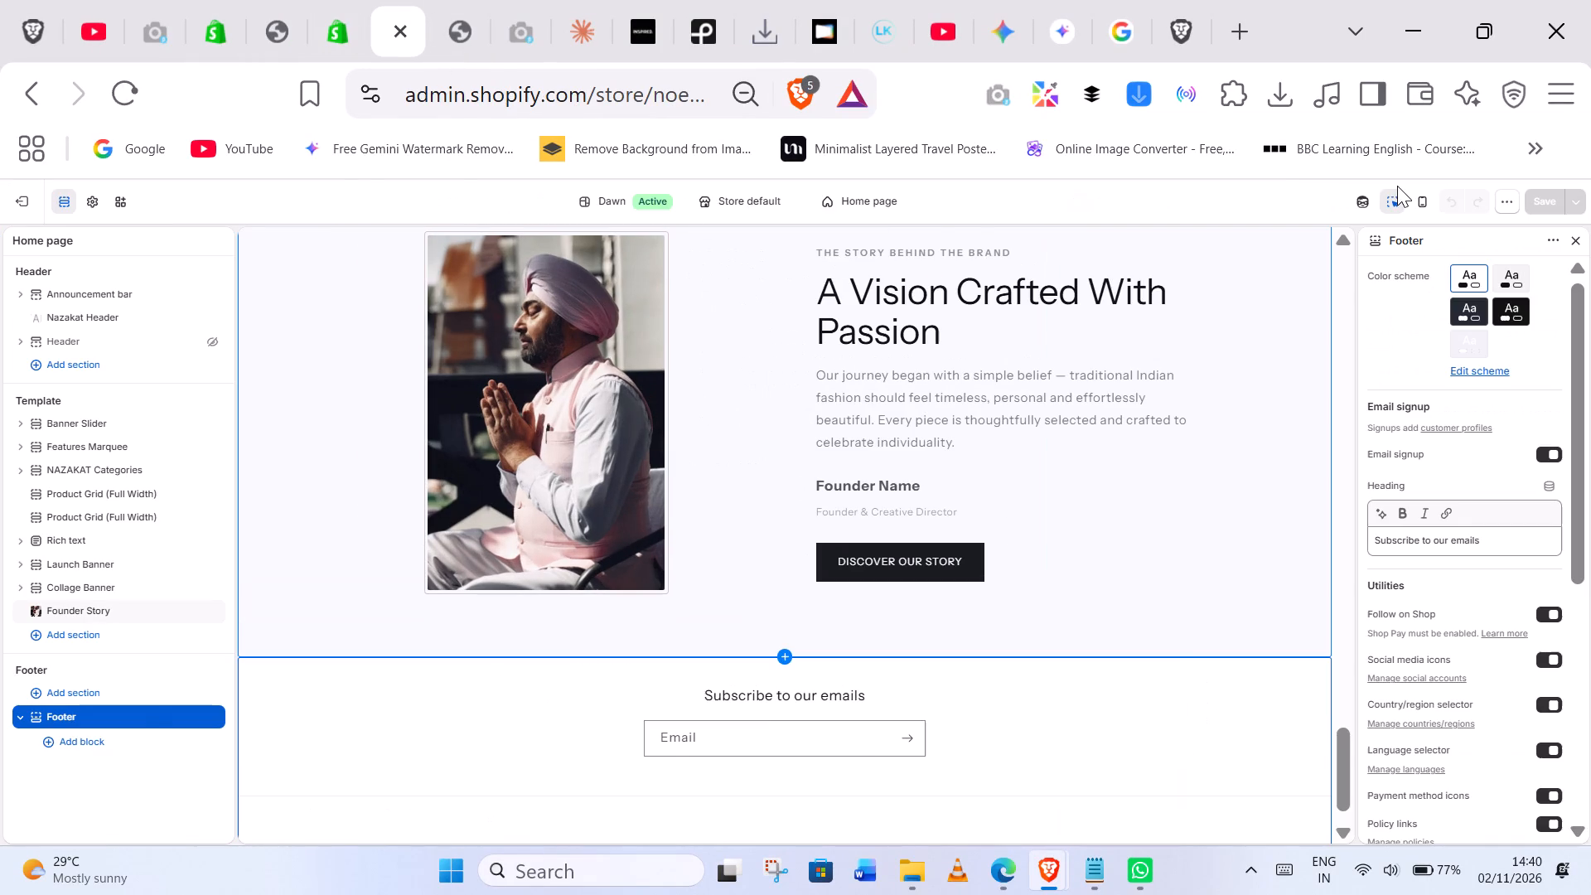
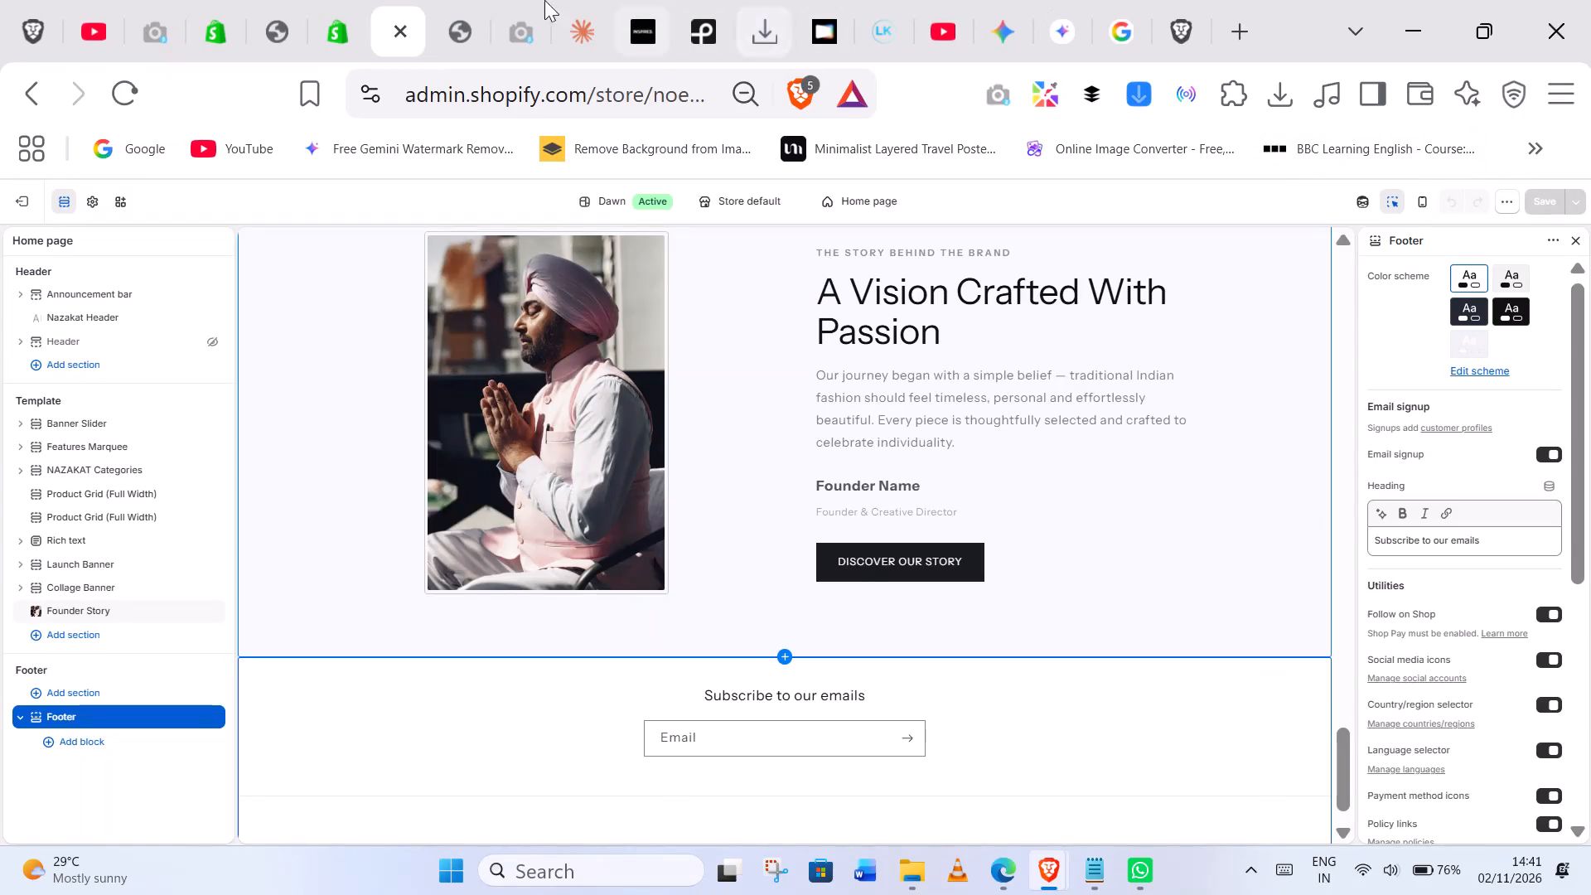
Switch to the Shopify admin page of the Peach Organza Ruffle Lehenga and open the full product list.
{"action": "left_click", "coordinate": [73, 0]}
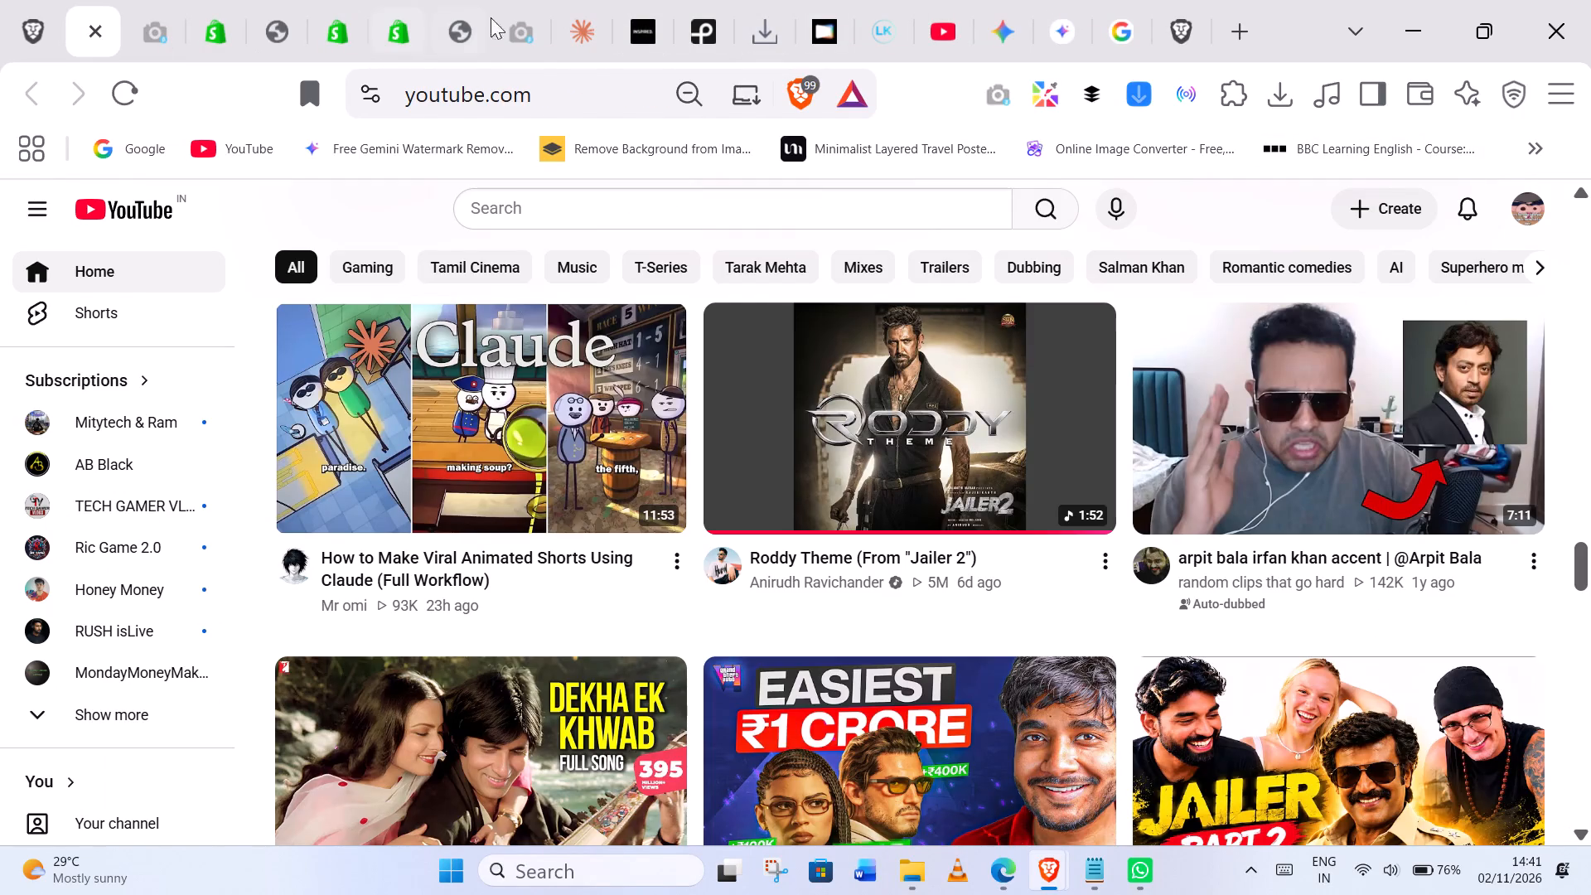
{"action": "left_click", "coordinate": [410, 0]}
{"action": "left_click", "coordinate": [342, 0]}
{"action": "left_click", "coordinate": [219, 0]}
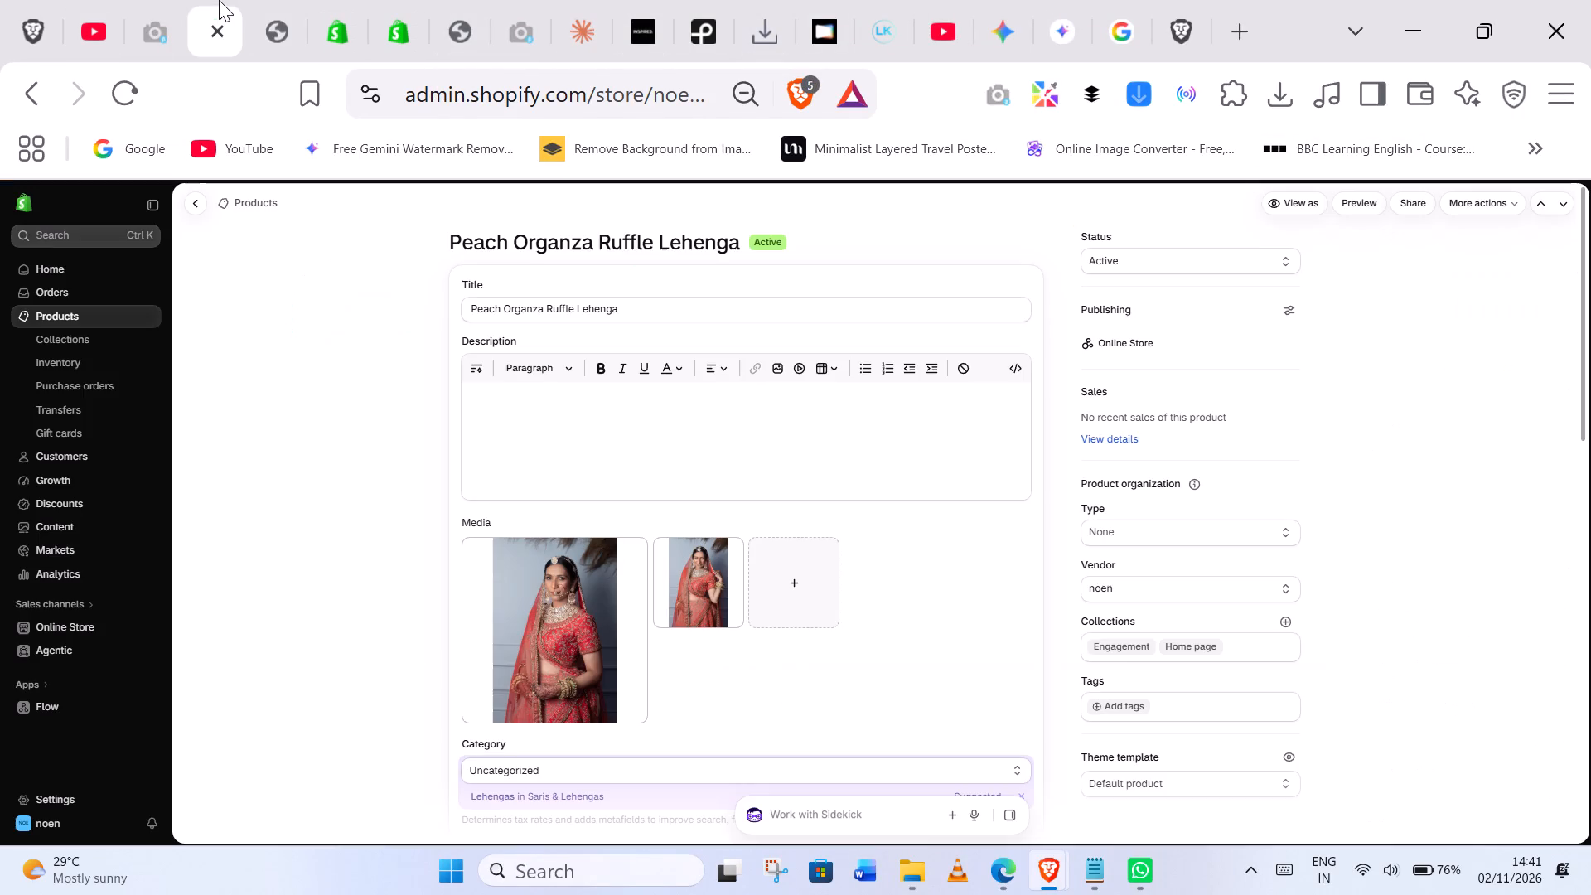
{"action": "left_click", "coordinate": [56, 313]}
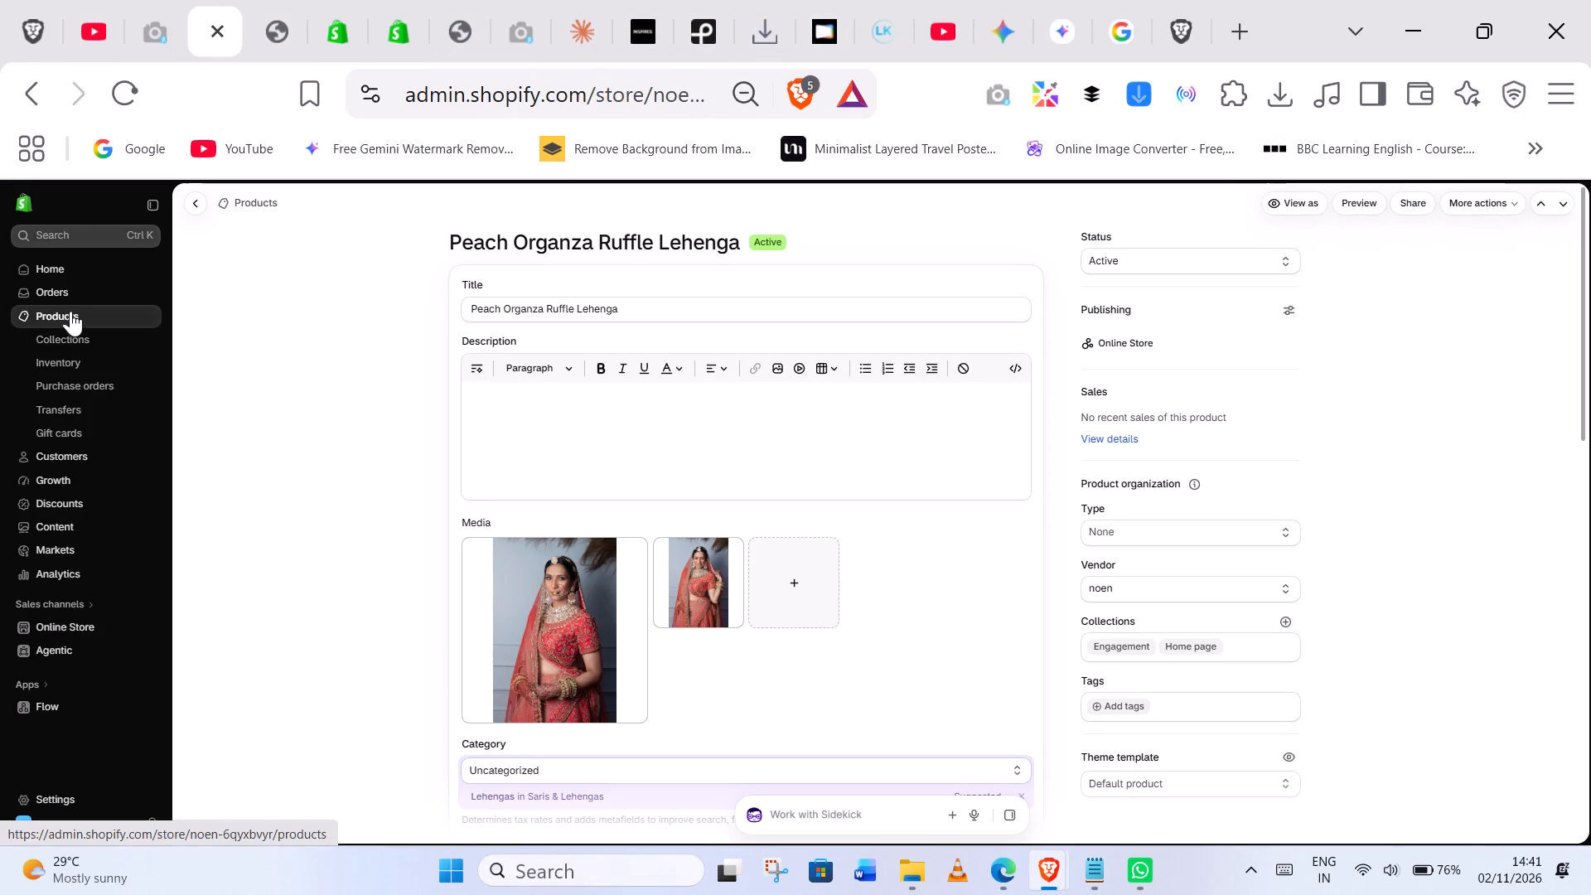